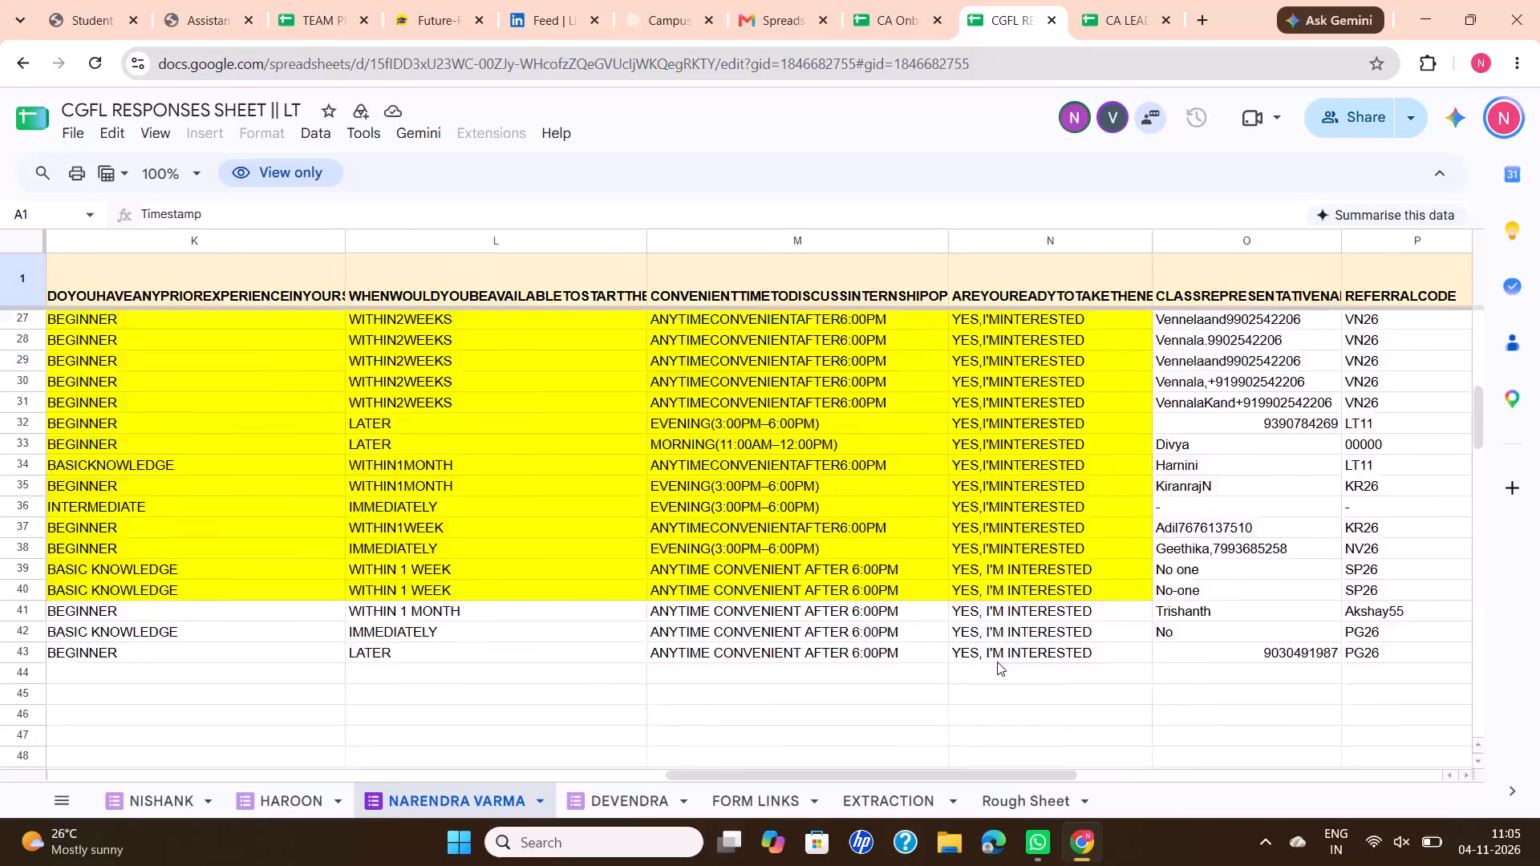
# Review the responses dated 03/11/2026 at the end of the DEVENDRA sheet.
pyautogui.hscroll(6, 997, 662)
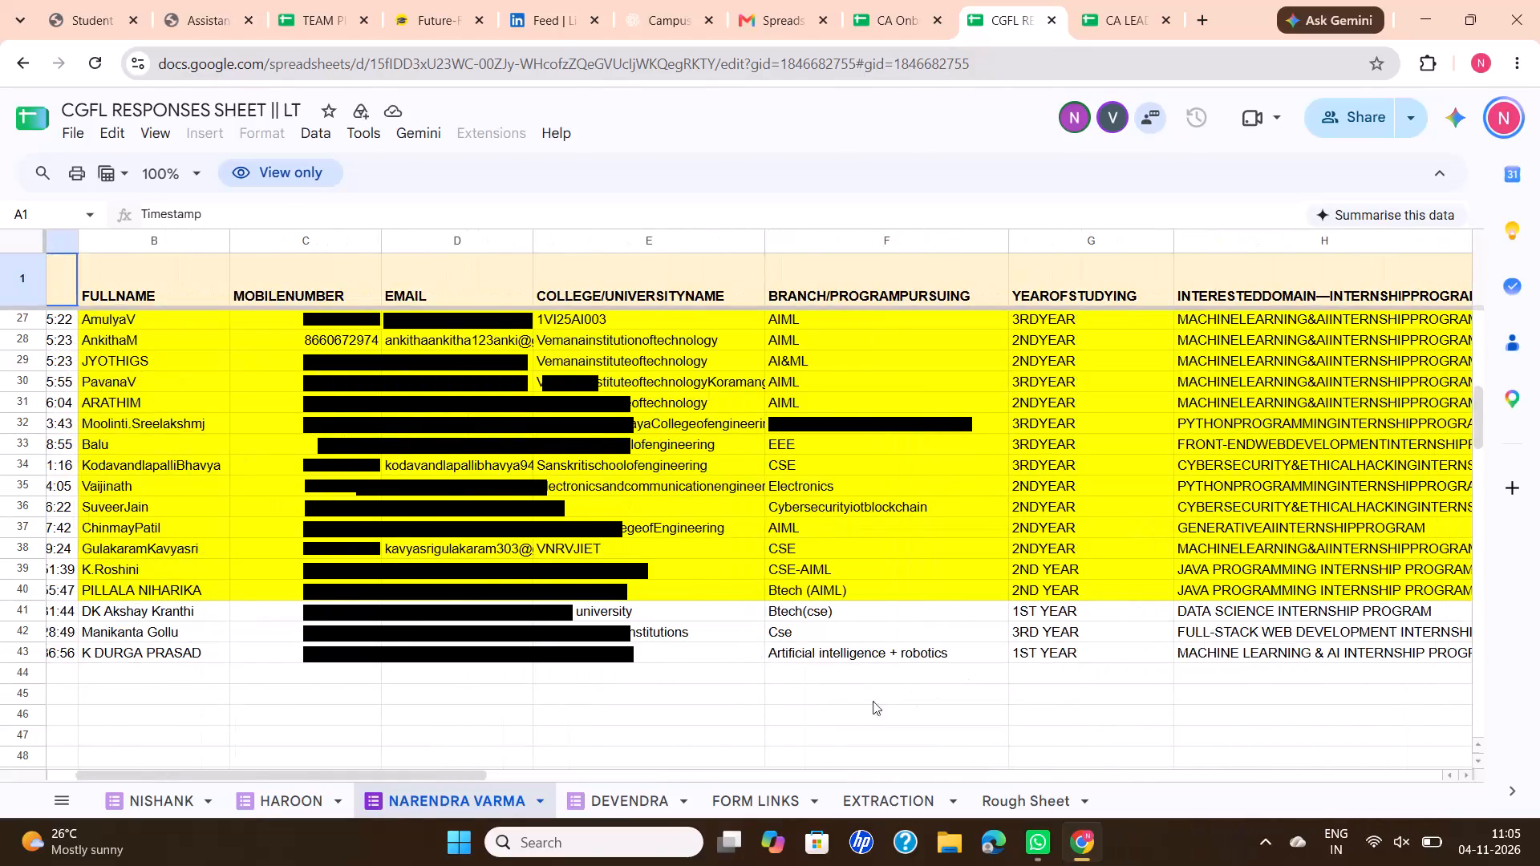
pyautogui.click(622, 808)
pyautogui.scroll(-3, 569, 597)
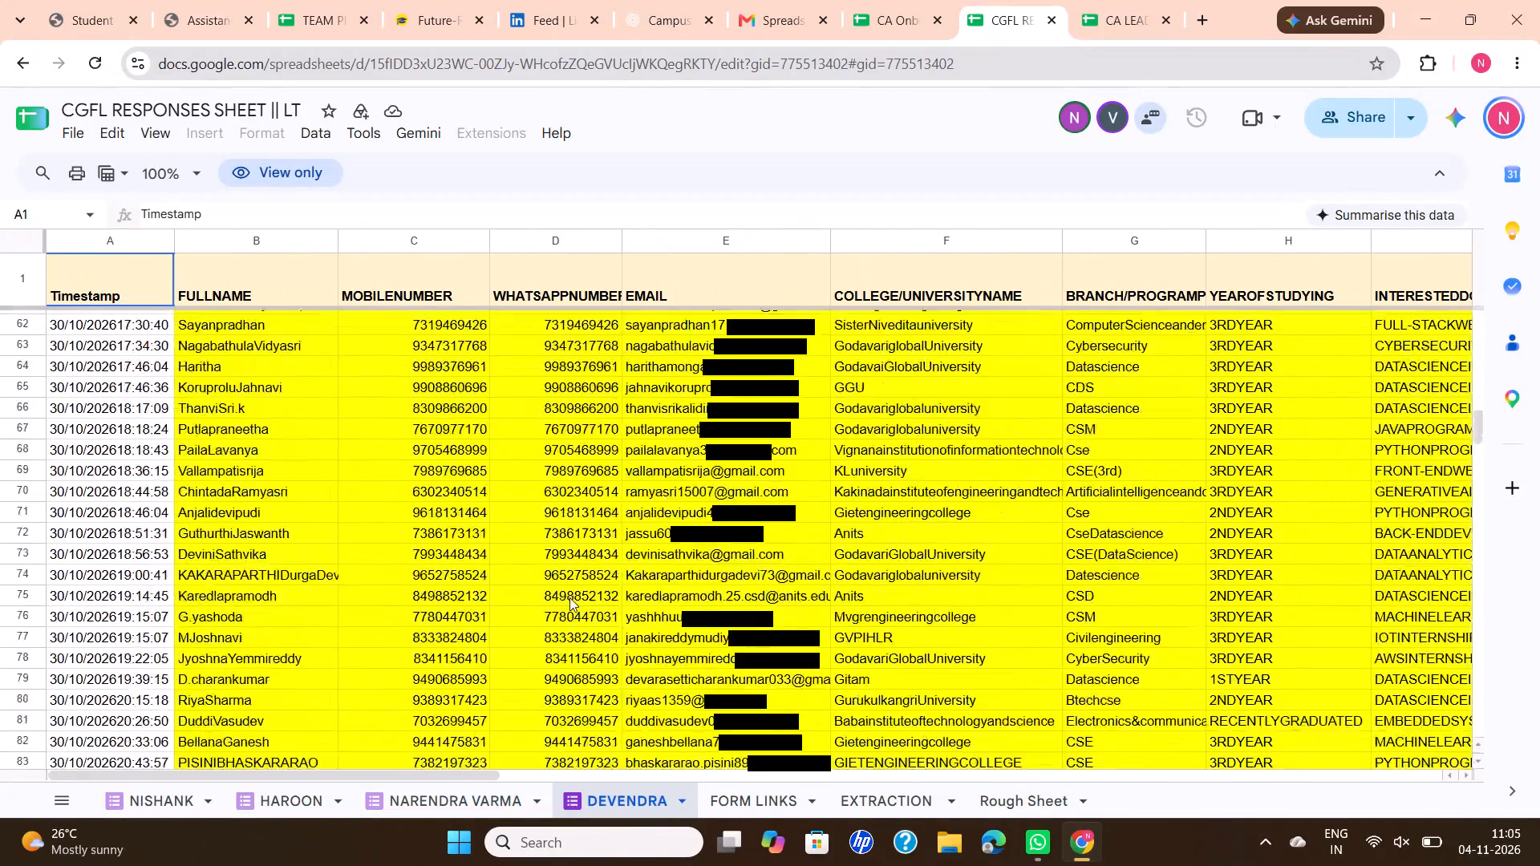
pyautogui.scroll(-3, 569, 597)
pyautogui.scroll(4, 569, 597)
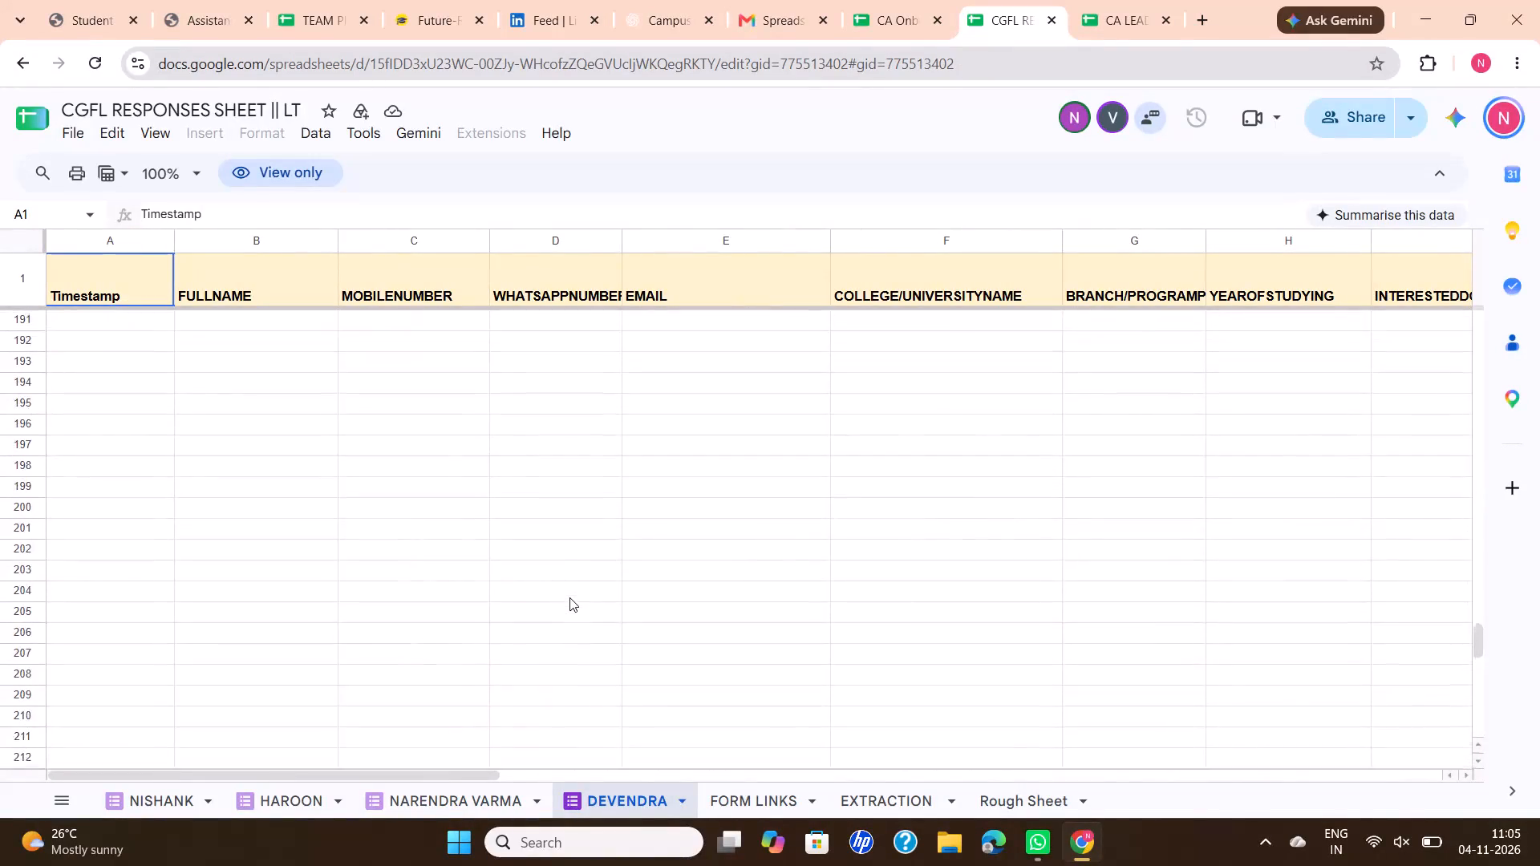
pyautogui.scroll(3, 569, 597)
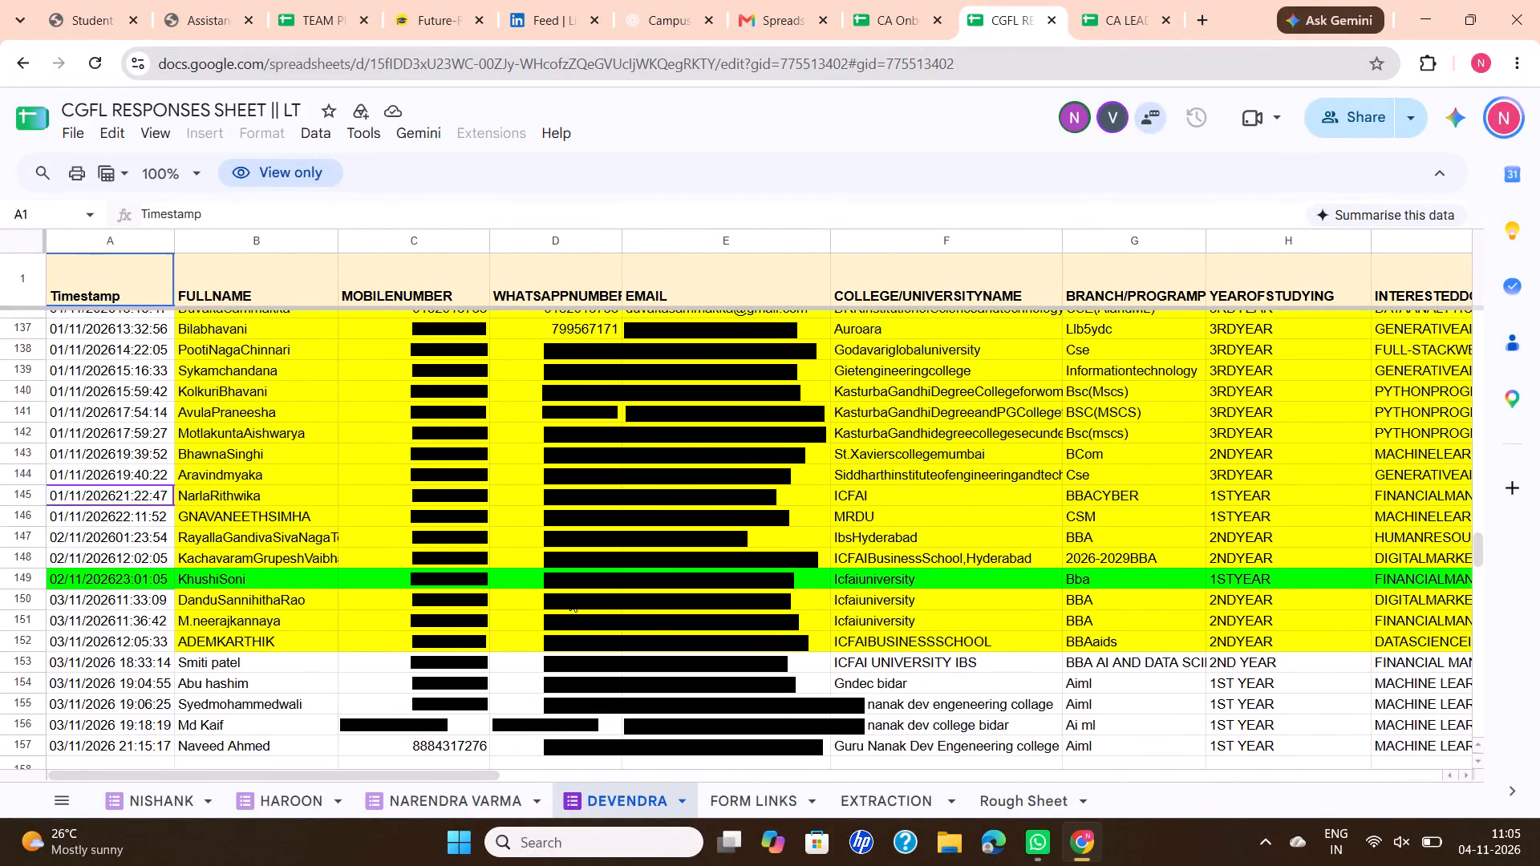
pyautogui.moveTo(212, 597); pyautogui.dragTo(224, 651)
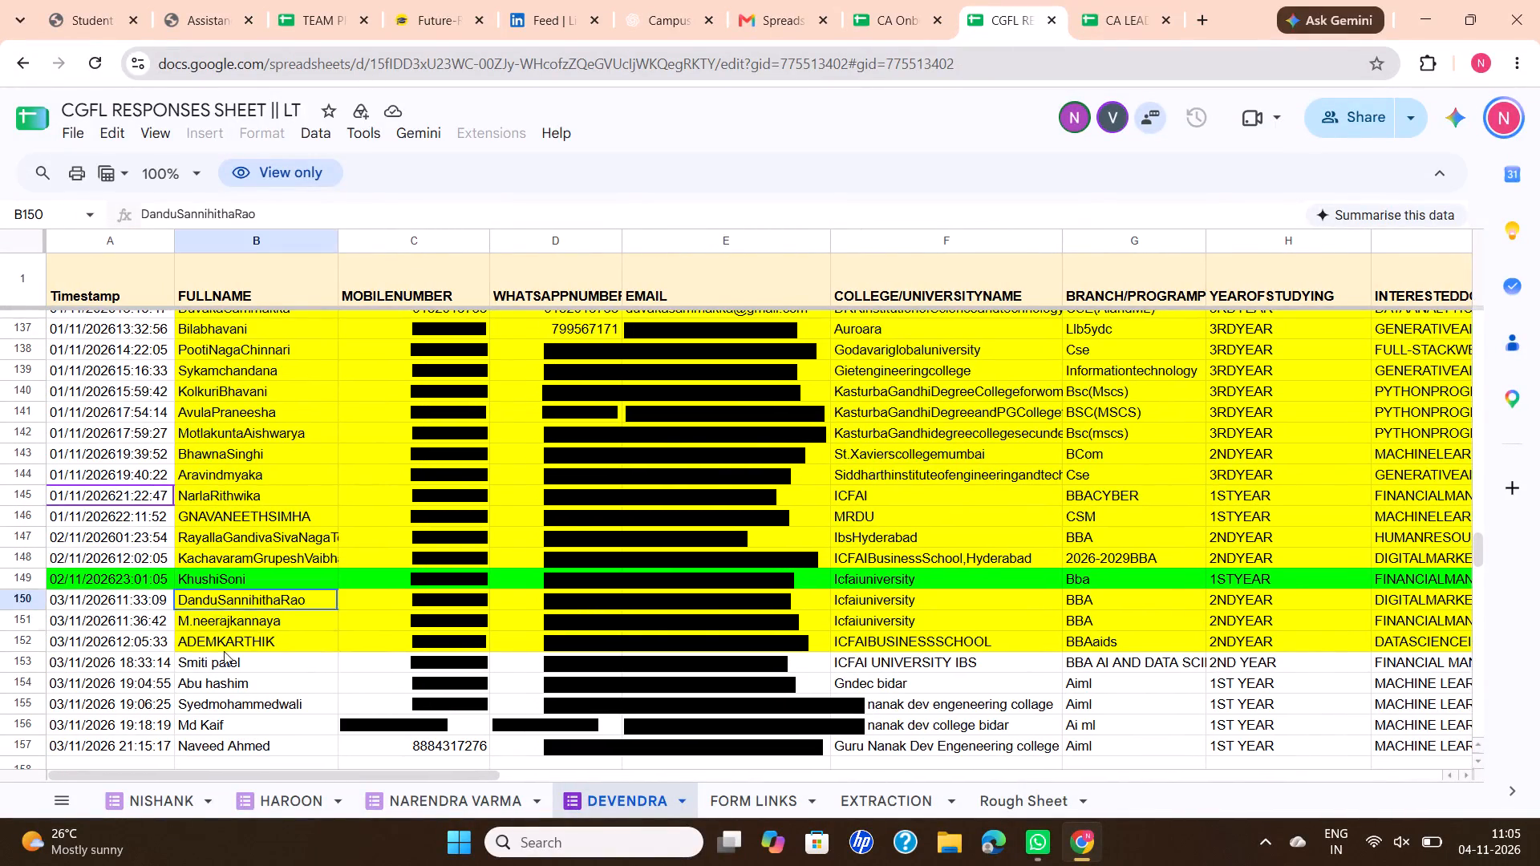
pyautogui.moveTo(224, 651); pyautogui.dragTo(217, 743)
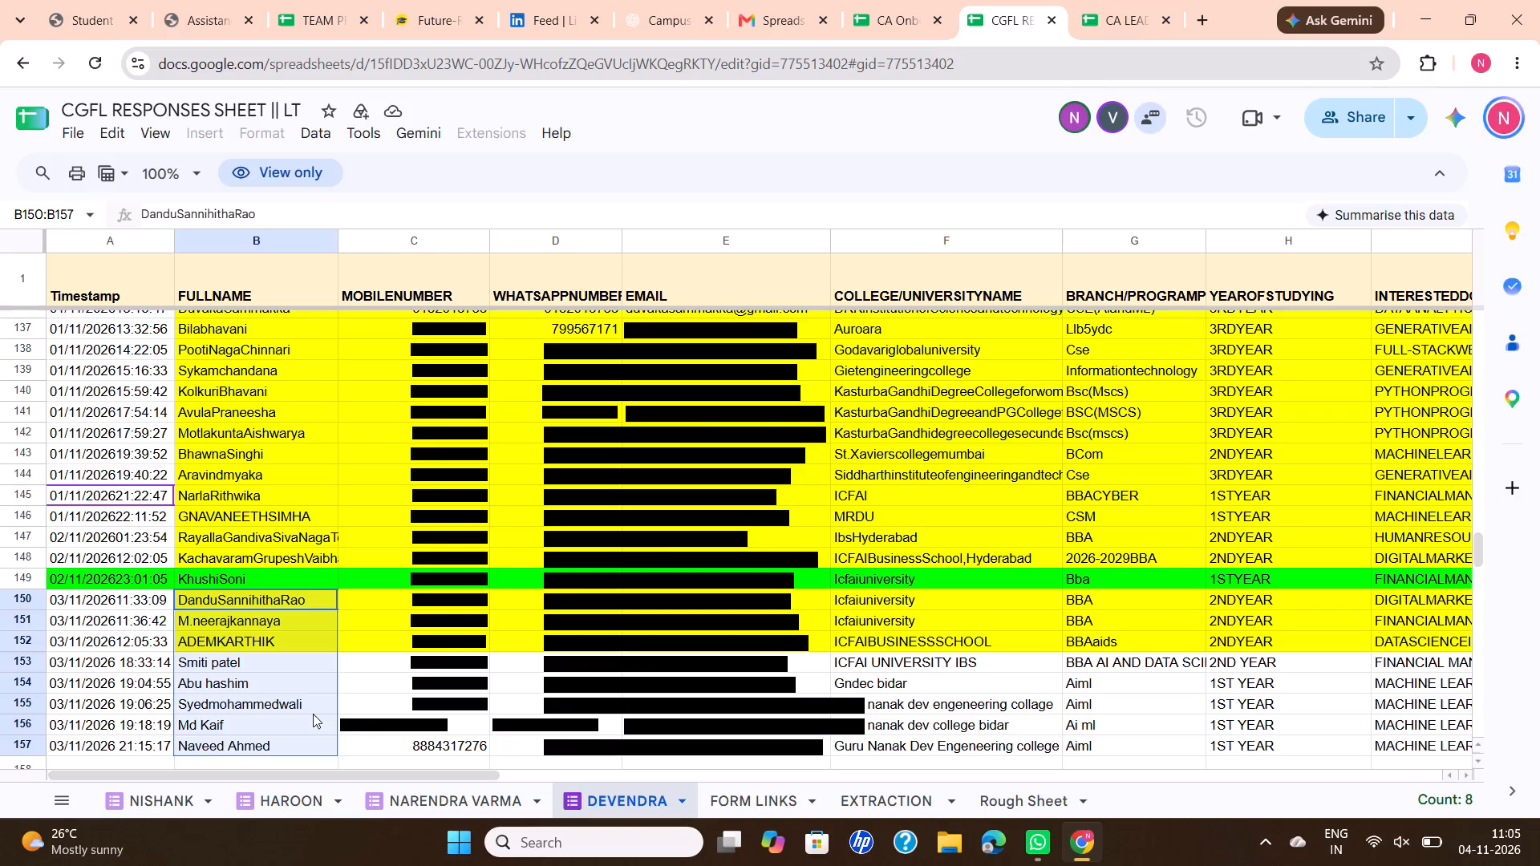
pyautogui.click(313, 714)
pyautogui.scroll(-1, 313, 714)
pyautogui.hscroll(2, 313, 714)
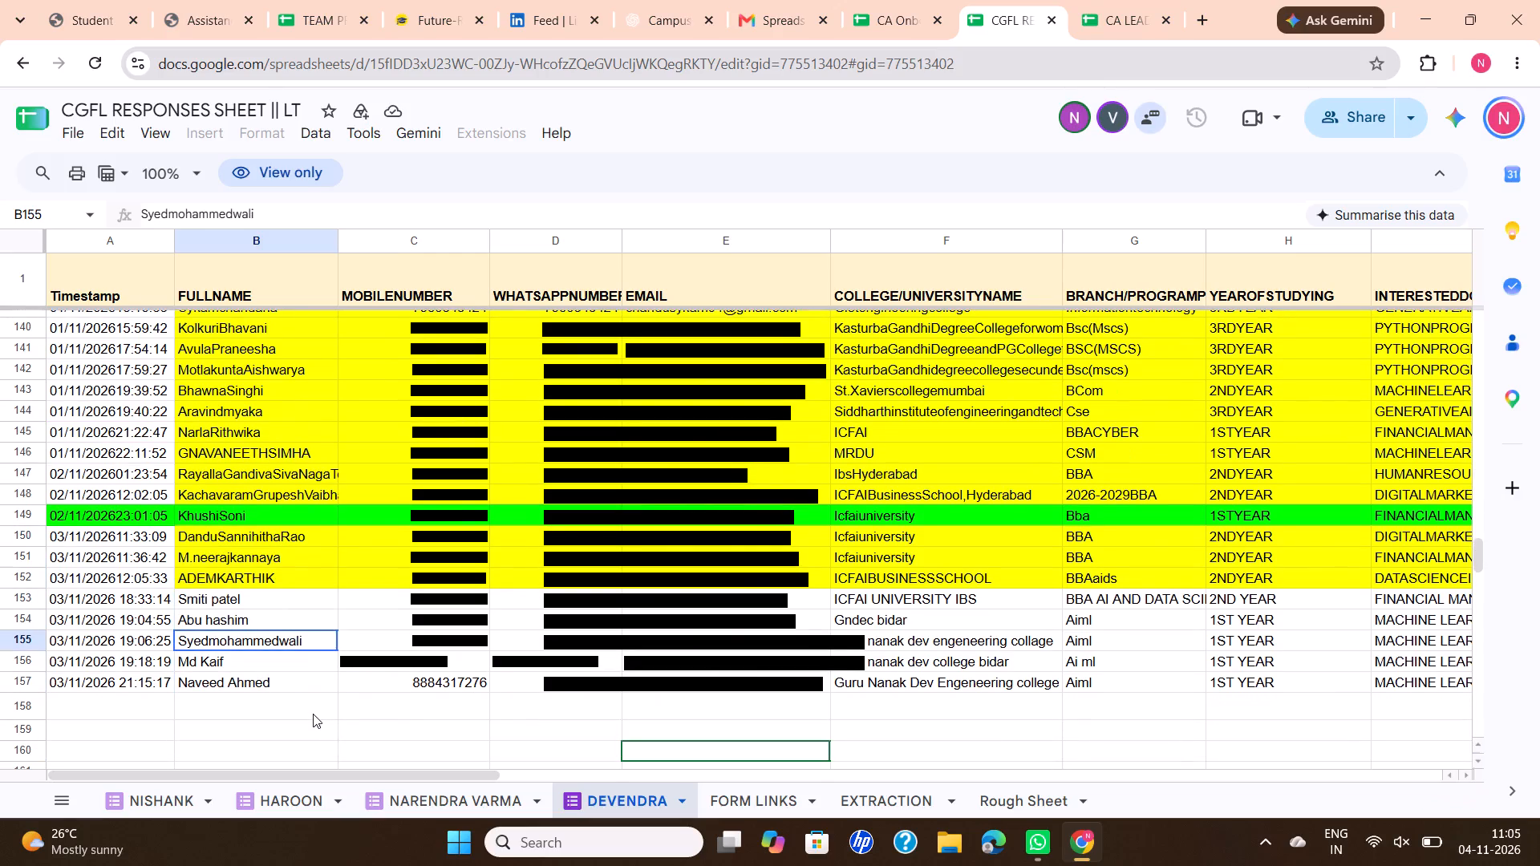
pyautogui.click(317, 795)
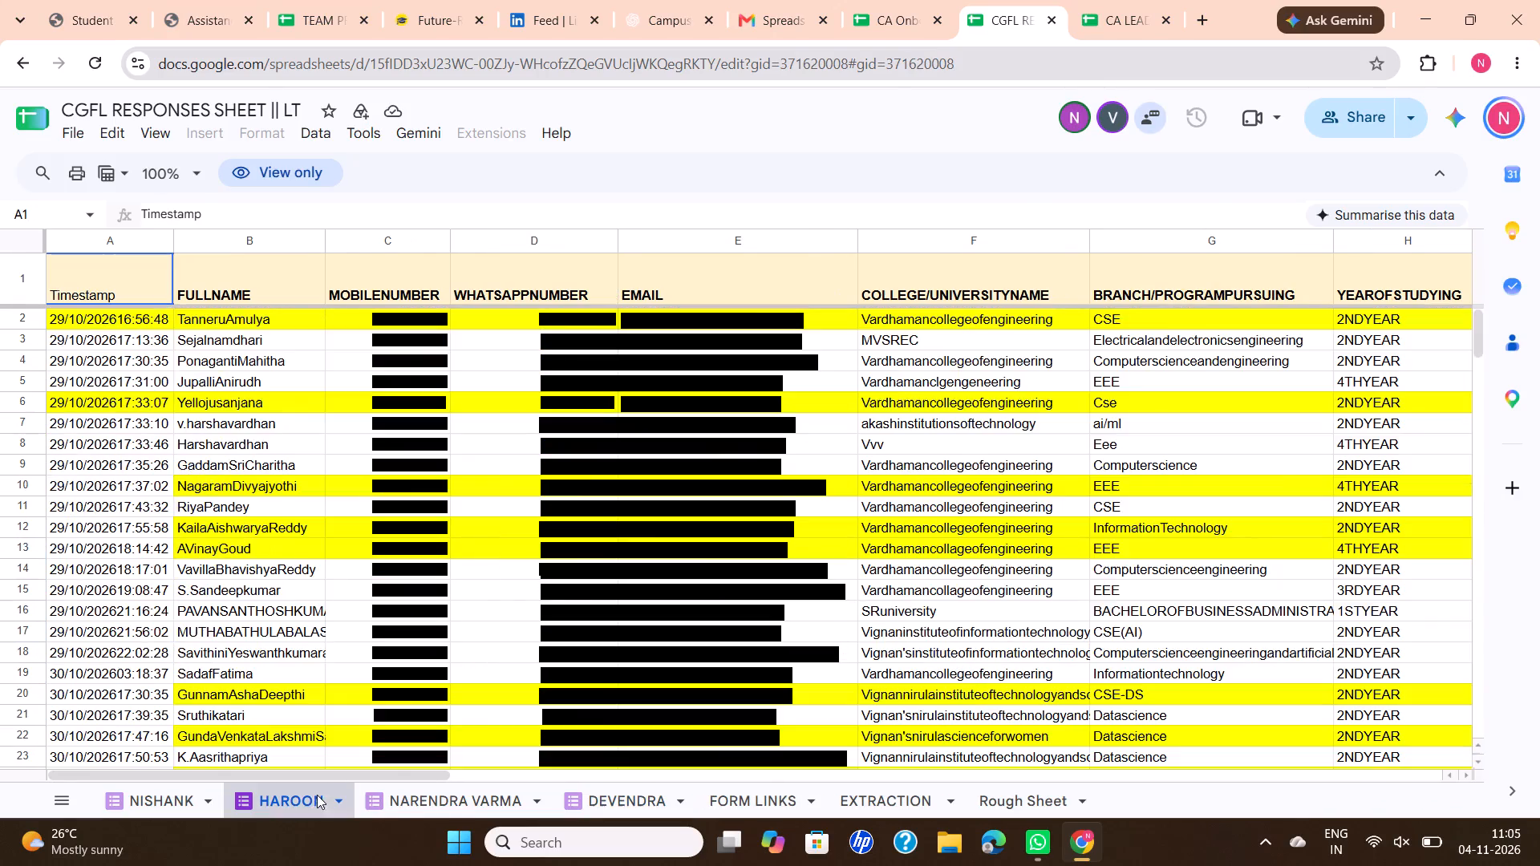
pyautogui.scroll(-7, 451, 573)
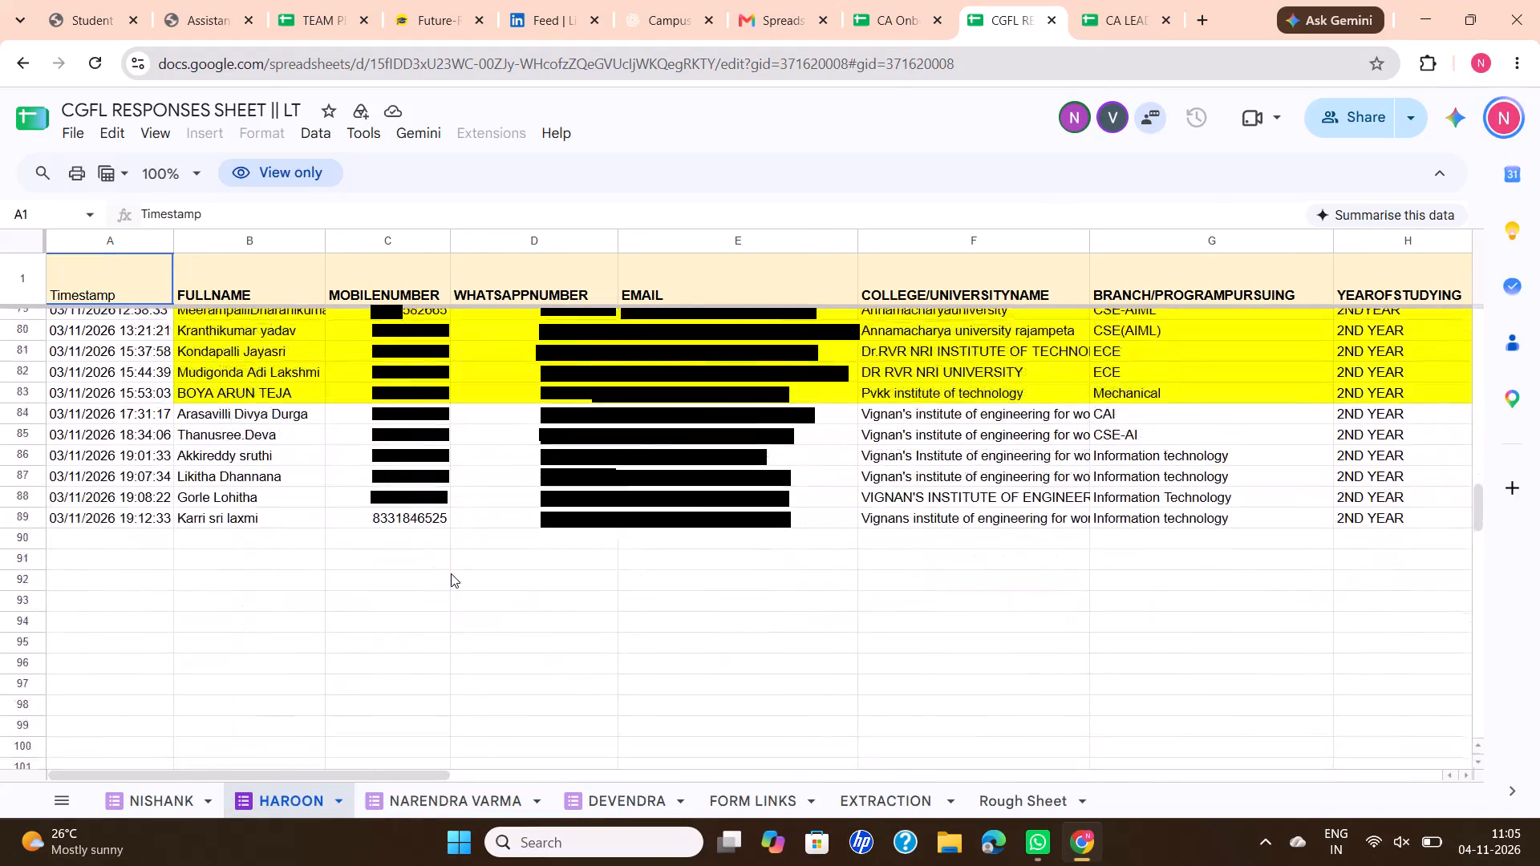
pyautogui.scroll(1, 451, 573)
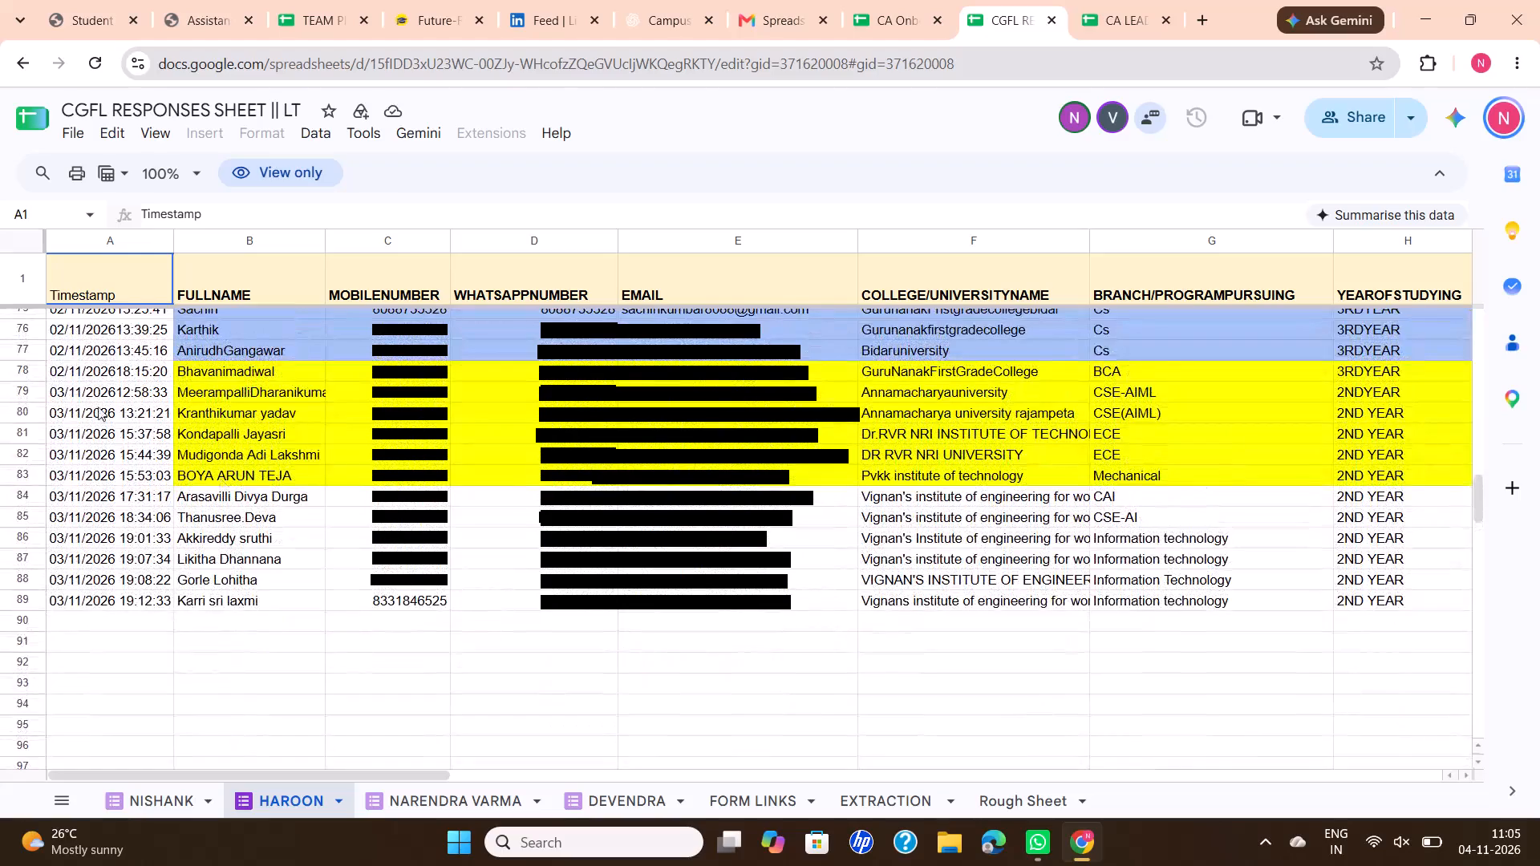
pyautogui.moveTo(228, 392); pyautogui.dragTo(233, 450)
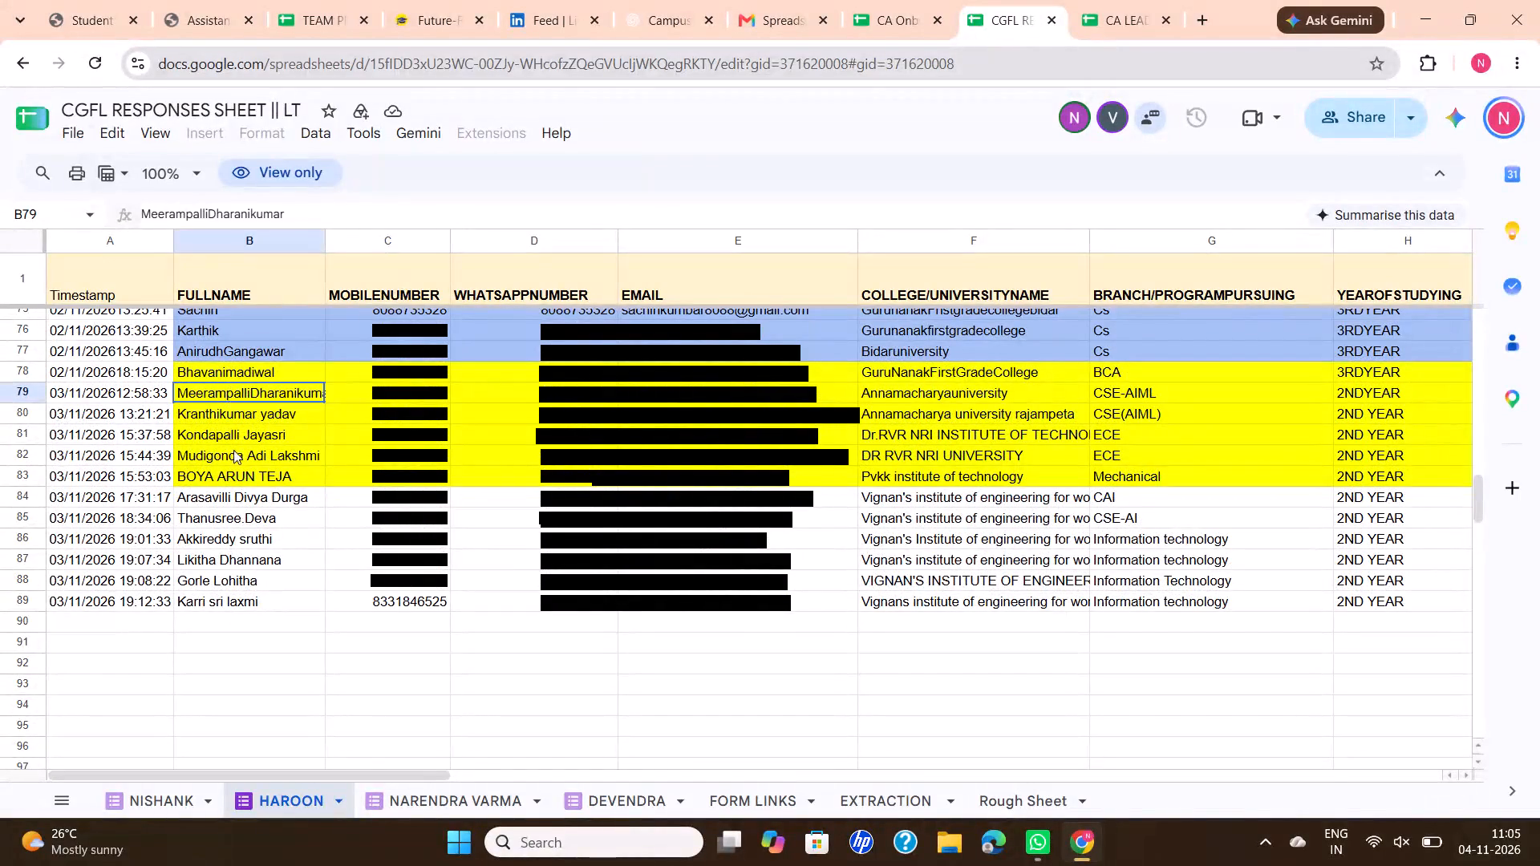
pyautogui.moveTo(233, 450); pyautogui.dragTo(241, 597)
pyautogui.click(272, 685)
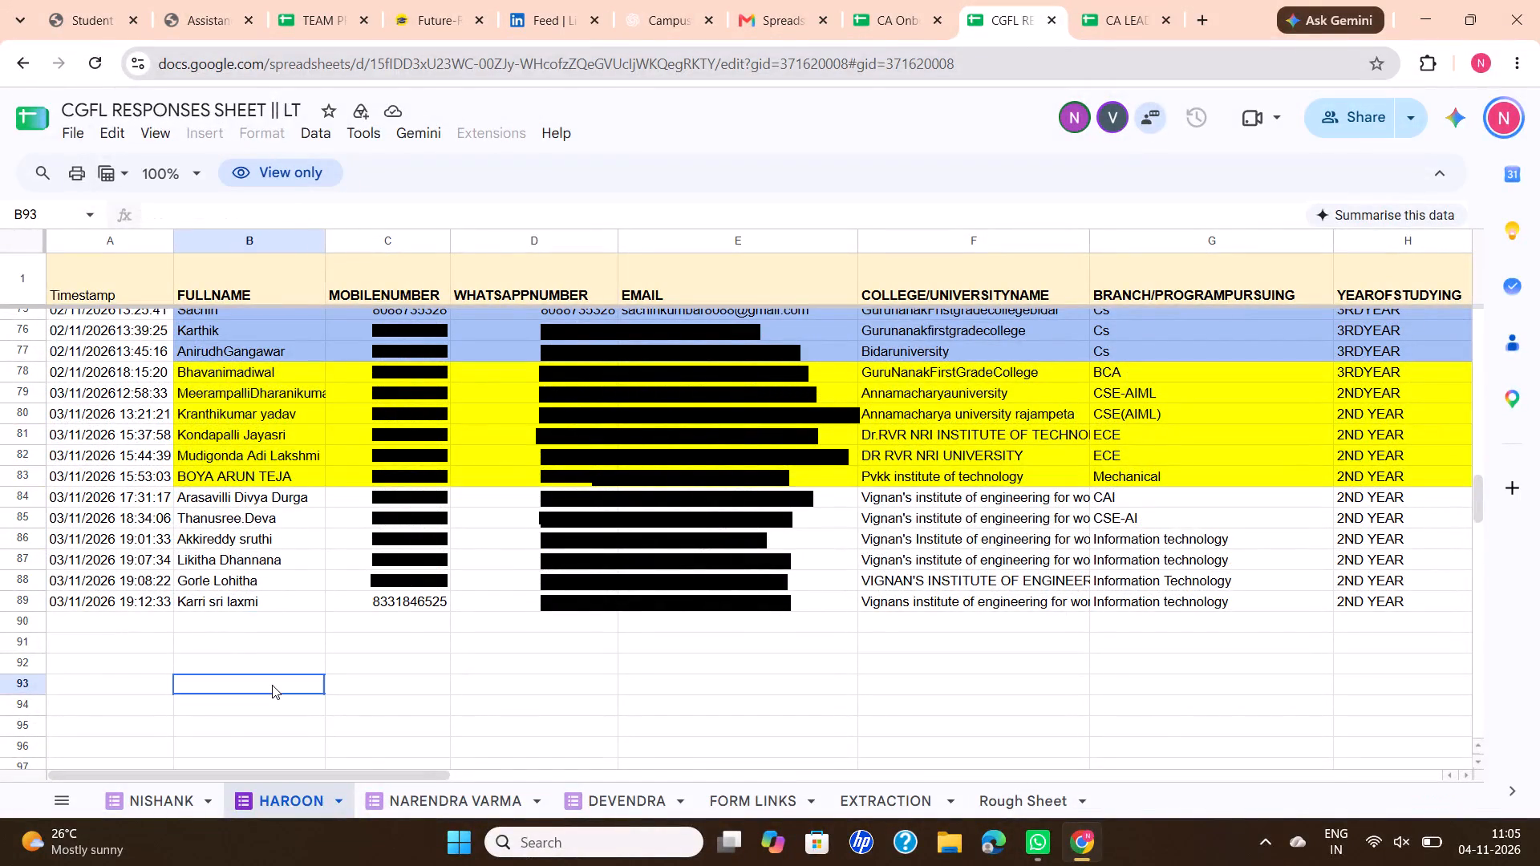
pyautogui.hscroll(-2, 407, 638)
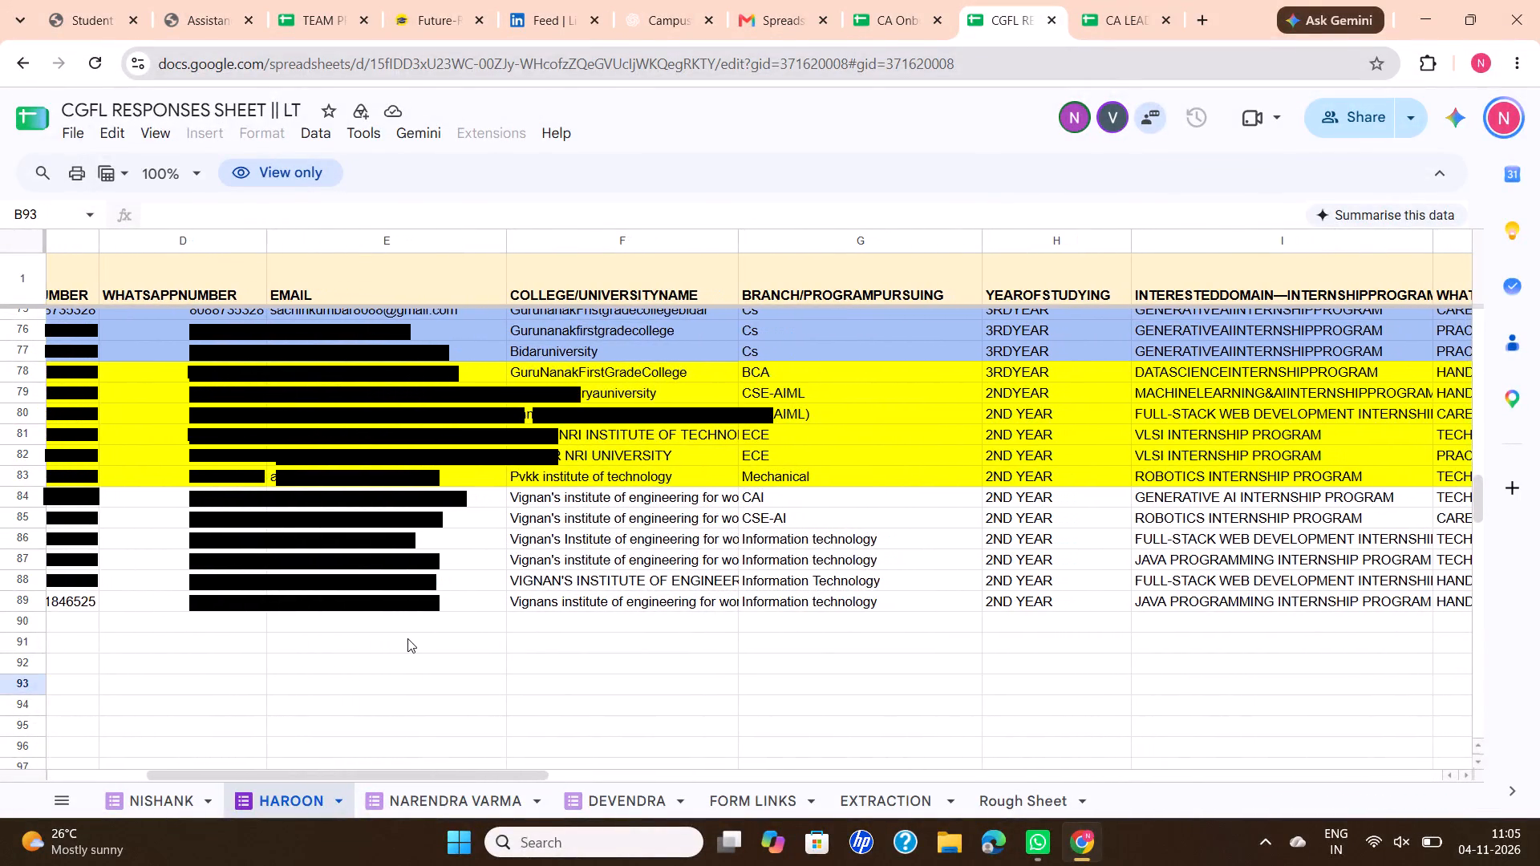
pyautogui.scroll(1, 407, 638)
pyautogui.hscroll(5, 407, 638)
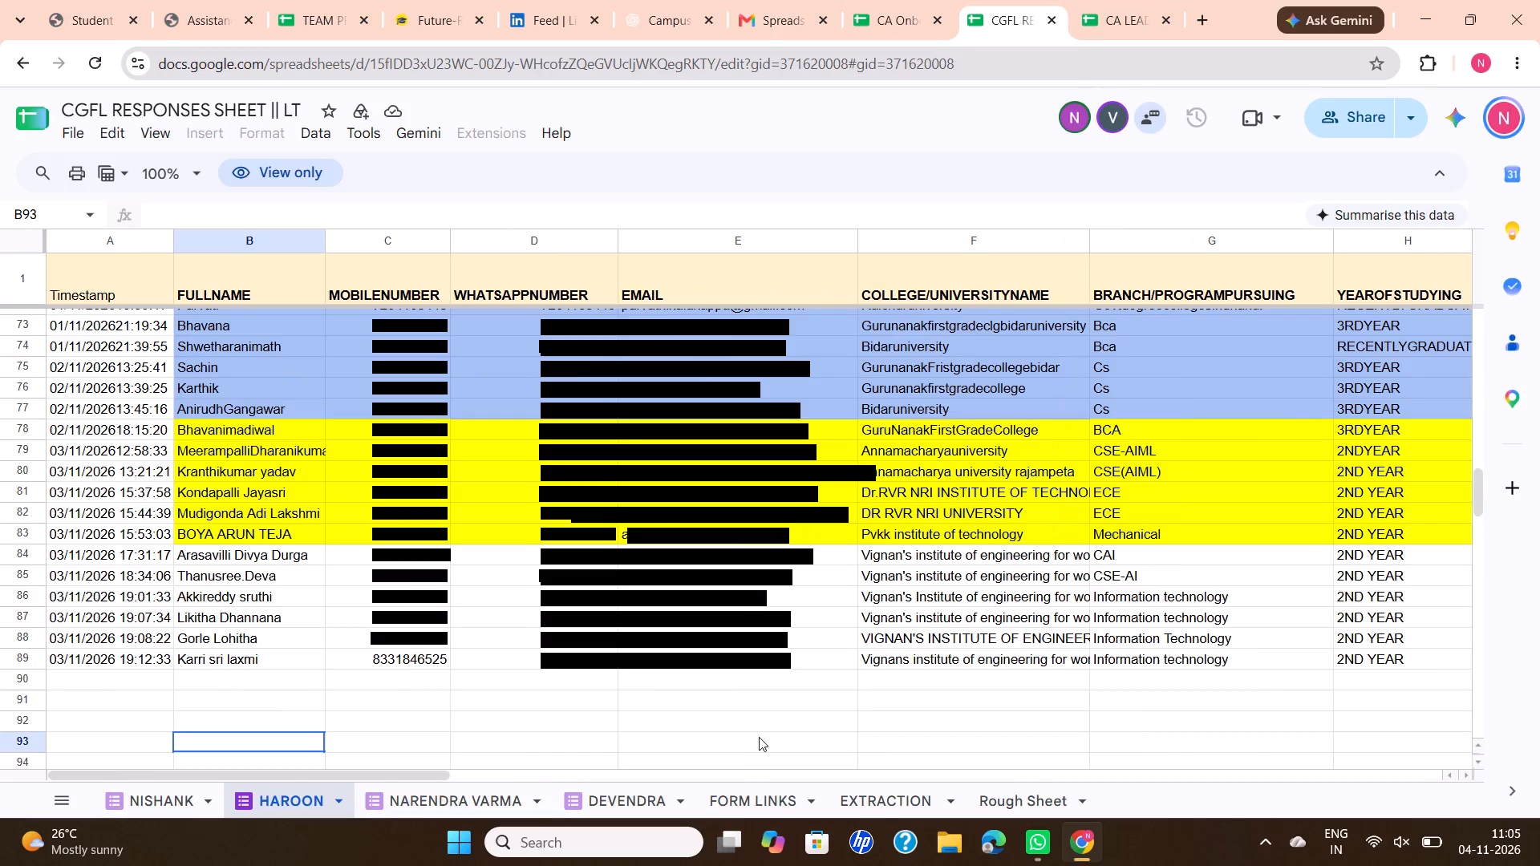
pyautogui.click(478, 800)
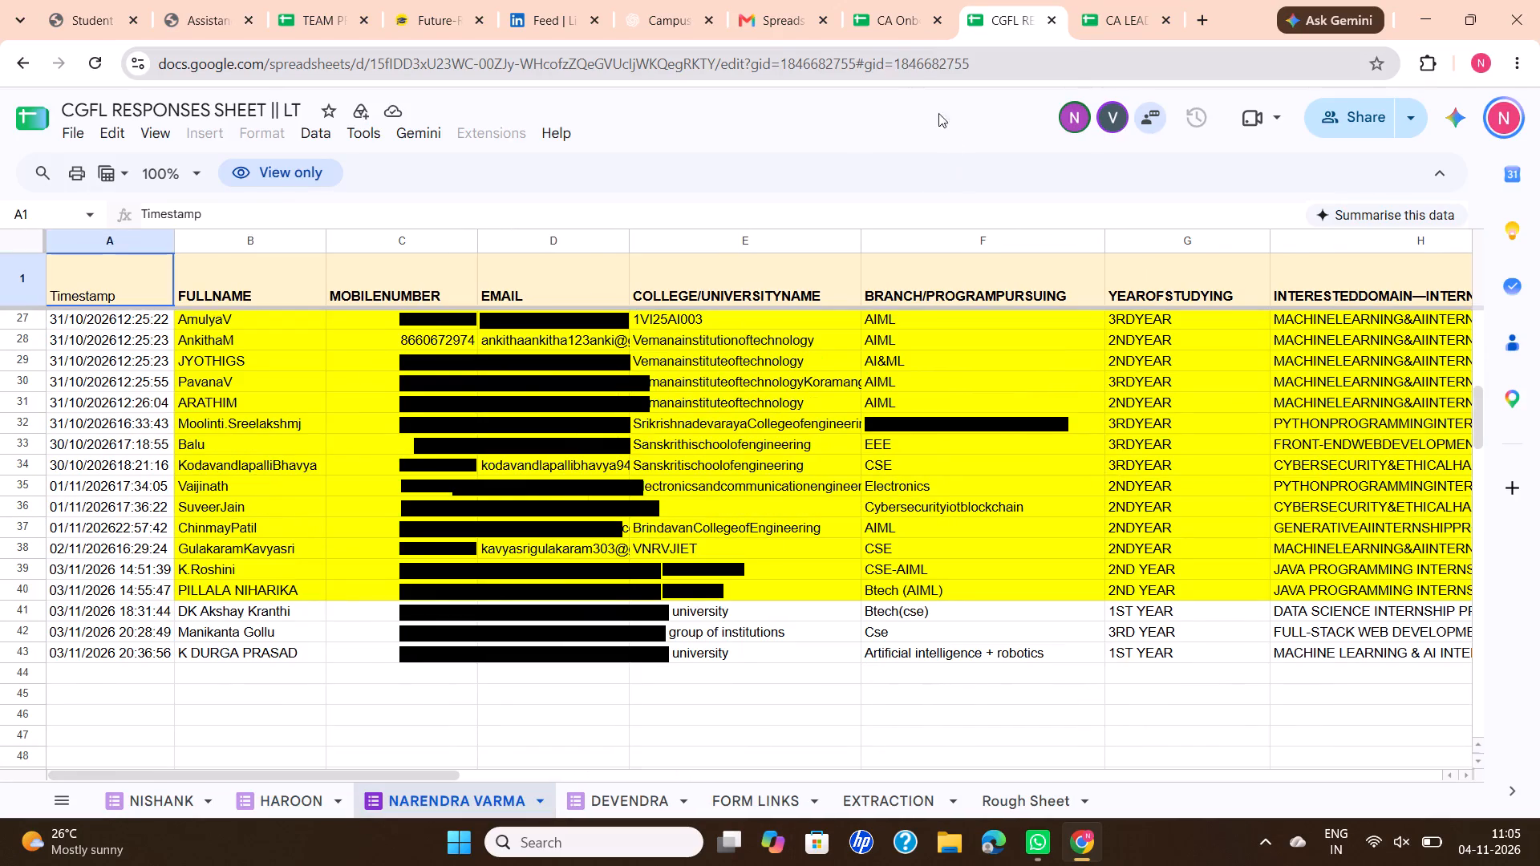
# Switch to the CA Onboarding Application (Responses) spreadsheet and examine the latest applications with their referral and LEAD GEN BD NAME columns.
pyautogui.click(895, 33)
pyautogui.scroll(-1, 820, 445)
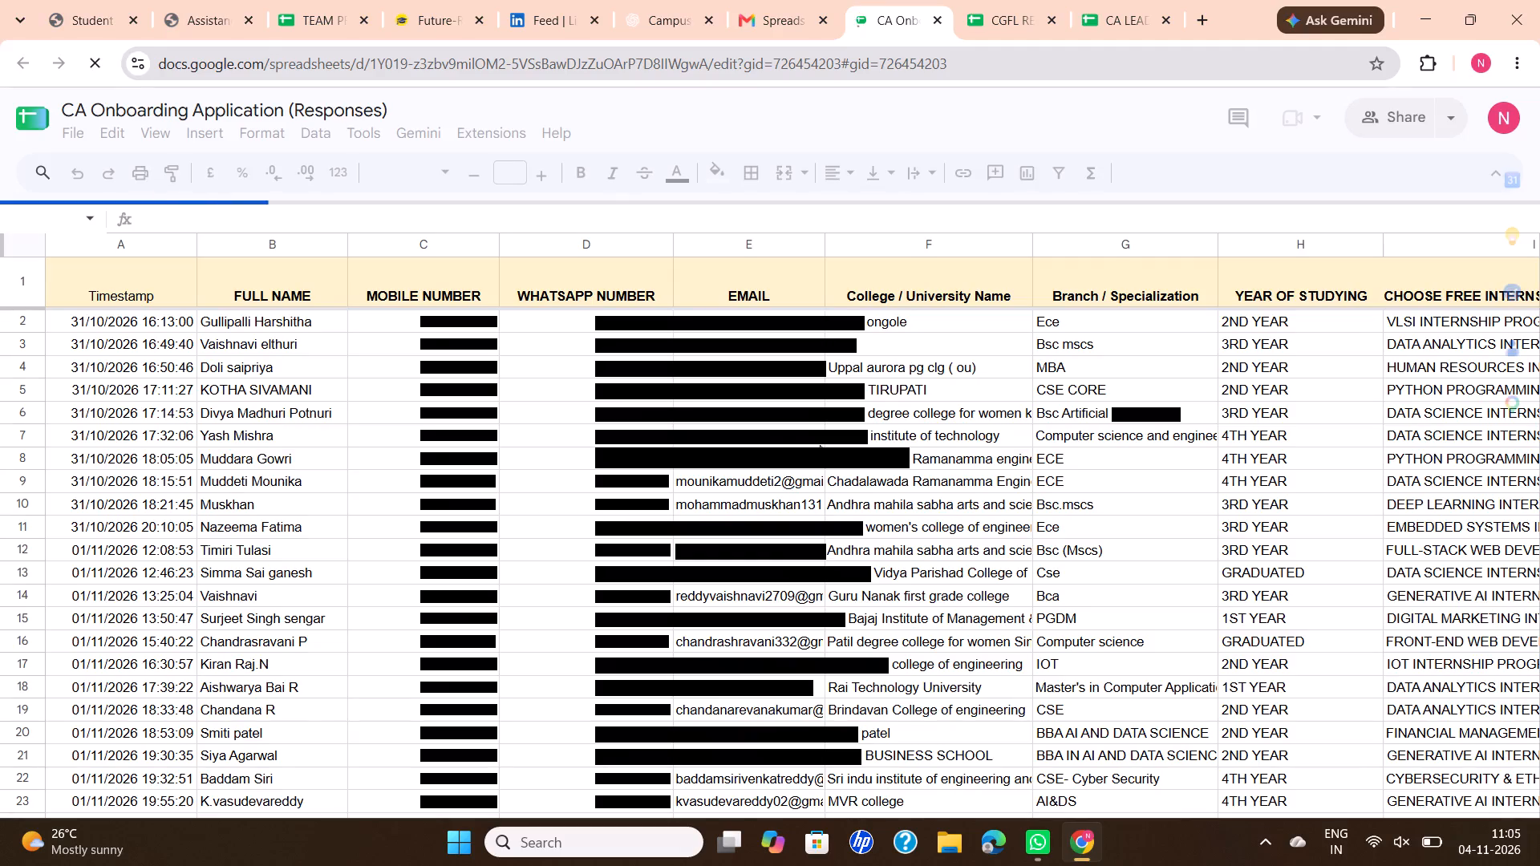
pyautogui.scroll(-1, 820, 445)
pyautogui.hscroll(-6, 804, 596)
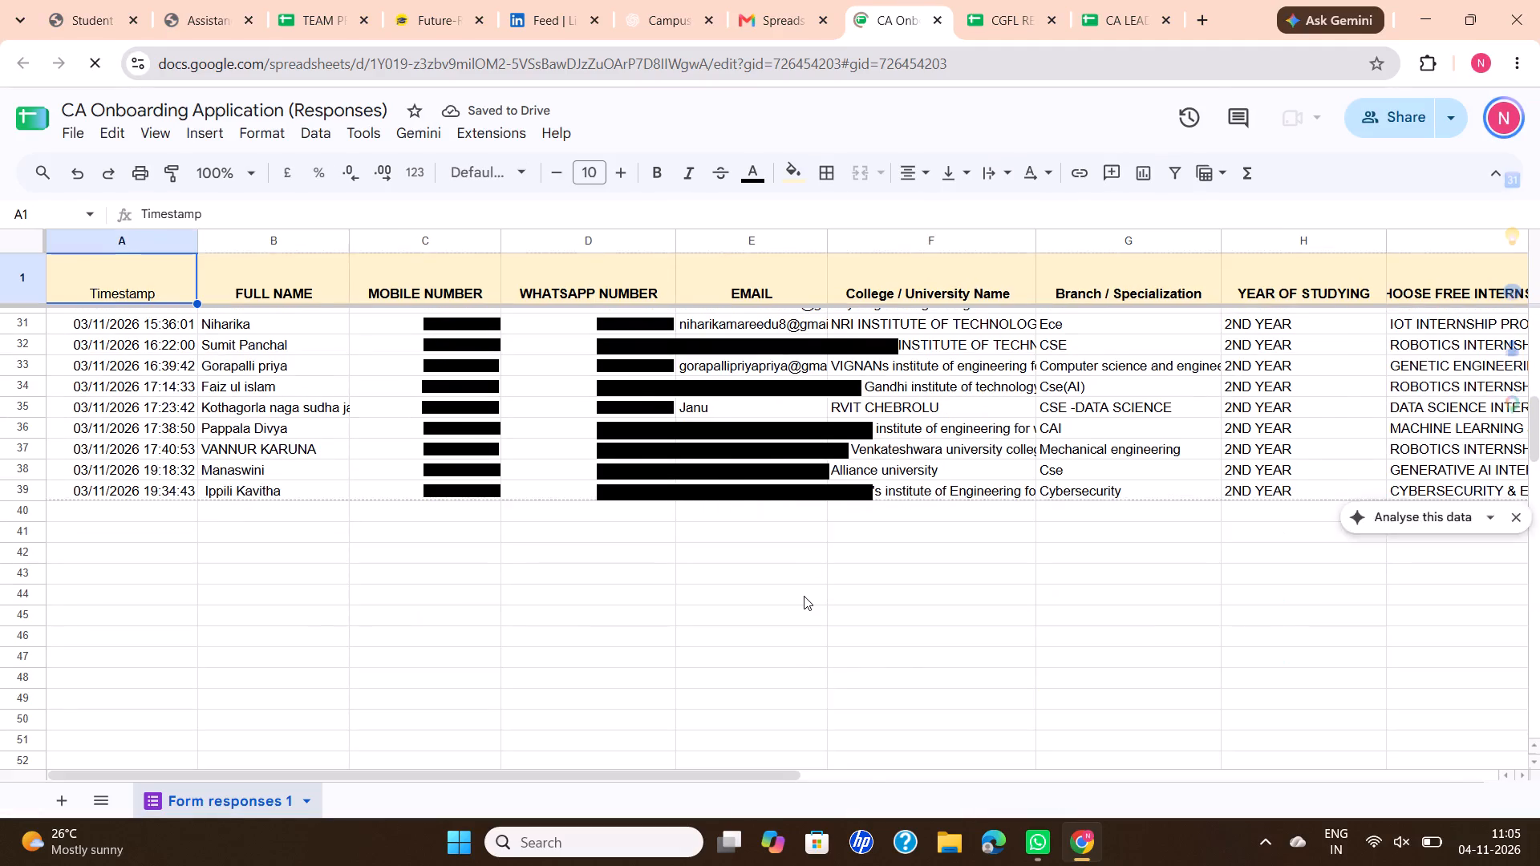
pyautogui.hscroll(-2, 804, 596)
pyautogui.hscroll(3, 352, 602)
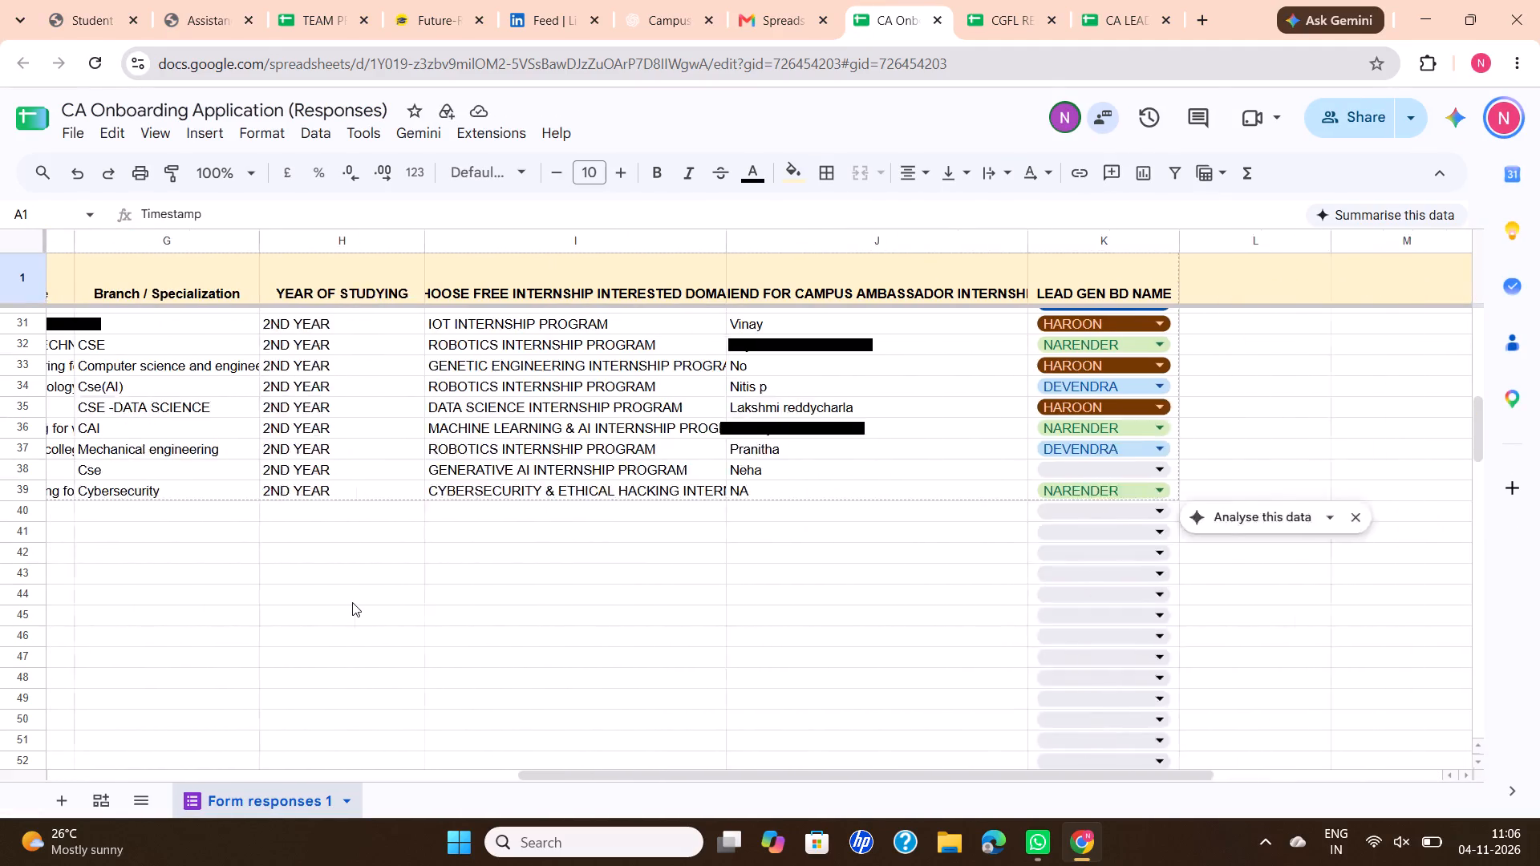
pyautogui.scroll(1, 352, 602)
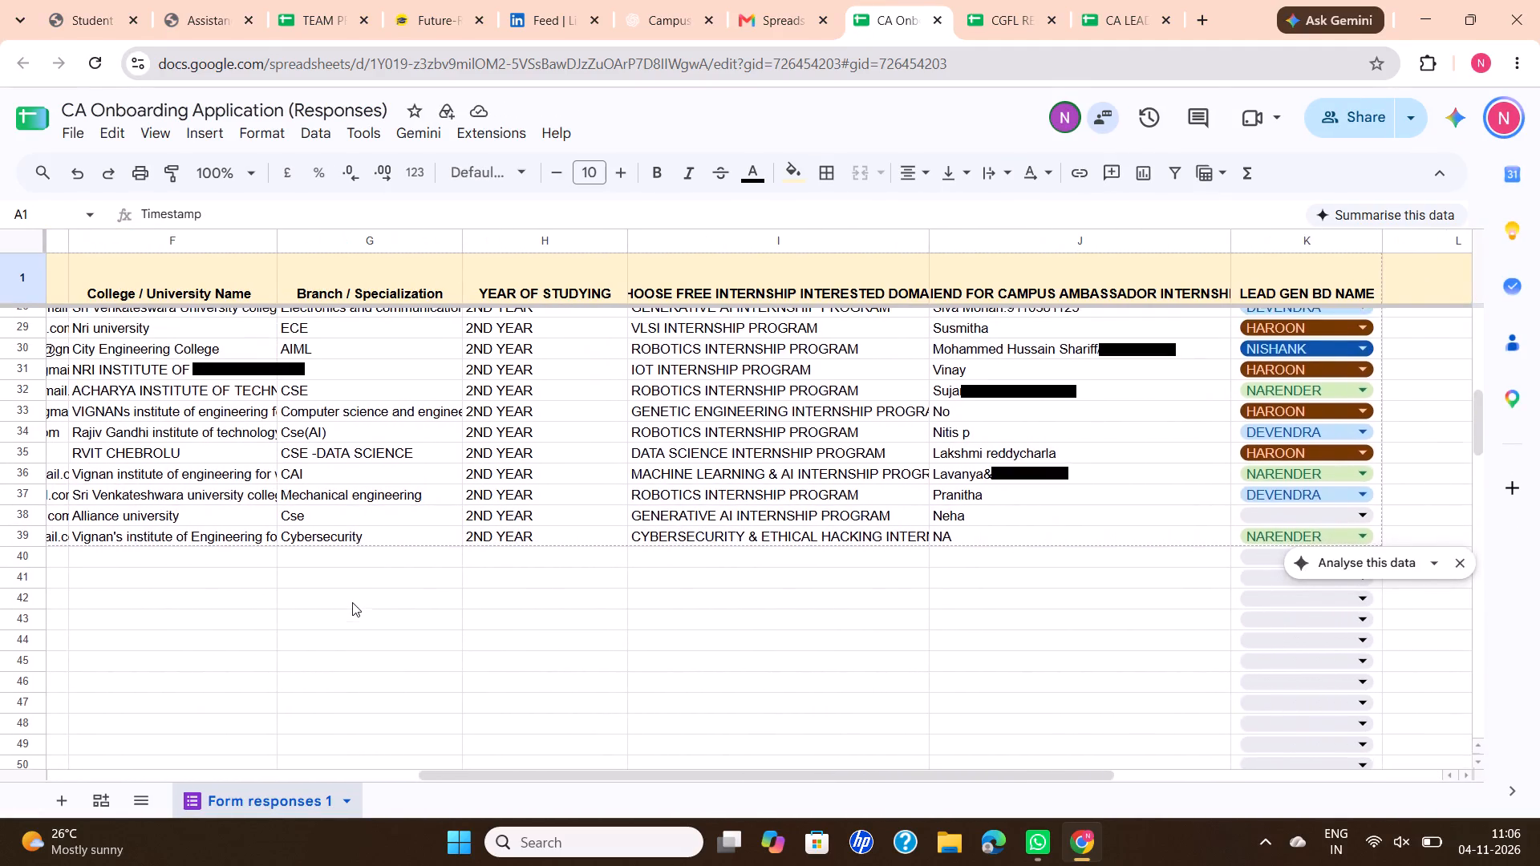
pyautogui.scroll(1, 352, 602)
pyautogui.hscroll(4, 352, 602)
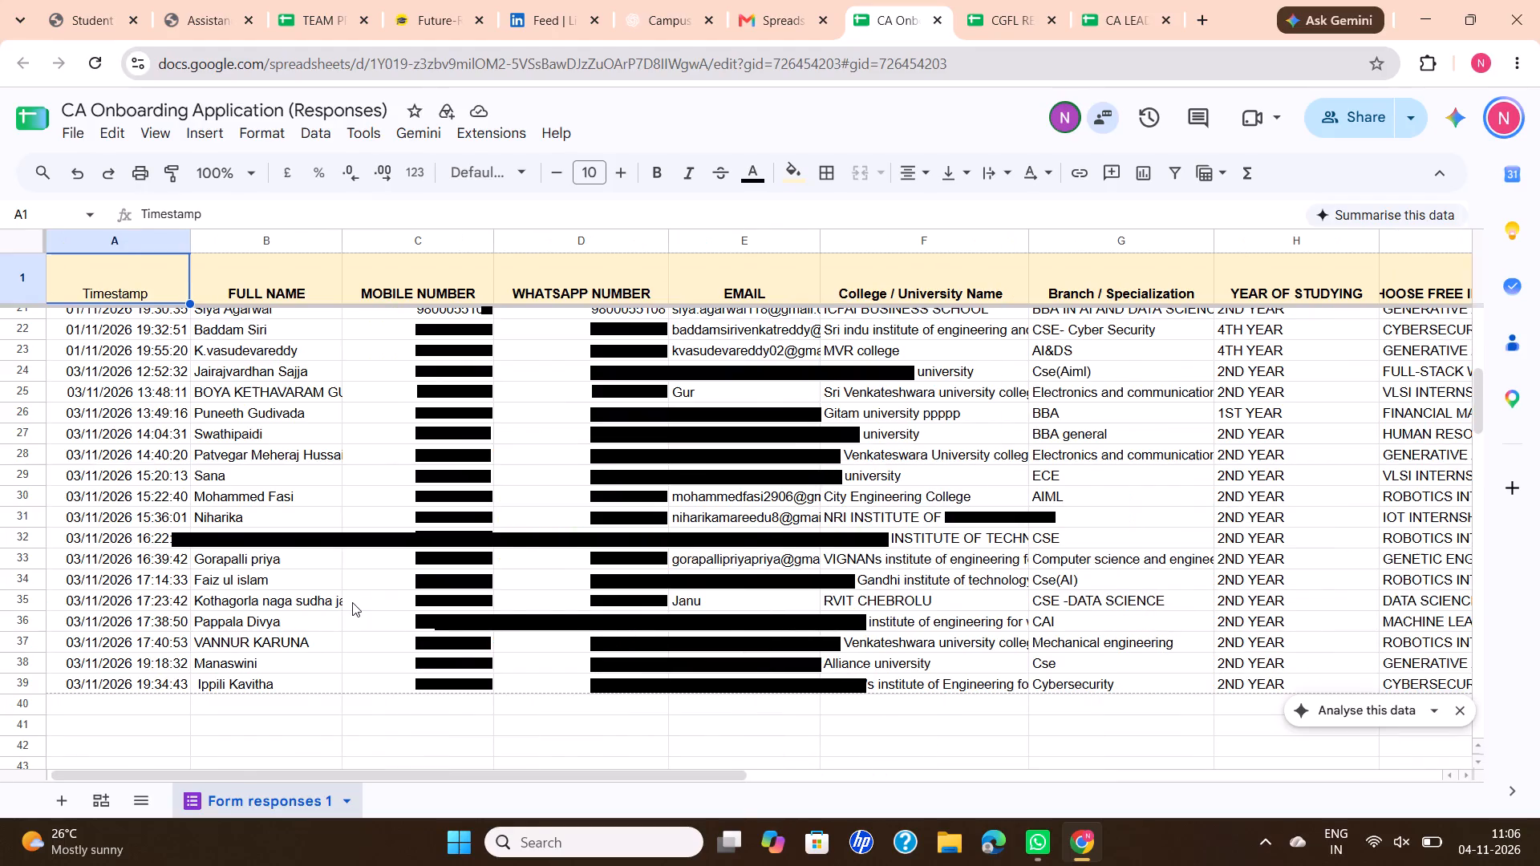
pyautogui.hscroll(-4, 352, 602)
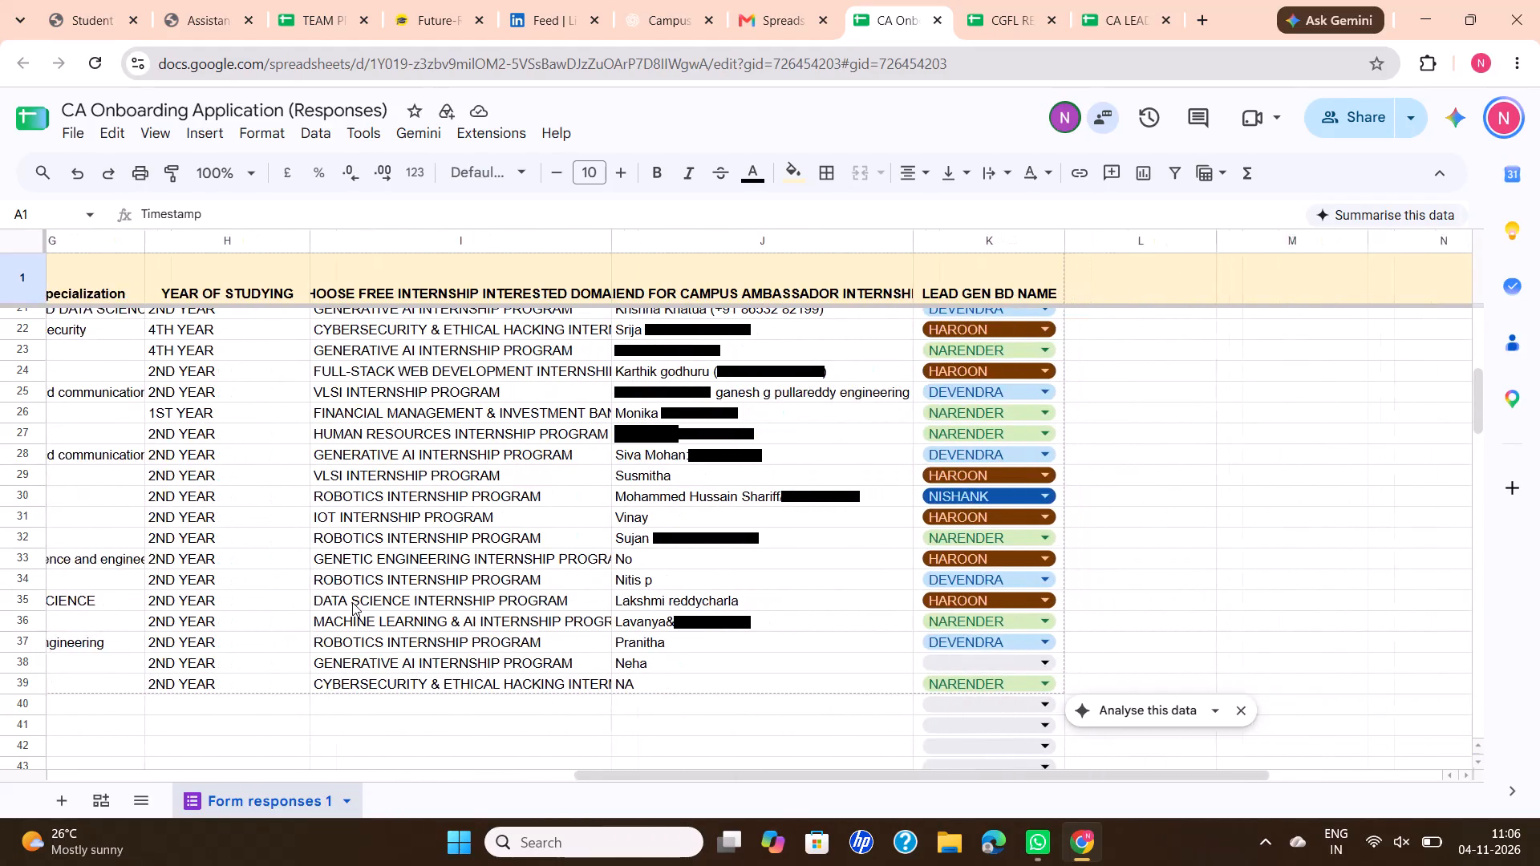
# Copy the contact number that follows the name in cell J27, the campus ambassador referral entry assigned to NARENDER.
pyautogui.tripleClick(568, 426)
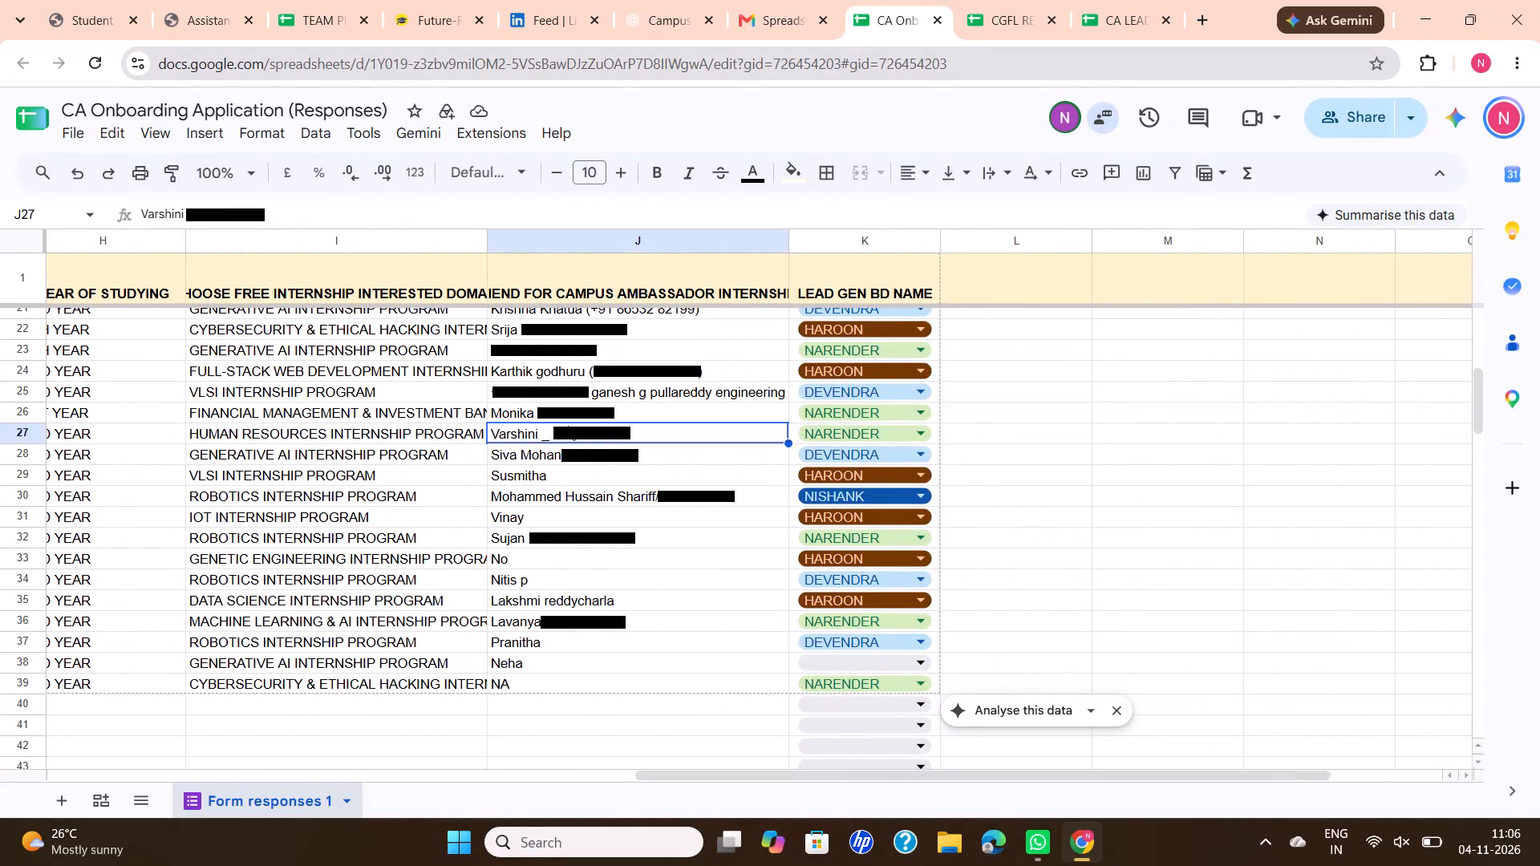
pyautogui.moveTo(561, 434); pyautogui.dragTo(550, 434)
pyautogui.click(550, 434)
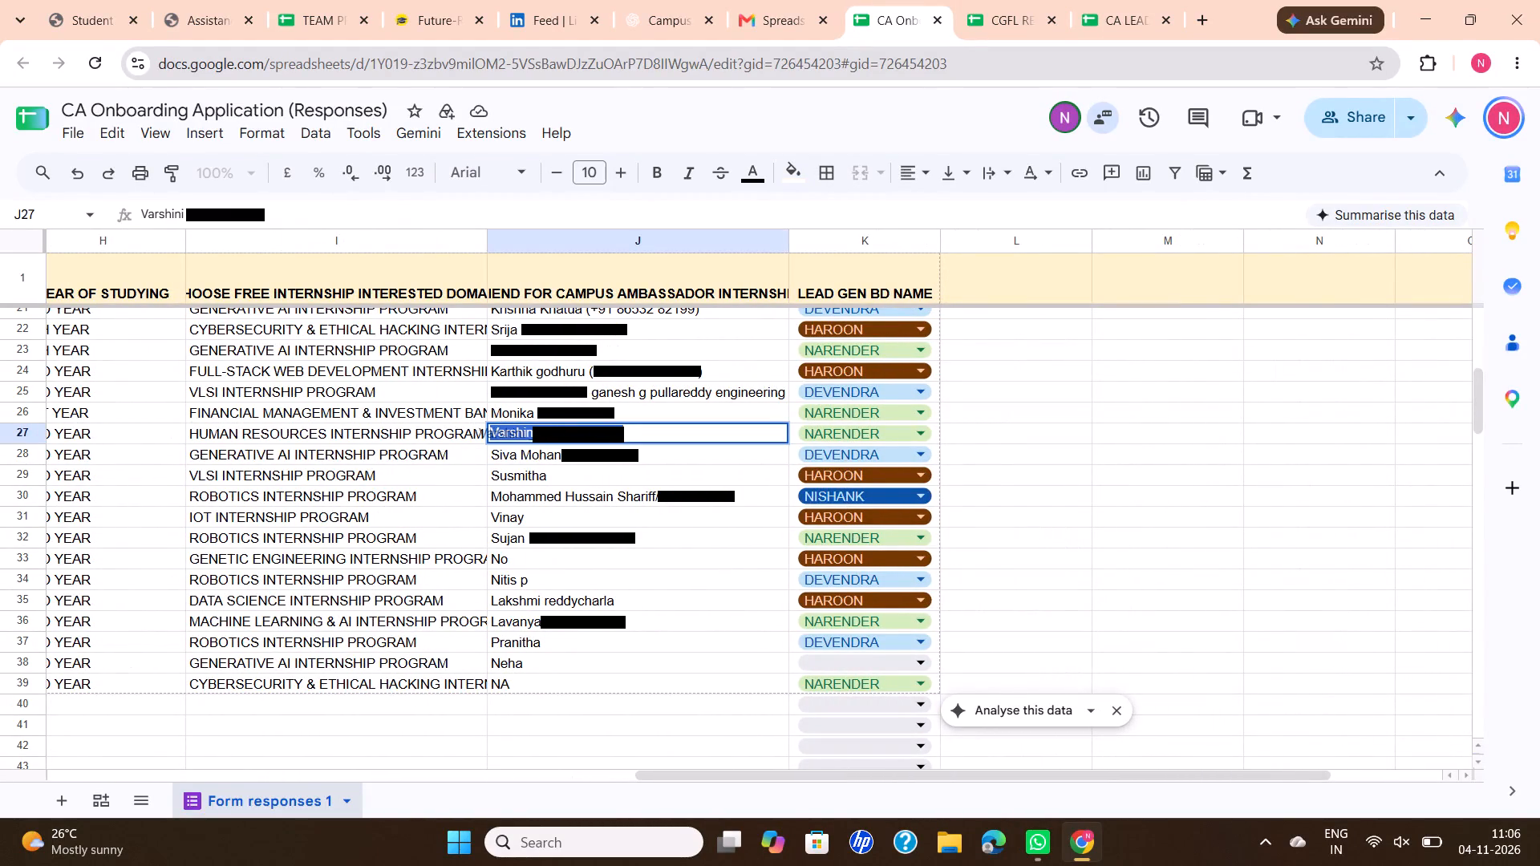
pyautogui.moveTo(551, 431); pyautogui.dragTo(653, 423)
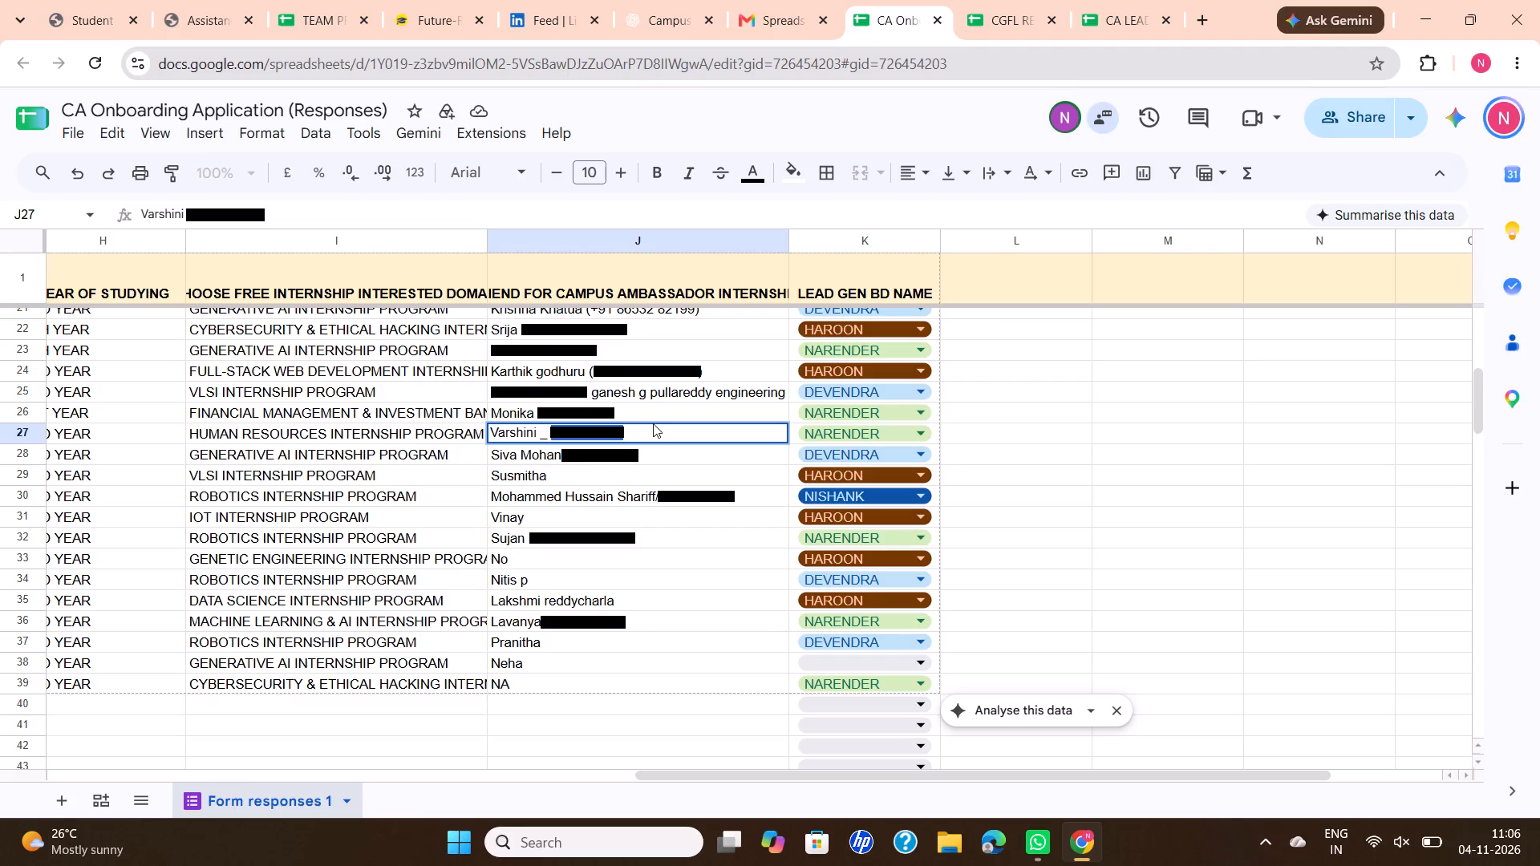
pyautogui.hotkey('ctrl', 'c')
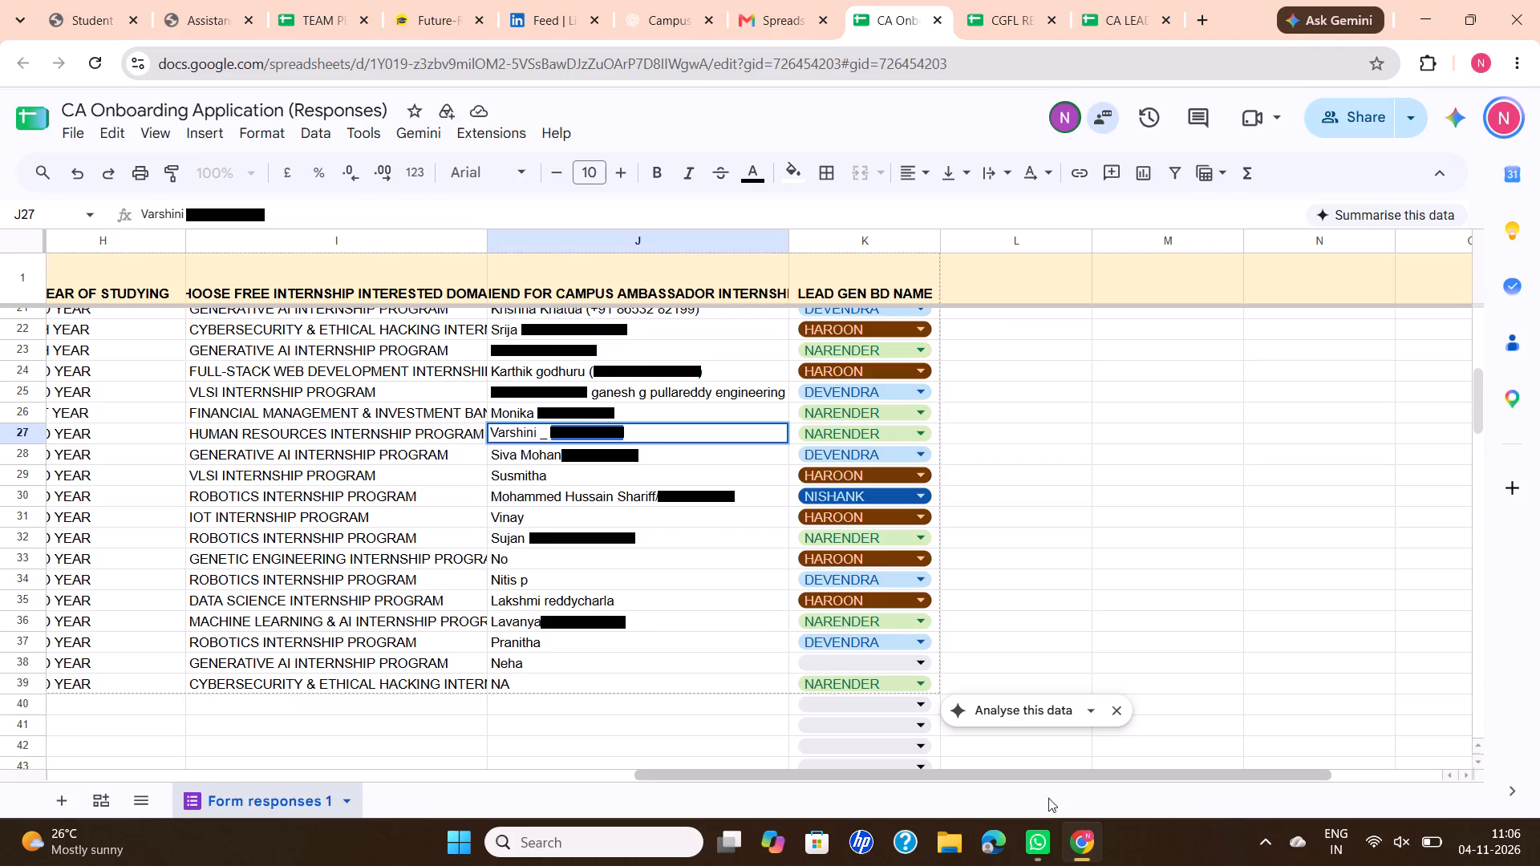
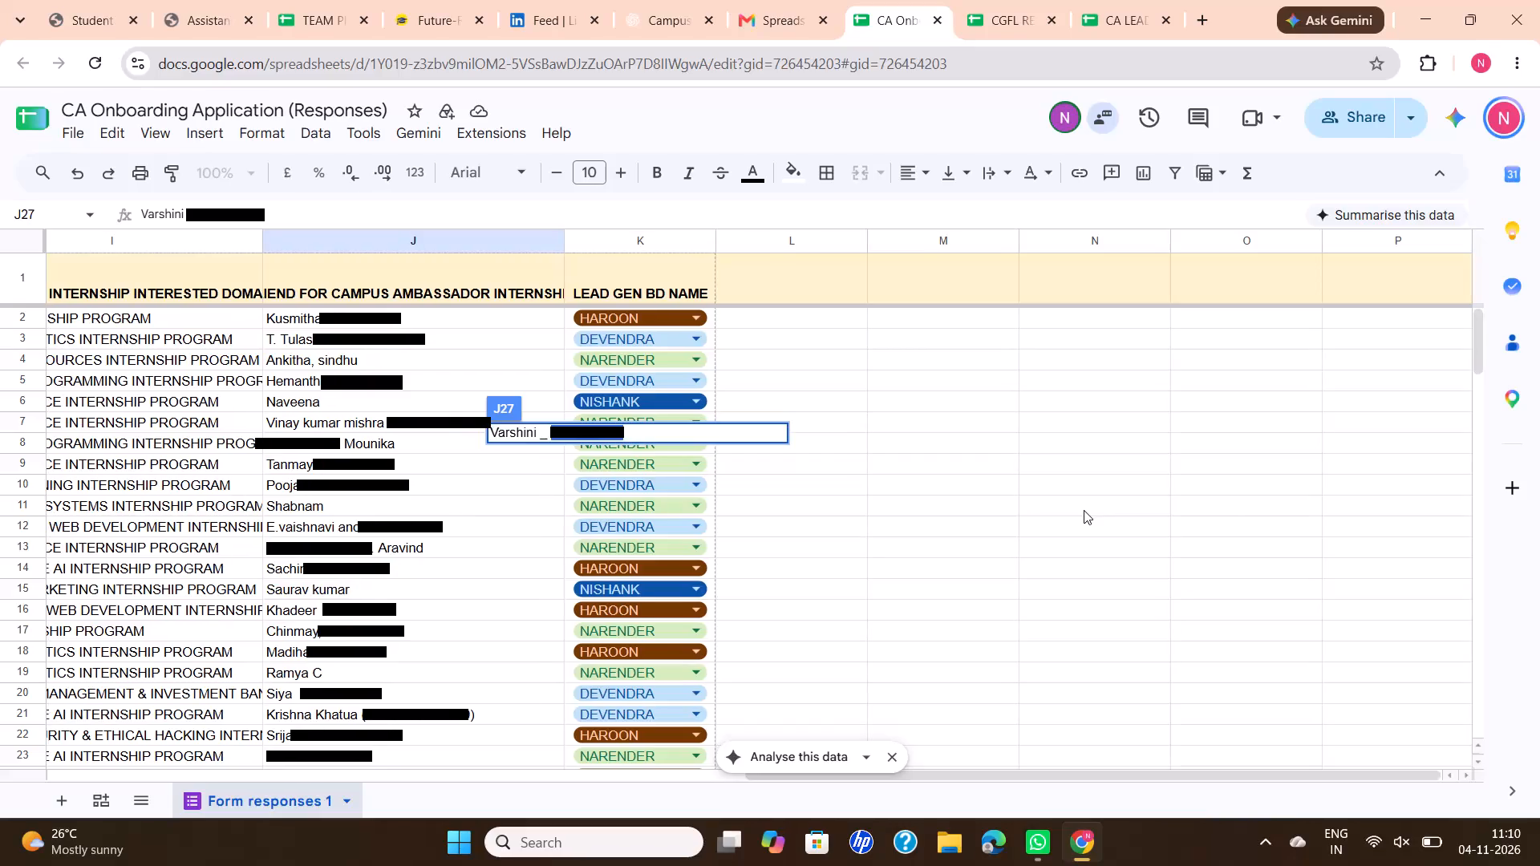
# Leave cell J27 and examine the last applications in the onboarding sheet, including applicant details, referral and LEAD GEN BD NAME columns.
pyautogui.click(973, 515)
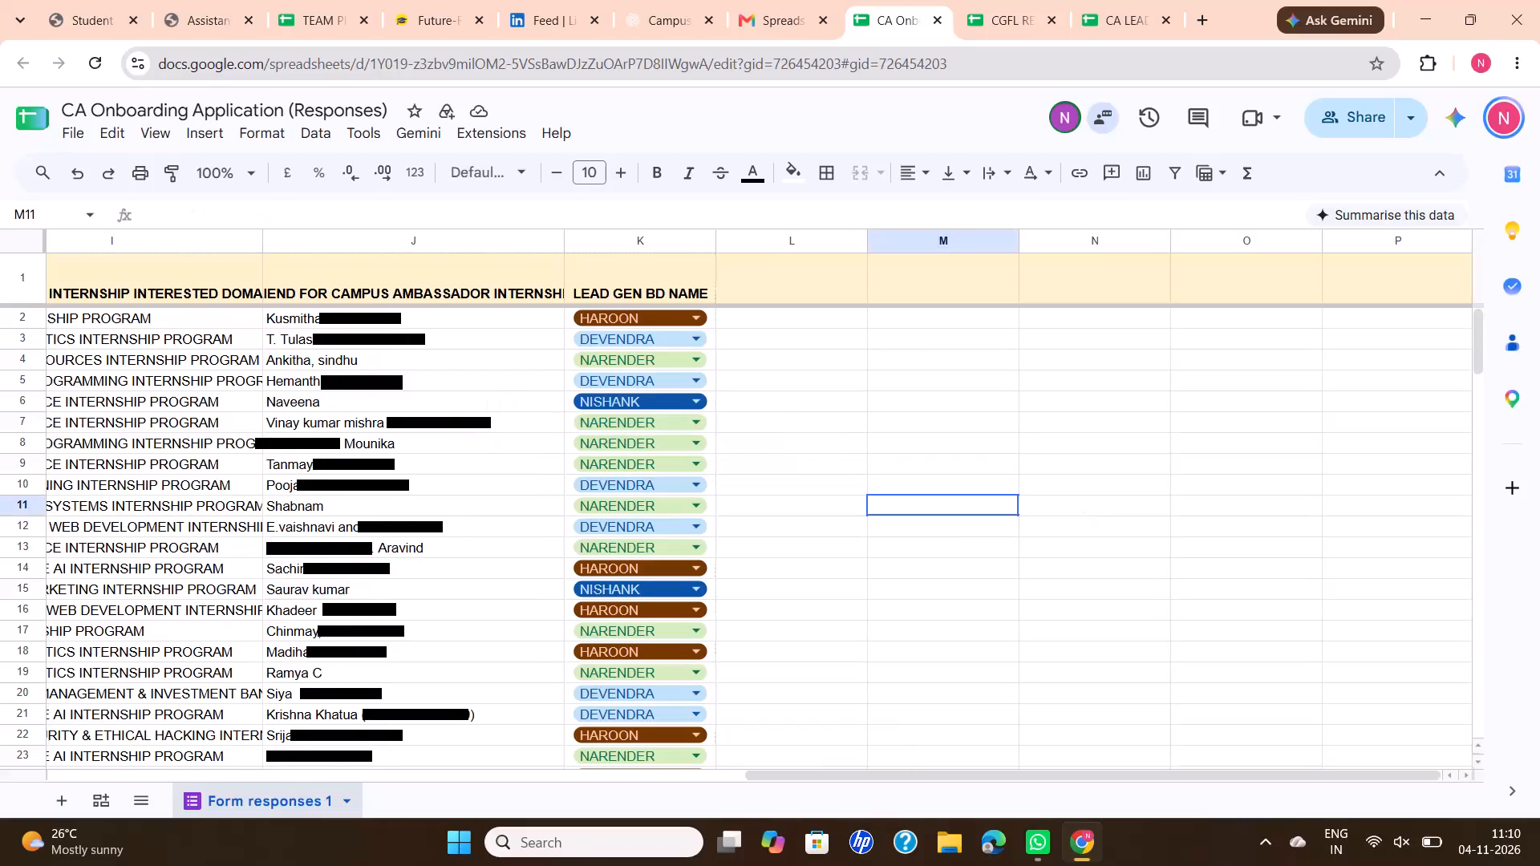
pyautogui.scroll(4, 973, 515)
pyautogui.hscroll(-2, 973, 515)
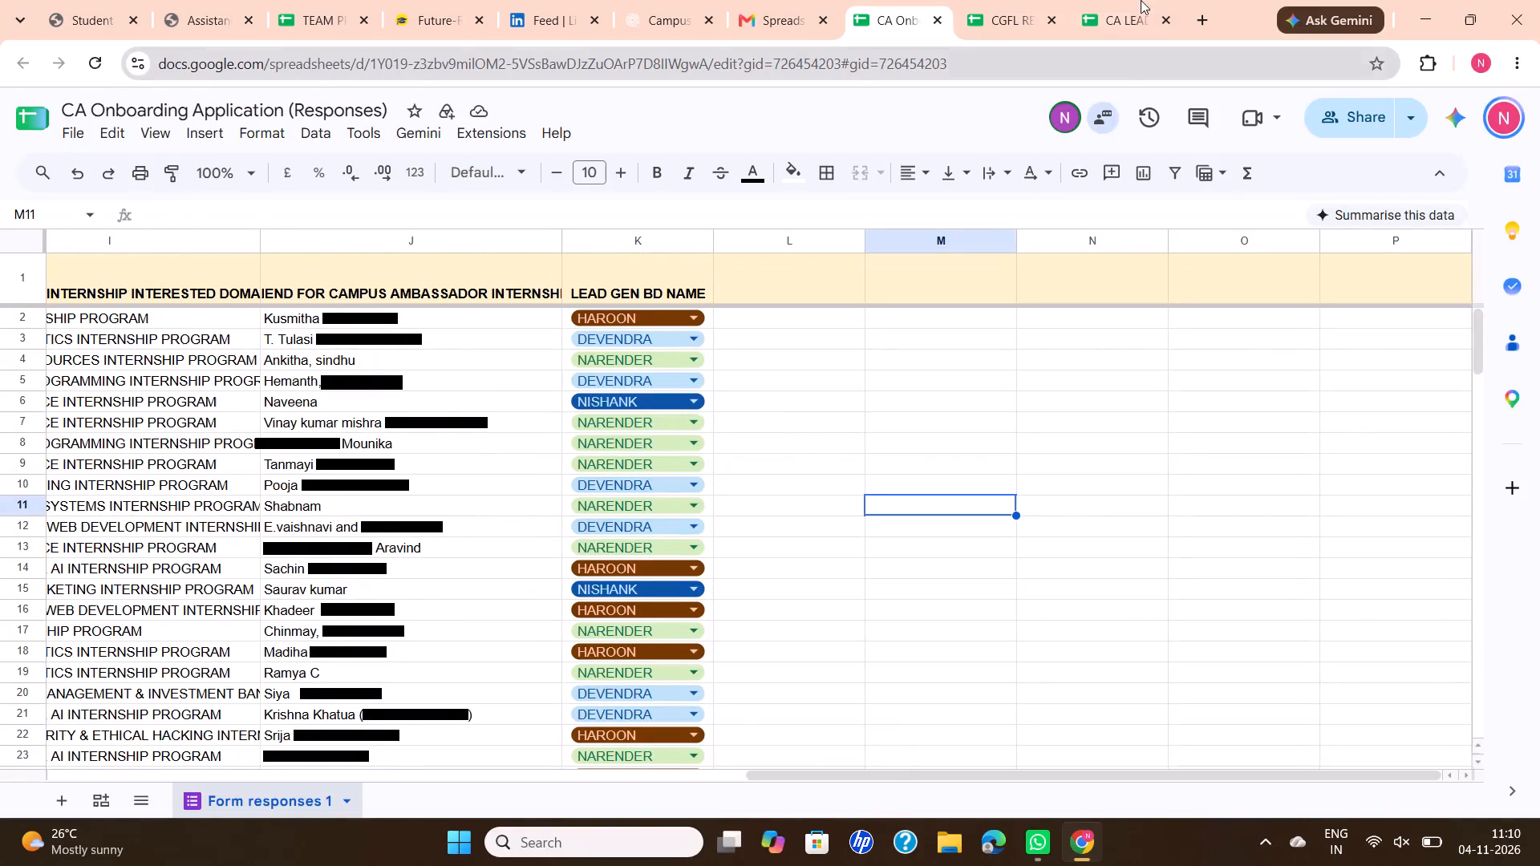
pyautogui.scroll(-5, 706, 415)
pyautogui.scroll(2, 865, 464)
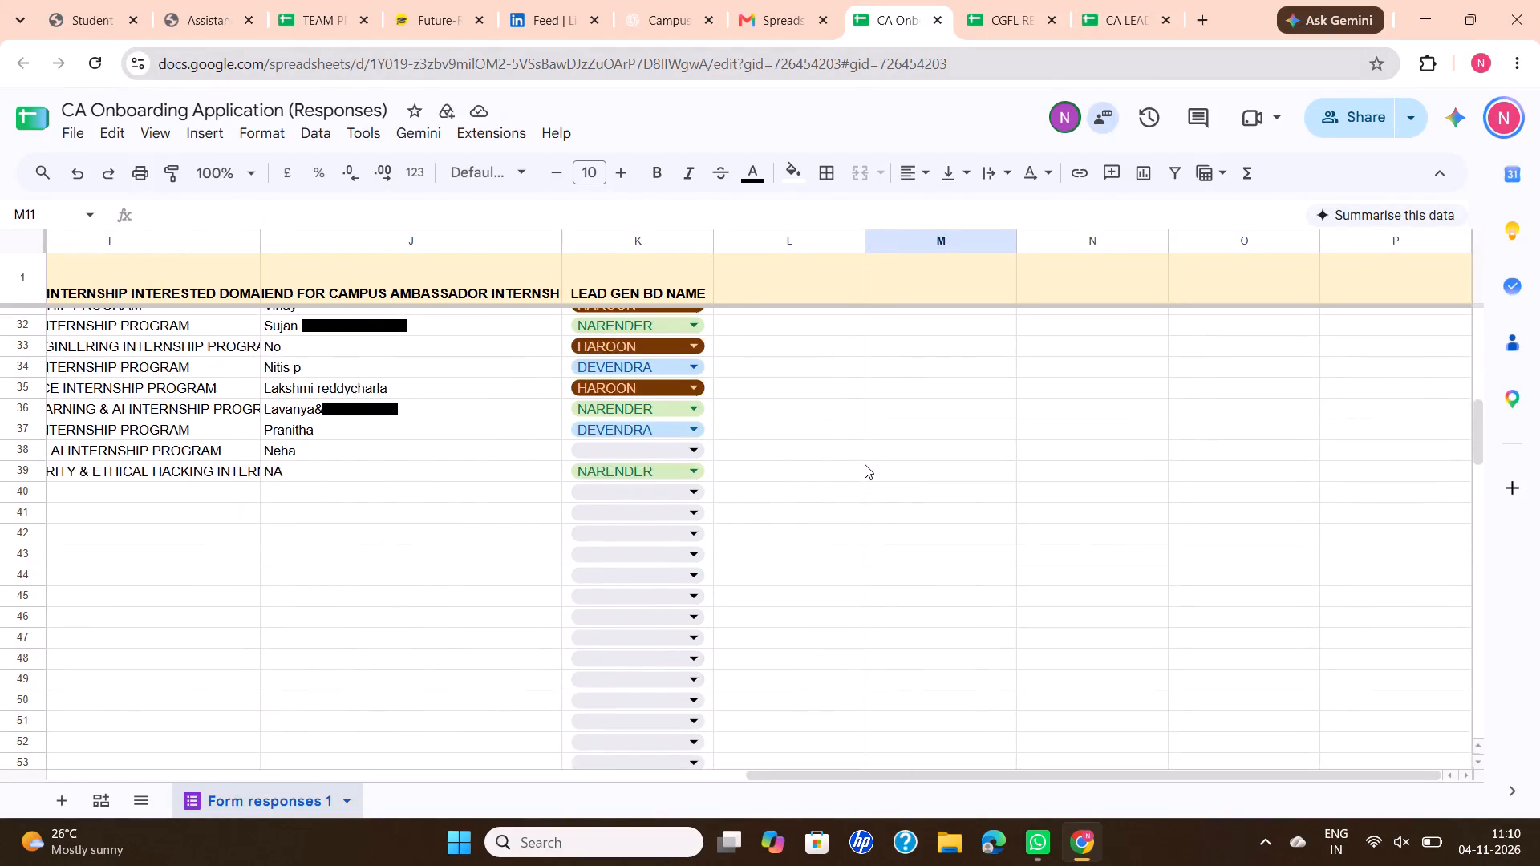
pyautogui.hscroll(4, 865, 464)
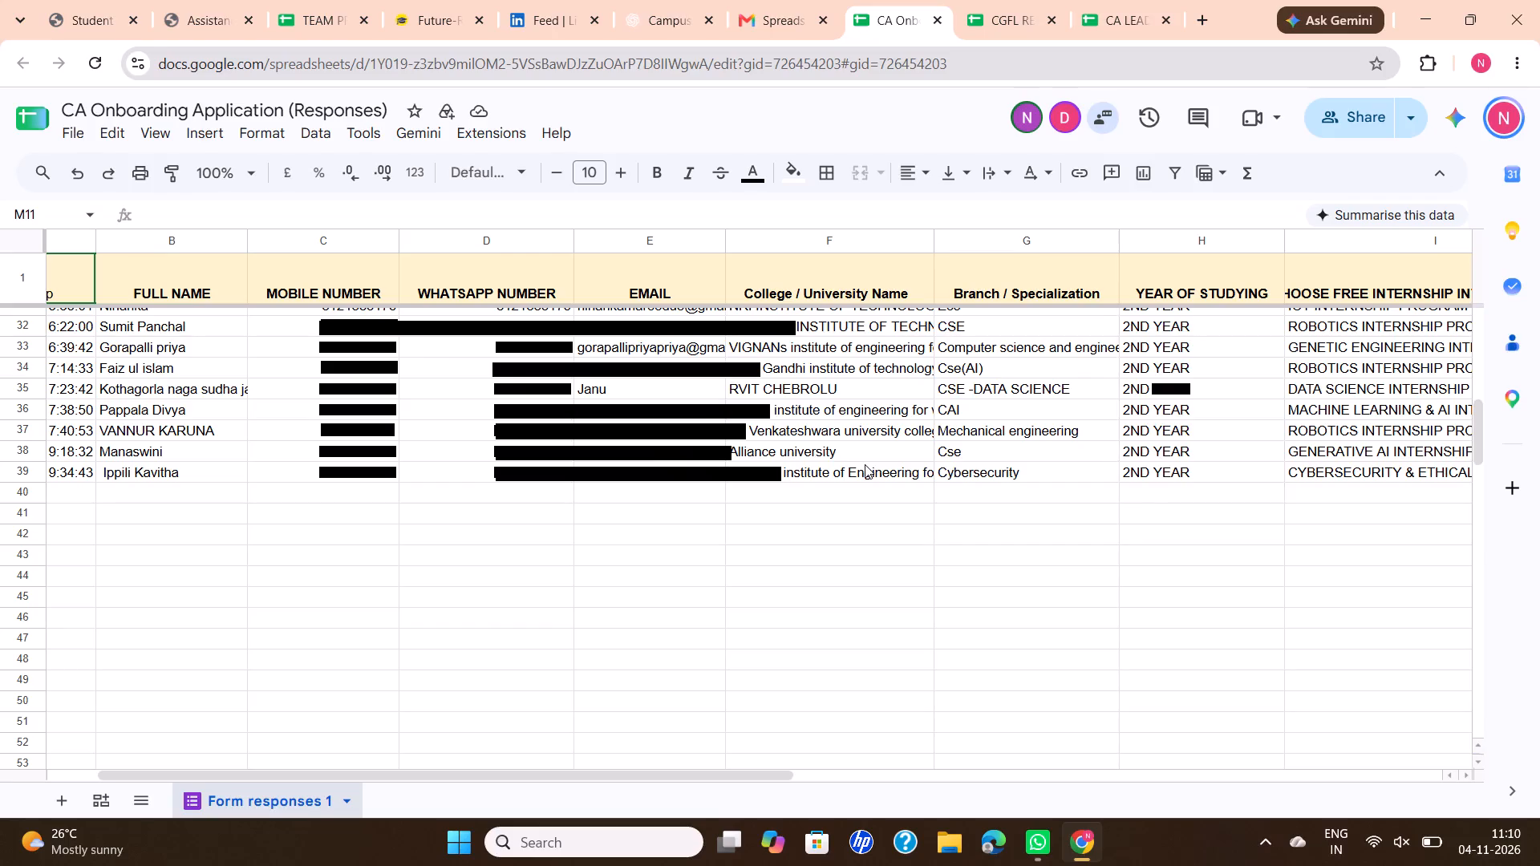
pyautogui.scroll(1, 909, 540)
pyautogui.hscroll(-2, 909, 540)
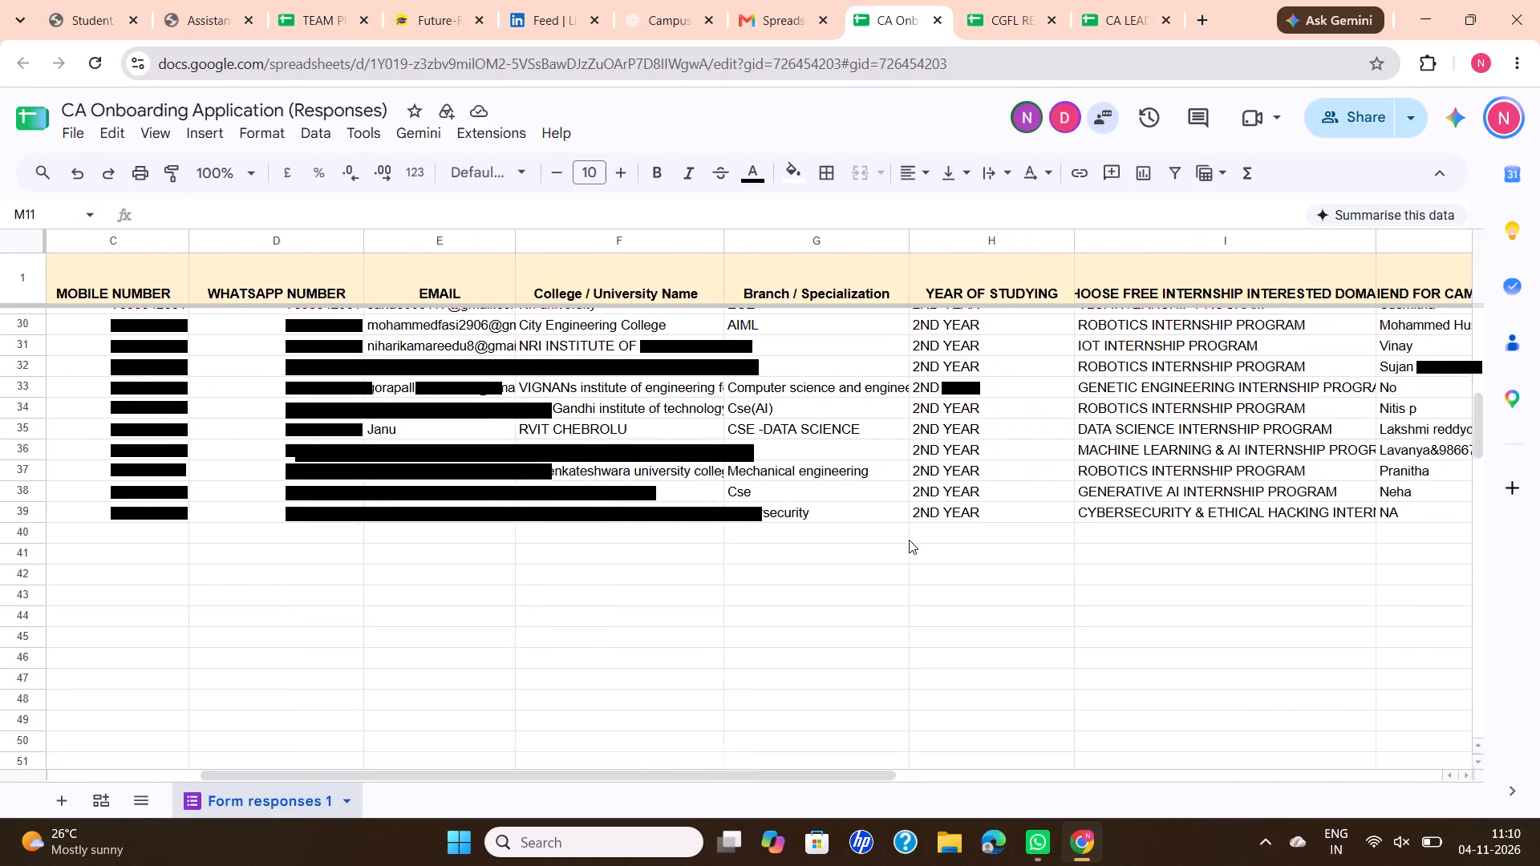
pyautogui.hscroll(-3, 909, 540)
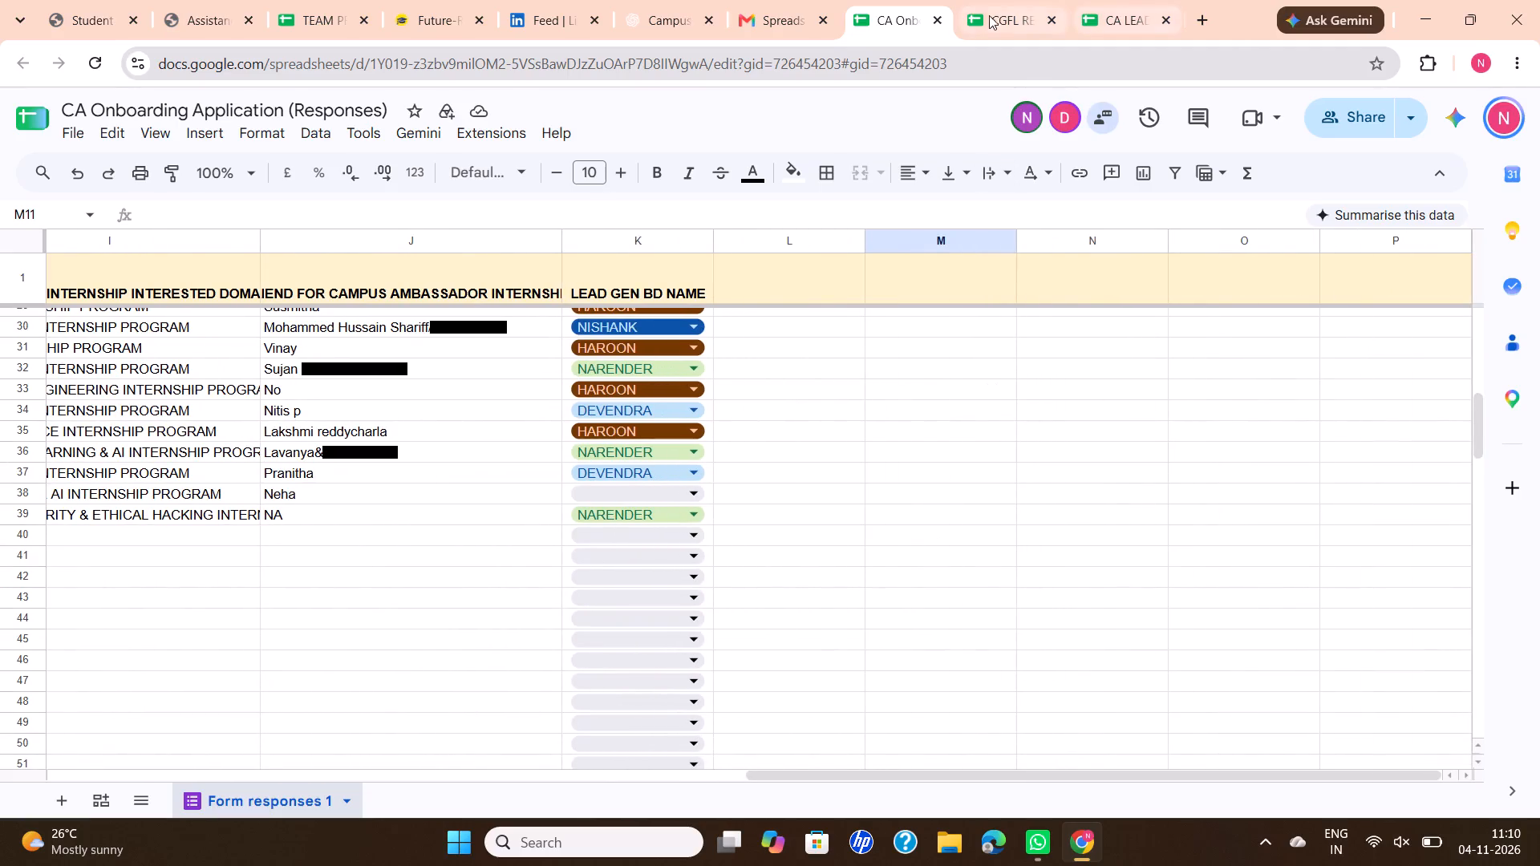
pyautogui.click(987, 16)
pyautogui.scroll(-1, 883, 432)
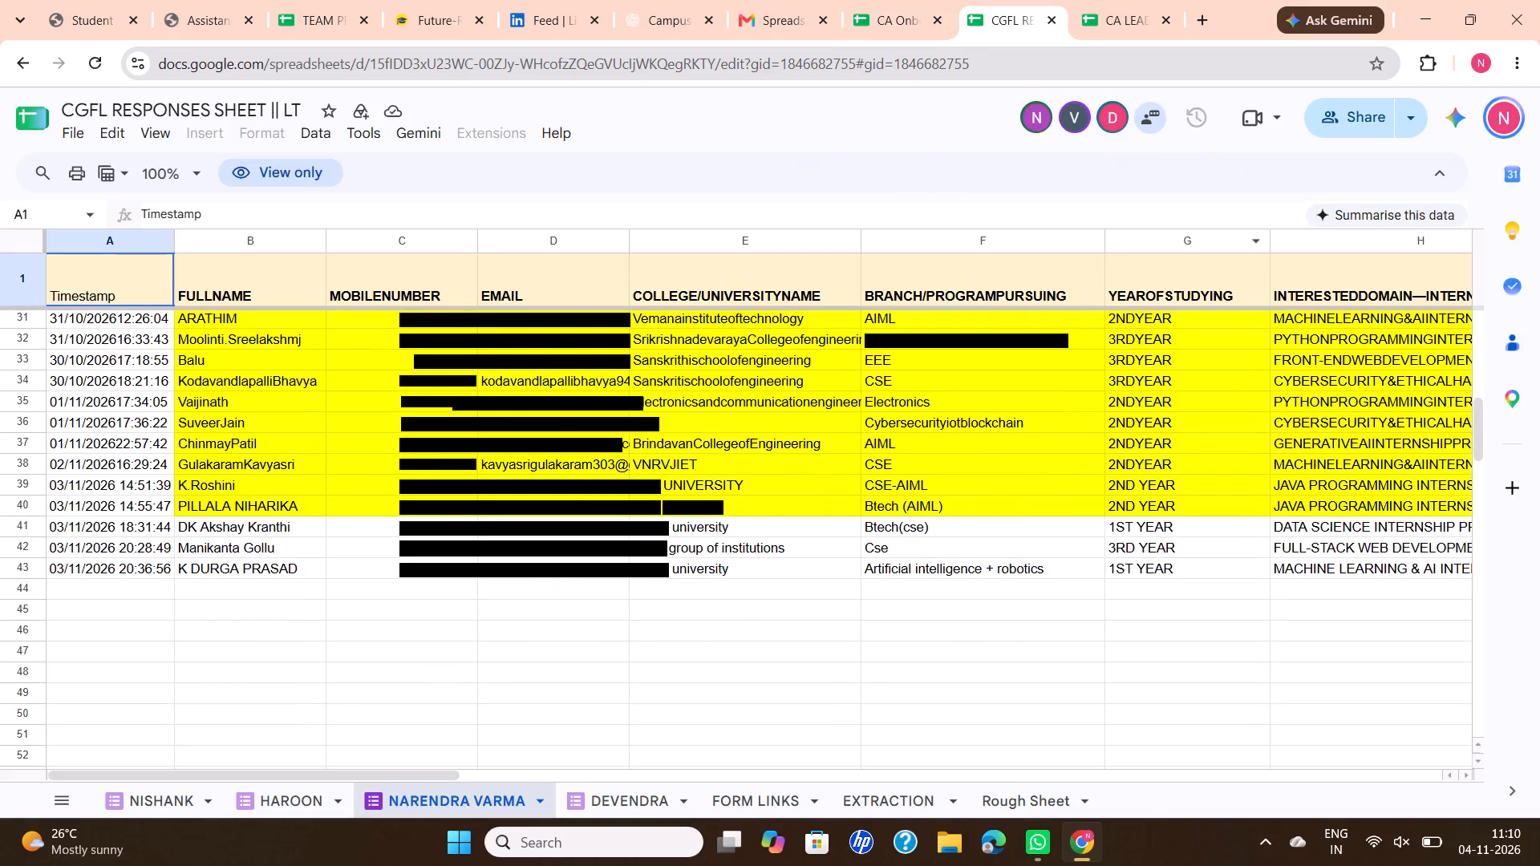
pyautogui.click(1108, 26)
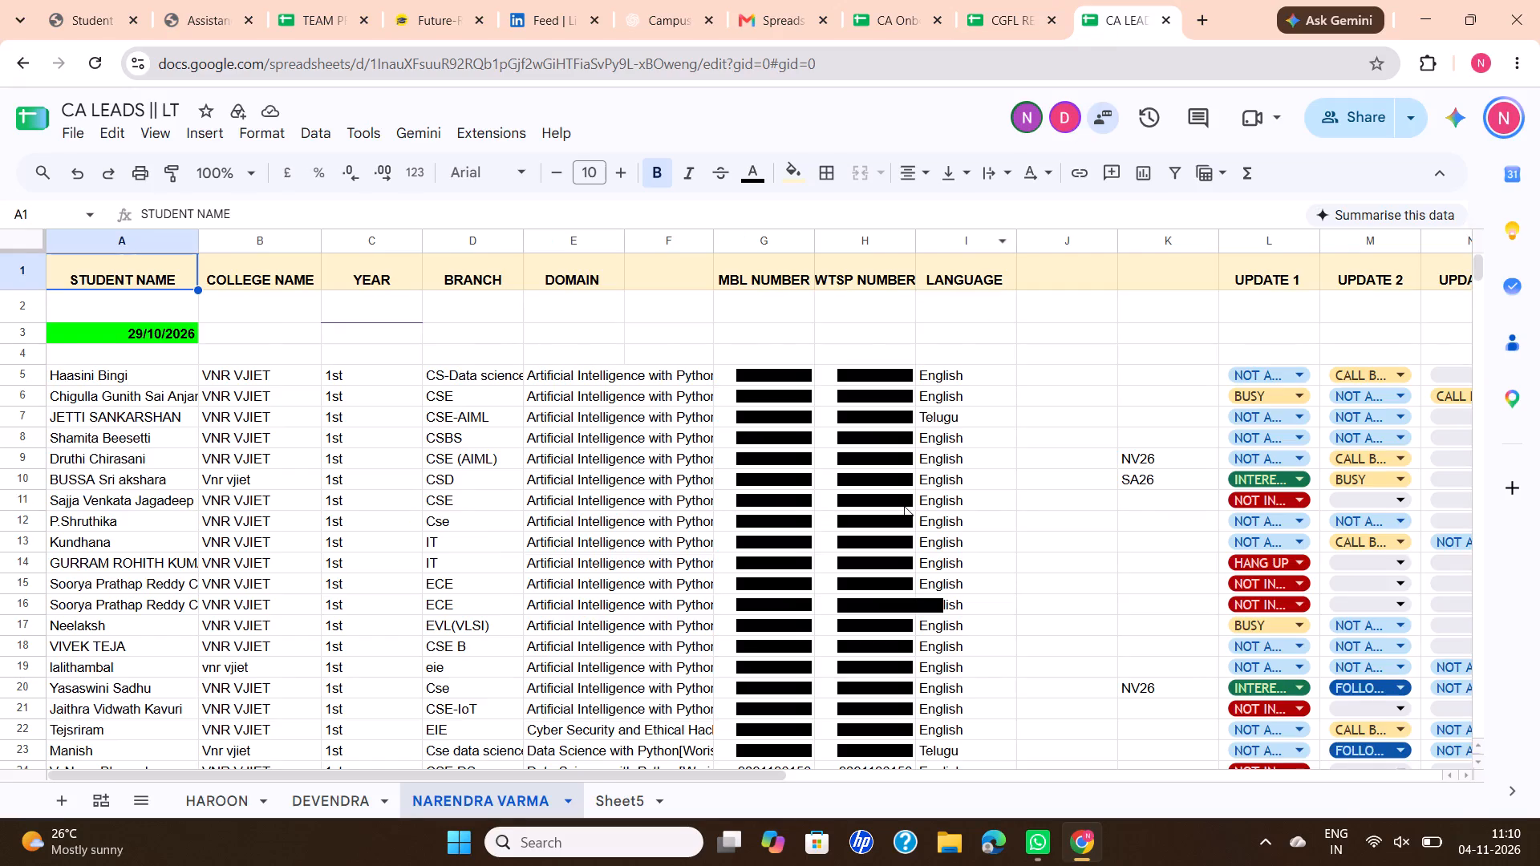
pyautogui.scroll(-2, 904, 506)
pyautogui.hscroll(-4, 904, 506)
pyautogui.scroll(1, 904, 506)
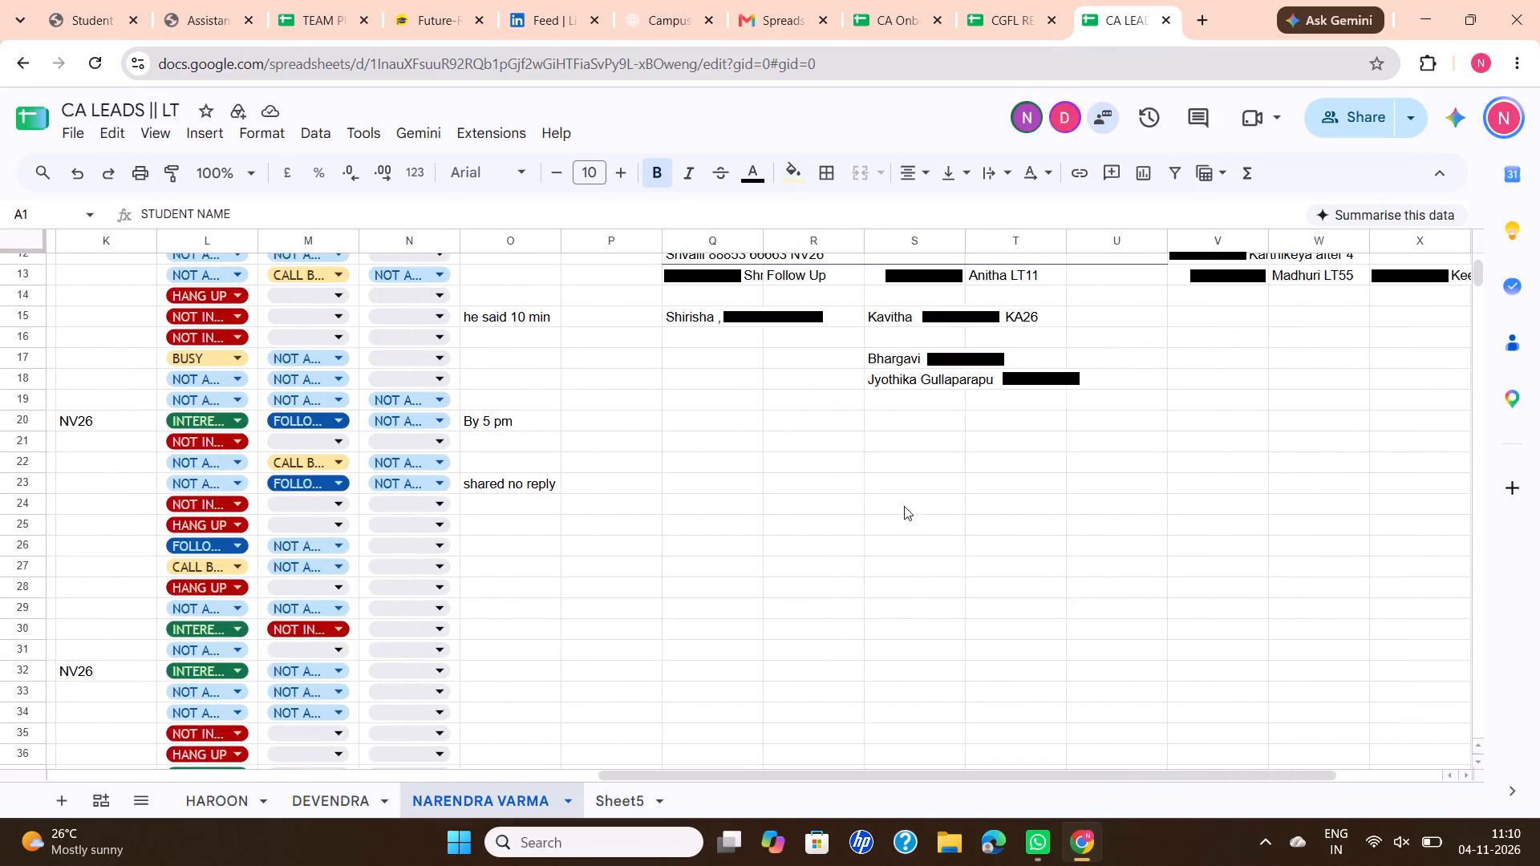
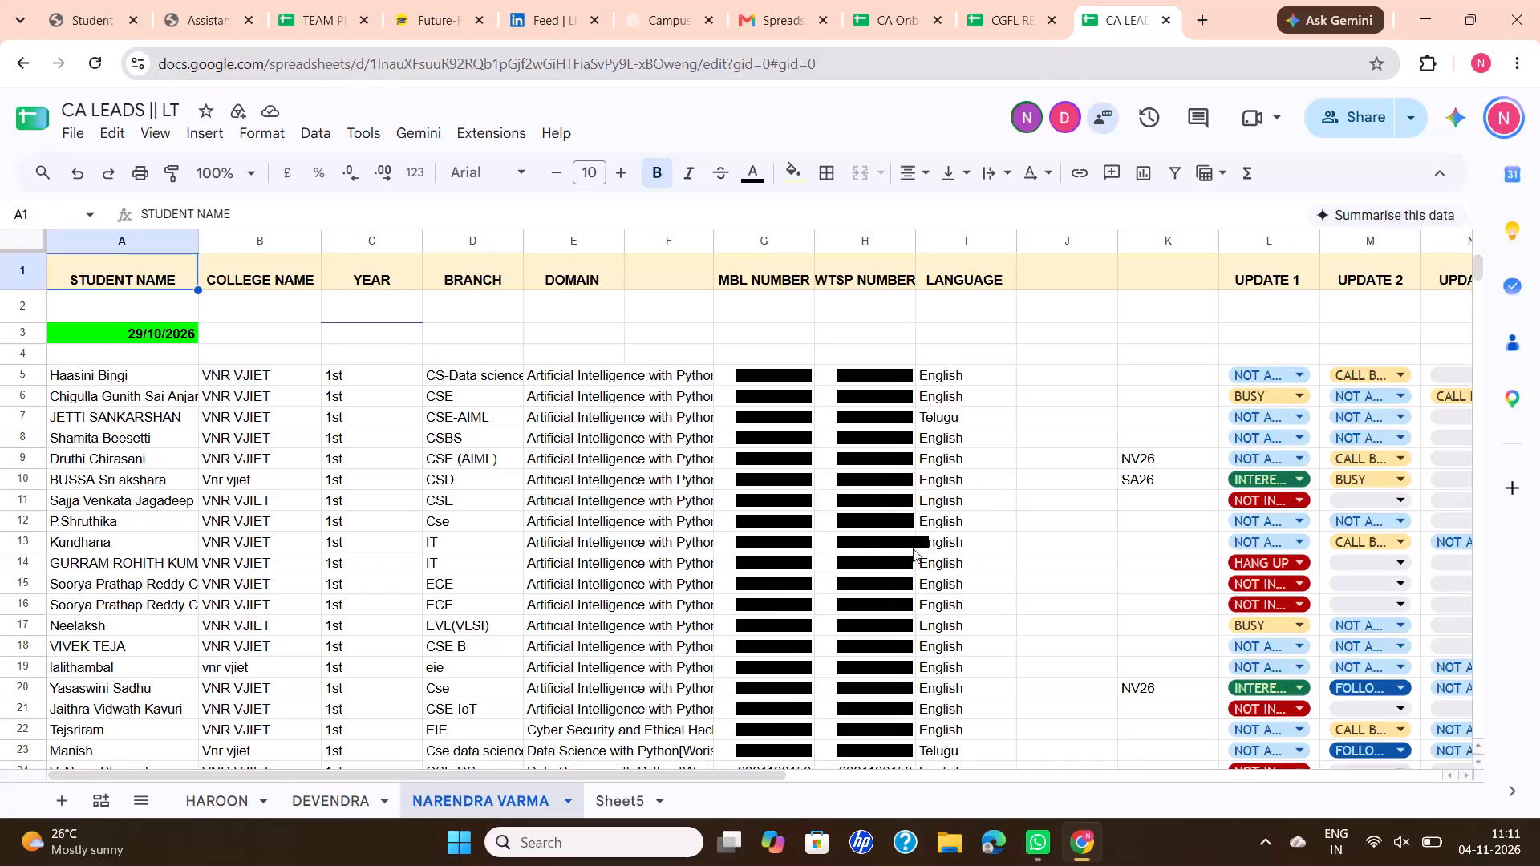
# Look through the open team member's CA leads from the 29/10/2026 batch past the 3/11/2026 batch, including the call update columns.
pyautogui.scroll(-1, 913, 548)
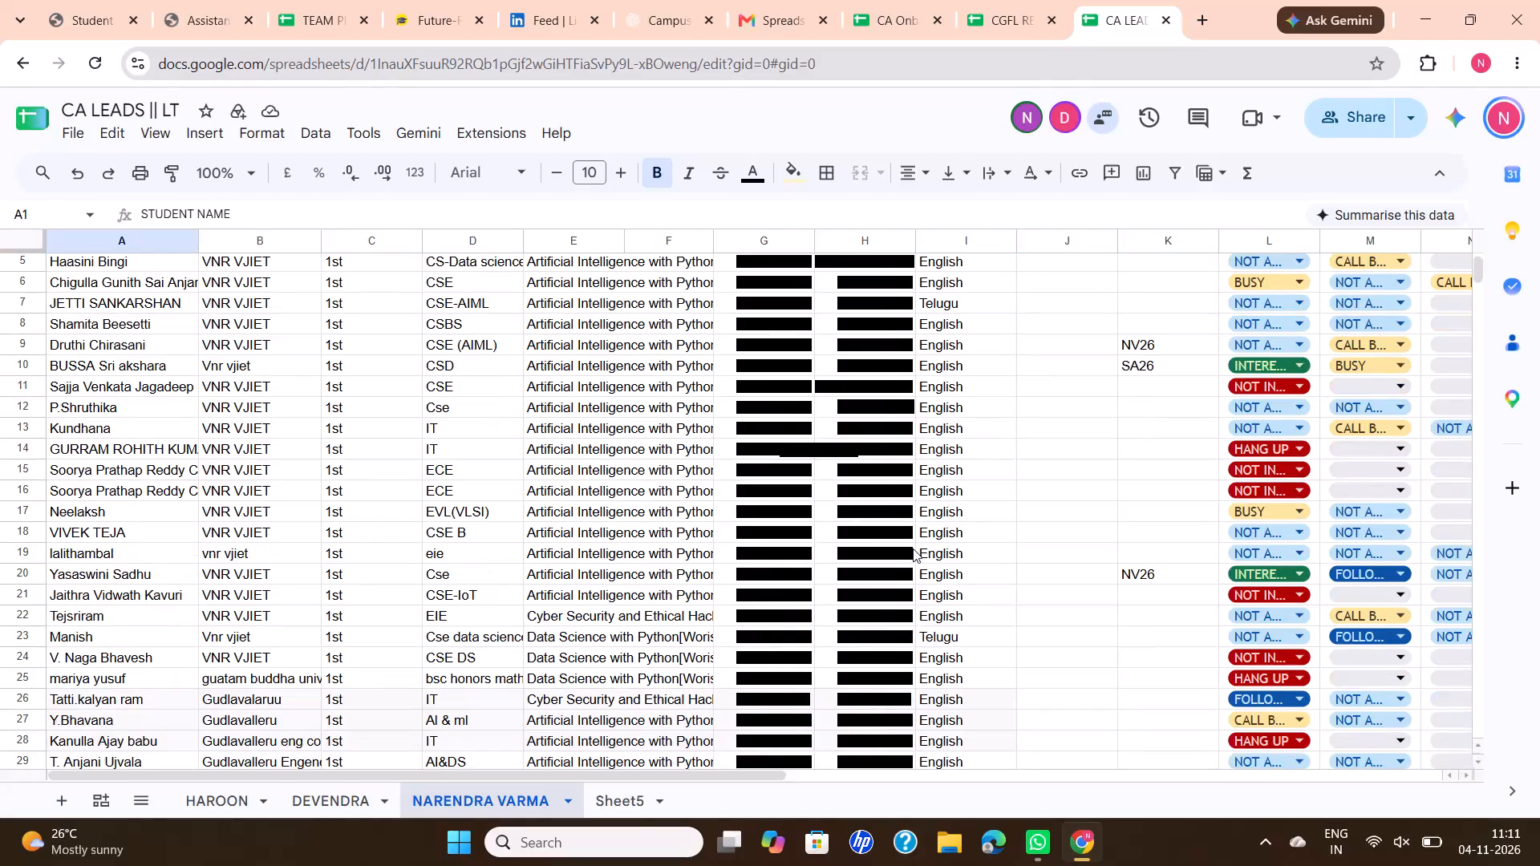
pyautogui.hscroll(-3, 913, 548)
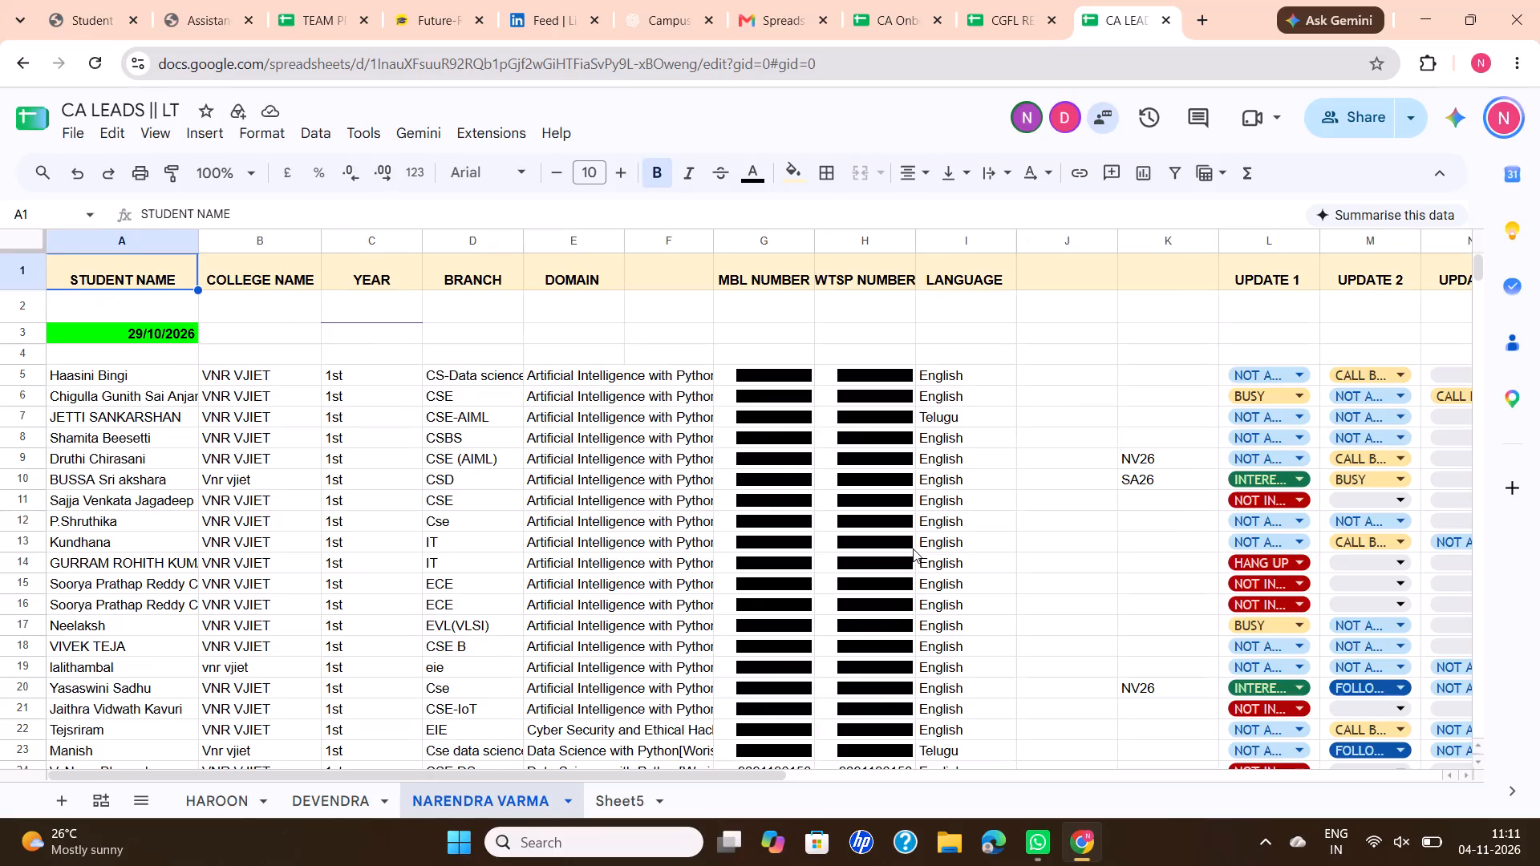
pyautogui.scroll(-5, 913, 548)
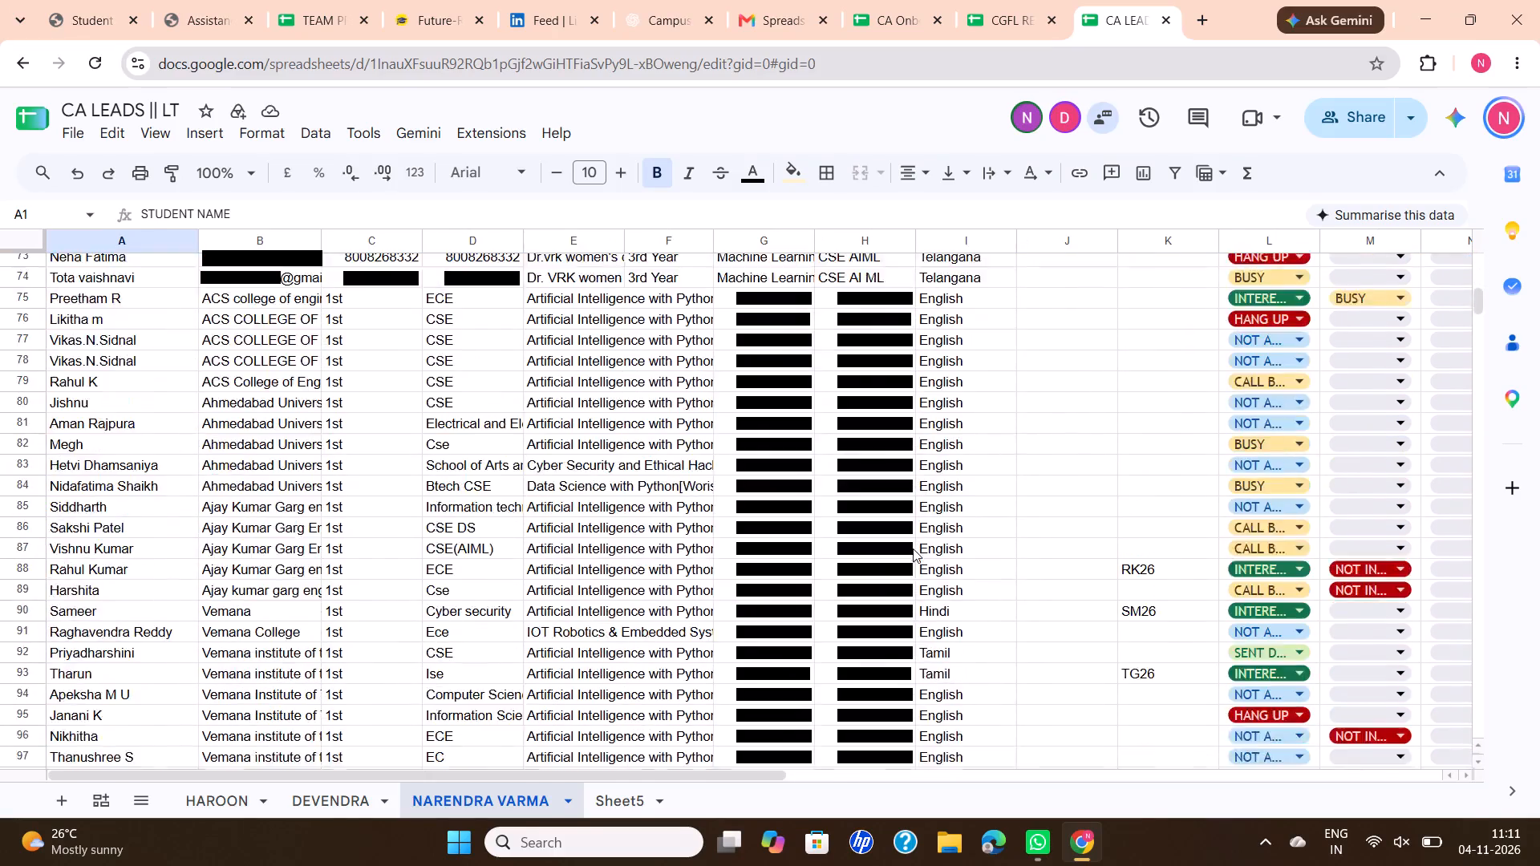
pyautogui.scroll(-10, 913, 548)
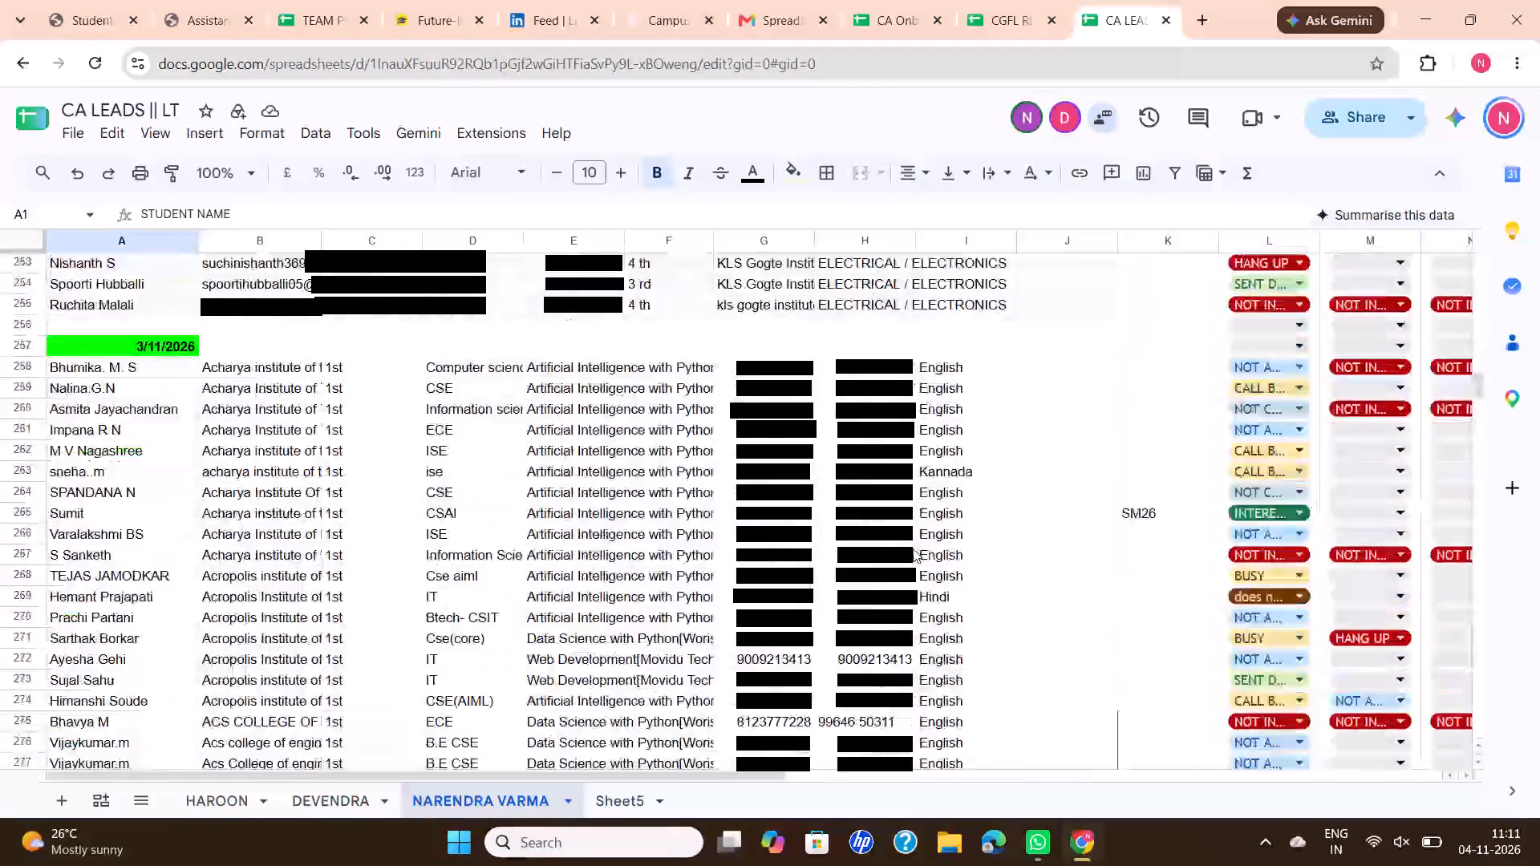
pyautogui.scroll(-2, 913, 548)
pyautogui.scroll(1, 913, 548)
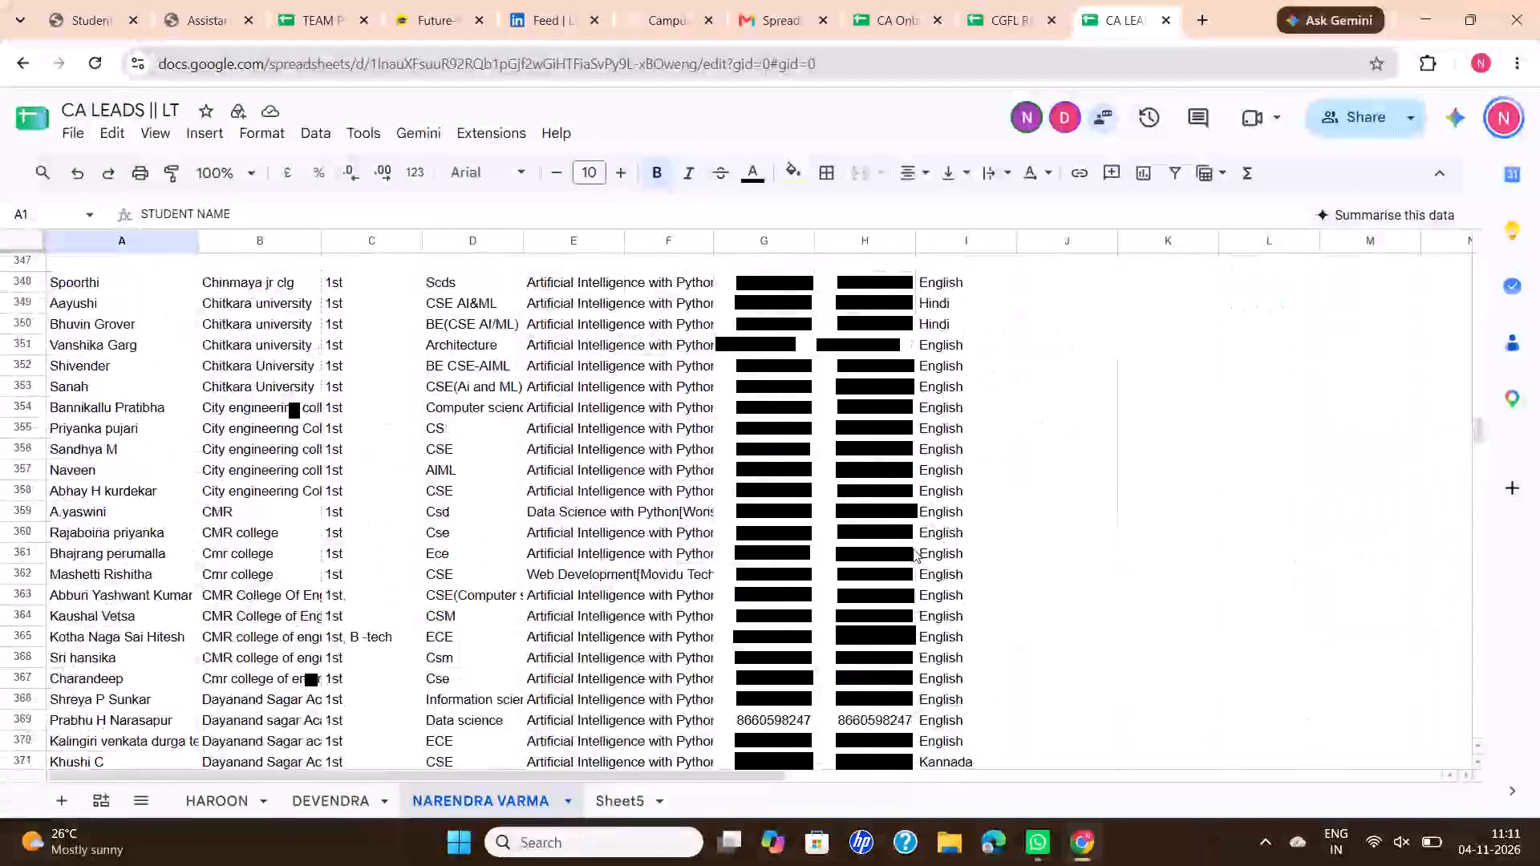
pyautogui.hscroll(2, 913, 548)
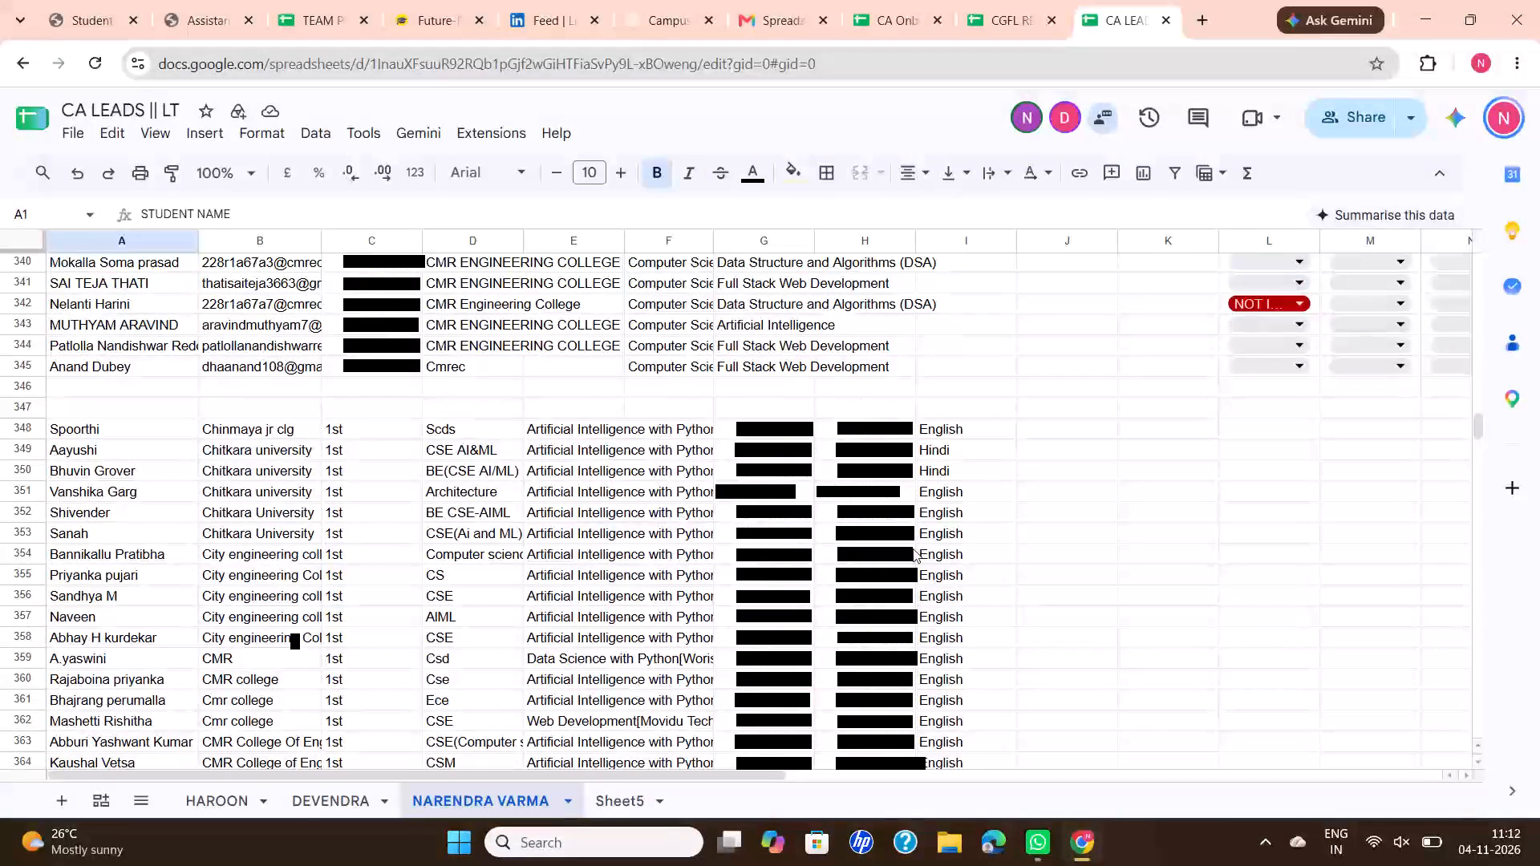
# Examine the newest leads at the end of the same sheet, comparing them with the earlier dated batches and their call updates.
pyautogui.scroll(-1, 913, 548)
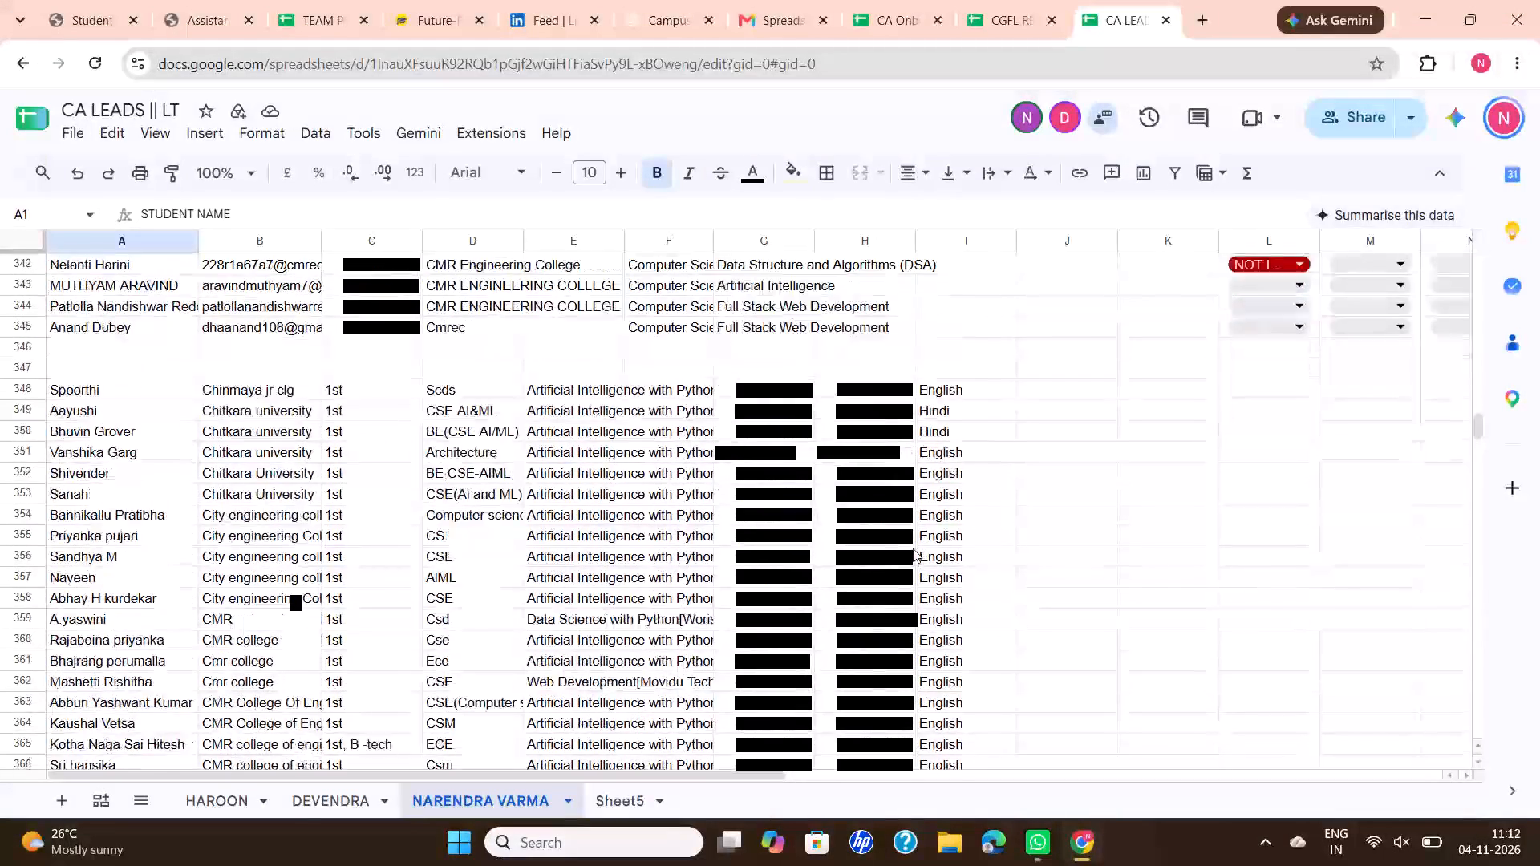
pyautogui.scroll(-3, 913, 548)
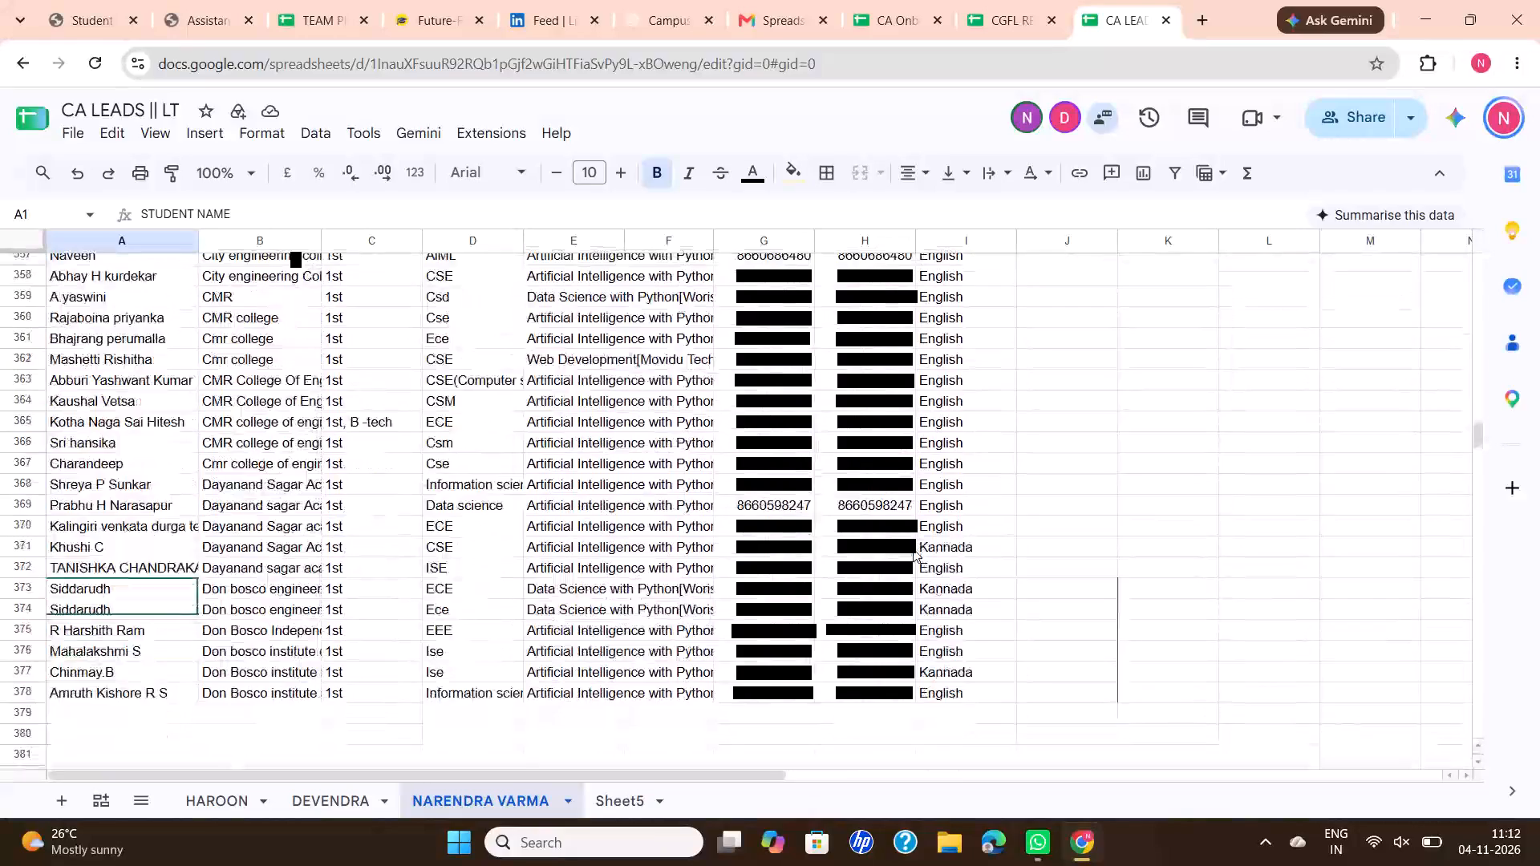
pyautogui.scroll(2, 913, 548)
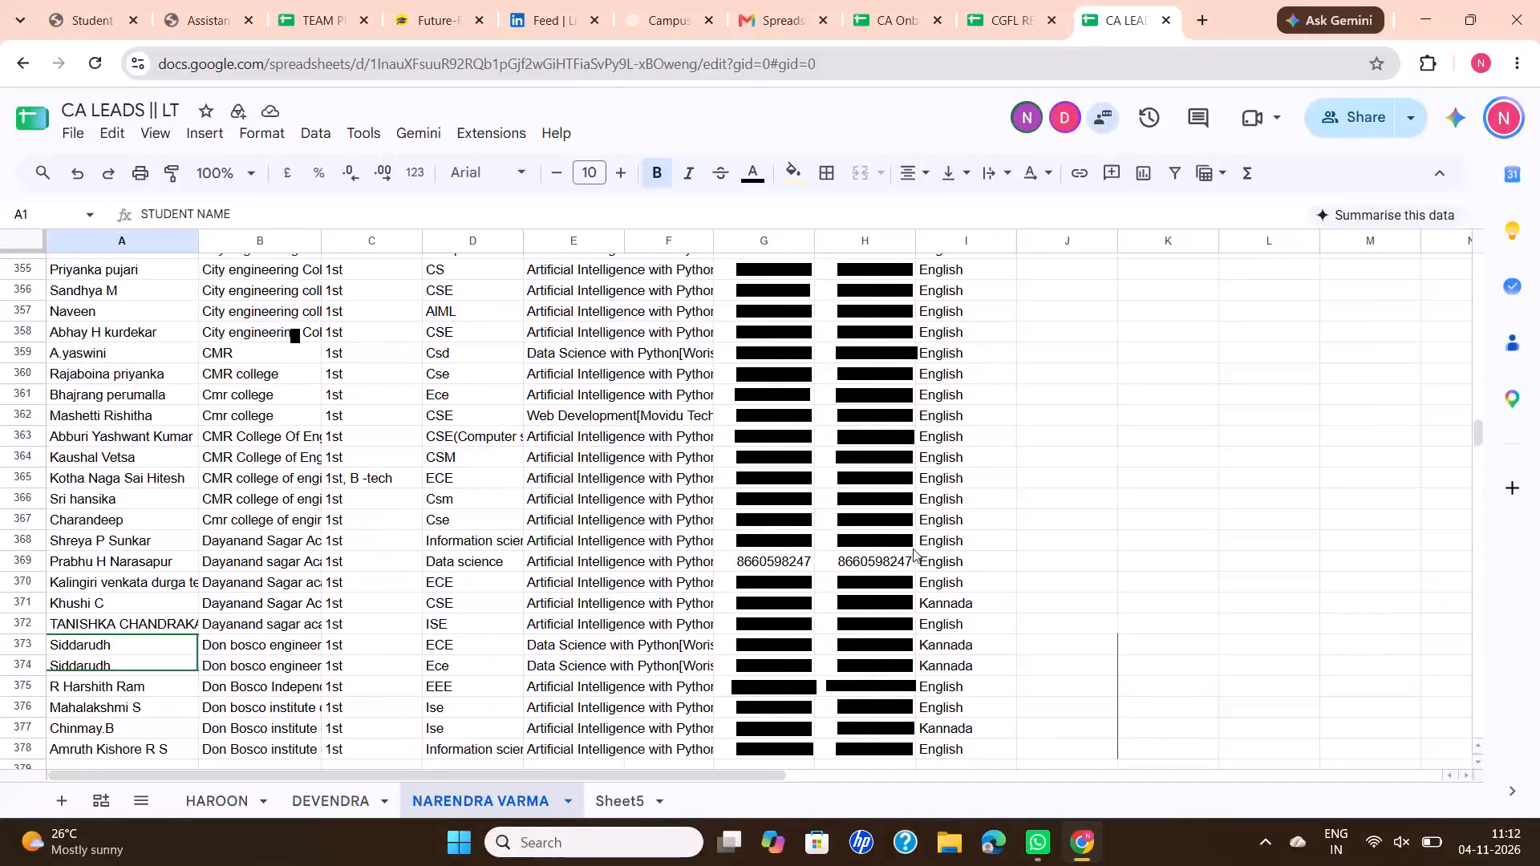
pyautogui.scroll(1, 913, 548)
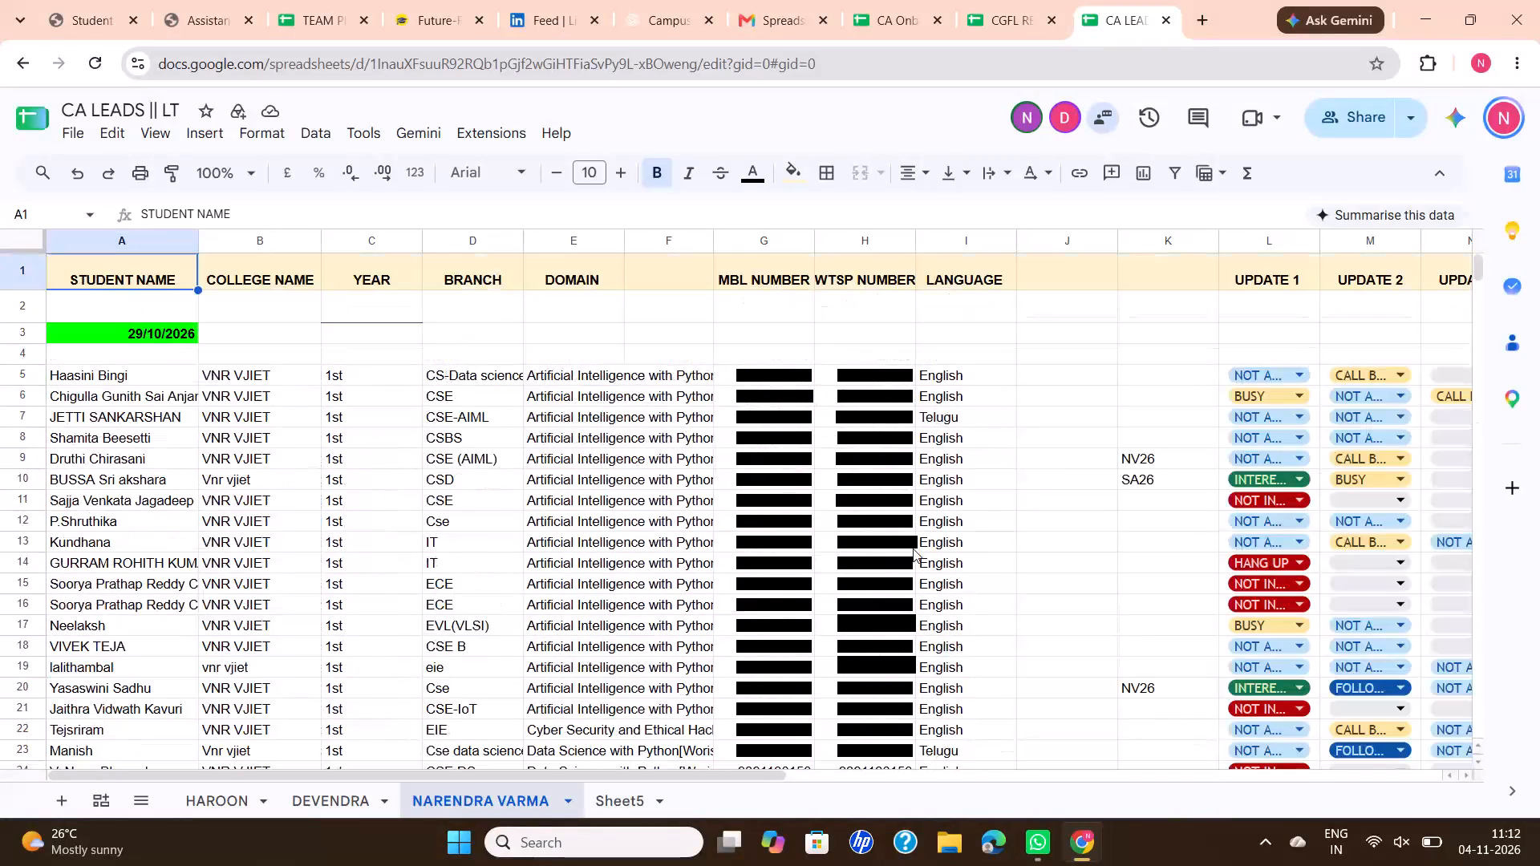
pyautogui.scroll(-8, 905, 611)
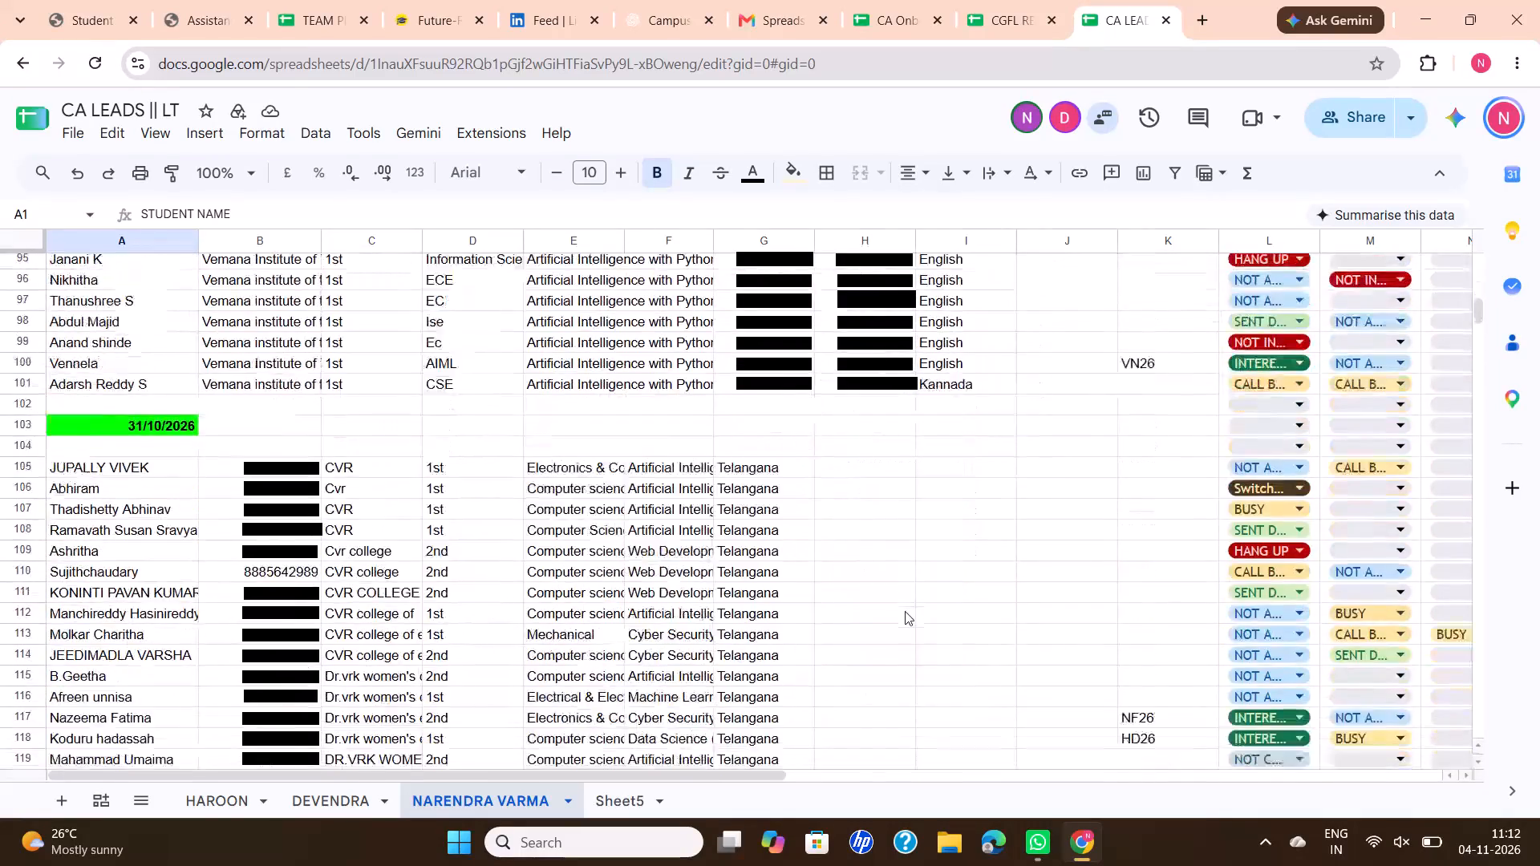
pyautogui.scroll(-7, 905, 611)
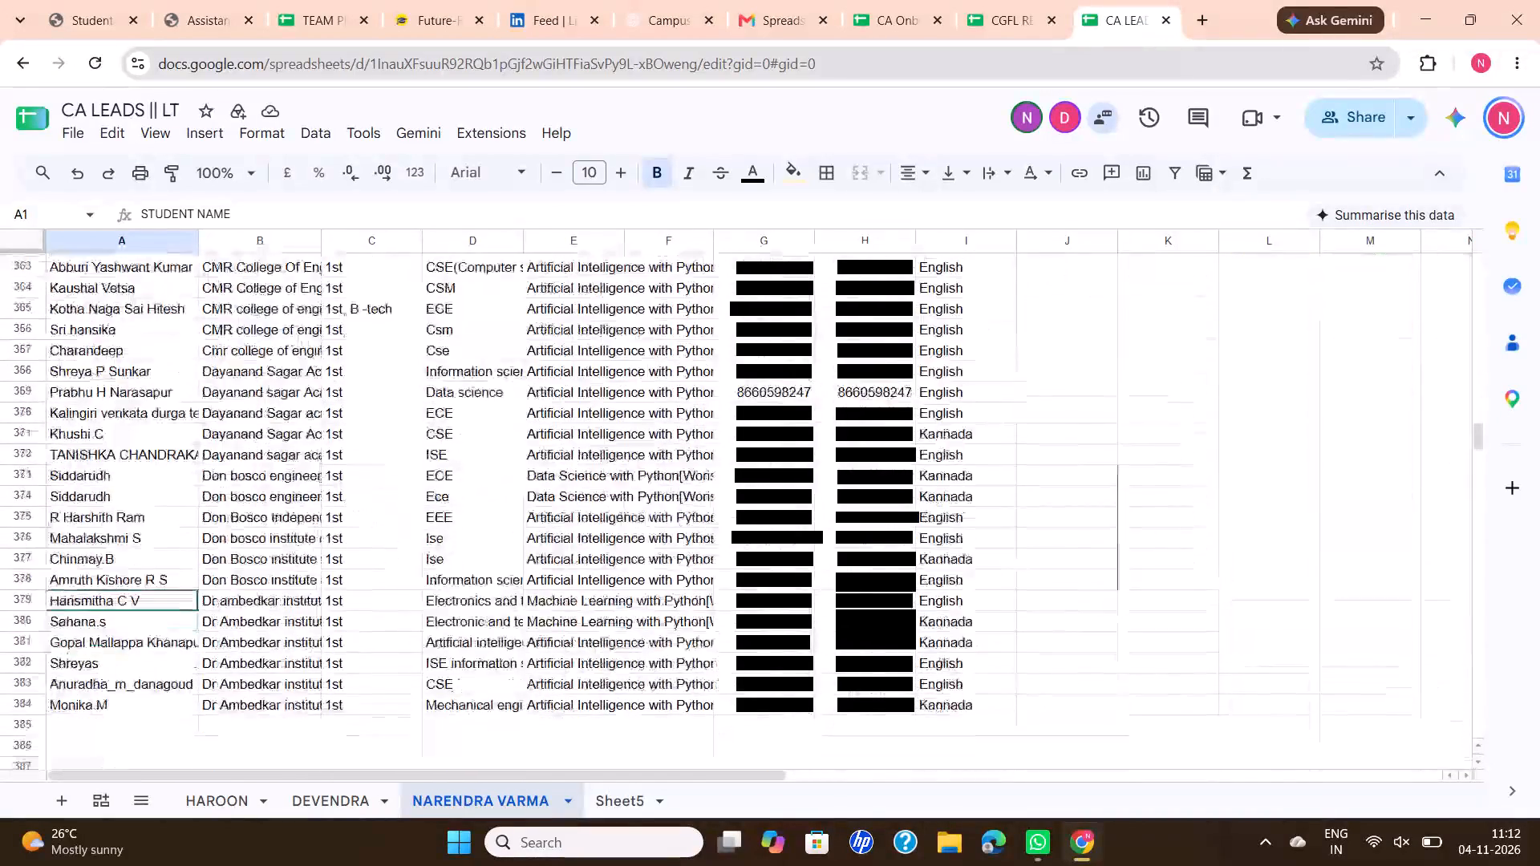
pyautogui.scroll(1, 905, 611)
pyautogui.scroll(-1, 905, 611)
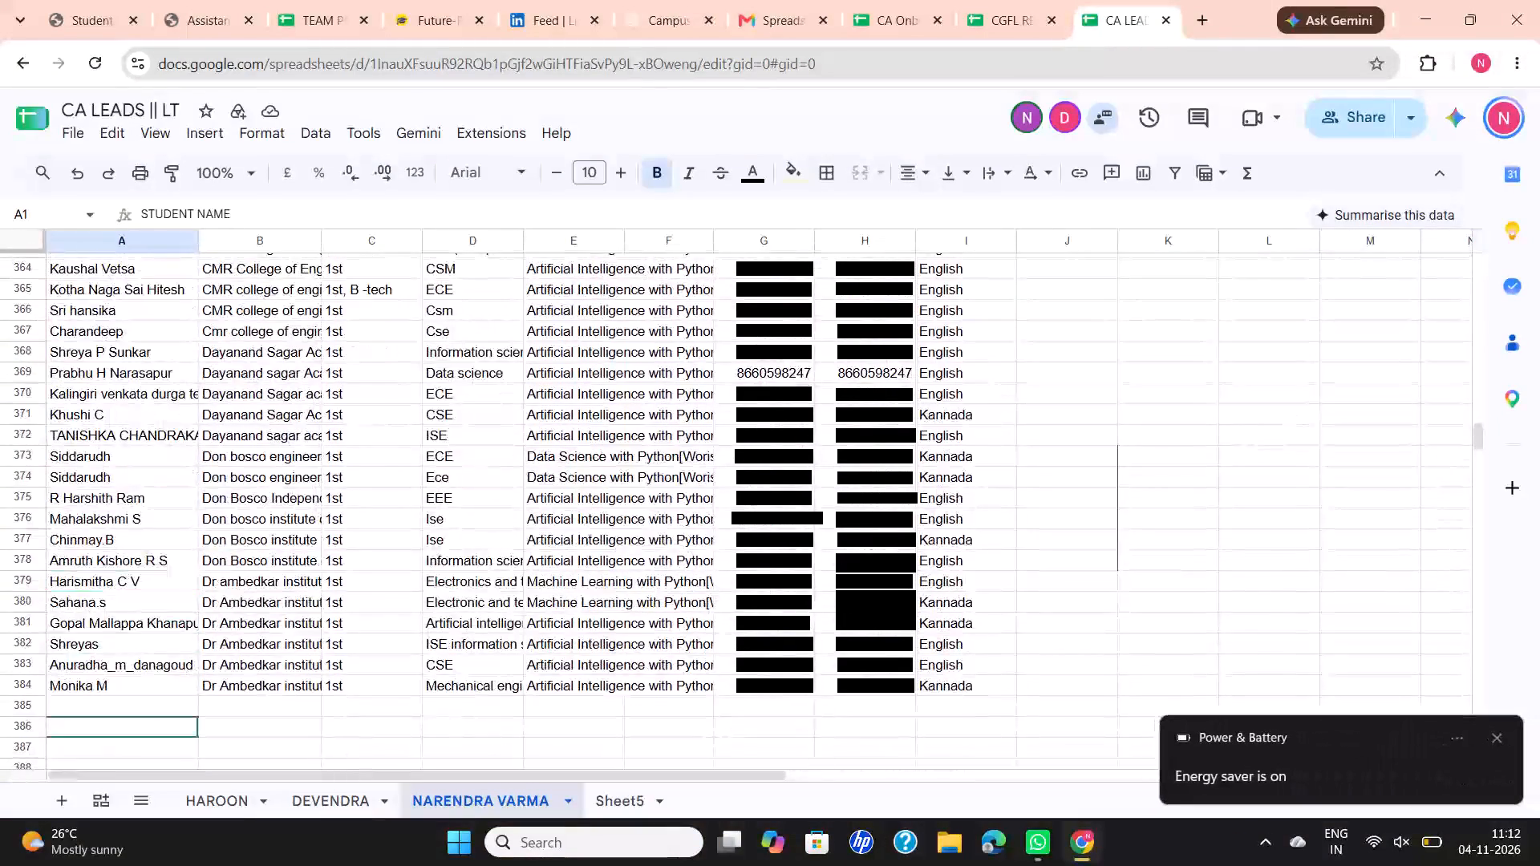
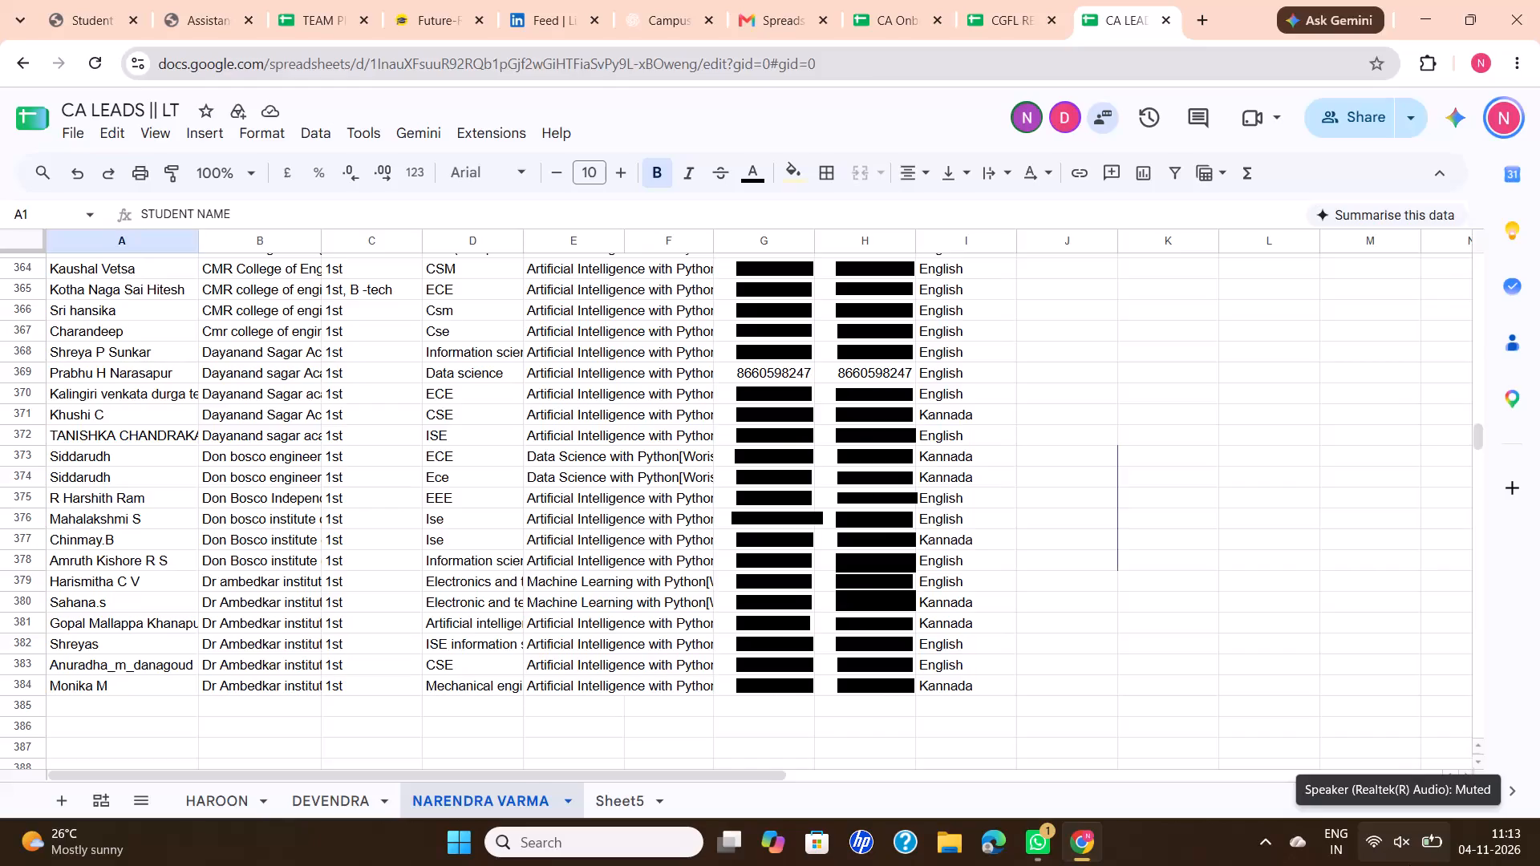
# Return to the CA Onboarding Application responses and view the applicant details of the last entries, from the Timestamp column onward.
pyautogui.click(862, 7)
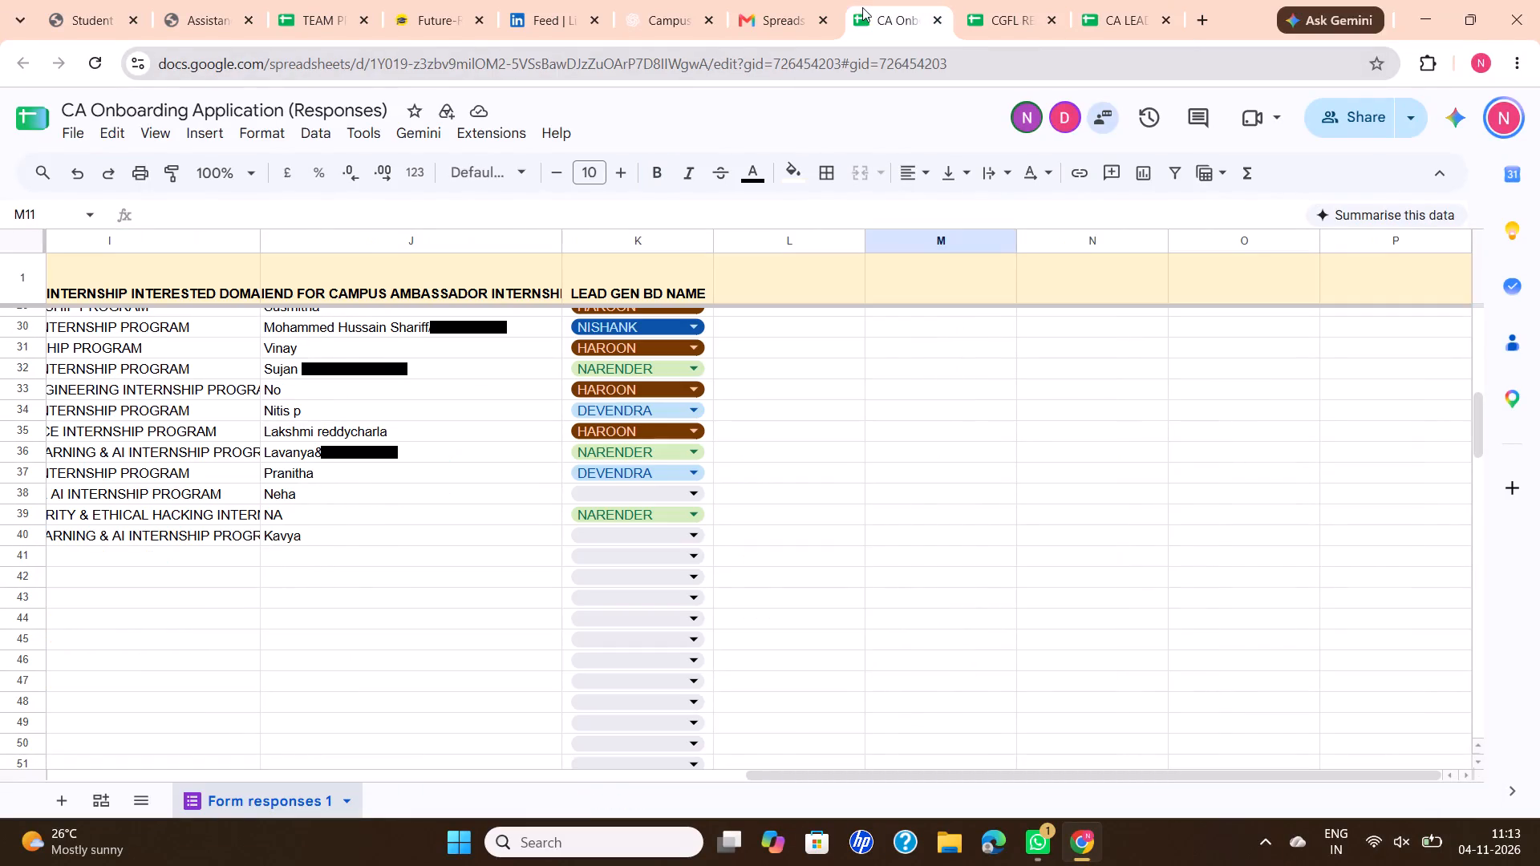
pyautogui.hscroll(7, 521, 487)
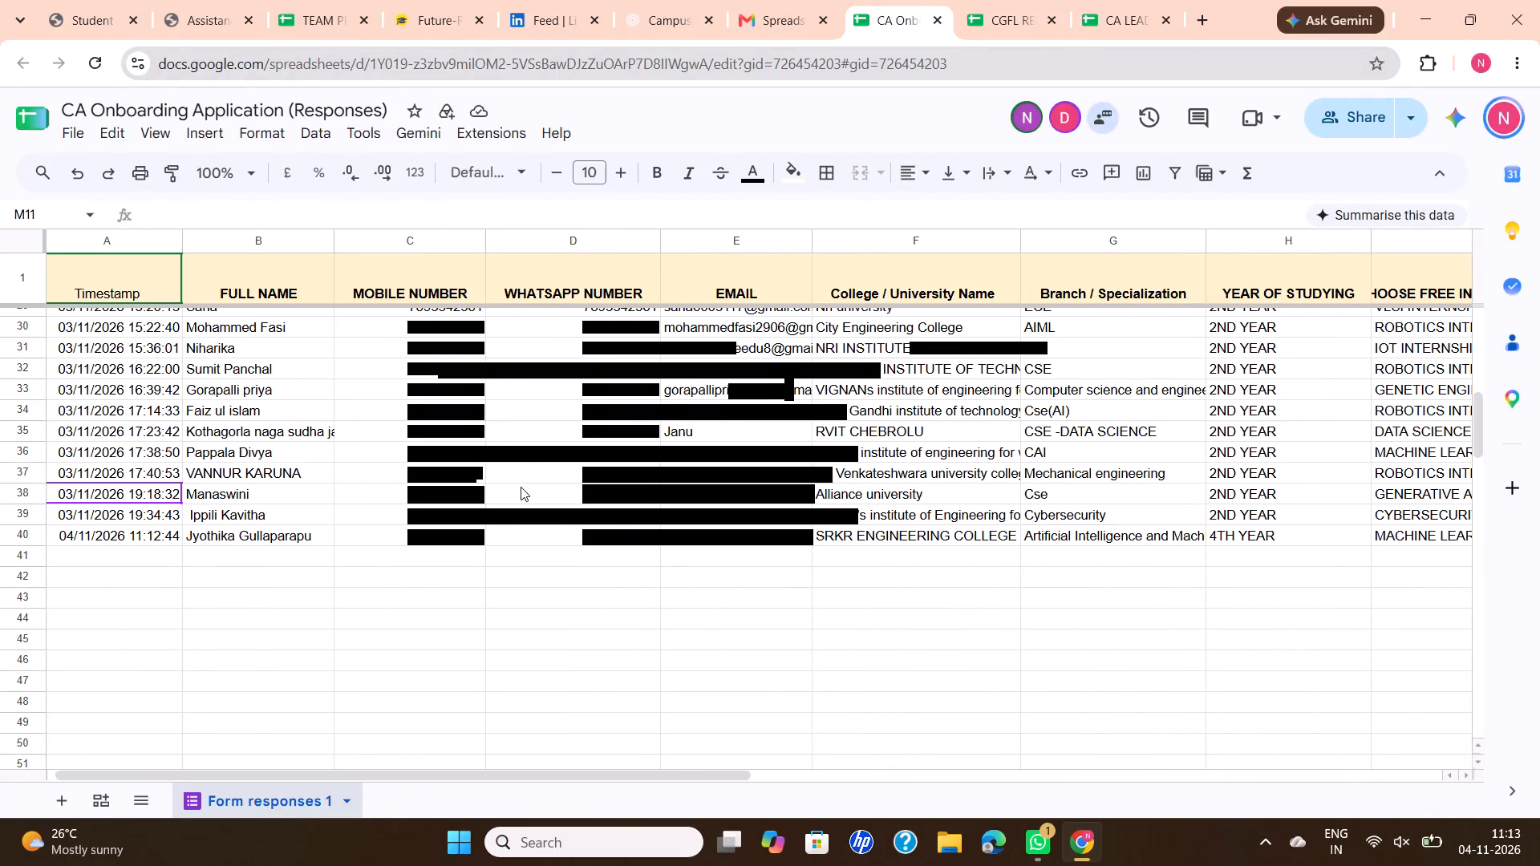
# Assign NARENDER as the lead gen BD name for the newest onboarding response, in row 40 dated 04/11/2026.
pyautogui.hscroll(-6, 521, 487)
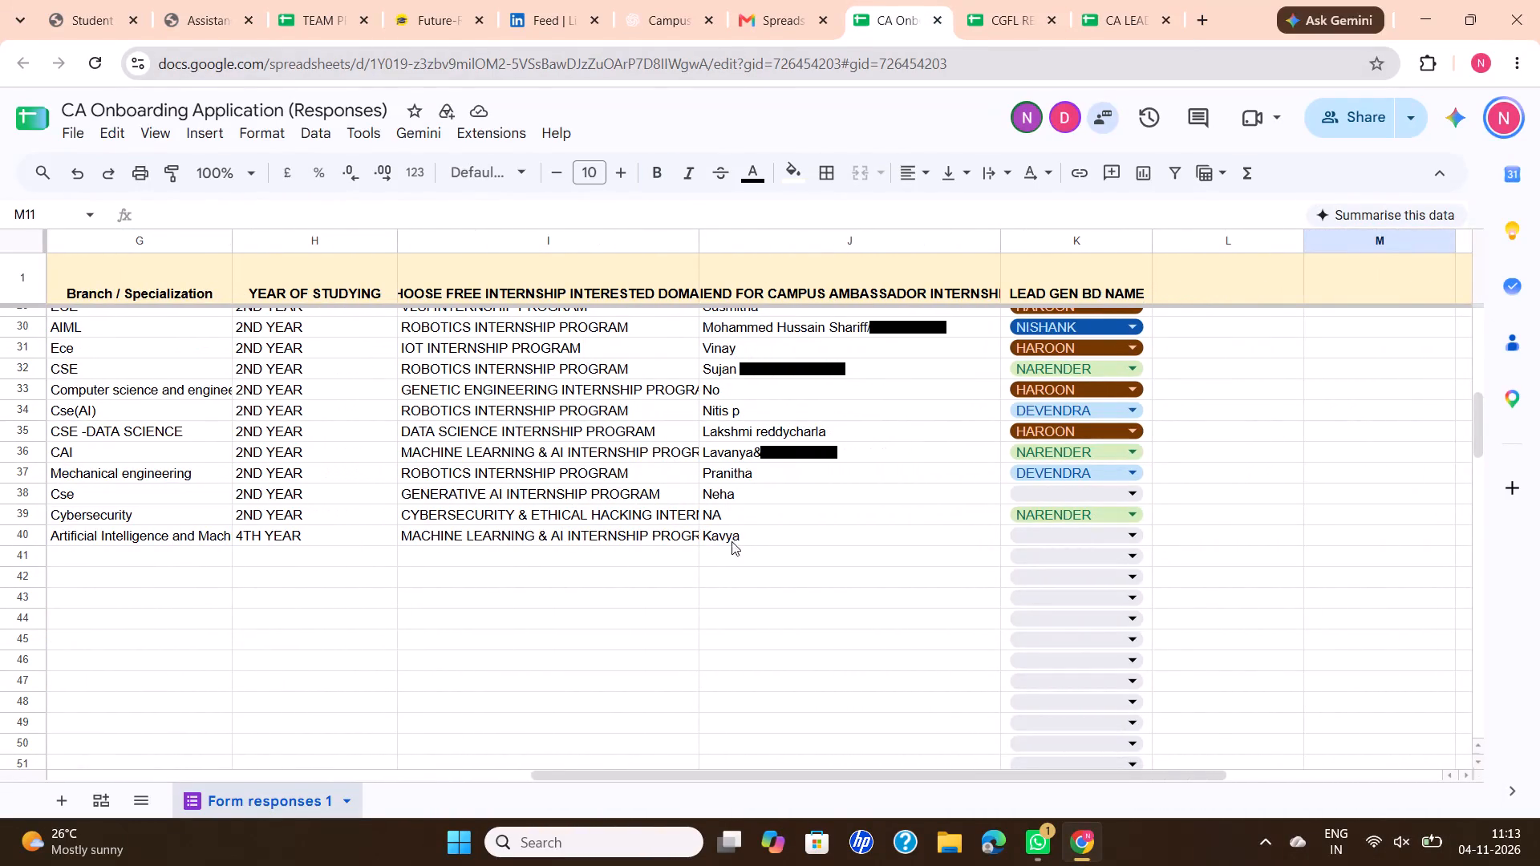
pyautogui.click(1024, 535)
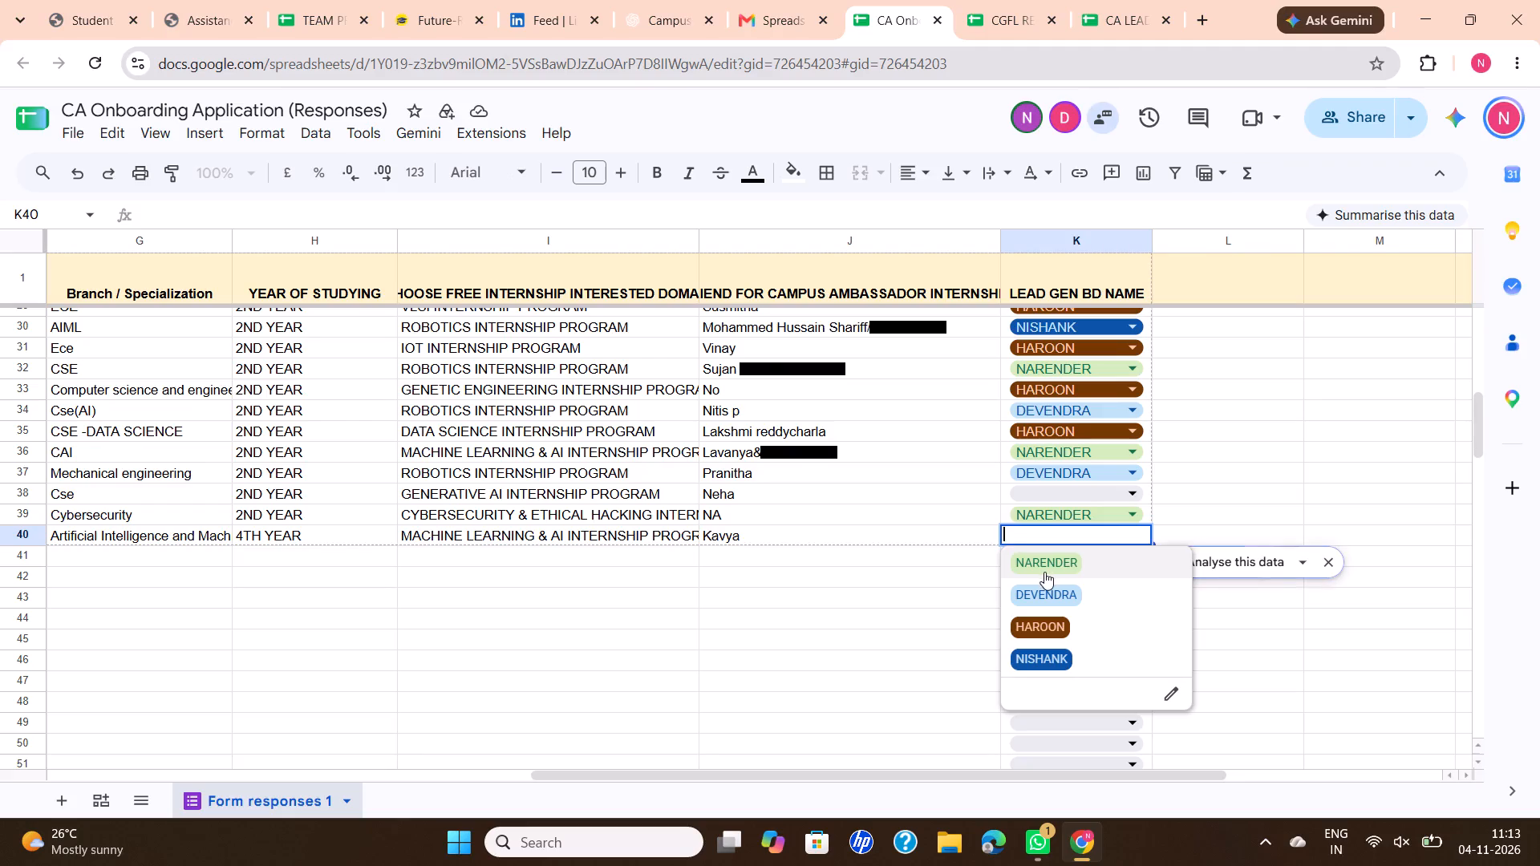
pyautogui.click(1044, 572)
pyautogui.click(952, 557)
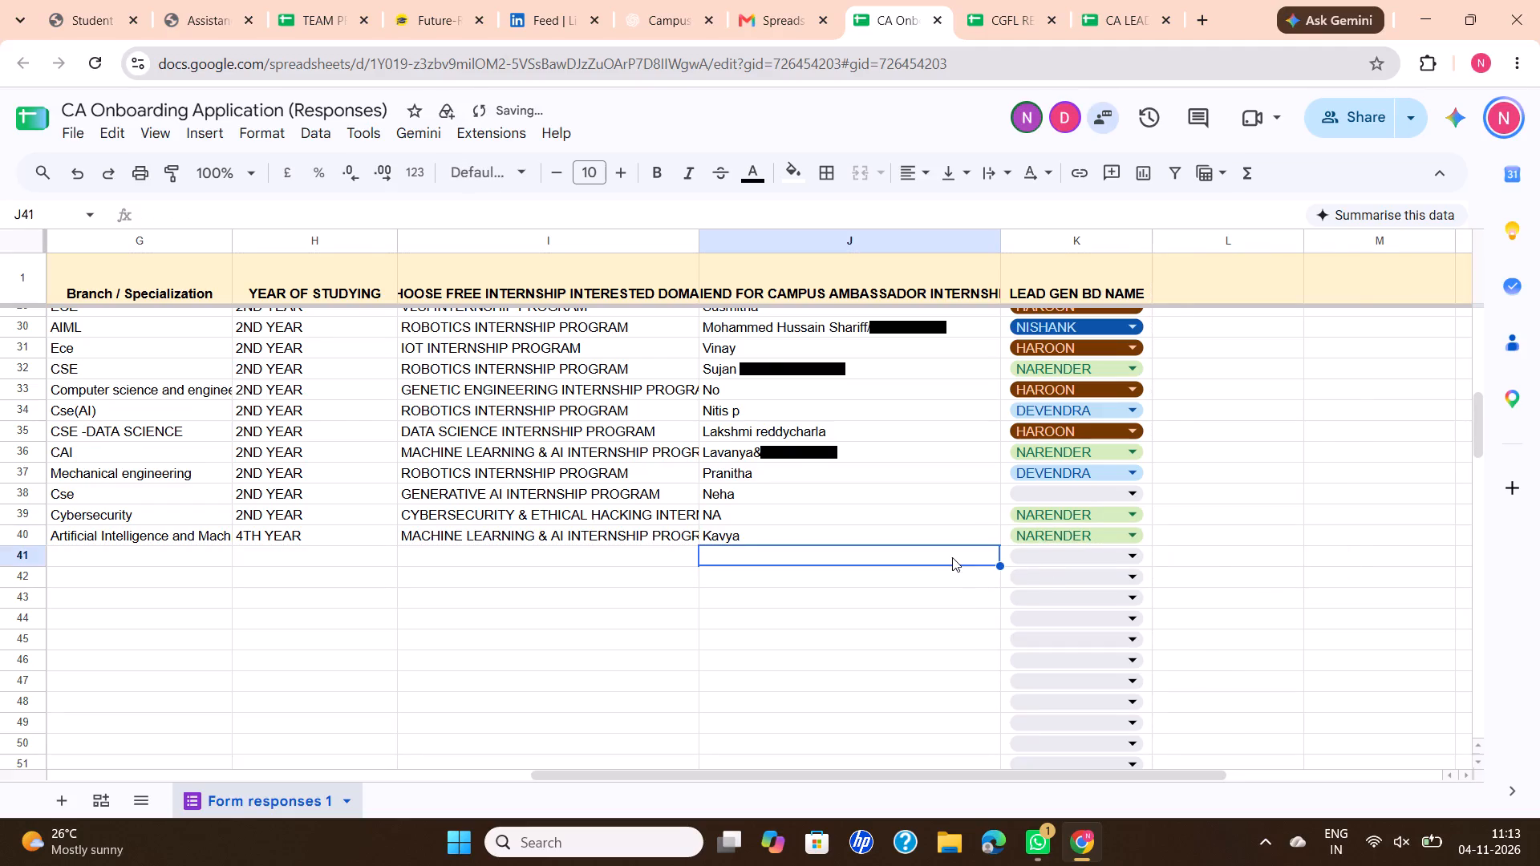
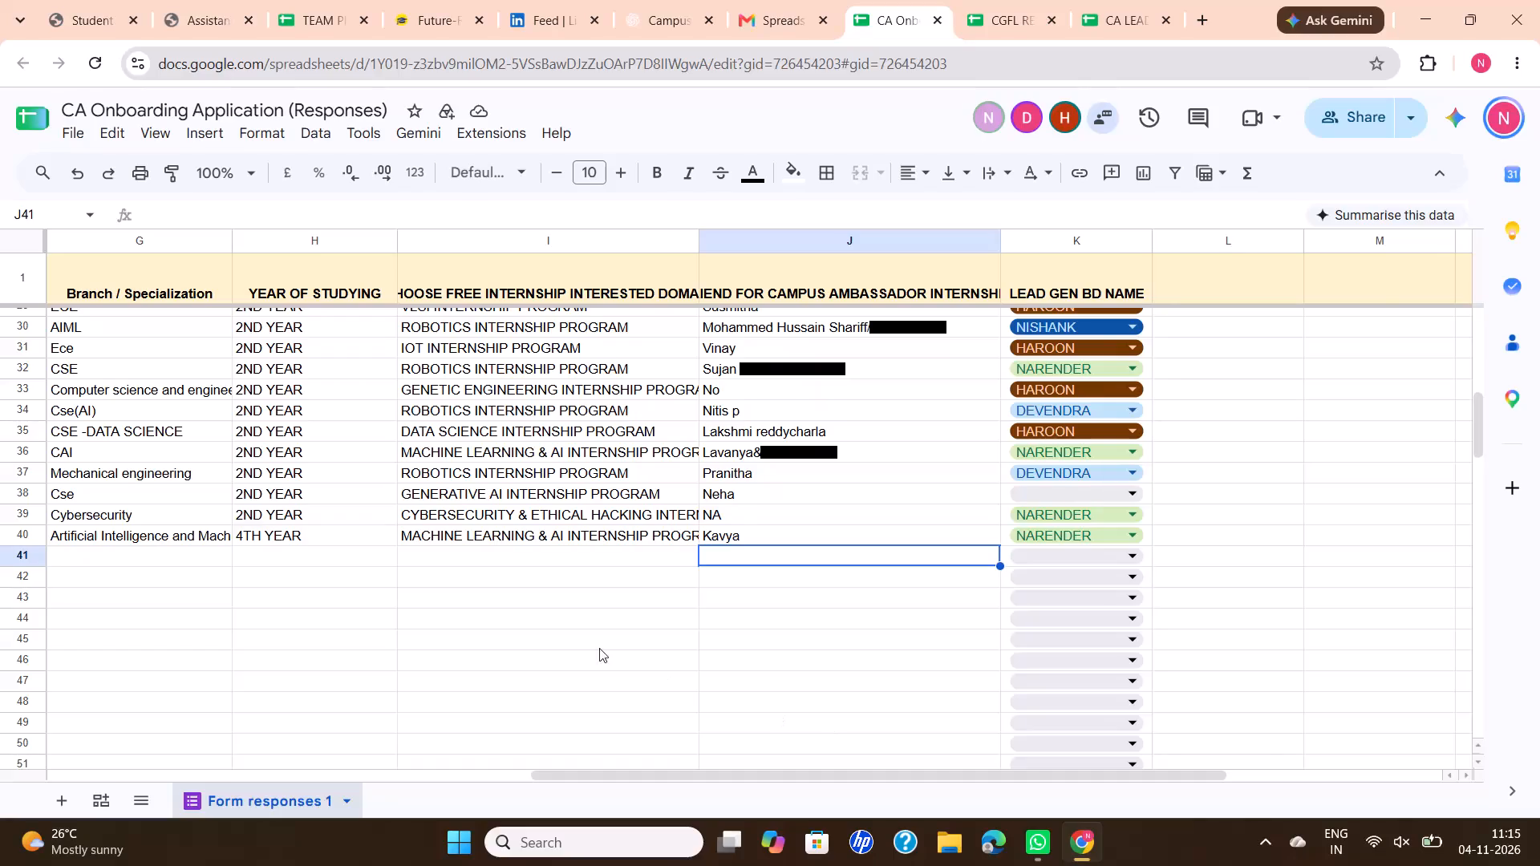
# Return to the CGFL RESPONSES SHEET || LT spreadsheet to view the latest internship responses.
pyautogui.hscroll(6, 569, 628)
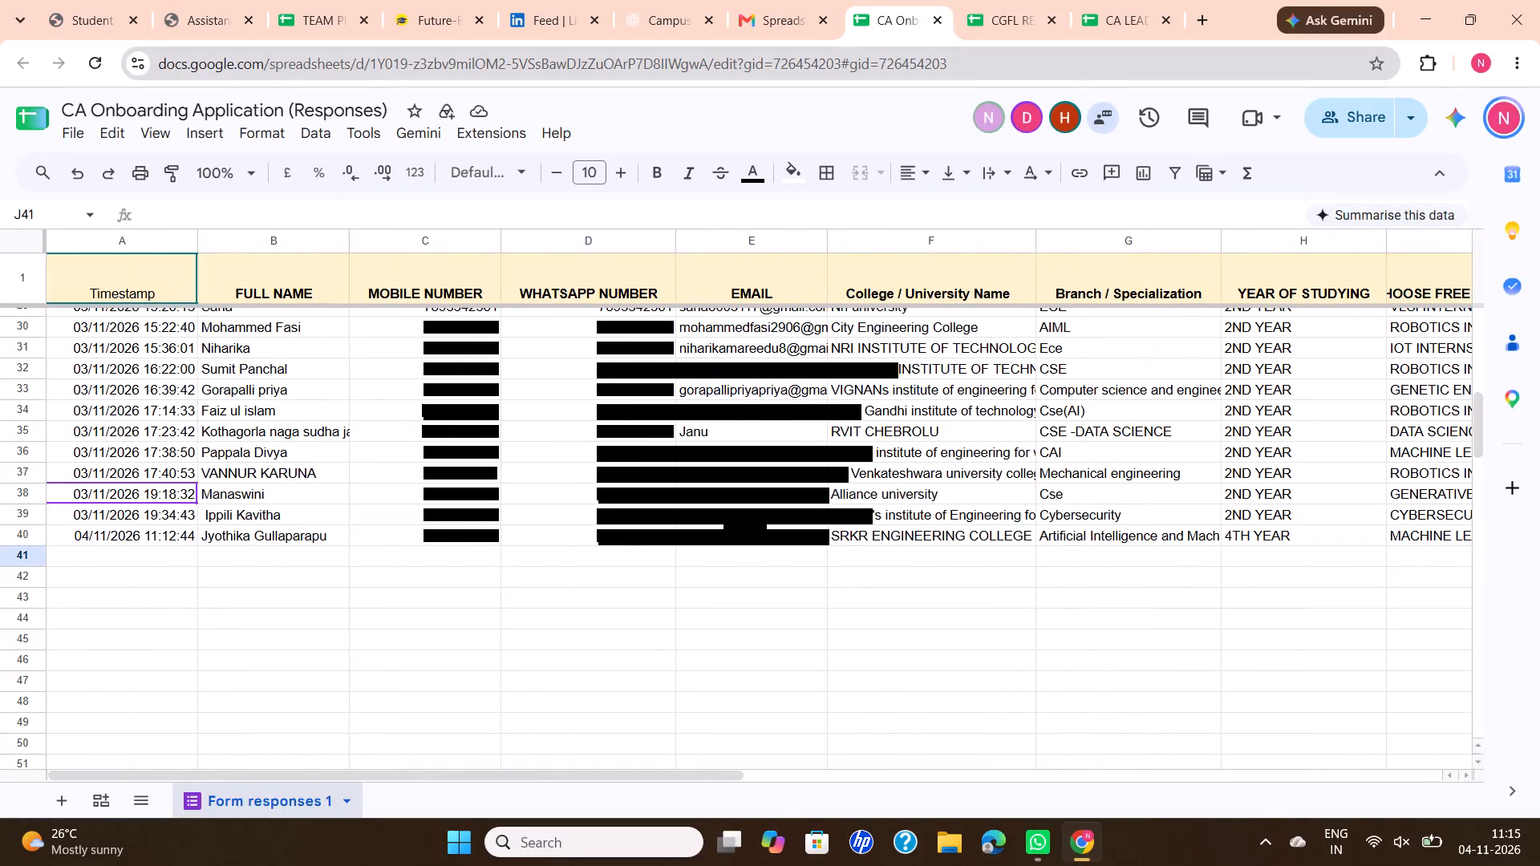
pyautogui.click(1005, 25)
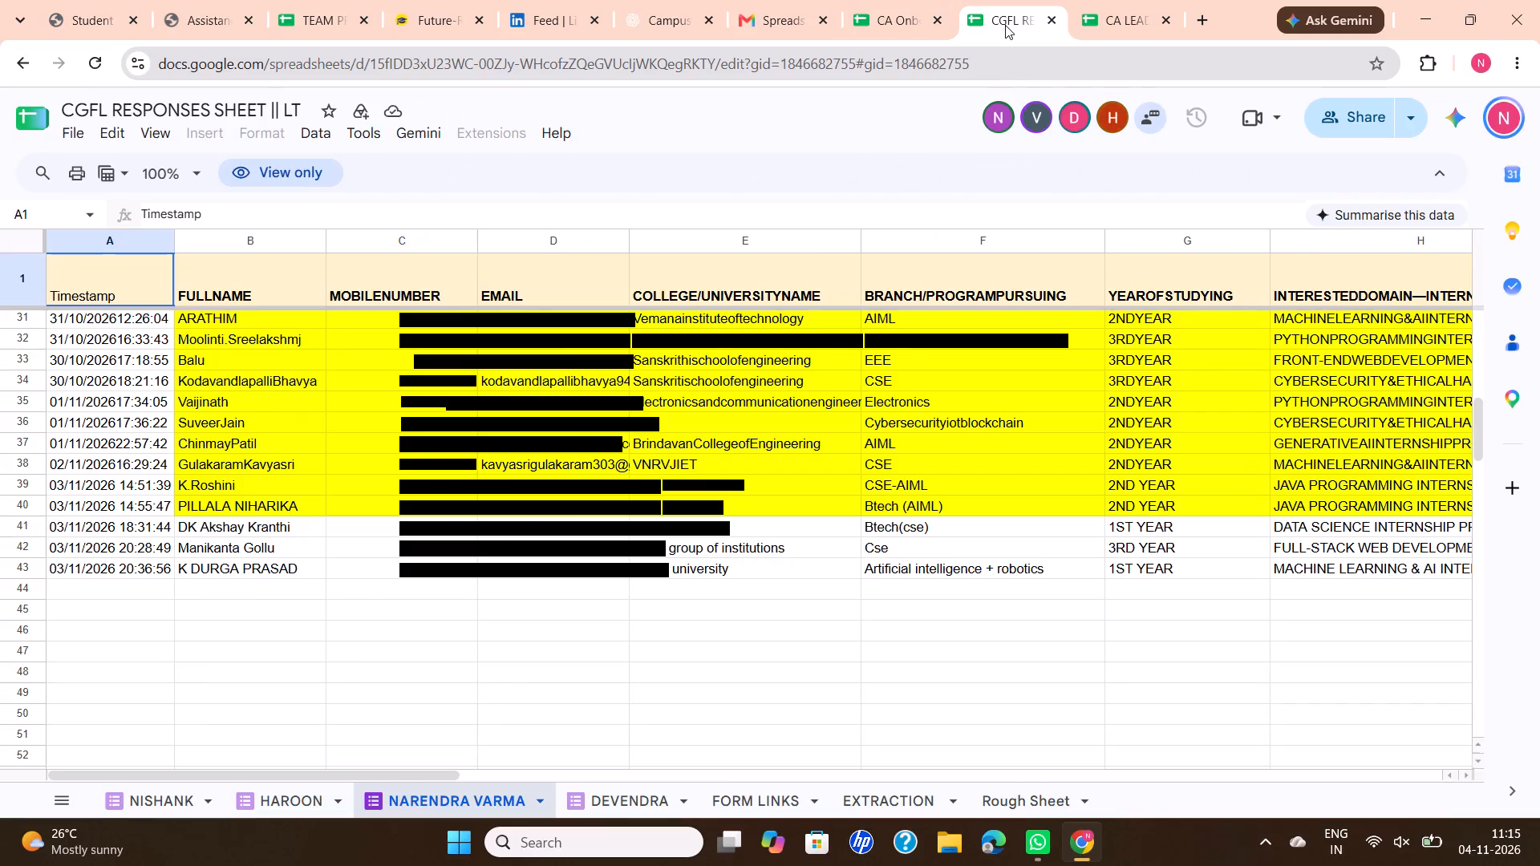
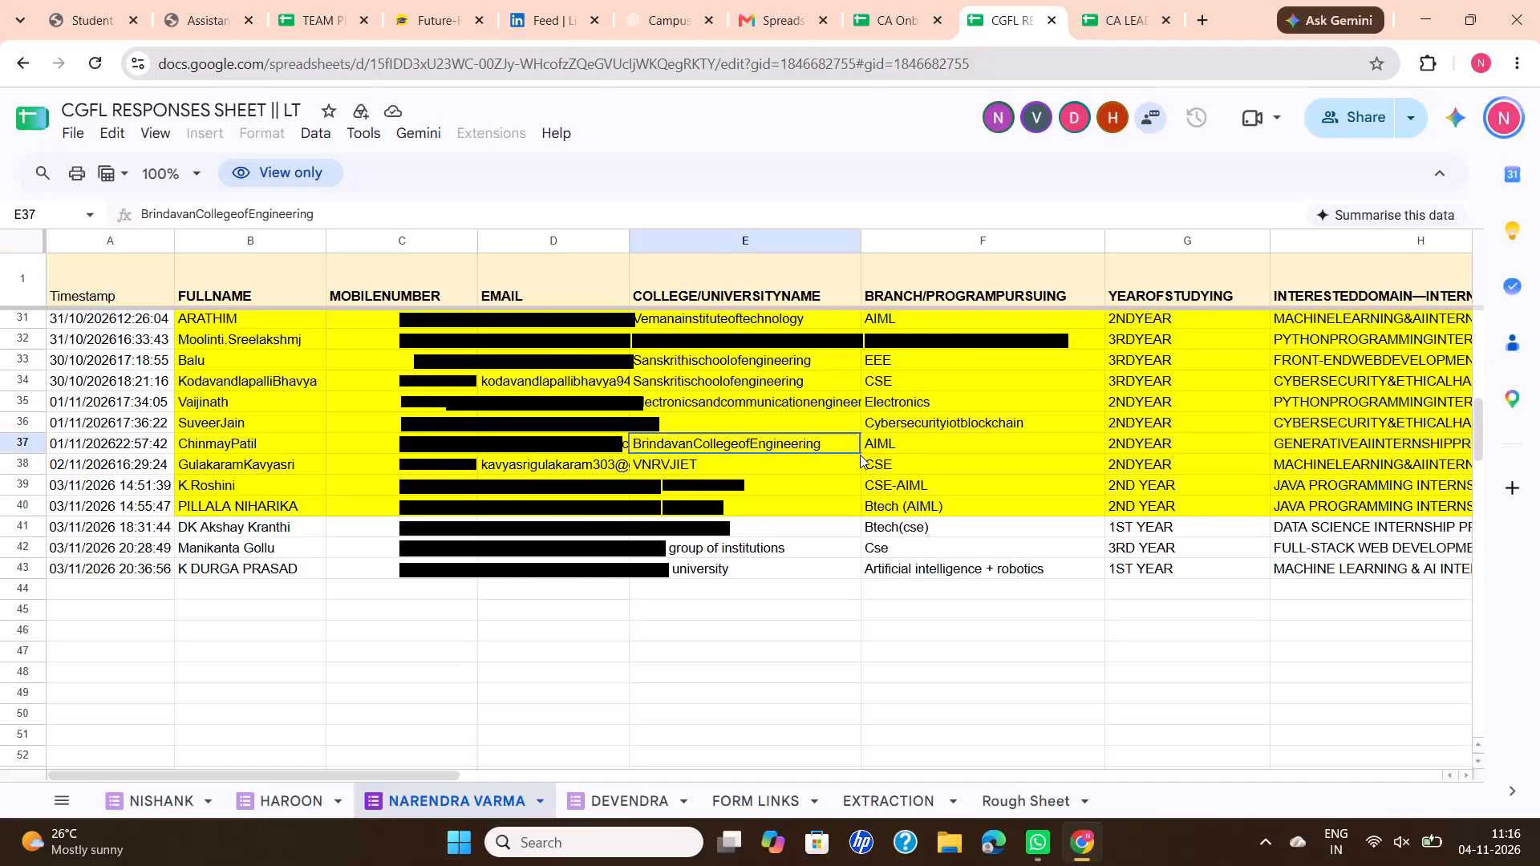
# Look through the newest internship responses, checking the year of study, interested domain, expectations and internship type columns.
pyautogui.click(837, 582)
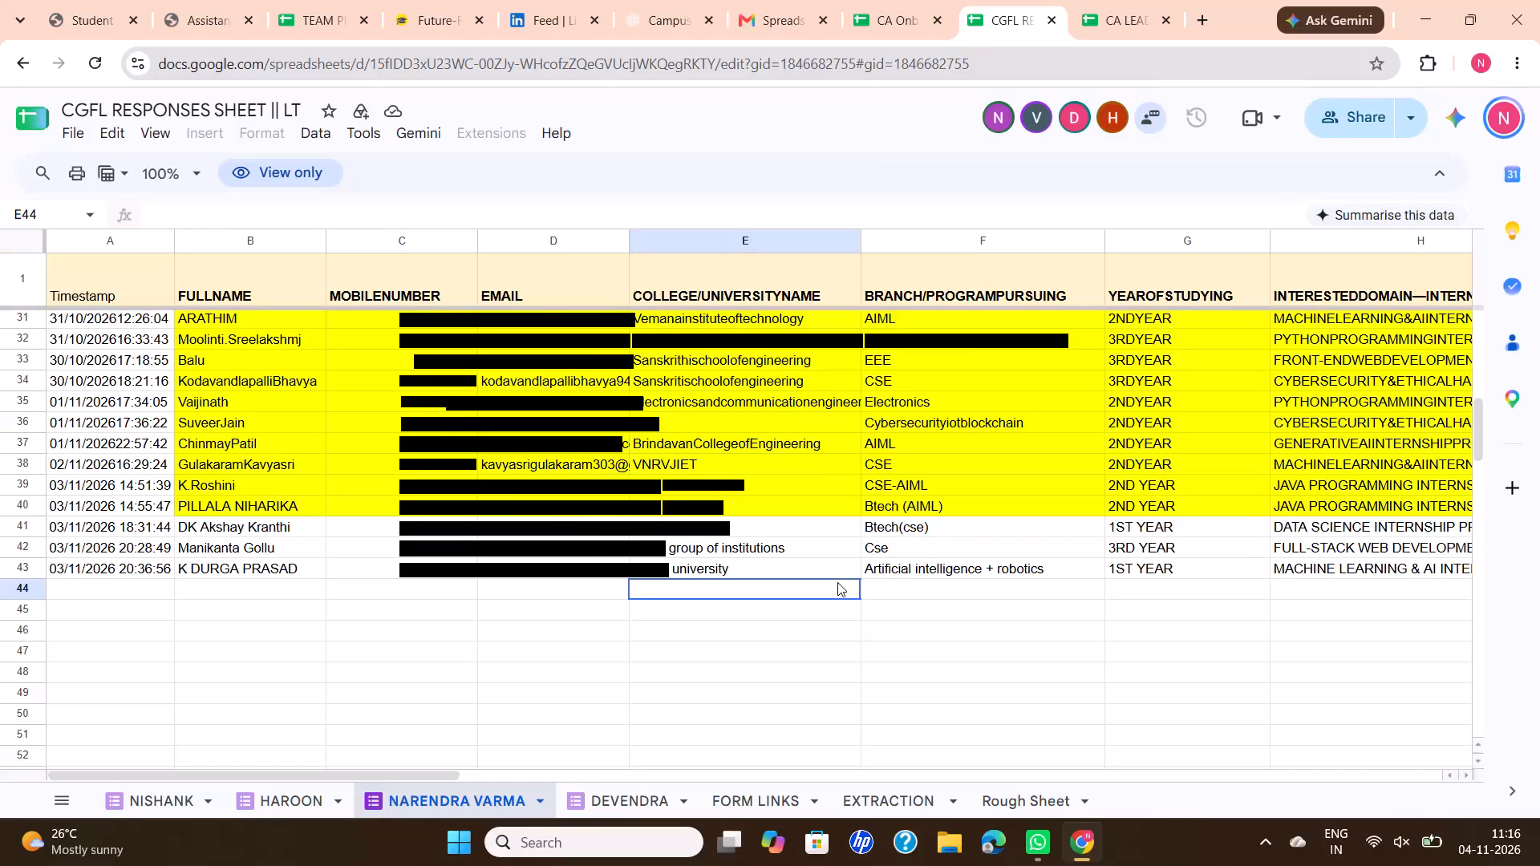
pyautogui.scroll(1, 837, 582)
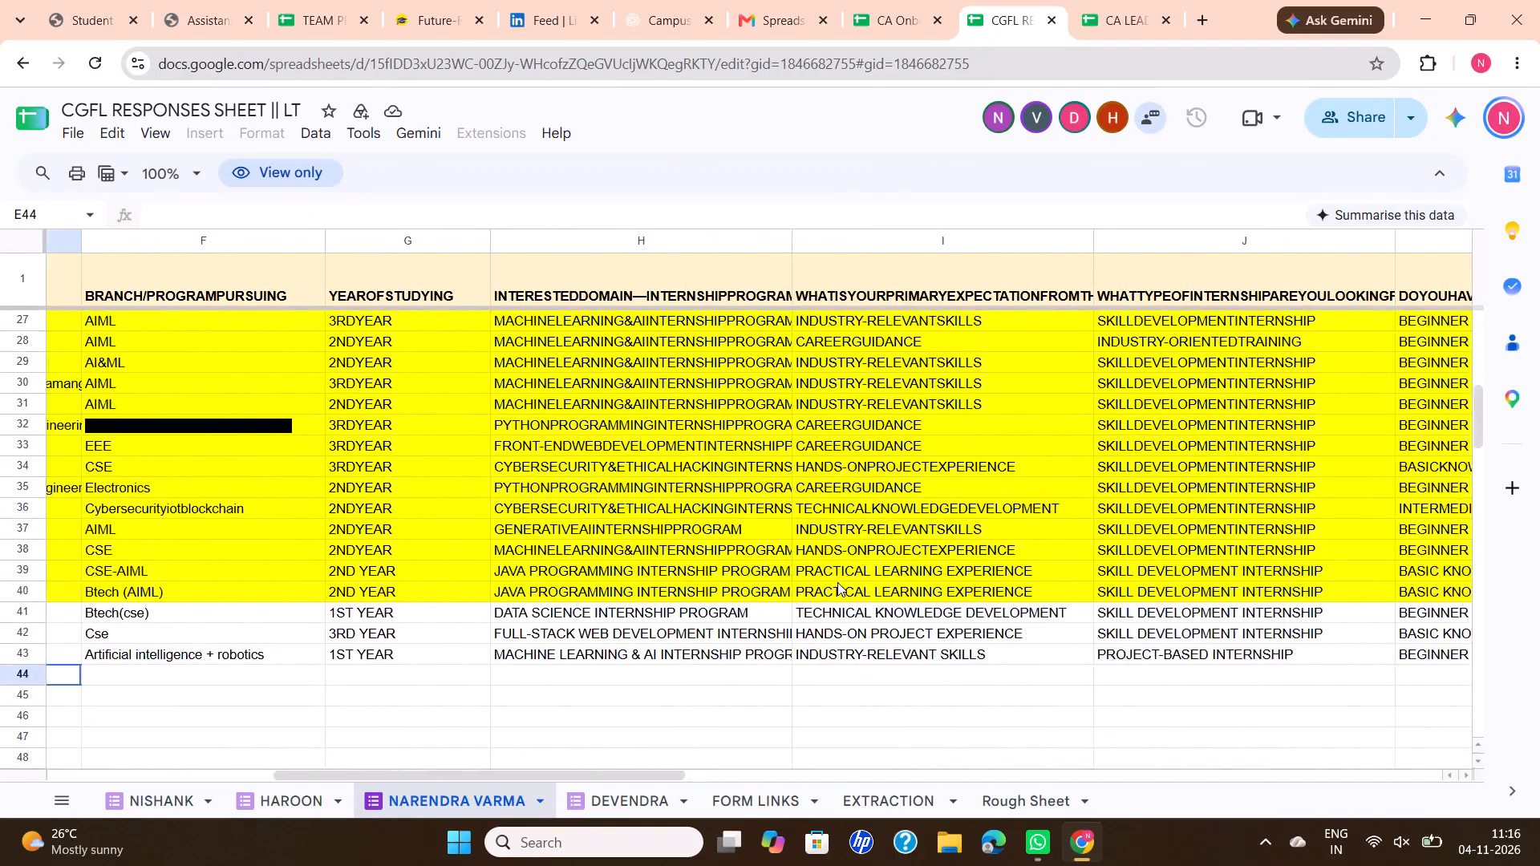
pyautogui.scroll(4, 837, 582)
pyautogui.hscroll(-3, 837, 582)
pyautogui.scroll(-3, 837, 582)
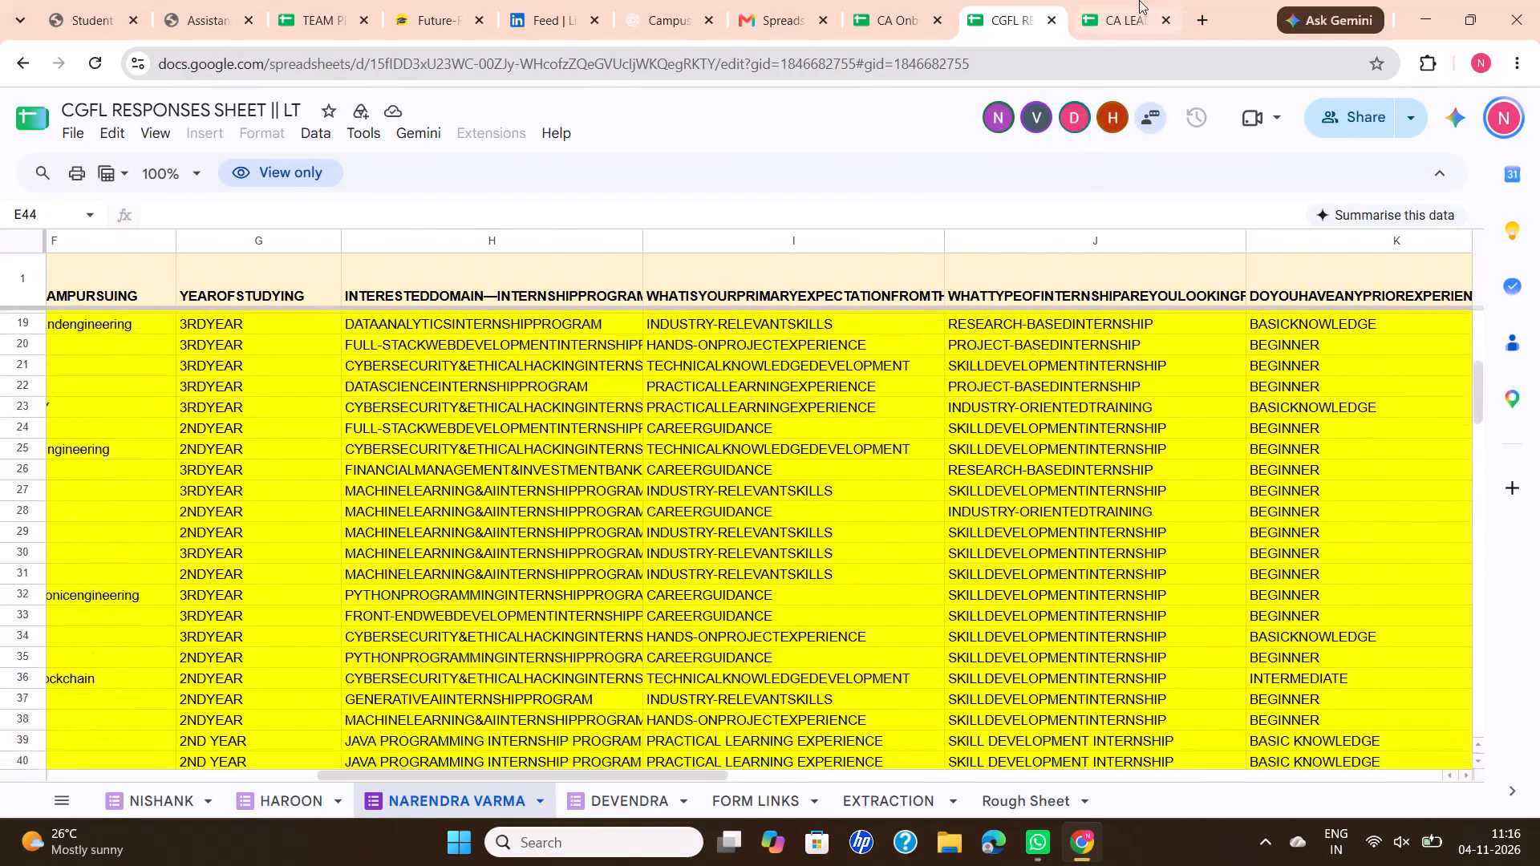
# In the CA LEADS || LT spreadsheet, append the code JG26 to the contact entry in cell S18.
pyautogui.click(1139, 0)
pyautogui.hscroll(-3, 922, 492)
pyautogui.scroll(3, 922, 492)
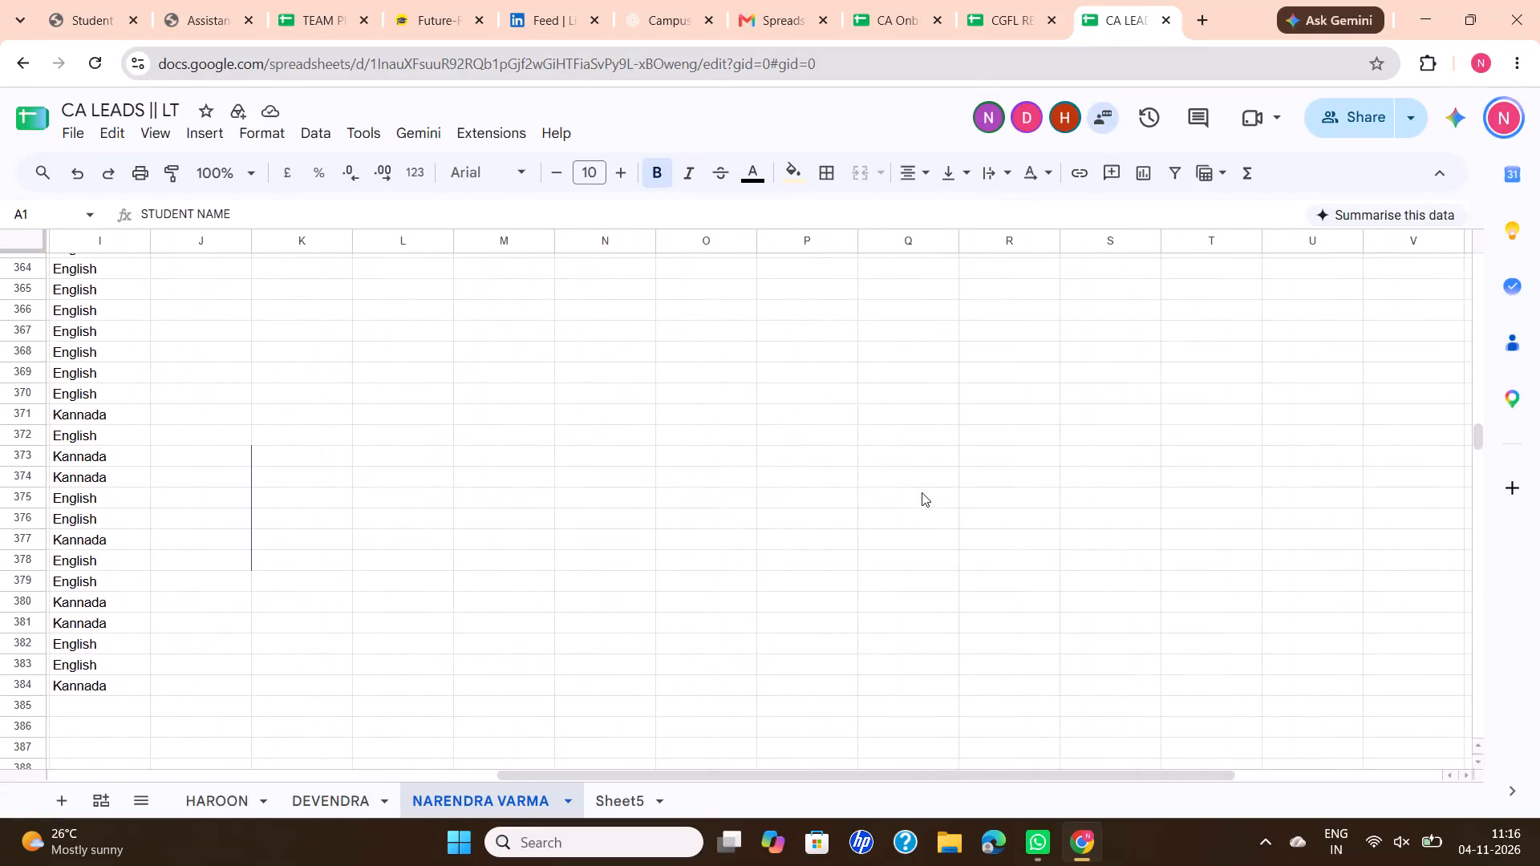
pyautogui.hscroll(3, 922, 492)
pyautogui.scroll(7, 922, 492)
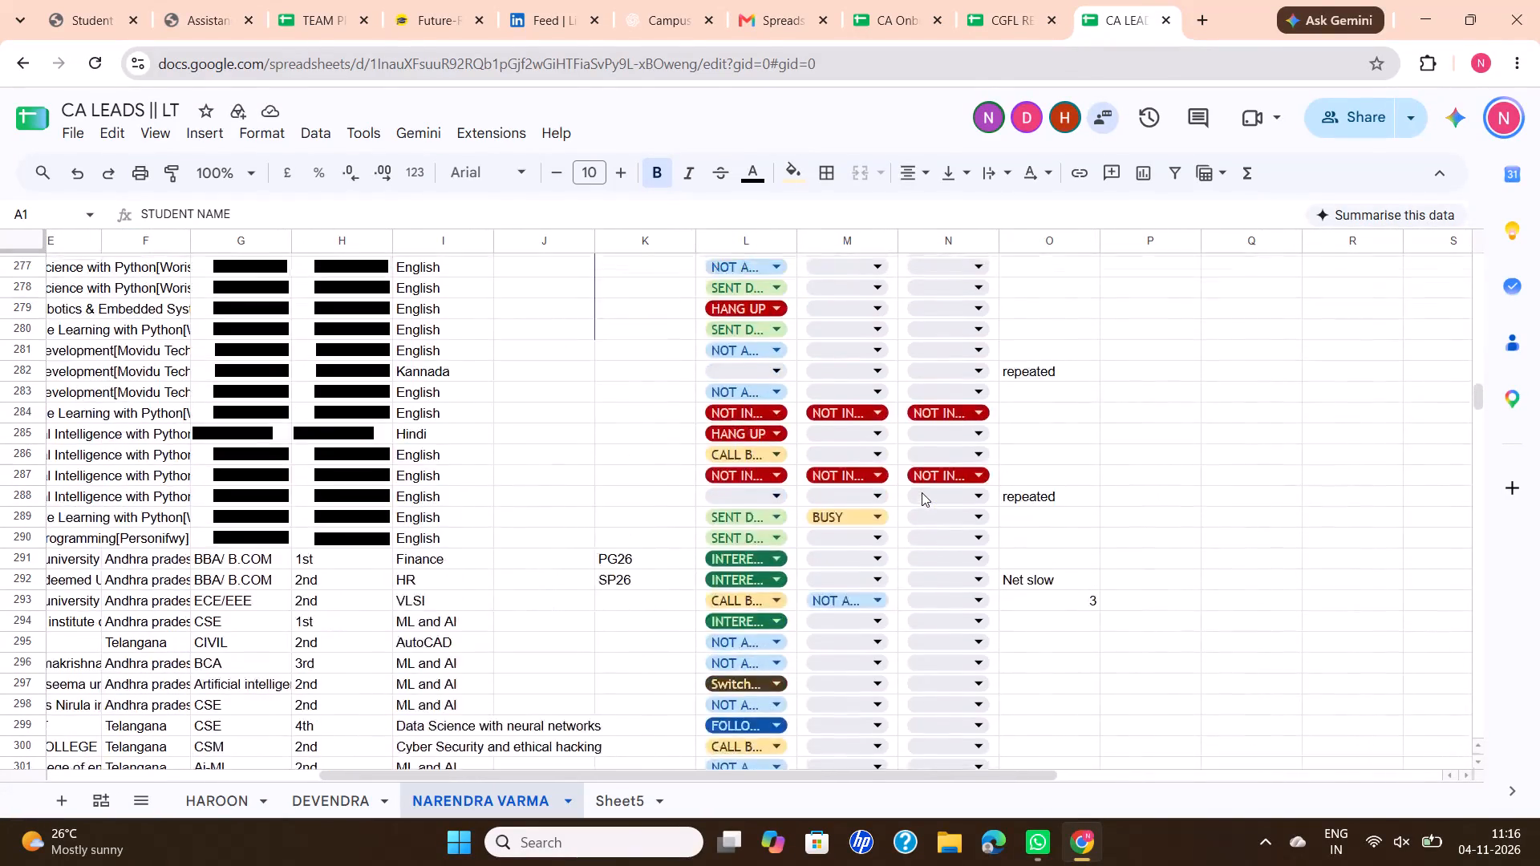
pyautogui.scroll(17, 922, 492)
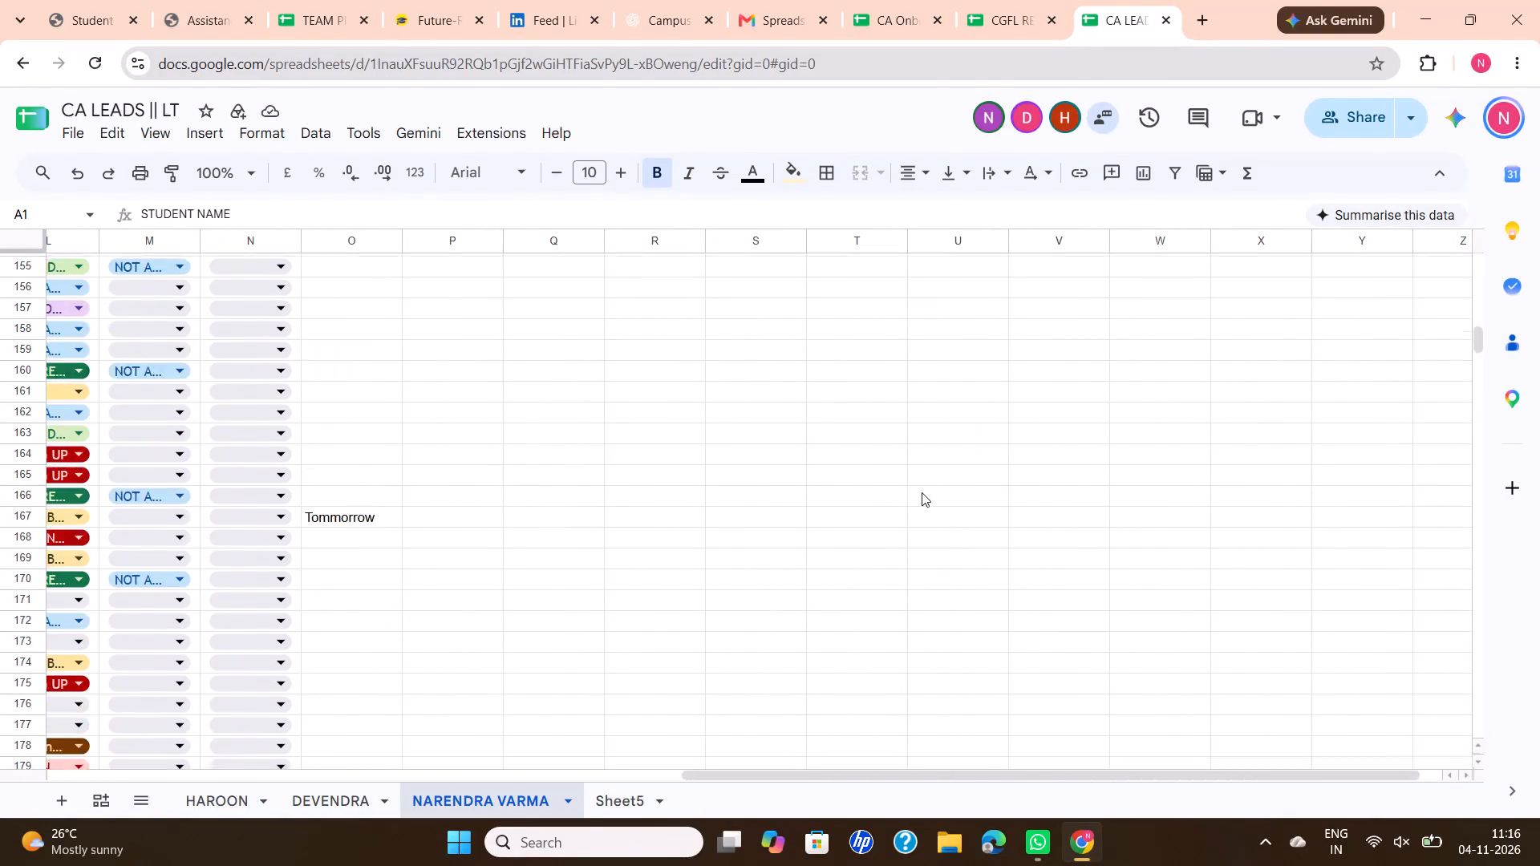
pyautogui.scroll(12, 922, 492)
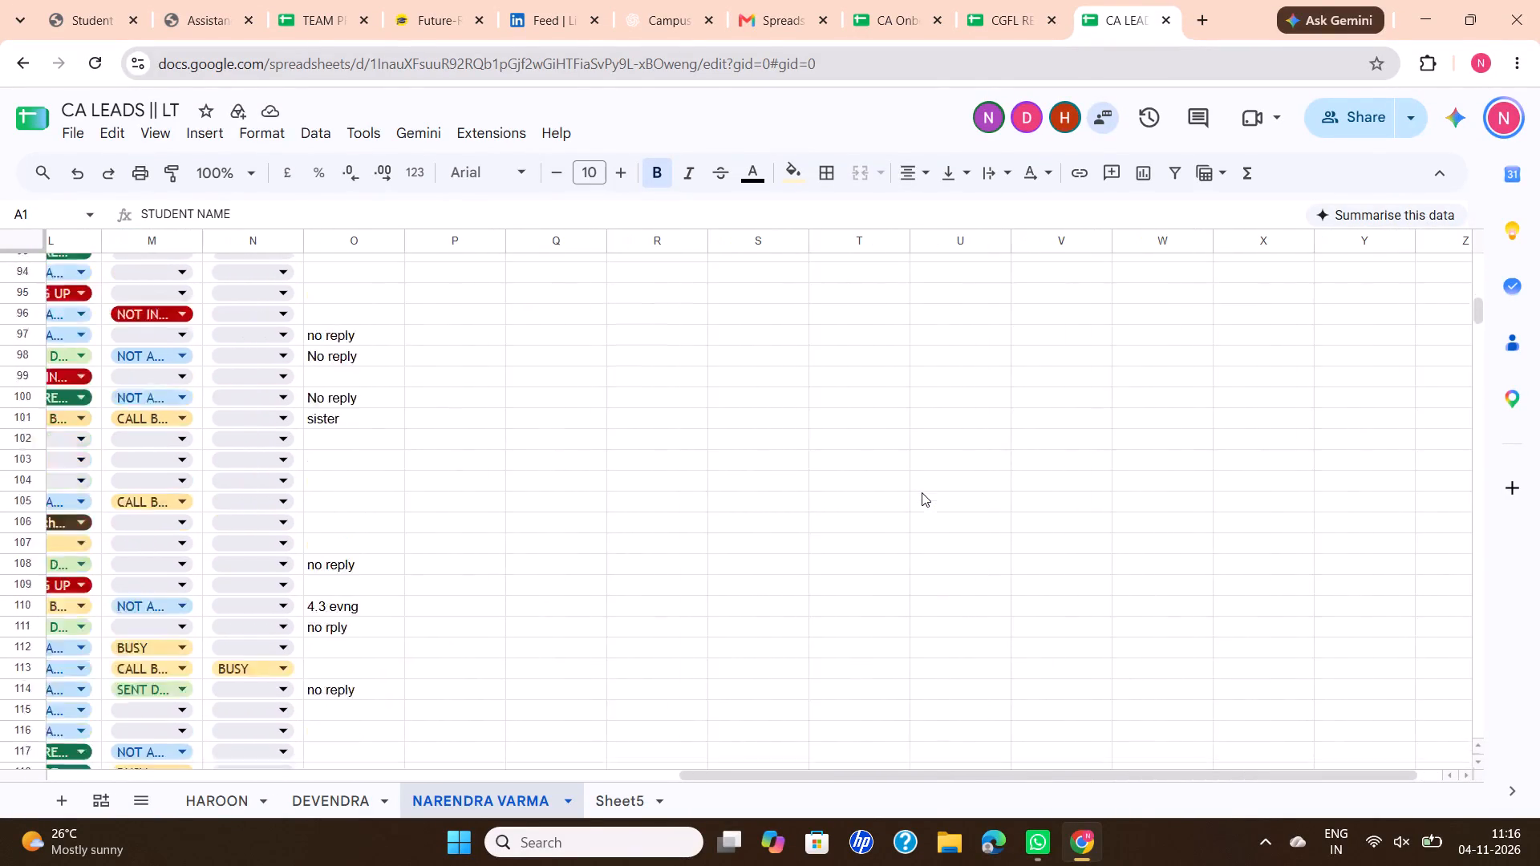
pyautogui.scroll(5, 922, 492)
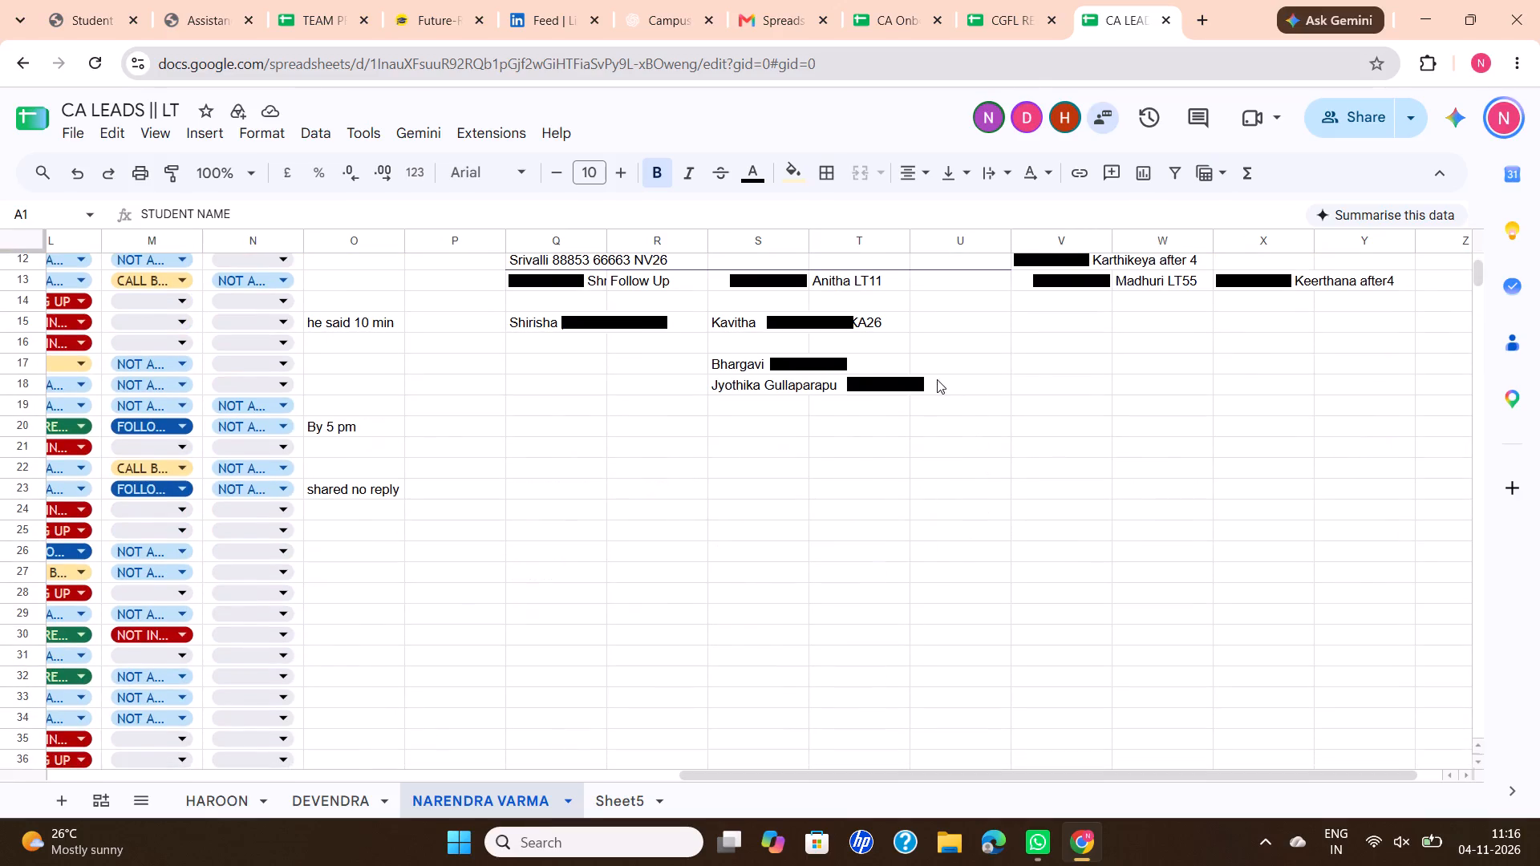
pyautogui.doubleClick(766, 382)
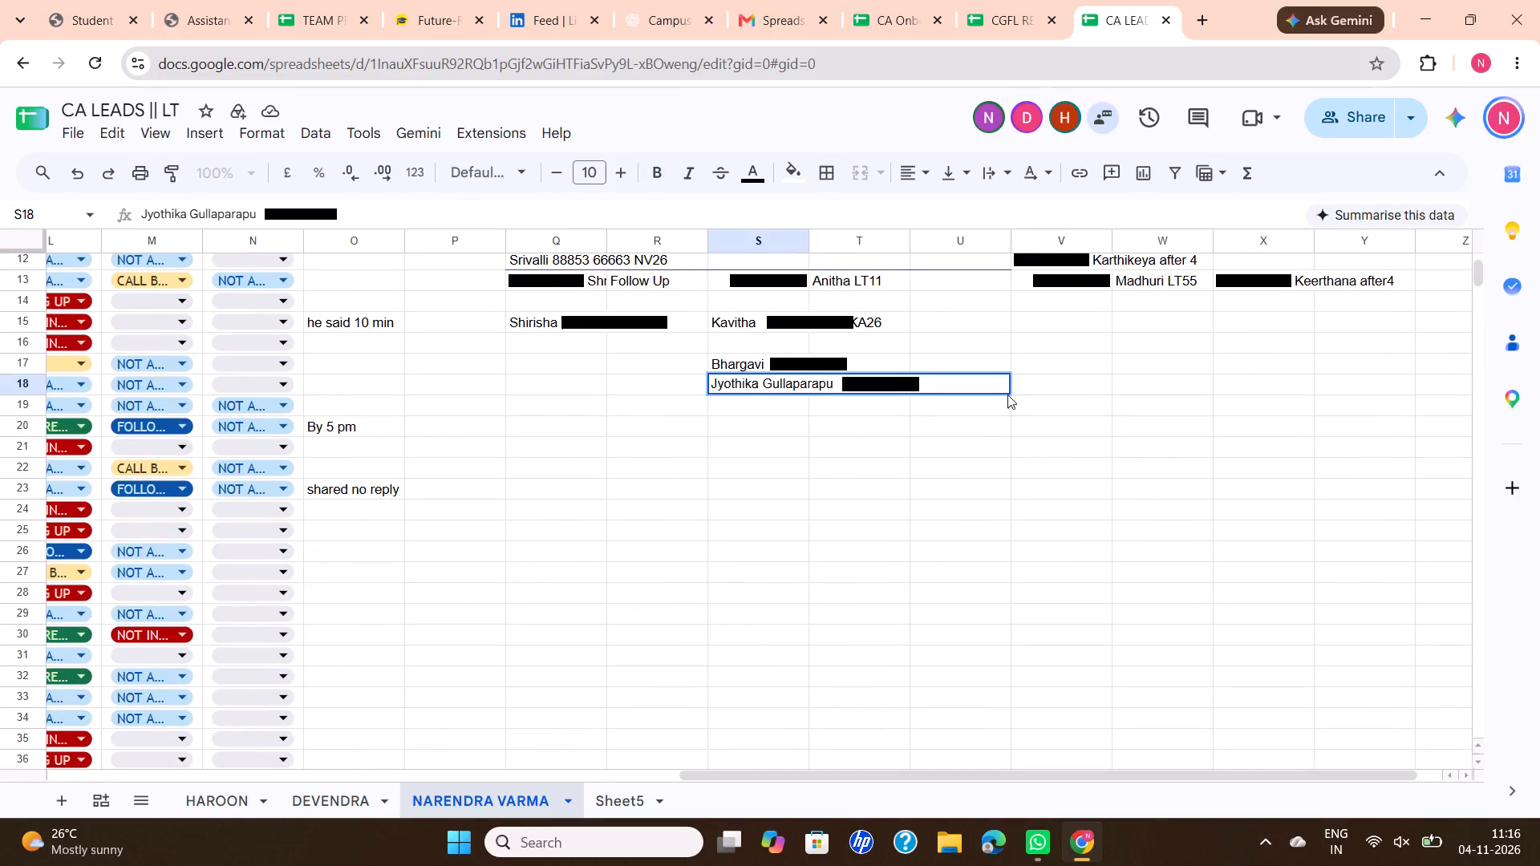
pyautogui.press('space')
pyautogui.press('space')
pyautogui.write('JG26')
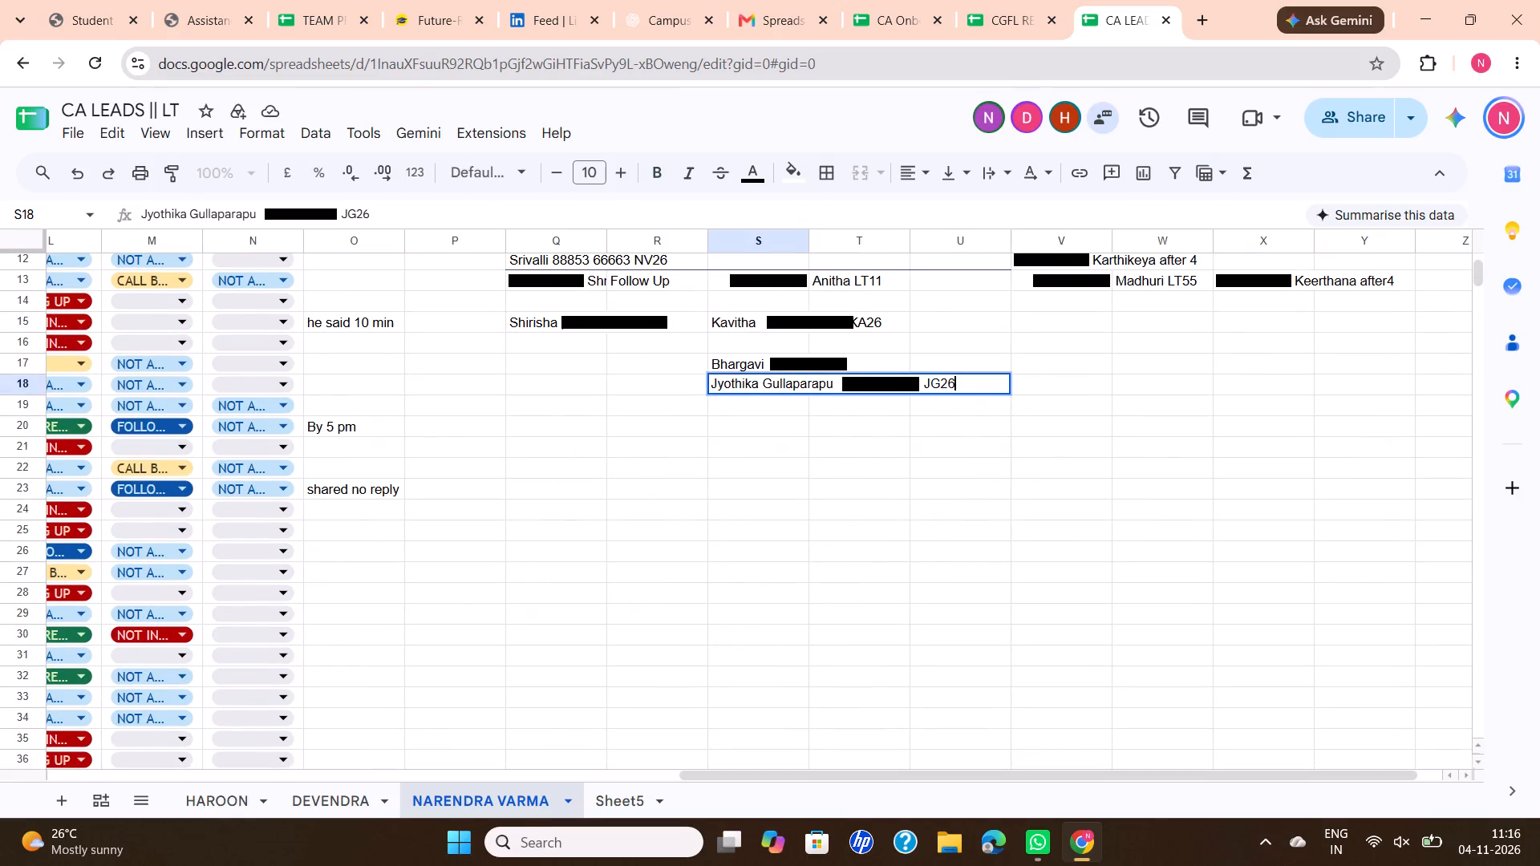
pyautogui.click(829, 402)
# Select the contact entry in cell S17, just above the JG26 contact.
pyautogui.click(788, 350)
pyautogui.click(801, 358)
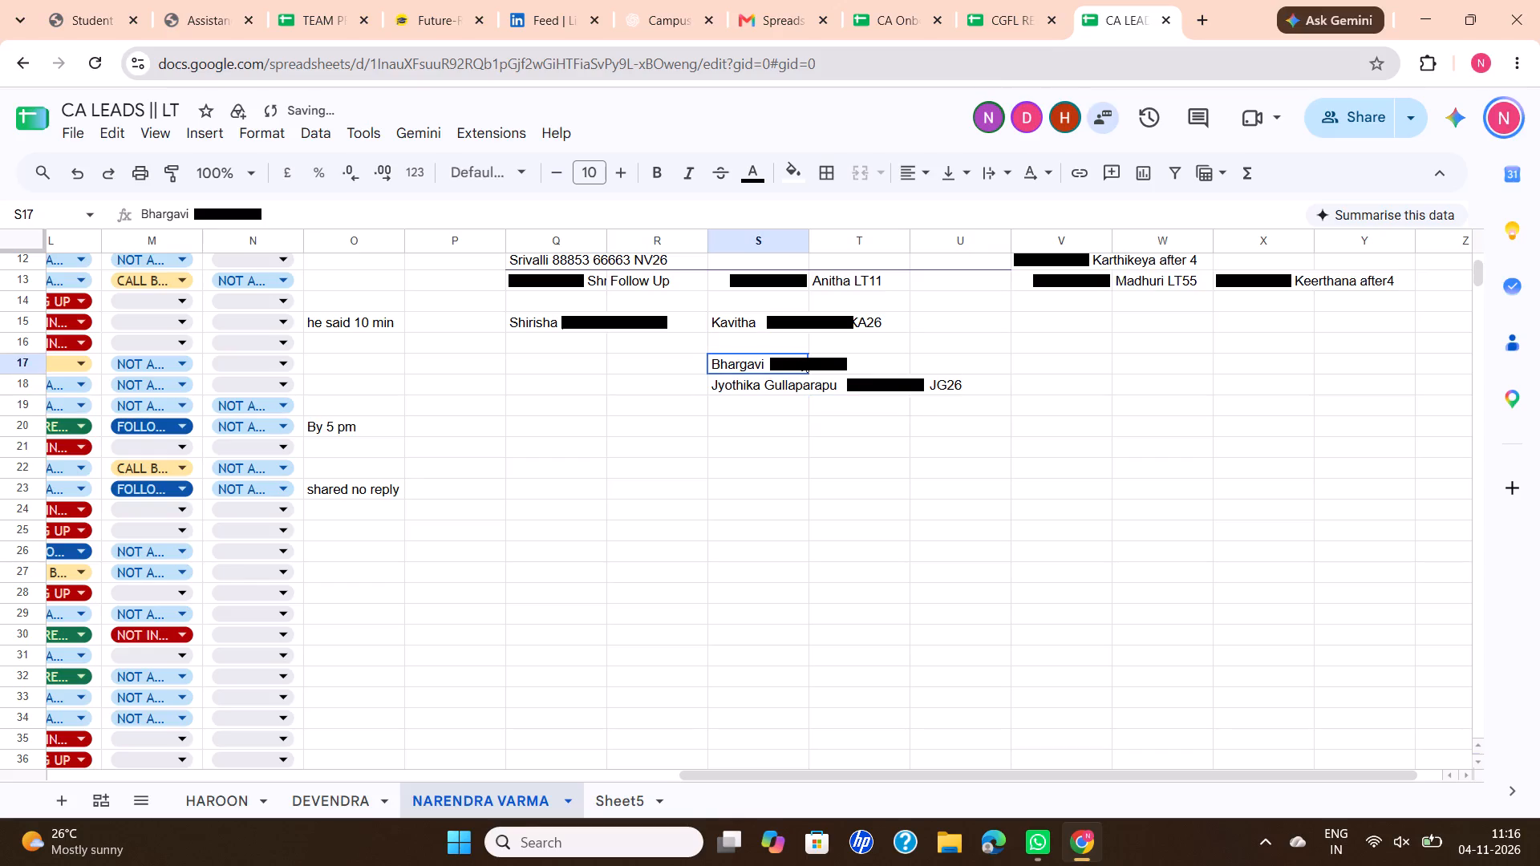
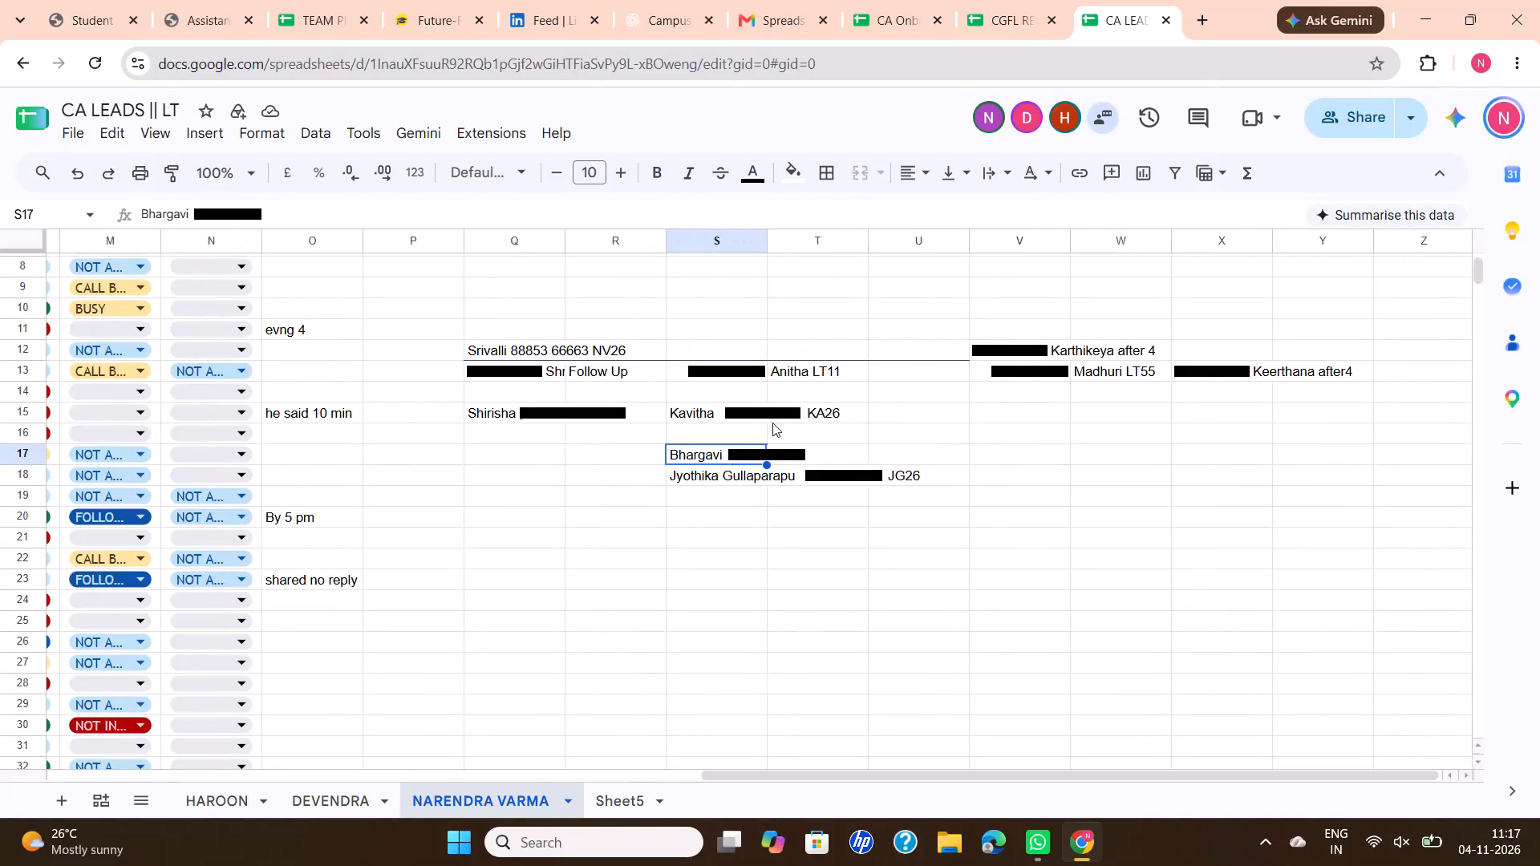
pyautogui.click(772, 423)
pyautogui.click(698, 407)
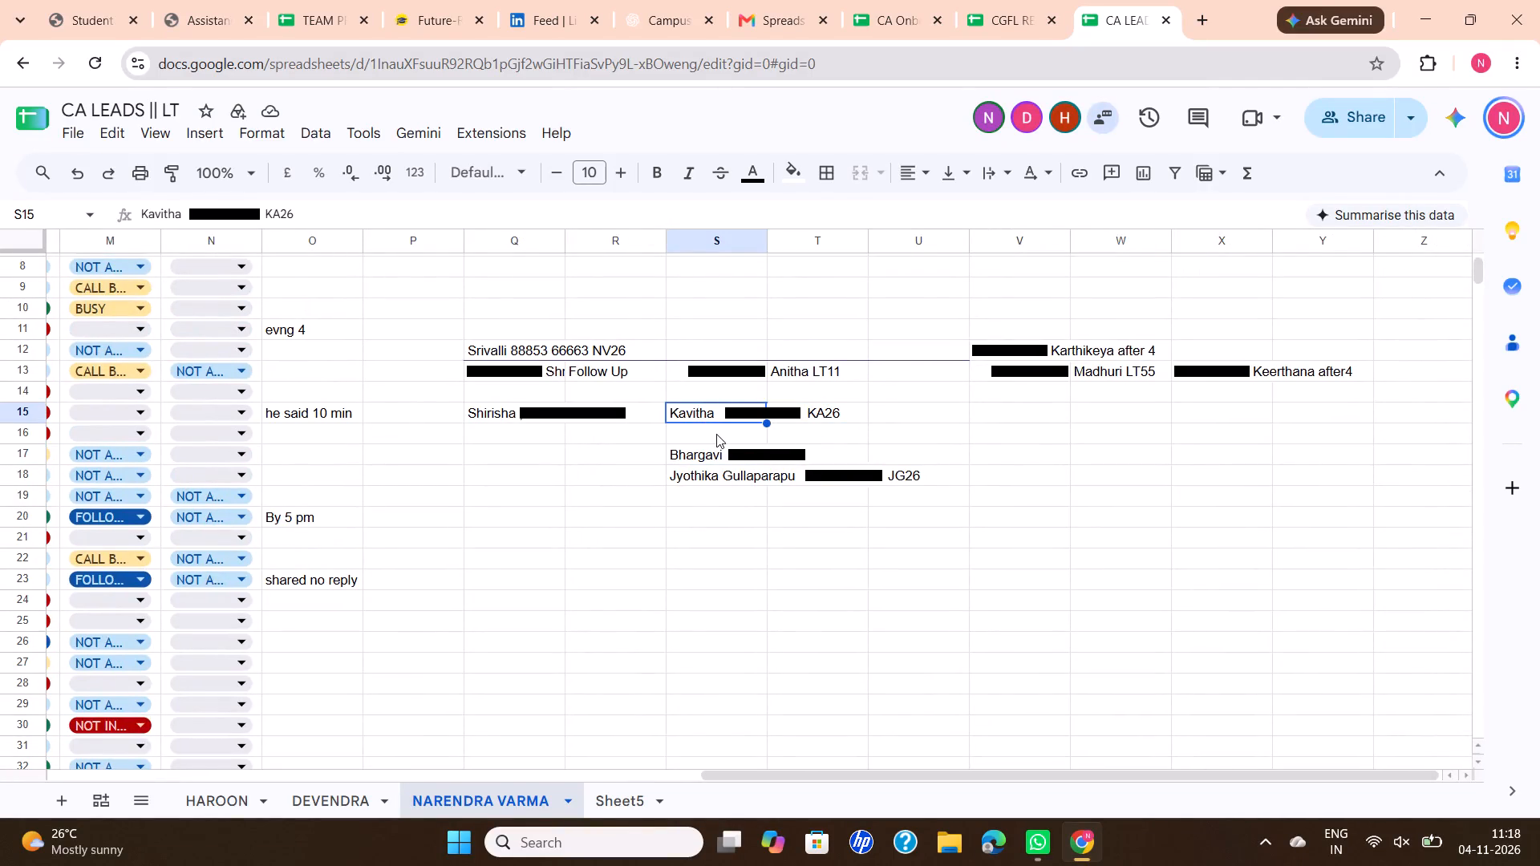
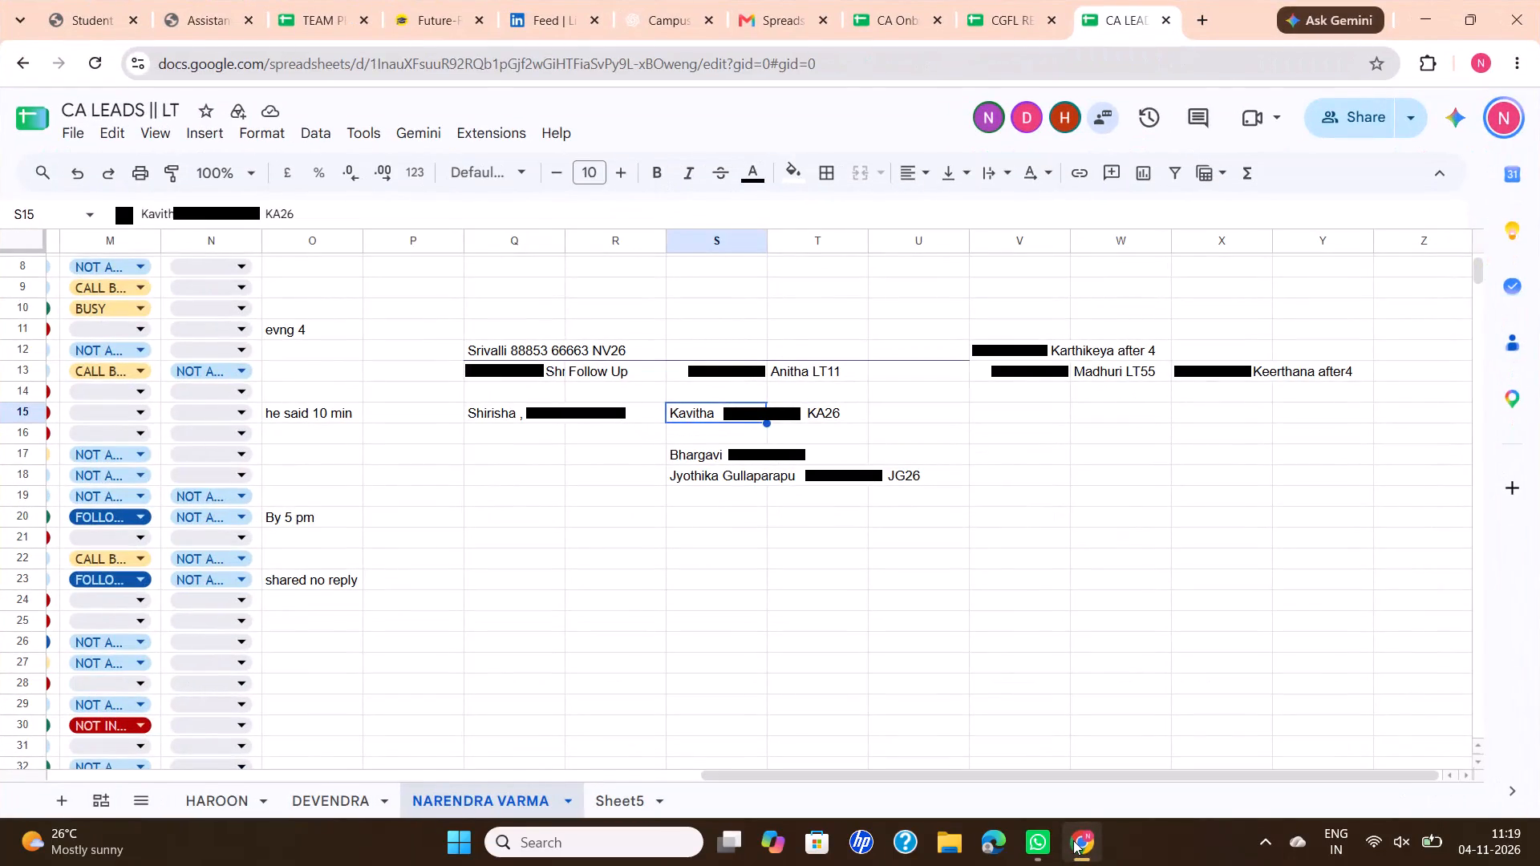
# Check the referral contact entry with the code JG26 in cell S18 and the cells around it.
pyautogui.click(704, 487)
pyautogui.hscroll(3, 704, 487)
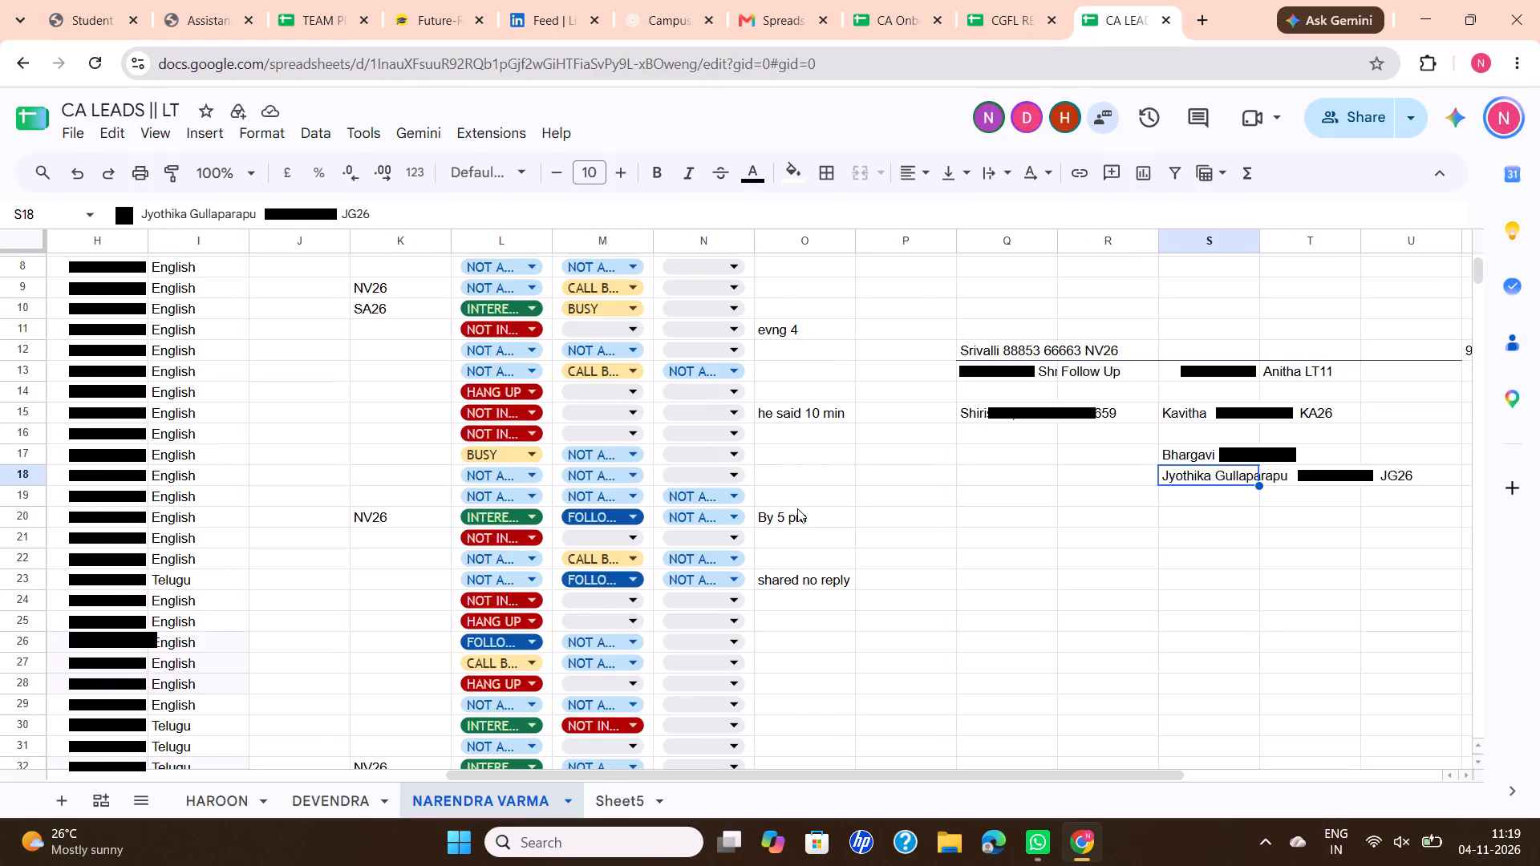
pyautogui.click(999, 504)
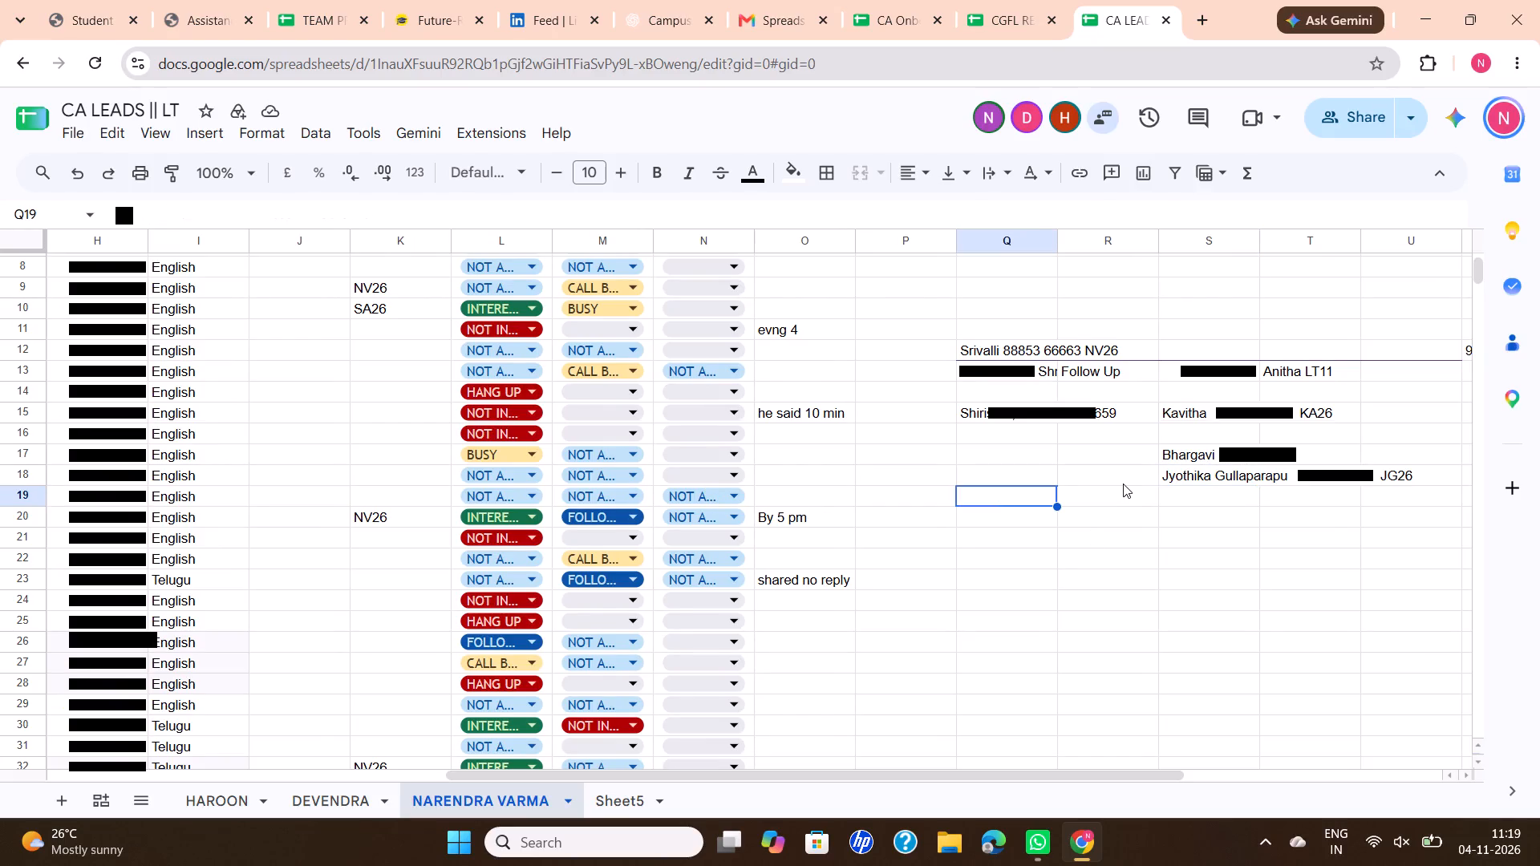
pyautogui.click(1123, 484)
# Examine the leads under the 30/10/2026 date row, including their codes LT999 and LT00, call statuses and remarks.
pyautogui.hscroll(6, 1123, 484)
pyautogui.scroll(-2, 1123, 484)
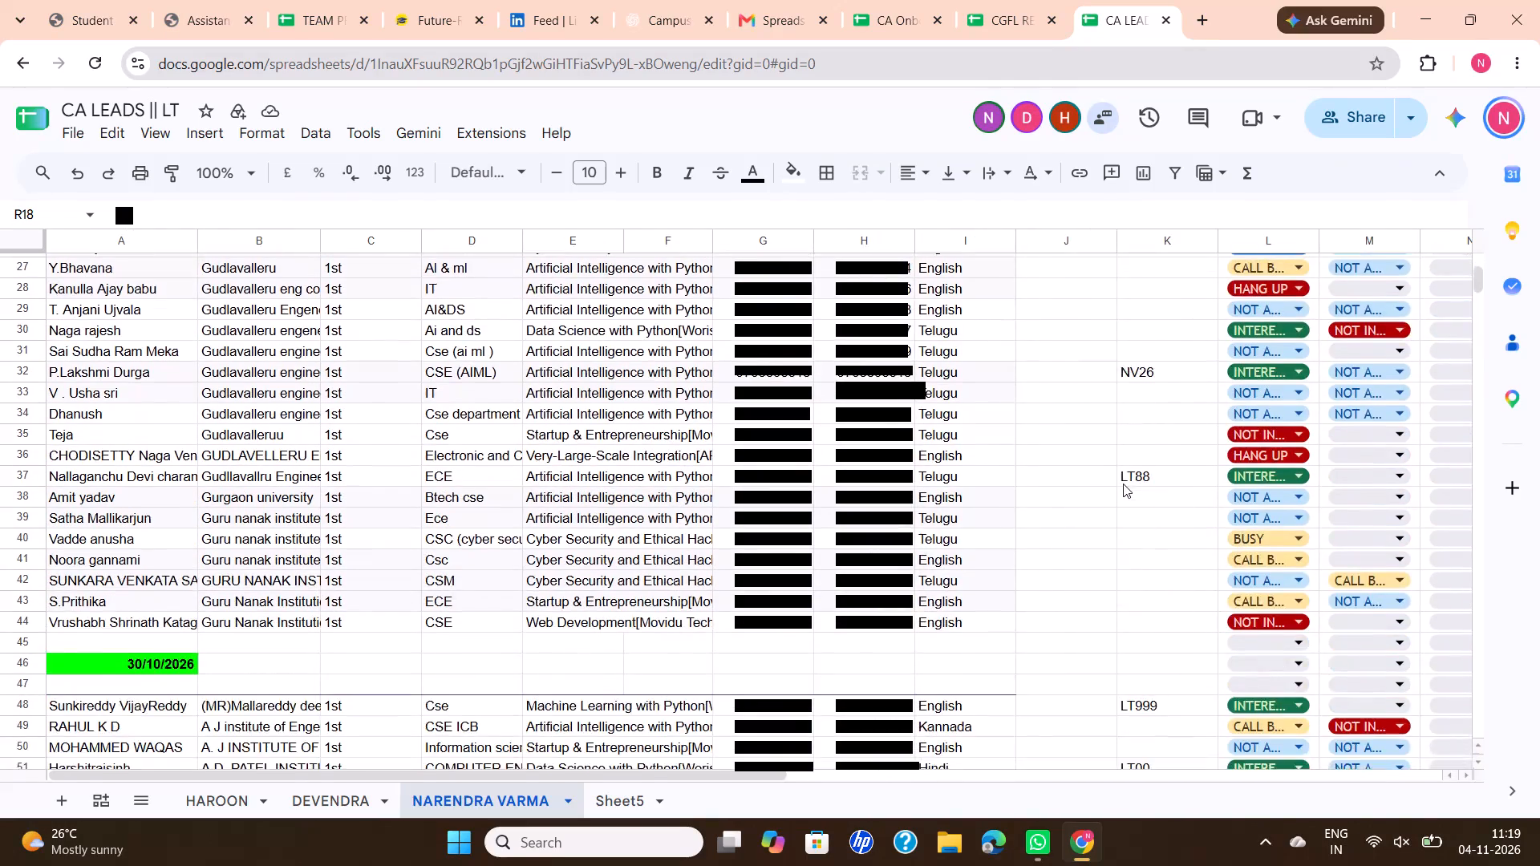
pyautogui.scroll(-2, 1123, 484)
pyautogui.hscroll(1, 1123, 484)
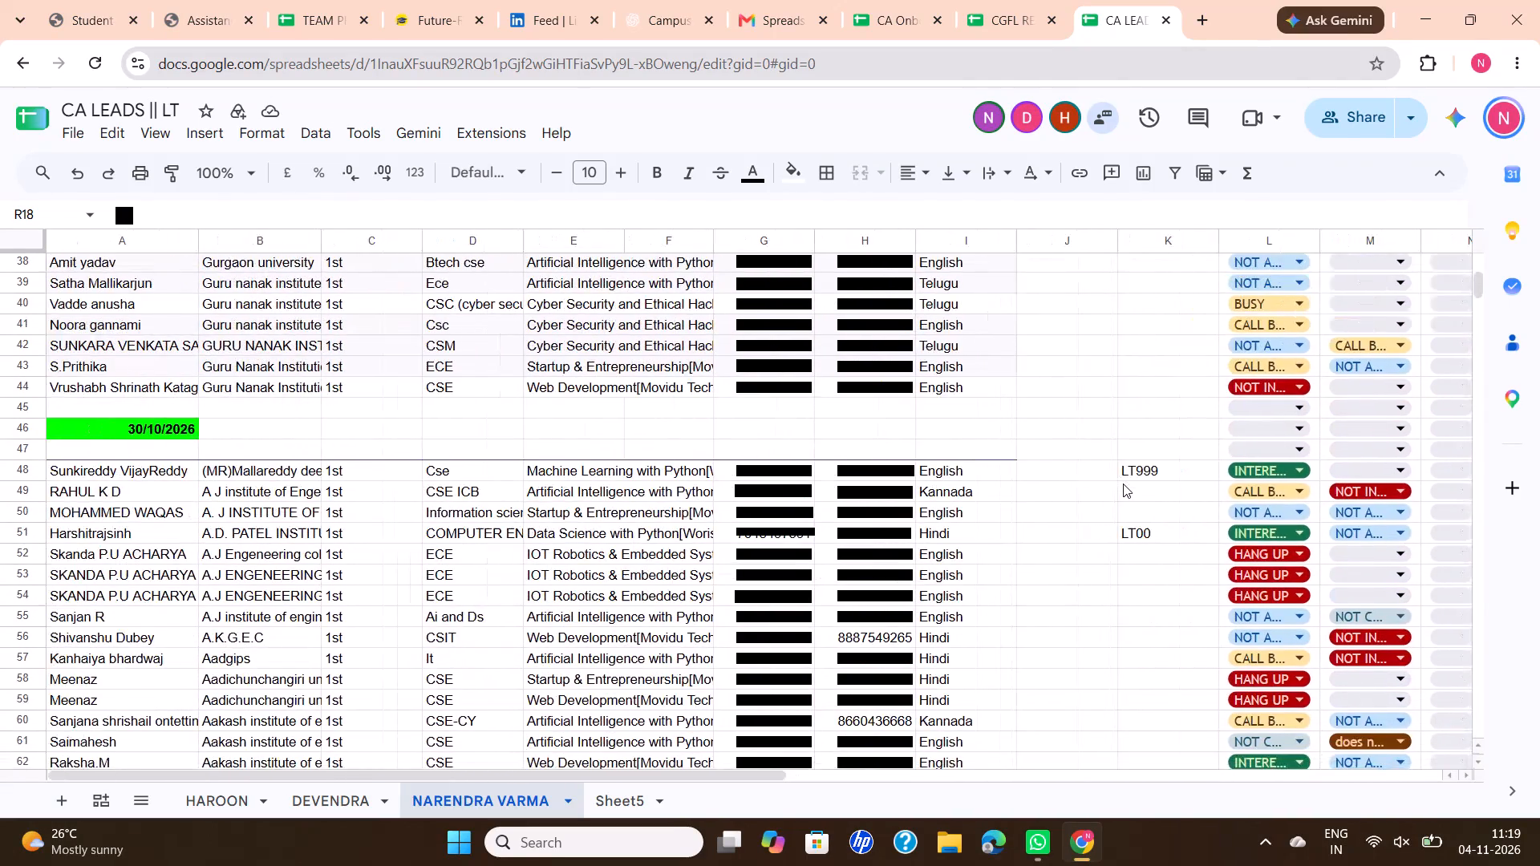
pyautogui.scroll(-1, 1123, 484)
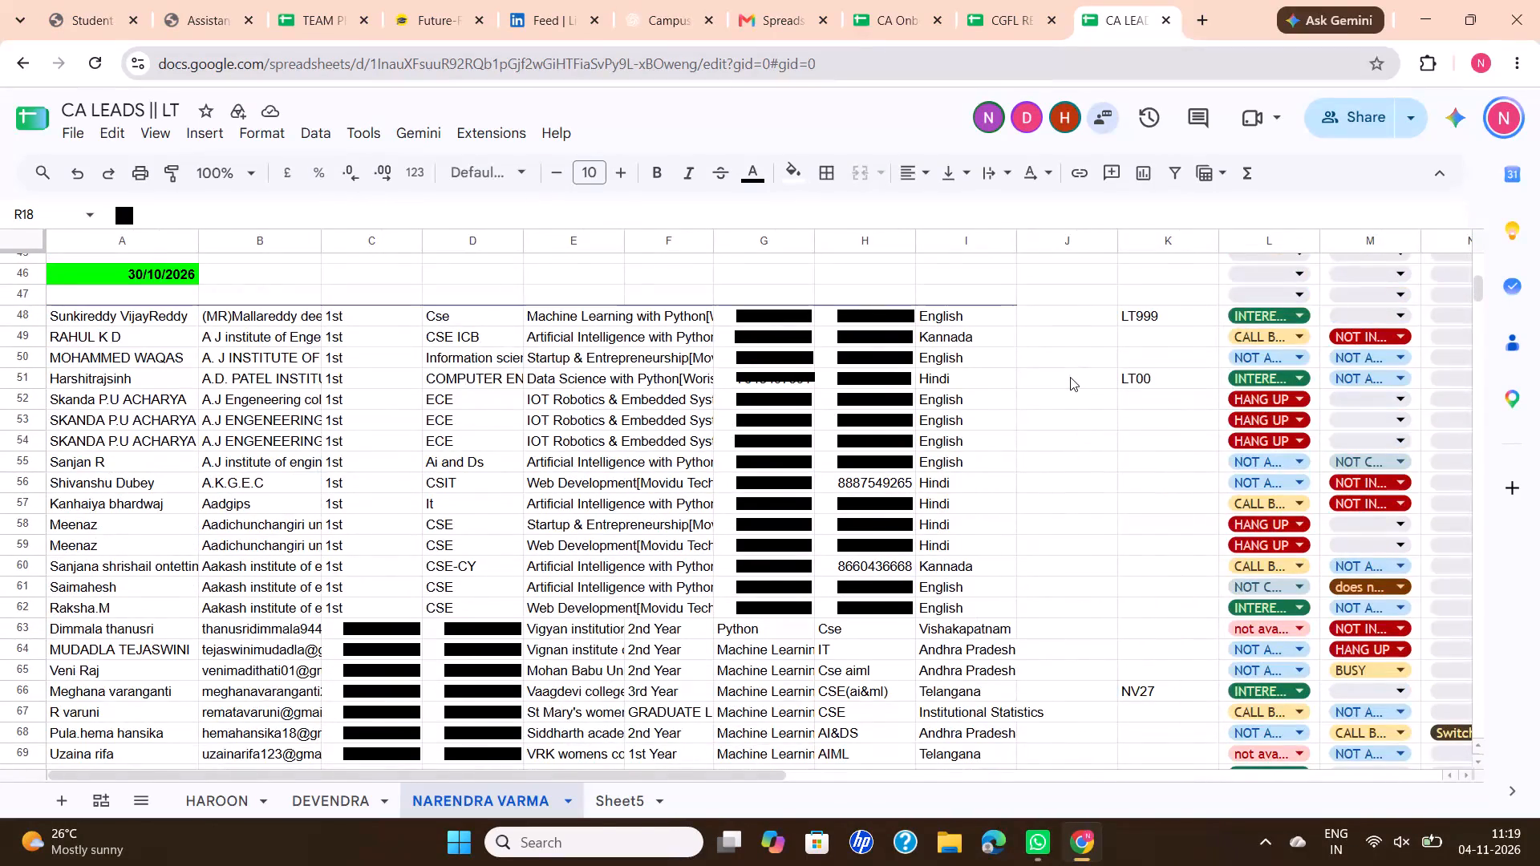
pyautogui.click(1070, 377)
pyautogui.hscroll(2, 1070, 377)
pyautogui.hscroll(-3, 1070, 377)
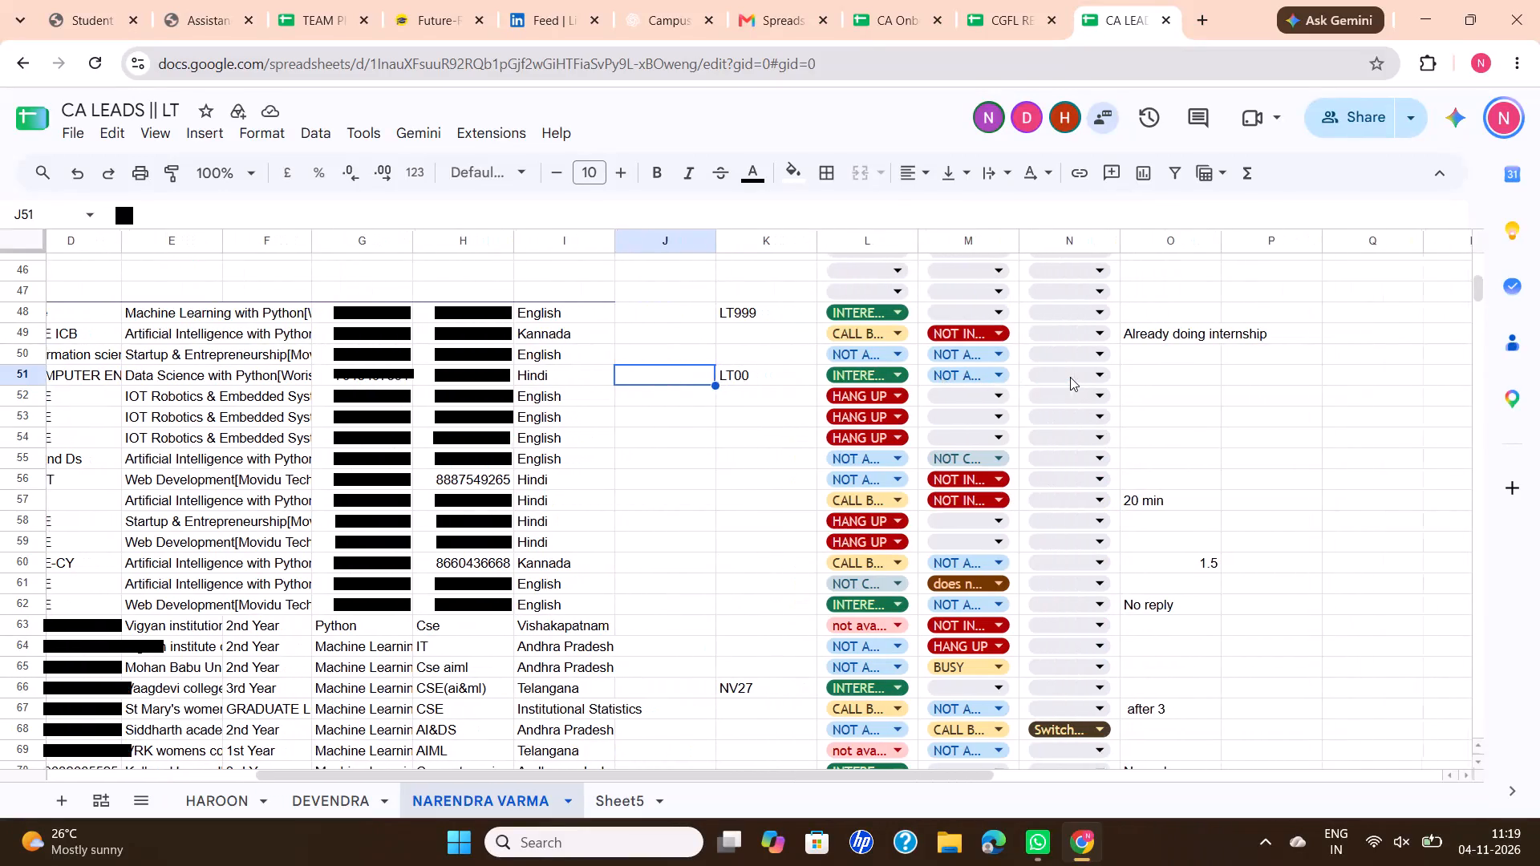
pyautogui.click(742, 313)
pyautogui.hscroll(-5, 742, 313)
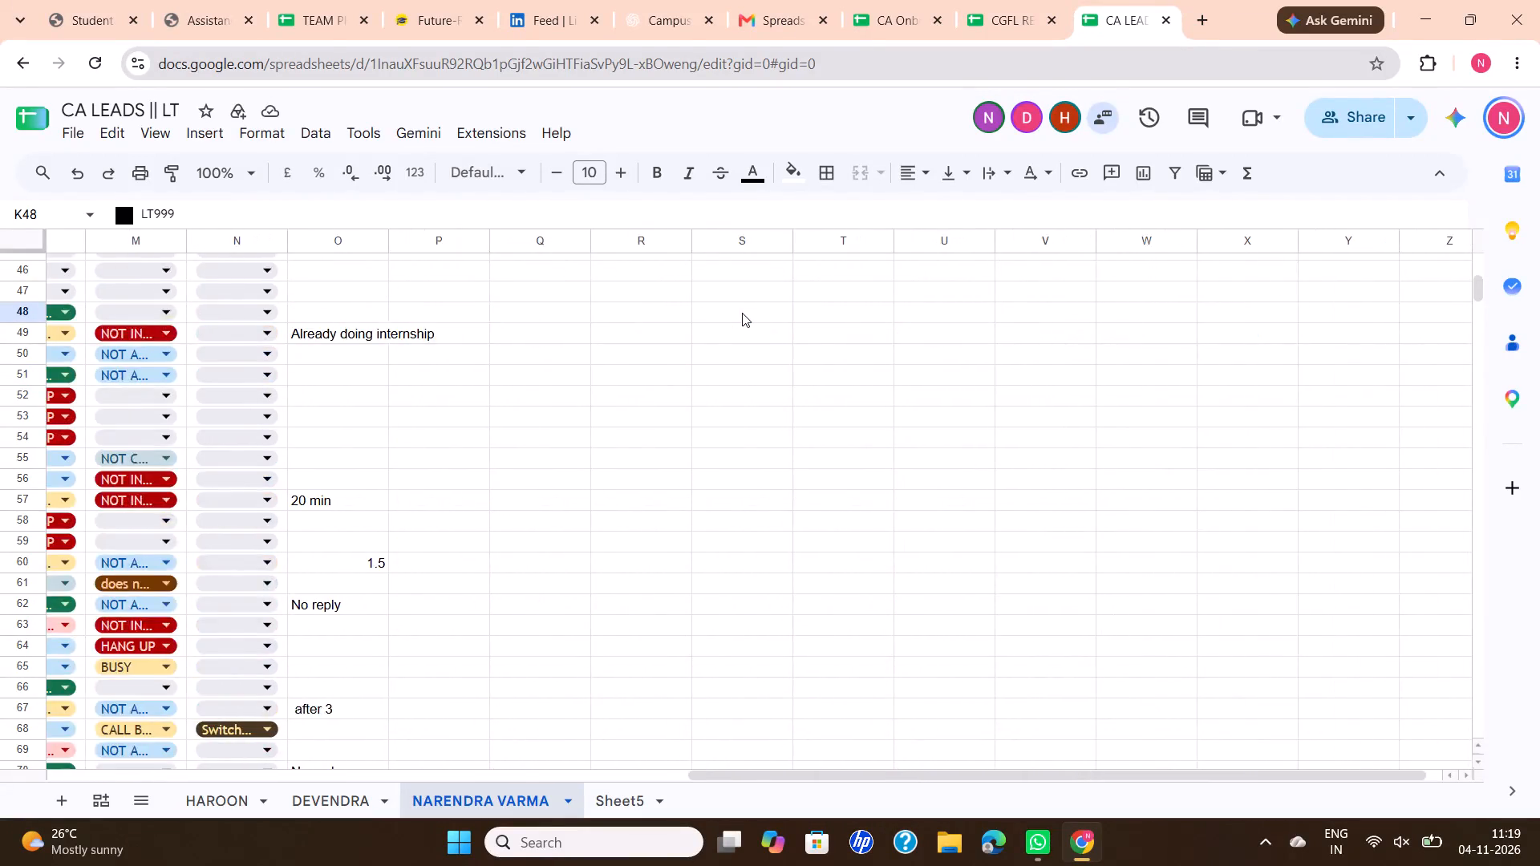
pyautogui.hscroll(7, 742, 313)
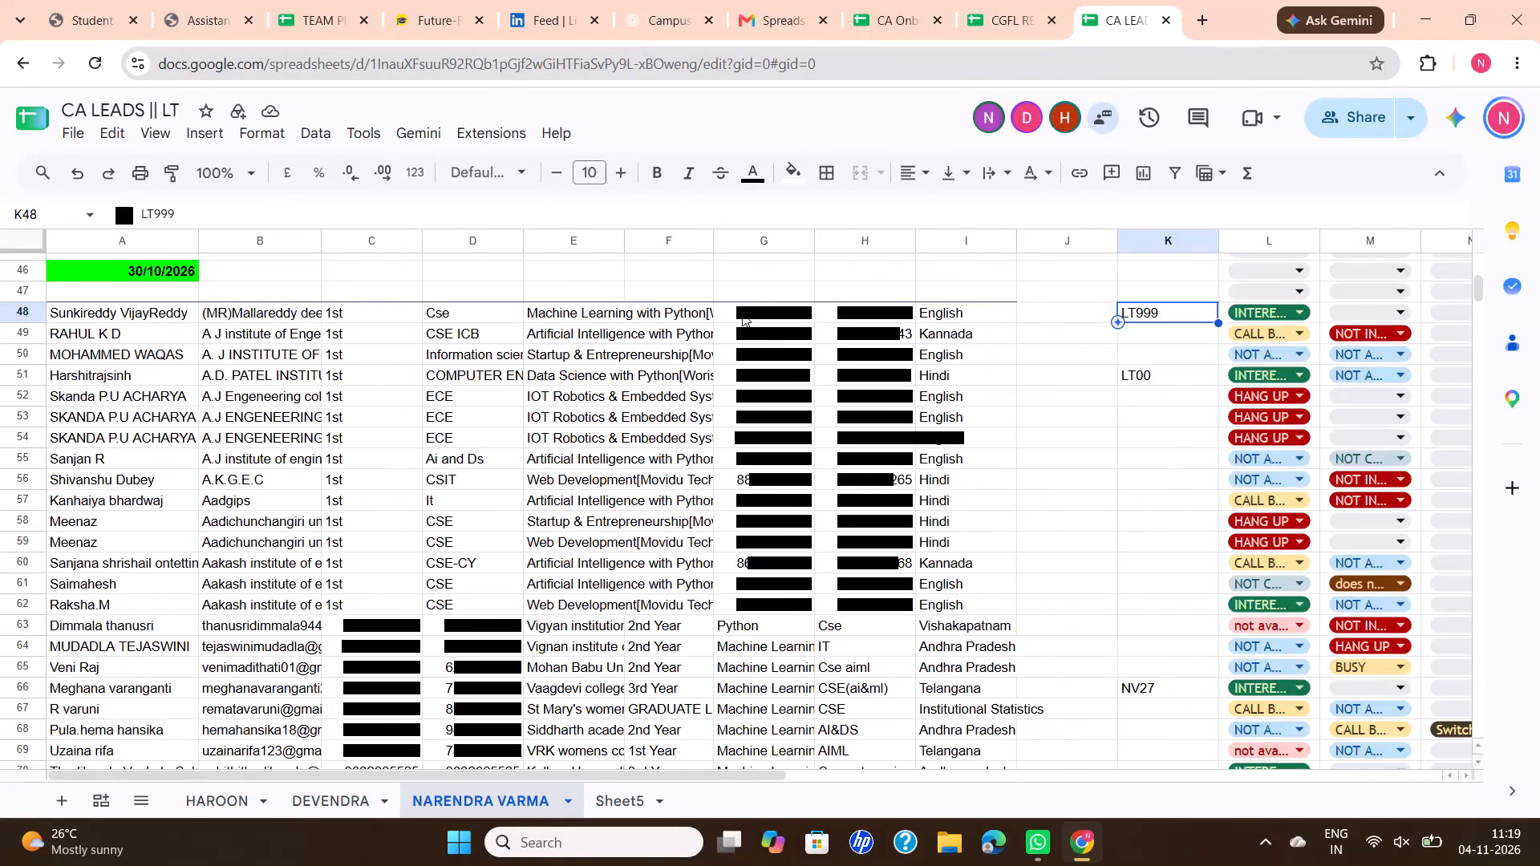
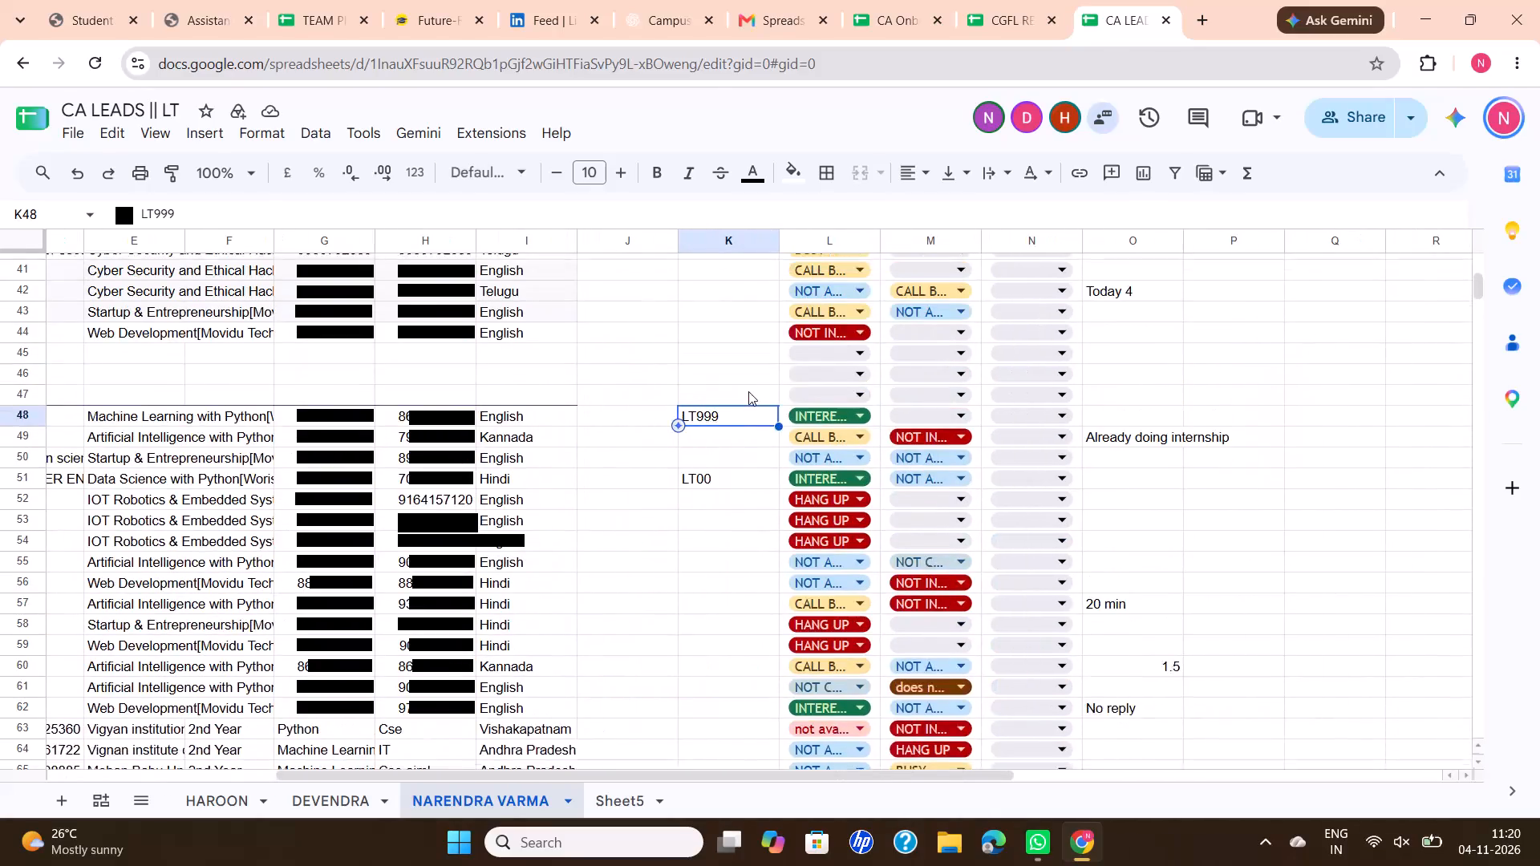
pyautogui.click(720, 404)
pyautogui.hscroll(2, 720, 404)
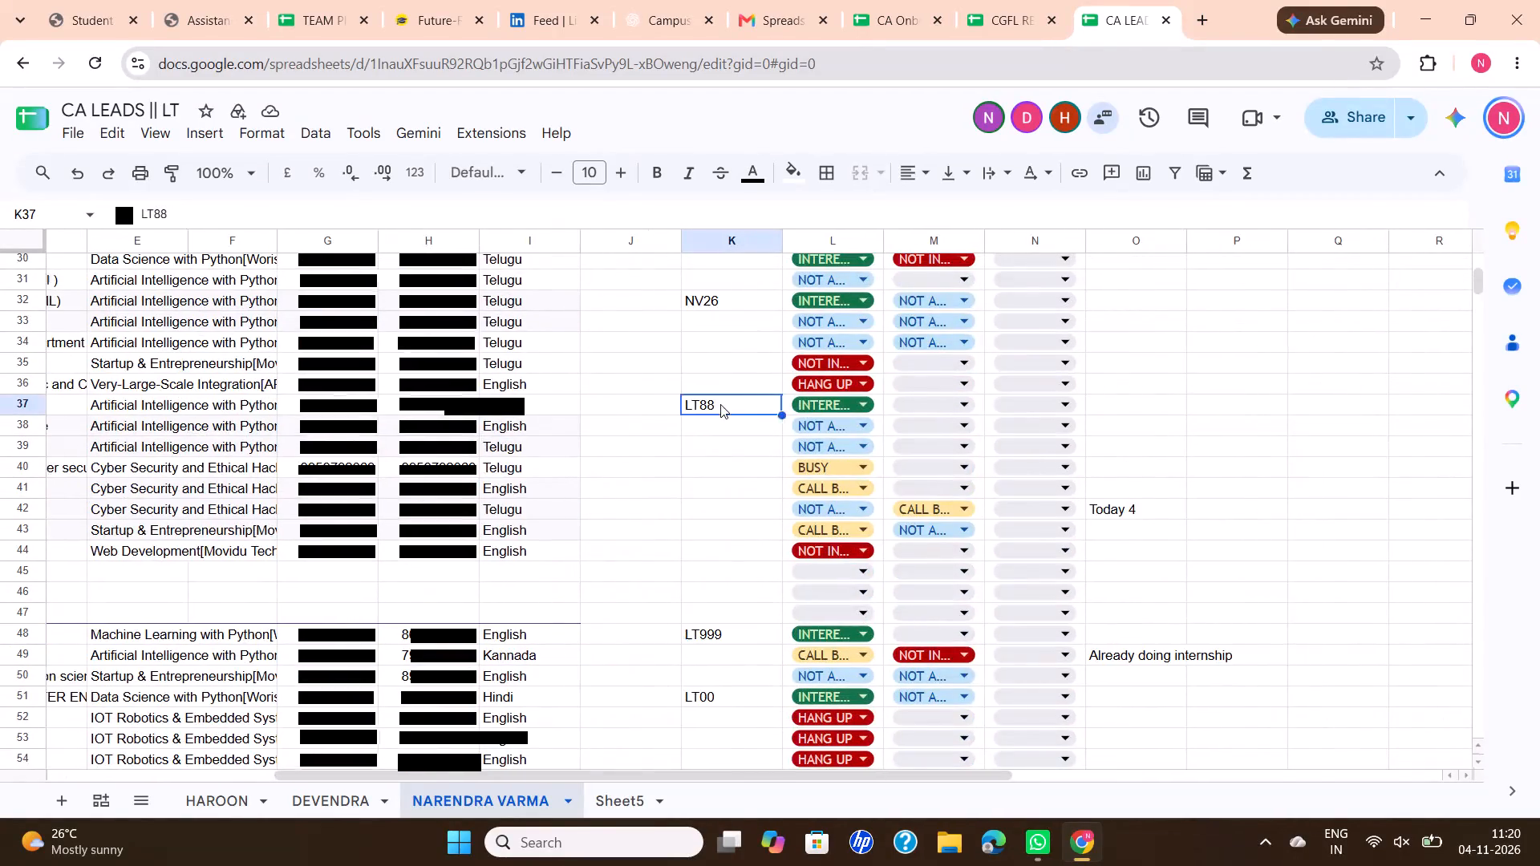
pyautogui.hscroll(2, 720, 404)
pyautogui.scroll(1, 720, 404)
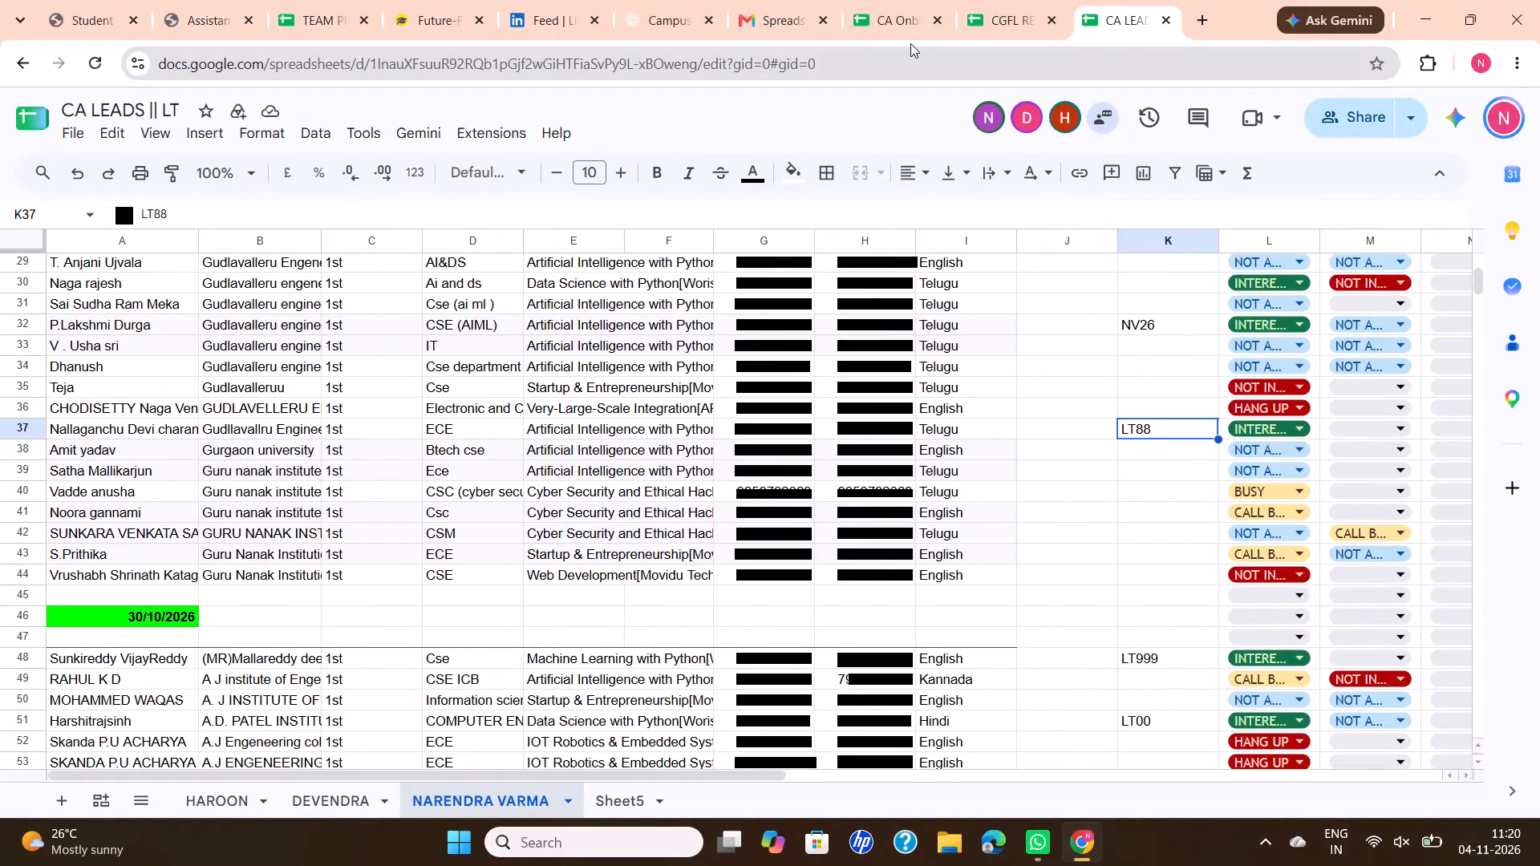
# Examine the class representative names, referral codes, WhatsApp numbers and Given marks in the CGFL RESPONSES SHEET.
pyautogui.click(1005, 11)
pyautogui.hscroll(-4, 981, 391)
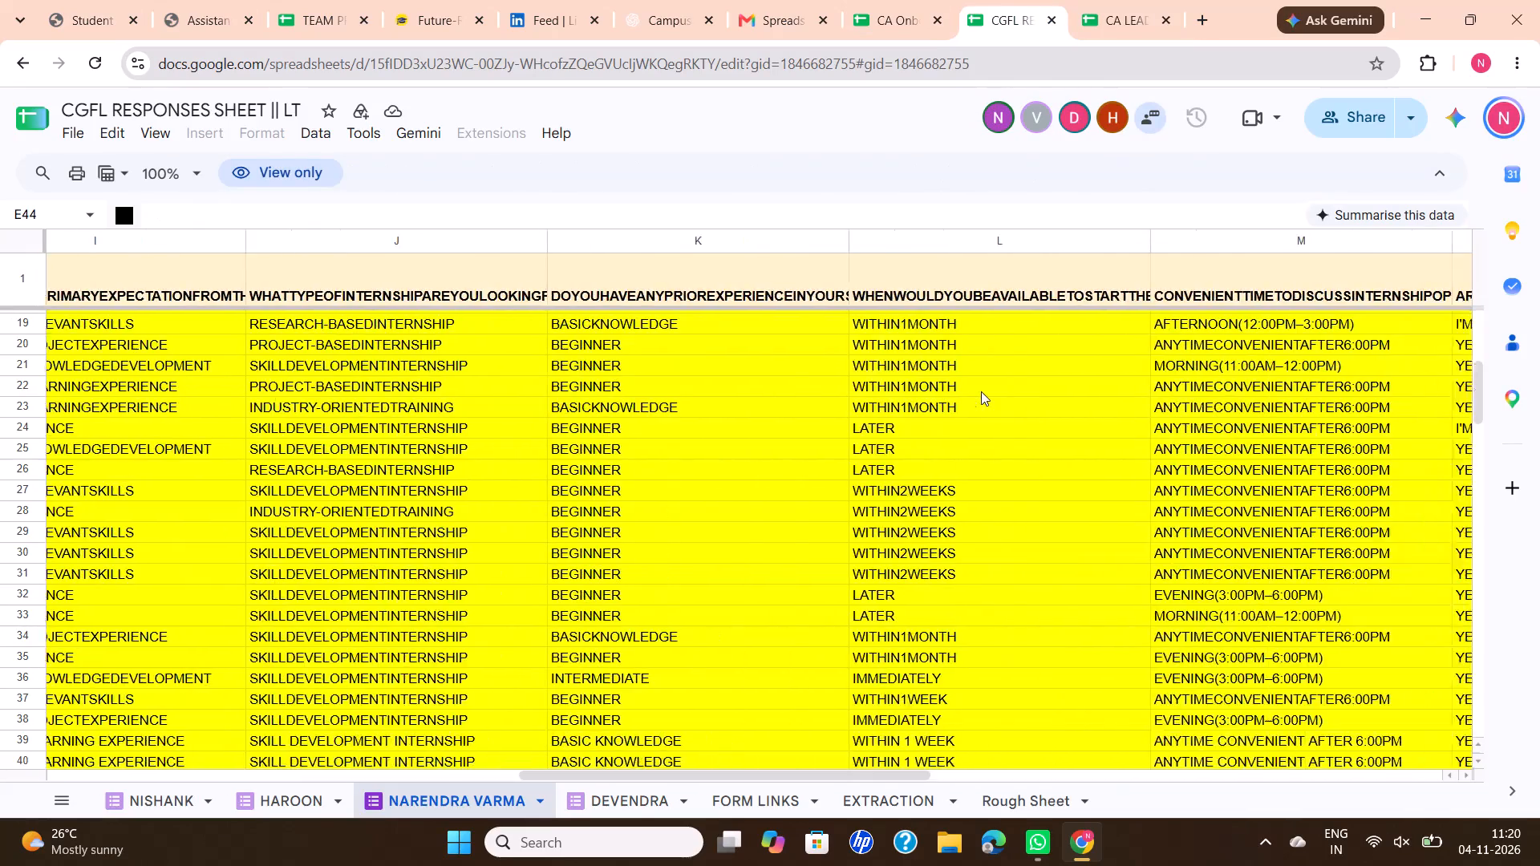
pyautogui.hscroll(-5, 981, 391)
pyautogui.hscroll(1, 981, 391)
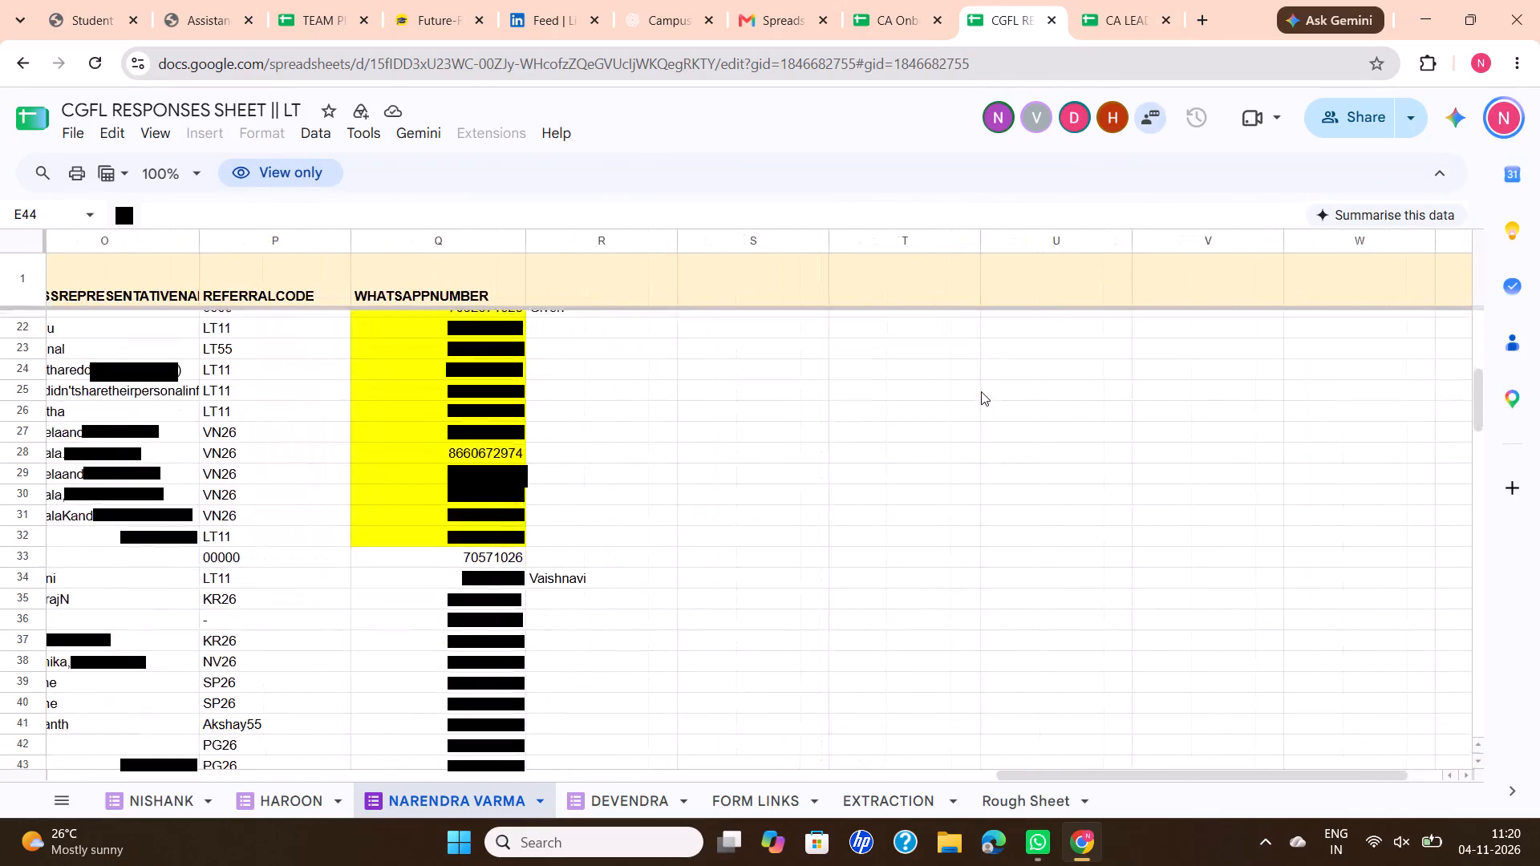
pyautogui.scroll(4, 981, 391)
pyautogui.scroll(-1, 452, 514)
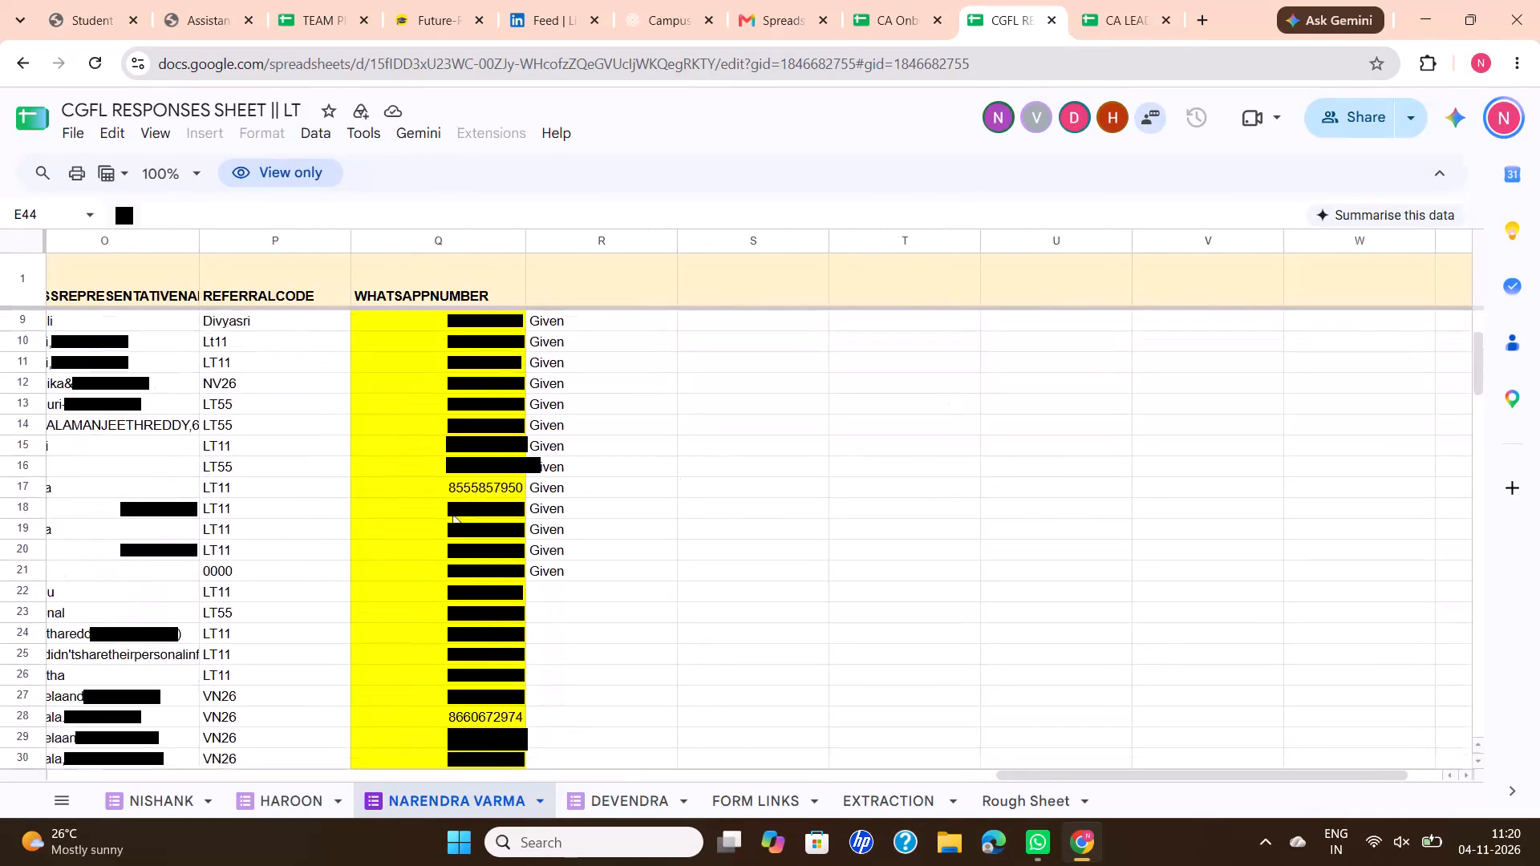
pyautogui.scroll(-2, 452, 514)
pyautogui.scroll(1, 452, 514)
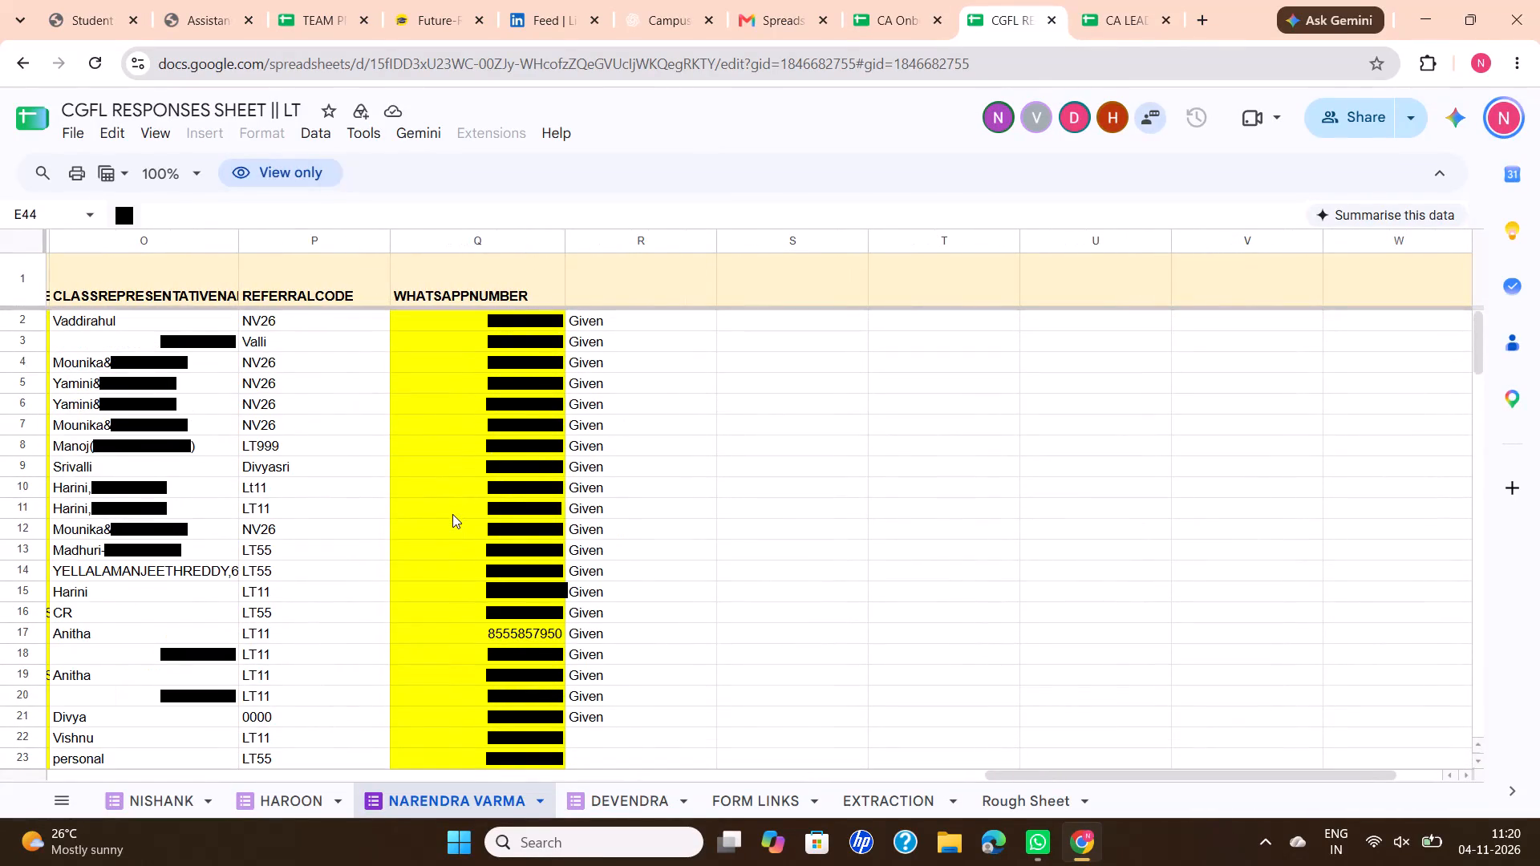
pyautogui.scroll(1, 452, 514)
pyautogui.scroll(-2, 387, 496)
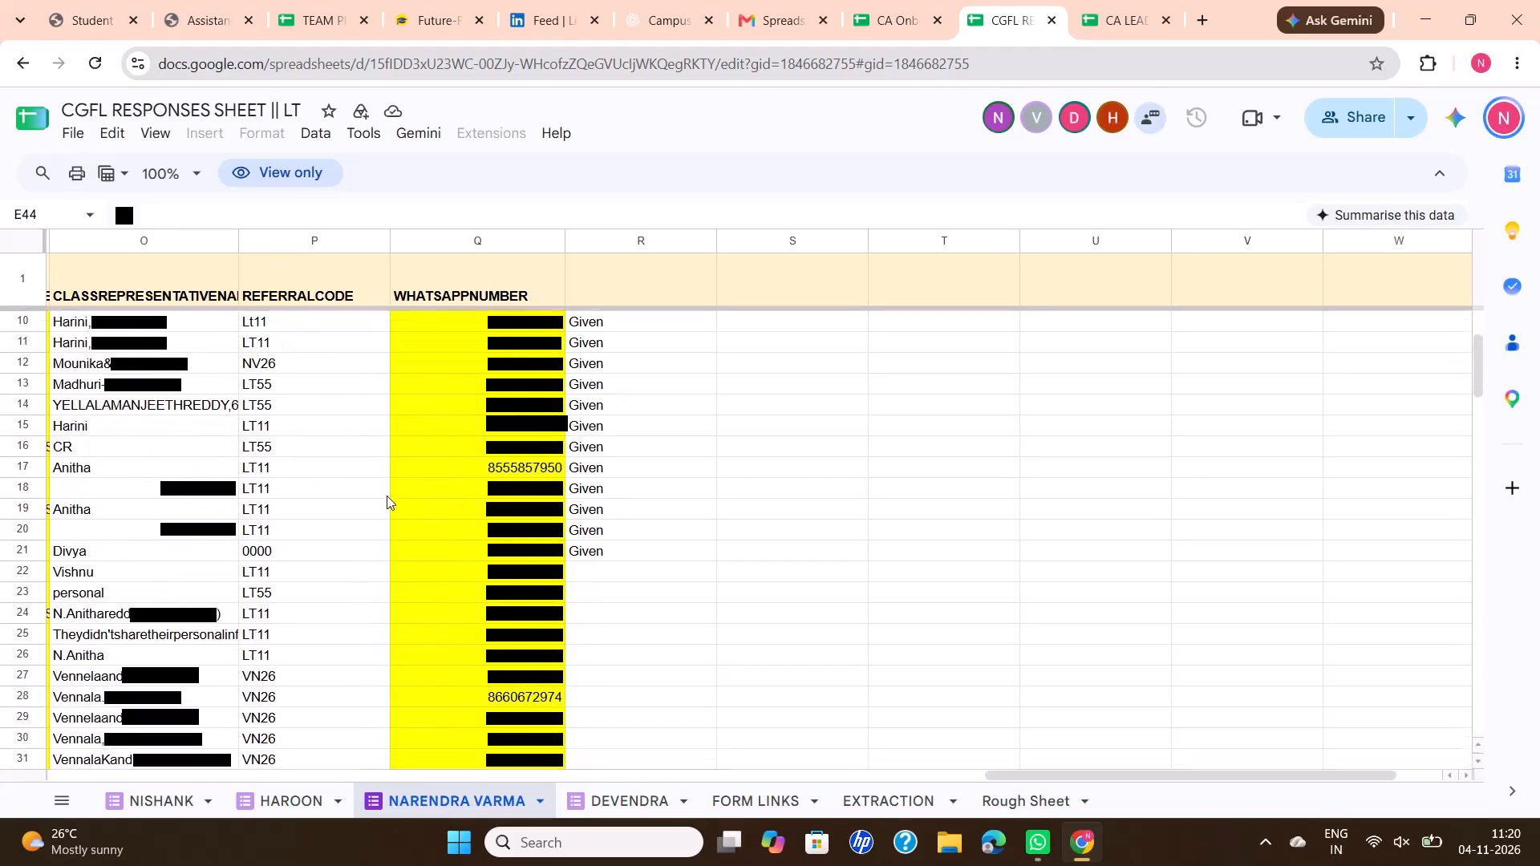
# Return to the CA LEADS || LT spreadsheet.
pyautogui.click(1115, 0)
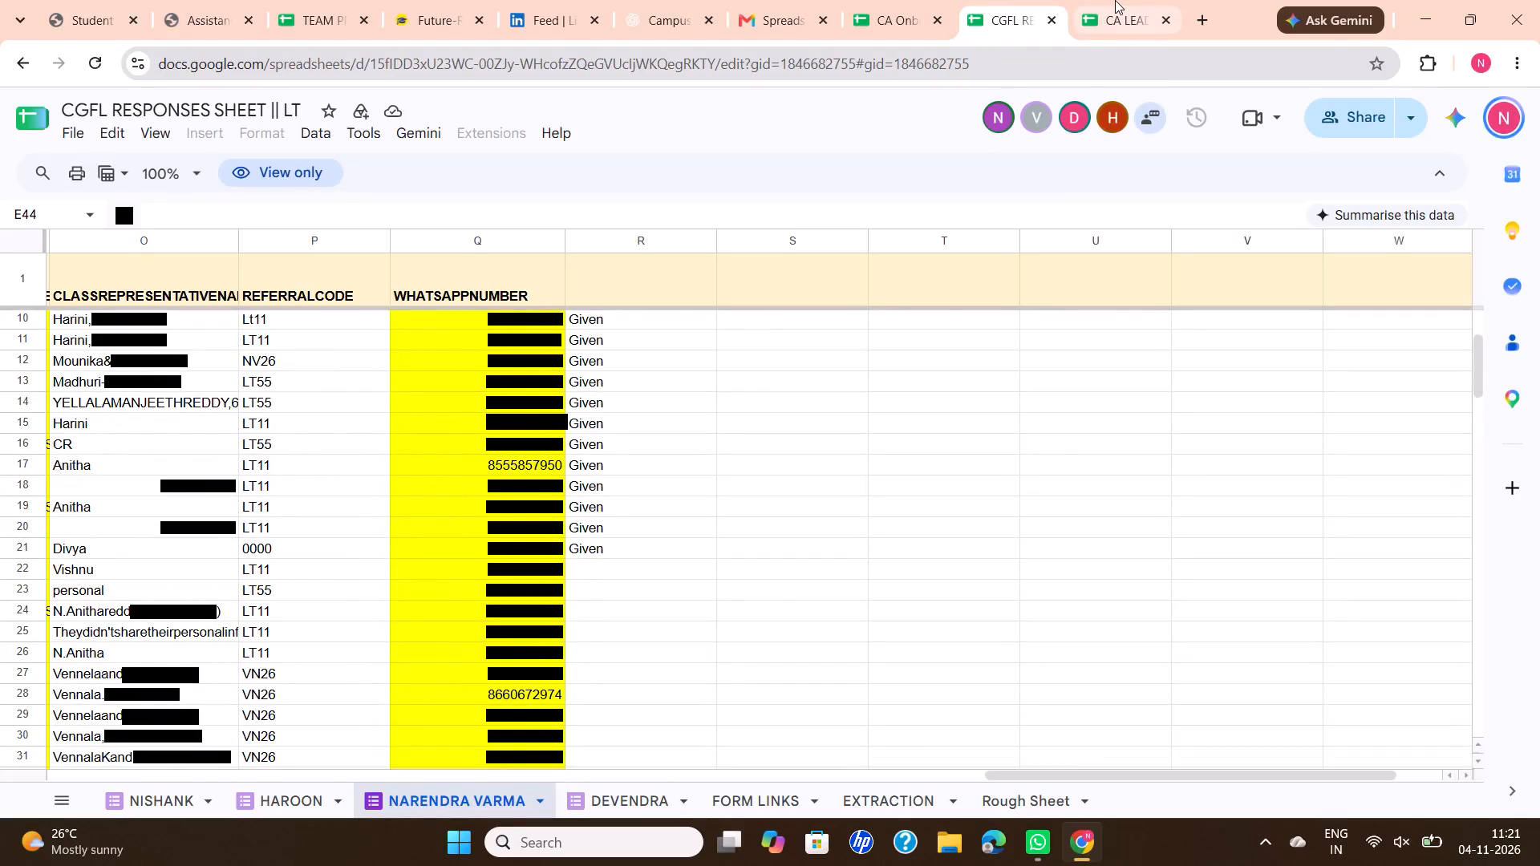
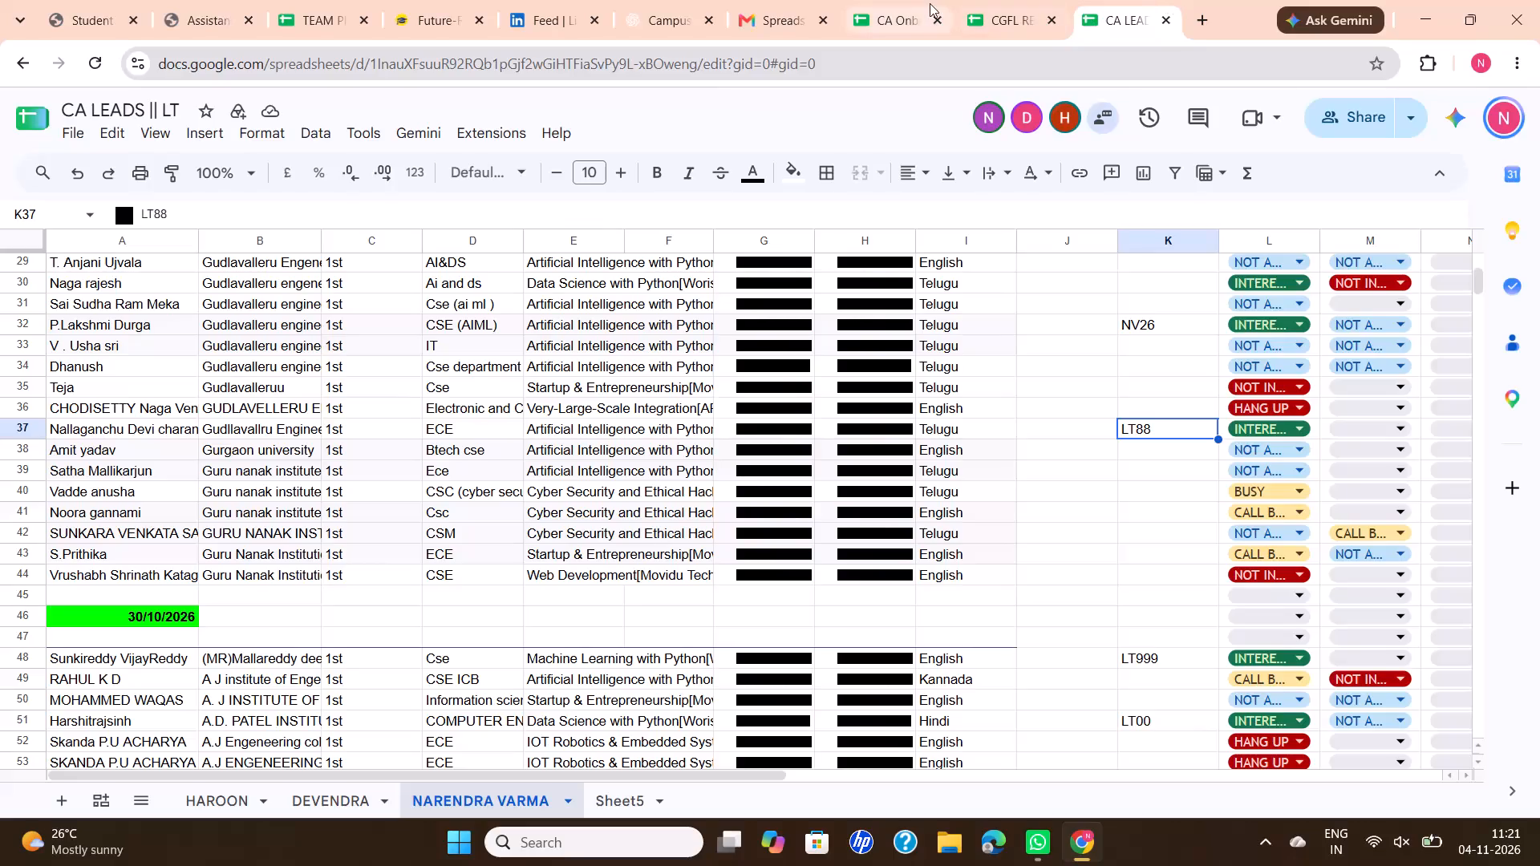
# Copy the mobile number of the Alliance university applicant in cell C38 of the CA Onboarding Application (Responses) sheet and minimize the browser window.
pyautogui.click(917, 4)
pyautogui.hscroll(1, 678, 408)
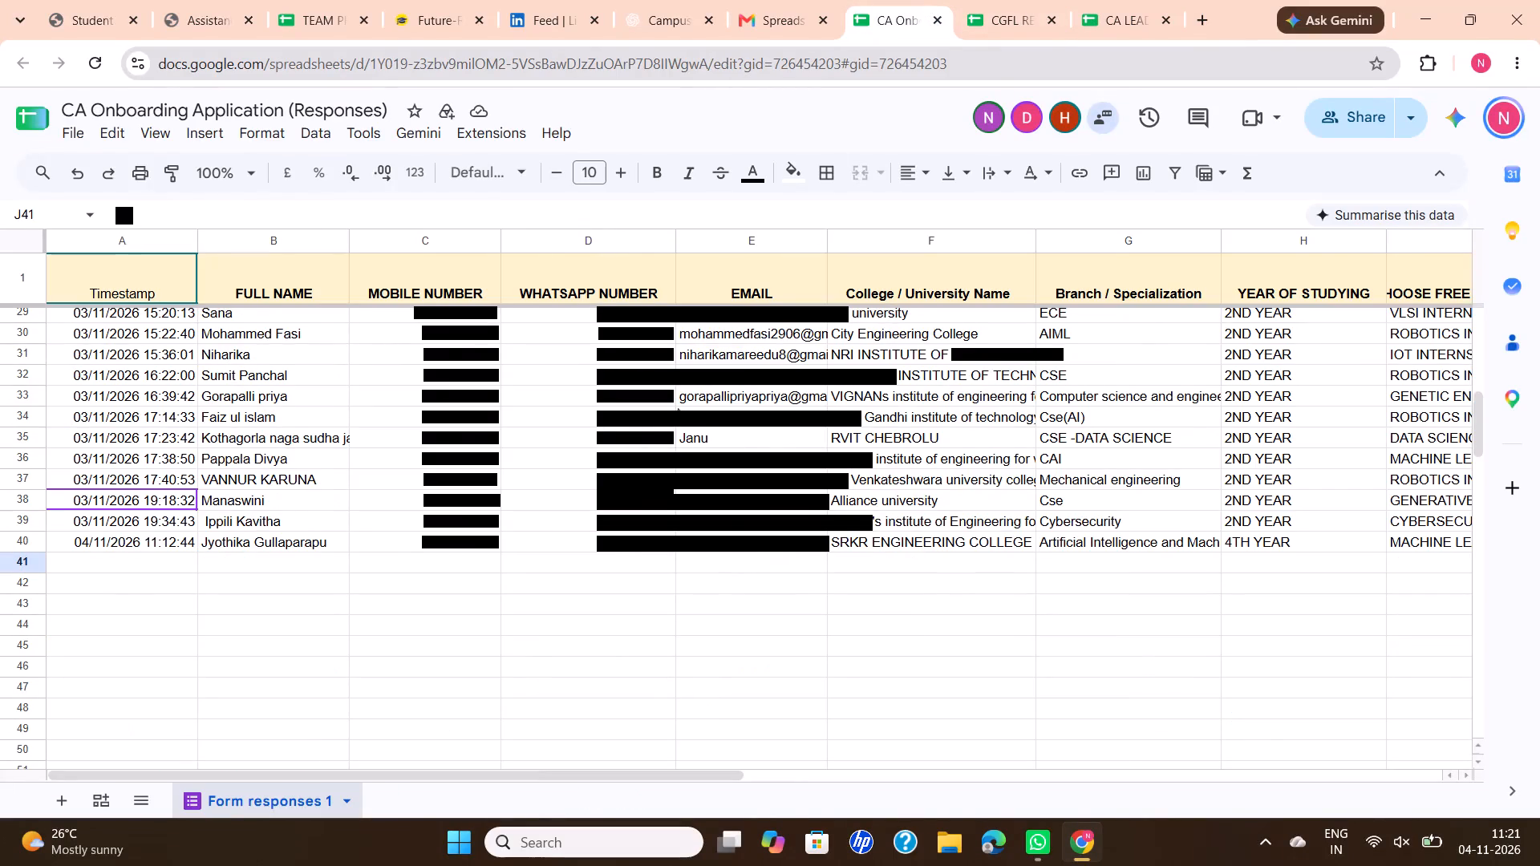
pyautogui.tripleClick(467, 497)
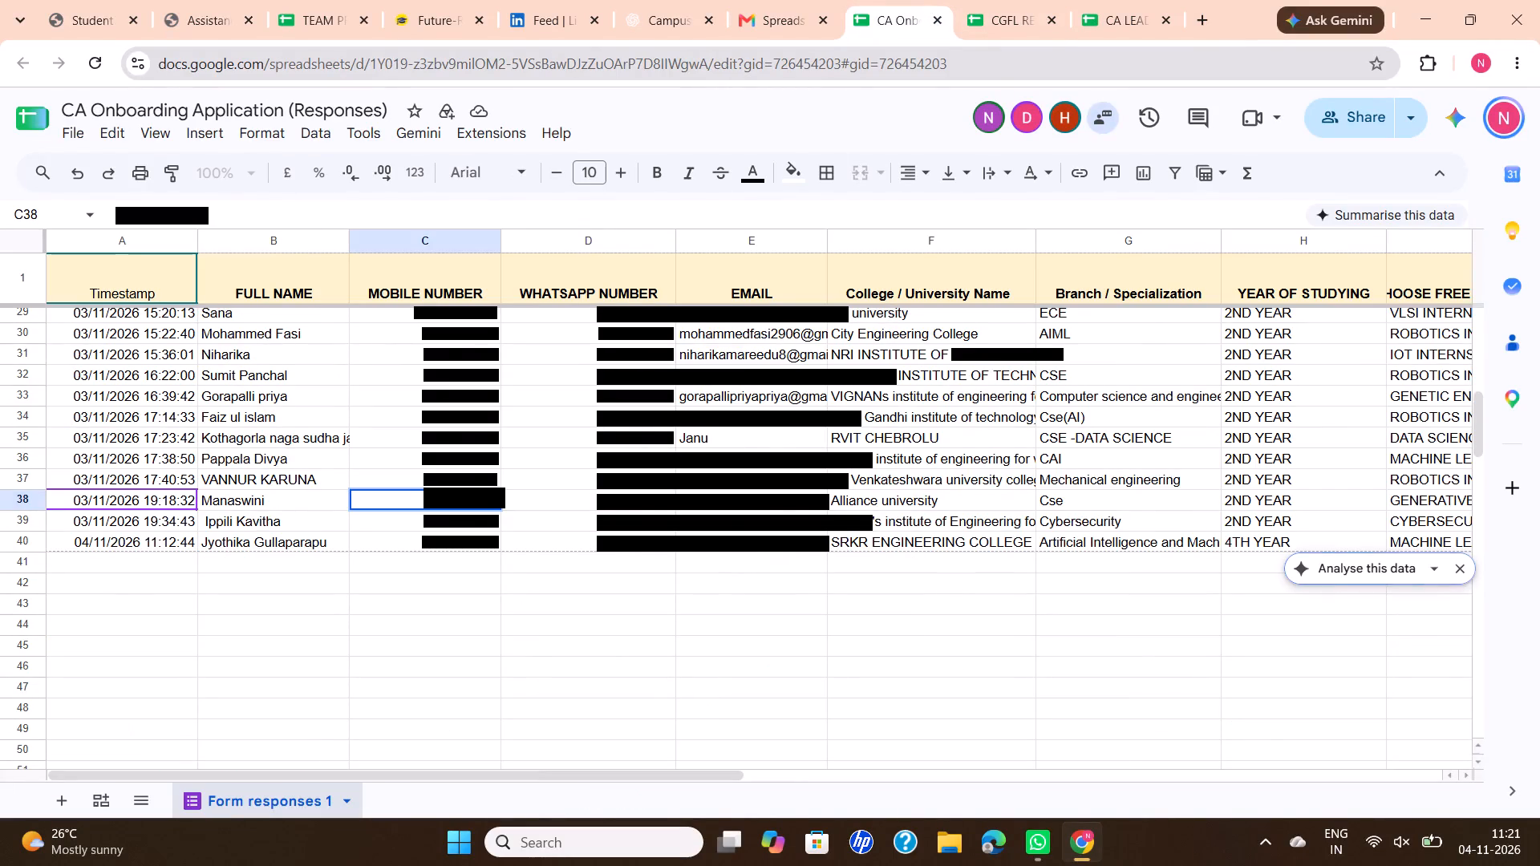
pyautogui.hotkey('ctrl', 'c')
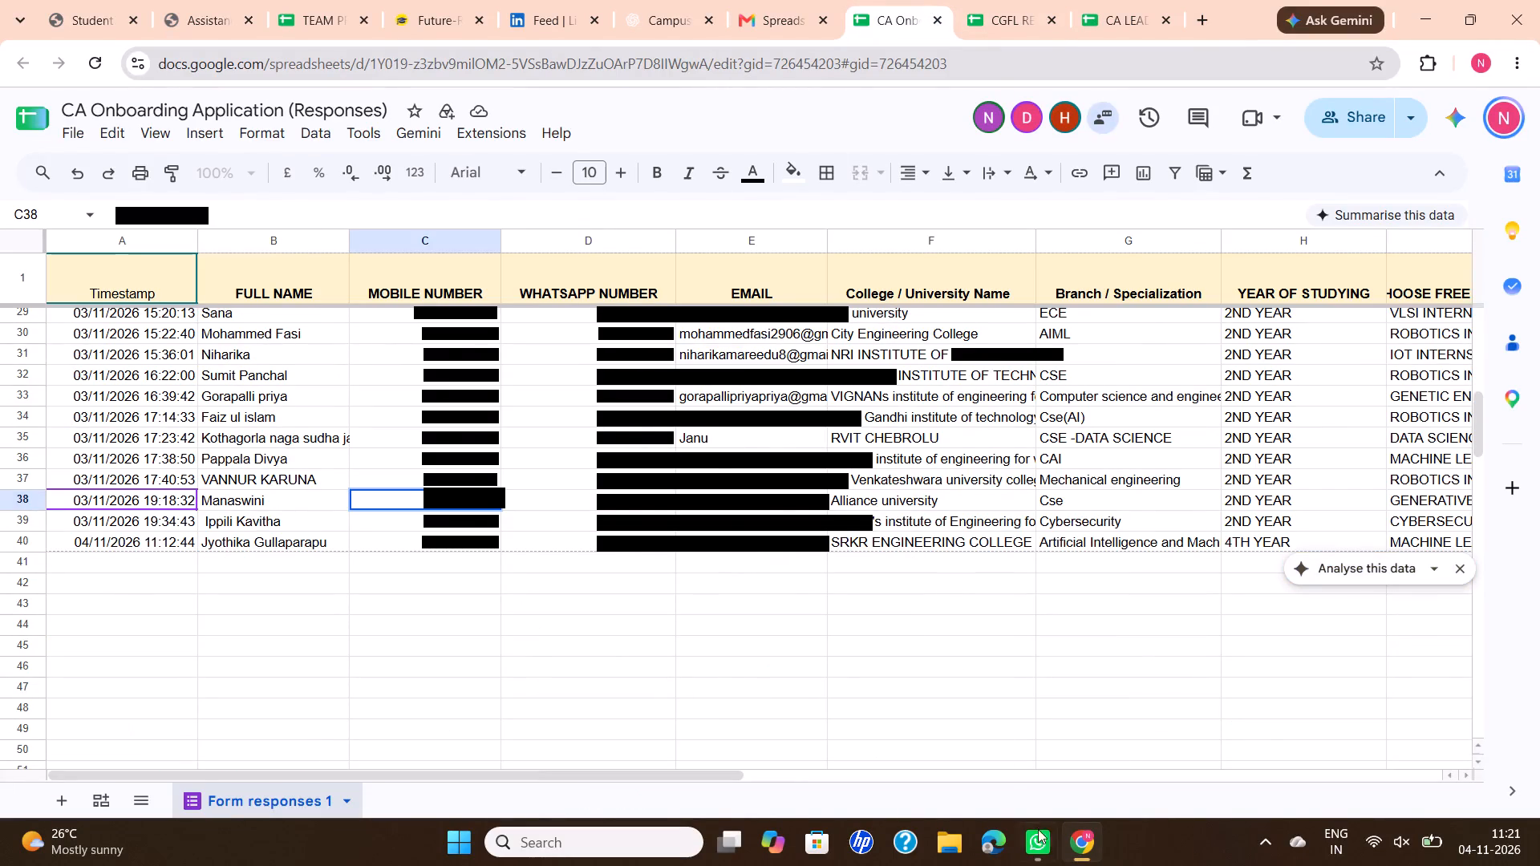
pyautogui.click(1076, 855)
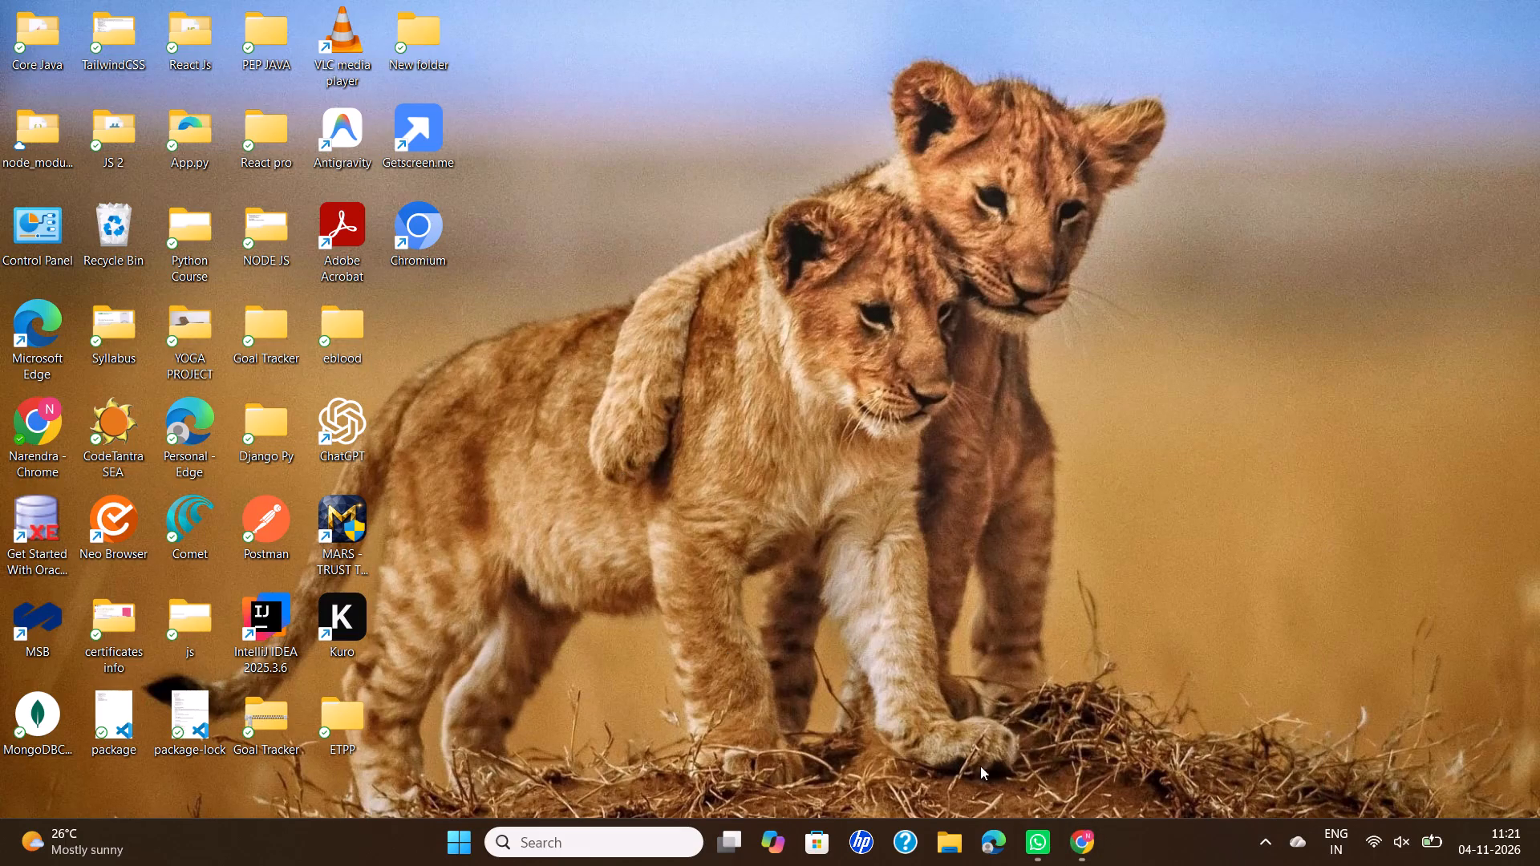
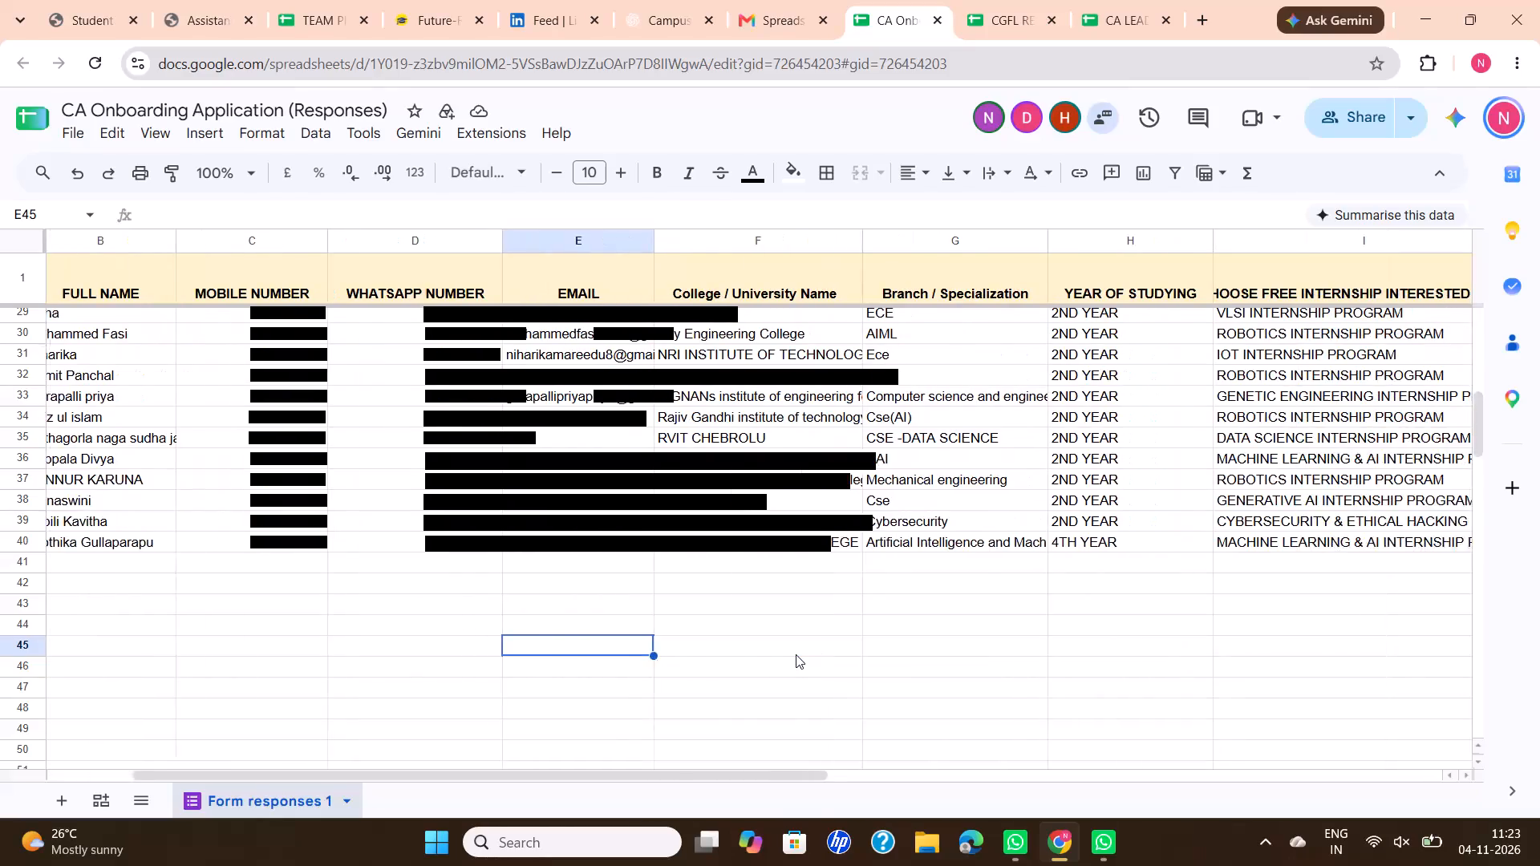
# Examine the internship domain, campus ambassador referral and lead gen BD name columns for the latest CA onboarding responses.
pyautogui.hscroll(-2, 796, 654)
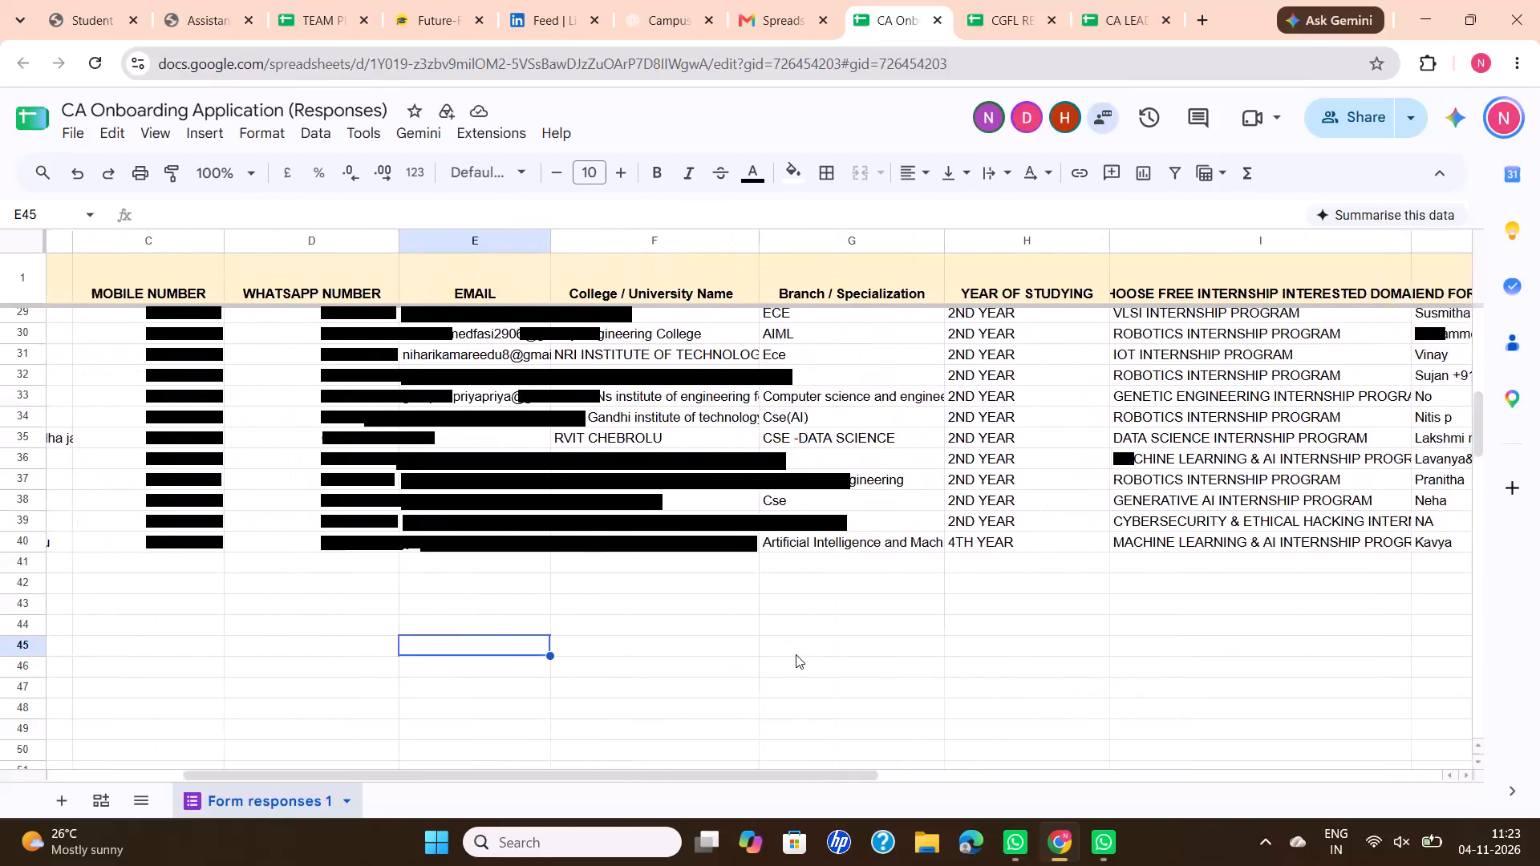
pyautogui.hscroll(-1, 796, 654)
pyautogui.hscroll(1, 604, 560)
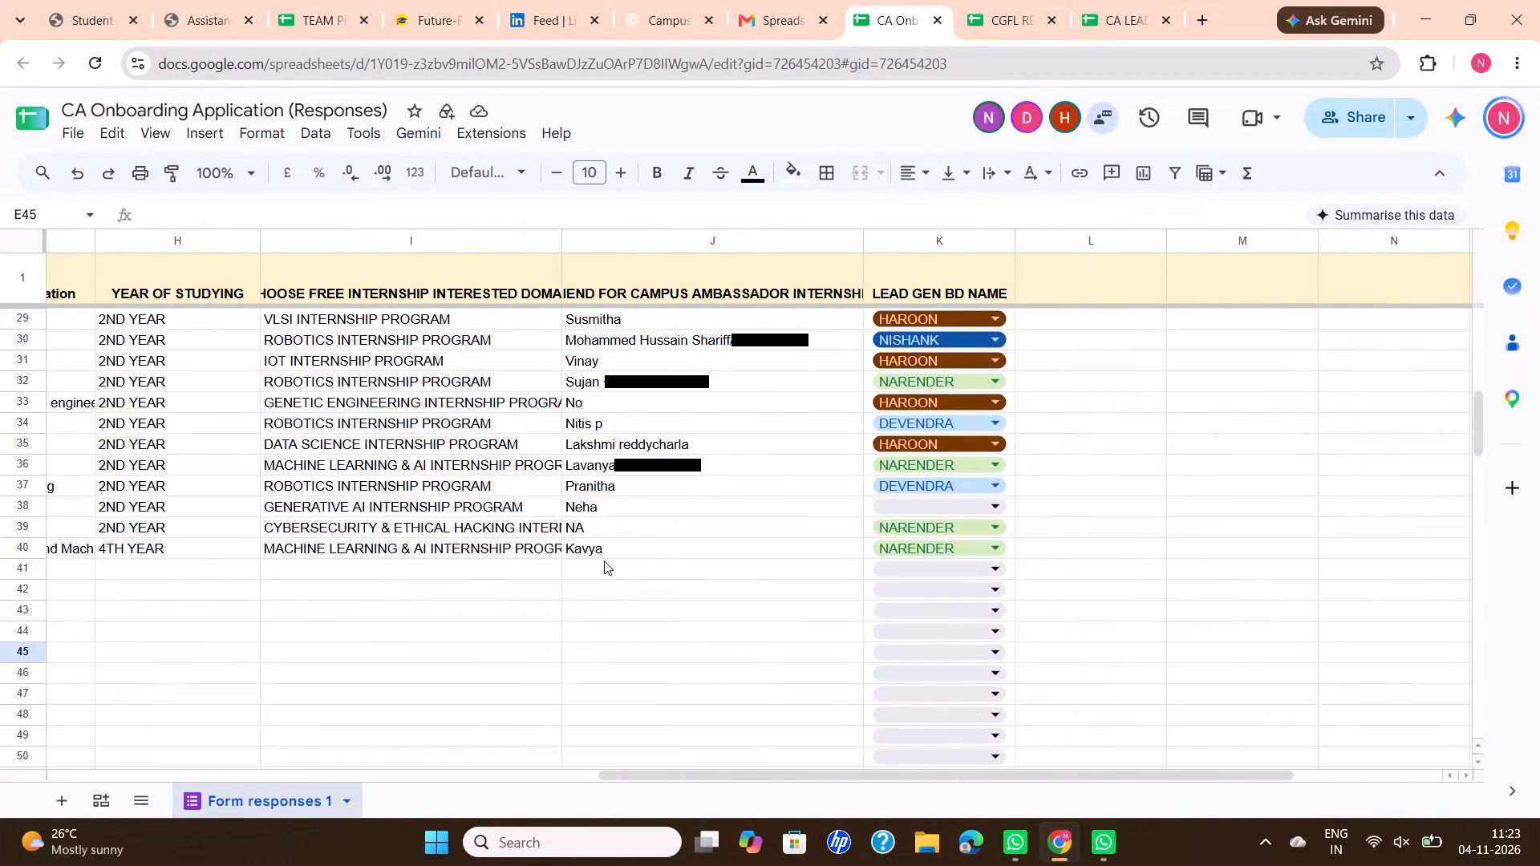
pyautogui.hscroll(4, 604, 560)
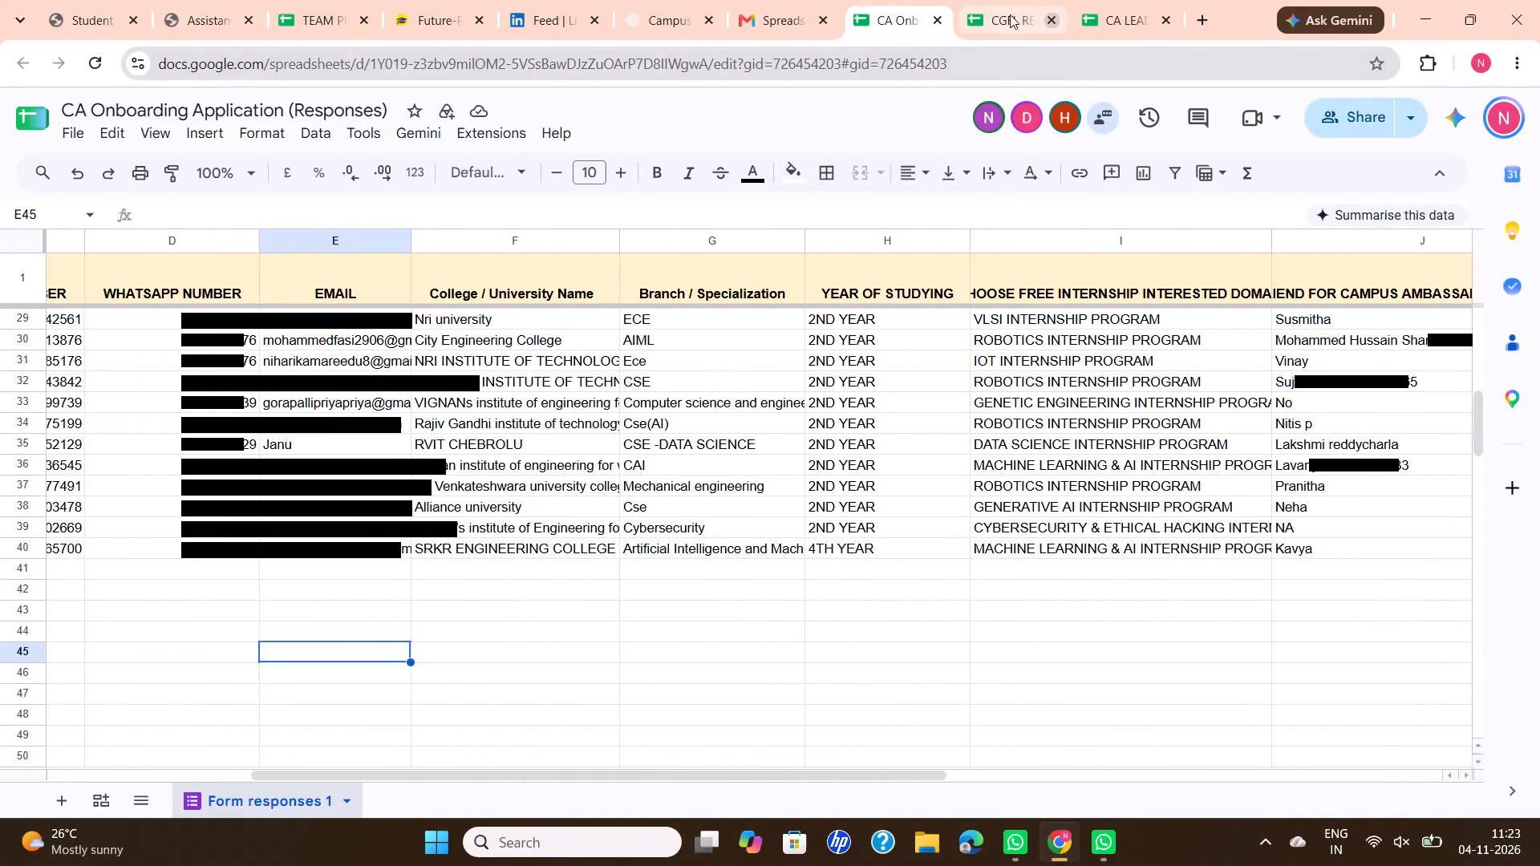
pyautogui.click(1010, 14)
pyautogui.scroll(-1, 807, 512)
pyautogui.hscroll(3, 807, 512)
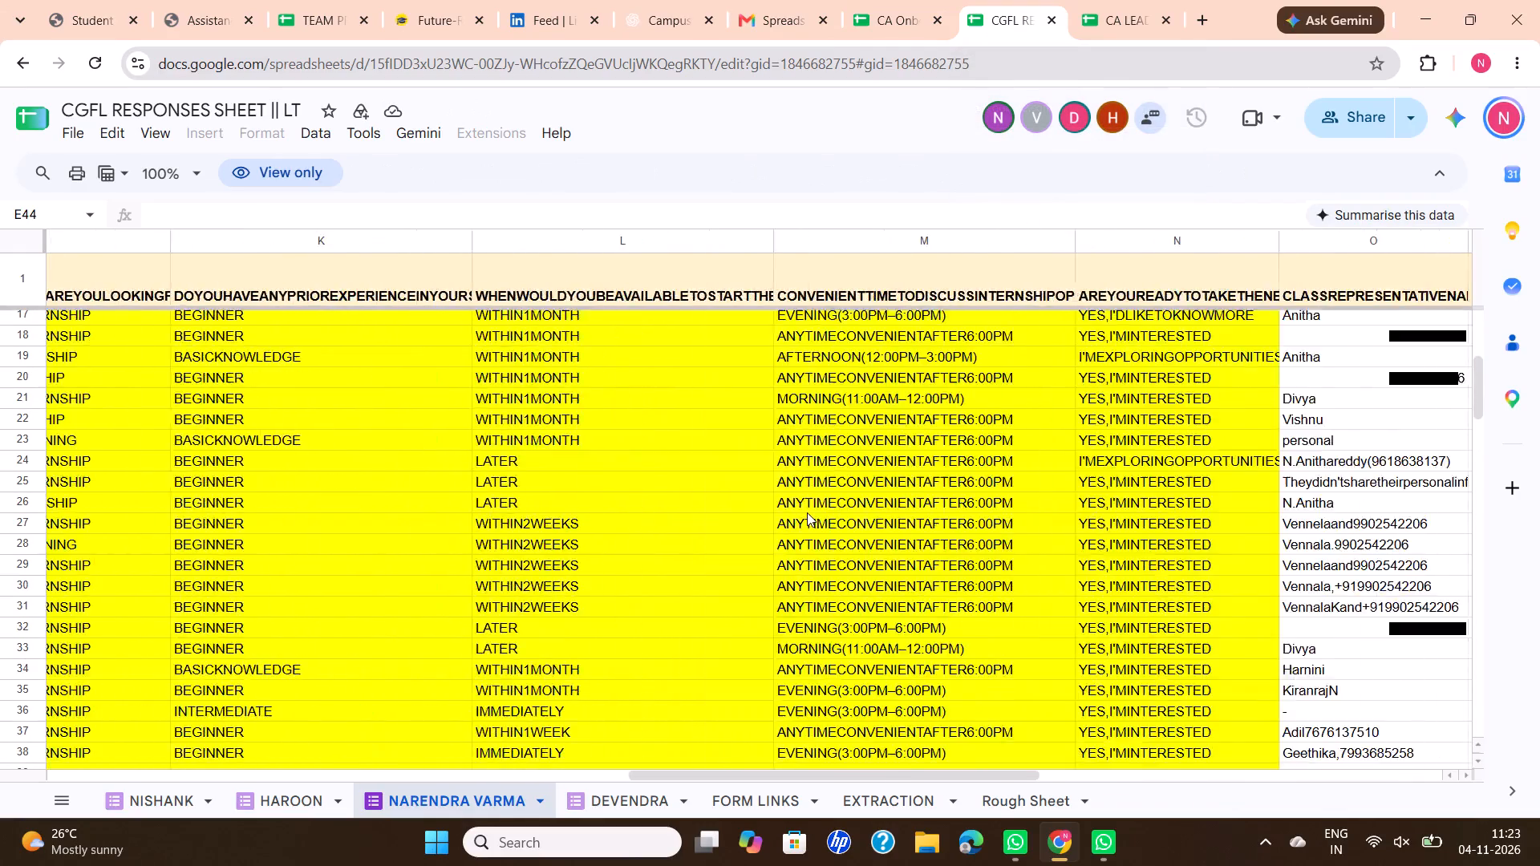
pyautogui.hscroll(3, 807, 512)
pyautogui.scroll(-3, 807, 512)
pyautogui.hscroll(6, 807, 512)
pyautogui.click(1103, 25)
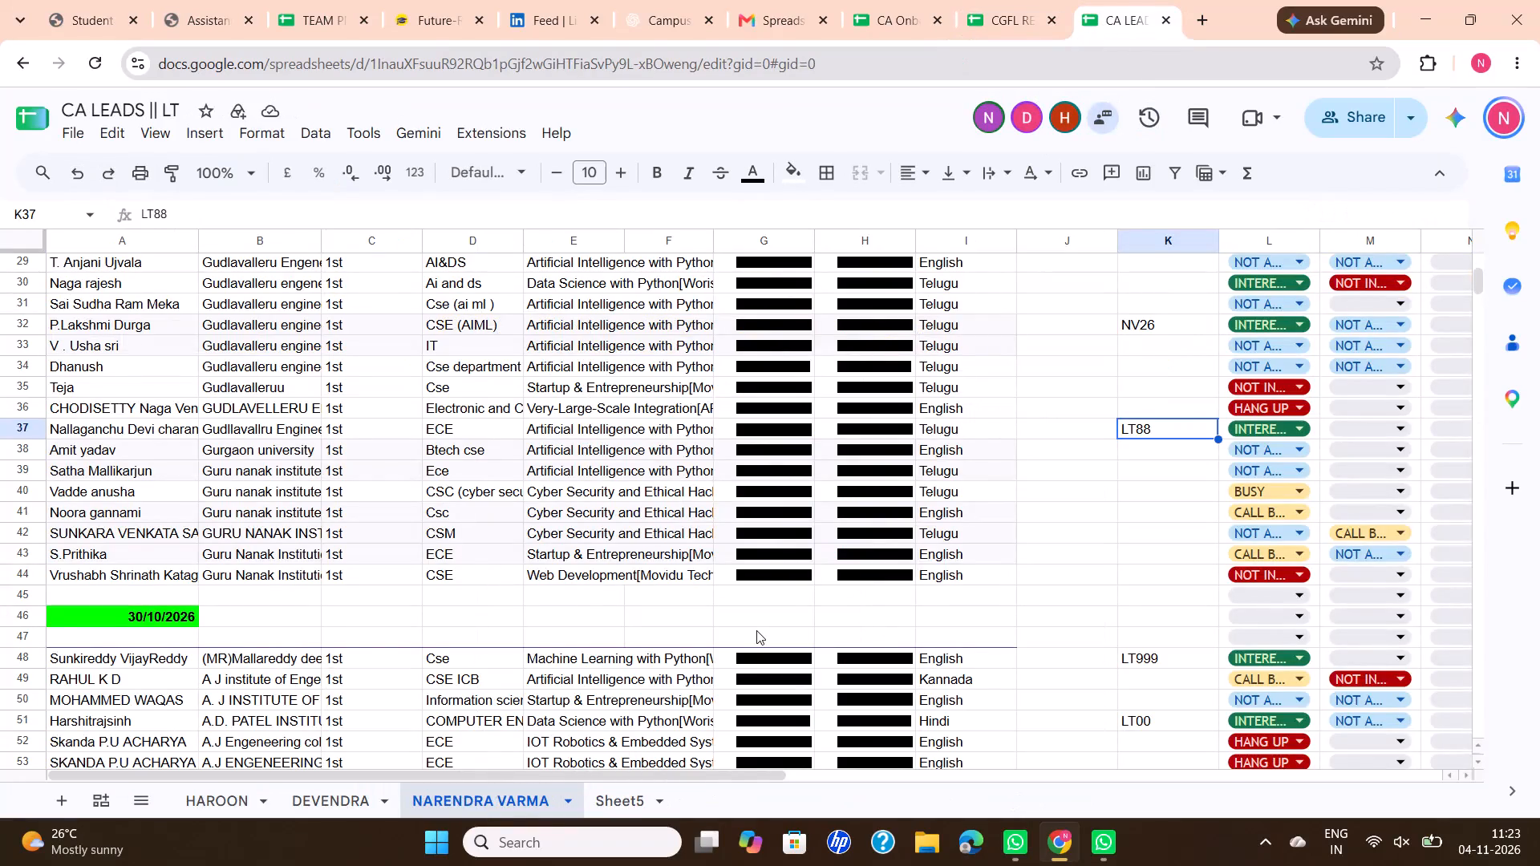
pyautogui.scroll(2, 756, 630)
pyautogui.scroll(-4, 756, 630)
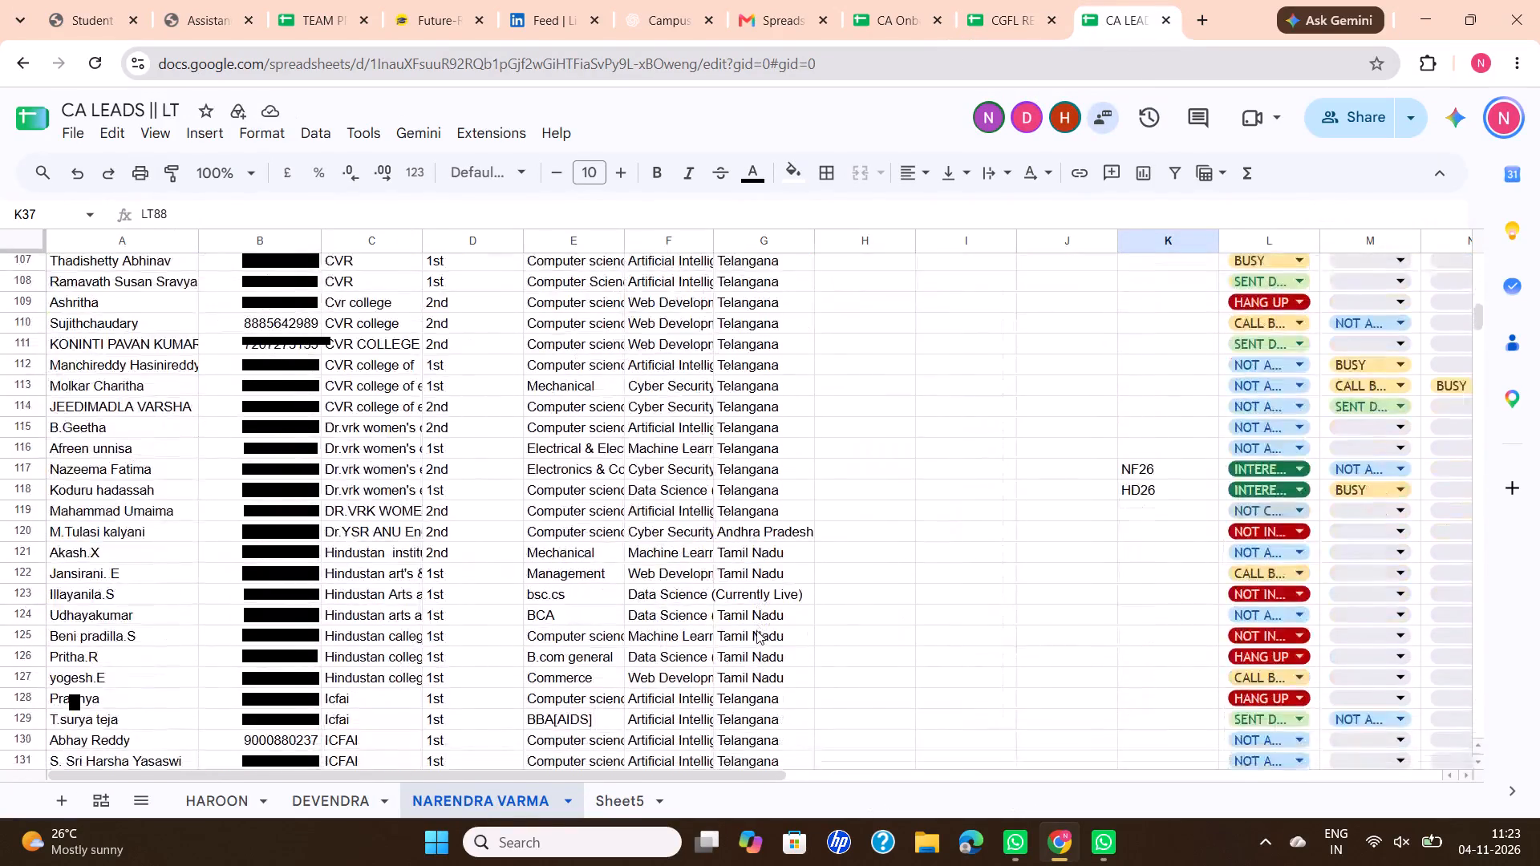
pyautogui.scroll(-4, 756, 630)
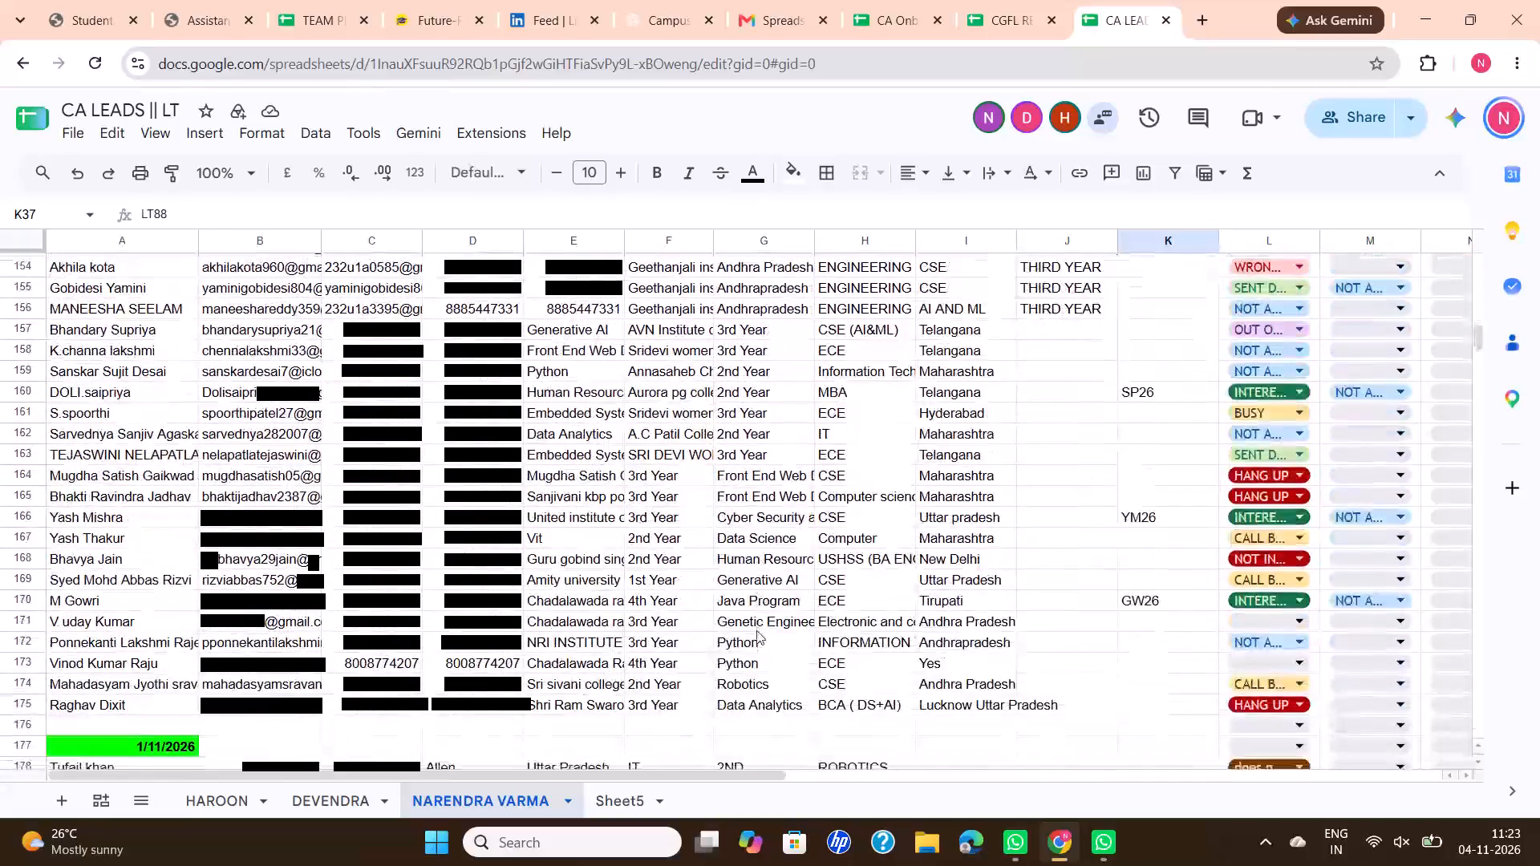
pyautogui.scroll(-2, 756, 630)
pyautogui.scroll(1, 756, 630)
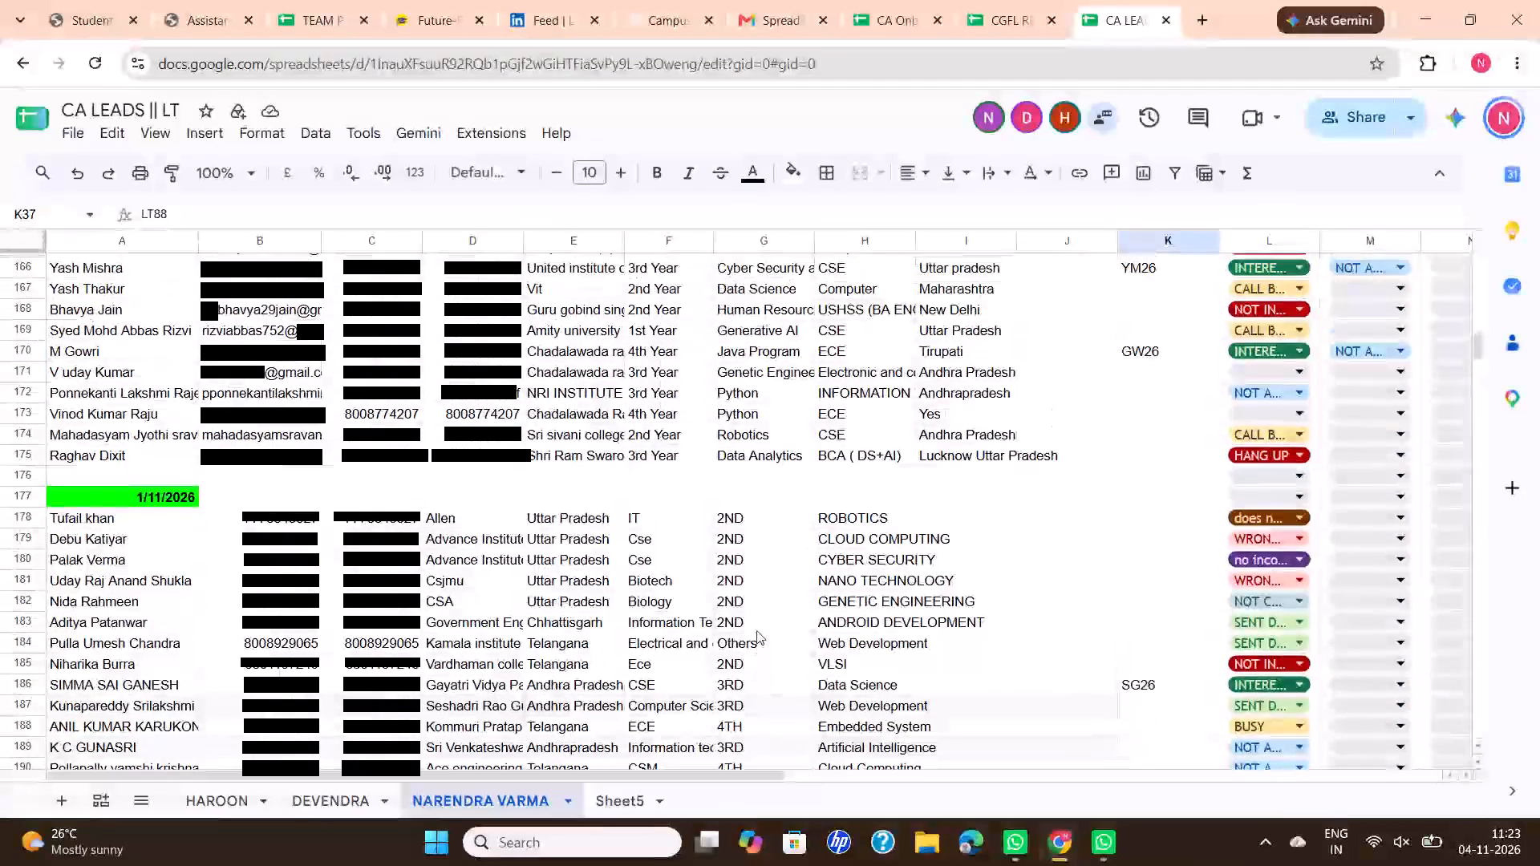
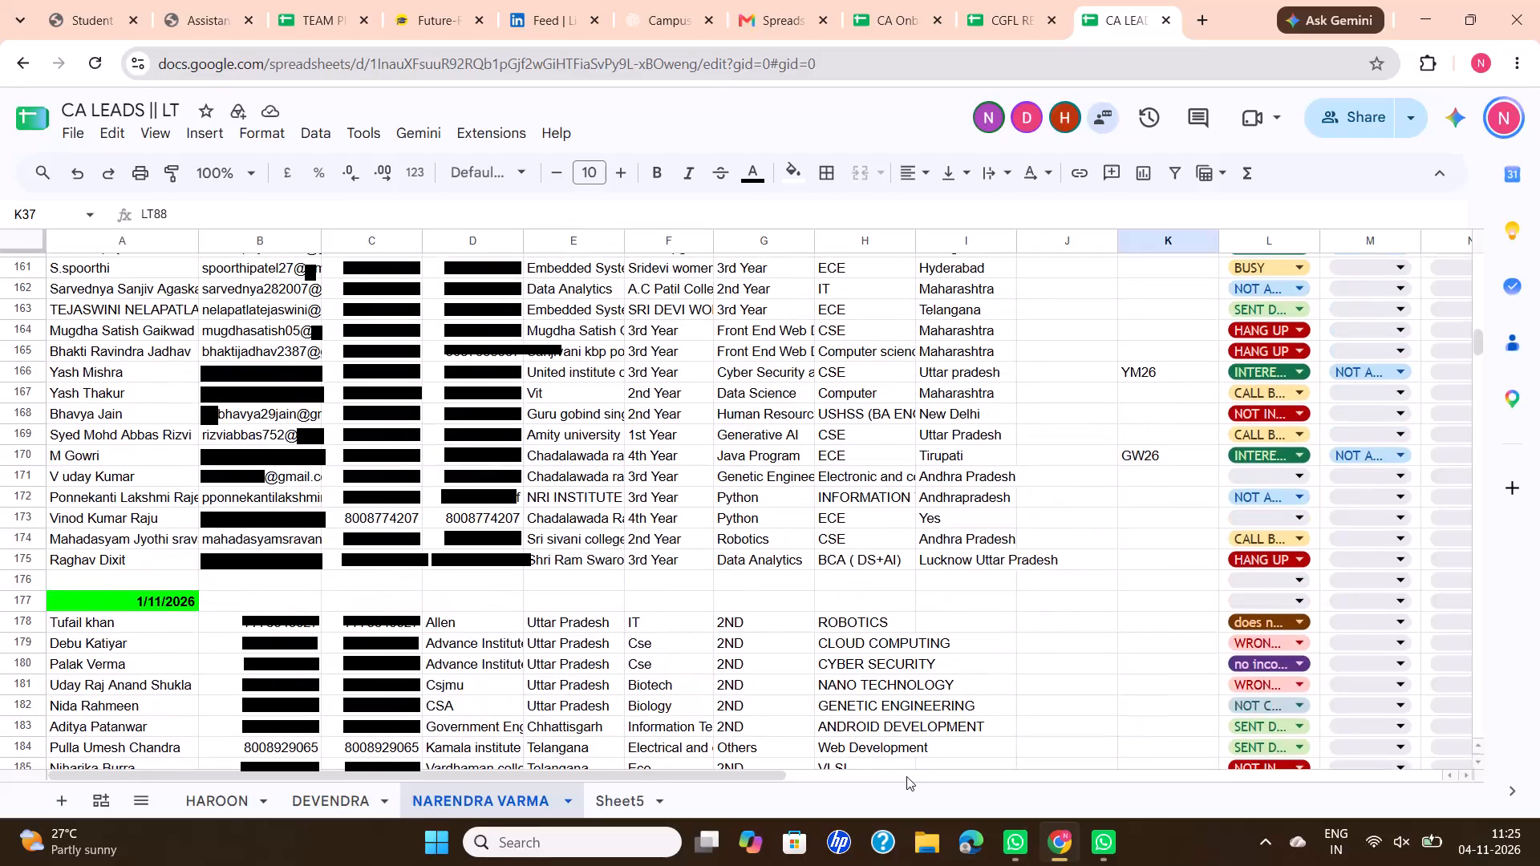
# Look back through the leads listed above the 1/11/2026 section in CA LEADS || LT, checking their codes and call statuses.
pyautogui.click(1051, 372)
pyautogui.scroll(2, 1051, 372)
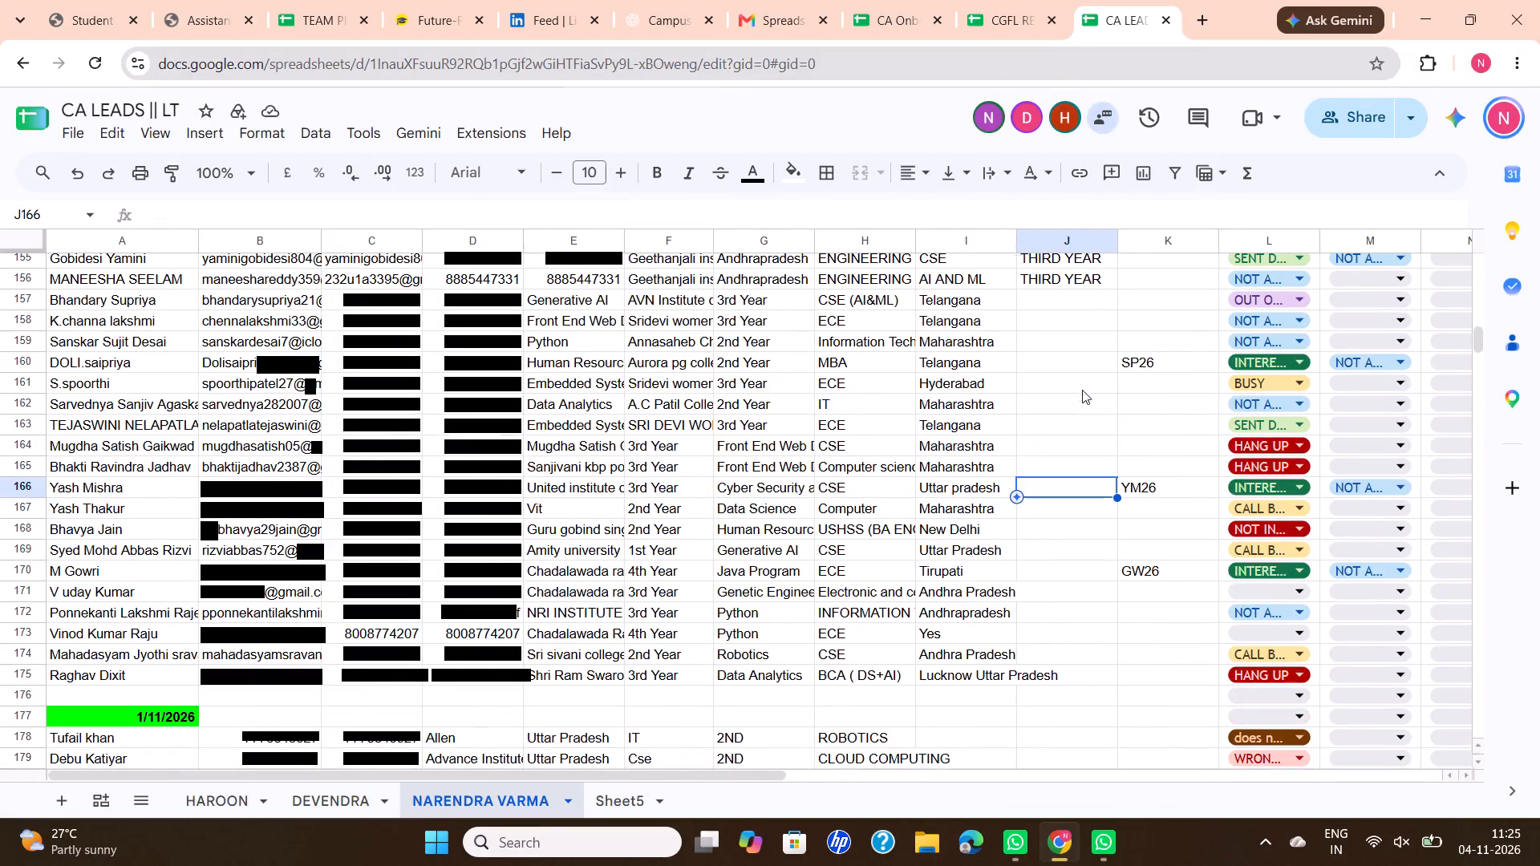
pyautogui.click(1096, 355)
pyautogui.click(1089, 363)
pyautogui.scroll(1, 1089, 363)
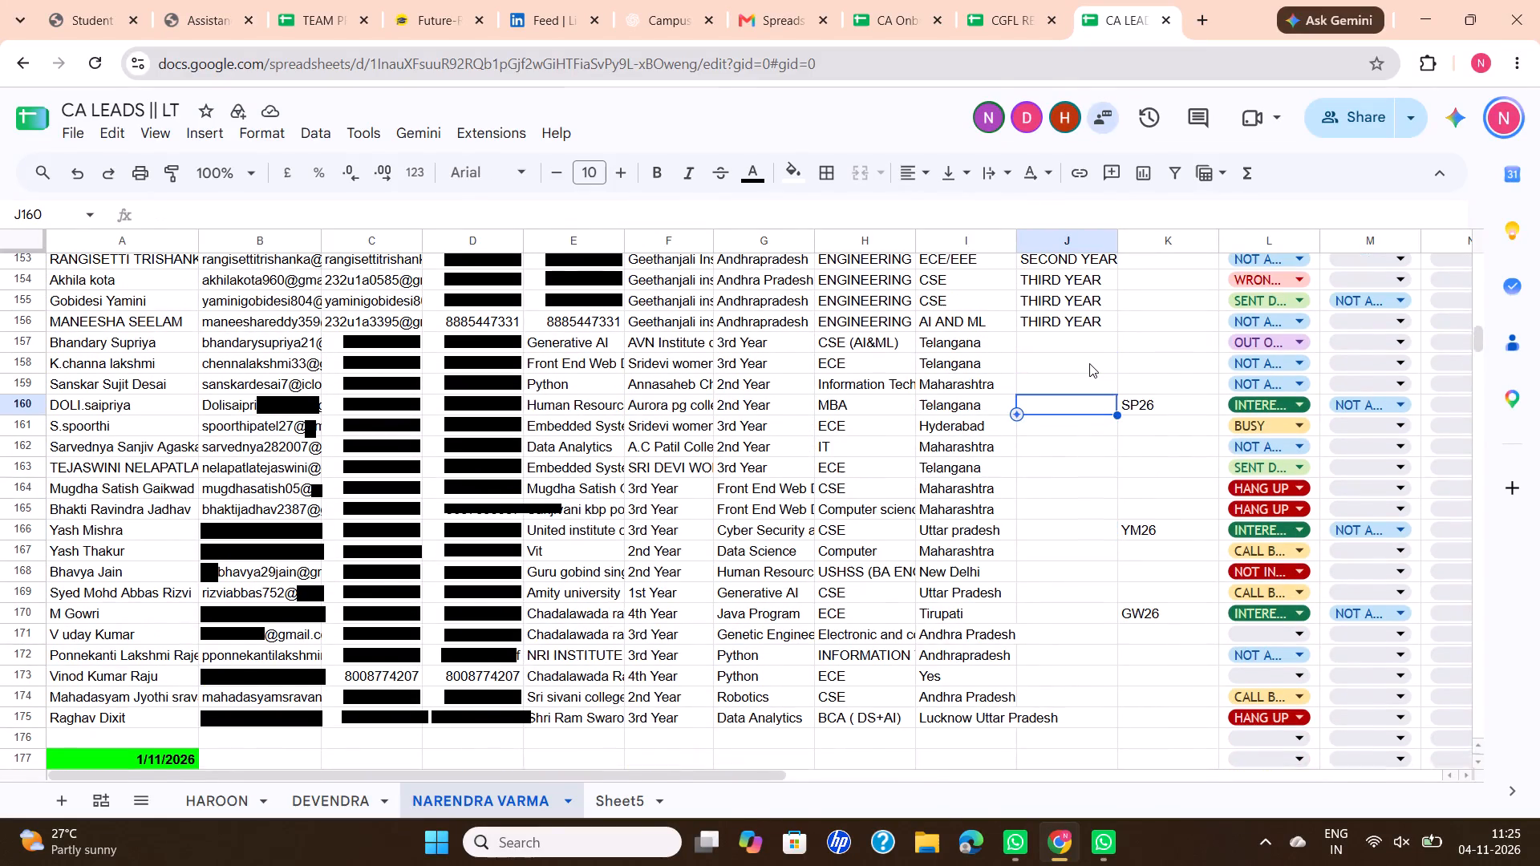
pyautogui.scroll(1, 1089, 363)
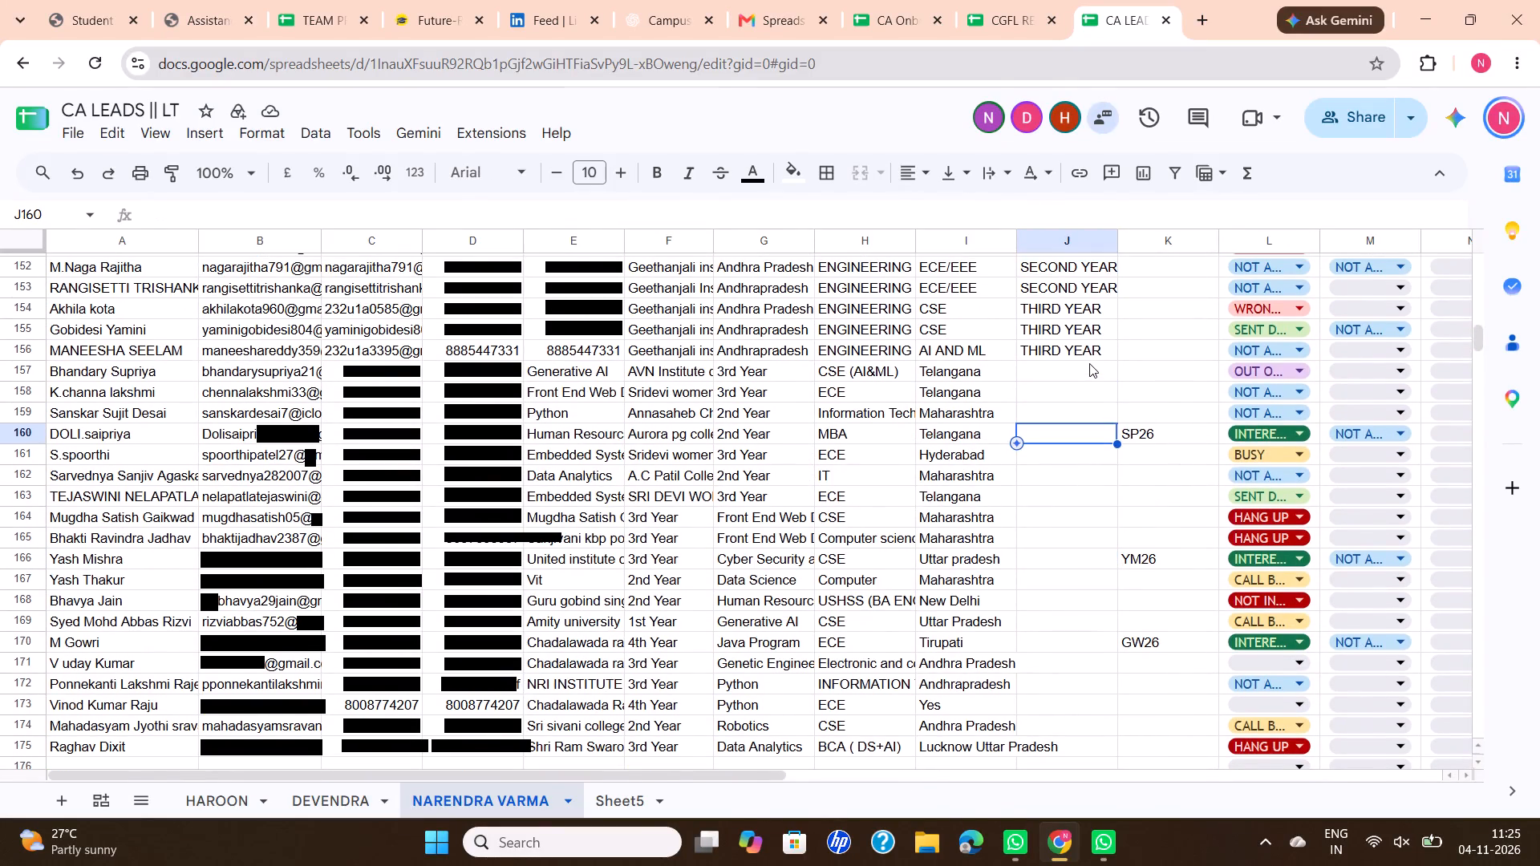
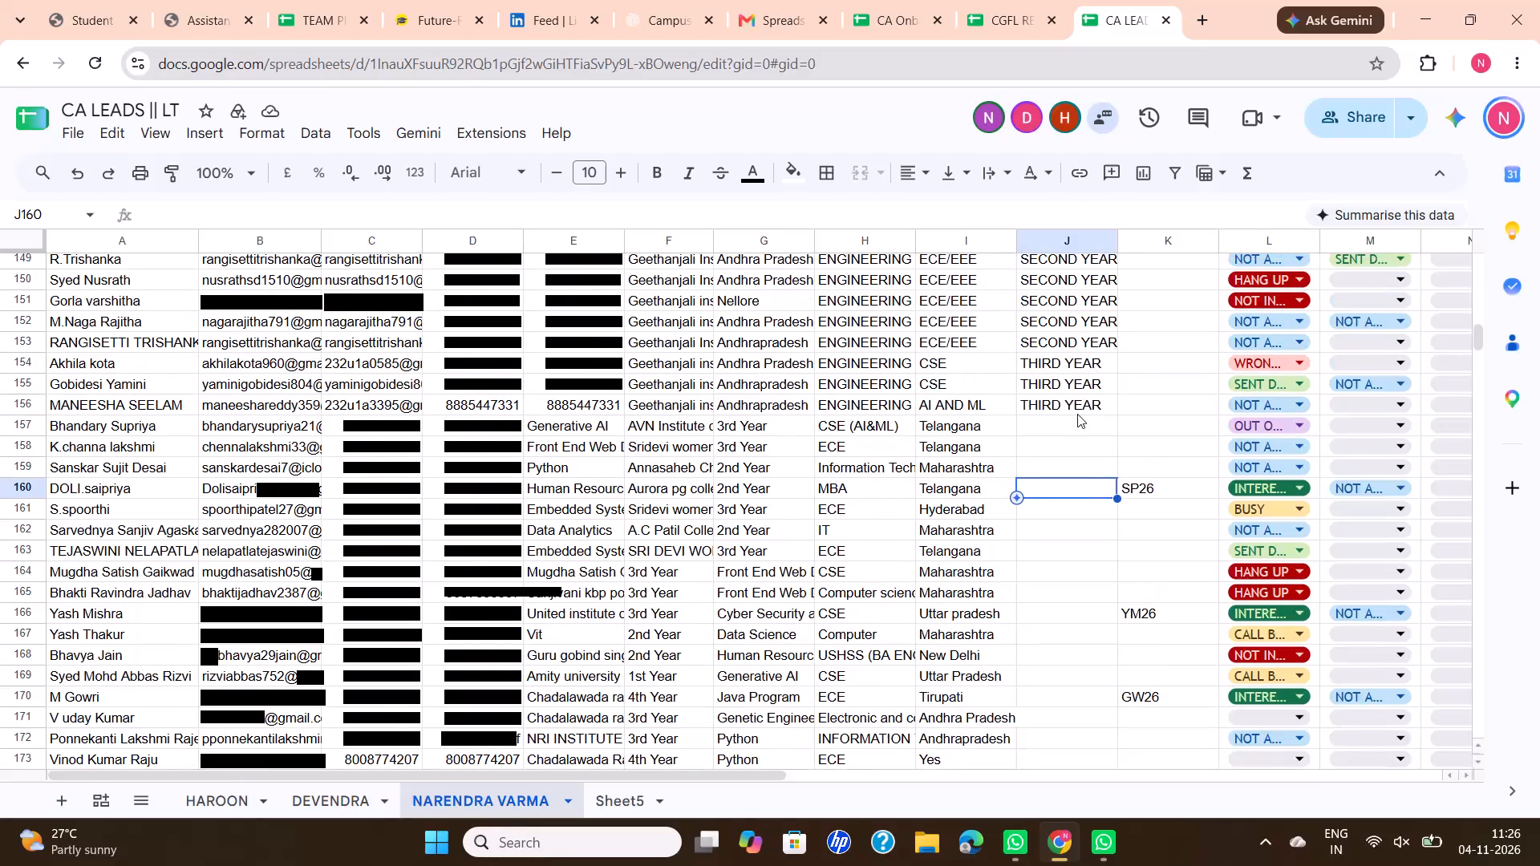
pyautogui.click(1077, 414)
pyautogui.scroll(1, 1077, 414)
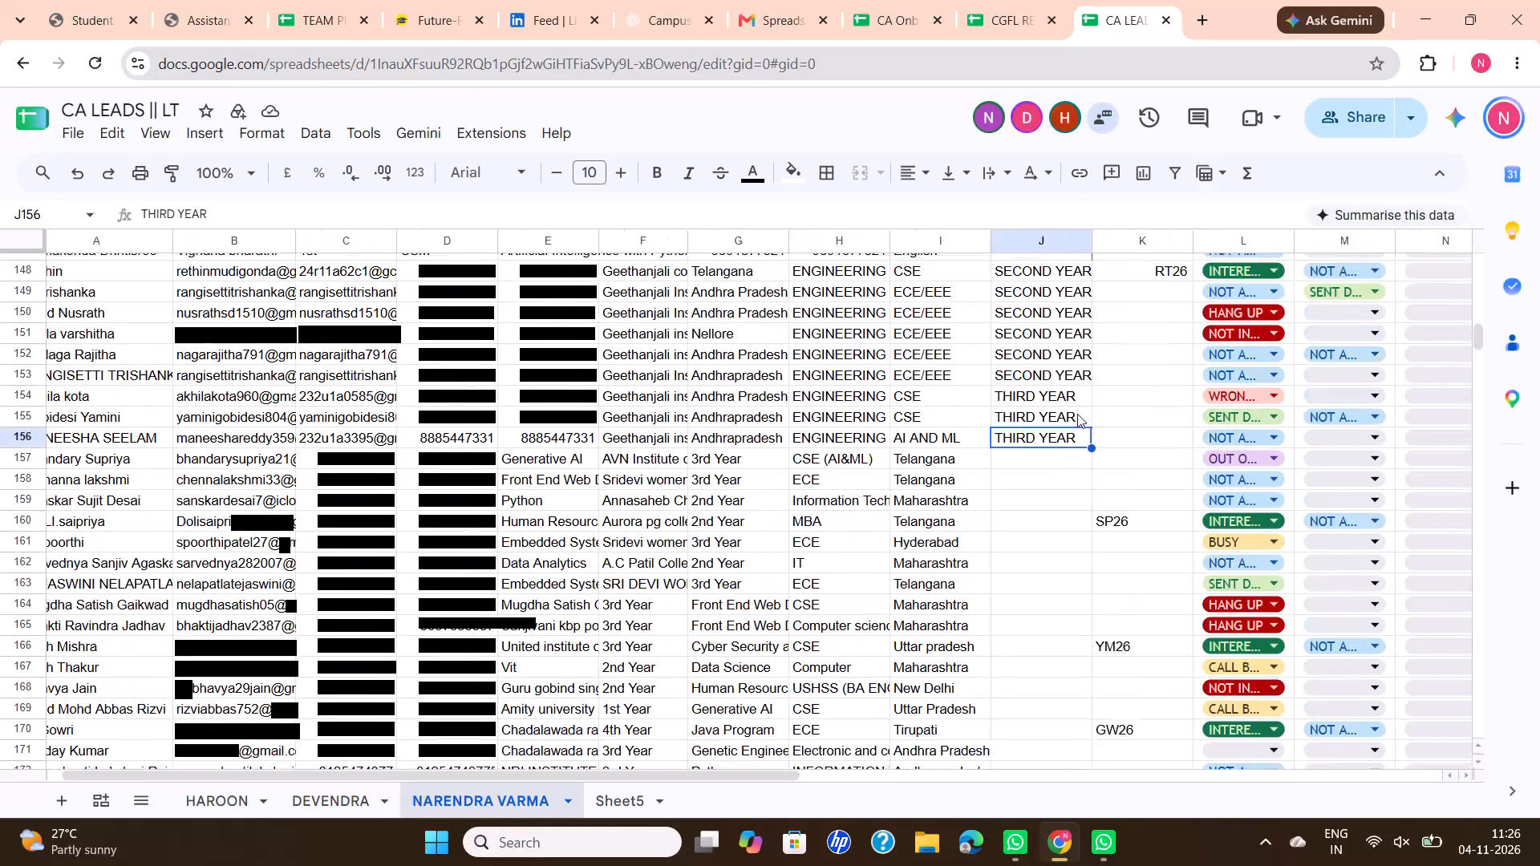
pyautogui.scroll(1, 1077, 414)
pyautogui.scroll(2, 1121, 461)
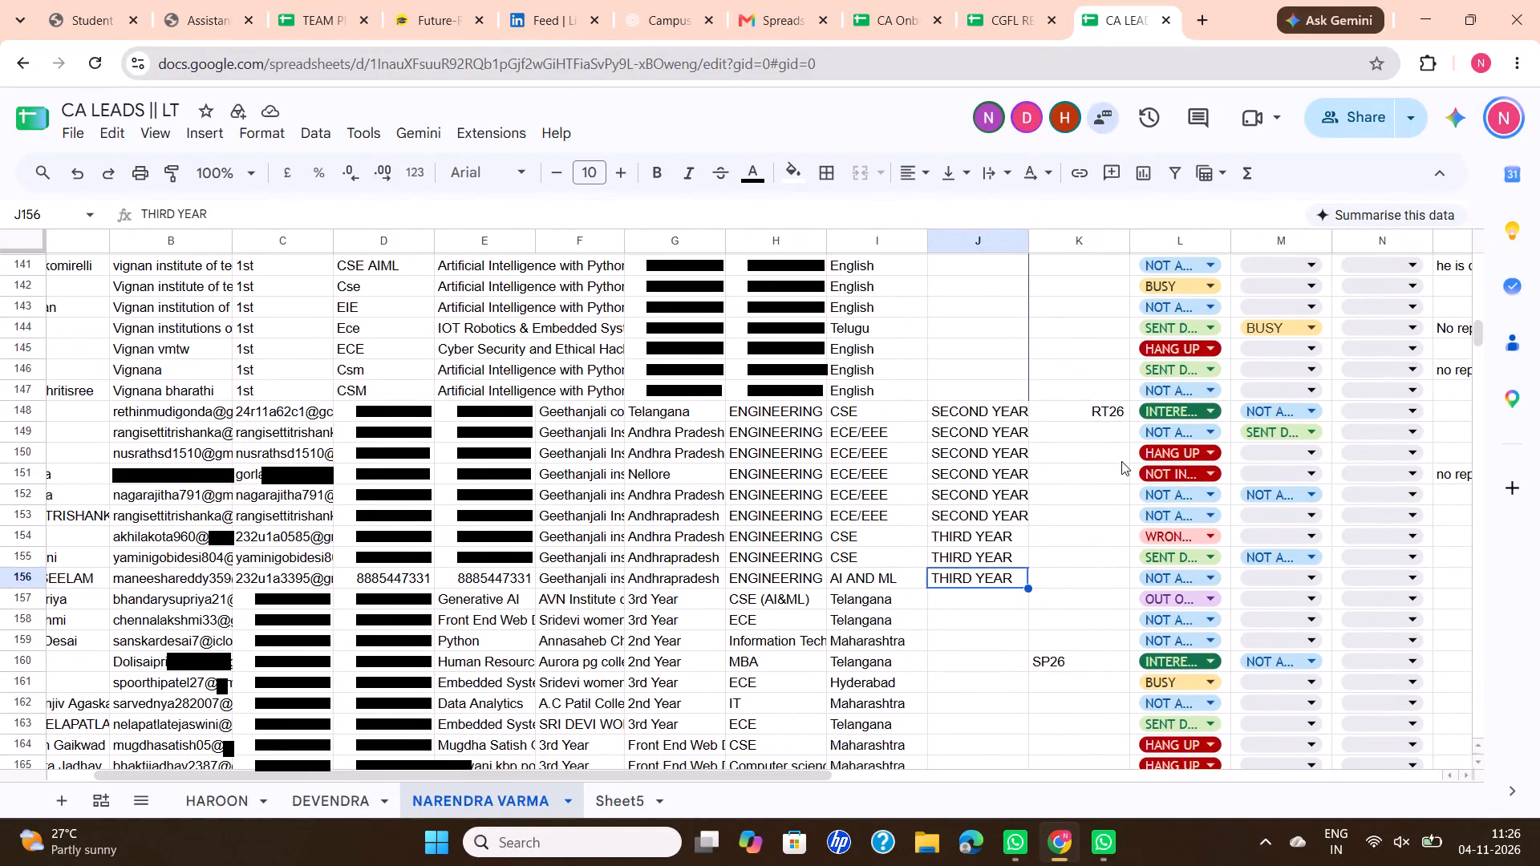
pyautogui.click(1088, 415)
pyautogui.hscroll(3, 1088, 415)
pyautogui.hscroll(-2, 1088, 415)
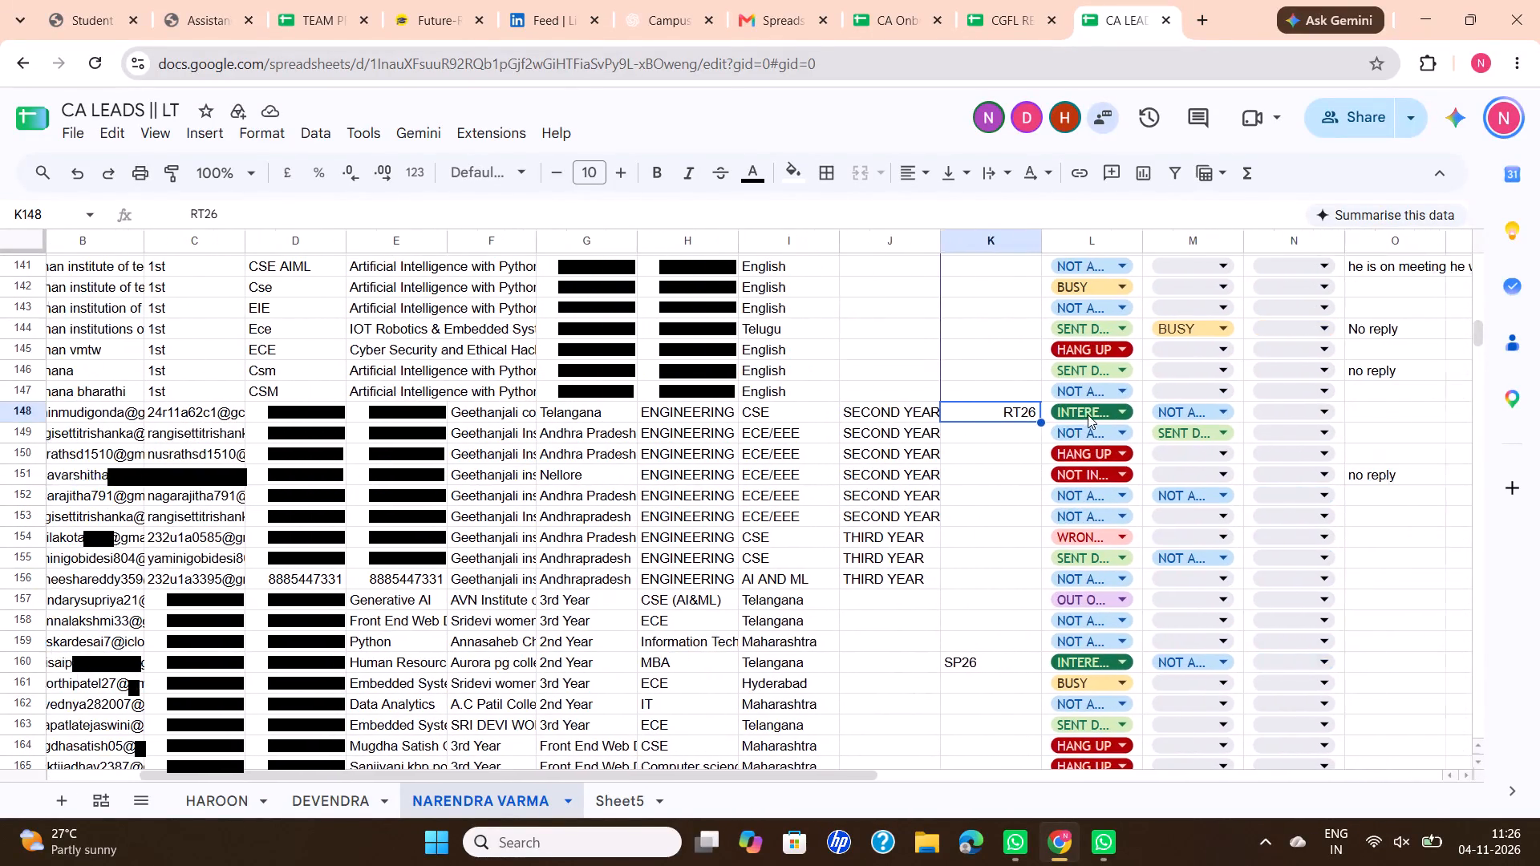
pyautogui.scroll(1, 1088, 415)
pyautogui.scroll(-2, 922, 409)
pyautogui.scroll(4, 922, 409)
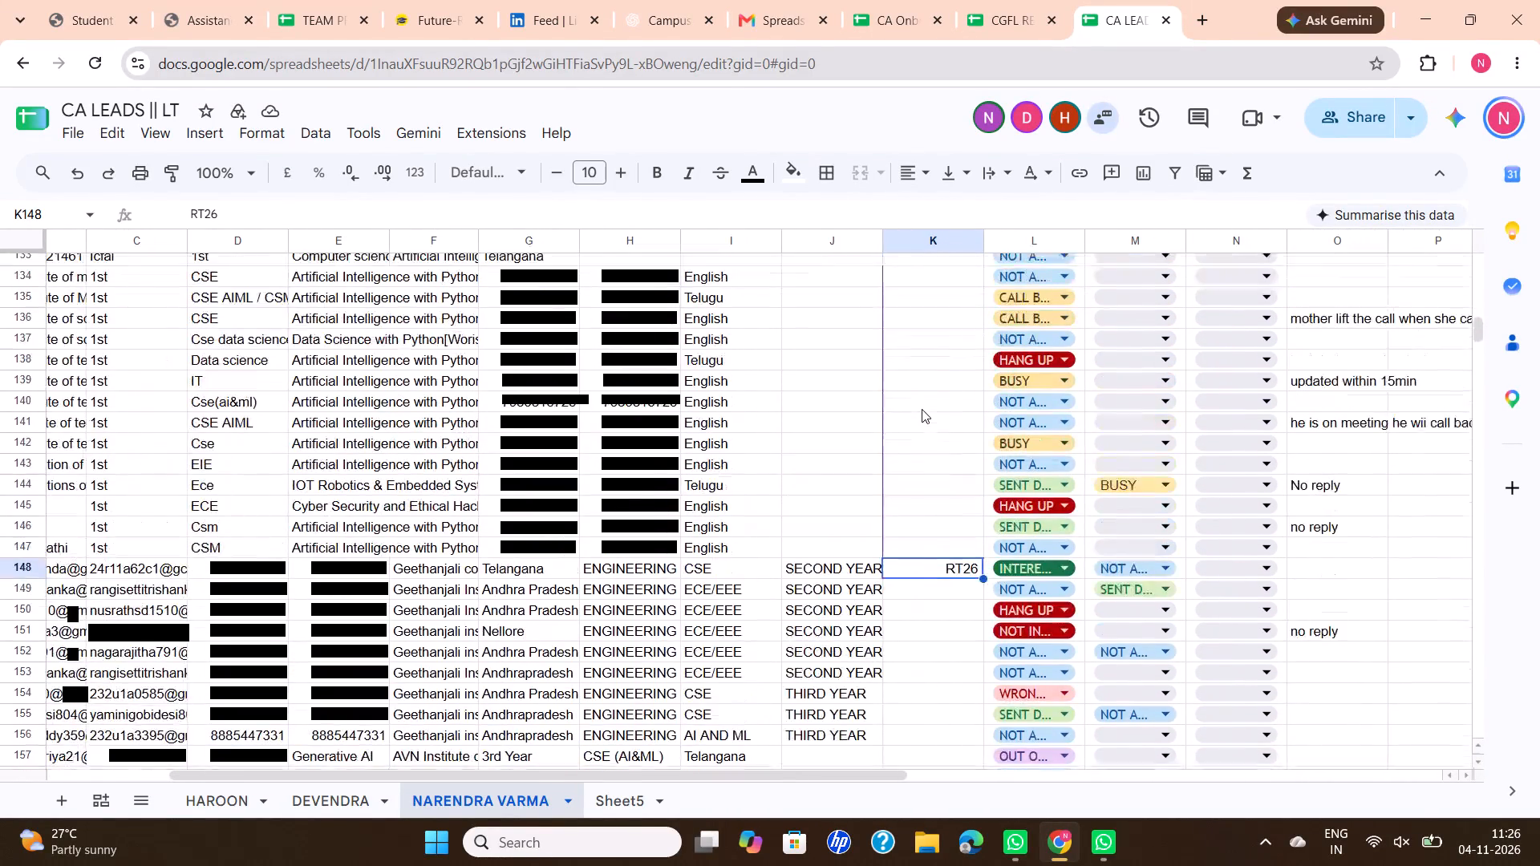
# Check the referral codes of the interested leads higher in the sheet, including rows 117, 100 and 93, against their lead details.
pyautogui.scroll(2, 922, 409)
pyautogui.click(914, 328)
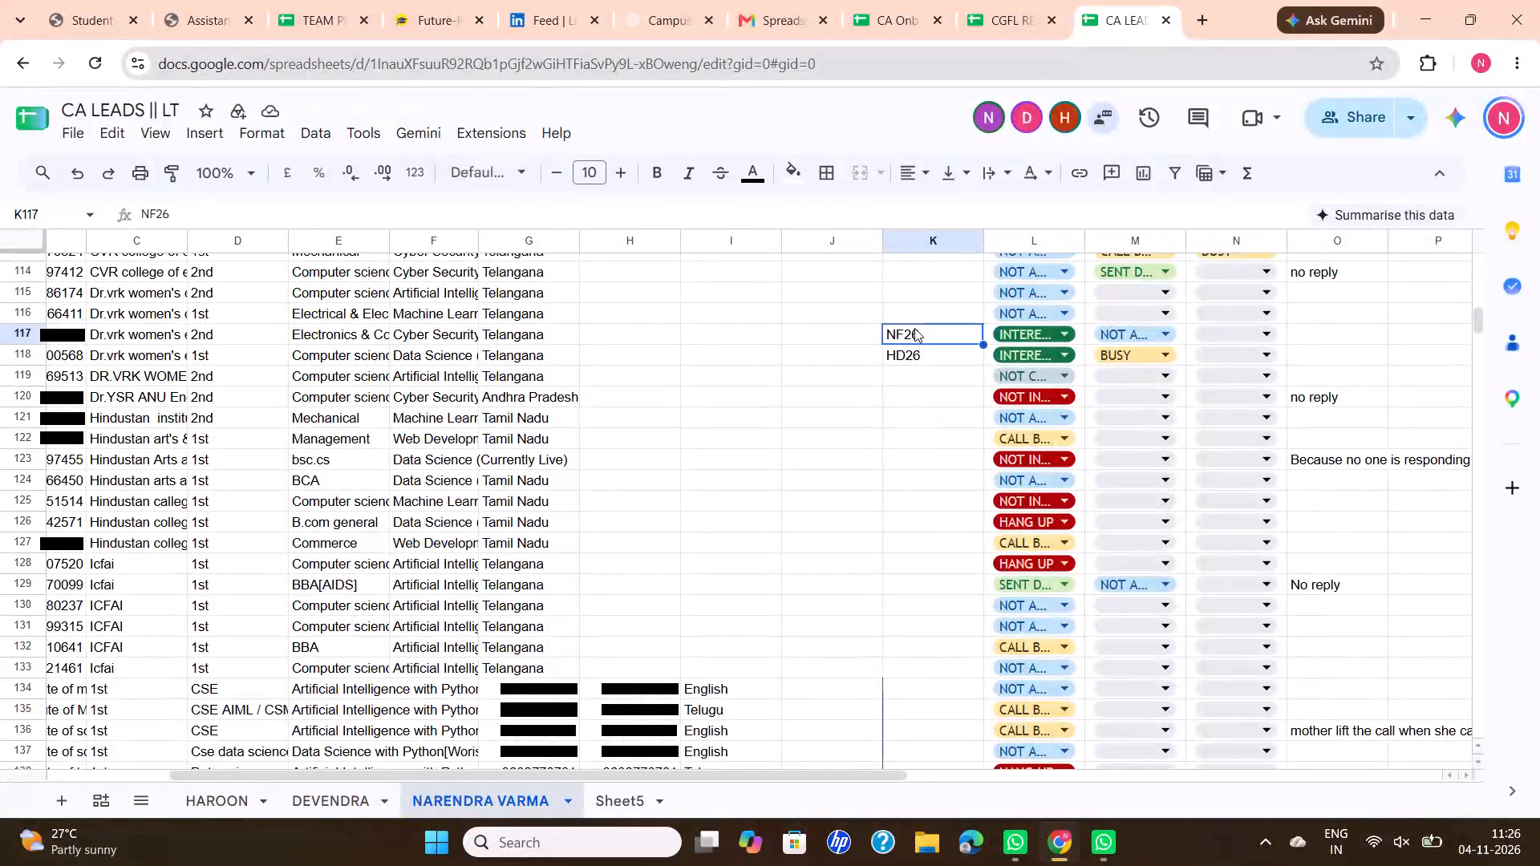
pyautogui.scroll(4, 914, 406)
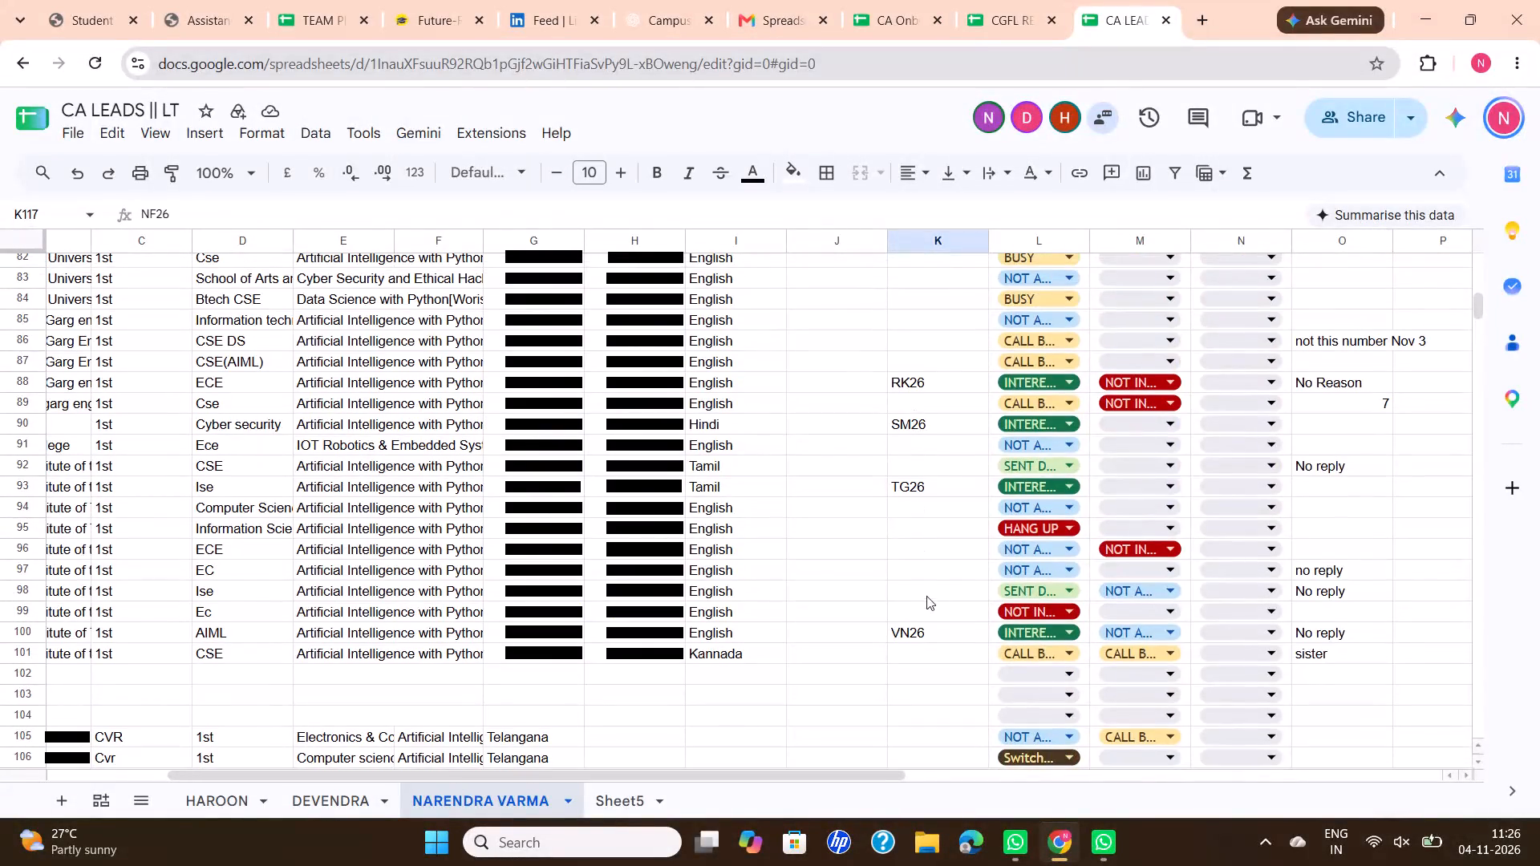
pyautogui.click(901, 632)
pyautogui.hscroll(-1, 901, 632)
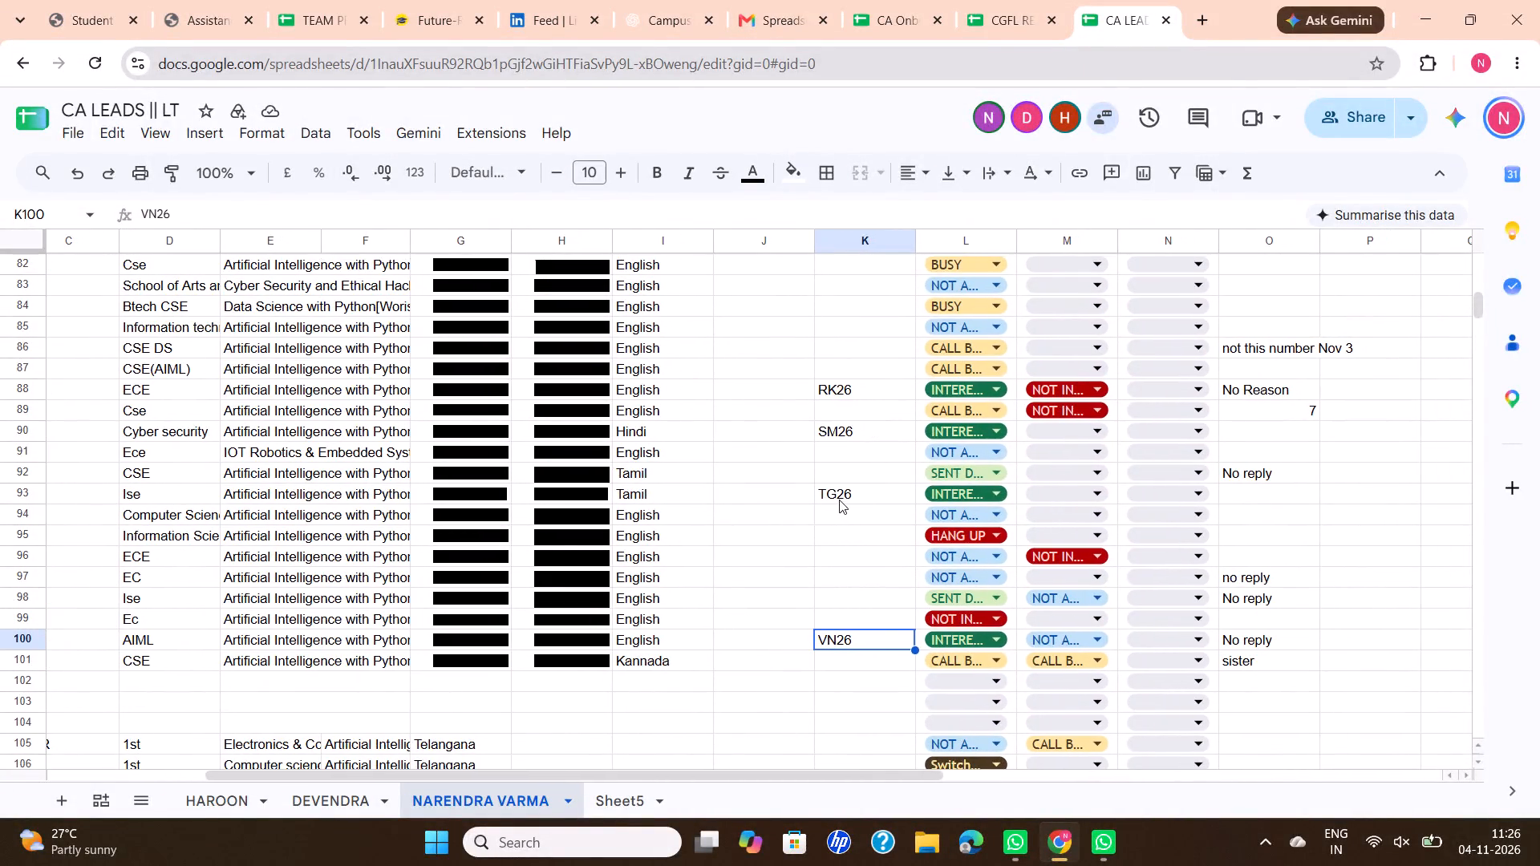
pyautogui.click(839, 500)
pyautogui.hscroll(4, 839, 500)
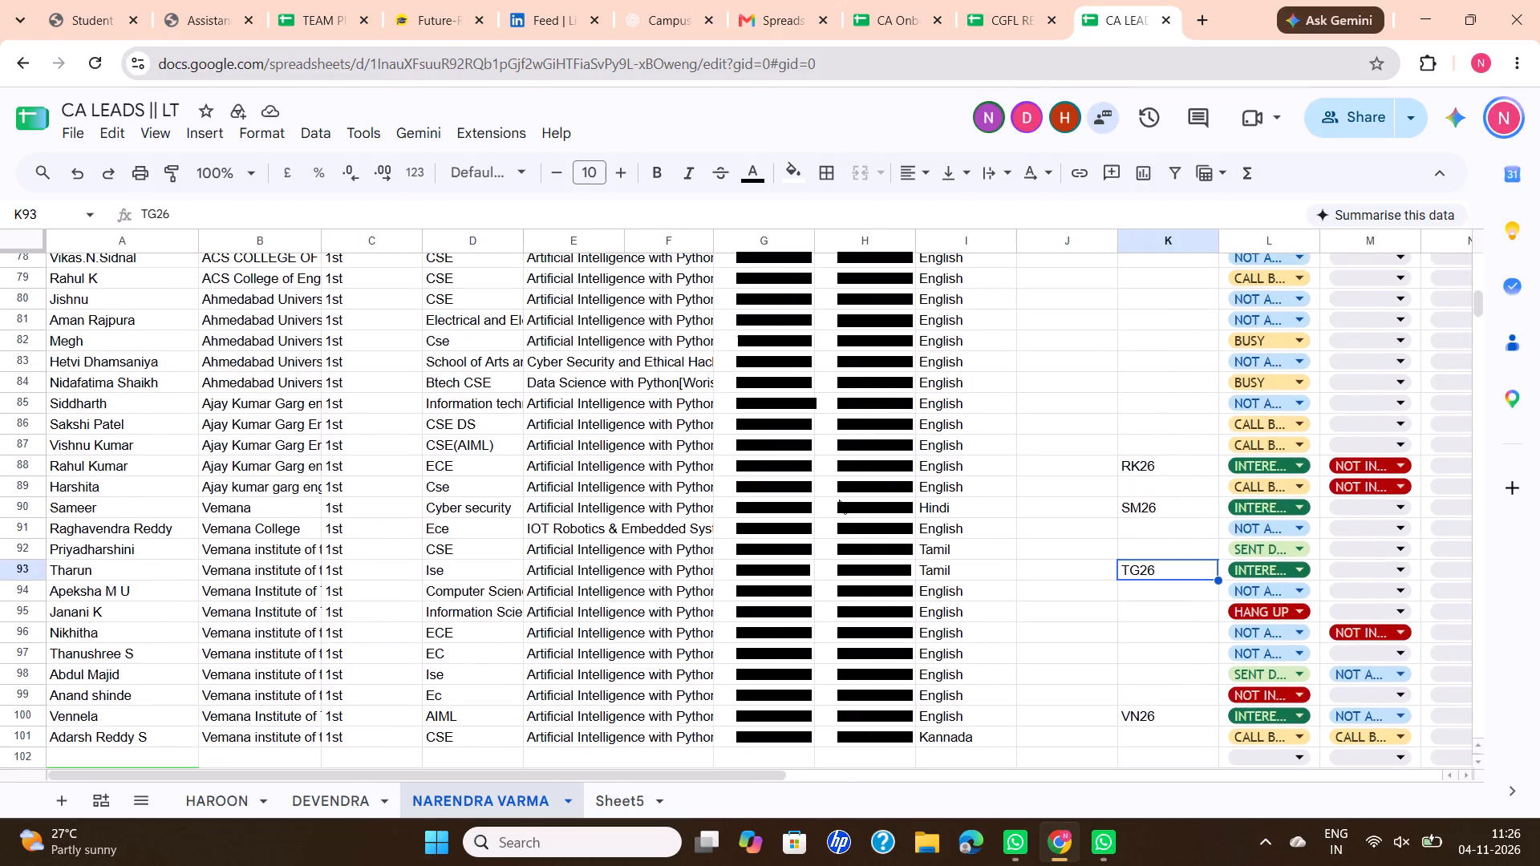
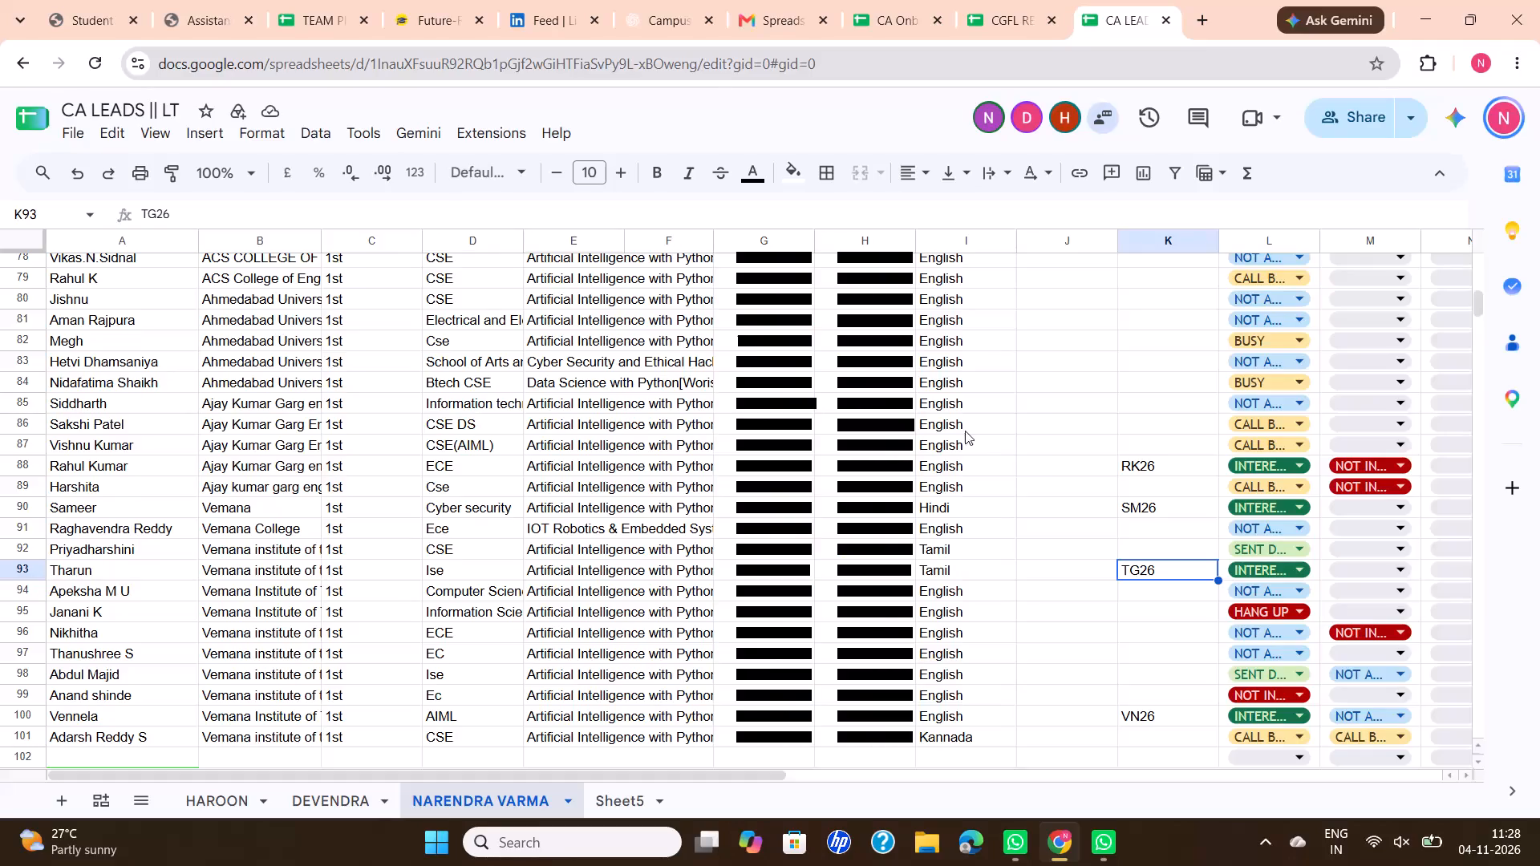
pyautogui.scroll(-1, 1046, 555)
pyautogui.scroll(2, 1046, 555)
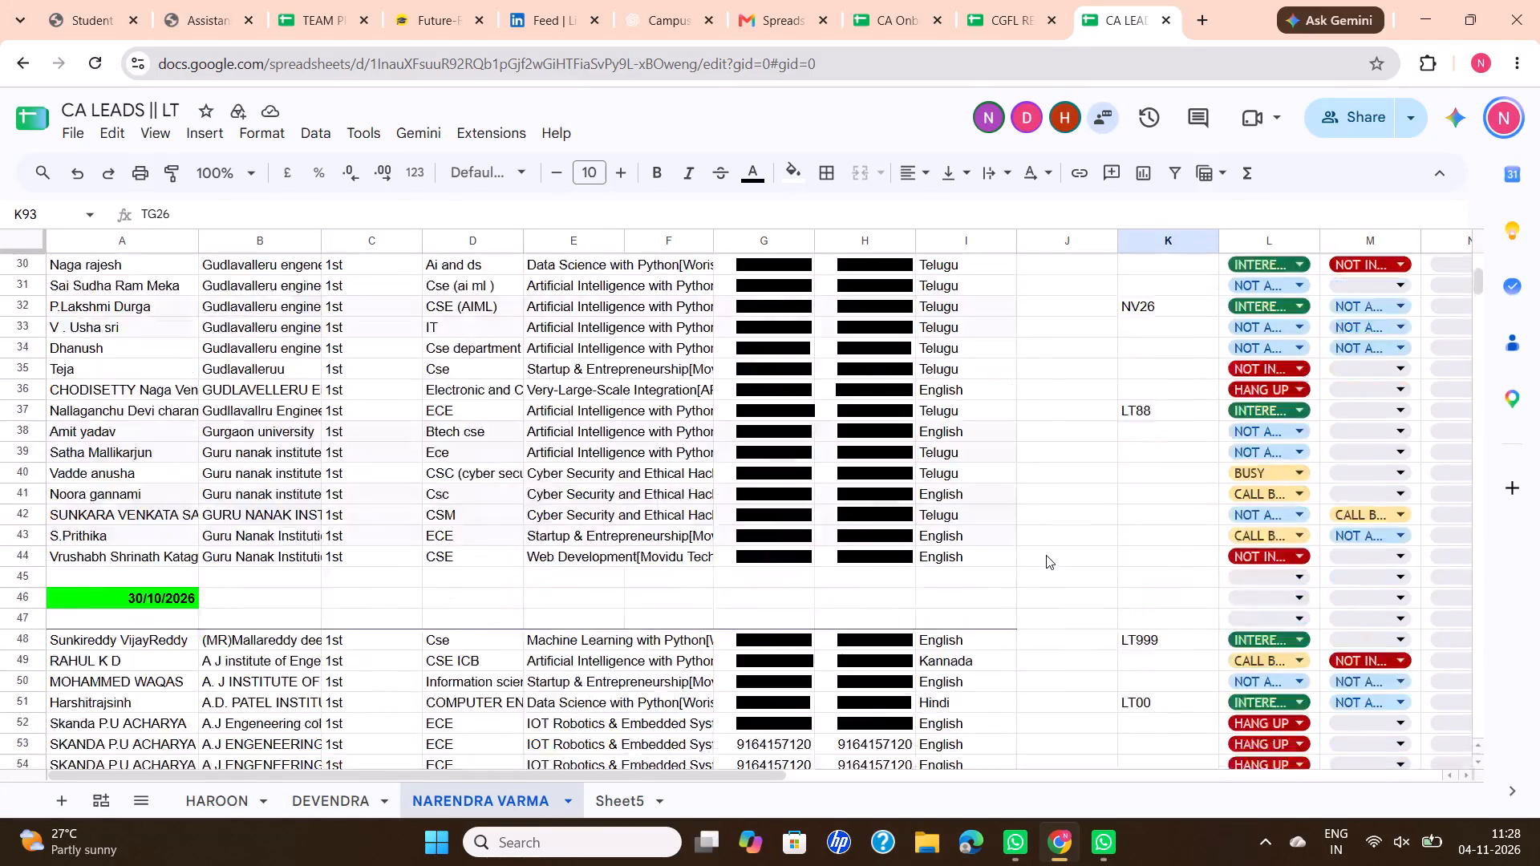
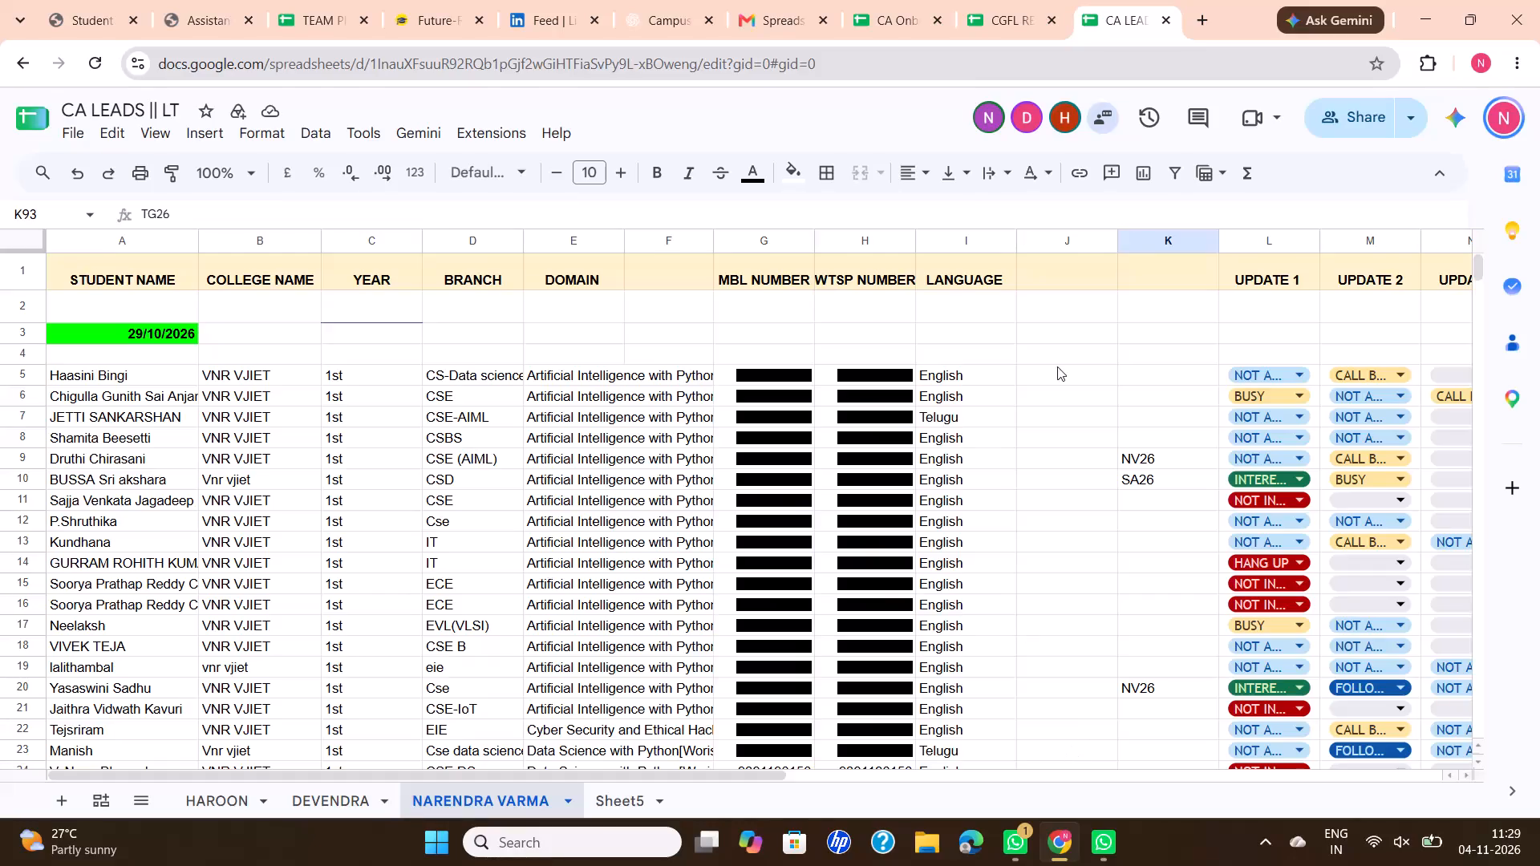
pyautogui.click(1007, 16)
pyautogui.scroll(1, 895, 378)
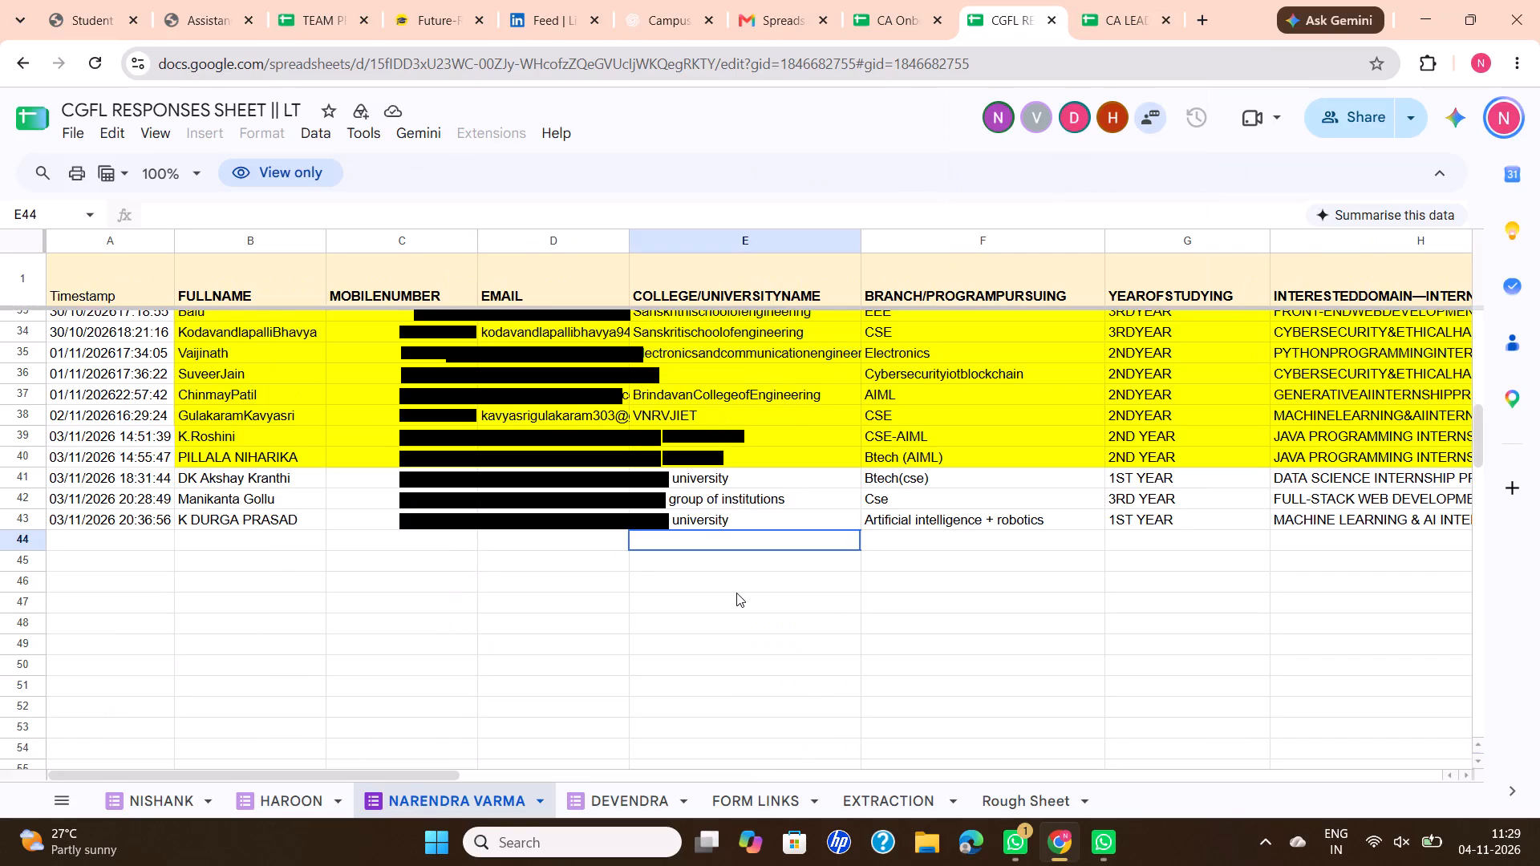
pyautogui.scroll(1, 736, 593)
pyautogui.hscroll(-2, 736, 593)
pyautogui.scroll(-1, 736, 593)
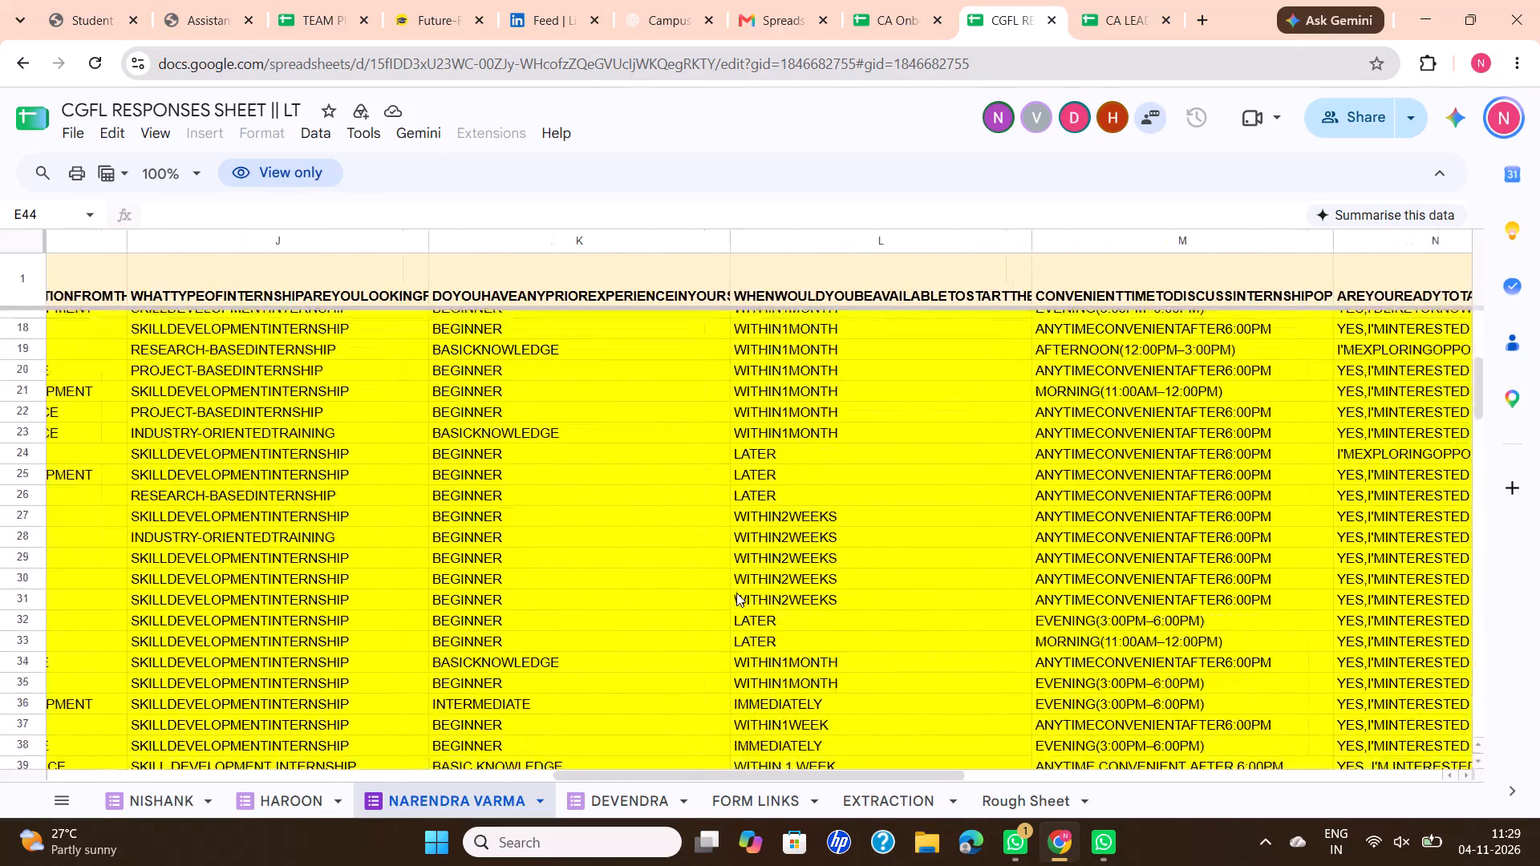
pyautogui.scroll(-3, 736, 593)
pyautogui.scroll(2, 736, 593)
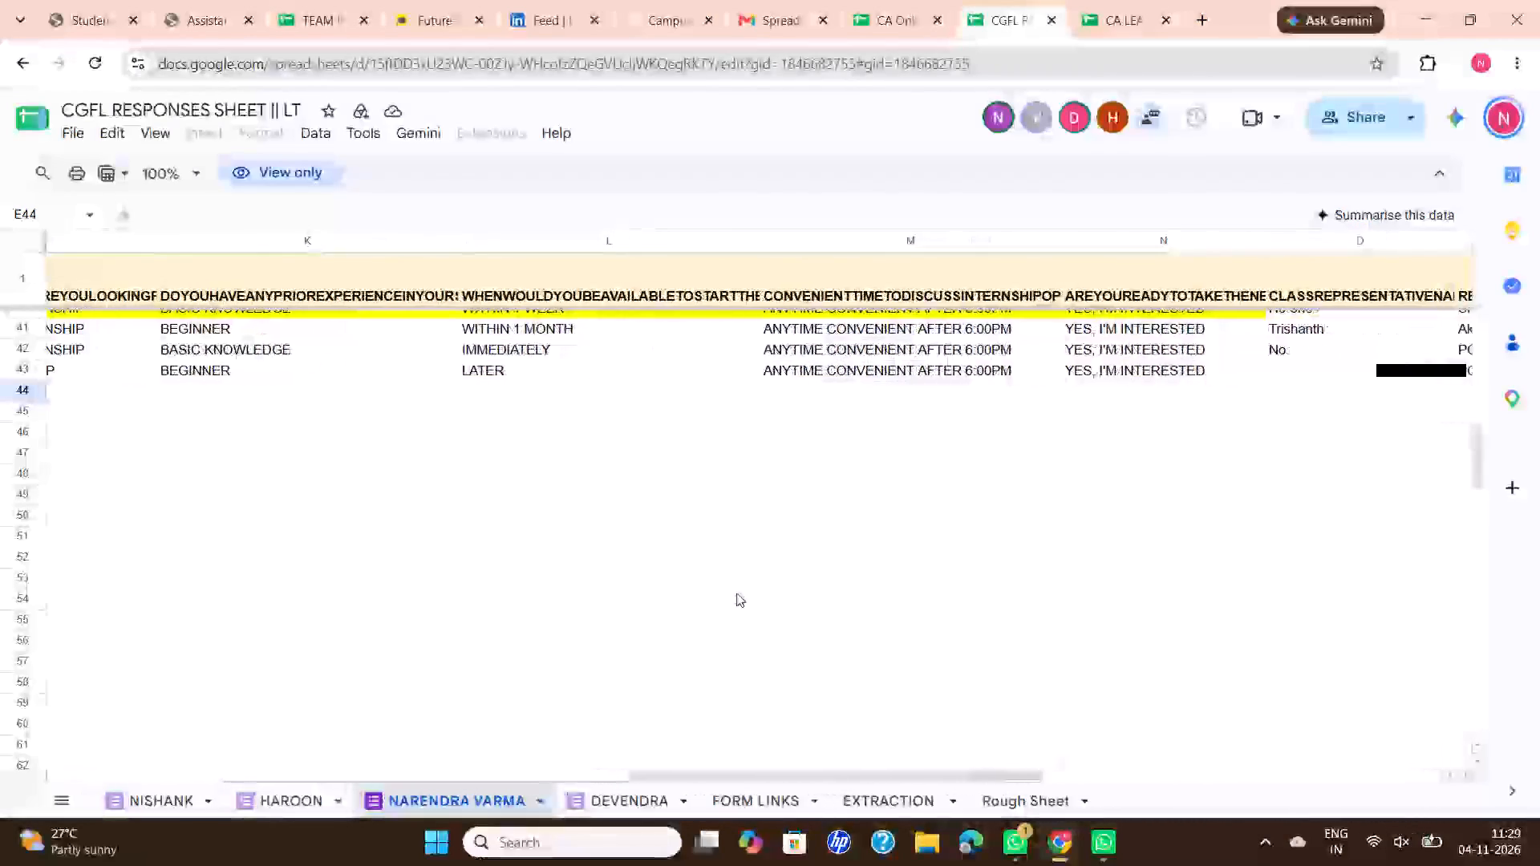
pyautogui.hscroll(-2, 736, 593)
pyautogui.scroll(3, 736, 593)
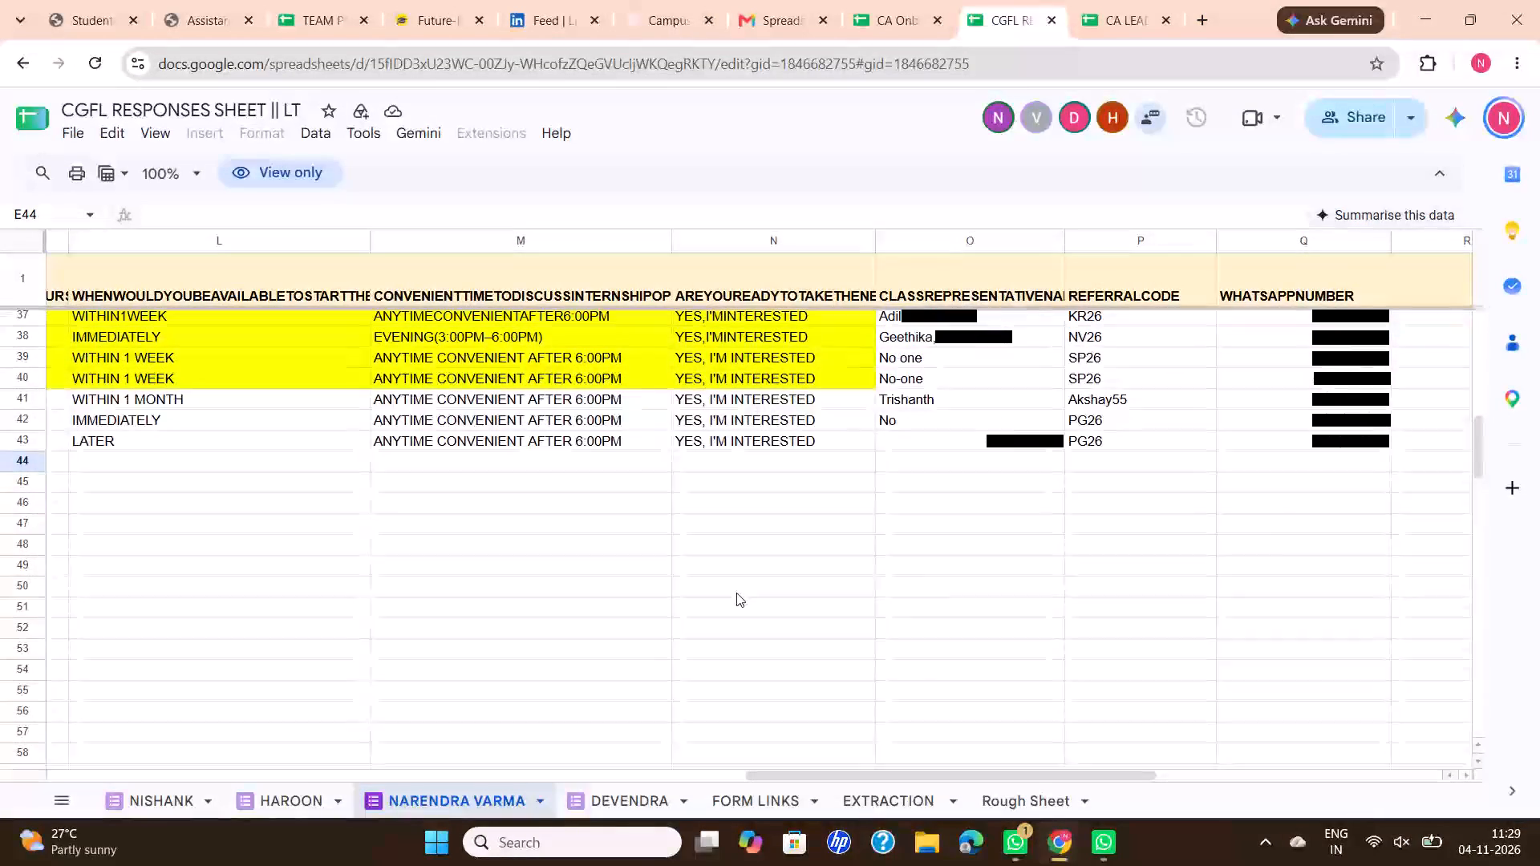
pyautogui.scroll(2, 736, 593)
pyautogui.click(907, 440)
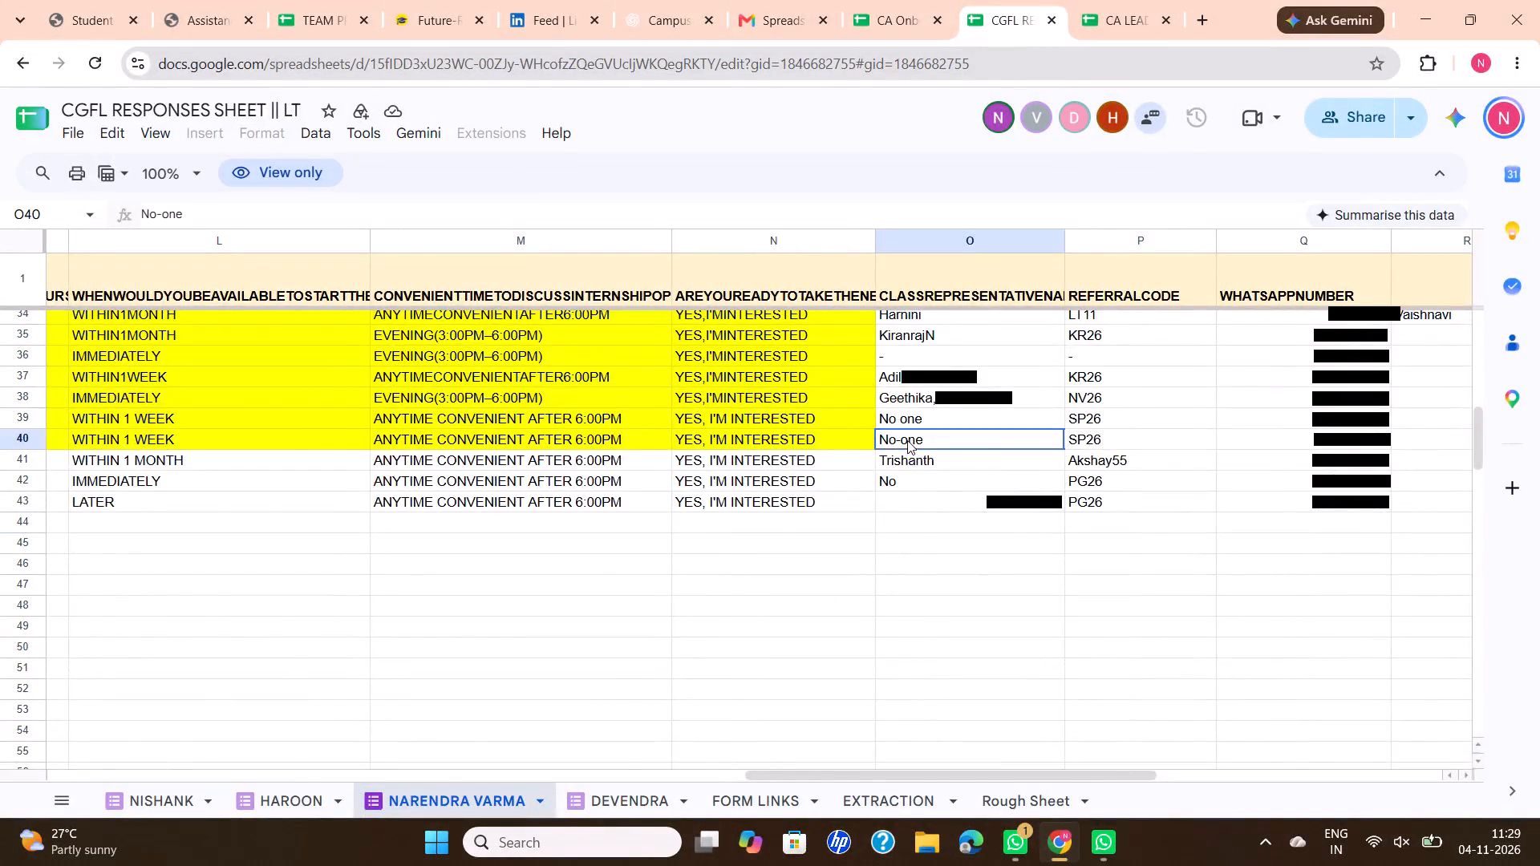
# Examine the response details of rows 30 to 43 in the CGFL responses sheet, including the entries coded SP26 and PG26.
pyautogui.hscroll(10, 907, 440)
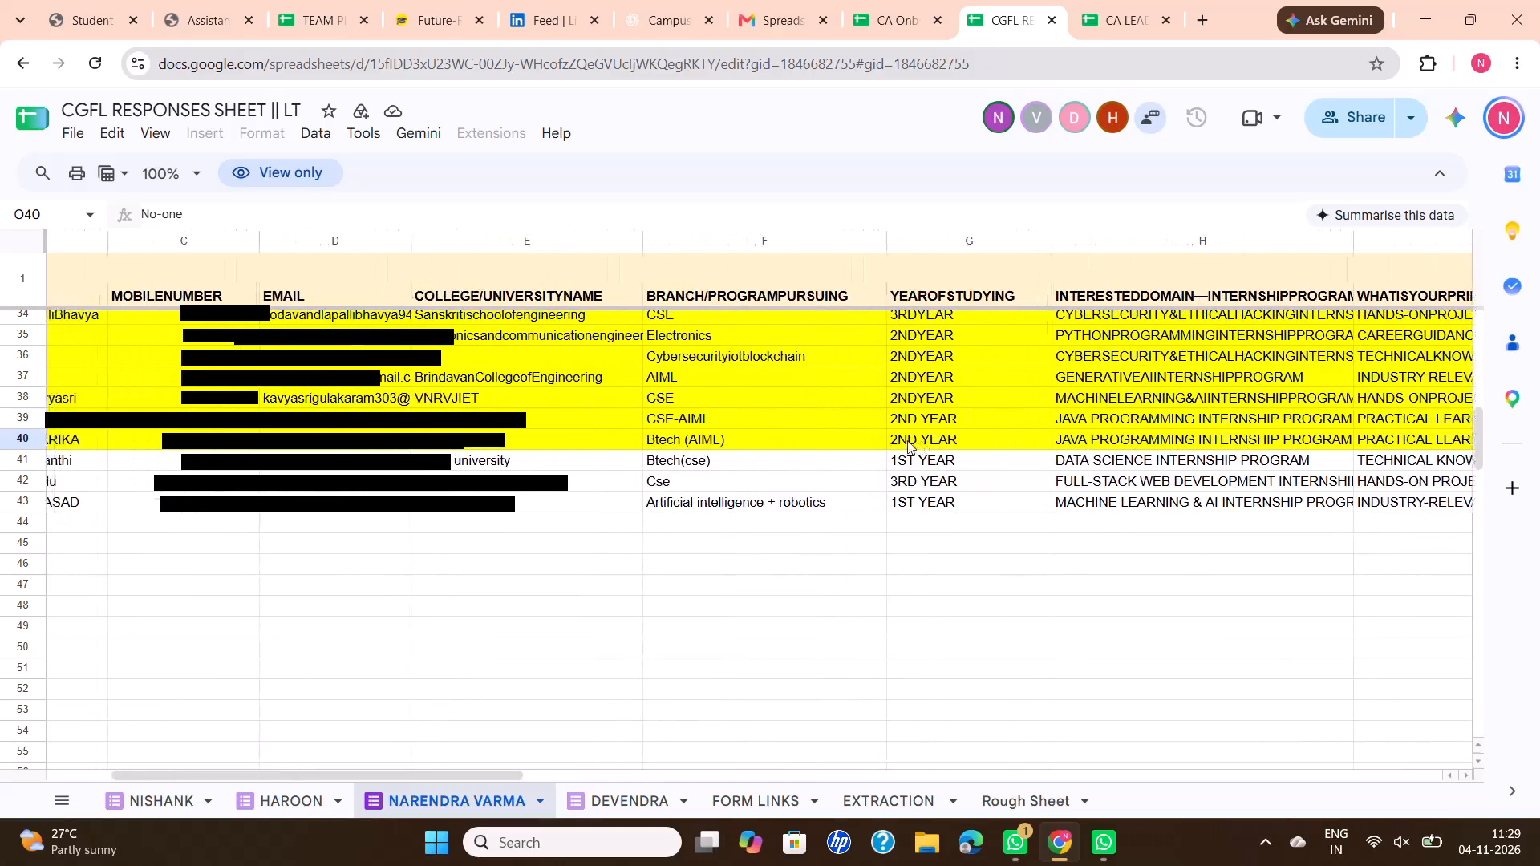
pyautogui.hscroll(4, 907, 440)
pyautogui.scroll(1, 907, 440)
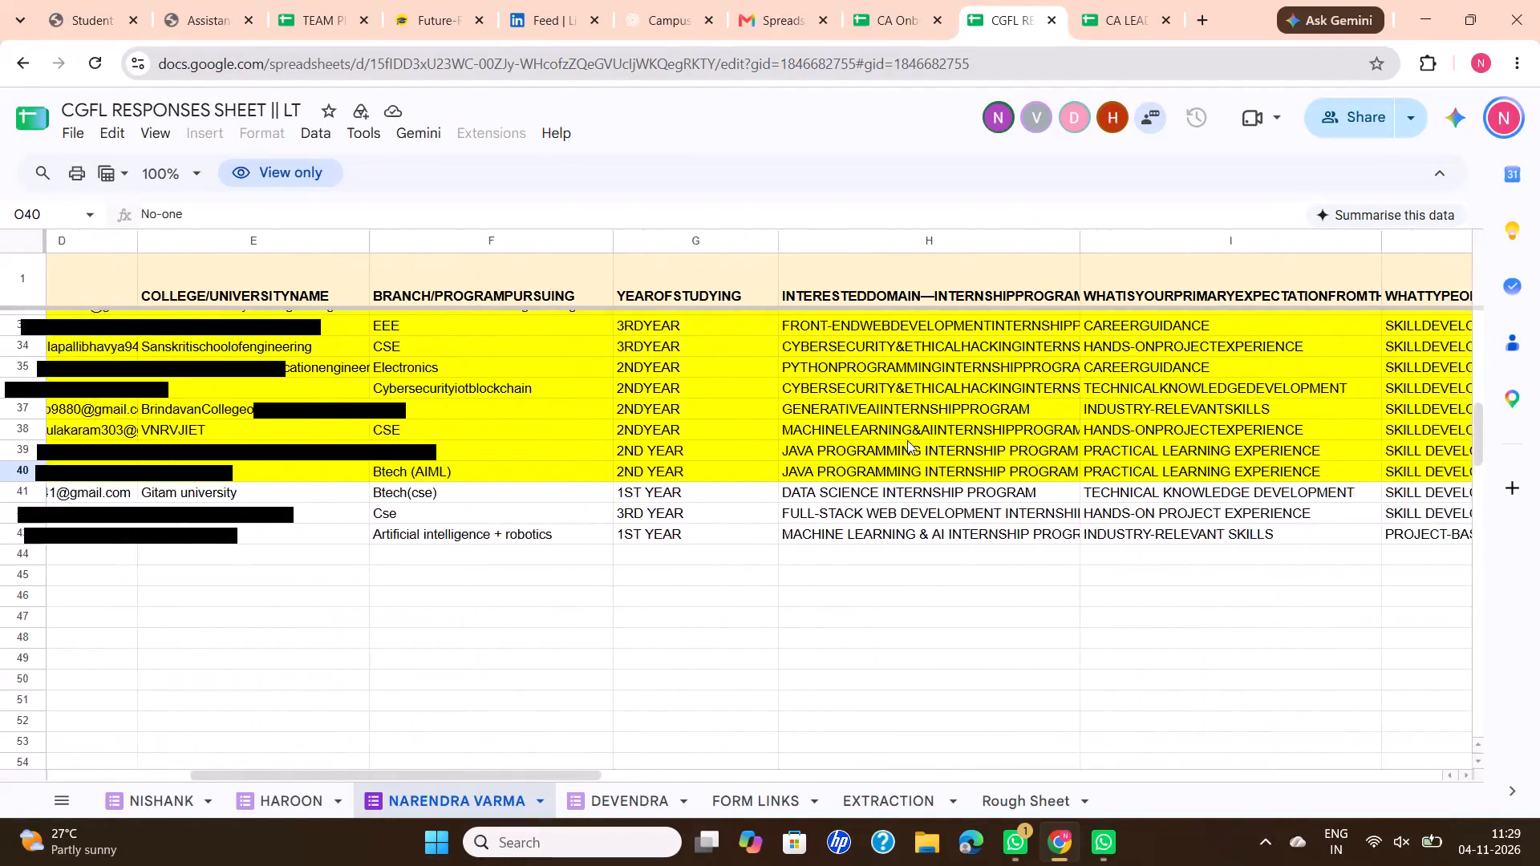
pyautogui.scroll(1, 907, 440)
pyautogui.hscroll(-3, 965, 360)
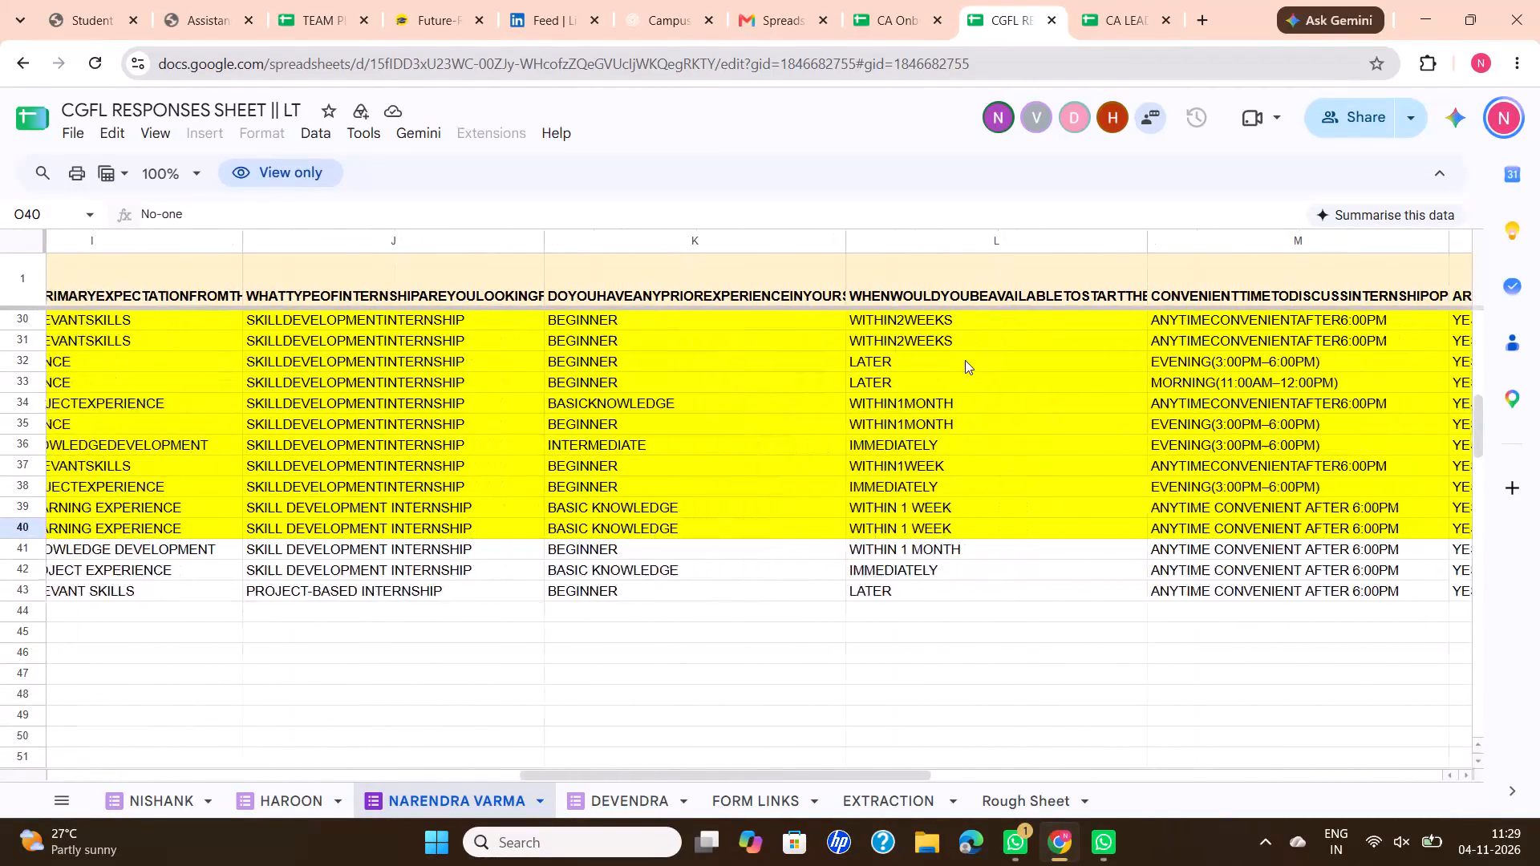
pyautogui.click(1095, 21)
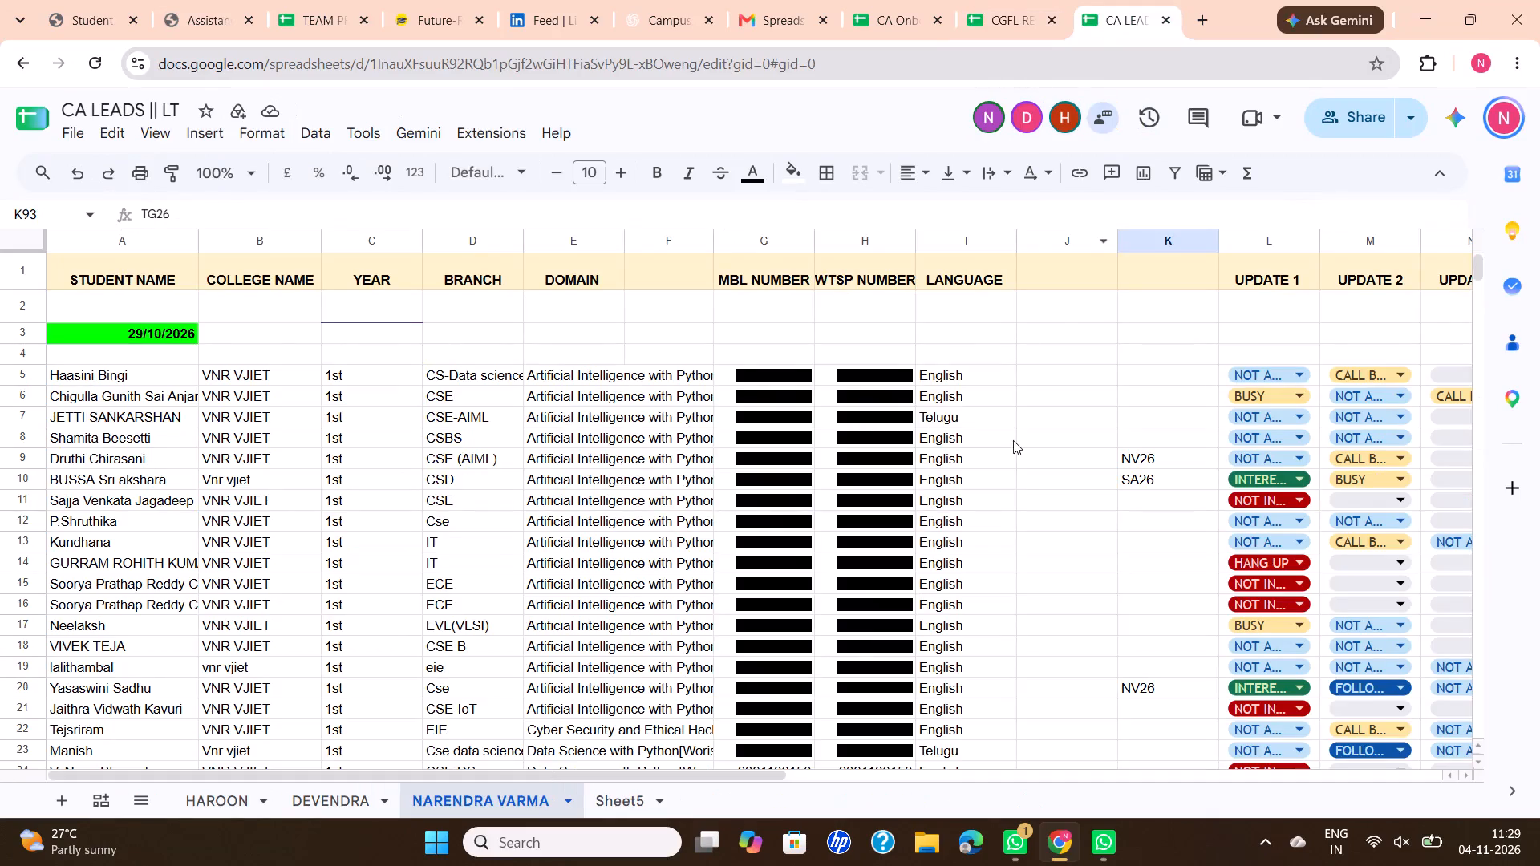
pyautogui.scroll(-4, 1010, 525)
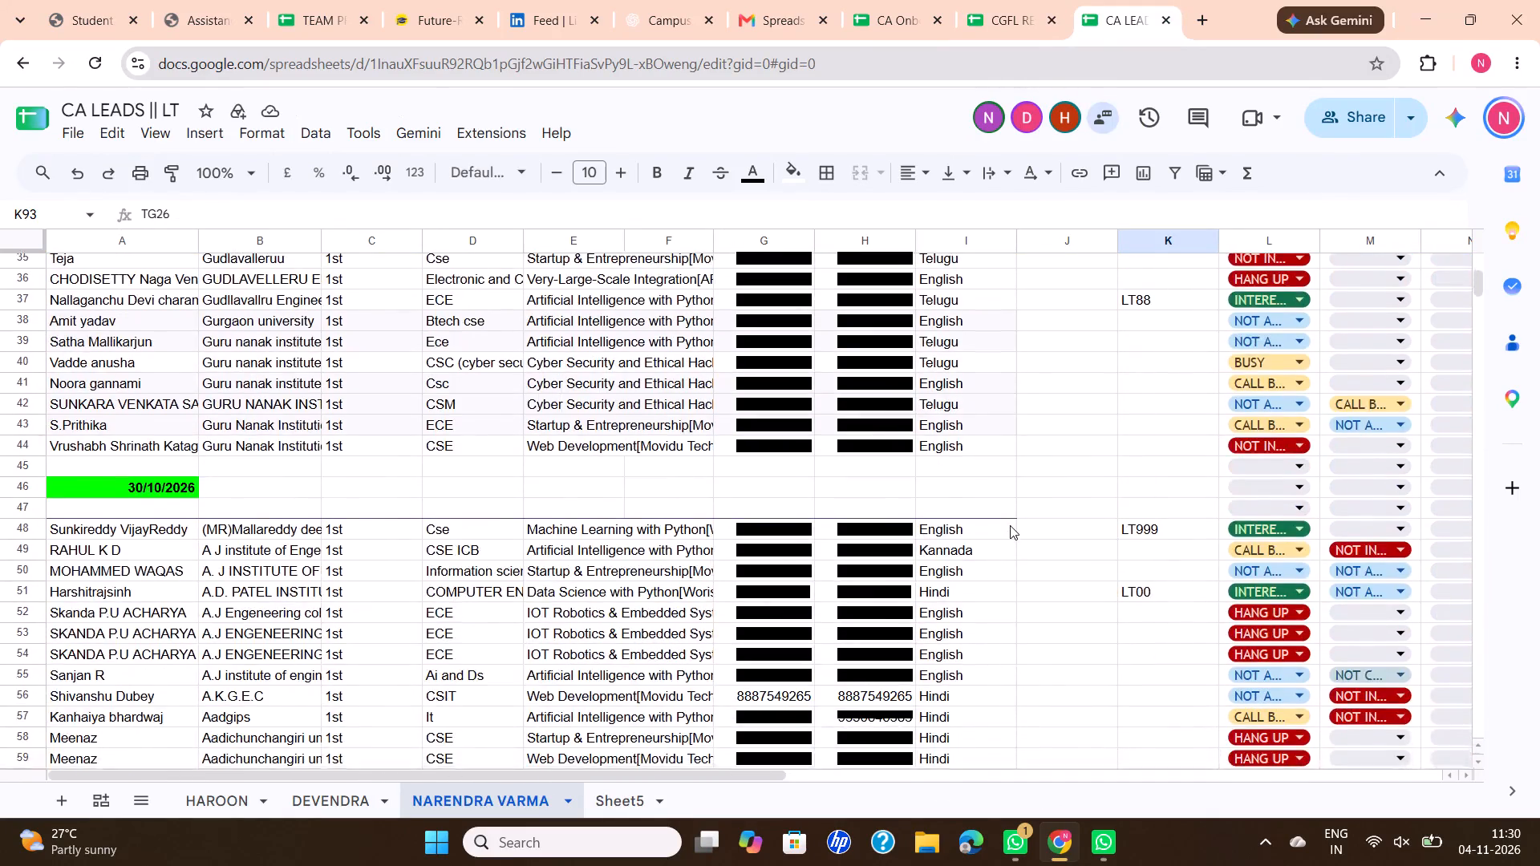
pyautogui.scroll(-2, 1010, 525)
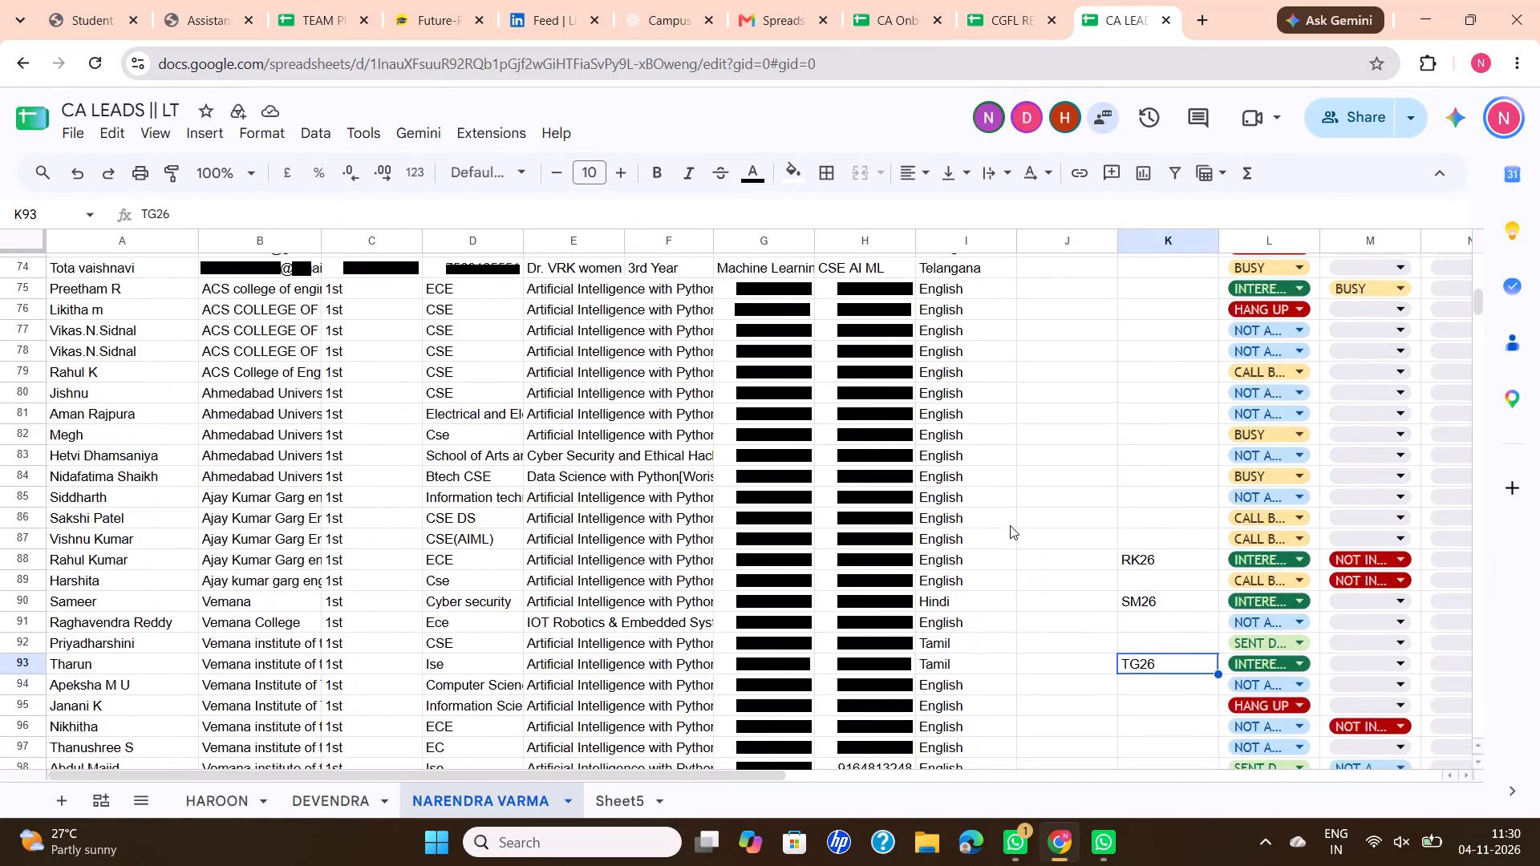
pyautogui.scroll(-3, 1010, 525)
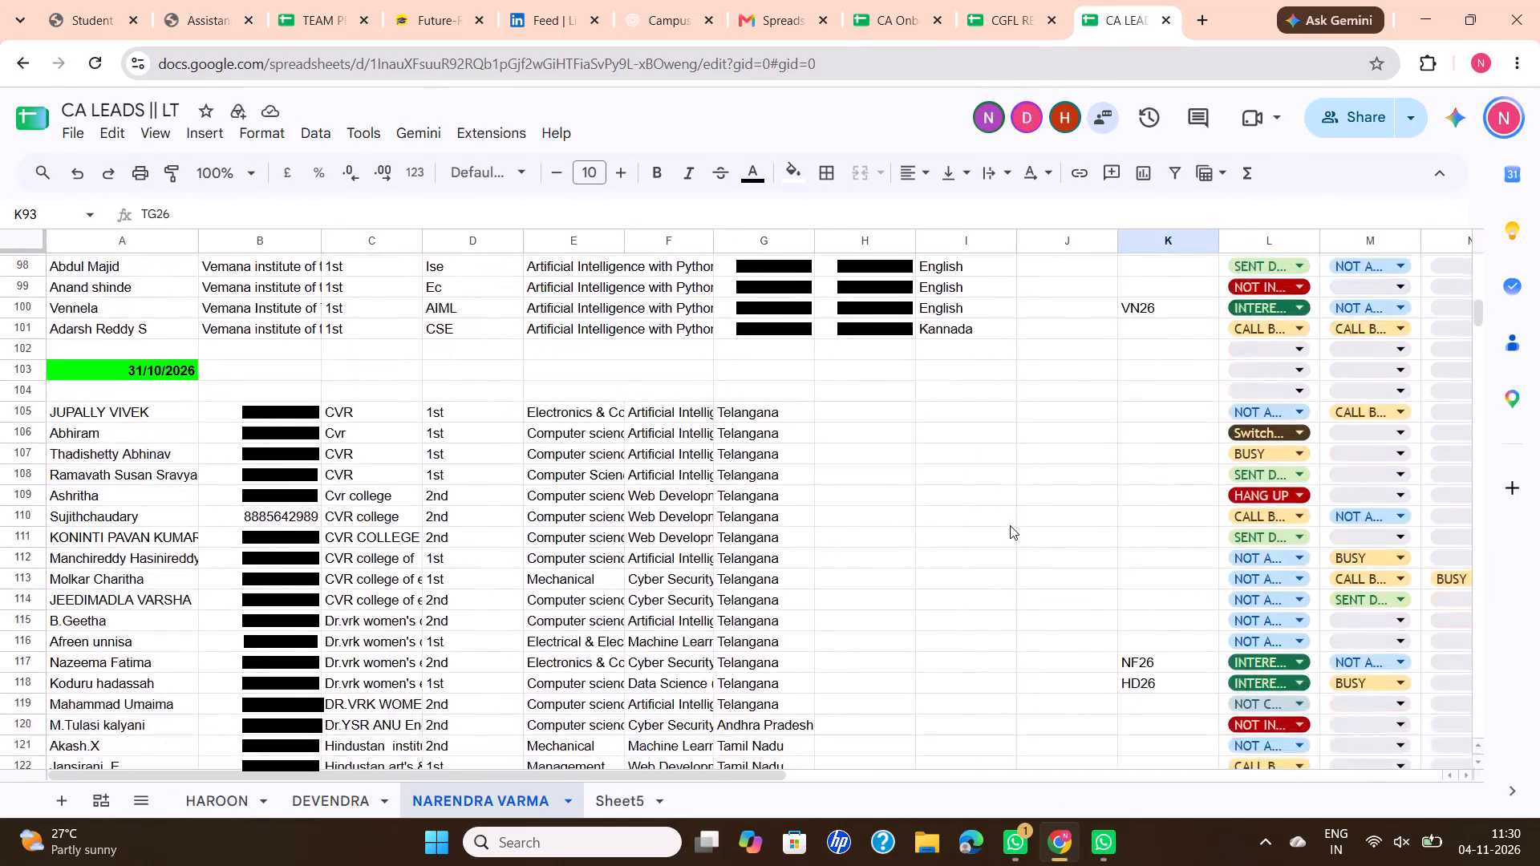
pyautogui.scroll(-5, 1010, 525)
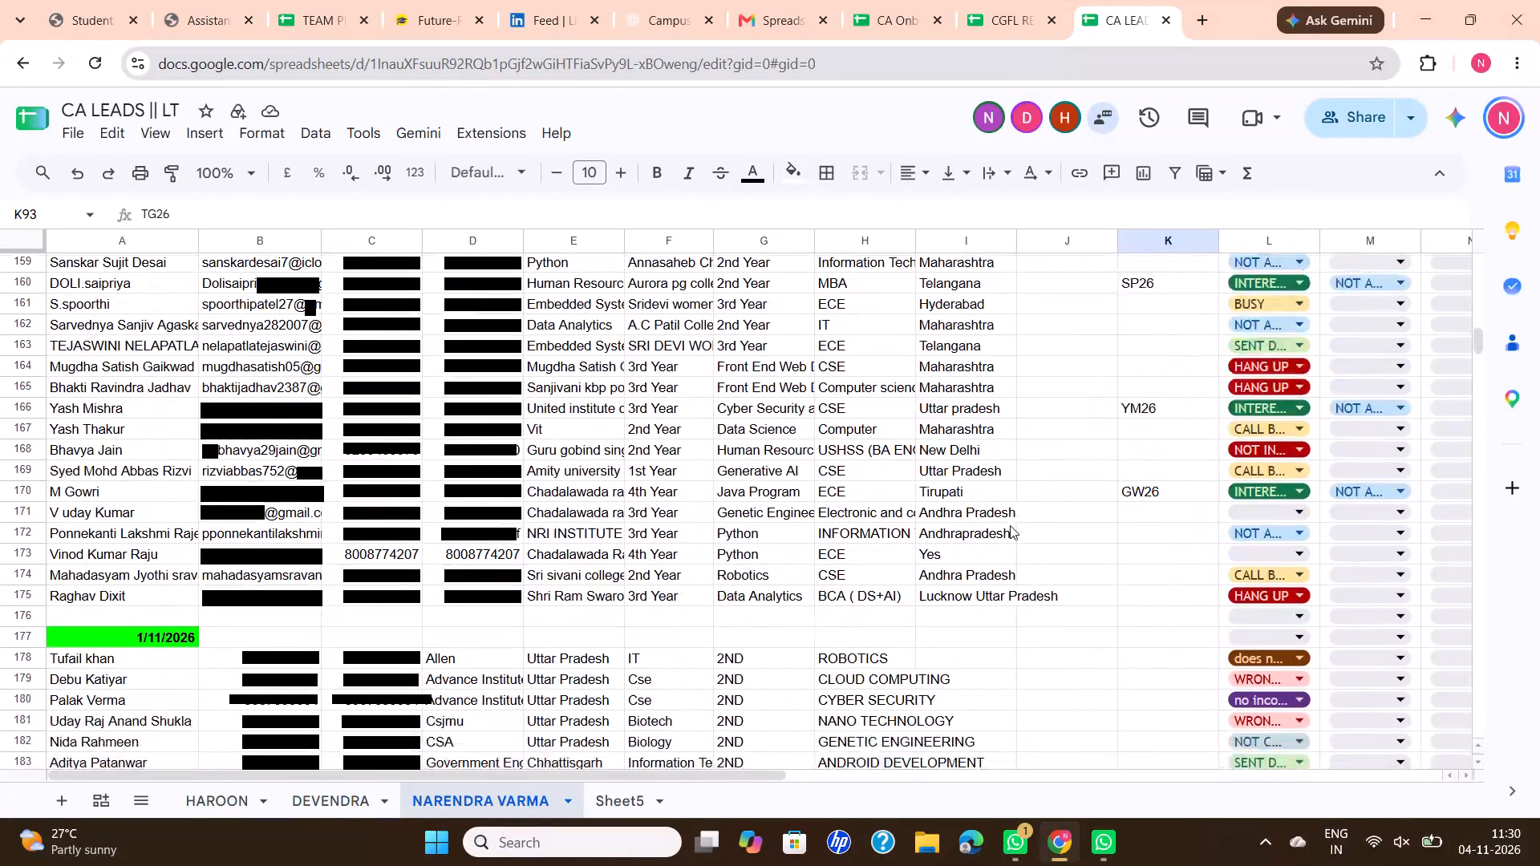
pyautogui.scroll(-5, 1010, 525)
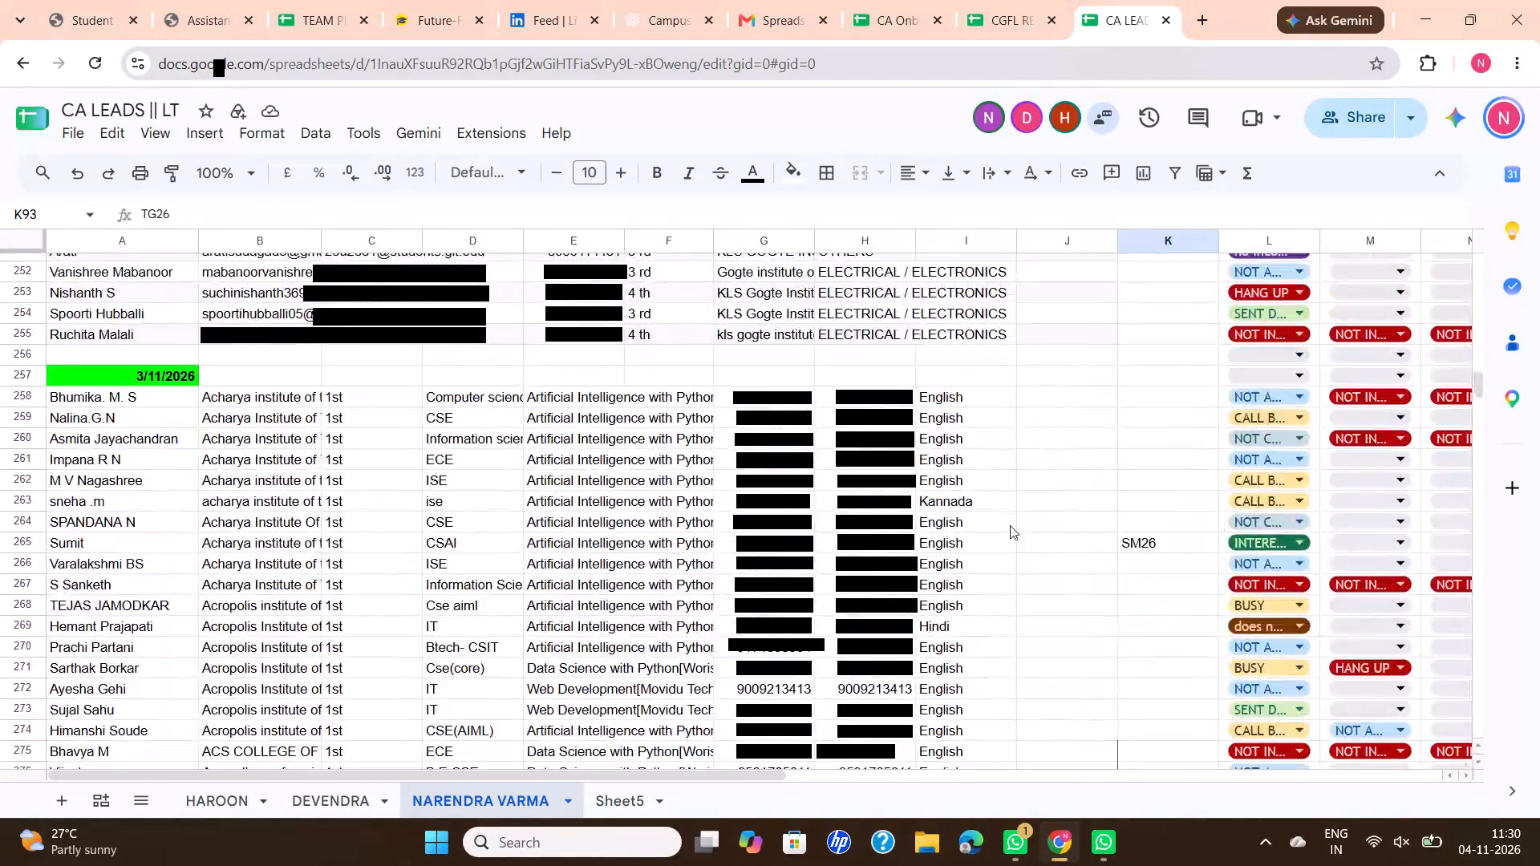
pyautogui.scroll(-3, 1010, 525)
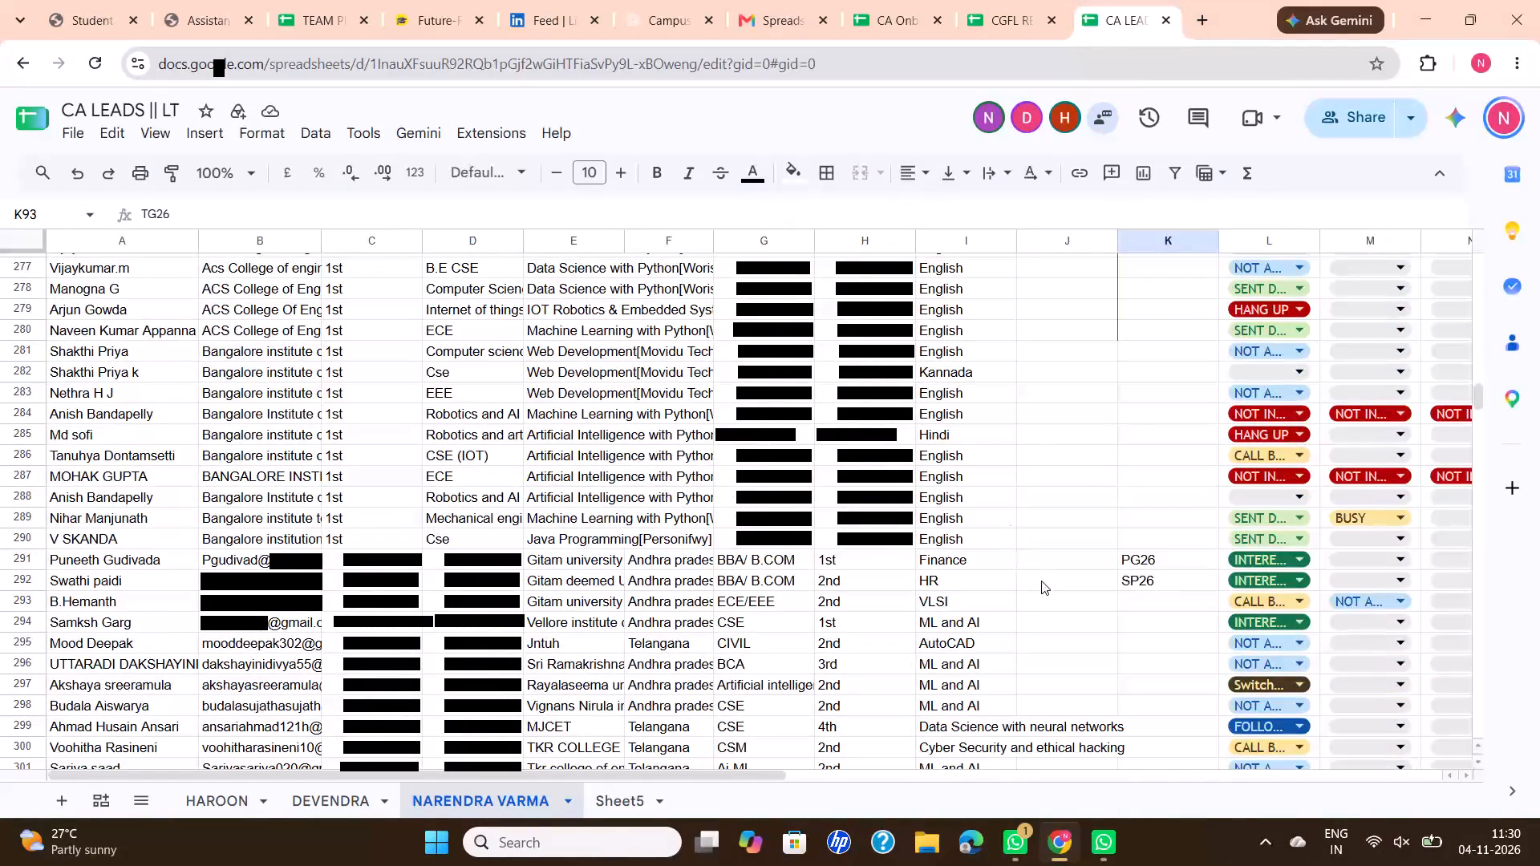
pyautogui.click(1041, 581)
pyautogui.hscroll(1, 1041, 581)
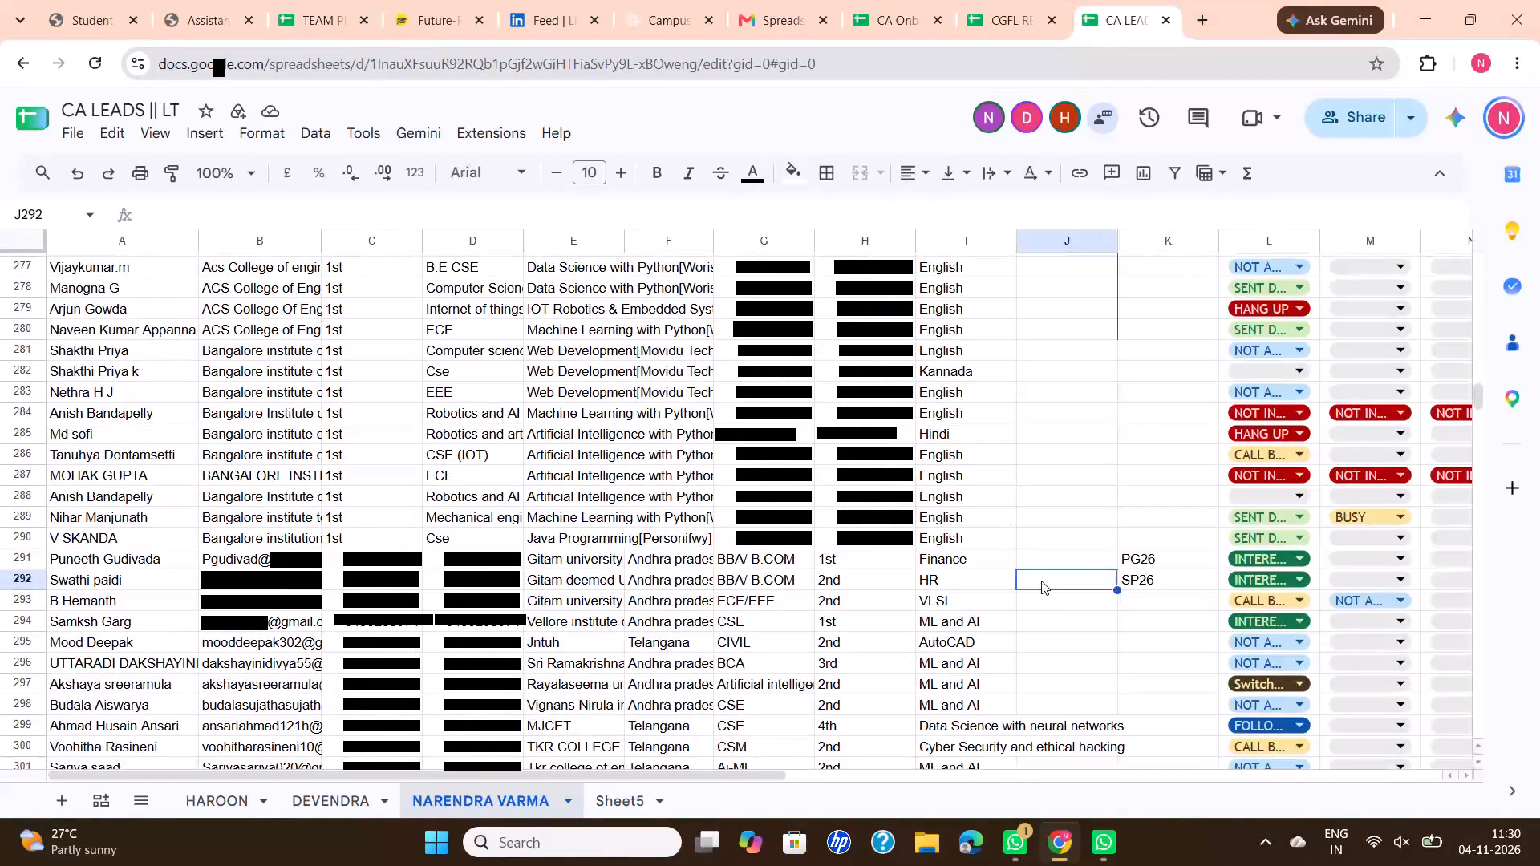
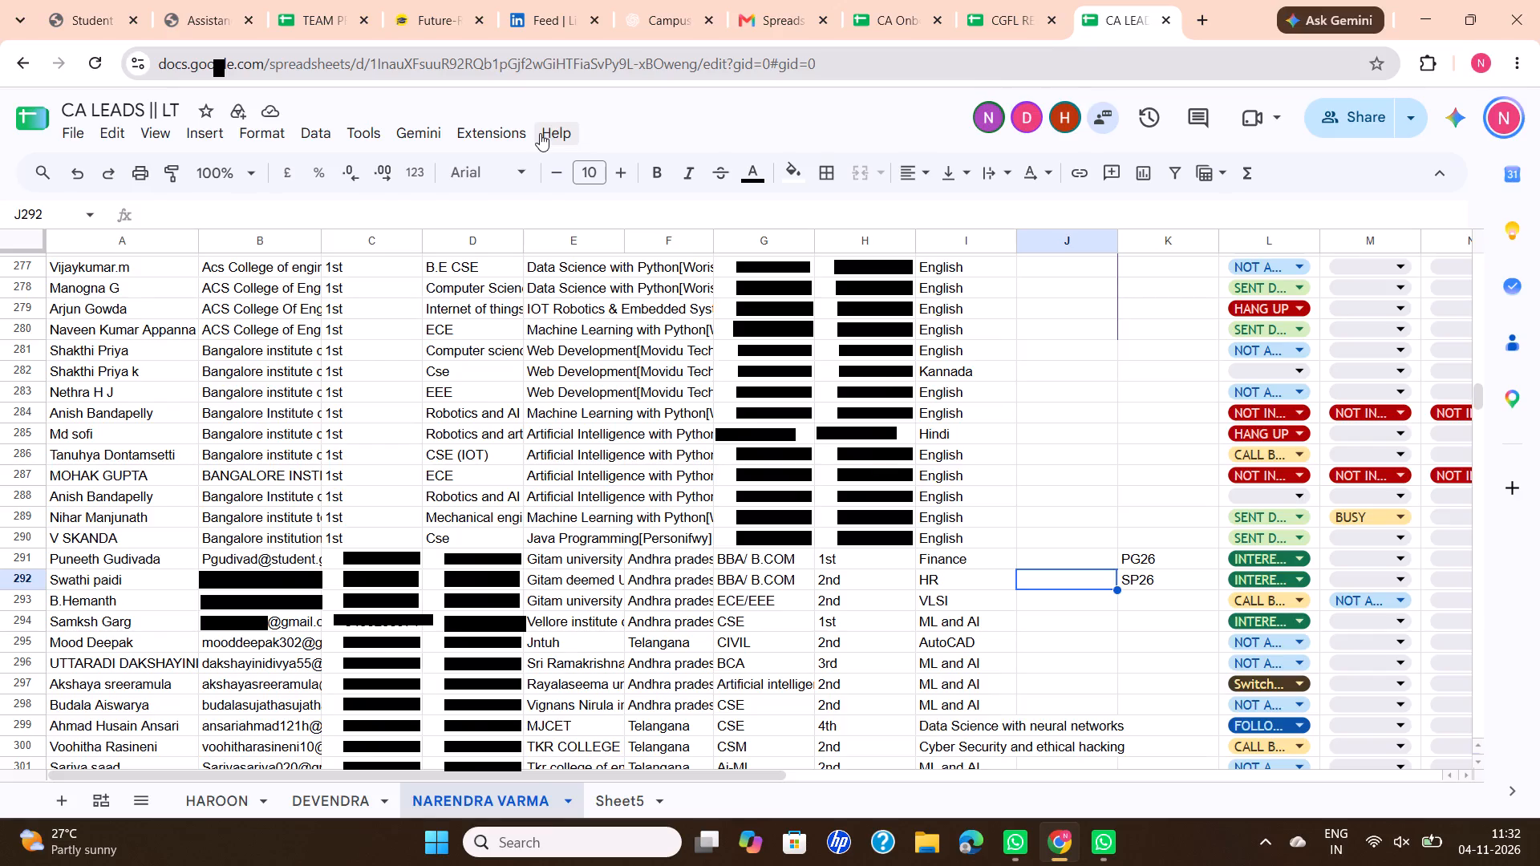
pyautogui.scroll(1, 540, 133)
pyautogui.hscroll(-3, 920, 608)
pyautogui.scroll(2, 920, 608)
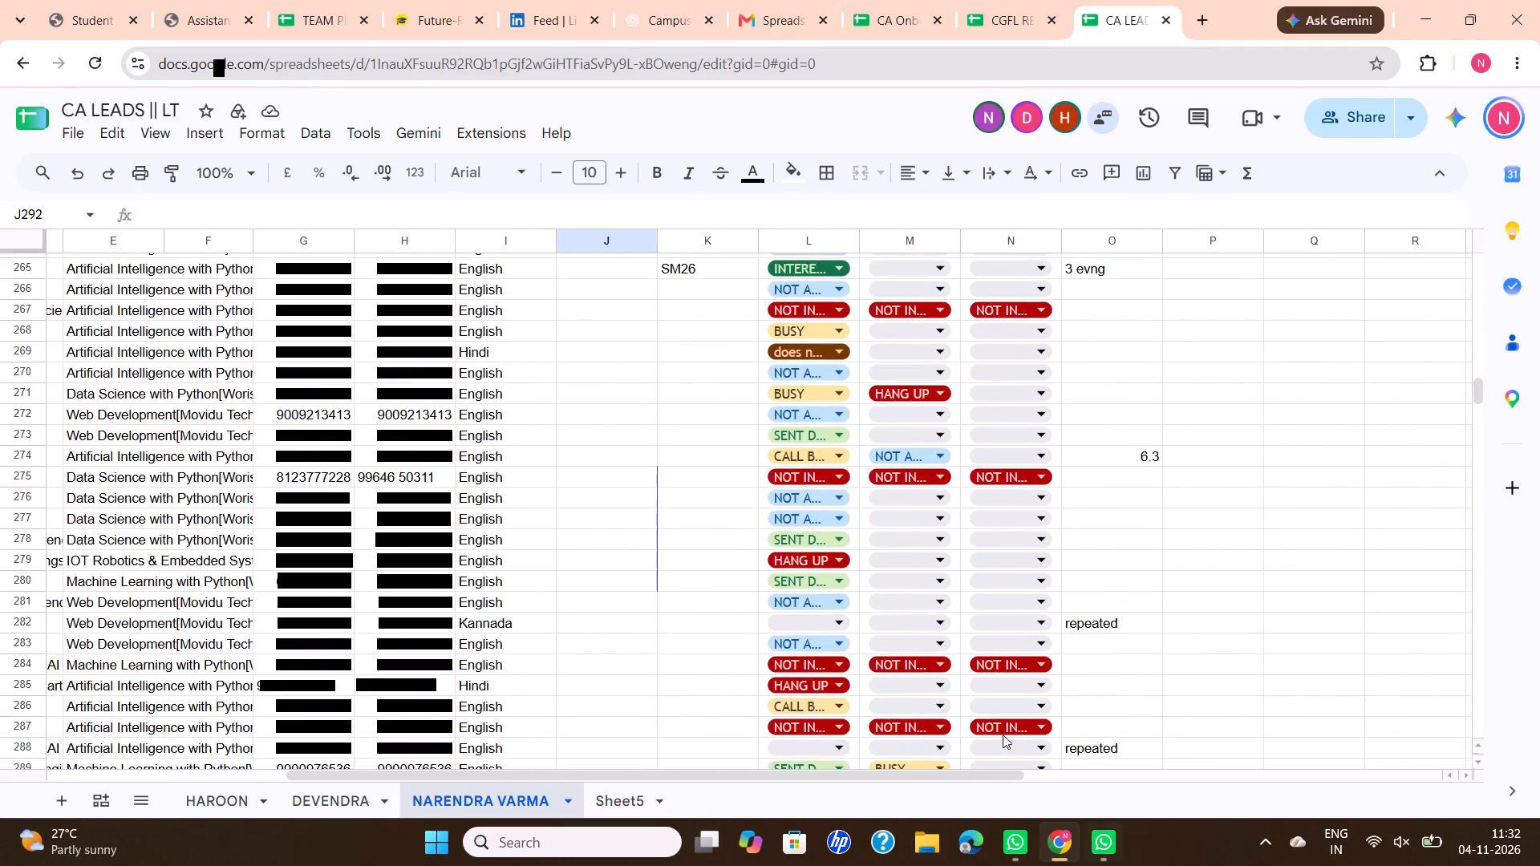
pyautogui.scroll(-9, 908, 652)
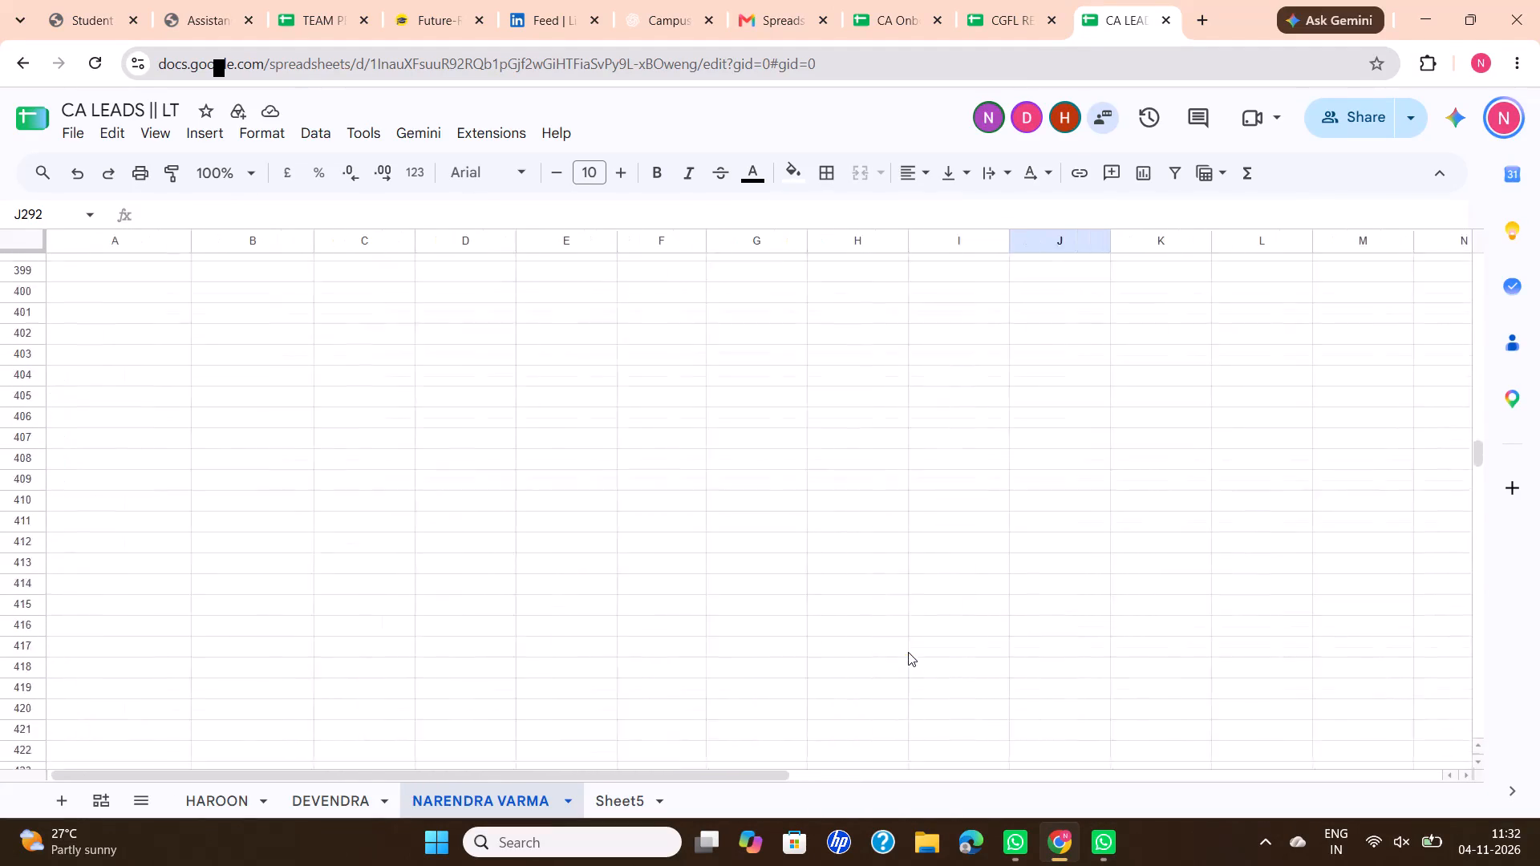
pyautogui.scroll(-2, 908, 652)
pyautogui.scroll(3, 908, 652)
pyautogui.scroll(-1, 908, 652)
pyautogui.scroll(1, 908, 652)
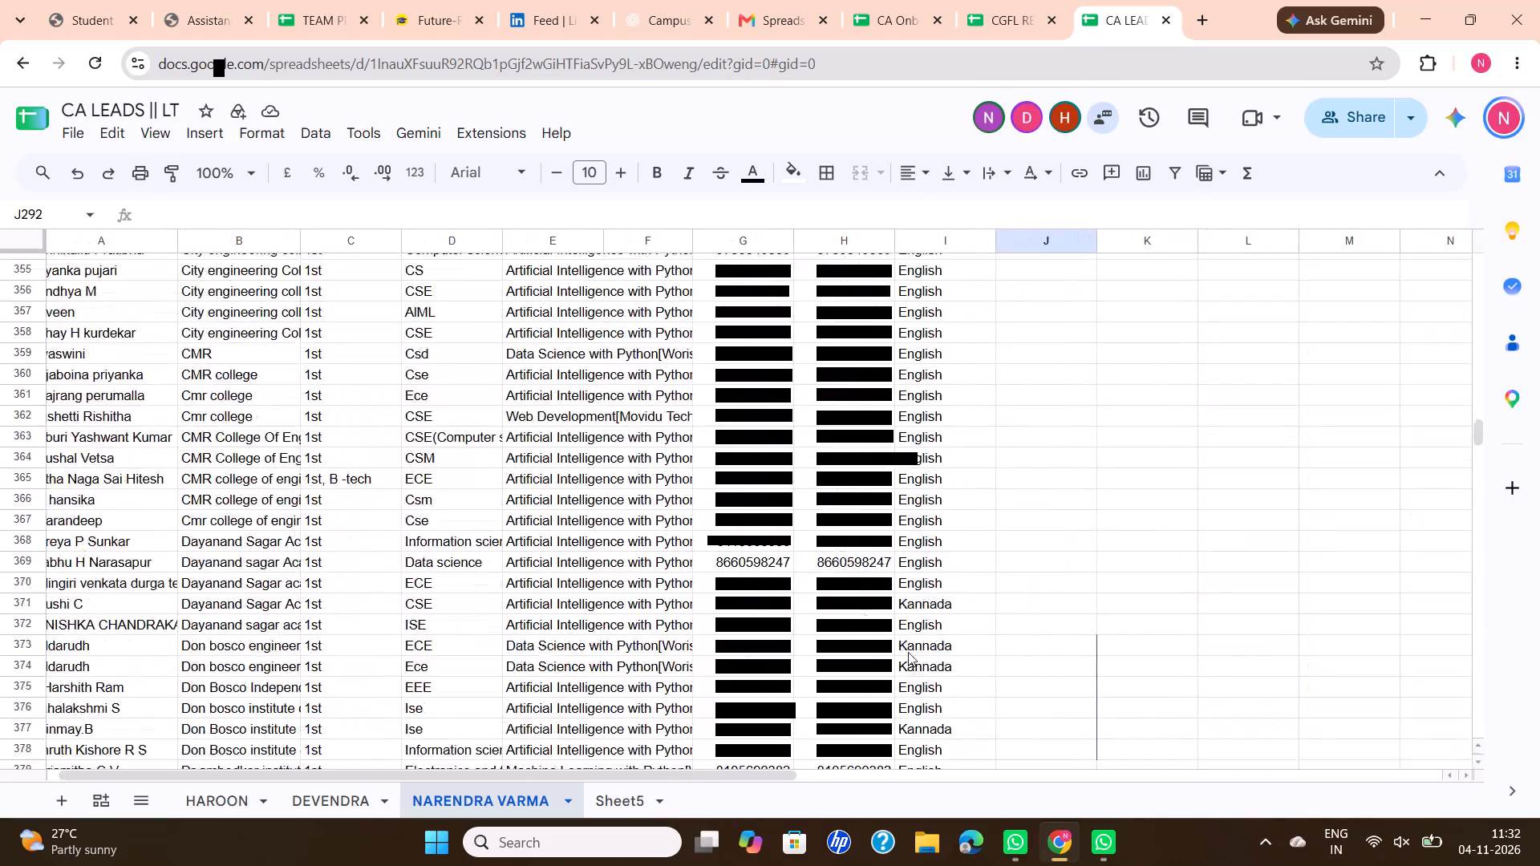
pyautogui.scroll(1, 908, 652)
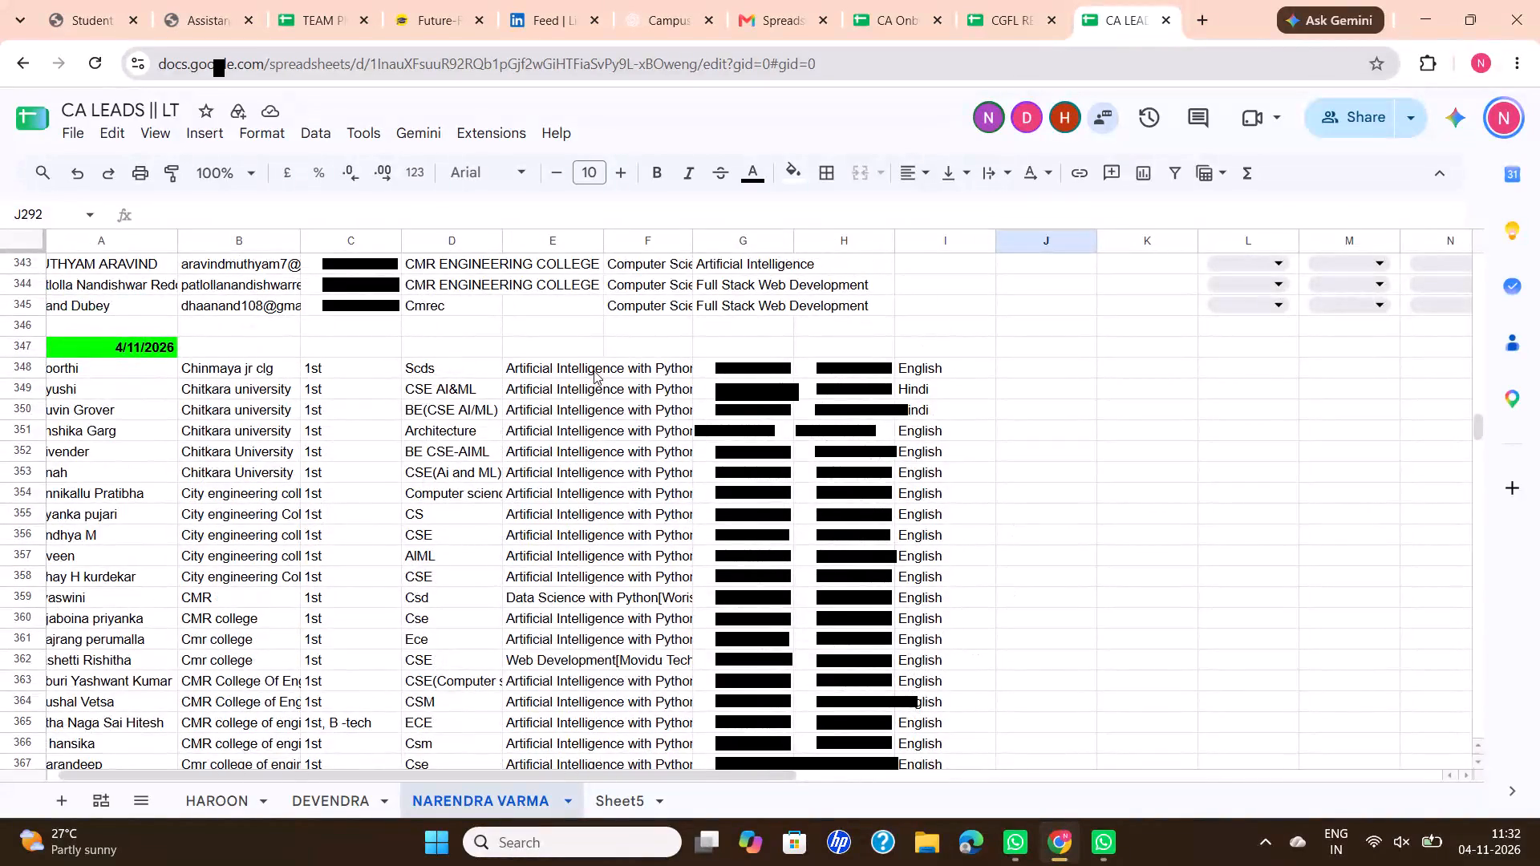
pyautogui.click(594, 370)
pyautogui.hscroll(6, 594, 370)
pyautogui.click(258, 370)
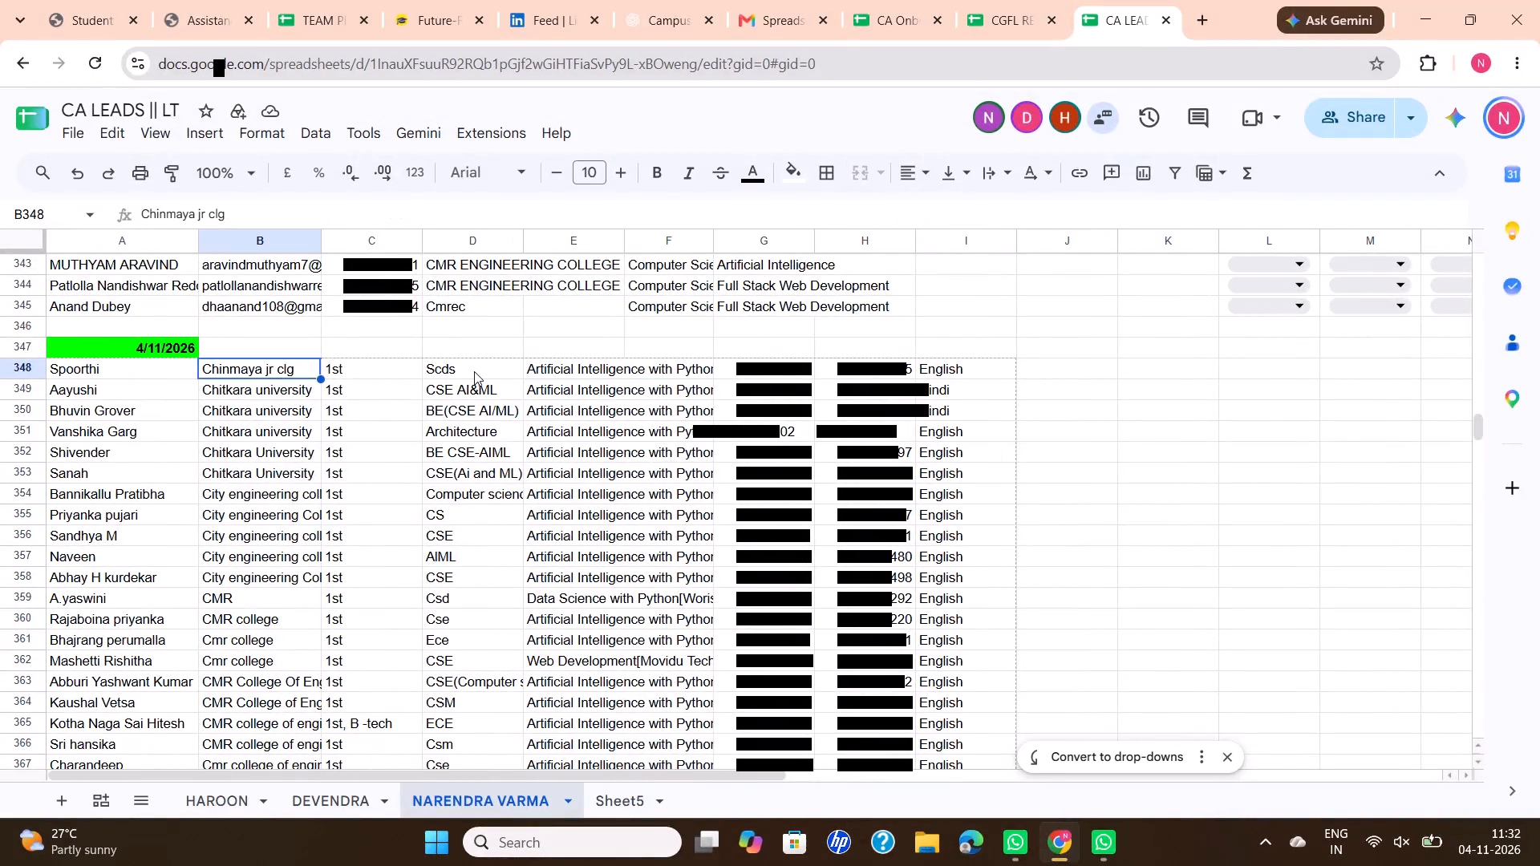
pyautogui.click(764, 361)
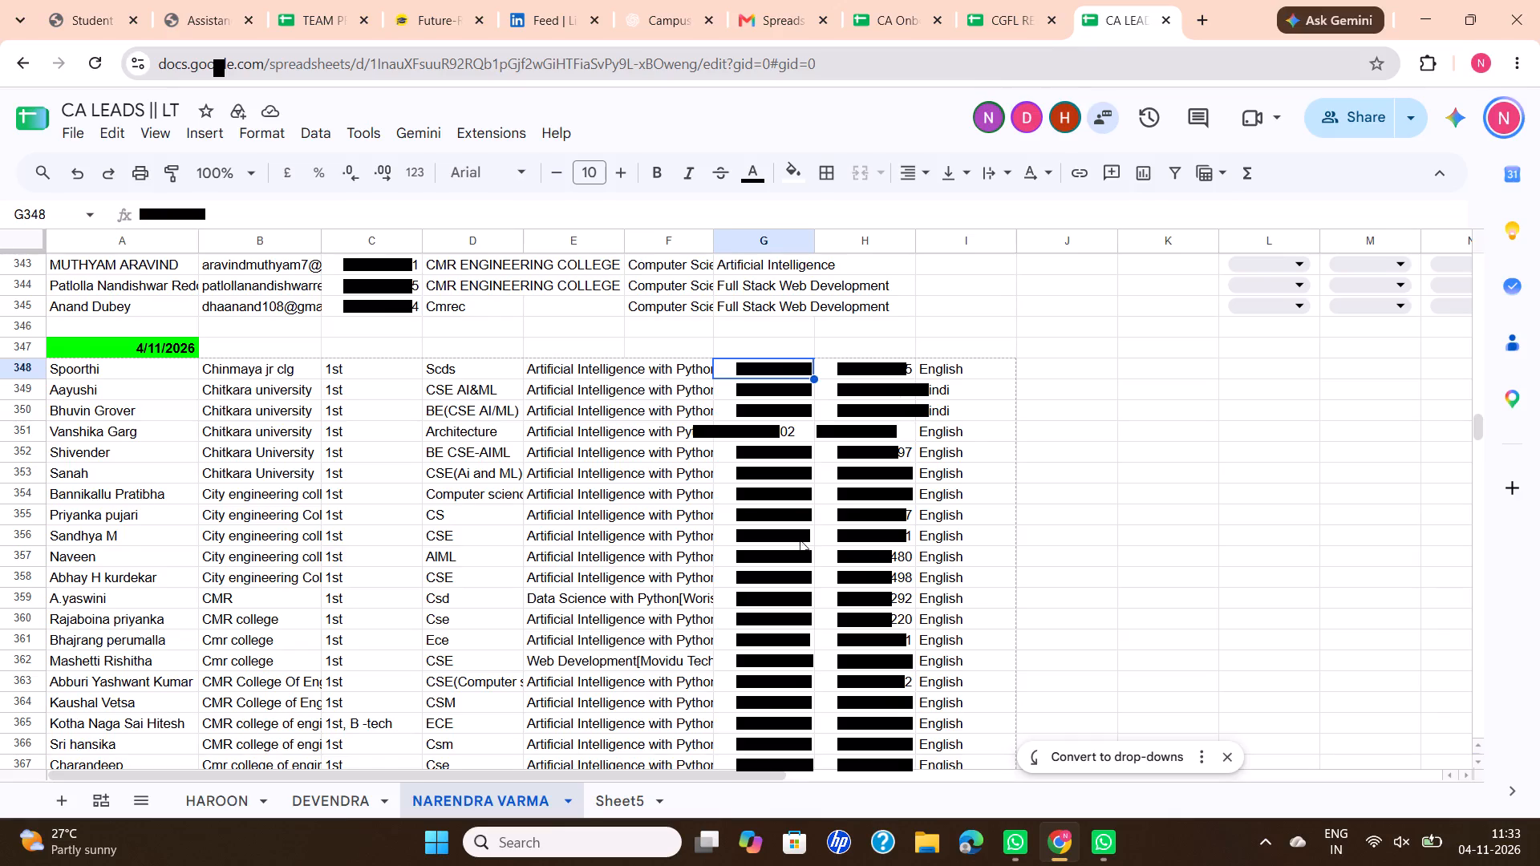
# Look through the college entries of the 4/11/2026 leads, from the end of the batch at row 384 back to row 350.
pyautogui.scroll(-4, 742, 605)
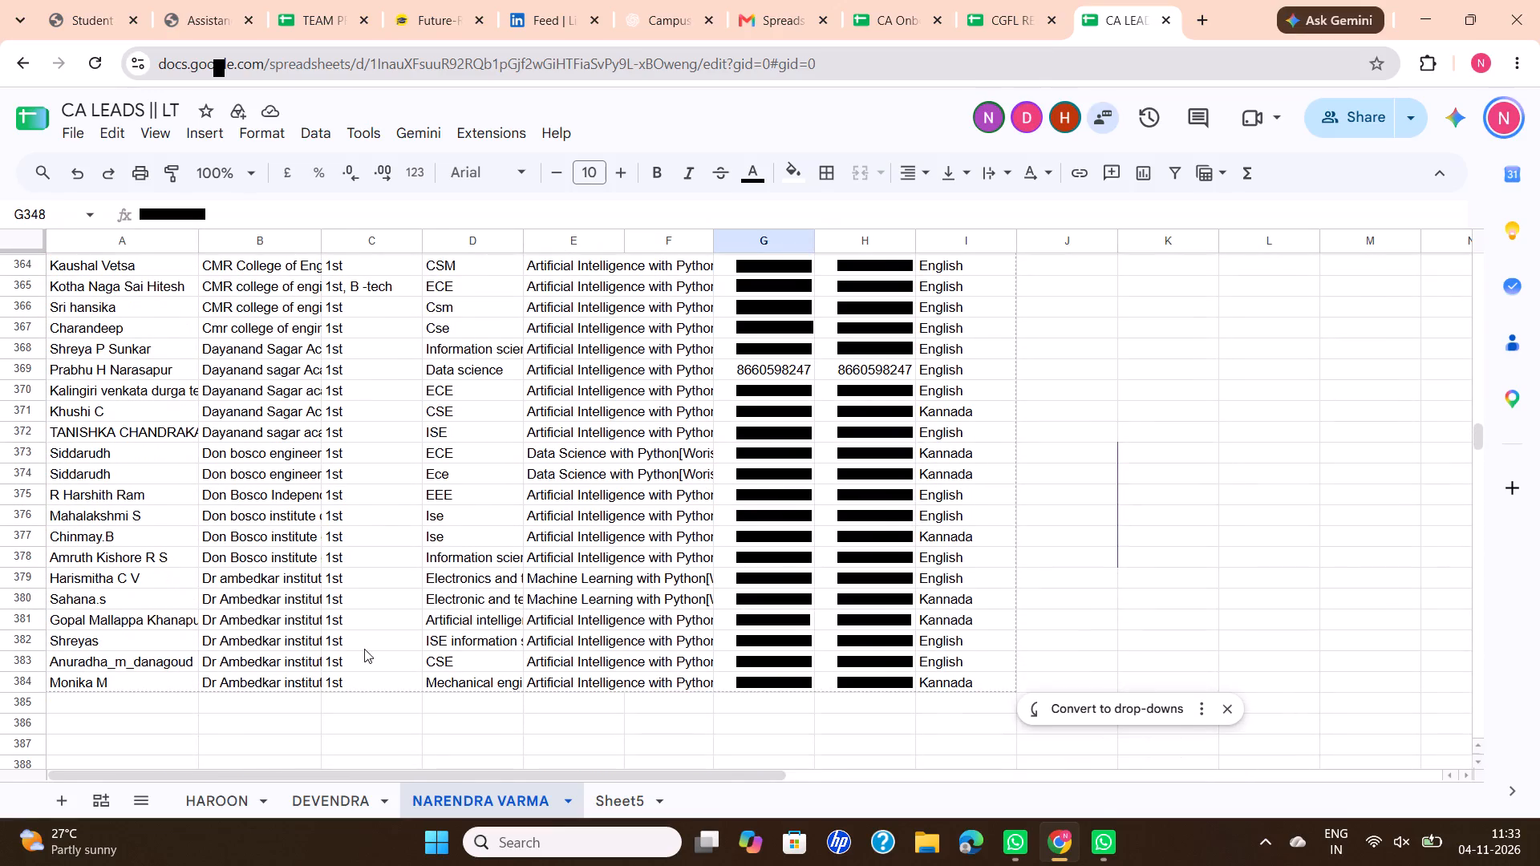
pyautogui.click(220, 641)
pyautogui.click(243, 526)
pyautogui.scroll(1, 243, 526)
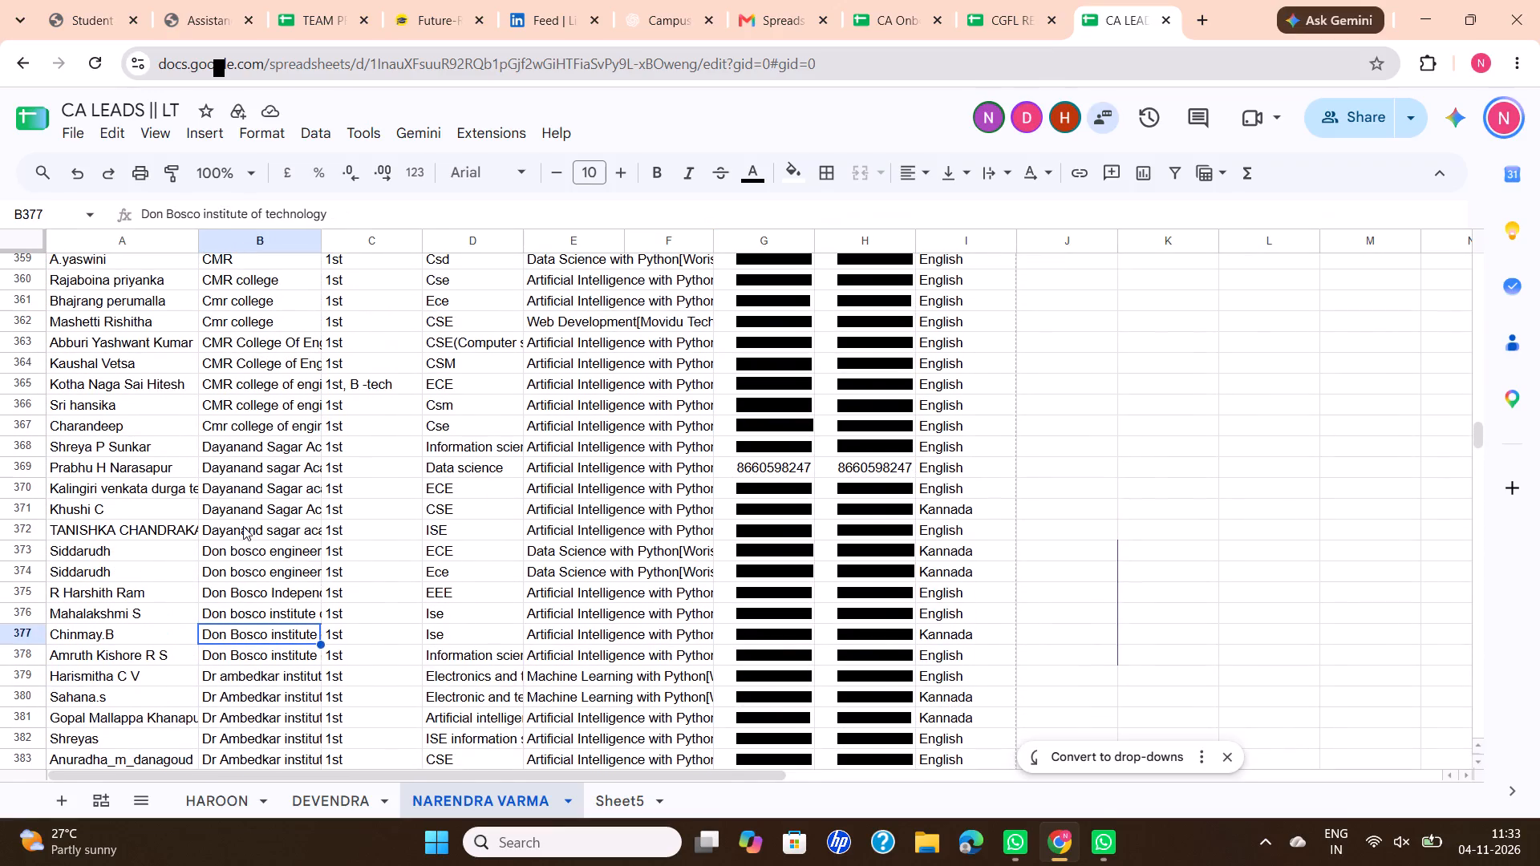
pyautogui.click(244, 471)
pyautogui.scroll(1, 244, 471)
pyautogui.click(249, 460)
pyautogui.scroll(2, 249, 460)
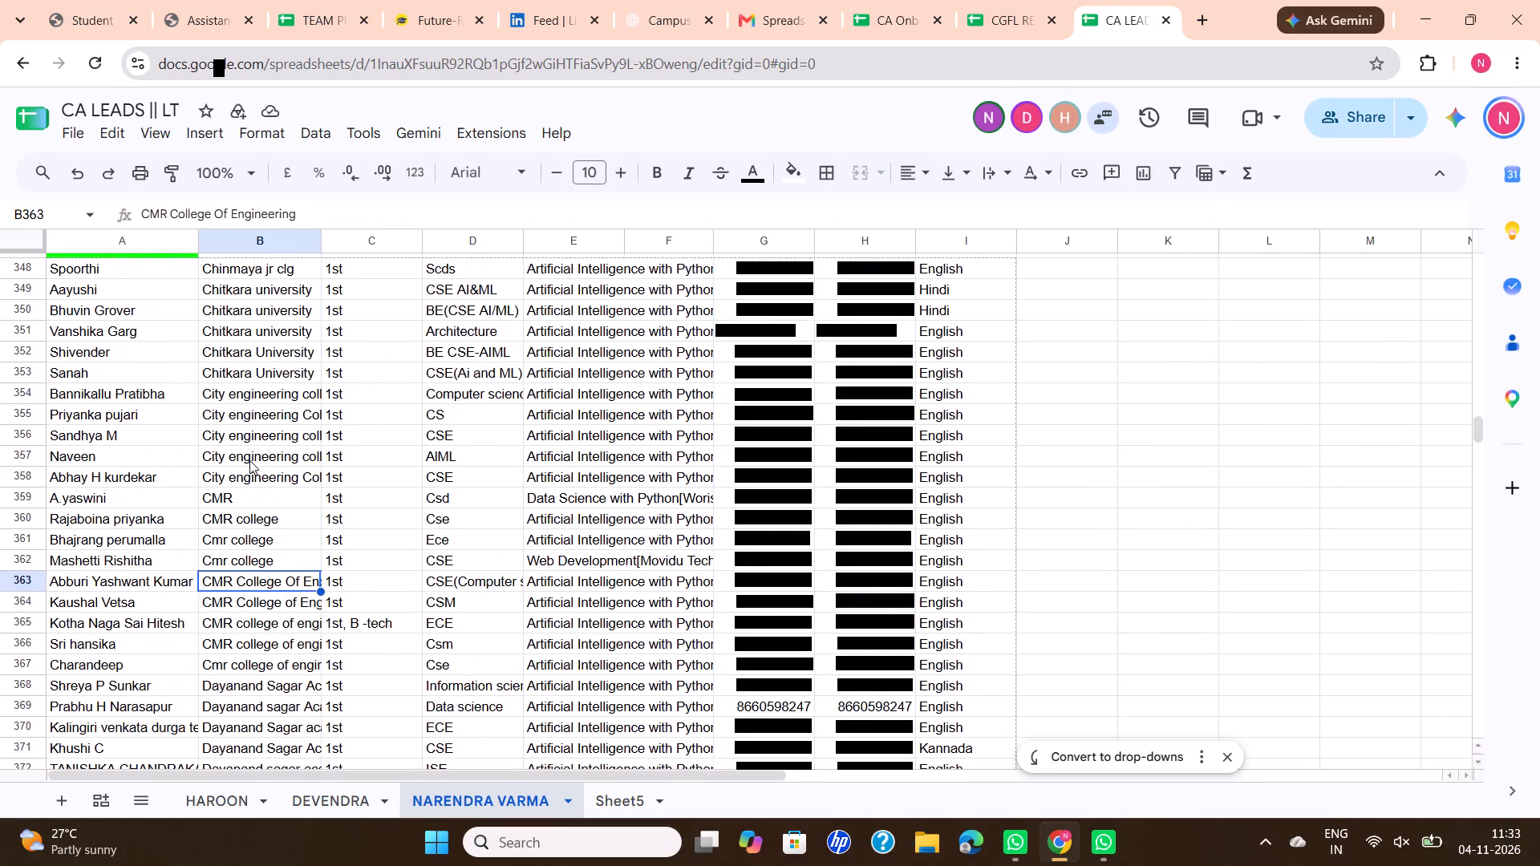
pyautogui.click(253, 418)
pyautogui.scroll(1, 253, 418)
pyautogui.click(277, 415)
pyautogui.hscroll(3, 277, 415)
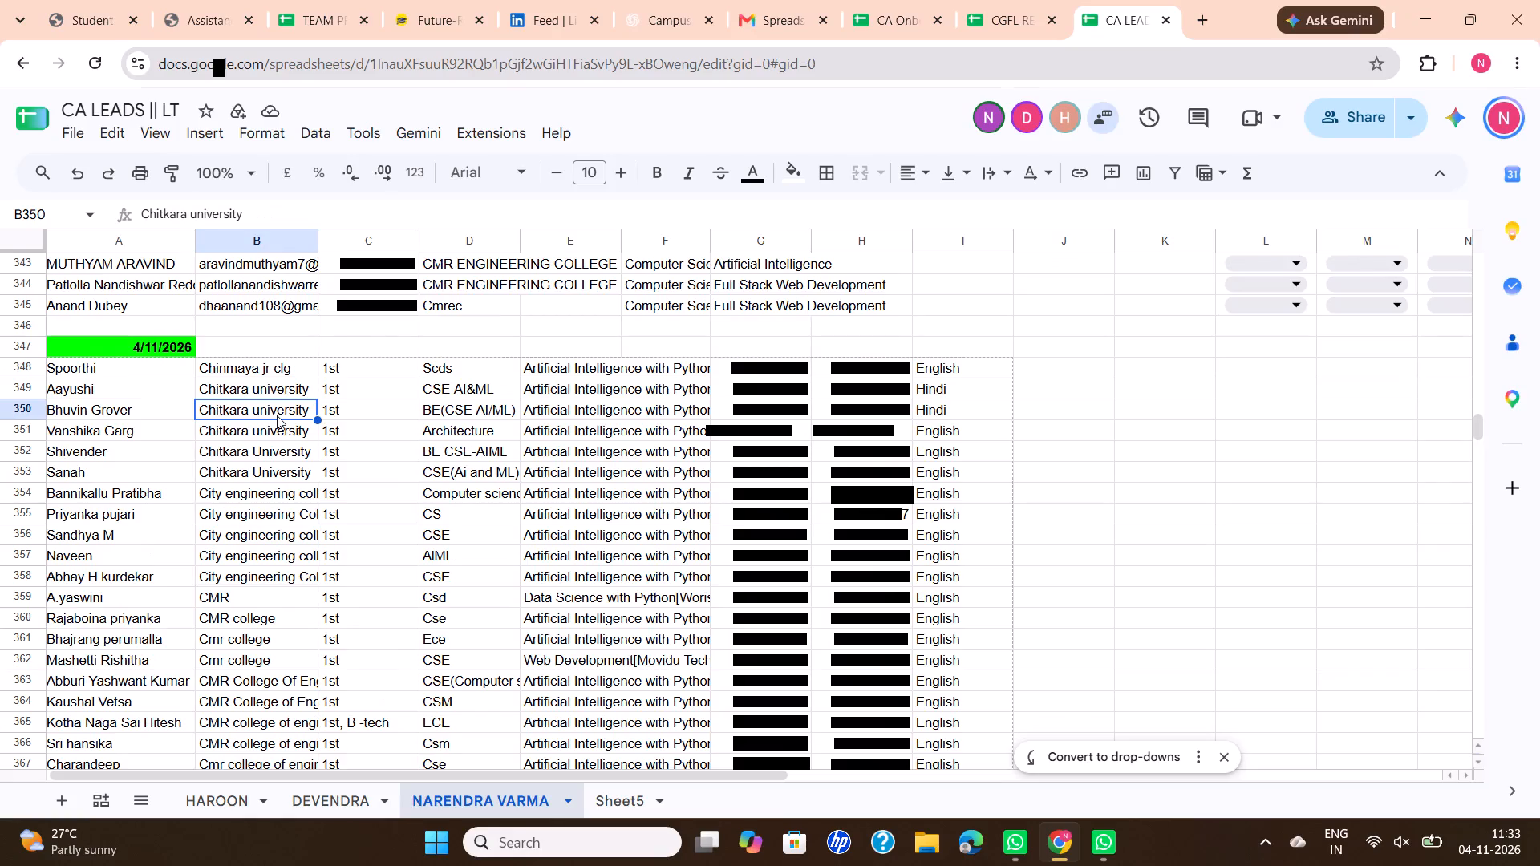
# Switch to File Explorer and open the recent Word document LEAD GEN NEW TEAM.
pyautogui.click(922, 851)
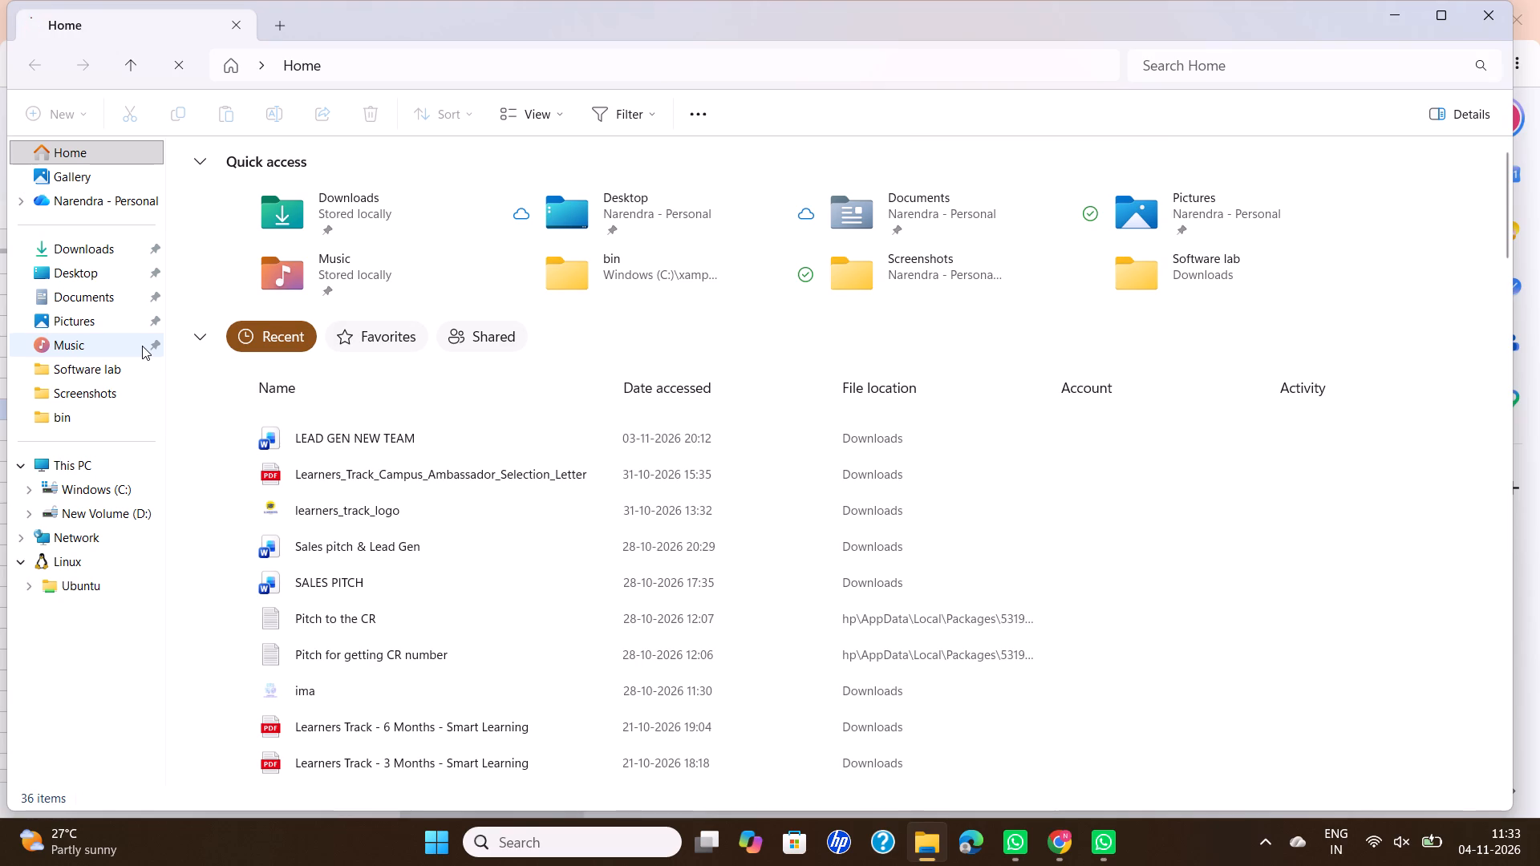
pyautogui.click(356, 436)
pyautogui.doubleClick(356, 436)
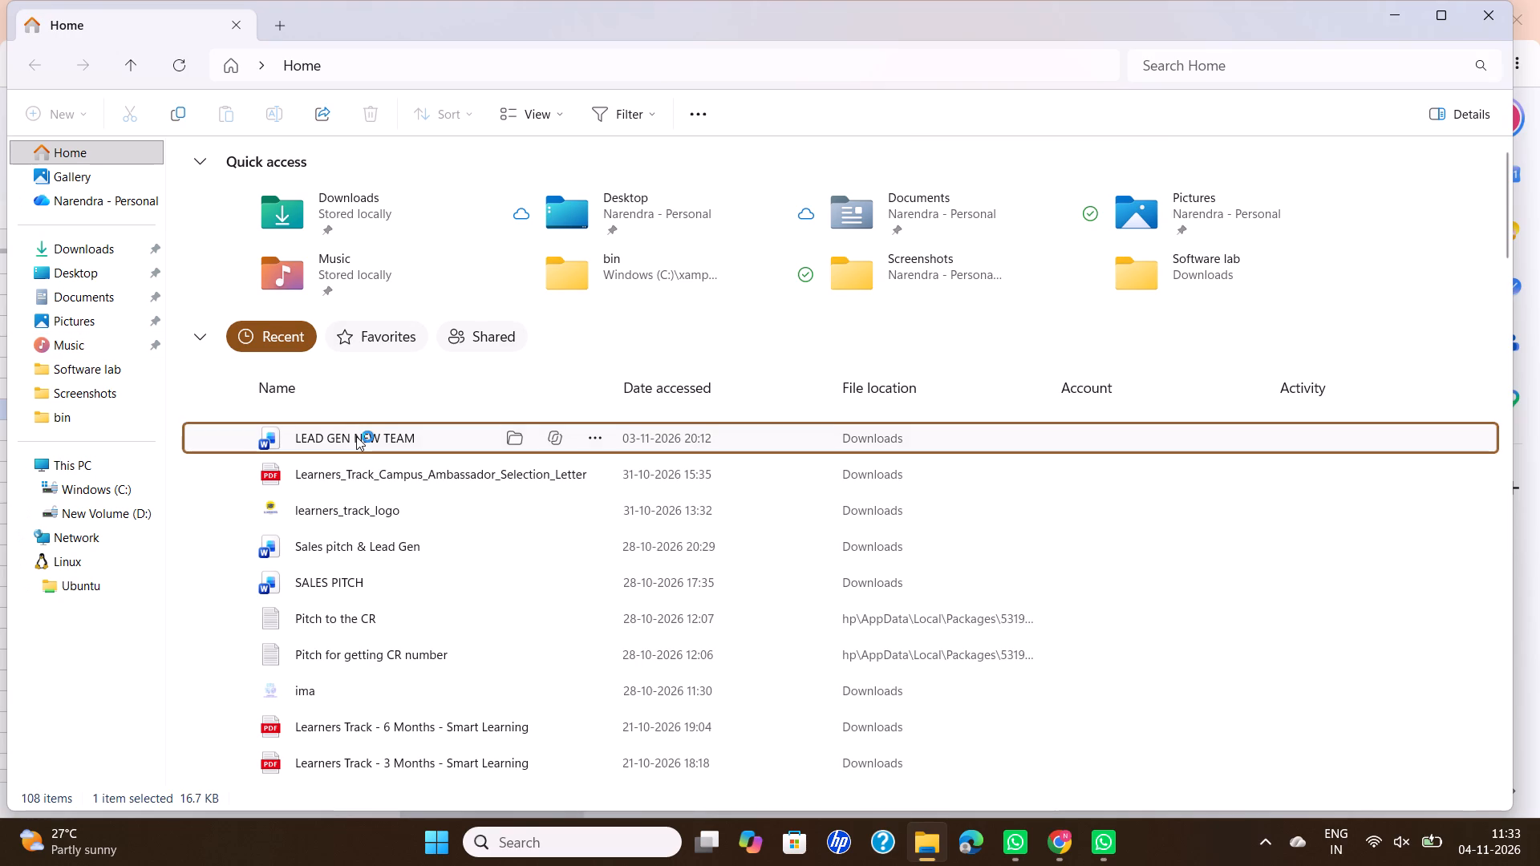
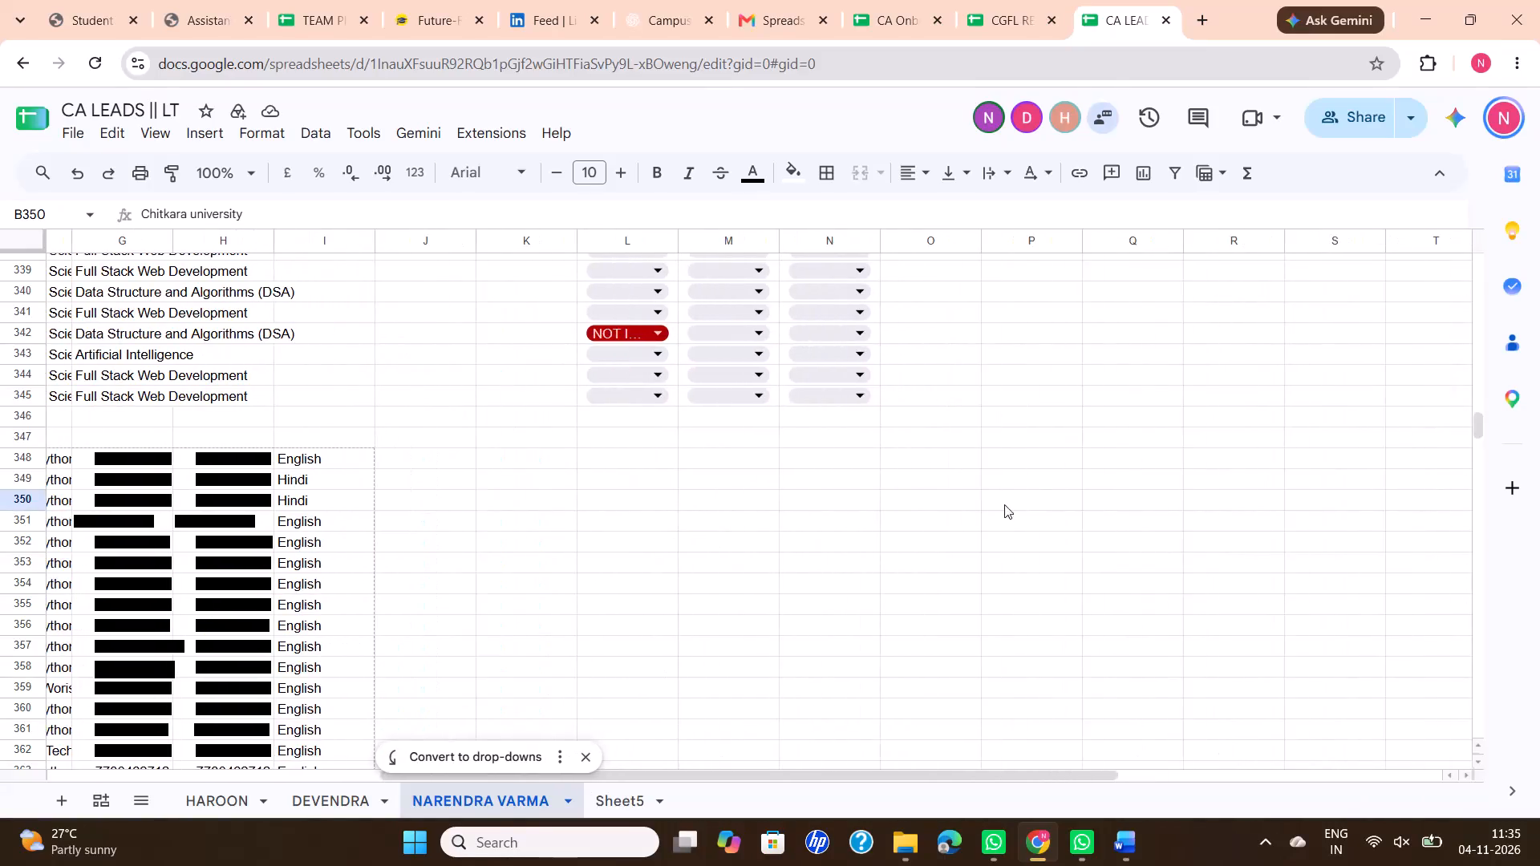
# Fill the status drop-down from L345 down column L to row 384, covering the 4/11/2026 leads.
pyautogui.hscroll(6, 910, 508)
pyautogui.scroll(-1, 910, 508)
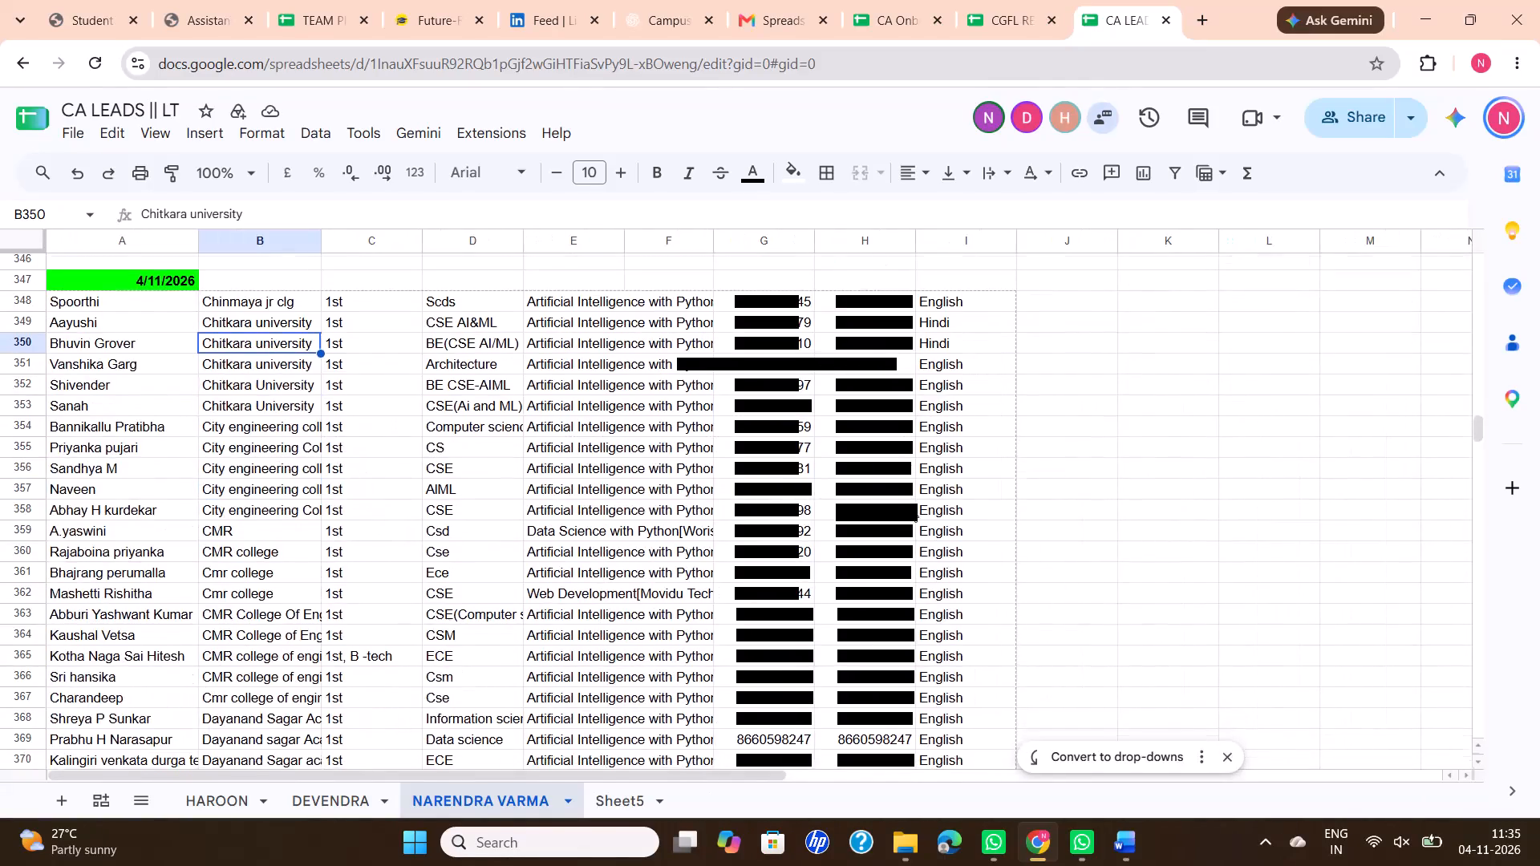
pyautogui.scroll(-1, 910, 508)
pyautogui.hscroll(-3, 910, 508)
pyautogui.scroll(1, 910, 508)
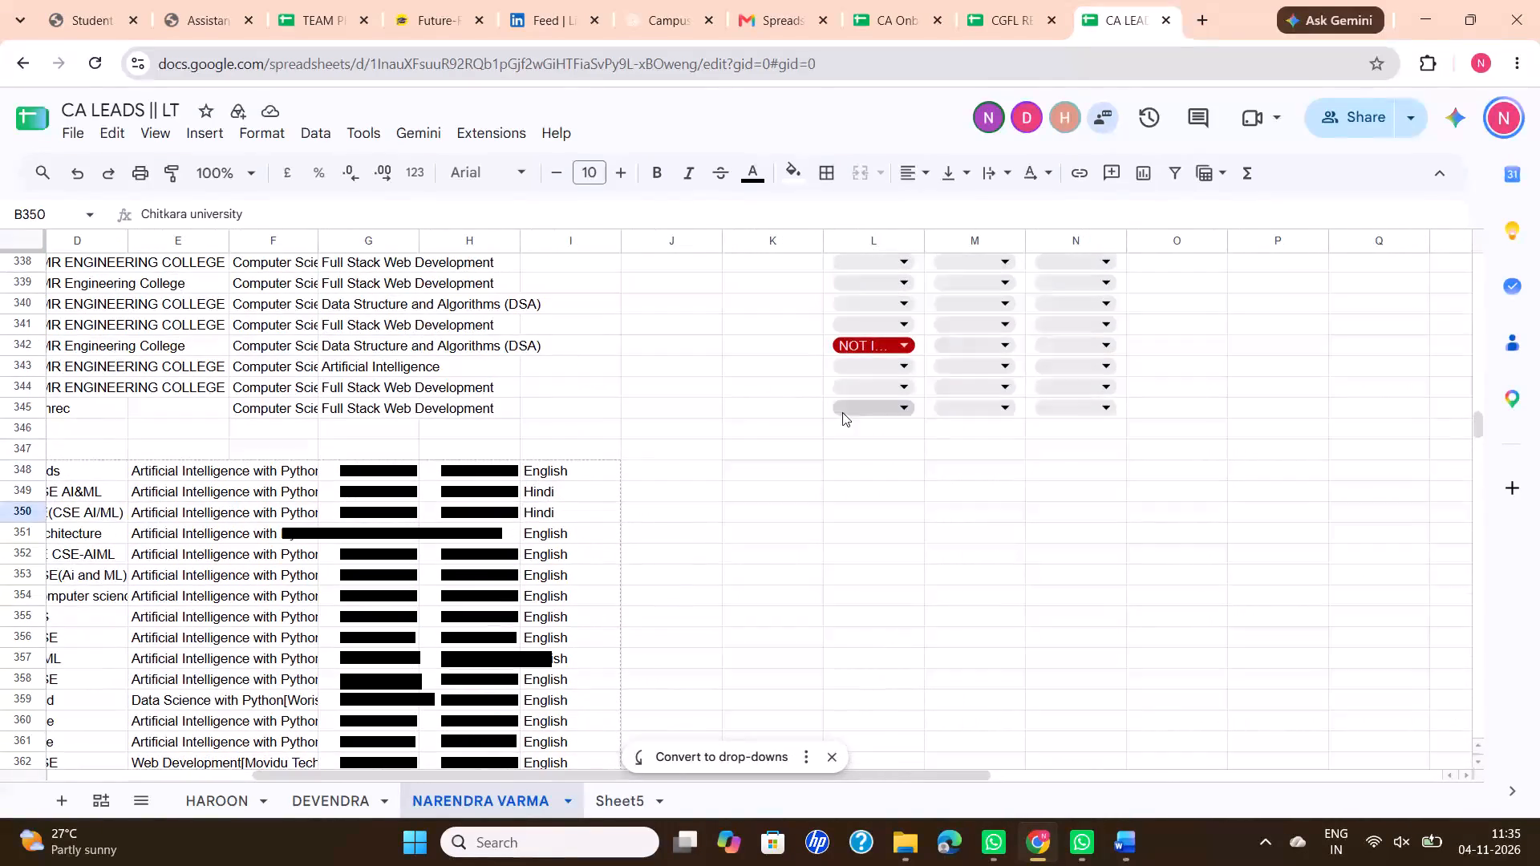
pyautogui.click(819, 414)
pyautogui.click(919, 419)
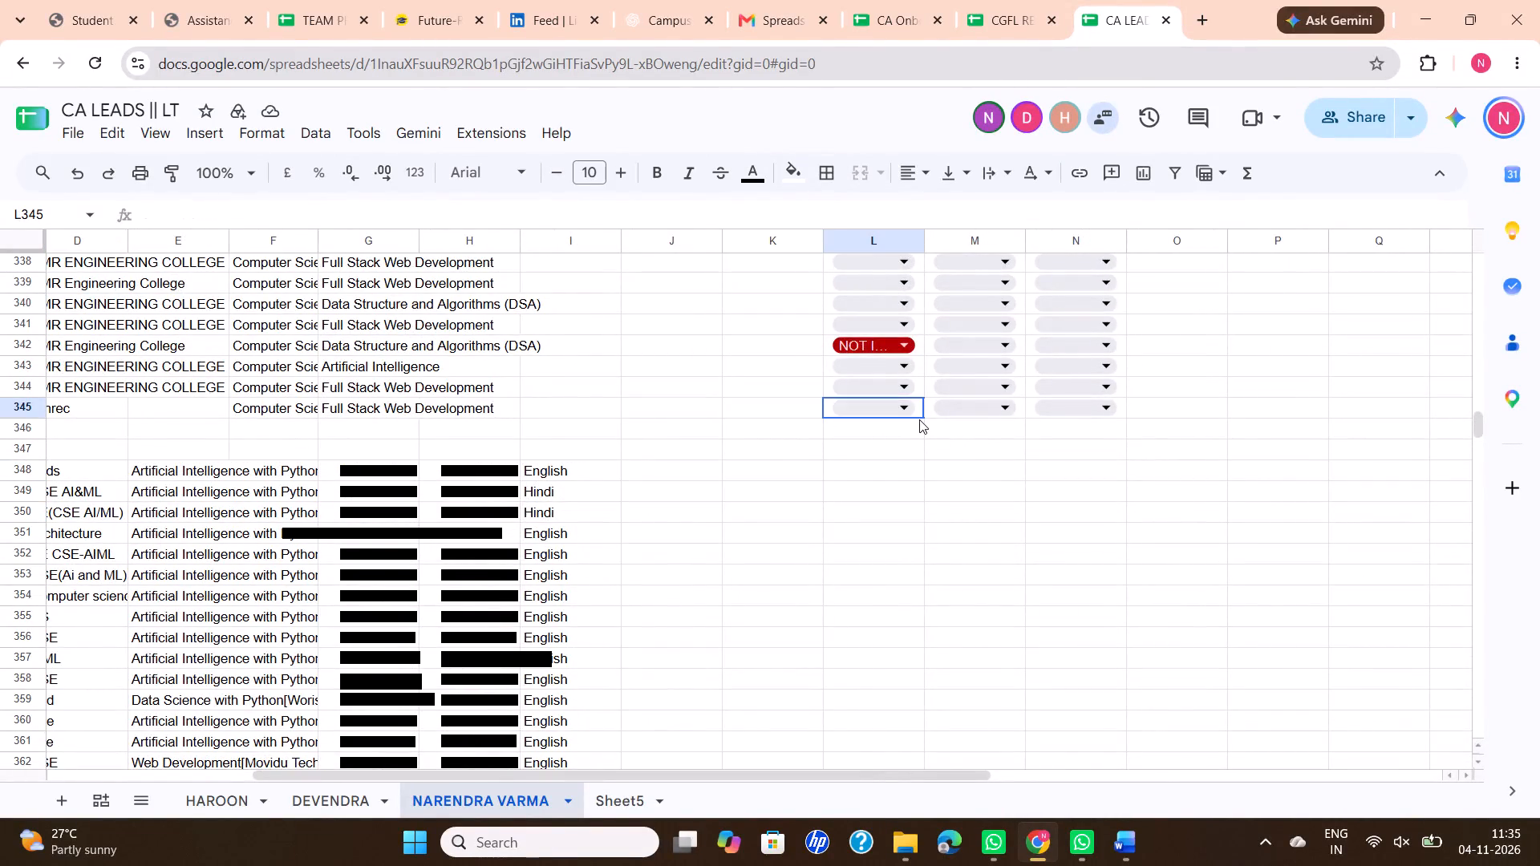
pyautogui.moveTo(922, 416); pyautogui.dragTo(912, 595)
pyautogui.moveTo(912, 595); pyautogui.dragTo(1025, 775)
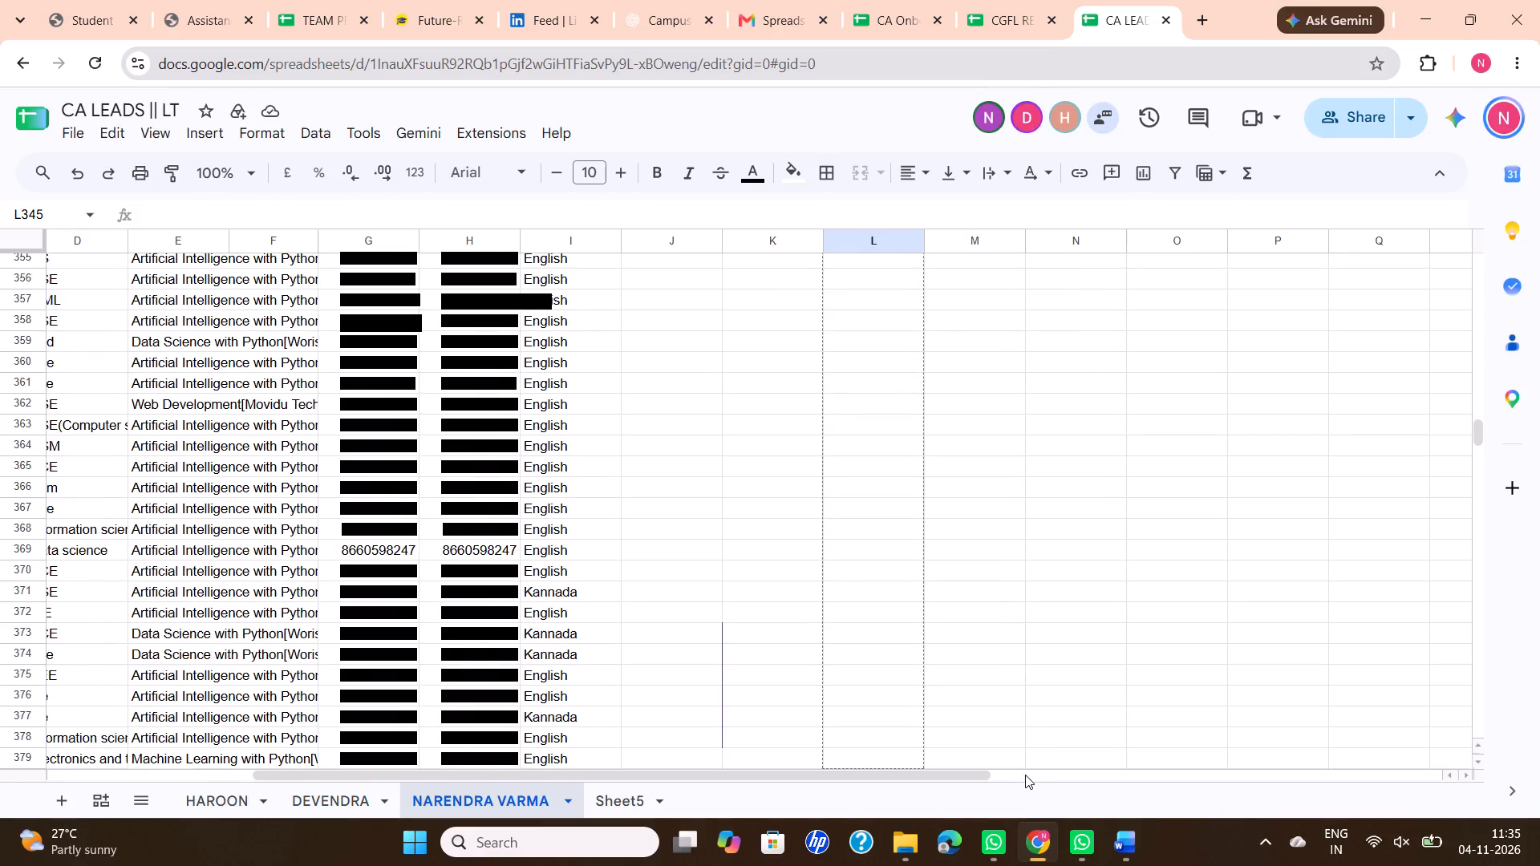
pyautogui.moveTo(1025, 775); pyautogui.dragTo(983, 535)
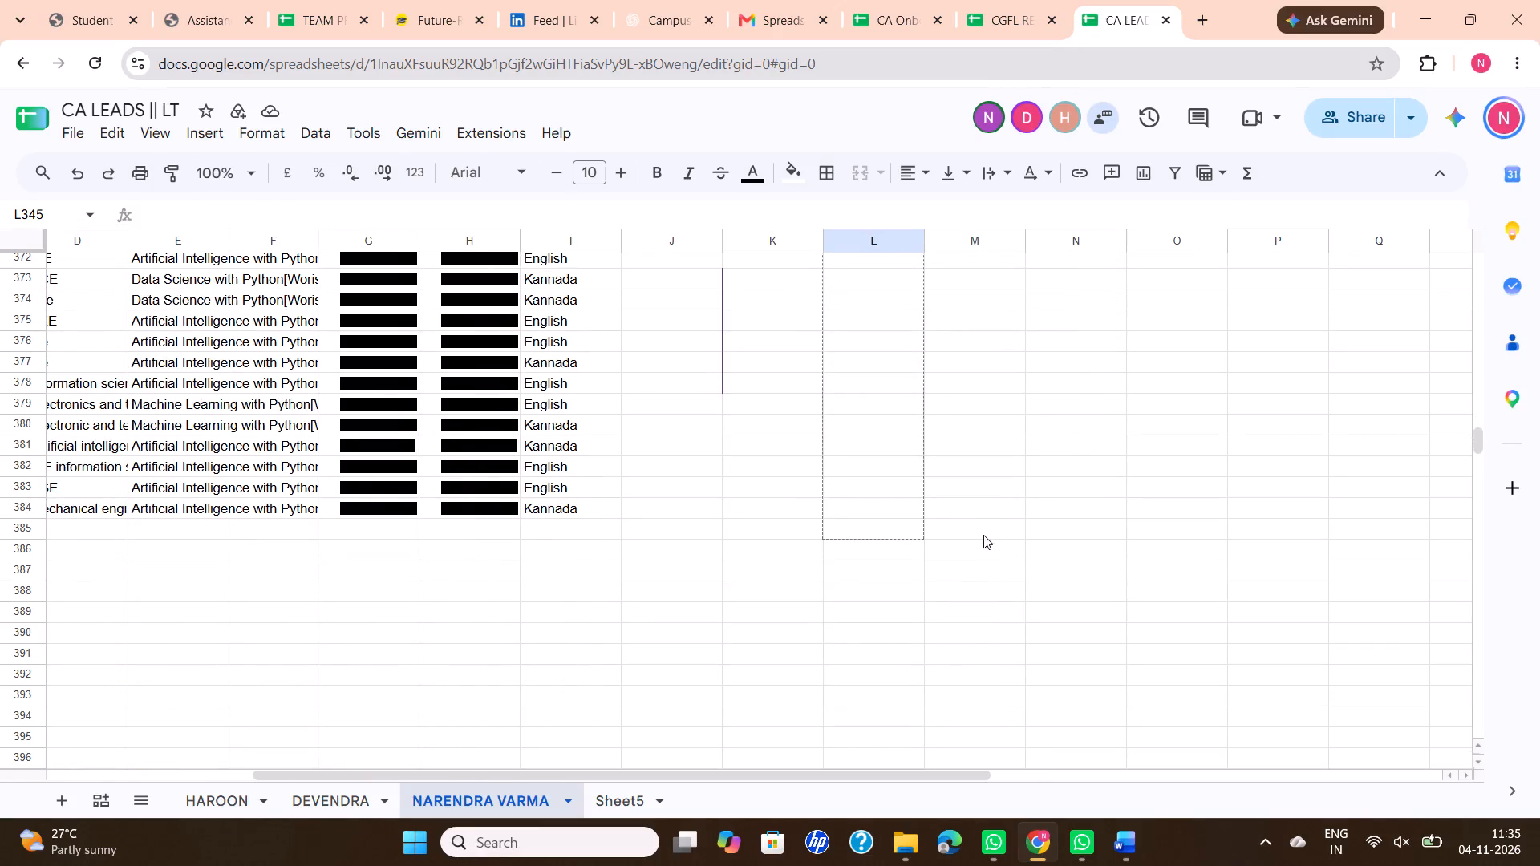
pyautogui.moveTo(983, 535); pyautogui.dragTo(979, 515)
pyautogui.click(786, 548)
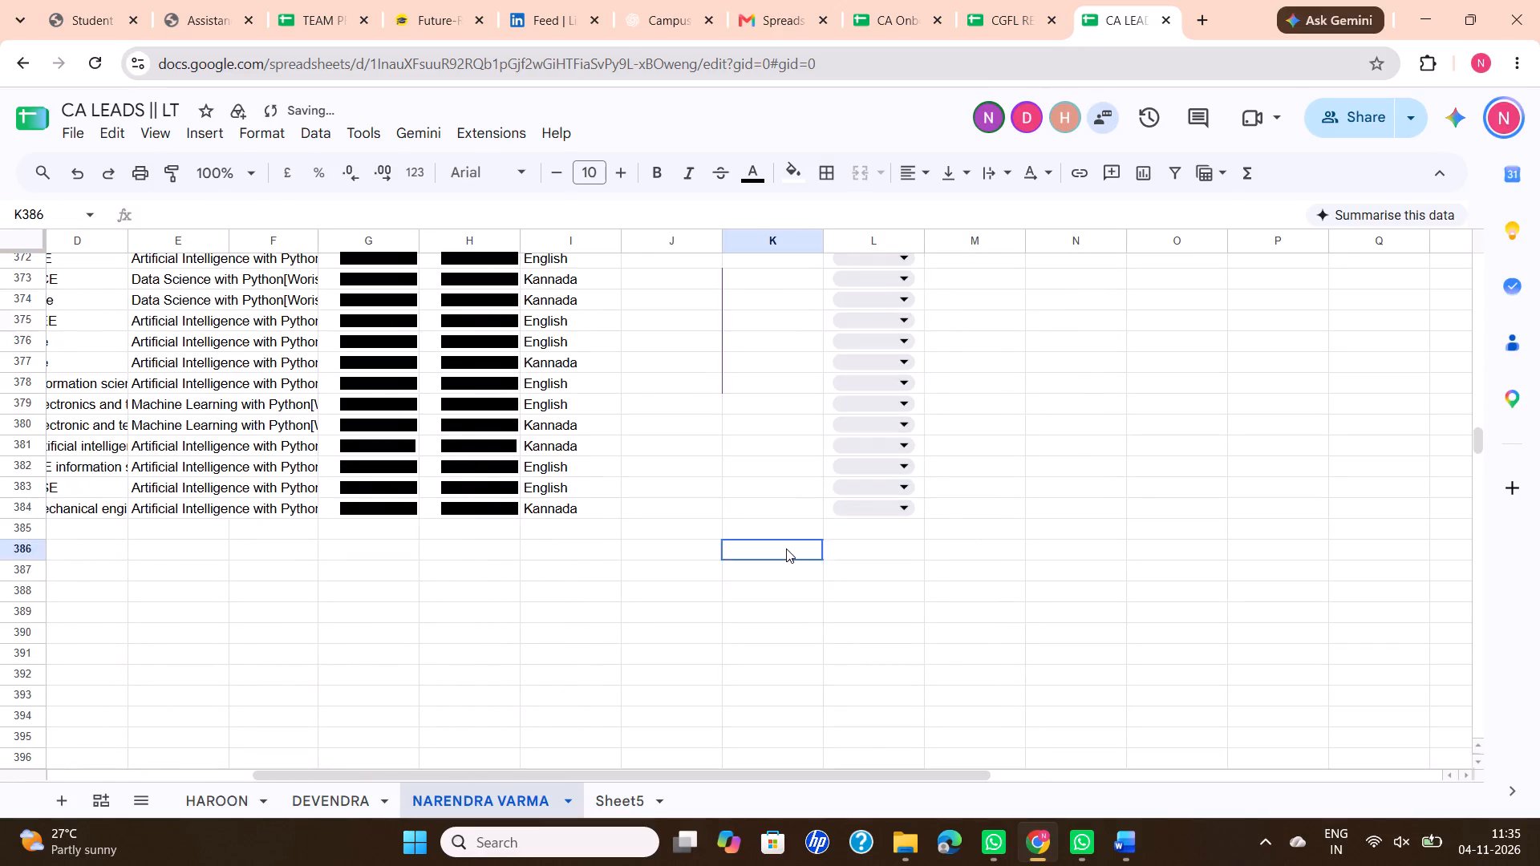
# Fill the drop-down from N345 down column N to row 384.
pyautogui.scroll(2, 786, 548)
pyautogui.scroll(5, 1023, 411)
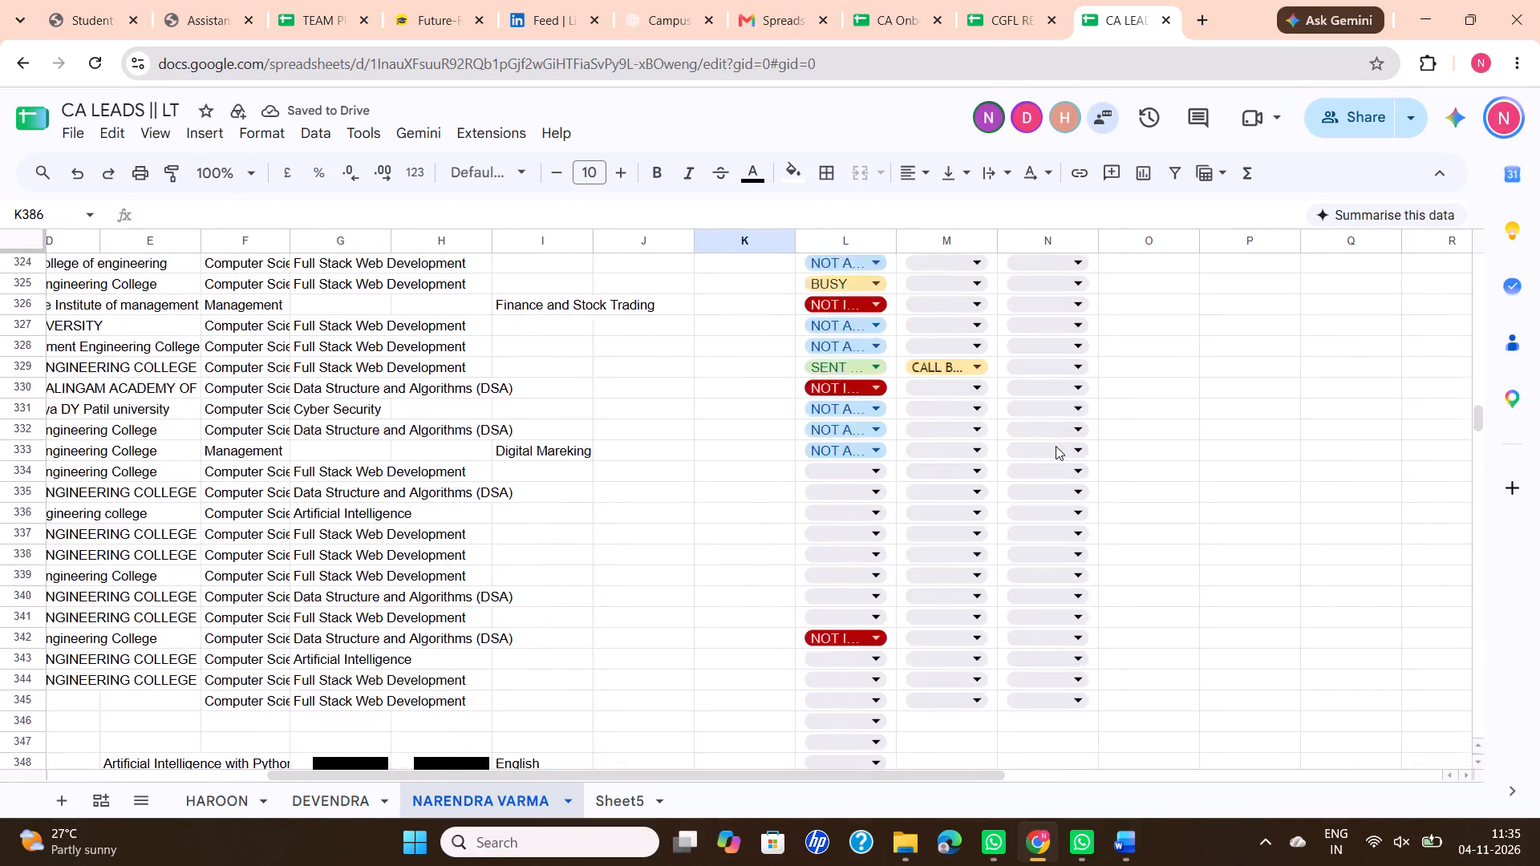
pyautogui.scroll(-1, 1056, 446)
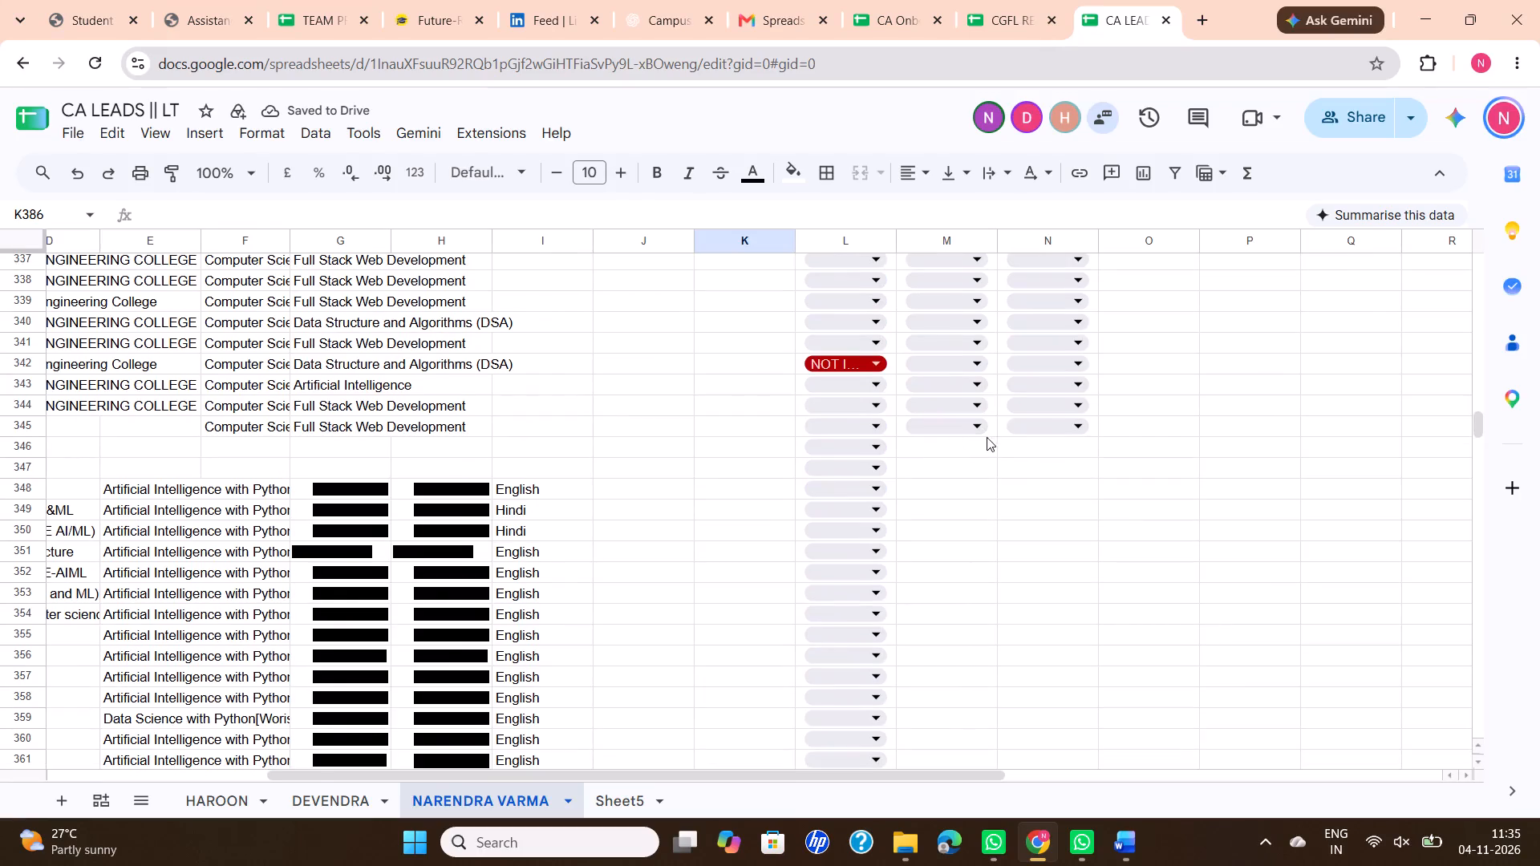
pyautogui.click(1098, 434)
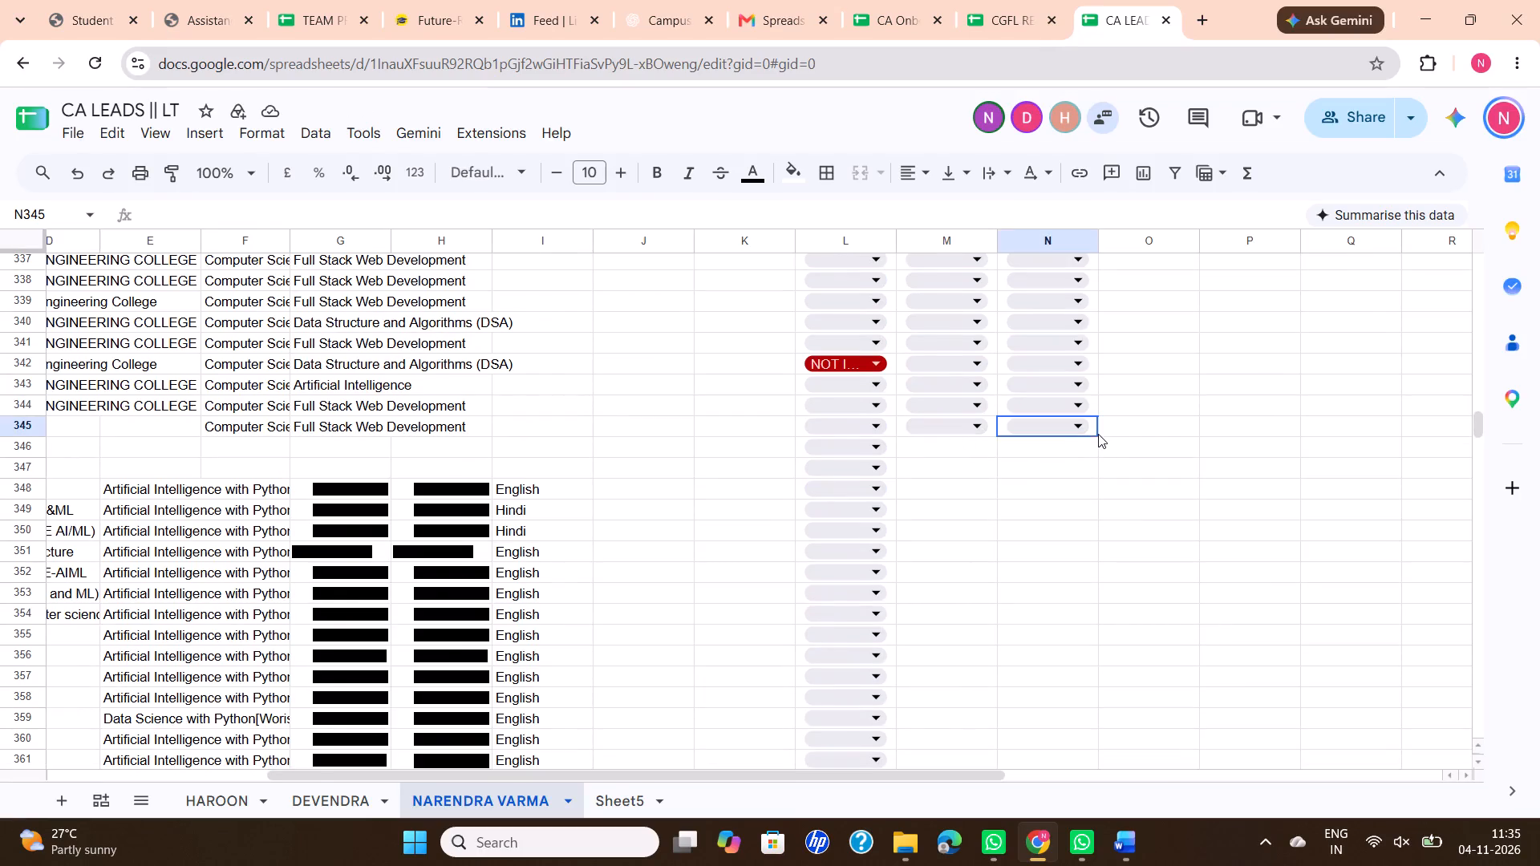
pyautogui.moveTo(1099, 435); pyautogui.dragTo(1059, 626)
pyautogui.moveTo(1059, 626); pyautogui.dragTo(1075, 774)
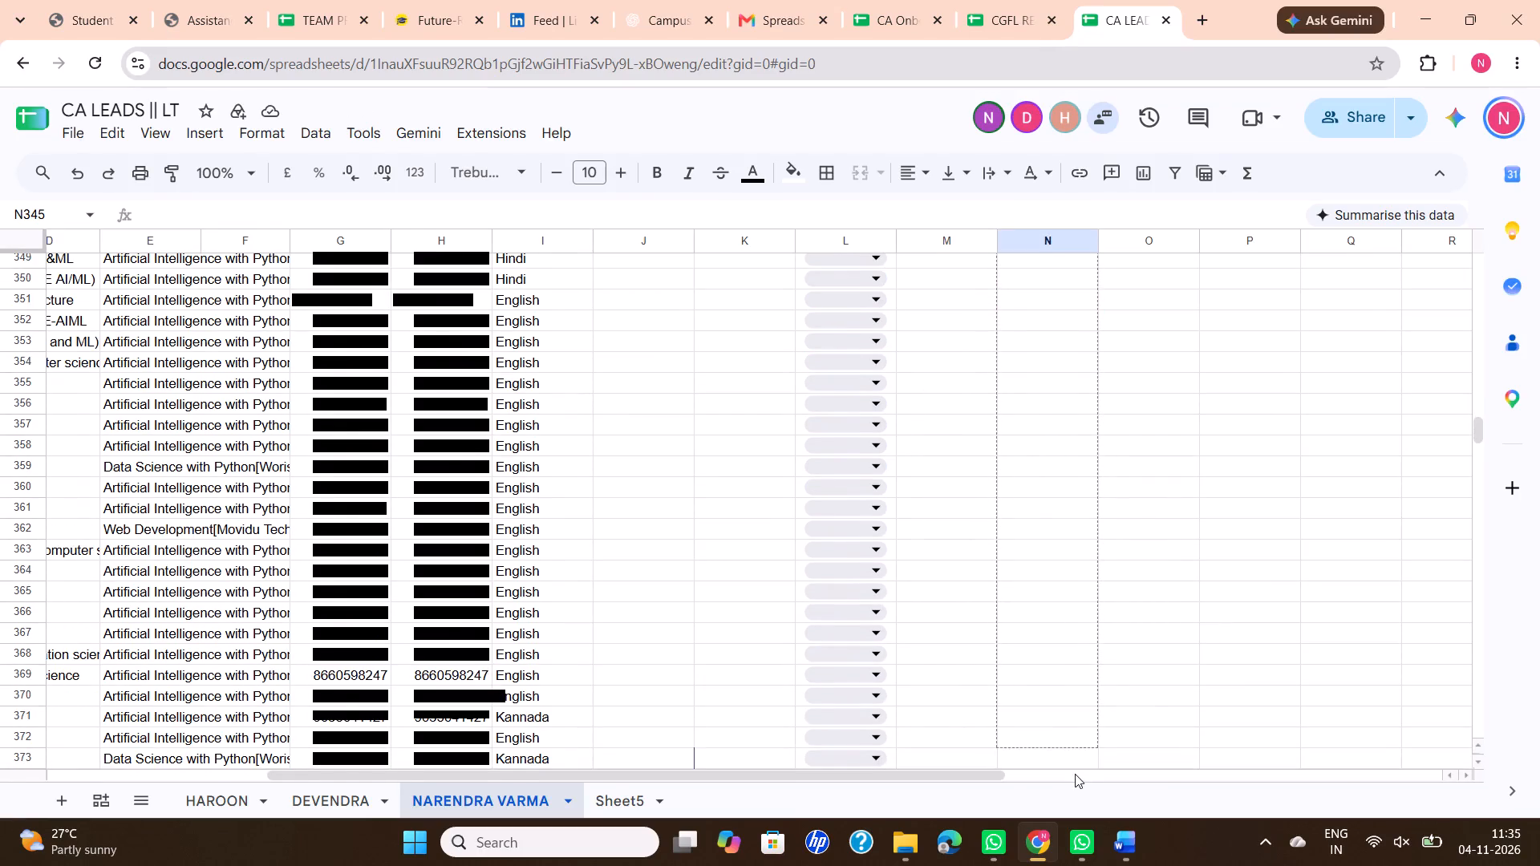
pyautogui.moveTo(1075, 774); pyautogui.dragTo(1080, 729)
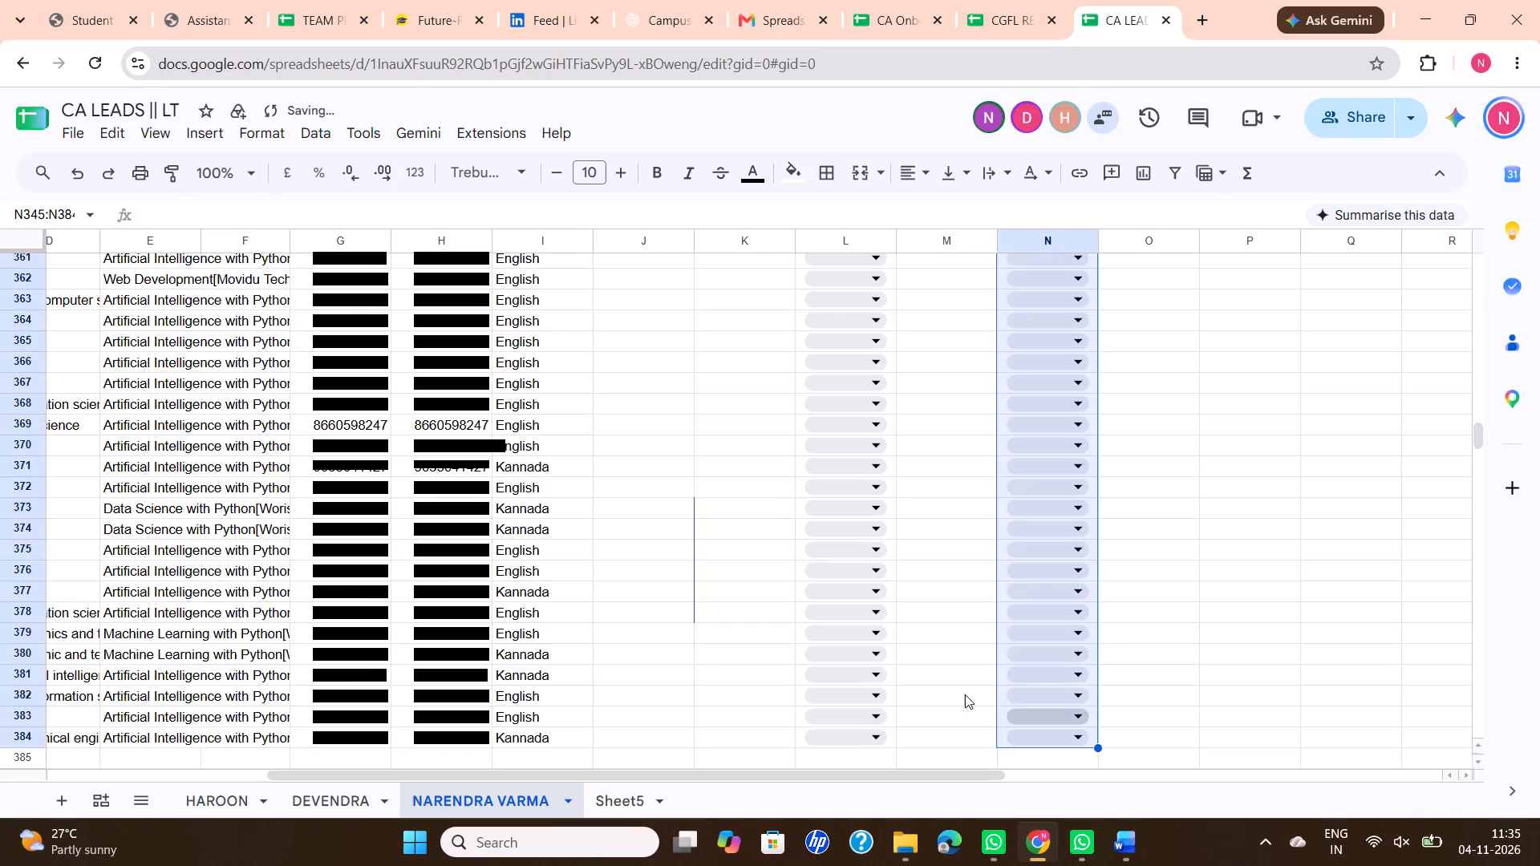
pyautogui.click(925, 679)
# Fill the drop-down from M345 down column M to row 384.
pyautogui.scroll(2, 925, 679)
pyautogui.scroll(2, 941, 409)
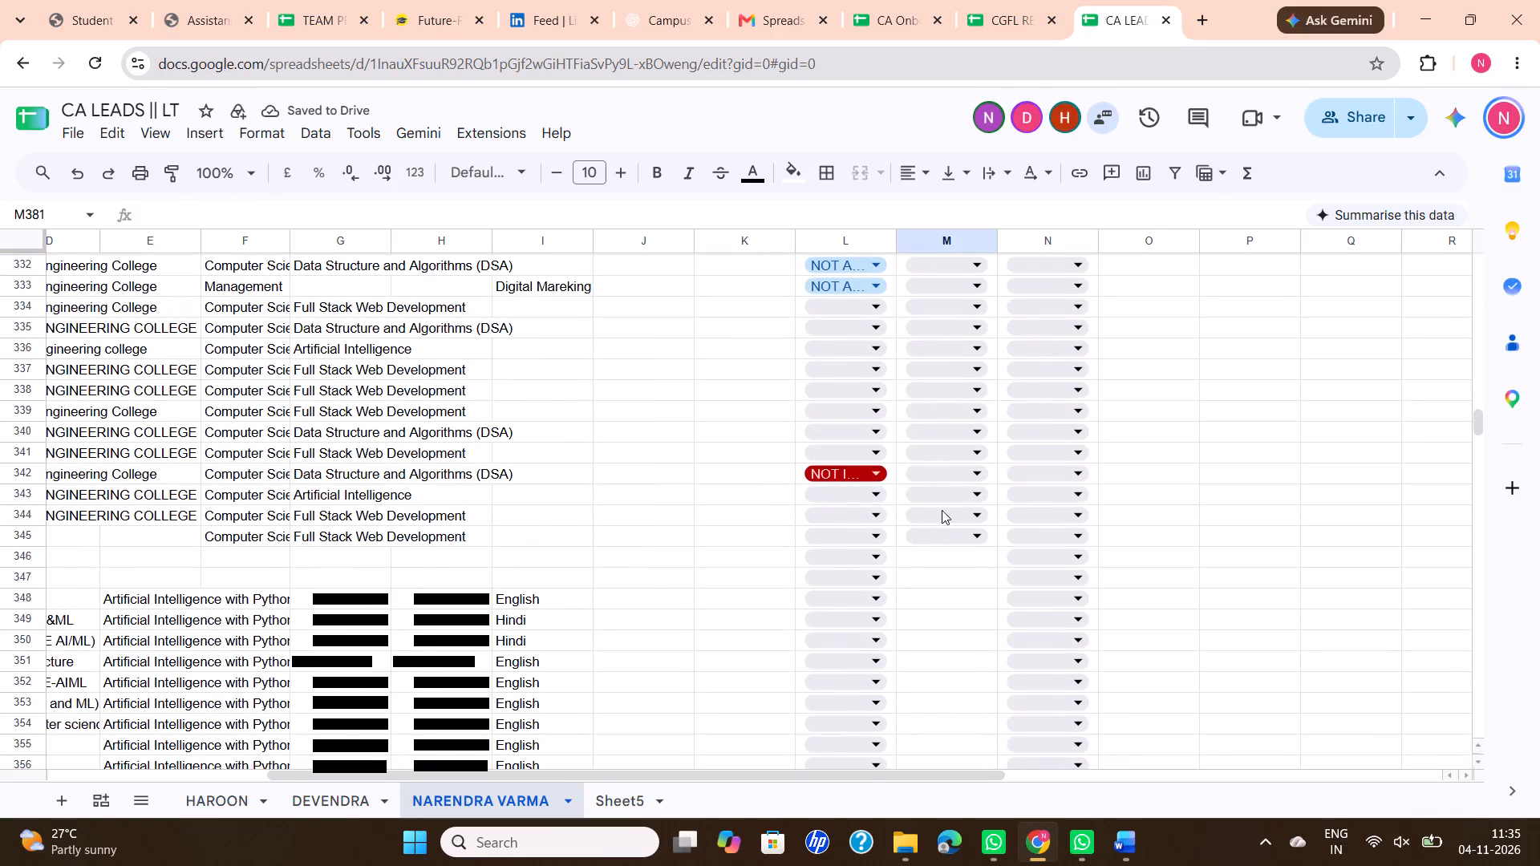
pyautogui.click(923, 544)
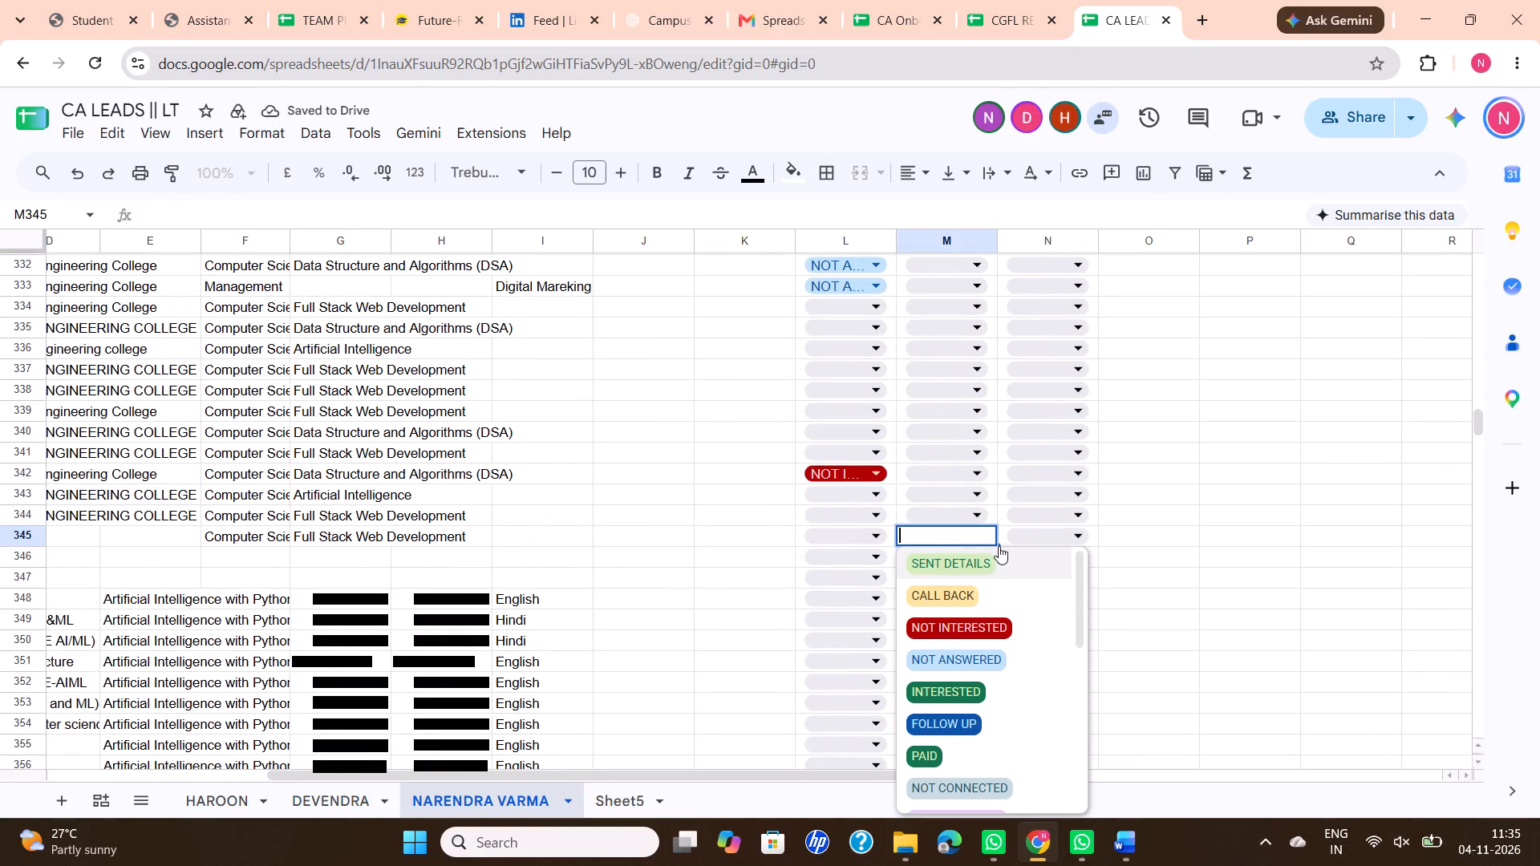
pyautogui.moveTo(999, 542); pyautogui.dragTo(987, 791)
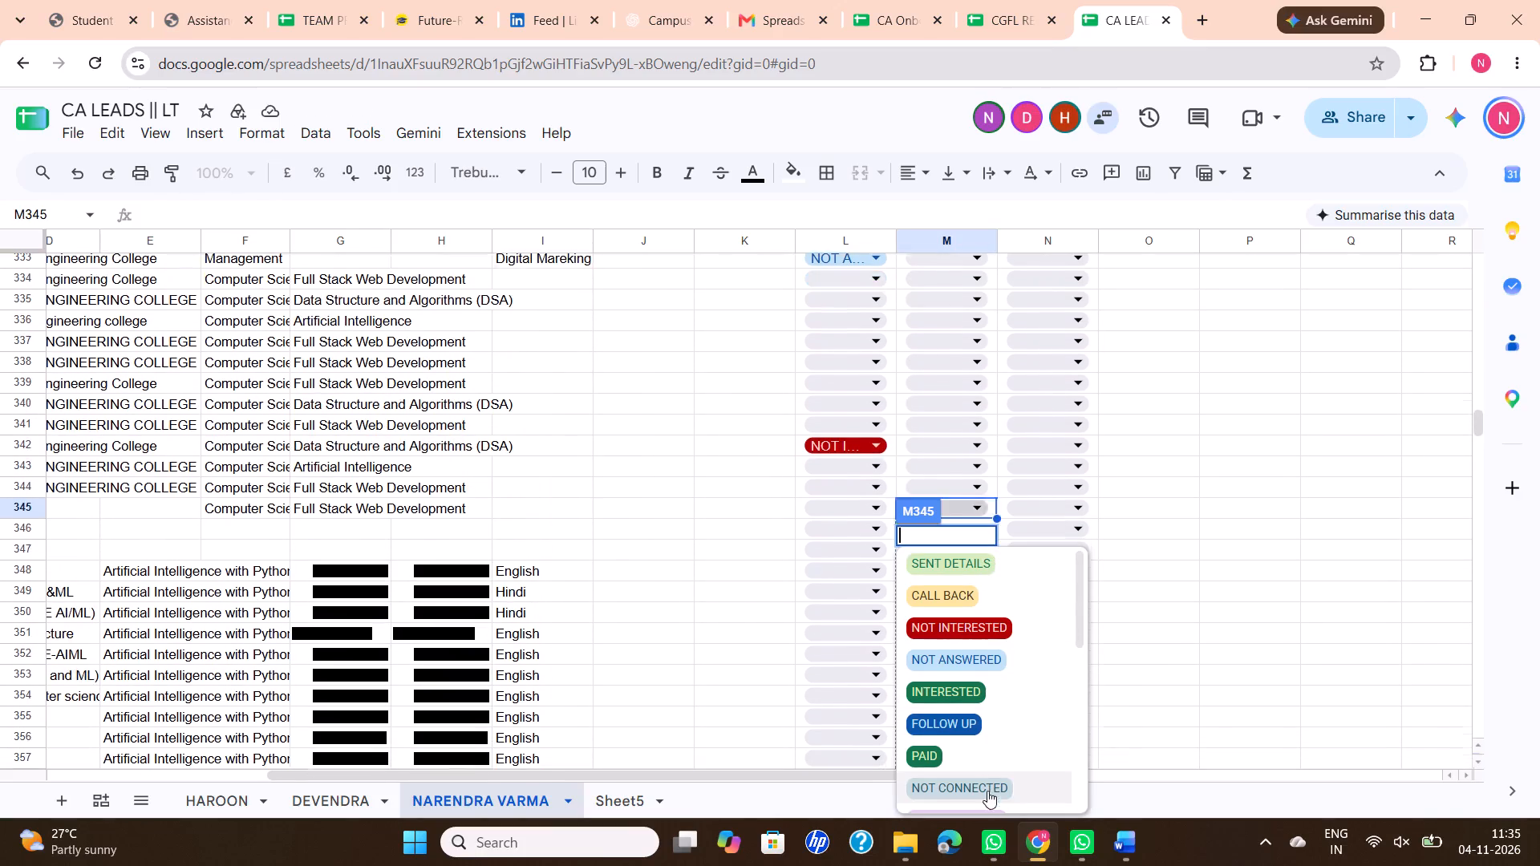
pyautogui.moveTo(987, 791); pyautogui.dragTo(1015, 411)
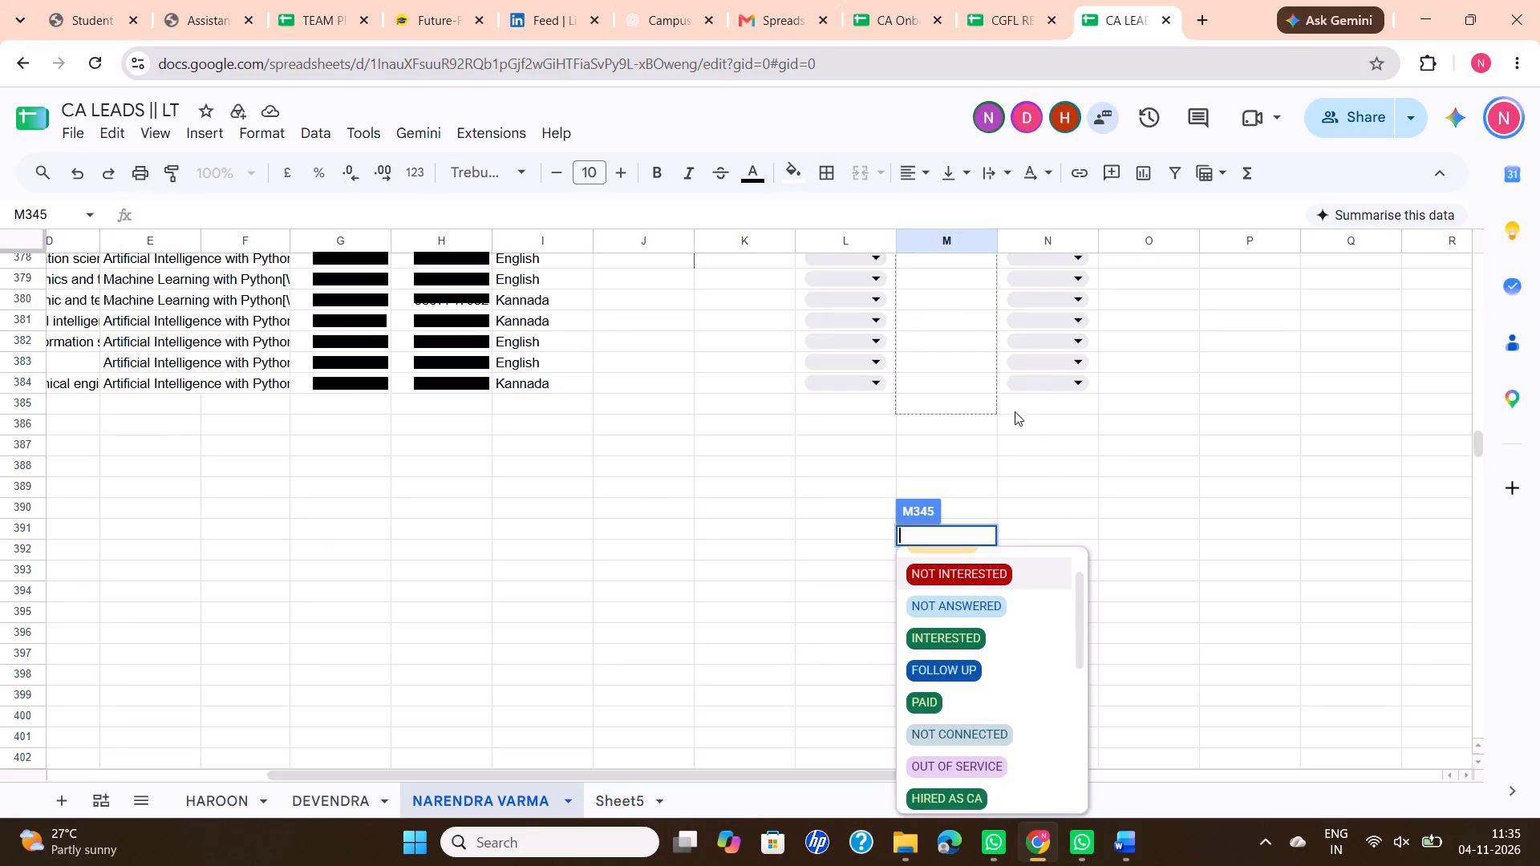
pyautogui.moveTo(1015, 411); pyautogui.dragTo(1002, 394)
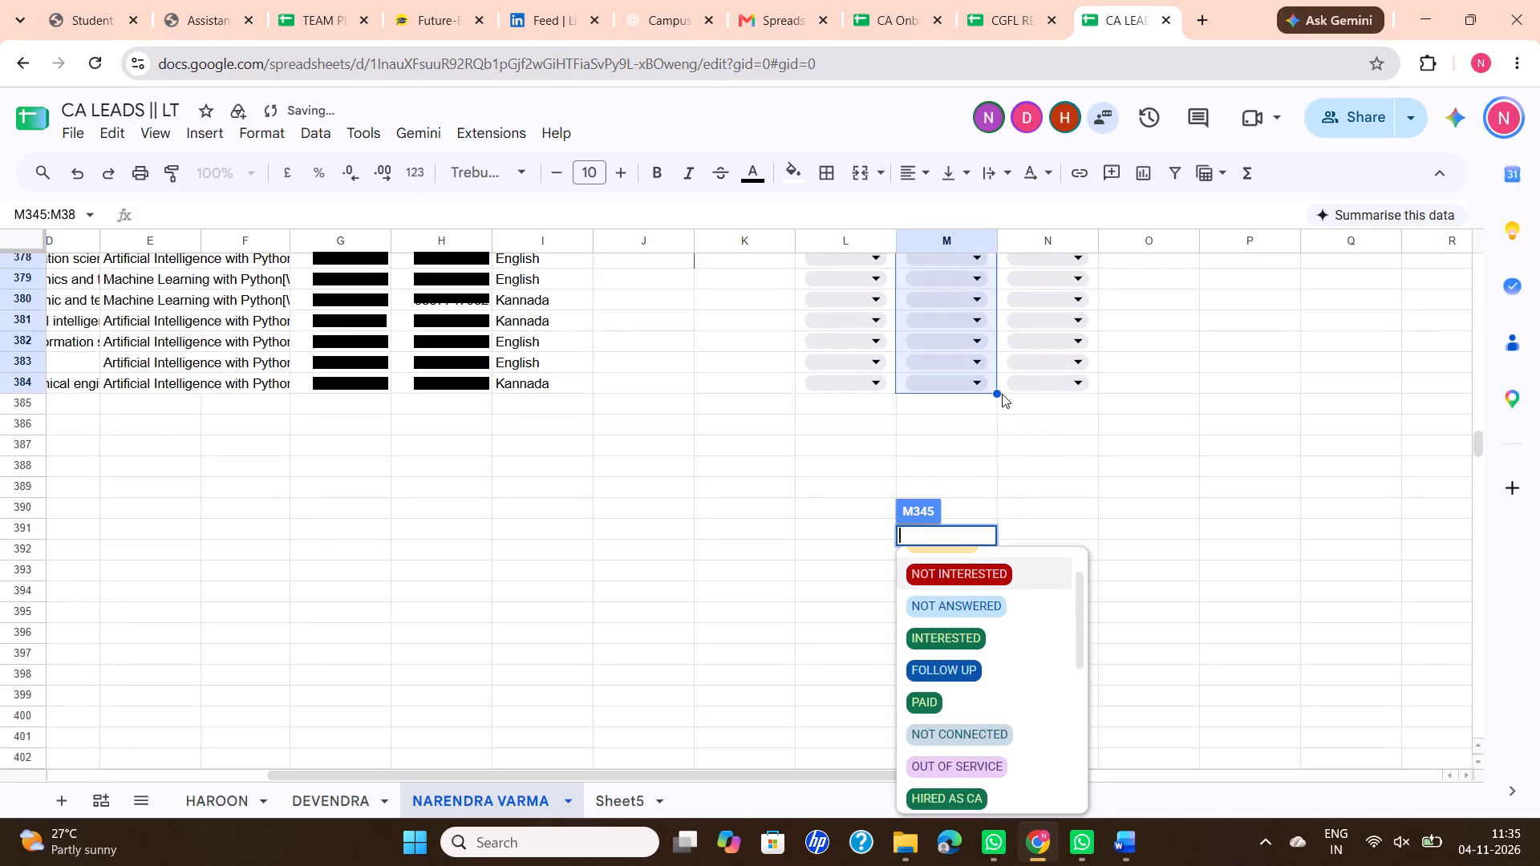
pyautogui.click(853, 433)
pyautogui.scroll(1, 853, 433)
pyautogui.click(740, 450)
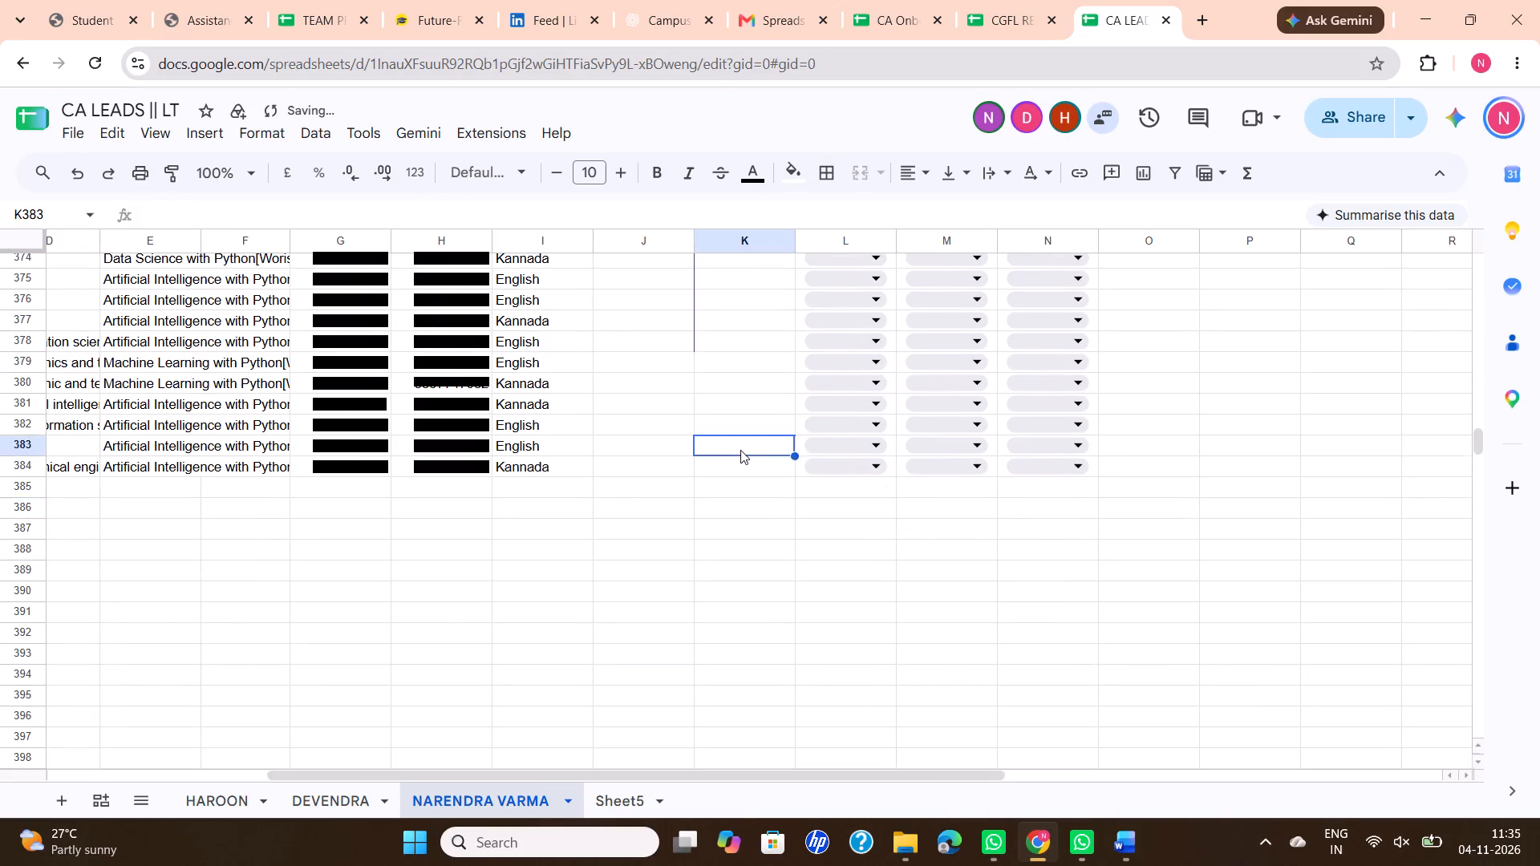
# Log the row 348 lead's status as CALL BACK in column L and add the note "evng 3" in column O.
pyautogui.scroll(4, 740, 450)
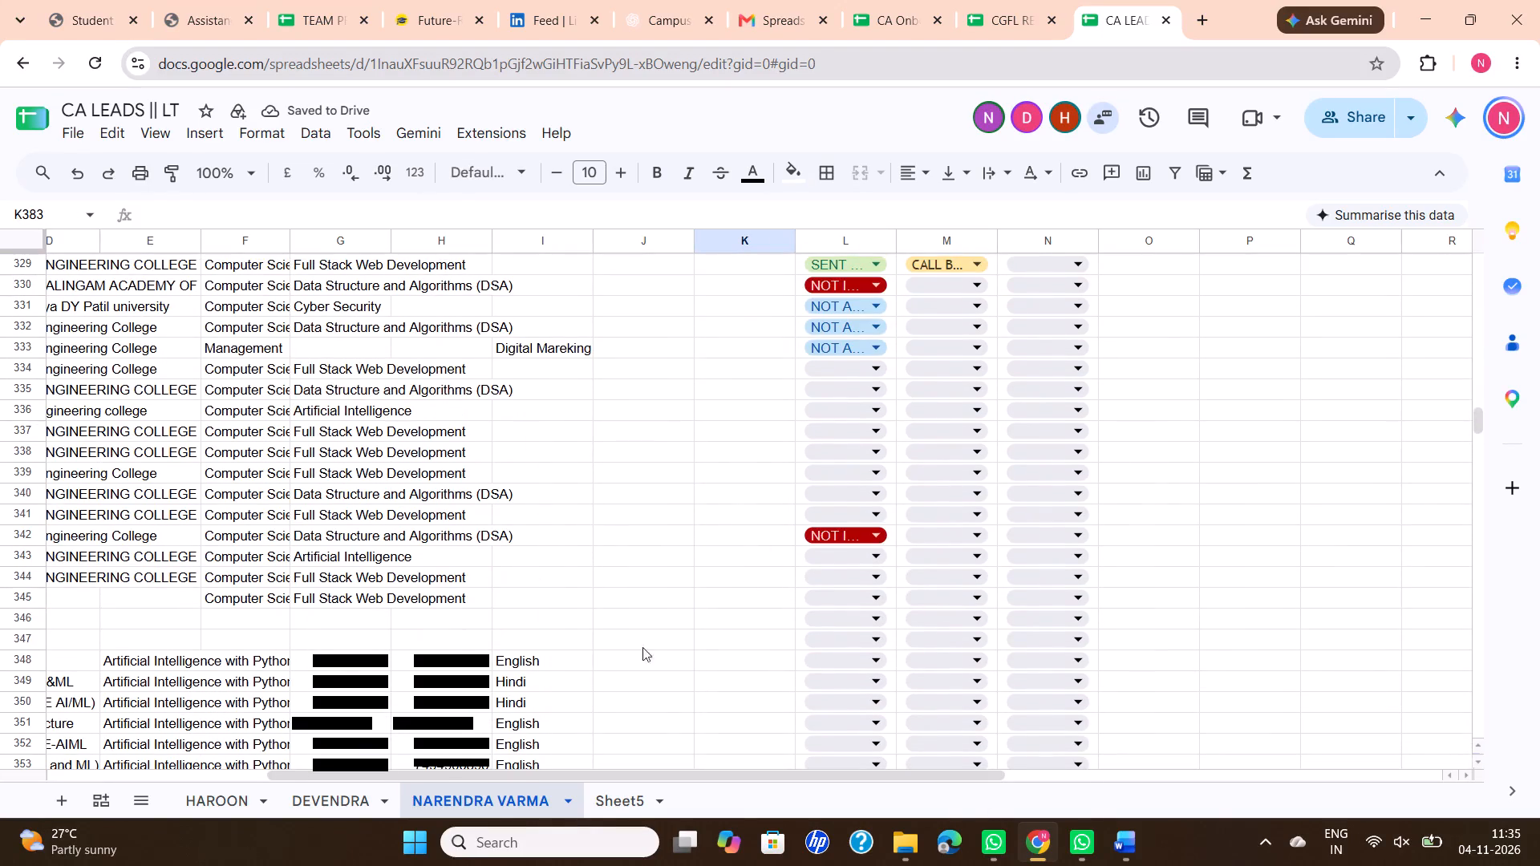
pyautogui.click(865, 662)
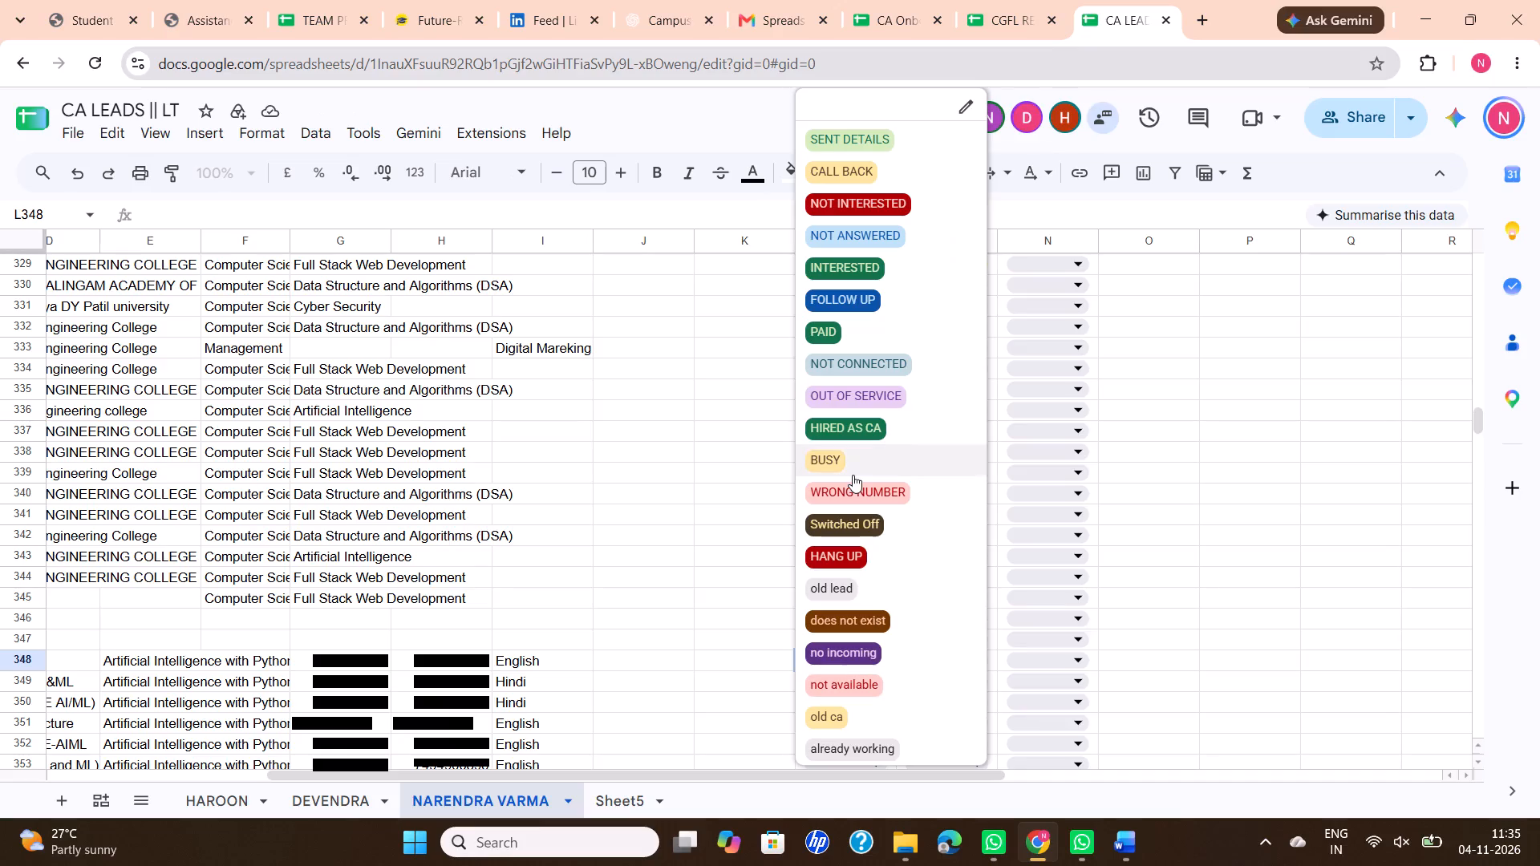
pyautogui.click(845, 172)
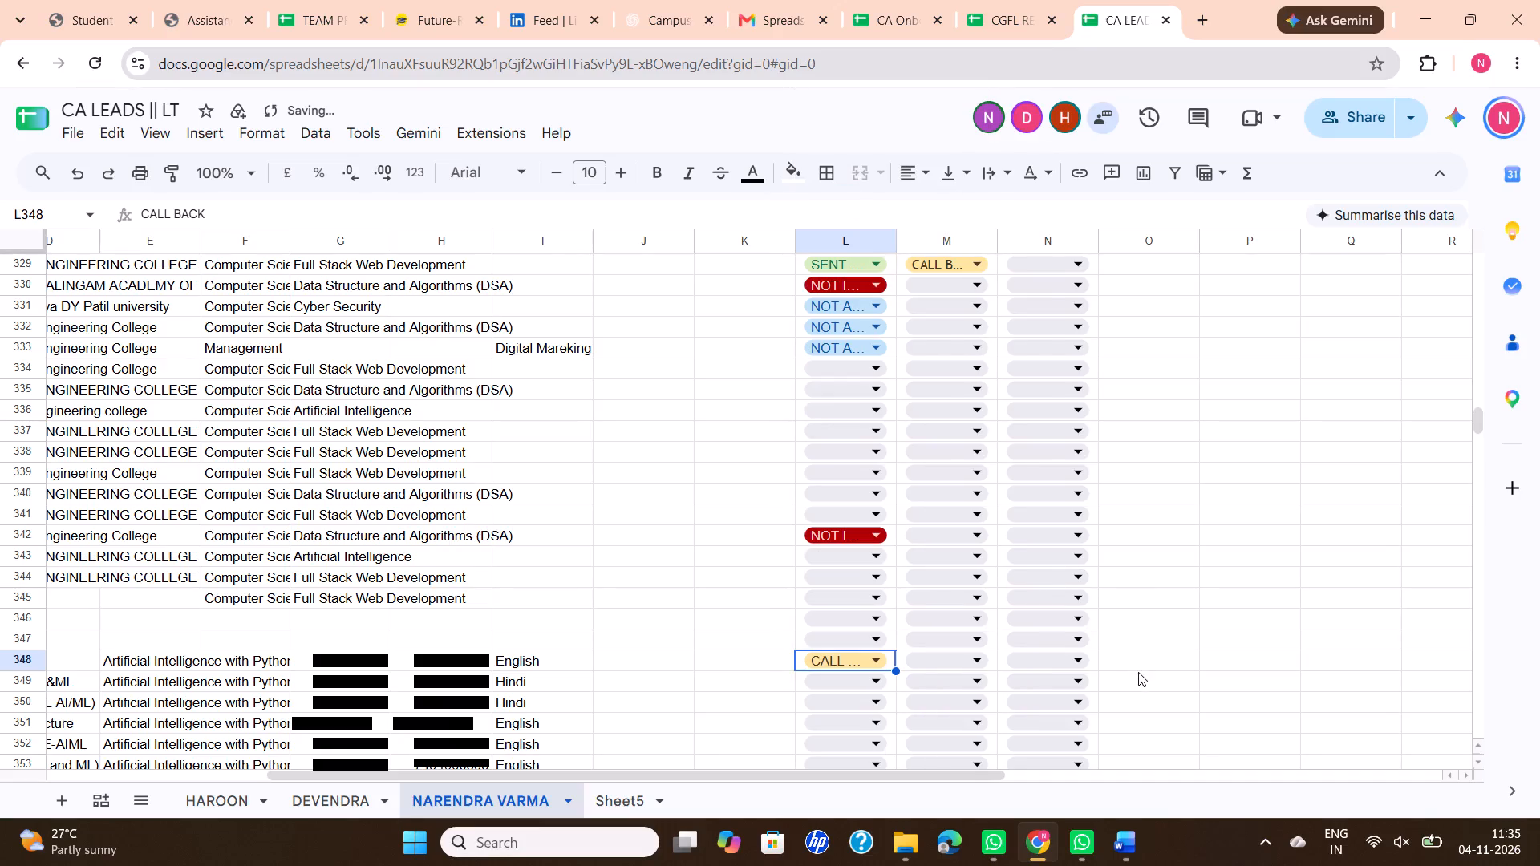
pyautogui.doubleClick(1125, 657)
pyautogui.write('evng 3')
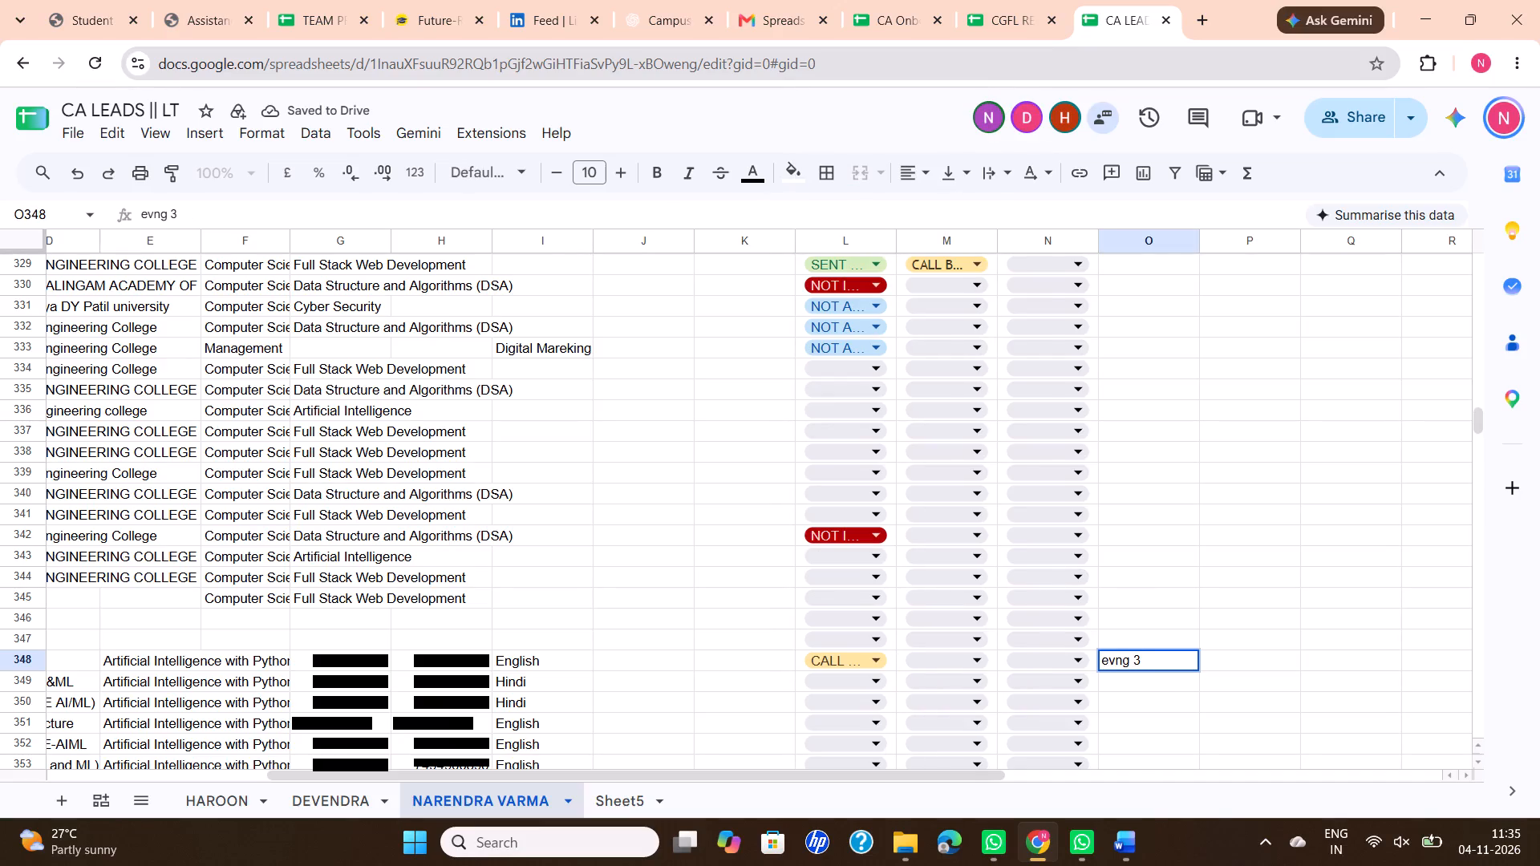
pyautogui.click(748, 686)
# Go back to the name, college and contact columns of the 4/11/2026 leads to review the entries below row 348.
pyautogui.hscroll(5, 748, 686)
pyautogui.hscroll(3, 443, 704)
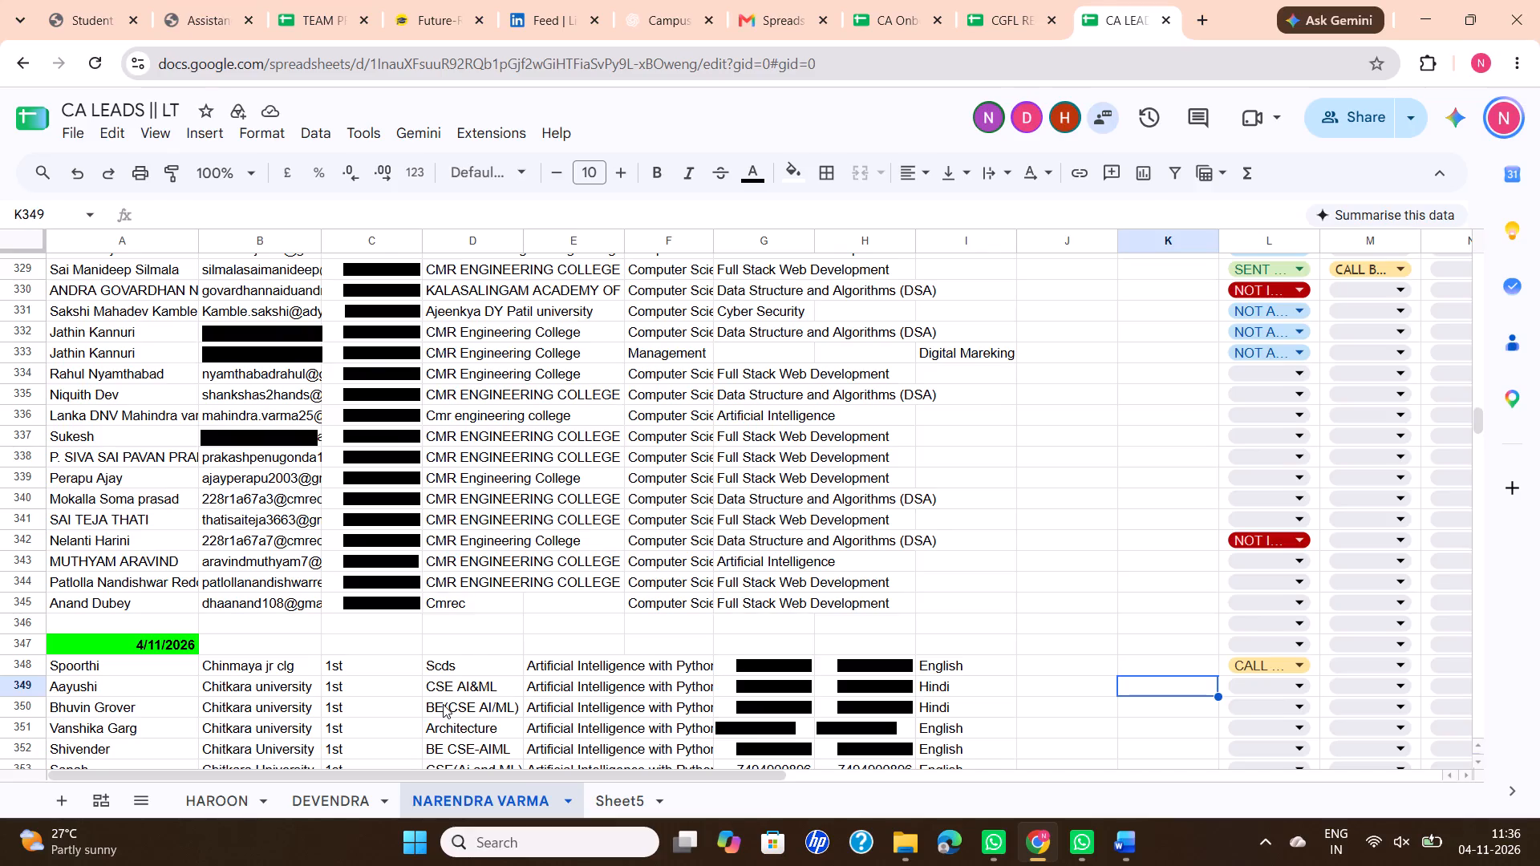
pyautogui.scroll(-2, 471, 708)
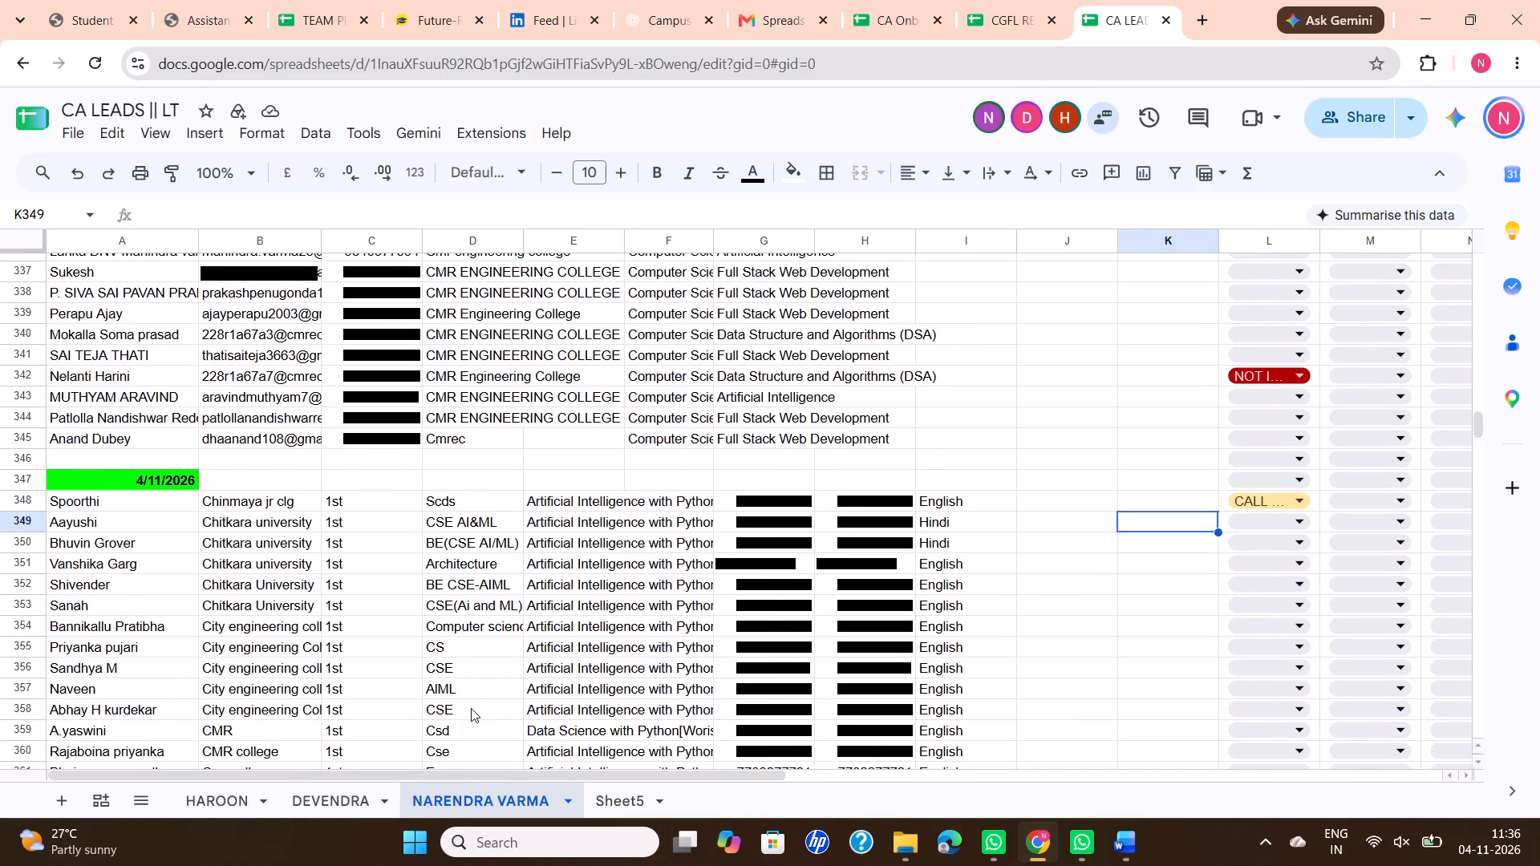
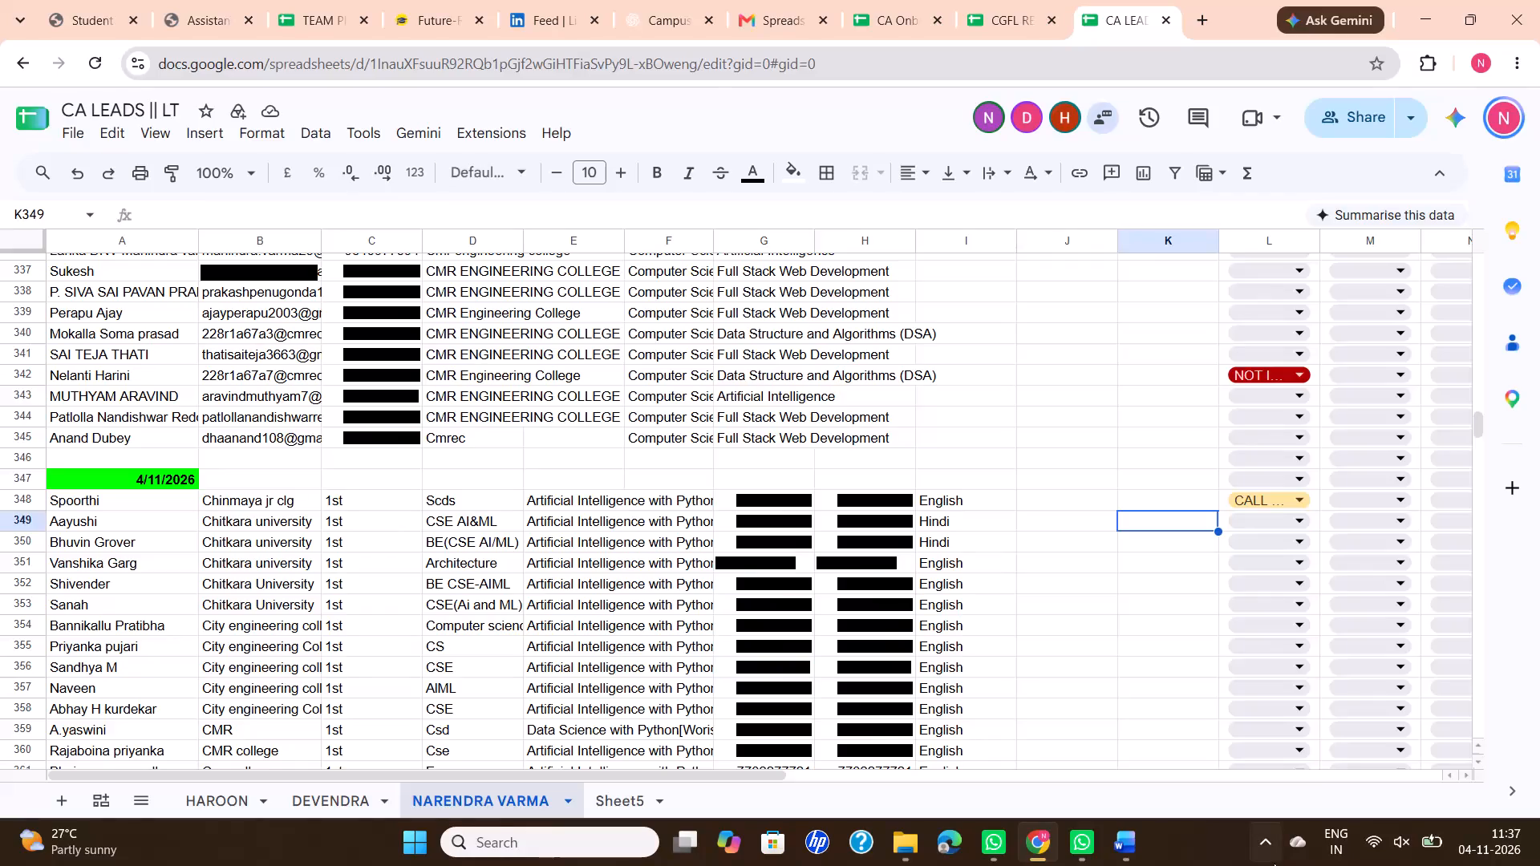
# Switch to the LEAD GEN NEW TEAM document in Word and read the calling script's Introduction and Availability section.
pyautogui.click(1131, 841)
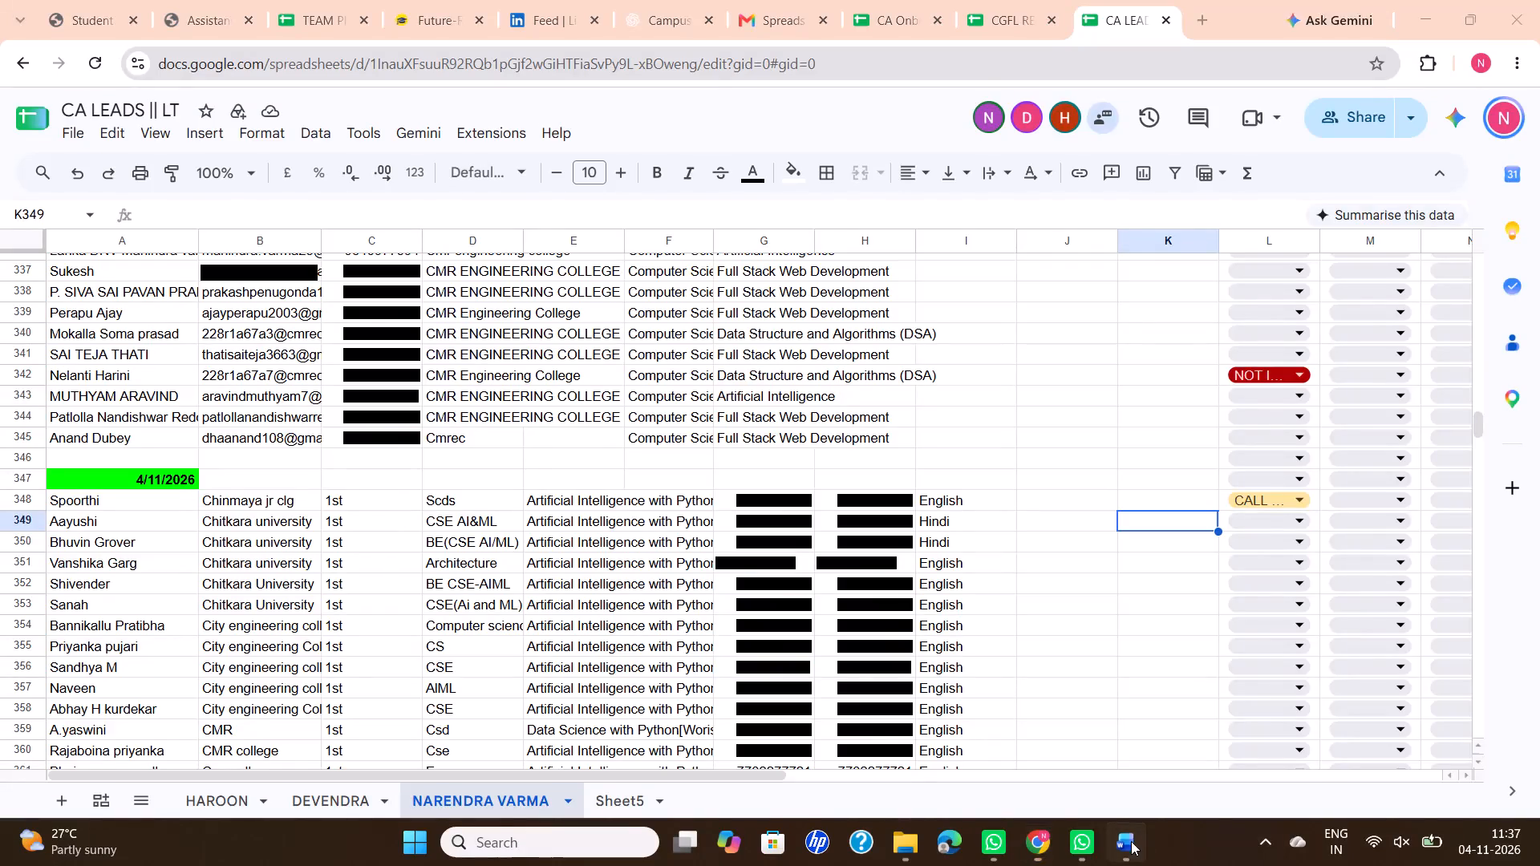
pyautogui.press('Down')
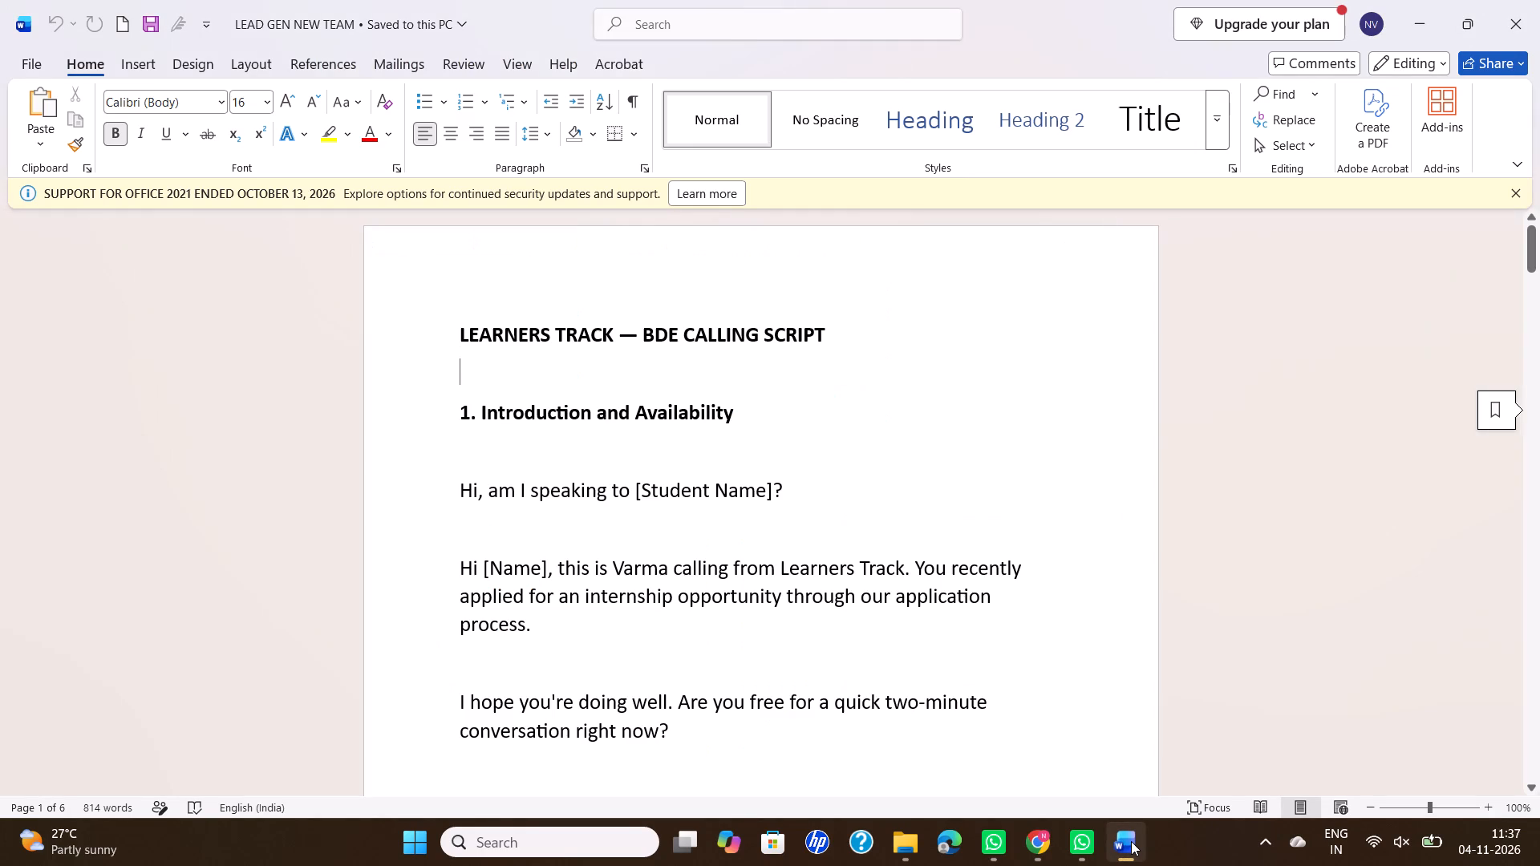
pyautogui.press('Down')
pyautogui.press('Down')
pyautogui.press('Down')
pyautogui.press('Down')
pyautogui.press('Down')
pyautogui.press('Down')
pyautogui.press('Down')
pyautogui.press('Down')
pyautogui.press('Down')
pyautogui.press('Down')
pyautogui.press('Down')
pyautogui.press('Down')
pyautogui.press('Down')
pyautogui.press('Down')
pyautogui.press('Down')
pyautogui.press('Down')
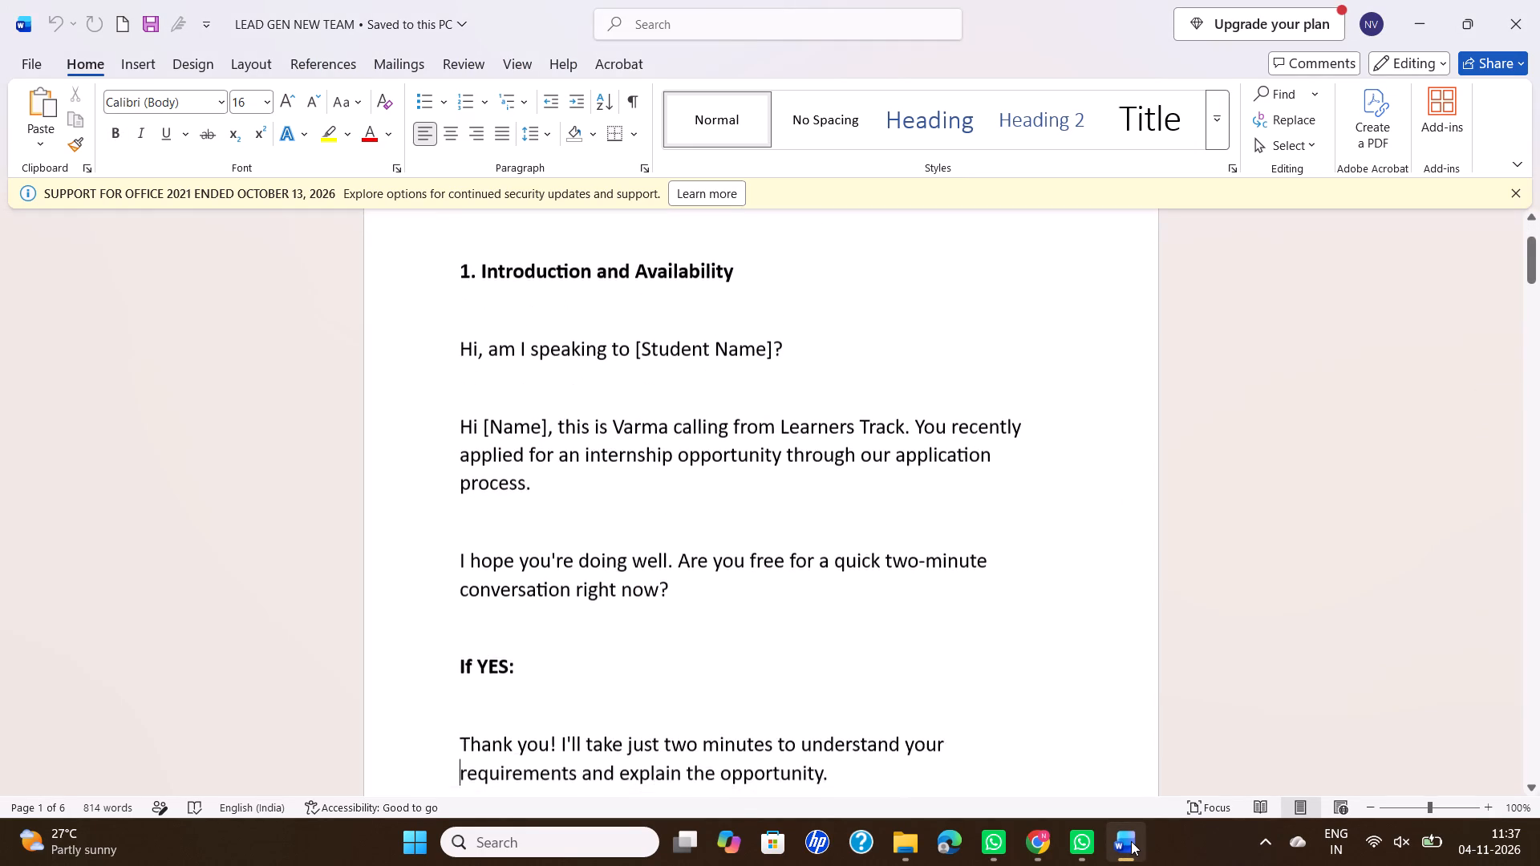
# Read the script's Application Confirmation and Student Profiling questions, through to the line that leads into explaining the opportunity.
pyautogui.press('Down')
pyautogui.press('Down')
pyautogui.press('Down')
pyautogui.press('Down')
pyautogui.press('Down')
pyautogui.press('Down')
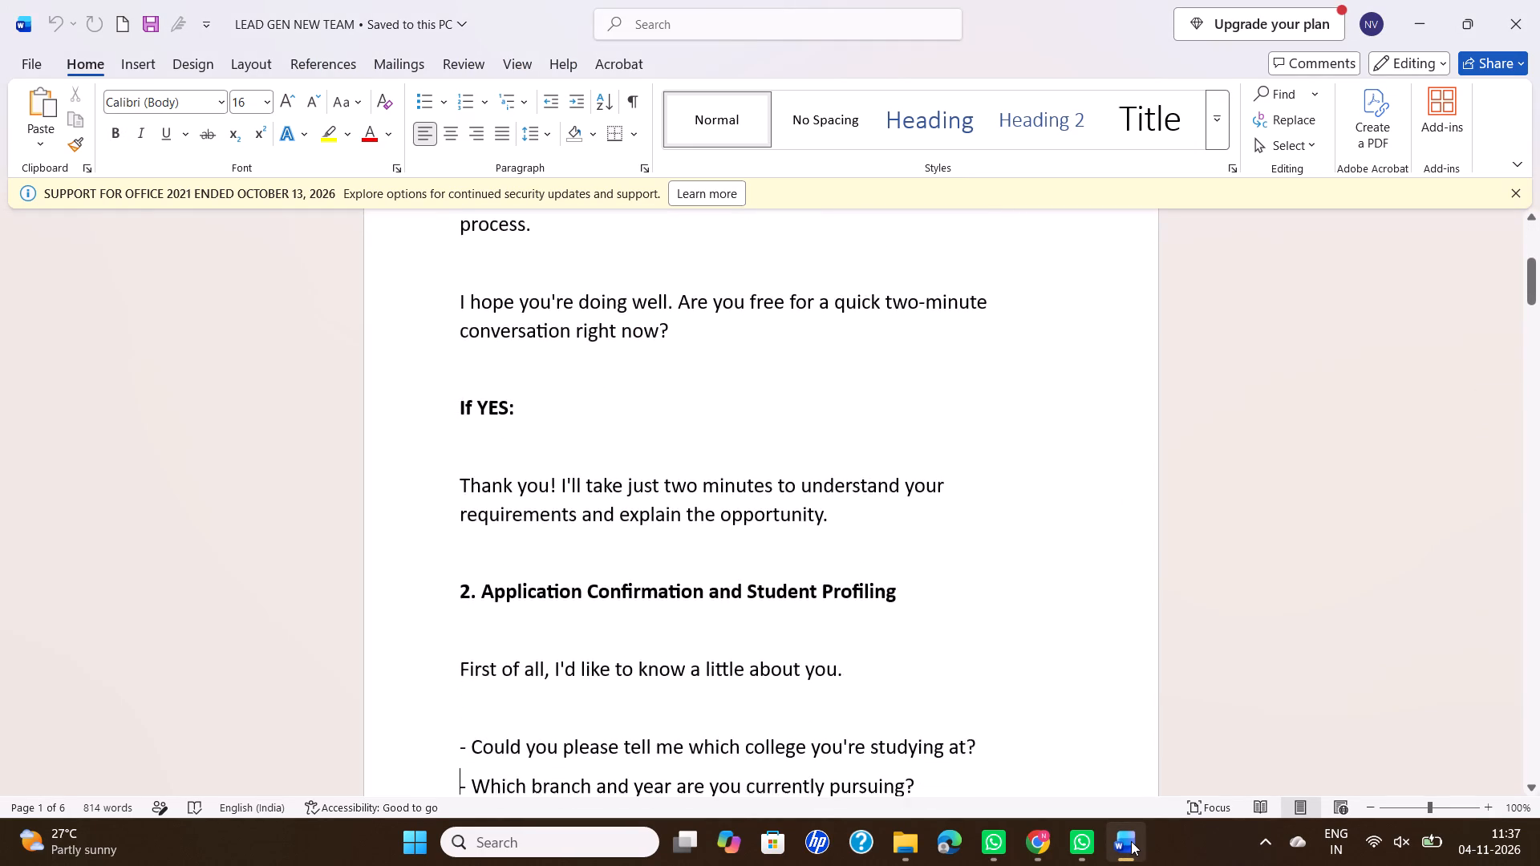
pyautogui.press('Down')
pyautogui.press('Down')
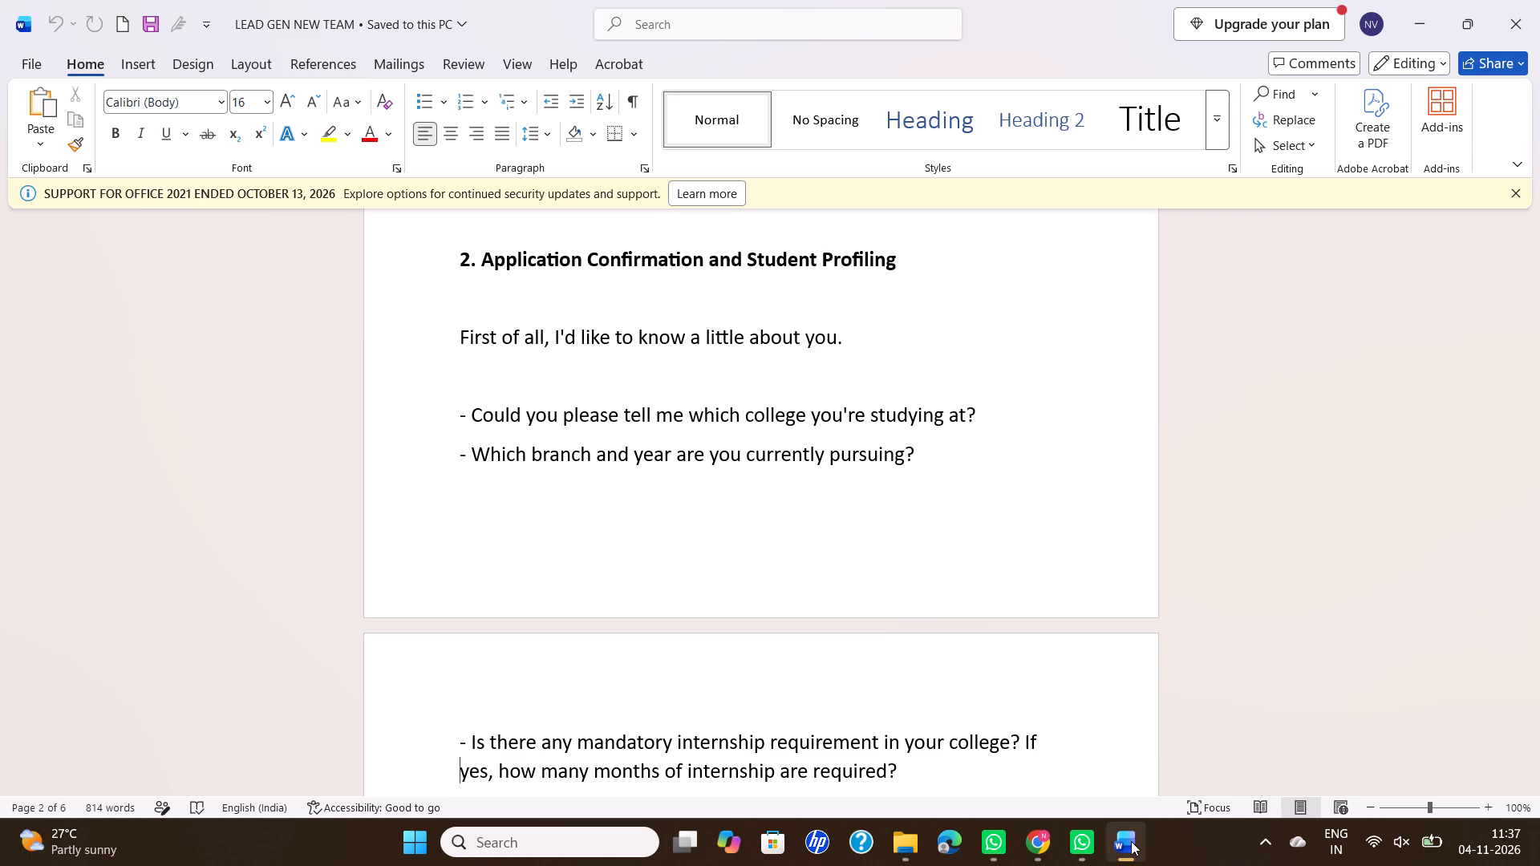
pyautogui.press('Down')
pyautogui.press('Down')
pyautogui.press('Down')
pyautogui.press('Down')
pyautogui.press('Down')
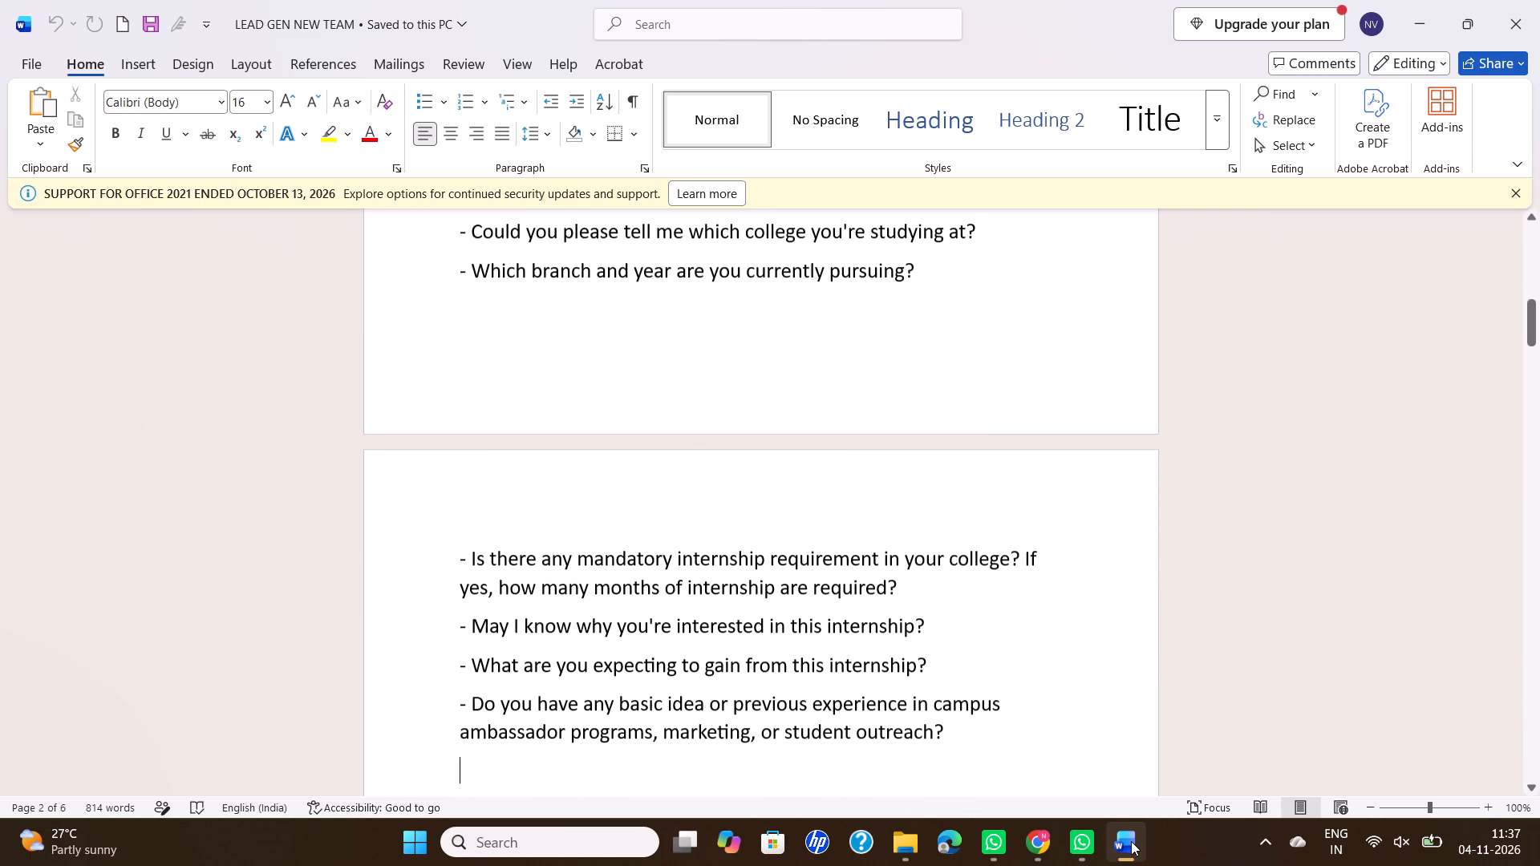
pyautogui.press('Down')
pyautogui.press('Down')
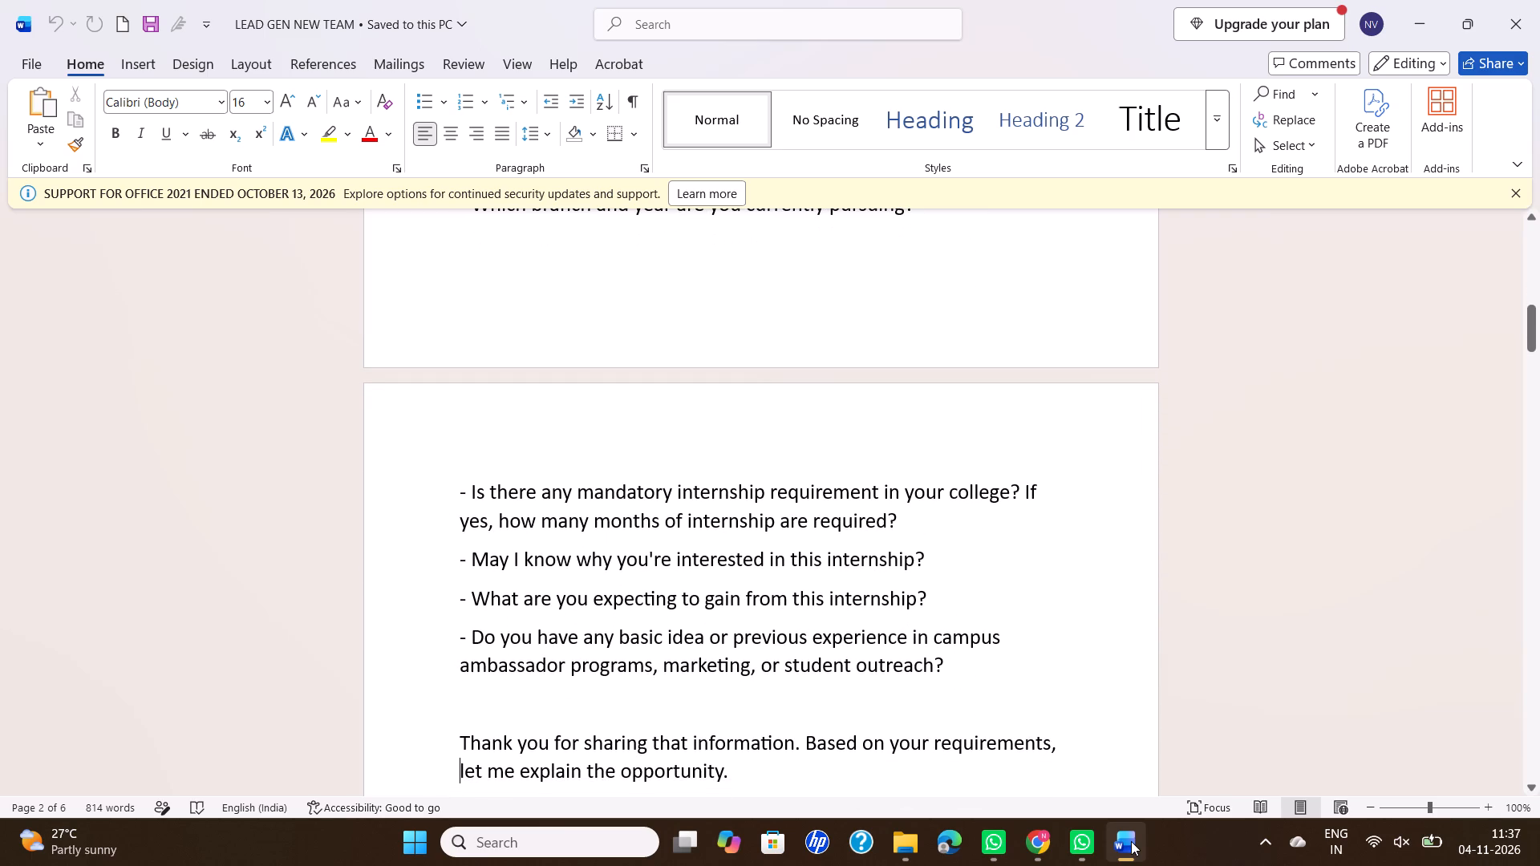
pyautogui.press('Down')
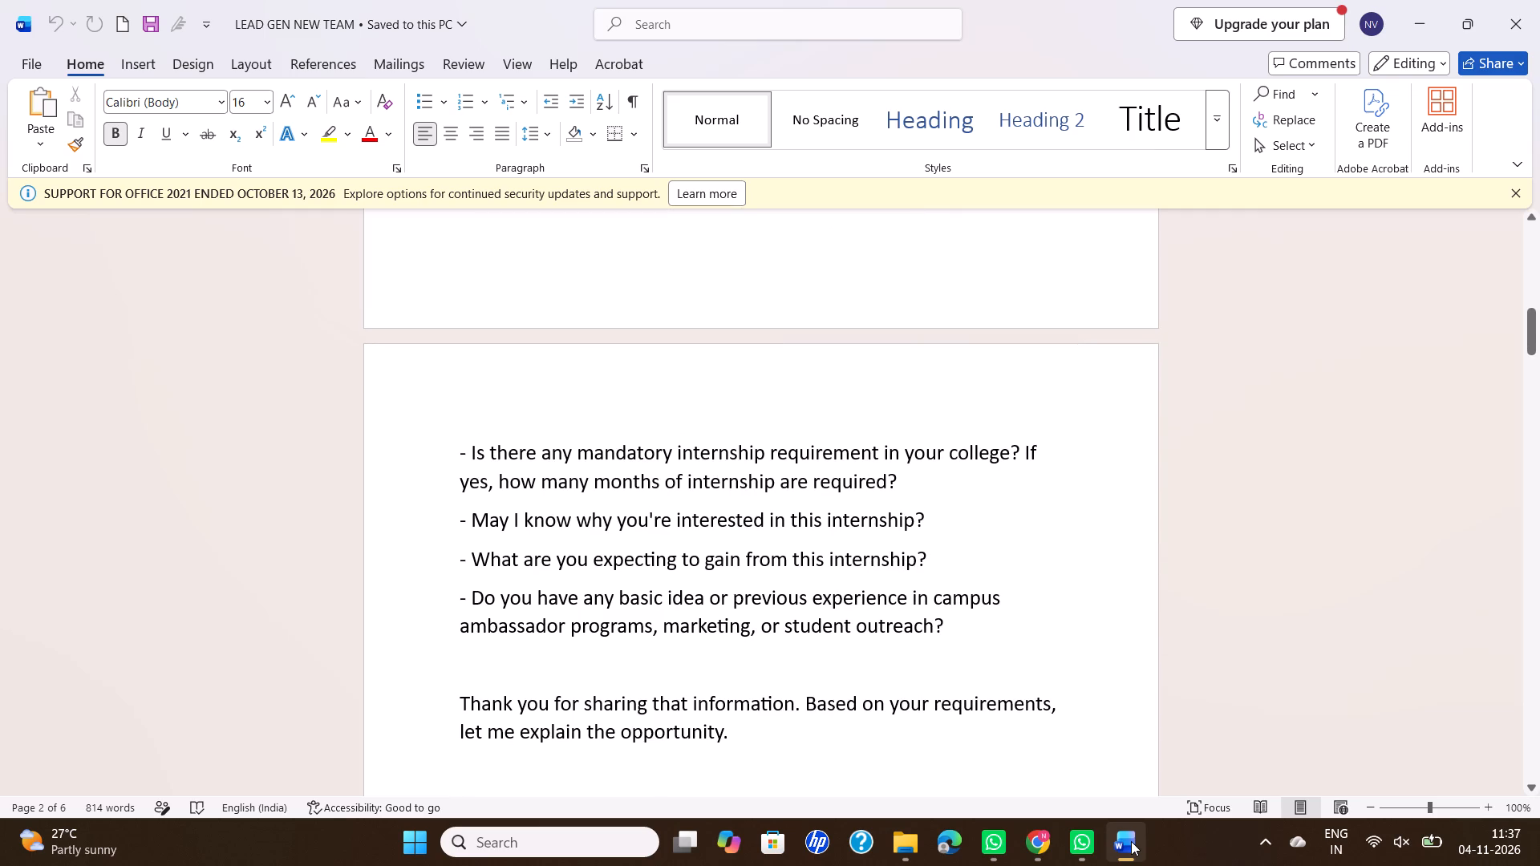
# Read the About Learners Track section of the calling script, covering the programs, training approach, goal and official website.
pyautogui.press('Down')
pyautogui.press('Down')
pyautogui.press('Down')
pyautogui.press('Down')
pyautogui.press('Down')
pyautogui.press('Down')
pyautogui.press('Down')
pyautogui.press('Down')
pyautogui.press('Down')
pyautogui.press('Down')
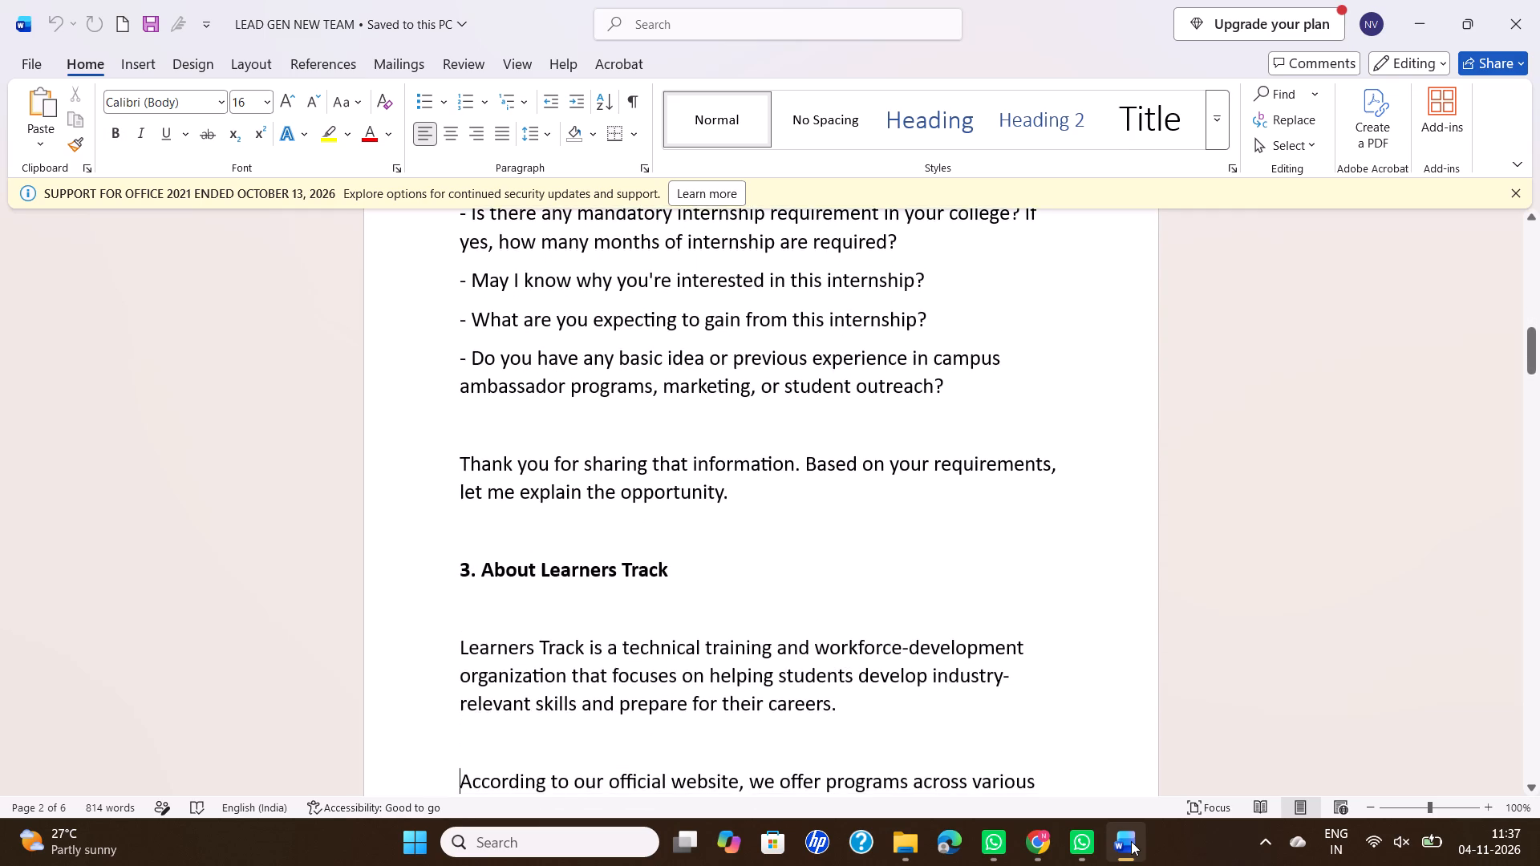
pyautogui.press('Down')
pyautogui.press('Down')
pyautogui.press('Down')
pyautogui.press('Down')
pyautogui.press('Down')
pyautogui.press('Down')
pyautogui.press('Down')
pyautogui.press('Down')
pyautogui.press('Down')
pyautogui.press('Down')
pyautogui.press('Down')
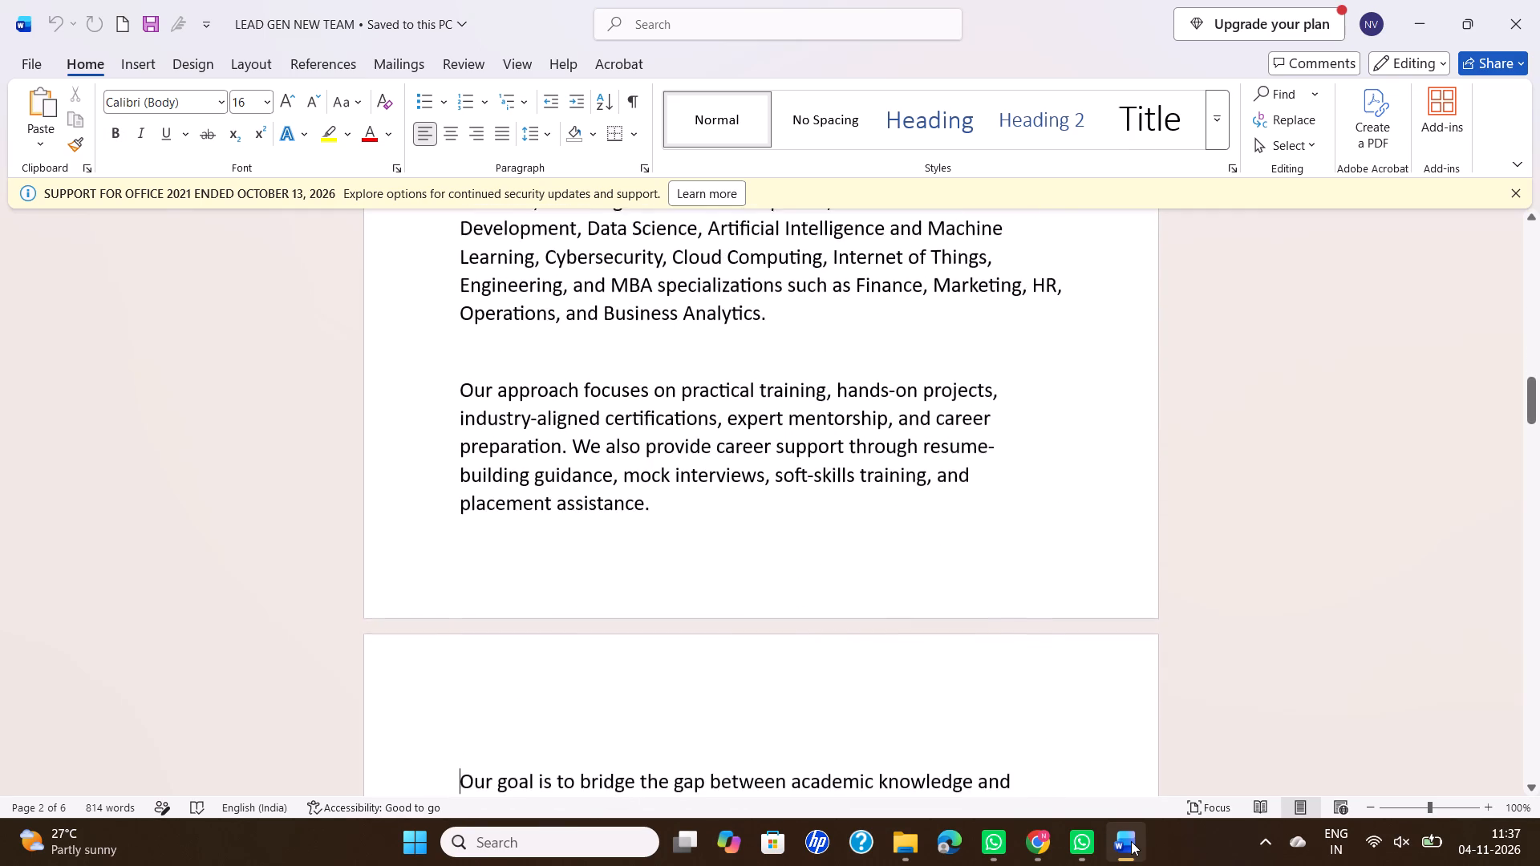
pyautogui.press('Down')
pyautogui.press('Down')
pyautogui.press('Down')
pyautogui.press('Down')
pyautogui.press('Down')
pyautogui.press('Down')
# Read section 4 of the script, Outline of the Opportunity, covering the Campus Ambassador's role and responsibilities.
pyautogui.press('Down')
pyautogui.press('Down')
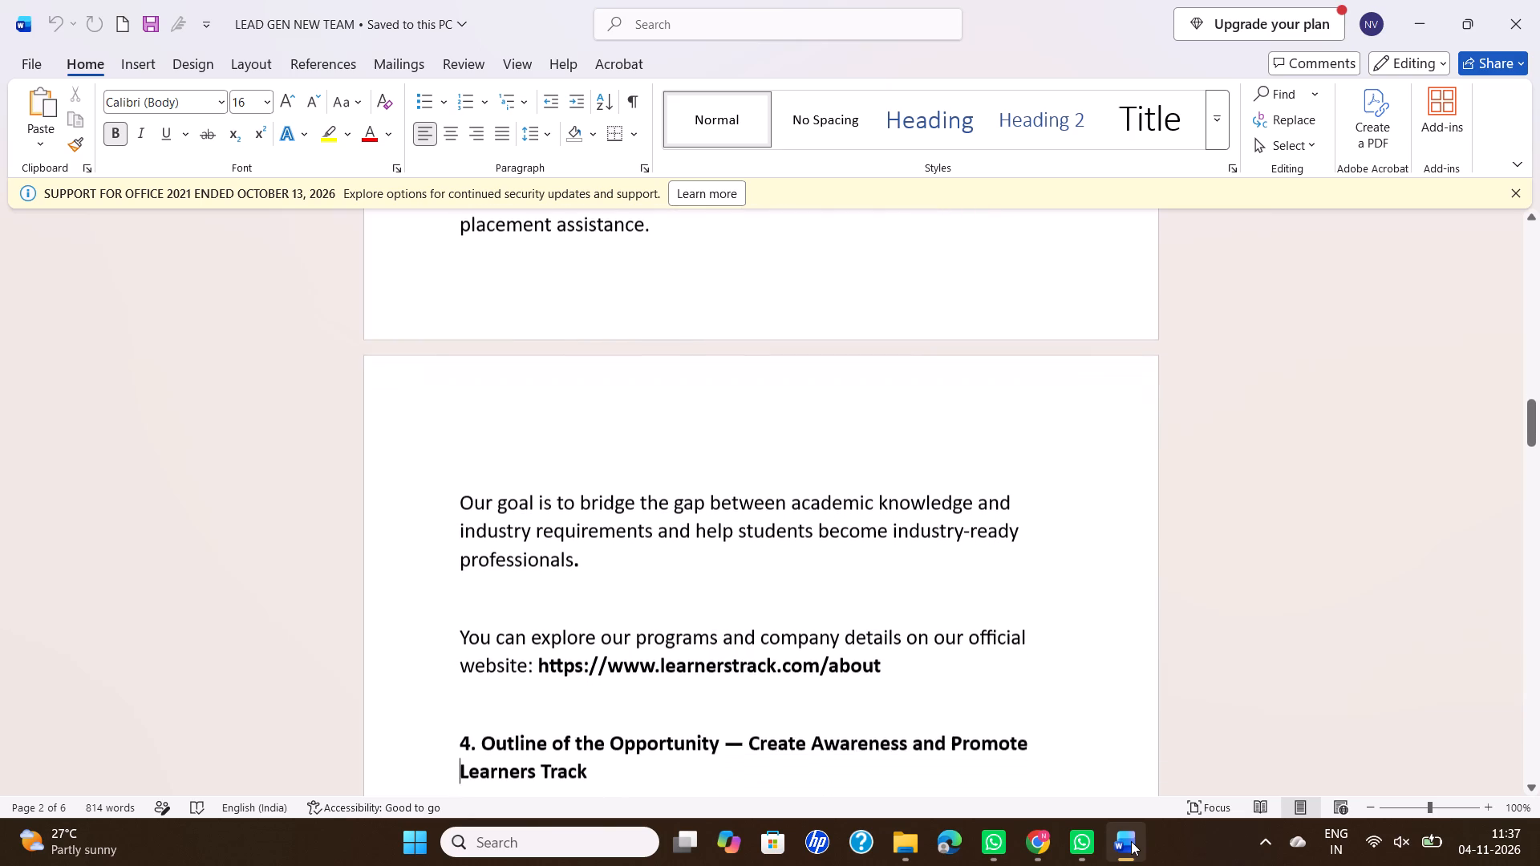
pyautogui.press('Down')
pyautogui.press('Down')
pyautogui.press('Down')
pyautogui.press('Down')
pyautogui.press('Down')
pyautogui.press('Down')
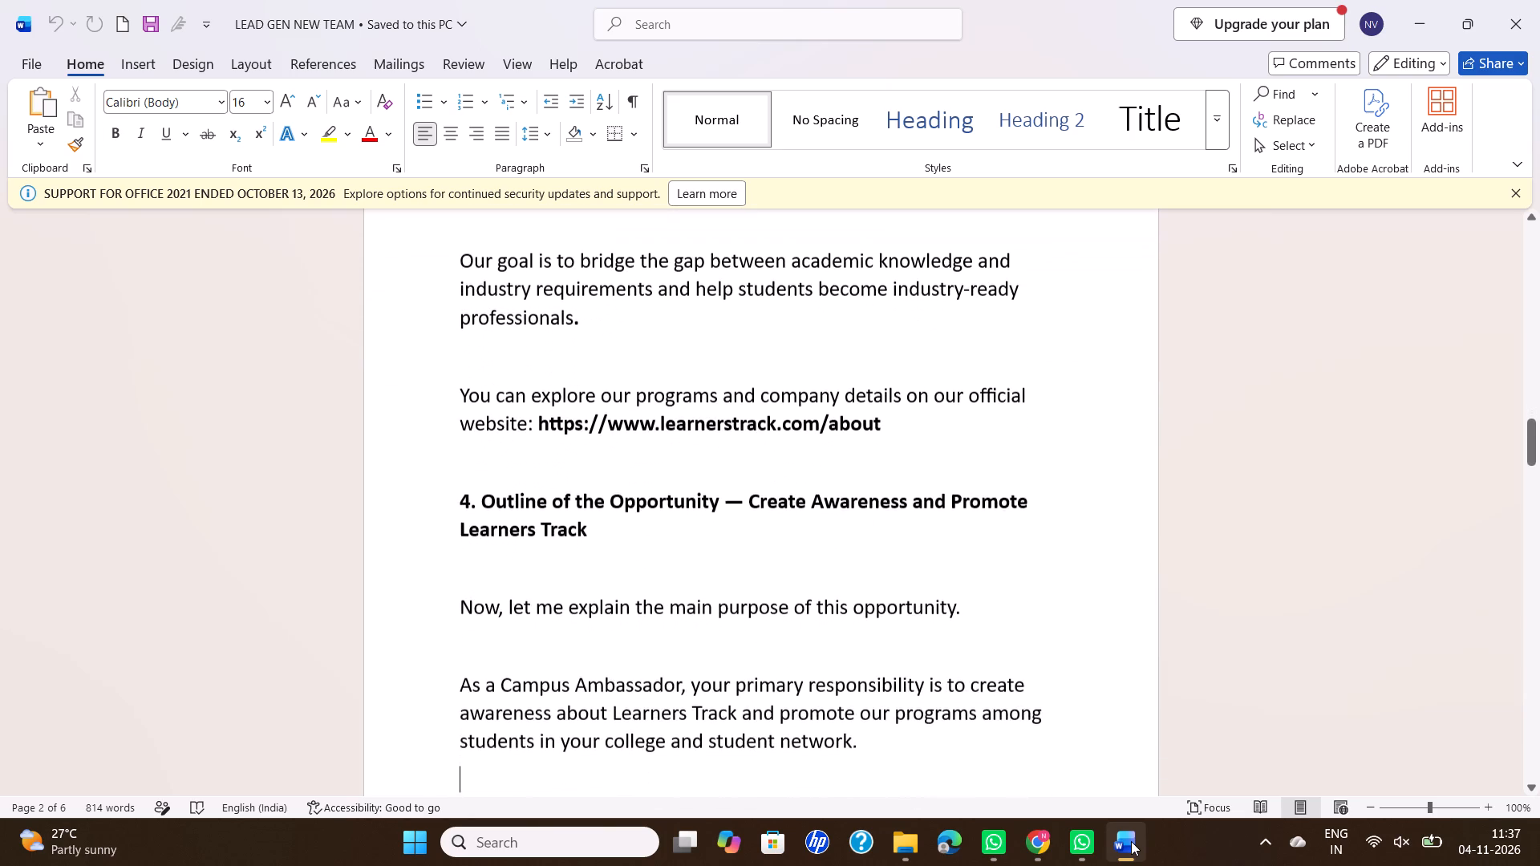
pyautogui.press('Down')
pyautogui.press('Down')
pyautogui.press('Down')
pyautogui.press('Down')
pyautogui.press('Down')
pyautogui.press('Down')
pyautogui.press('Down')
pyautogui.press('Down')
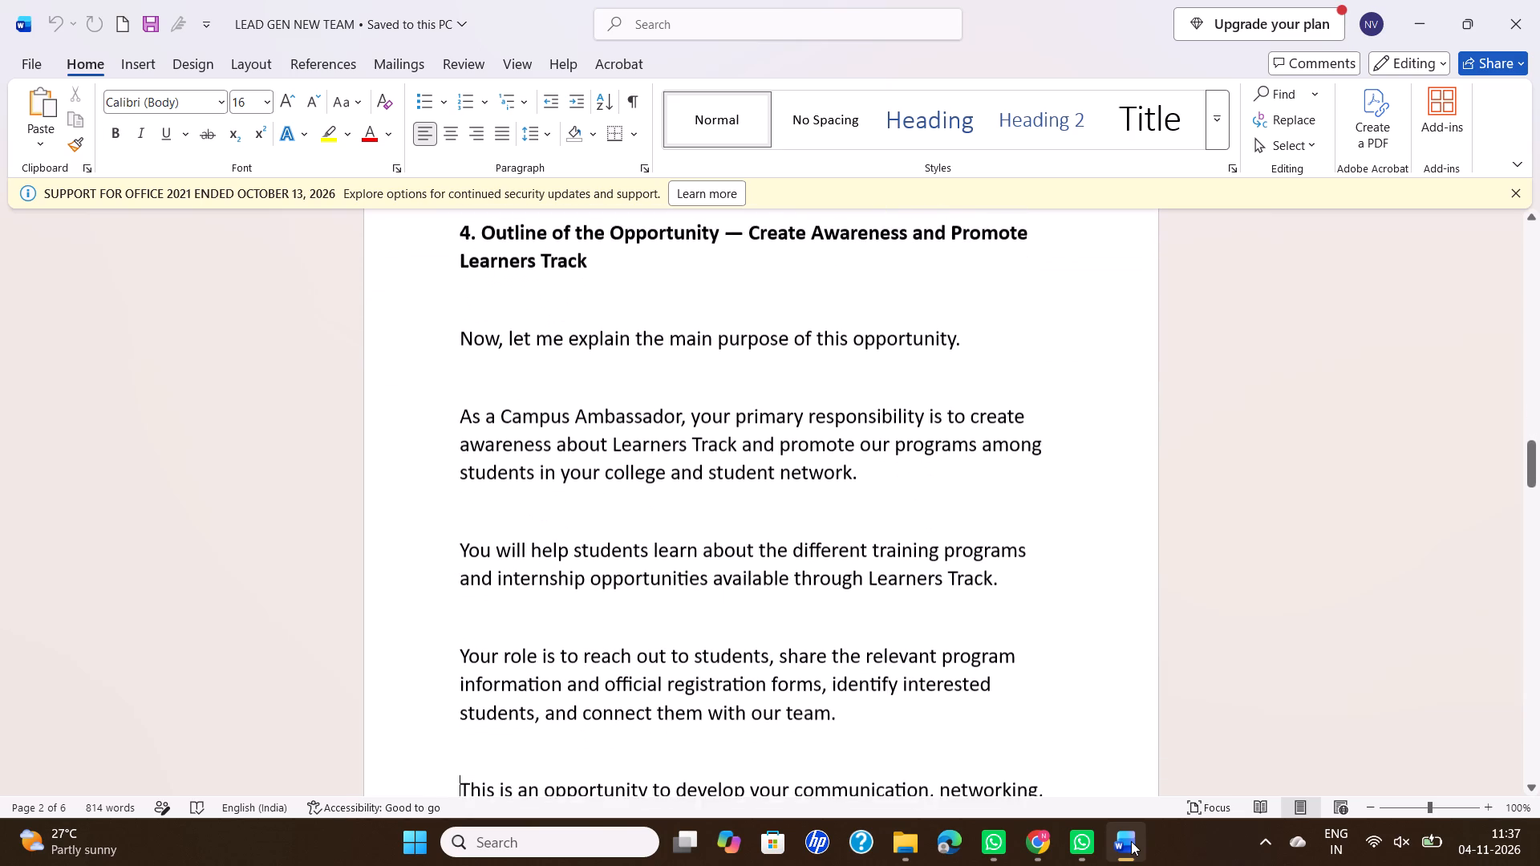
pyautogui.press('Down')
pyautogui.press('Down')
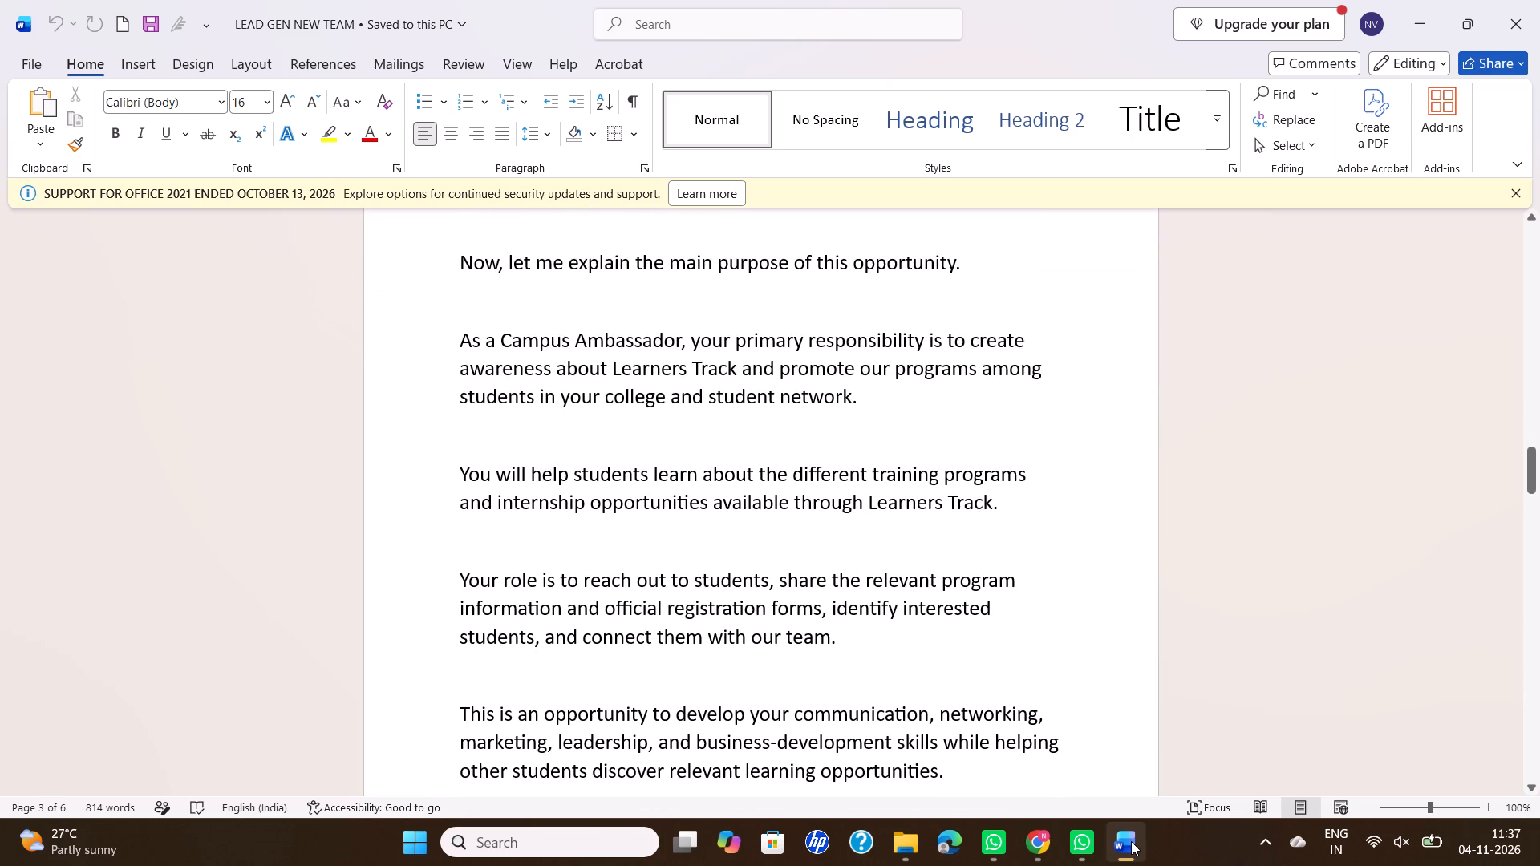
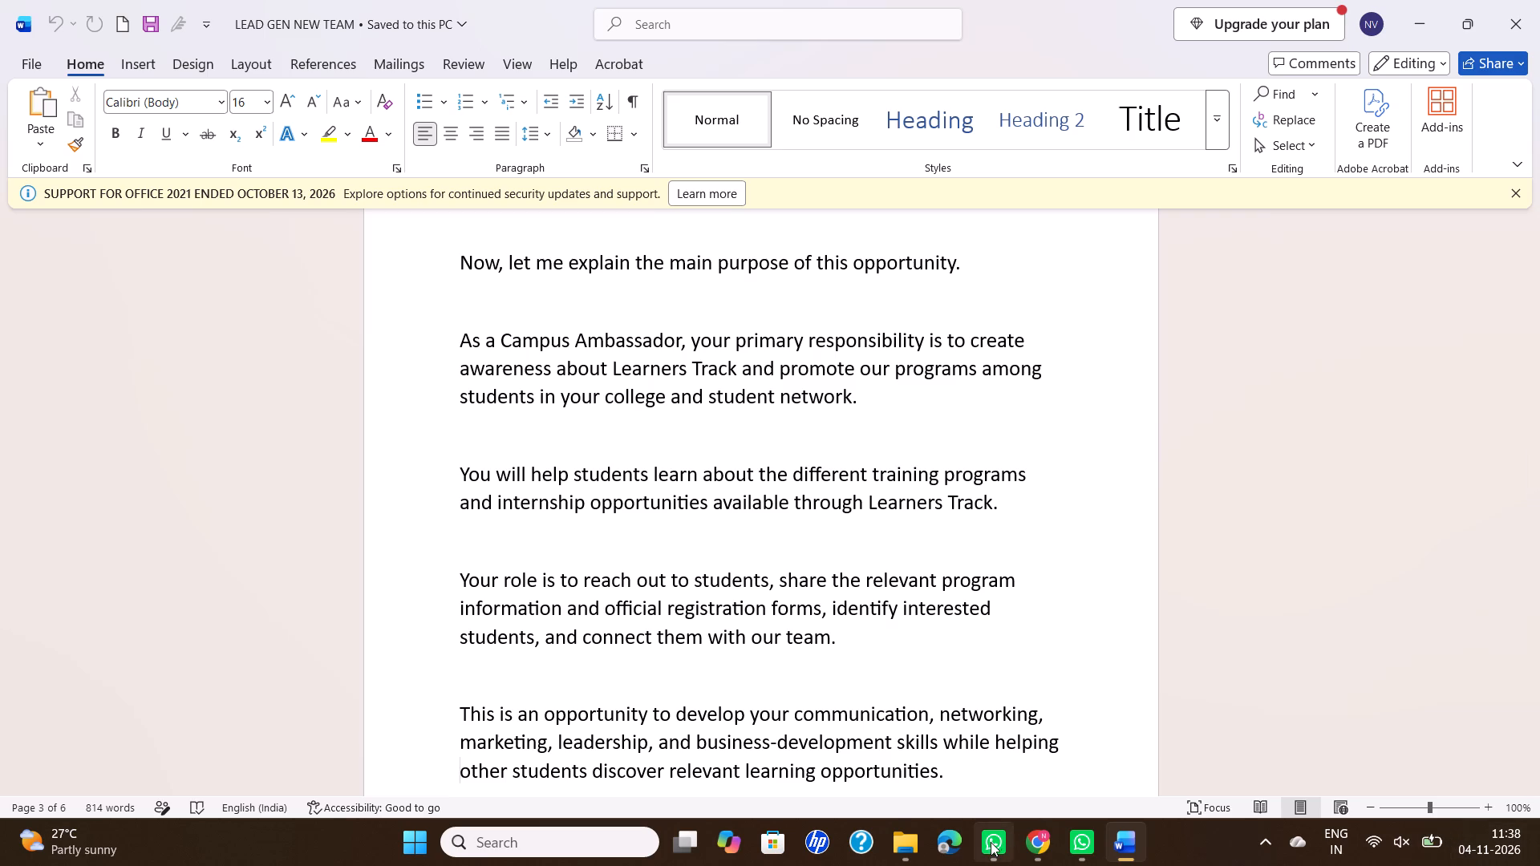
# Switch to the CA LEADS sheet in Chrome and set all three status cells (L to N) of the row 349 lead to NOT INTERESTED.
pyautogui.click(918, 745)
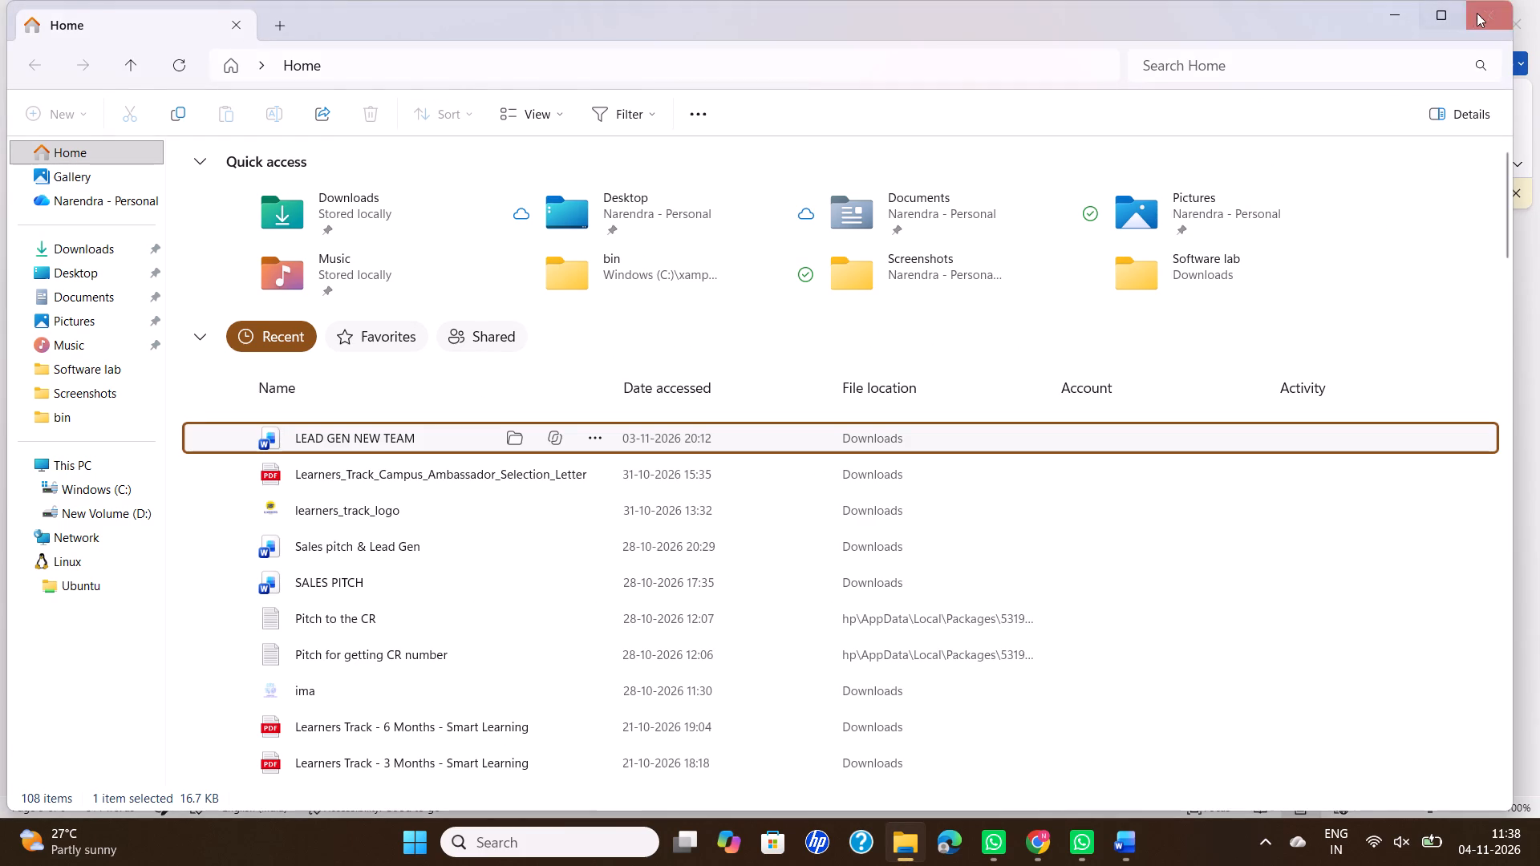
pyautogui.click(1477, 13)
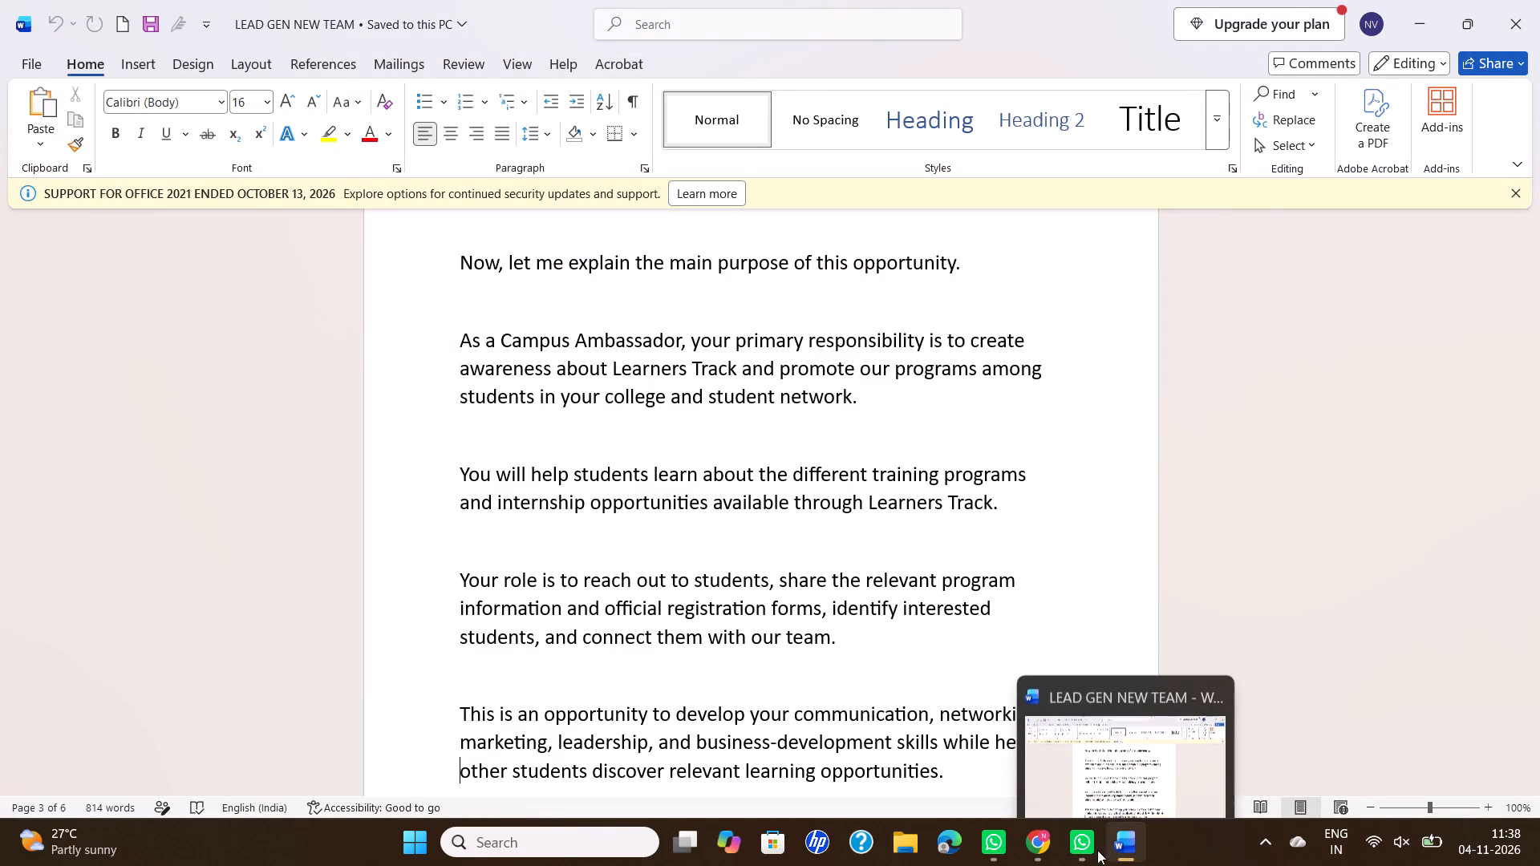
pyautogui.click(1029, 851)
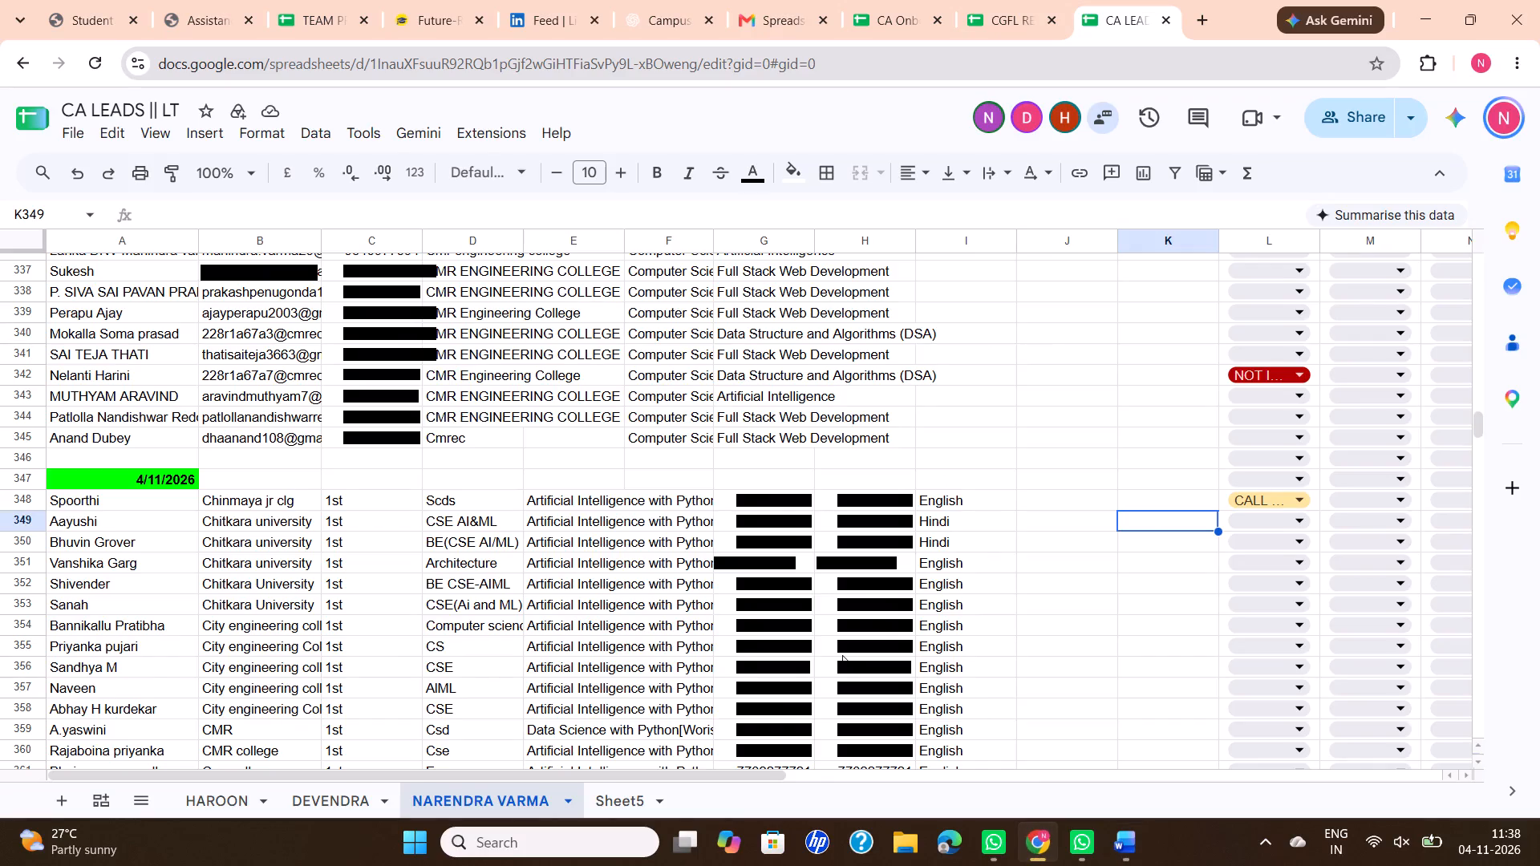
pyautogui.hscroll(-2, 842, 655)
pyautogui.click(1035, 524)
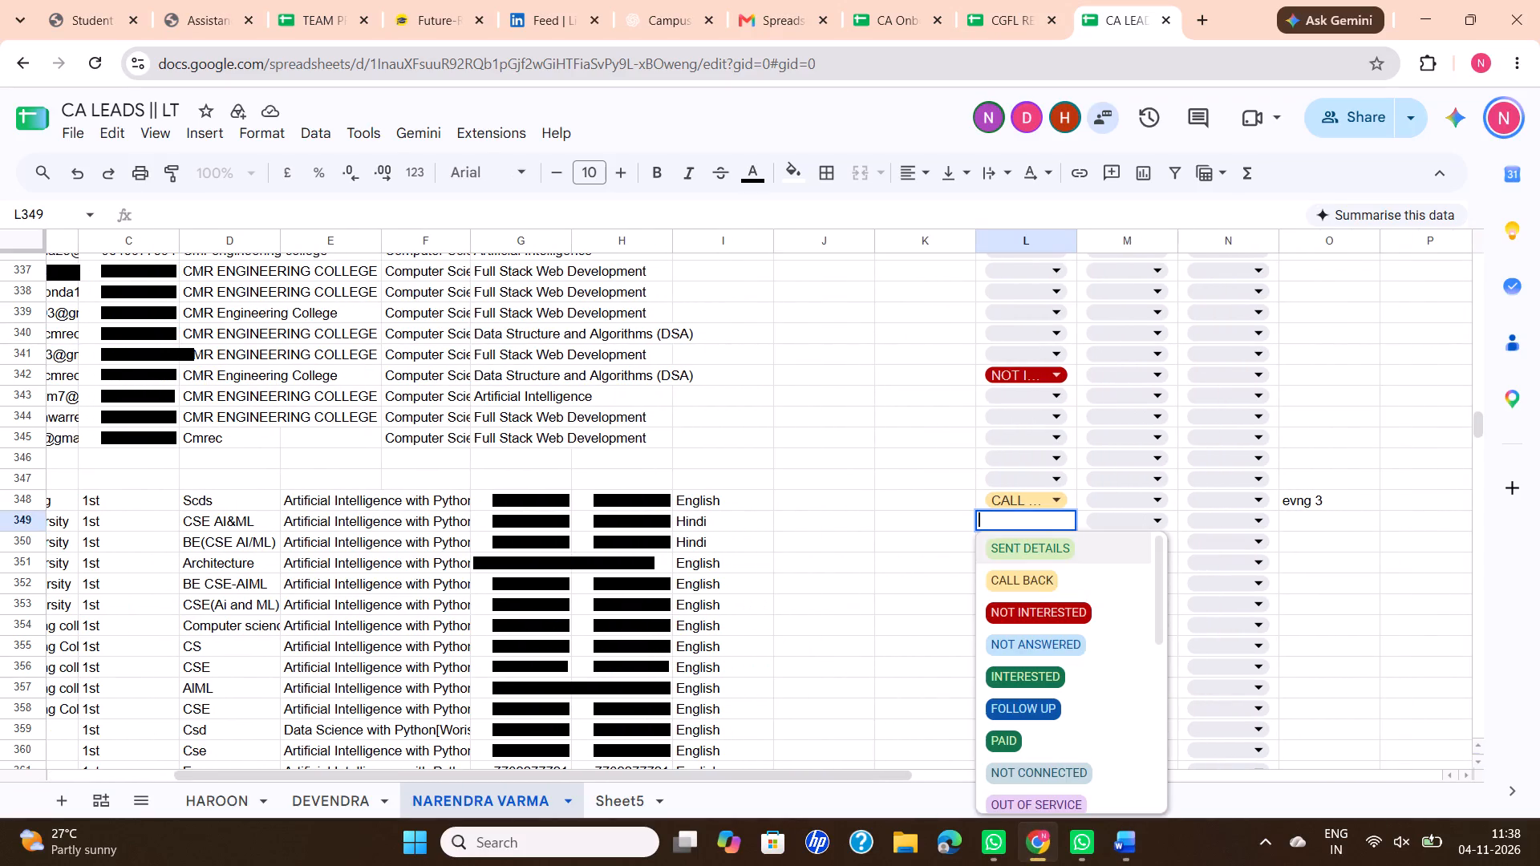
pyautogui.click(1013, 617)
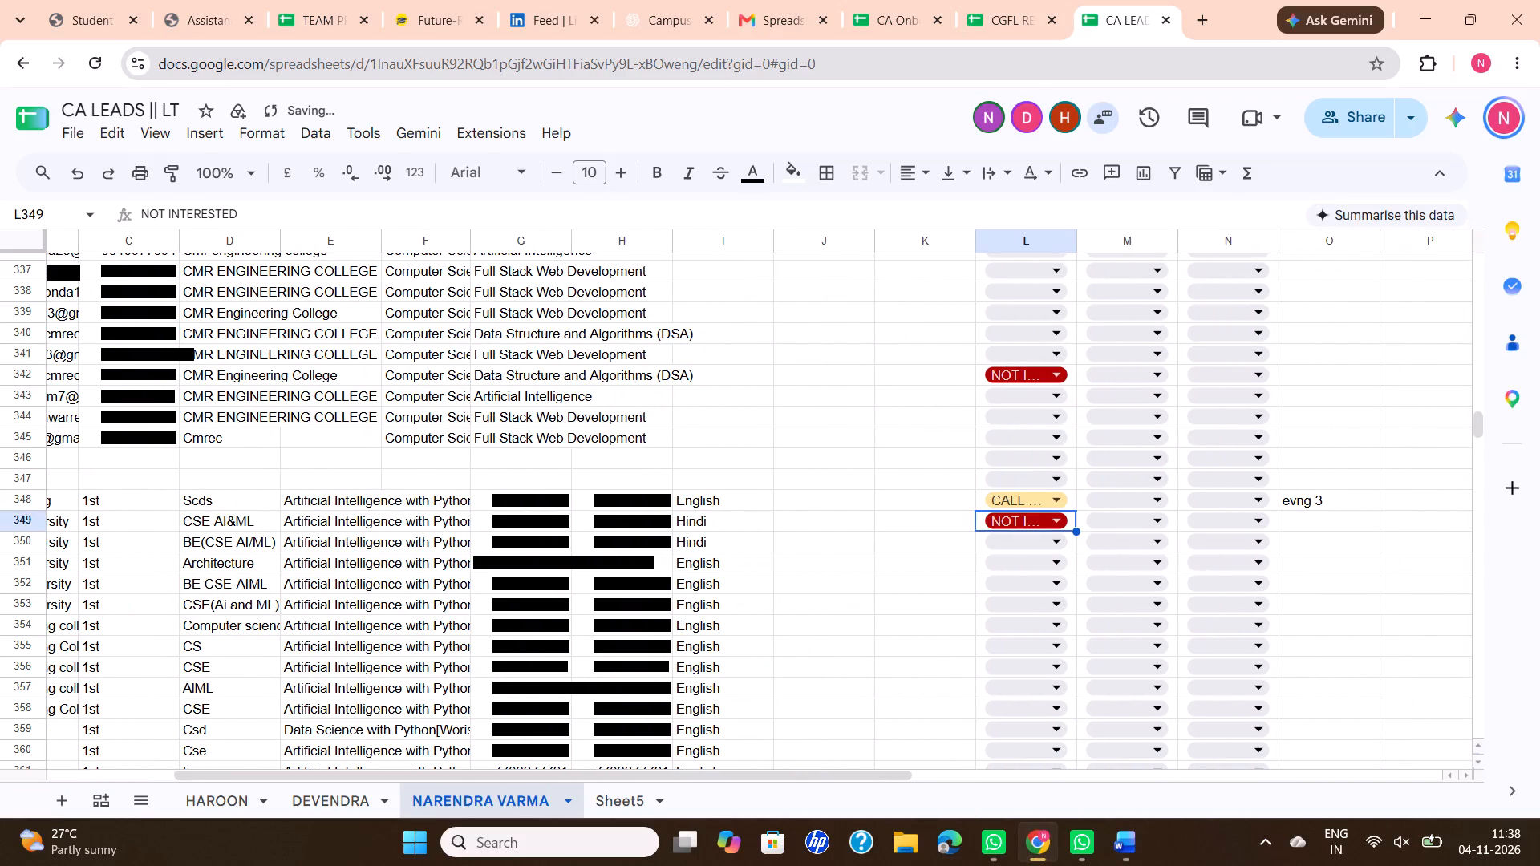
pyautogui.moveTo(1072, 532); pyautogui.dragTo(1270, 524)
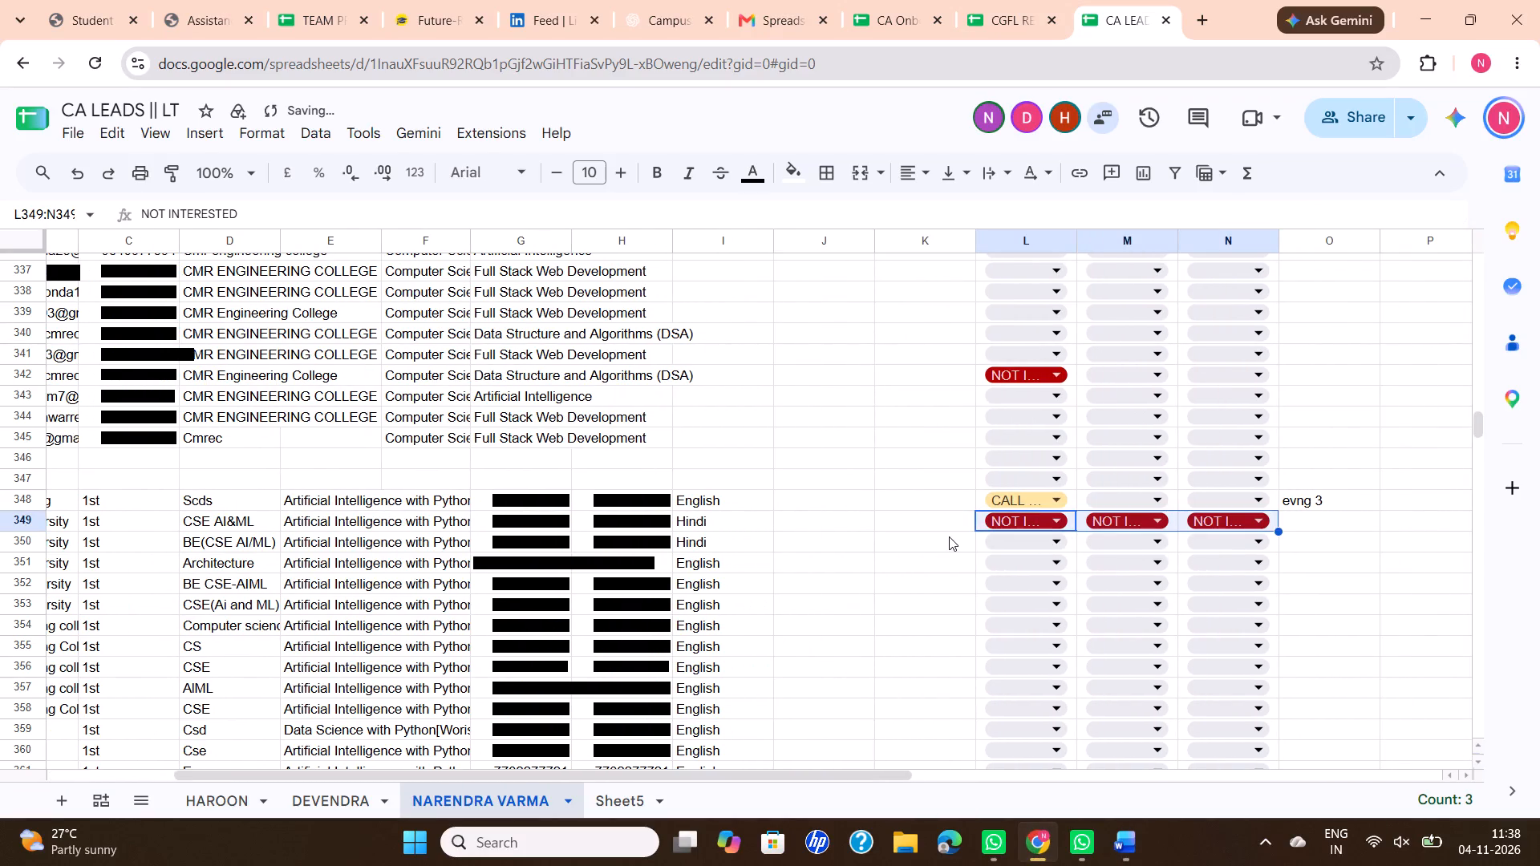
pyautogui.click(949, 536)
pyautogui.click(949, 536)
# Look up the next lead to call in row 350 under 4/11/2026 and select that lead's phone number in column G.
pyautogui.scroll(1, 873, 384)
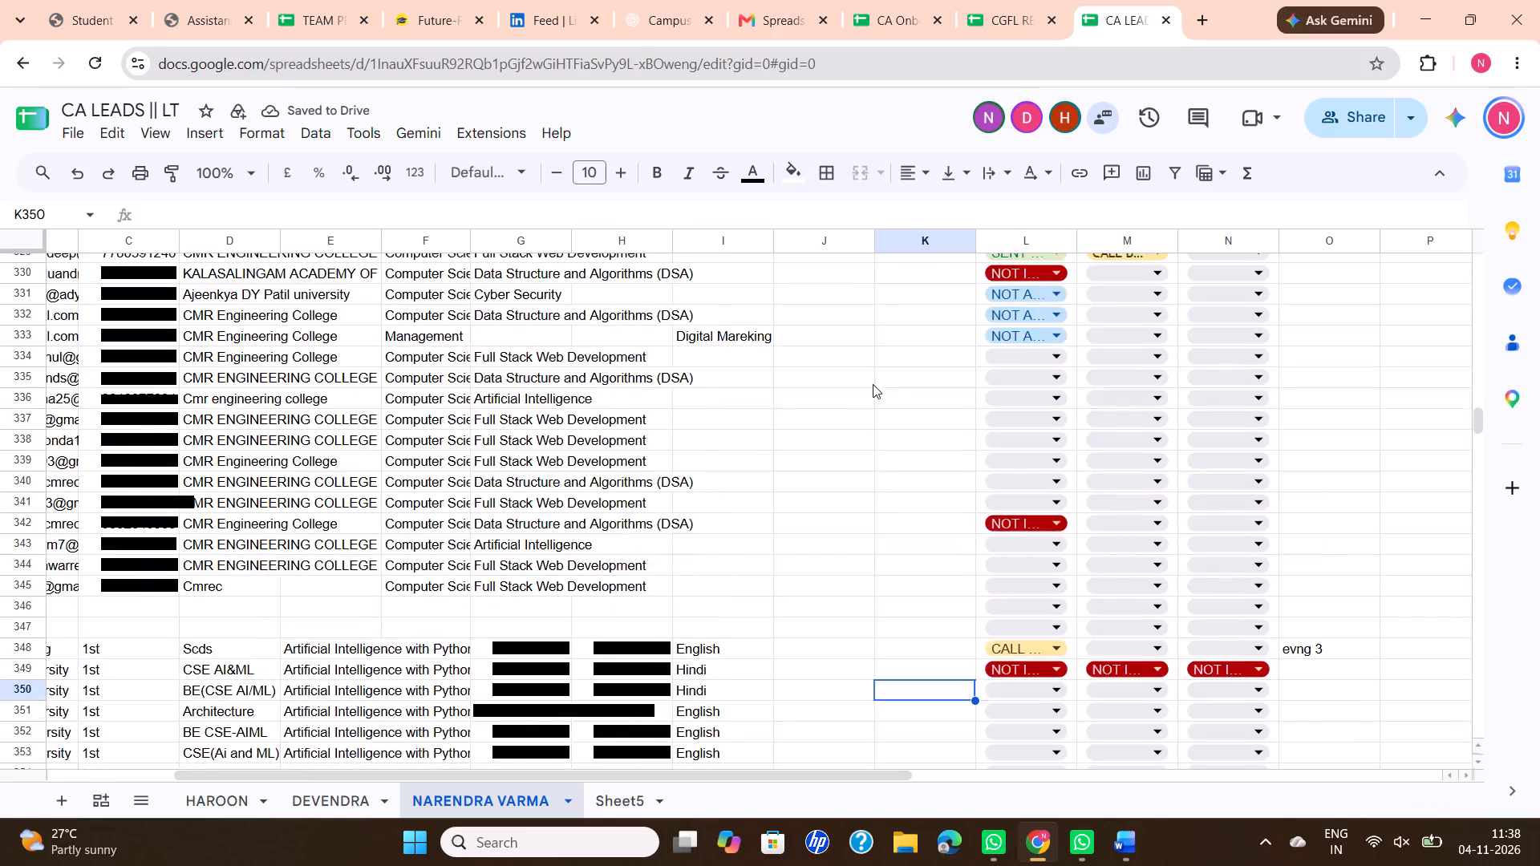
pyautogui.scroll(1, 873, 384)
pyautogui.scroll(-2, 873, 384)
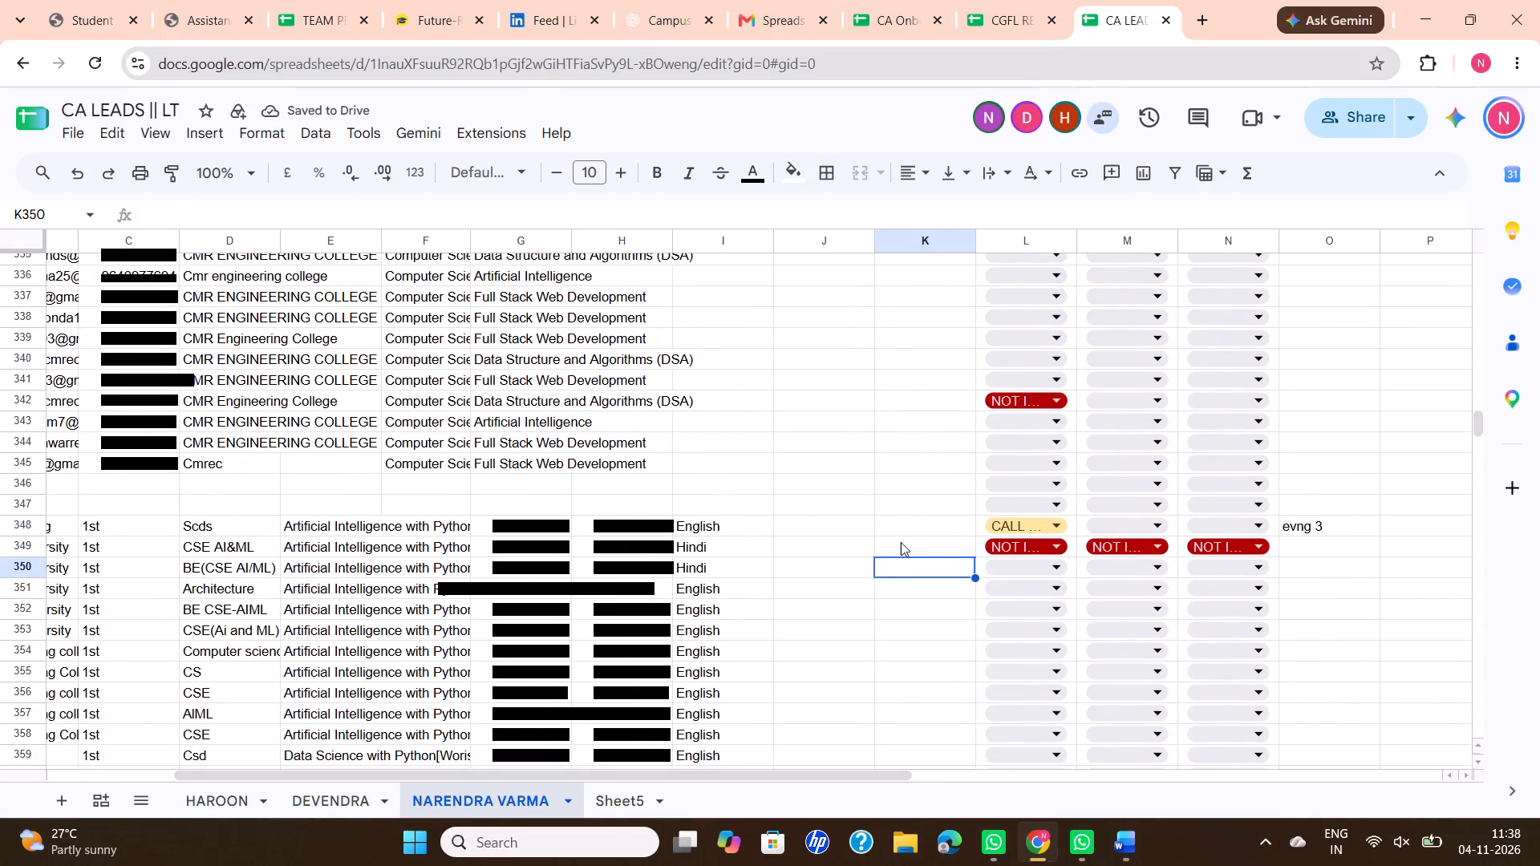
pyautogui.hscroll(2, 811, 569)
pyautogui.scroll(-1, 456, 580)
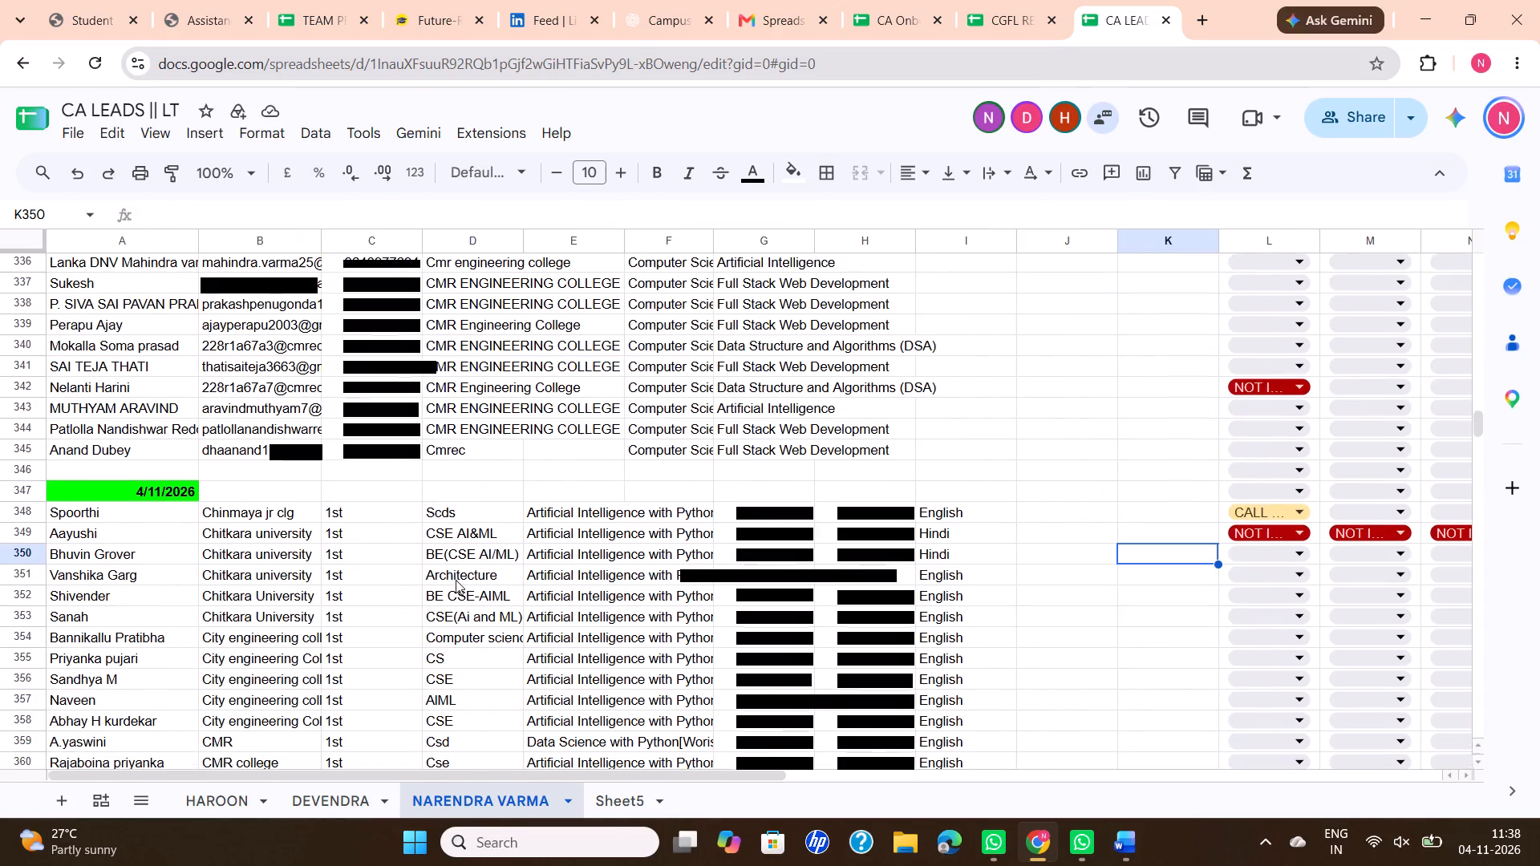
pyautogui.scroll(-1, 456, 580)
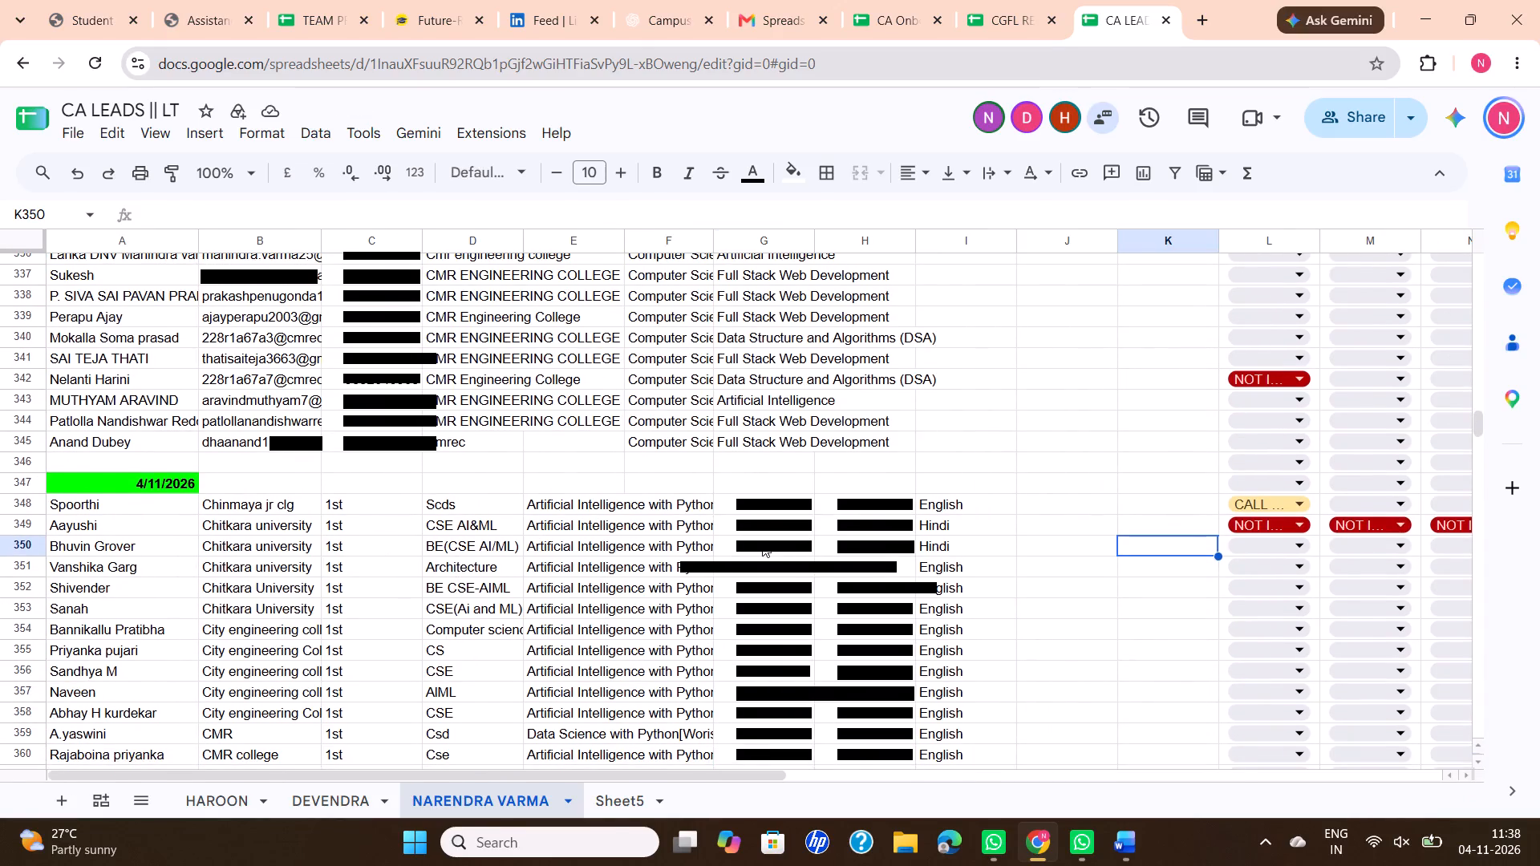
pyautogui.click(762, 543)
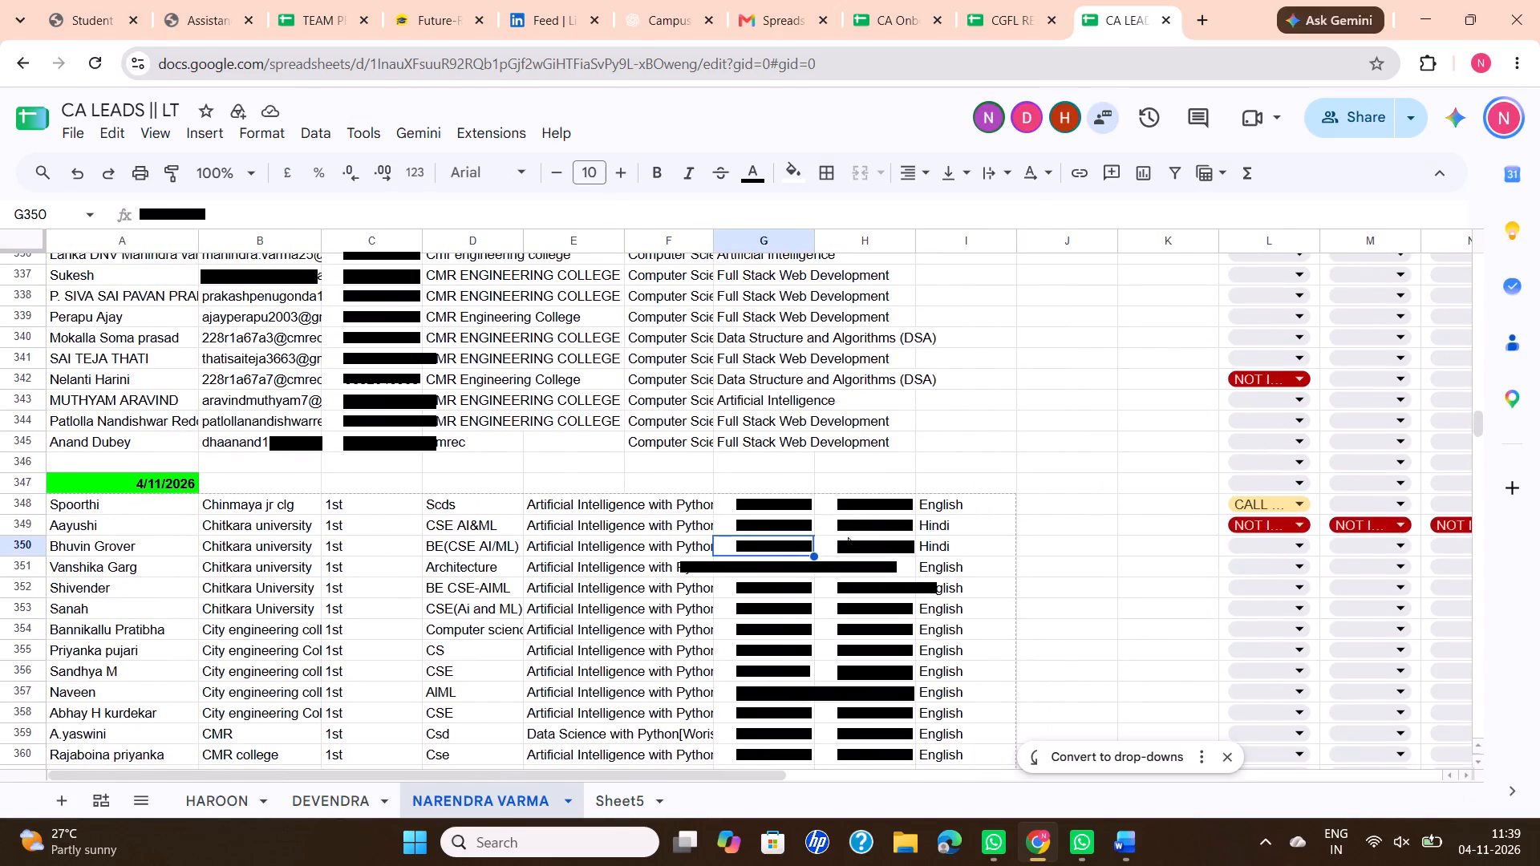
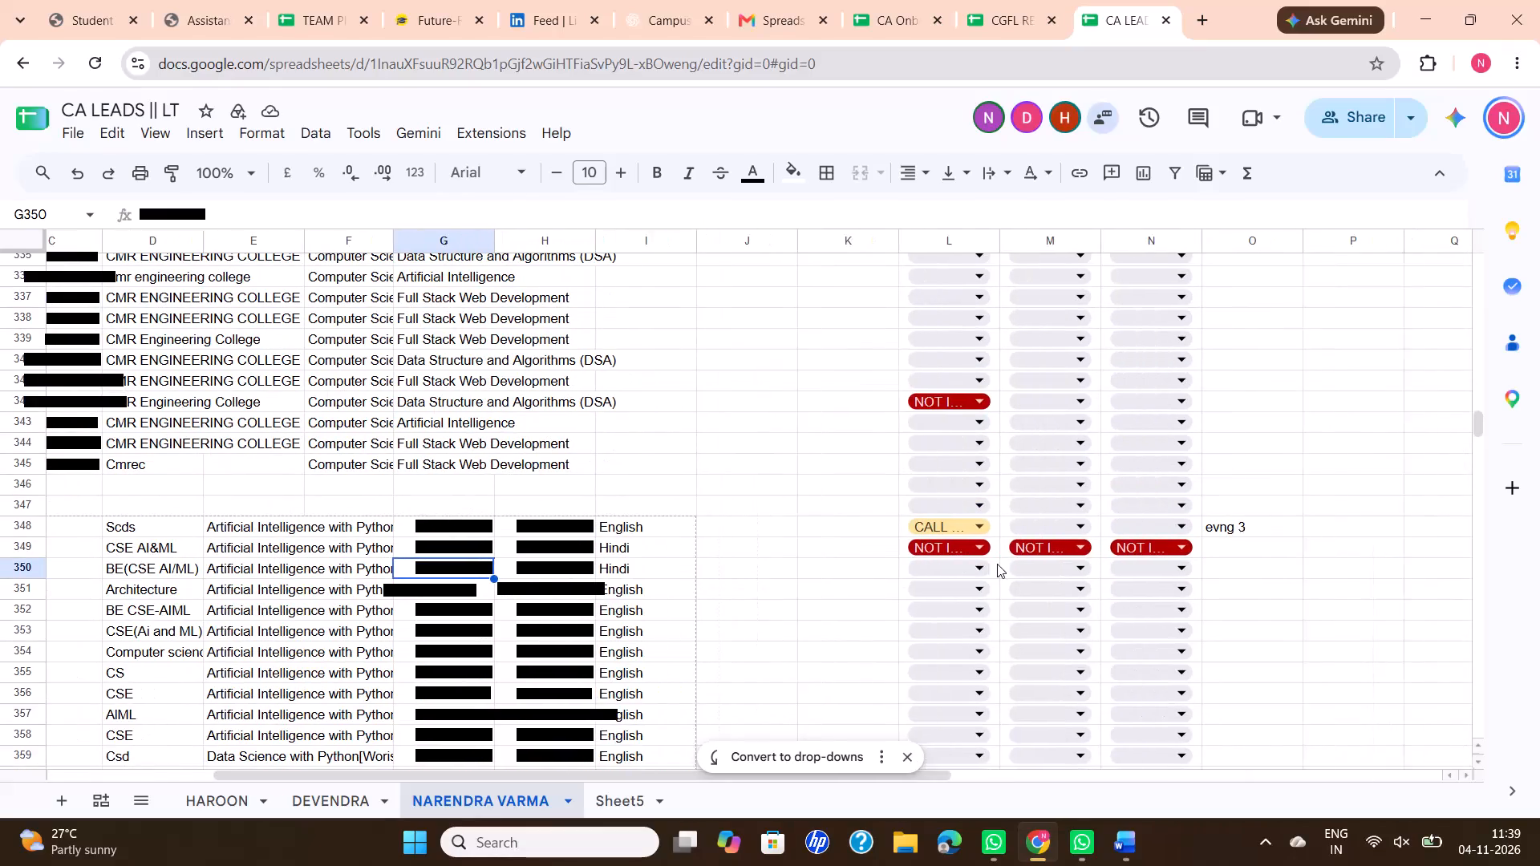
# Set the first status cell (column L) of the row 350 lead to the light-blue "NOT A…" option.
pyautogui.moveTo(937, 565); pyautogui.dragTo(930, 690)
pyautogui.click(930, 690)
pyautogui.click(838, 595)
# Look up the next lead to call in row 351 under 4/11/2026 and select that lead's phone number in column G.
pyautogui.hscroll(5, 838, 595)
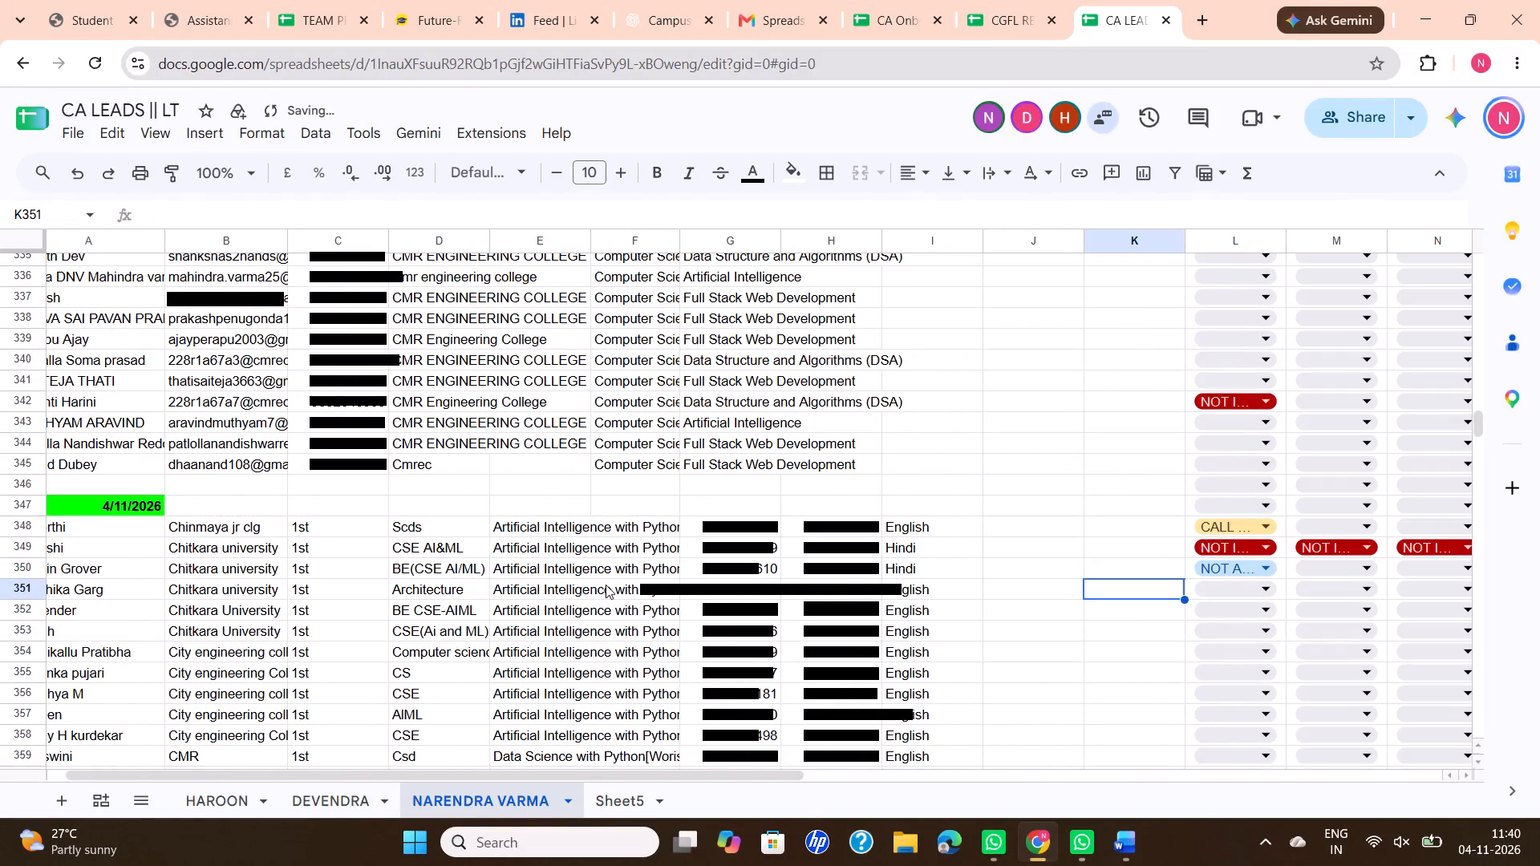
pyautogui.click(737, 598)
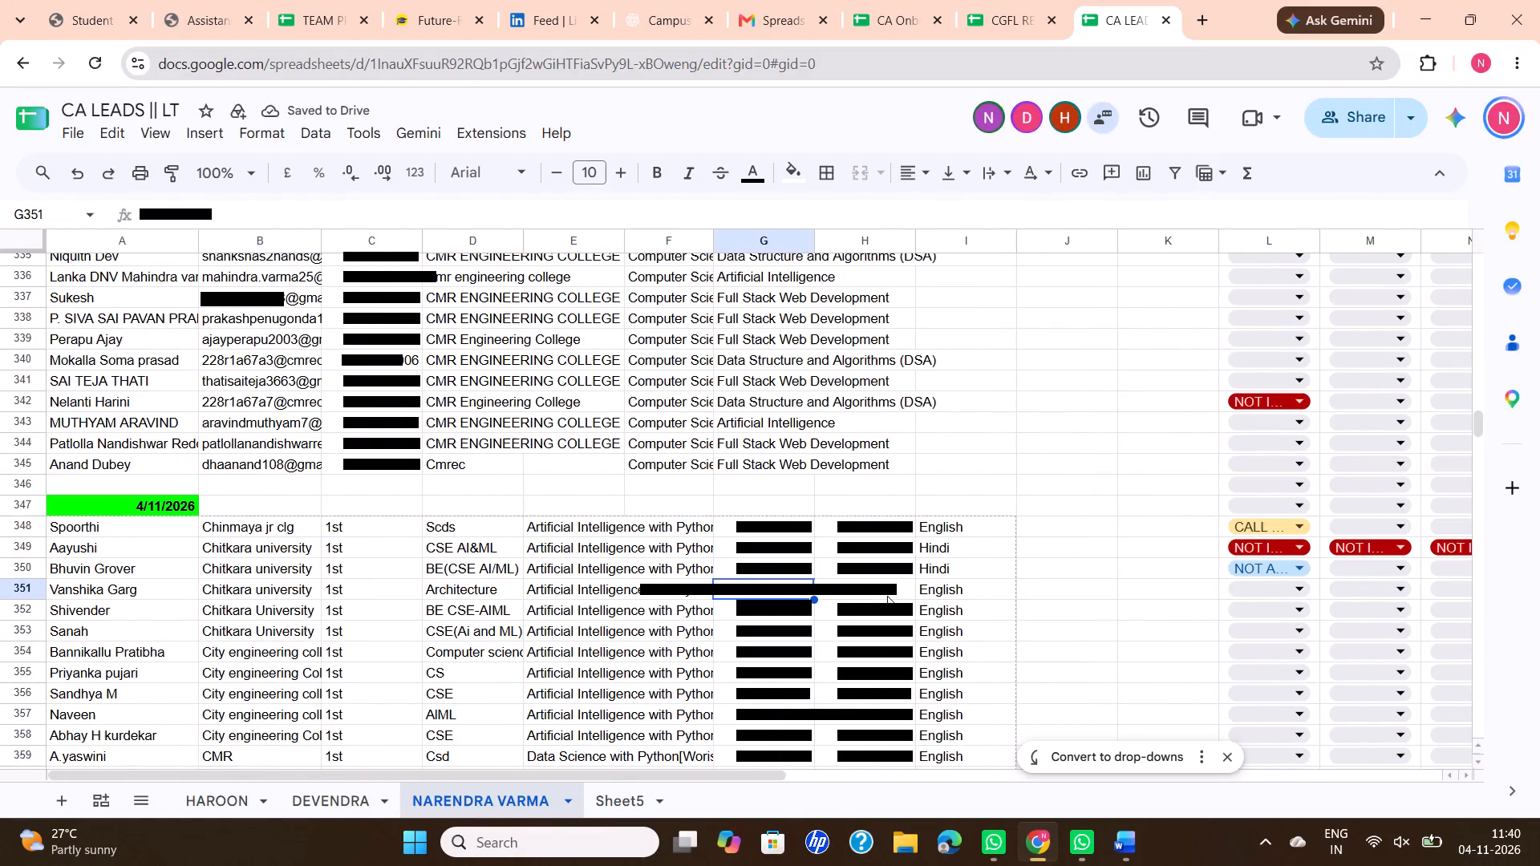
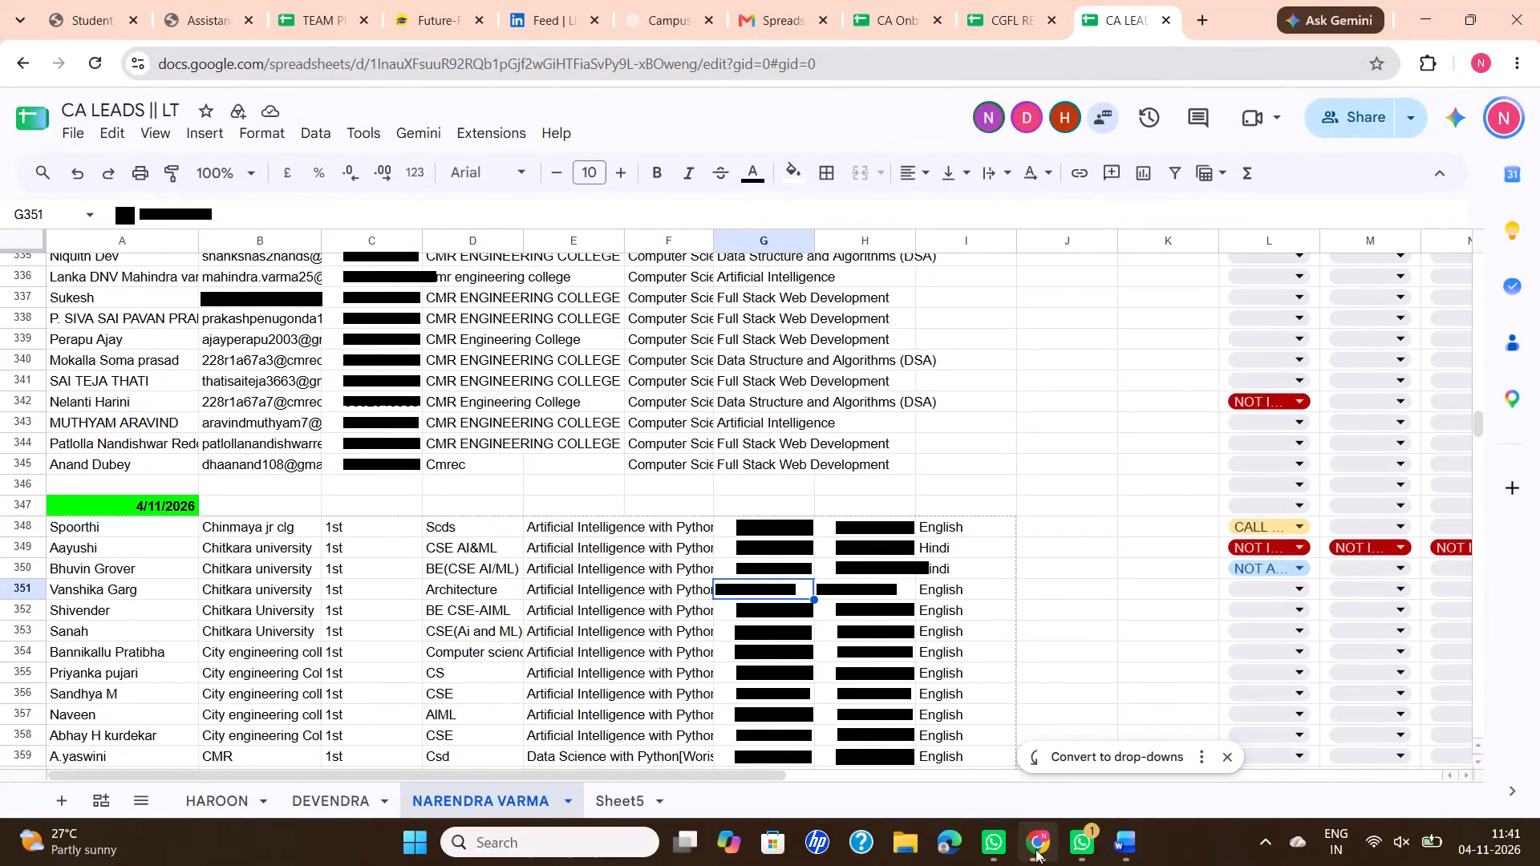
# Set the first status cell (column L) of the row 351 lead to NOT ANSWERED.
pyautogui.click(1242, 595)
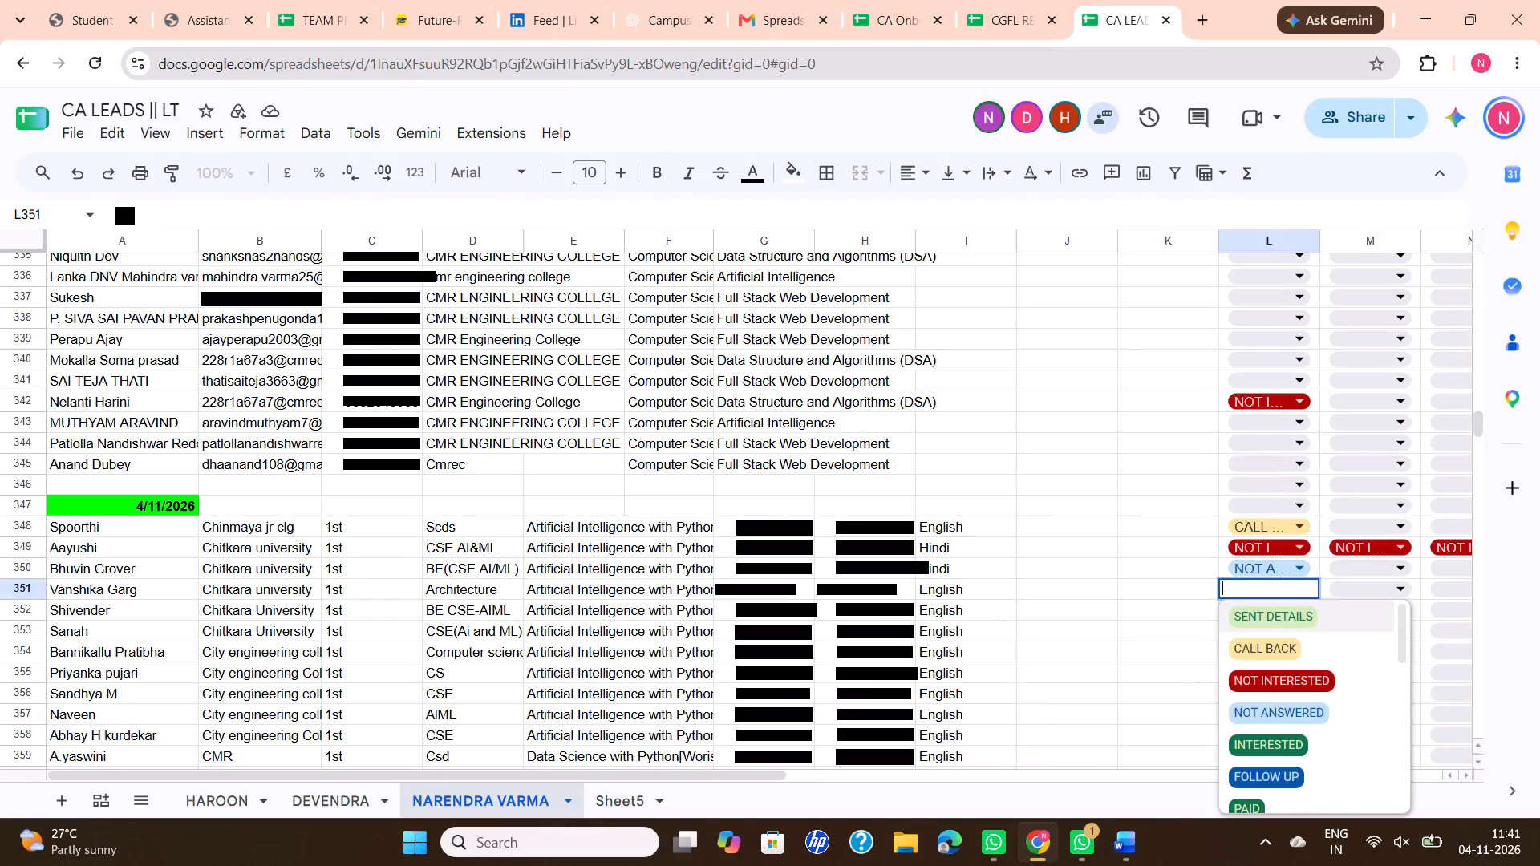
pyautogui.click(1257, 706)
pyautogui.click(1174, 604)
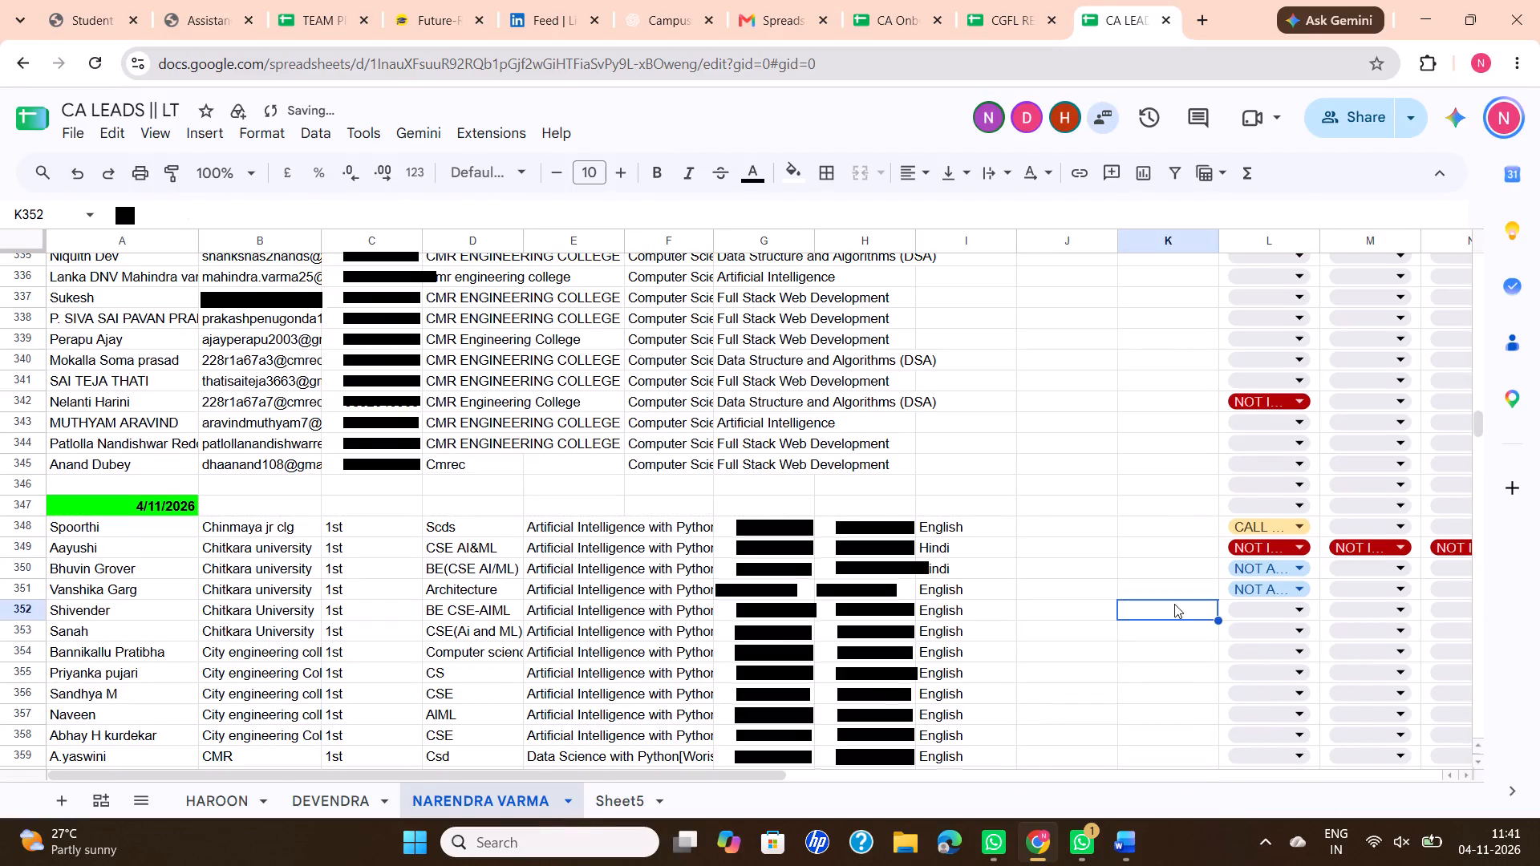
# Select the phone number in column G of the next 4/11/2026 lead to call, in row 352.
pyautogui.hscroll(2, 1174, 604)
pyautogui.click(772, 628)
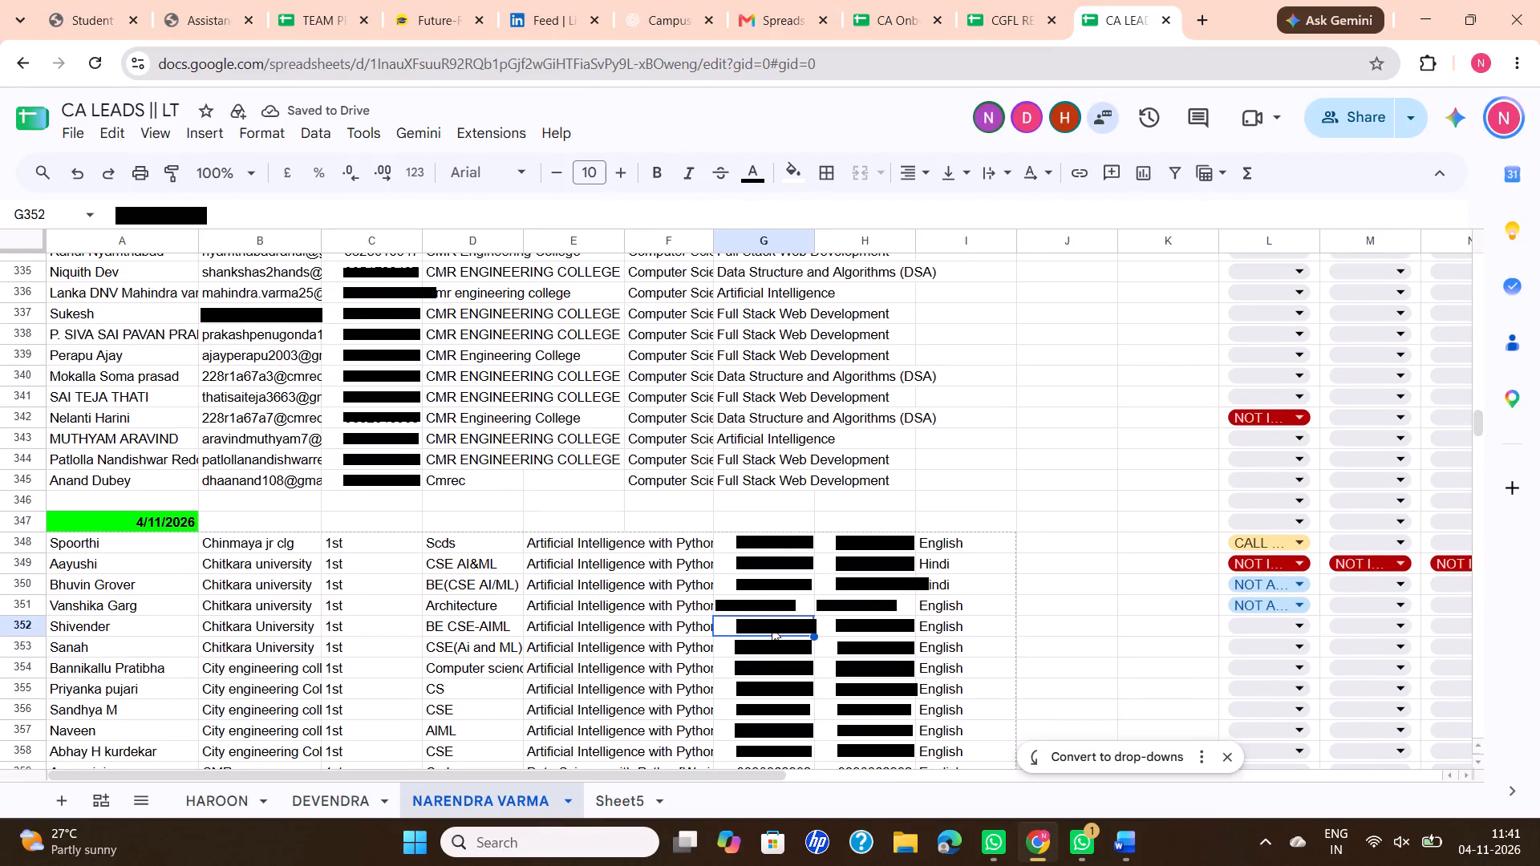
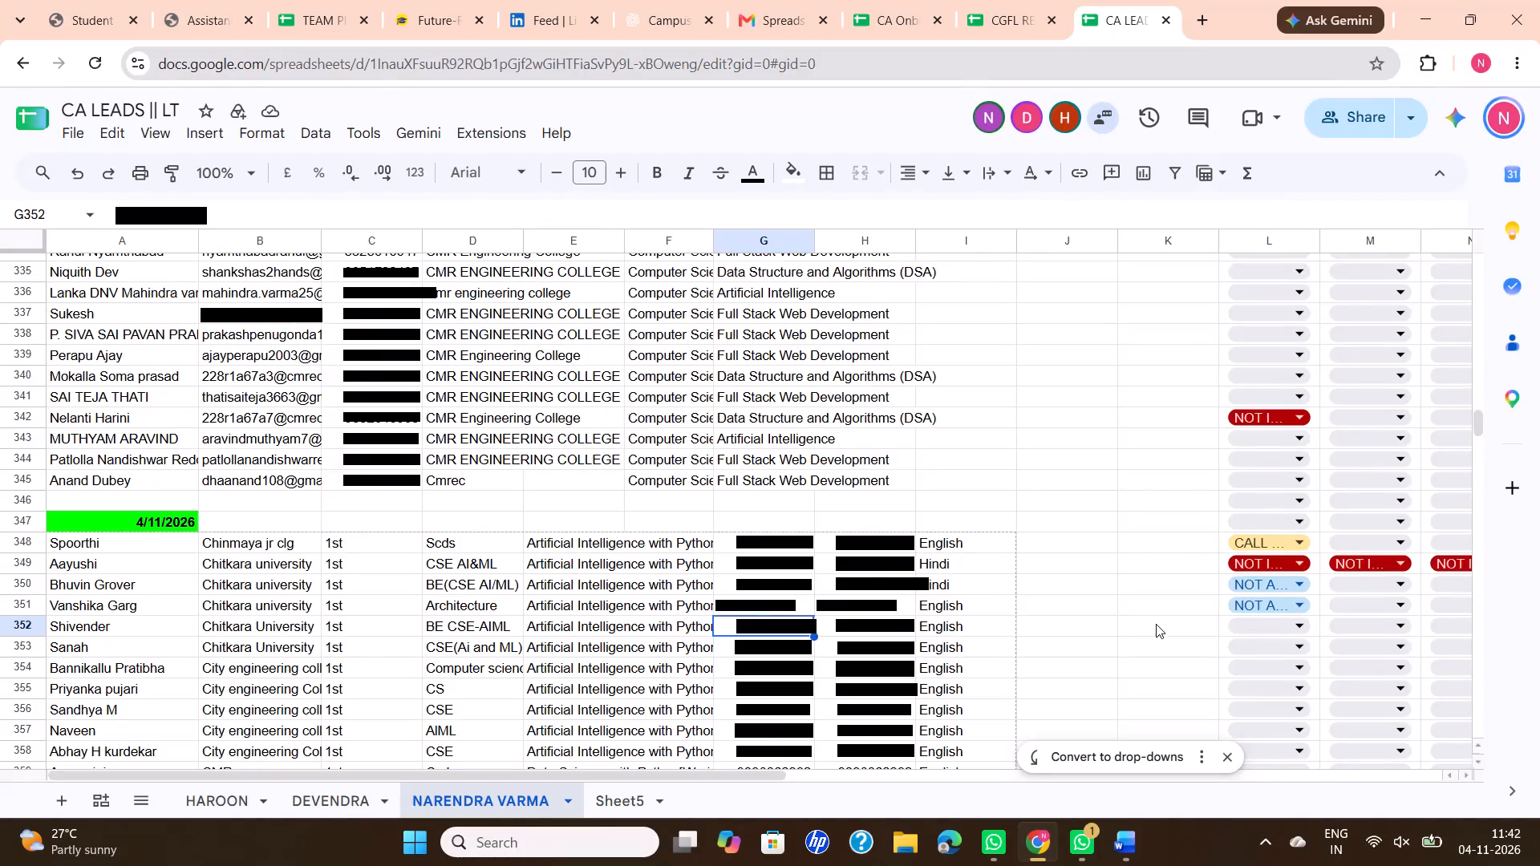
# Set the first status cell (column L) of the row 352 lead to NOT ANSWERED.
pyautogui.click(1249, 624)
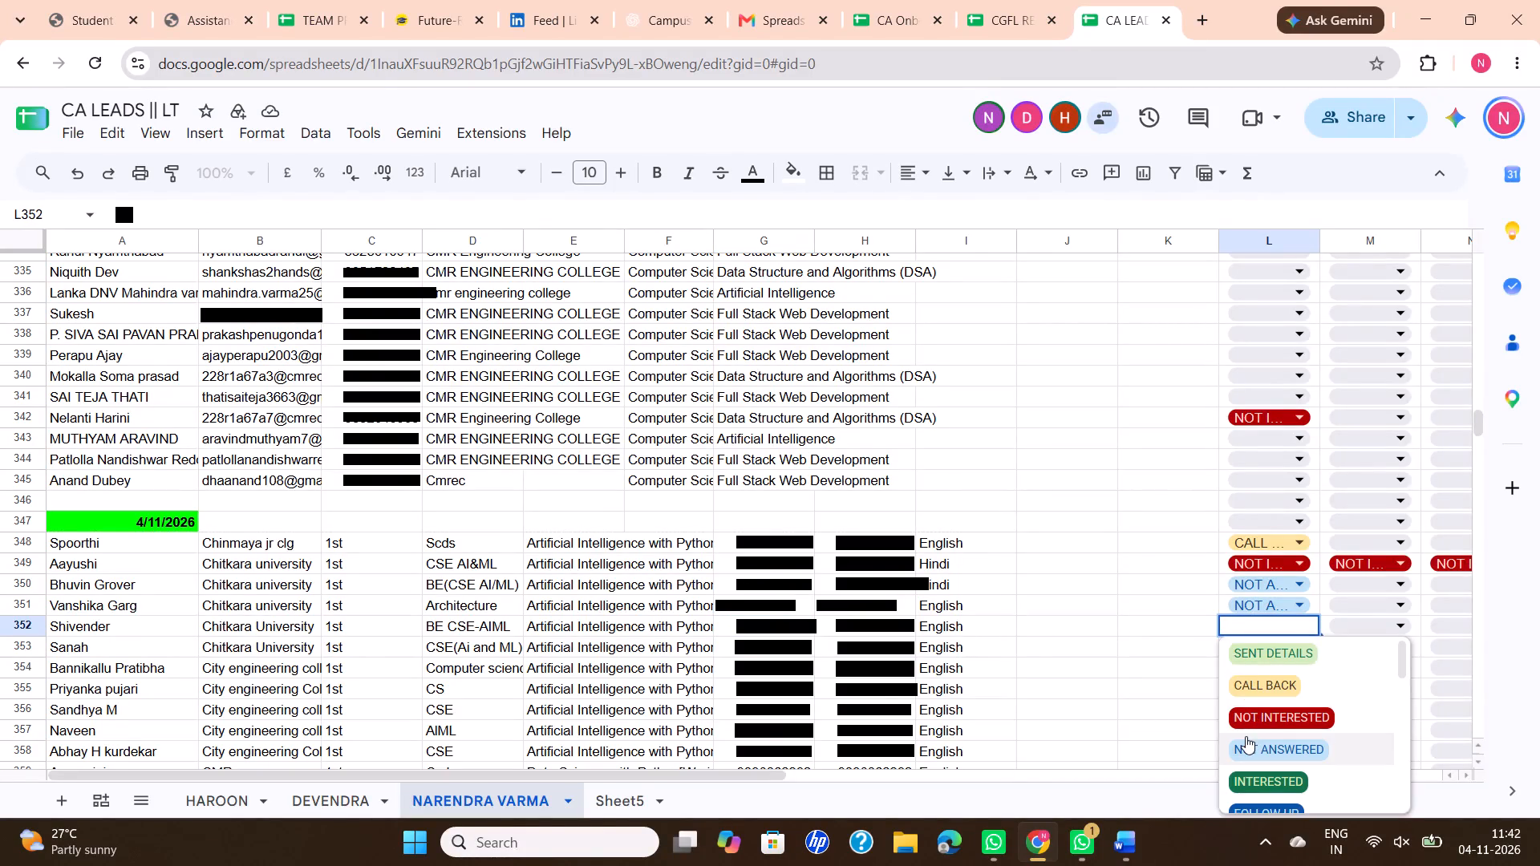
pyautogui.click(1246, 736)
pyautogui.click(1171, 646)
pyautogui.hscroll(2, 1171, 646)
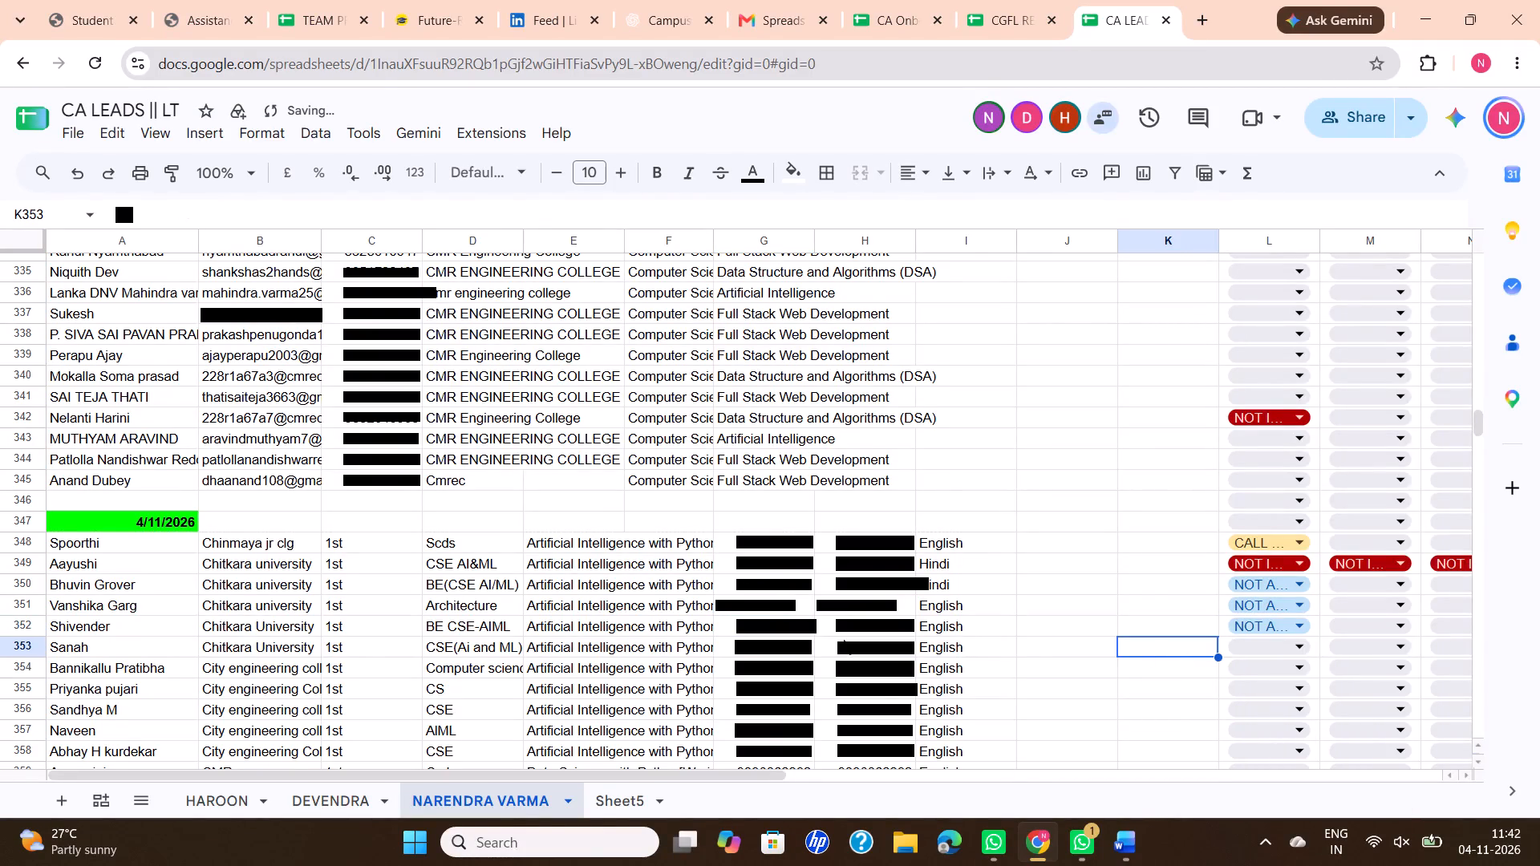
# Select the phone number in column G of the next 4/11/2026 lead to call, in row 353.
pyautogui.click(761, 639)
pyautogui.scroll(-1, 761, 639)
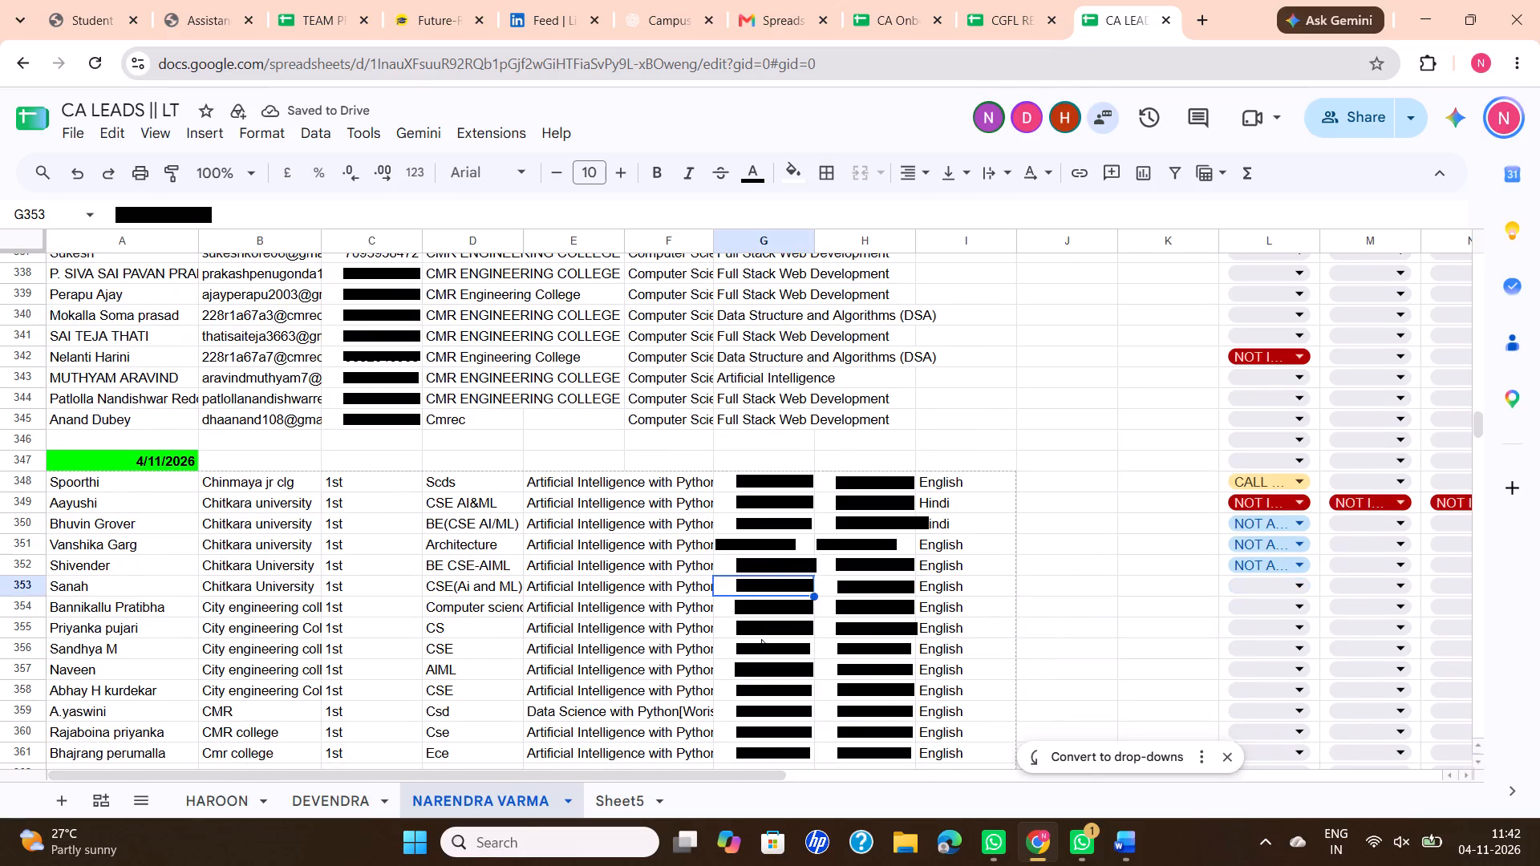
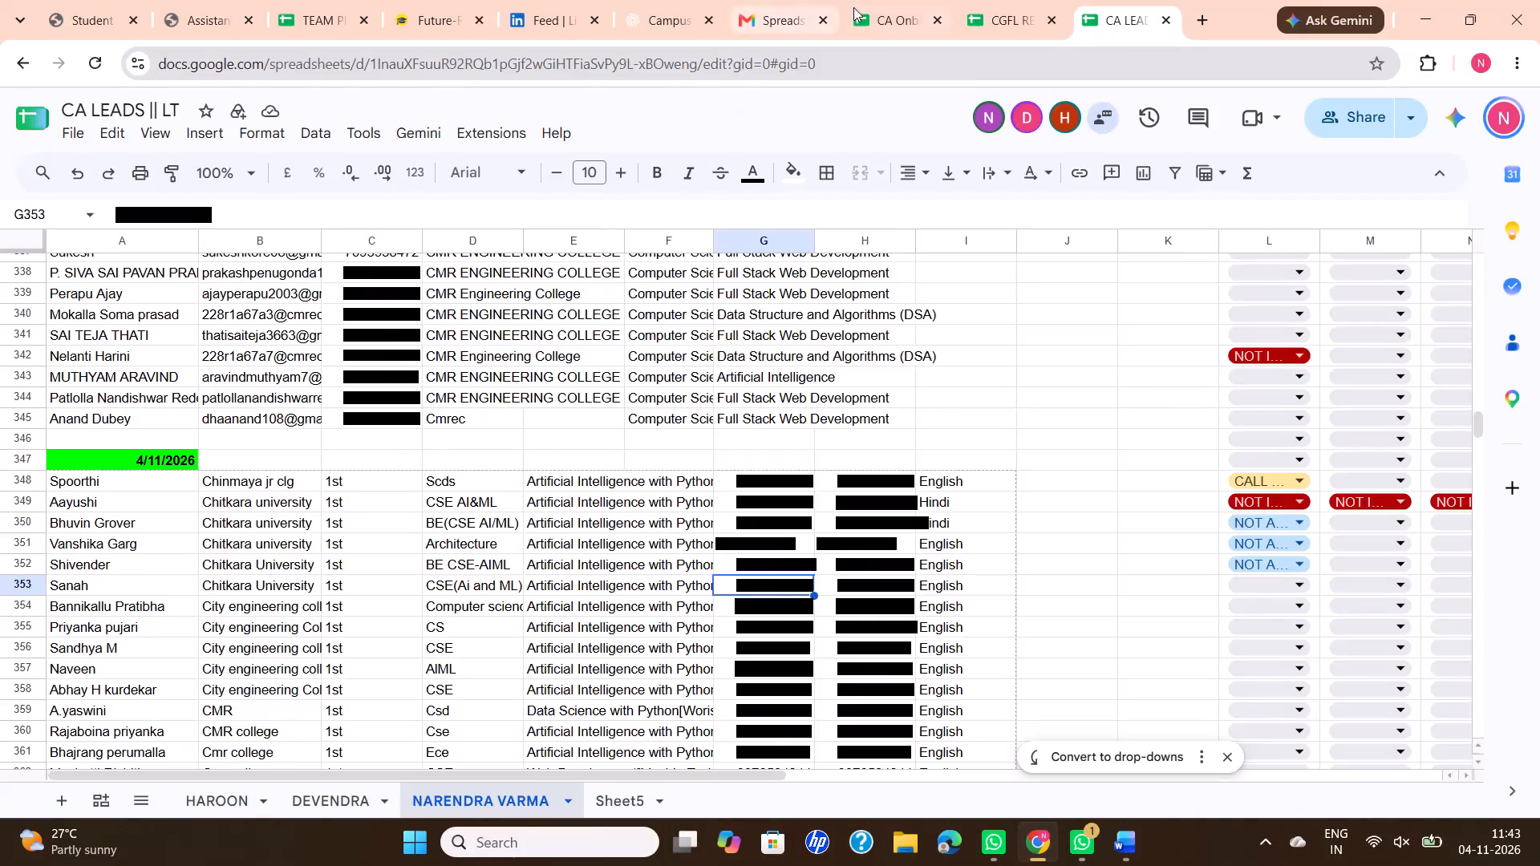
# Check the latest entries in the CA Onboarding Application (Responses) and CGFL RESPONSES SHEET spreadsheets, returning to the CA LEADS sheet.
pyautogui.click(876, 29)
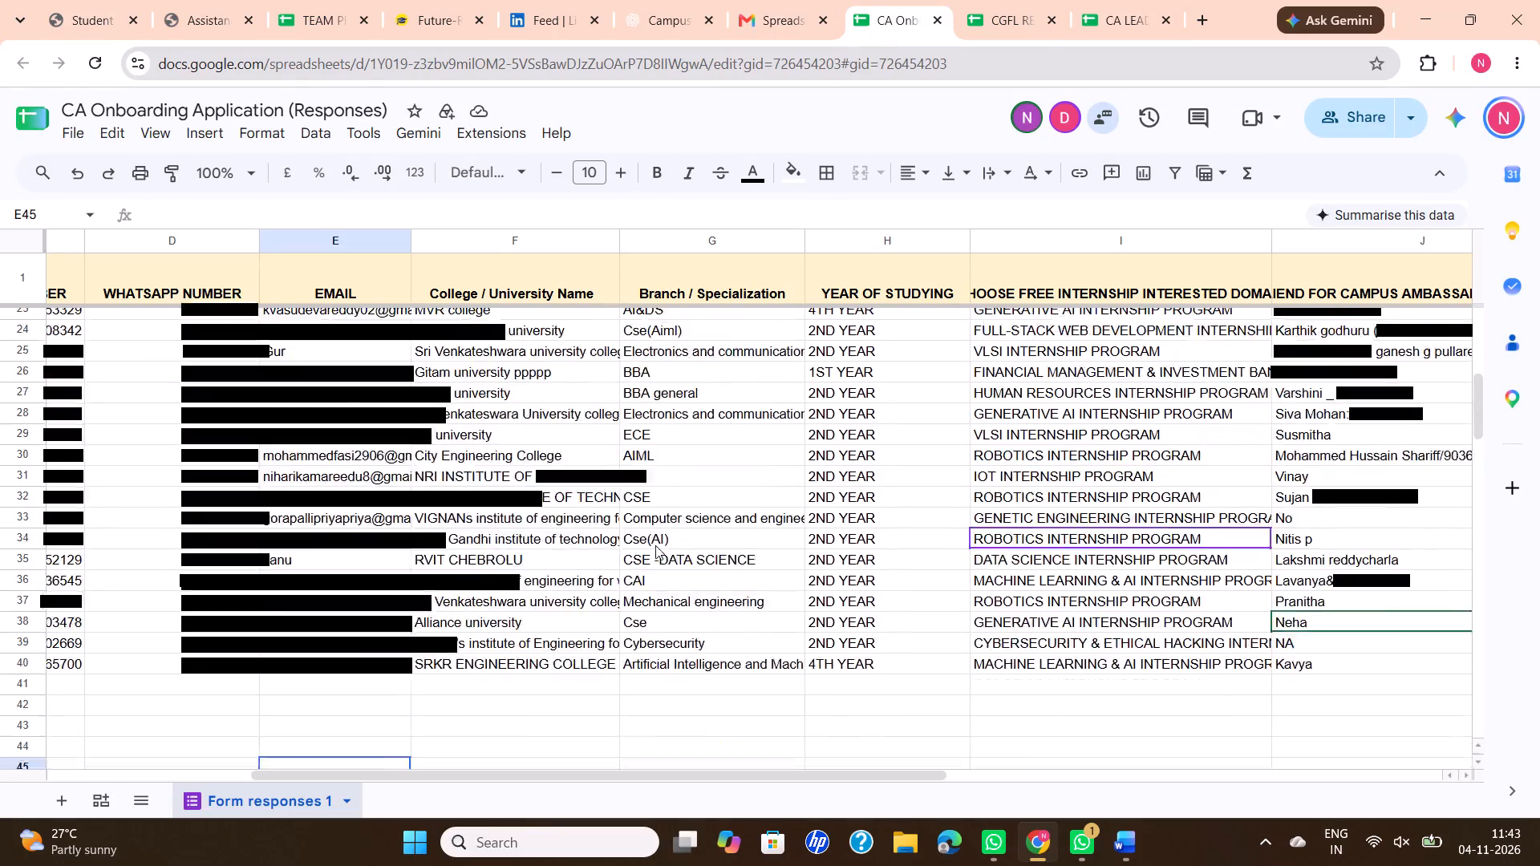
pyautogui.scroll(-2, 655, 545)
pyautogui.hscroll(-2, 655, 545)
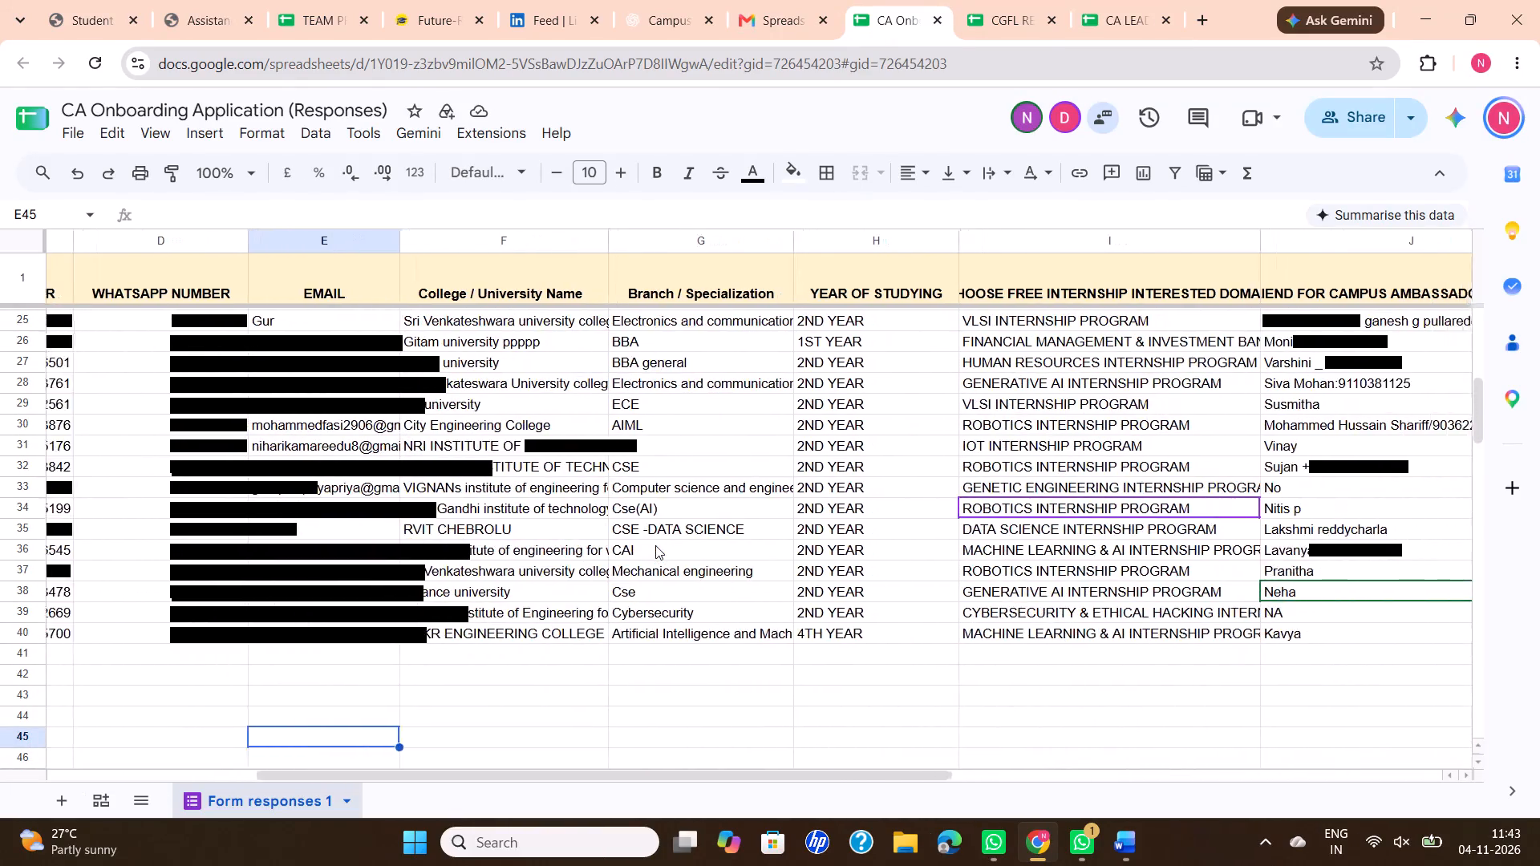
pyautogui.hscroll(-2, 655, 545)
pyautogui.hscroll(11, 655, 545)
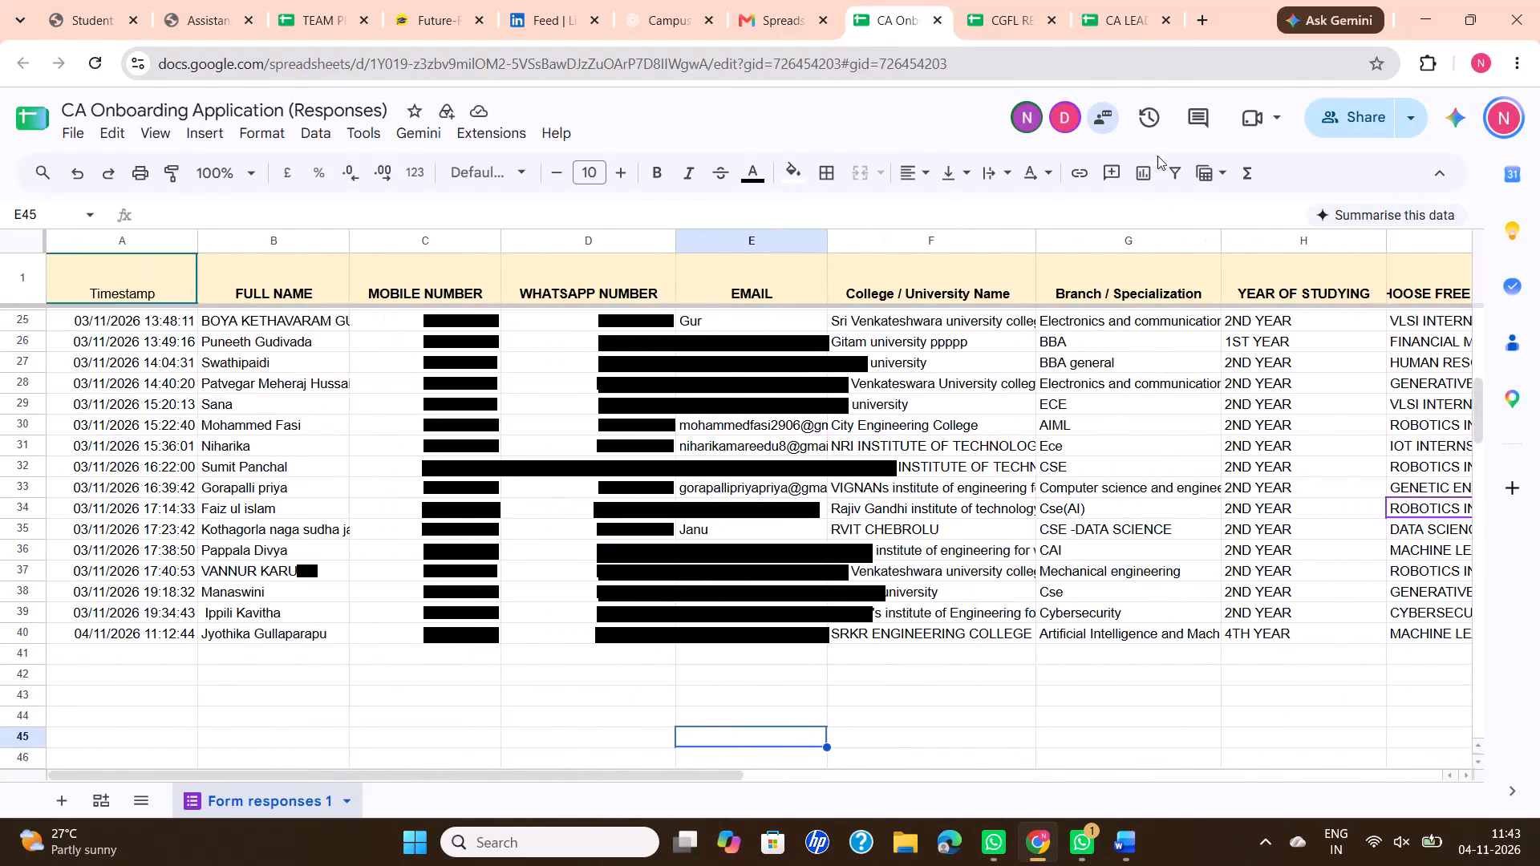
pyautogui.click(1011, 23)
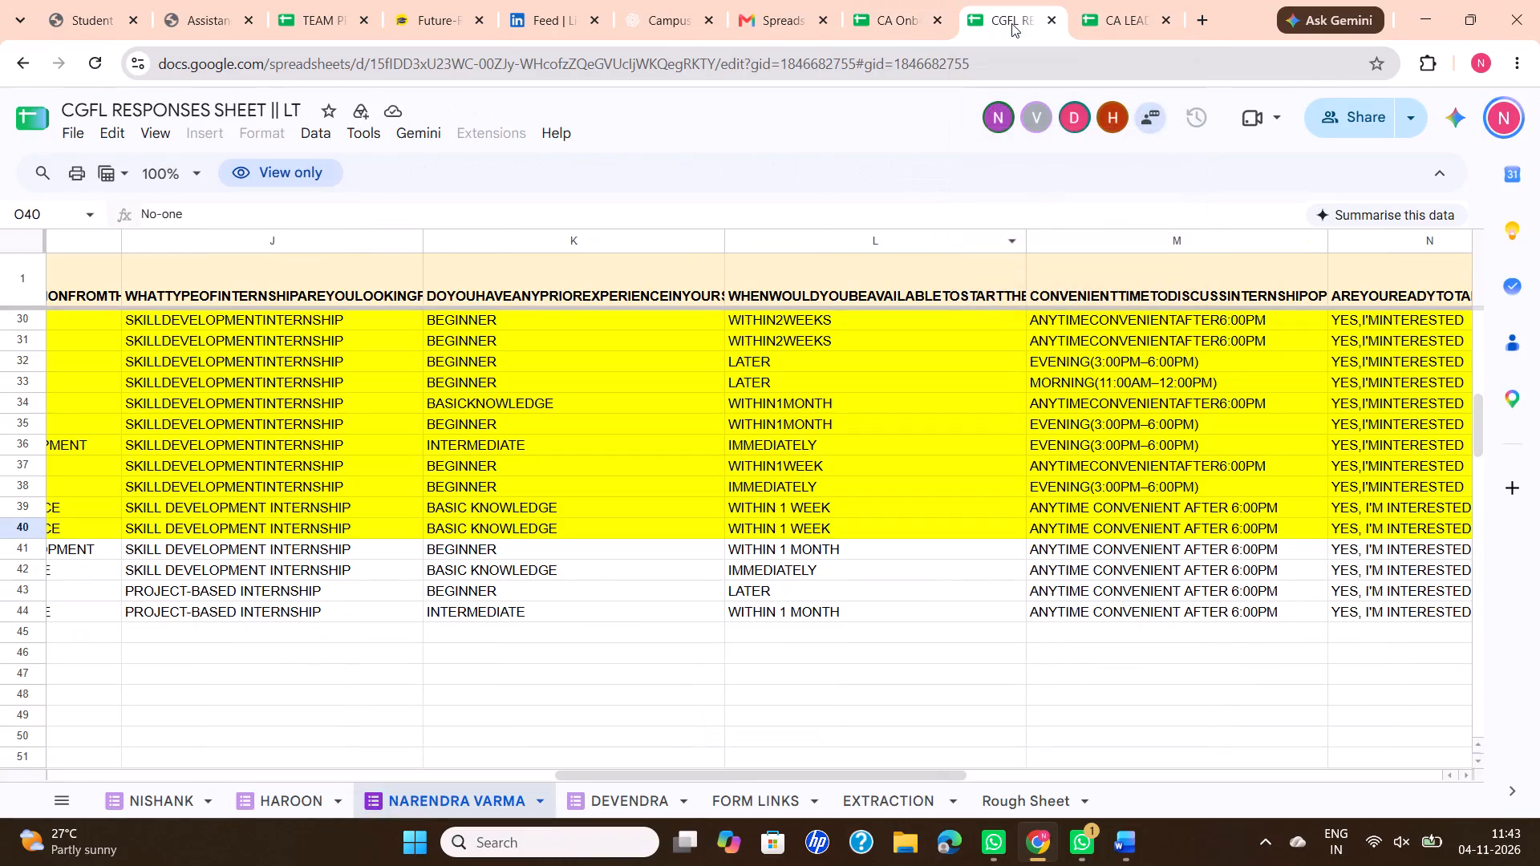
pyautogui.click(1127, 12)
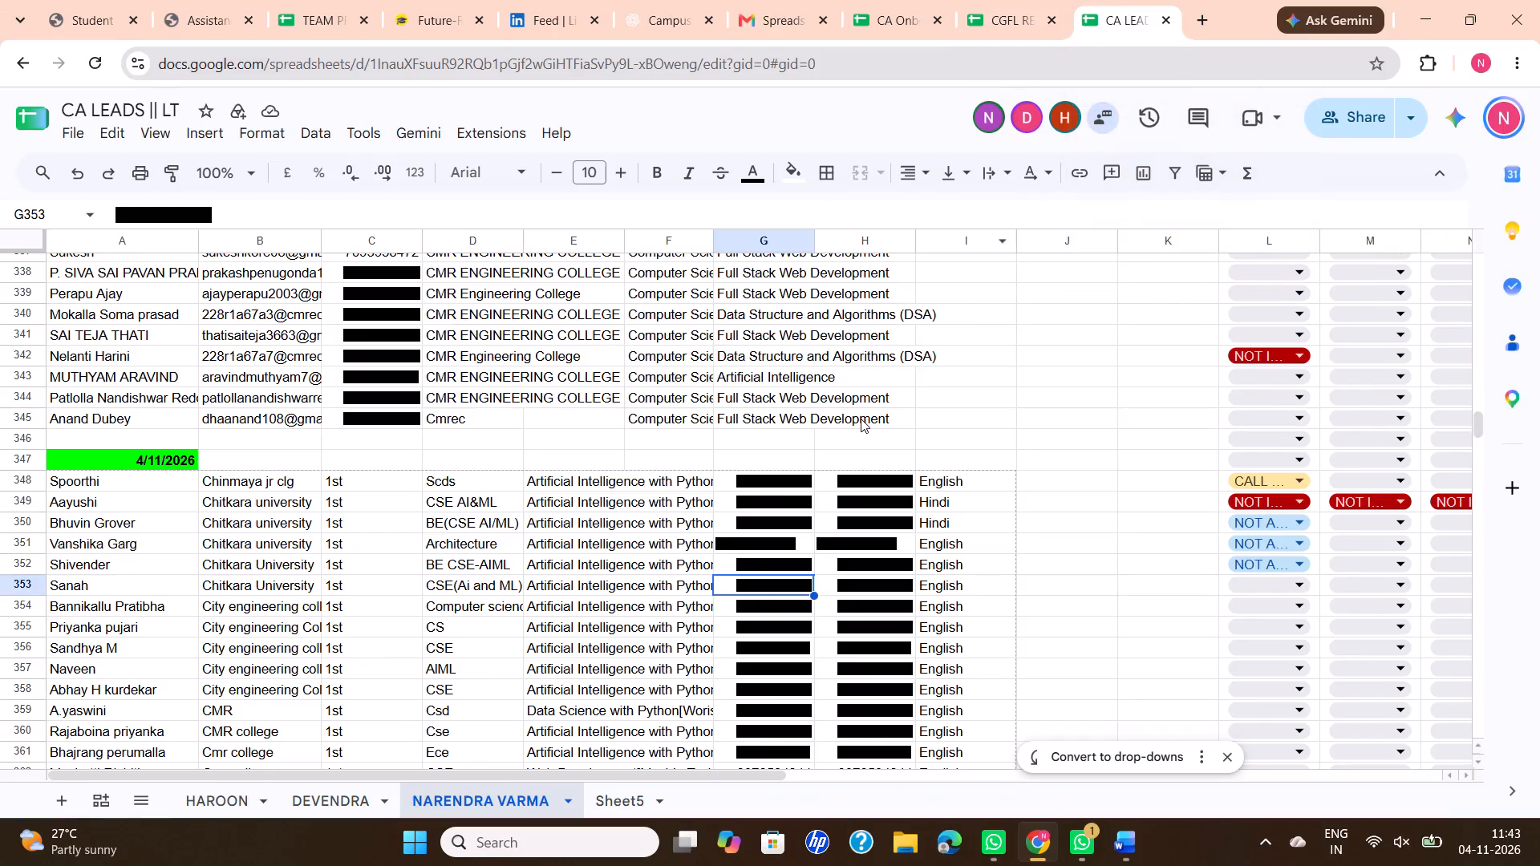
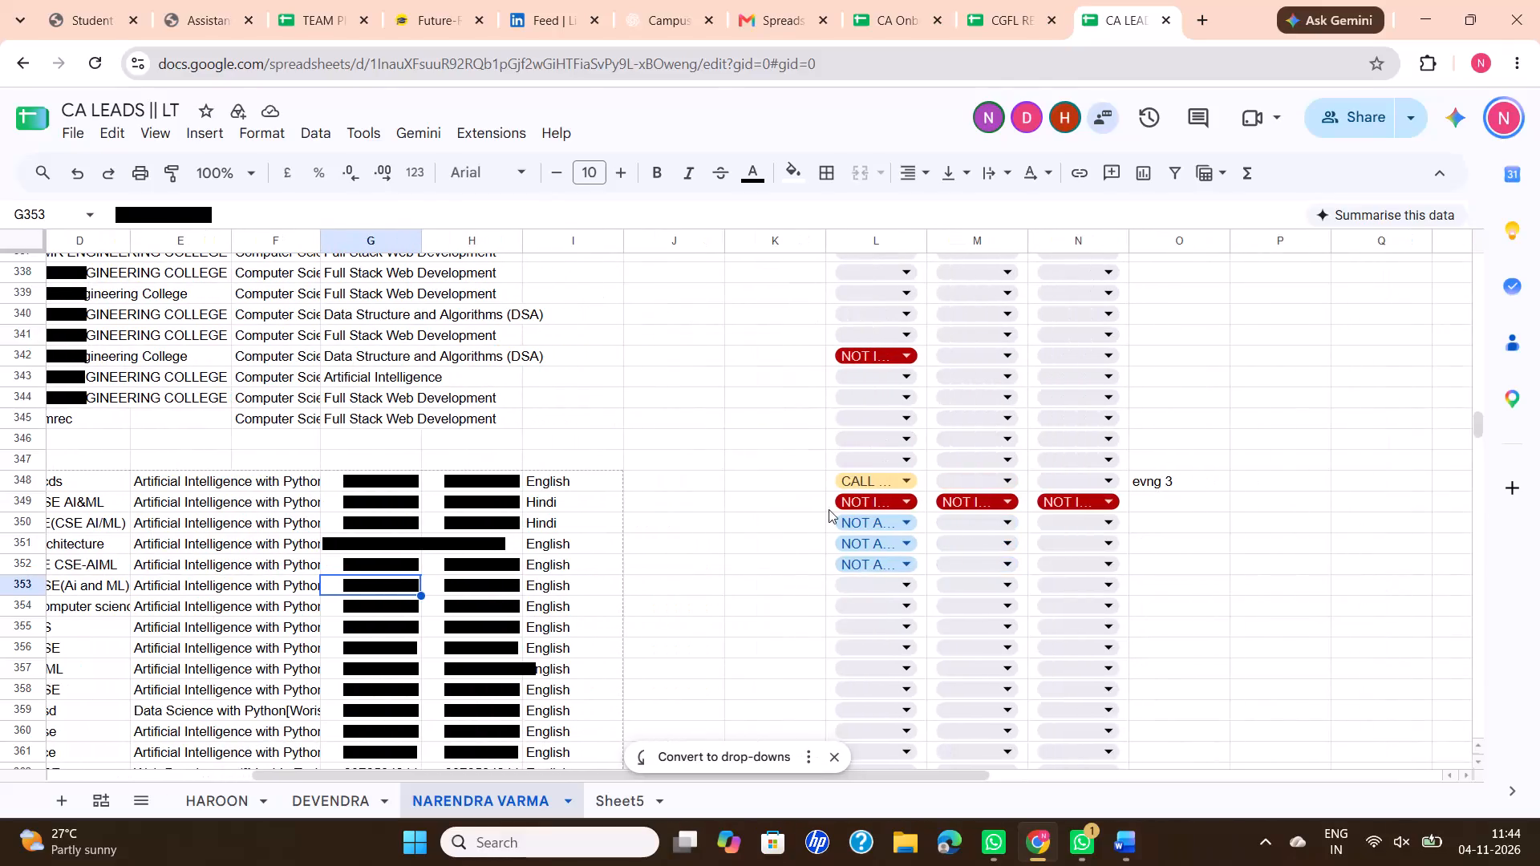
# Set the first call status in column L for the lead in row 353 to NOT ANSWERED.
pyautogui.click(858, 585)
pyautogui.click(864, 709)
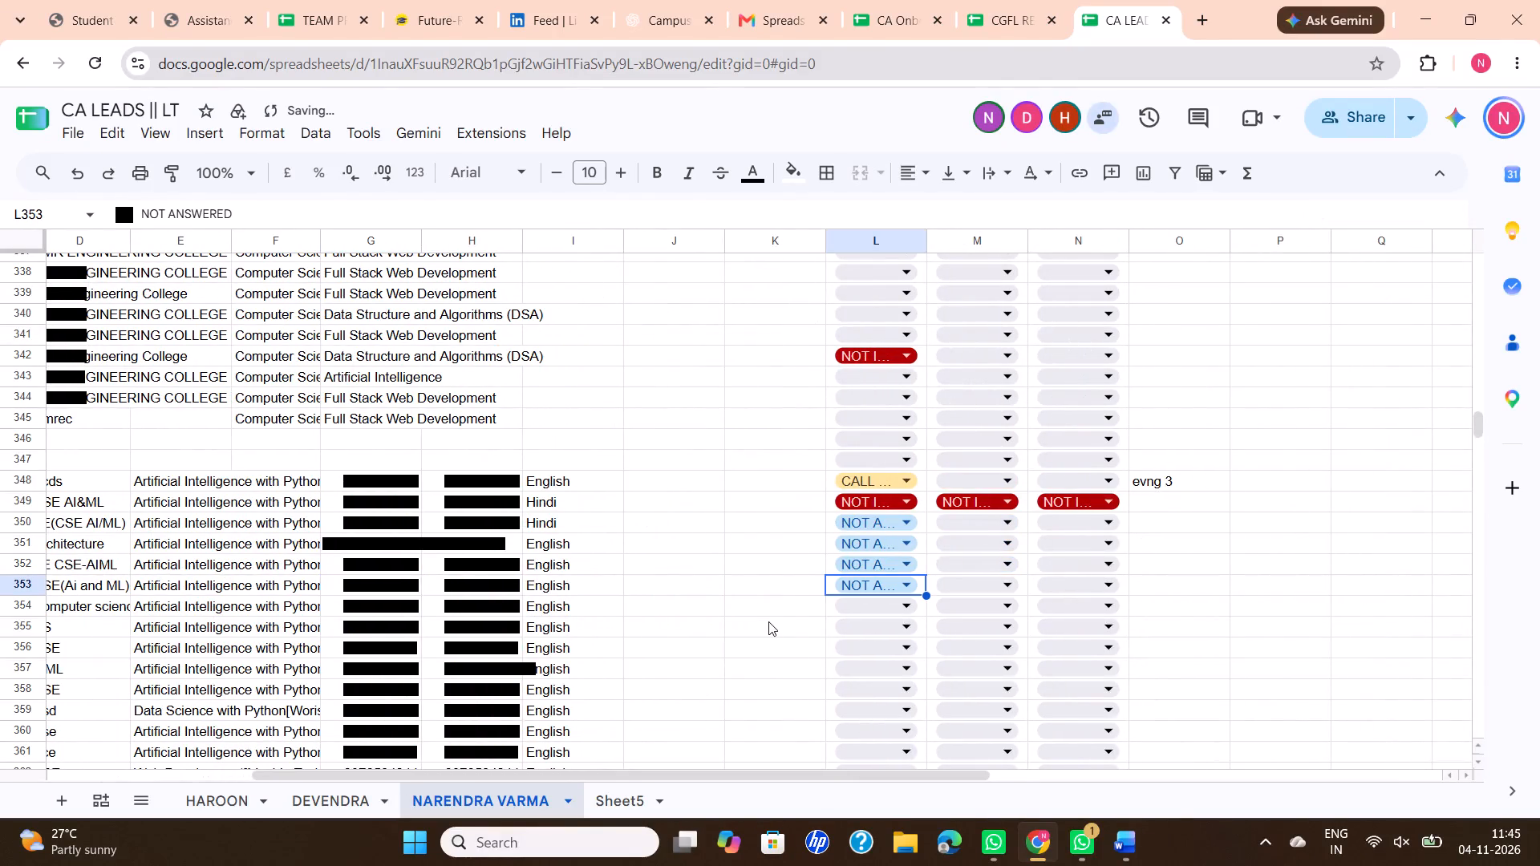
# Bring up the contact number in column G for the next lead, in row 354, for calling.
pyautogui.hscroll(2, 768, 621)
pyautogui.click(939, 611)
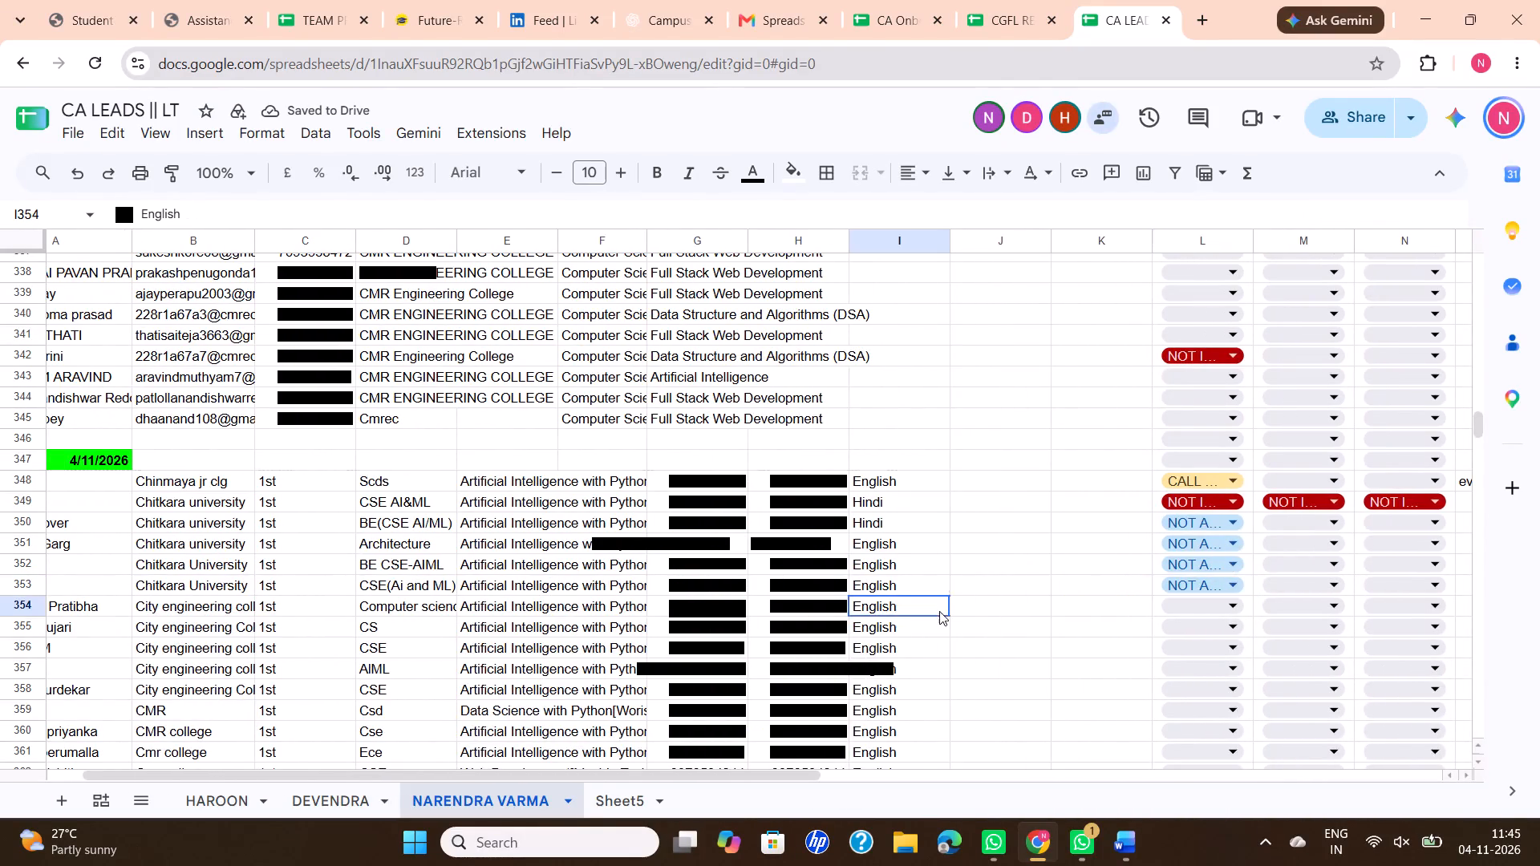
pyautogui.hscroll(3, 939, 611)
pyautogui.click(766, 605)
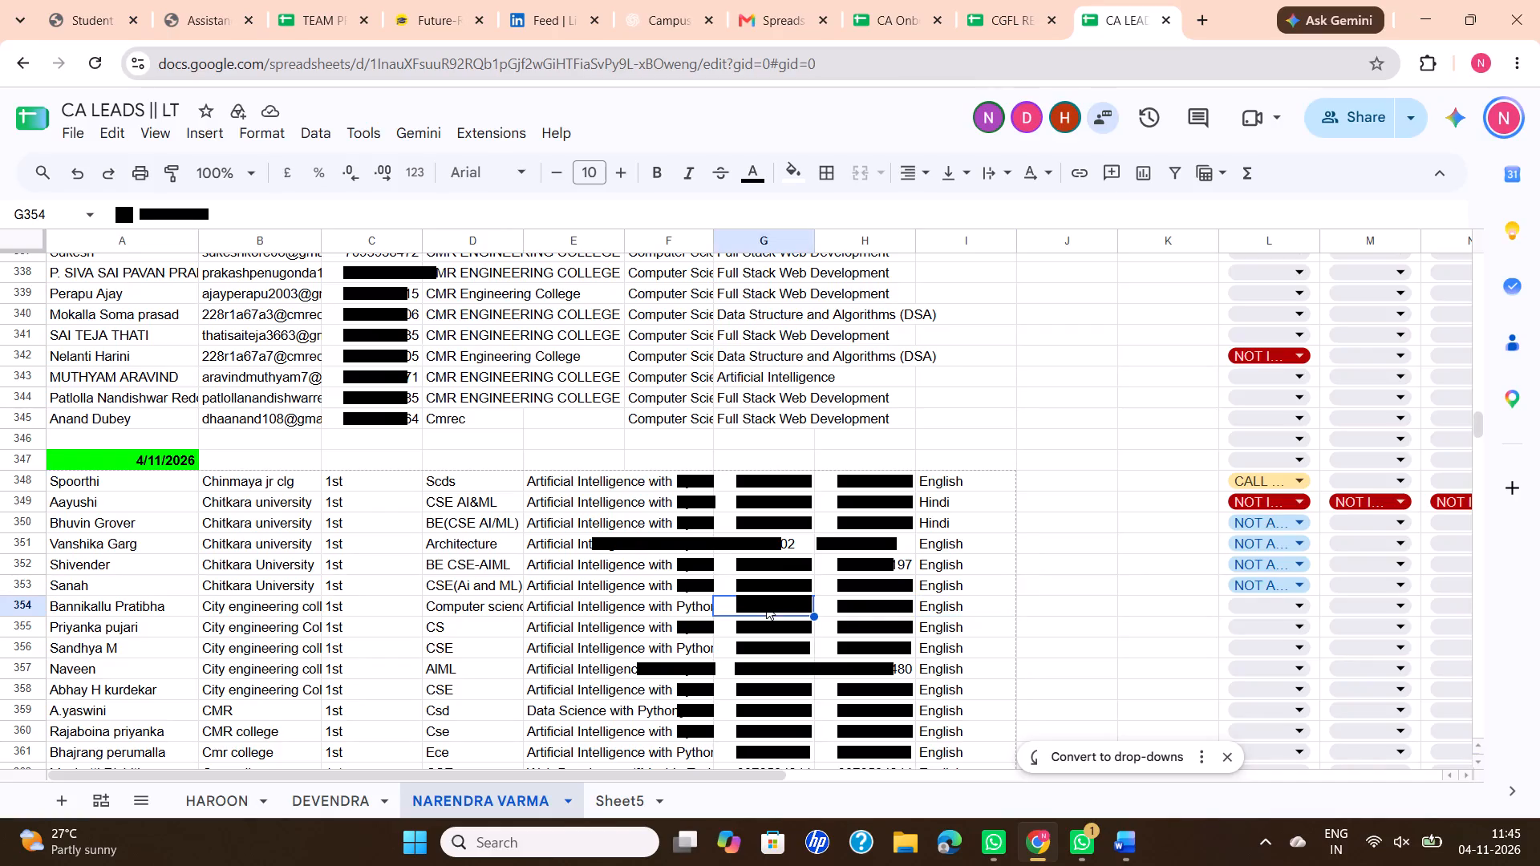
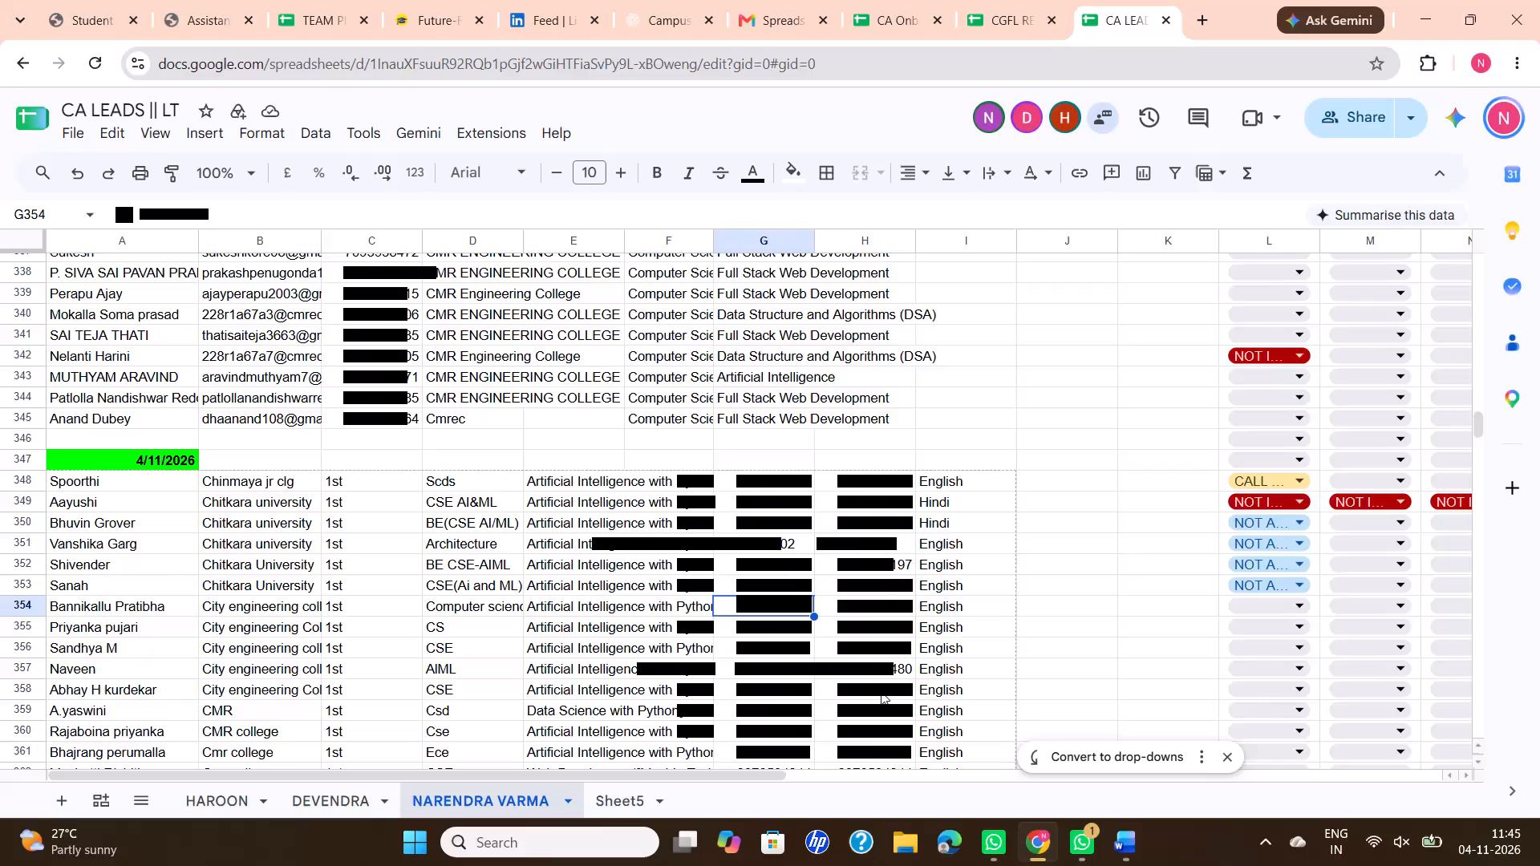
# Switch to the LEAD GEN NEW TEAM calling script in Word and review back to the About Learners Track section.
pyautogui.click(1119, 849)
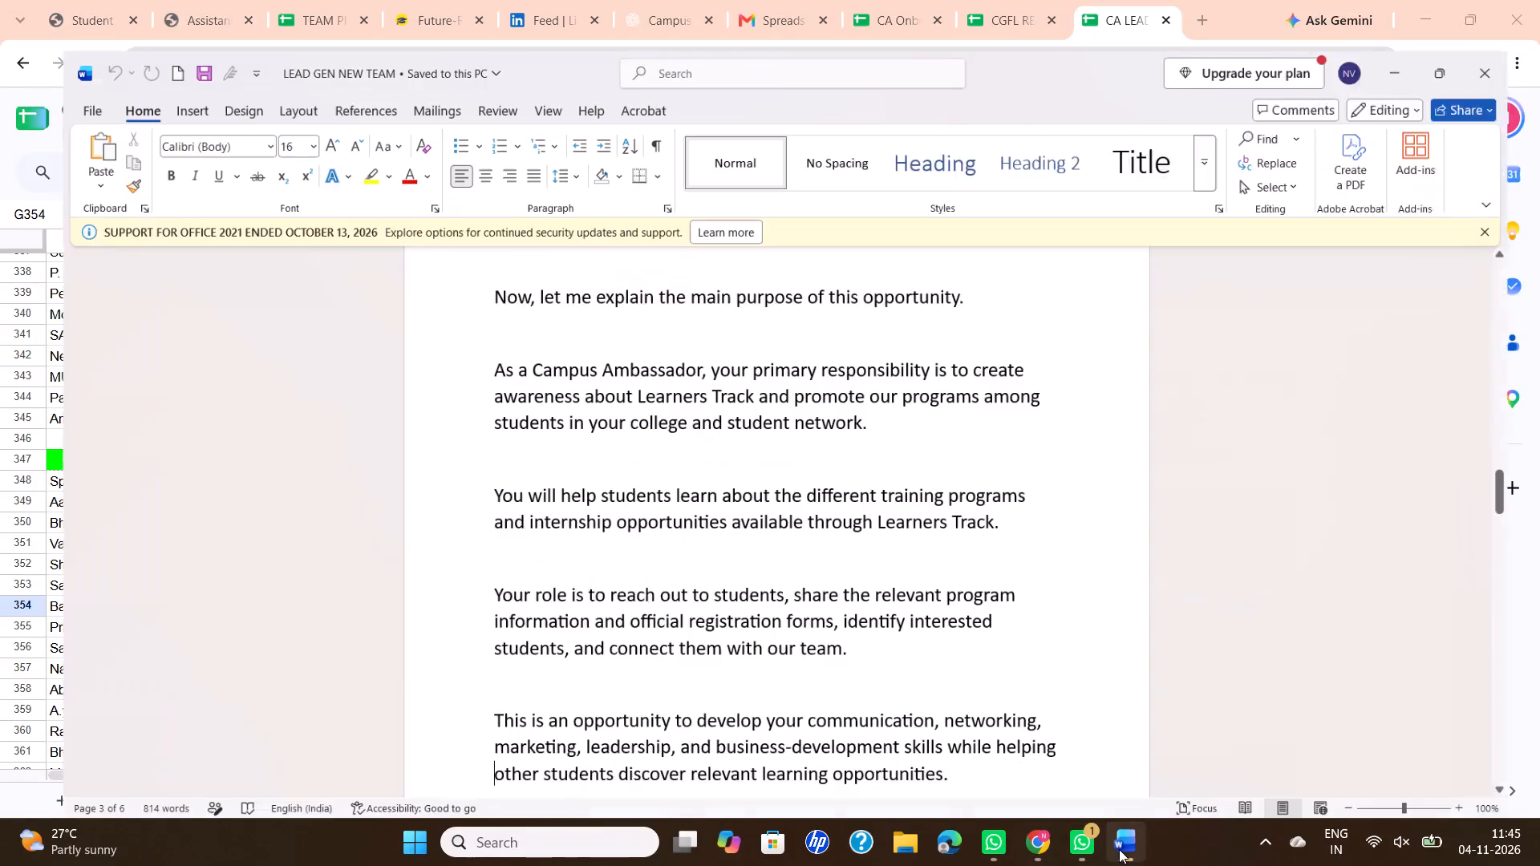
pyautogui.press('Up')
pyautogui.press('Up')
pyautogui.press('Up')
pyautogui.press('Up')
pyautogui.press('Up')
pyautogui.press('Up')
pyautogui.press('Up')
pyautogui.press('Up')
pyautogui.press('Up')
pyautogui.press('Up')
pyautogui.press('Up')
pyautogui.press('Up')
pyautogui.press('Up')
pyautogui.press('Up')
pyautogui.press('Up')
pyautogui.press('Up')
pyautogui.press('Up')
pyautogui.press('Up')
pyautogui.press('Up')
pyautogui.press('Up')
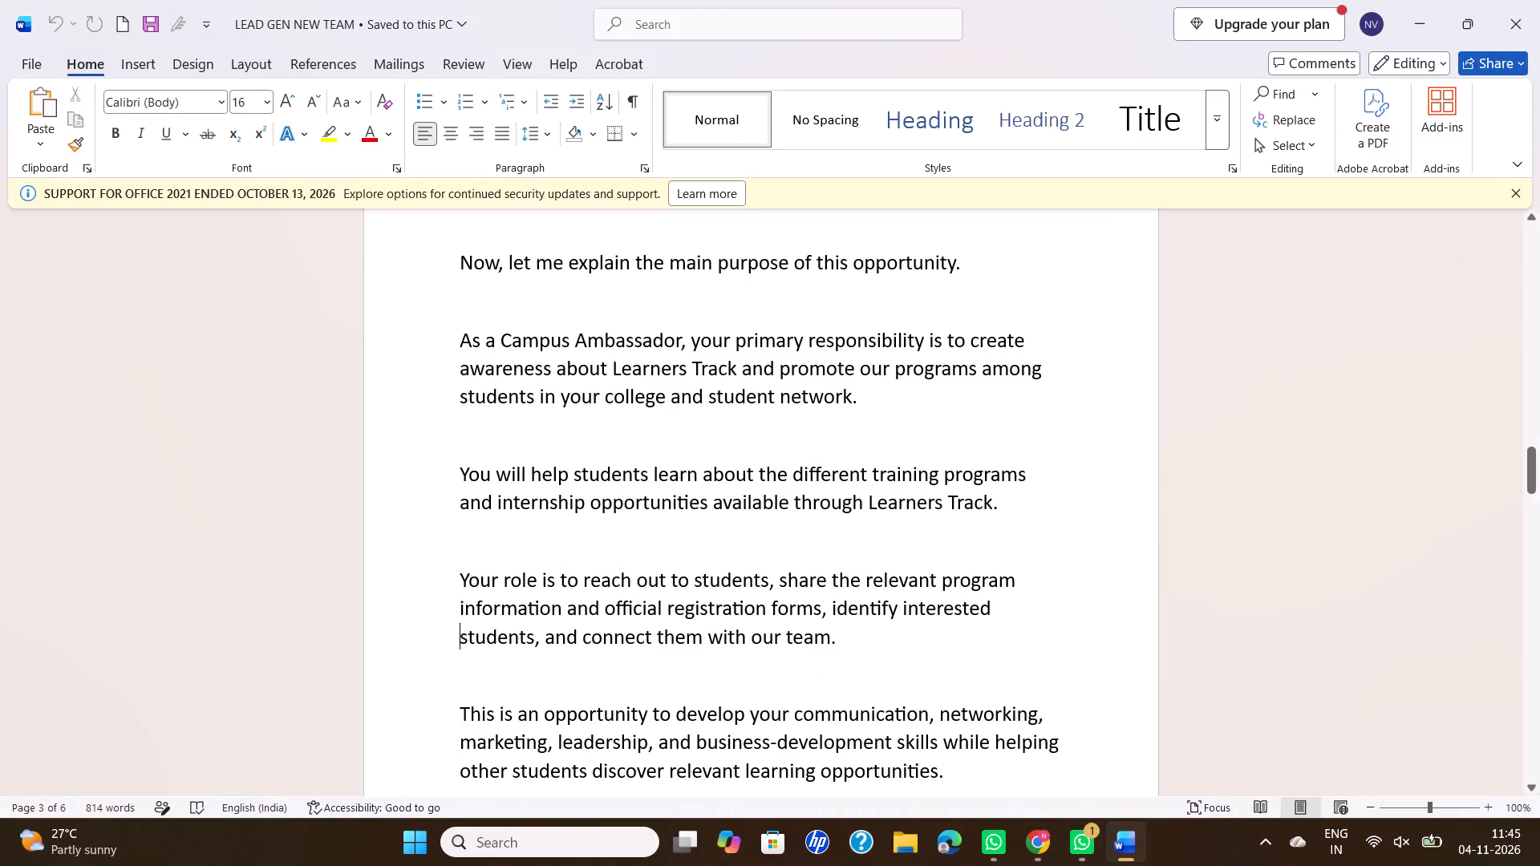
pyautogui.press('Up')
pyautogui.press('Up')
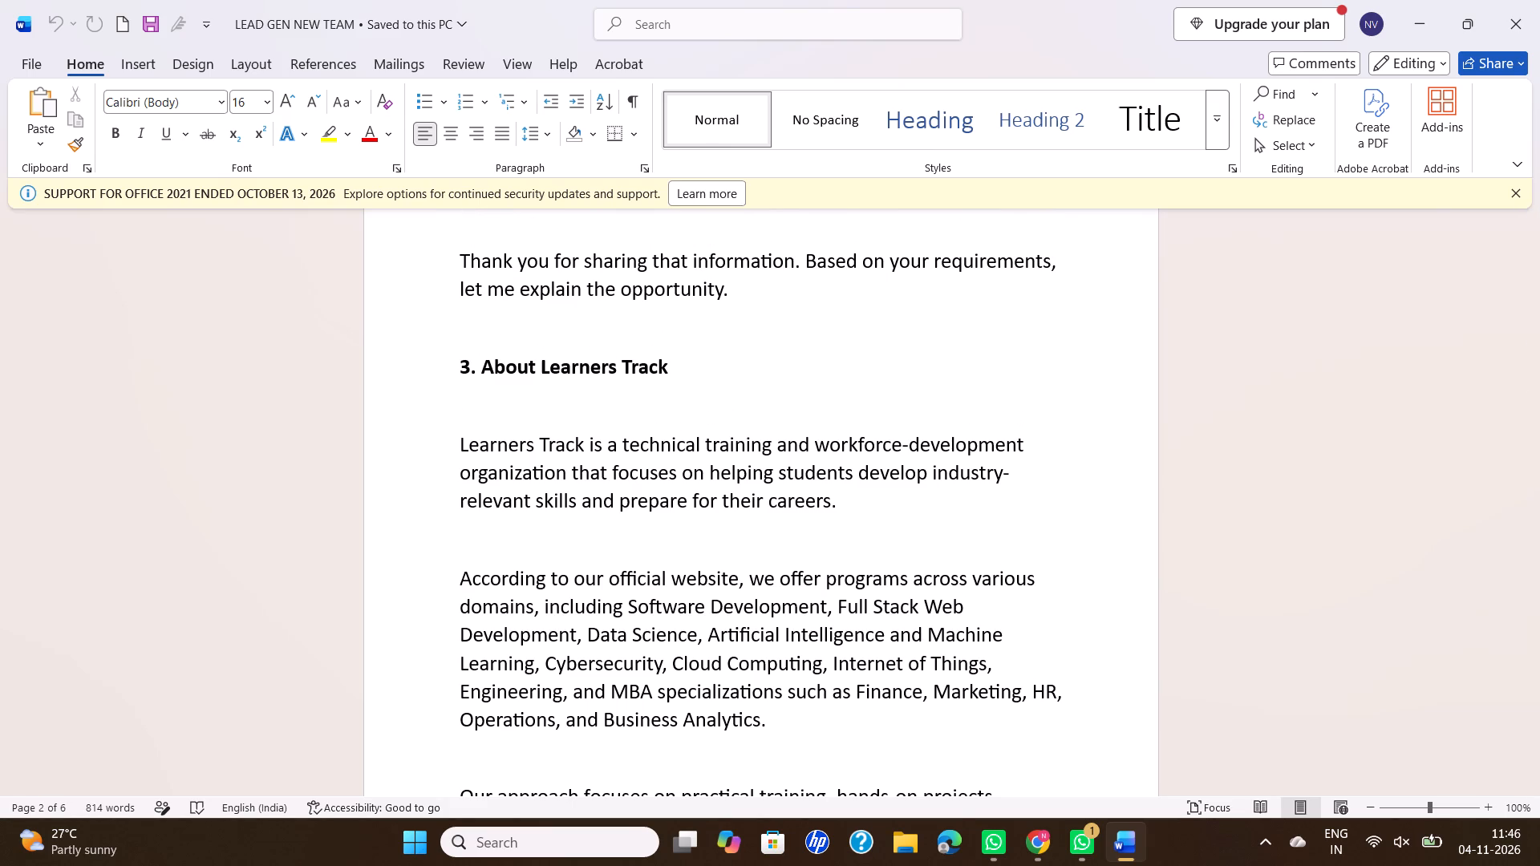
# Glance at the row 354 lead in the sheet, and consult the script's Introduction and Availability and Student Profiling sections for the call.
pyautogui.click(1031, 844)
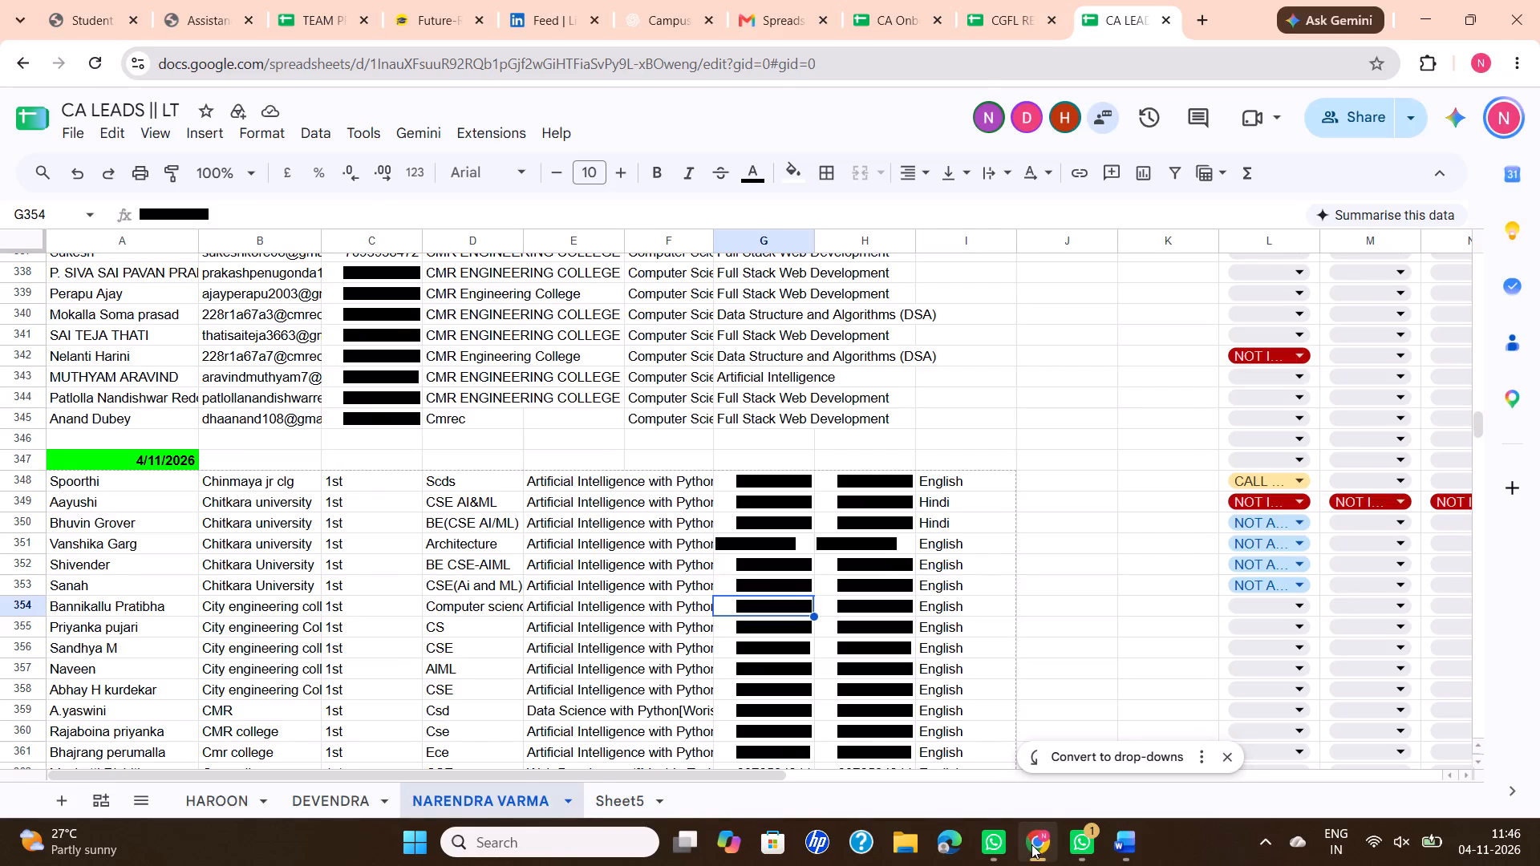
pyautogui.click(1132, 830)
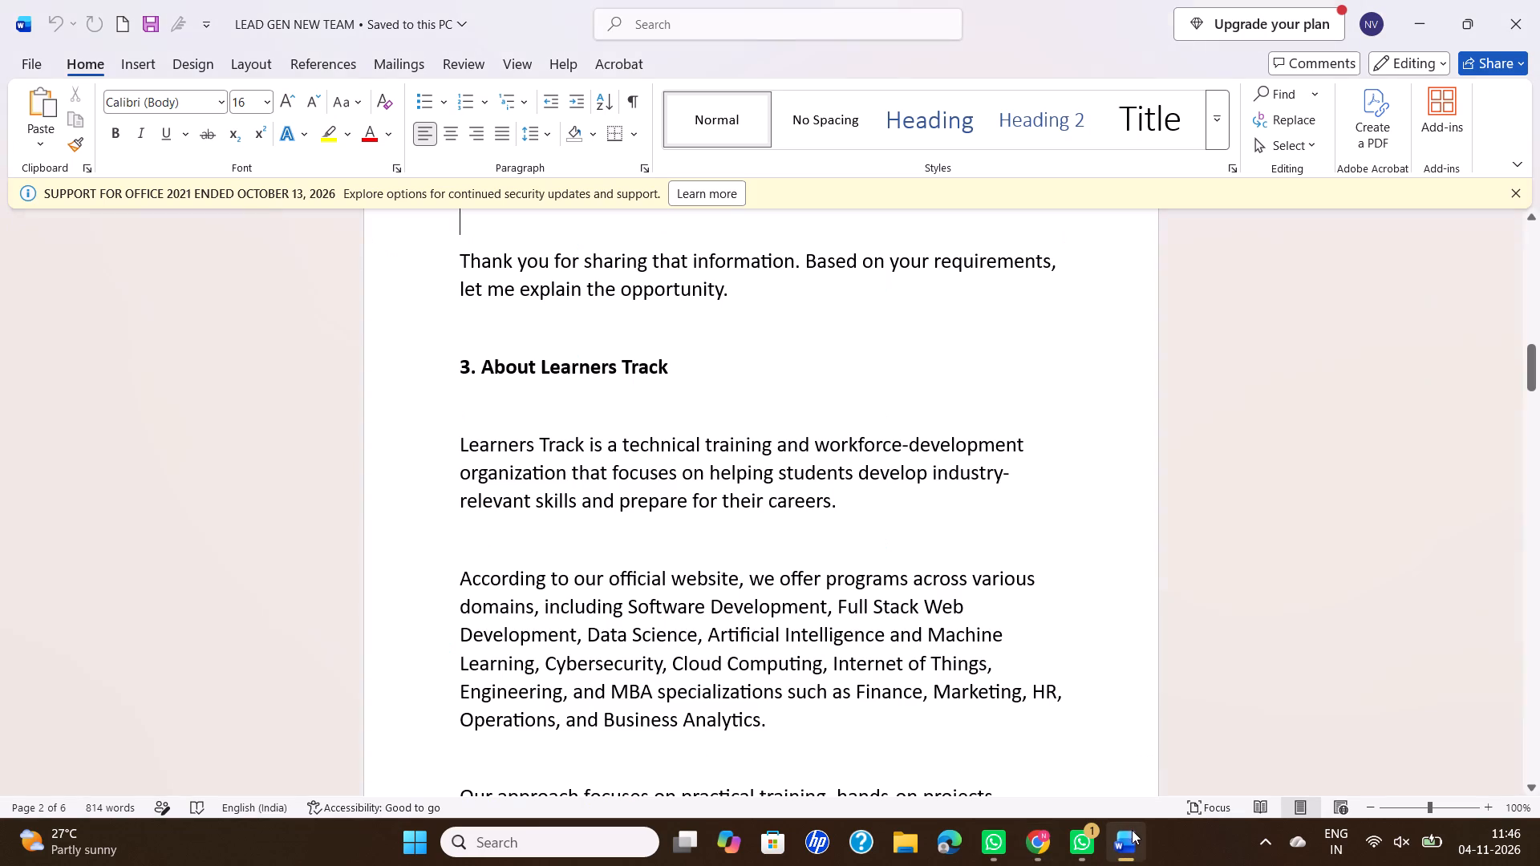
pyautogui.press('Up')
pyautogui.press('Up')
pyautogui.press('Up')
pyautogui.press('Up')
pyautogui.press('Up')
pyautogui.press('Up')
pyautogui.press('Up')
pyautogui.press('Up')
pyautogui.press('Up')
pyautogui.press('Up')
pyautogui.press('Up')
pyautogui.press('Up')
pyautogui.press('Up')
pyautogui.press('Up')
pyautogui.press('Up')
pyautogui.press('Up')
pyautogui.press('Up')
pyautogui.press('Up')
pyautogui.press('Up')
pyautogui.press('Up')
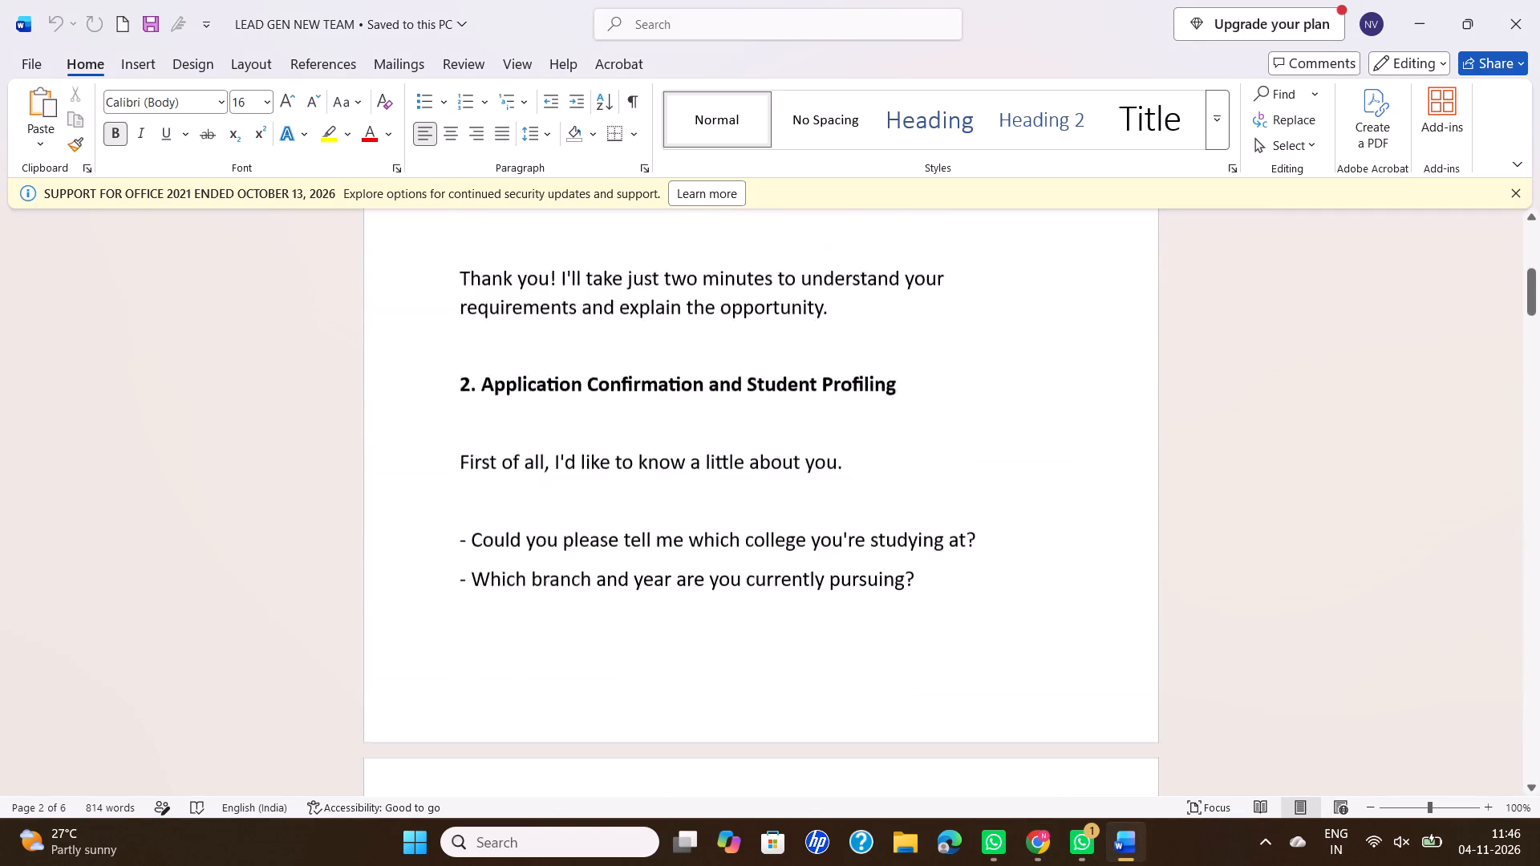
pyautogui.press('Up')
pyautogui.press('Up')
pyautogui.press('Up')
pyautogui.press('Up')
pyautogui.press('Up')
pyautogui.press('Up')
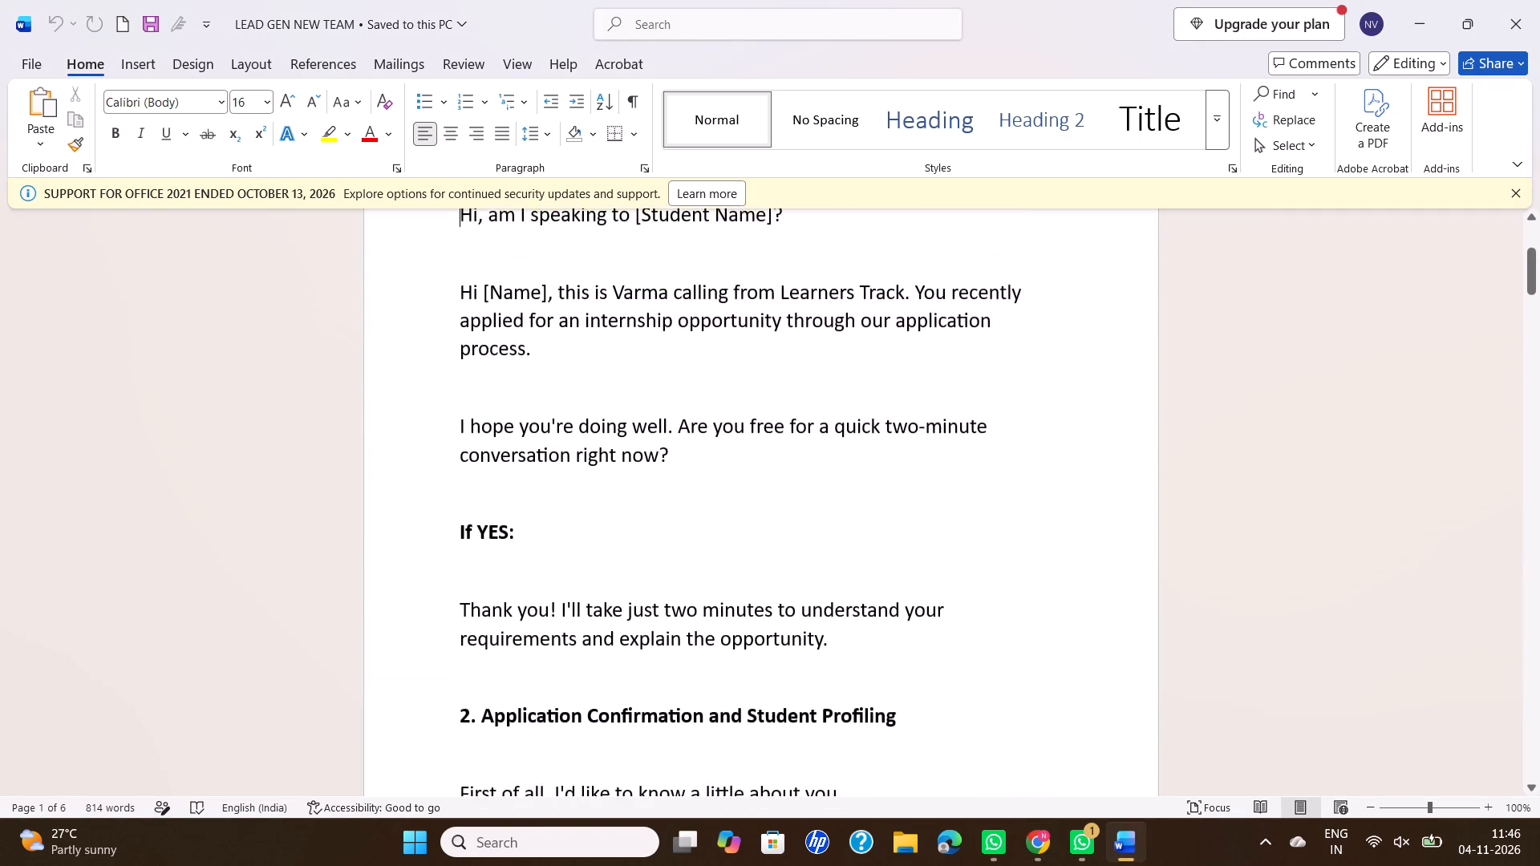
pyautogui.press('Up')
pyautogui.press('Up')
pyautogui.press('Up')
pyautogui.press('Down')
pyautogui.press('Down')
pyautogui.press('Down')
pyautogui.press('Down')
pyautogui.press('Down')
pyautogui.press('Down')
pyautogui.press('Down')
pyautogui.press('Down')
pyautogui.press('Down')
pyautogui.press('Down')
pyautogui.press('Down')
pyautogui.press('Down')
pyautogui.press('Down')
pyautogui.press('Down')
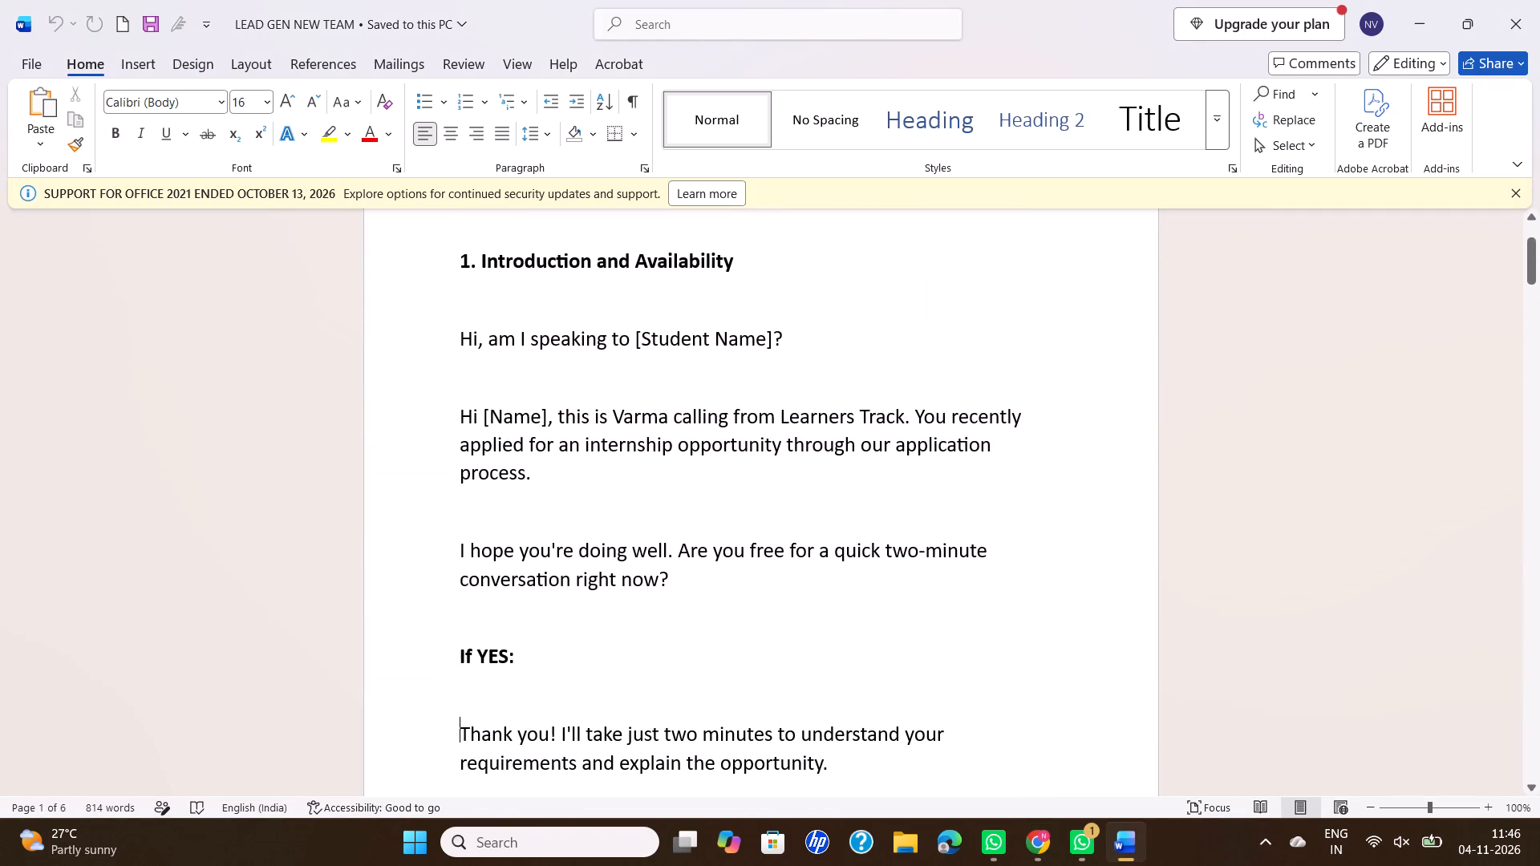
pyautogui.press('Down')
pyautogui.press('Down')
pyautogui.press('Down')
pyautogui.press('Down')
pyautogui.press('Down')
pyautogui.press('Down')
pyautogui.press('Down')
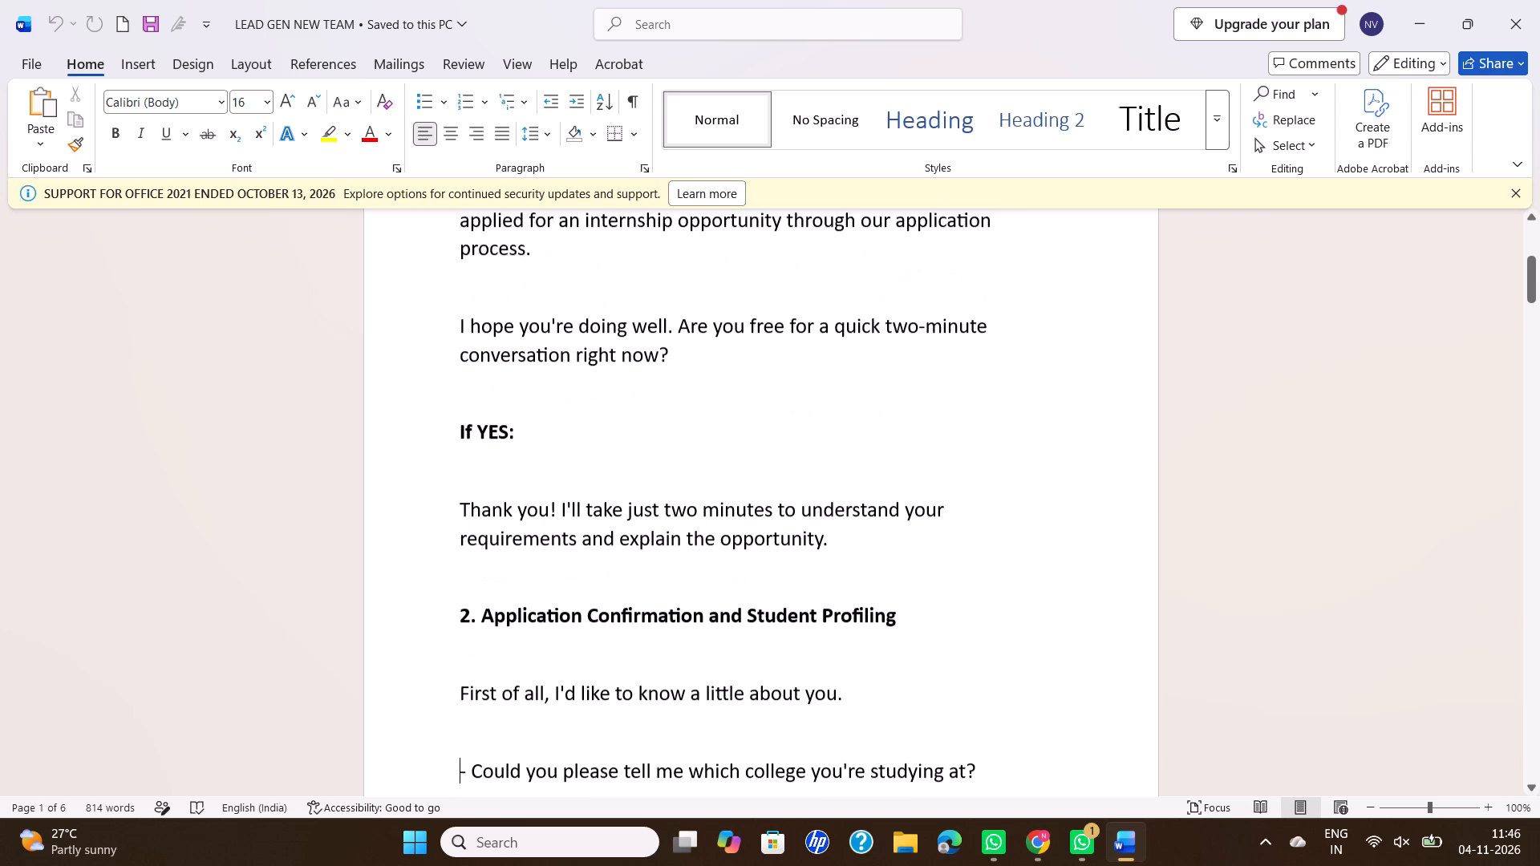
pyautogui.press('Down')
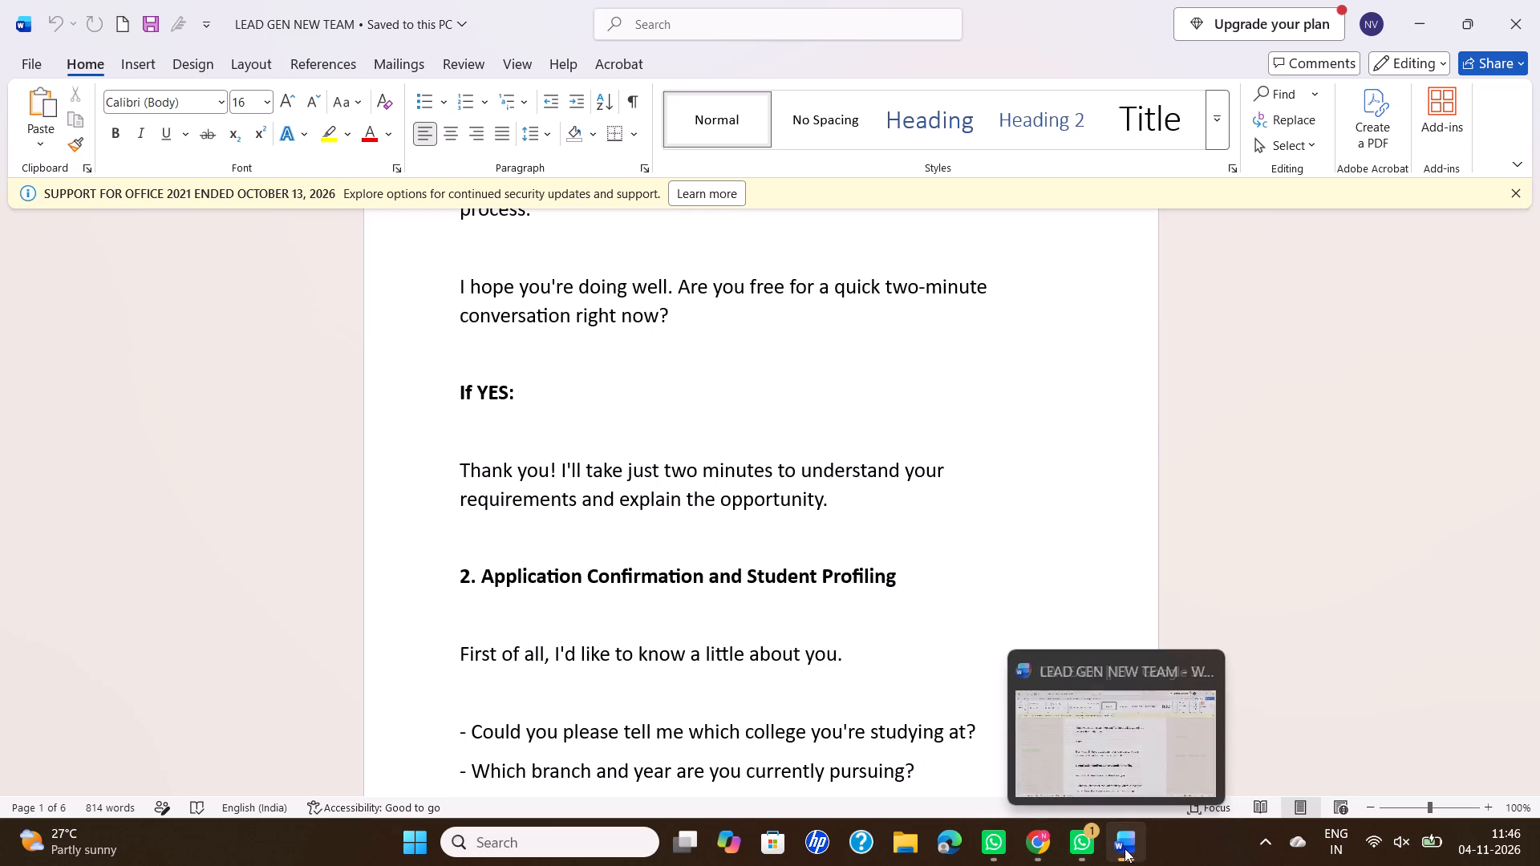
# Return to the CA LEADS sheet in Chrome and set the first call status in column L for row 354 to HANG UP.
pyautogui.click(1040, 852)
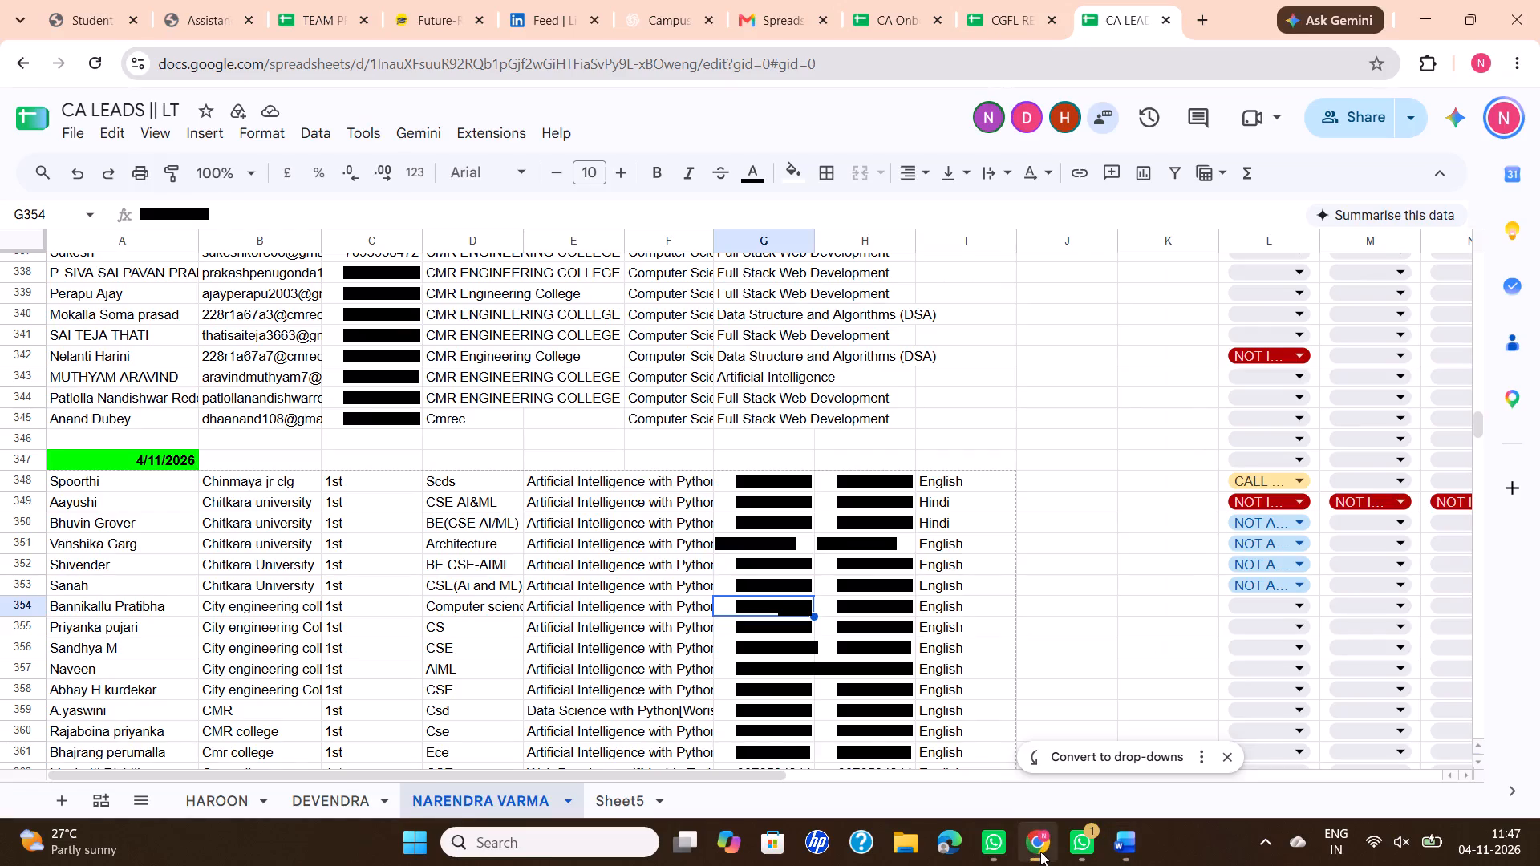
pyautogui.click(1240, 613)
pyautogui.scroll(-4, 1303, 739)
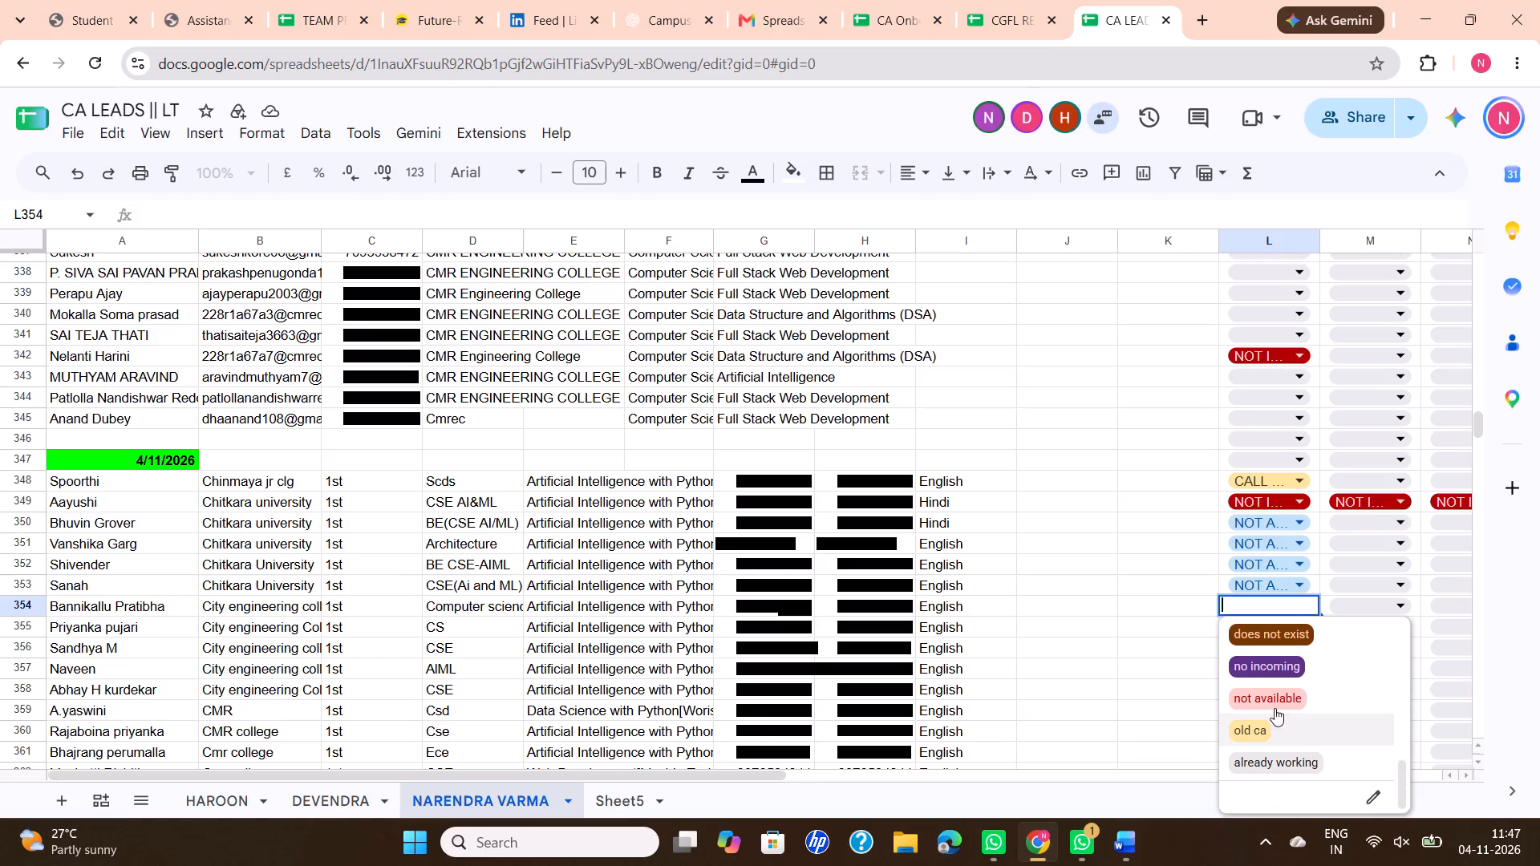
pyautogui.scroll(1, 1275, 708)
pyautogui.click(1270, 663)
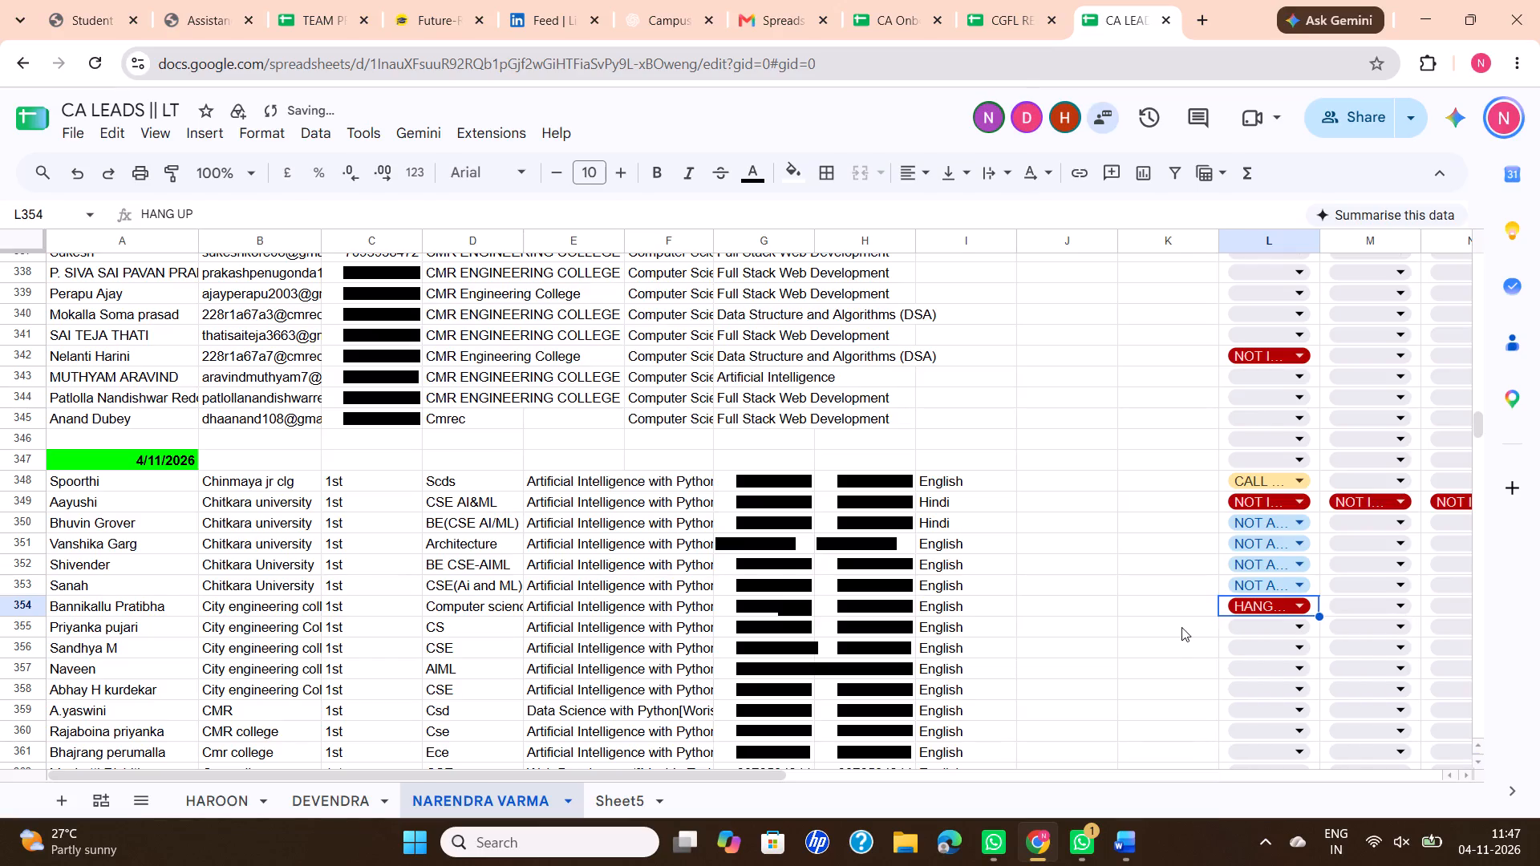
# Bring up the contact number in column G for the next lead, in row 355, for calling.
pyautogui.click(1181, 627)
pyautogui.hscroll(2, 1181, 627)
pyautogui.click(747, 629)
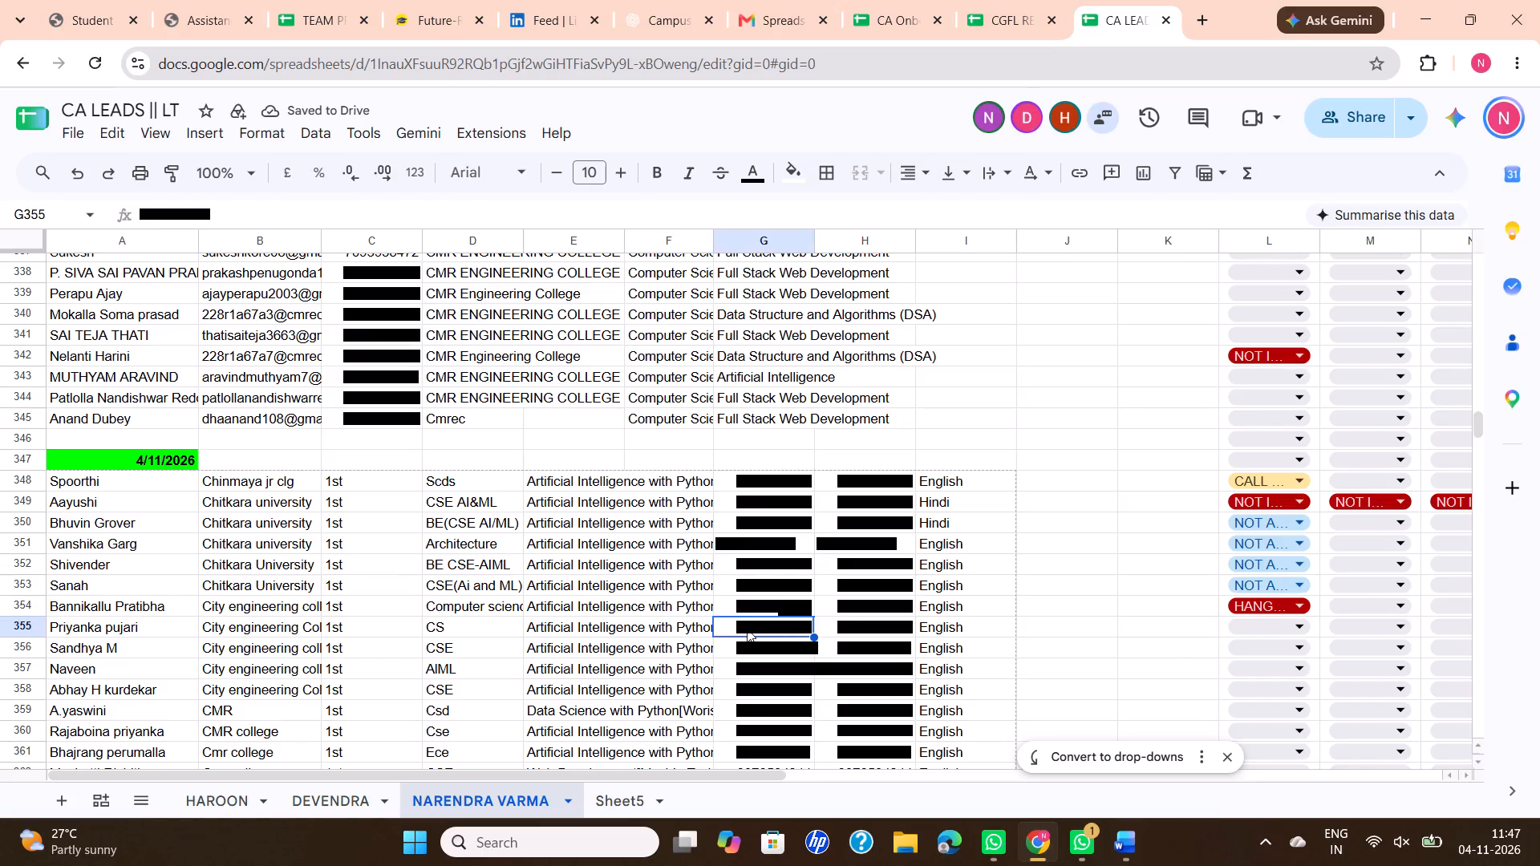
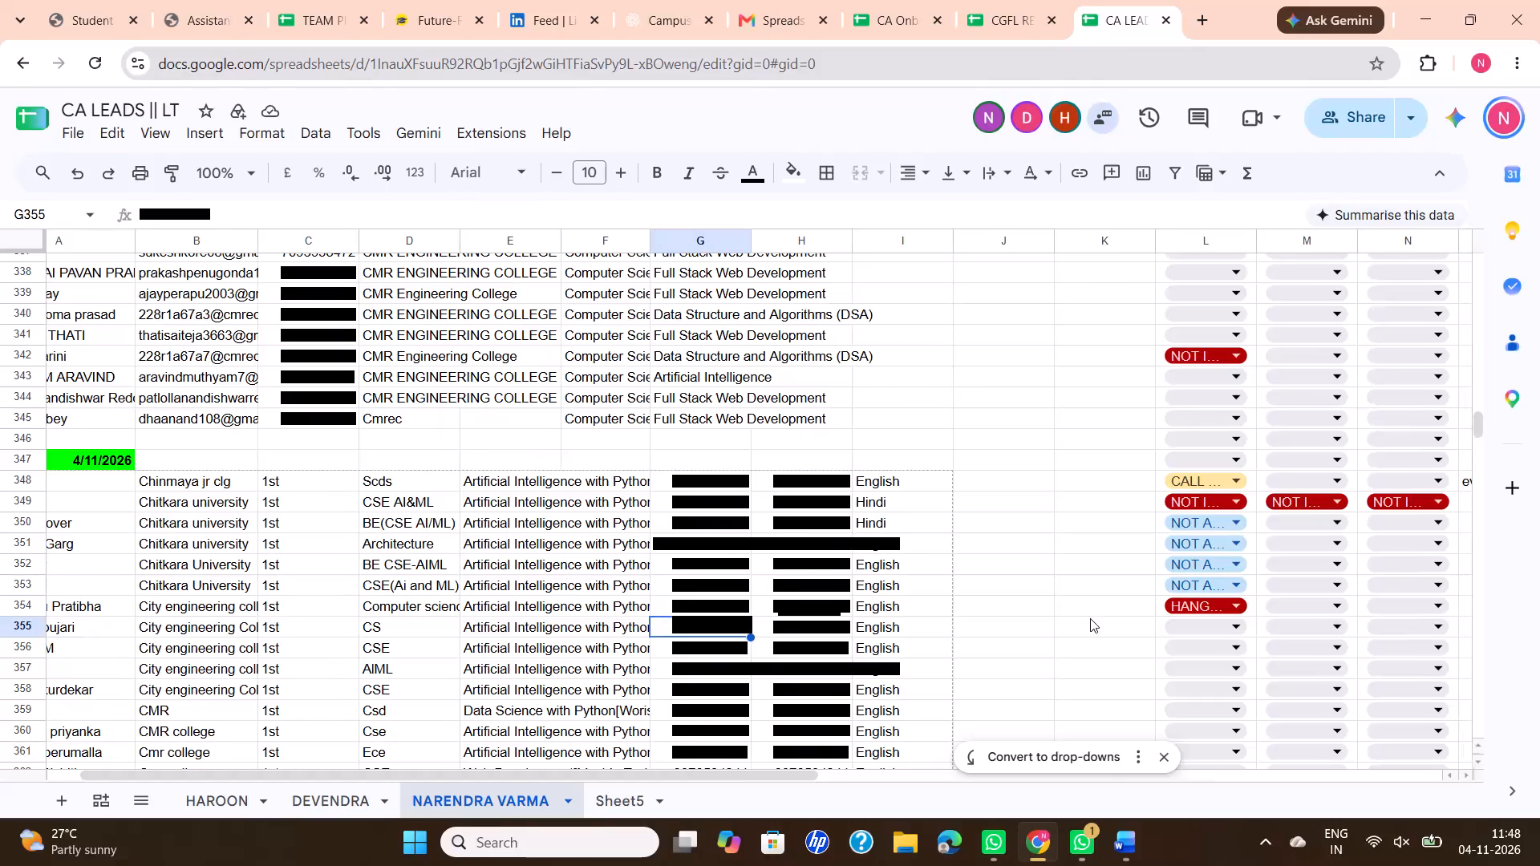
# Set the first call status in column L for the row 355 lead to HANG UP.
pyautogui.click(1172, 629)
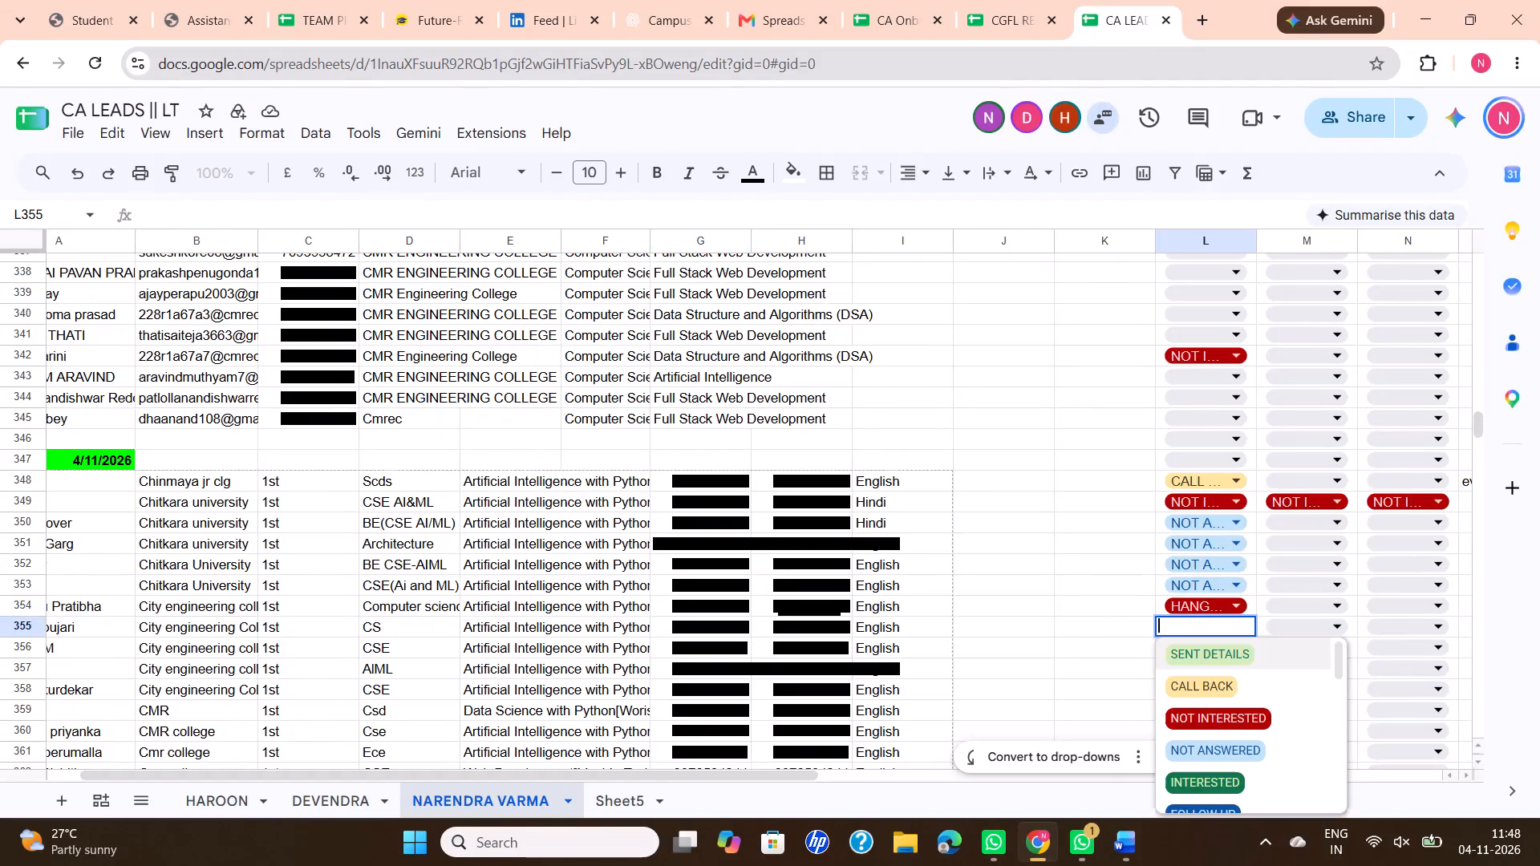
pyautogui.scroll(-4, 1202, 724)
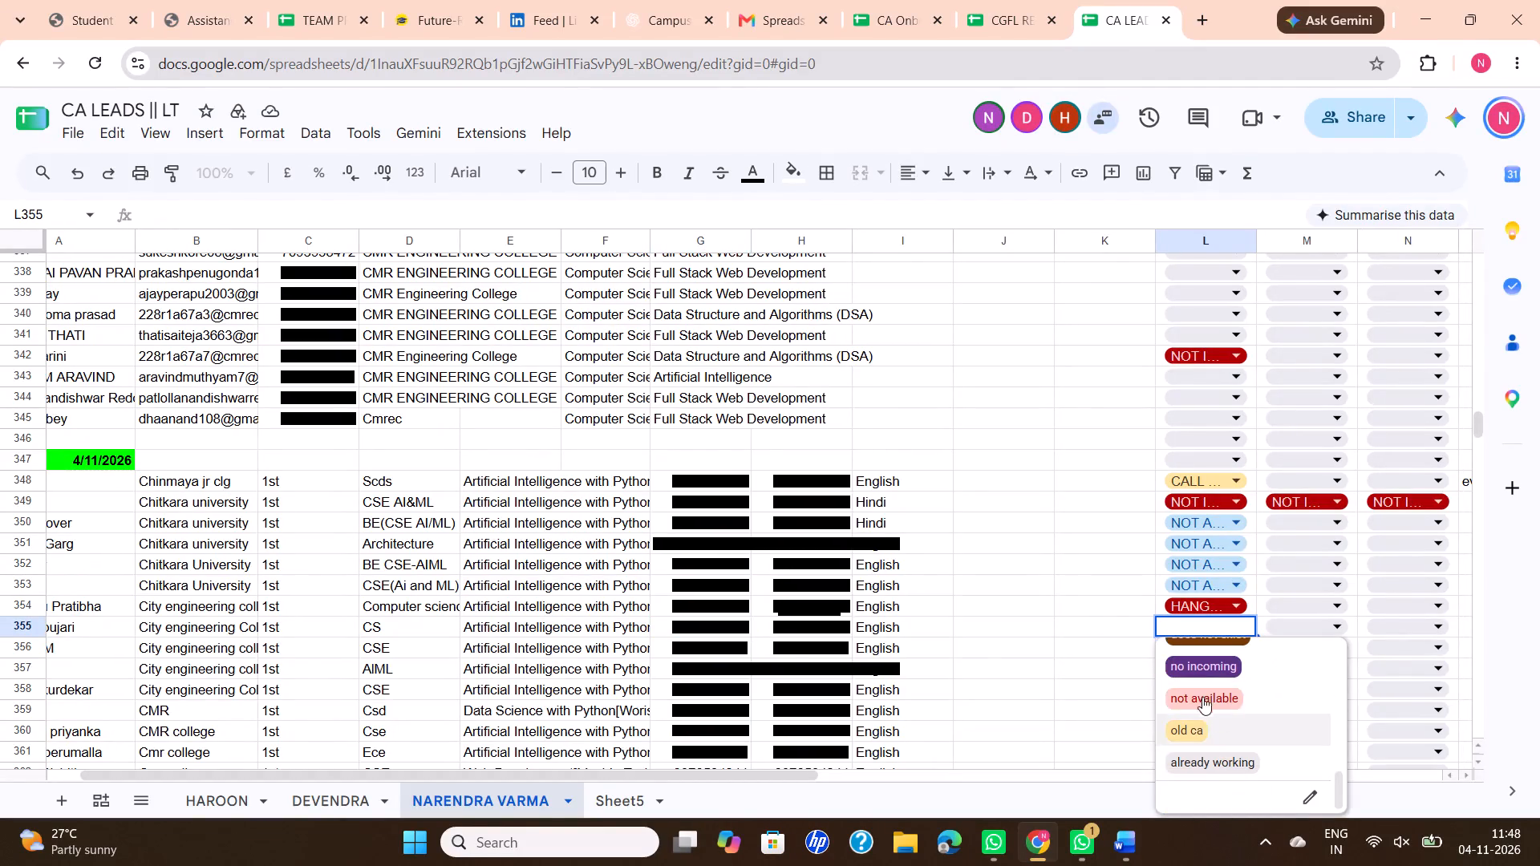
pyautogui.scroll(2, 1198, 694)
pyautogui.click(1203, 710)
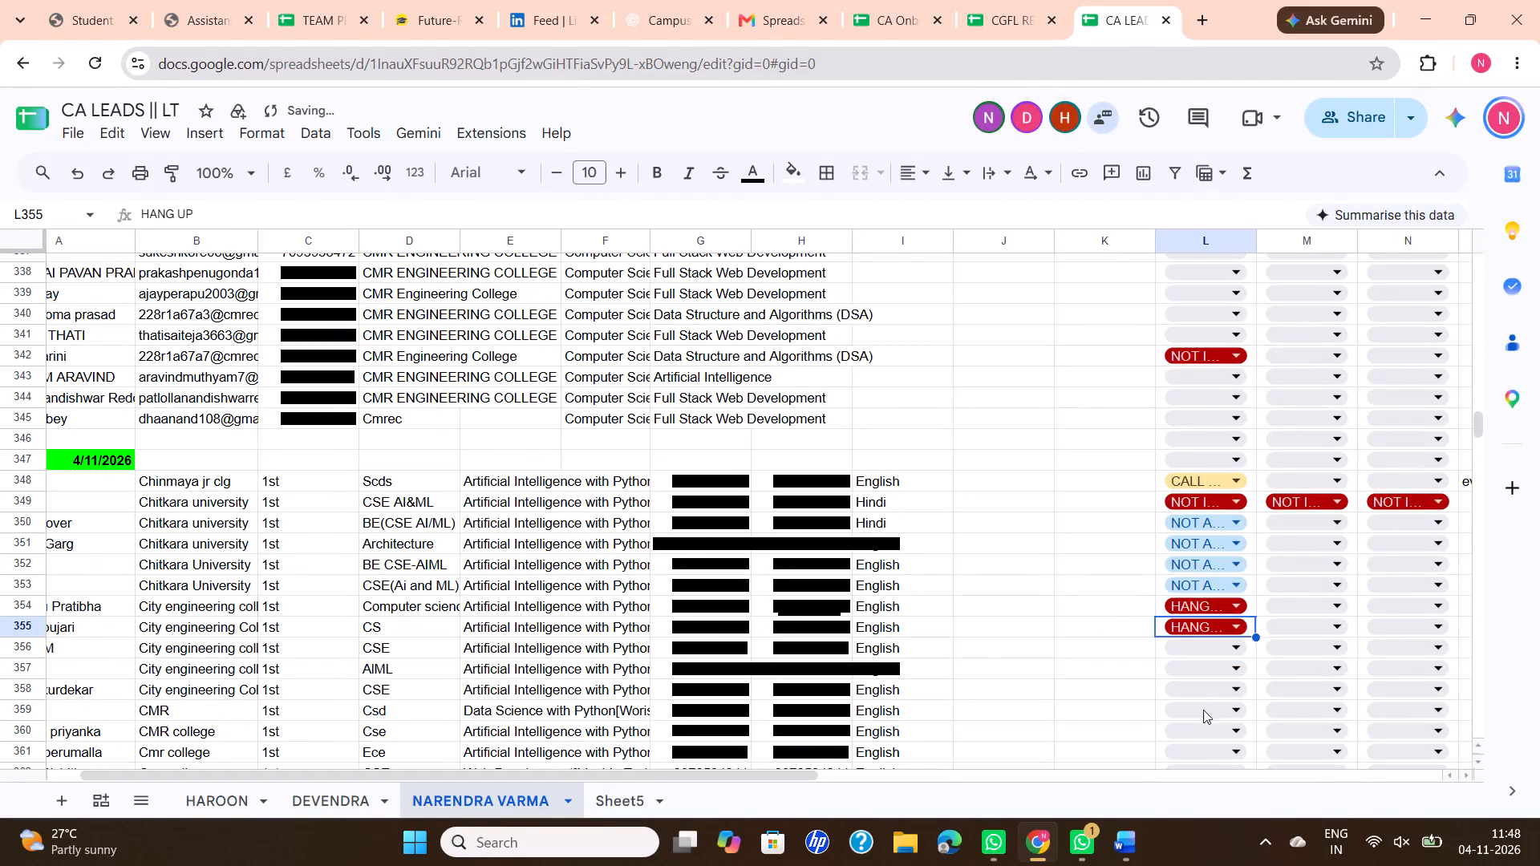
# Bring up the contact number in column G for the lead in row 356, ready for calling.
pyautogui.click(1126, 643)
pyautogui.hscroll(3, 1126, 643)
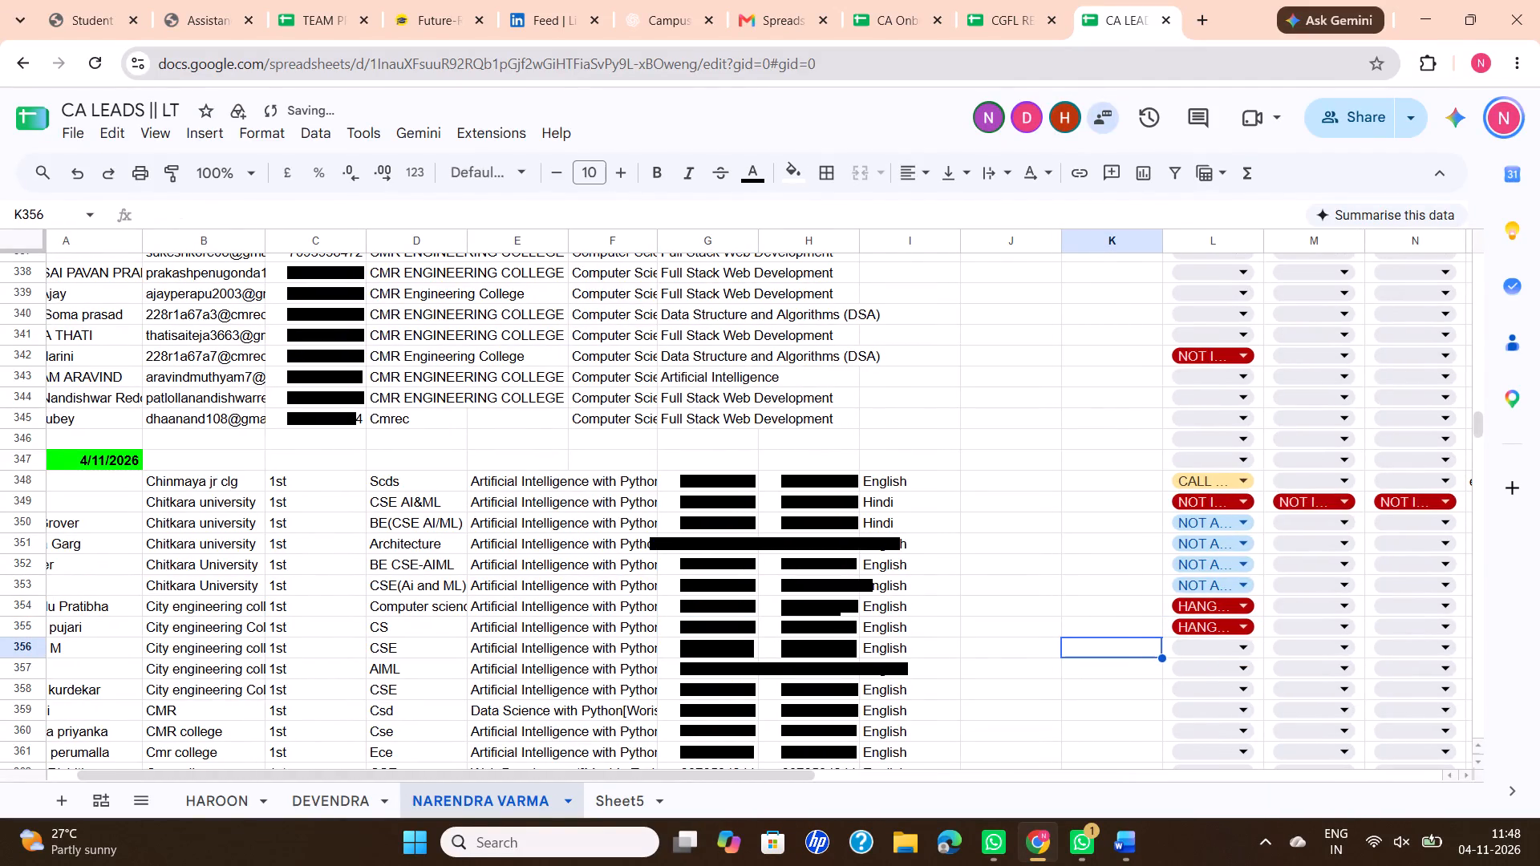
pyautogui.click(784, 641)
pyautogui.scroll(-1, 784, 641)
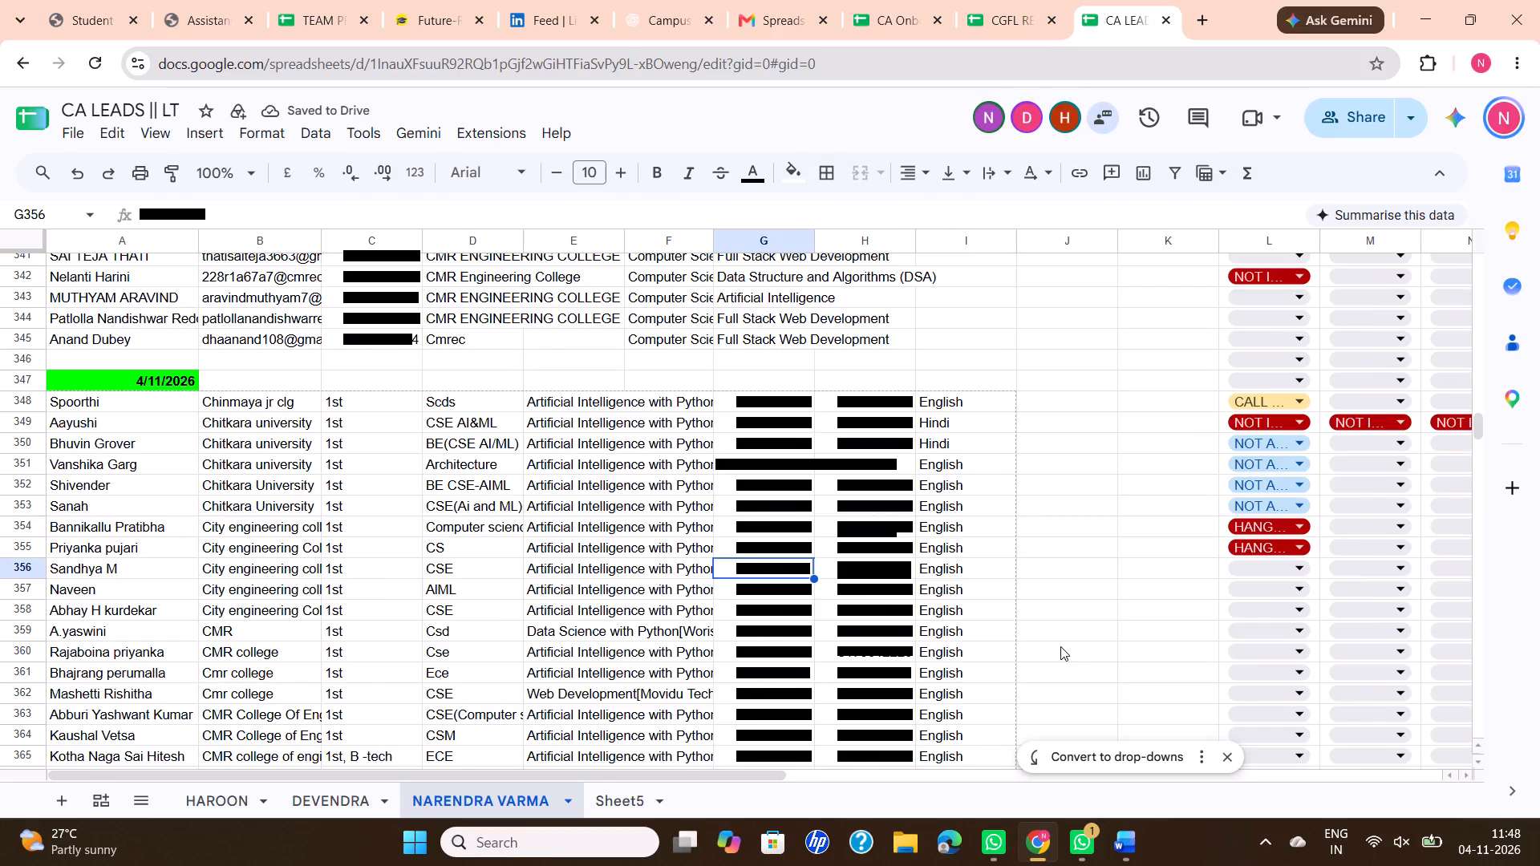
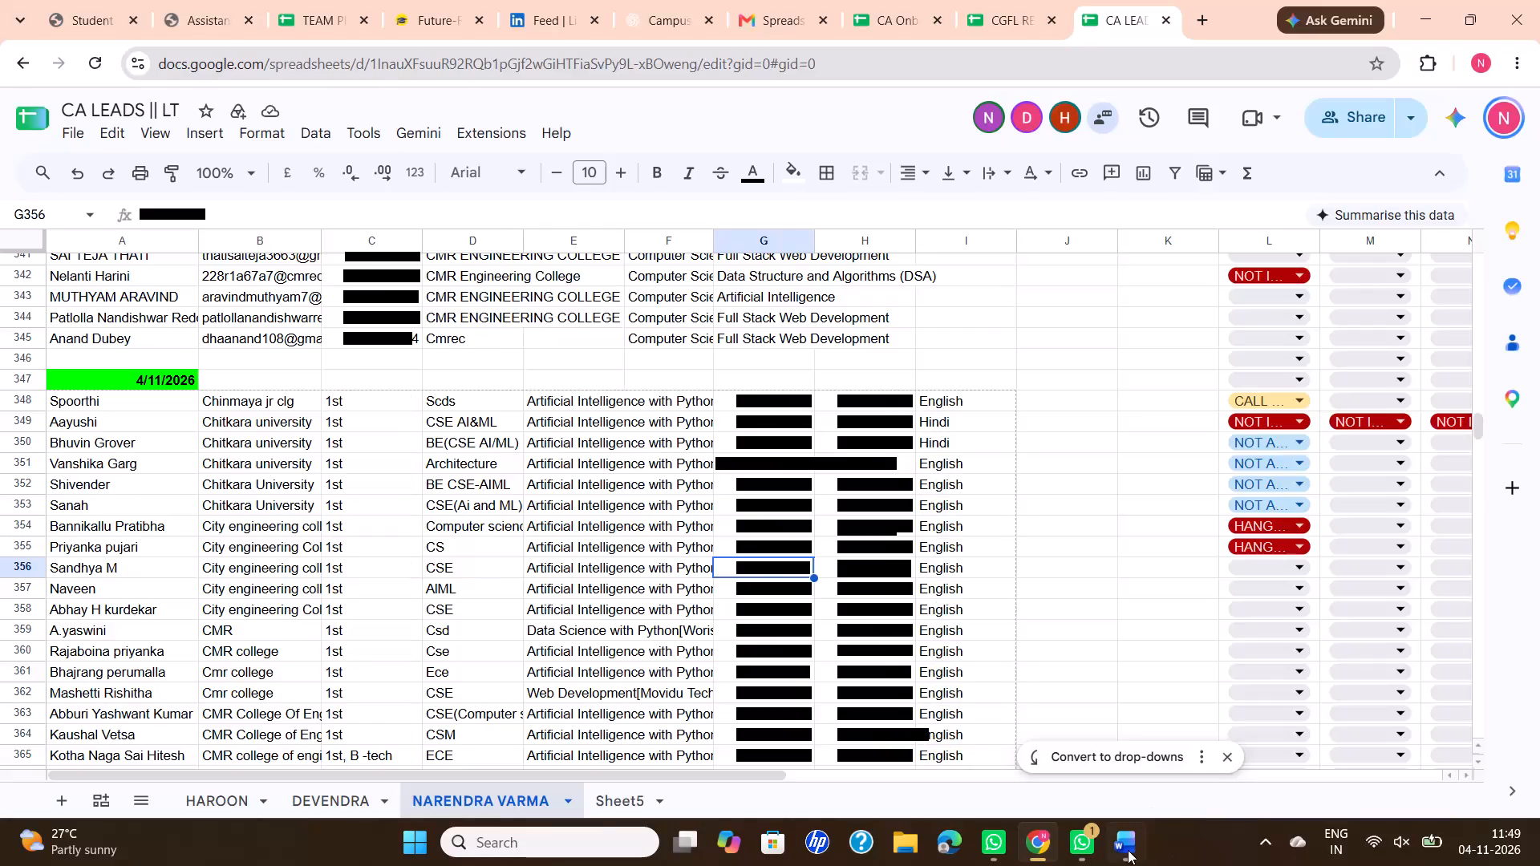
# Switch to the LEAD GEN NEW TEAM calling script in Word for the call with the row 356 lead.
pyautogui.click(1128, 850)
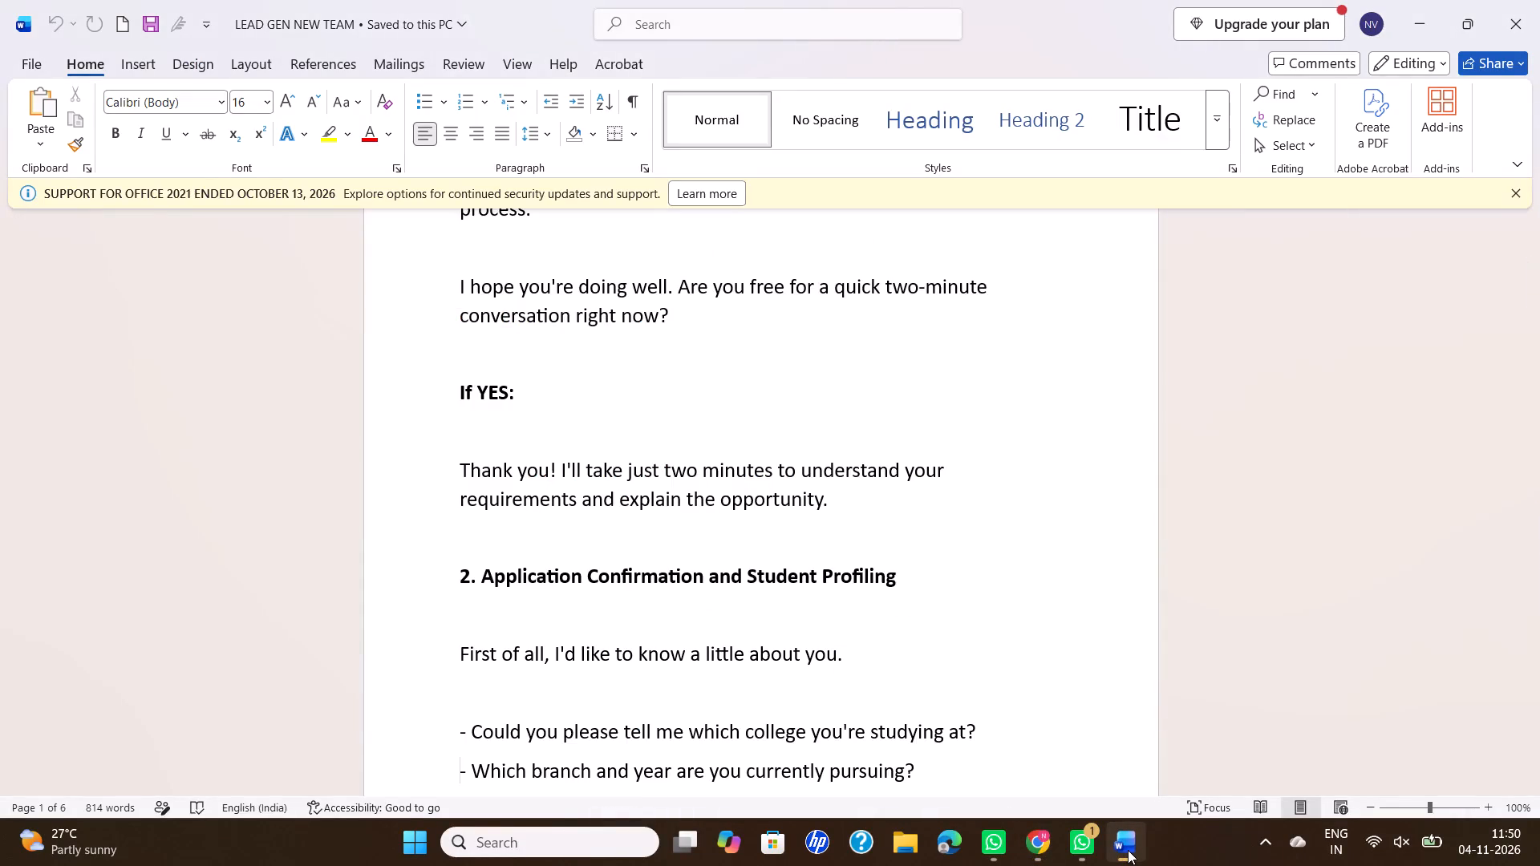
# Return to the CA LEADS sheet in Chrome and set the row 356 lead's first call status in column L to HANG UP.
pyautogui.click(1039, 842)
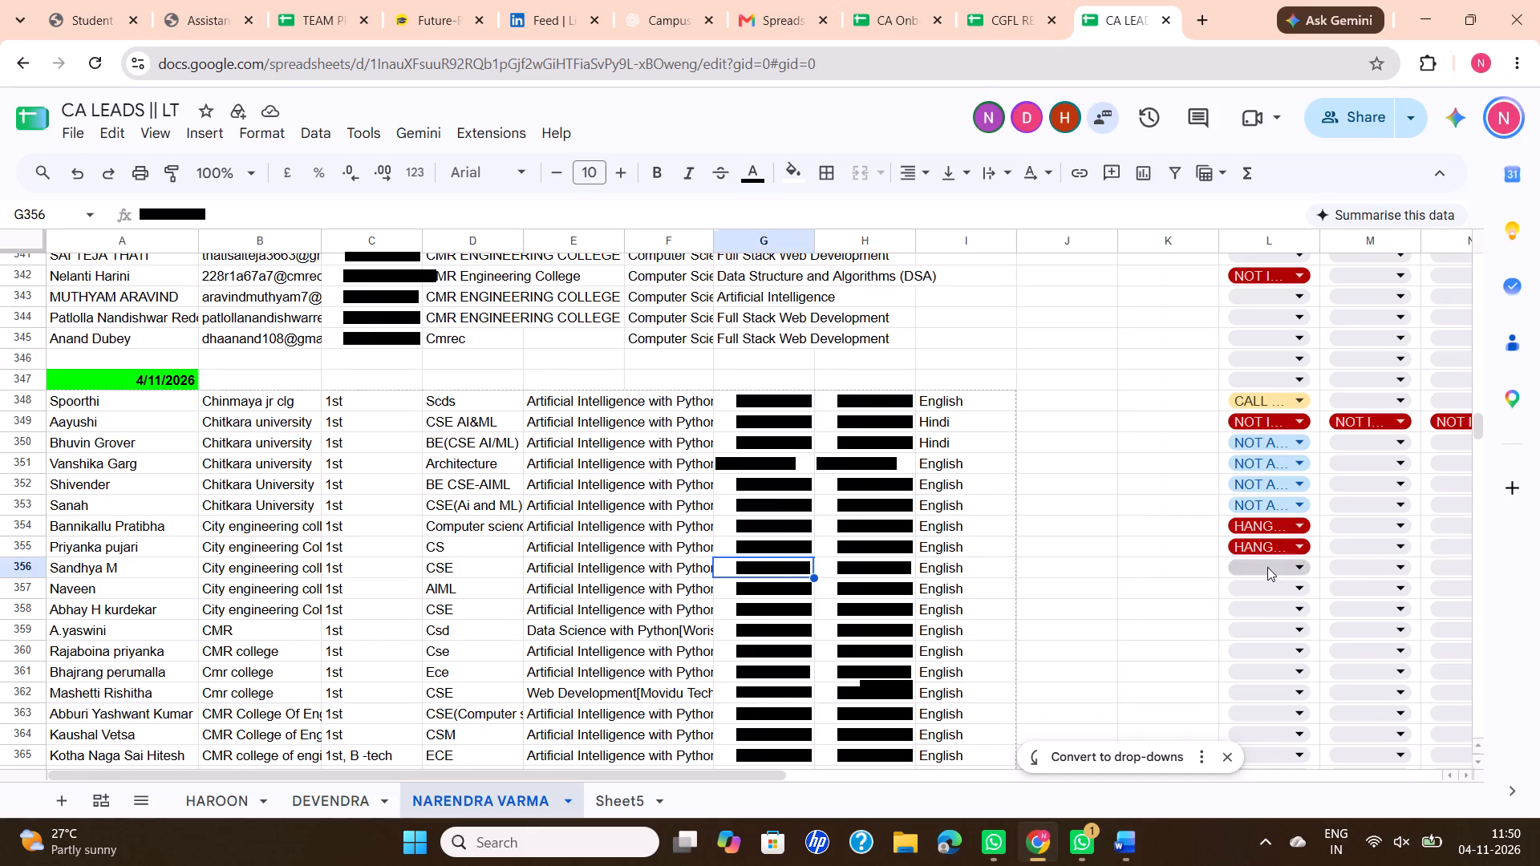
pyautogui.click(1267, 567)
pyautogui.scroll(-1, 1254, 694)
pyautogui.scroll(-1, 1287, 764)
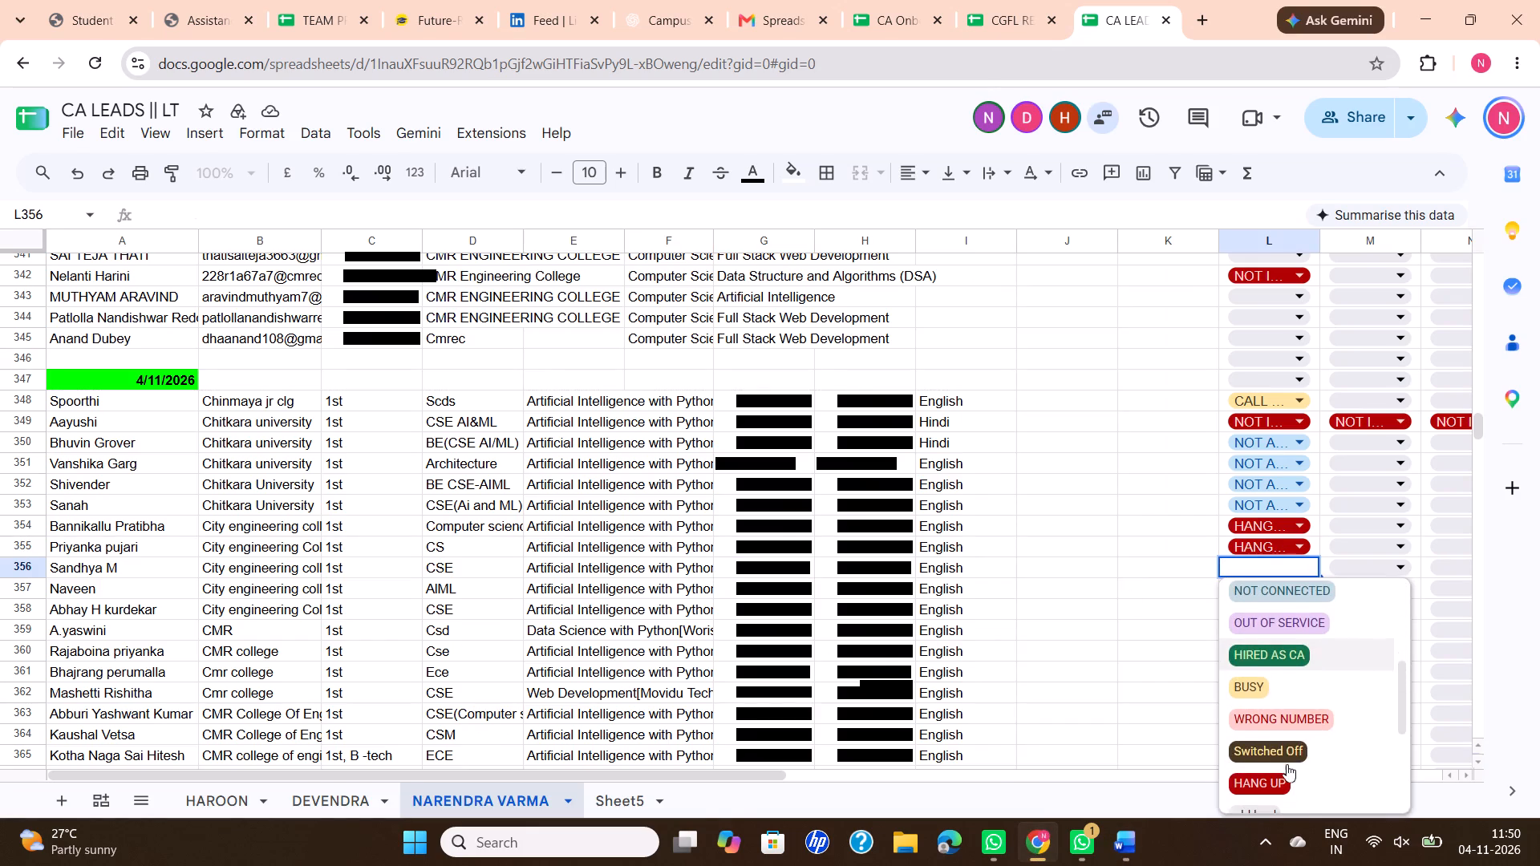
pyautogui.click(1262, 773)
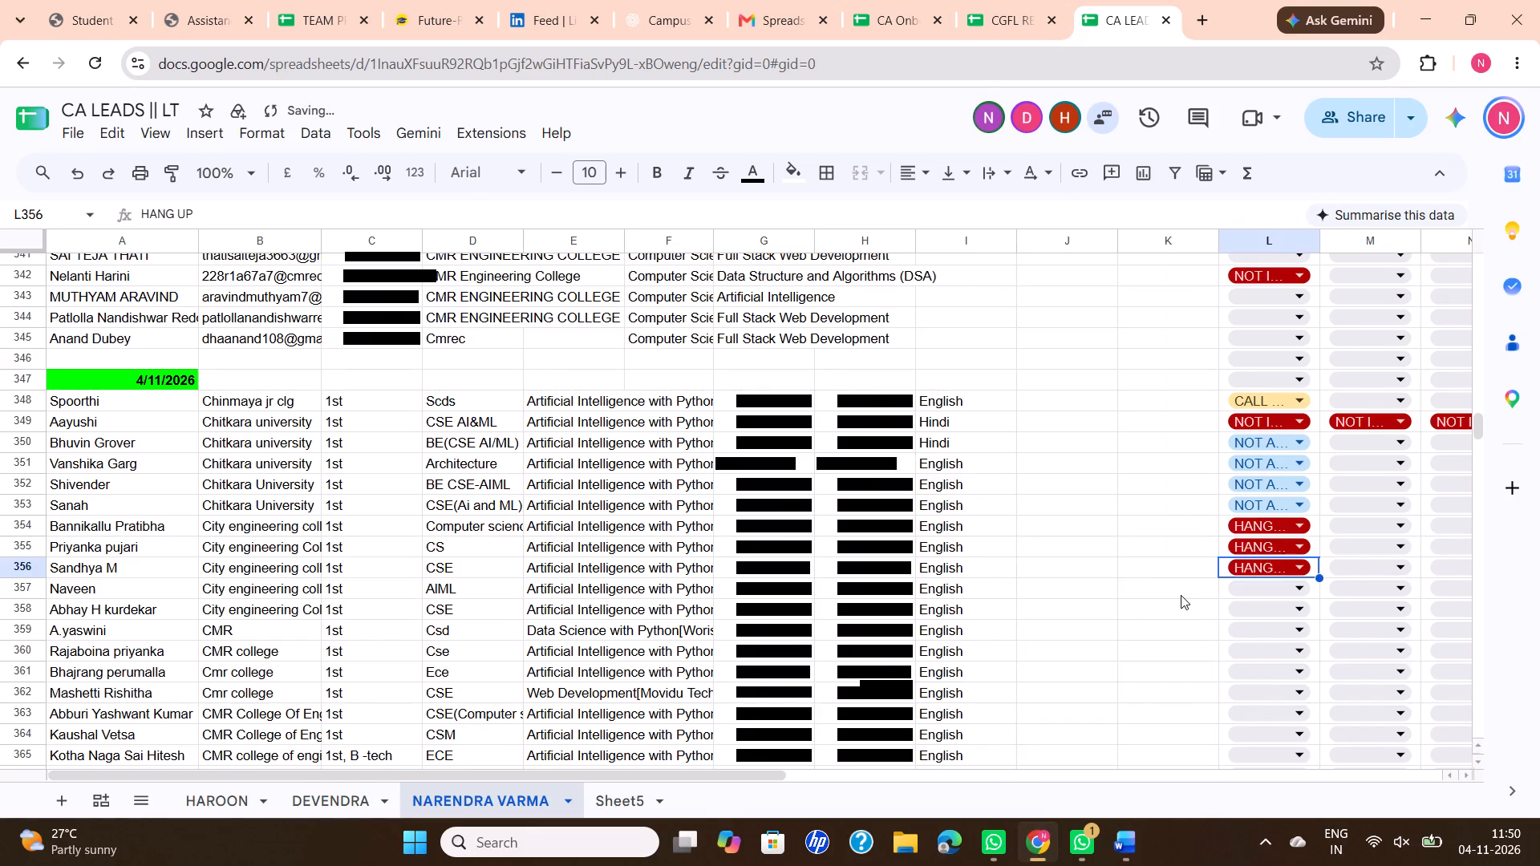
# Bring up the contact number in column G for the lead in row 357, ready for calling.
pyautogui.click(1181, 595)
pyautogui.hscroll(4, 1181, 595)
pyautogui.click(744, 589)
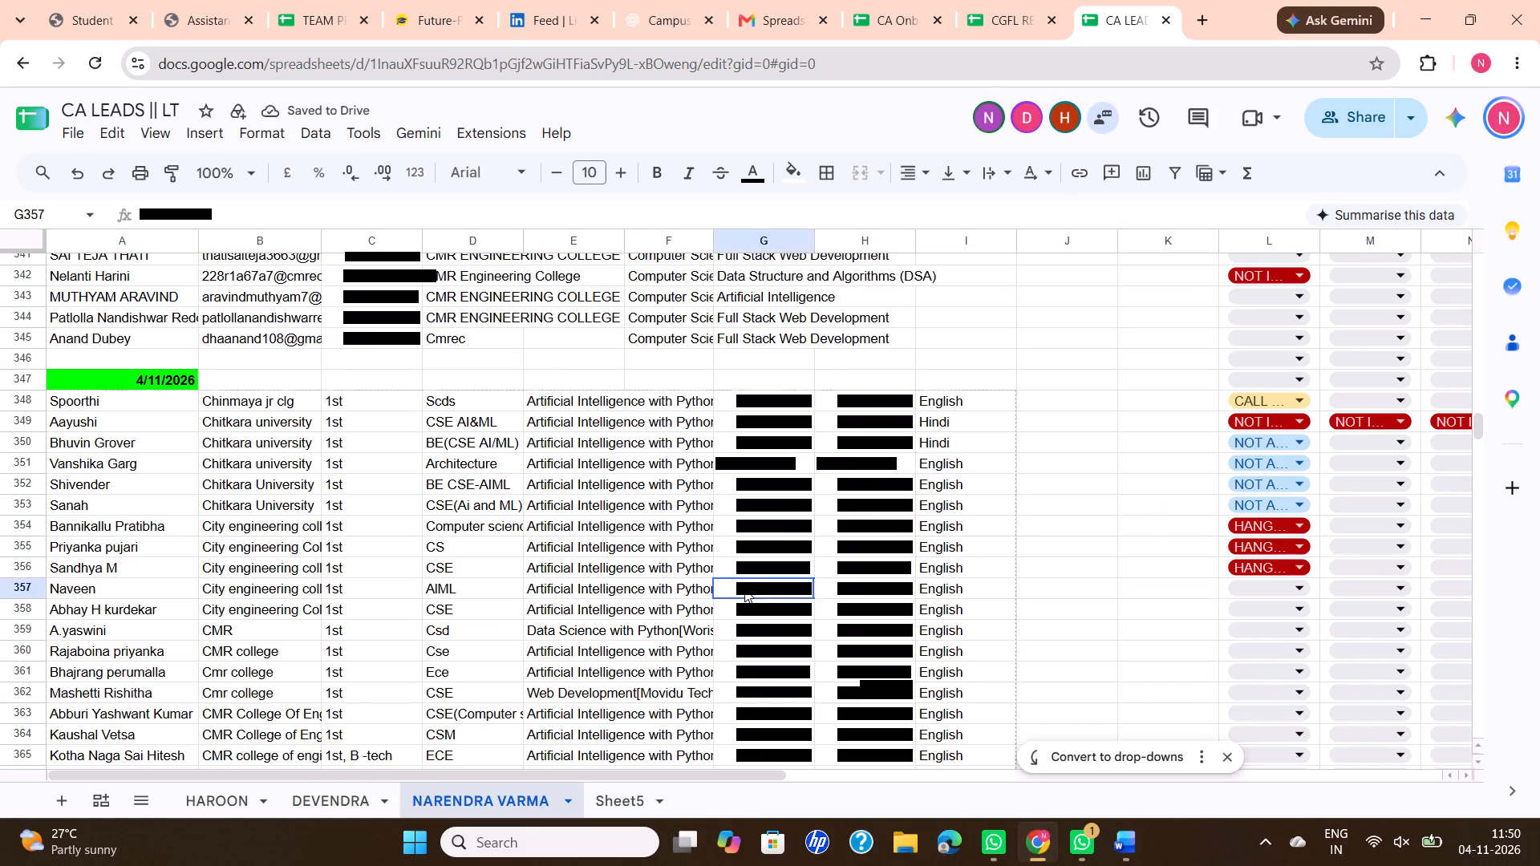
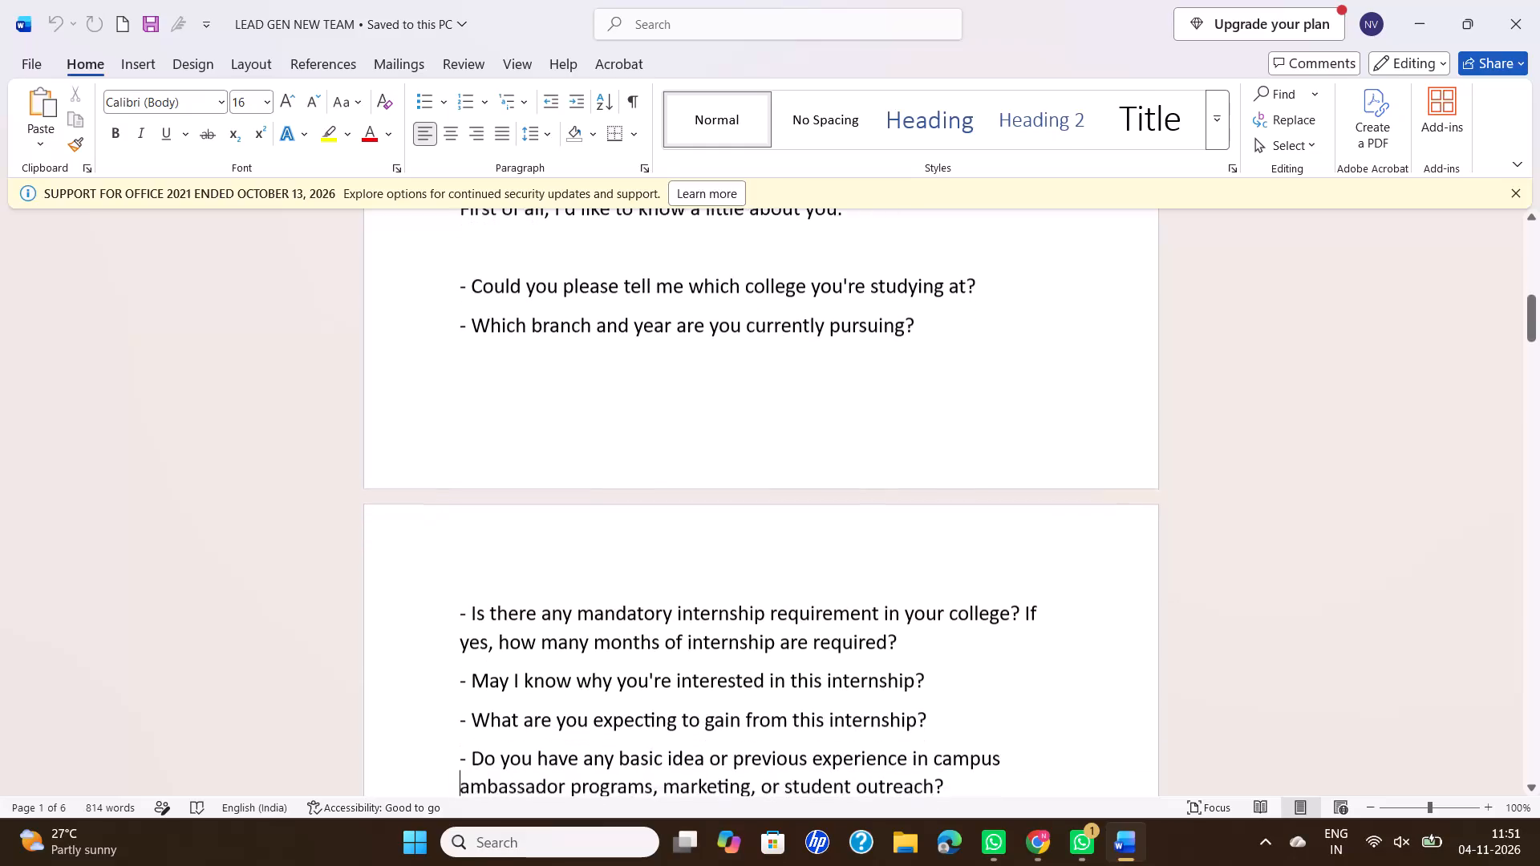
# Follow the calling script's student questions on internship requirements, interest, expectations and previous campus ambassador experience for the row 357 lead.
pyautogui.press('Down')
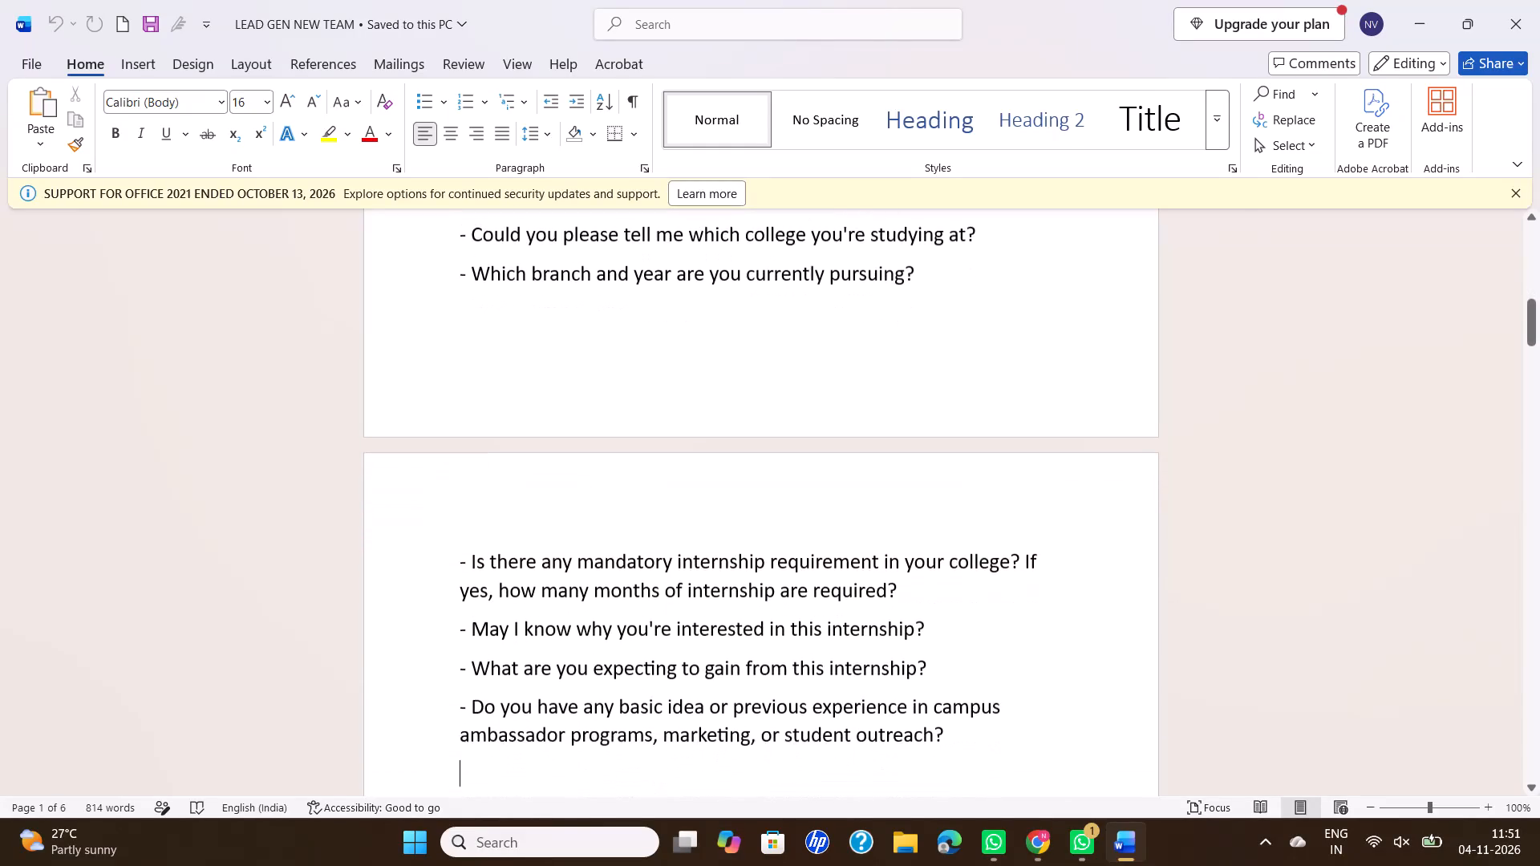
pyautogui.press('Down')
pyautogui.press('Down')
pyautogui.press('Down')
pyautogui.press('Down')
pyautogui.press('Down')
pyautogui.press('Down')
pyautogui.press('Down')
pyautogui.press('Down')
pyautogui.press('Down')
pyautogui.press('Down')
pyautogui.press('Down')
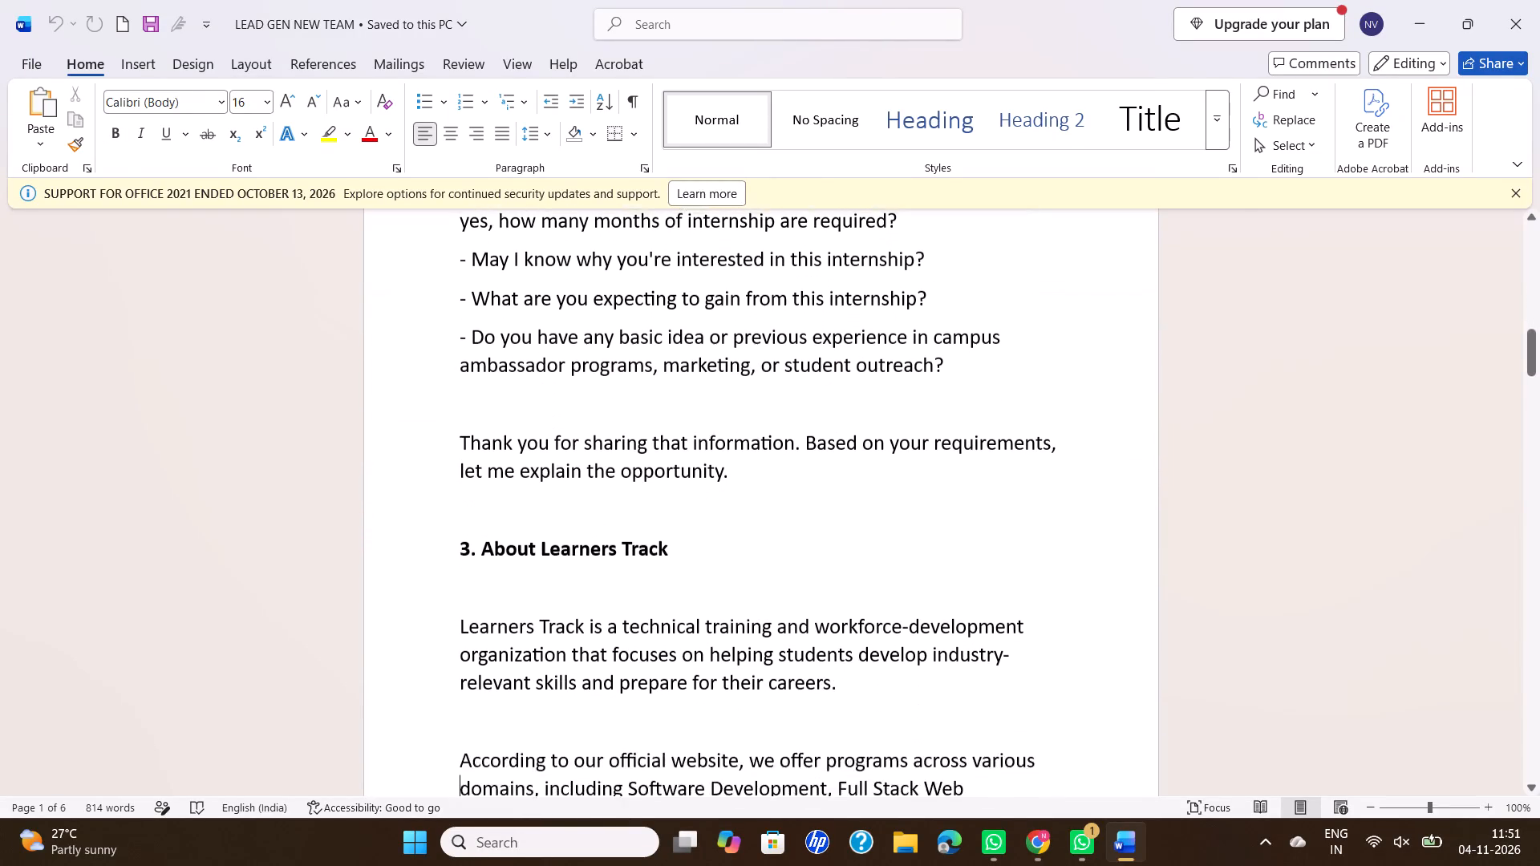
# Read section 3, About Learners Track, in the calling script, covering the program domains, training approach and career support.
pyautogui.press('Down')
pyautogui.press('Down')
pyautogui.press('Down')
pyautogui.press('Down')
pyautogui.press('Down')
pyautogui.press('Down')
pyautogui.press('Down')
pyautogui.press('Down')
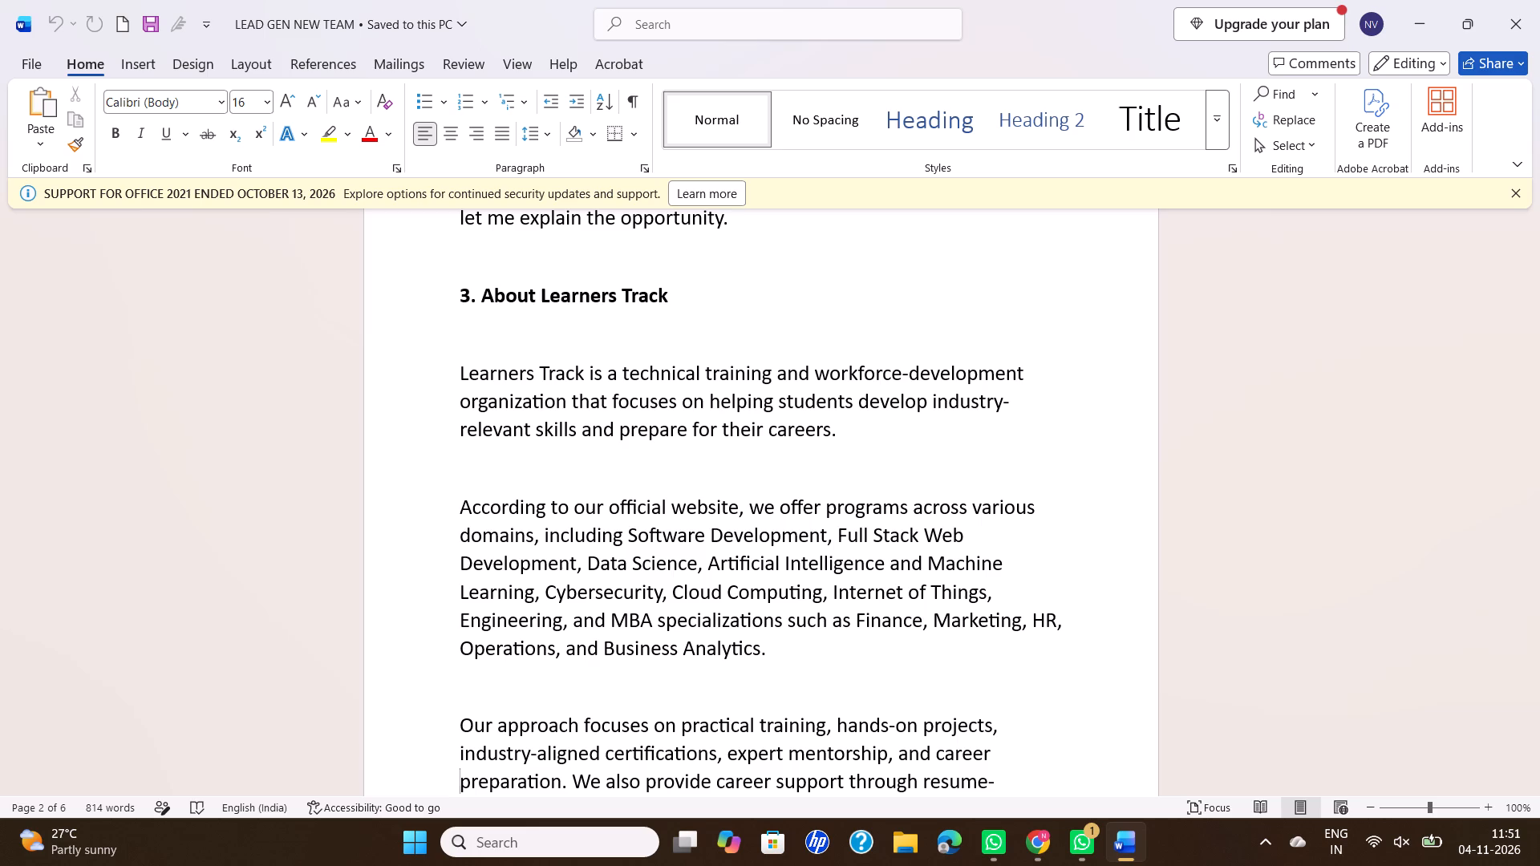
pyautogui.press('Down')
pyautogui.press('Down')
pyautogui.press('Down')
pyautogui.press('Down')
pyautogui.press('Down')
pyautogui.press('Down')
pyautogui.press('Down')
pyautogui.press('Down')
pyautogui.press('Down')
pyautogui.press('Down')
pyautogui.press('Down')
pyautogui.press('Down')
pyautogui.press('Down')
pyautogui.press('Down')
pyautogui.press('Down')
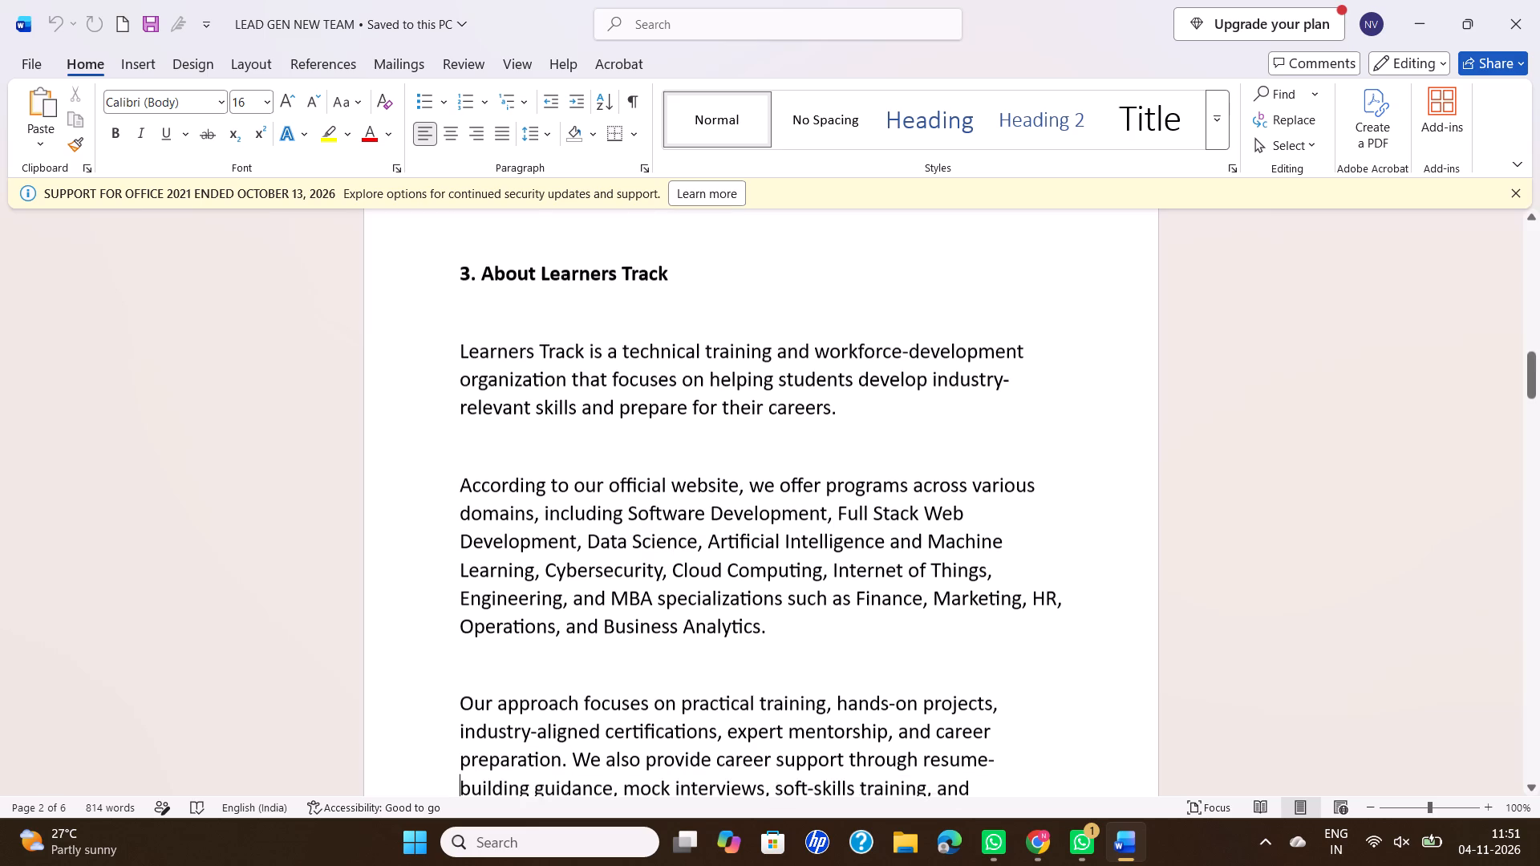
# Move on to section 4, Outline of the Opportunity, and read the Campus Ambassador's purpose and primary responsibility.
pyautogui.press('Down')
pyautogui.press('Down')
pyautogui.press('Down')
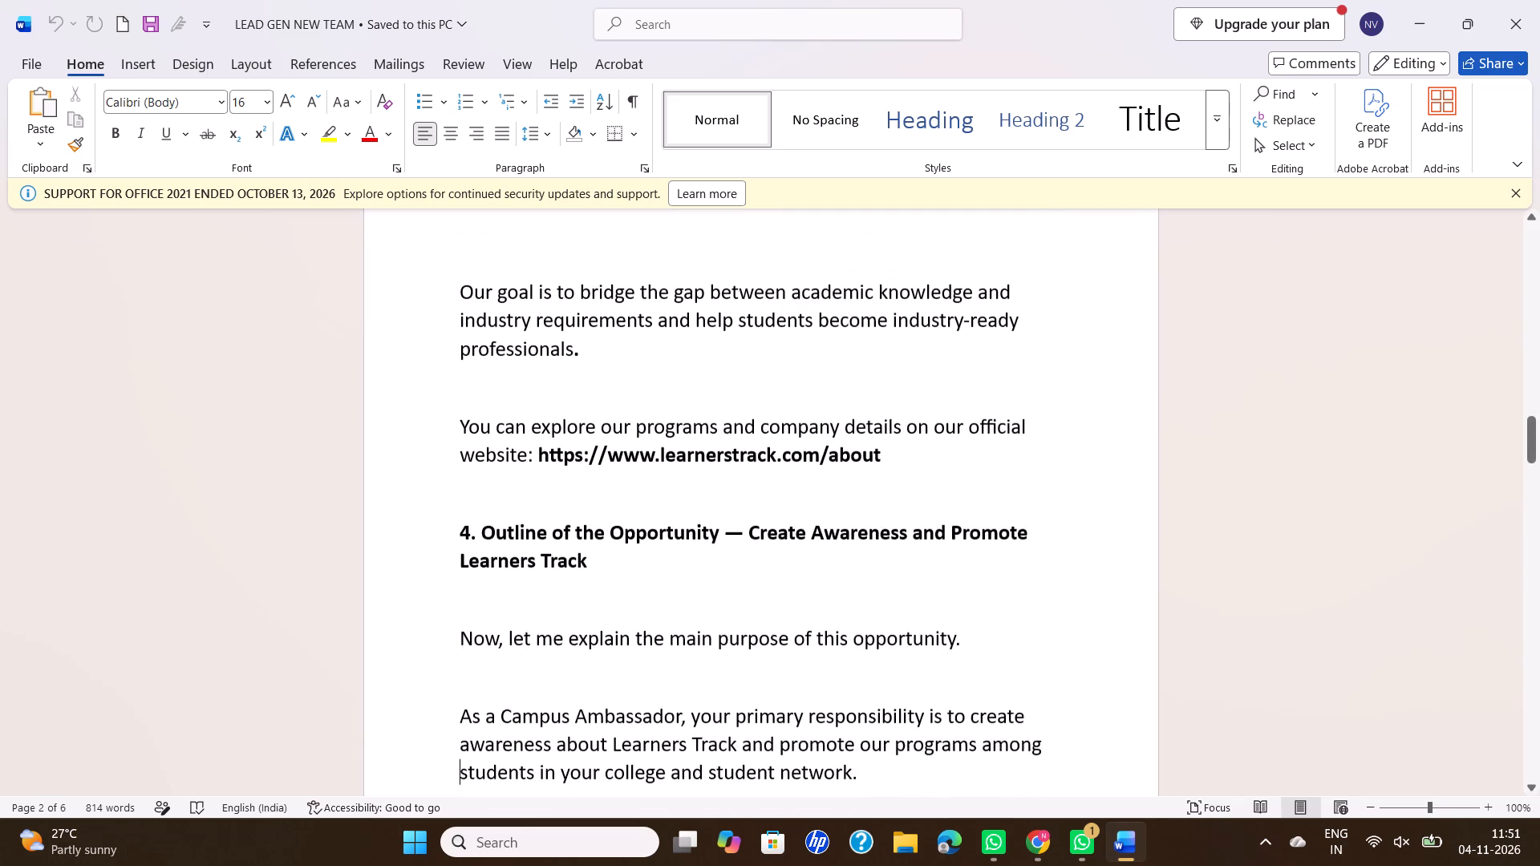
pyautogui.press('Down')
pyautogui.press('Down')
pyautogui.press('Down')
pyautogui.press('Down')
pyautogui.press('Down')
pyautogui.press('Down')
pyautogui.press('Down')
pyautogui.press('Down')
pyautogui.press('Down')
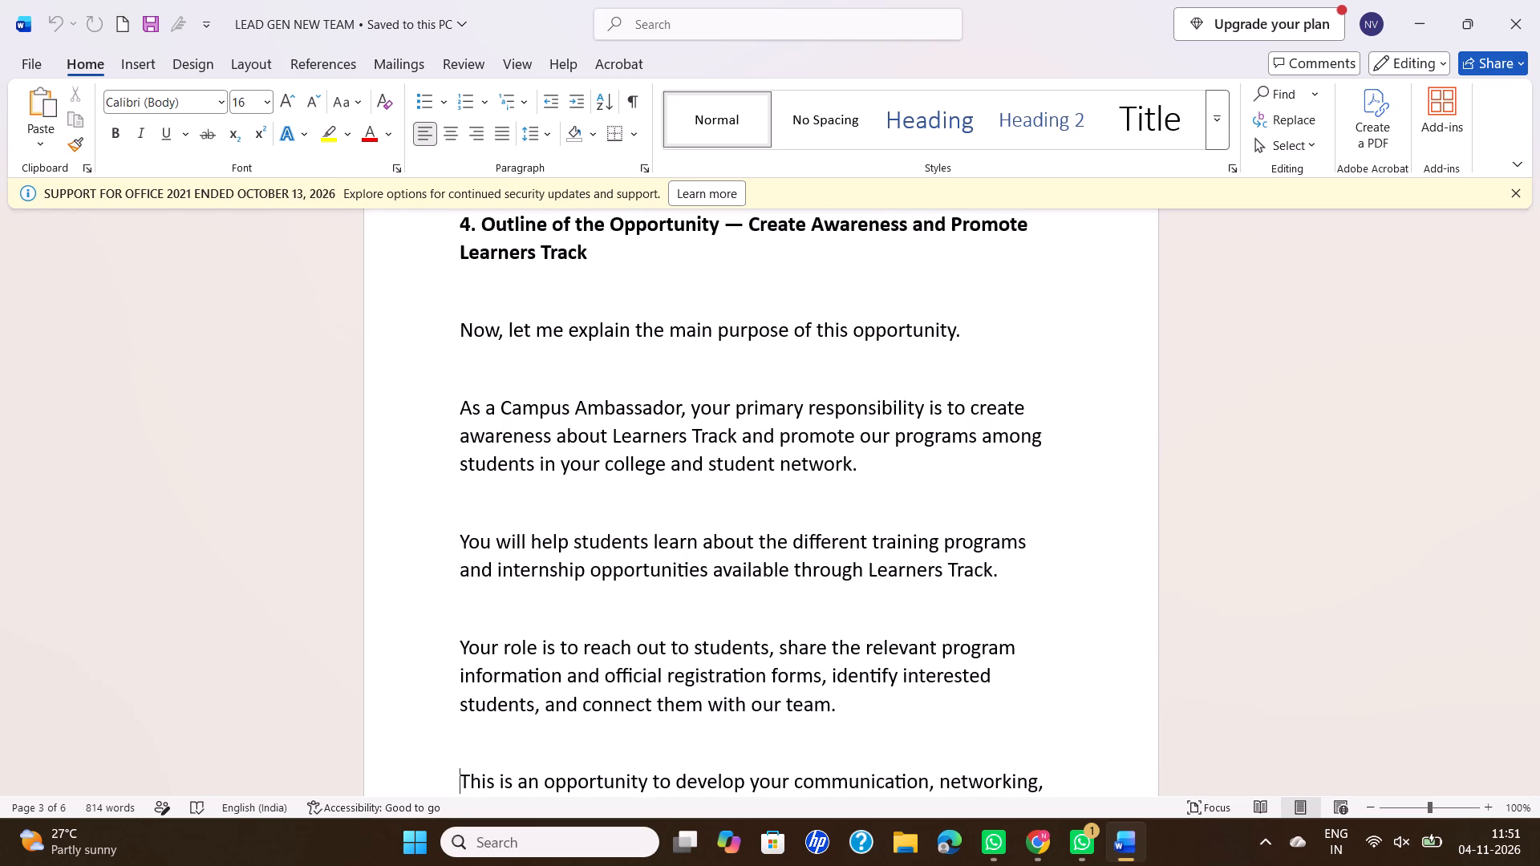
# Finish section 4 of the script and continue to section 5, Roles and Responsibilities, starting at the work mode.
pyautogui.press('Down')
pyautogui.press('Down')
pyautogui.press('Down')
pyautogui.press('Down')
pyautogui.press('Down')
pyautogui.press('Down')
pyautogui.press('Down')
pyautogui.press('Down')
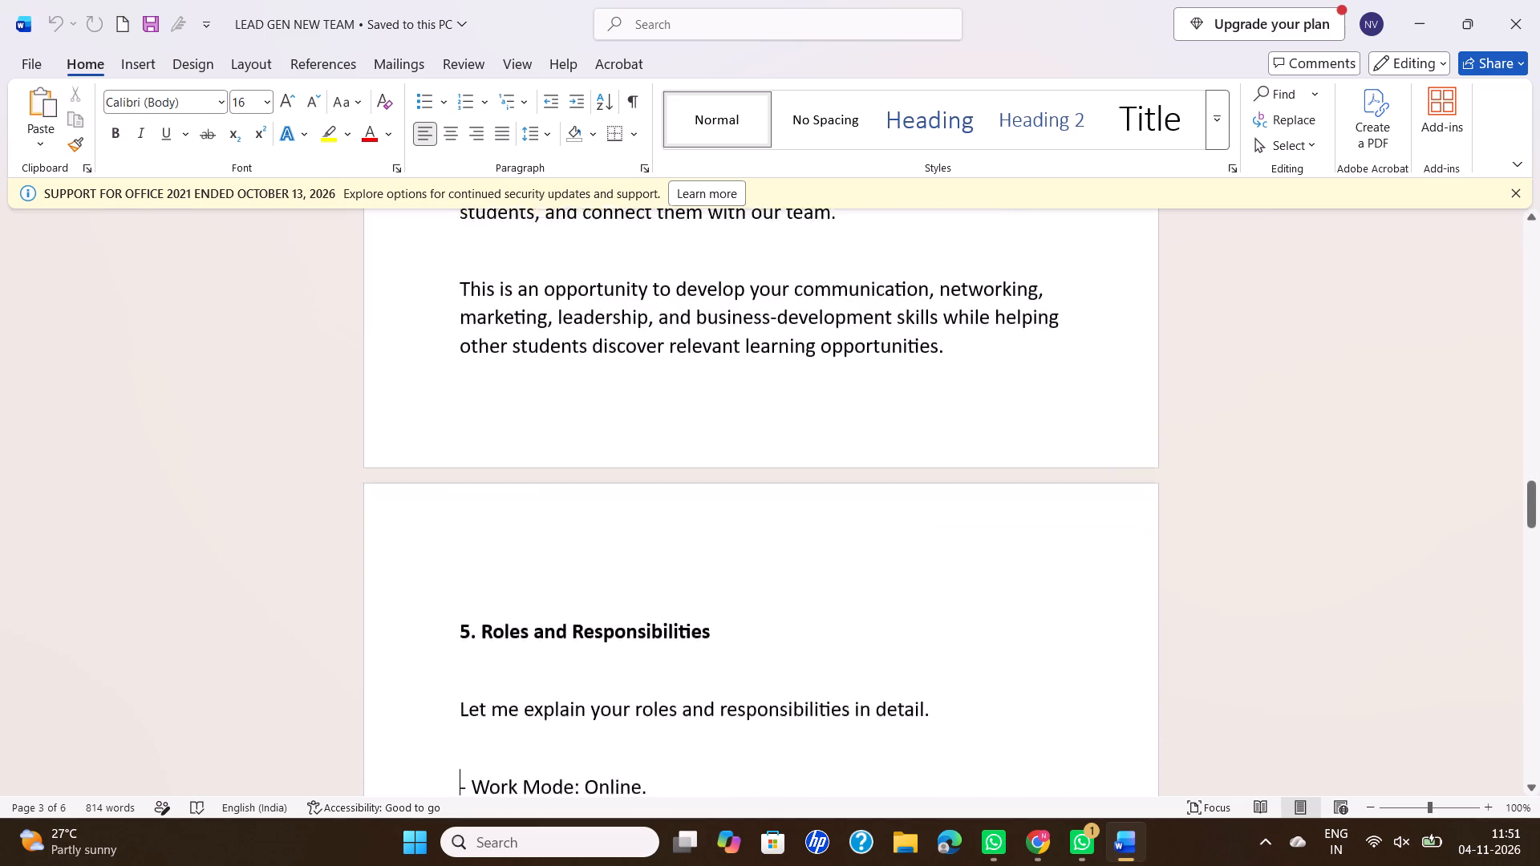
# Read section 5, Roles and Responsibilities, in the calling script, from work mode and flexibility through time commitment, promotion and lead generation.
pyautogui.press('Down')
pyautogui.press('Down')
pyautogui.press('Down')
pyautogui.press('Down')
pyautogui.press('Down')
pyautogui.press('Down')
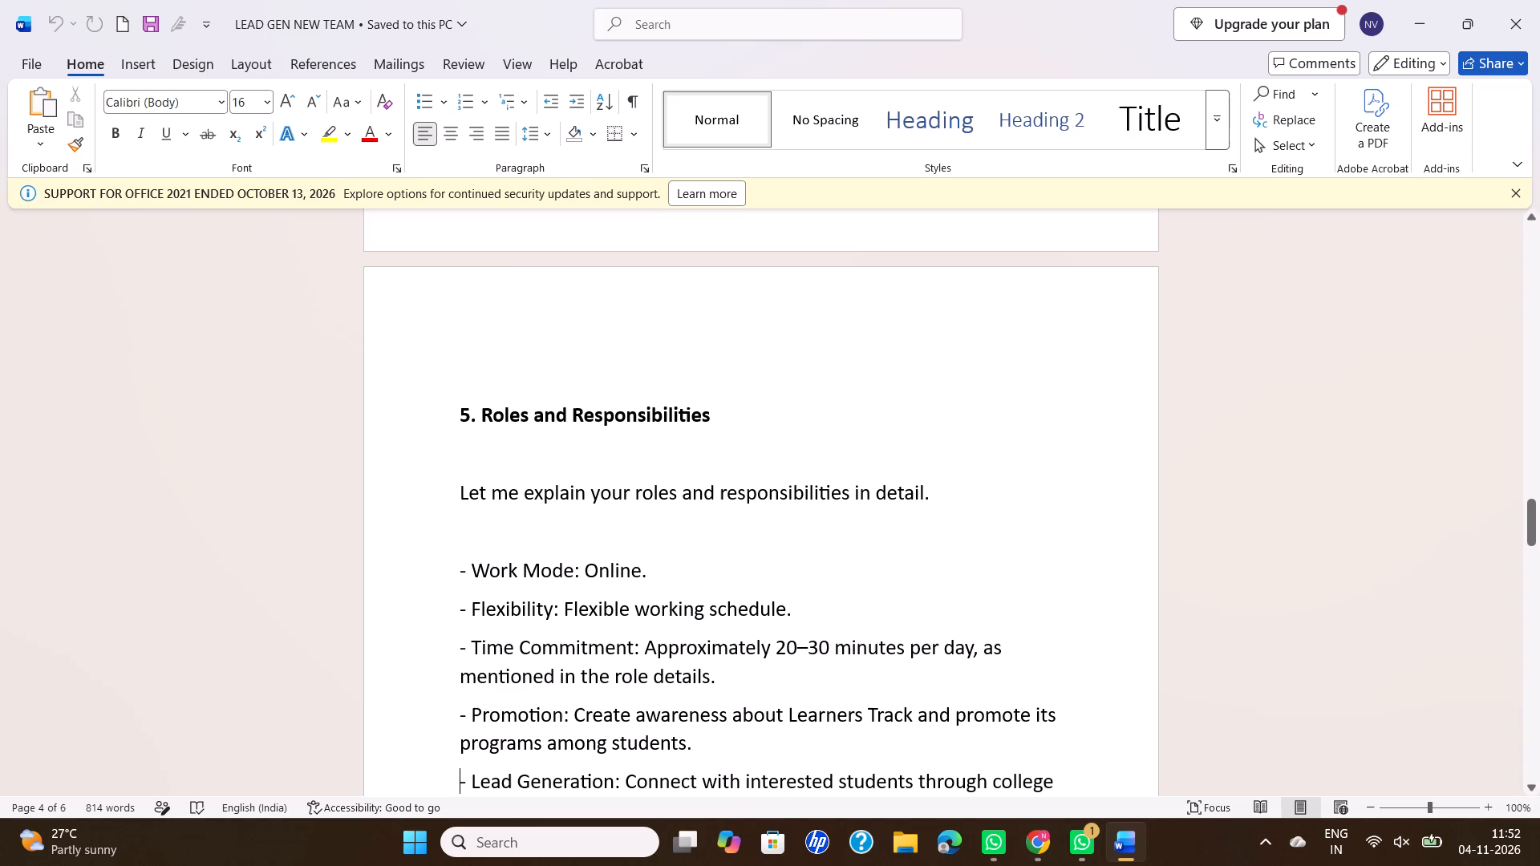
# Switch to the CA LEADS sheet in Chrome and copy the row 357 lead's contact number from column G.
pyautogui.click(1033, 860)
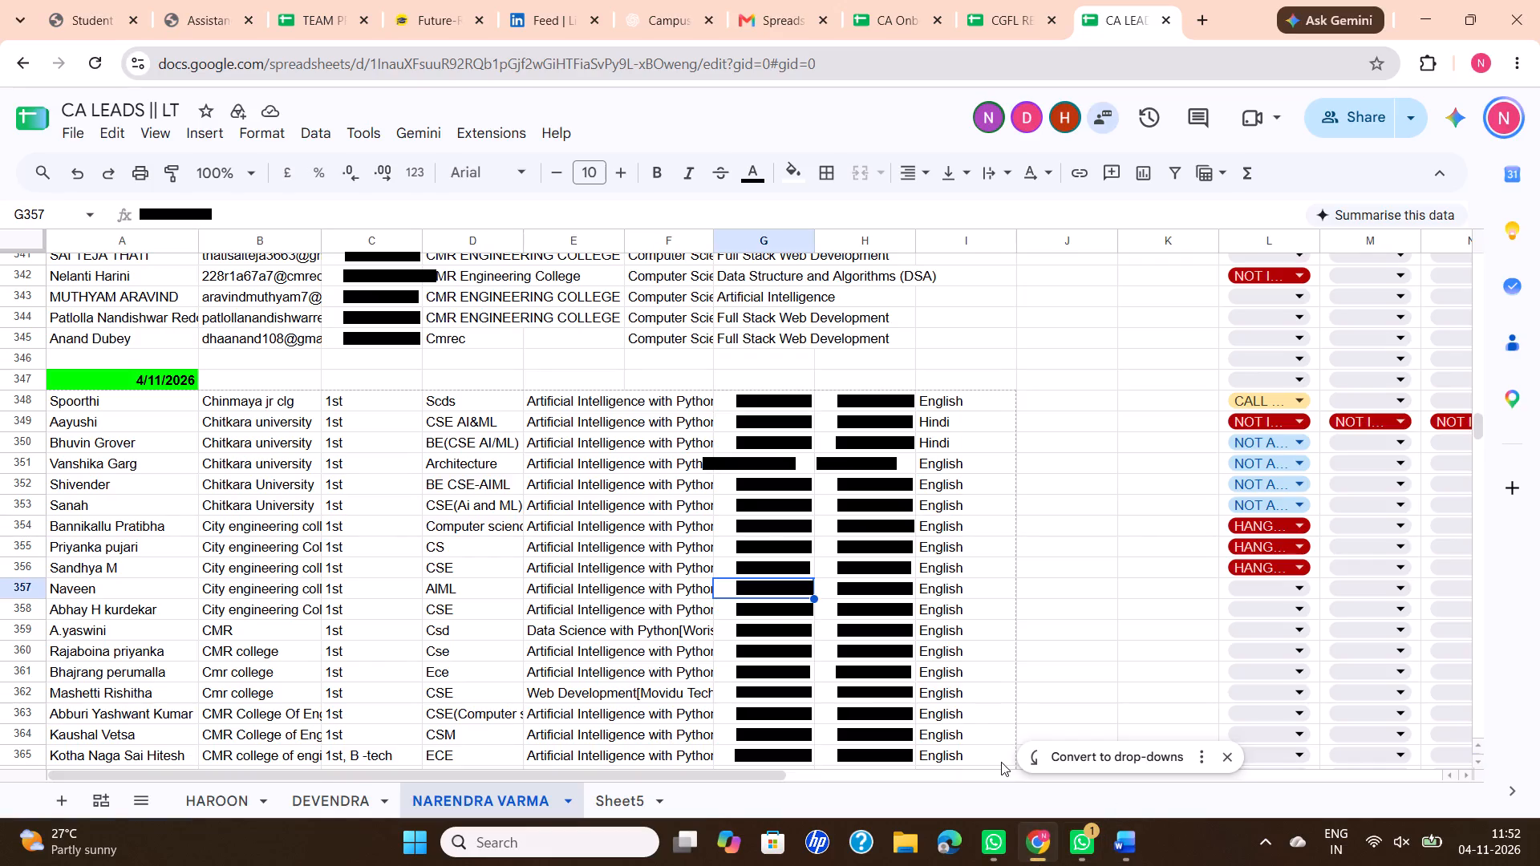
pyautogui.tripleClick(758, 587)
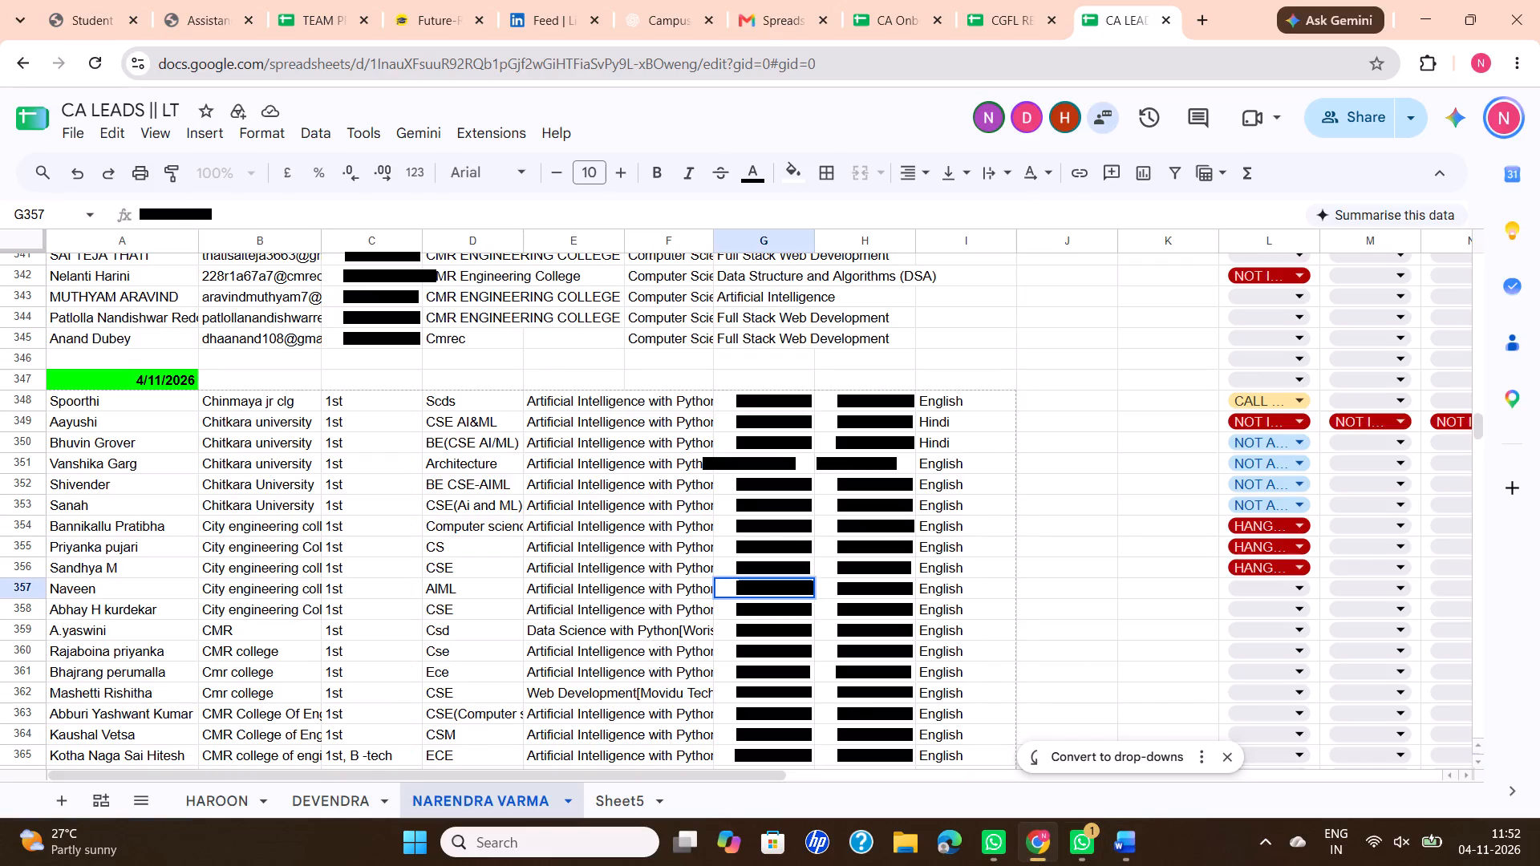
pyautogui.hotkey('ctrl', 'c')
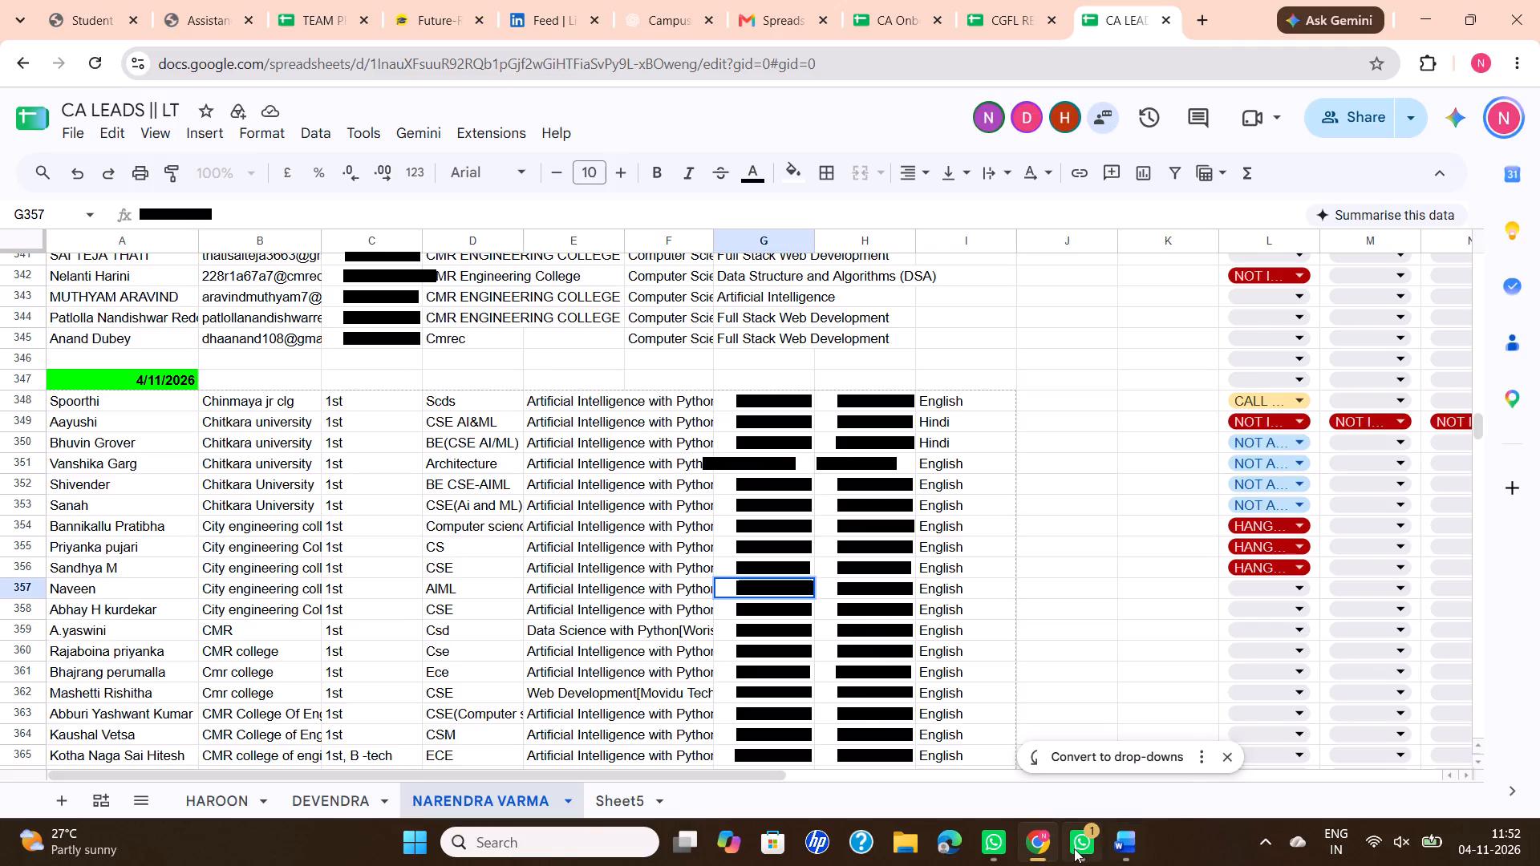
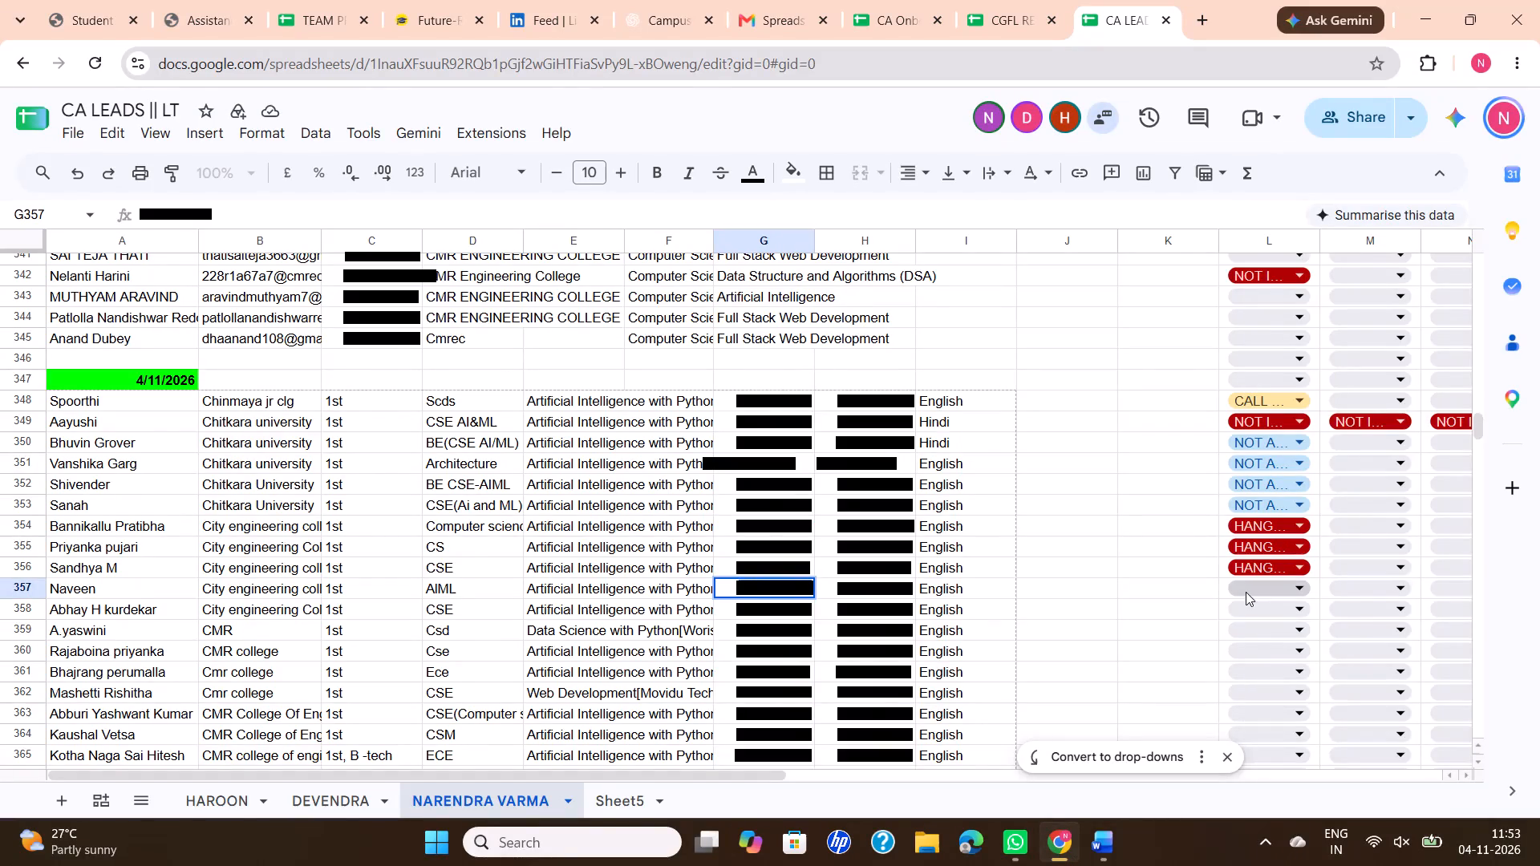
# Set the first call status of the row 357 lead to HANG UP in column L.
pyautogui.click(1246, 592)
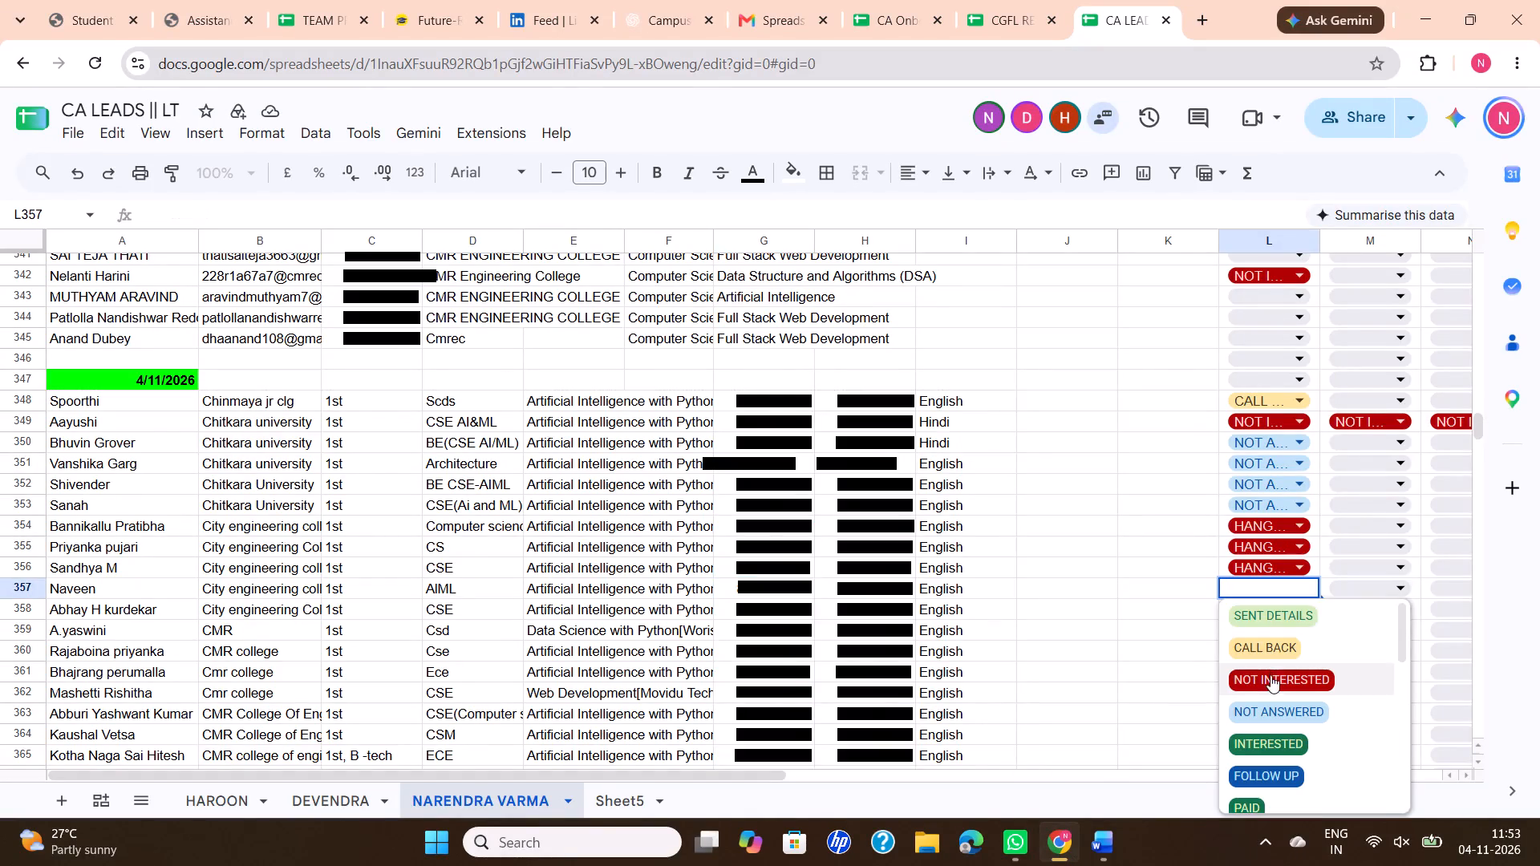
pyautogui.scroll(-2, 1270, 681)
pyautogui.scroll(1, 1278, 620)
pyautogui.click(1273, 653)
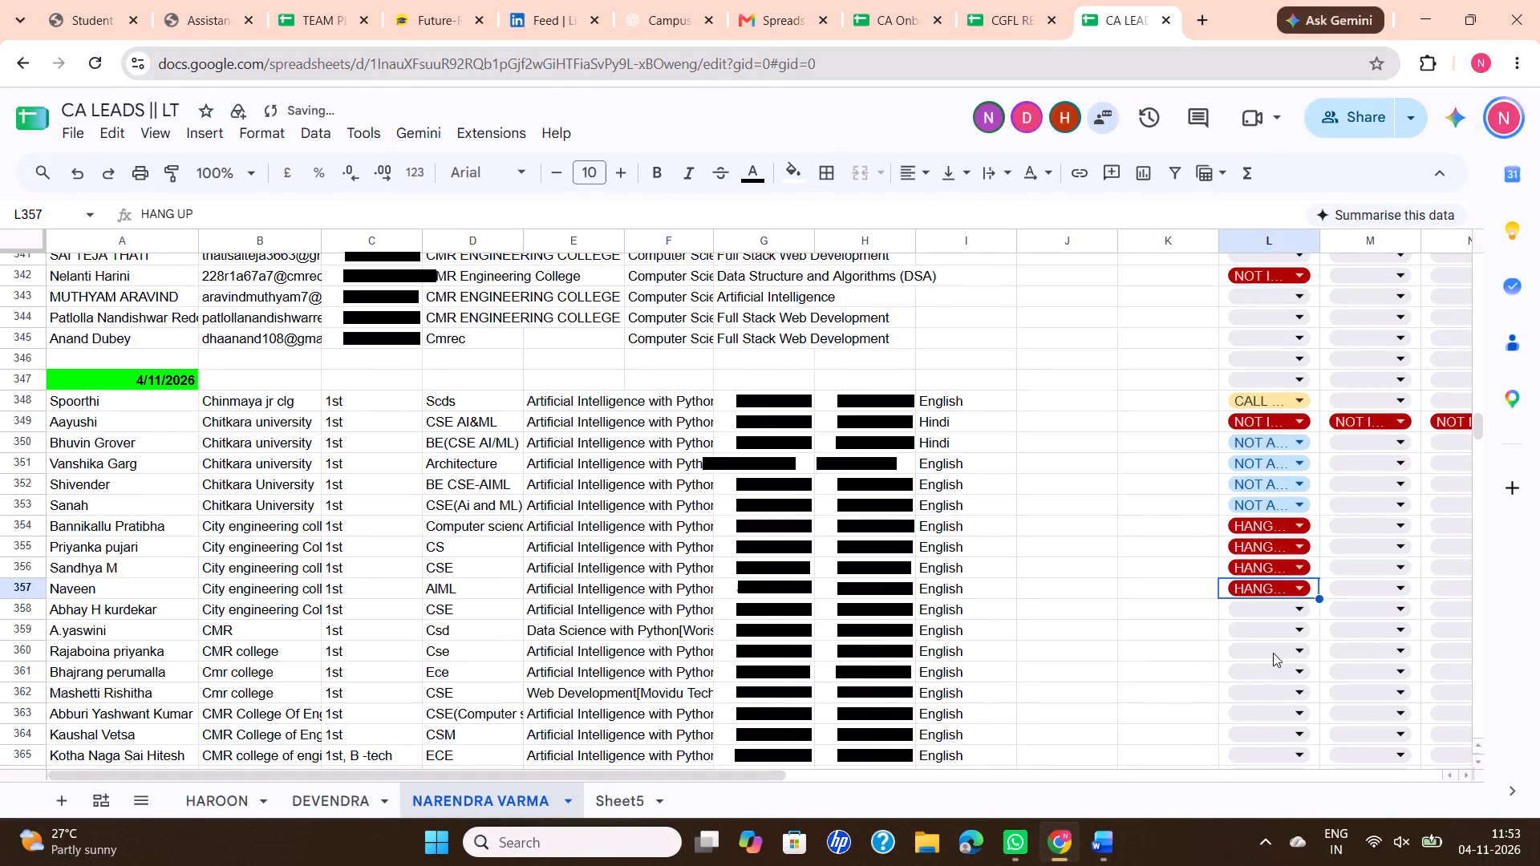
# Move on to the row 358 lead and select the contact number in column G.
pyautogui.click(1110, 610)
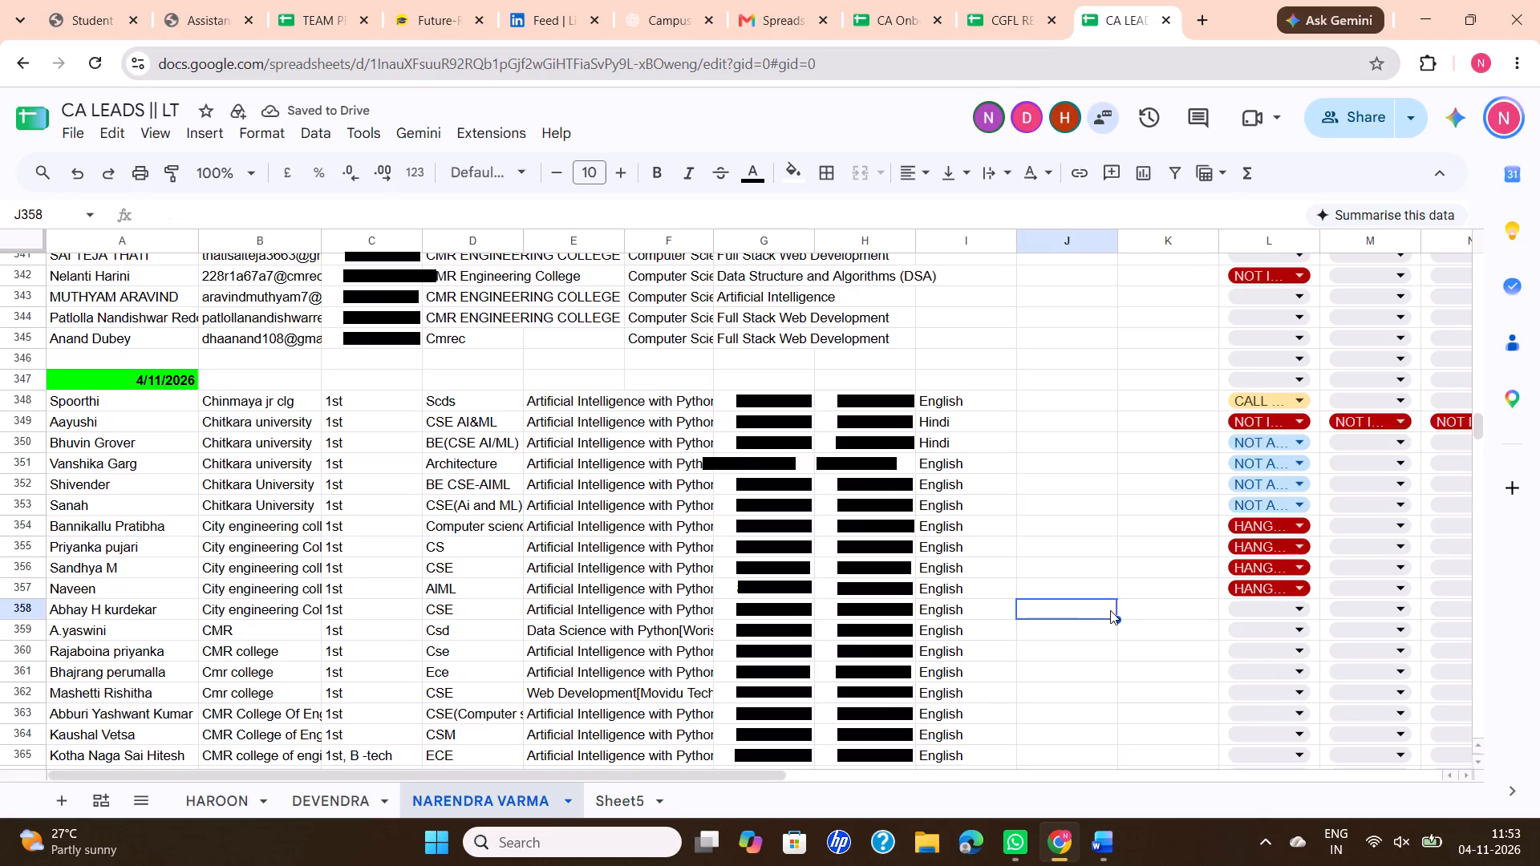
pyautogui.hscroll(3, 1110, 610)
pyautogui.click(770, 607)
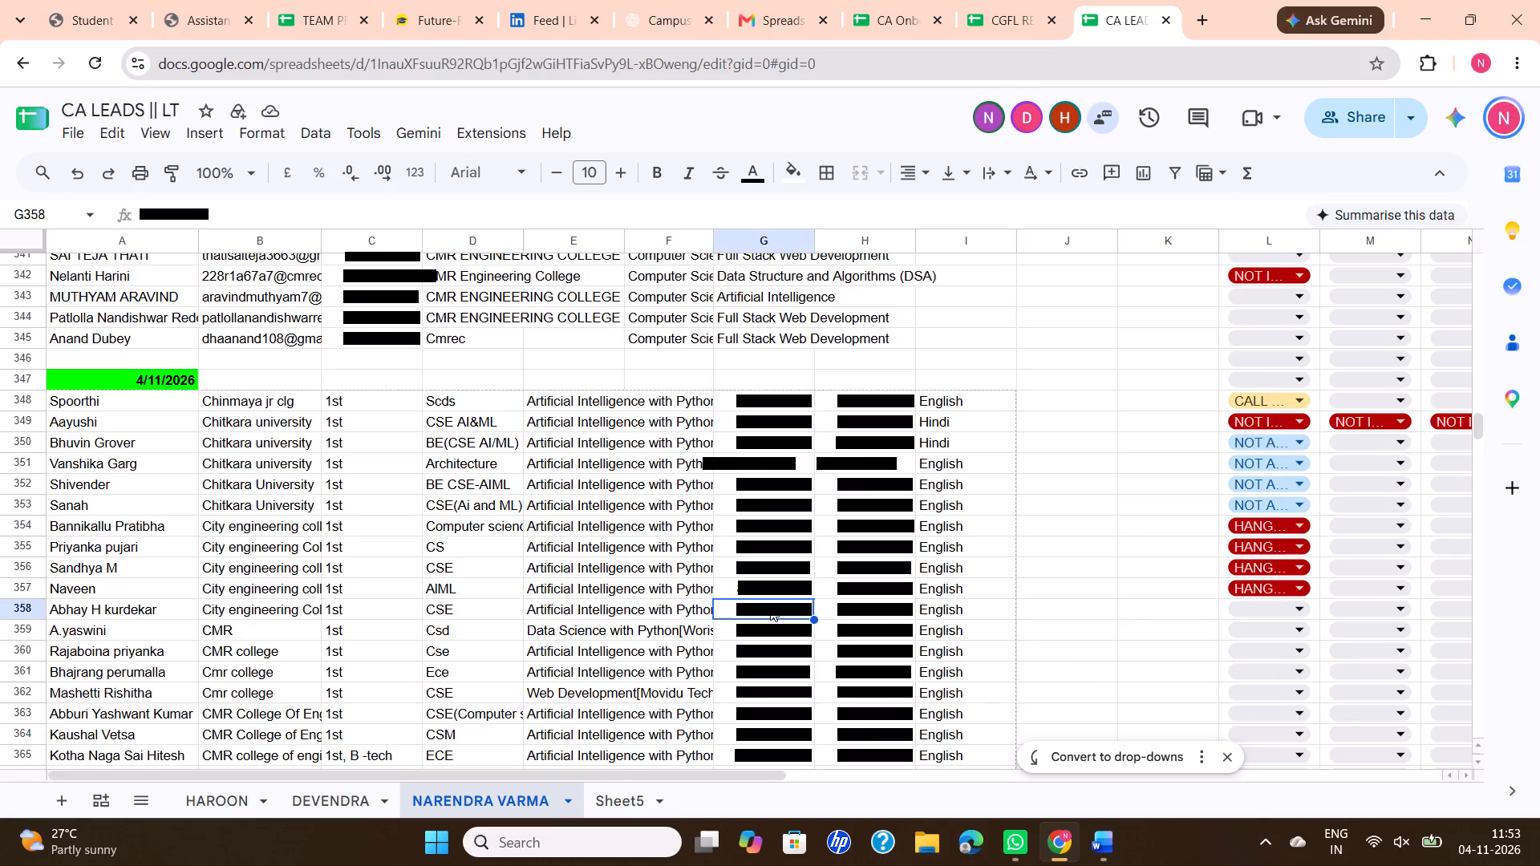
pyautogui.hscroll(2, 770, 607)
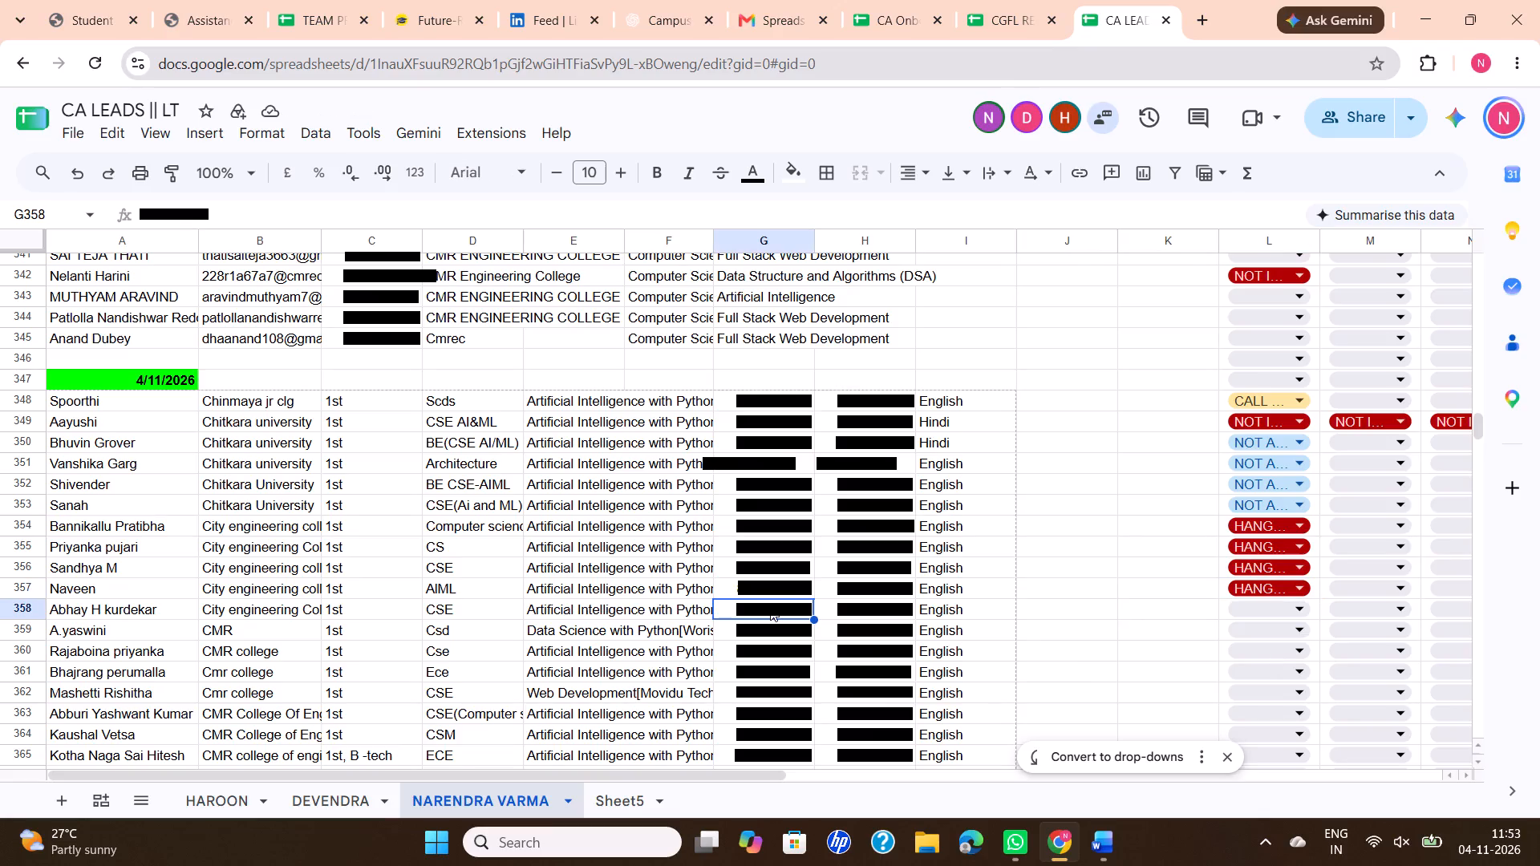
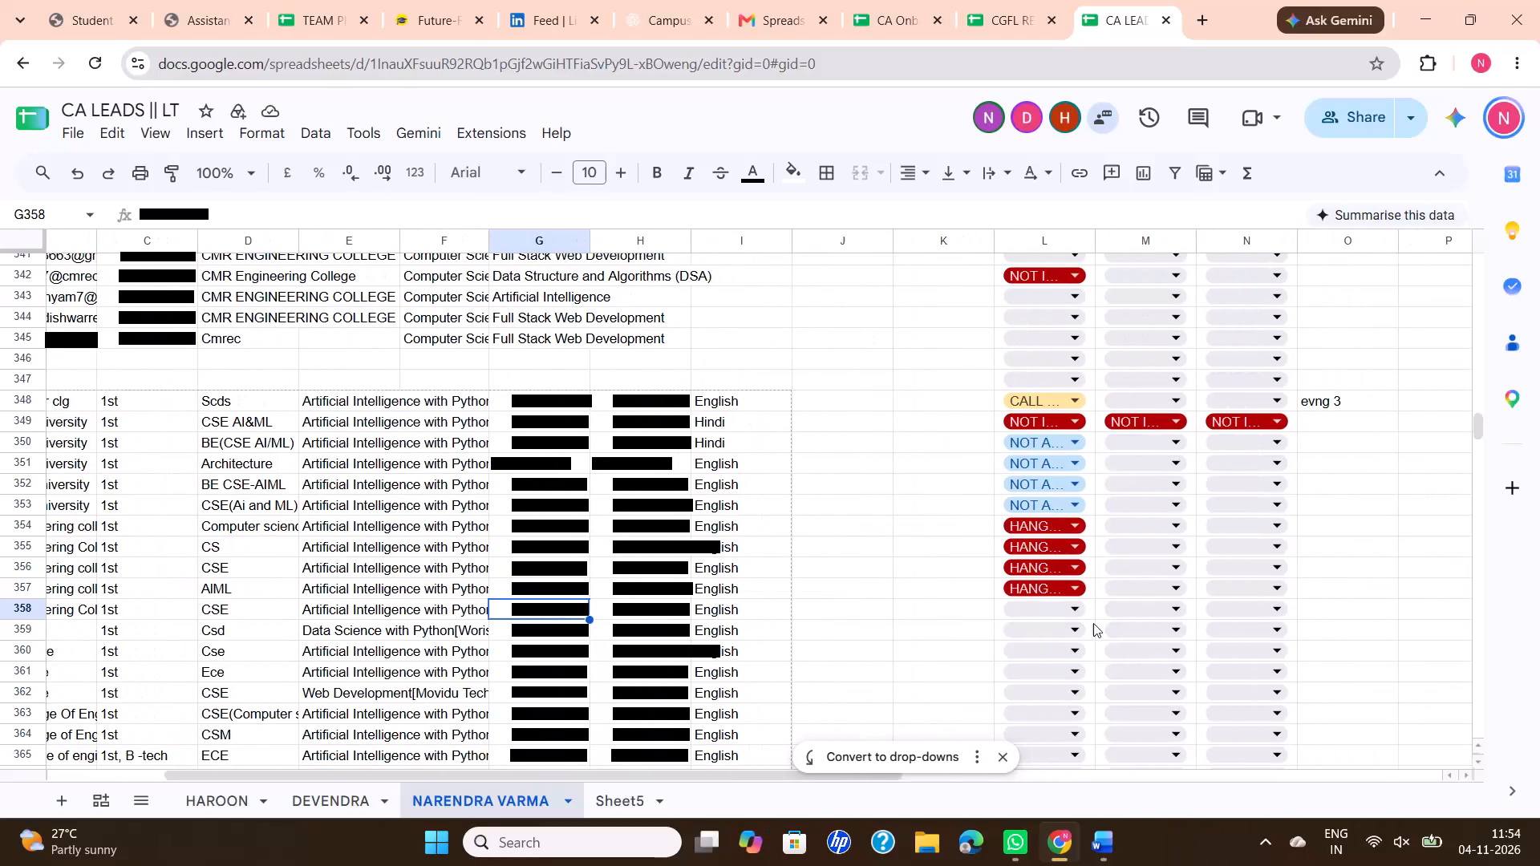
# Set the first call status of the row 358 lead to NOT ANSWERED.
pyautogui.moveTo(1044, 613); pyautogui.dragTo(1043, 734)
pyautogui.click(1043, 734)
pyautogui.click(930, 626)
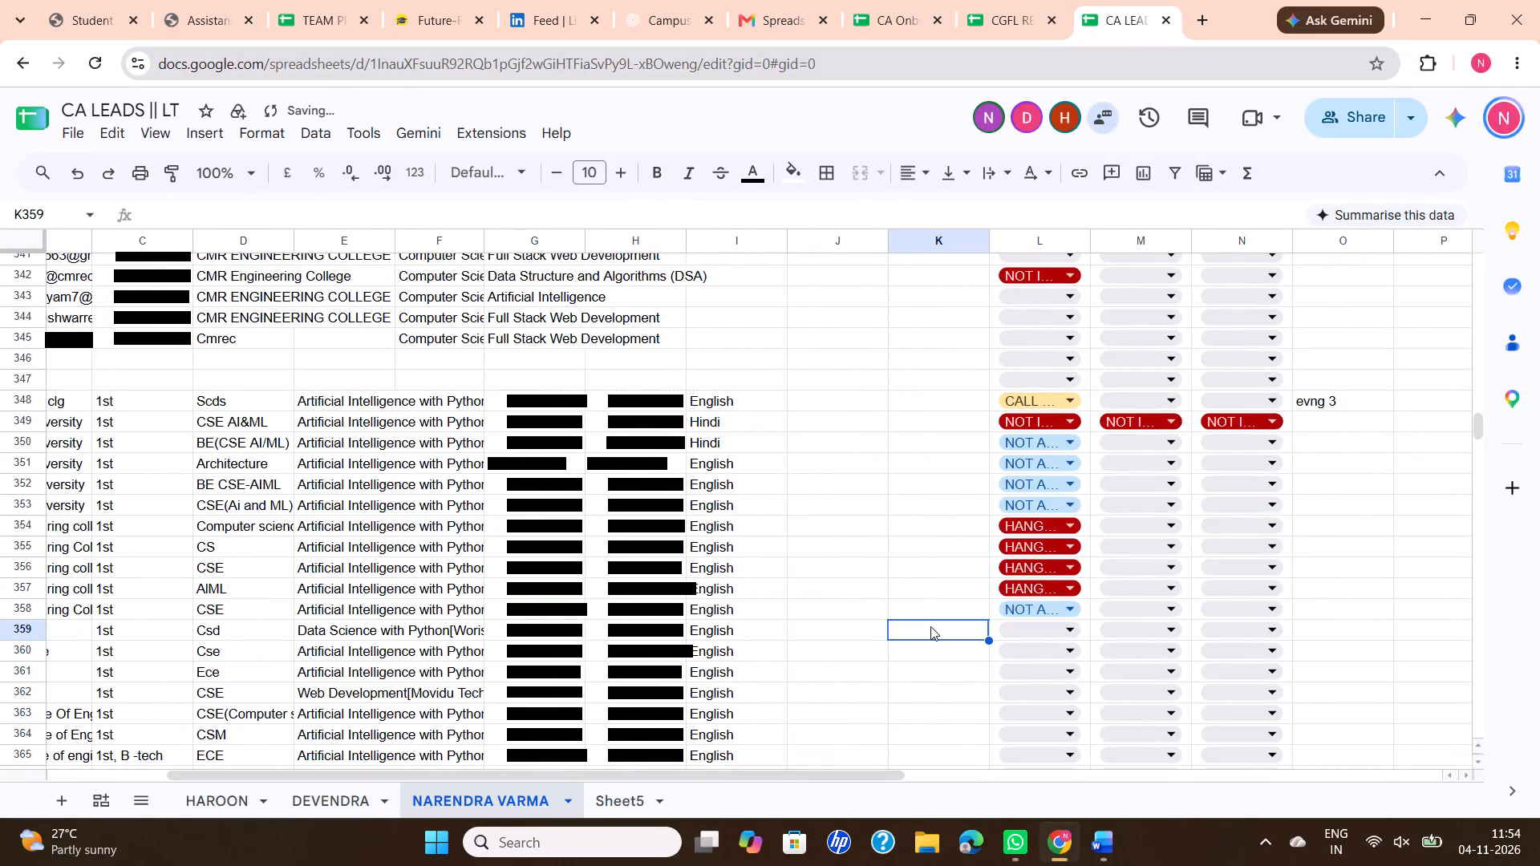
# Look up both contact numbers of the row 359 lead and set its first call status to NOT ANSWERED.
pyautogui.hscroll(1, 885, 621)
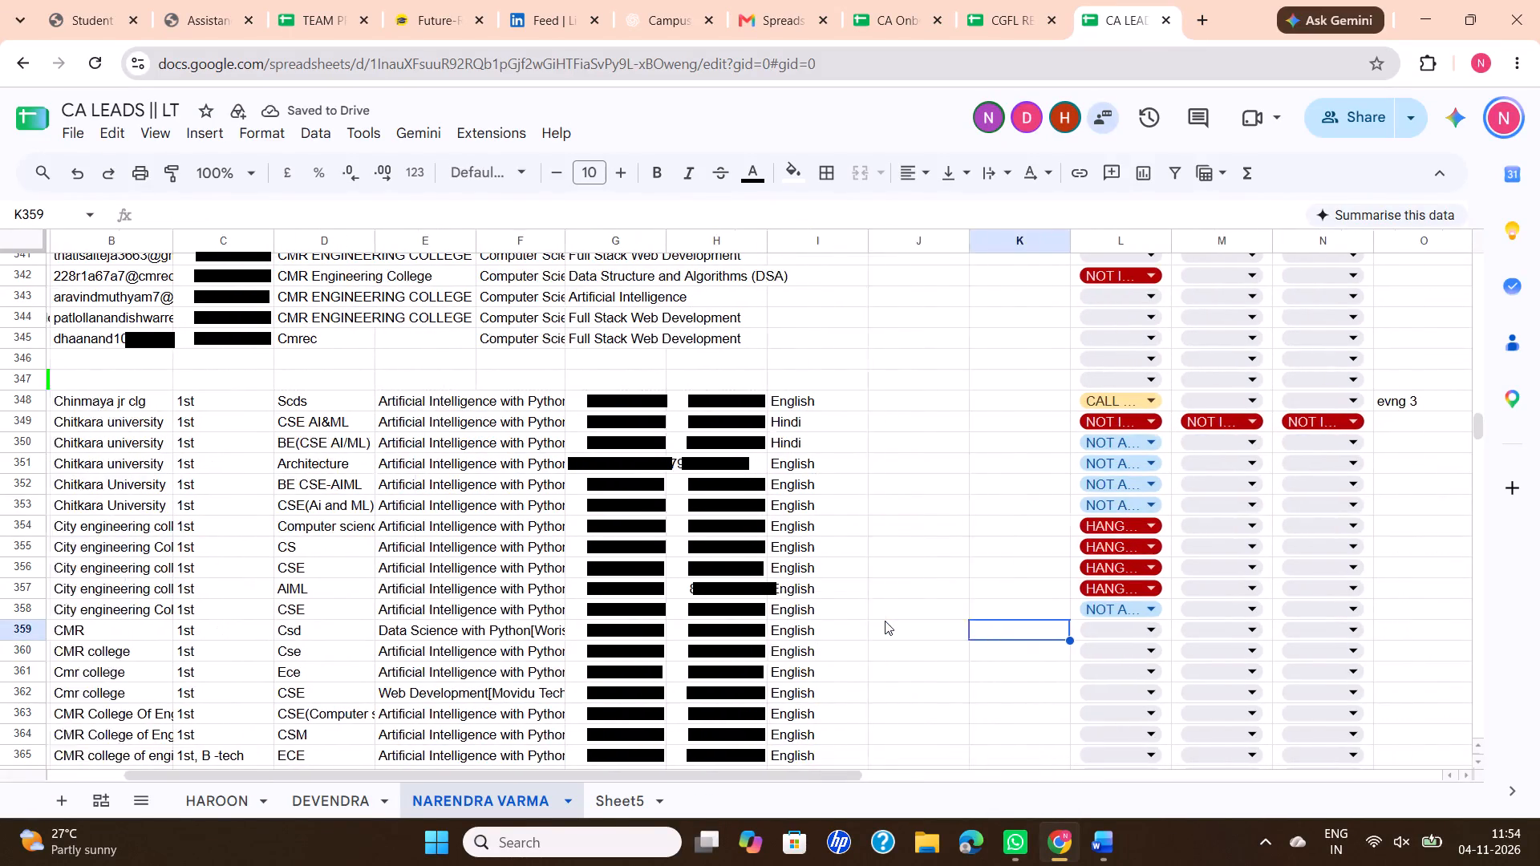
pyautogui.click(772, 629)
pyautogui.hscroll(2, 772, 629)
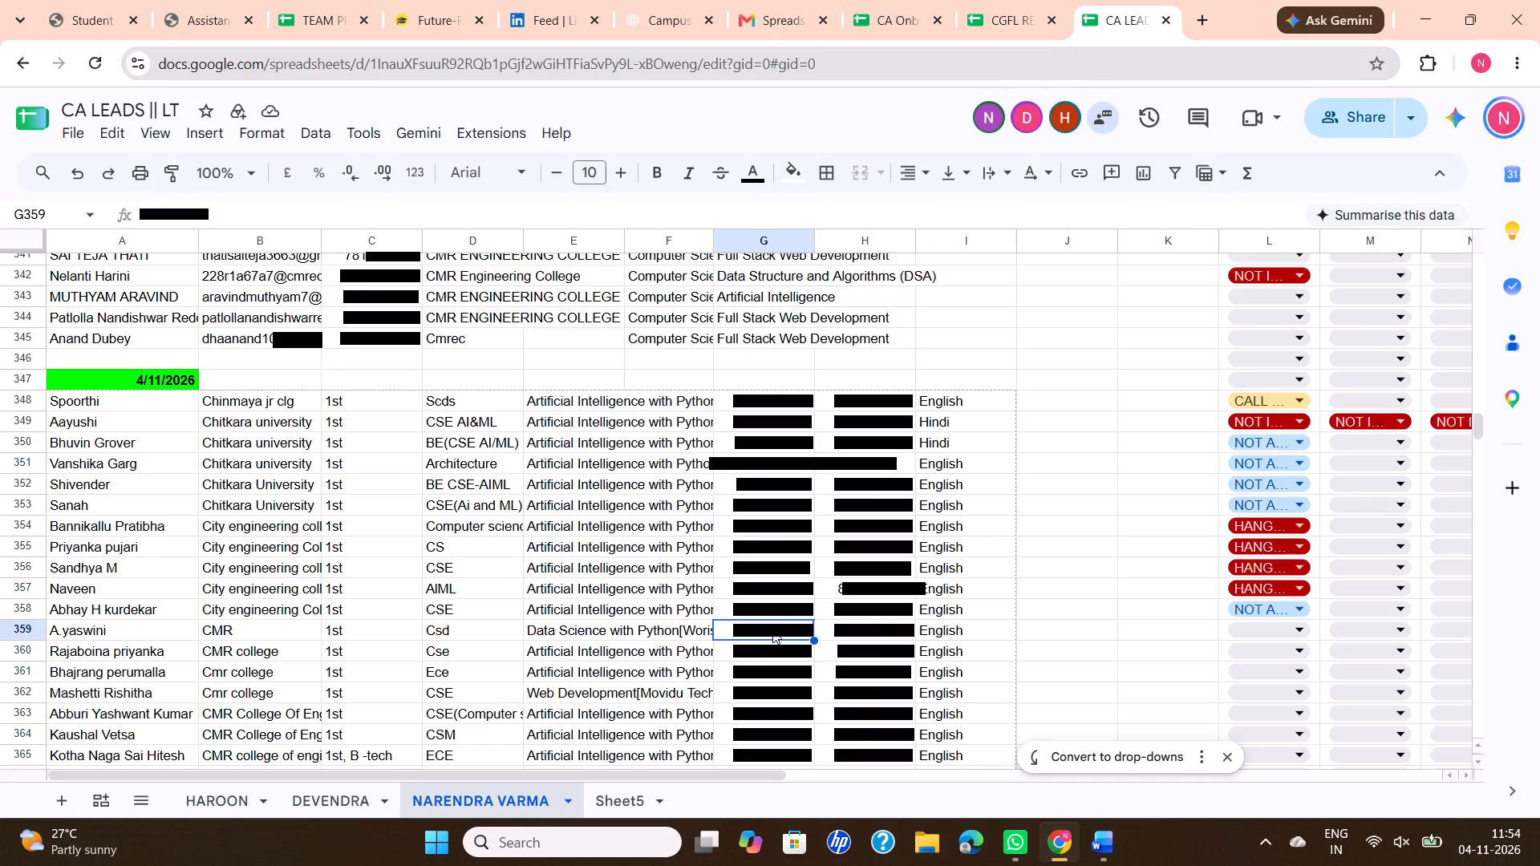
pyautogui.click(873, 630)
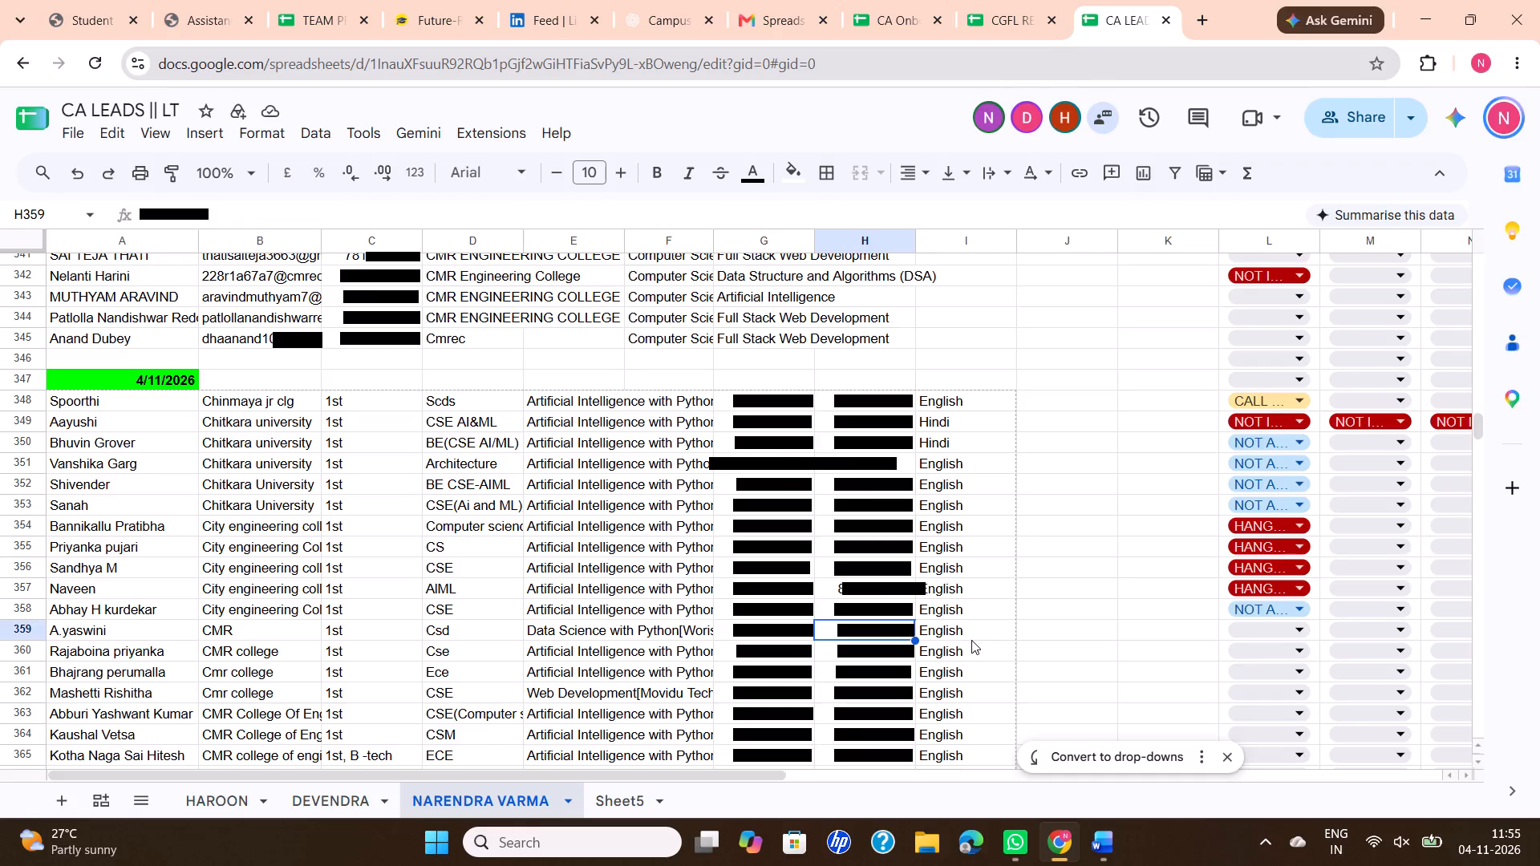
pyautogui.click(1268, 633)
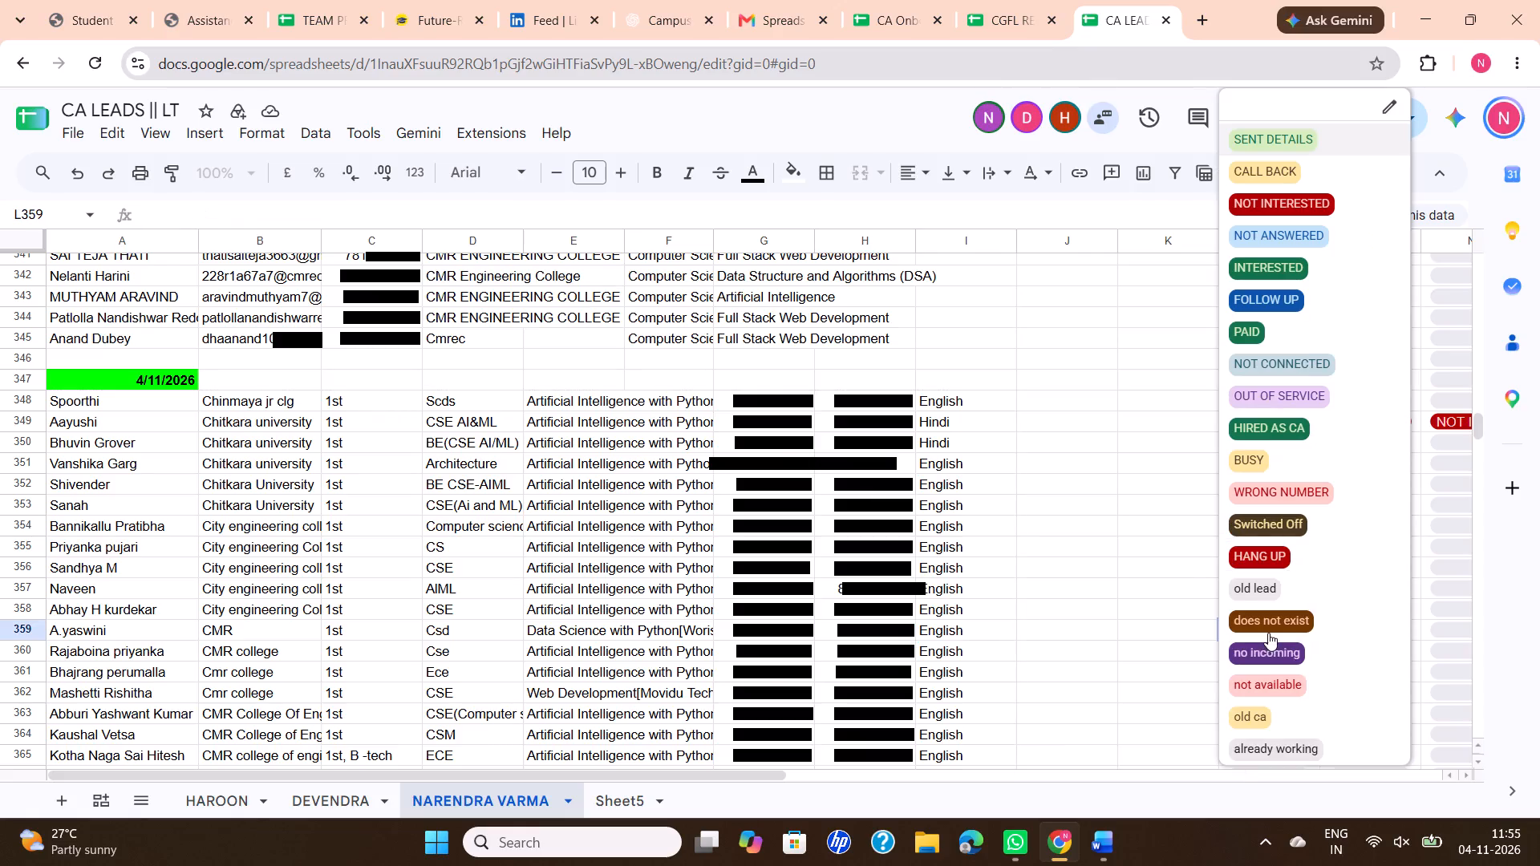
pyautogui.click(1303, 228)
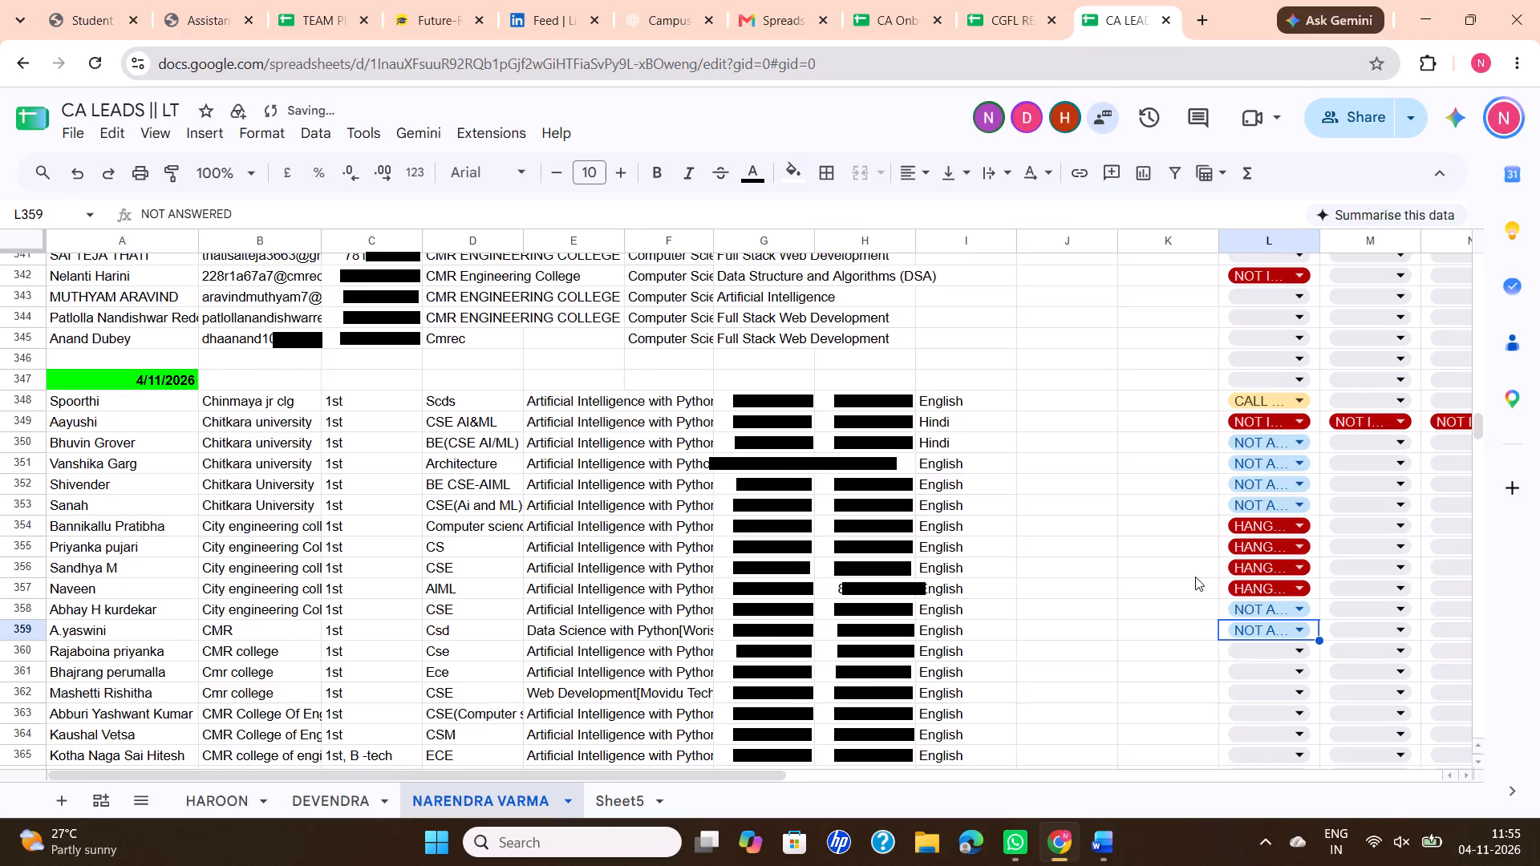
# Switch to the desktop and launch the Kuro application.
pyautogui.doubleClick(348, 603)
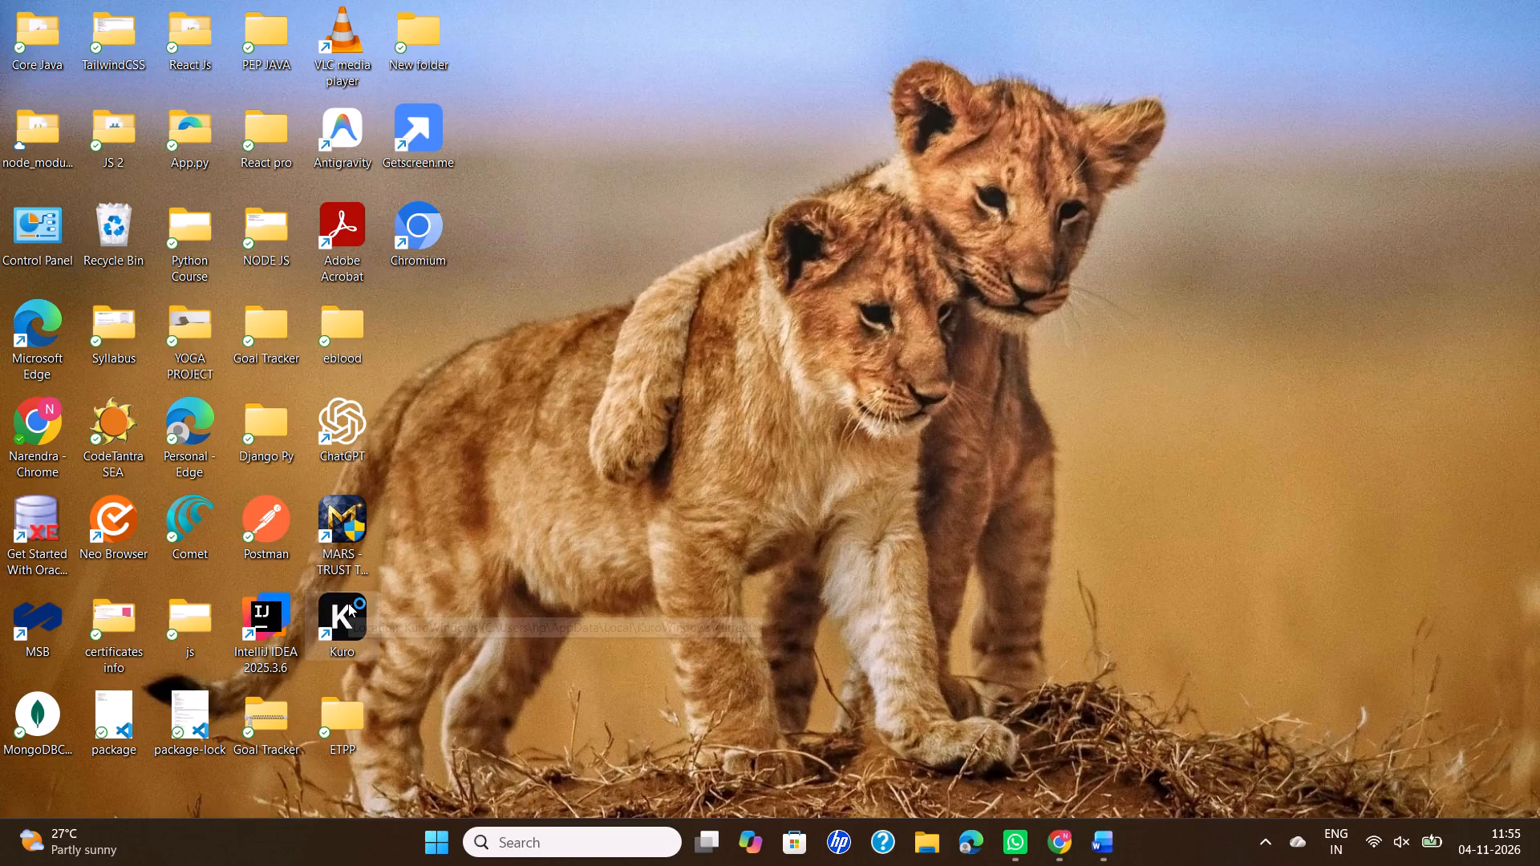
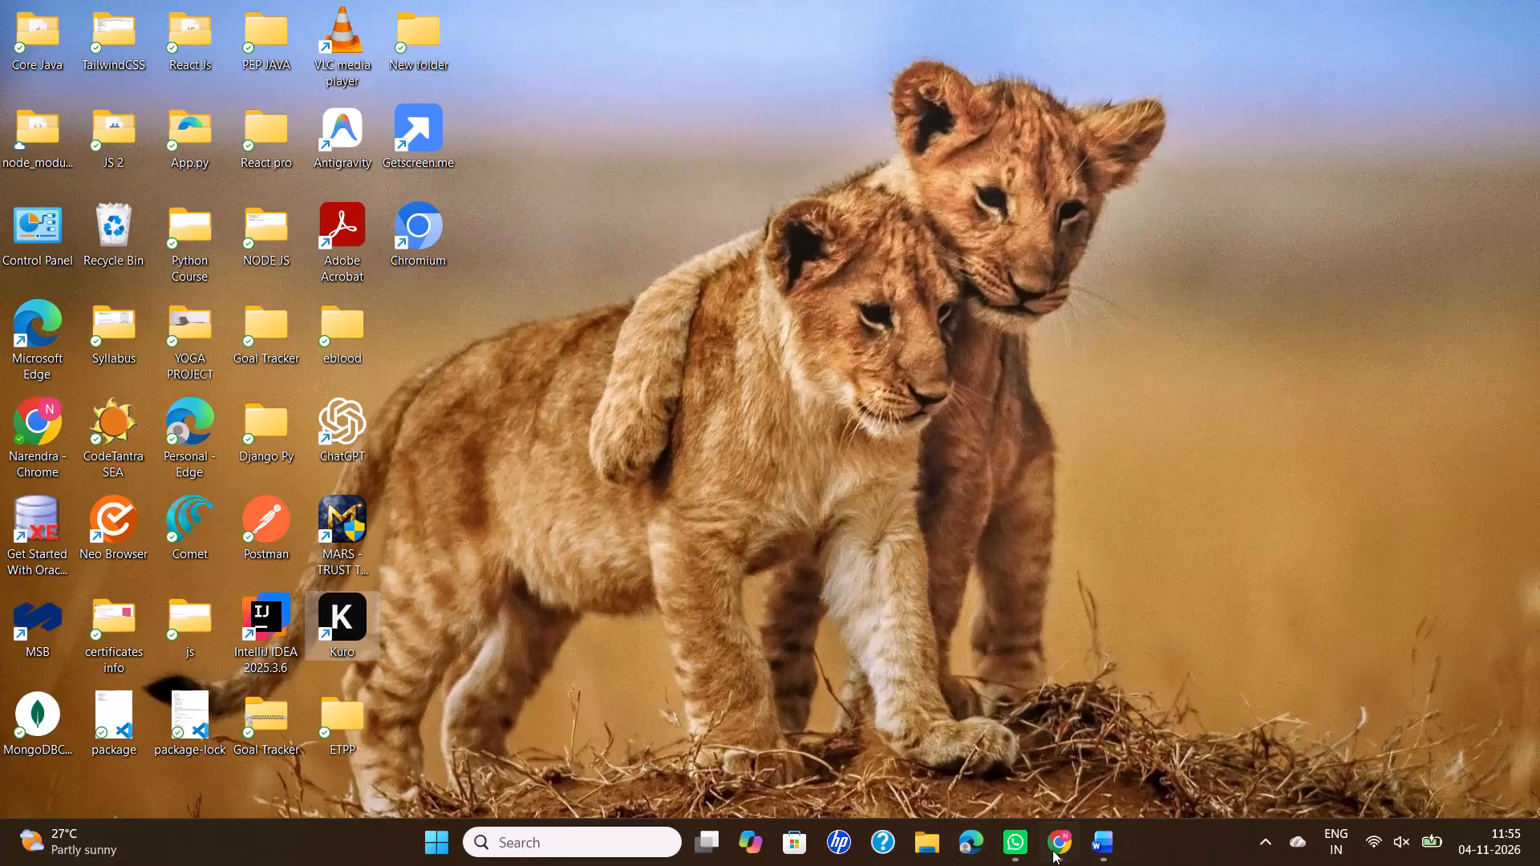
# Switch back to Chrome with the CA LEADS spreadsheet.
pyautogui.click(1053, 849)
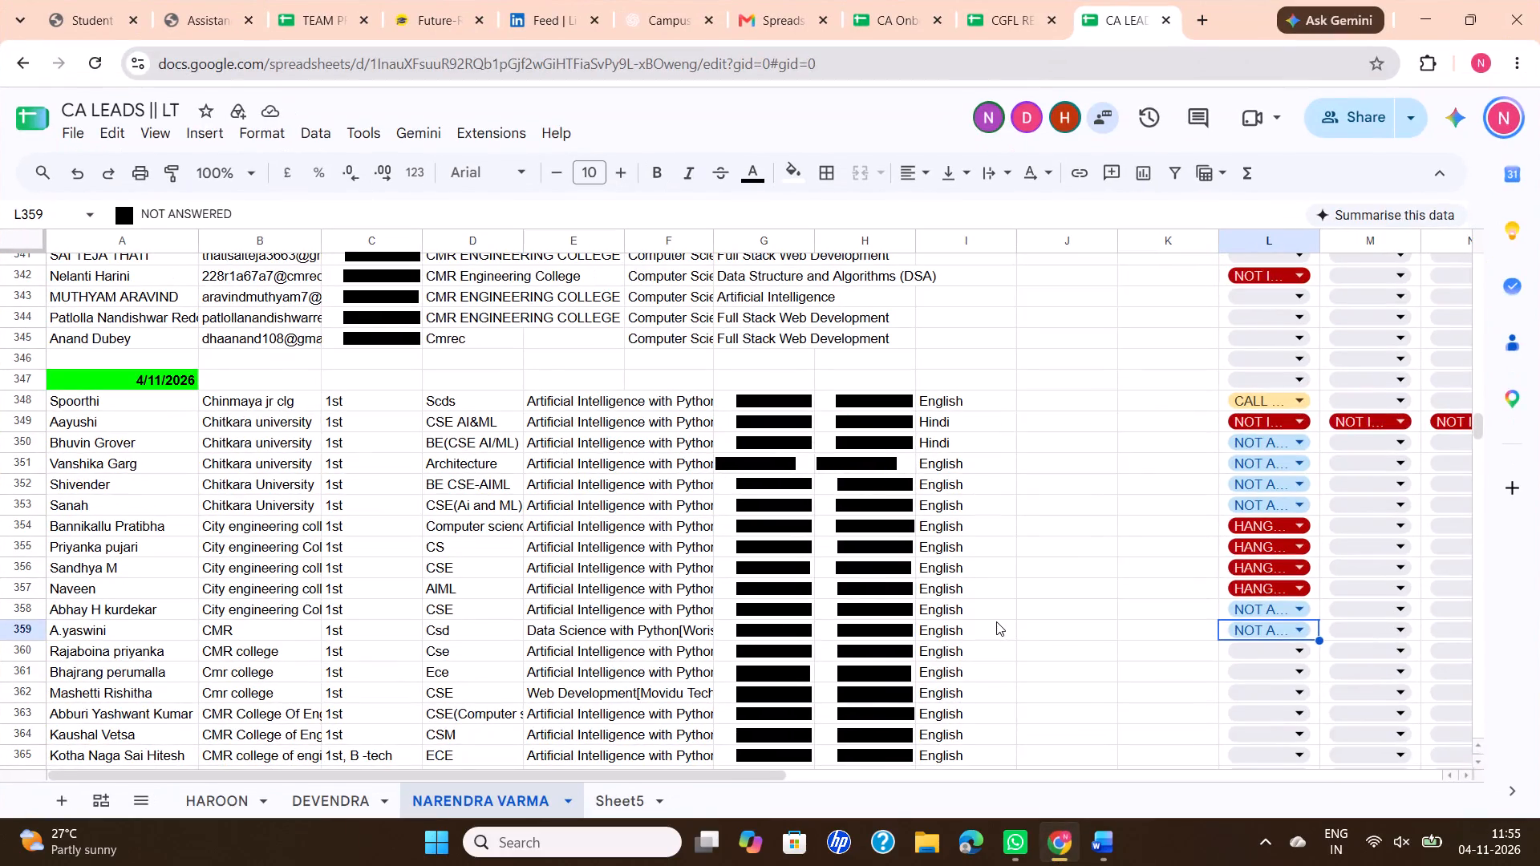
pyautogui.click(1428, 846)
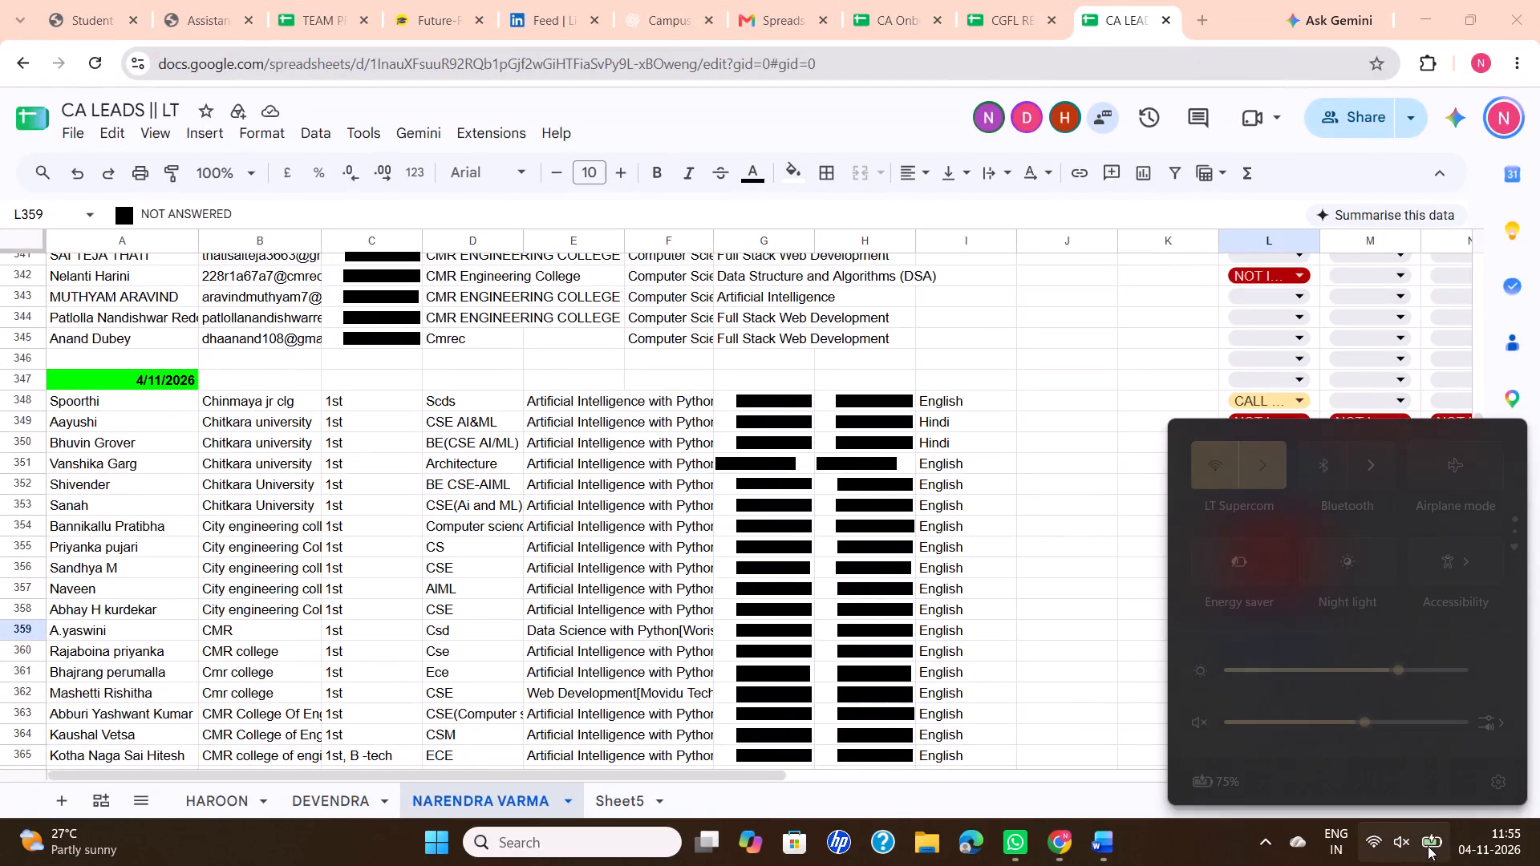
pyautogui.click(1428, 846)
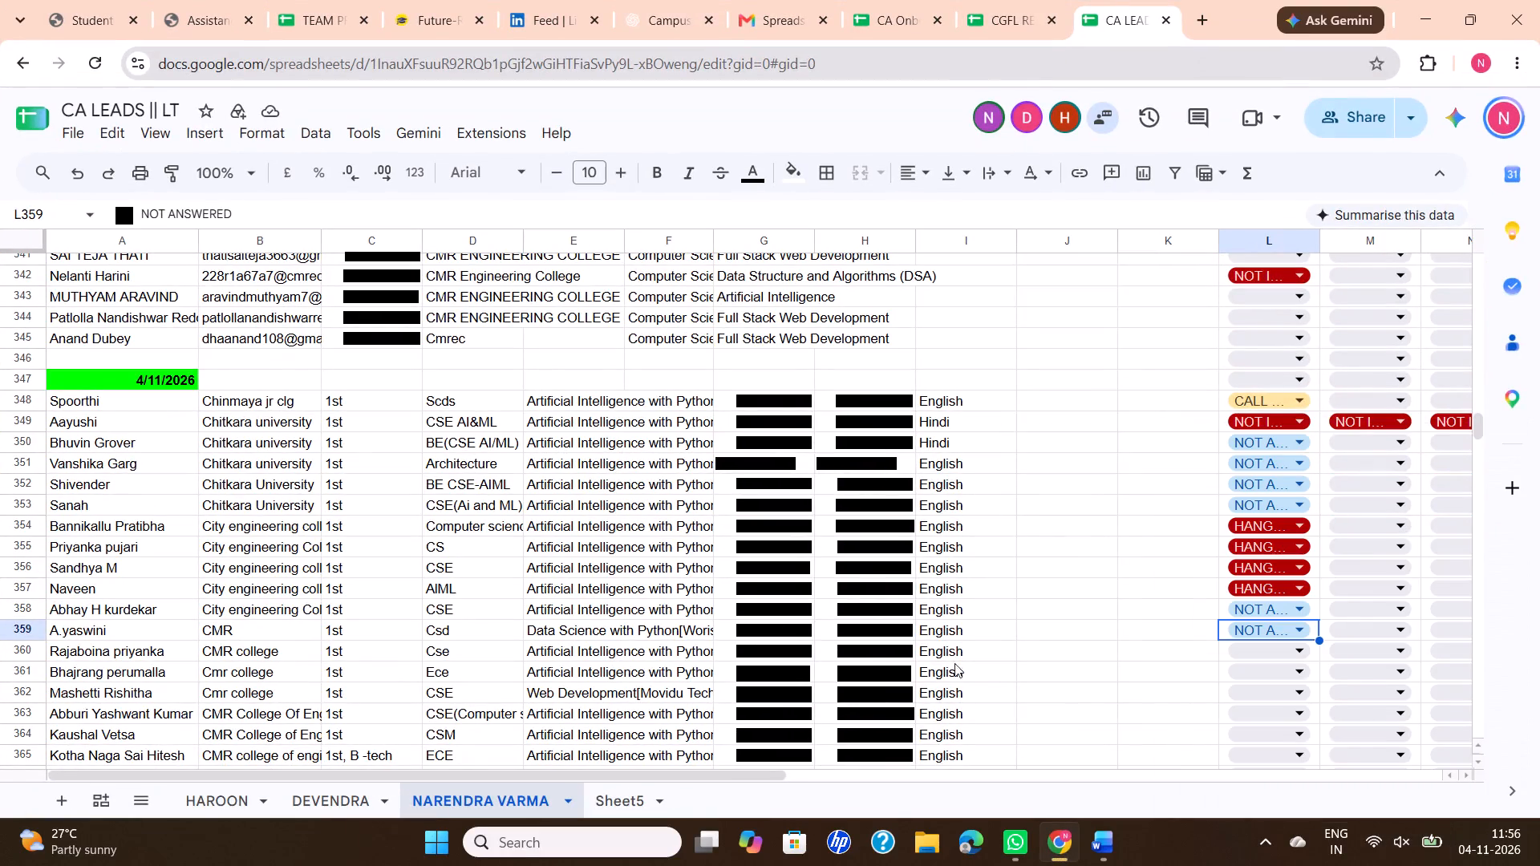
pyautogui.click(1078, 664)
pyautogui.click(1072, 659)
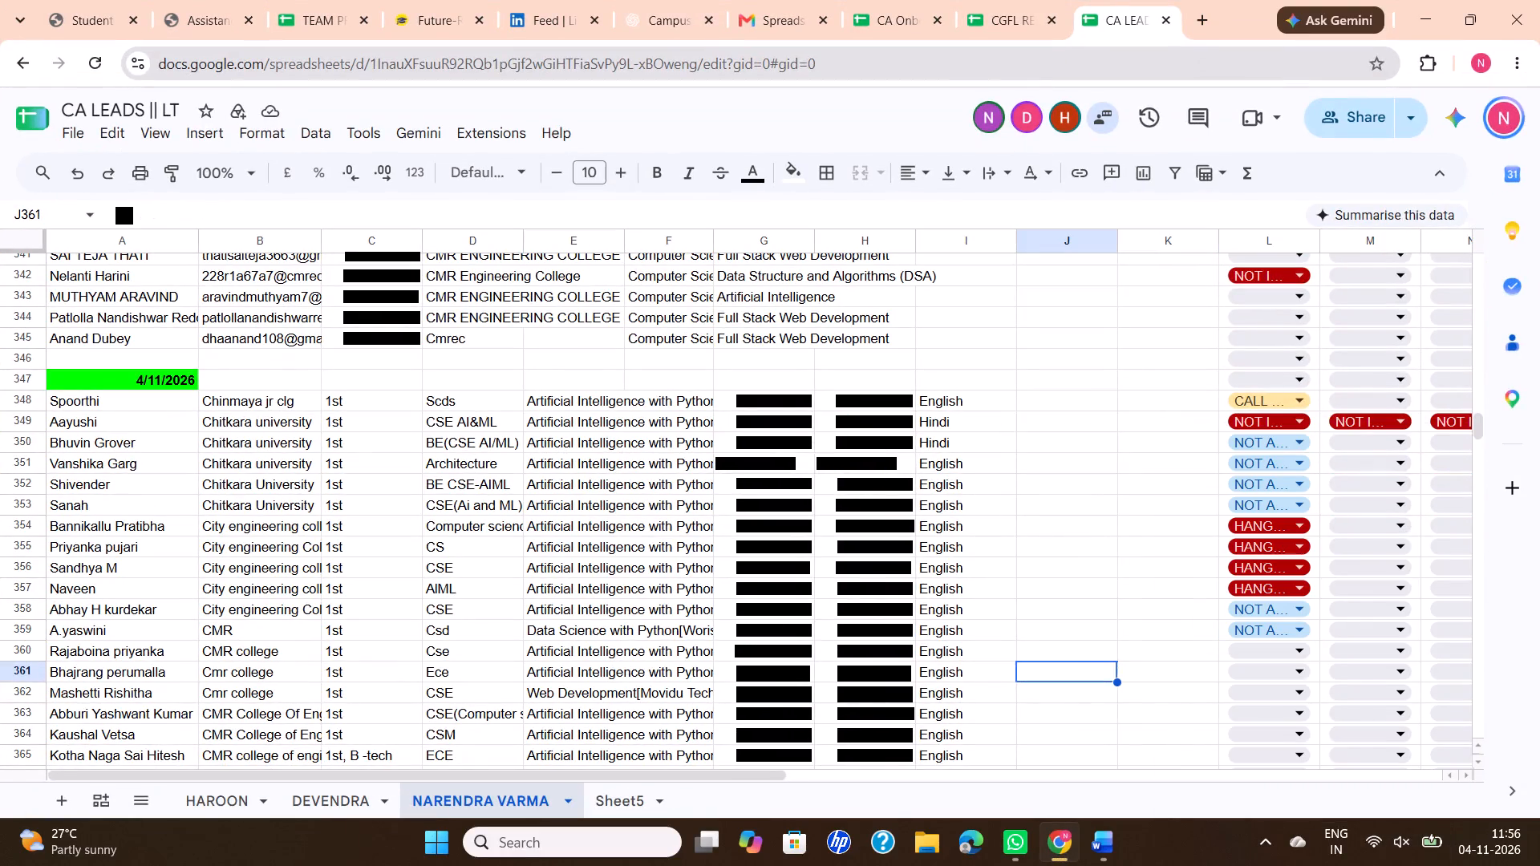
pyautogui.click(1068, 654)
pyautogui.hscroll(1, 1068, 654)
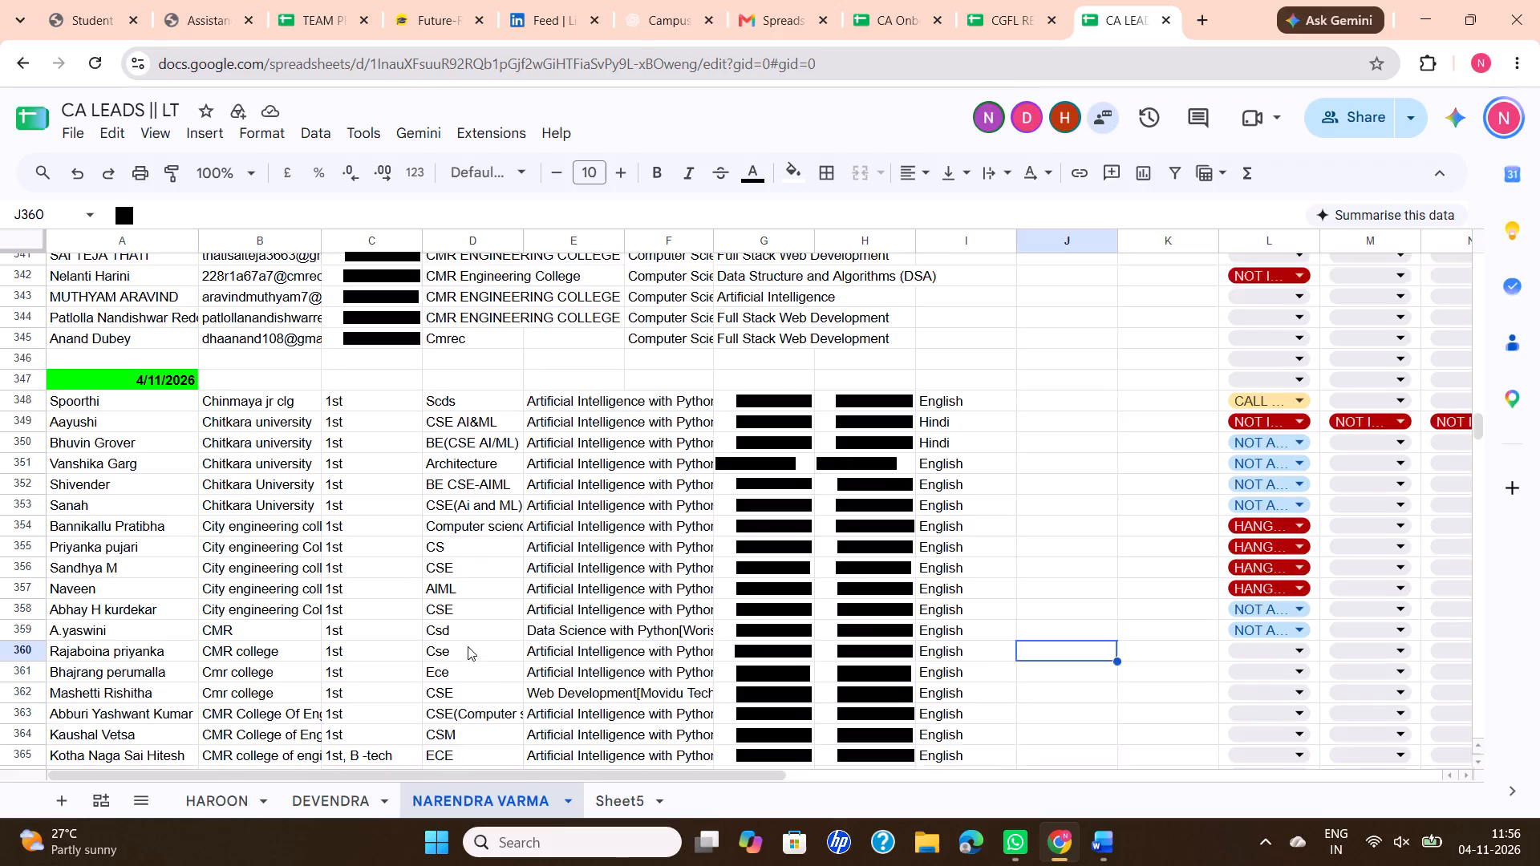
pyautogui.scroll(-1, 468, 646)
pyautogui.moveTo(740, 614); pyautogui.dragTo(917, 629)
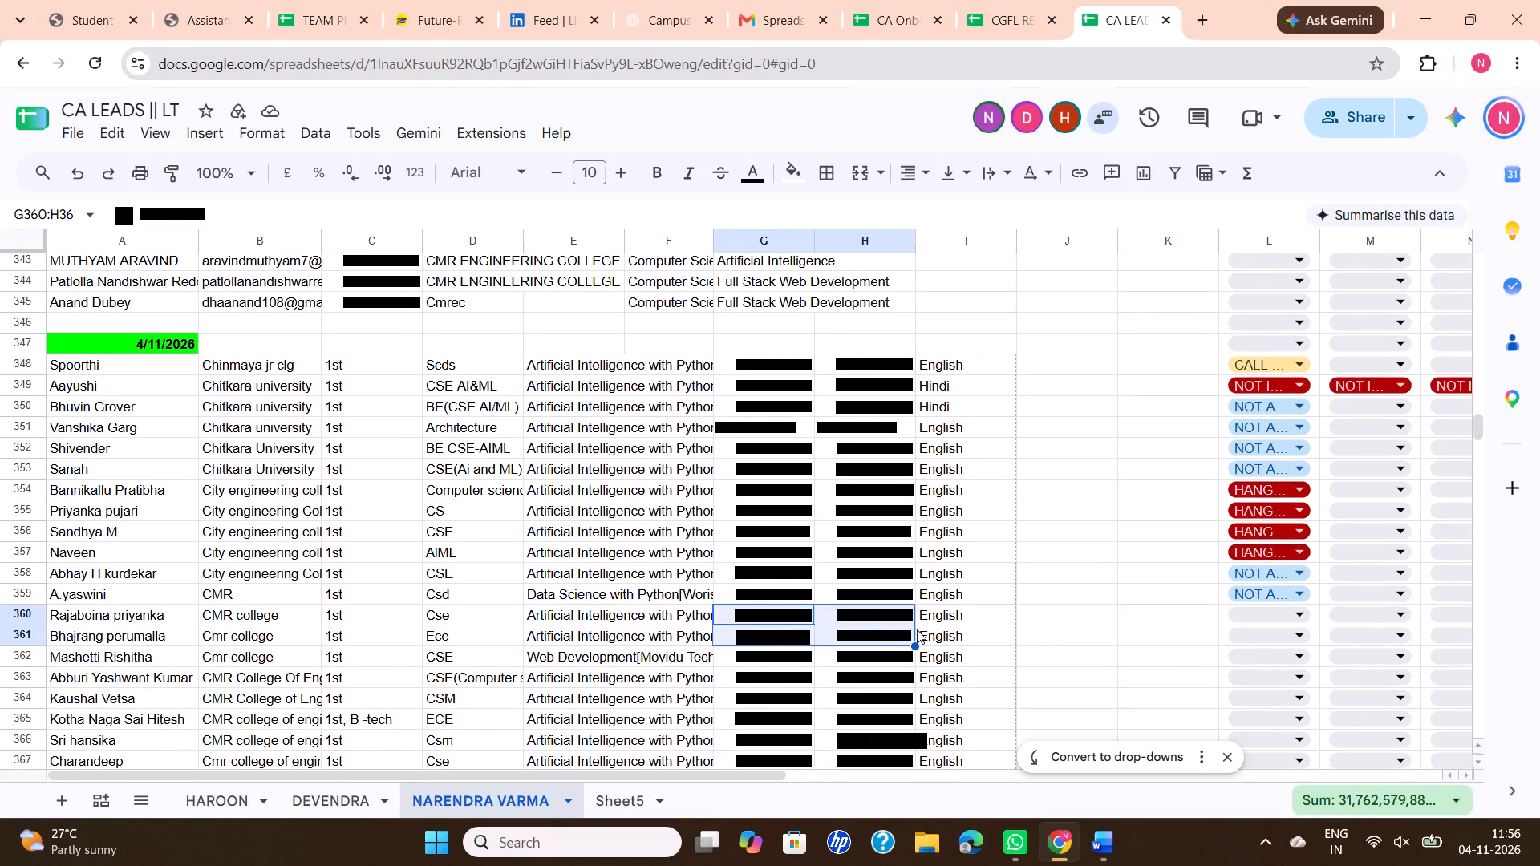
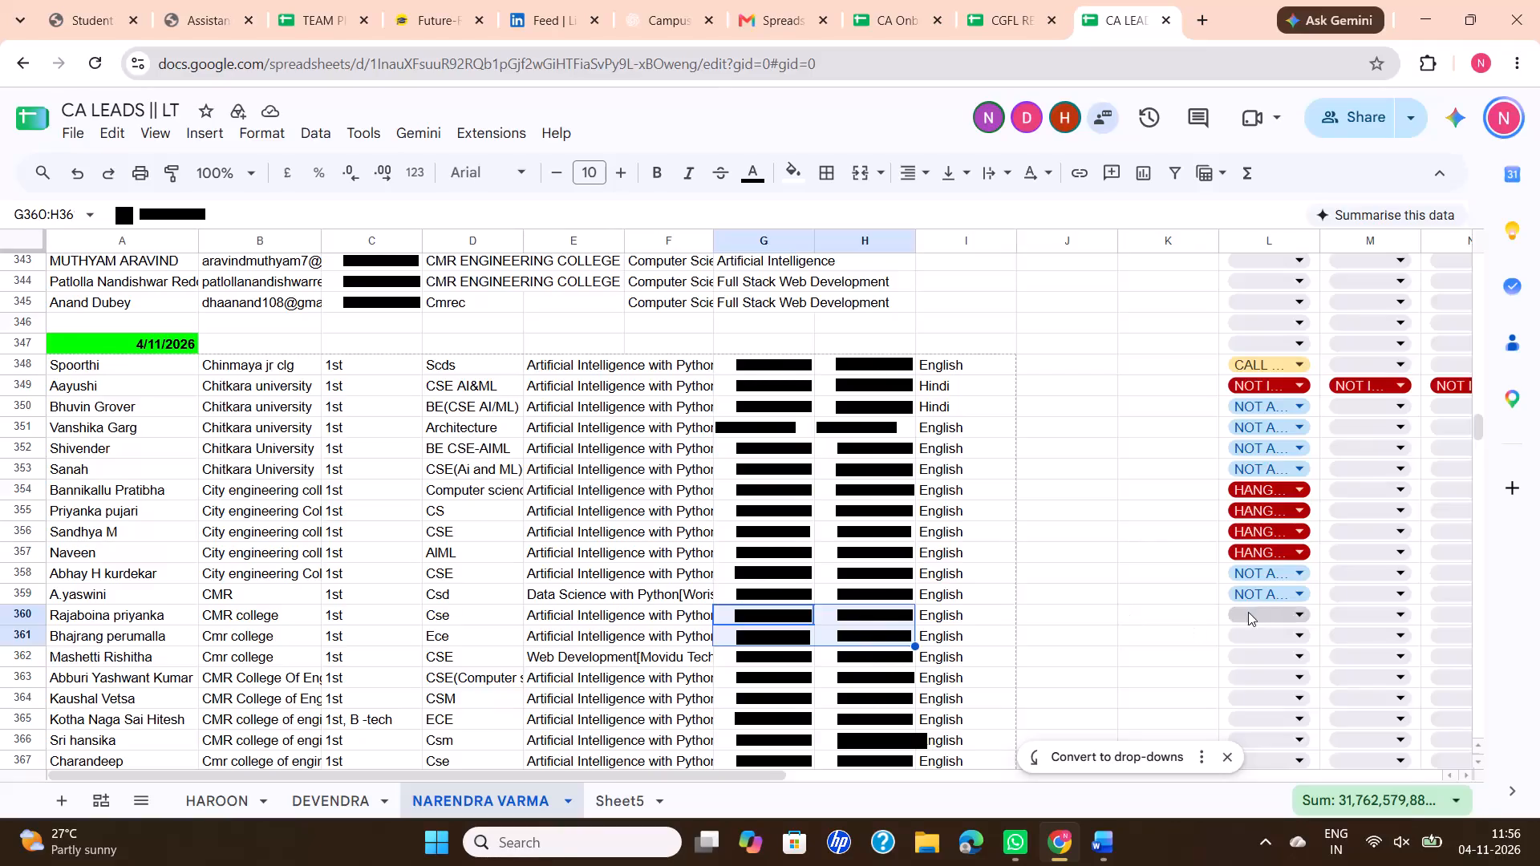
pyautogui.click(1247, 612)
pyautogui.scroll(-1, 1275, 664)
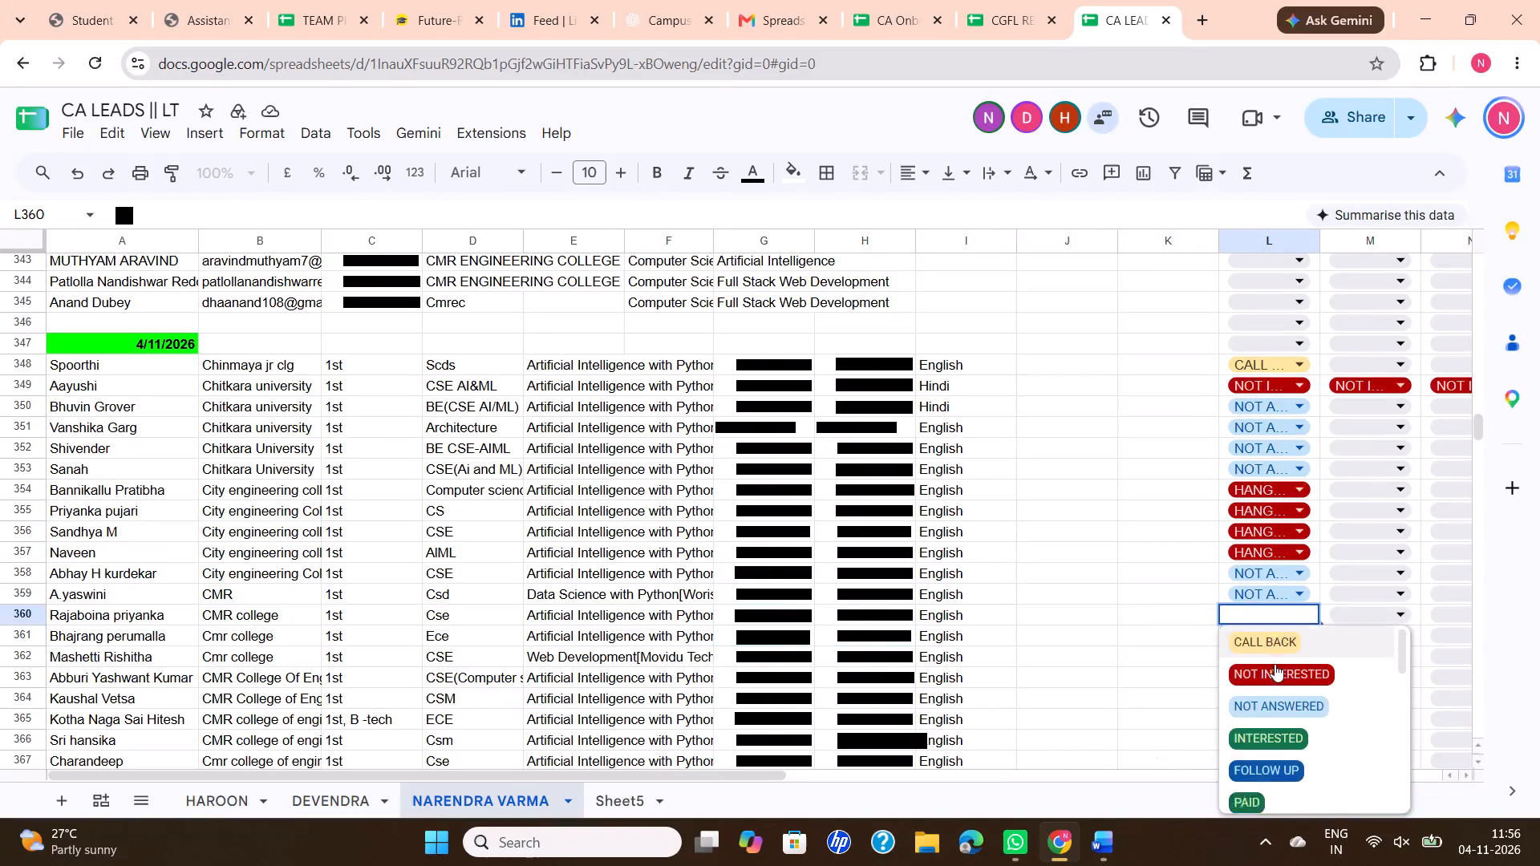
pyautogui.scroll(-1, 1275, 664)
pyautogui.click(1300, 675)
pyautogui.click(1189, 628)
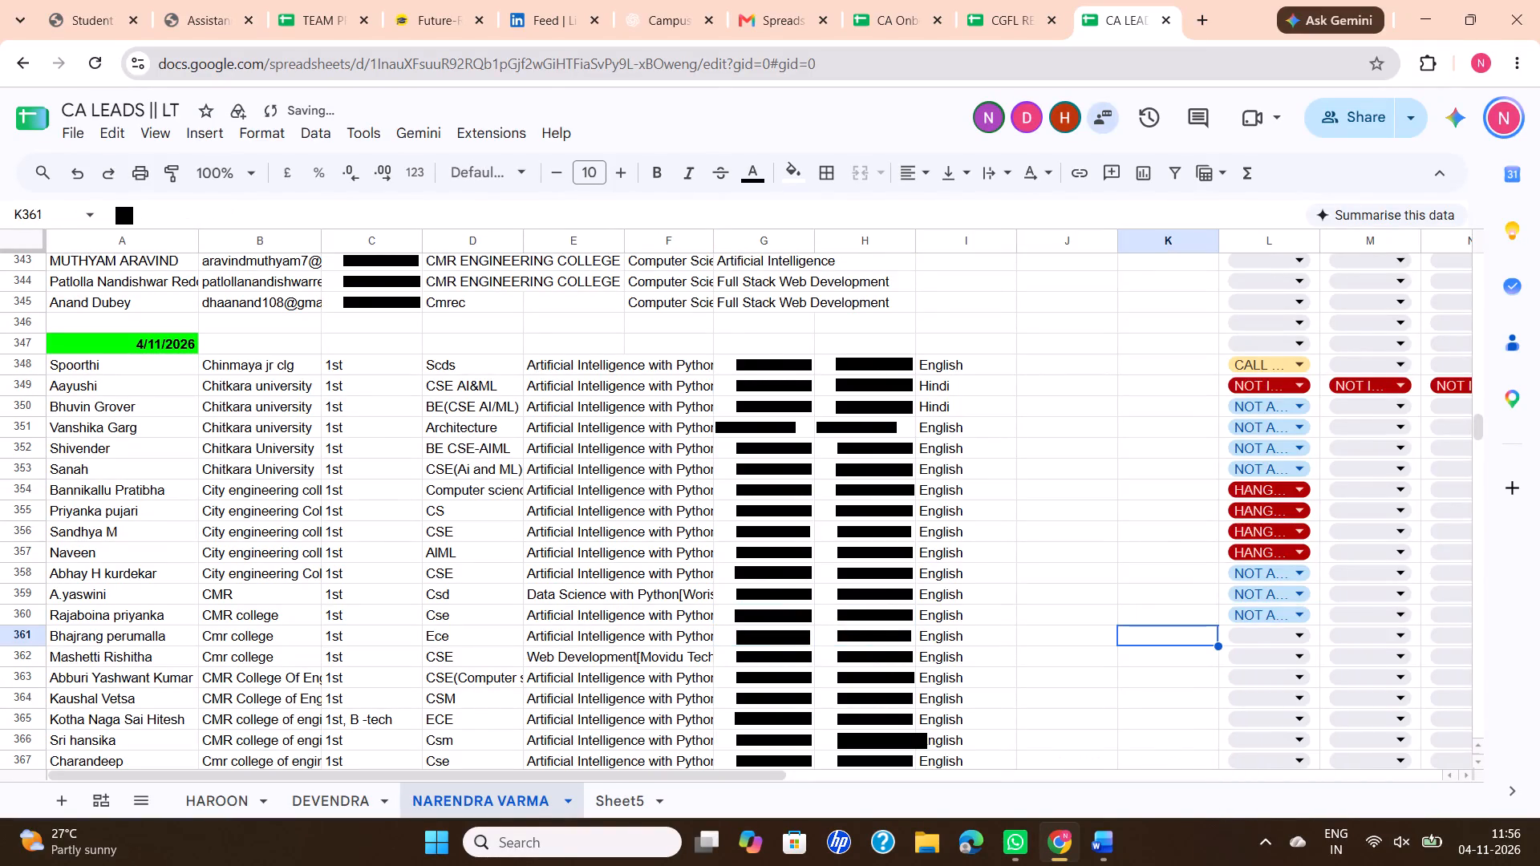
# Look up the next lead's contact number by selecting the first number cell in row 361.
pyautogui.hscroll(2, 1189, 628)
pyautogui.click(756, 631)
pyautogui.scroll(-1, 756, 631)
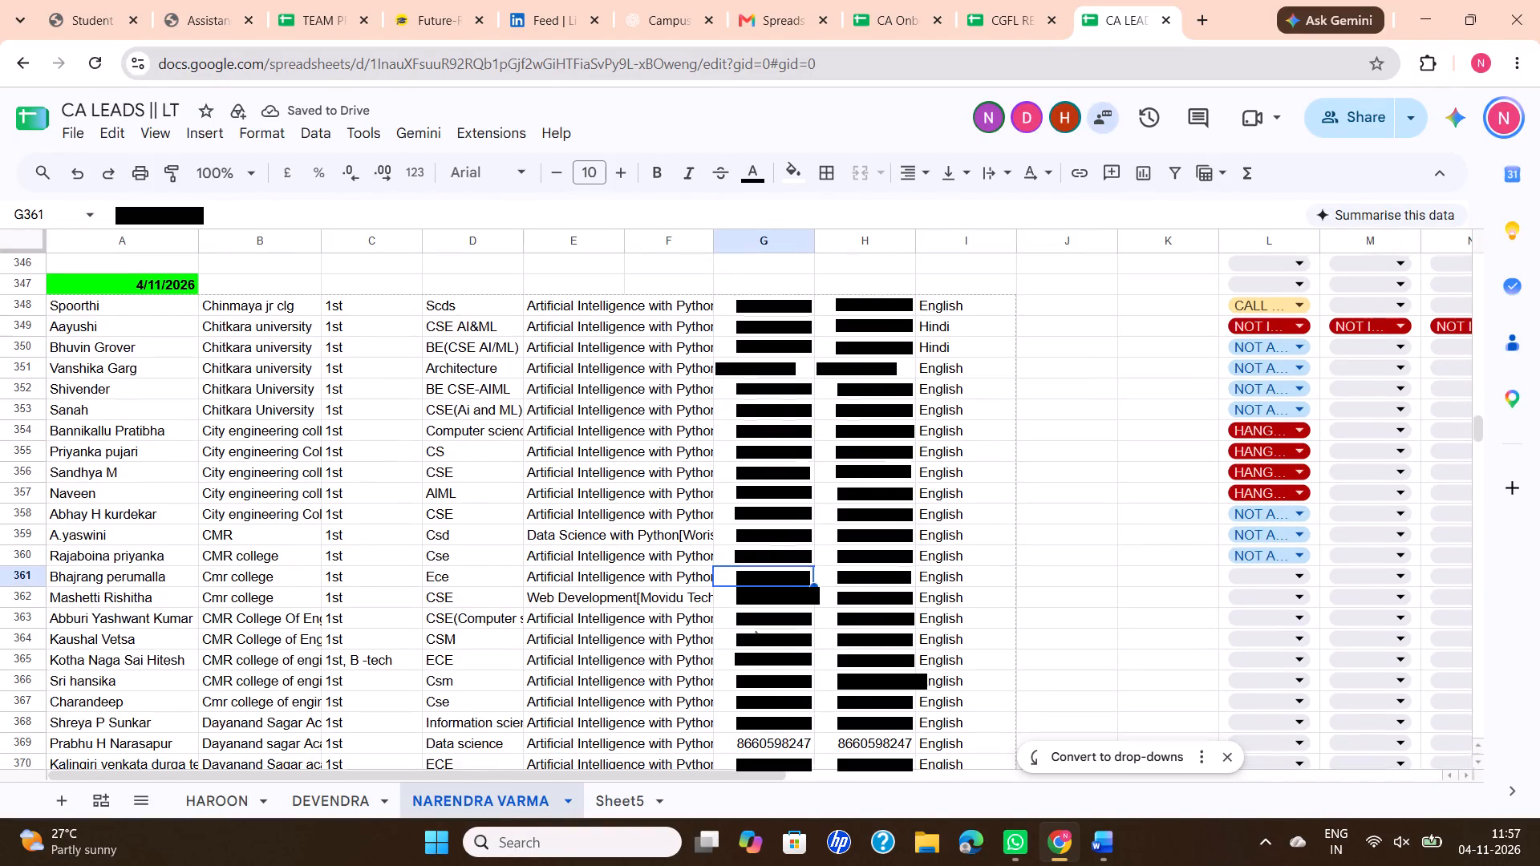
pyautogui.scroll(-1, 756, 631)
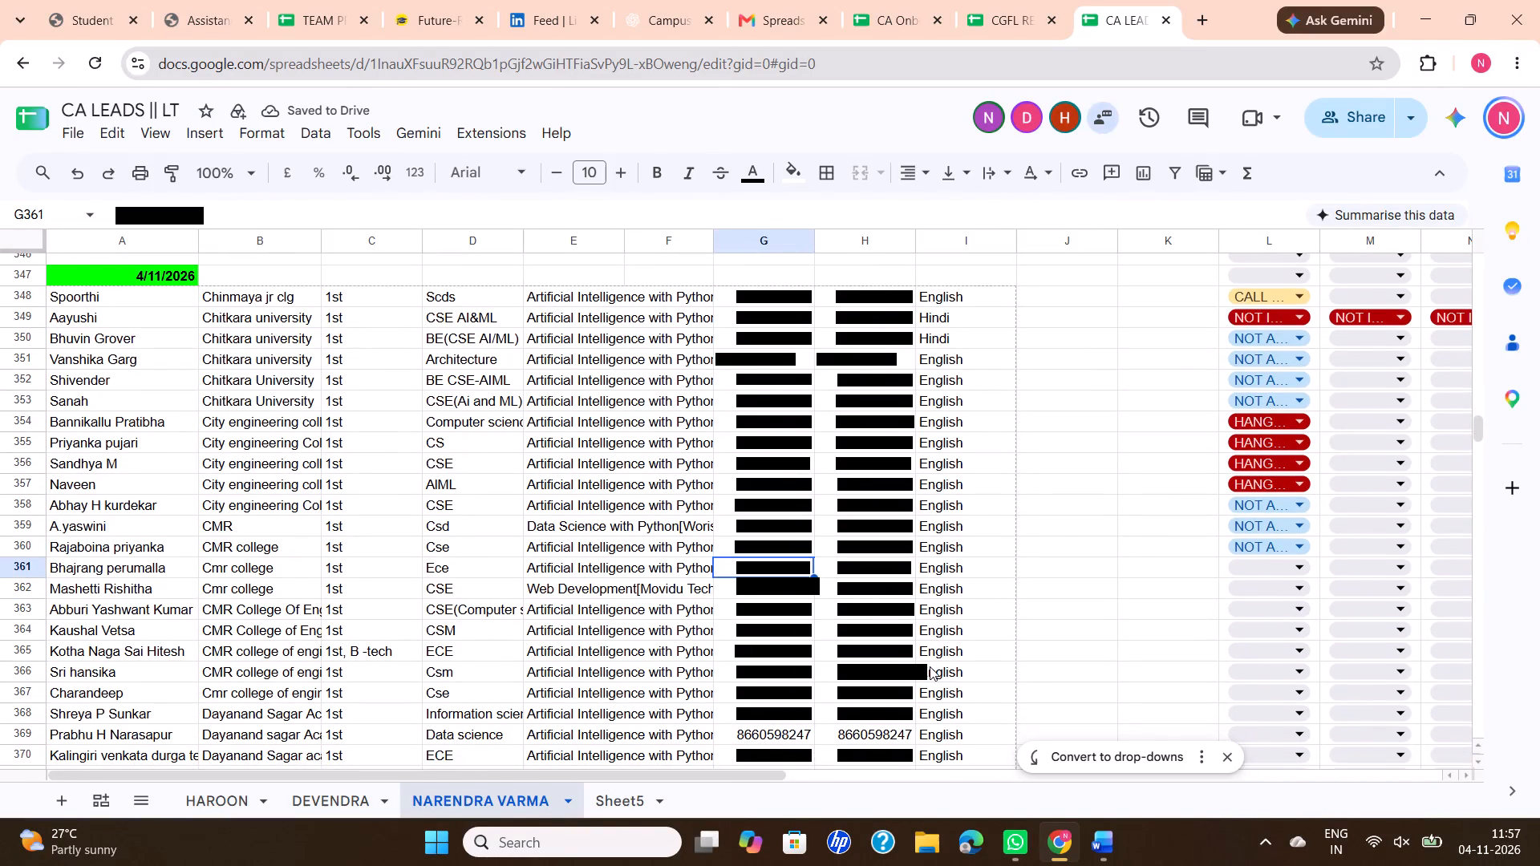
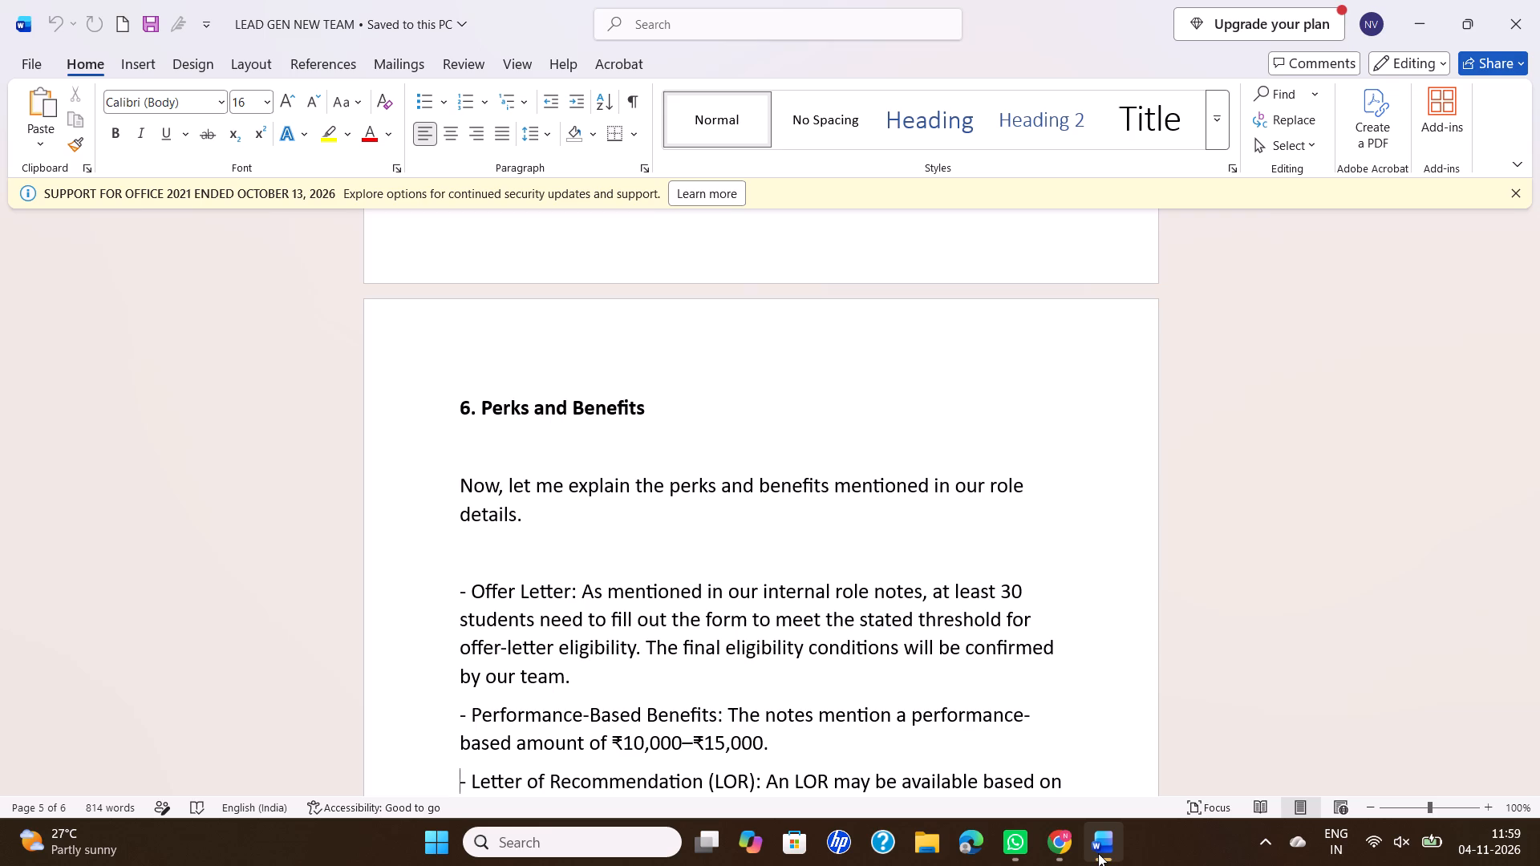
pyautogui.press('Down')
pyautogui.press('Down')
pyautogui.press('Down')
pyautogui.press('Down')
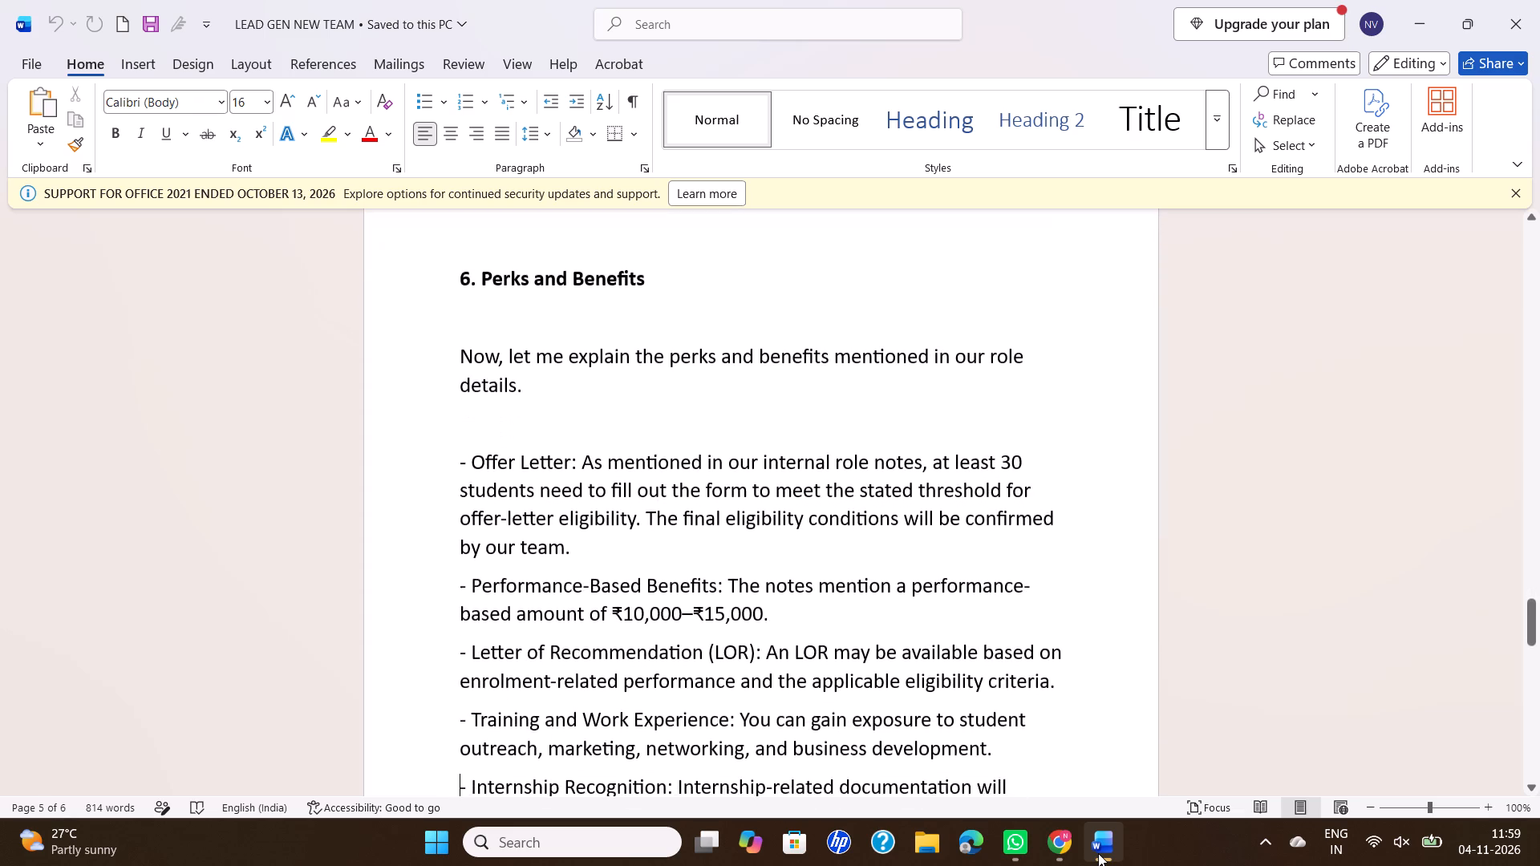
pyautogui.press('Down')
pyautogui.press('Down')
pyautogui.press('Down')
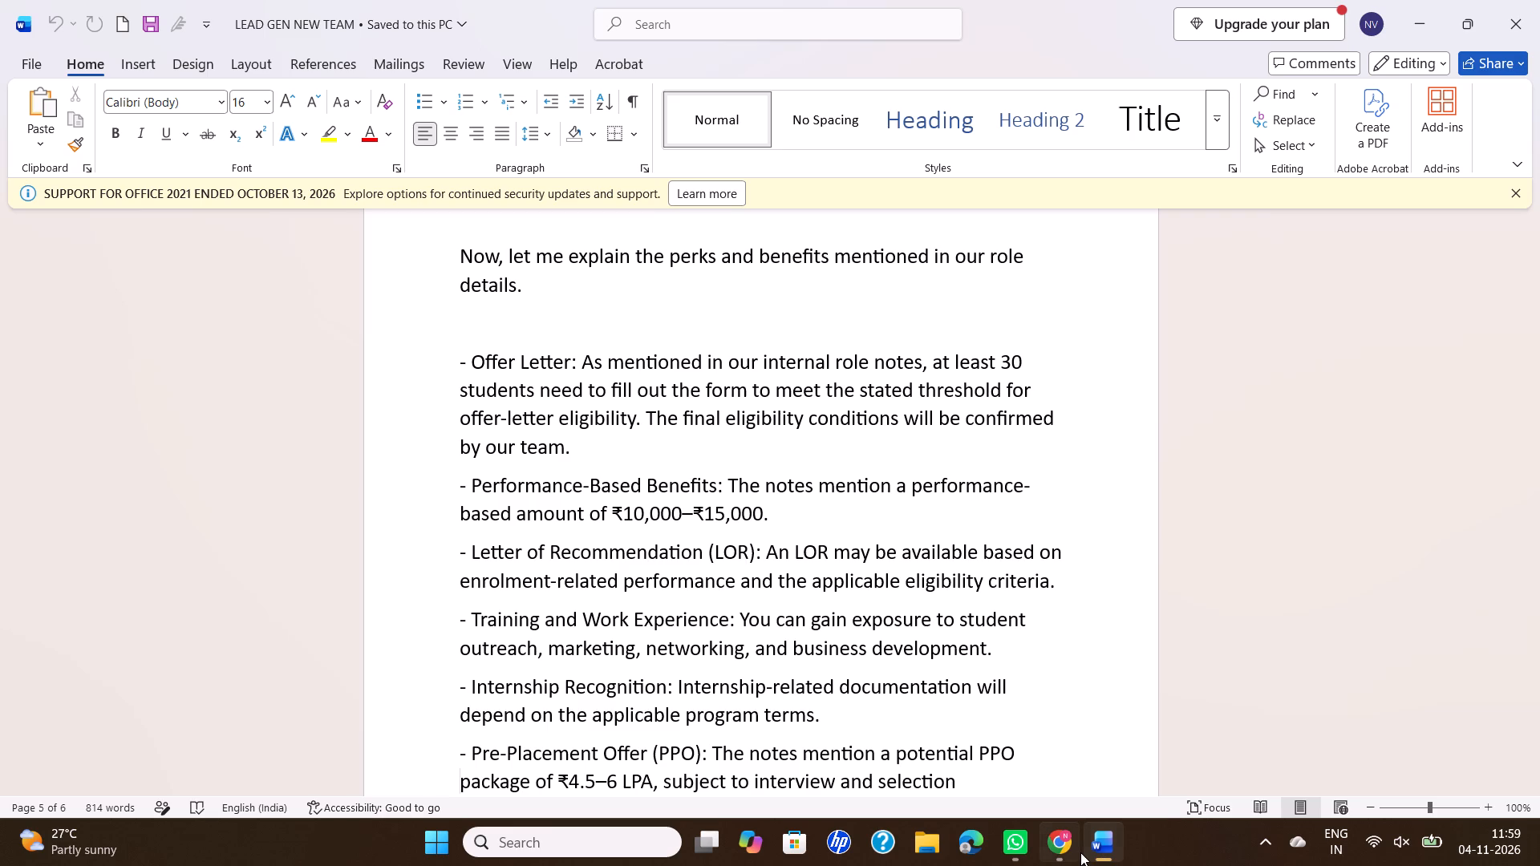
# Return to the CA LEADS spreadsheet in Chrome and copy the first contact number of the lead in row 361.
pyautogui.click(1061, 849)
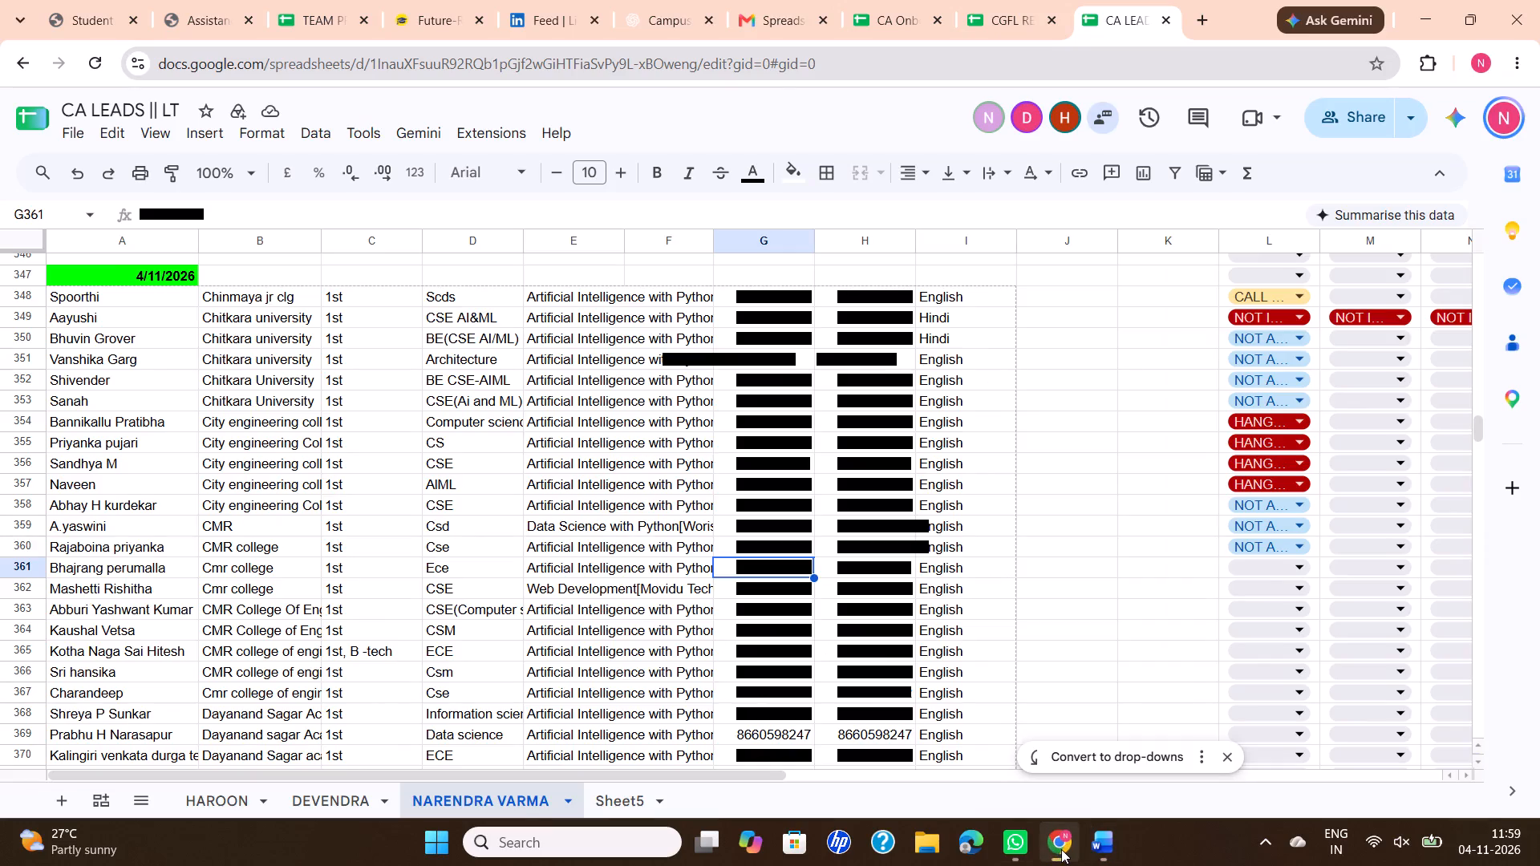
pyautogui.tripleClick(769, 573)
pyautogui.hotkey('ctrl', 'c')
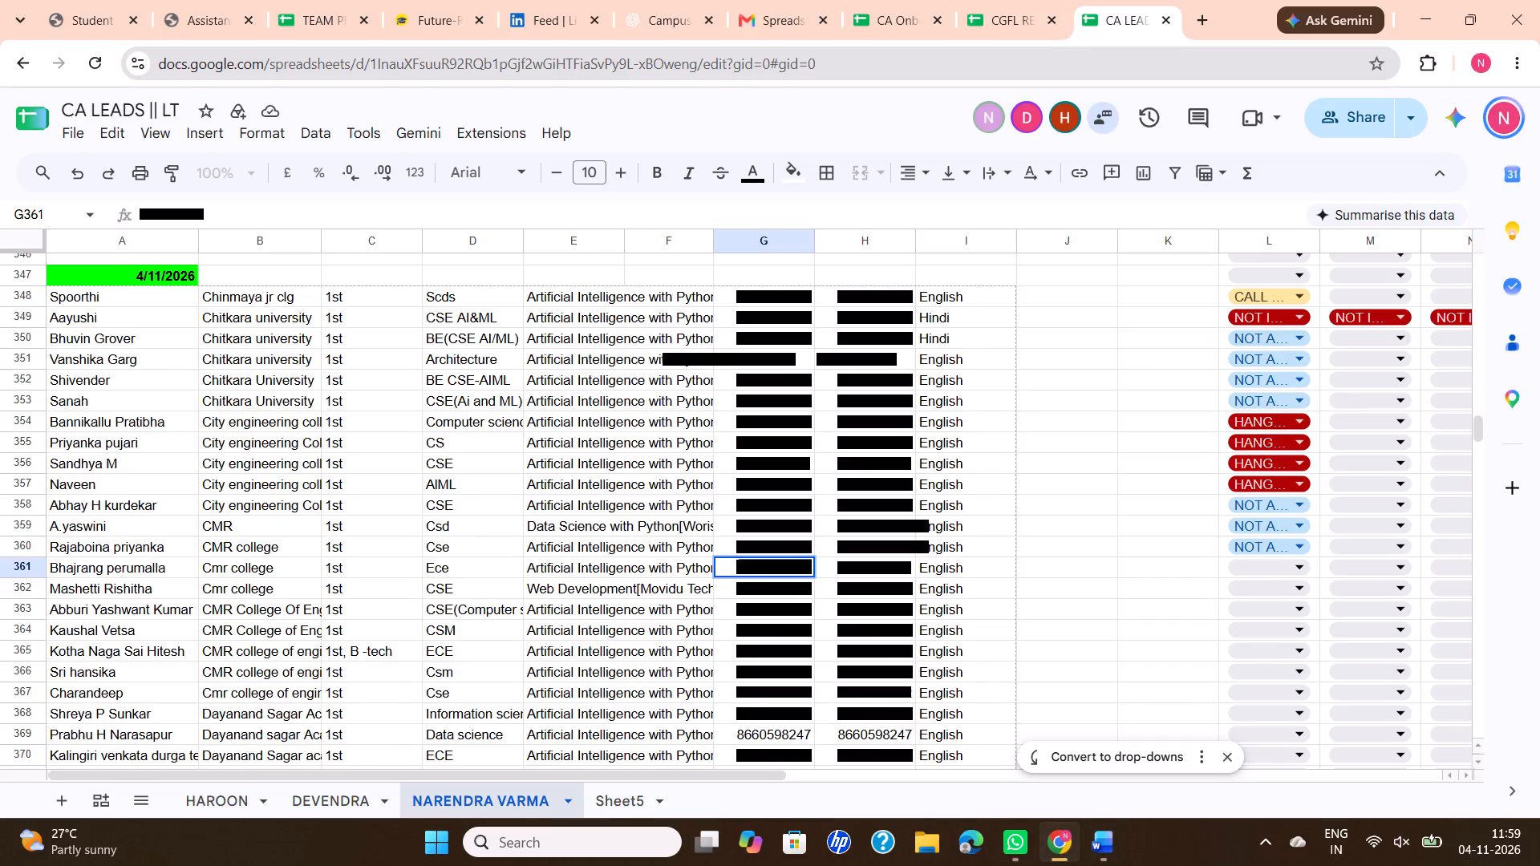
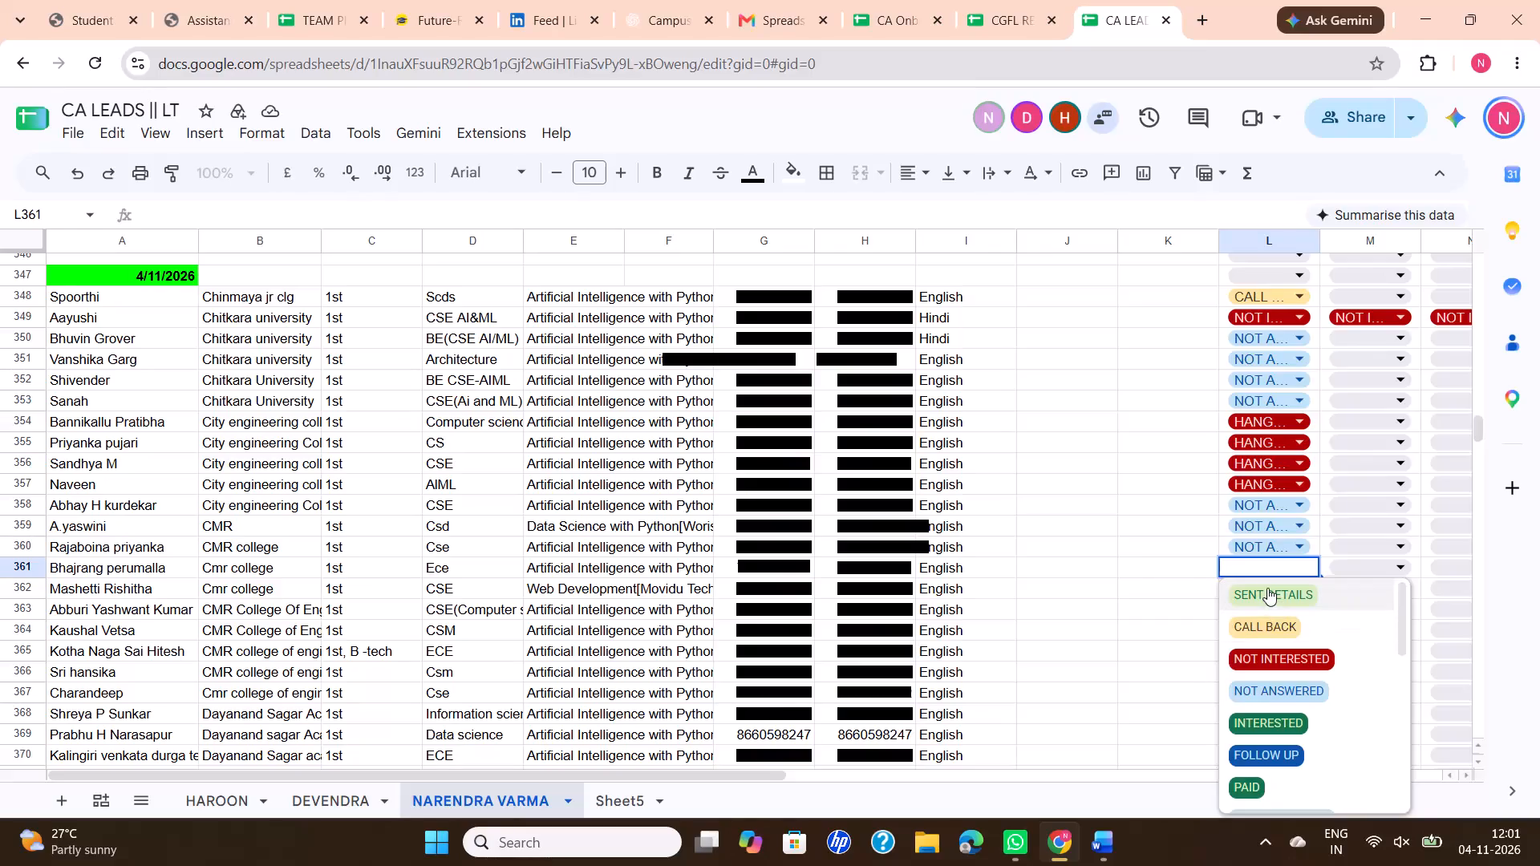
# Enter the note "he is in exam" in column O for the lead in row 361.
pyautogui.hscroll(-4, 1141, 583)
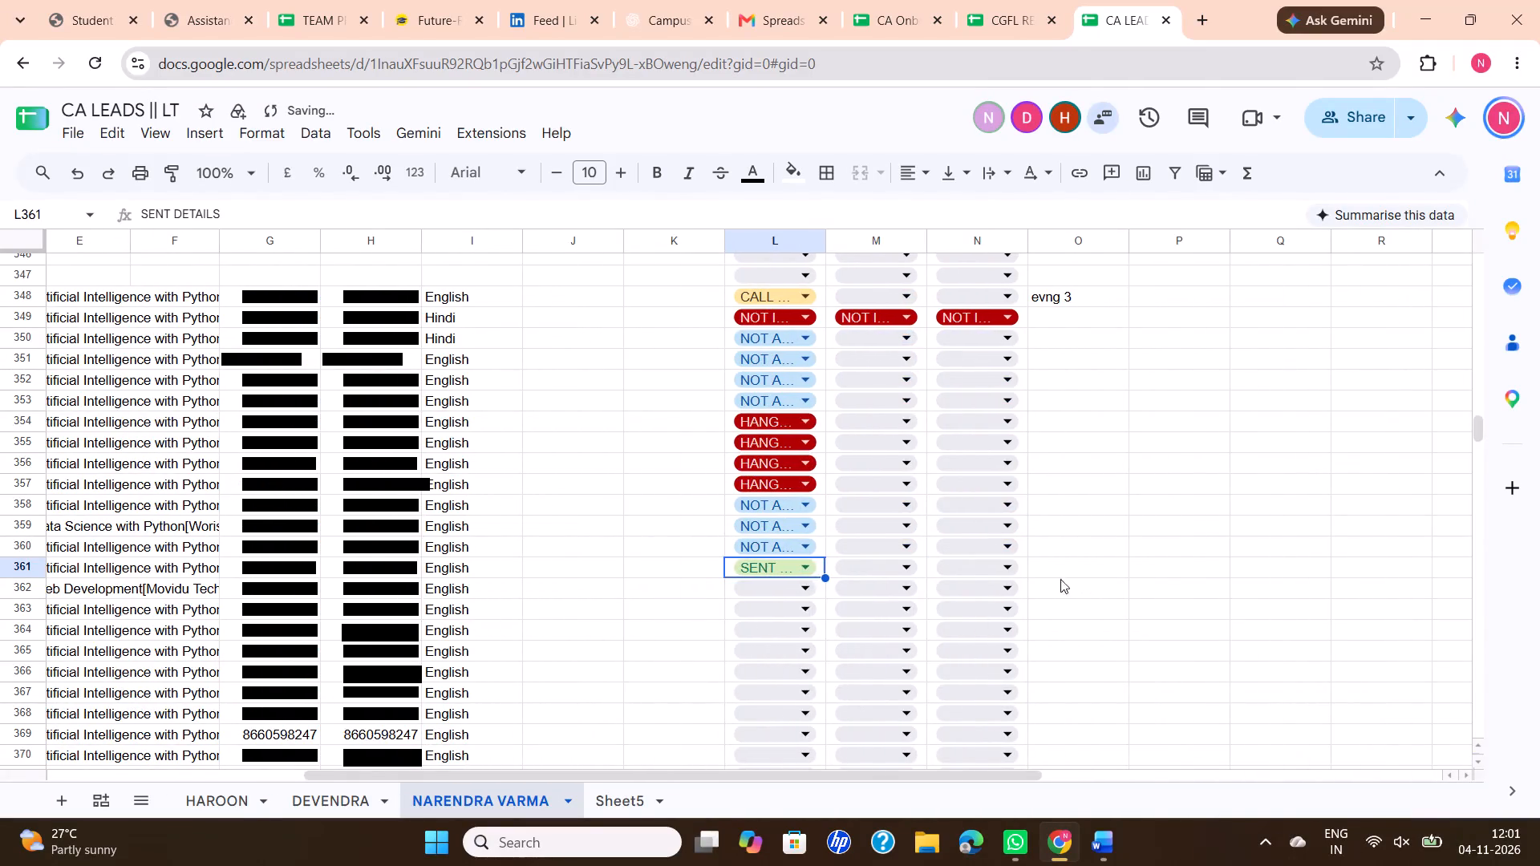
pyautogui.tripleClick(1039, 575)
pyautogui.write('He')
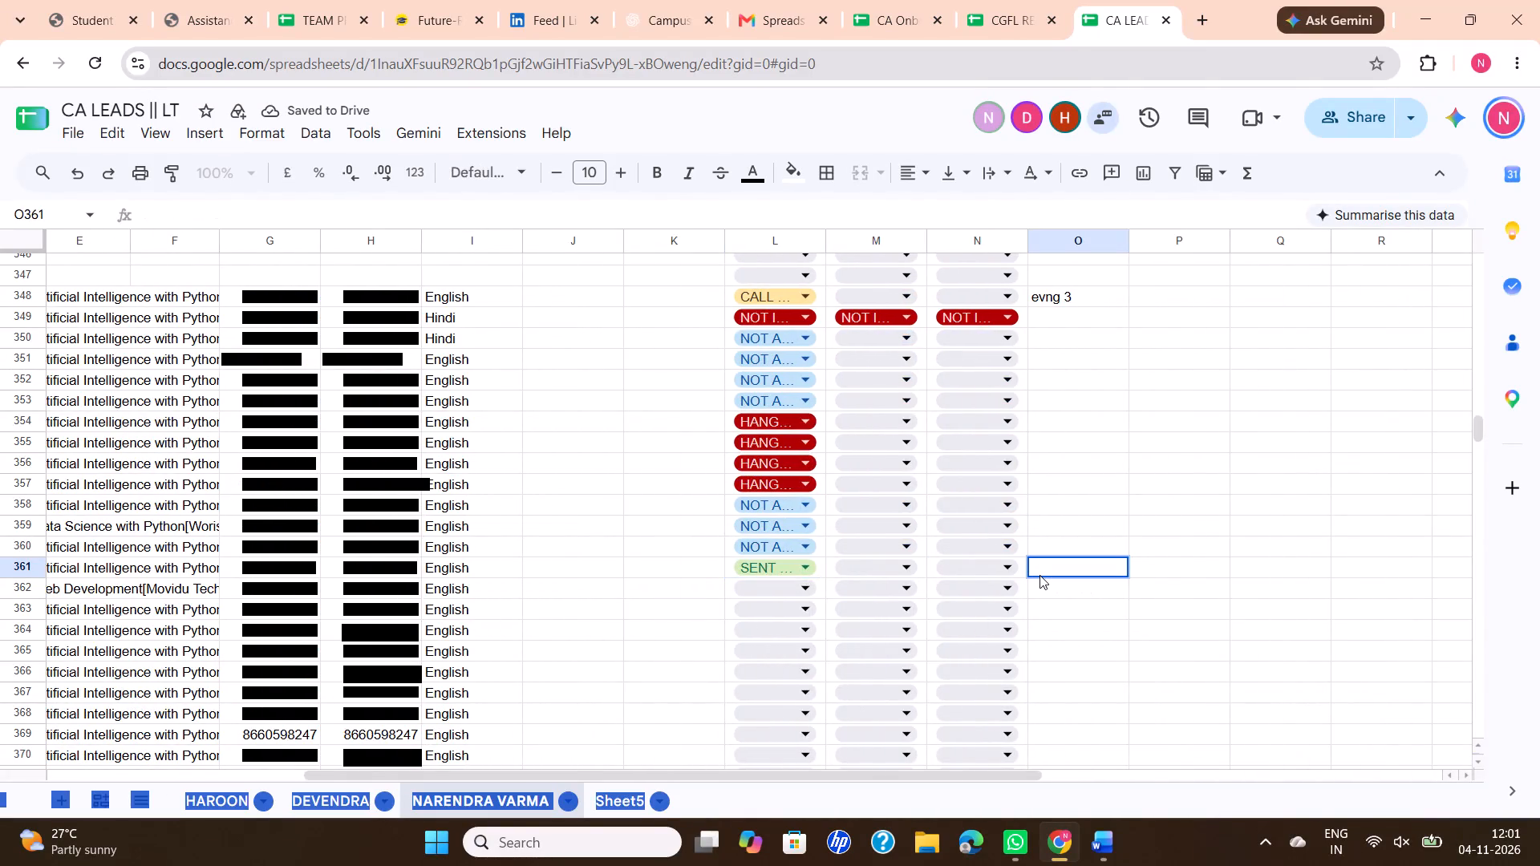
pyautogui.click(1041, 573)
pyautogui.write('he is in exam')
pyautogui.click(715, 592)
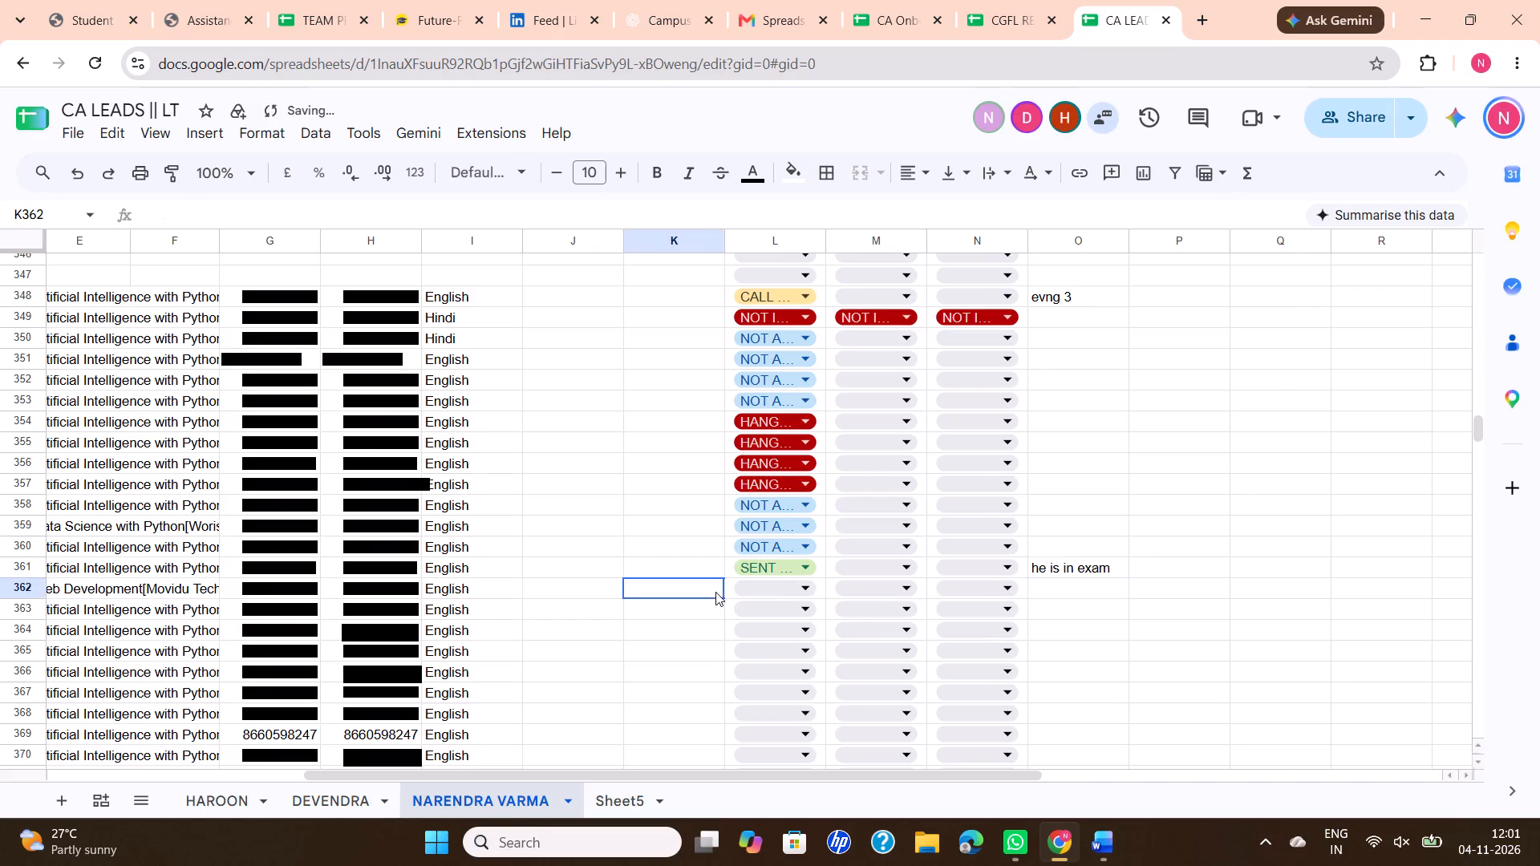
# Select the first contact number of the lead in row 362.
pyautogui.hscroll(4, 715, 592)
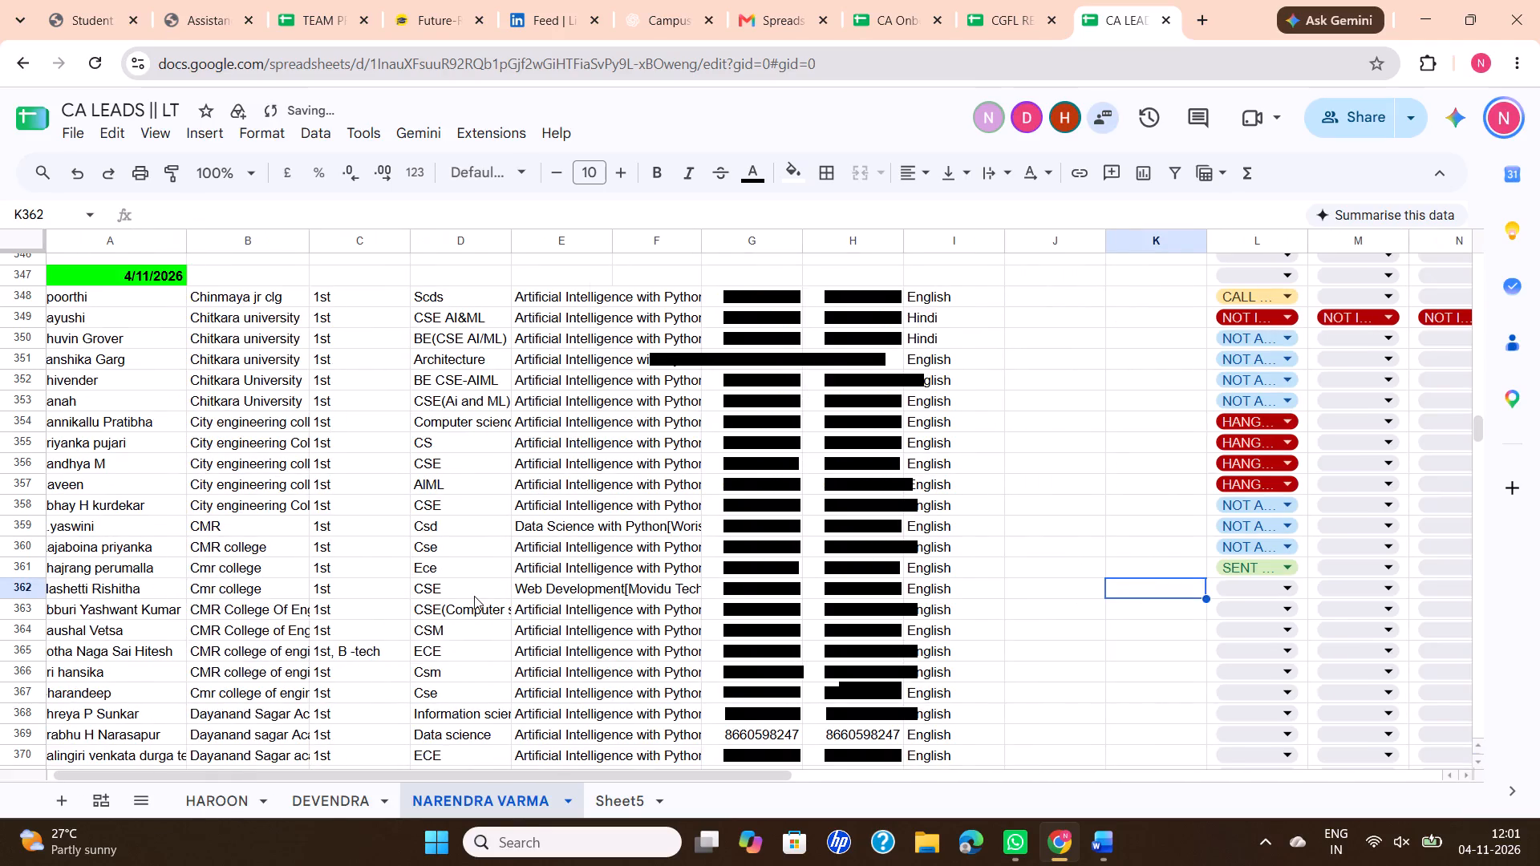
pyautogui.click(755, 587)
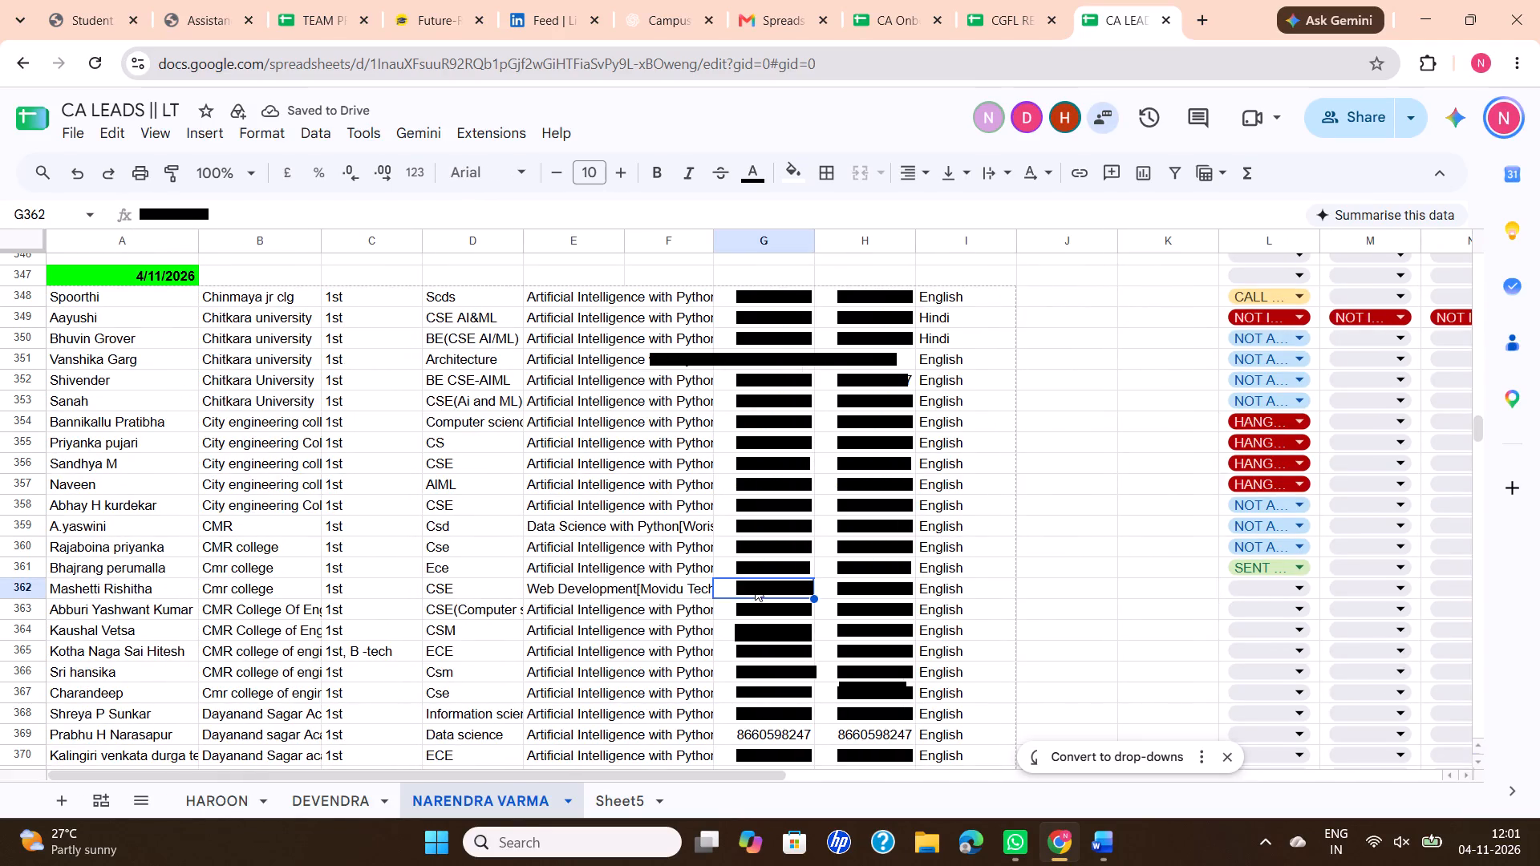
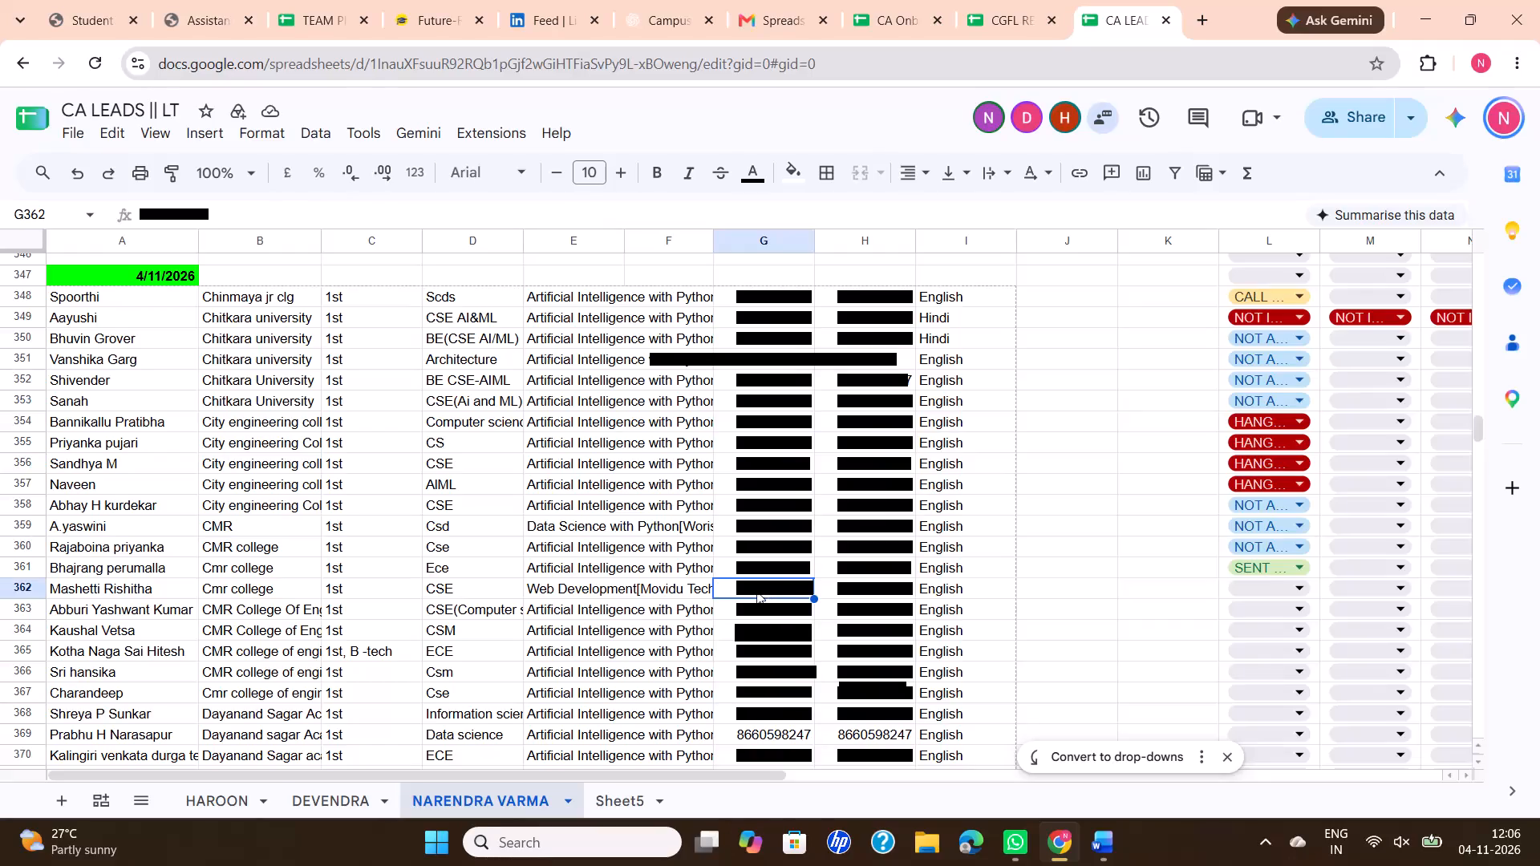
# Copy the first contact number of the lead in row 362.
pyautogui.tripleClick(764, 593)
pyautogui.hotkey('ctrl', 'c')
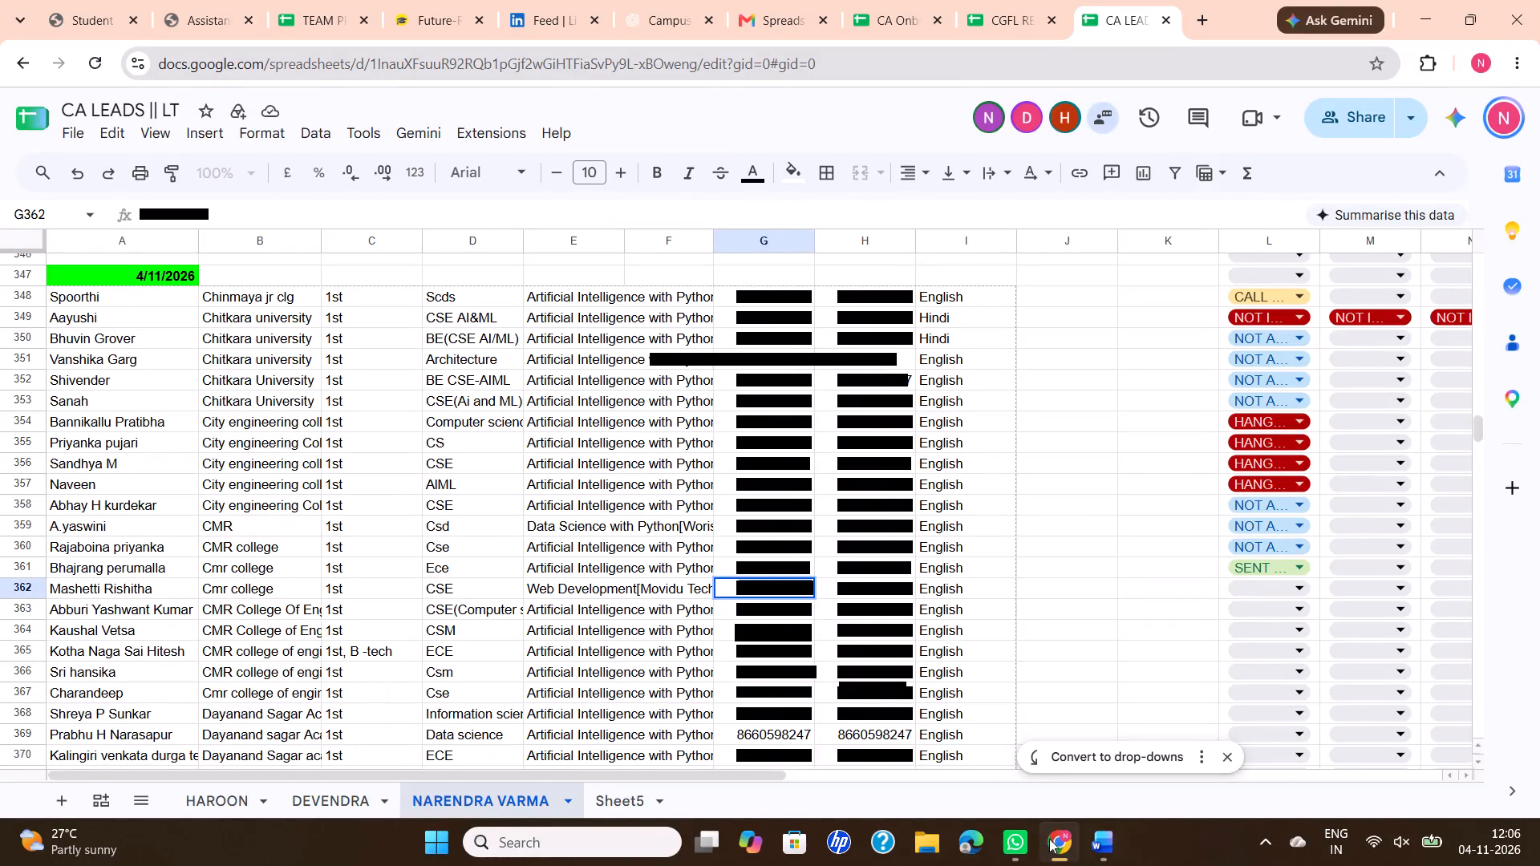
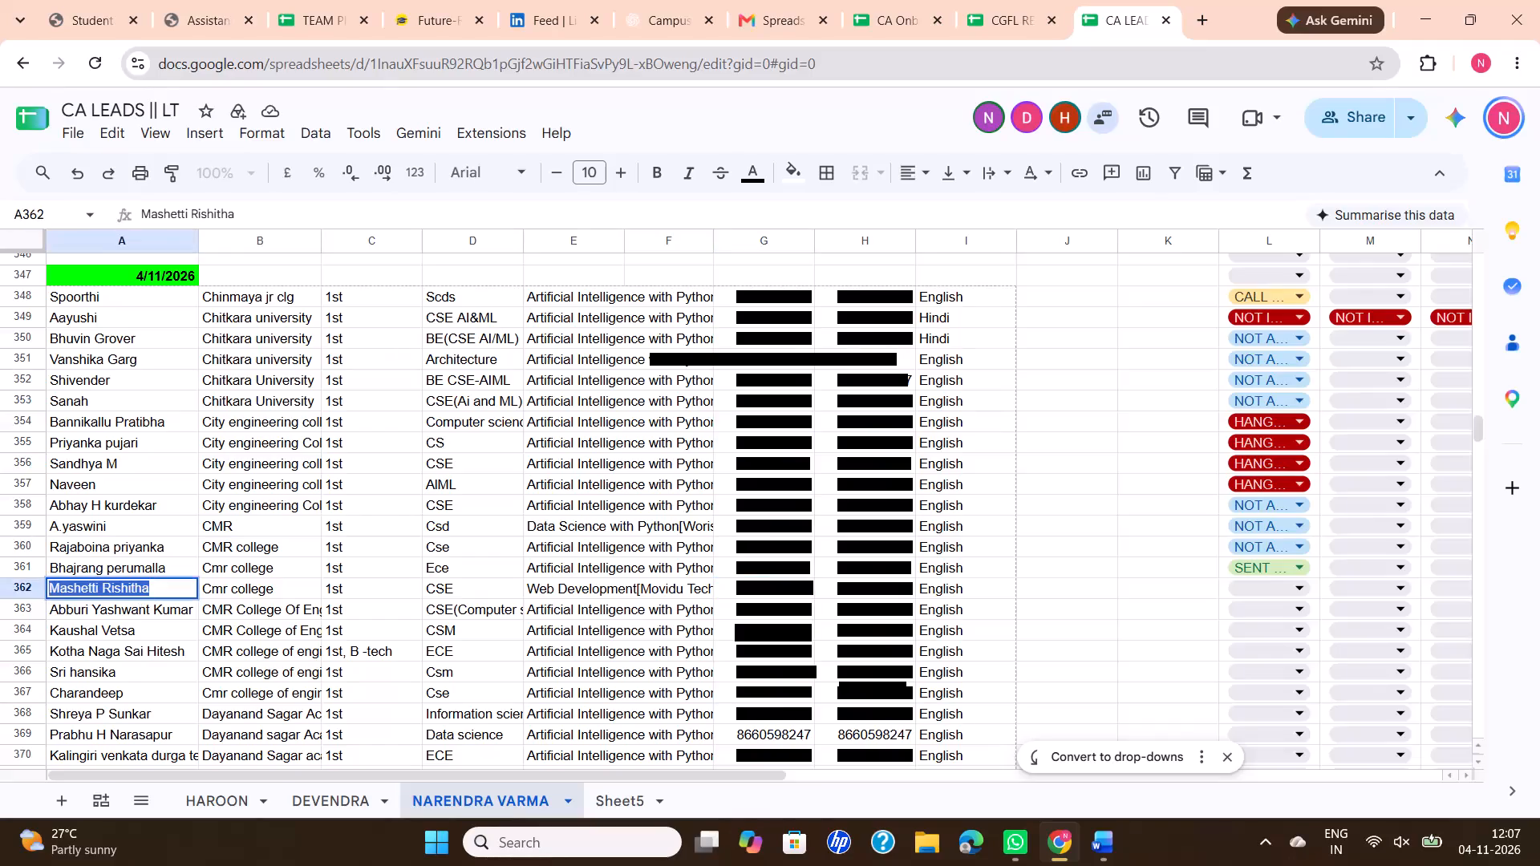
# Copy the name of the lead in row 362.
pyautogui.hotkey('ctrl', 'c')
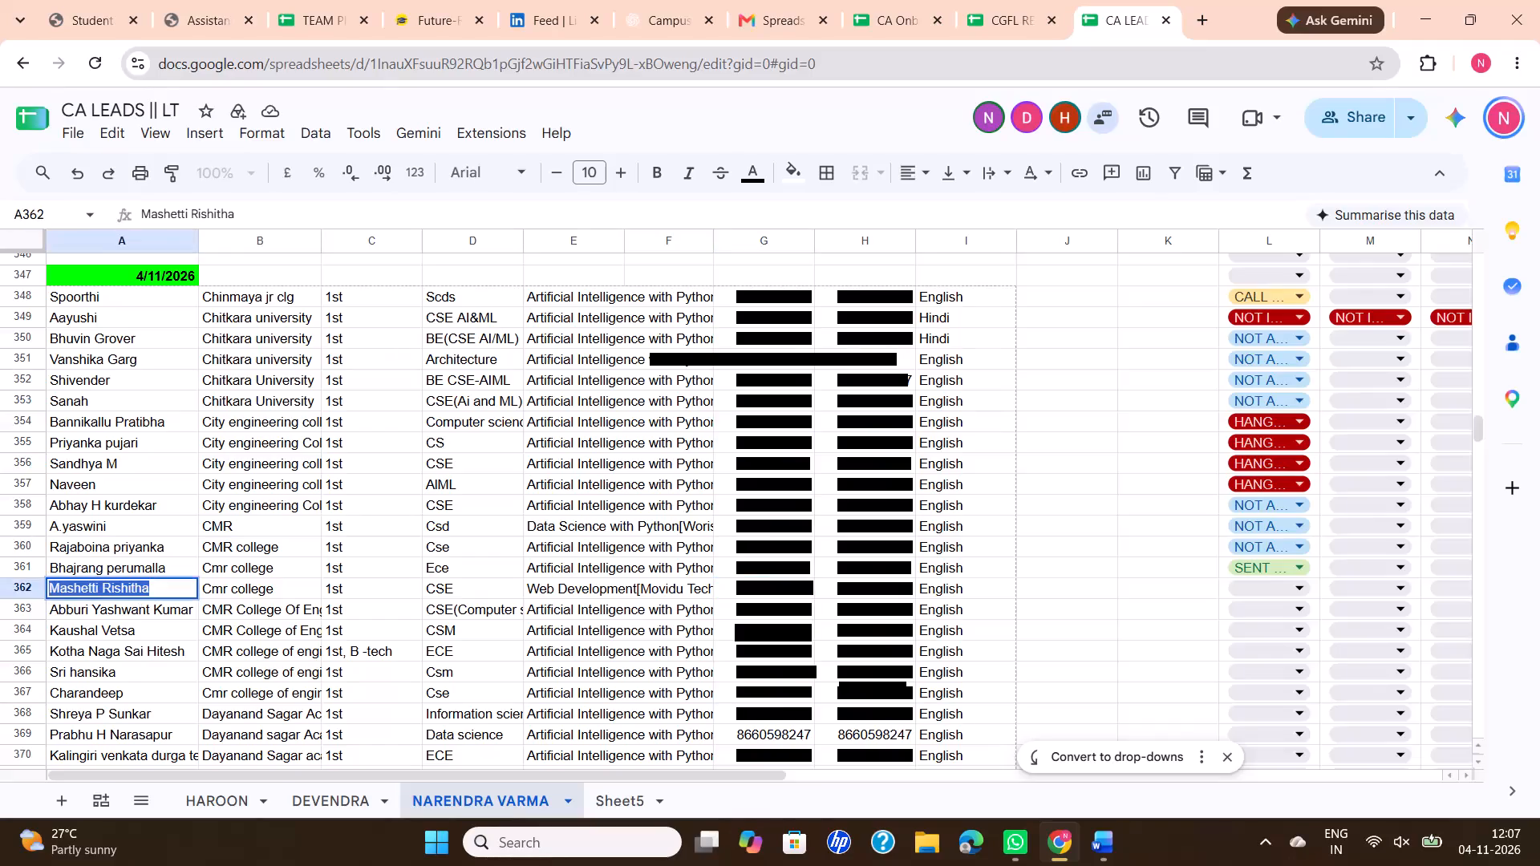
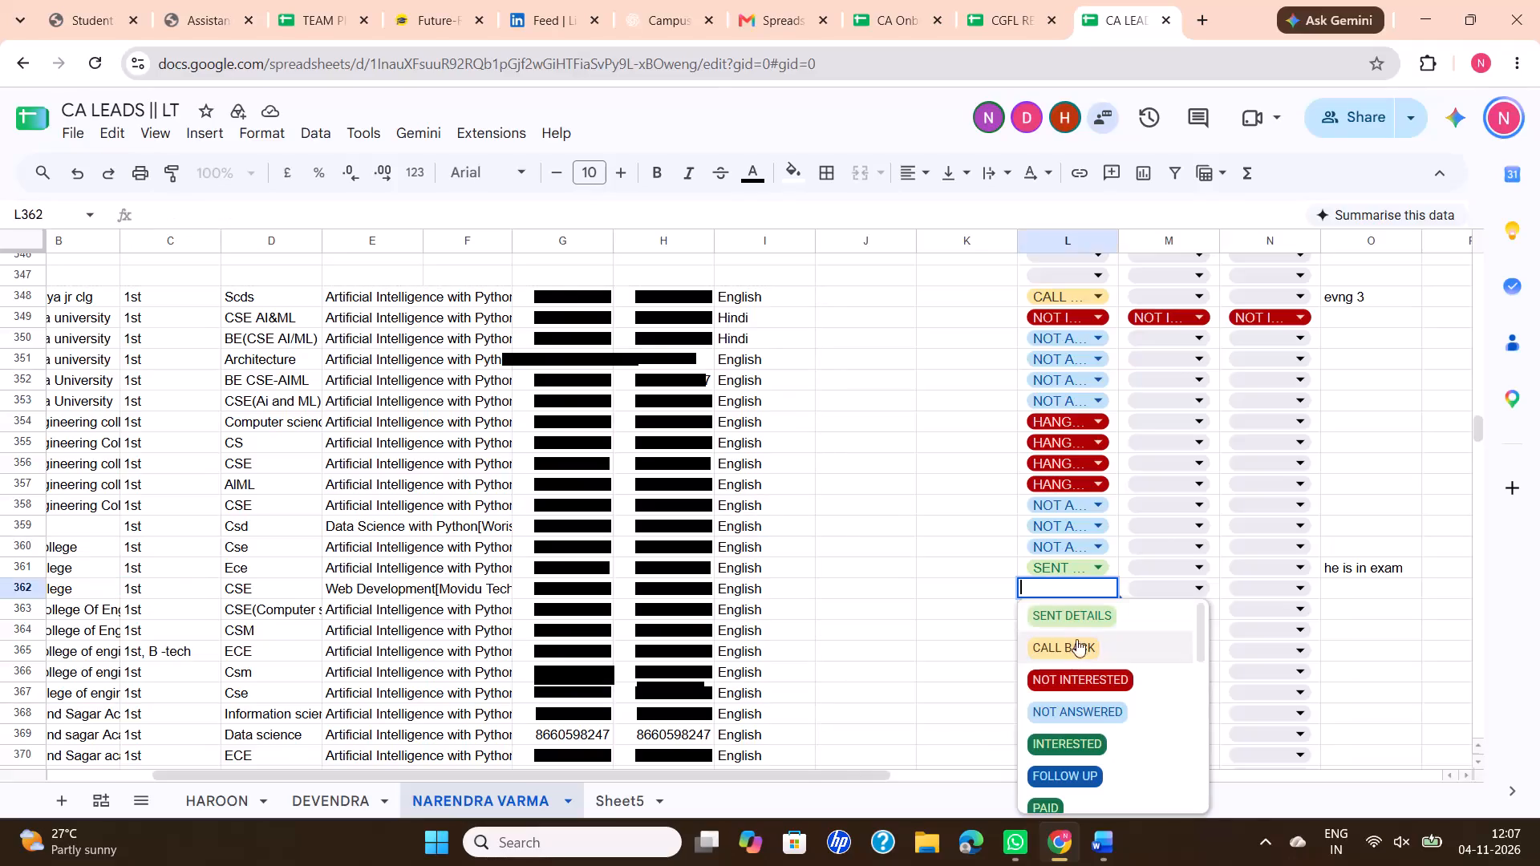
# Set the call outcome in column L to SENT DETAILS for the lead in row 362.
pyautogui.click(1059, 623)
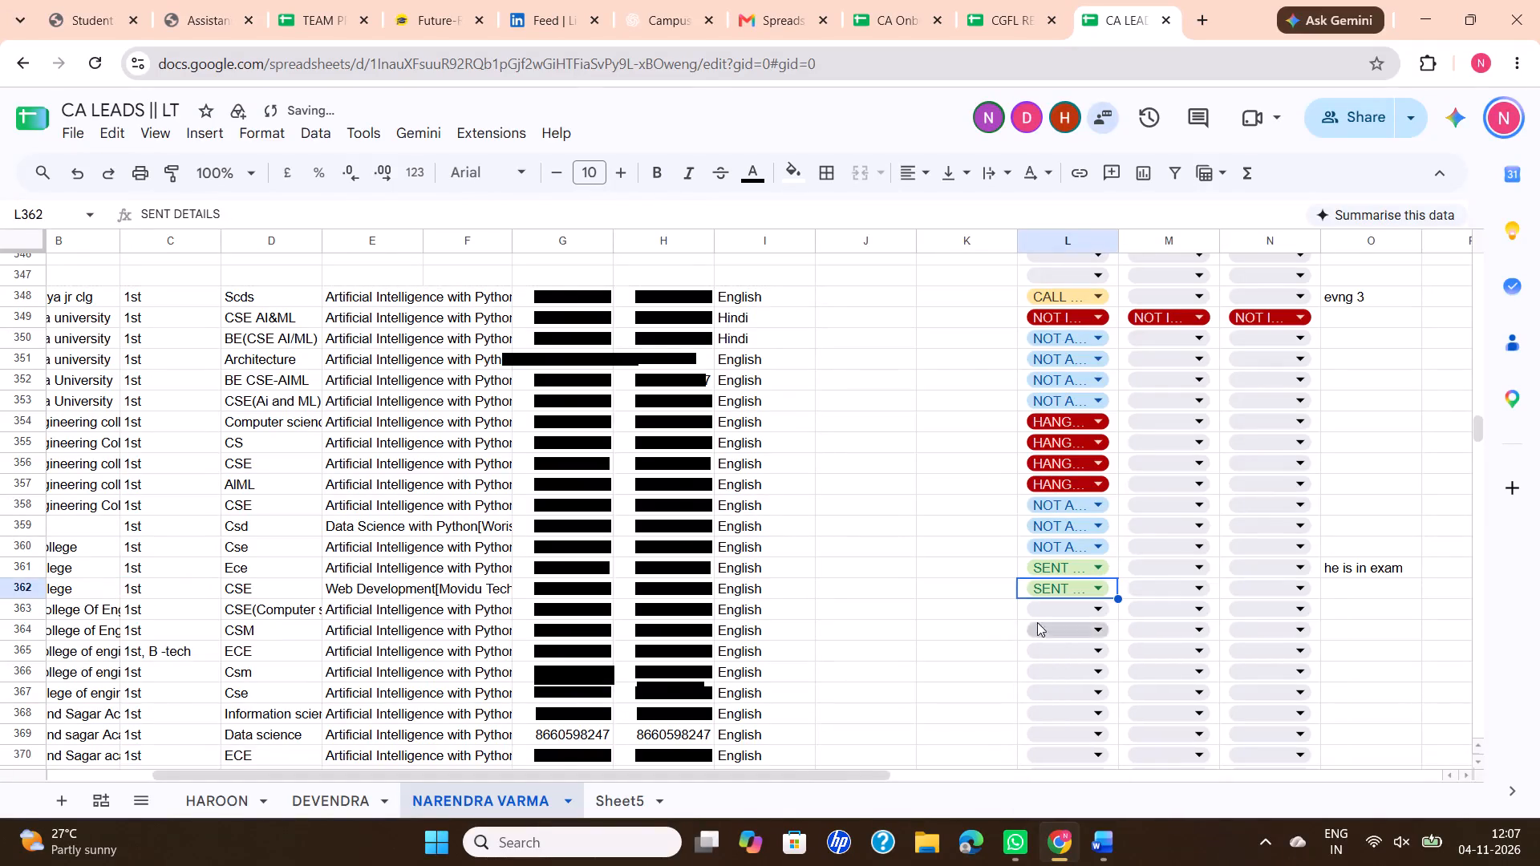
# Select the first contact number of the lead in row 363.
pyautogui.click(975, 616)
pyautogui.hscroll(3, 975, 616)
pyautogui.click(752, 617)
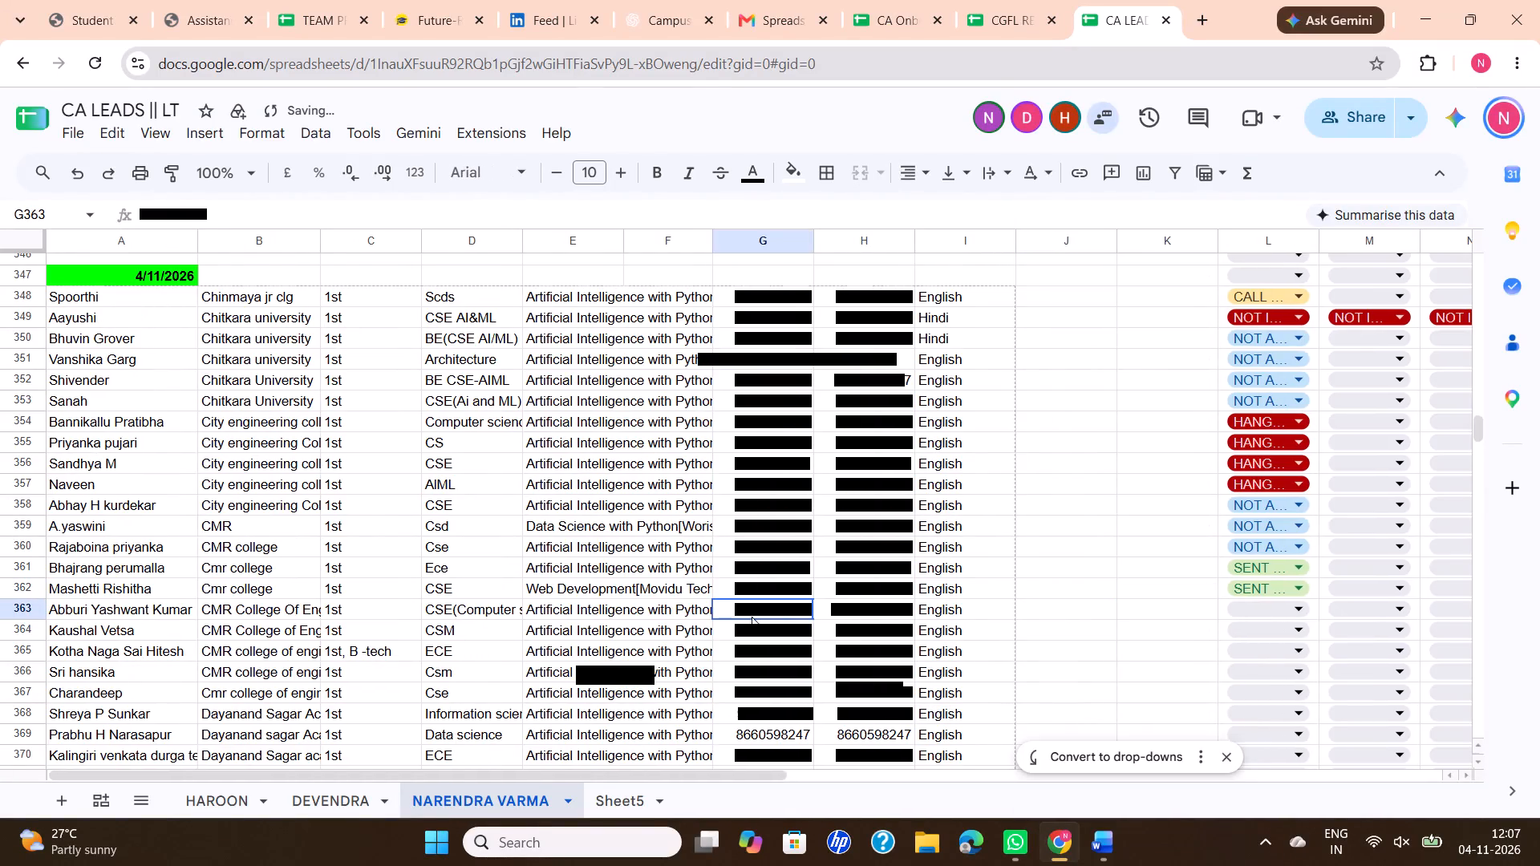
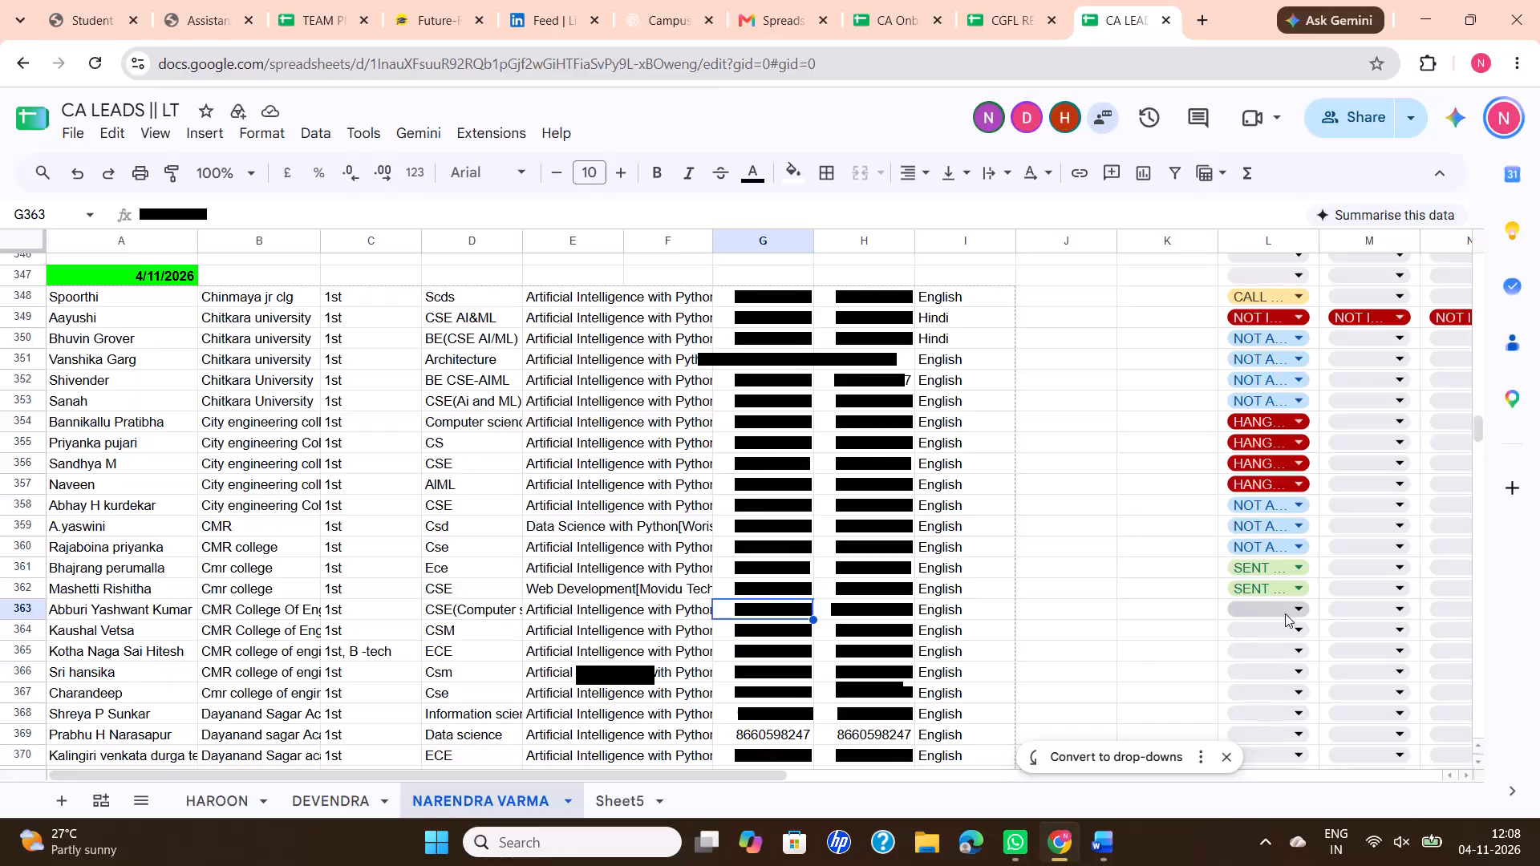
# Mark the lead in row 363 as NOT INTERESTED in all three status columns, L, M and N.
pyautogui.moveTo(1268, 609); pyautogui.dragTo(1274, 690)
pyautogui.click(1274, 690)
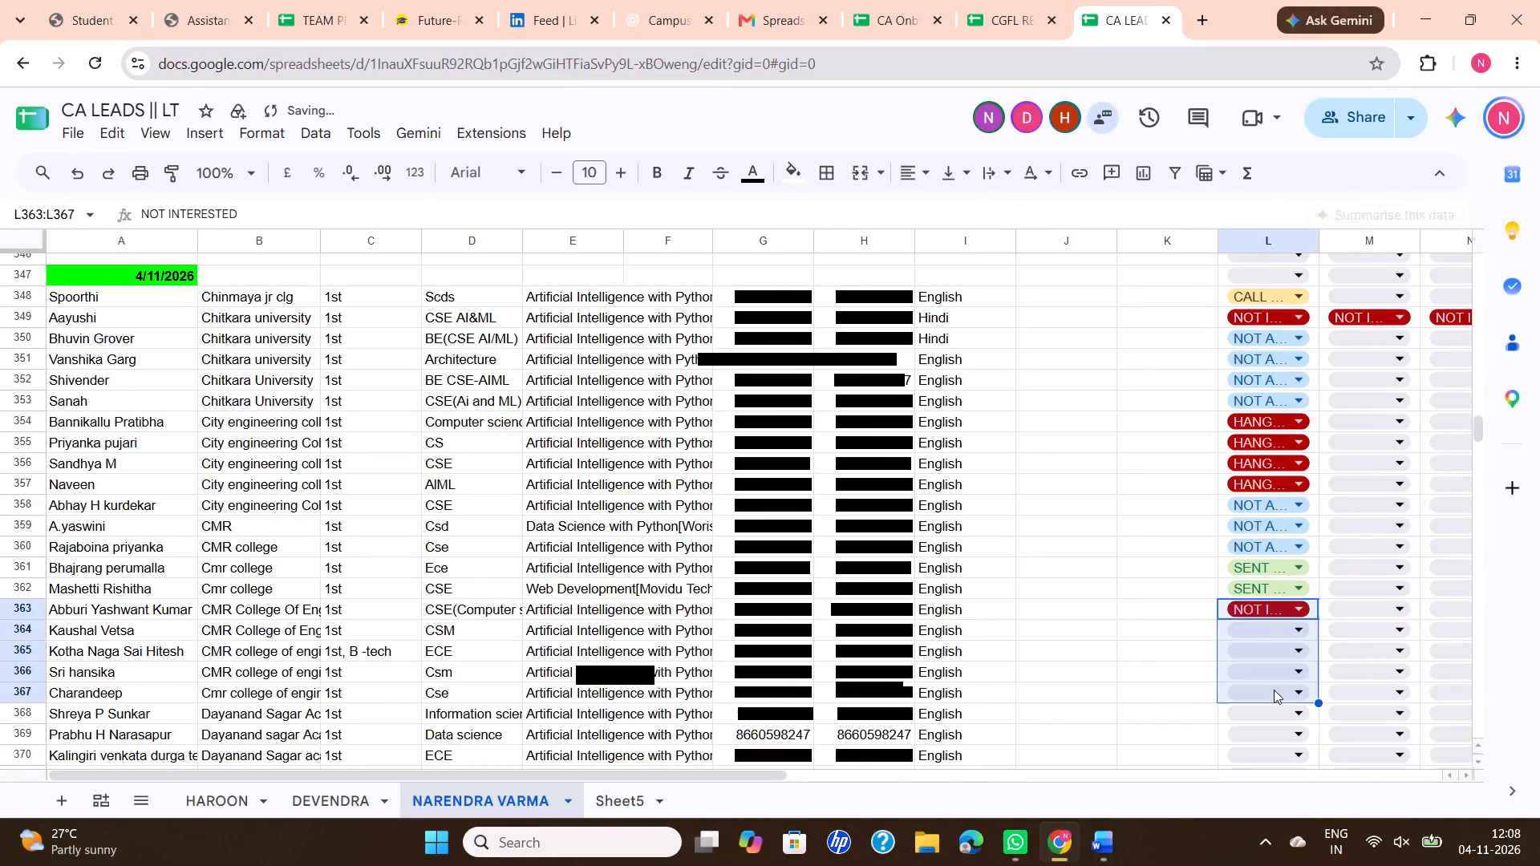
pyautogui.click(1319, 614)
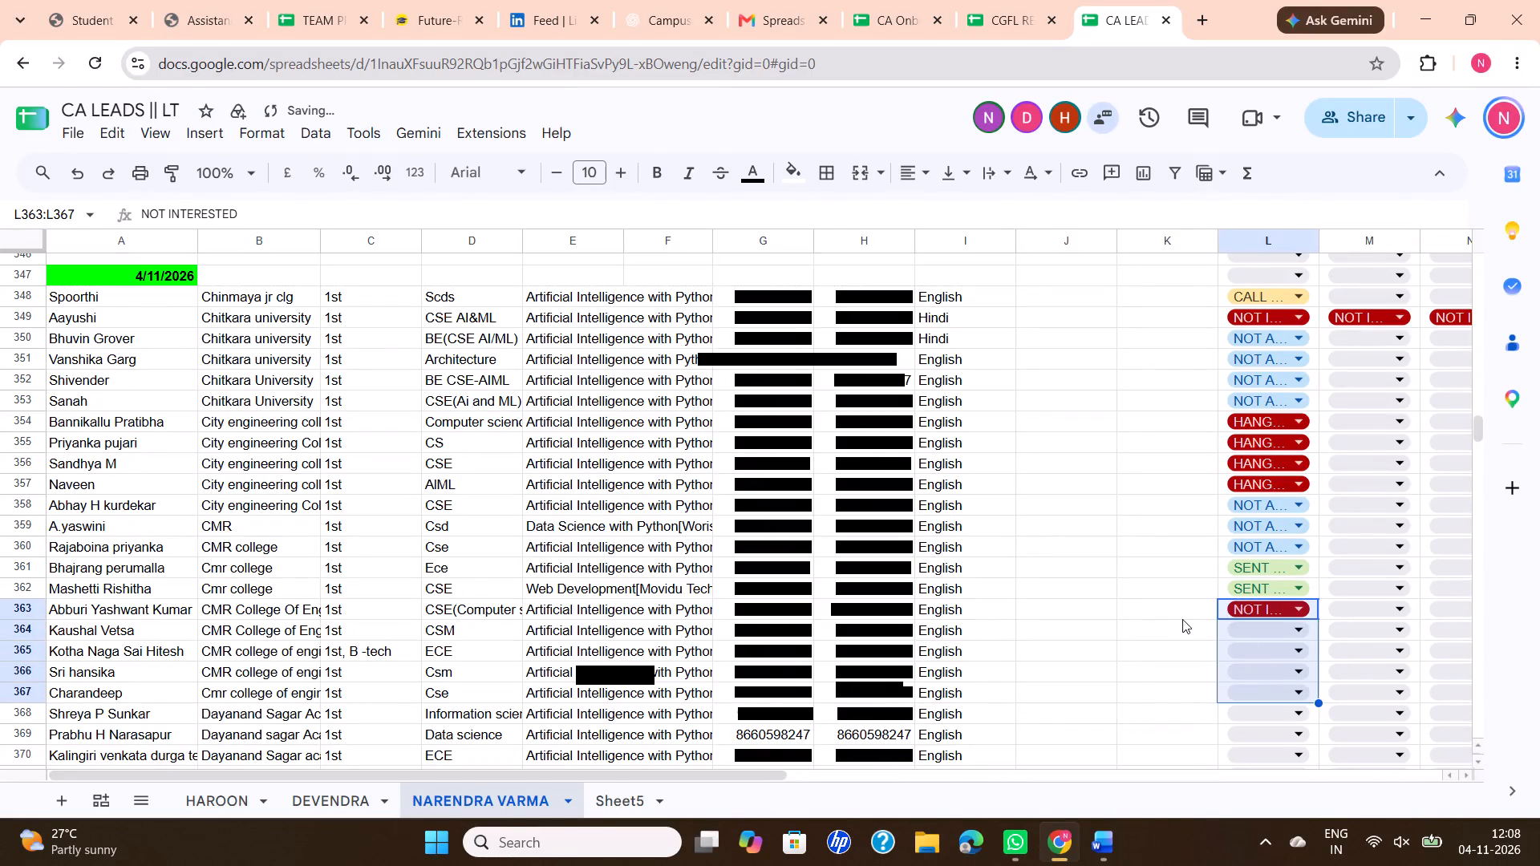
pyautogui.click(1173, 611)
pyautogui.hscroll(-4, 1173, 611)
pyautogui.click(927, 609)
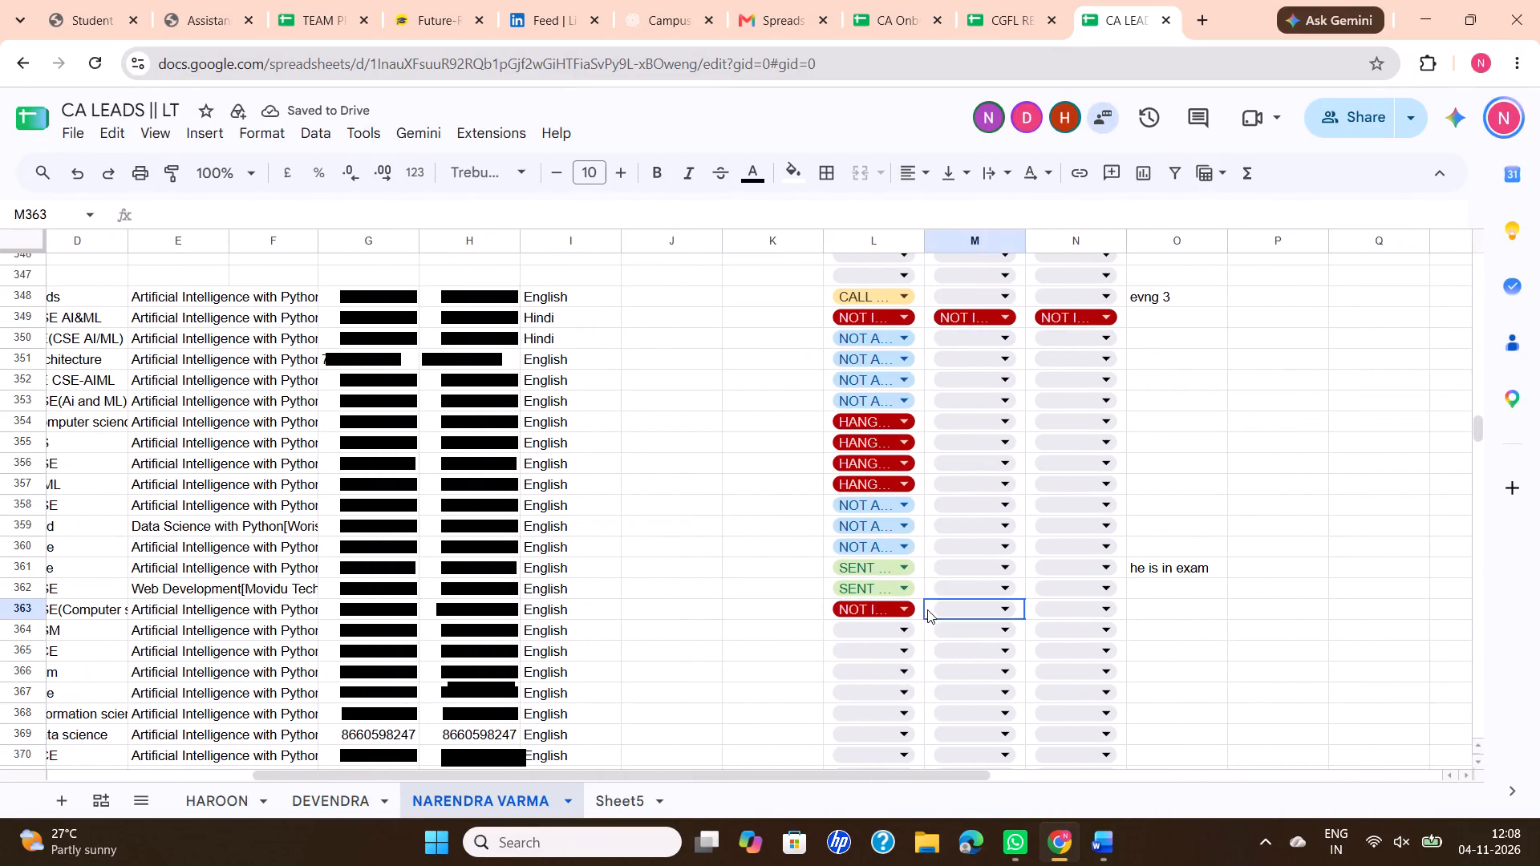
pyautogui.click(922, 618)
pyautogui.click(816, 605)
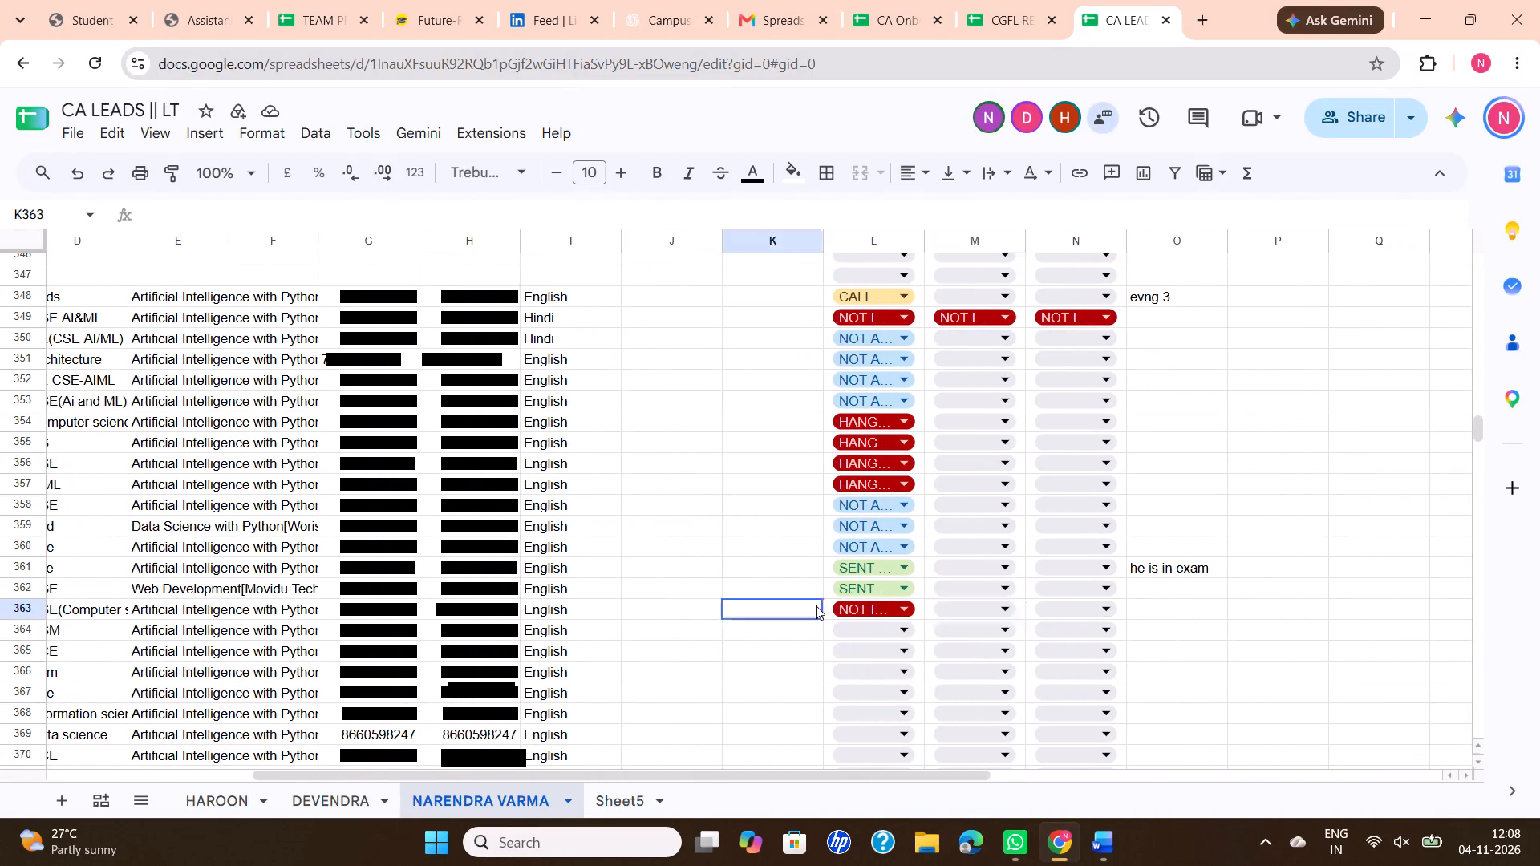
pyautogui.click(825, 609)
pyautogui.click(917, 597)
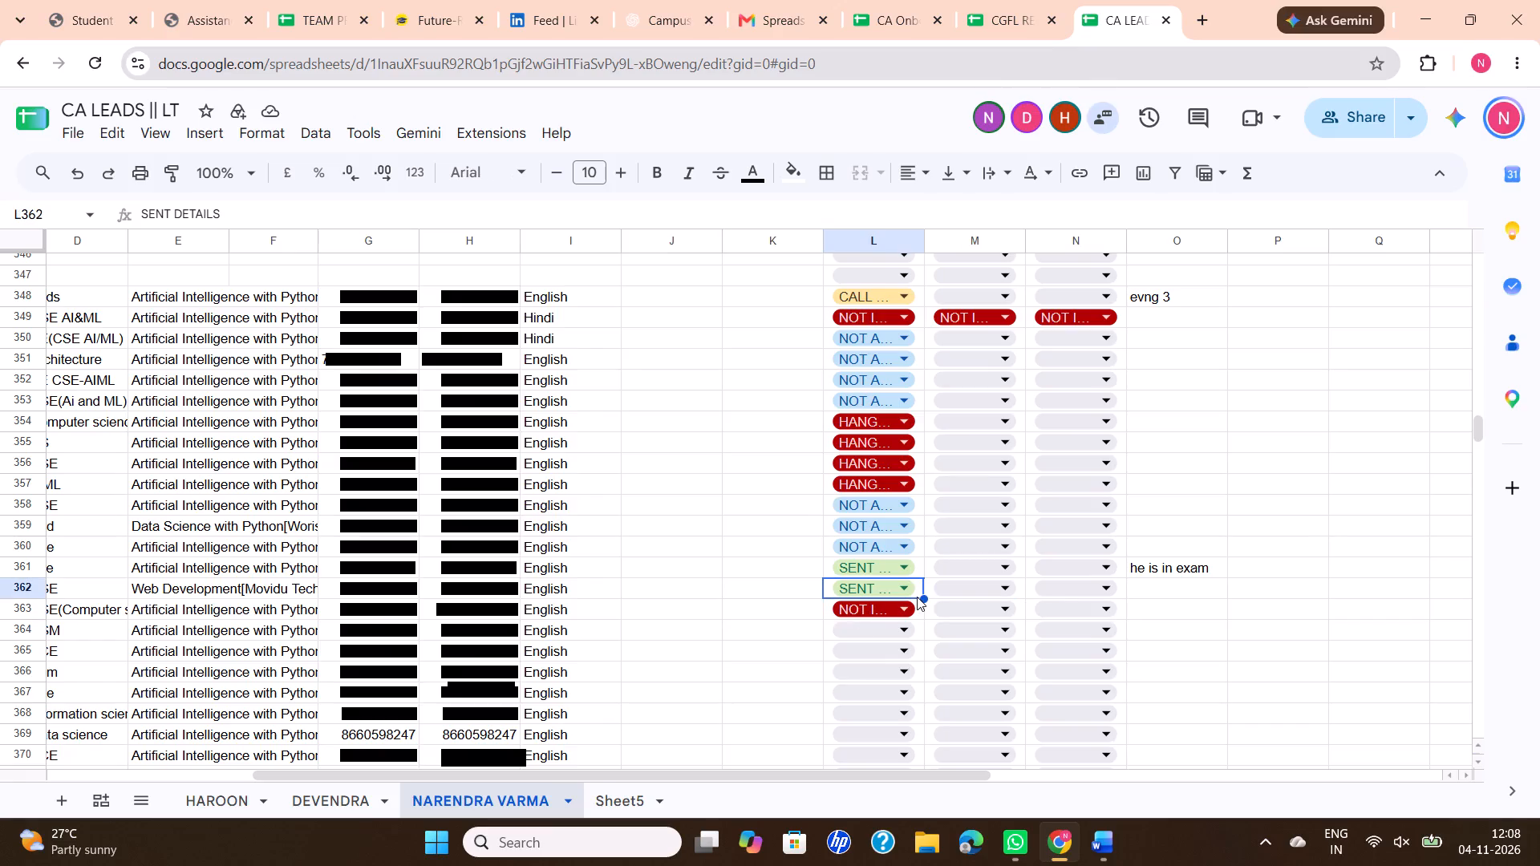
pyautogui.click(920, 617)
pyautogui.moveTo(921, 618); pyautogui.dragTo(1094, 616)
pyautogui.click(792, 629)
# Select the first contact number of the lead in row 364.
pyautogui.hscroll(3, 792, 629)
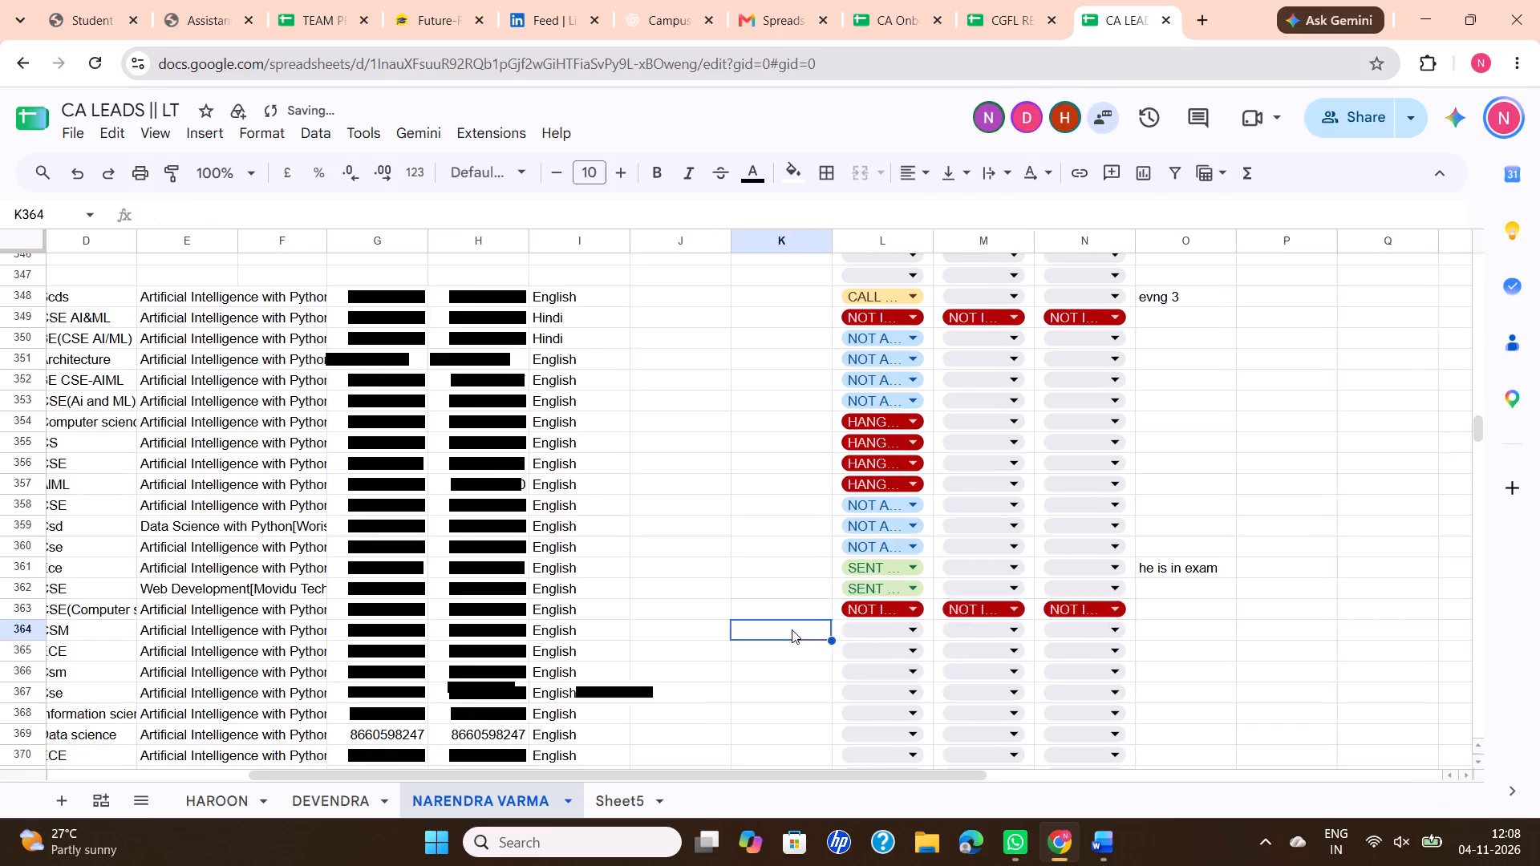
pyautogui.hscroll(1, 792, 629)
pyautogui.click(756, 629)
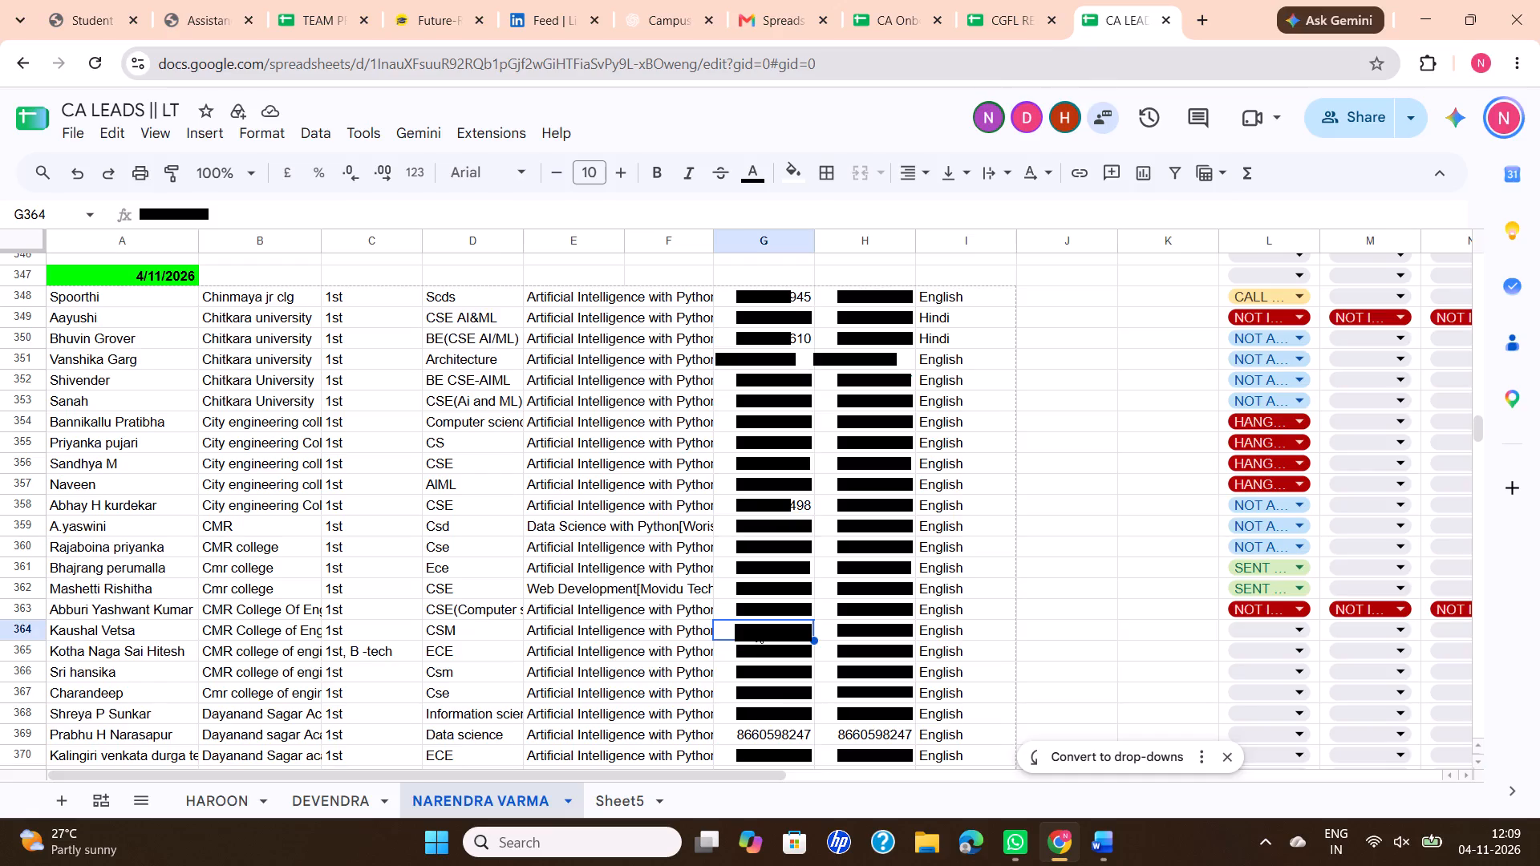
pyautogui.click(1011, 16)
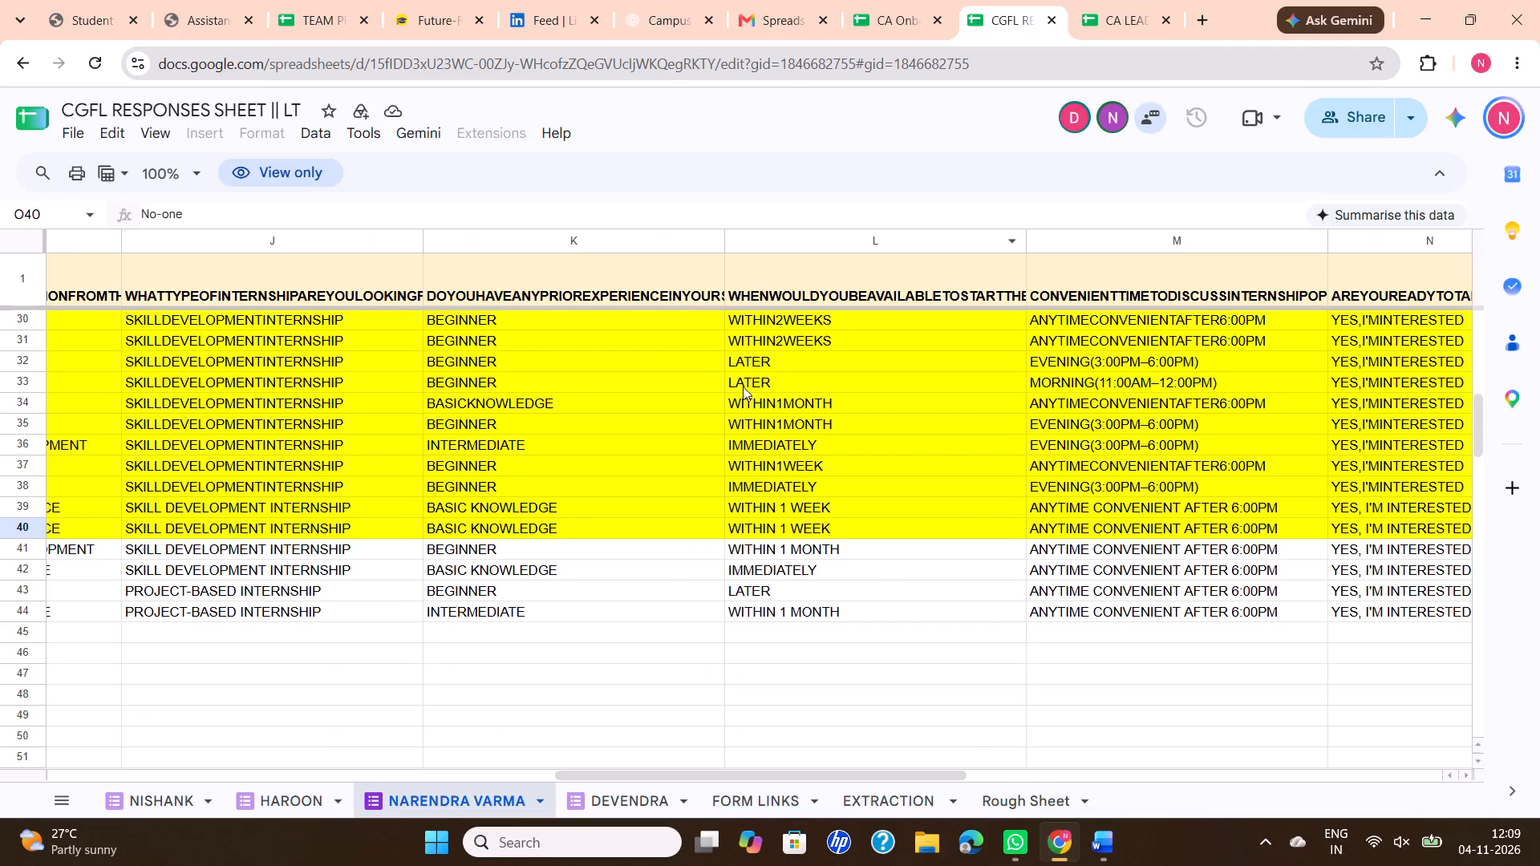
pyautogui.hscroll(17, 743, 386)
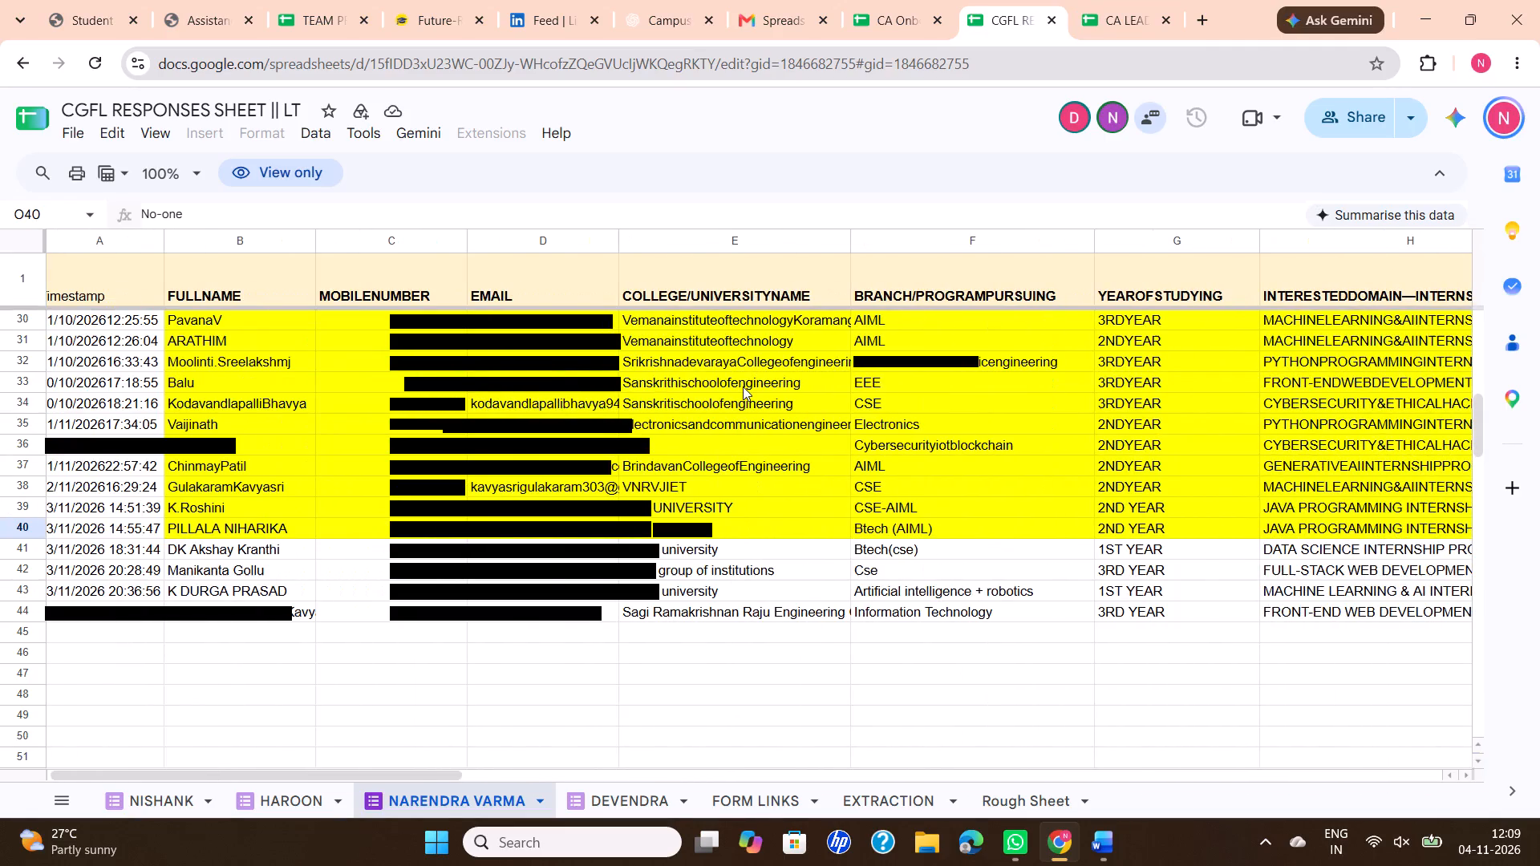
pyautogui.hscroll(-10, 713, 555)
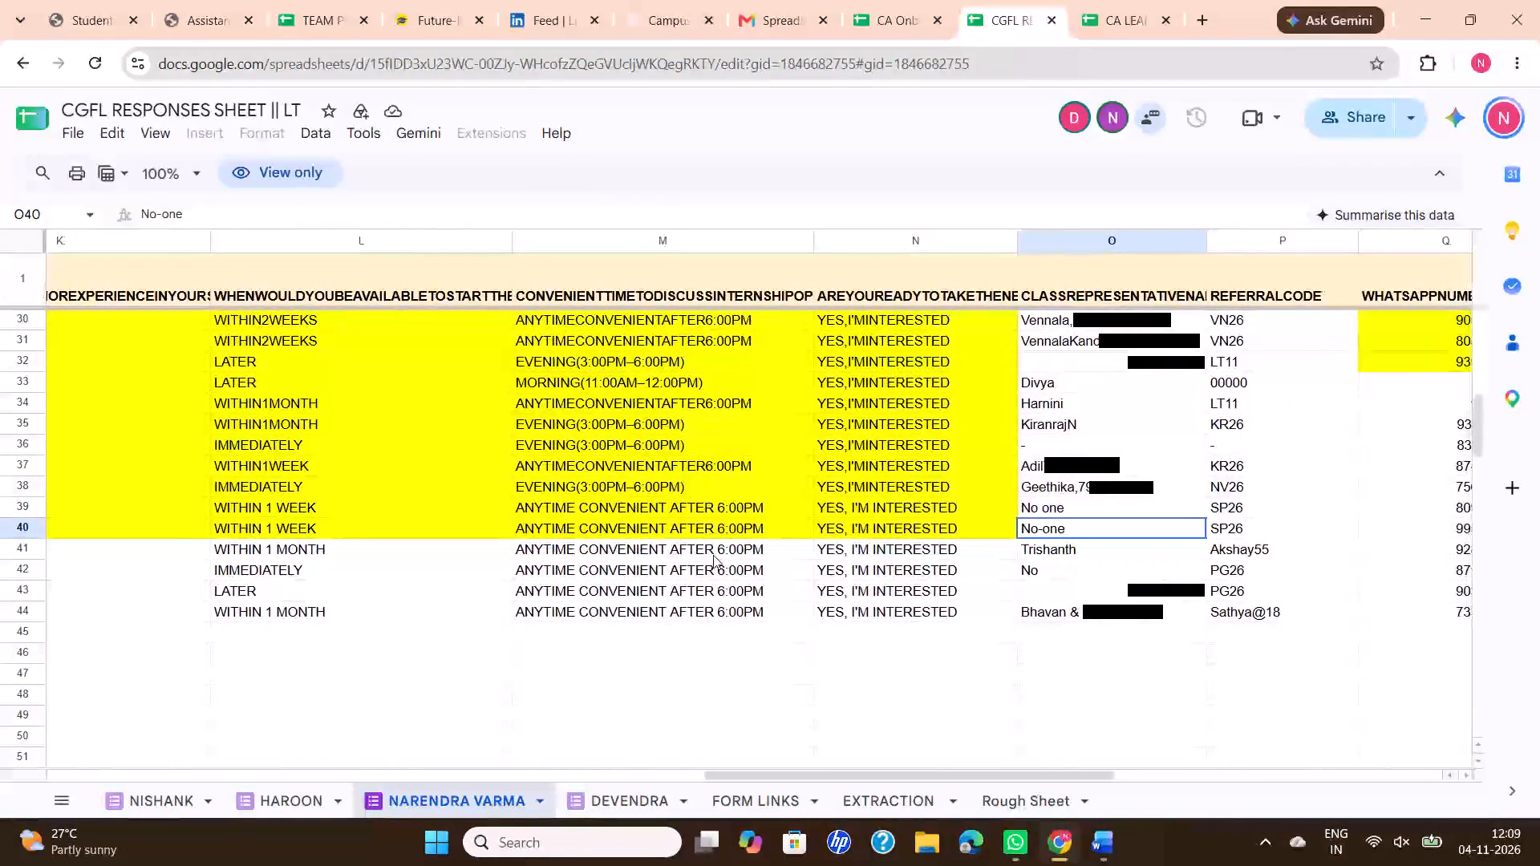
pyautogui.hscroll(-2, 713, 555)
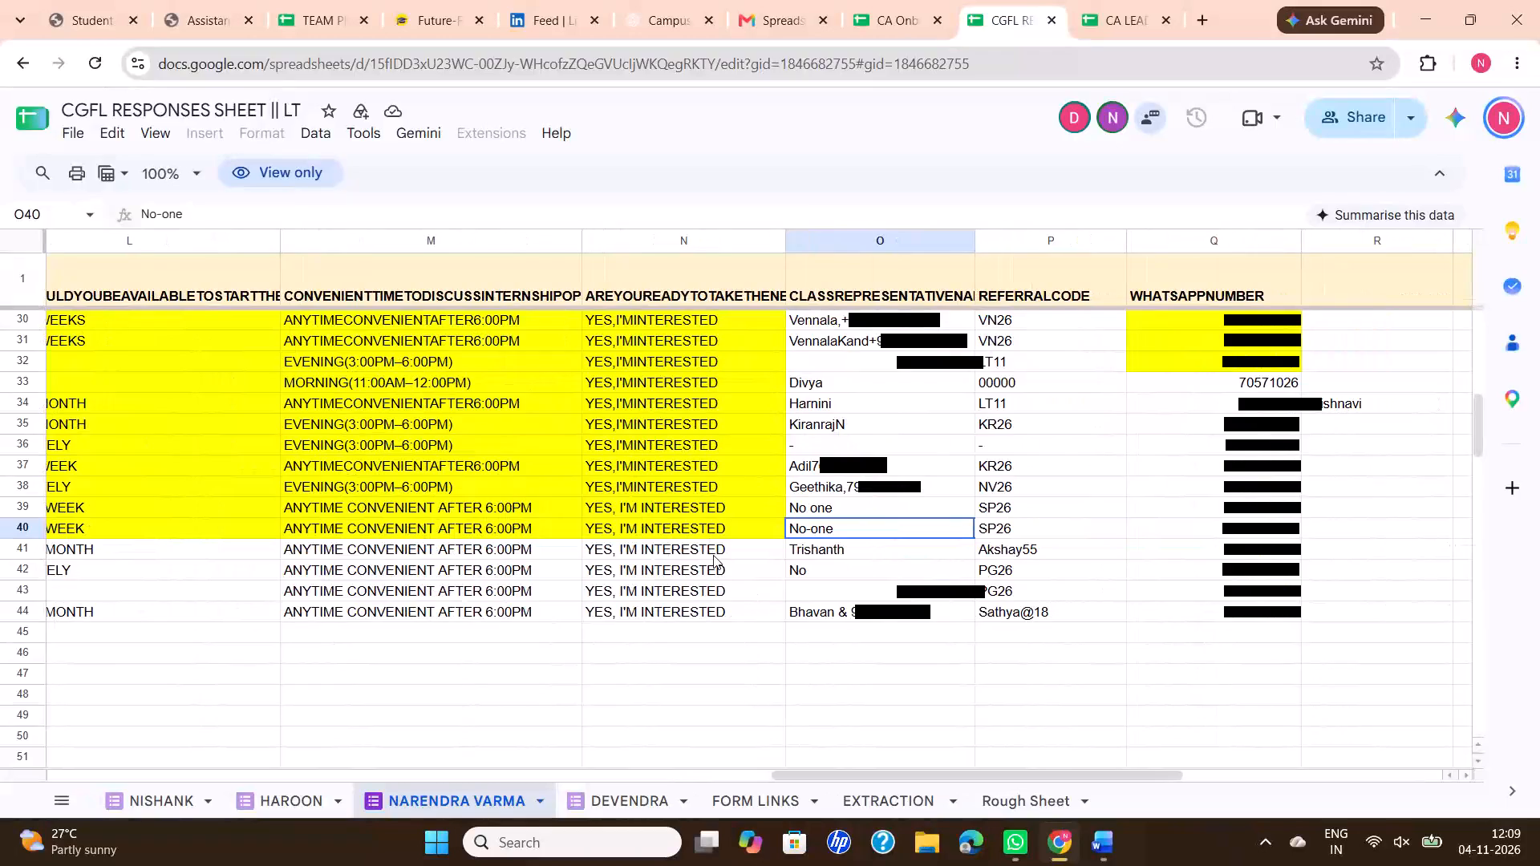
pyautogui.scroll(-1, 713, 555)
pyautogui.hscroll(2, 713, 555)
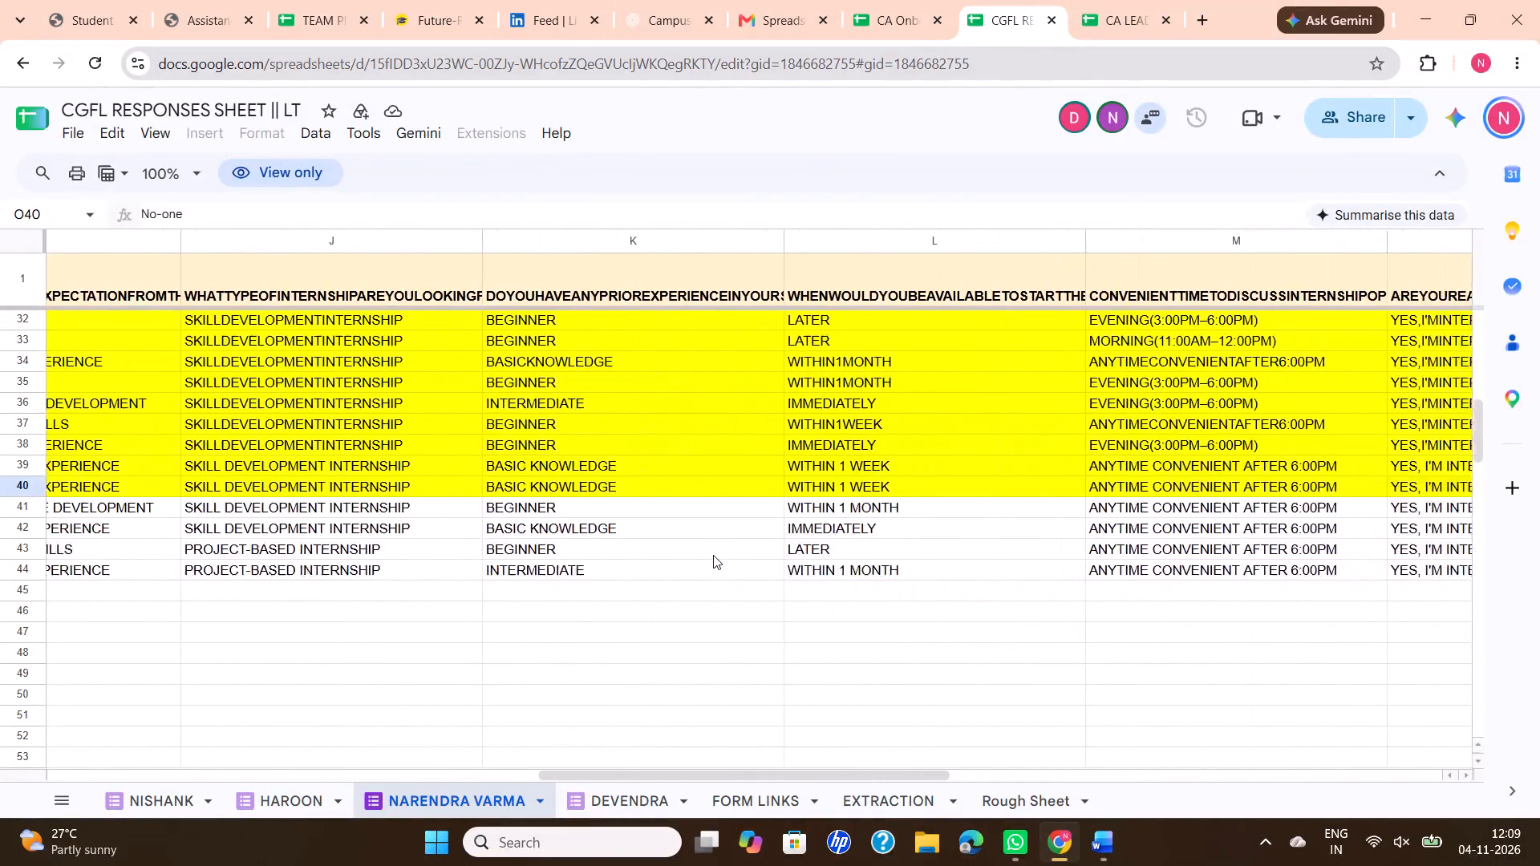
pyautogui.hscroll(-4, 713, 555)
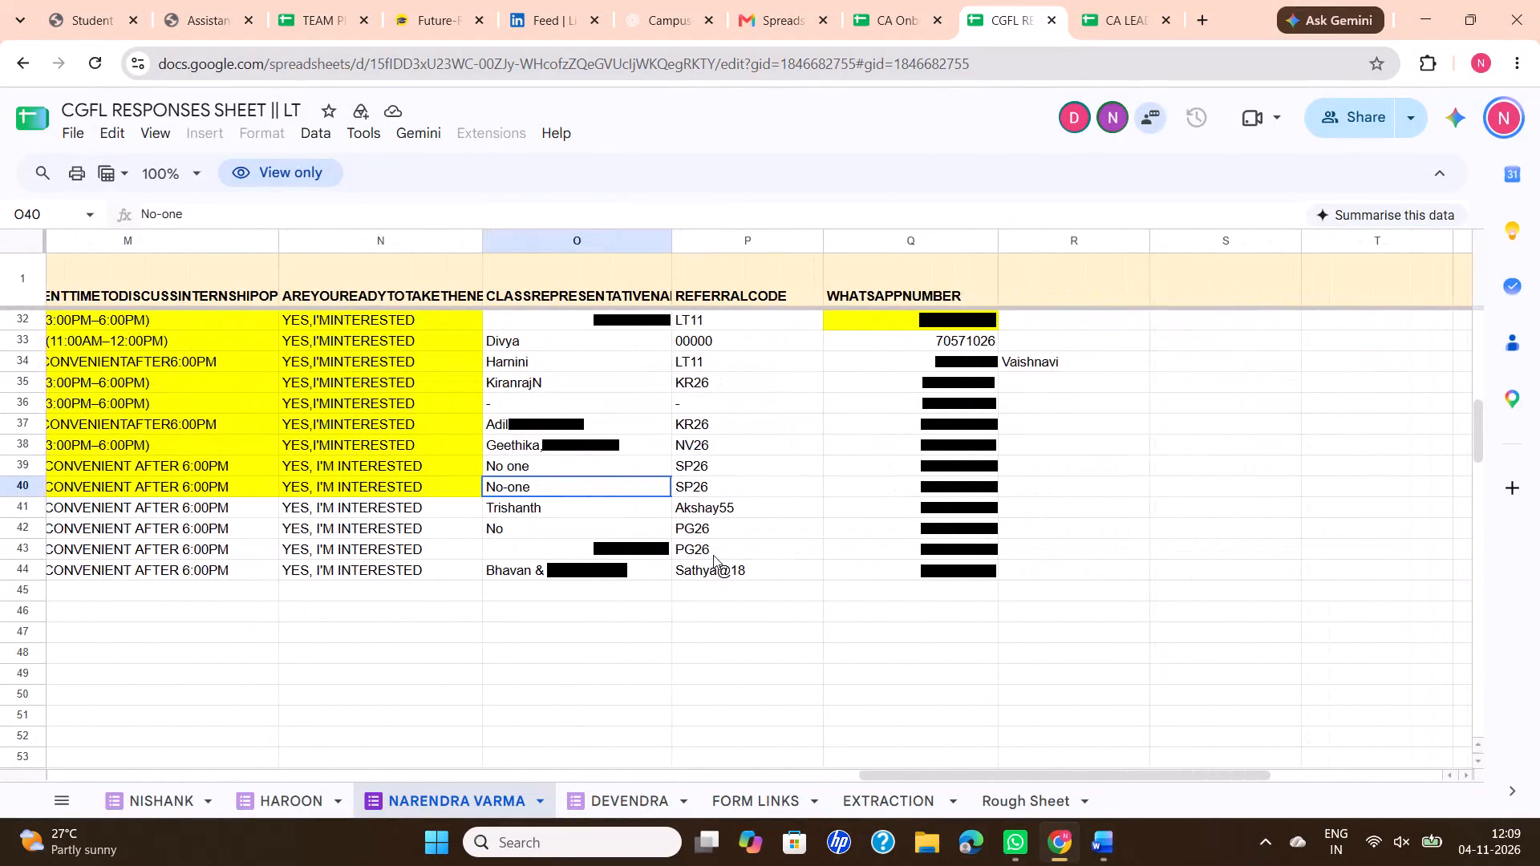
pyautogui.hscroll(8, 713, 555)
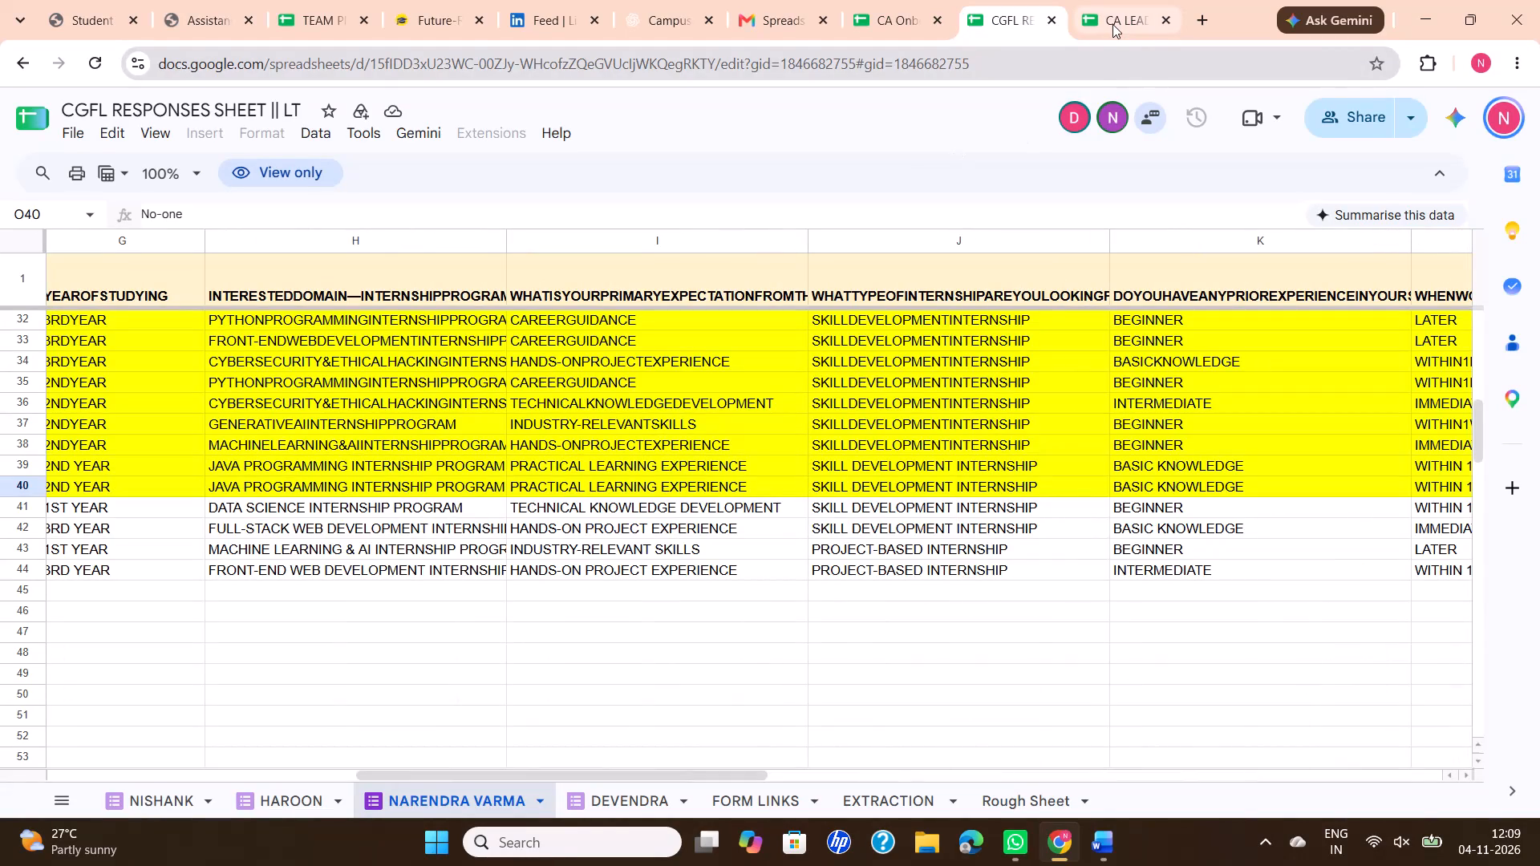
pyautogui.click(1112, 24)
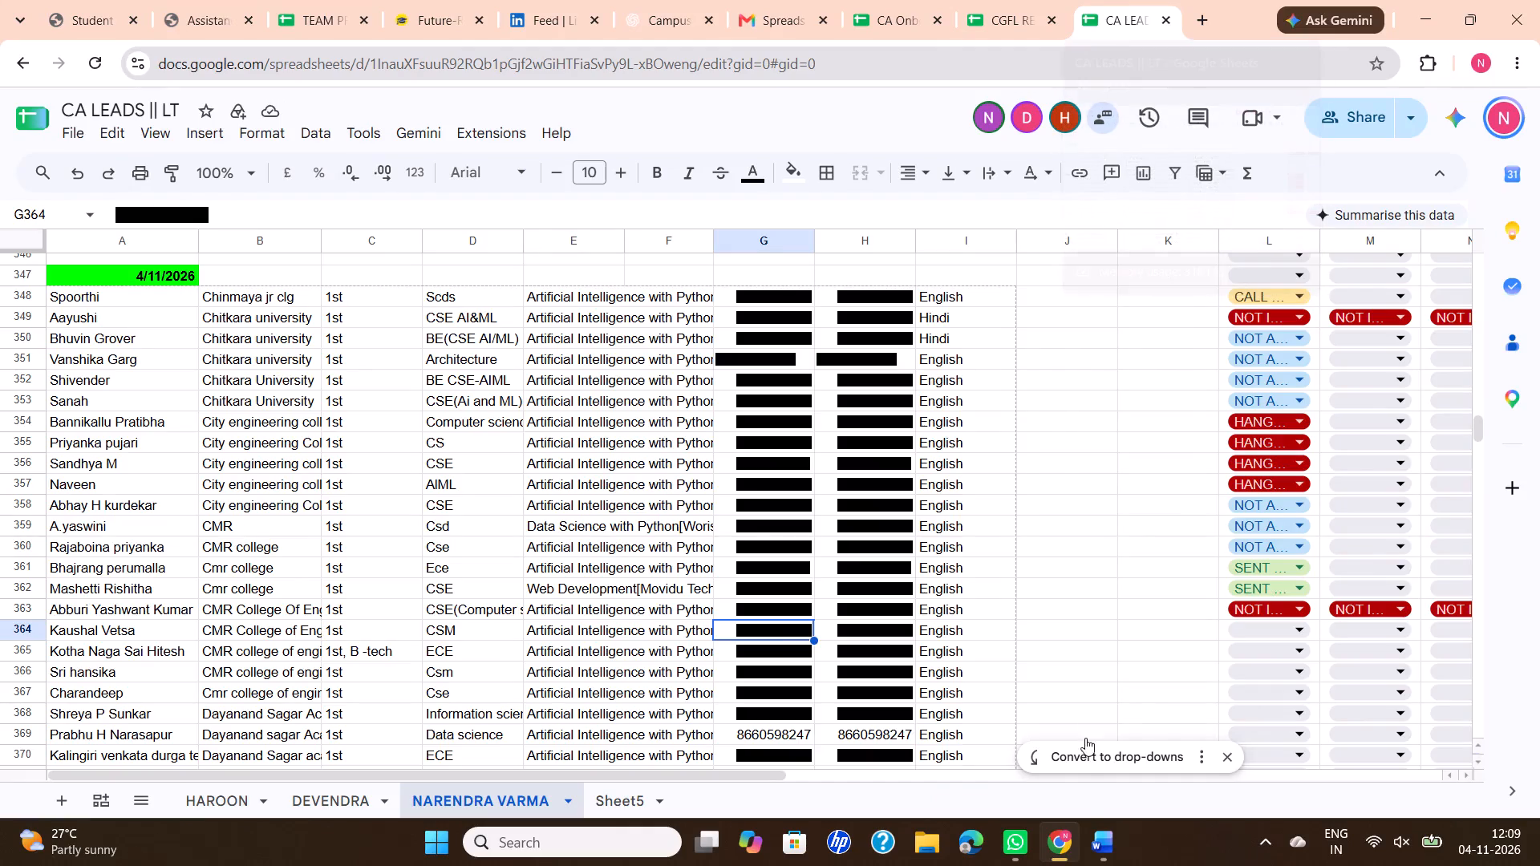
# Switch to the LEAD GEN NEW TEAM document in Word and go to the Introduction and Availability section of the calling script.
pyautogui.click(1099, 832)
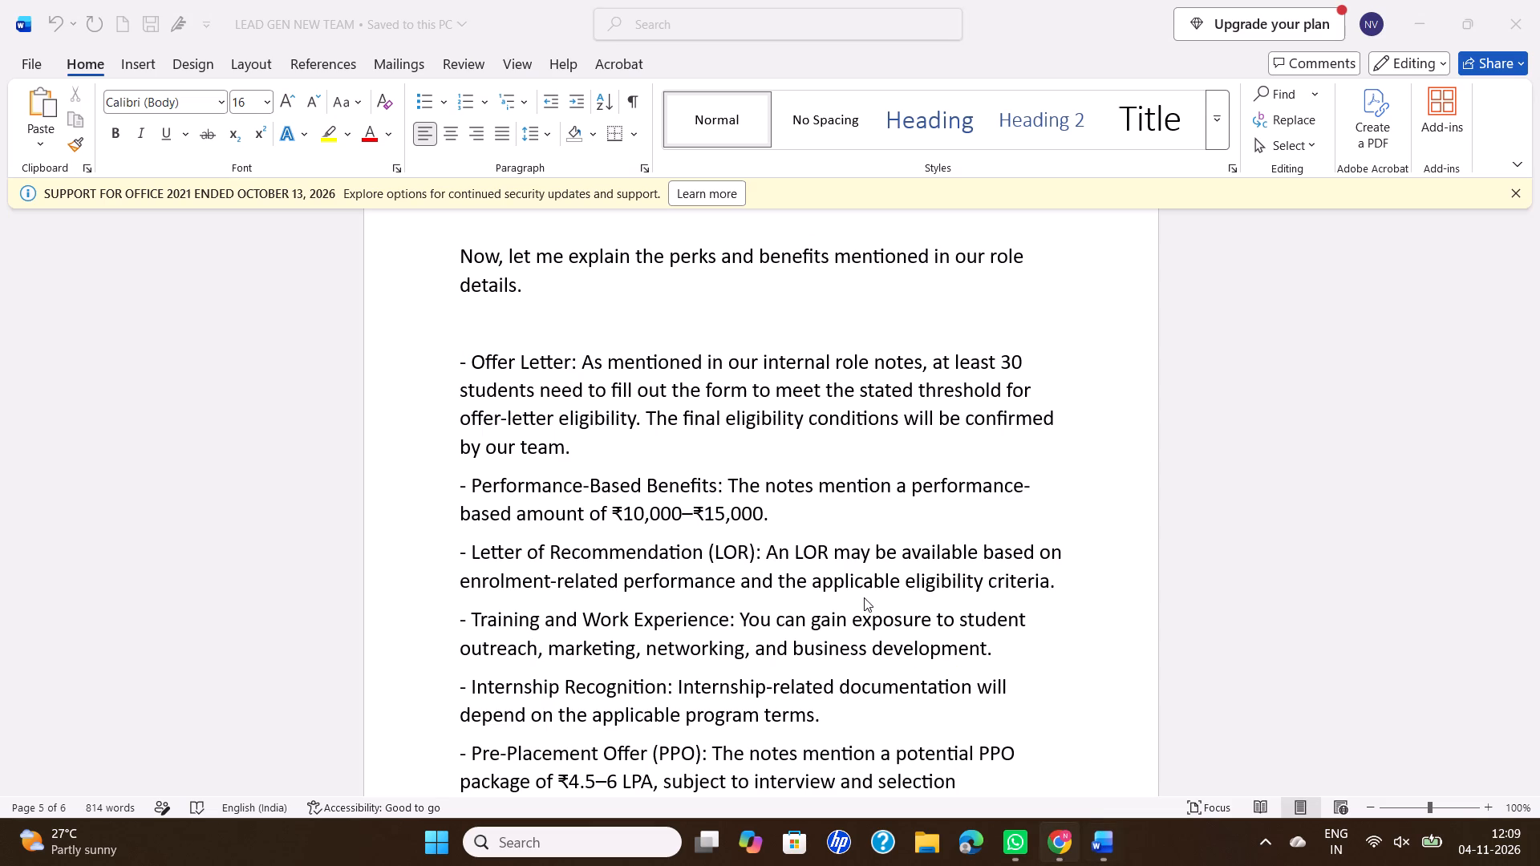
pyautogui.scroll(9, 864, 597)
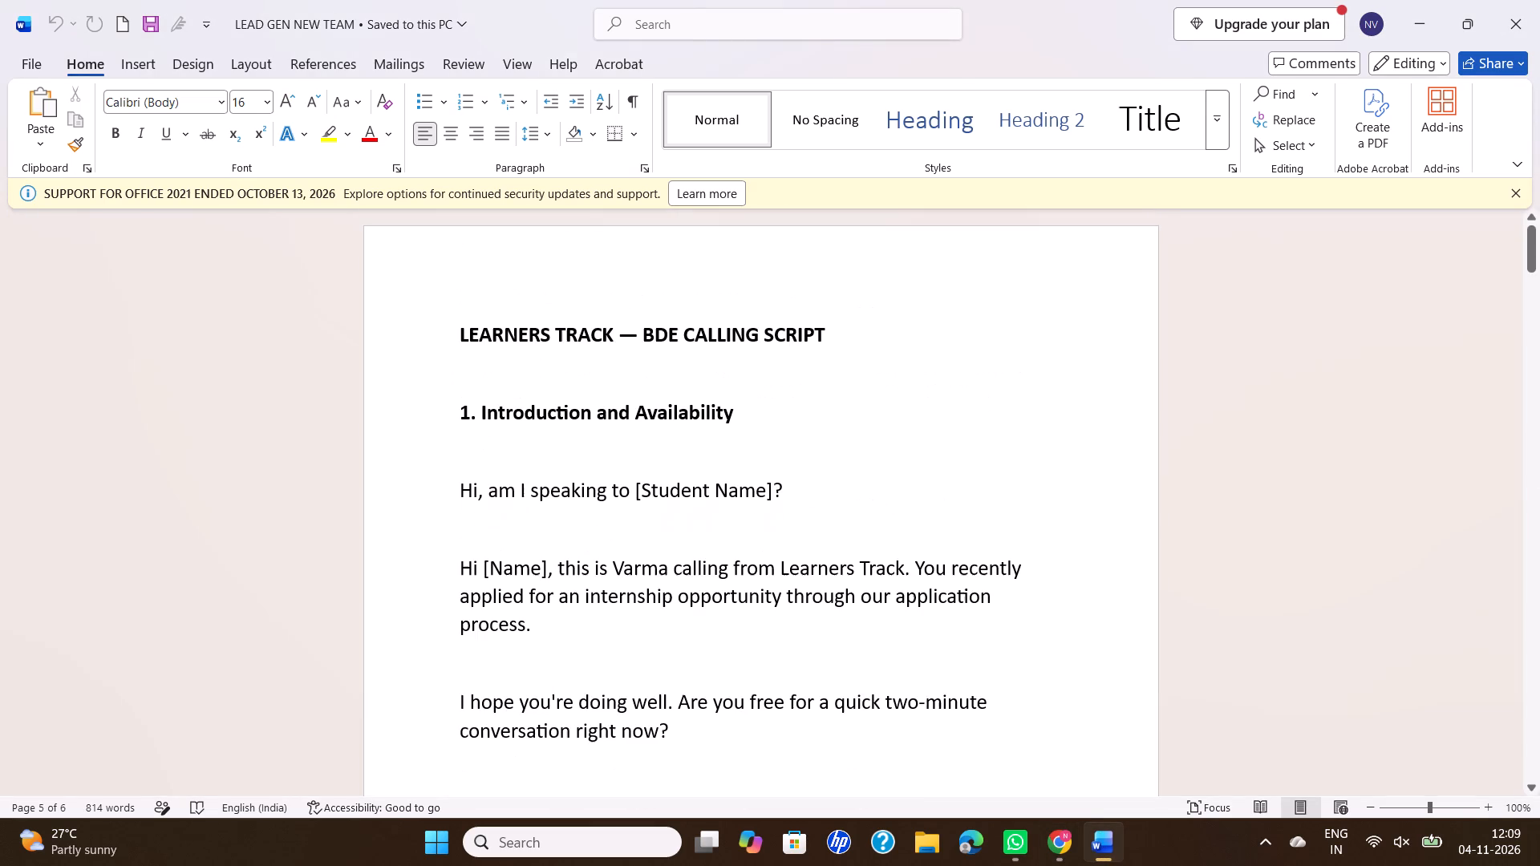
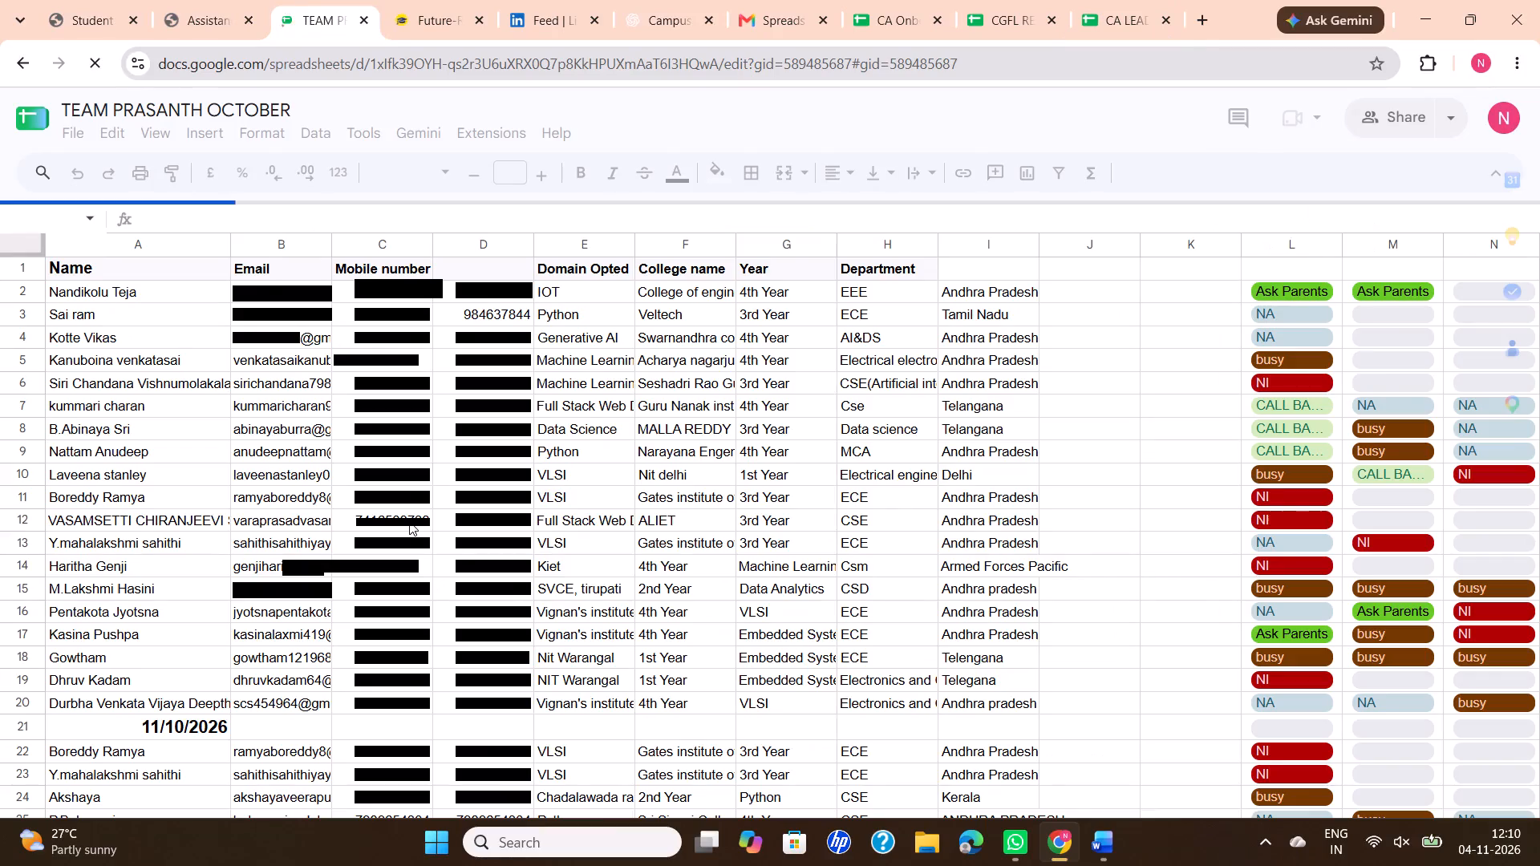
pyautogui.scroll(1, 402, 603)
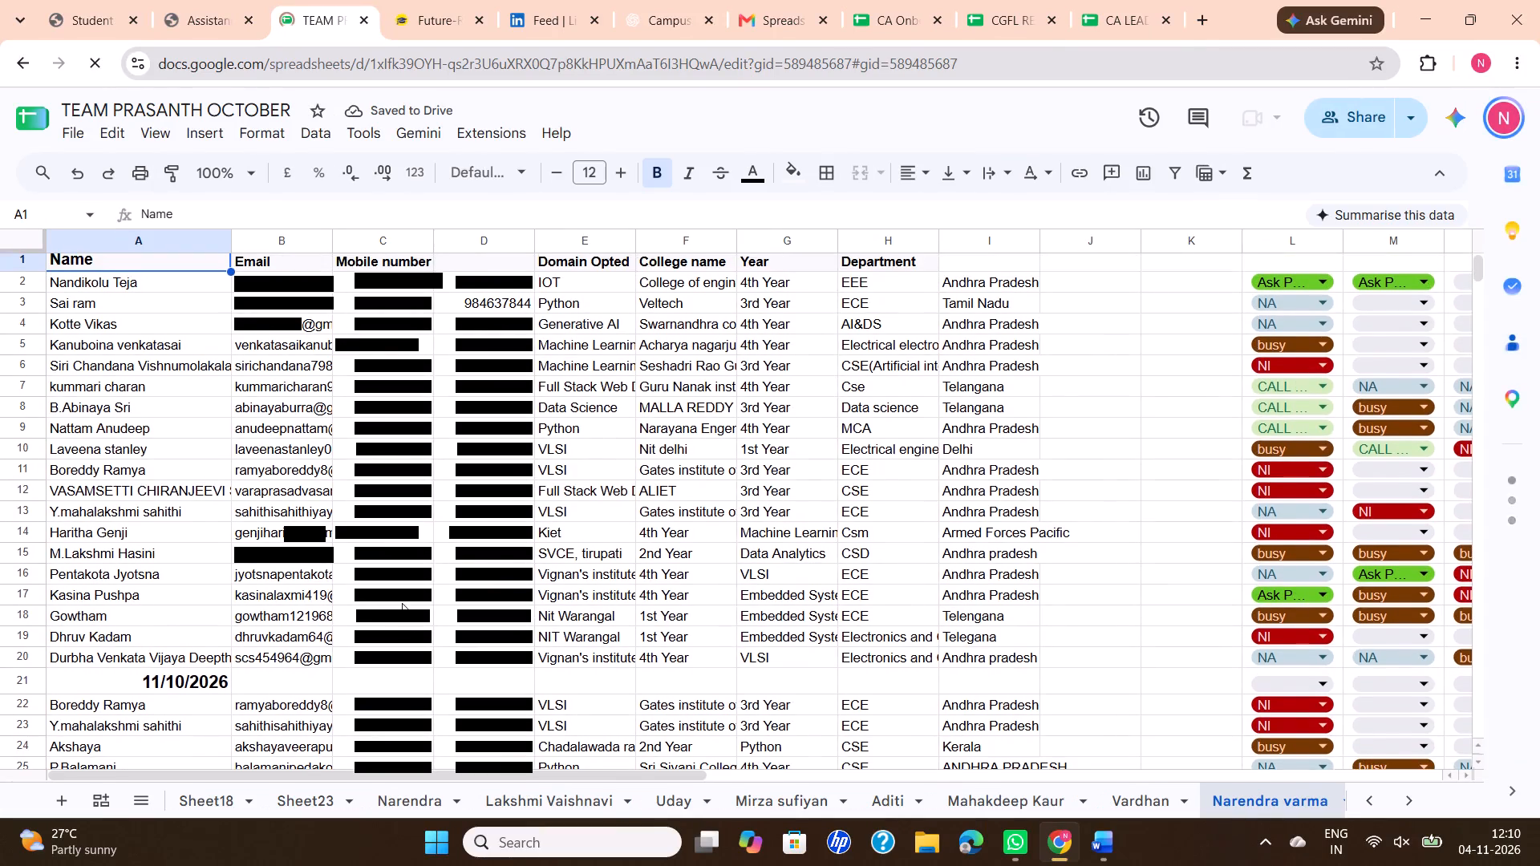
pyautogui.scroll(-1, 402, 603)
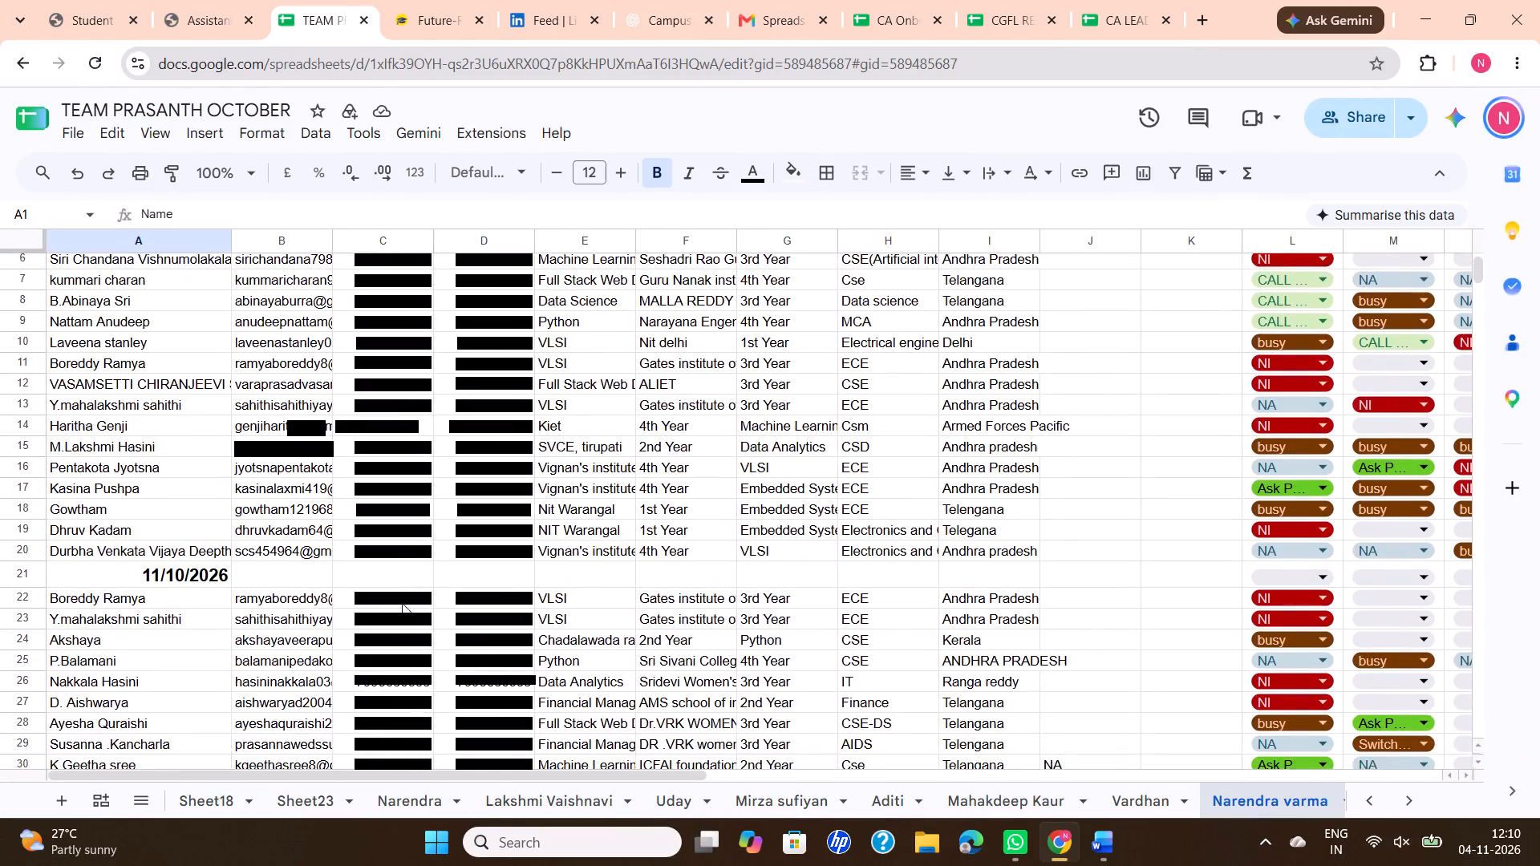
pyautogui.scroll(-2, 402, 603)
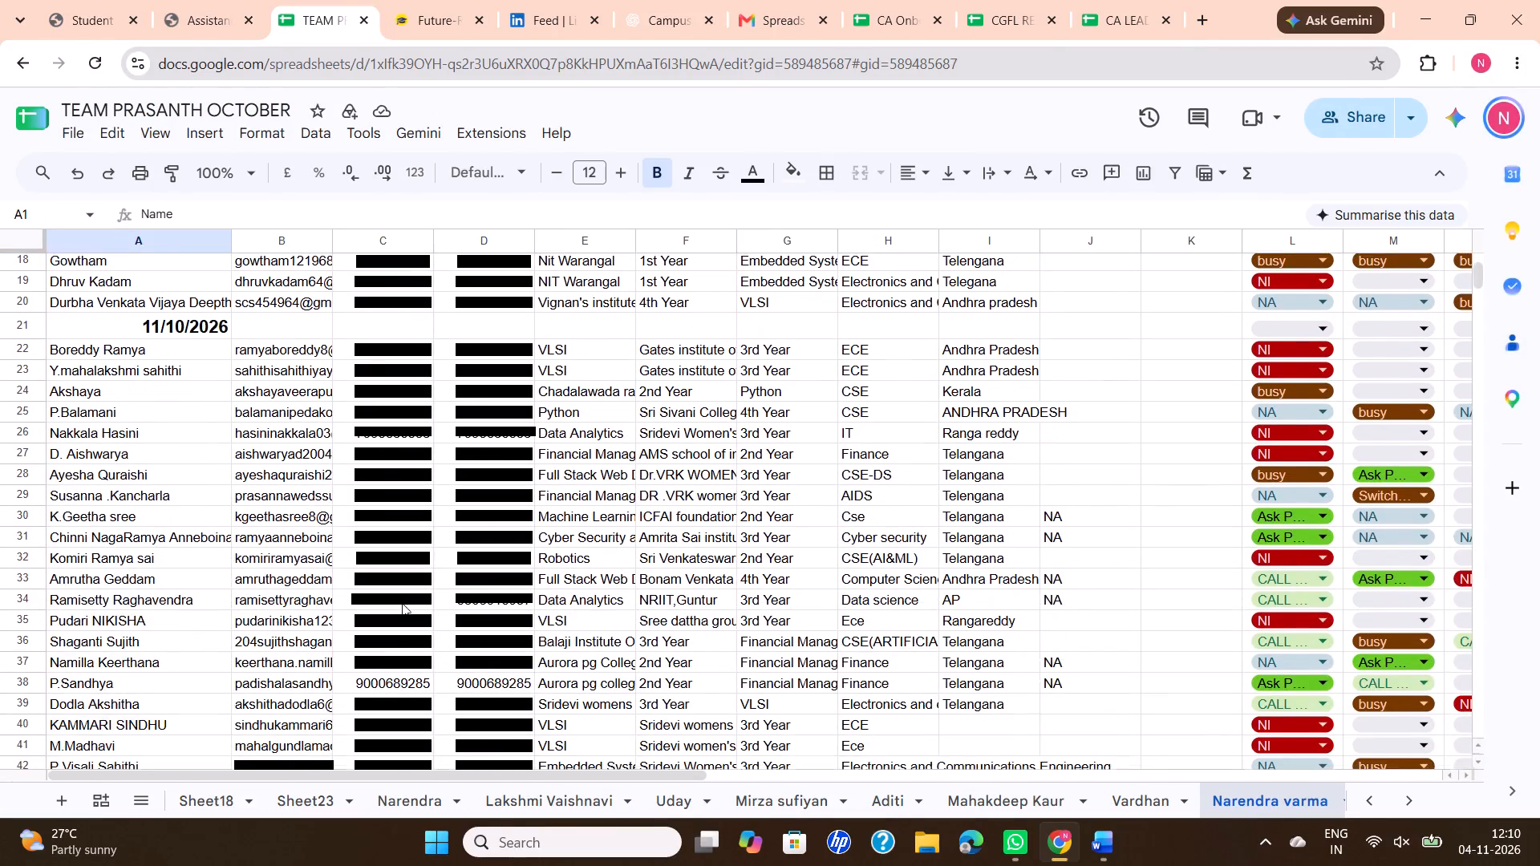
pyautogui.scroll(-3, 402, 603)
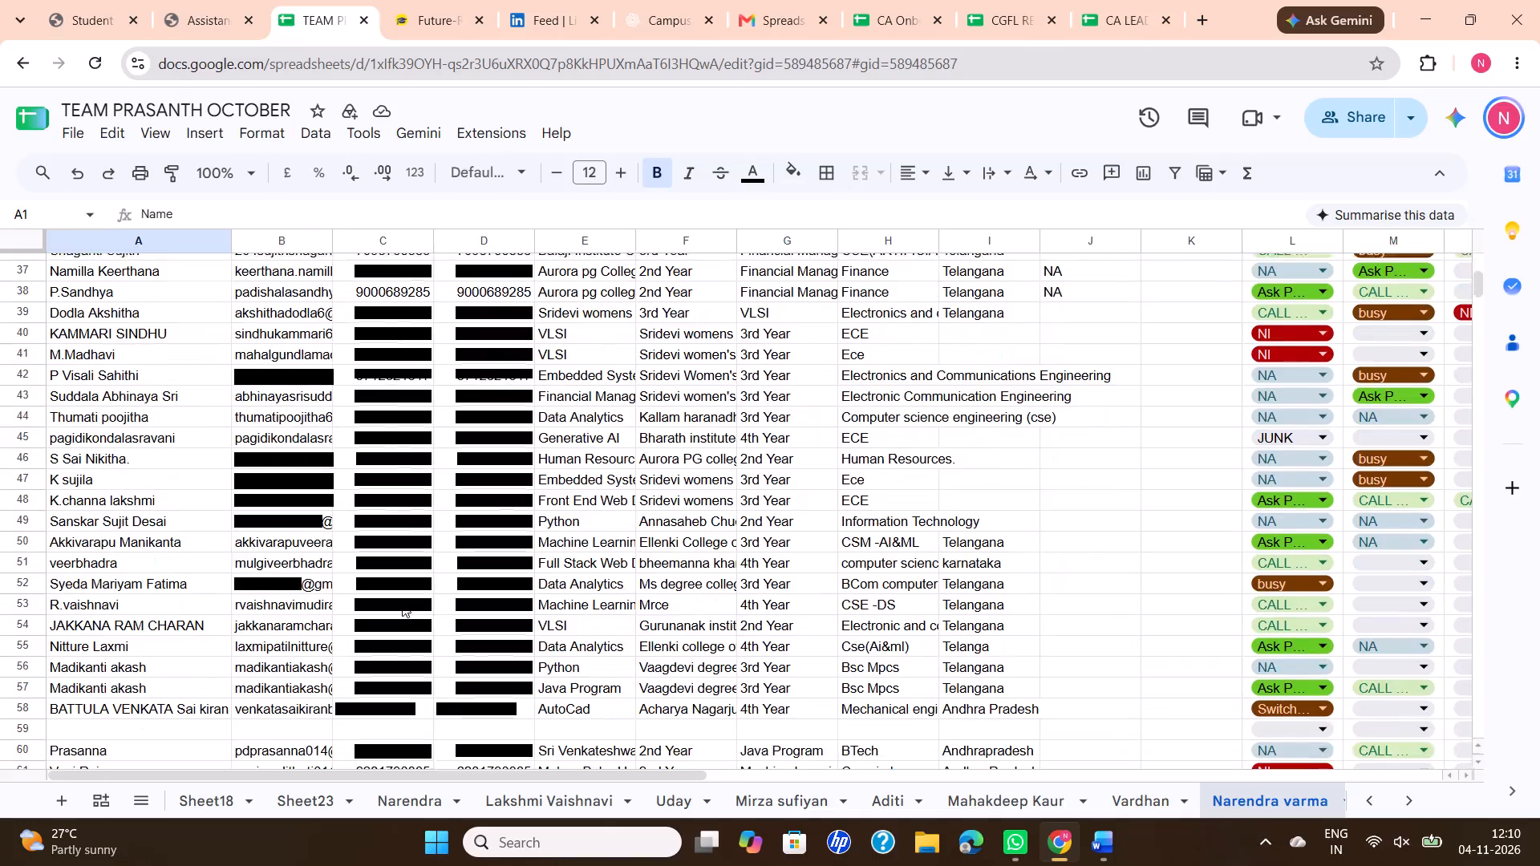
pyautogui.scroll(-3, 402, 603)
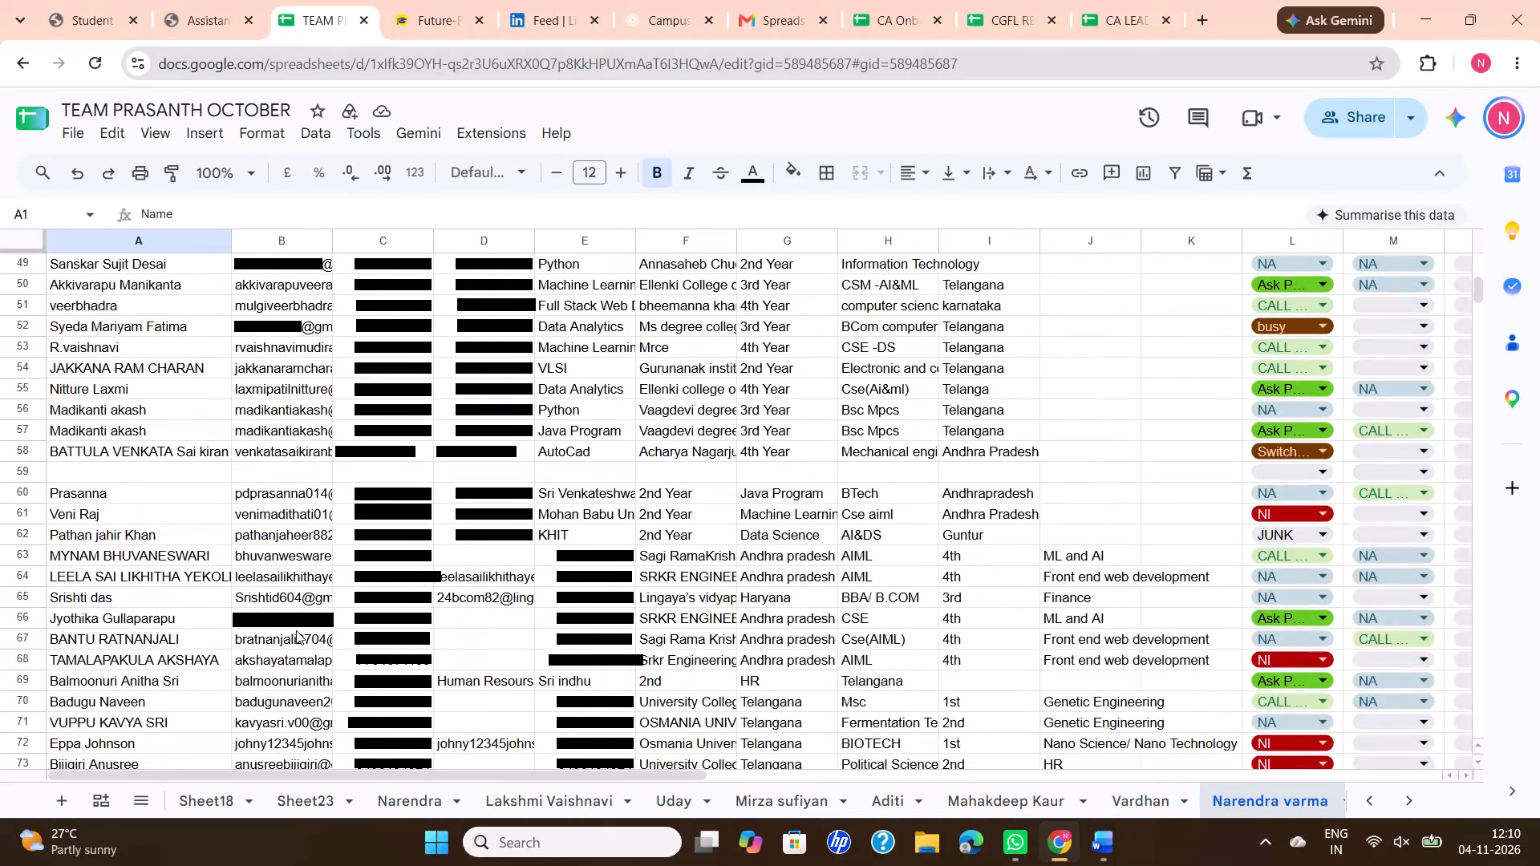
pyautogui.click(186, 620)
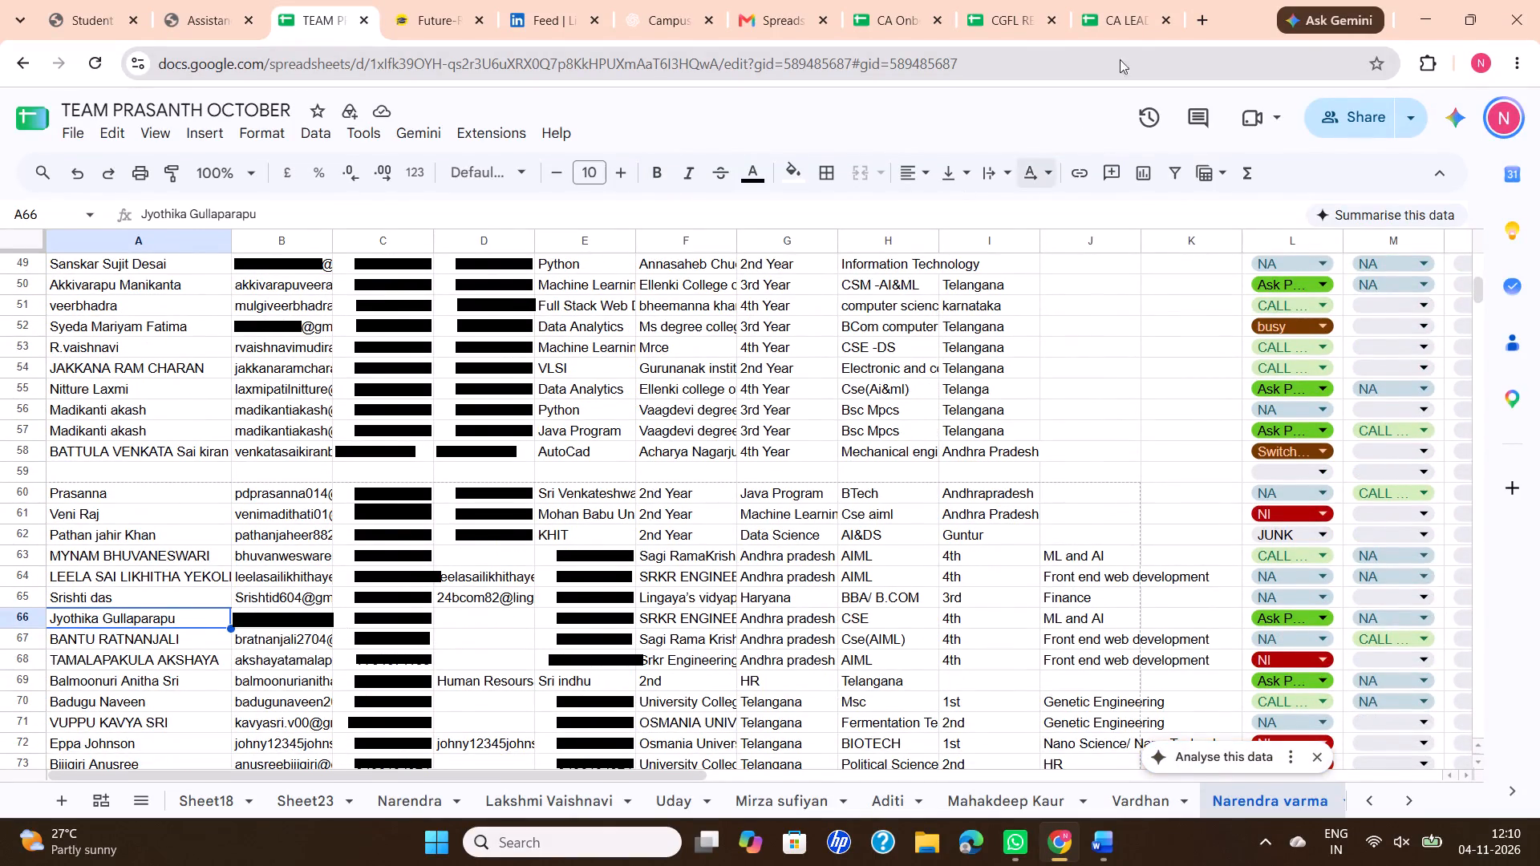
pyautogui.click(1118, 14)
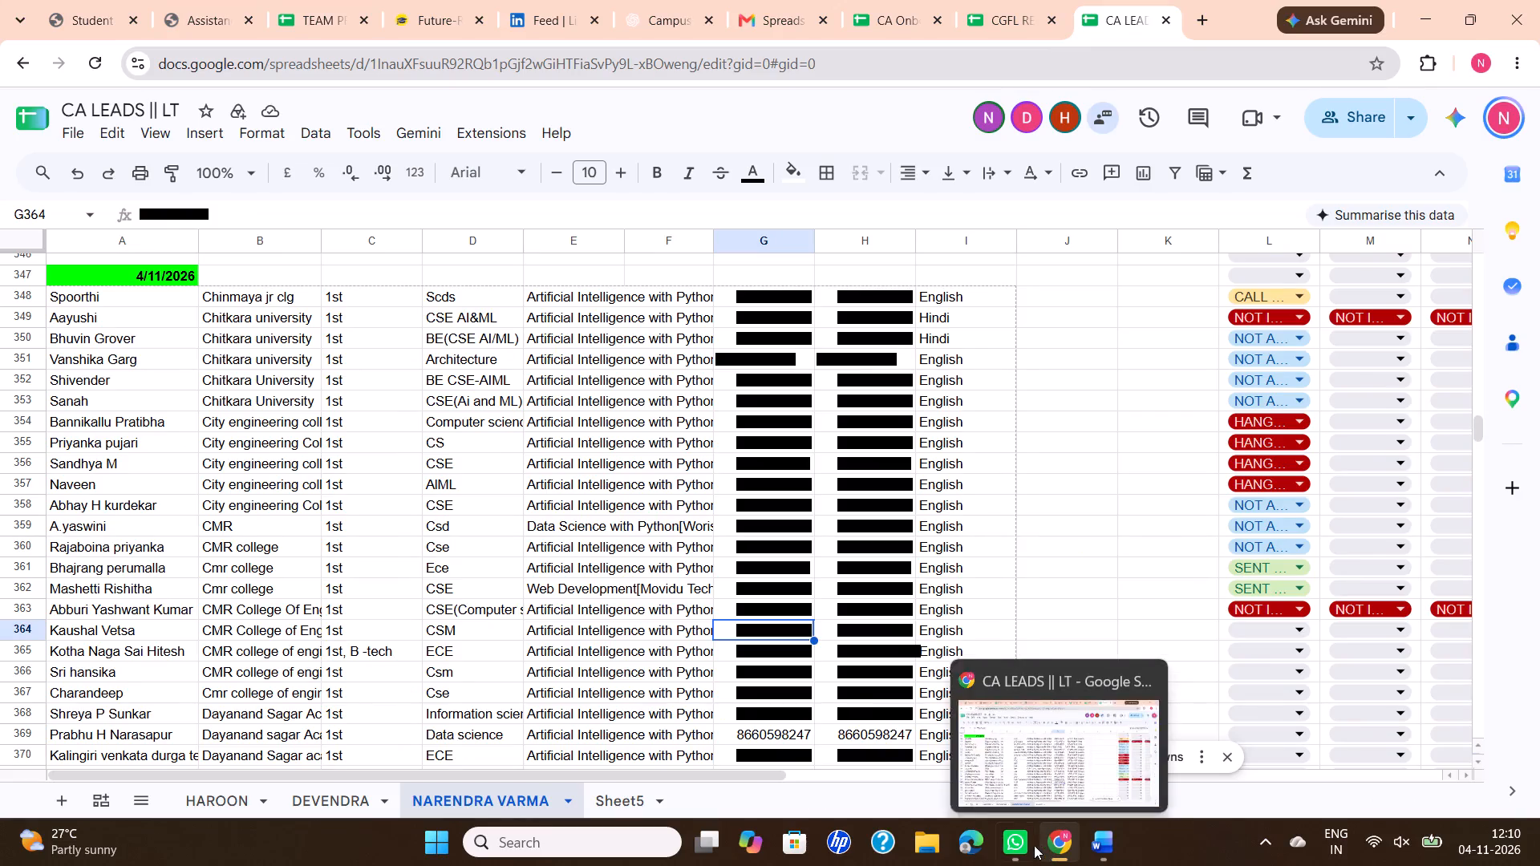
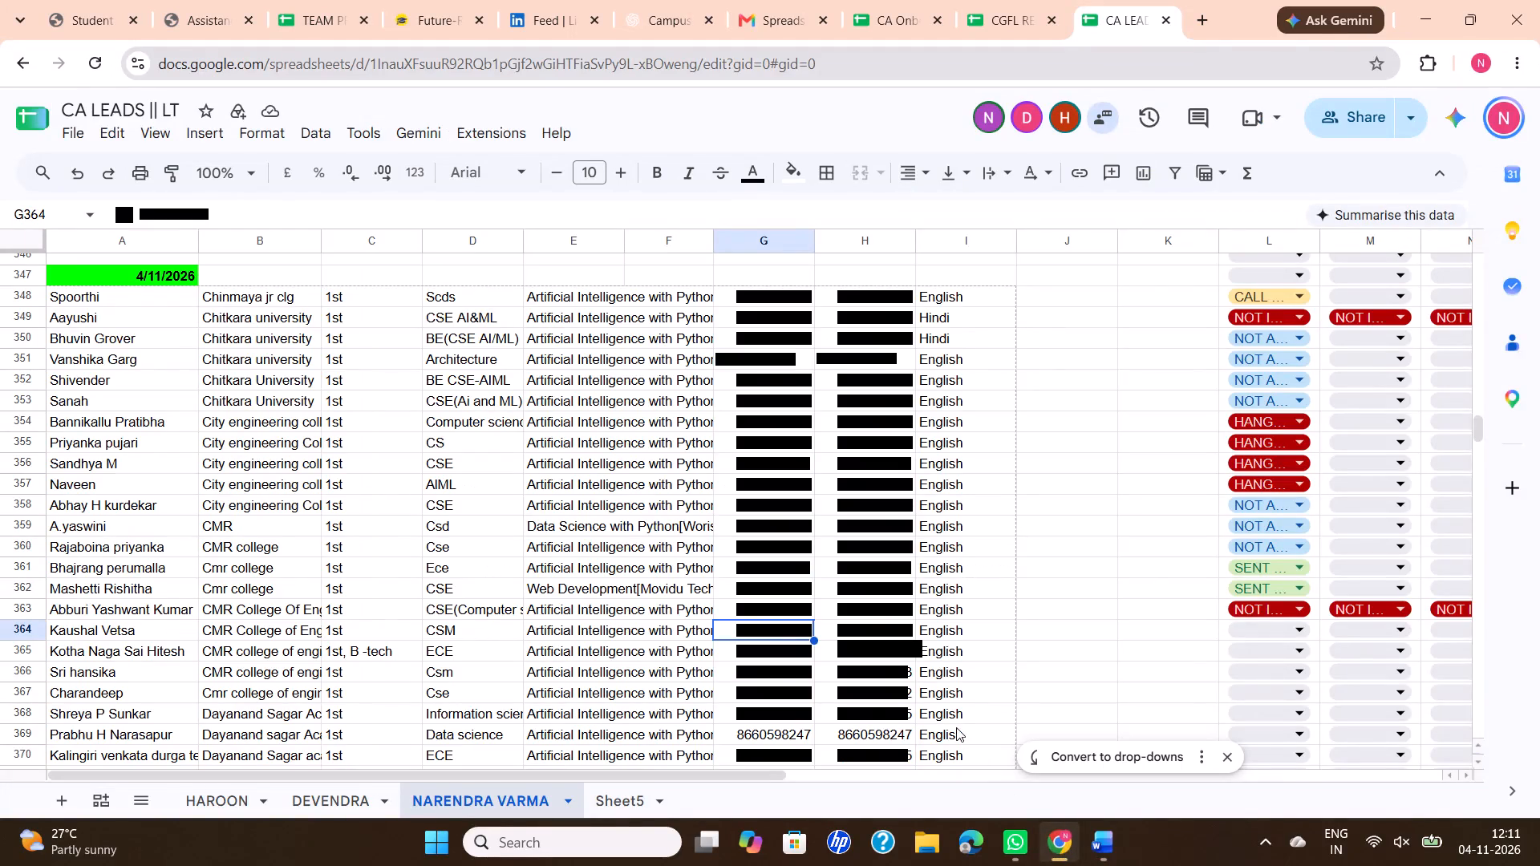
pyautogui.click(996, 23)
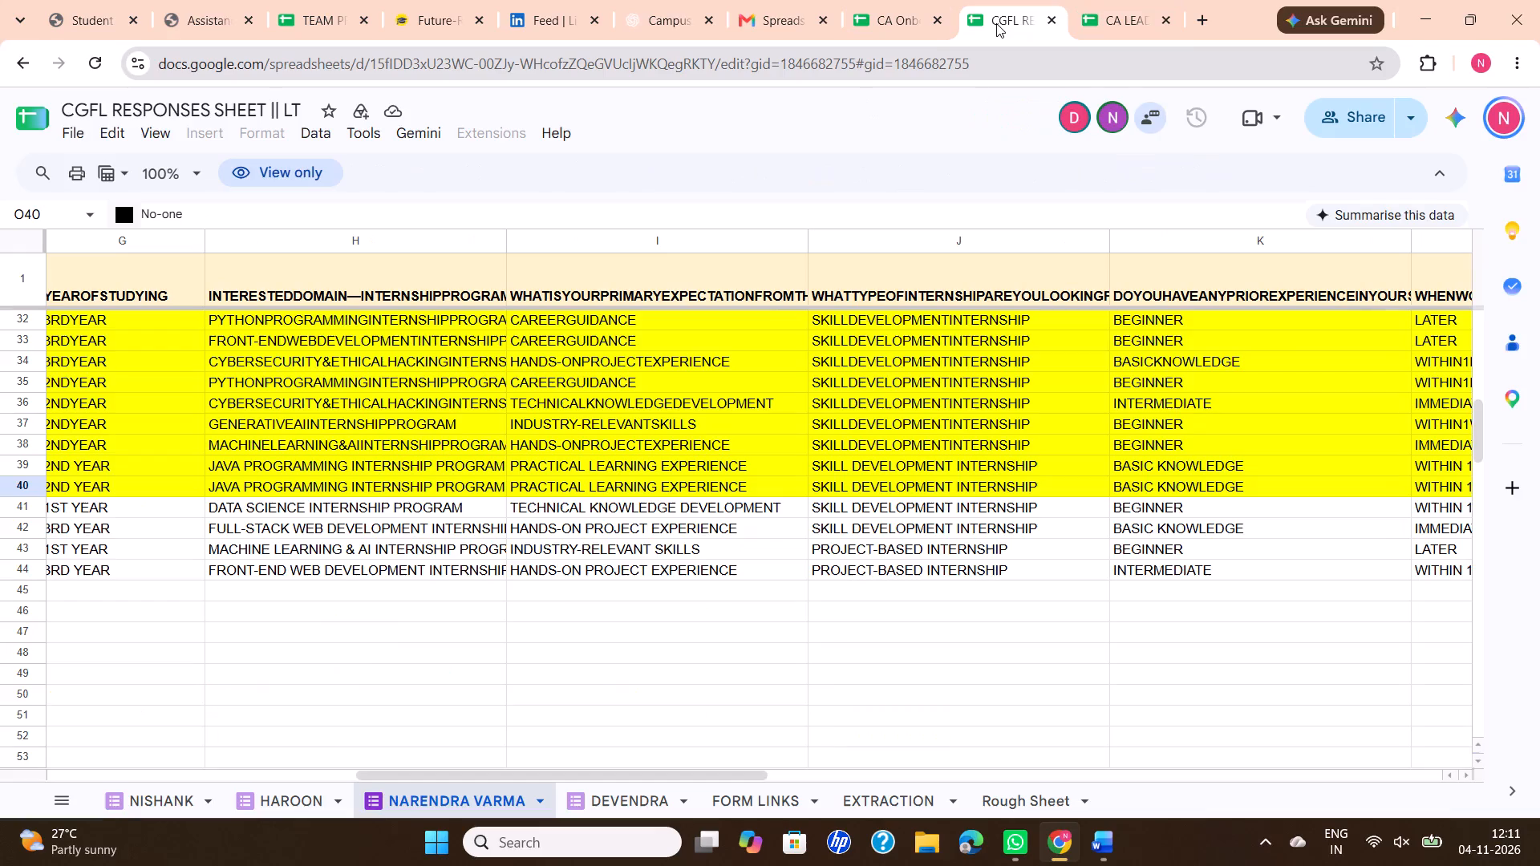
pyautogui.hscroll(9, 707, 439)
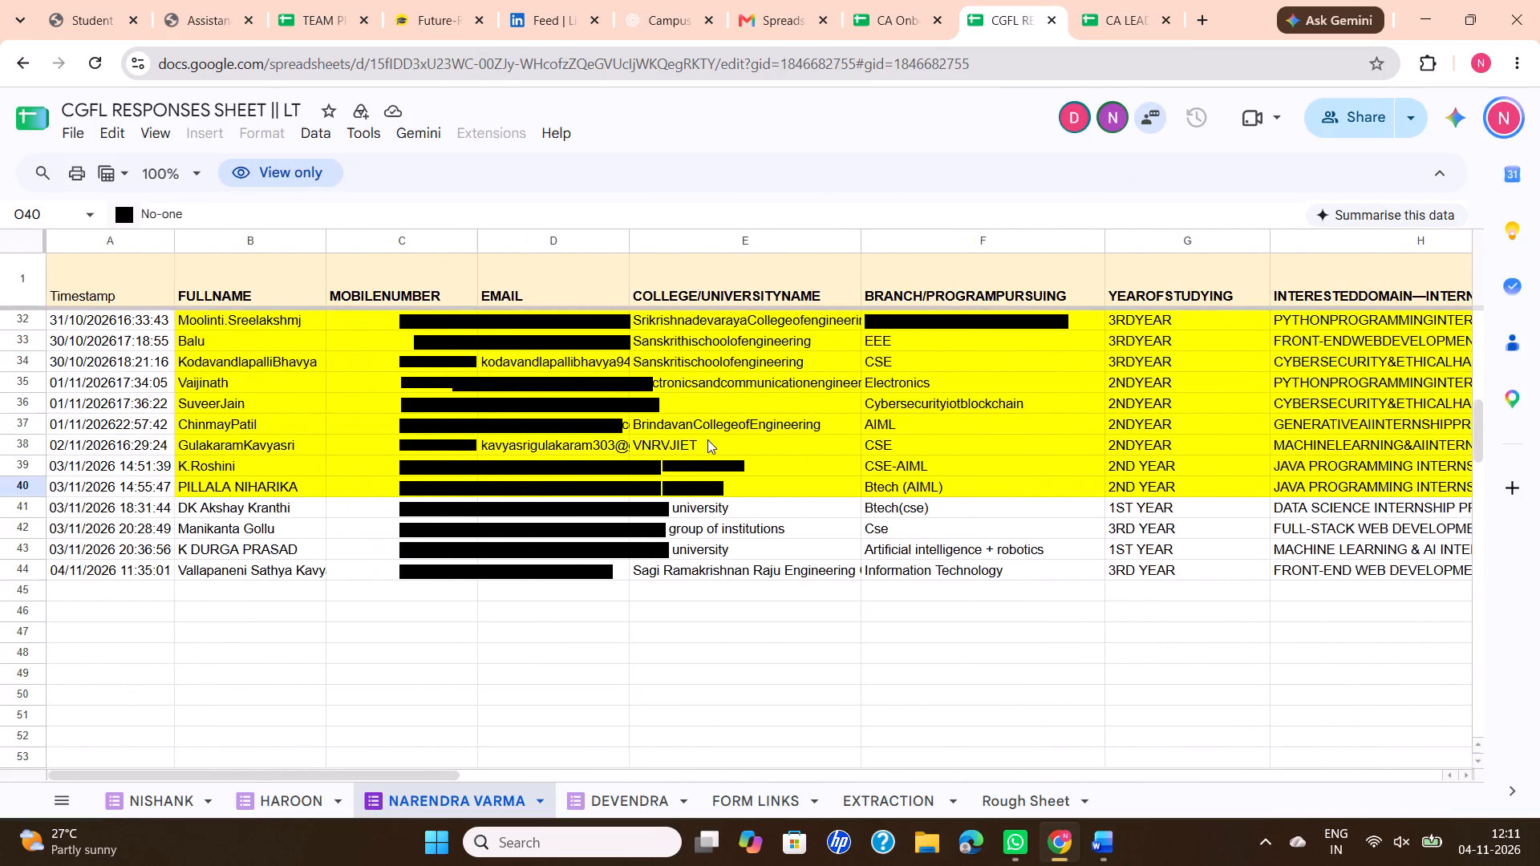
pyautogui.click(288, 801)
pyautogui.scroll(-1, 438, 670)
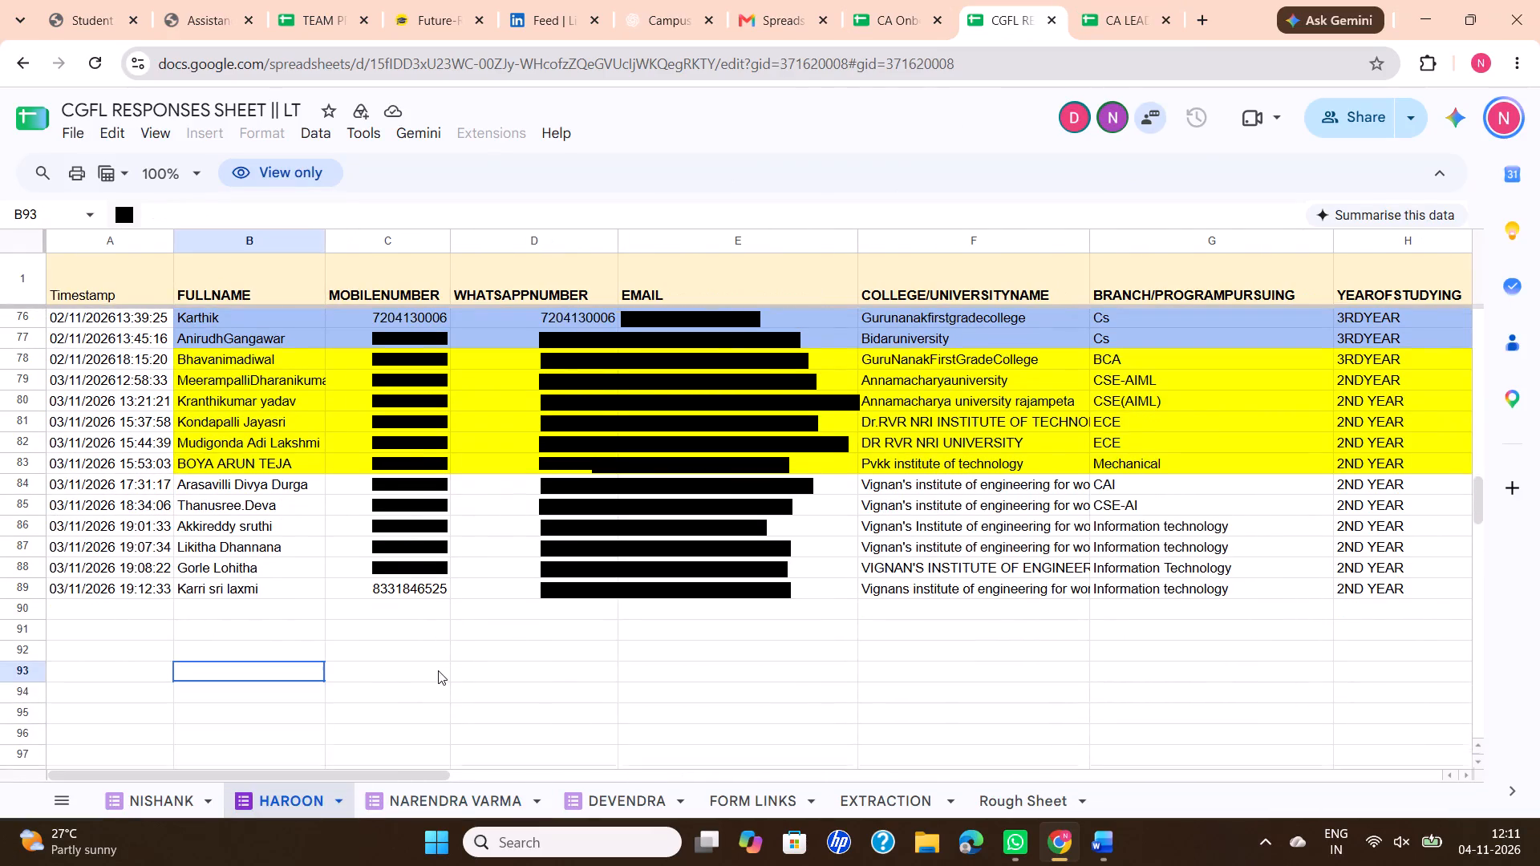
pyautogui.click(617, 797)
pyautogui.scroll(-1, 633, 674)
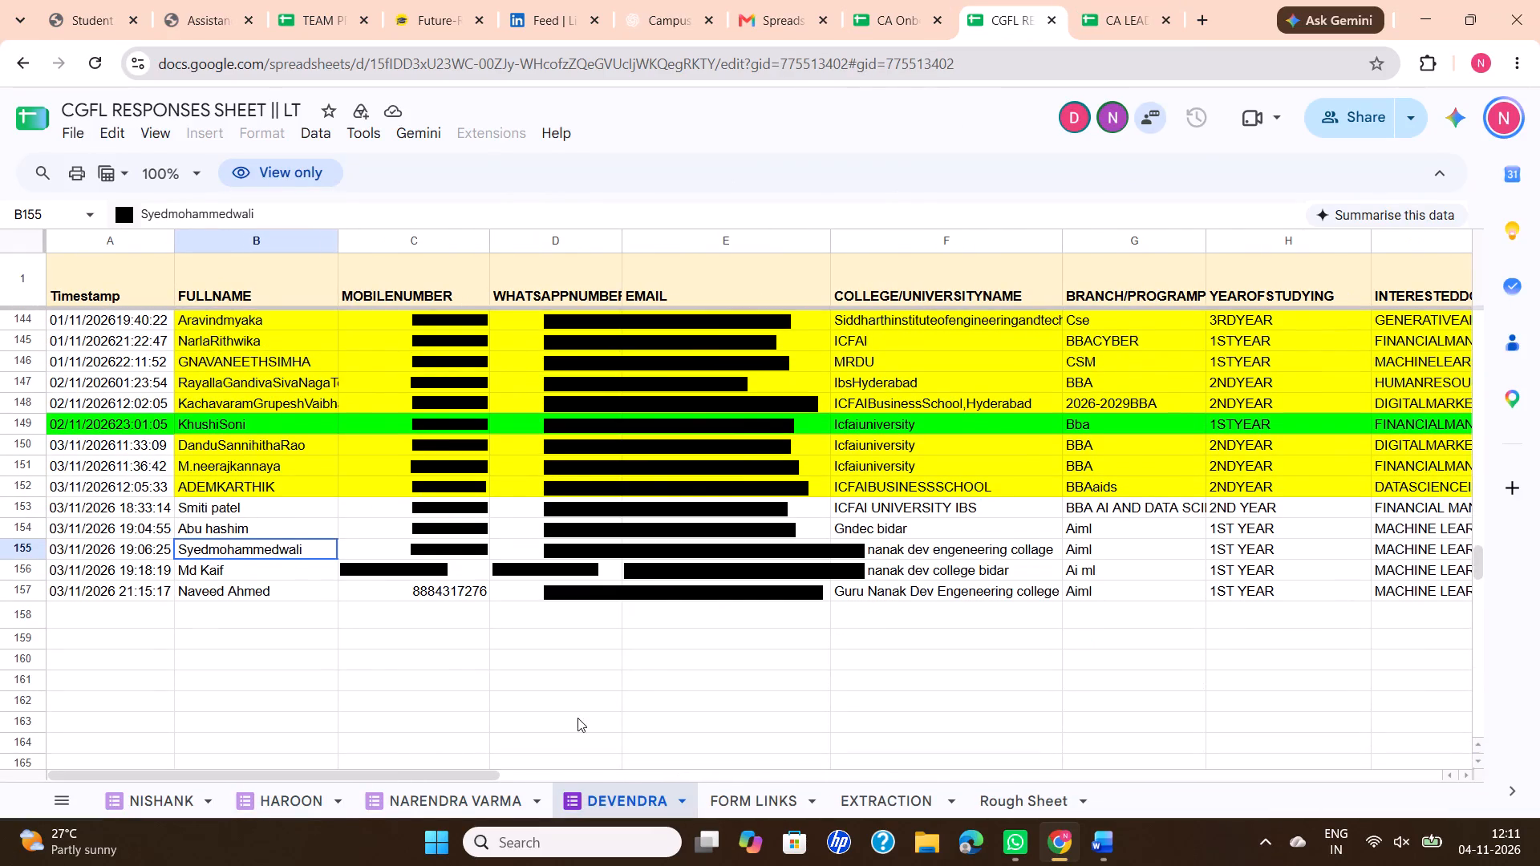
pyautogui.click(294, 819)
pyautogui.click(296, 809)
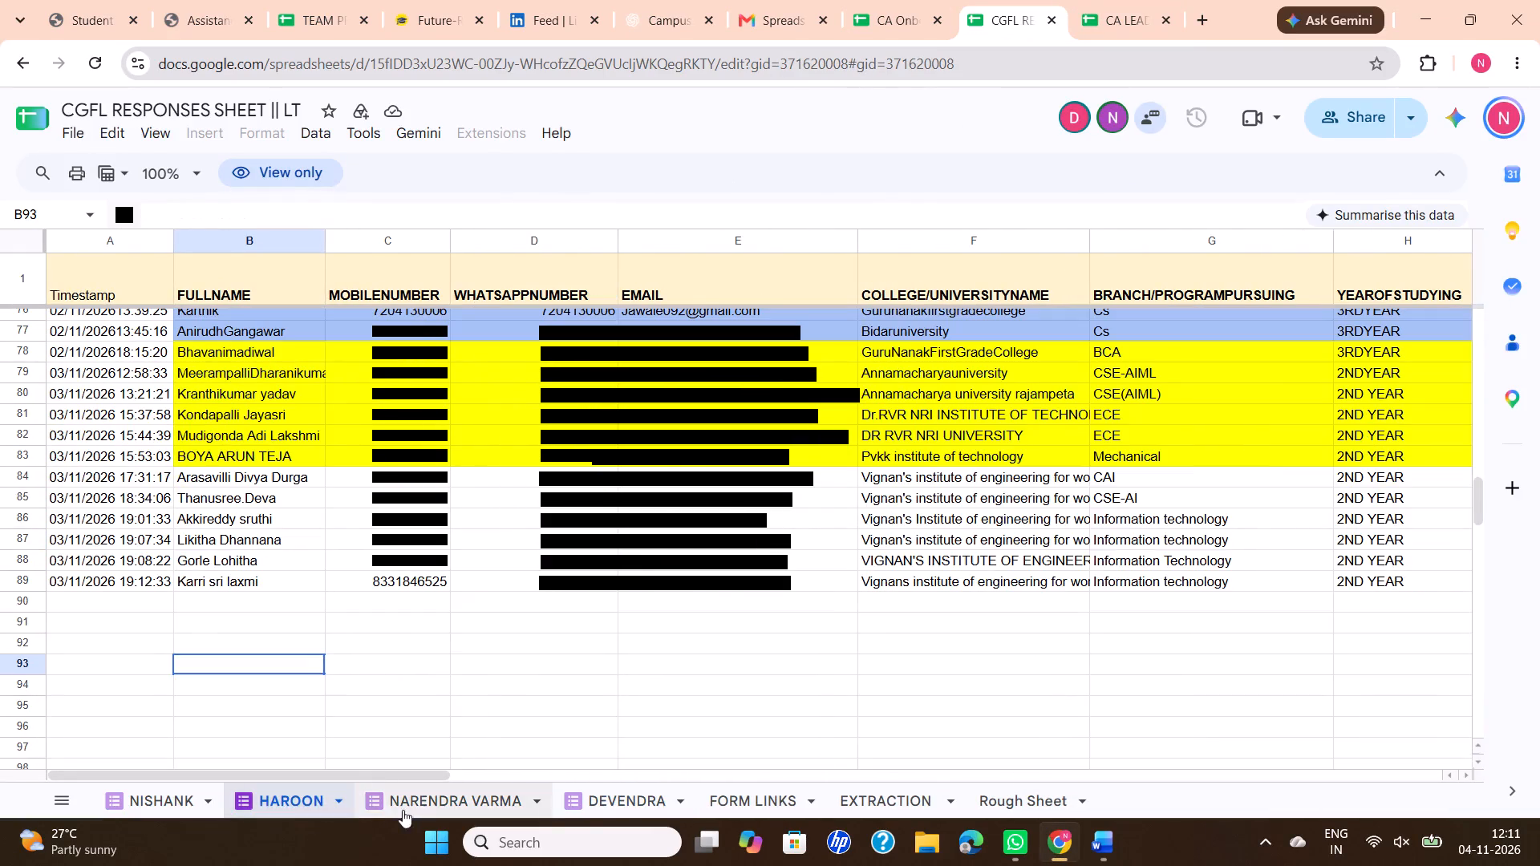
pyautogui.click(437, 800)
pyautogui.scroll(-1, 661, 682)
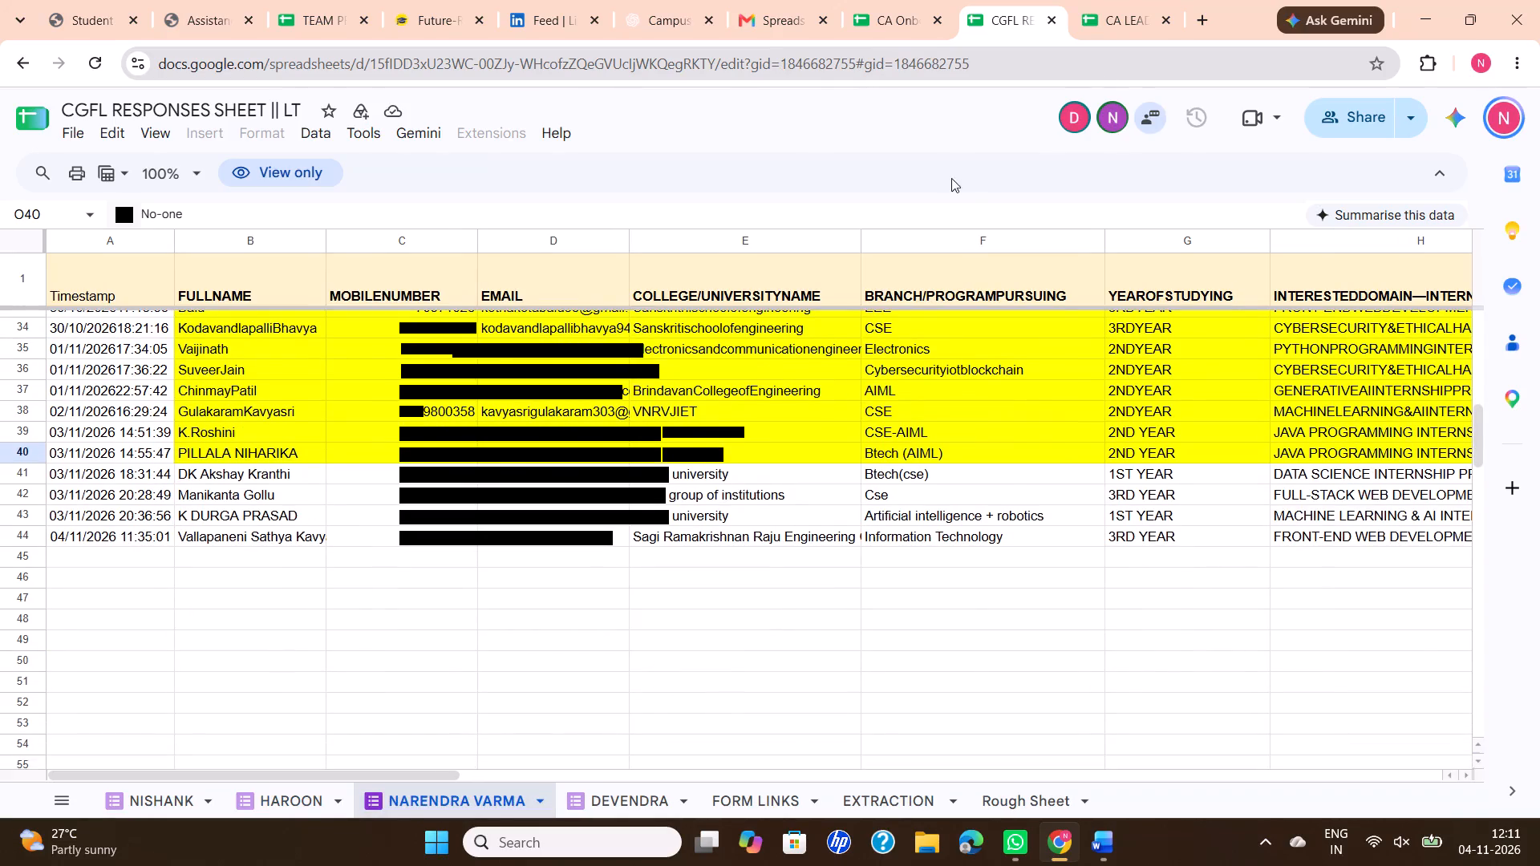
pyautogui.click(1133, 0)
pyautogui.hscroll(-8, 877, 476)
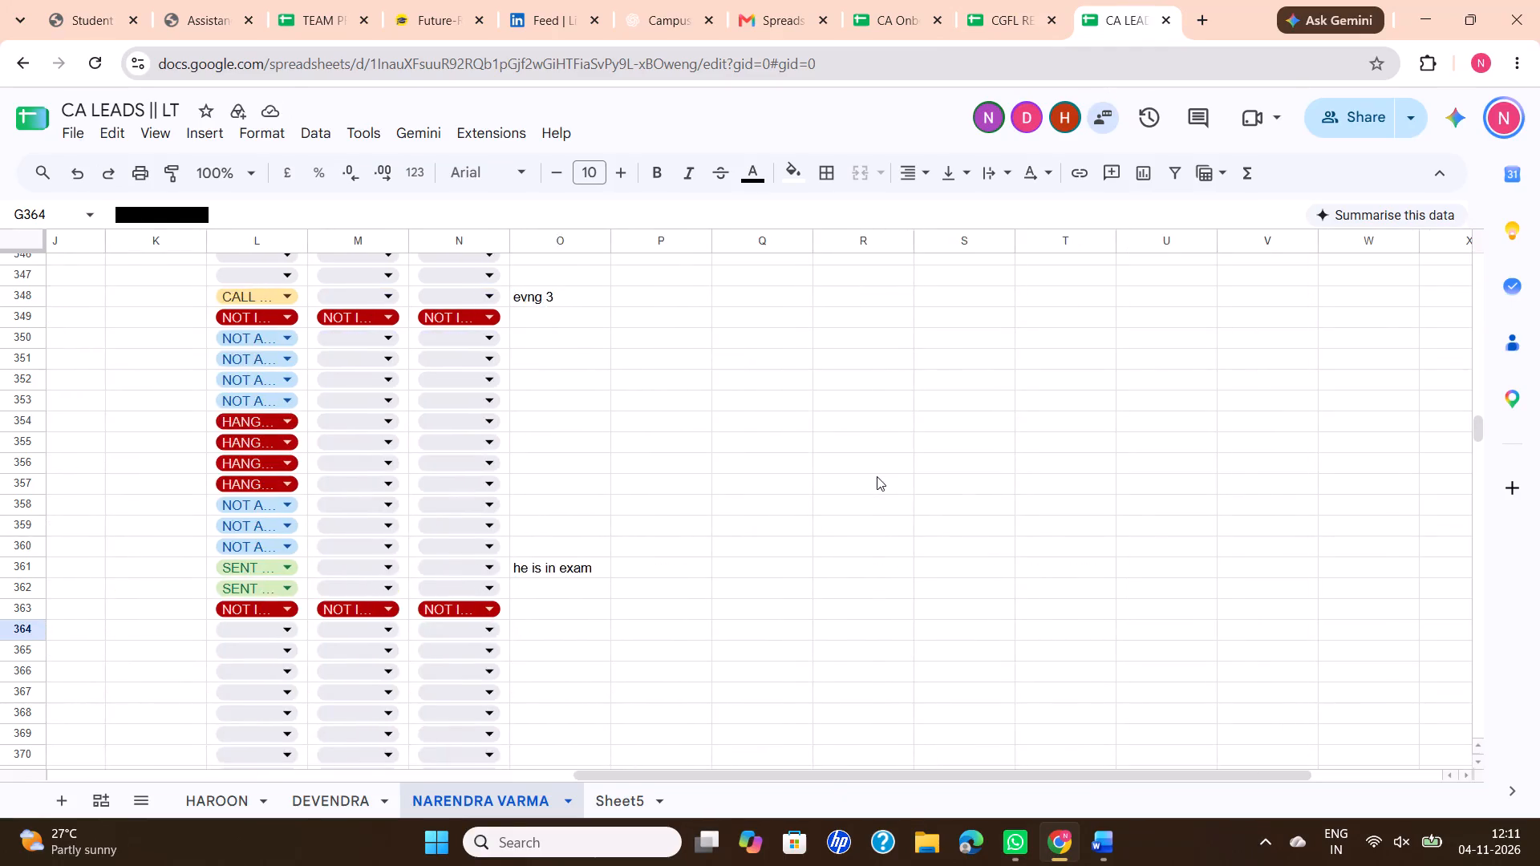
pyautogui.scroll(17, 877, 476)
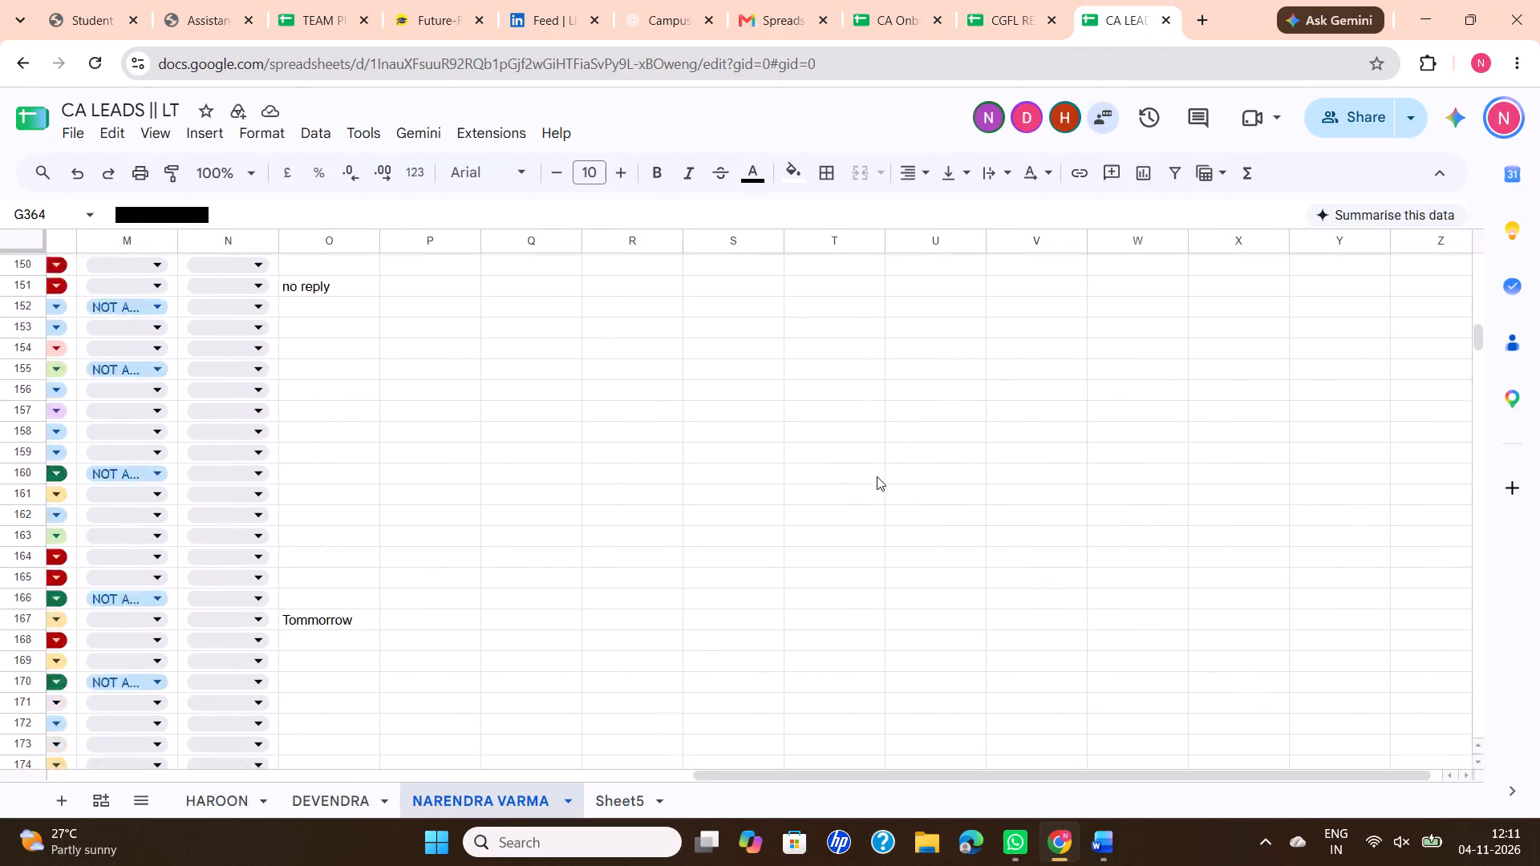
pyautogui.scroll(10, 877, 476)
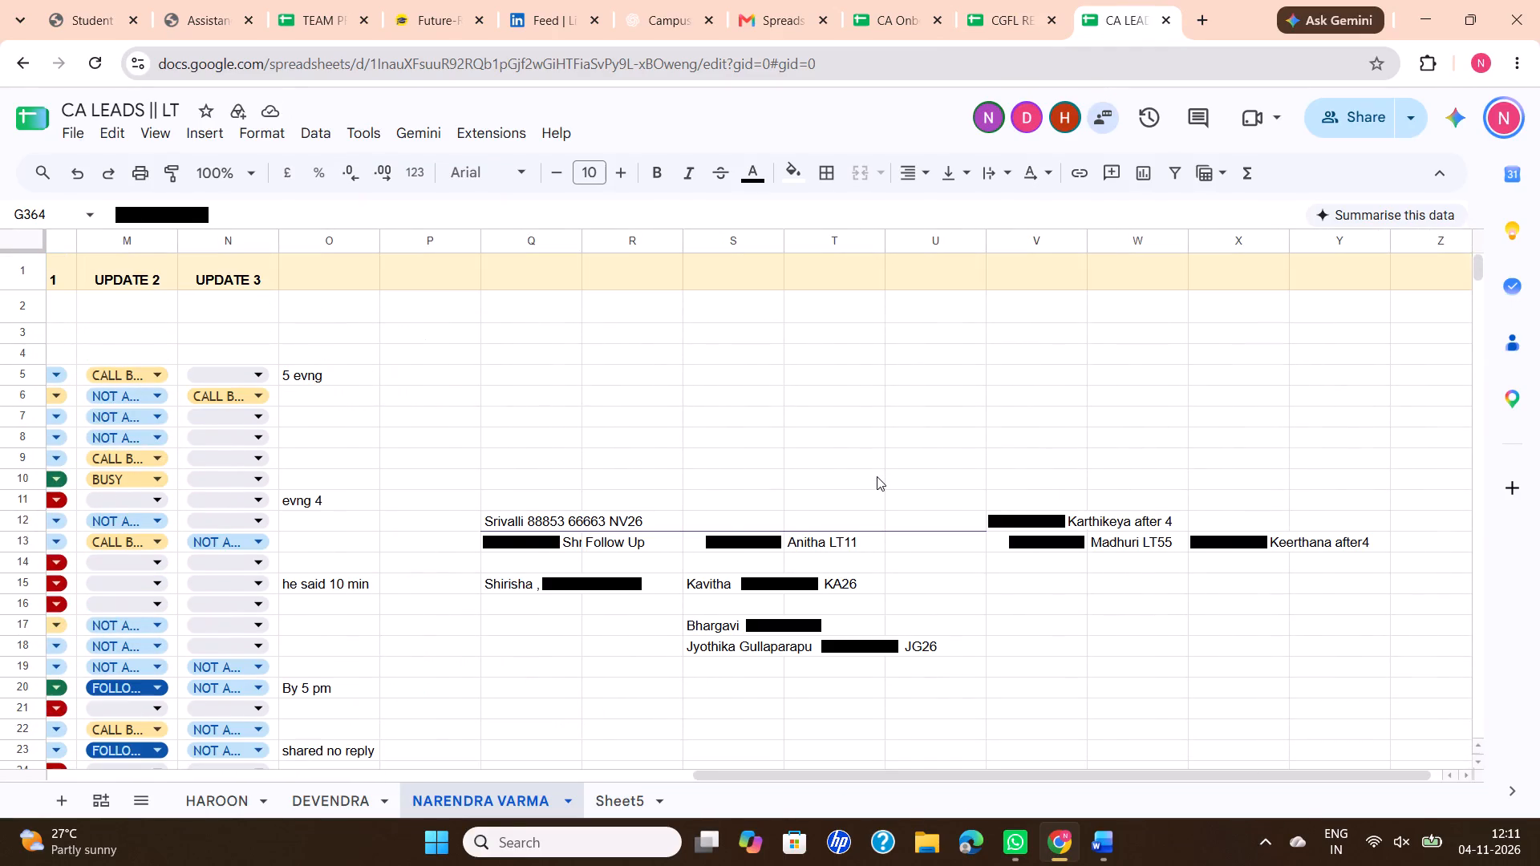
pyautogui.scroll(-1, 861, 624)
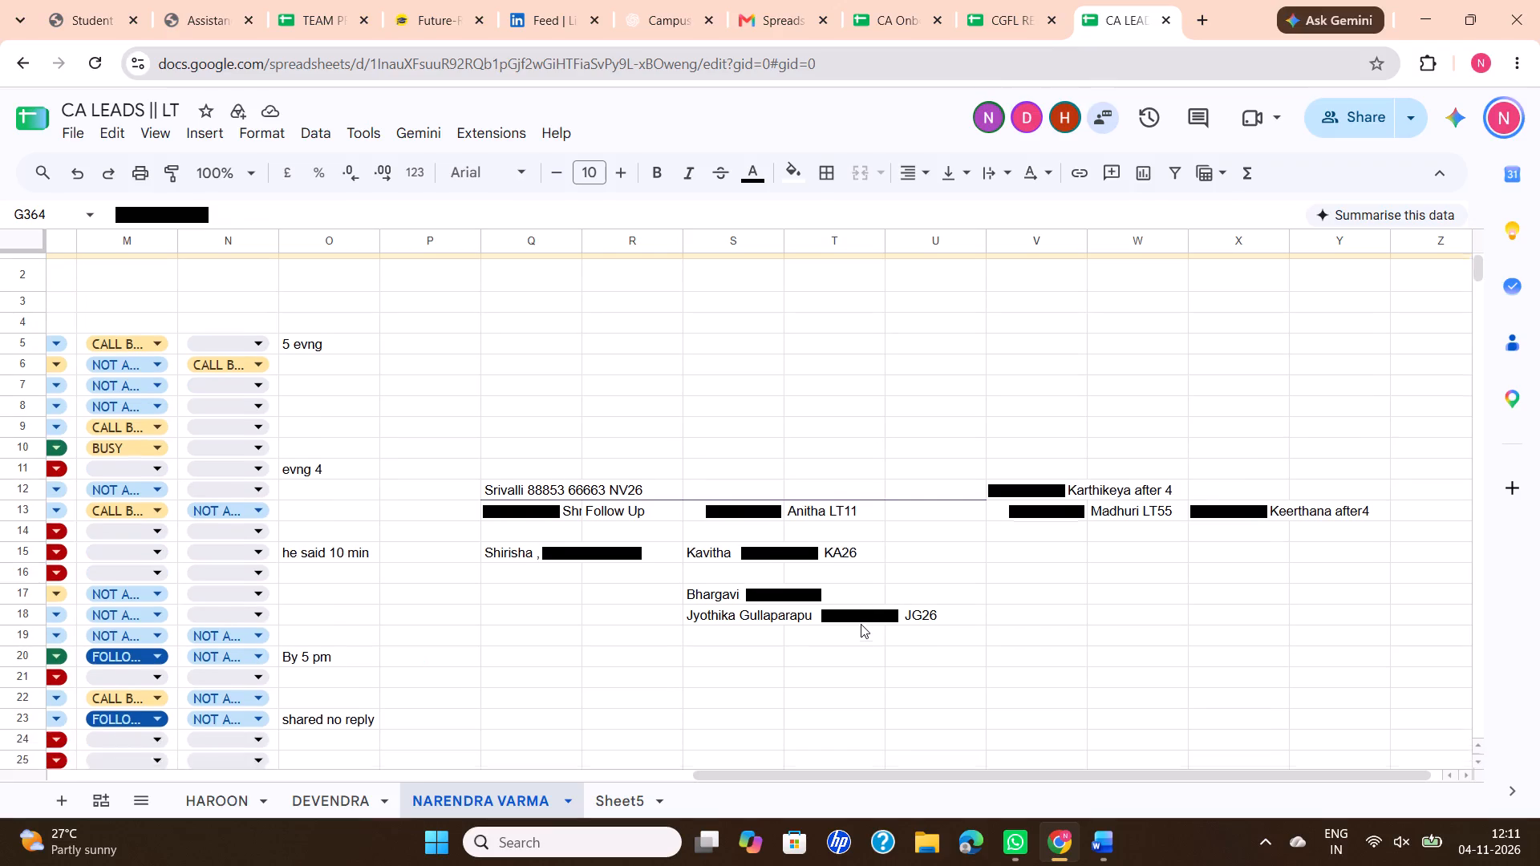
pyautogui.scroll(-19, 861, 624)
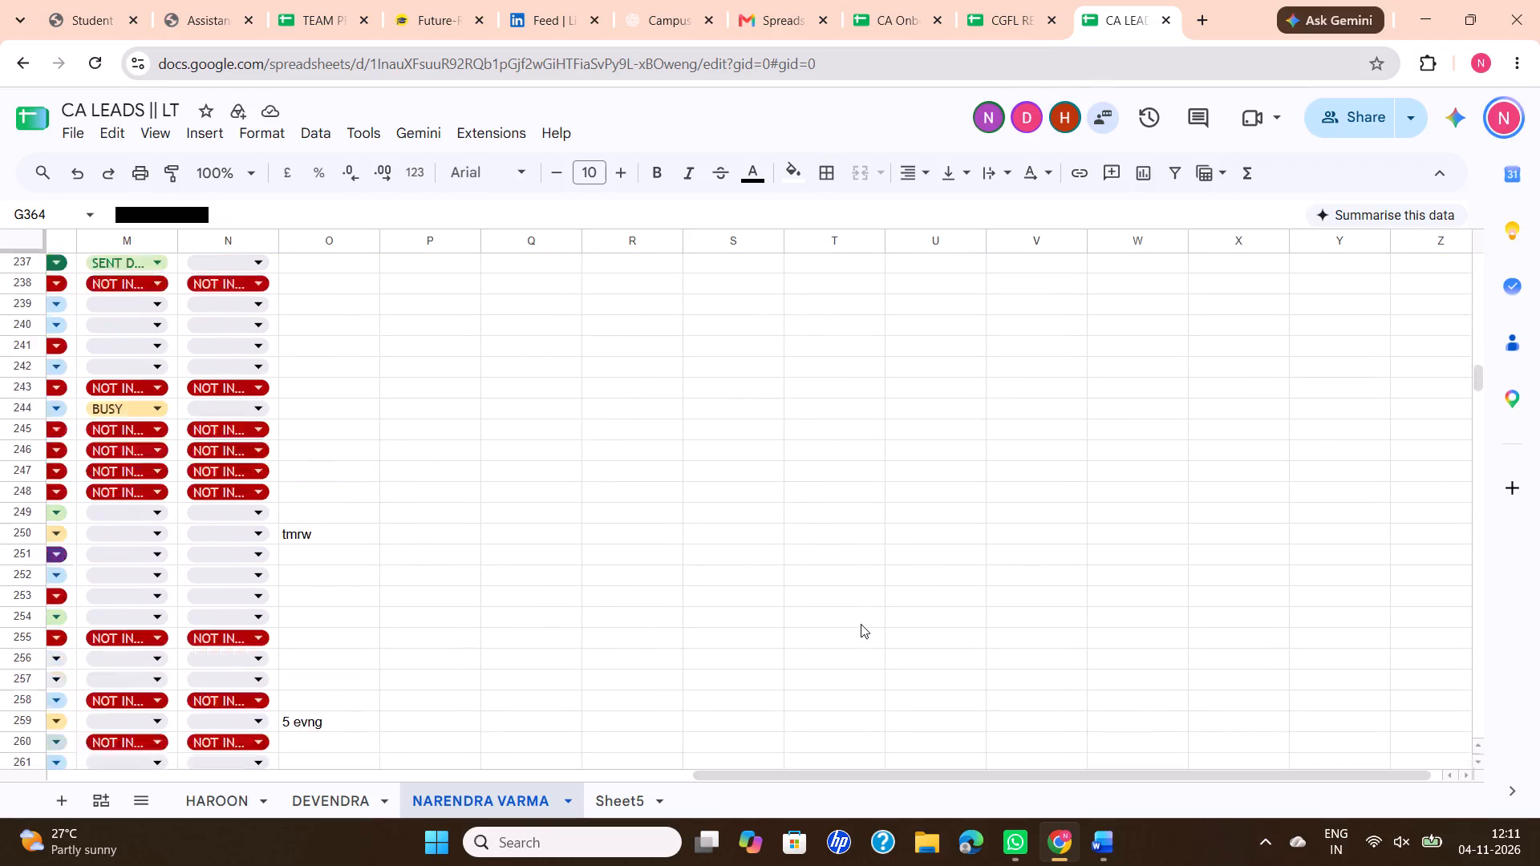
pyautogui.scroll(-2, 861, 624)
pyautogui.scroll(6, 861, 624)
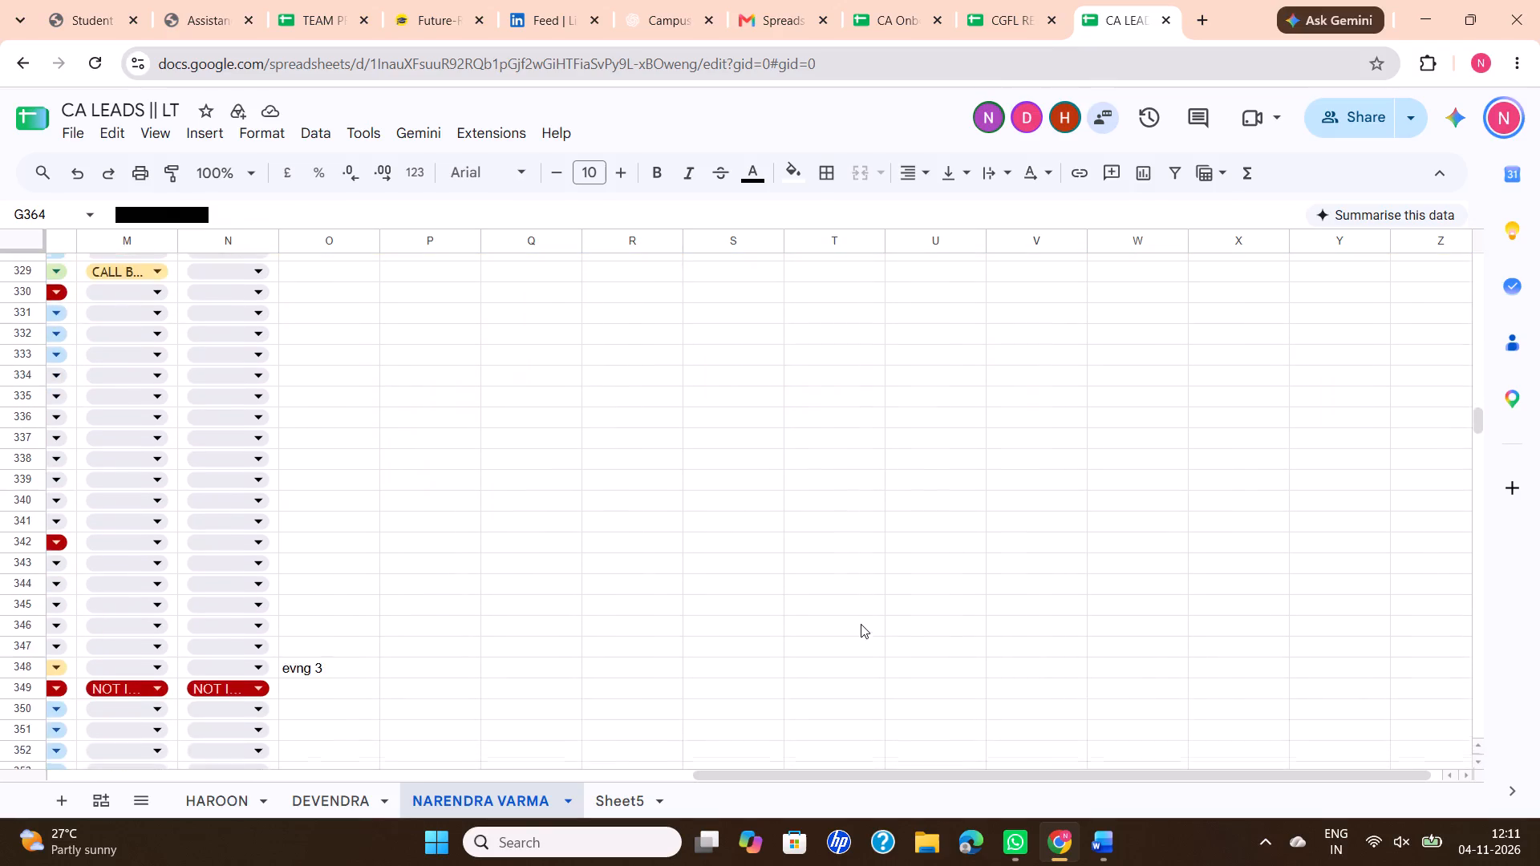
pyautogui.scroll(-6, 861, 624)
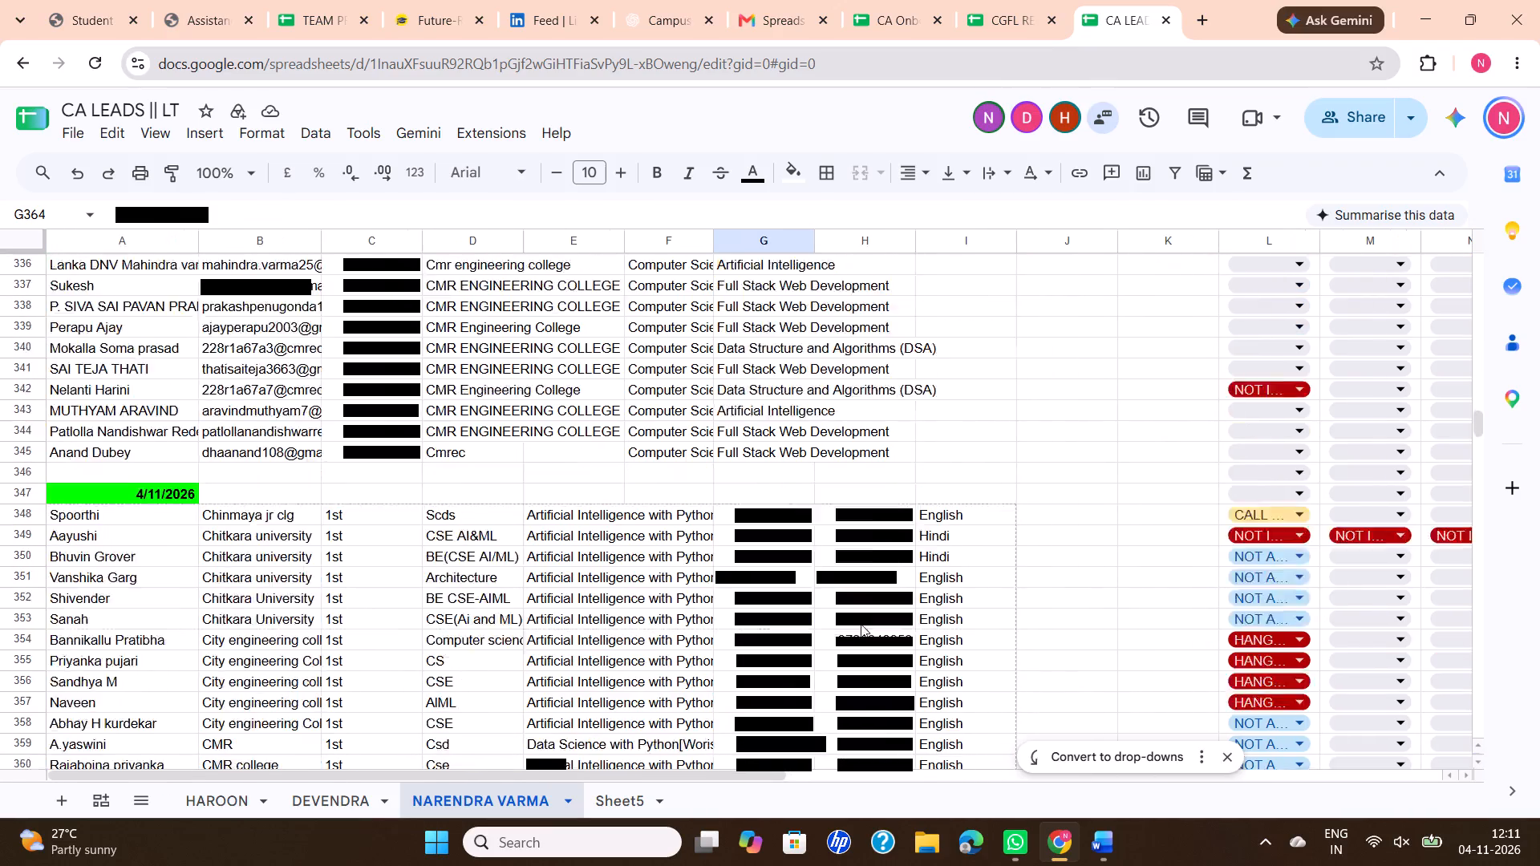
pyautogui.scroll(-3, 861, 624)
pyautogui.scroll(1, 861, 624)
pyautogui.scroll(-1, 861, 624)
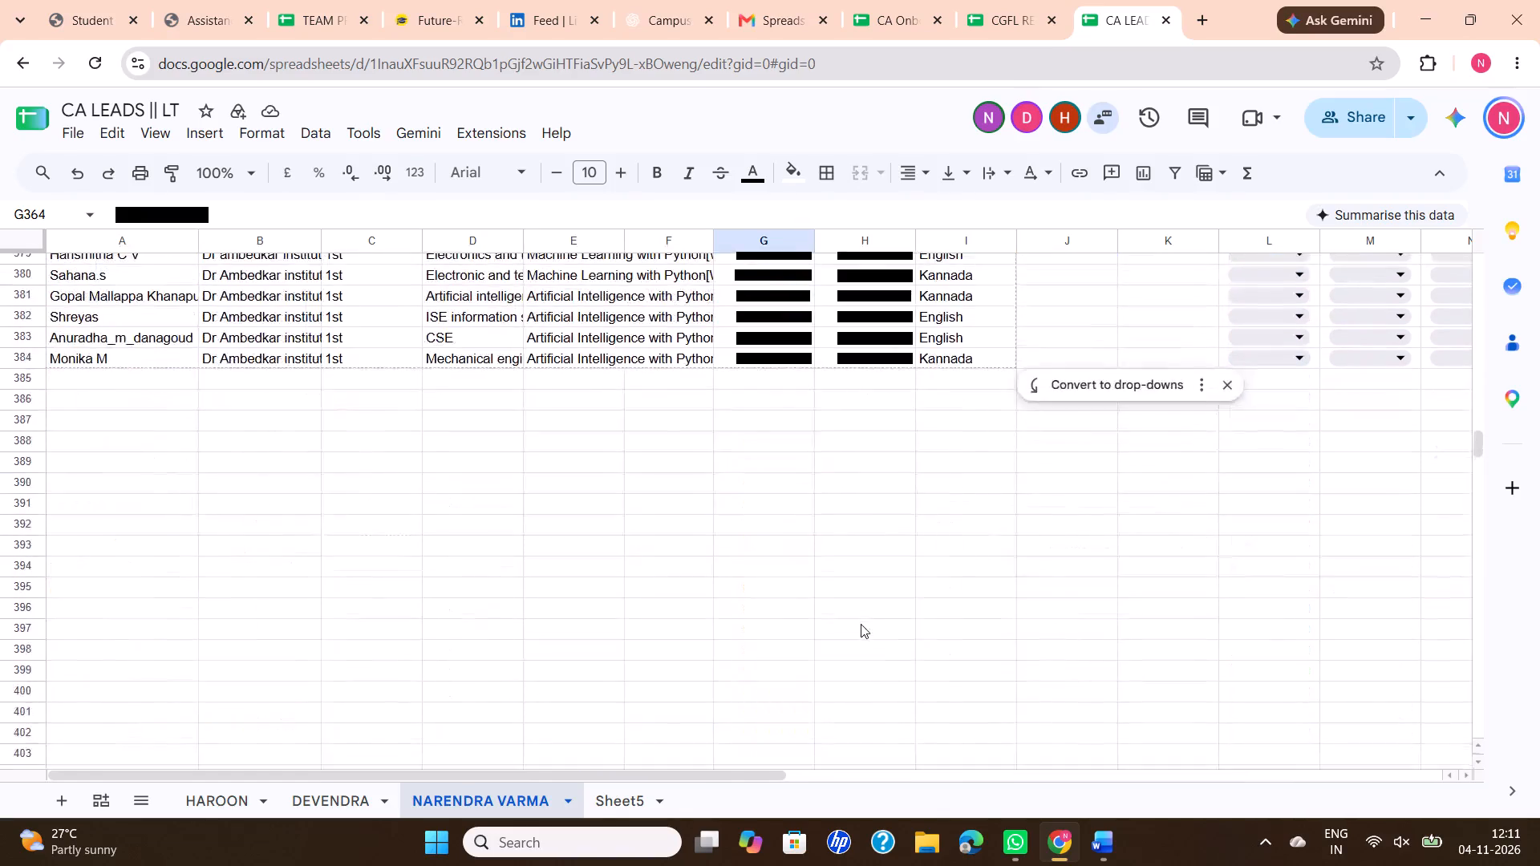
pyautogui.scroll(4, 861, 624)
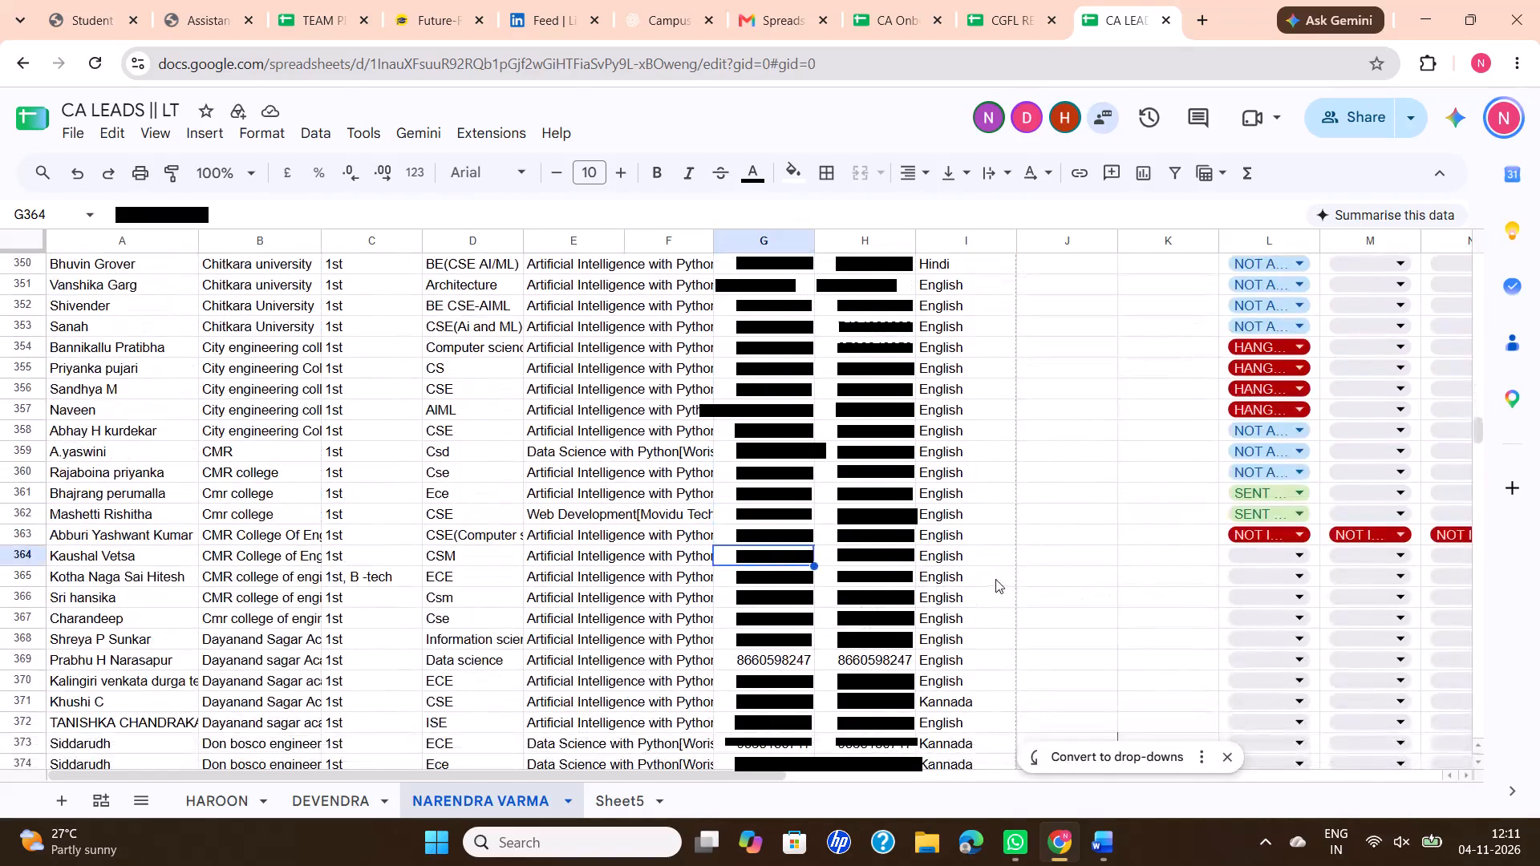
# Set the first call update for the lead in row 364 to CALL BACK.
pyautogui.hscroll(-1, 995, 579)
pyautogui.moveTo(1200, 555); pyautogui.dragTo(1187, 617)
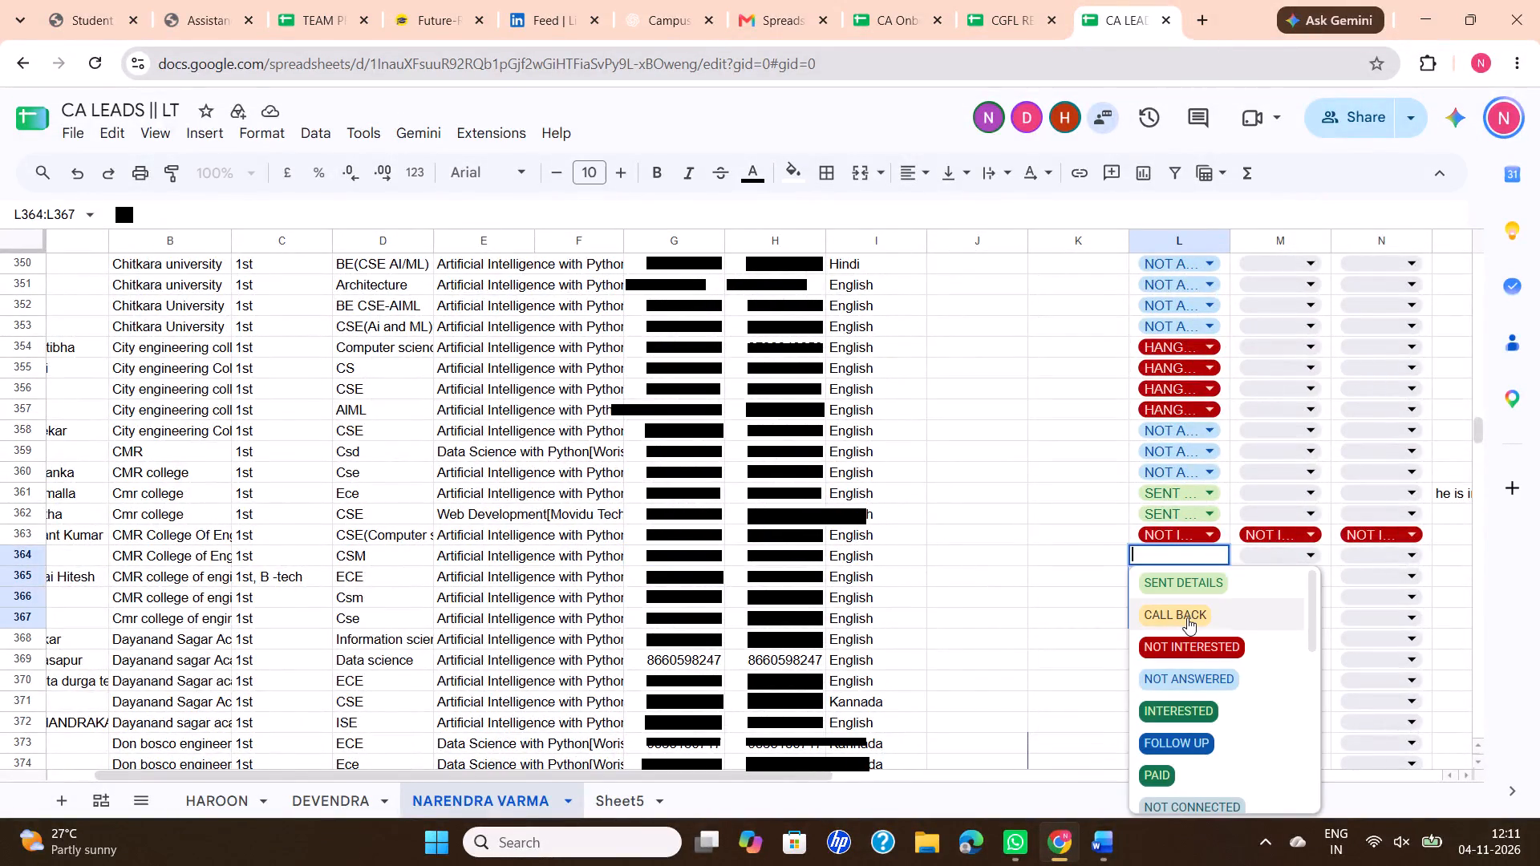
pyautogui.click(1187, 617)
# Enter the note "4.3 evng" in column O for the row 364 lead.
pyautogui.hscroll(-4, 1187, 617)
pyautogui.click(903, 560)
pyautogui.doubleClick(903, 560)
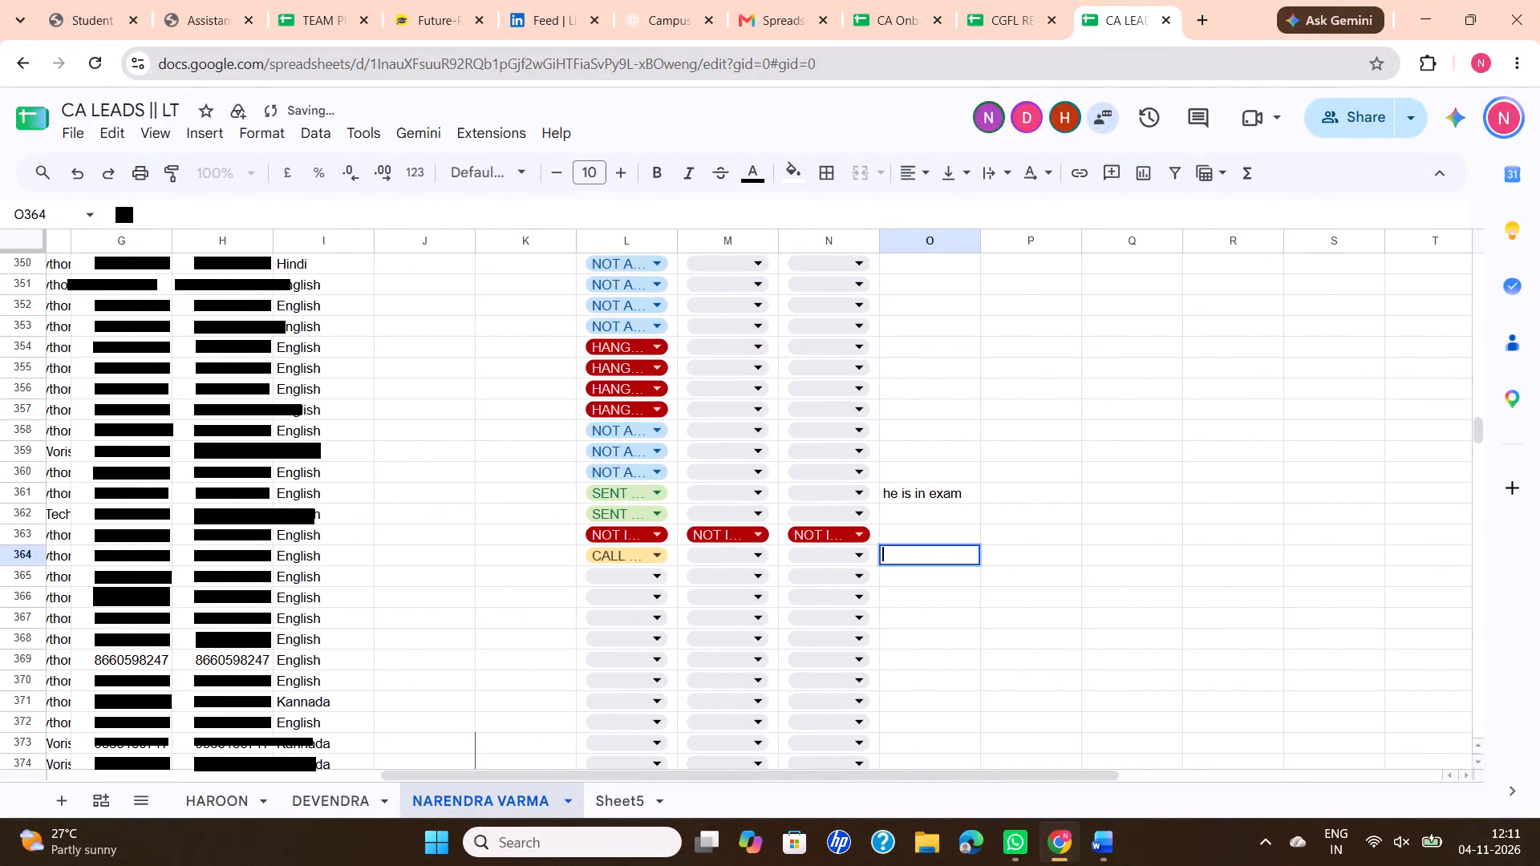
pyautogui.write('4.')
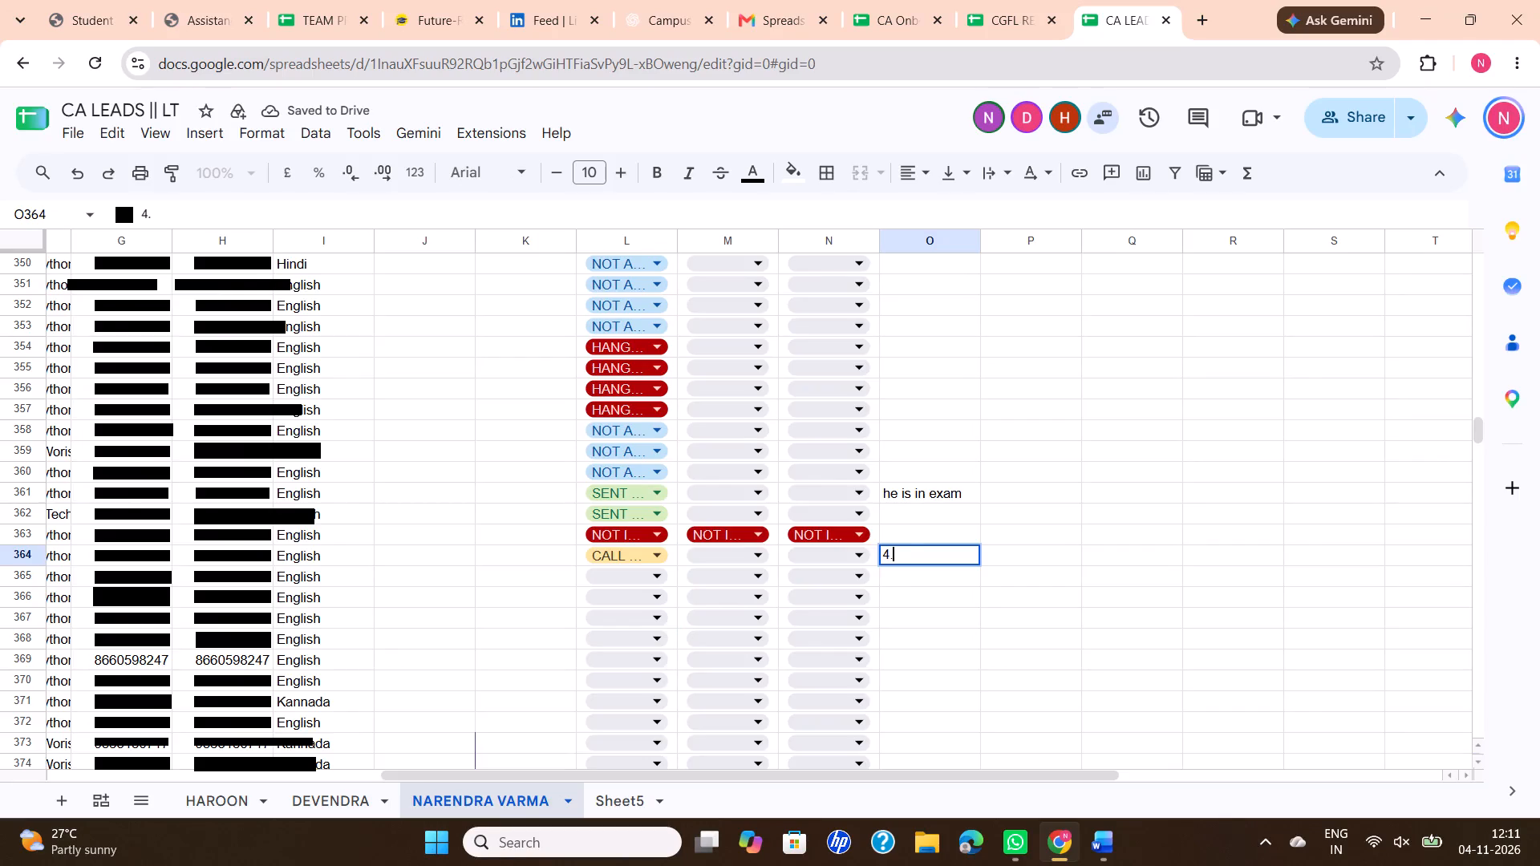
pyautogui.press('4')
pyautogui.press('BackSpace')
pyautogui.press('3')
pyautogui.press('space')
pyautogui.write('ec')
pyautogui.press('BackSpace')
pyautogui.write('vng')
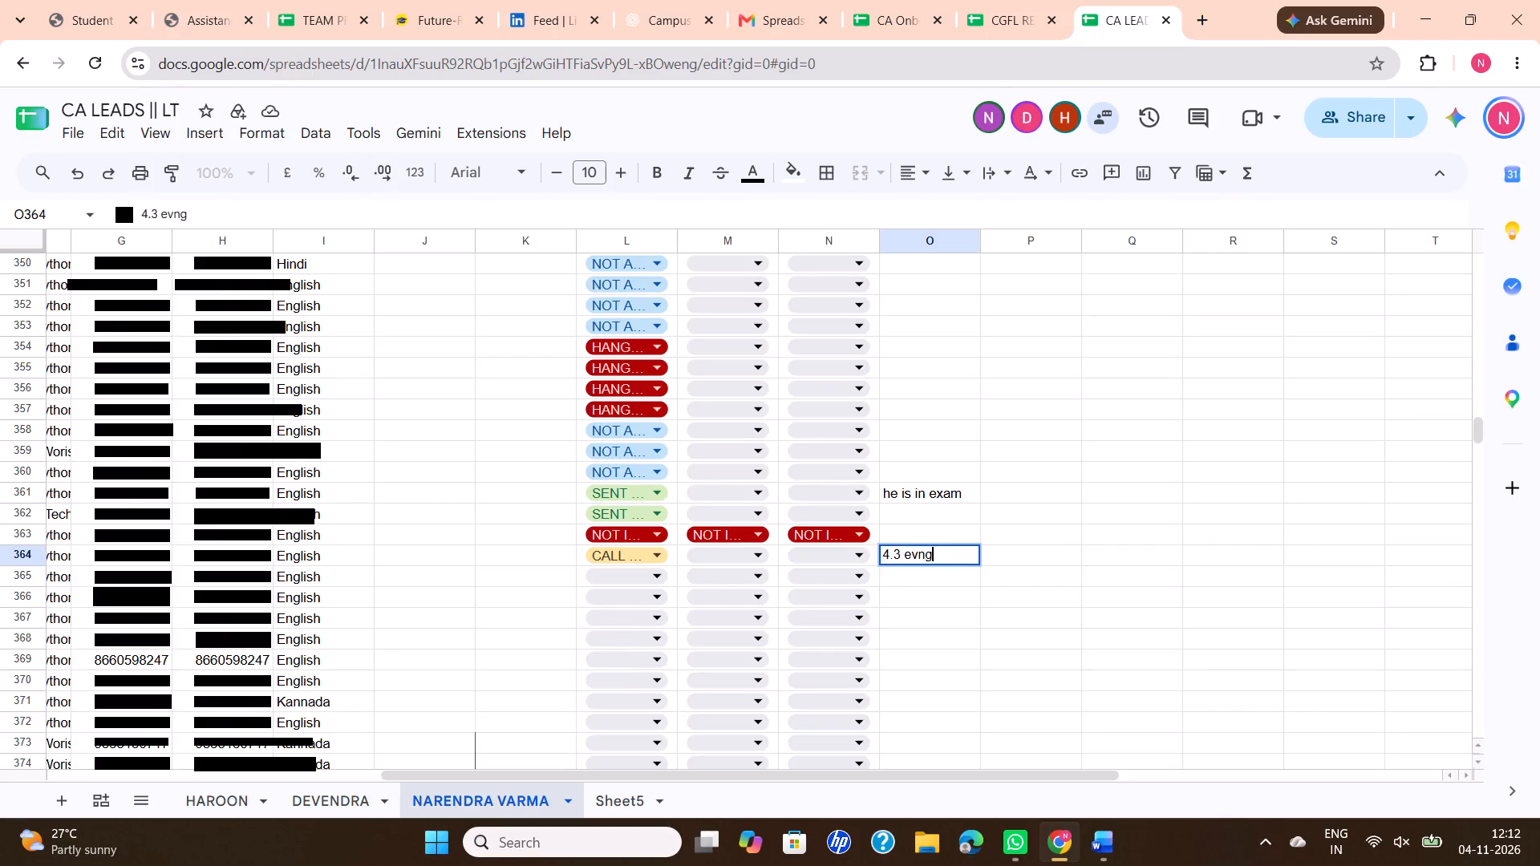
pyautogui.click(527, 578)
# Select the phone number in column G of the row 365 lead.
pyautogui.hscroll(6, 527, 578)
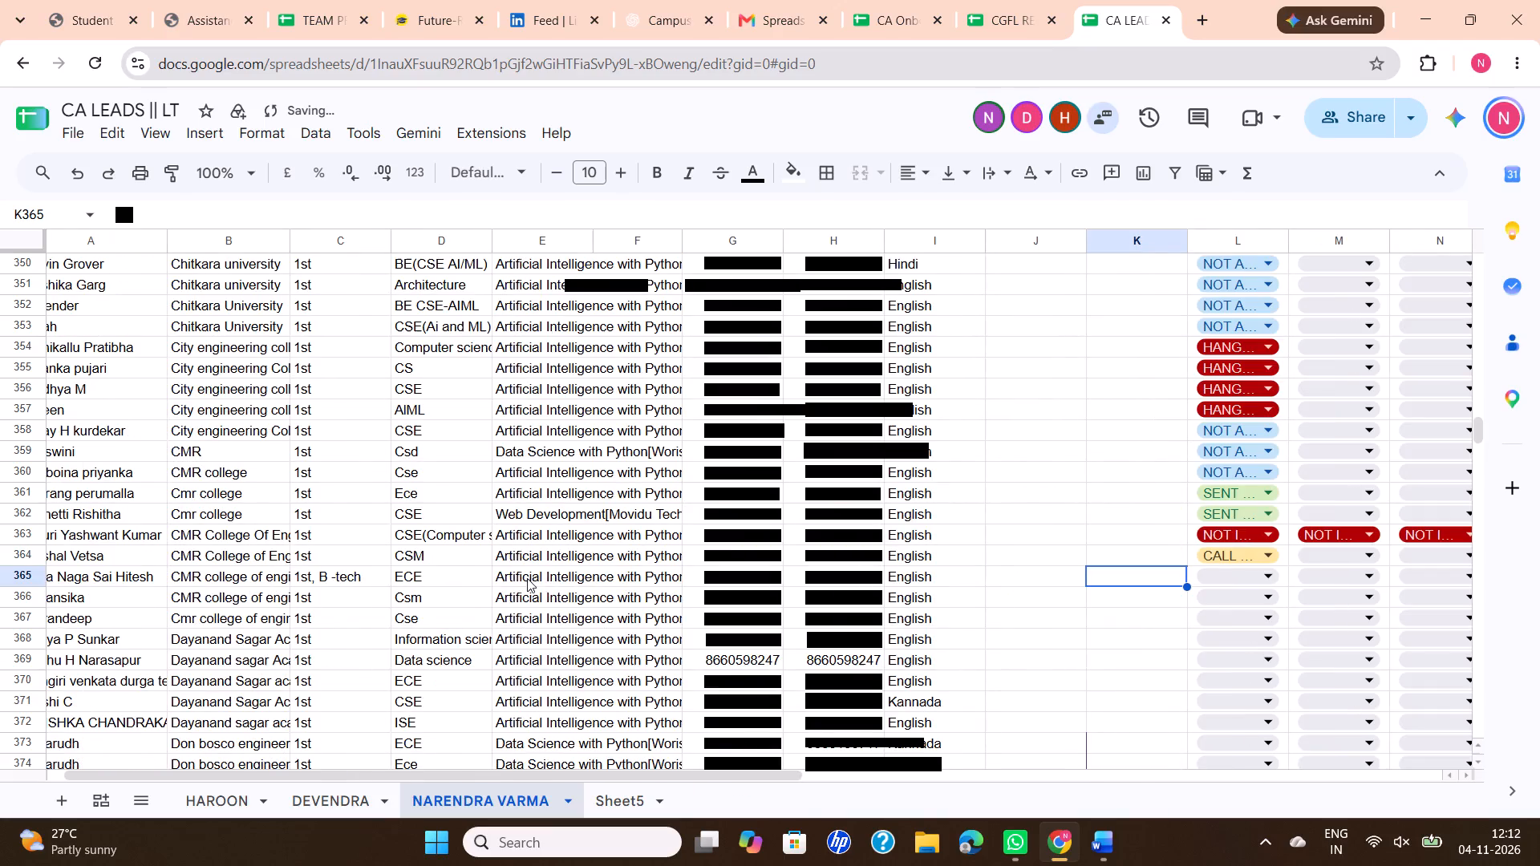
pyautogui.click(751, 581)
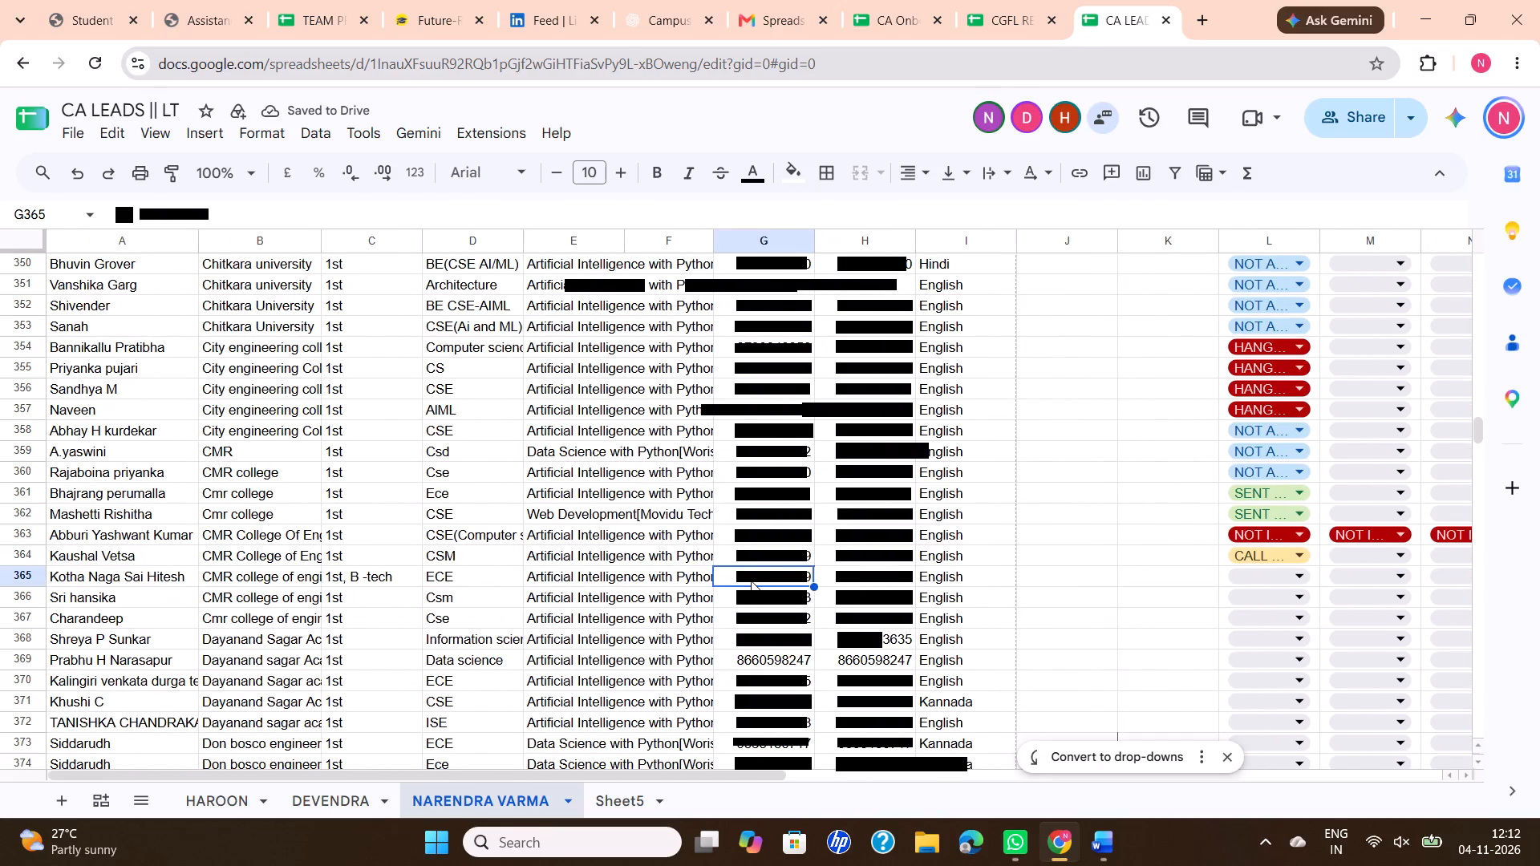
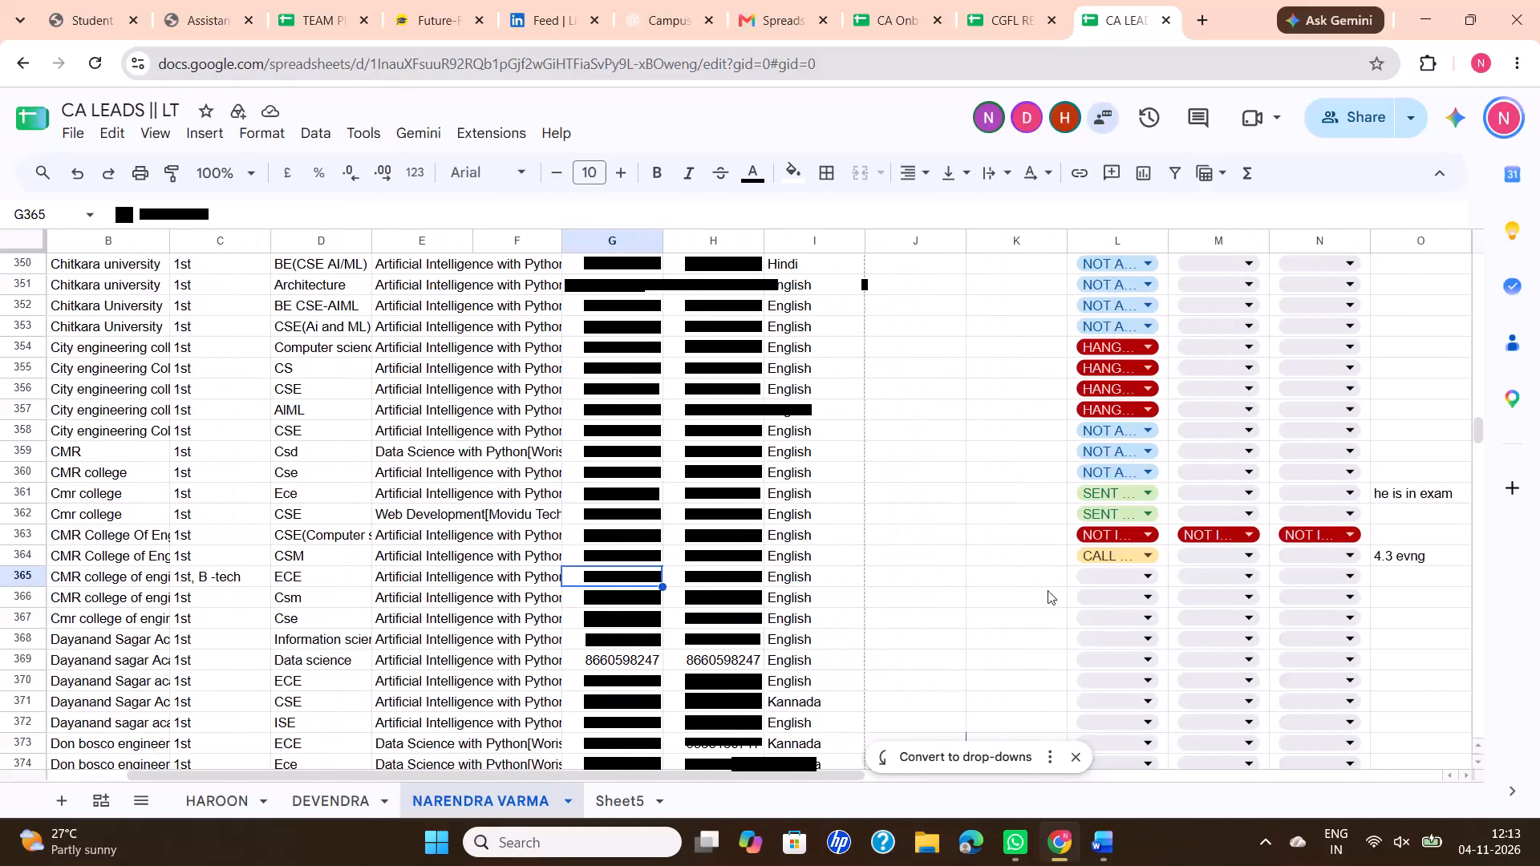
# Set the first call update in column L for the row 365 lead to NOT ANSWERED.
pyautogui.moveTo(1095, 577); pyautogui.dragTo(1083, 714)
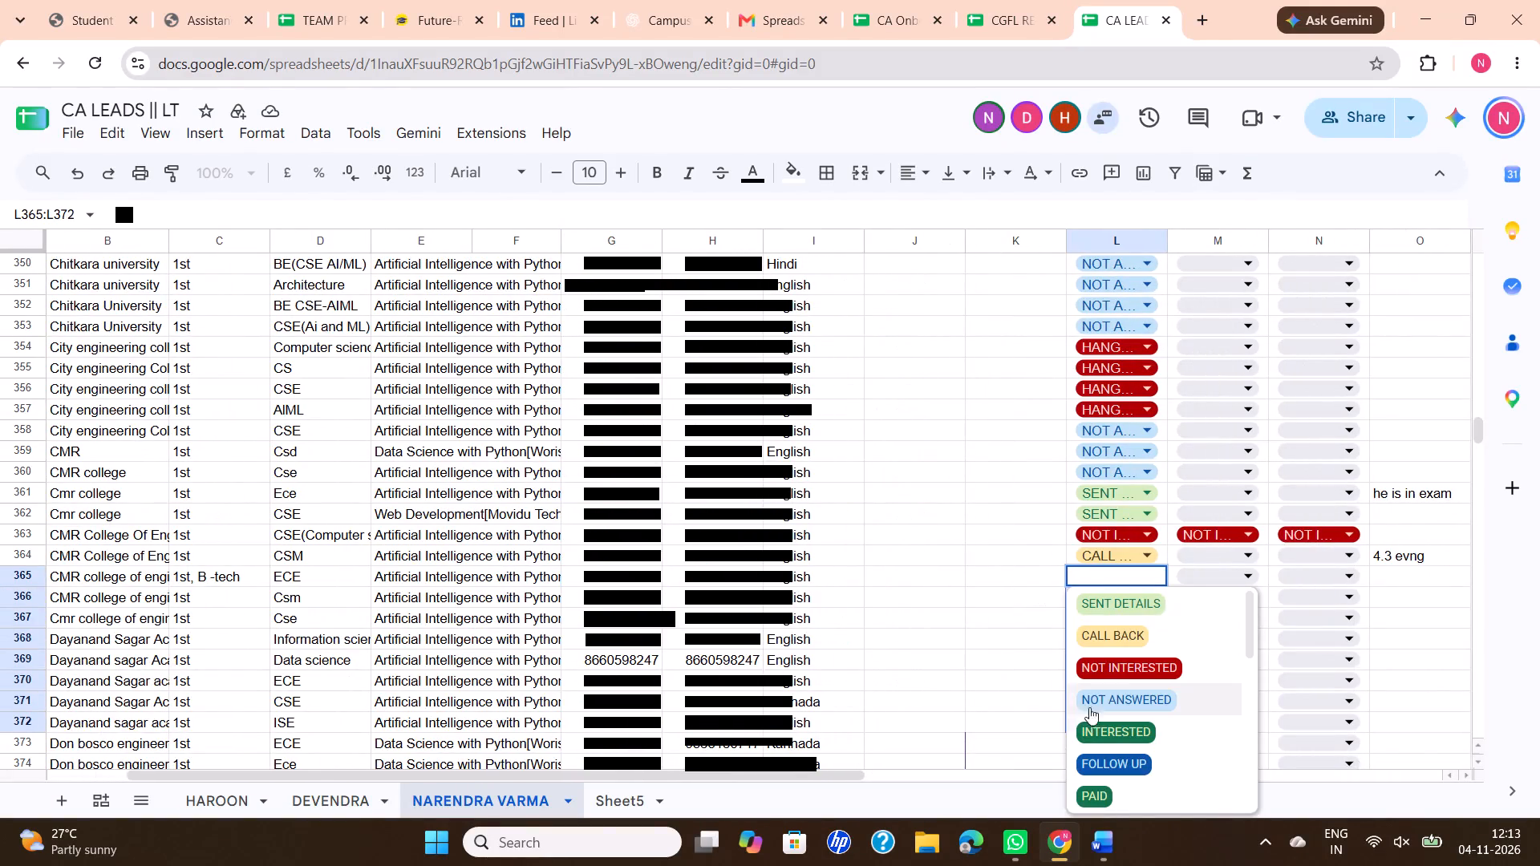
pyautogui.click(1096, 700)
pyautogui.click(1032, 603)
# Select the phone number in column G of the row 366 lead.
pyautogui.hscroll(2, 1032, 603)
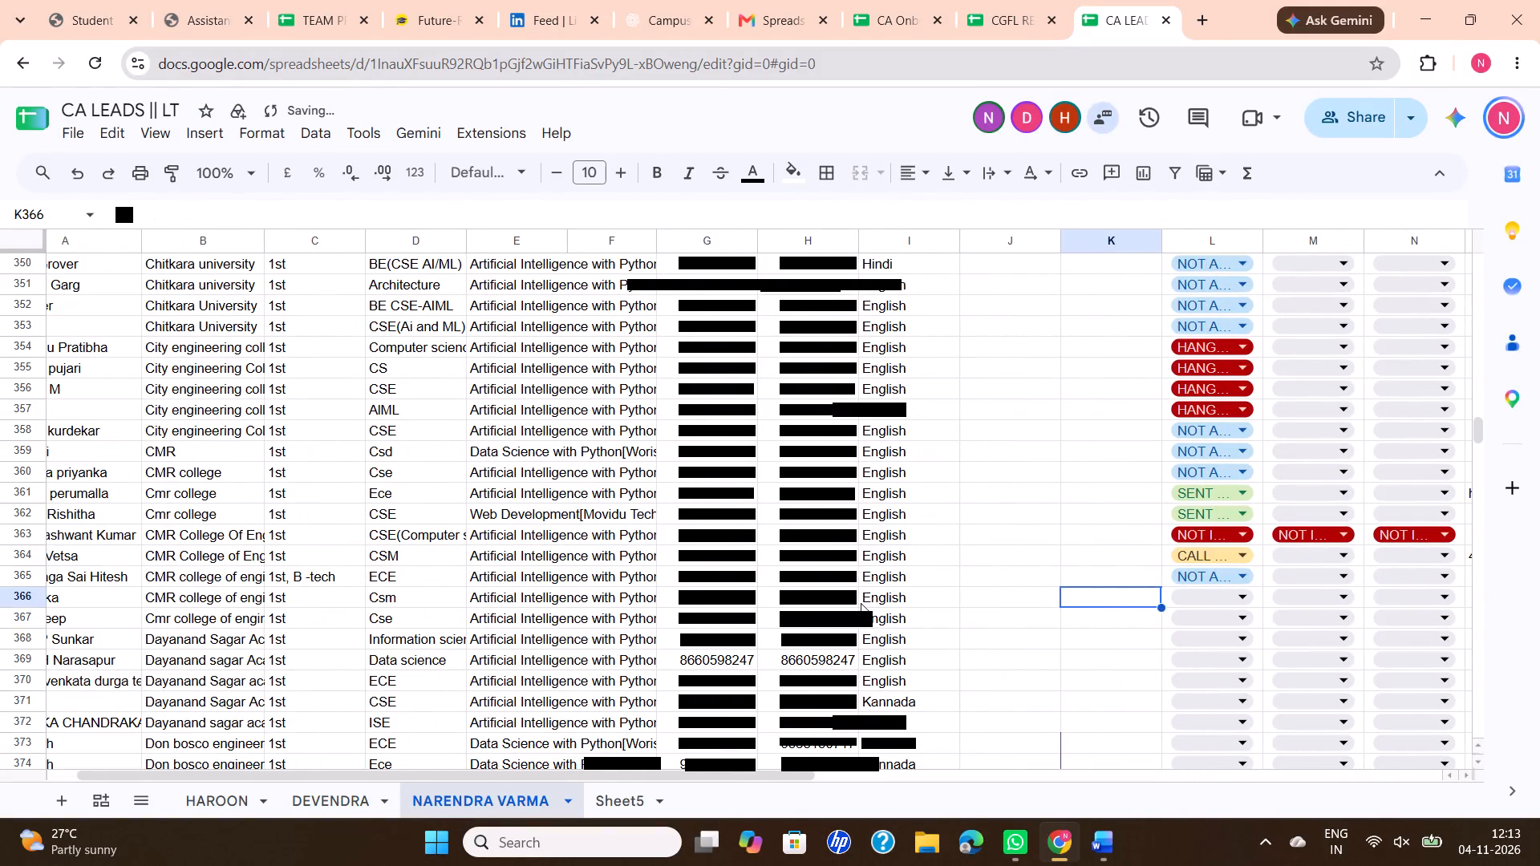
pyautogui.click(801, 600)
pyautogui.scroll(-1, 801, 600)
pyautogui.scroll(-1, 925, 586)
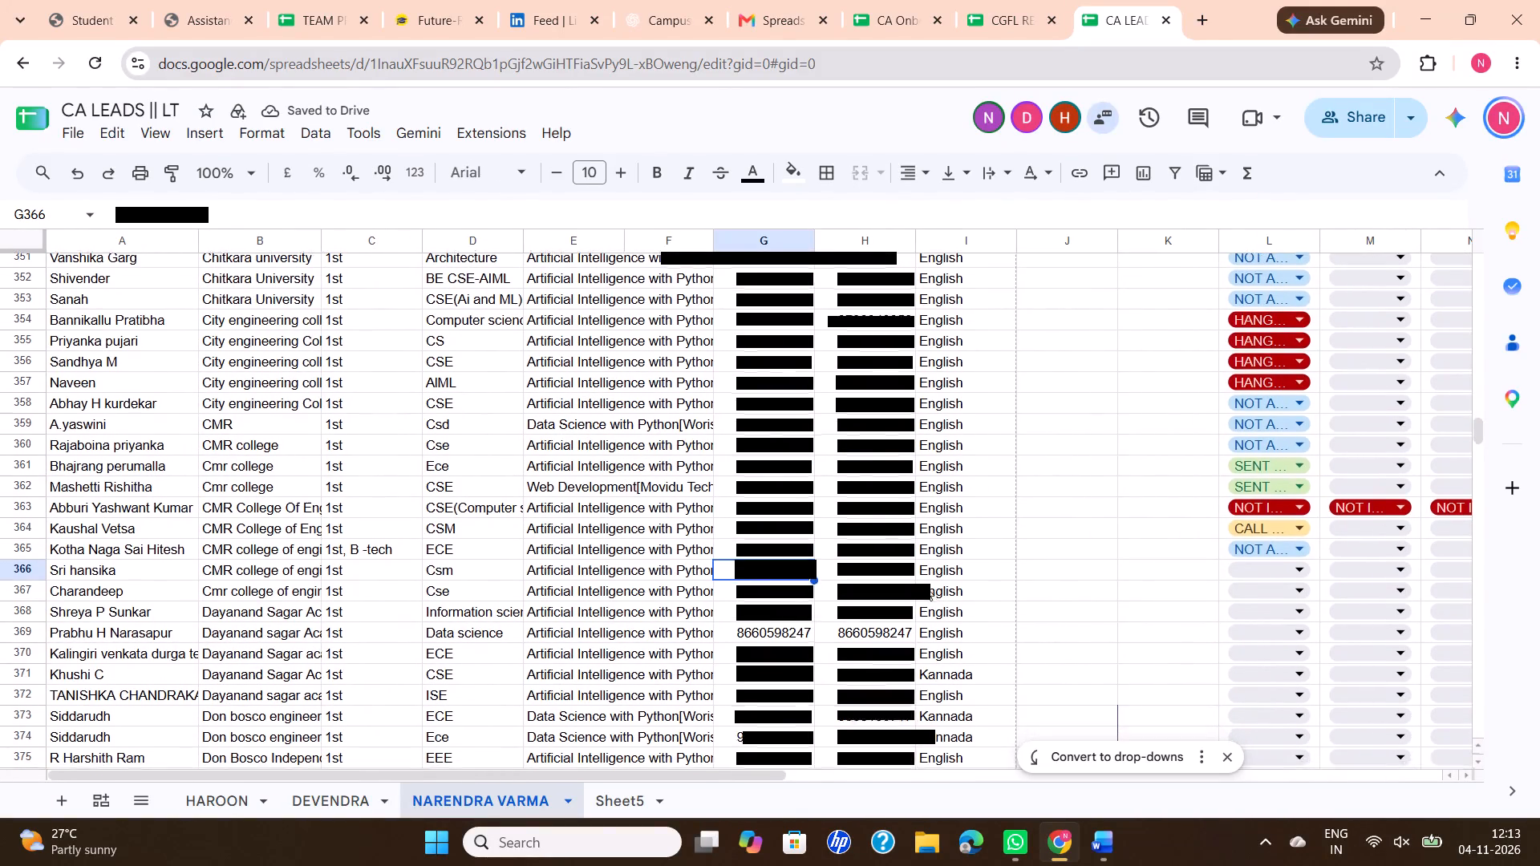
pyautogui.scroll(-1, 925, 586)
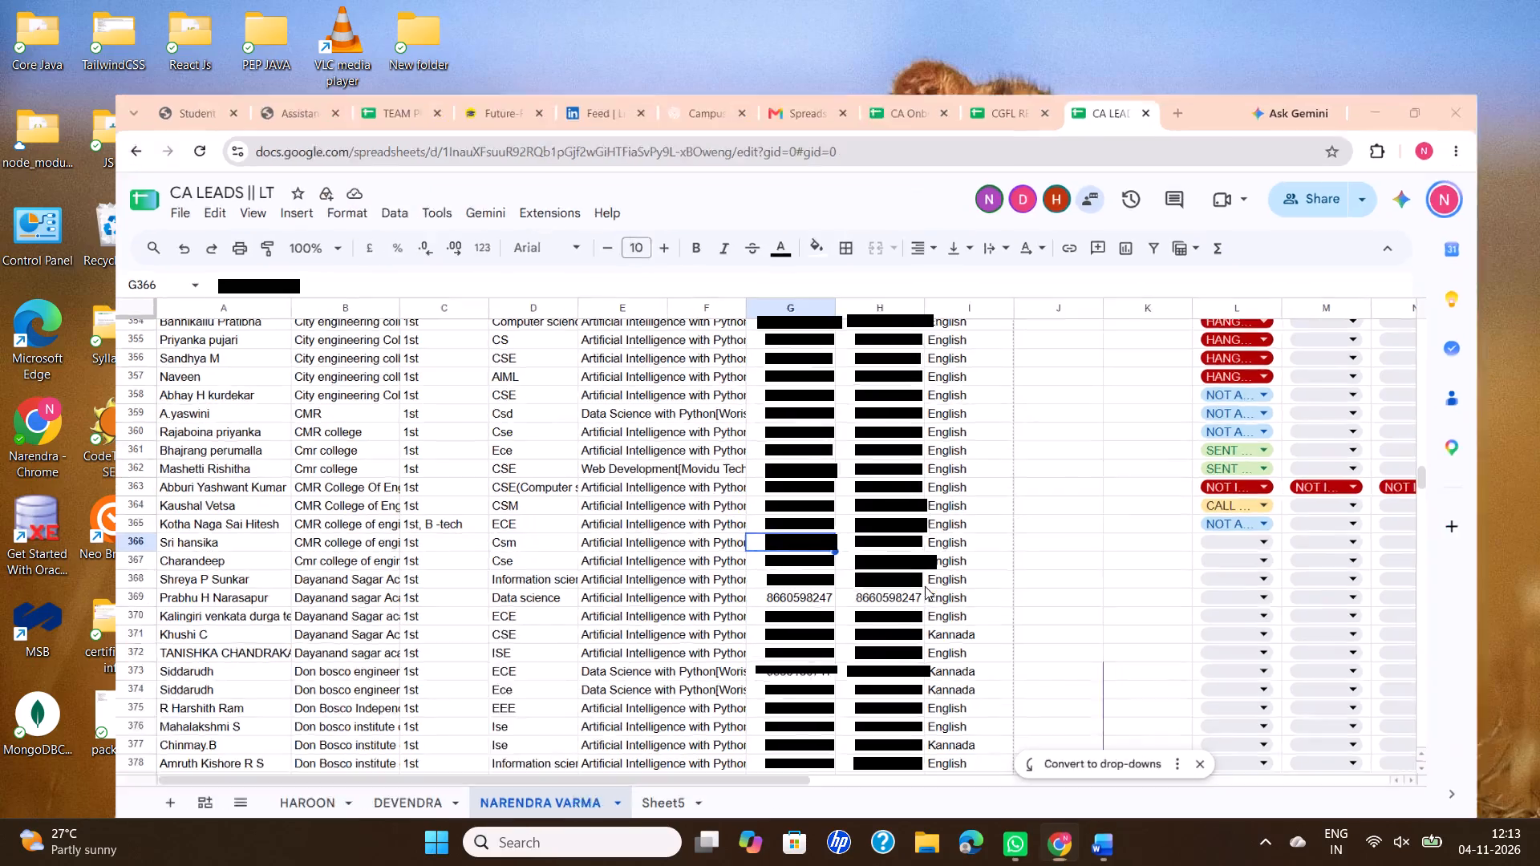
# Switch to the desktop and launch the Kiro app.
pyautogui.doubleClick(348, 609)
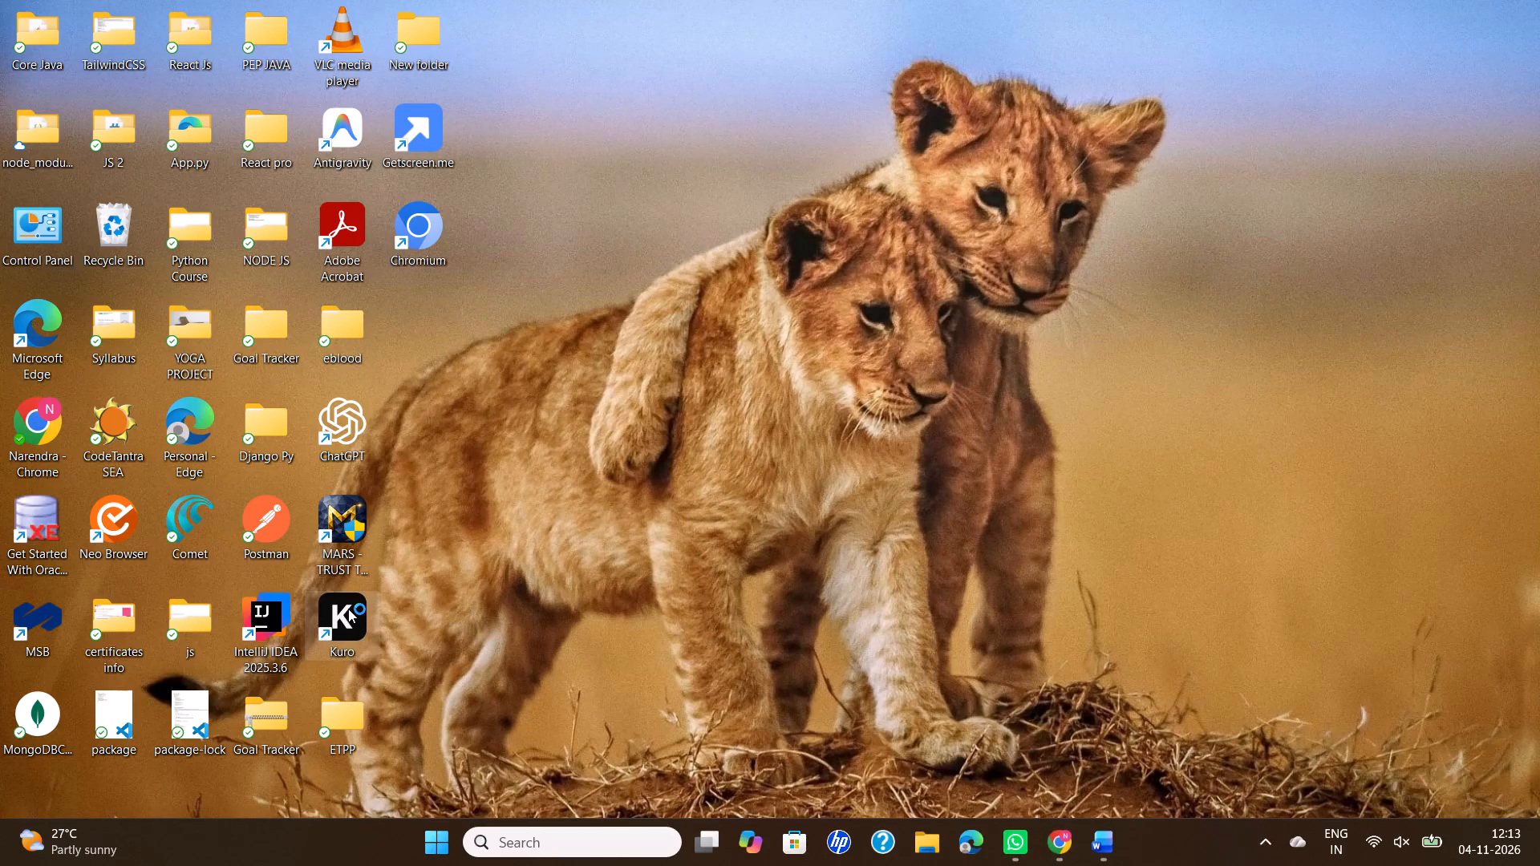
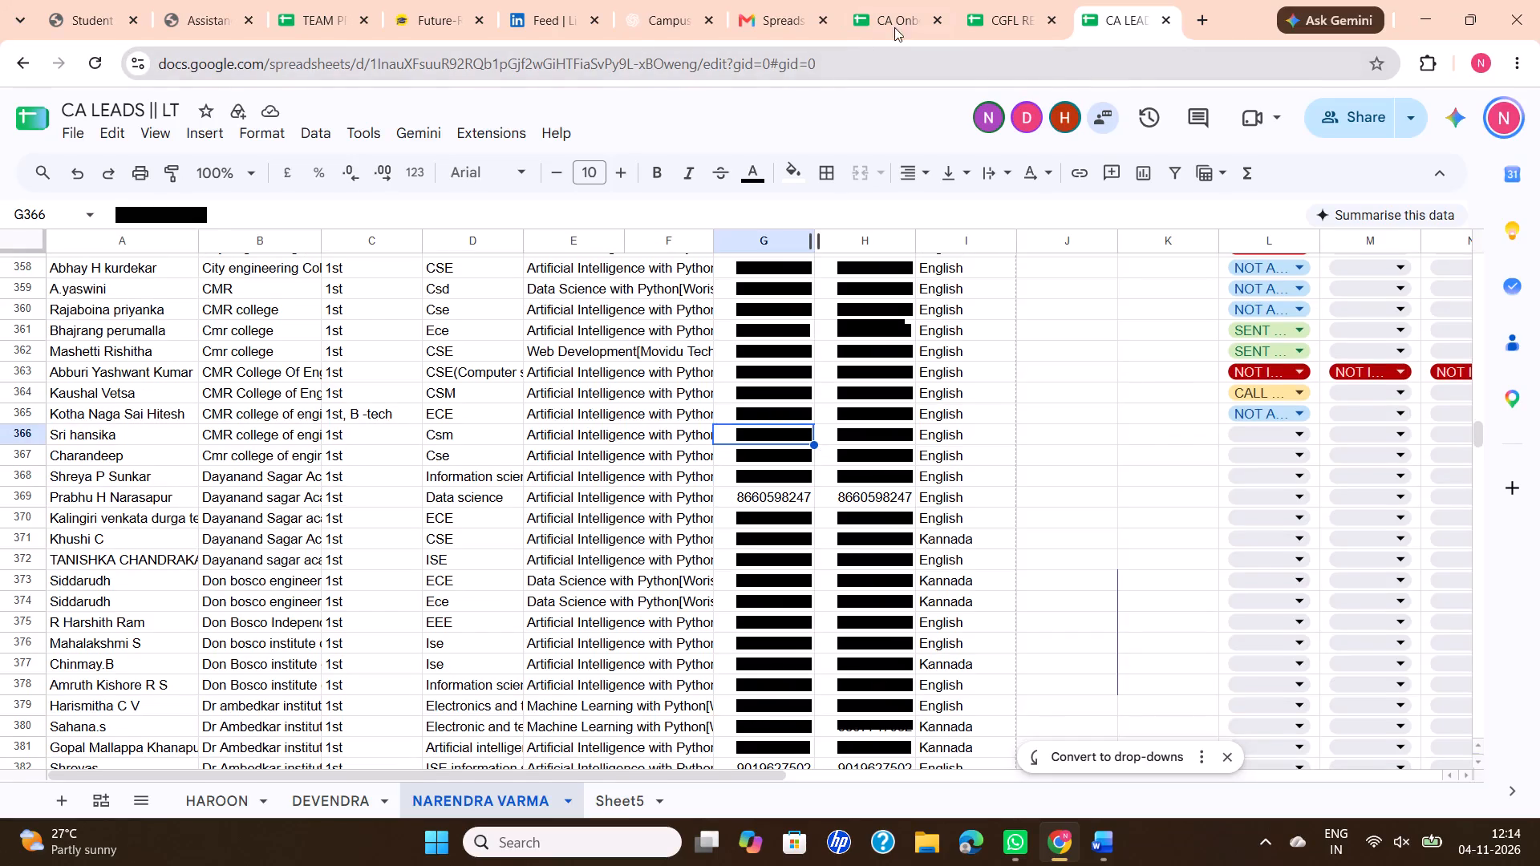
# Reload the CA Onboarding Application (Responses) sheet and examine the most recent applications, including their internship domains and LEAD GEN BD NAME entries.
pyautogui.click(900, 22)
pyautogui.scroll(-1, 457, 463)
pyautogui.hscroll(-5, 457, 463)
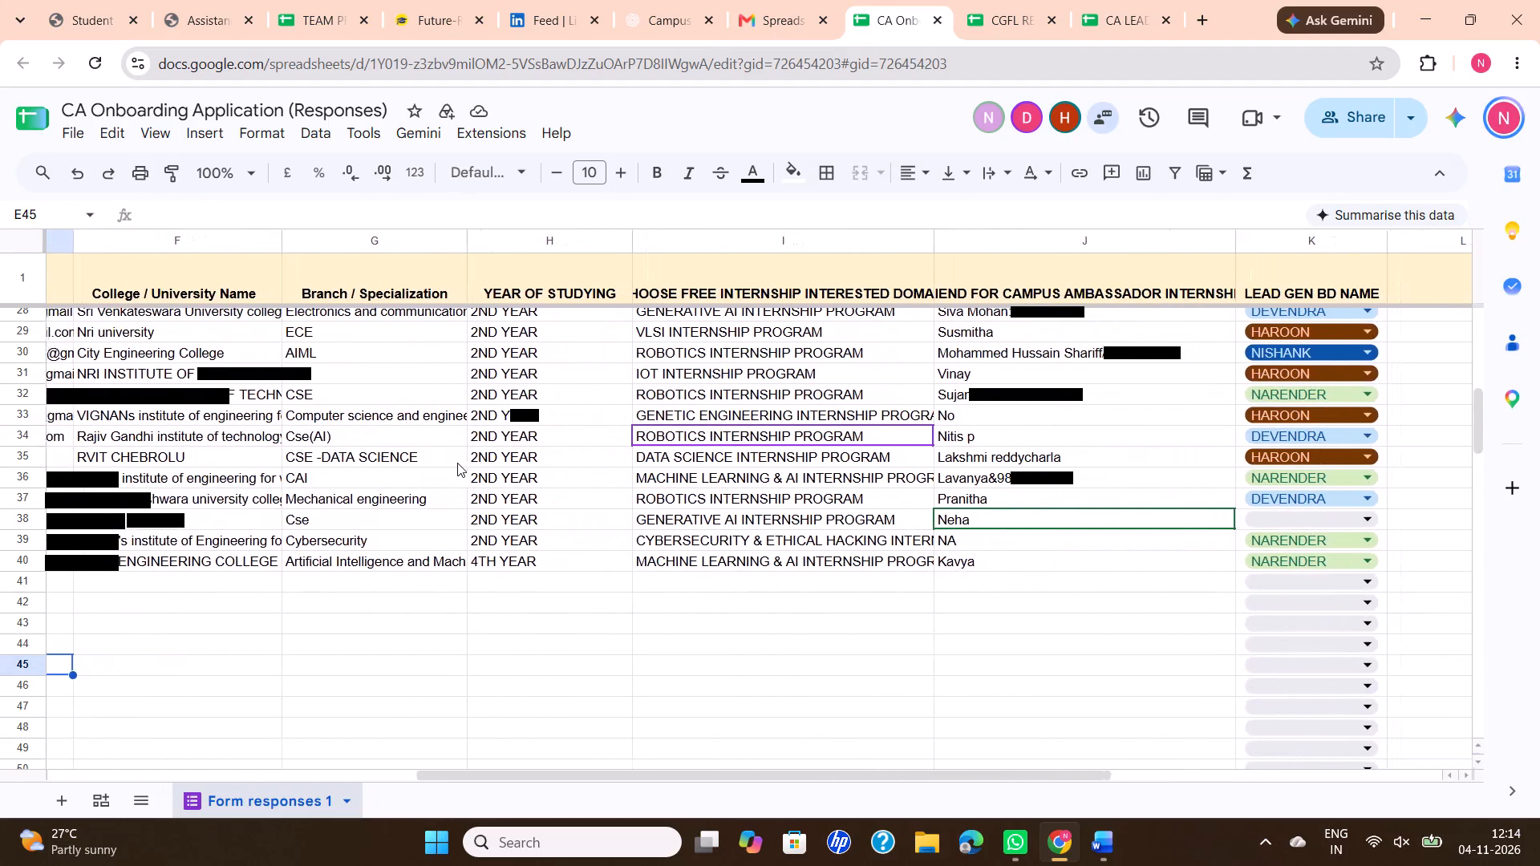
pyautogui.hscroll(9, 457, 463)
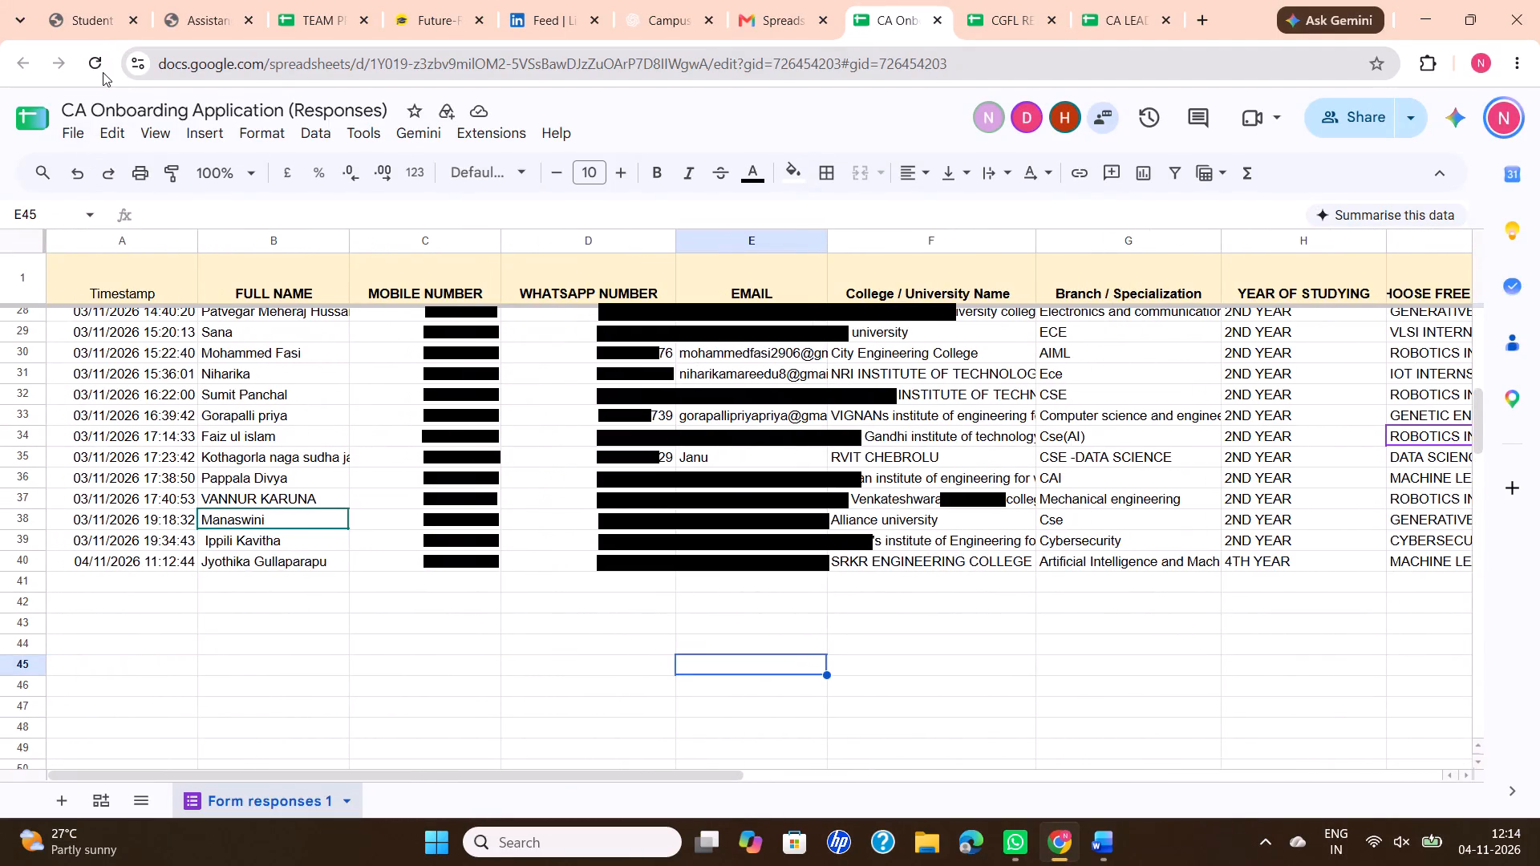
pyautogui.click(101, 70)
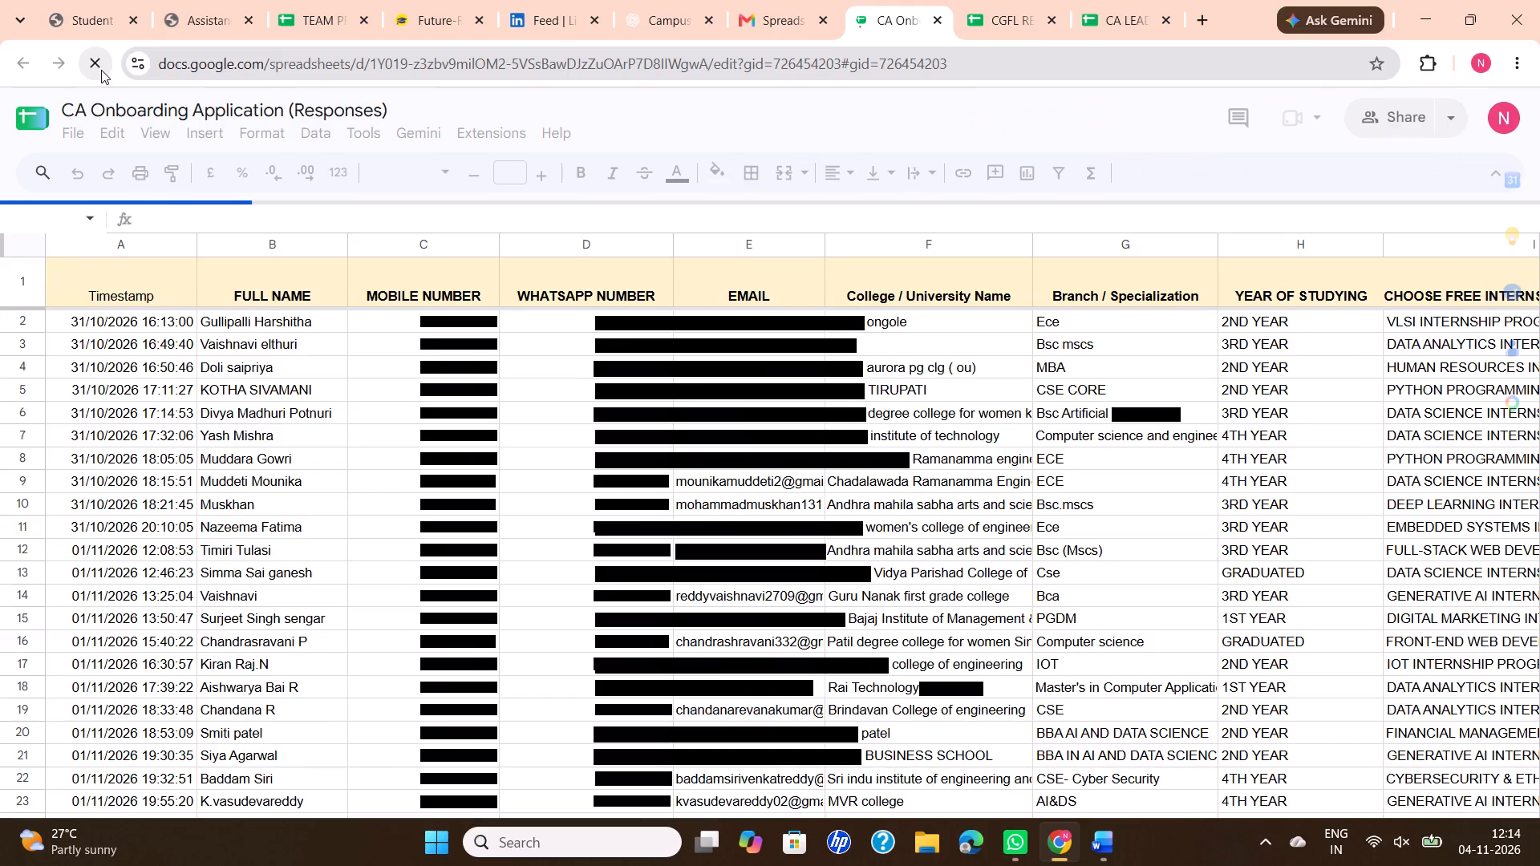
pyautogui.scroll(-2, 355, 409)
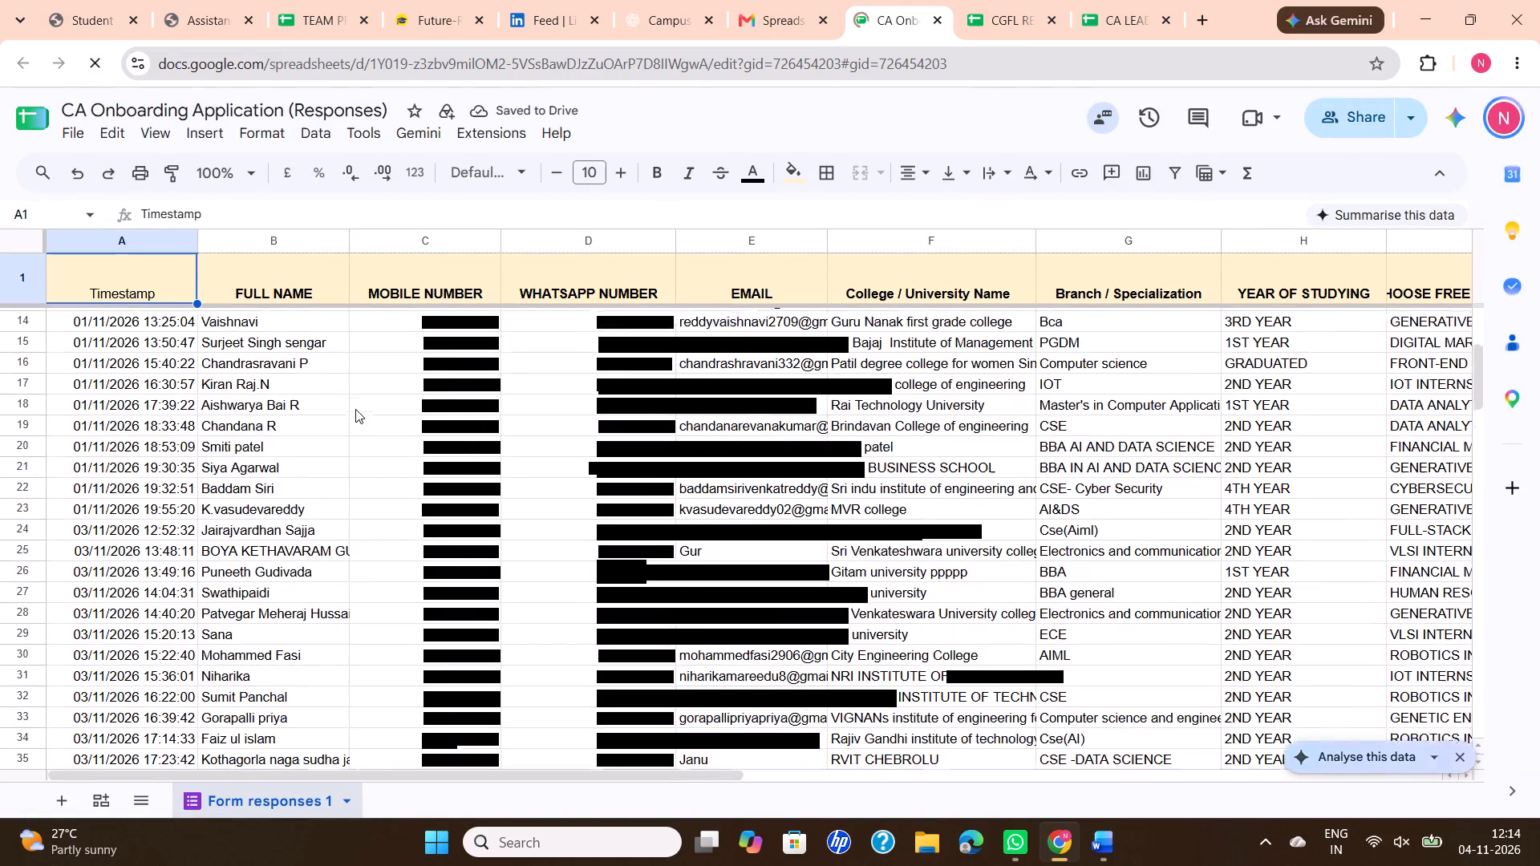
pyautogui.scroll(-1, 355, 409)
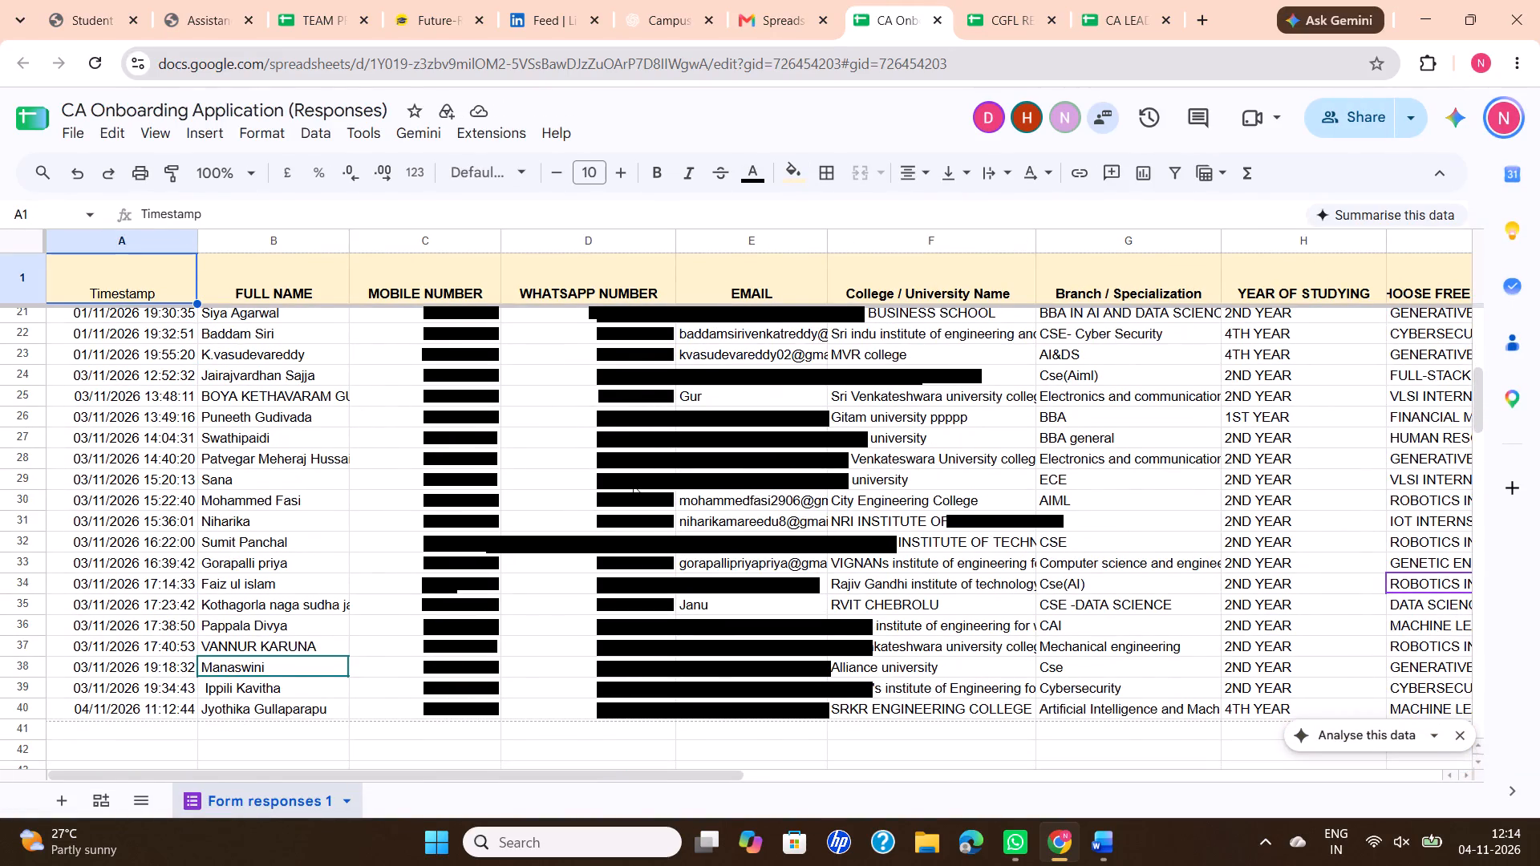
pyautogui.hscroll(-5, 633, 485)
pyautogui.hscroll(6, 633, 485)
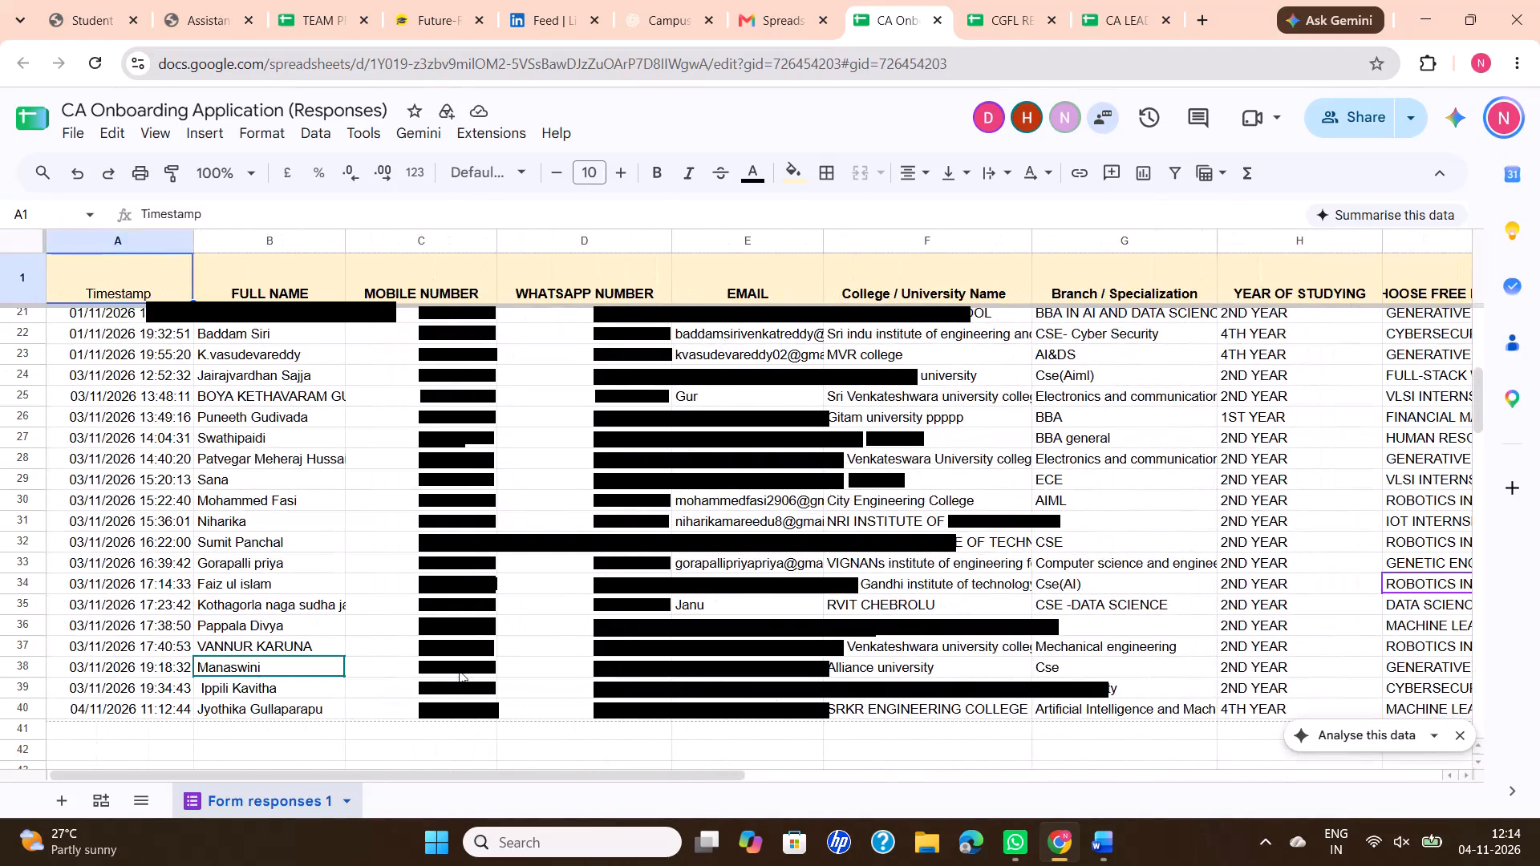
# Copy the mobile number in column C of the row 38 Alliance university applicant.
pyautogui.tripleClick(460, 670)
pyautogui.click(460, 670)
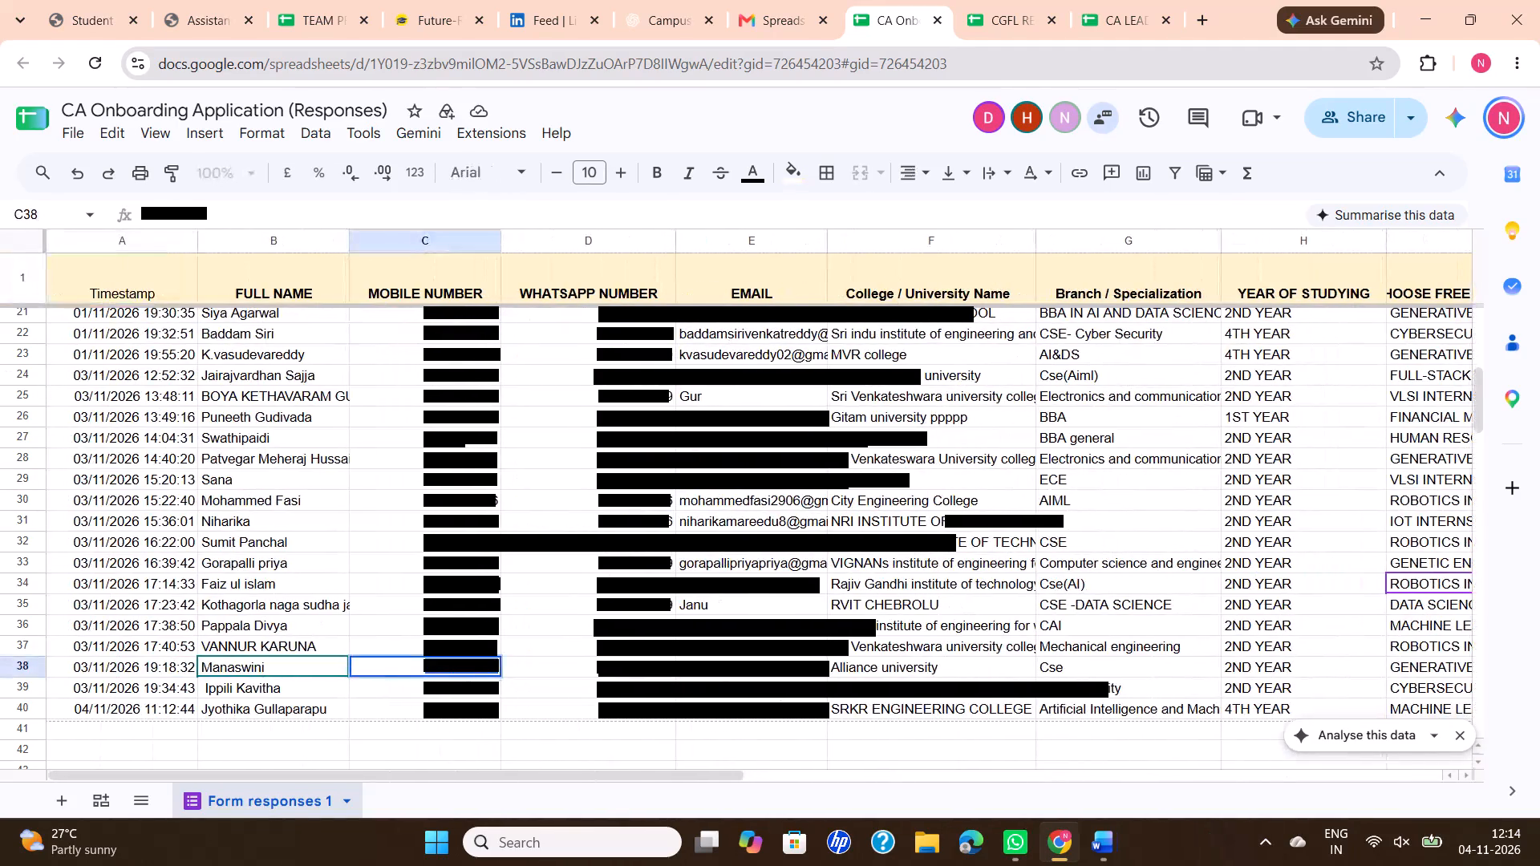
pyautogui.hotkey('ctrl', 'c')
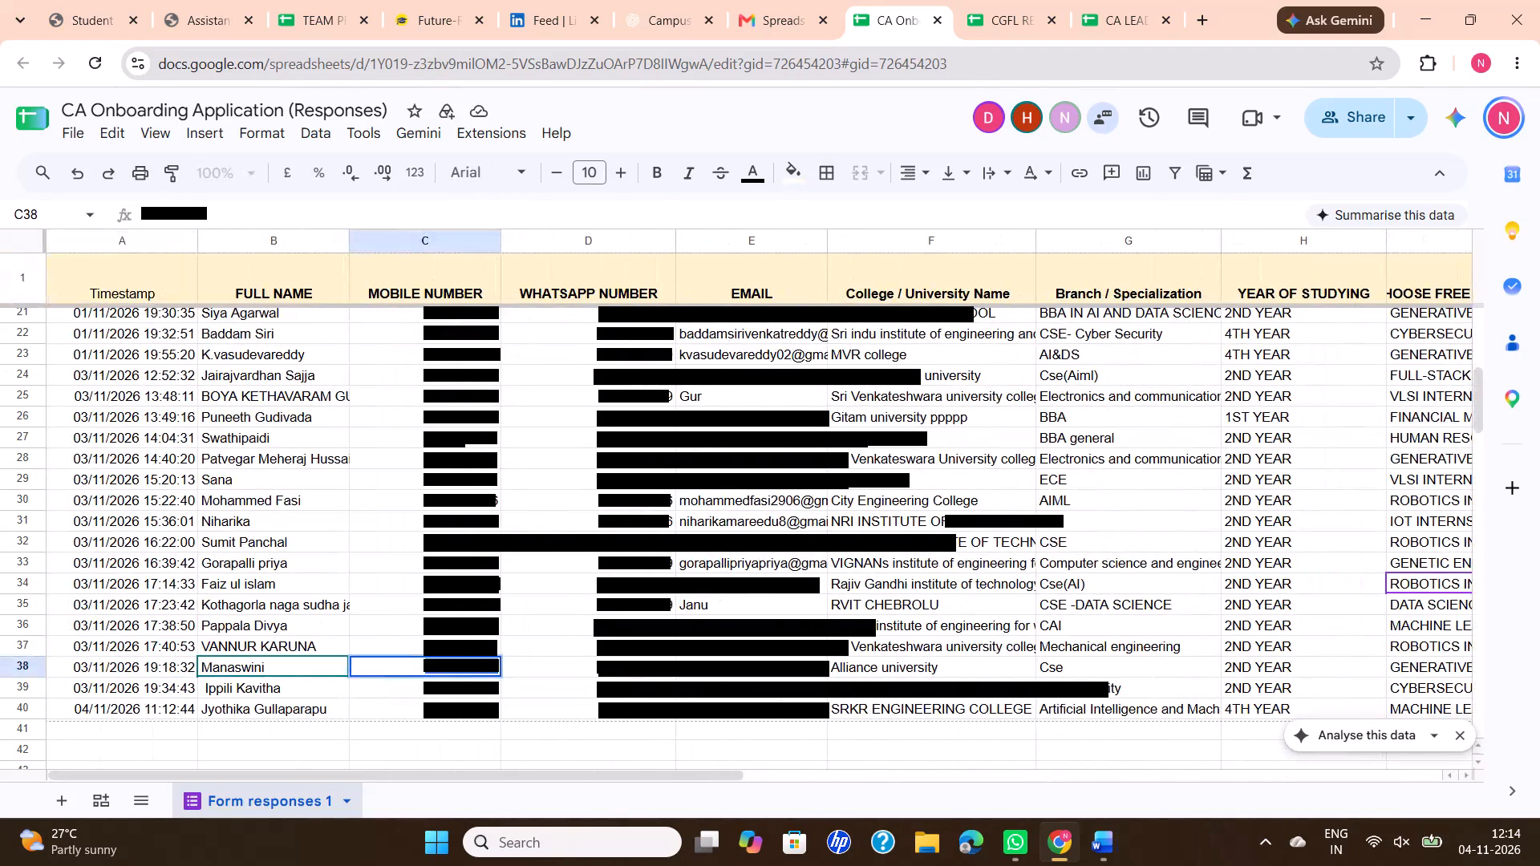
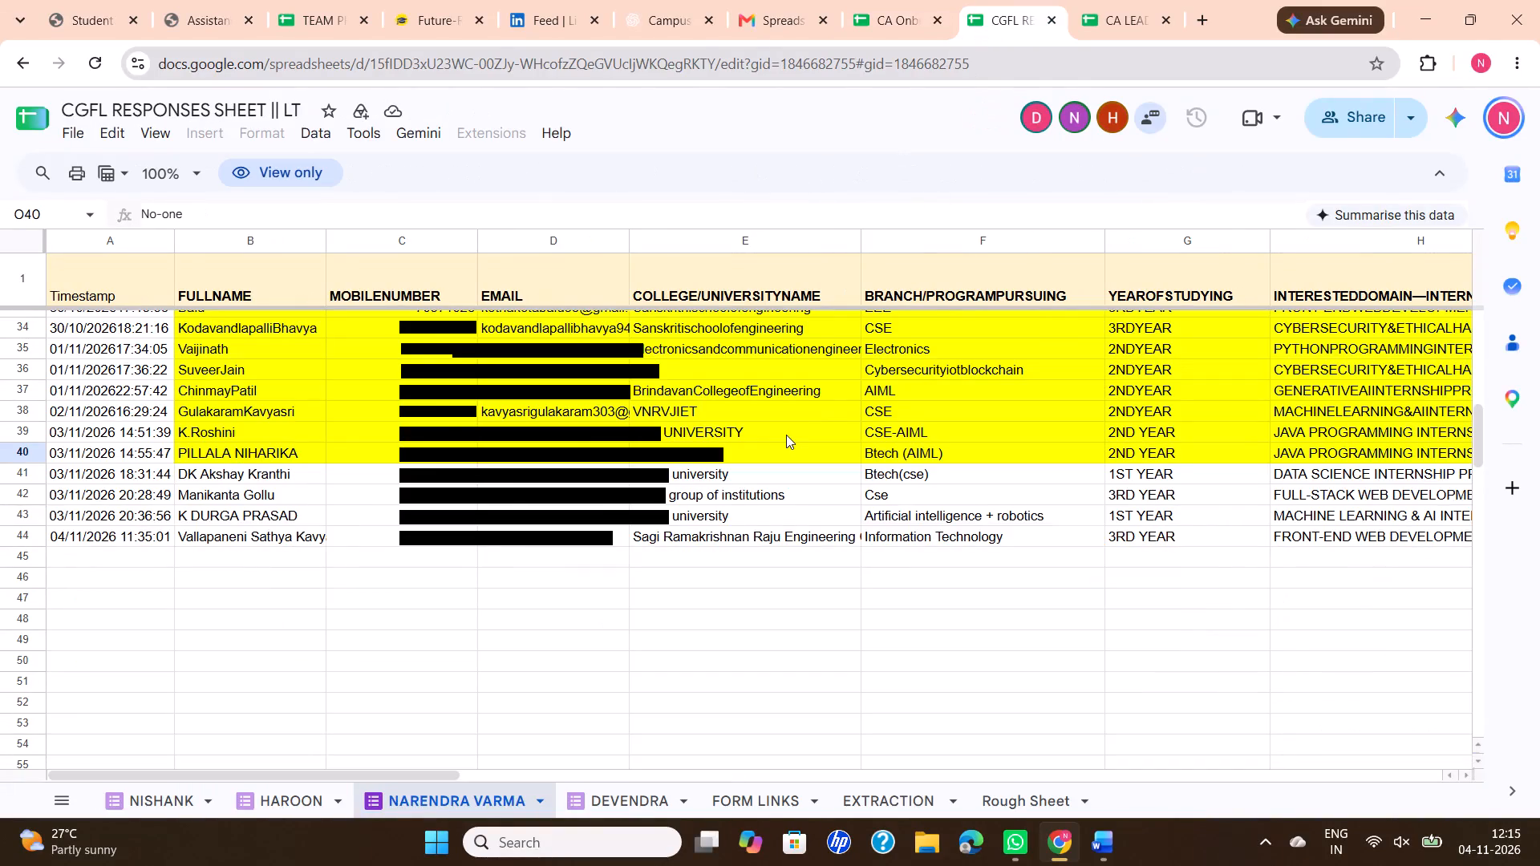
pyautogui.hscroll(-1, 786, 435)
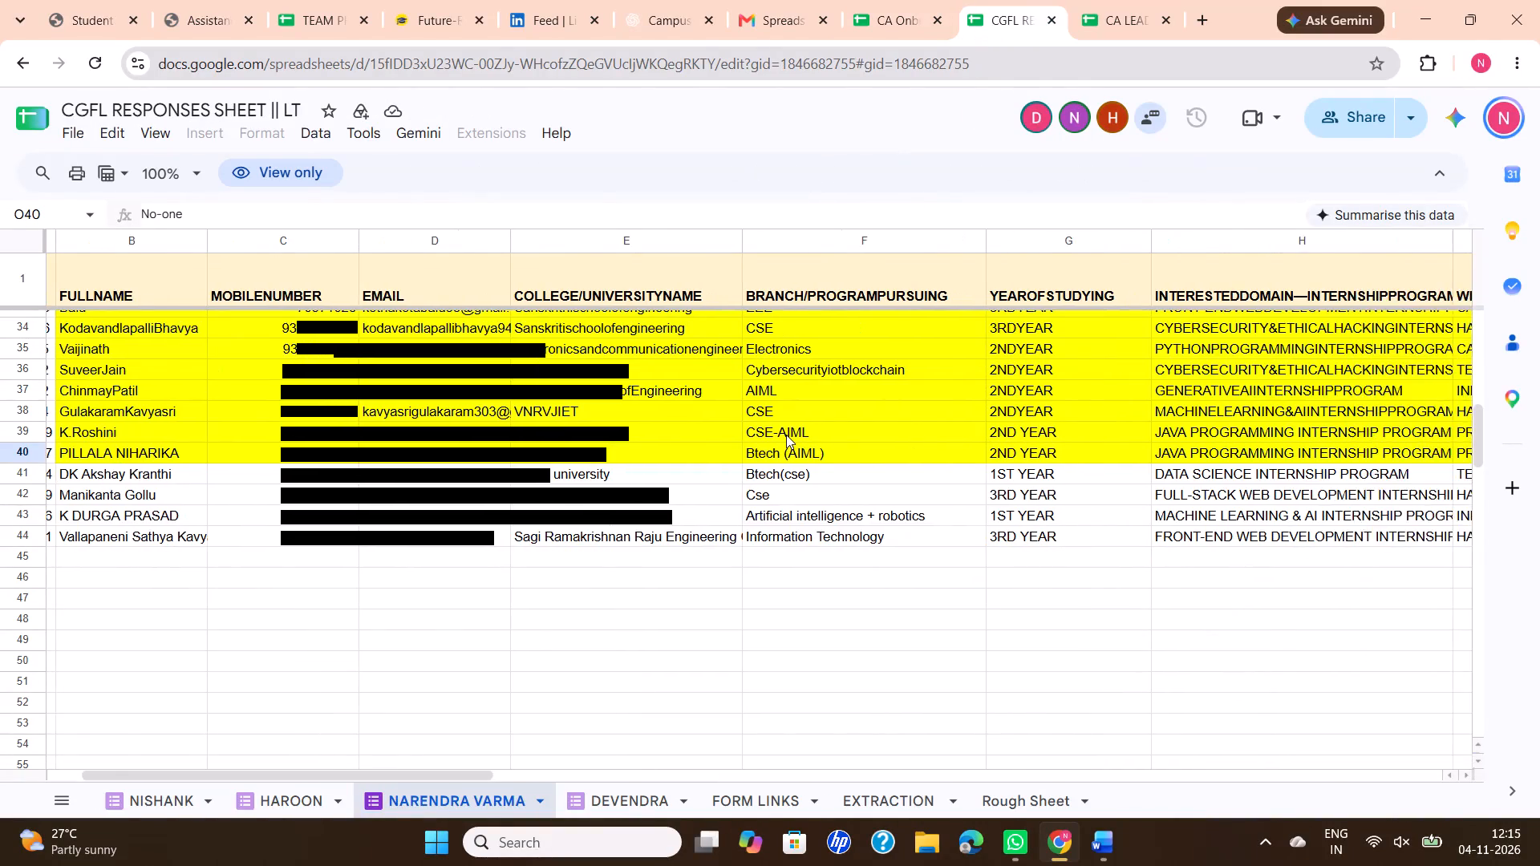
pyautogui.hscroll(-2, 786, 435)
pyautogui.hscroll(-3, 891, 516)
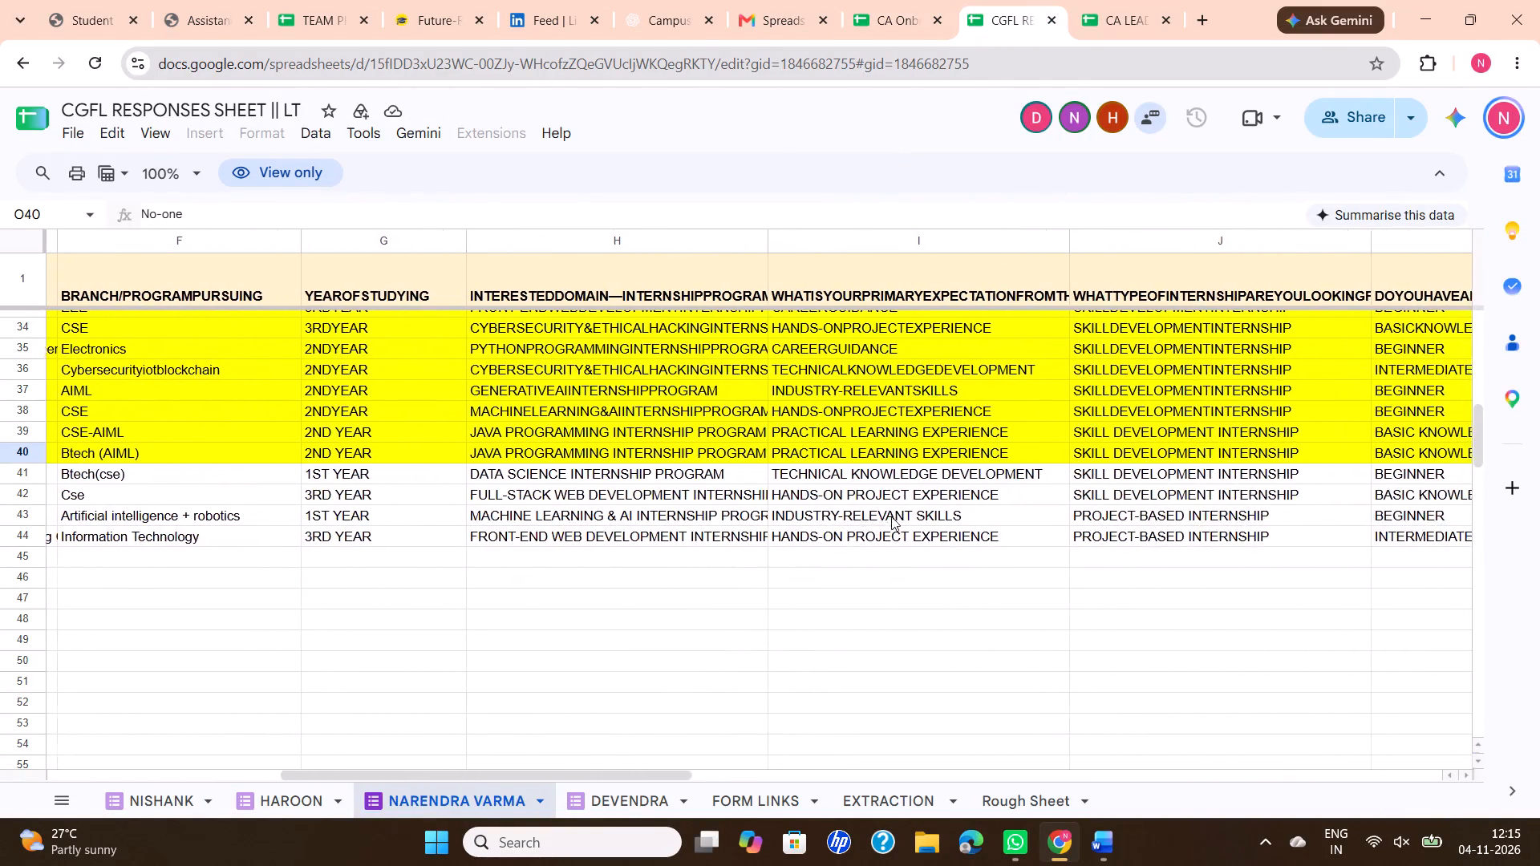
pyautogui.hscroll(-10, 891, 516)
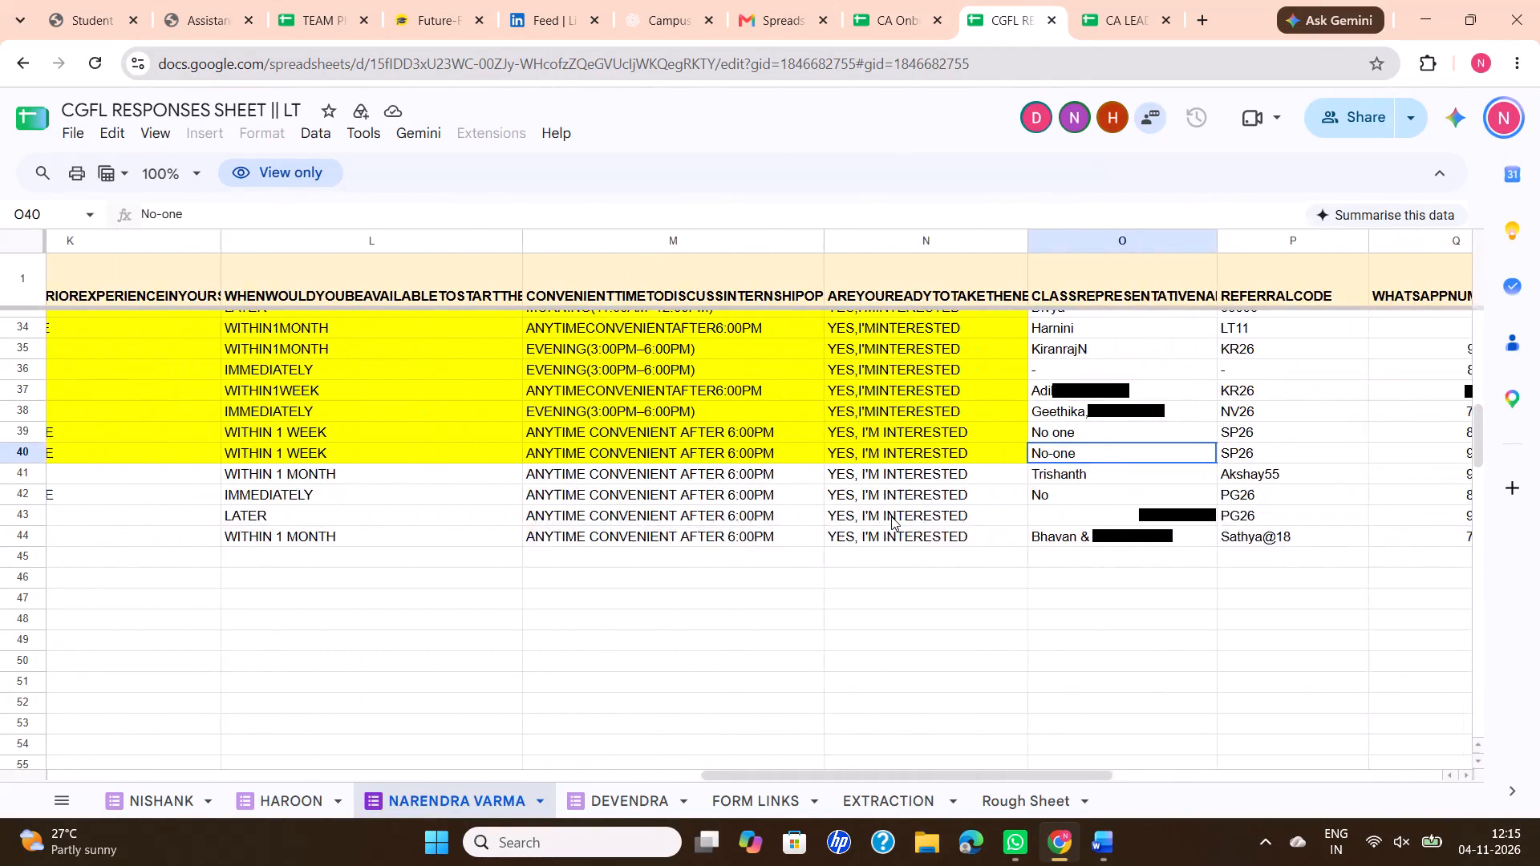
pyautogui.hscroll(-1, 891, 516)
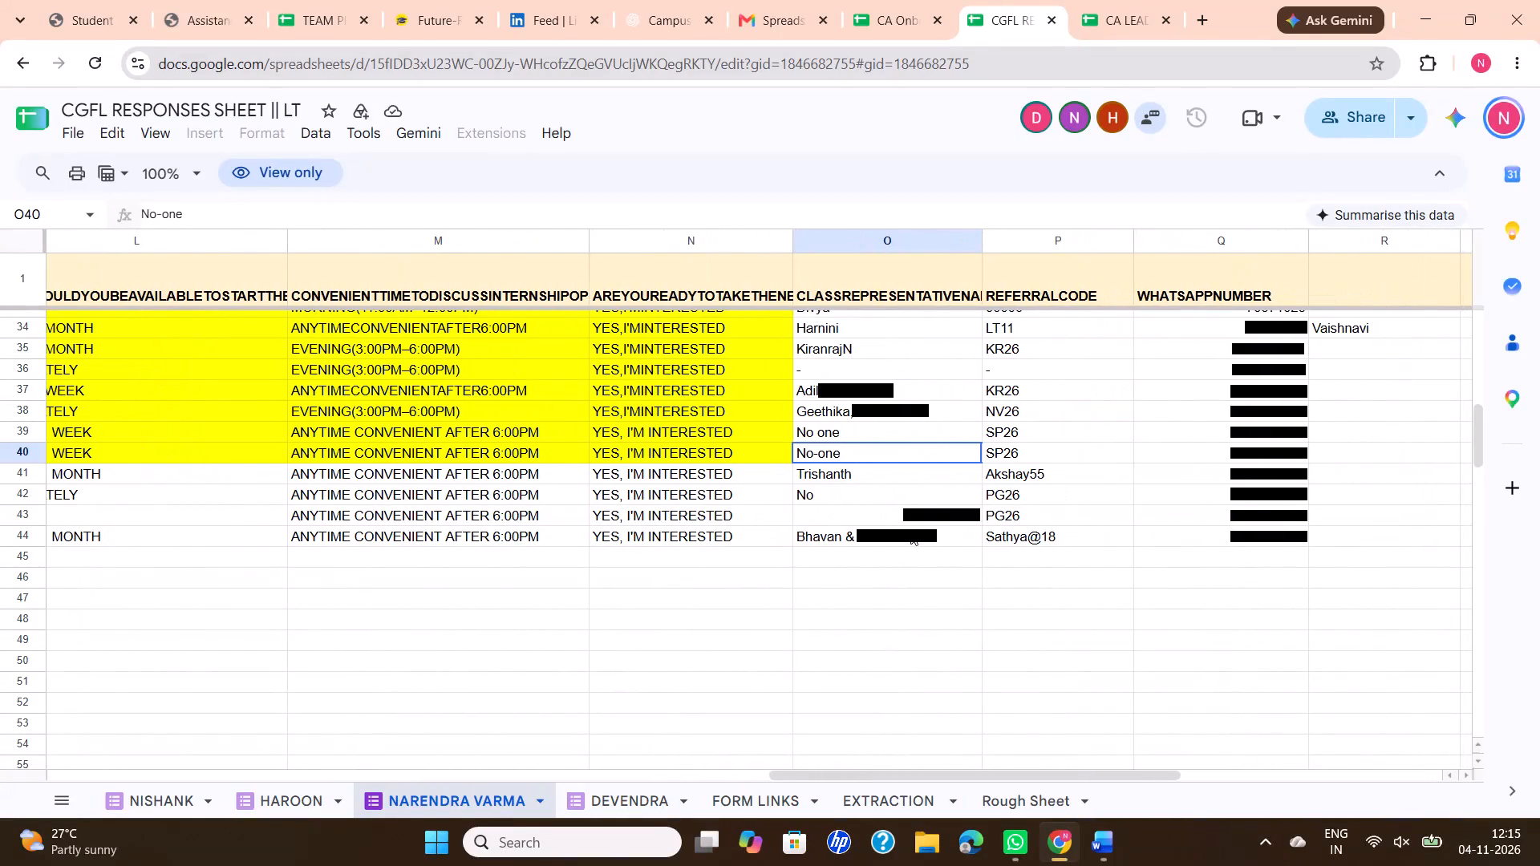
# In the CA LEADS spreadsheet, set the column L call status of the row 366 lead to NOT ANSWERED.
pyautogui.click(1121, 26)
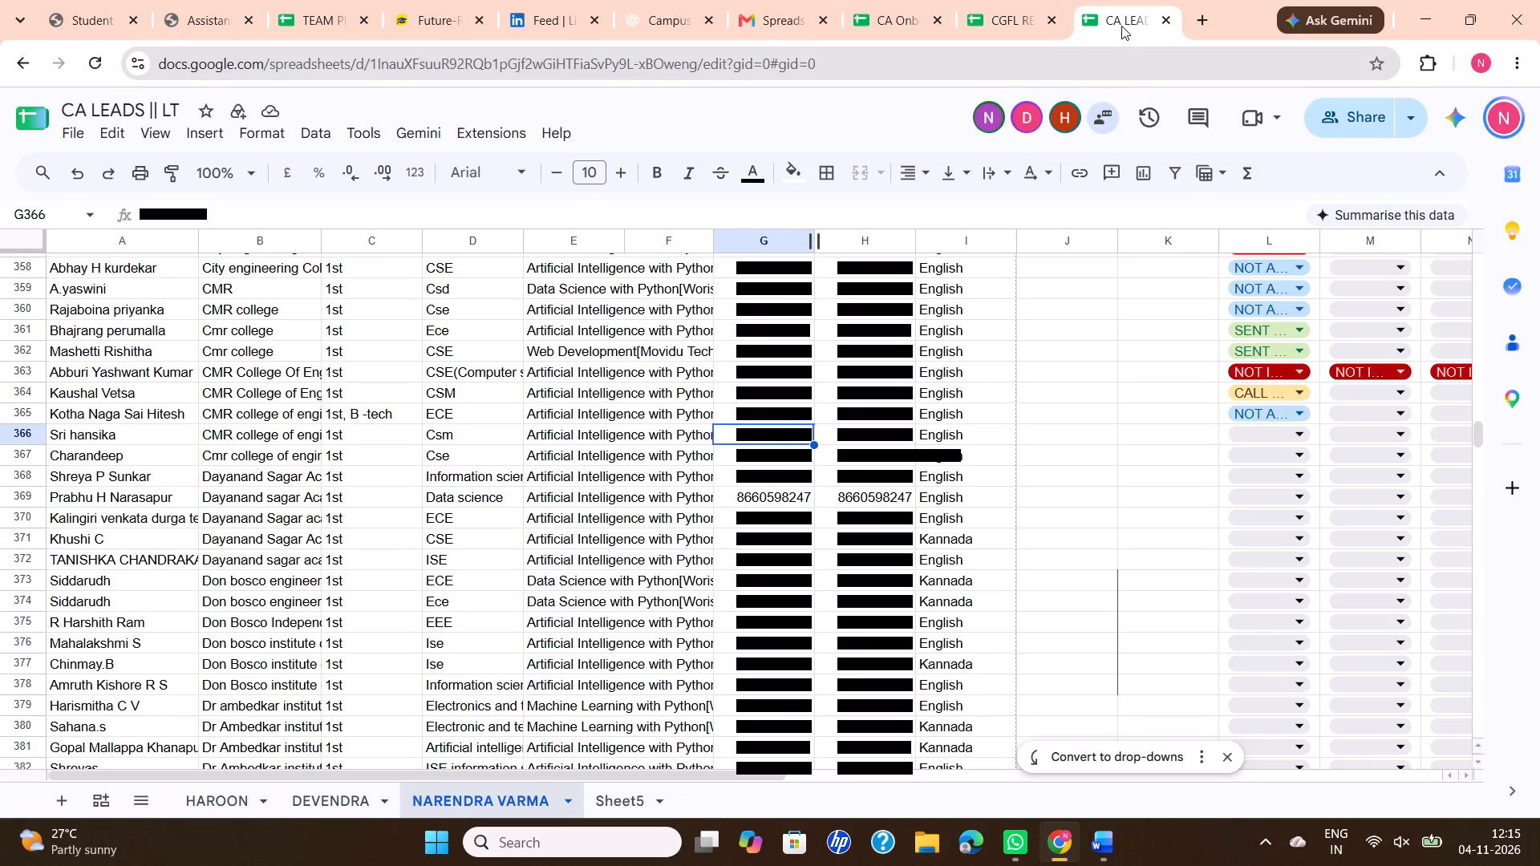
pyautogui.scroll(-1, 807, 484)
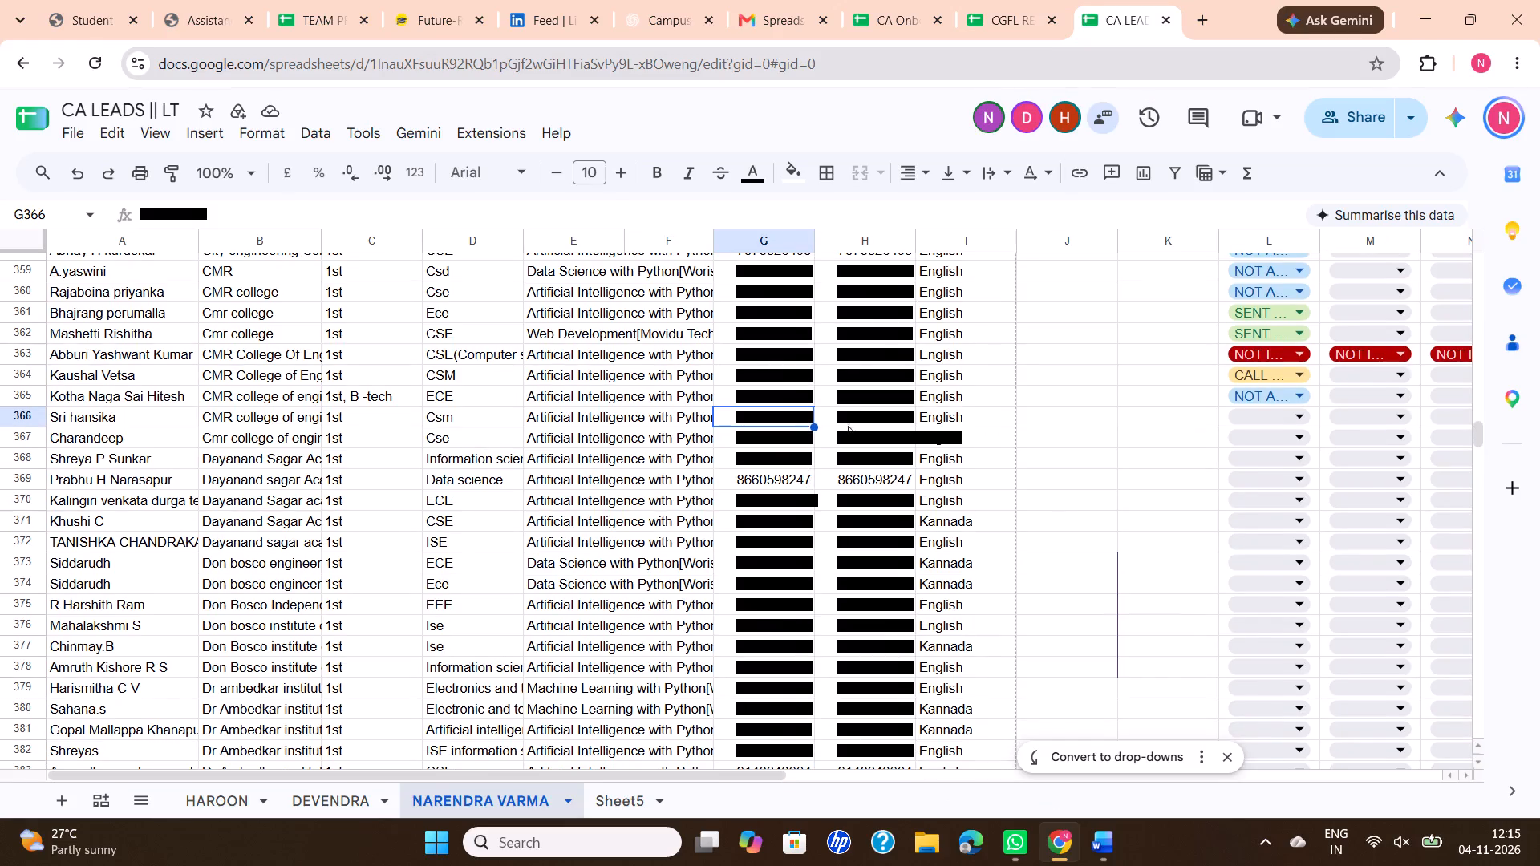
pyautogui.click(850, 430)
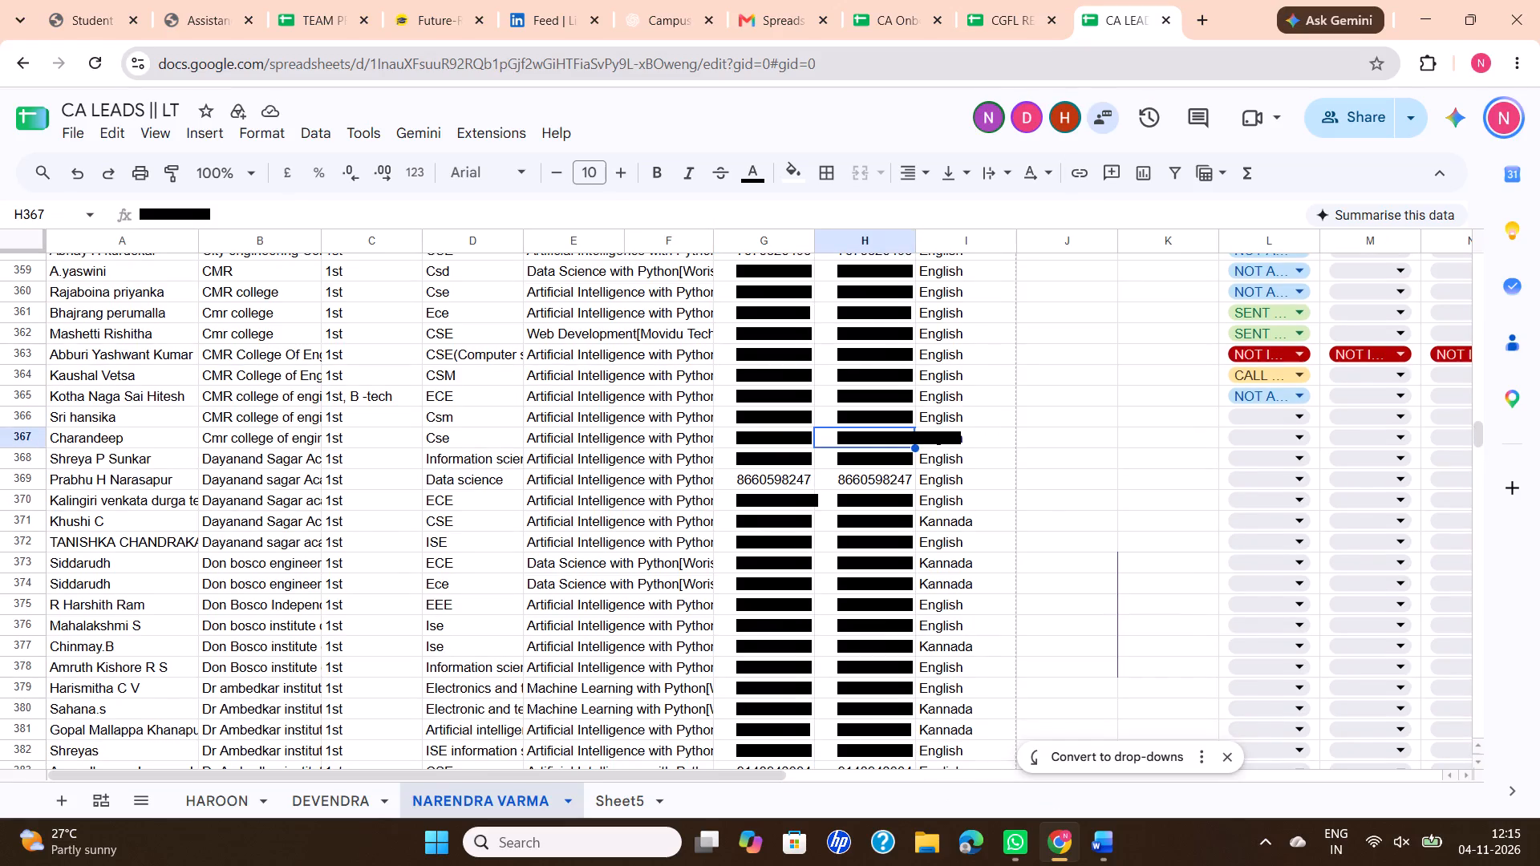
pyautogui.hscroll(-1, 922, 426)
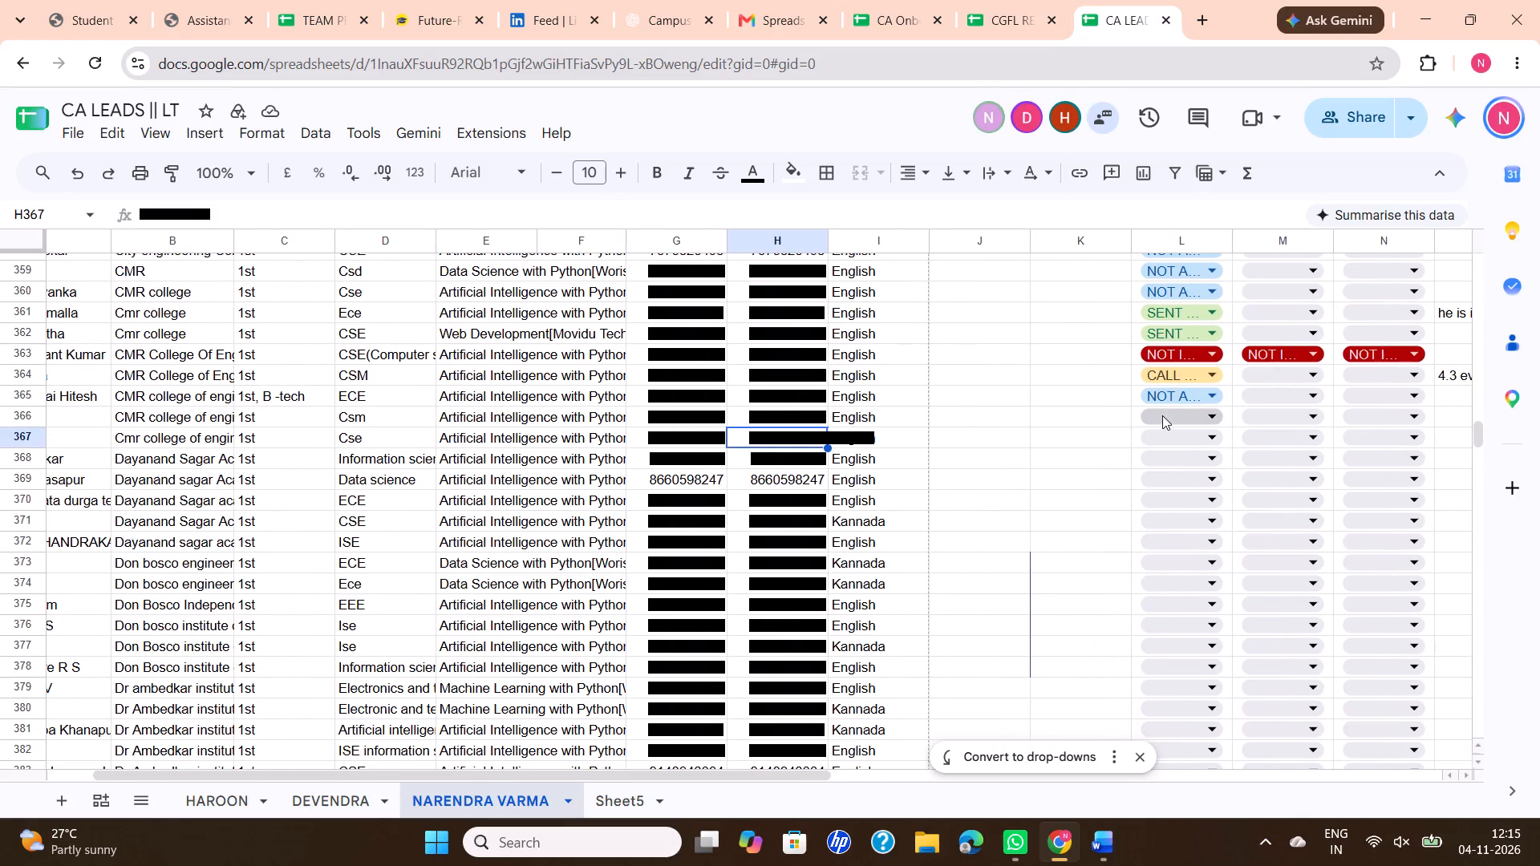
pyautogui.hscroll(2, 1162, 415)
pyautogui.moveTo(1247, 416); pyautogui.dragTo(1262, 480)
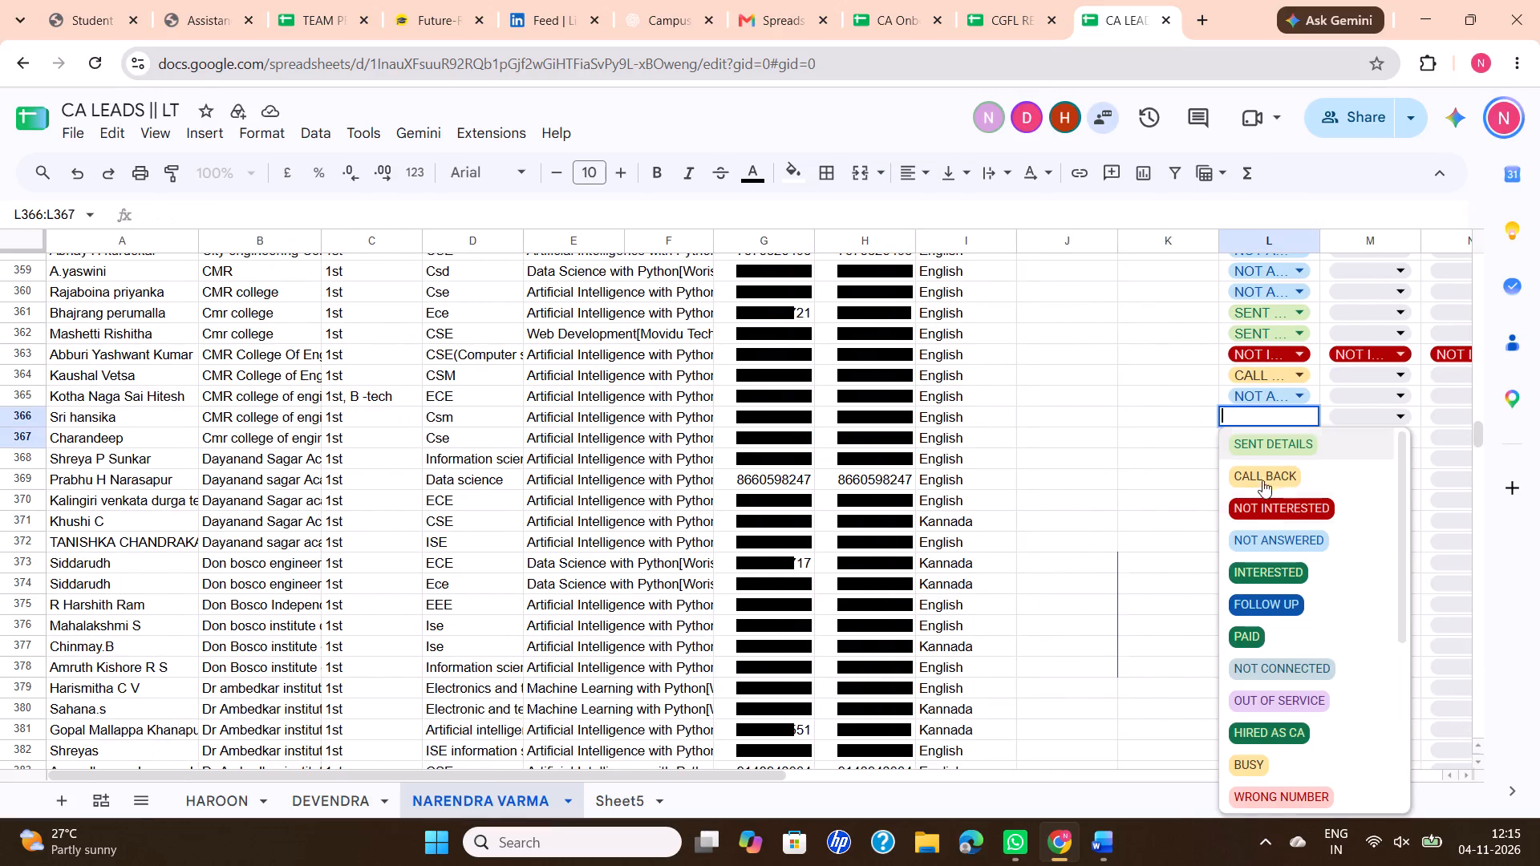
pyautogui.moveTo(1262, 480); pyautogui.dragTo(1262, 531)
pyautogui.click(1262, 531)
pyautogui.click(1148, 429)
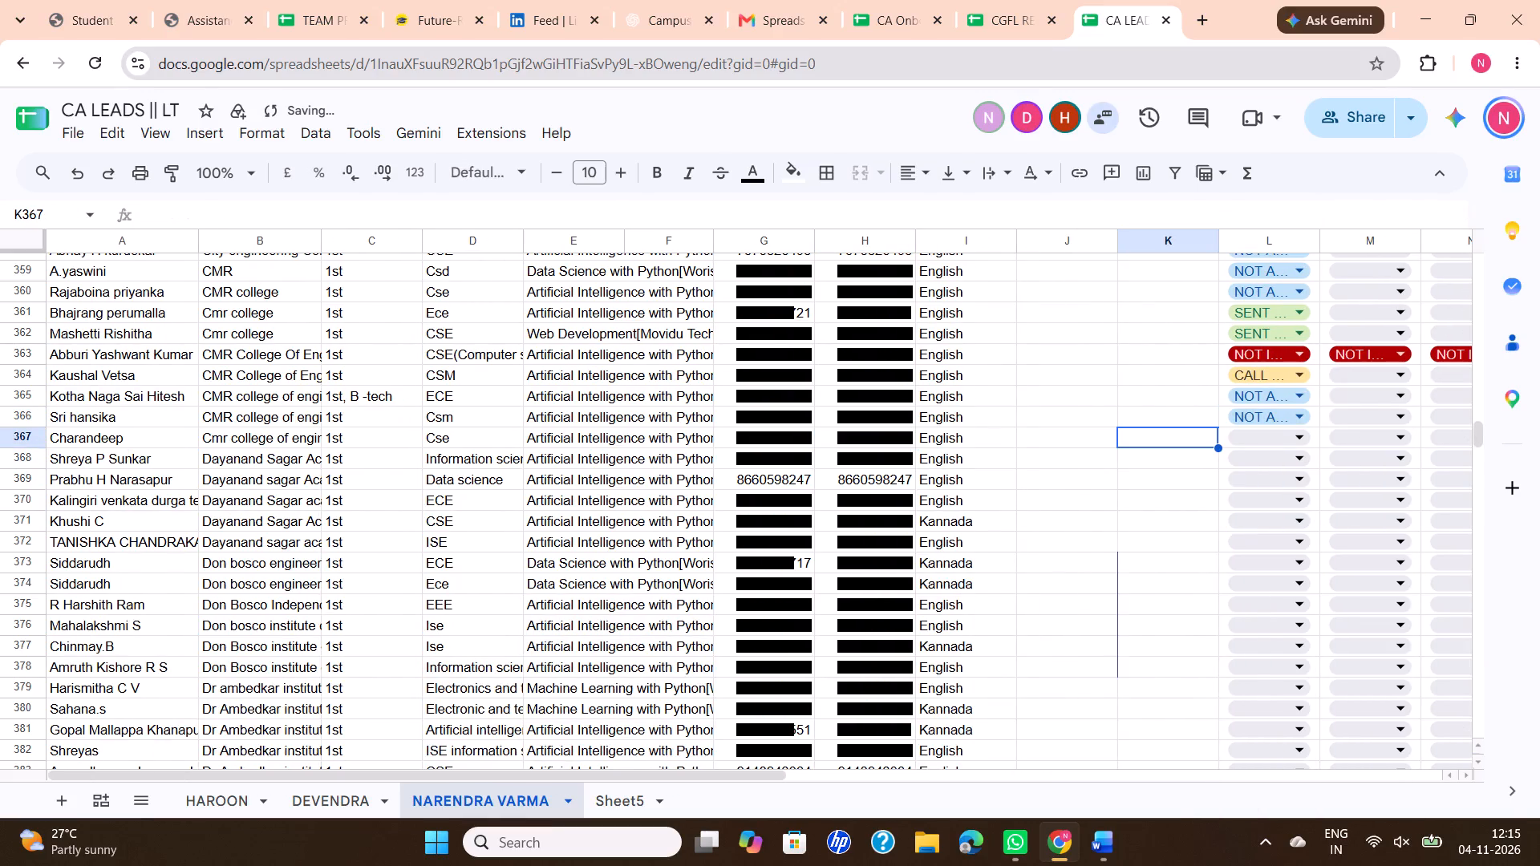
# Select the phone number in column G of the row 367 lead.
pyautogui.click(780, 446)
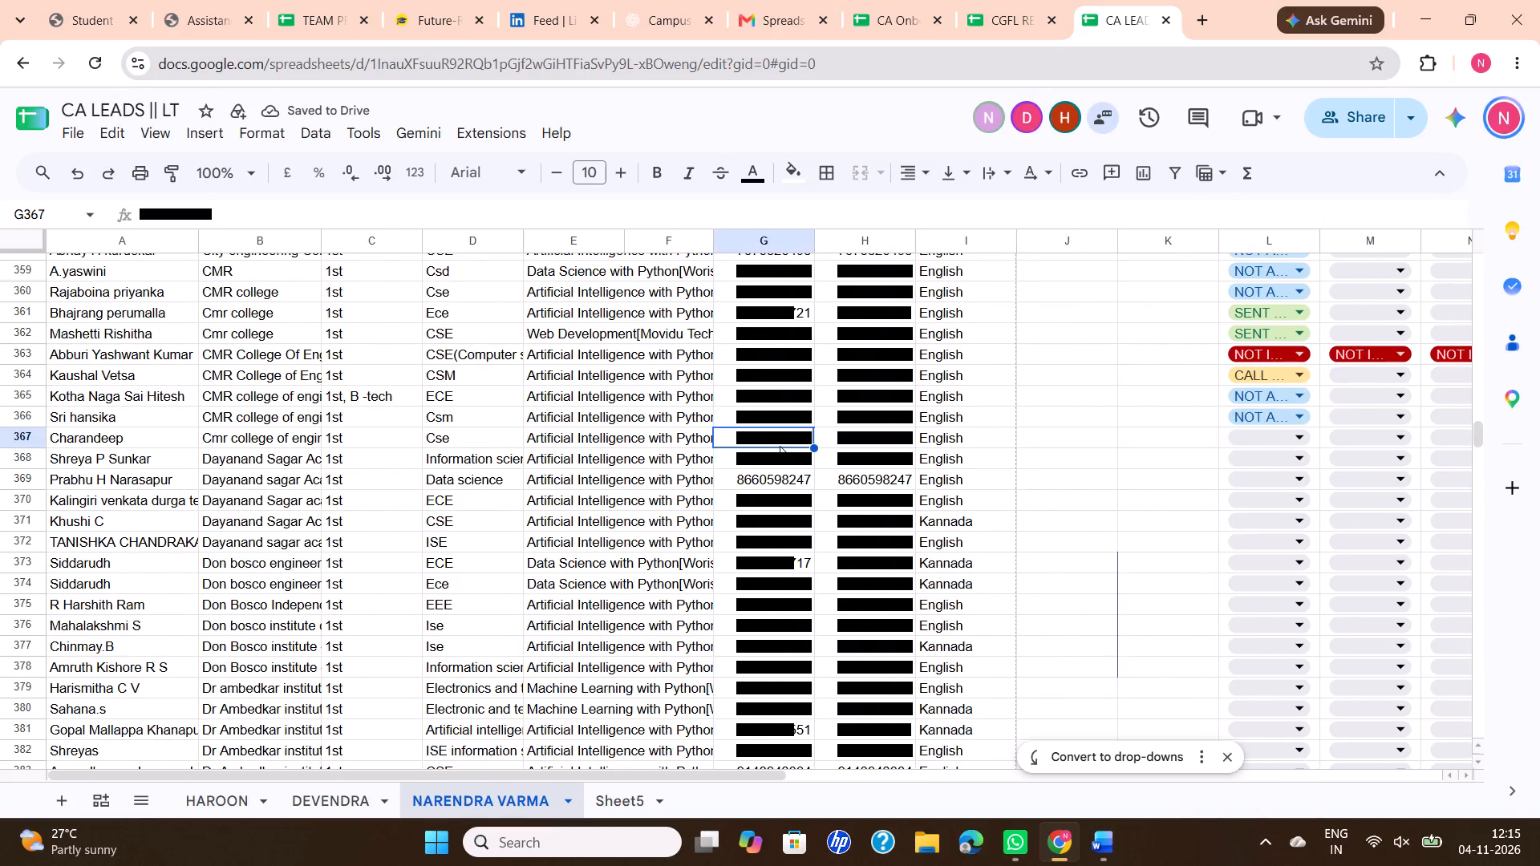
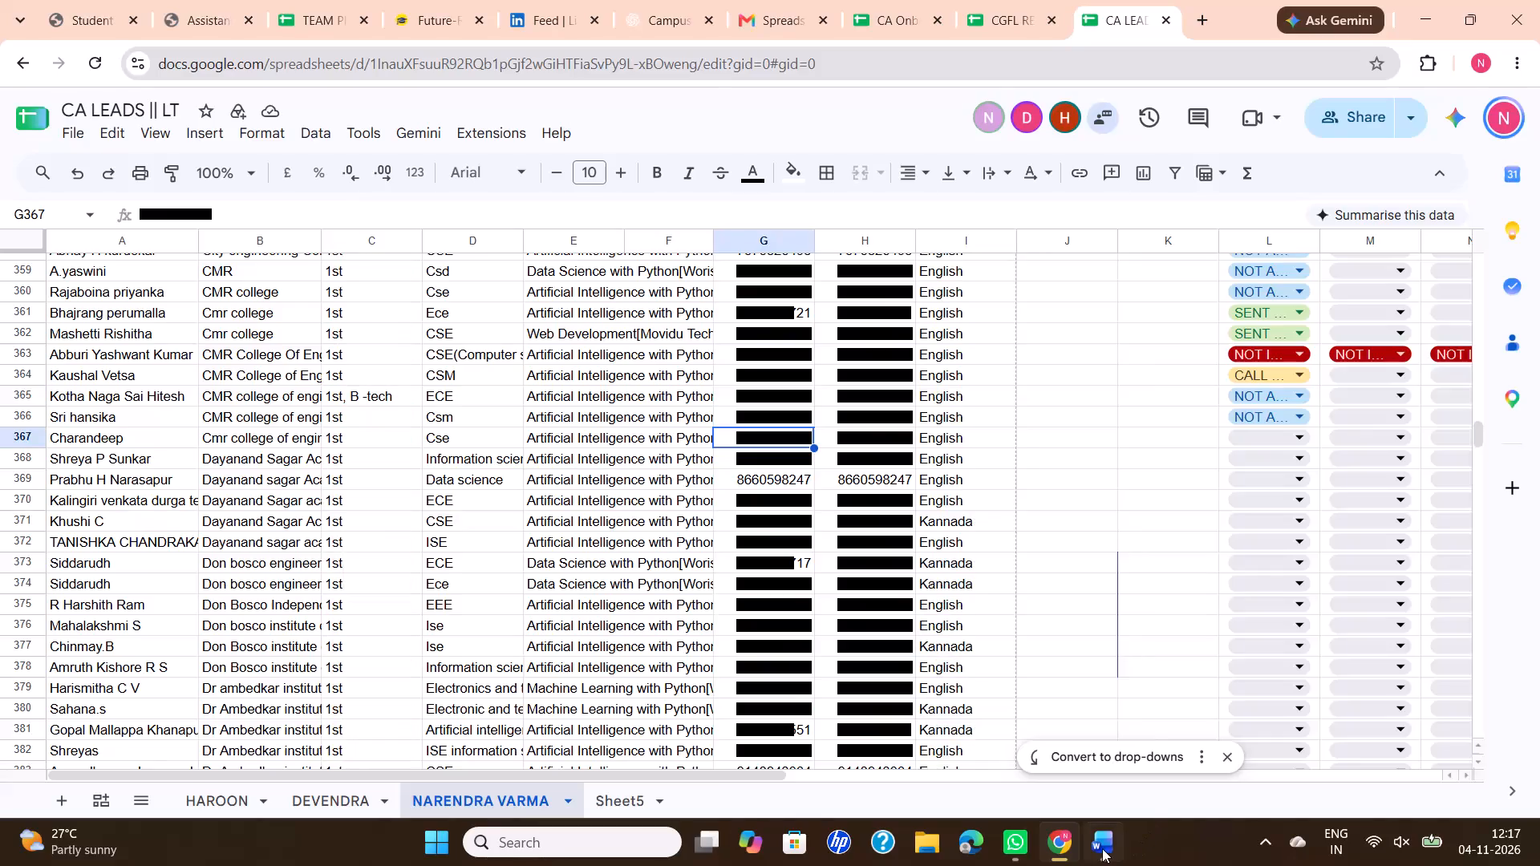
# Switch to the LEAD GEN NEW TEAM calling script in Word and read its introduction, availability and student profiling questions.
pyautogui.click(1102, 848)
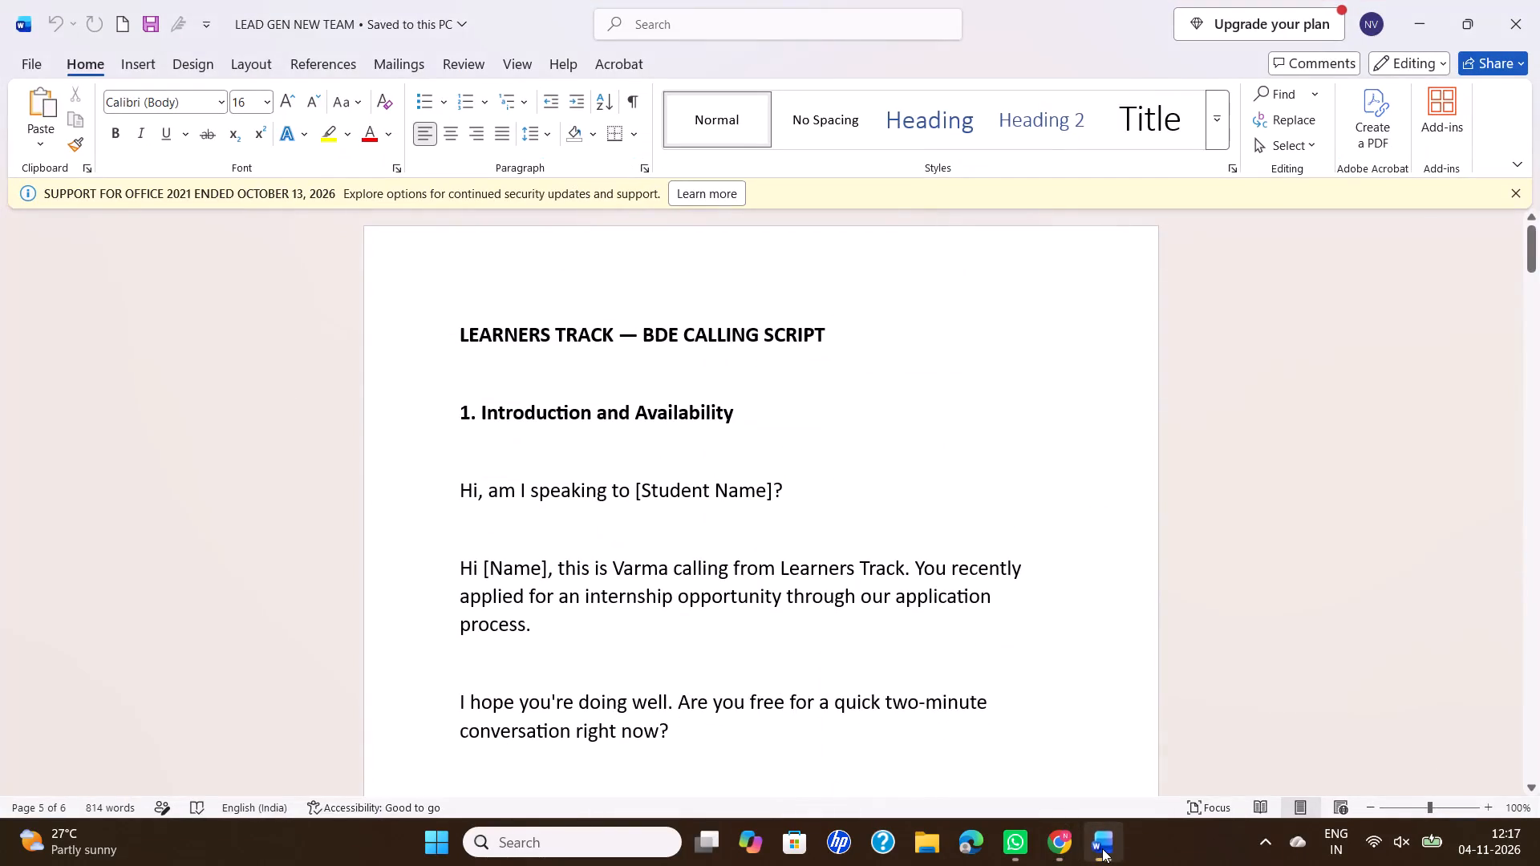
pyautogui.press('Down')
pyautogui.press('Down')
pyautogui.press('Down')
pyautogui.press('Down')
pyautogui.press('Down')
pyautogui.press('Down')
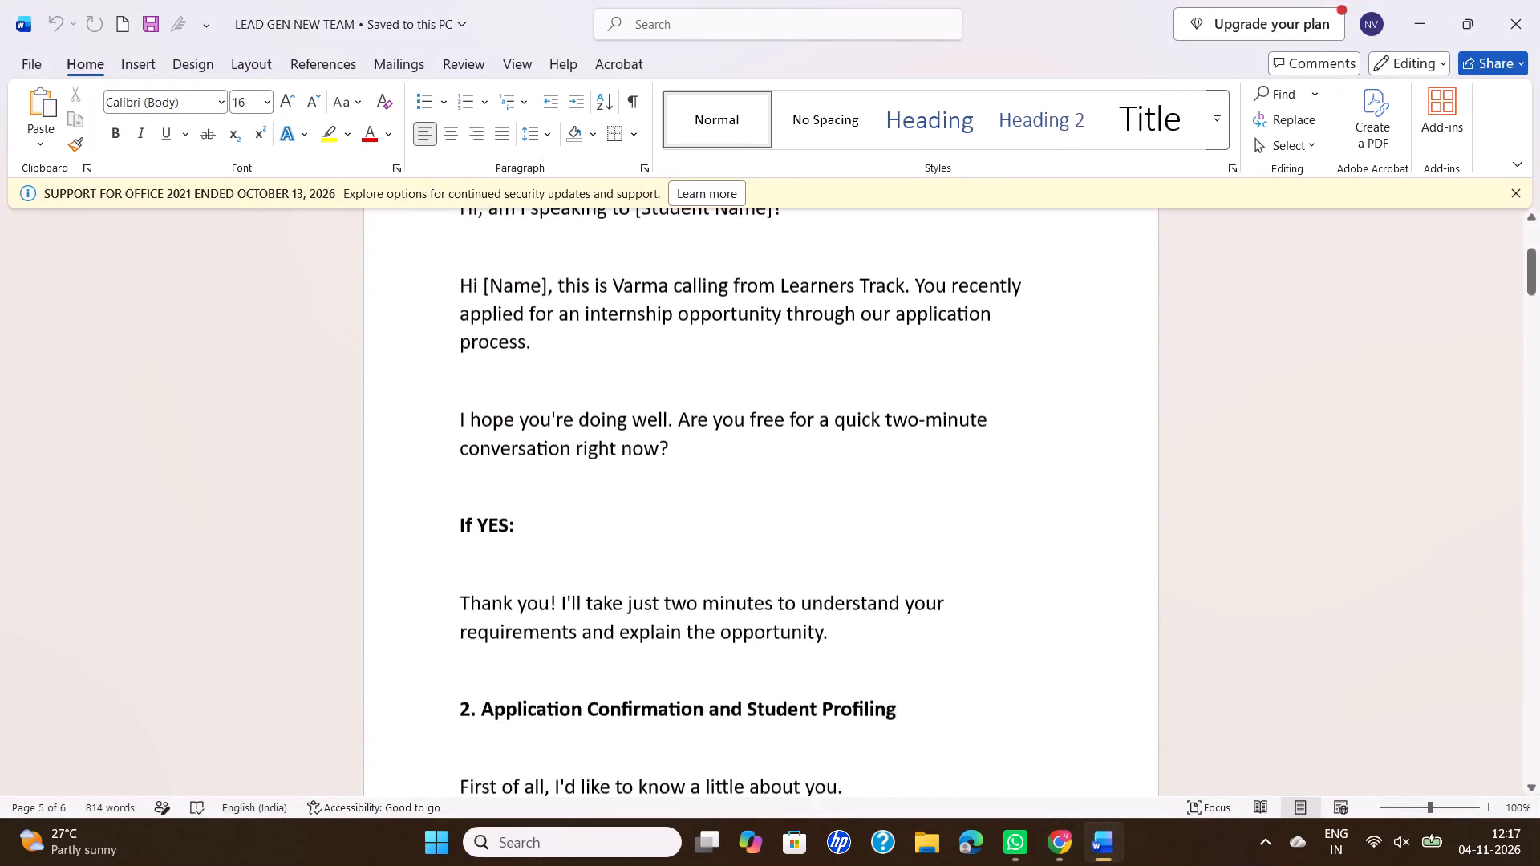
pyautogui.press('Down')
pyautogui.press('Down')
pyautogui.press('Down')
pyautogui.press('Down')
pyautogui.press('Down')
pyautogui.press('Down')
pyautogui.press('Down')
pyautogui.press('Down')
pyautogui.press('Down')
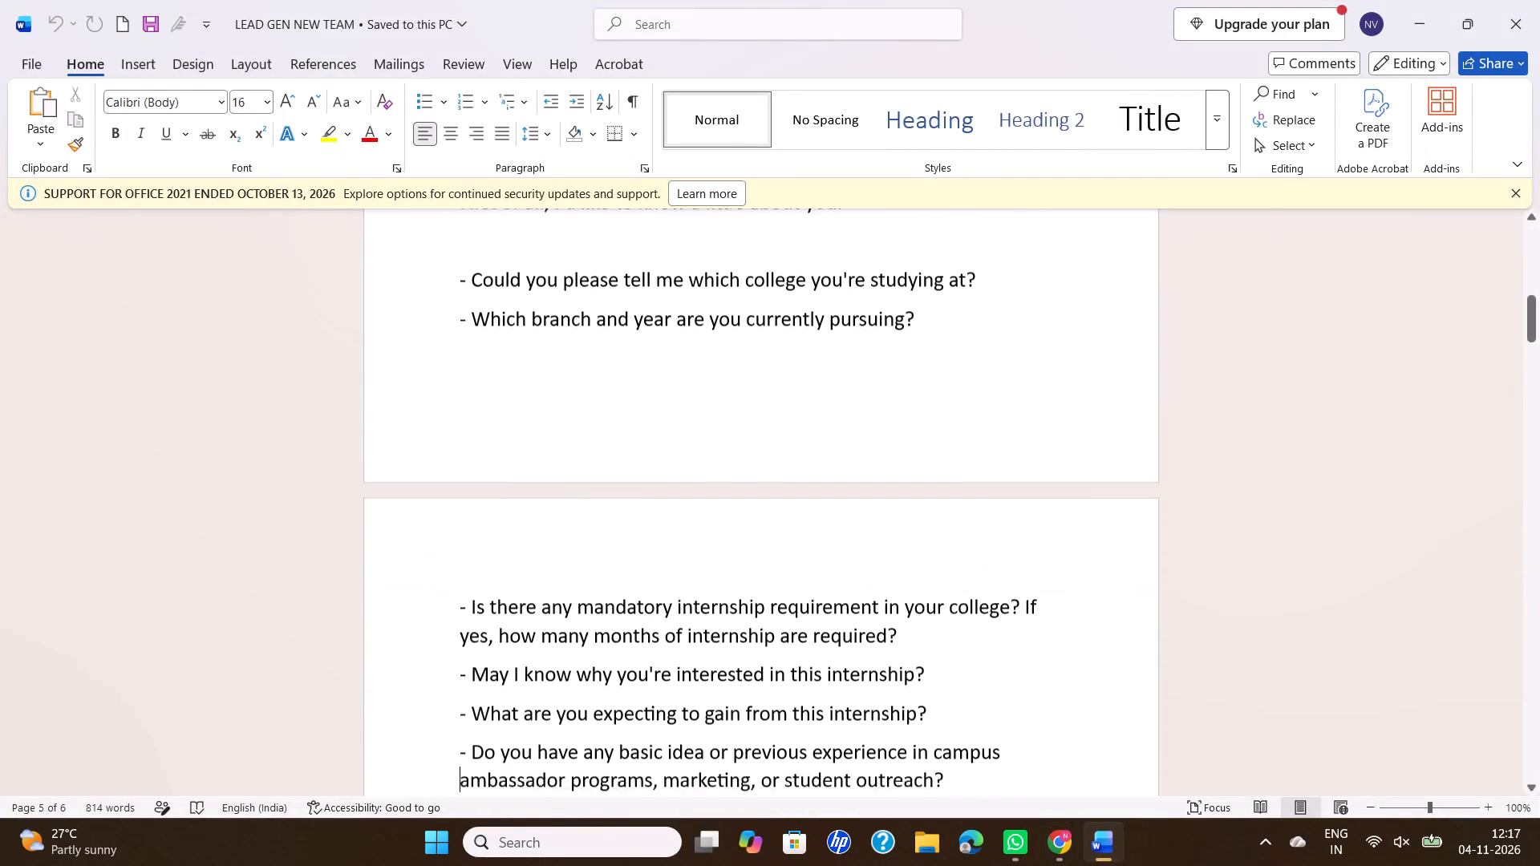
pyautogui.press('Down')
pyautogui.press('Down')
pyautogui.press('Down')
pyautogui.press('Down')
pyautogui.press('Down')
pyautogui.press('Down')
pyautogui.press('Down')
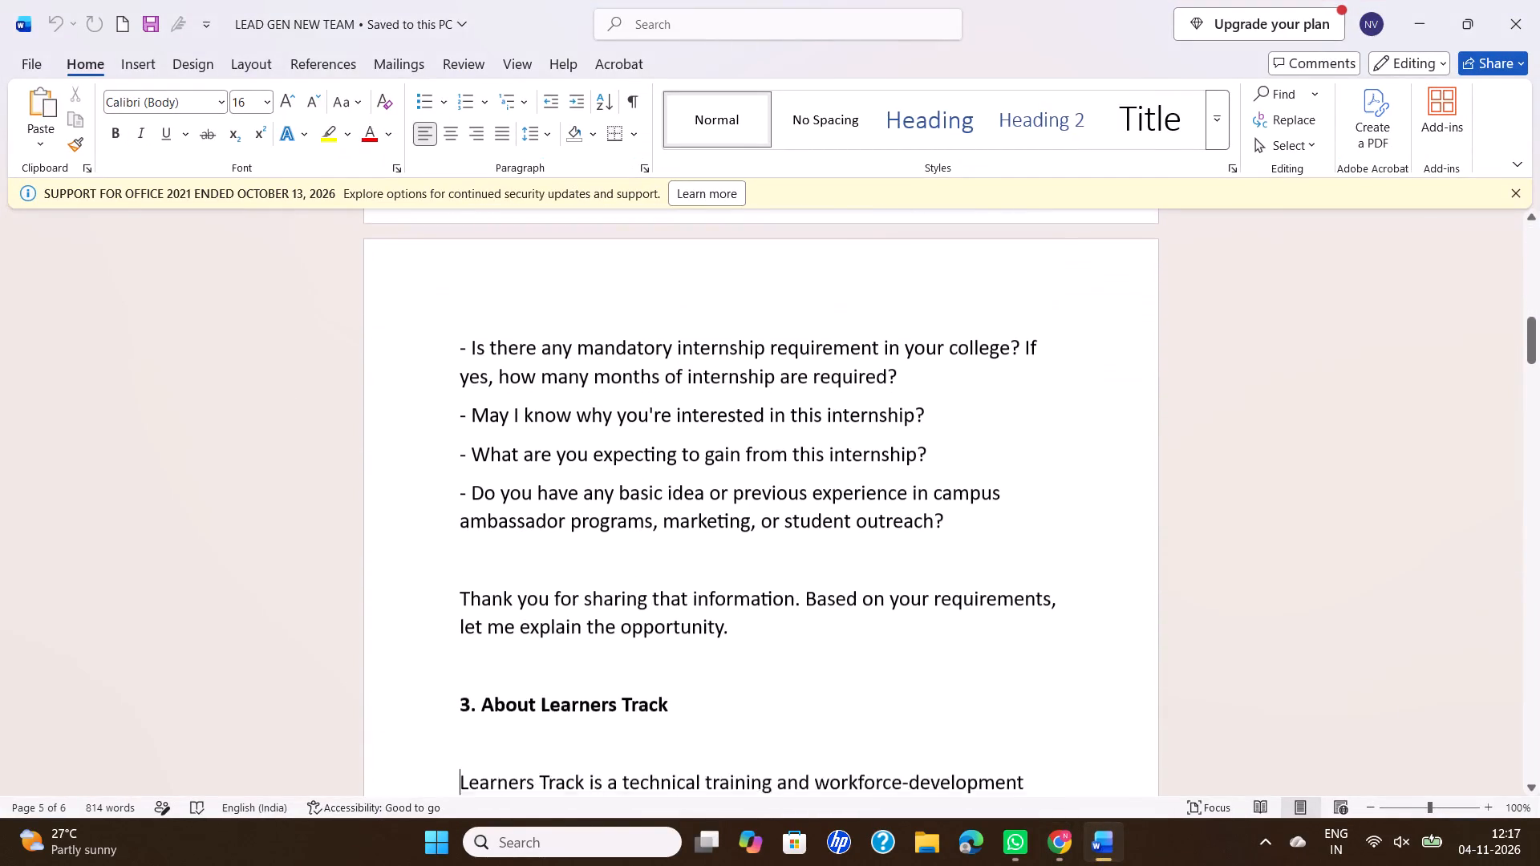
# Read the About Learners Track section of the calling script, covering programs, training approach, goal and official website.
pyautogui.press('Down')
pyautogui.press('Down')
pyautogui.press('Down')
pyautogui.press('Down')
pyautogui.press('Down')
pyautogui.press('Down')
pyautogui.press('Down')
pyautogui.press('Down')
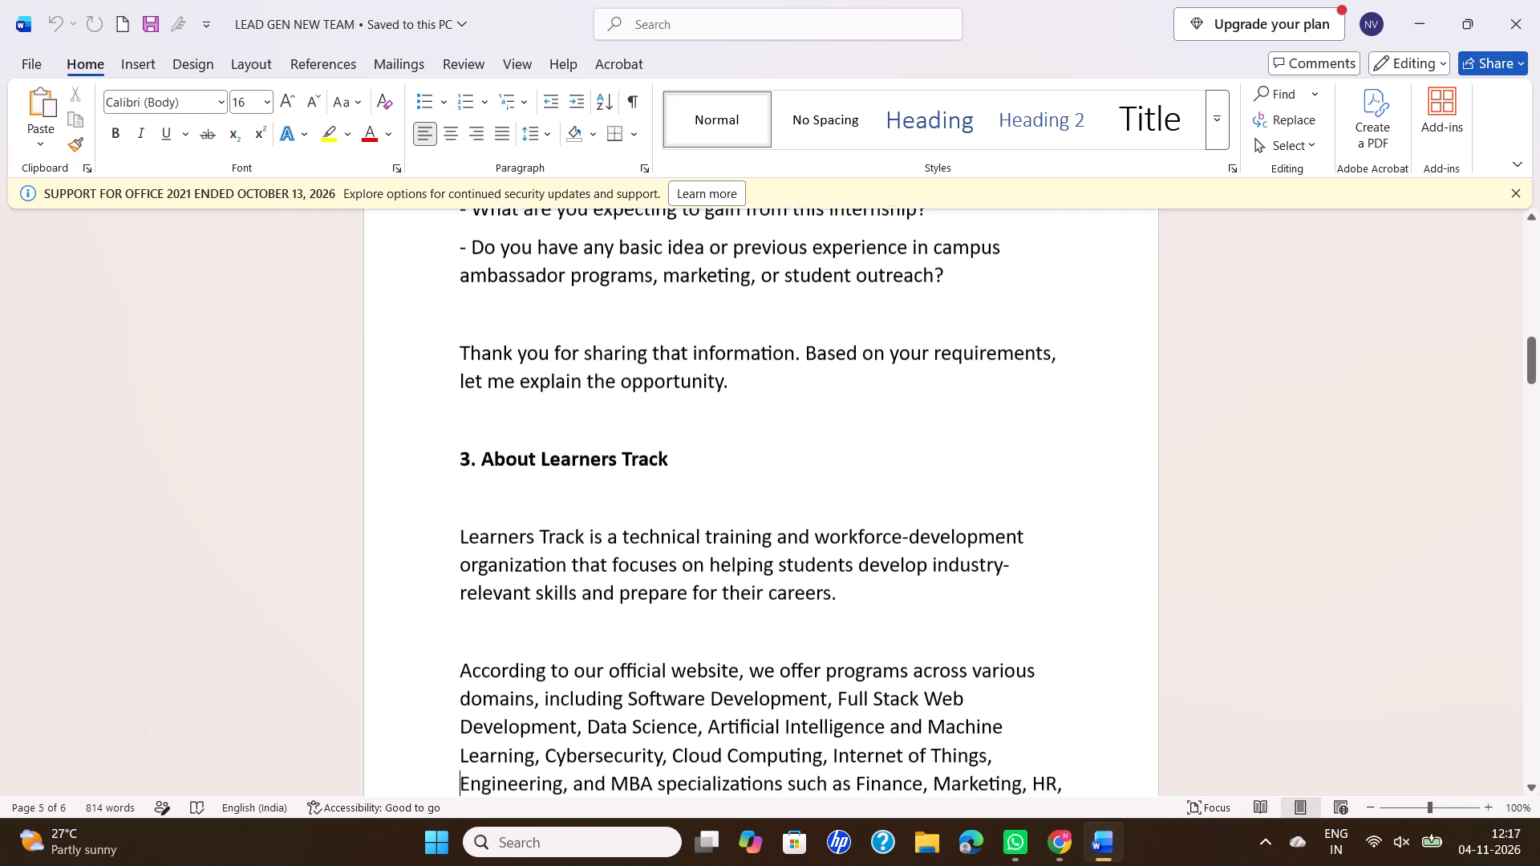
pyautogui.press('Down')
pyautogui.press('Down')
pyautogui.press('Down')
pyautogui.press('Down')
pyautogui.press('Down')
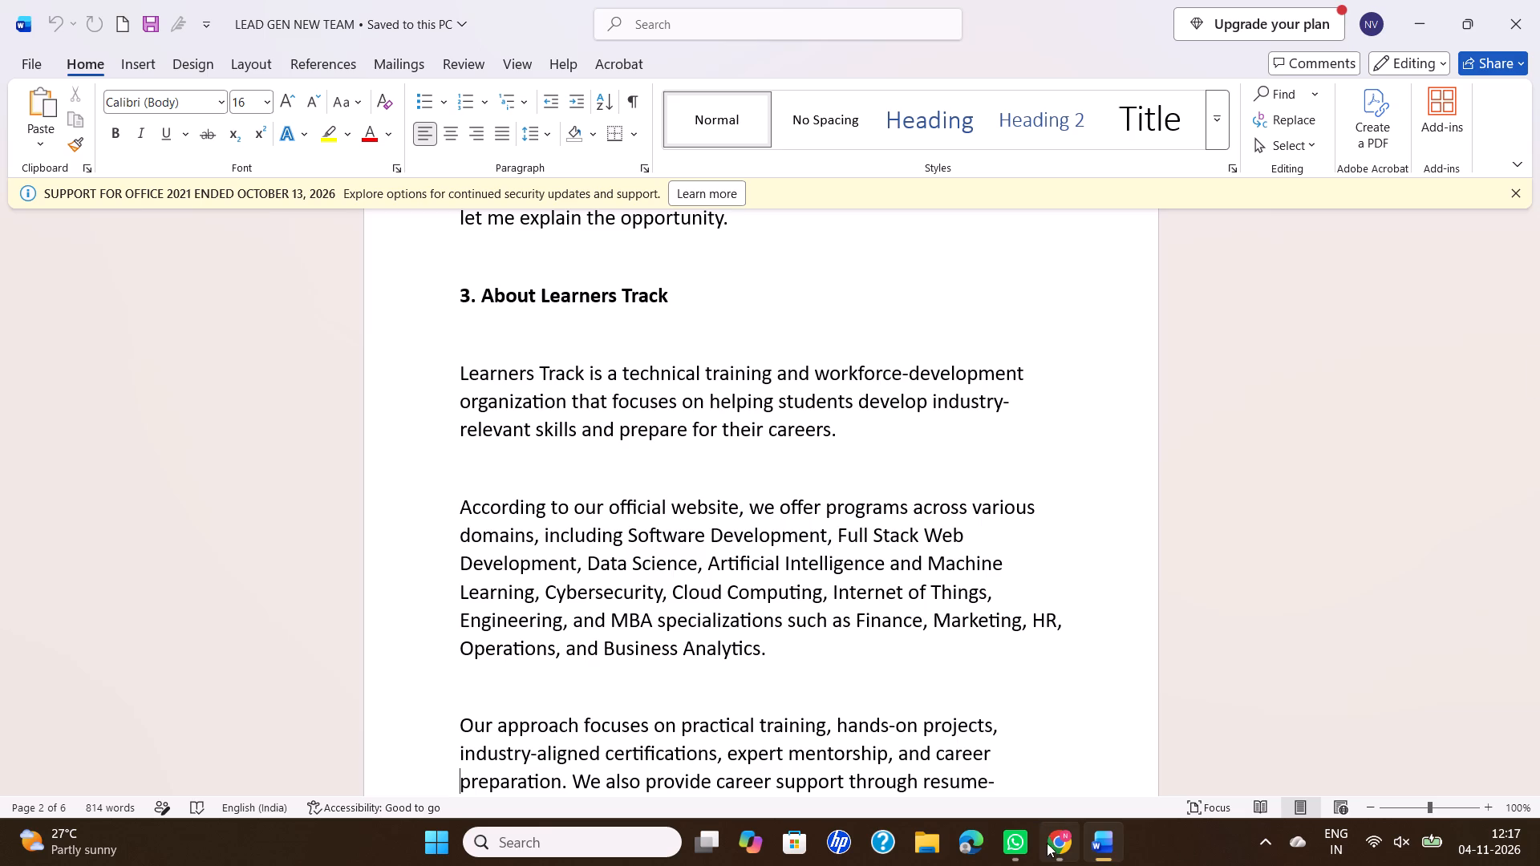
pyautogui.press('Down')
pyautogui.press('Down')
pyautogui.press('Down')
pyautogui.press('Down')
pyautogui.press('Down')
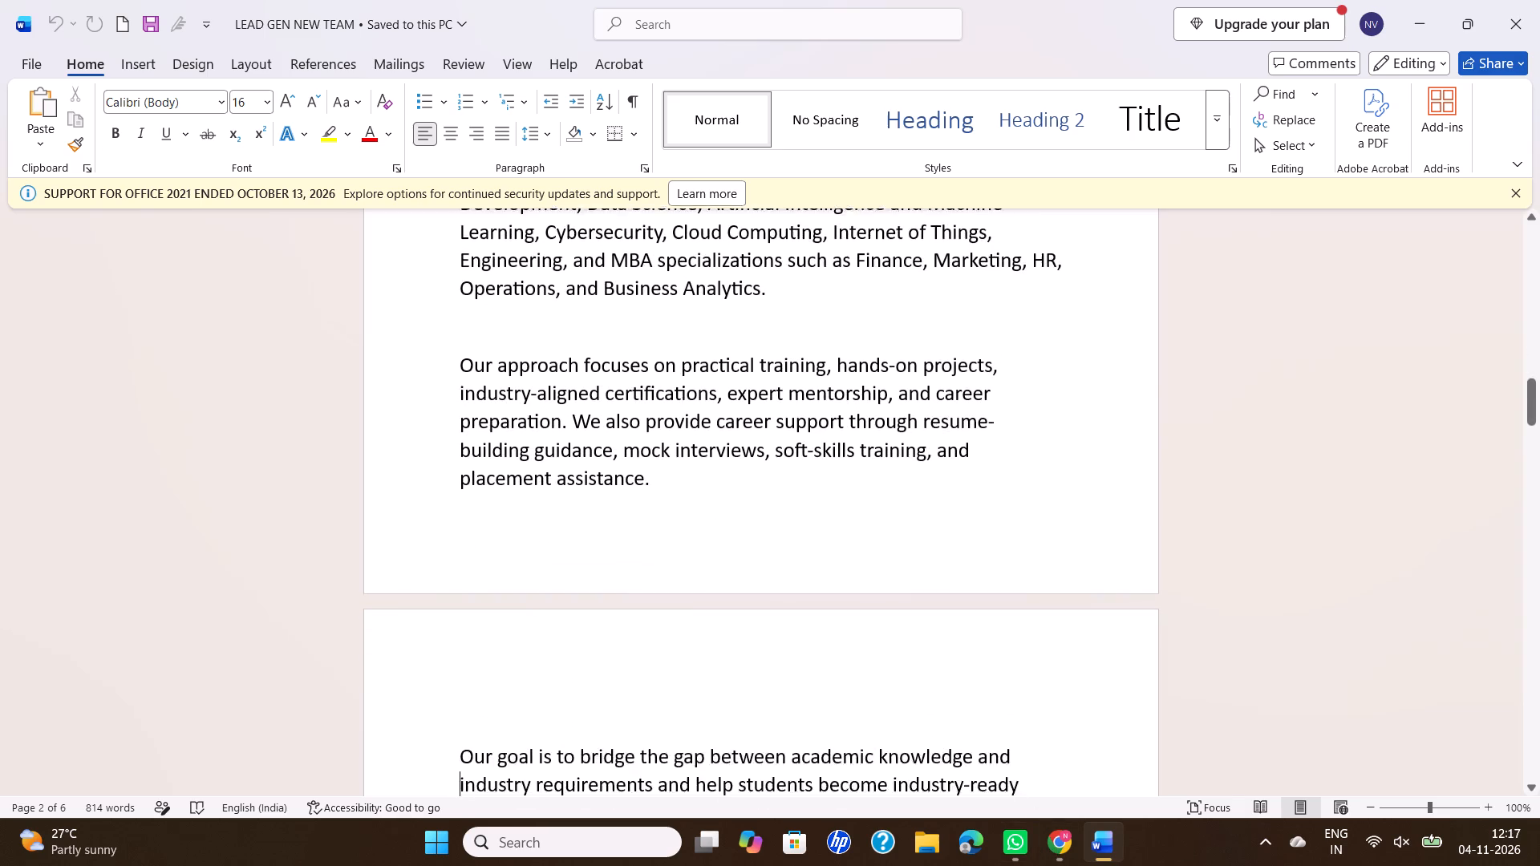
pyautogui.press('Down')
pyautogui.press('Down')
pyautogui.press('Down')
pyautogui.press('Down')
pyautogui.press('Down')
pyautogui.press('Down')
pyautogui.press('Down')
pyautogui.press('Down')
pyautogui.press('Down')
pyautogui.press('Down')
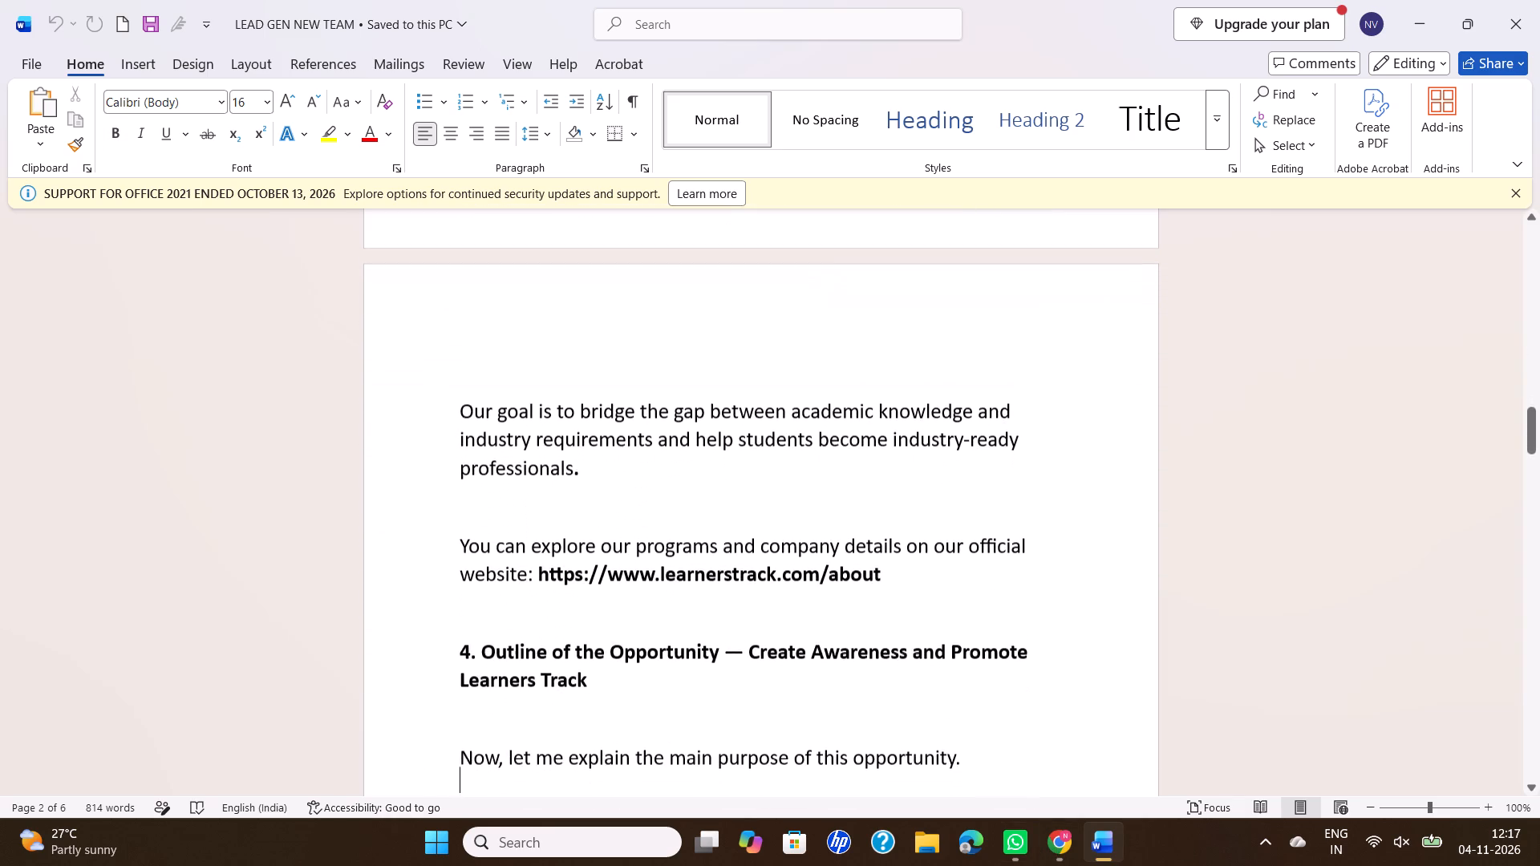
# Read section 4 of the calling script, which outlines the Campus Ambassador opportunity and promoting Learners Track.
pyautogui.press('Down')
pyautogui.press('Down')
pyautogui.press('Down')
pyautogui.press('Down')
pyautogui.press('Down')
pyautogui.press('Down')
pyautogui.press('Down')
pyautogui.press('Down')
pyautogui.press('Down')
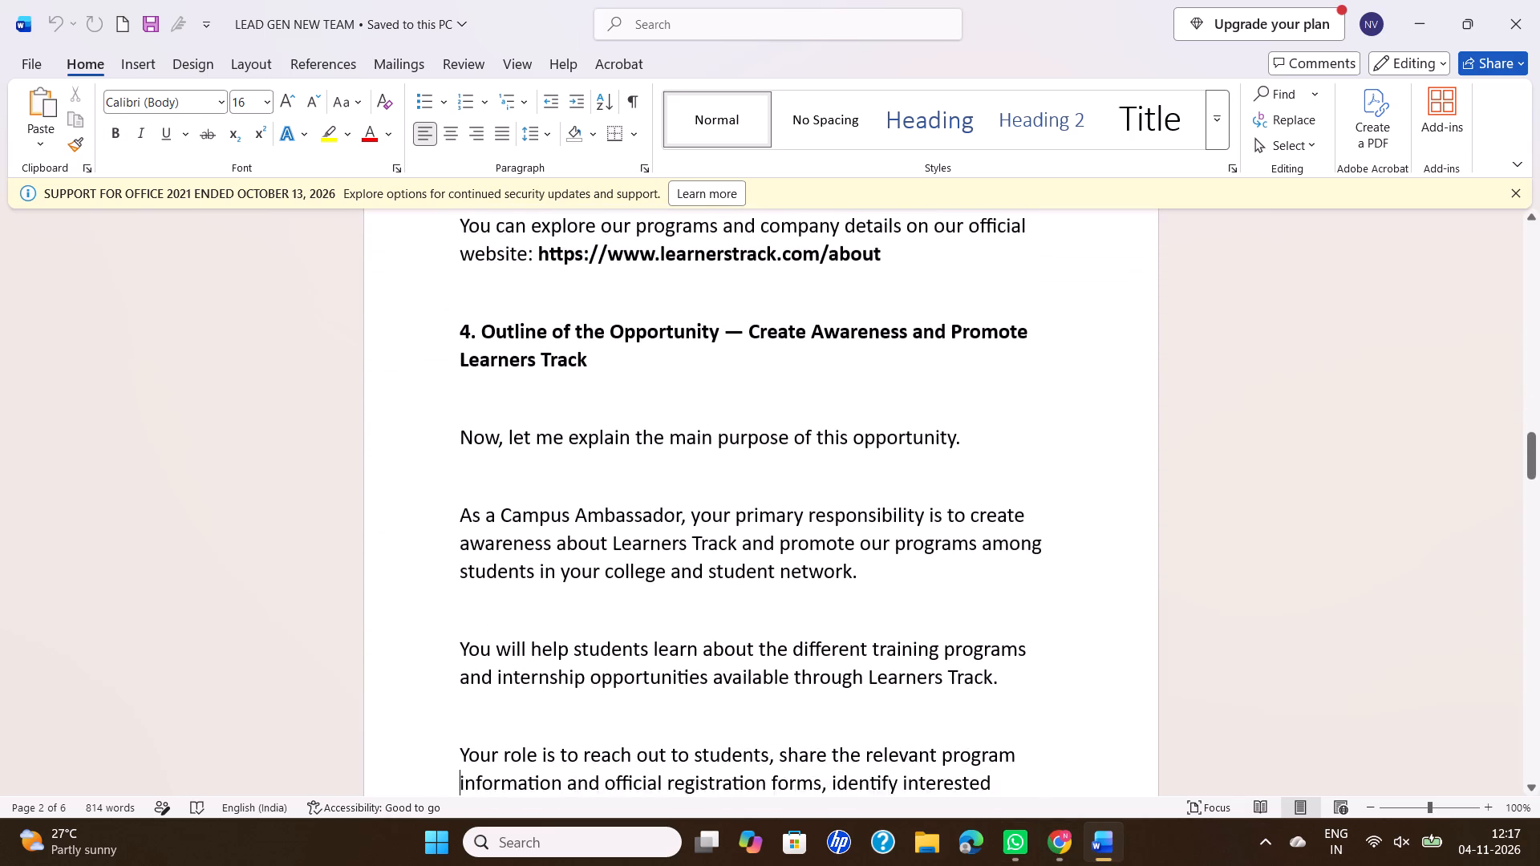
pyautogui.press('Down')
pyautogui.press('Down')
pyautogui.press('Down')
pyautogui.press('Down')
pyautogui.press('Down')
pyautogui.press('Down')
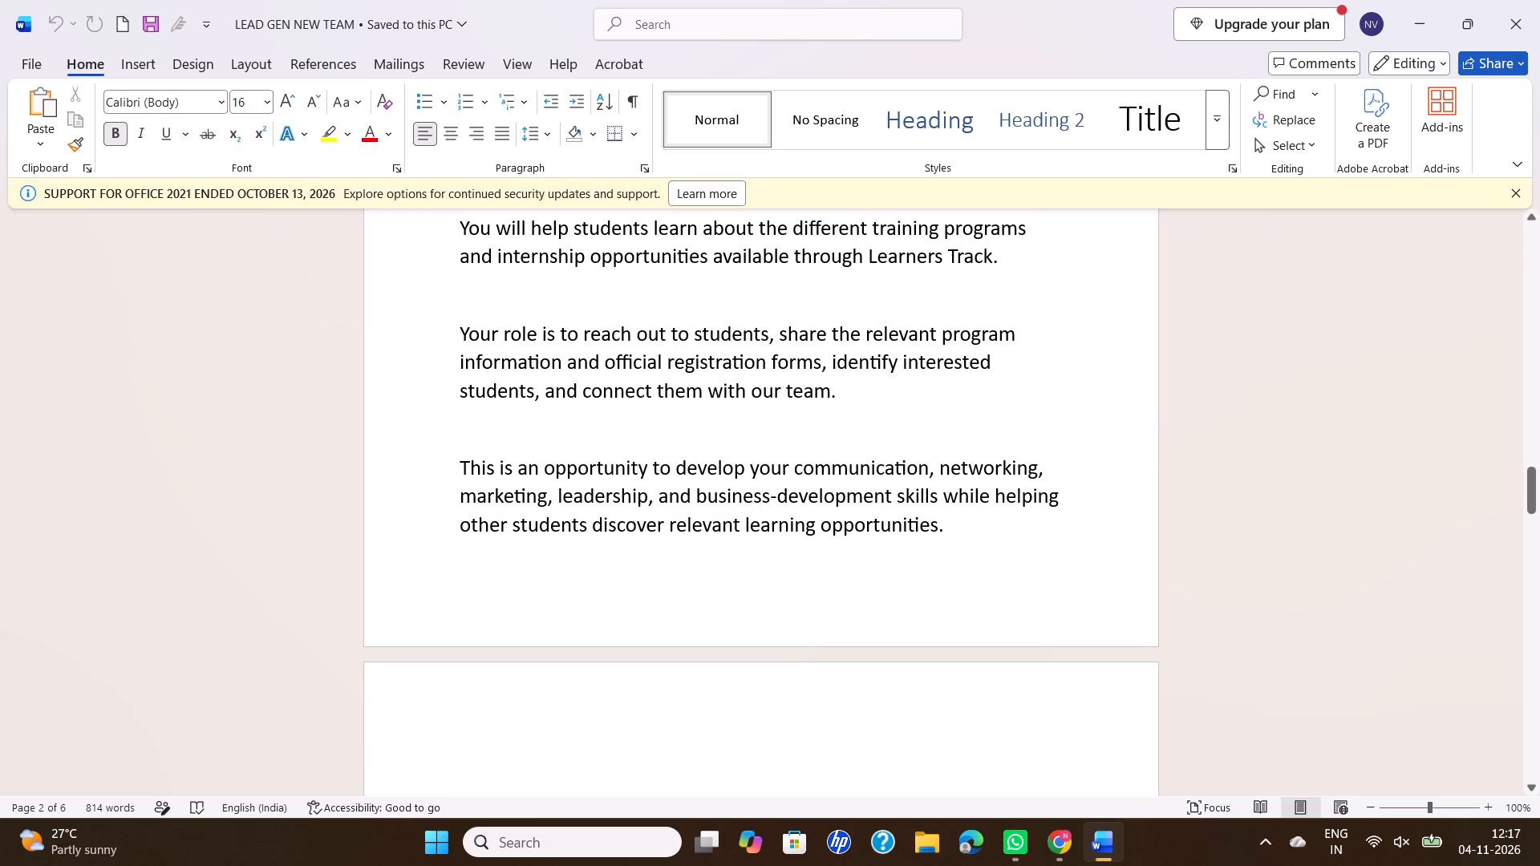
# Read section 5, Roles and Responsibilities, including work mode, time commitment, promotion, lead generation, form sharing and follow-ups.
pyautogui.press('Down')
pyautogui.press('Down')
pyautogui.press('Down')
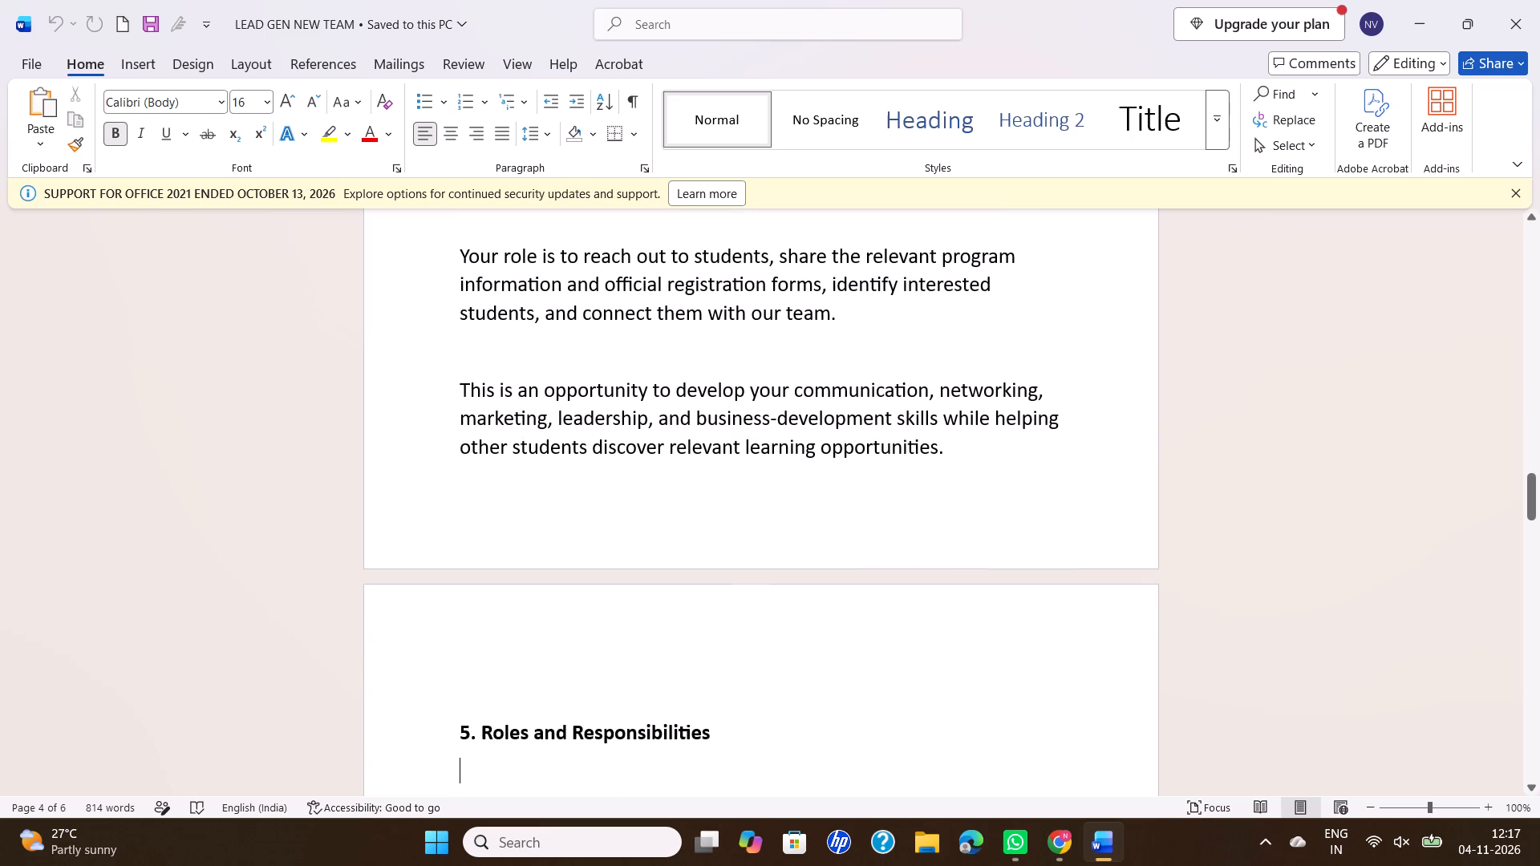
pyautogui.press('Down')
pyautogui.press('Down')
pyautogui.press('Down')
pyautogui.press('Down')
pyautogui.press('Down')
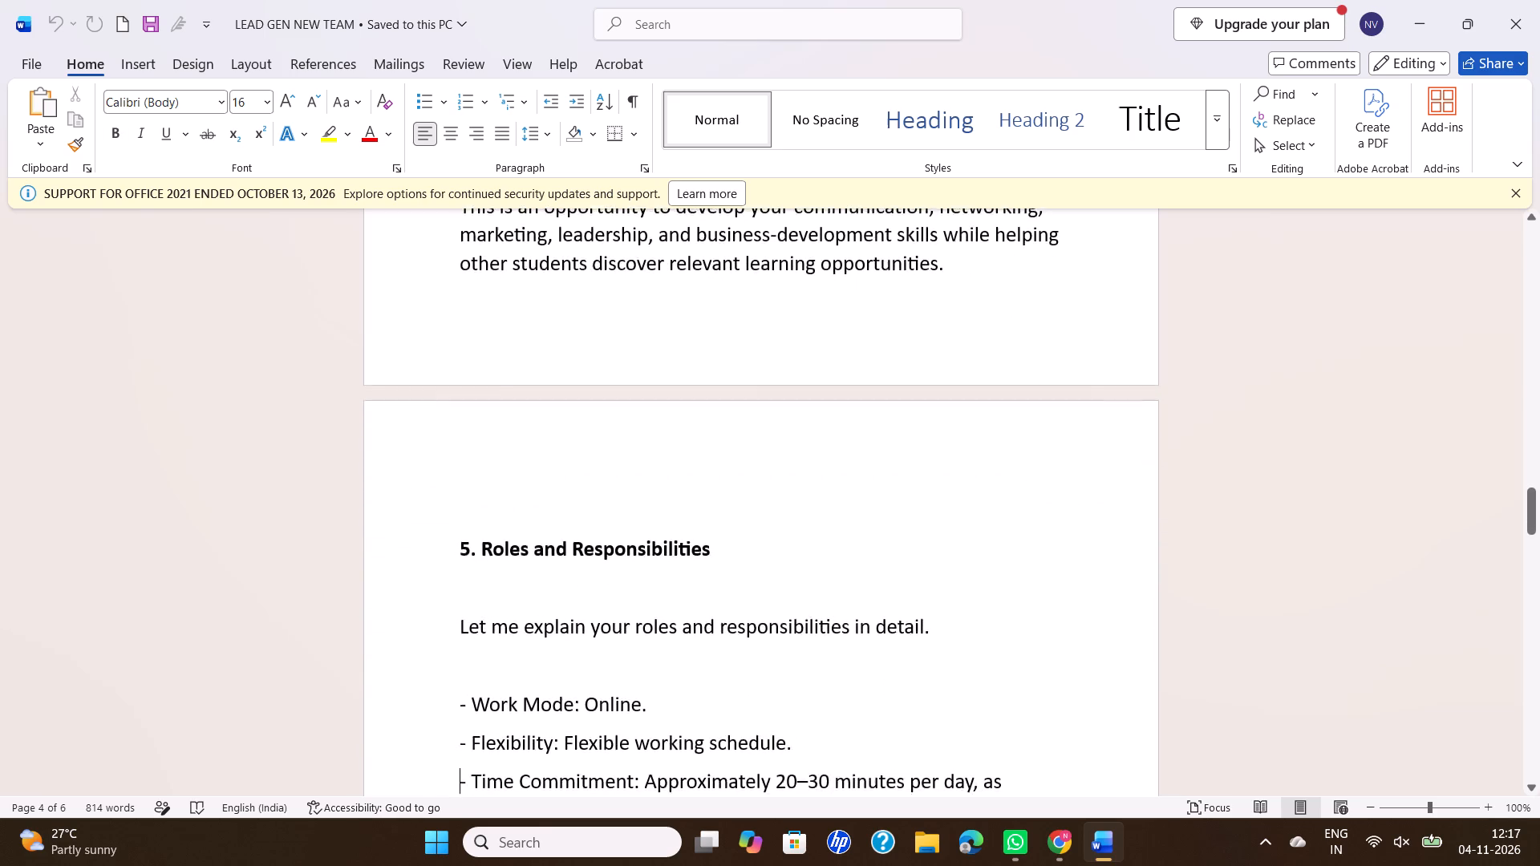
pyautogui.press('Down')
pyautogui.press('Down')
pyautogui.press('Down')
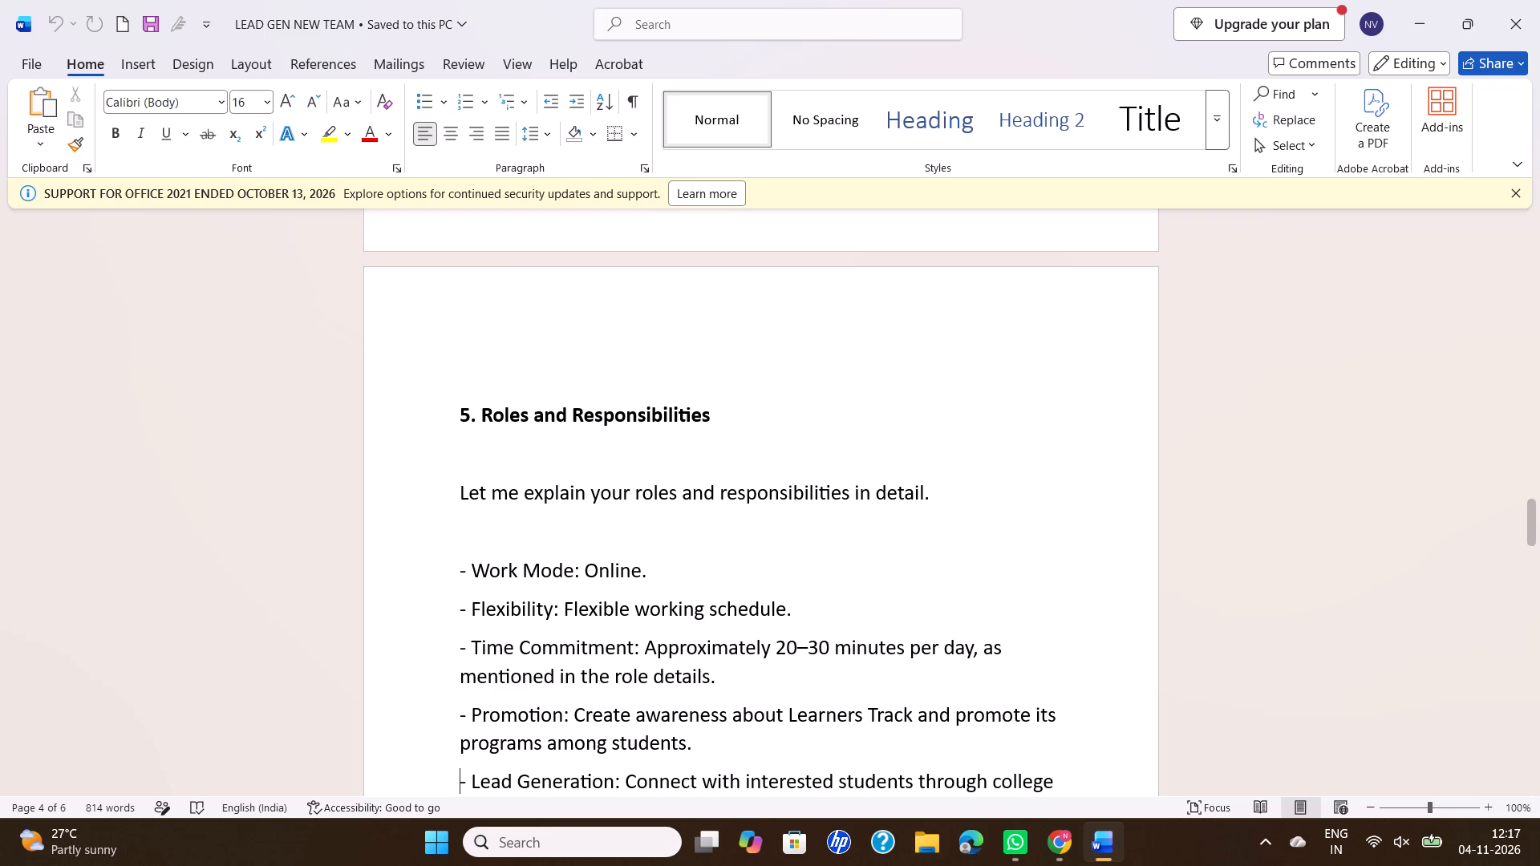
pyautogui.press('Down')
pyautogui.press('Down')
pyautogui.press('Down')
pyautogui.press('Down')
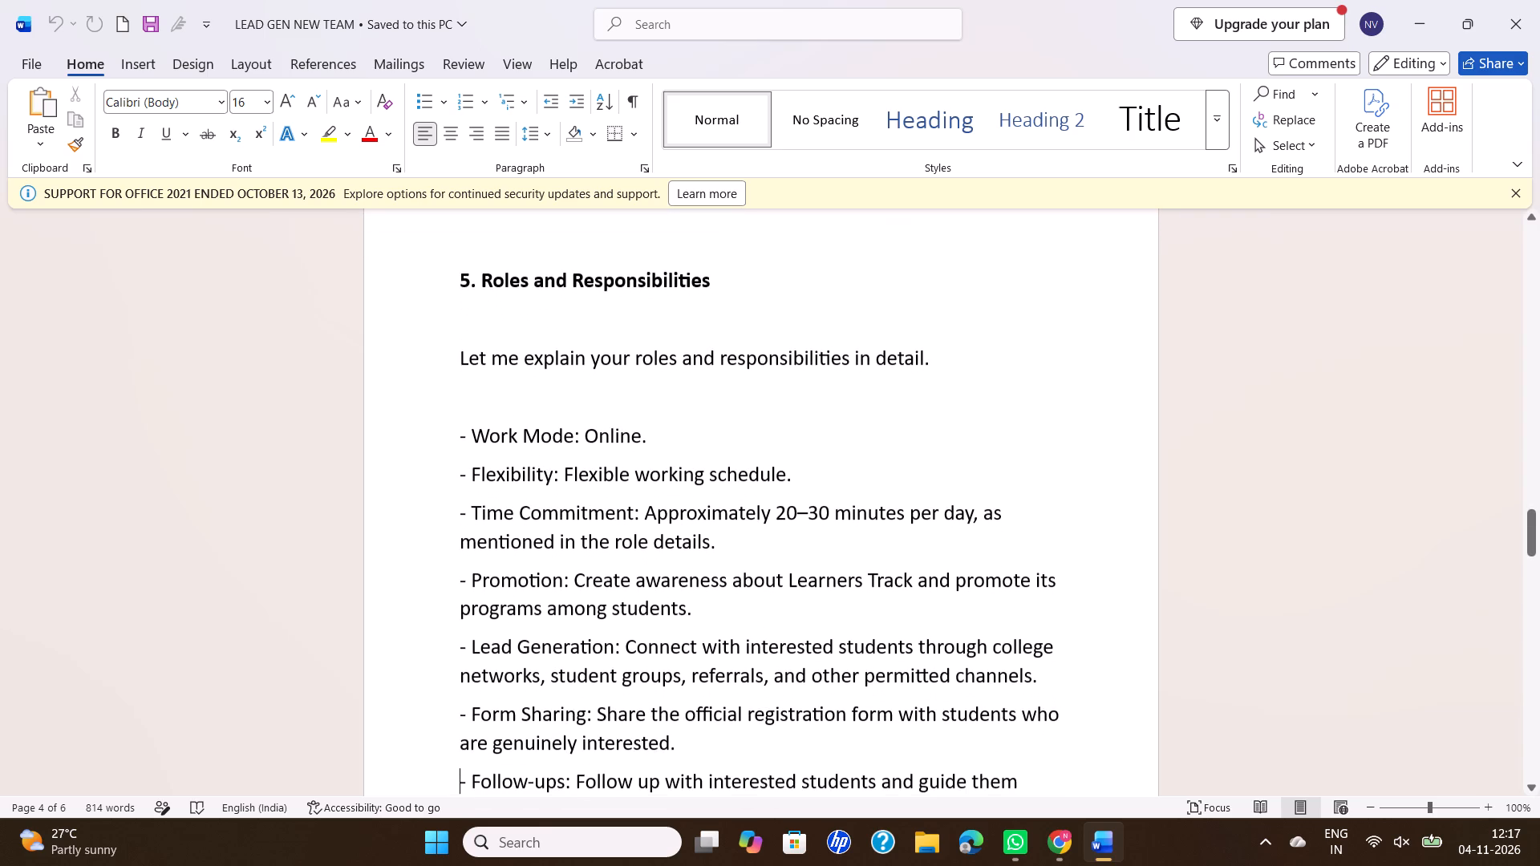
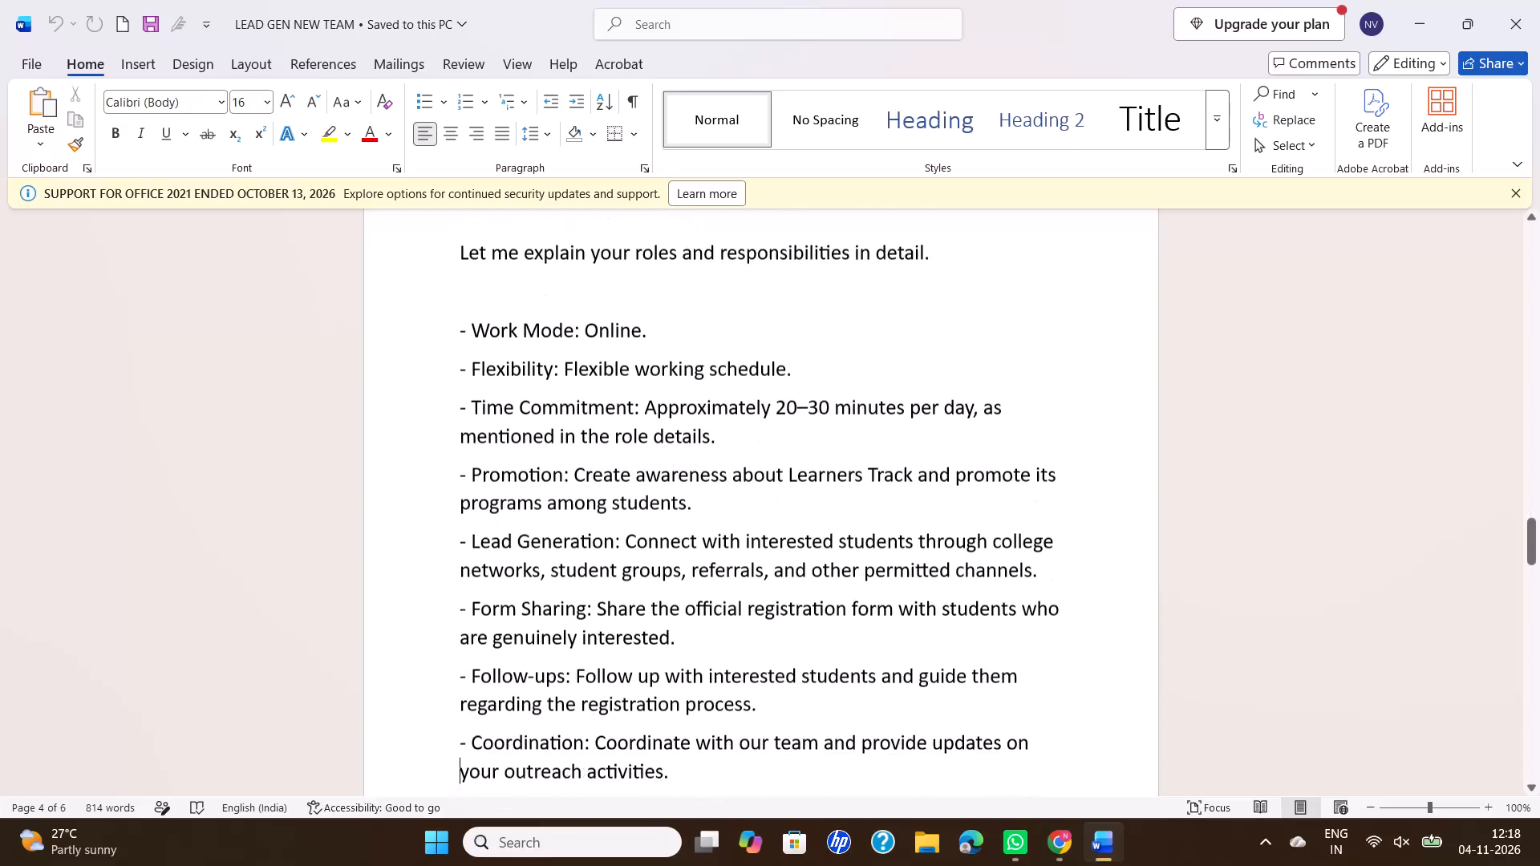
# Read the end of section 5, covering coordination, guidelines and promotional material, and the closing question about responsibilities and time commitment.
pyautogui.press('Down')
pyautogui.press('Down')
pyautogui.press('Down')
pyautogui.press('Down')
pyautogui.press('Down')
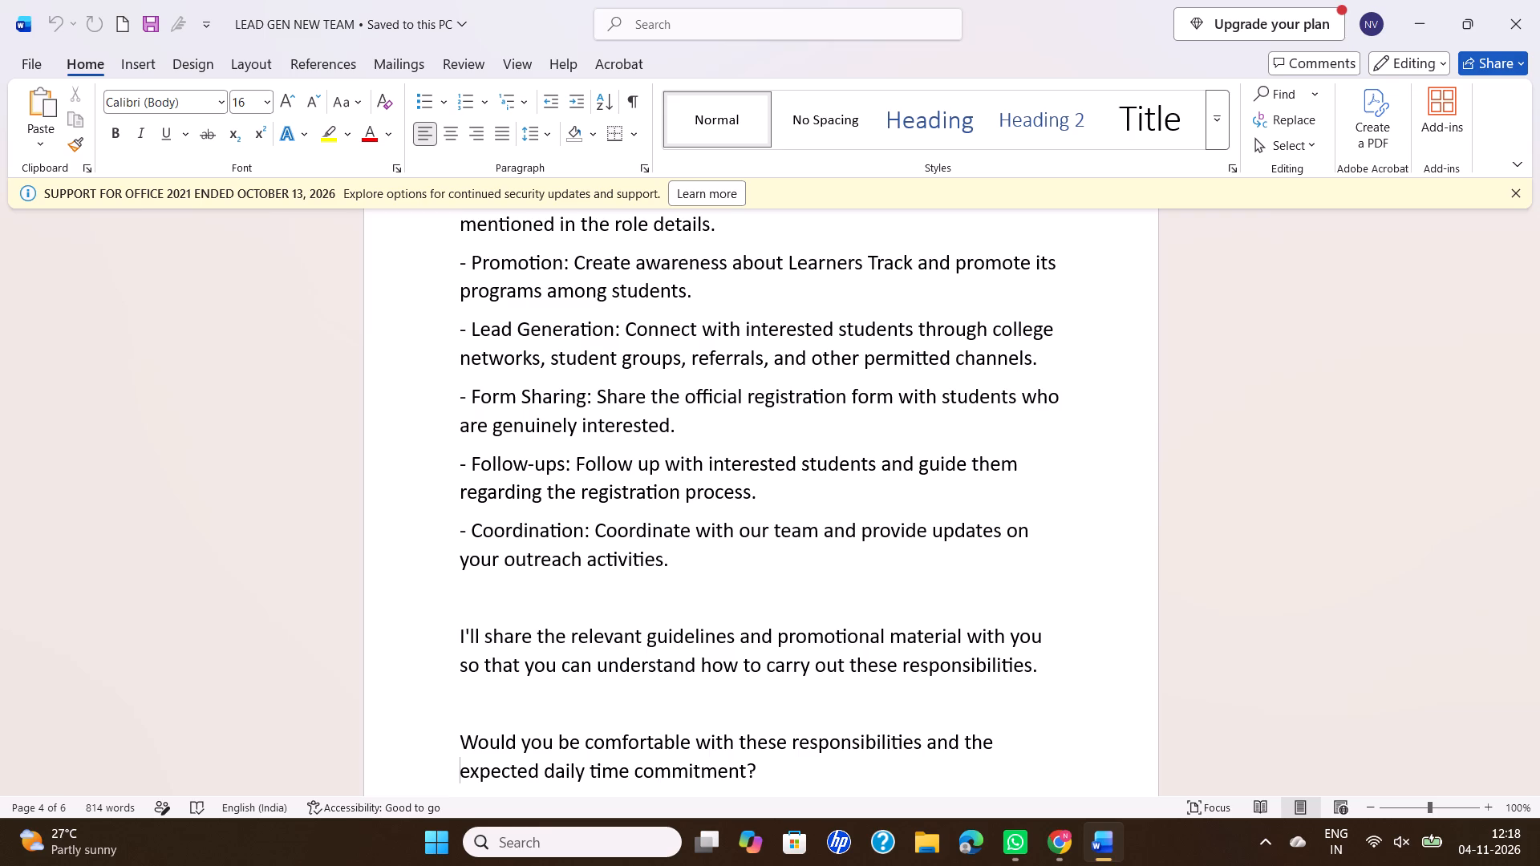
# Read section 6, Perks and Benefits, including the offer letter, performance-based benefits and Letter of Recommendation.
pyautogui.press('Down')
pyautogui.press('Down')
pyautogui.press('Down')
pyautogui.press('Down')
pyautogui.press('Down')
pyautogui.press('Down')
pyautogui.press('Down')
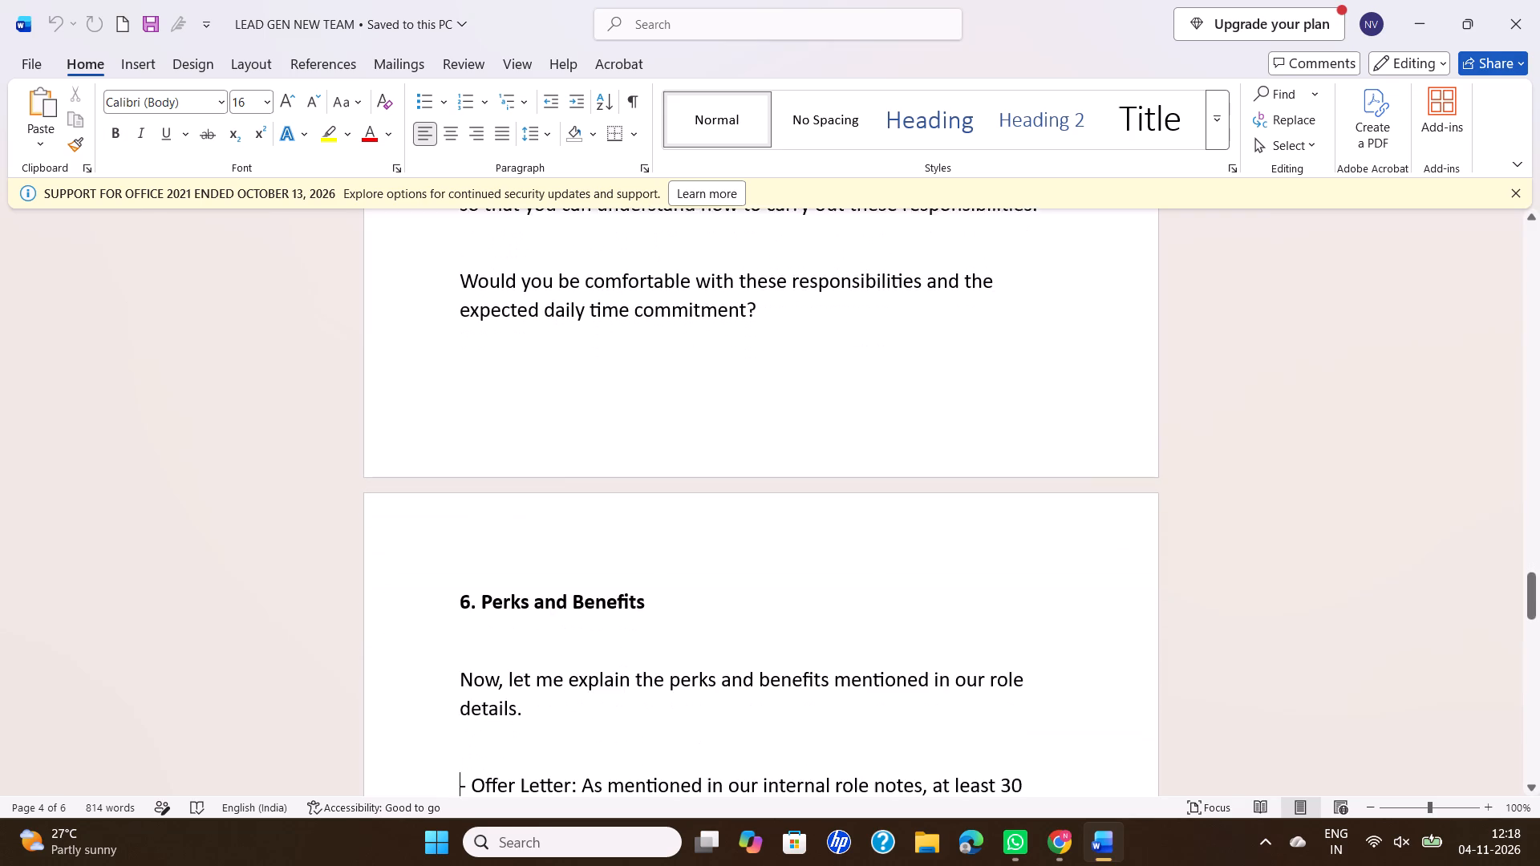
pyautogui.press('Down')
pyautogui.press('Down')
pyautogui.press('Down')
pyautogui.press('Down')
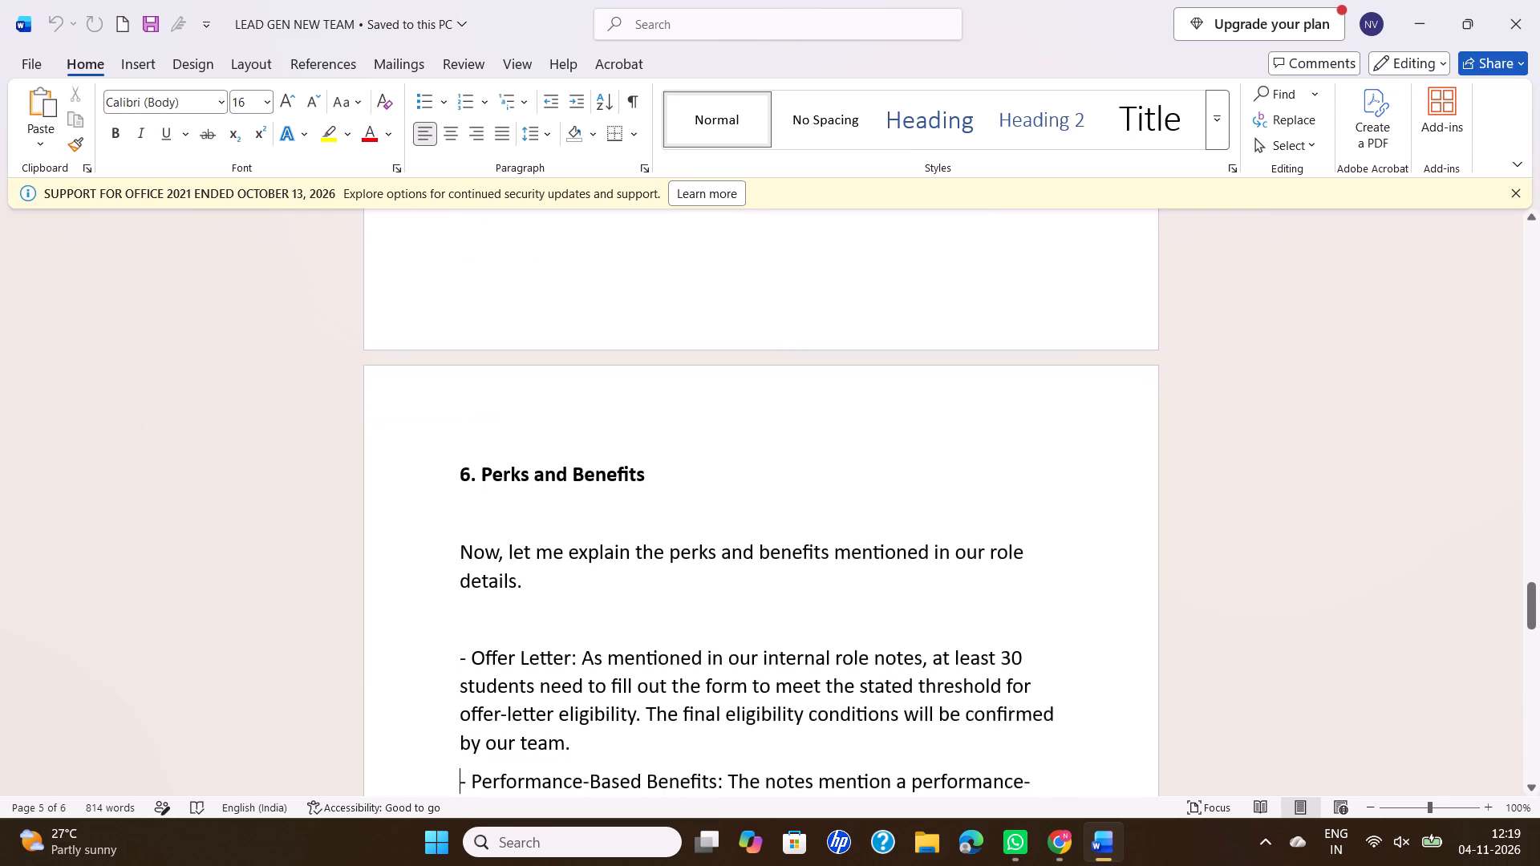
pyautogui.press('Down')
pyautogui.press('Down')
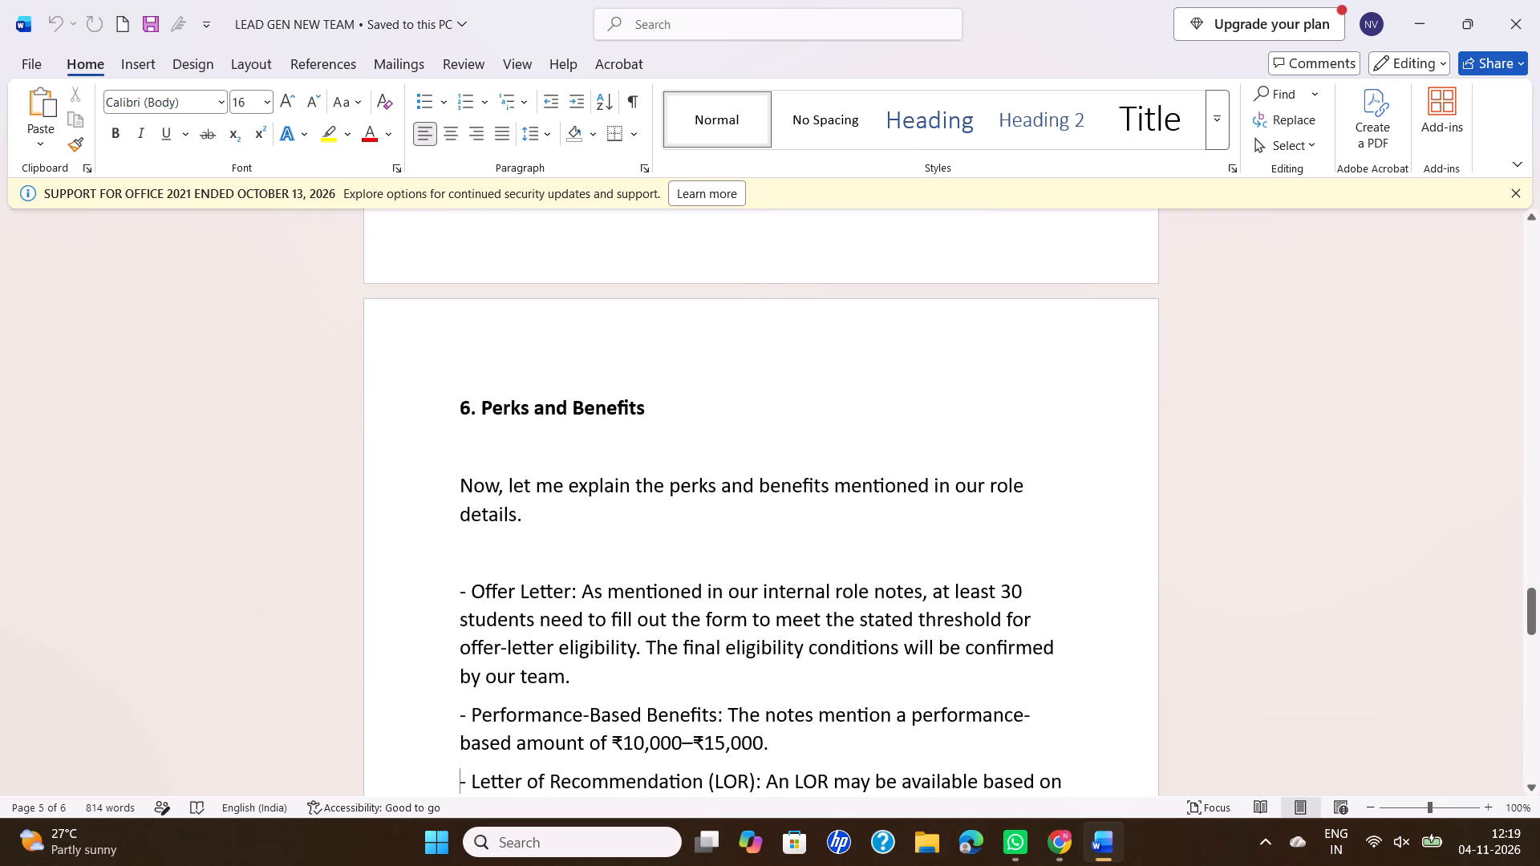
pyautogui.press('Down')
pyautogui.press('Down')
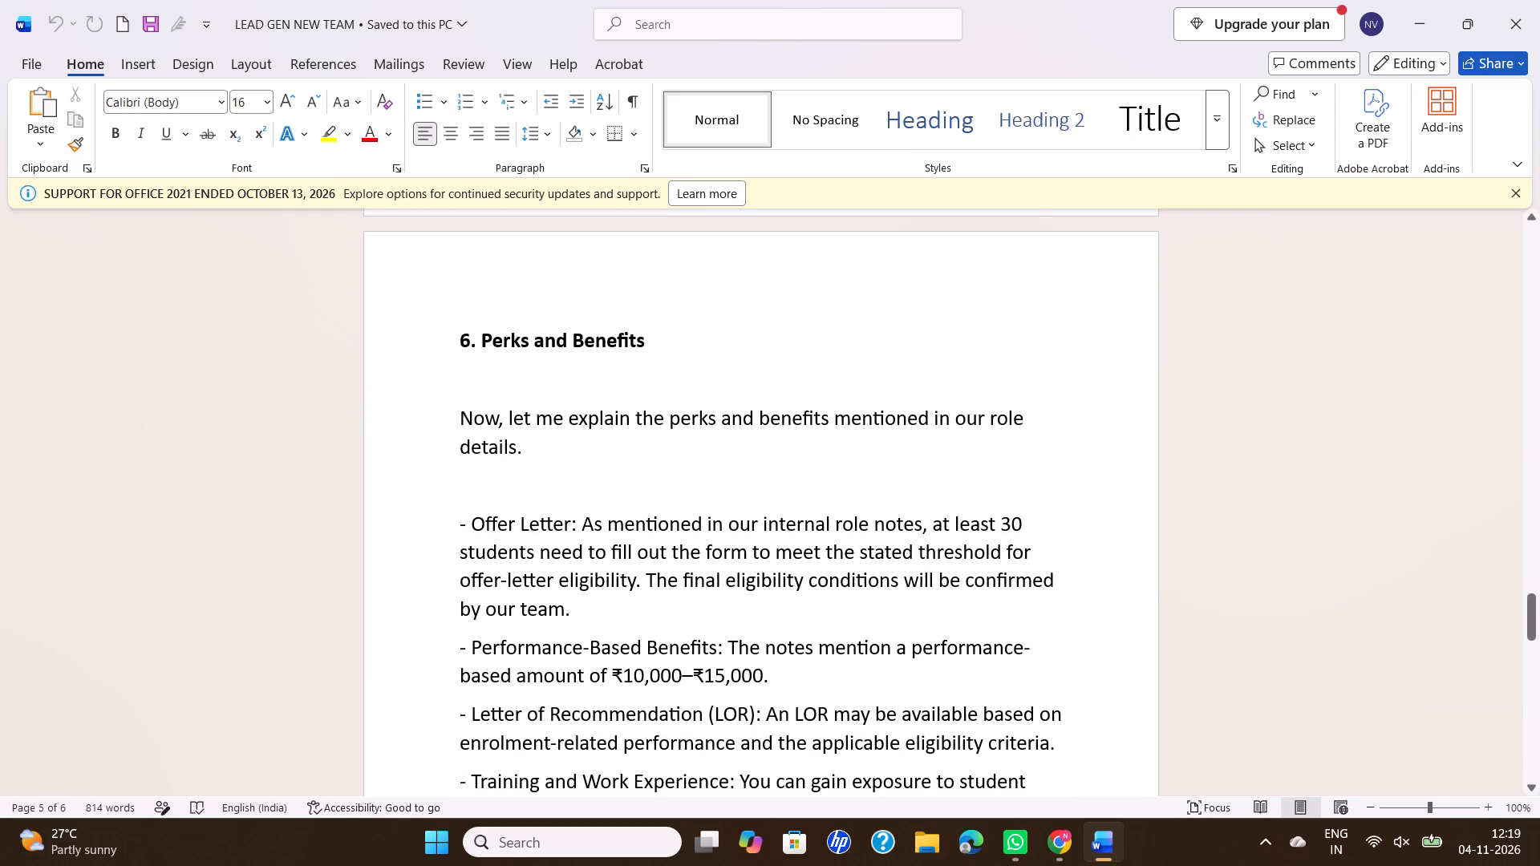
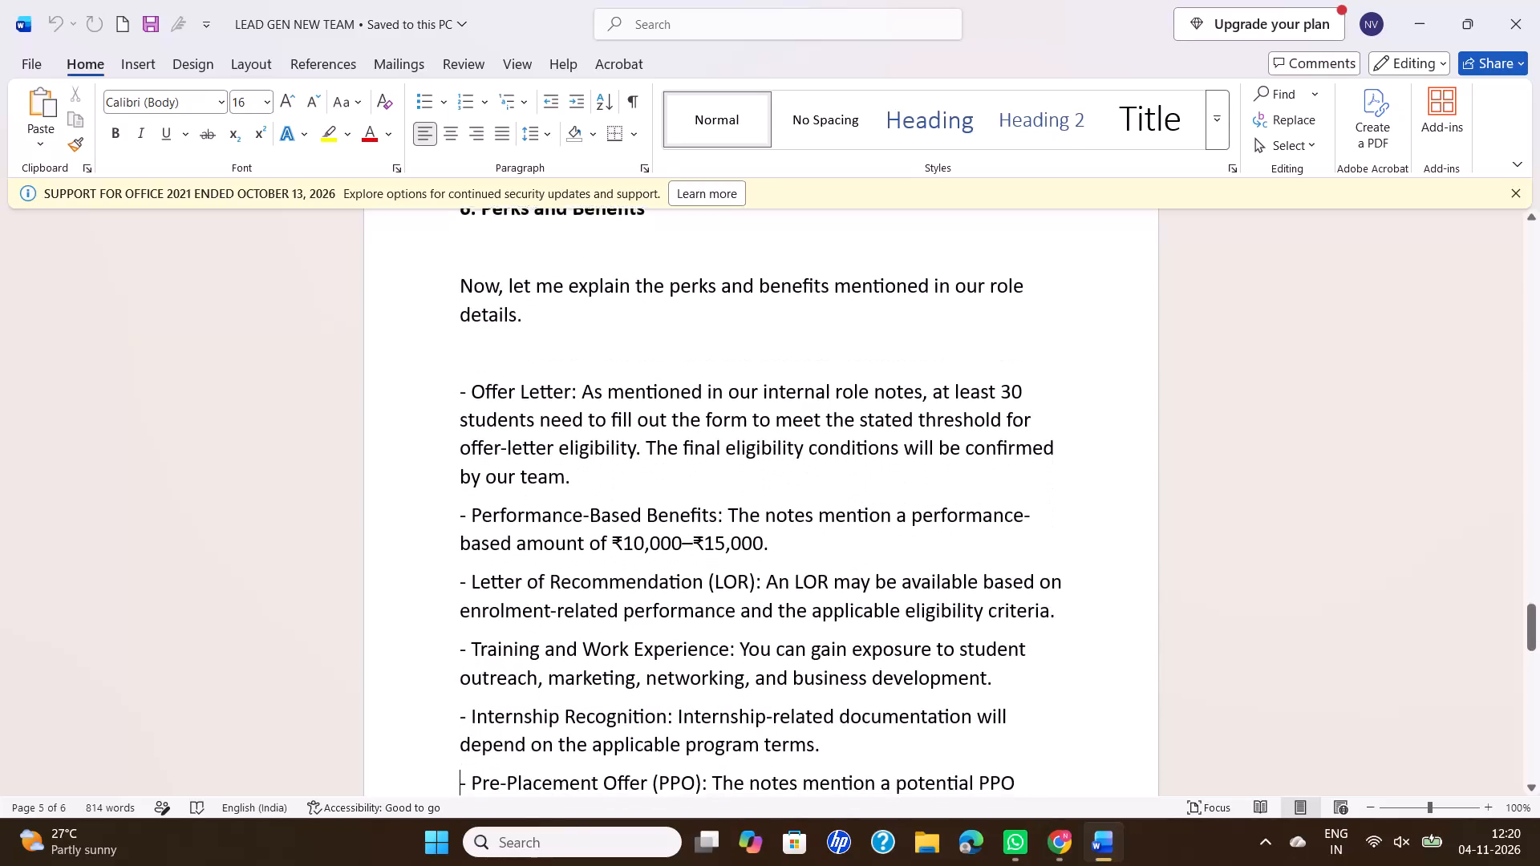
# Read the remaining Perks and Benefits items in section 6, covering training, internship recognition and the Pre-Placement Offer.
pyautogui.press('Down')
pyautogui.press('Down')
pyautogui.press('Down')
pyautogui.press('Down')
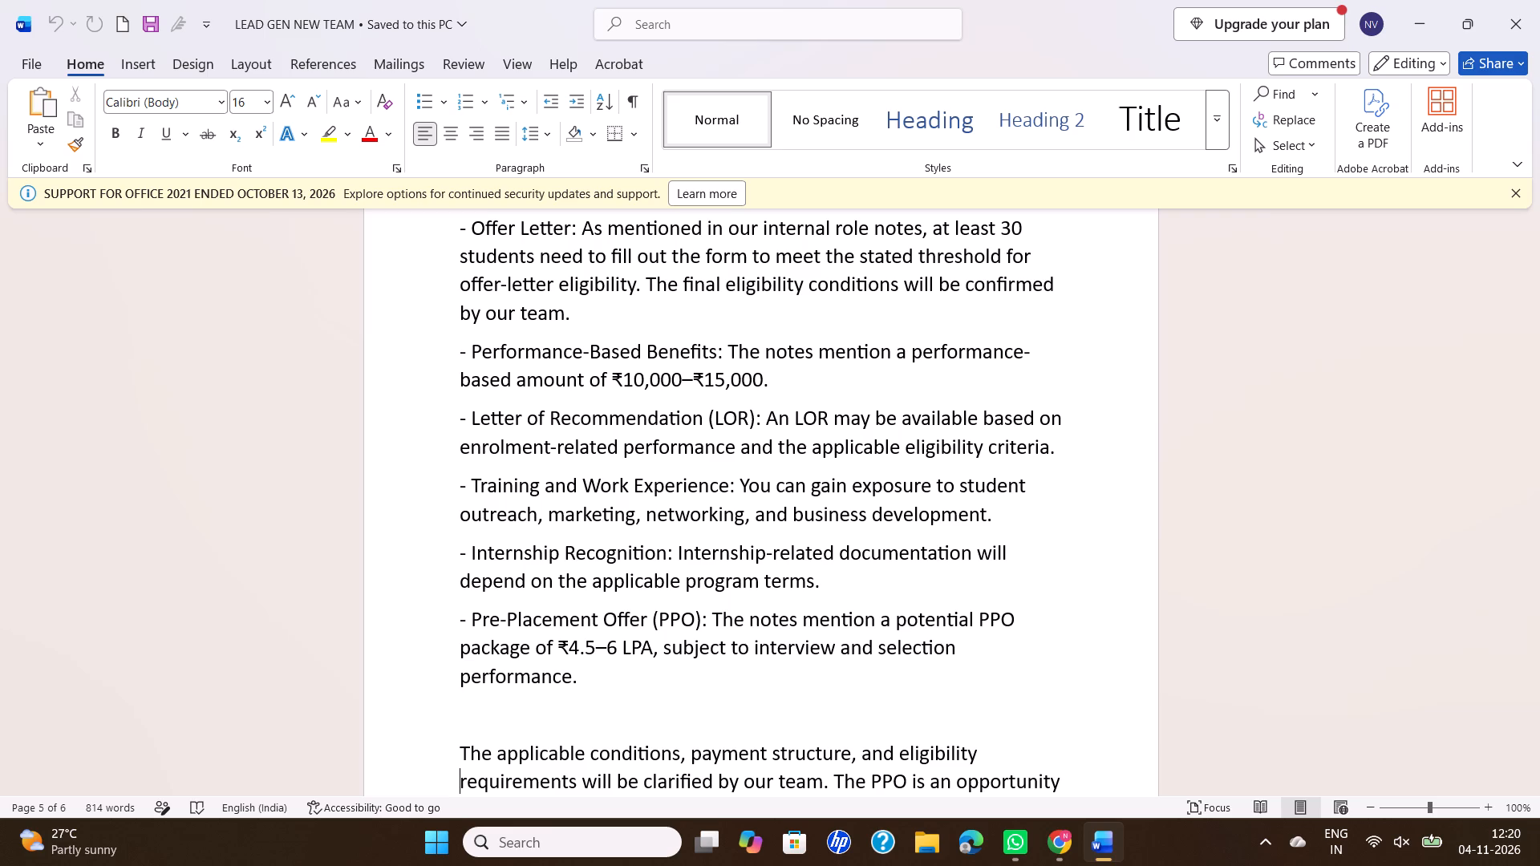
# Switch to the CA LEADS spreadsheet in Chrome and copy the phone number of the lead in row 367.
pyautogui.click(1050, 856)
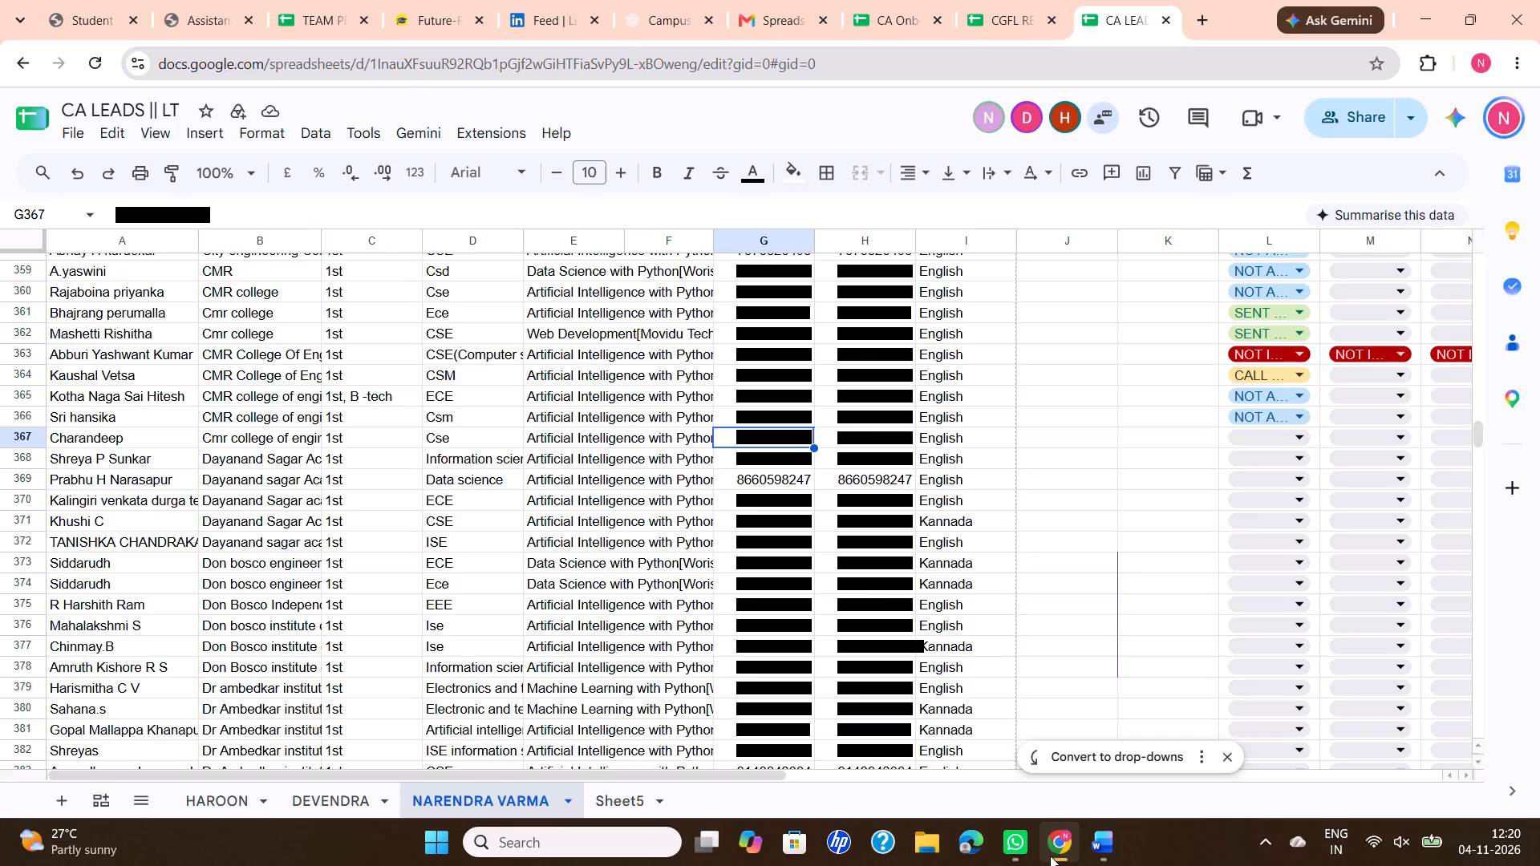
pyautogui.tripleClick(774, 438)
pyautogui.hotkey('ctrl', 'c')
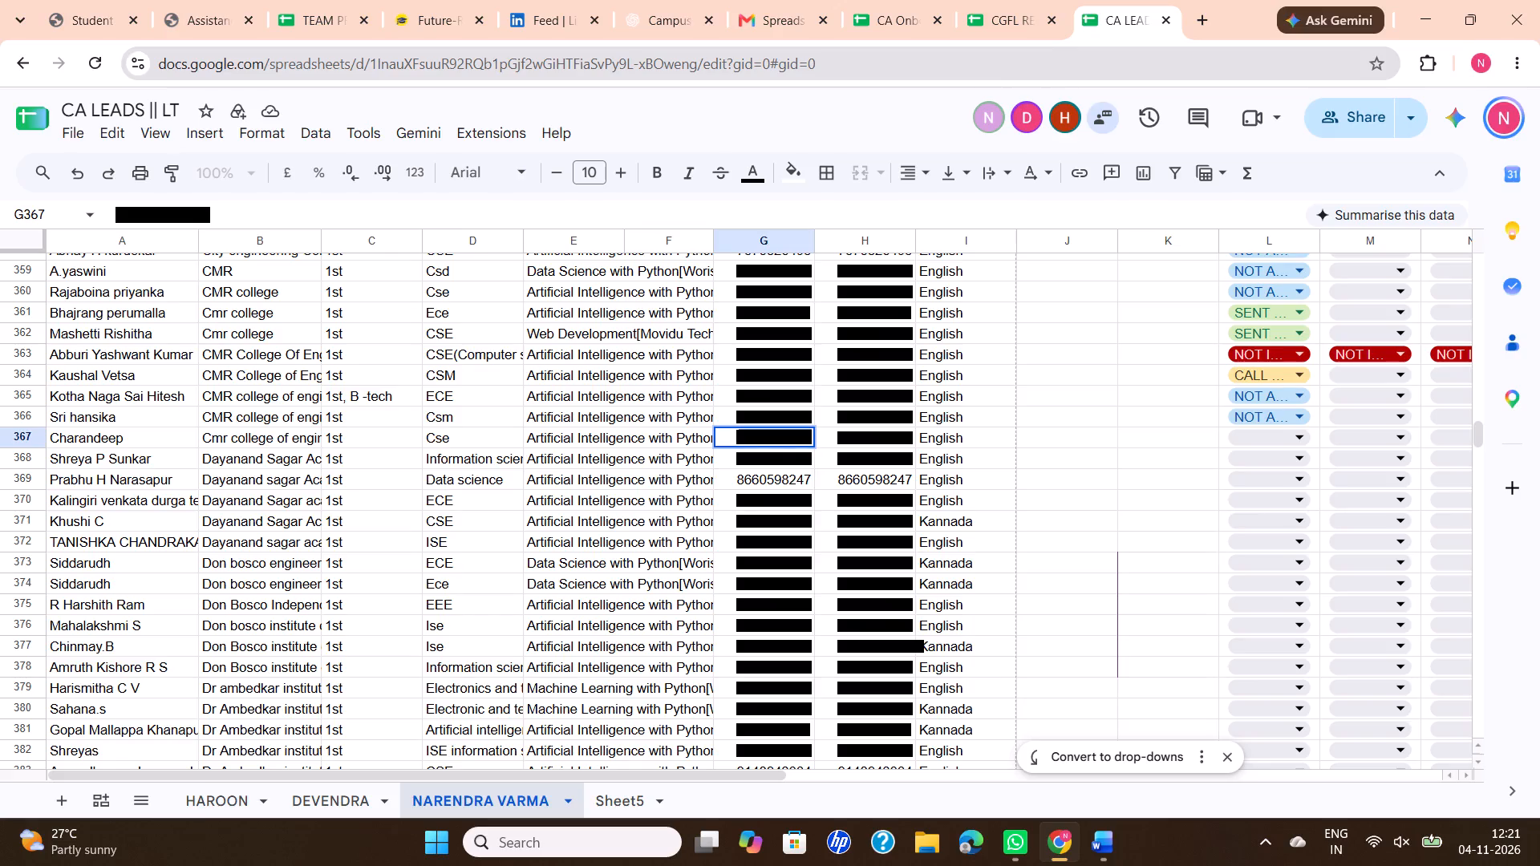
pyautogui.hotkey('ctrl', 'c')
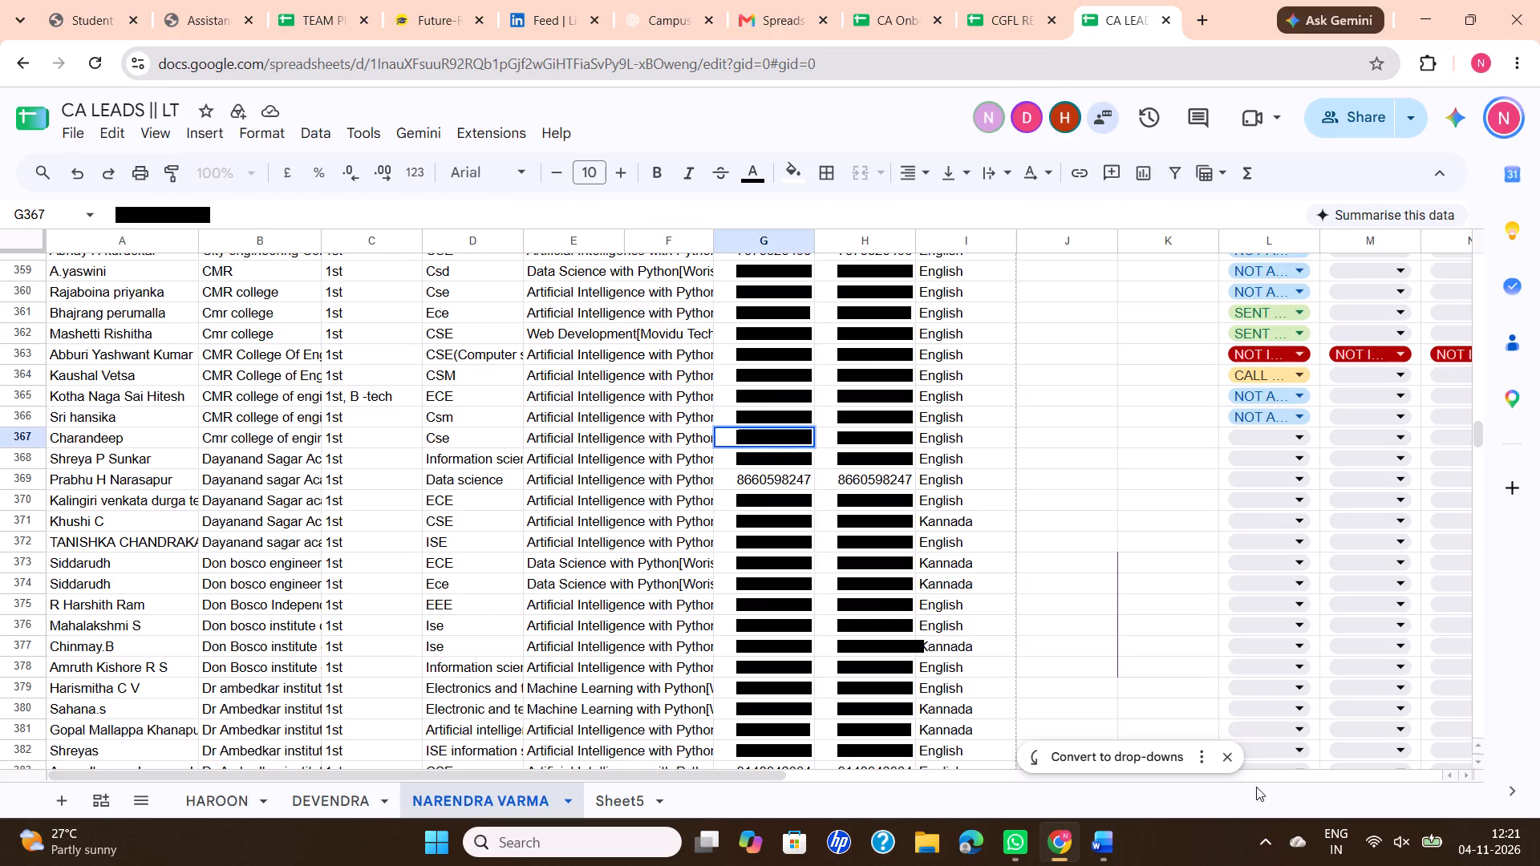
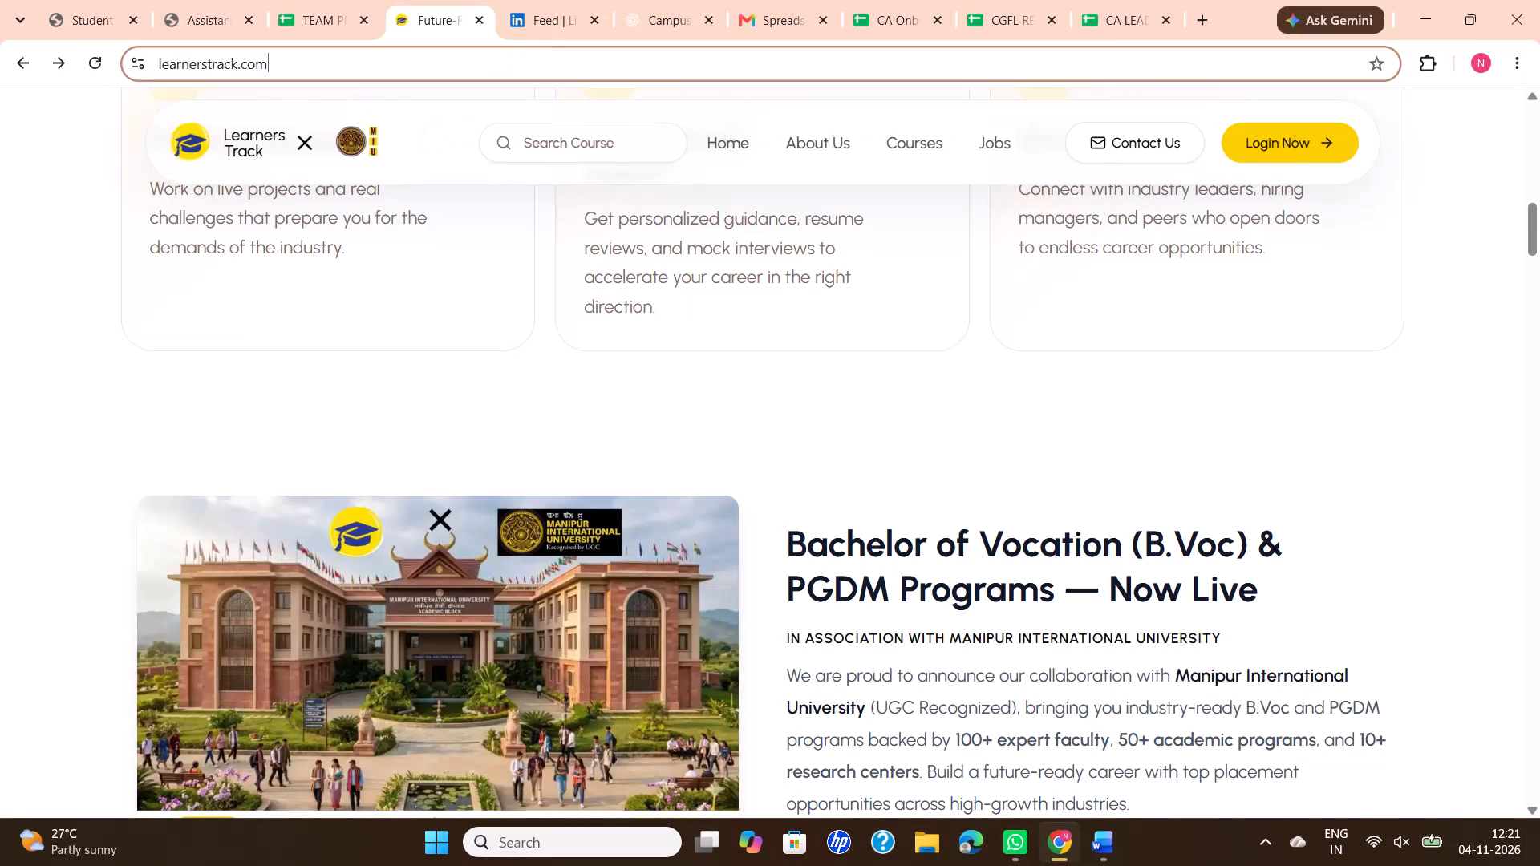
# Copy the full web address of the learnerstrack.com page.
pyautogui.hotkey('ctrl', 'a')
pyautogui.hotkey('ctrl', 'c')
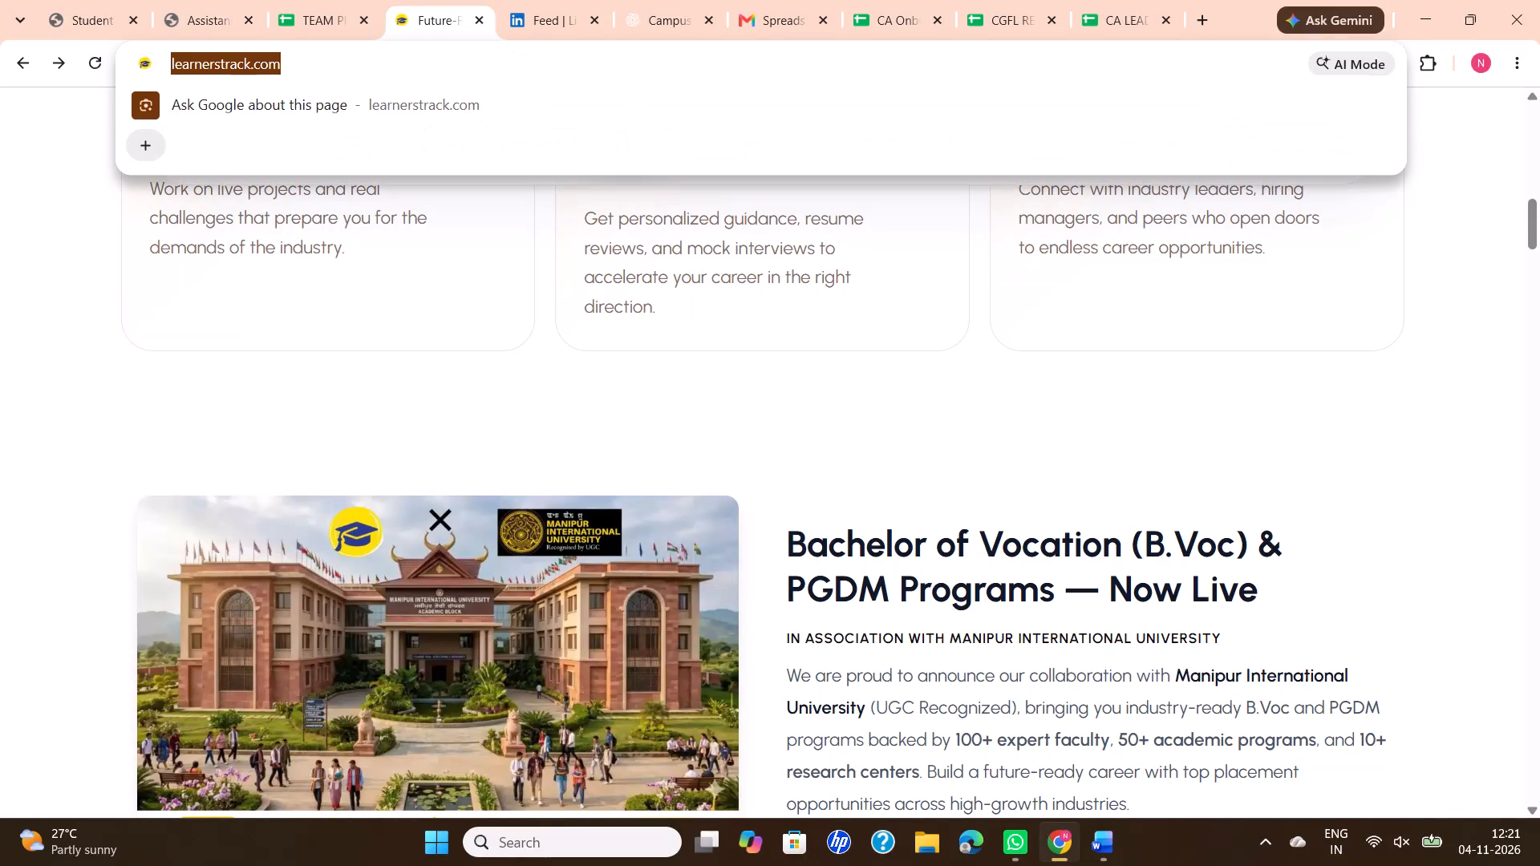
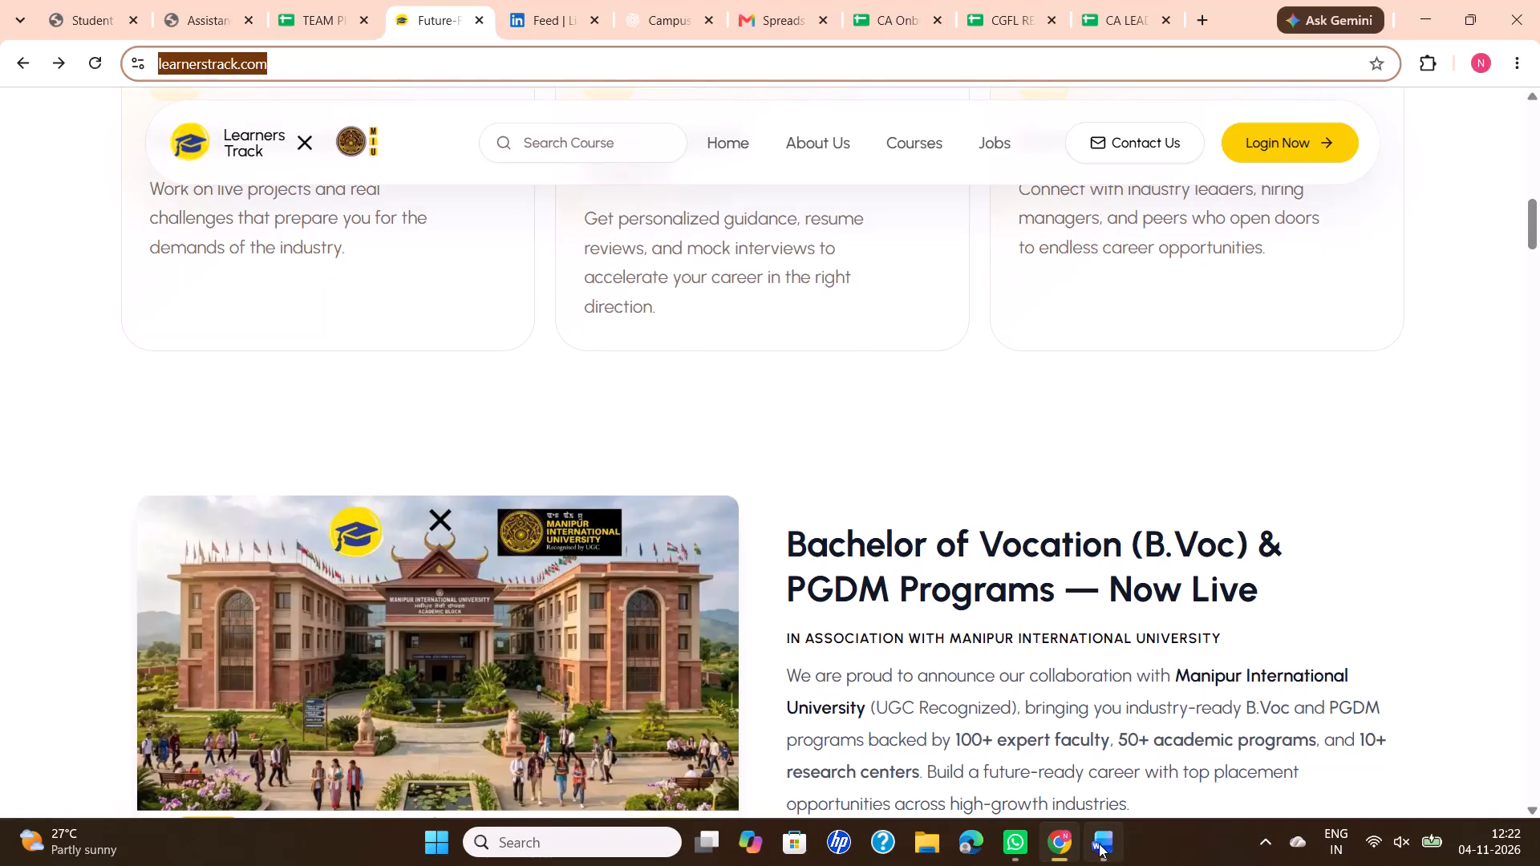
# Switch to LinkedIn, search for Learners Track and open its company page.
pyautogui.click(1051, 855)
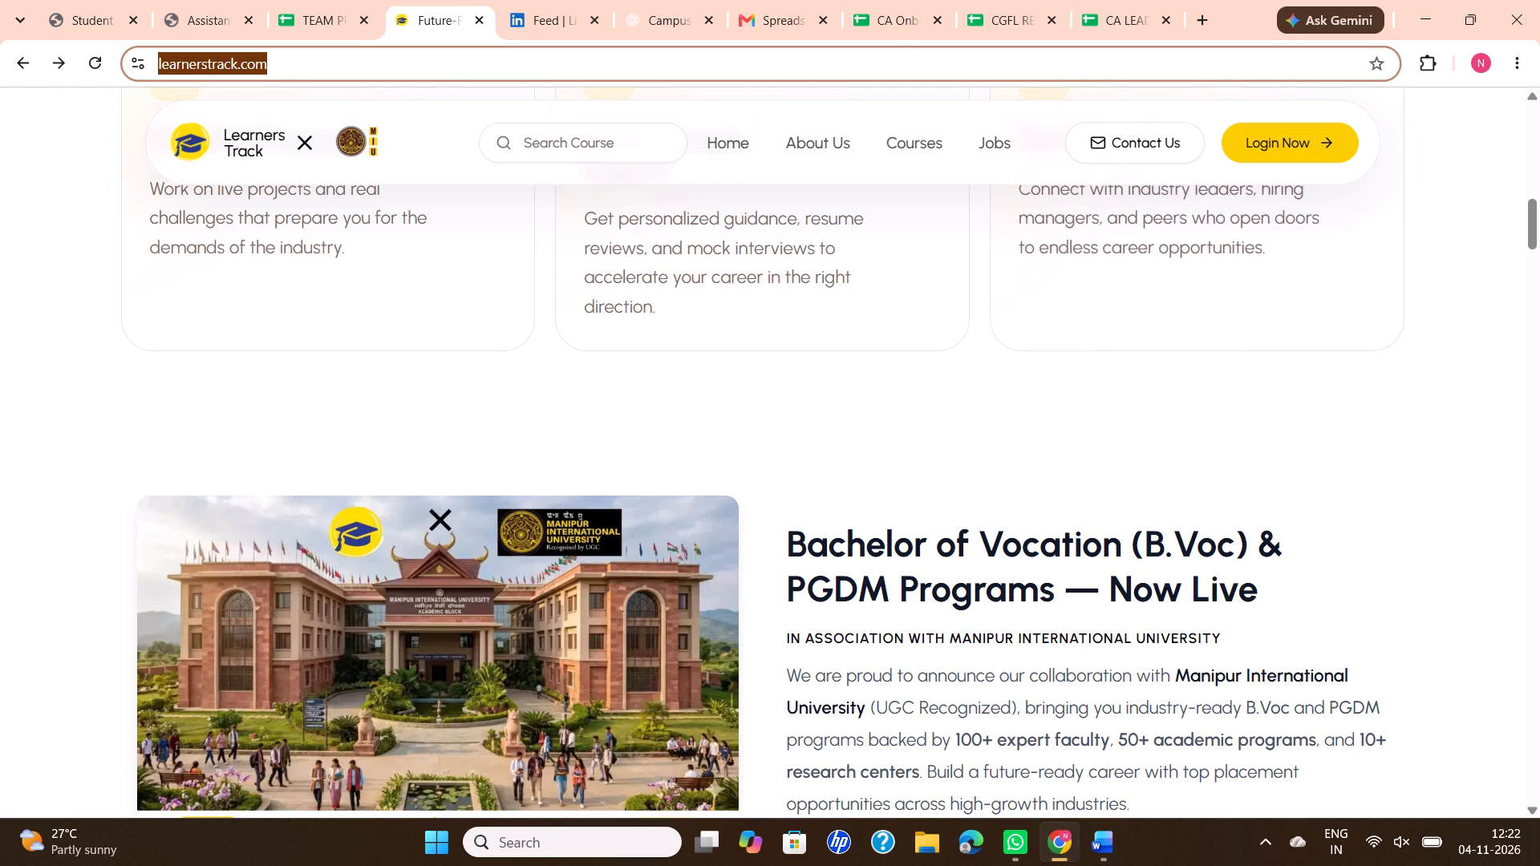
pyautogui.click(885, 10)
pyautogui.click(987, 20)
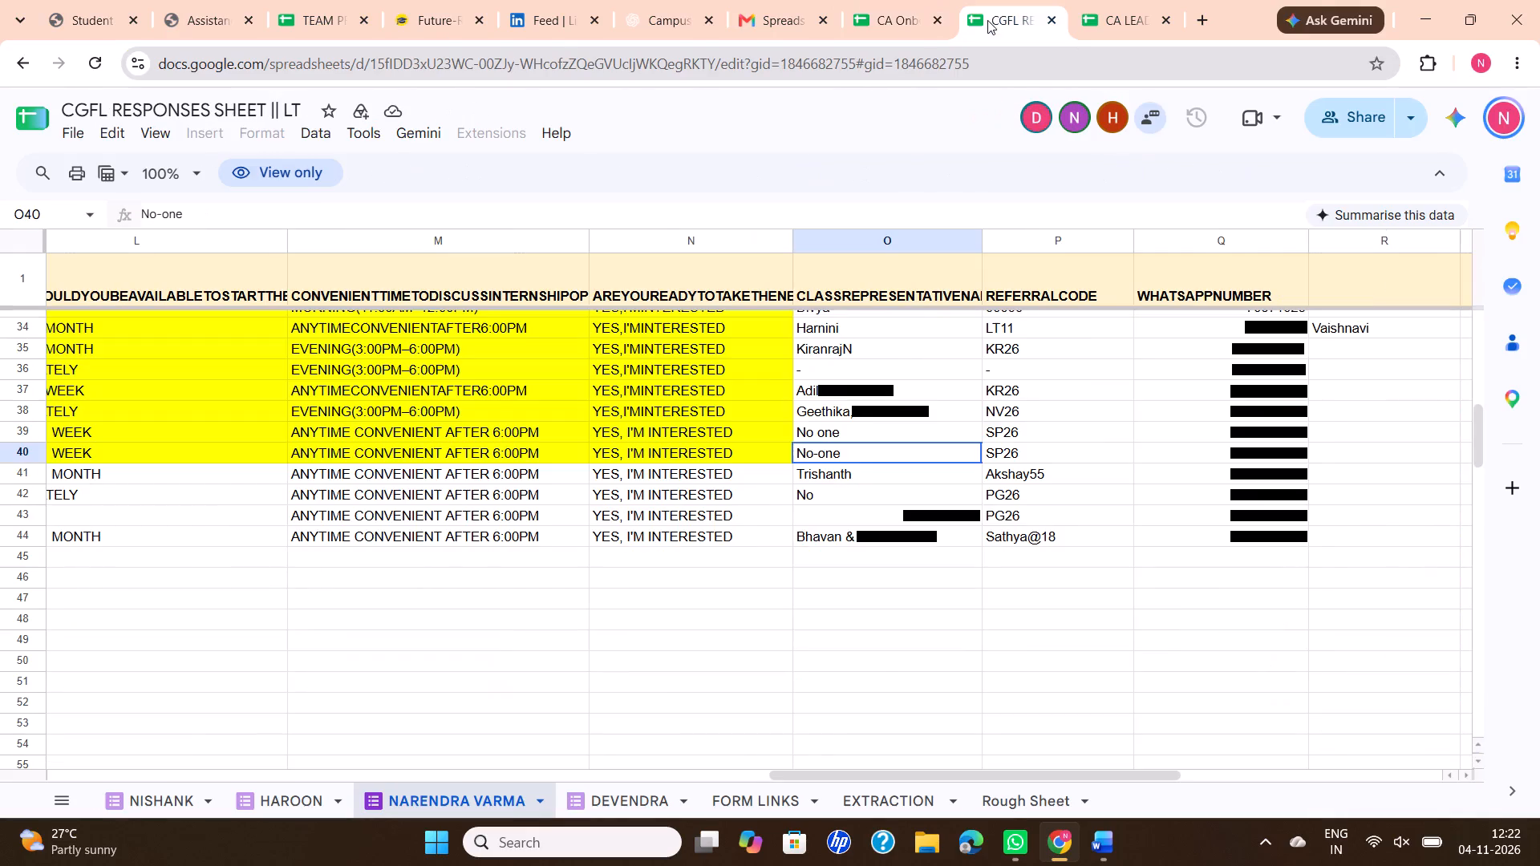
pyautogui.click(543, 2)
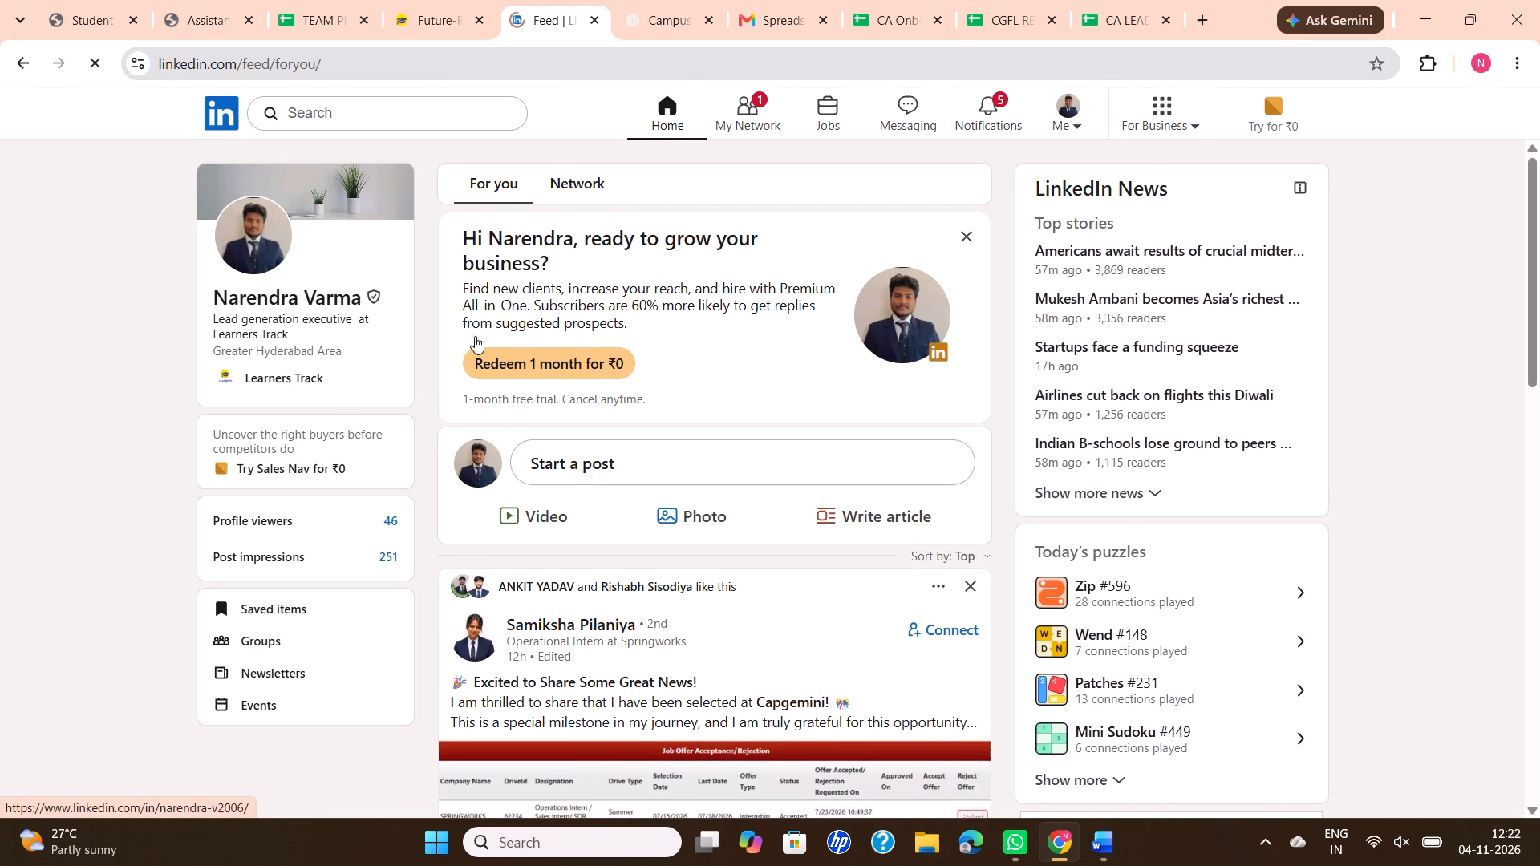
pyautogui.click(438, 118)
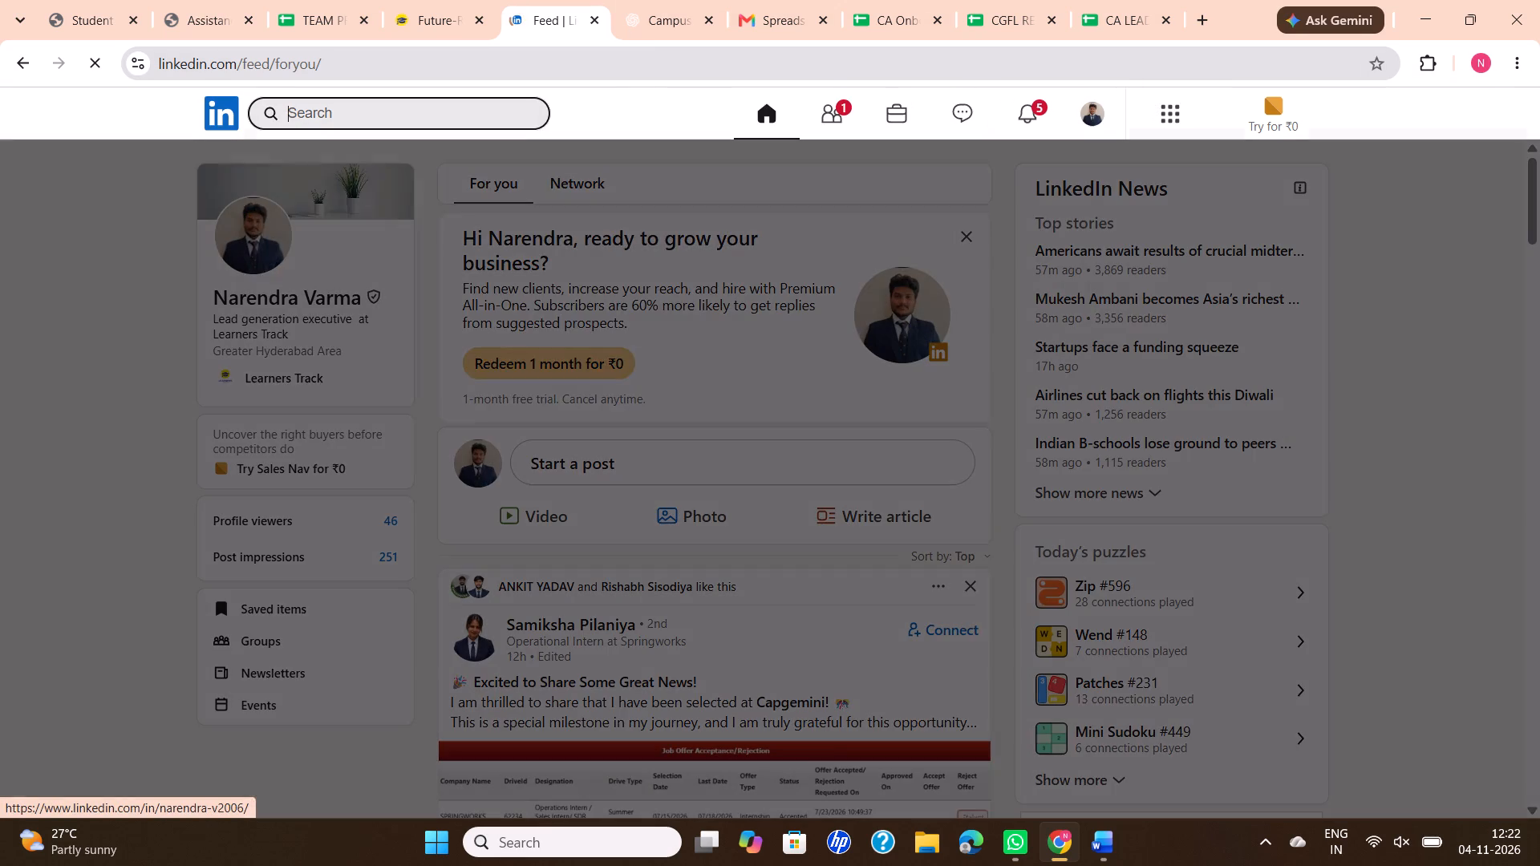
pyautogui.write('le')
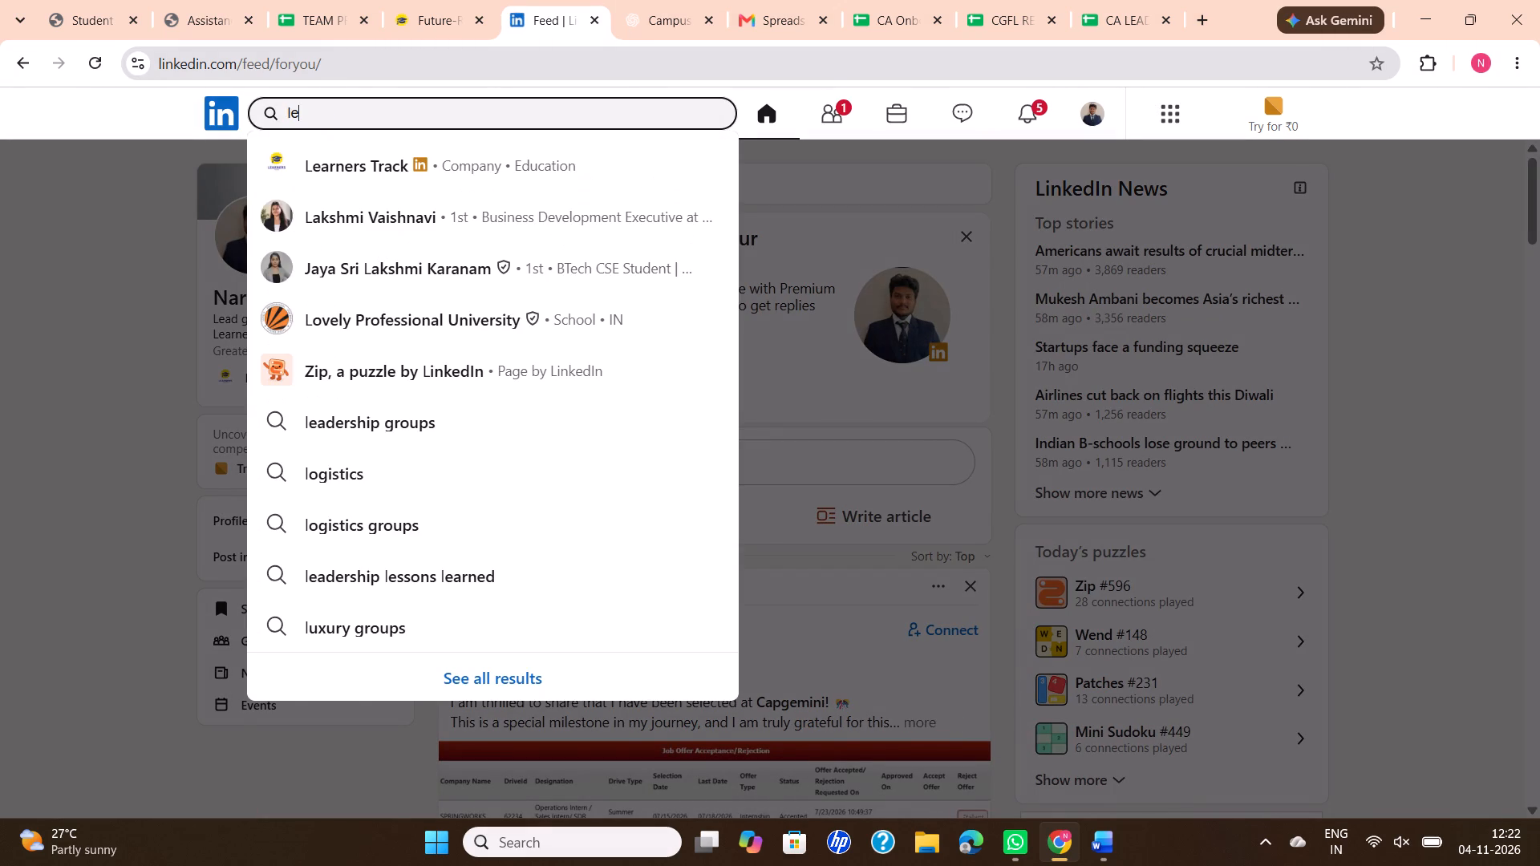
pyautogui.click(370, 174)
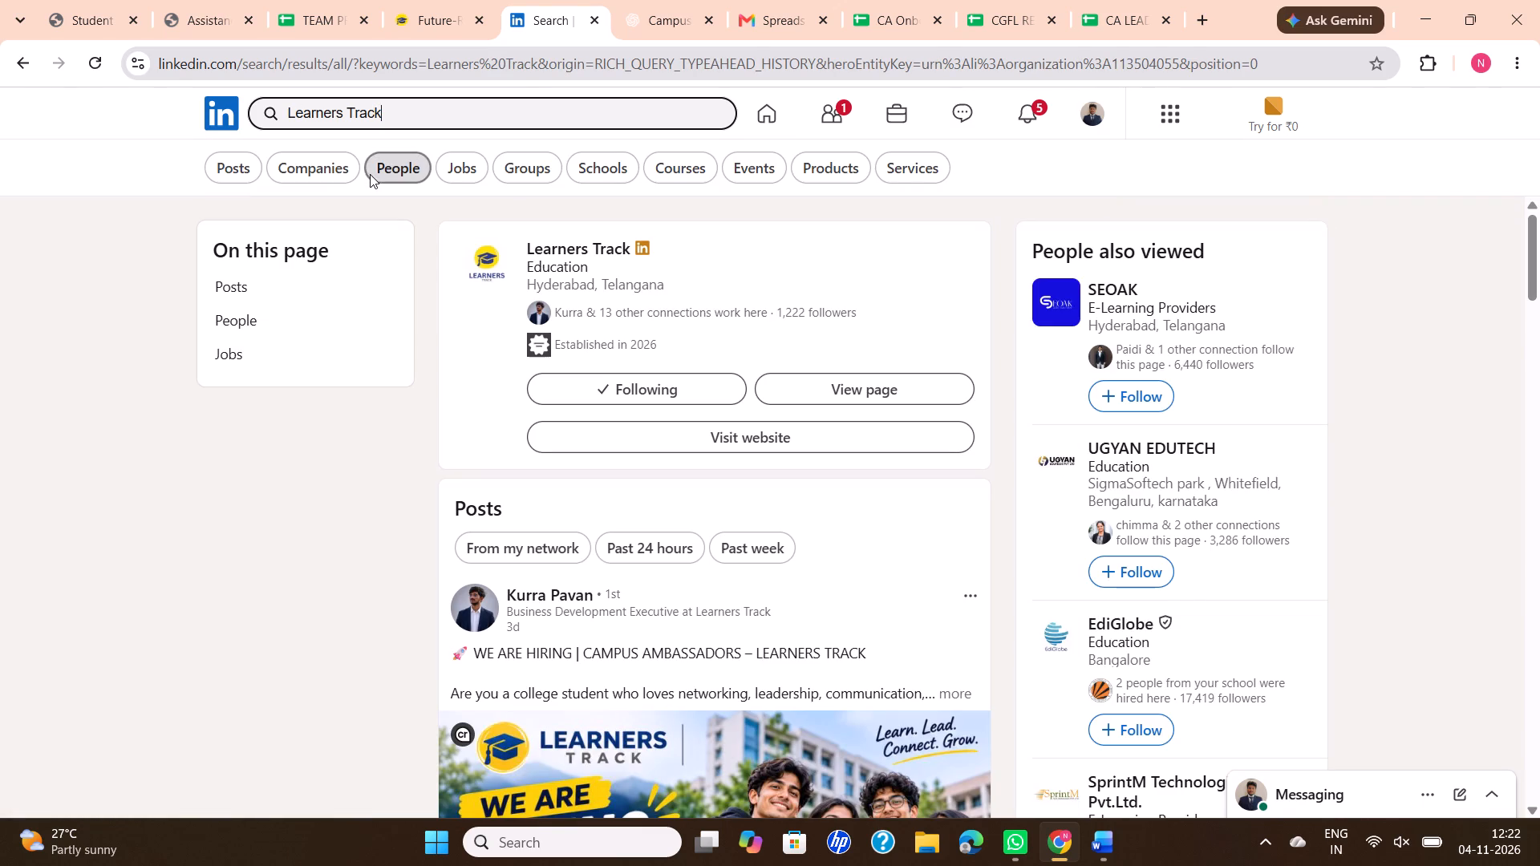
pyautogui.scroll(3, 780, 434)
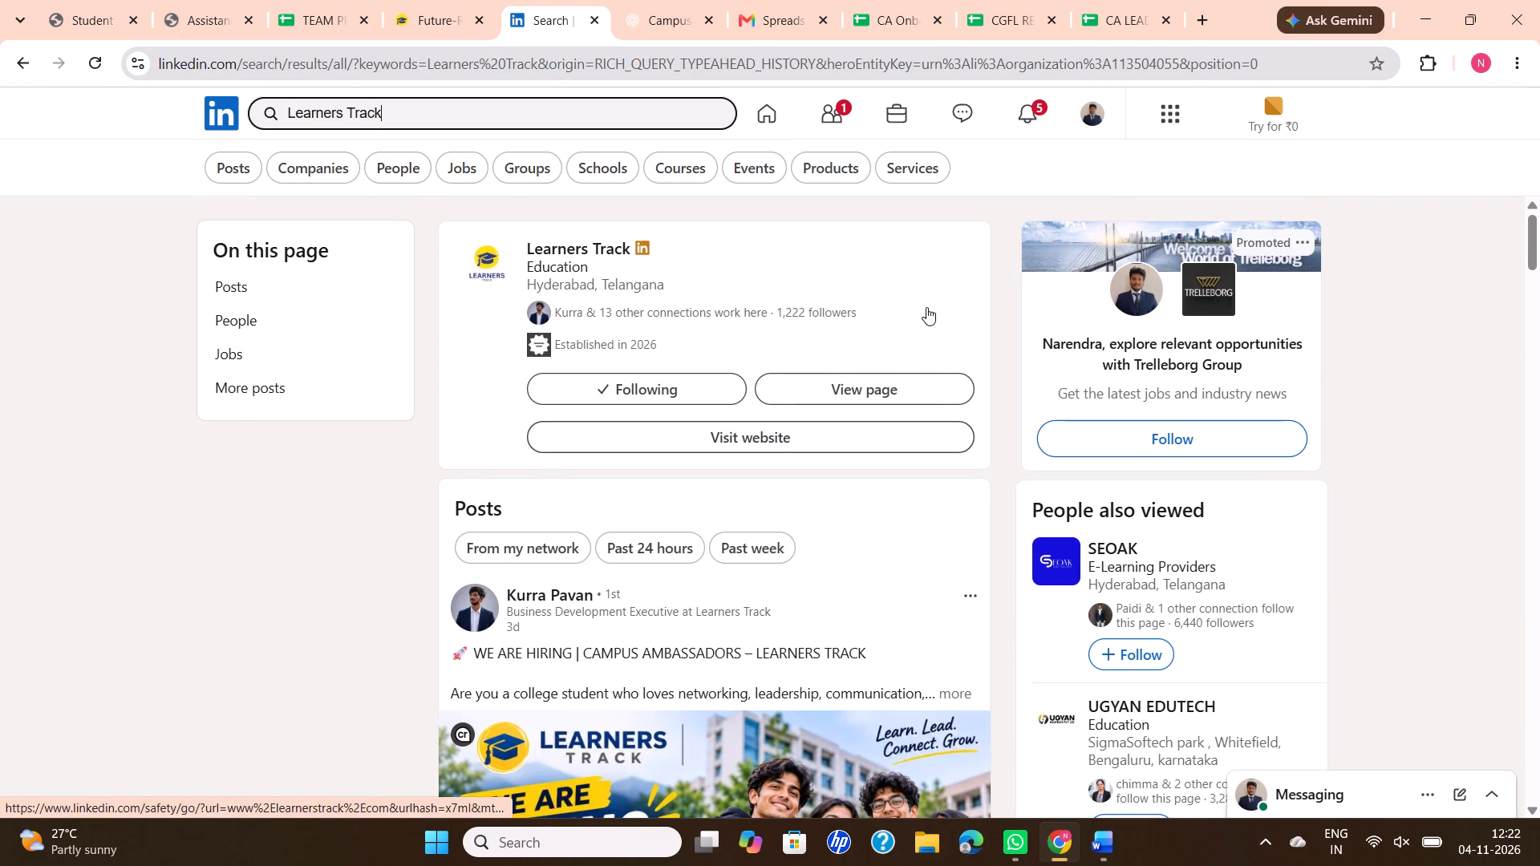
pyautogui.rightClick(810, 299)
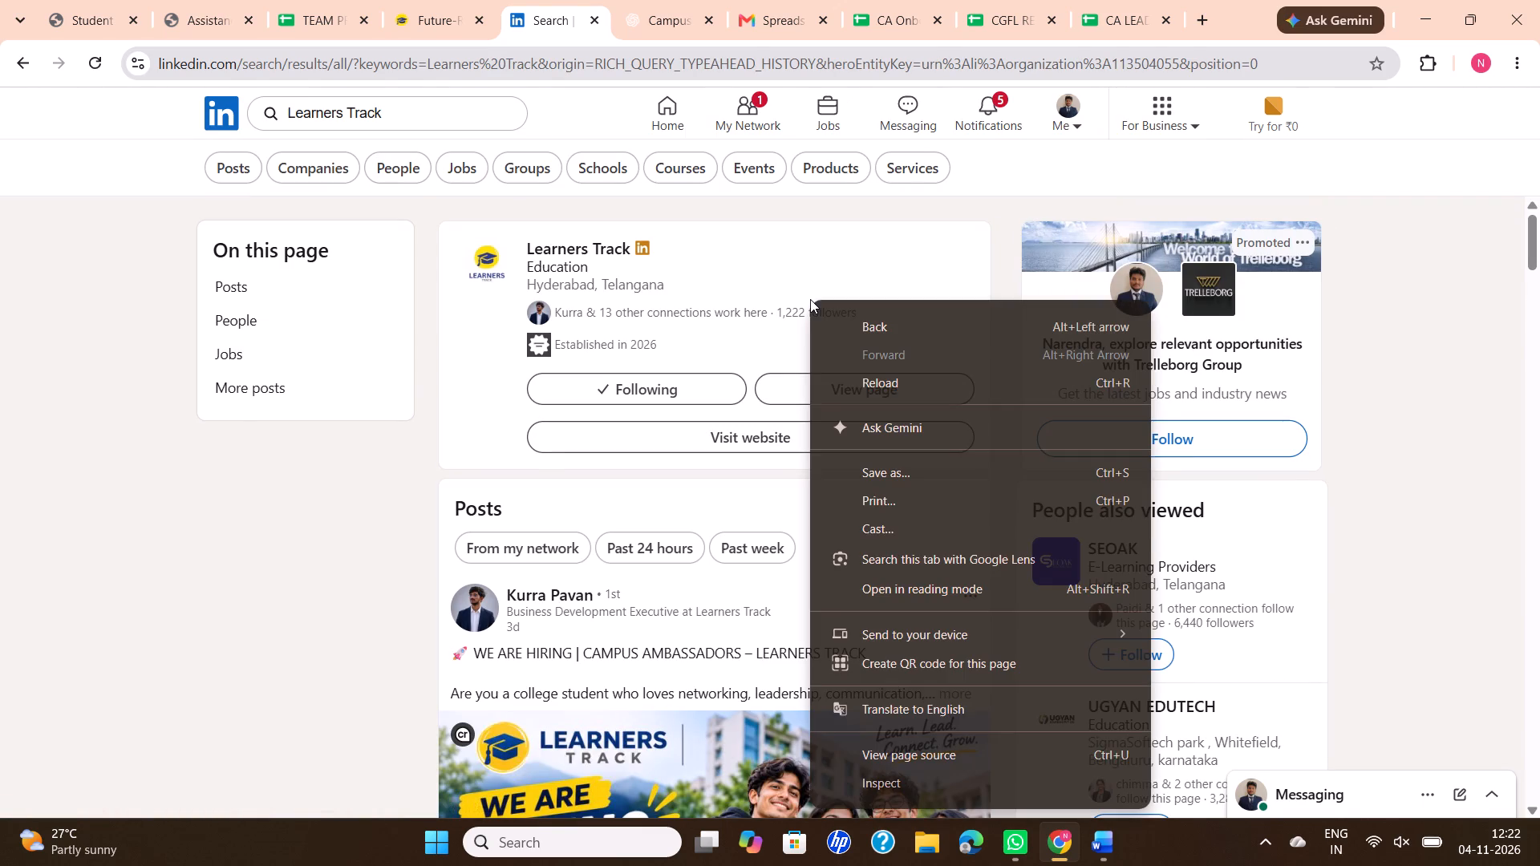
pyautogui.click(796, 277)
pyautogui.scroll(-1, 796, 277)
pyautogui.scroll(1, 796, 277)
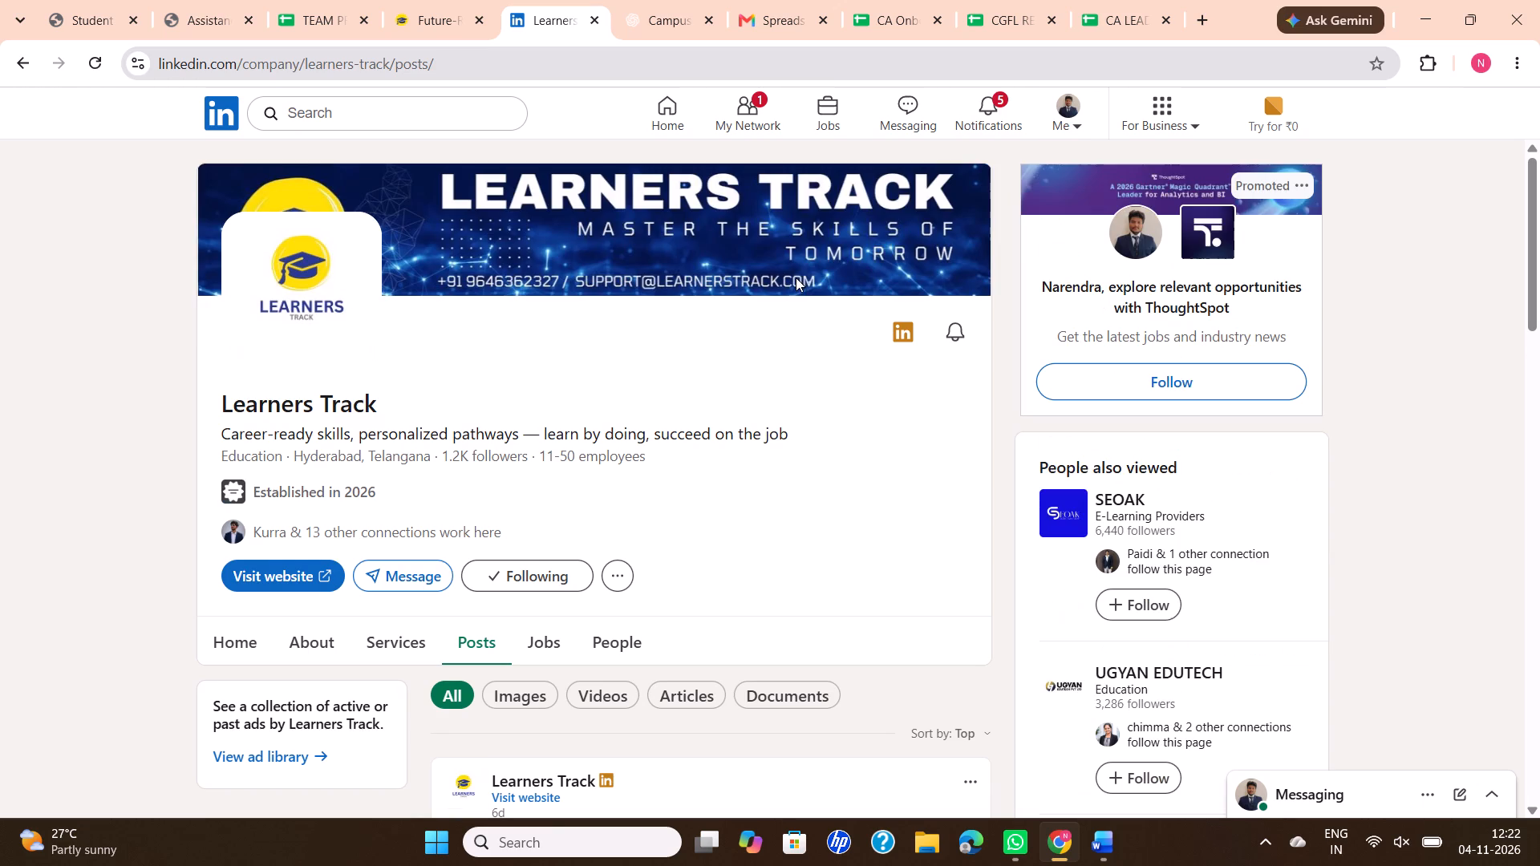
# Examine the Learners Track company page's additional options, recent posts and notification settings.
pyautogui.click(624, 574)
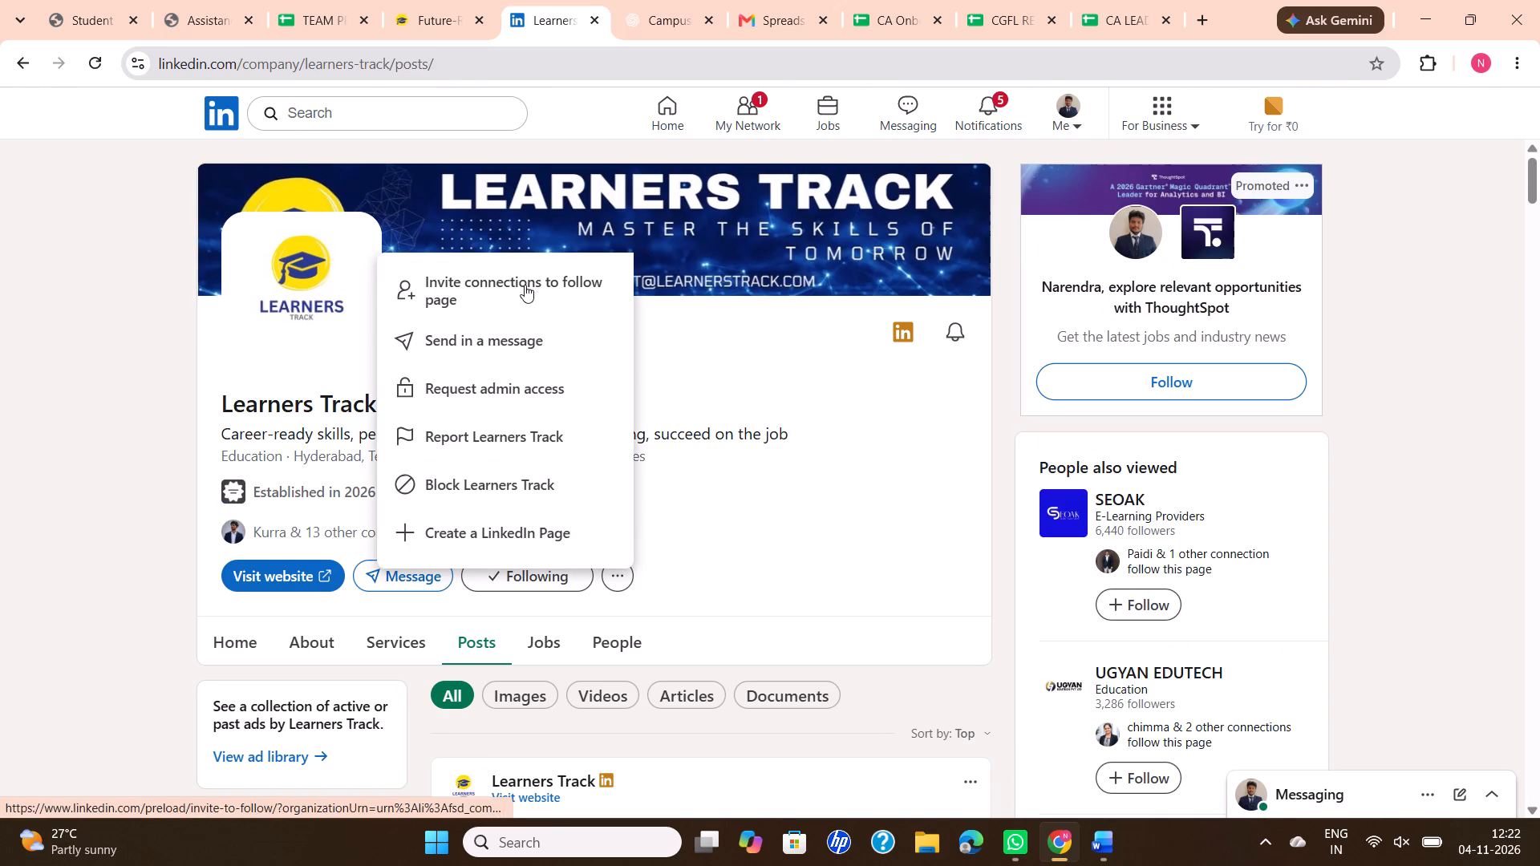
pyautogui.click(707, 523)
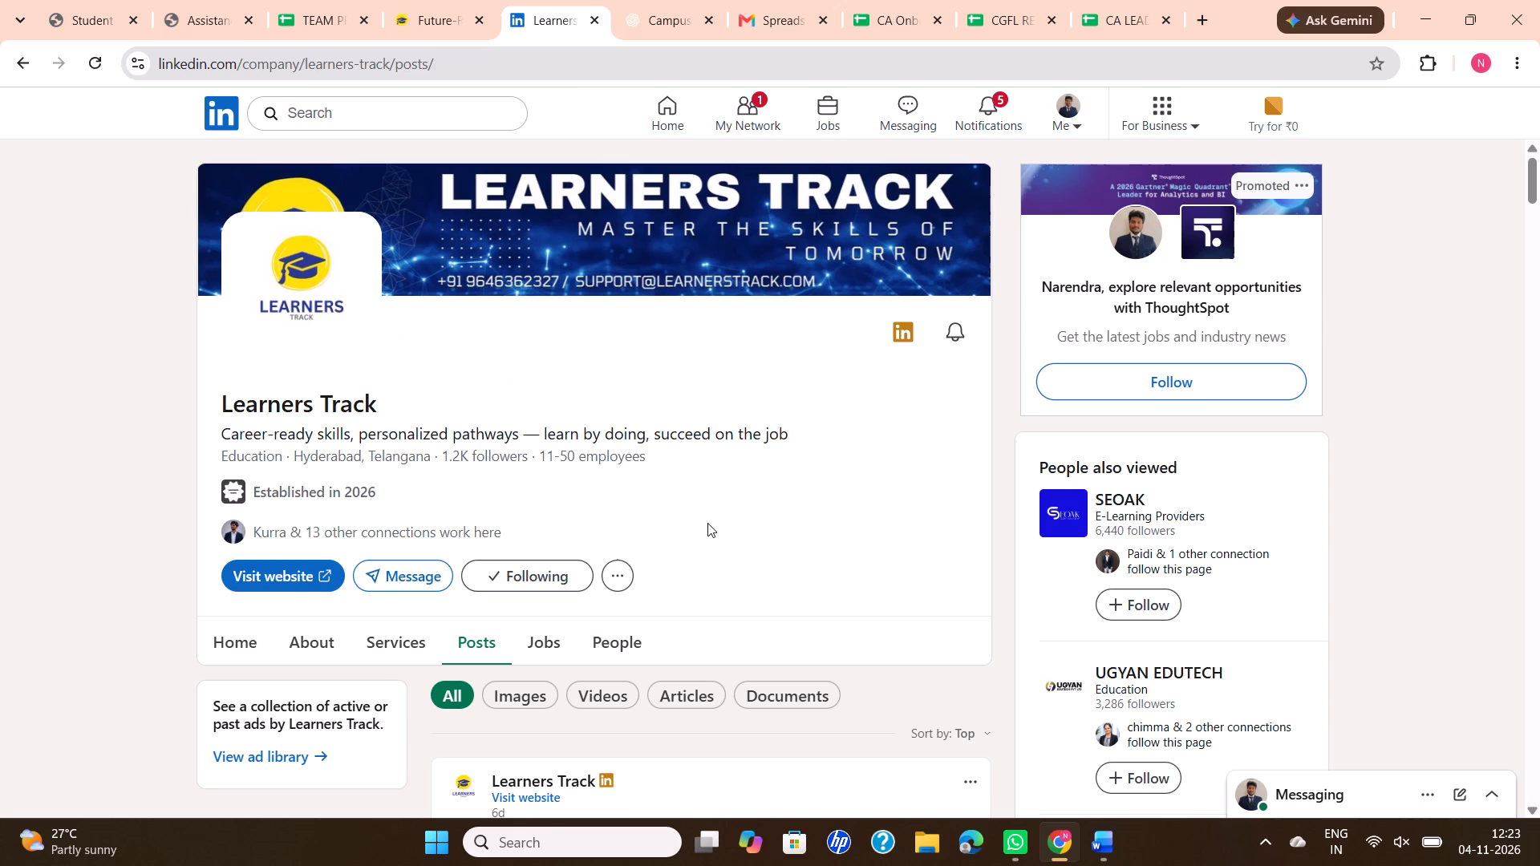
pyautogui.click(622, 571)
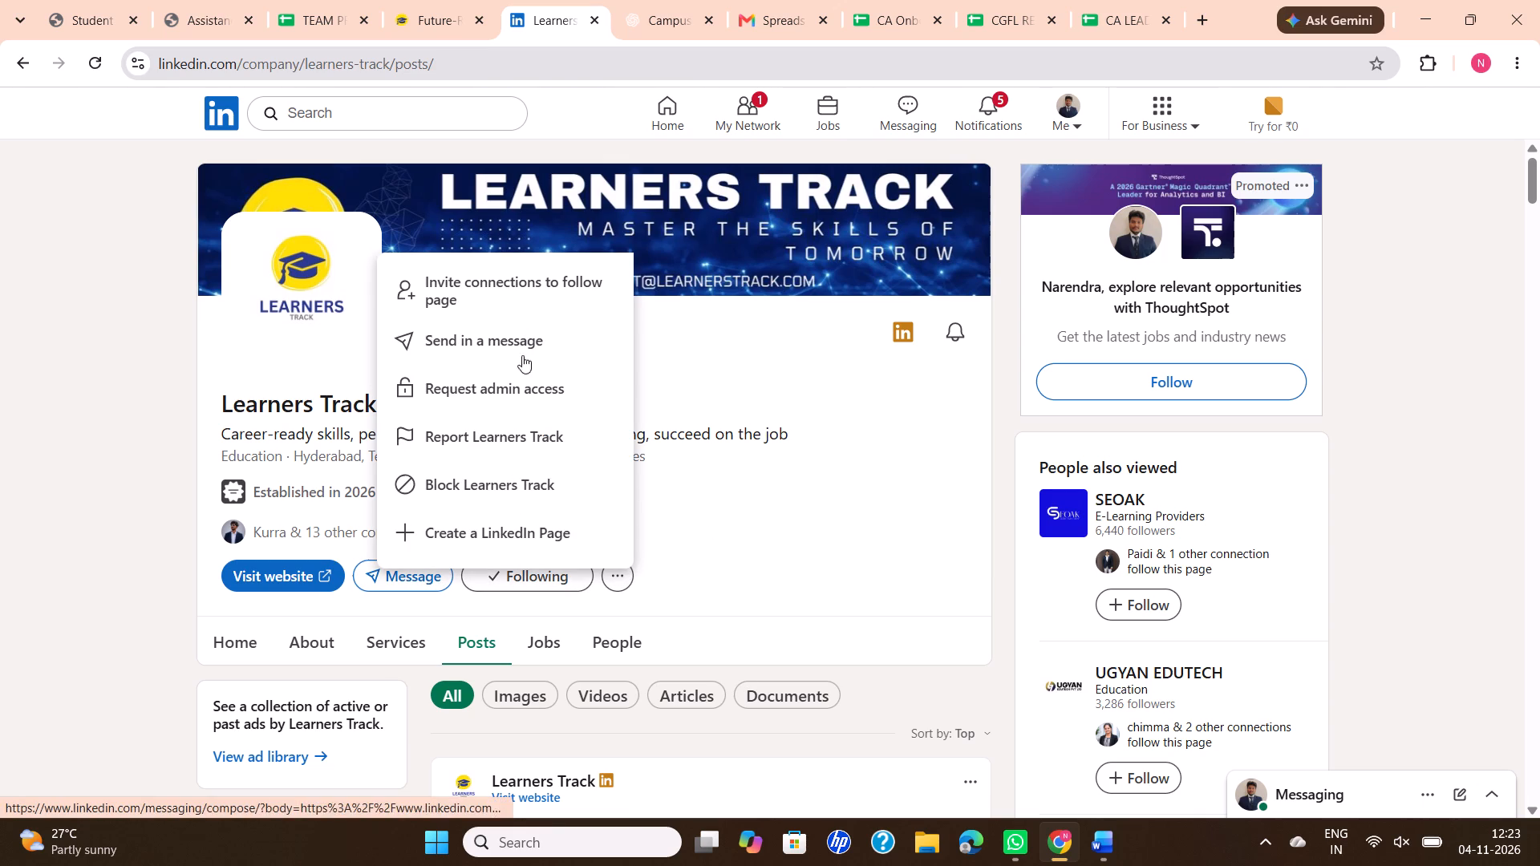
pyautogui.click(713, 565)
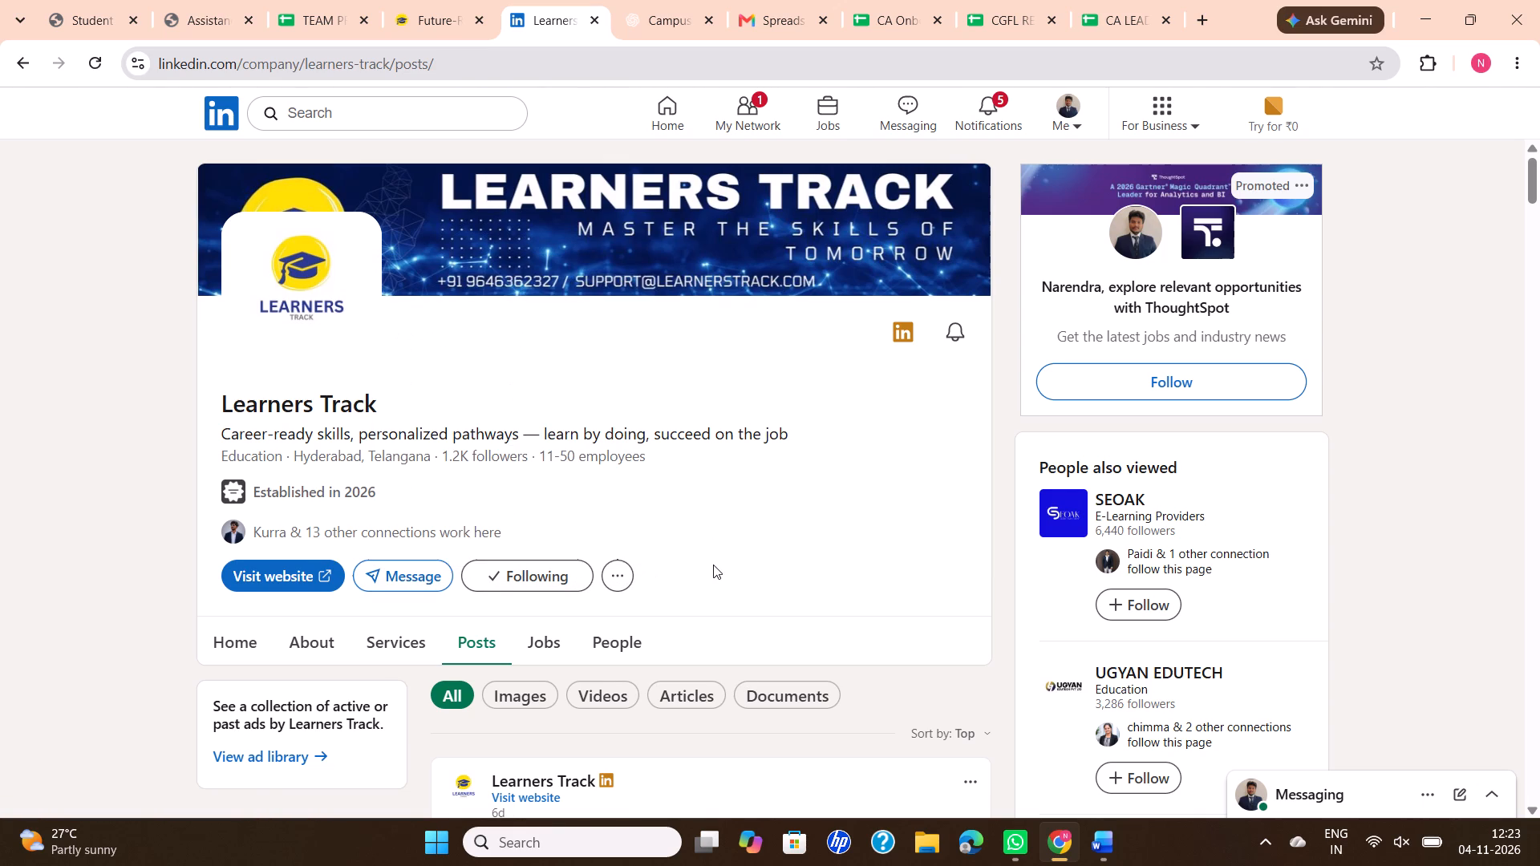
pyautogui.scroll(1, 713, 565)
pyautogui.scroll(-2, 975, 494)
pyautogui.scroll(-1, 991, 423)
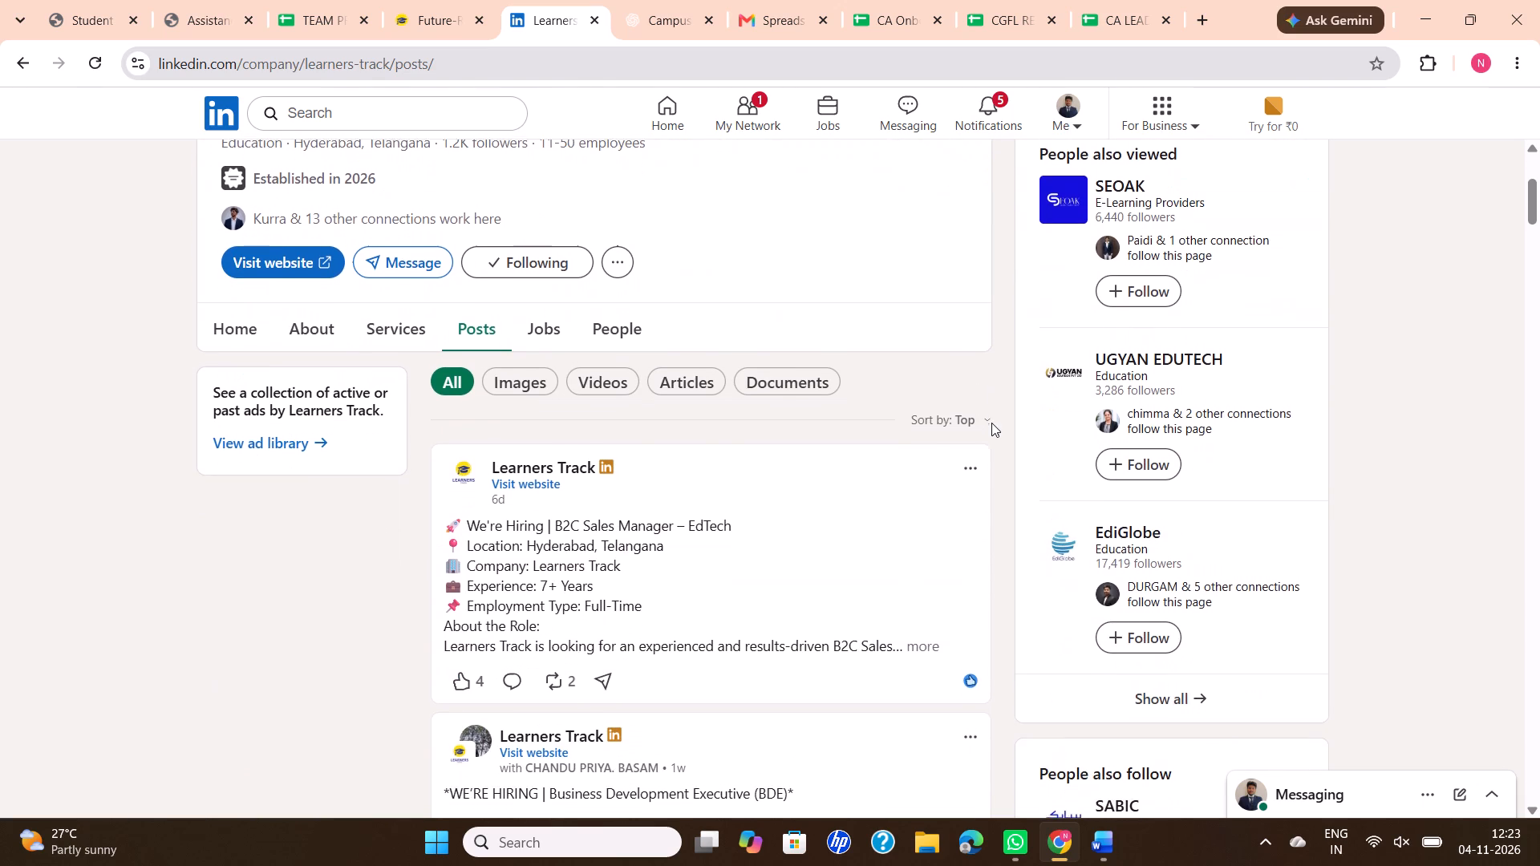
pyautogui.scroll(-1, 907, 580)
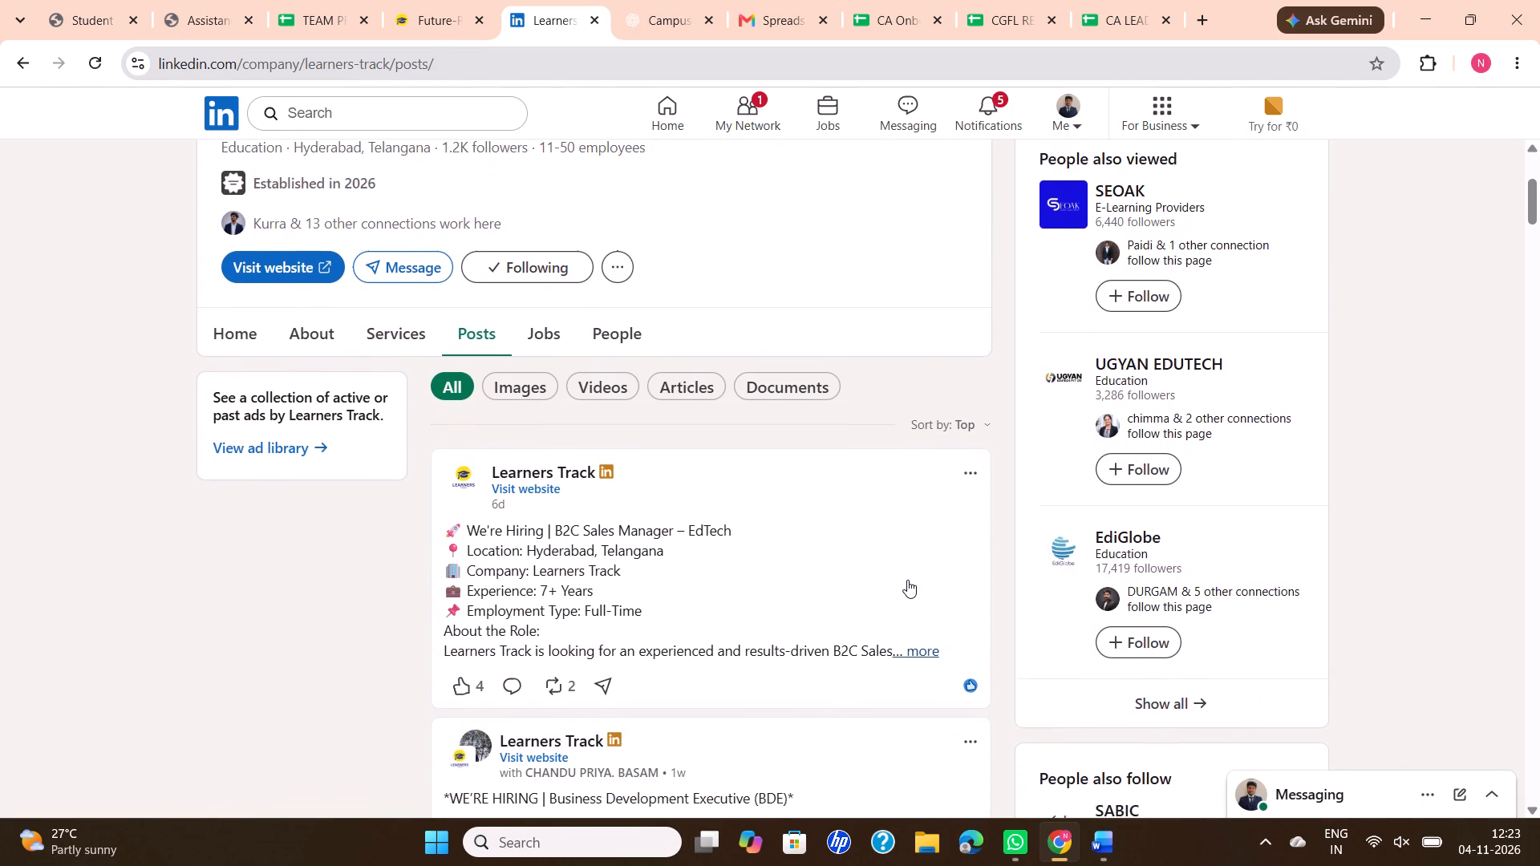
pyautogui.scroll(-2, 907, 580)
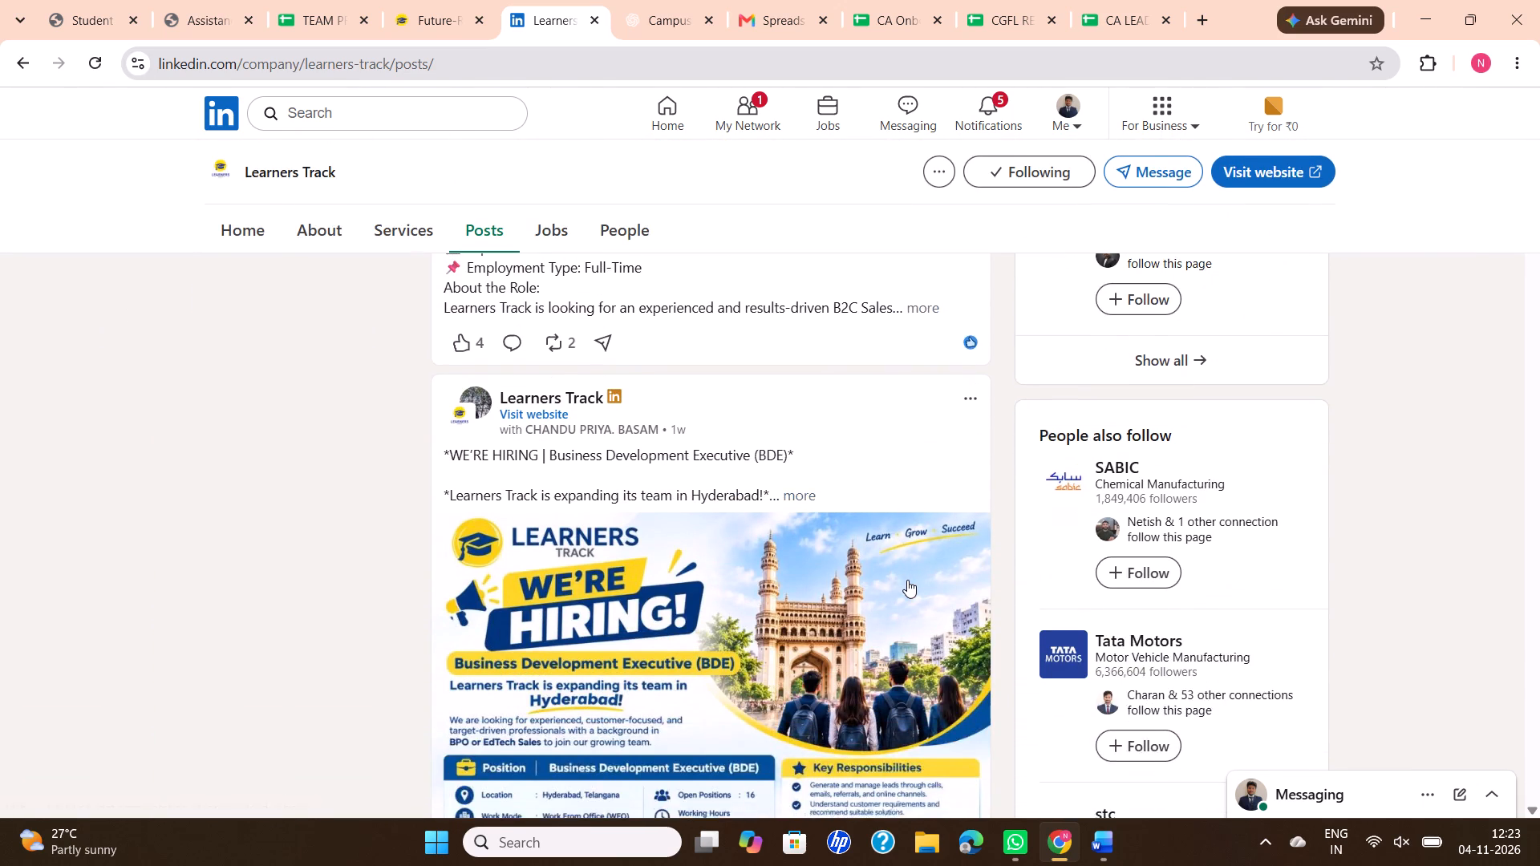
pyautogui.scroll(7, 907, 580)
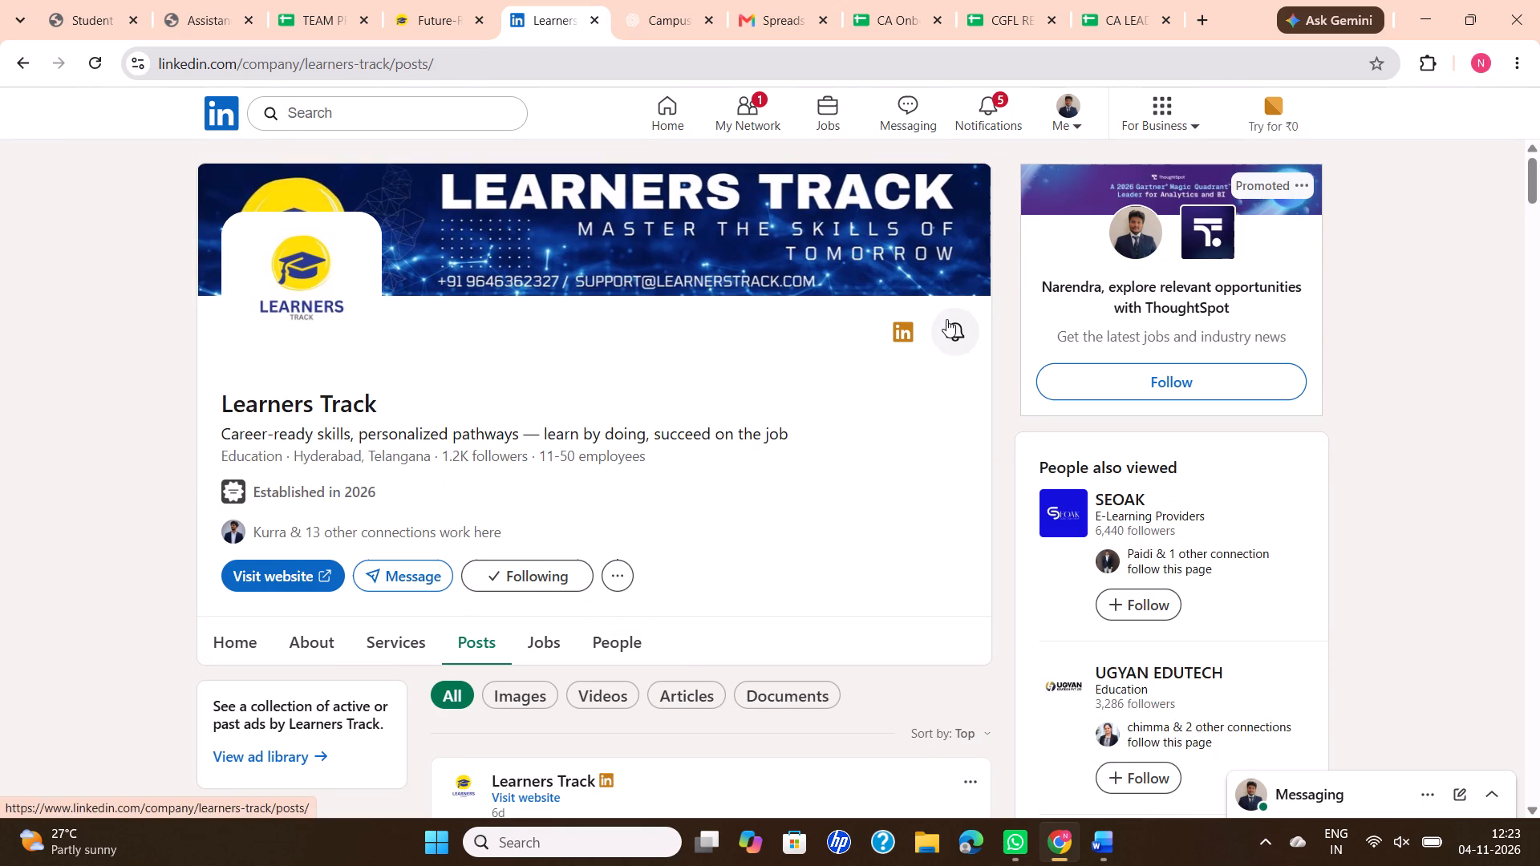
pyautogui.click(946, 319)
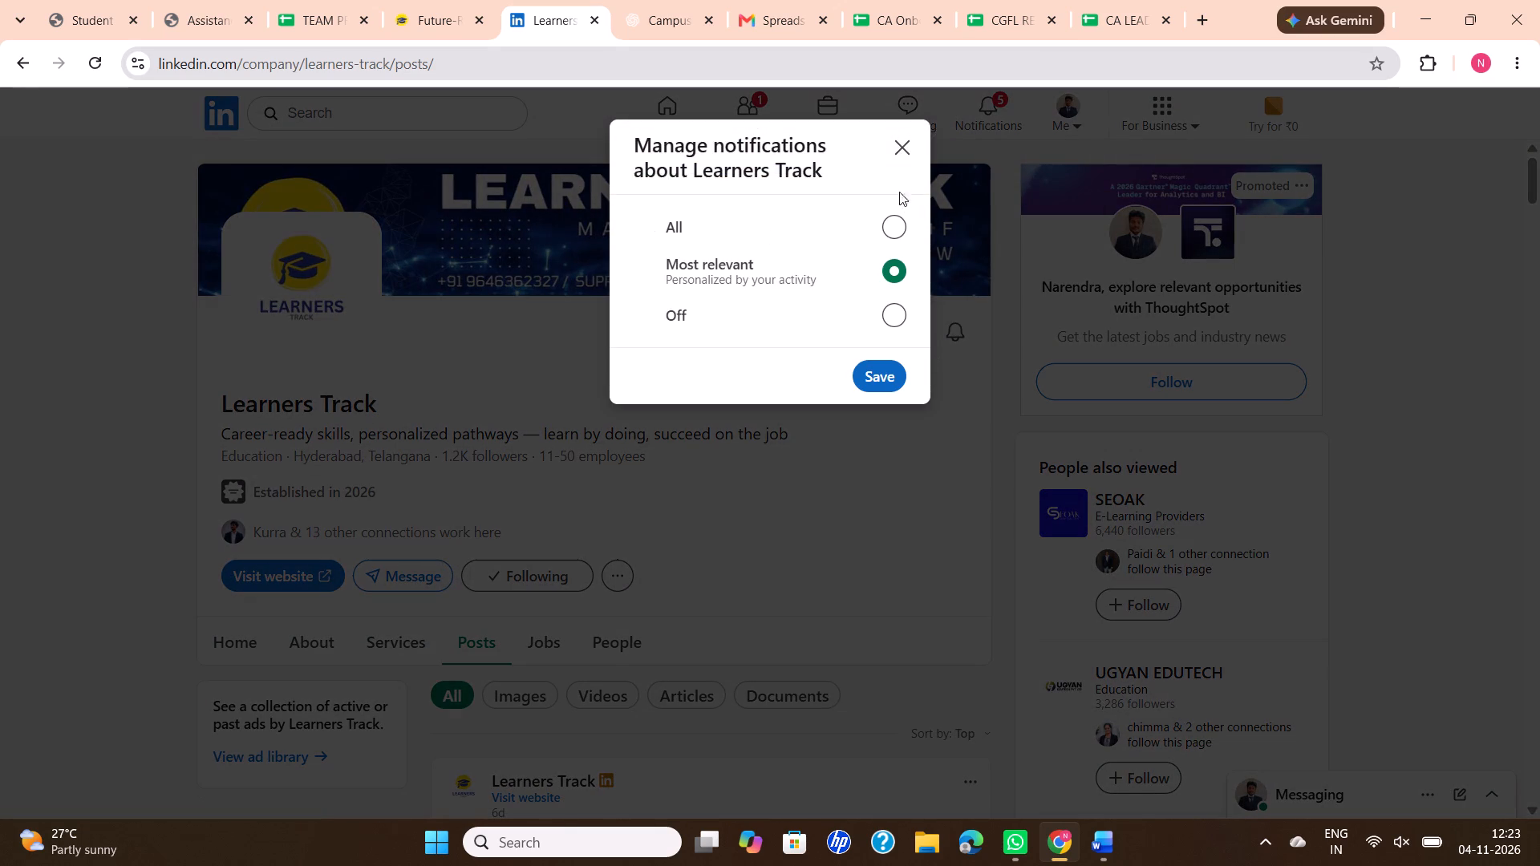
pyautogui.click(900, 152)
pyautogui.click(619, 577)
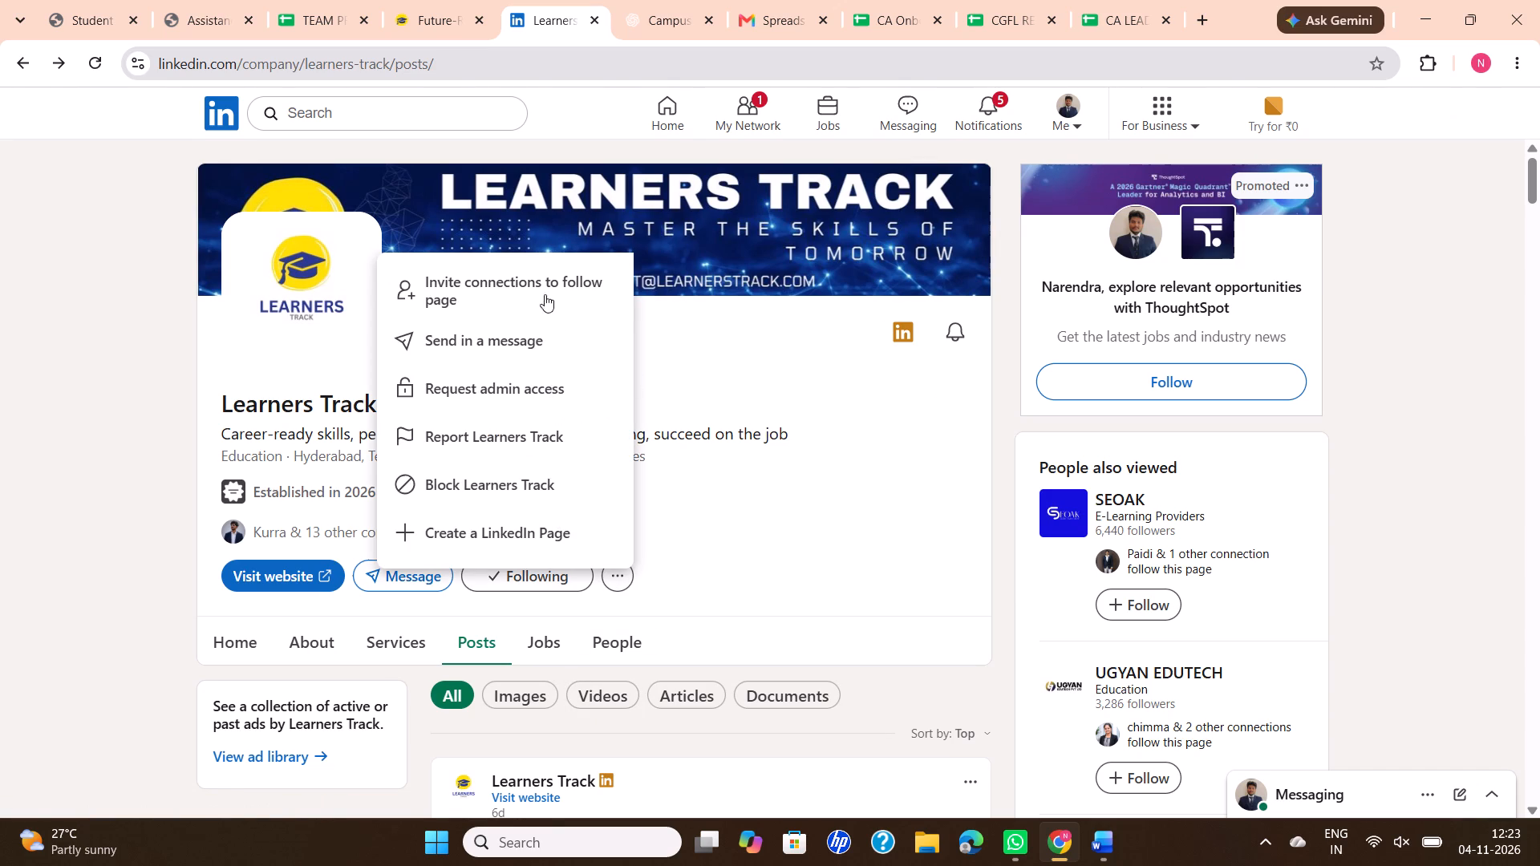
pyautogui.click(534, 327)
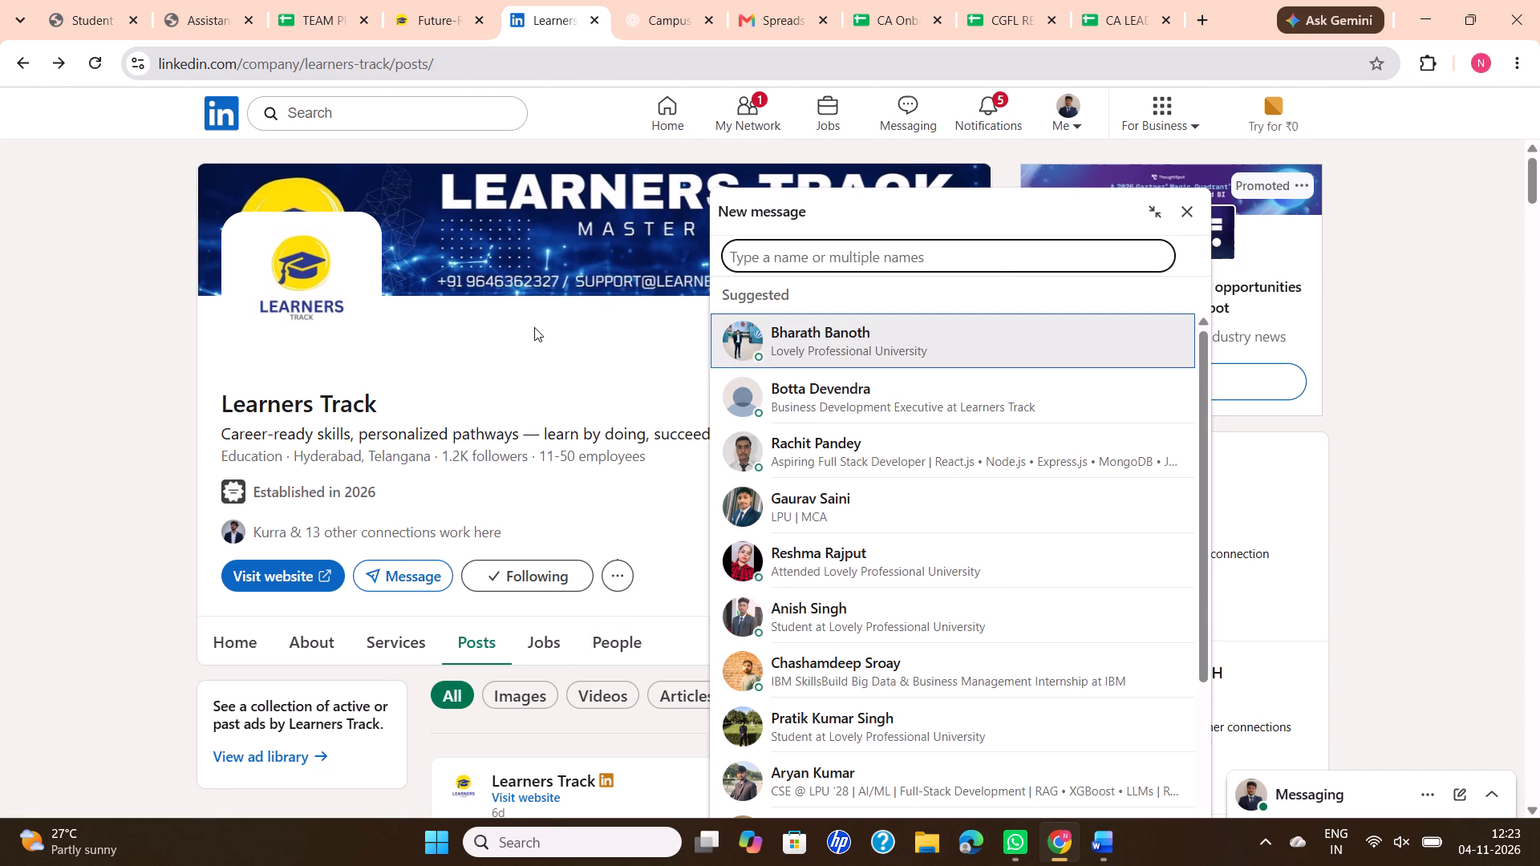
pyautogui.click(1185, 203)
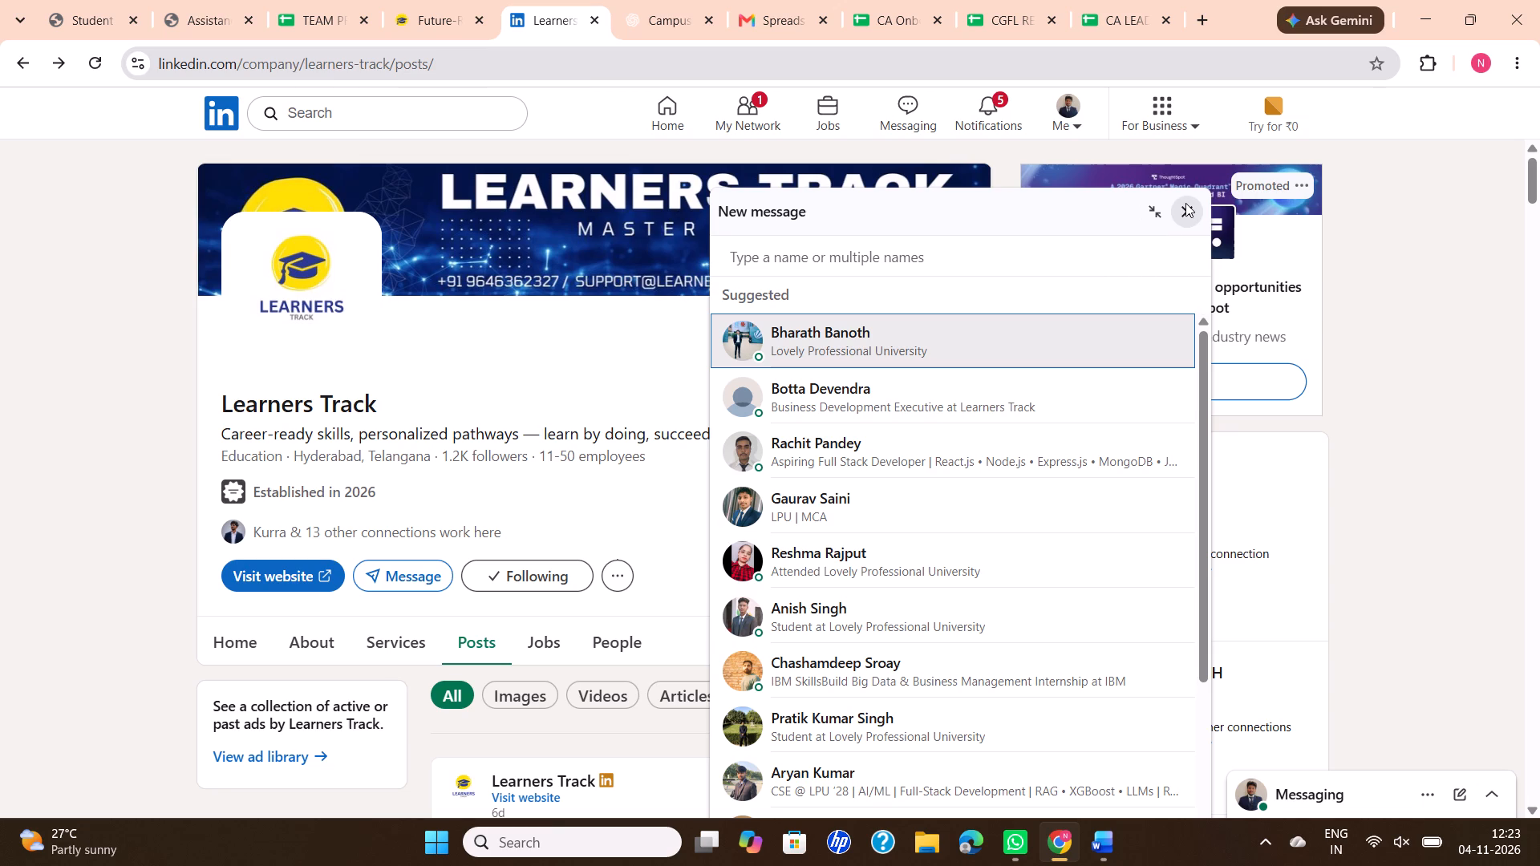
# Start sharing the Learners Track page with the Business Development Executive connection, copy the page link from the draft, and discard the message.
pyautogui.click(624, 568)
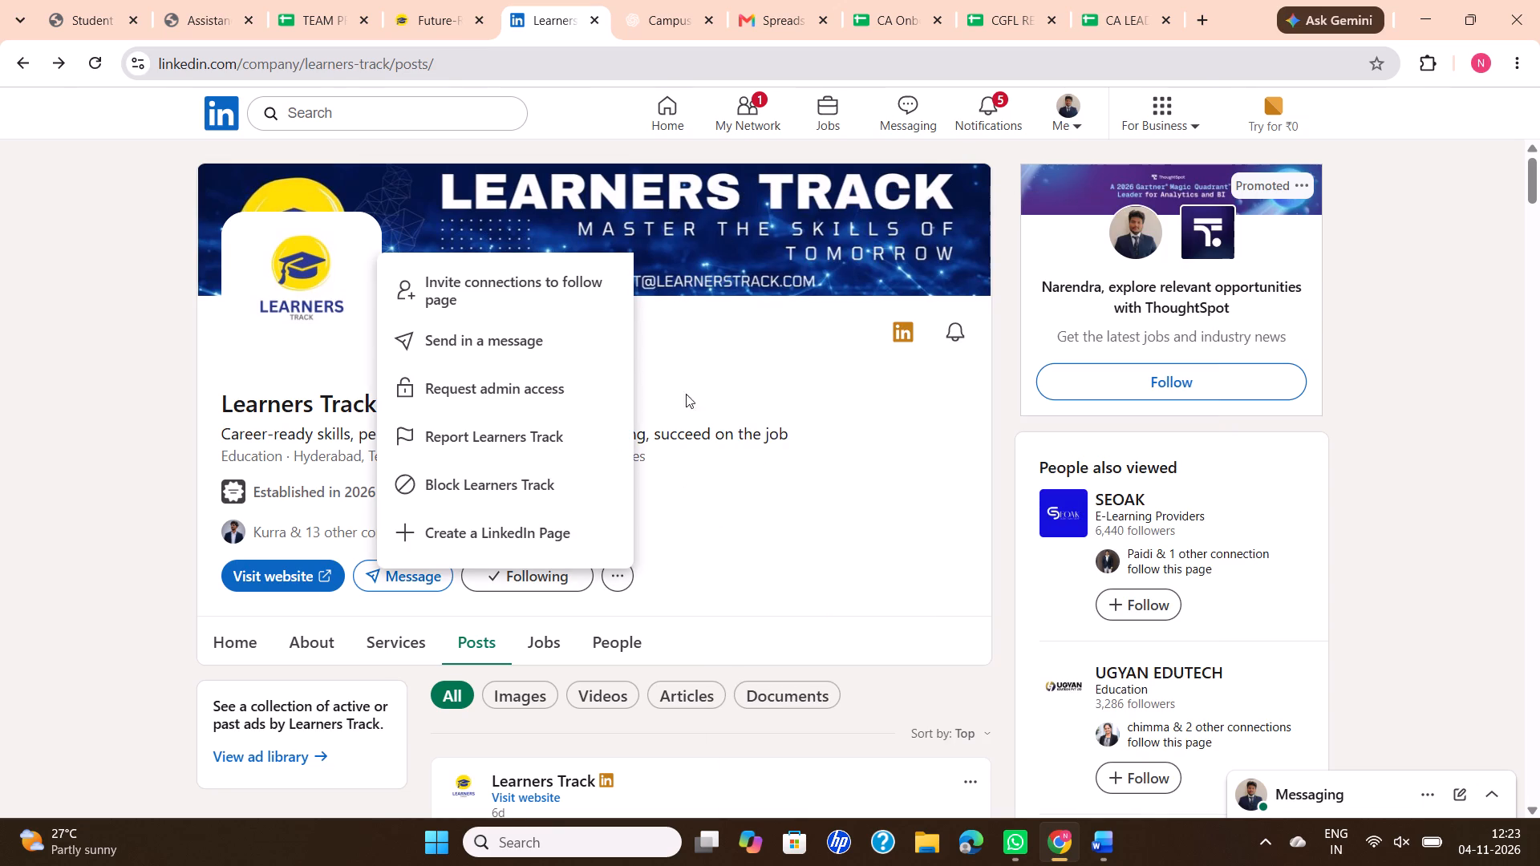
pyautogui.click(537, 333)
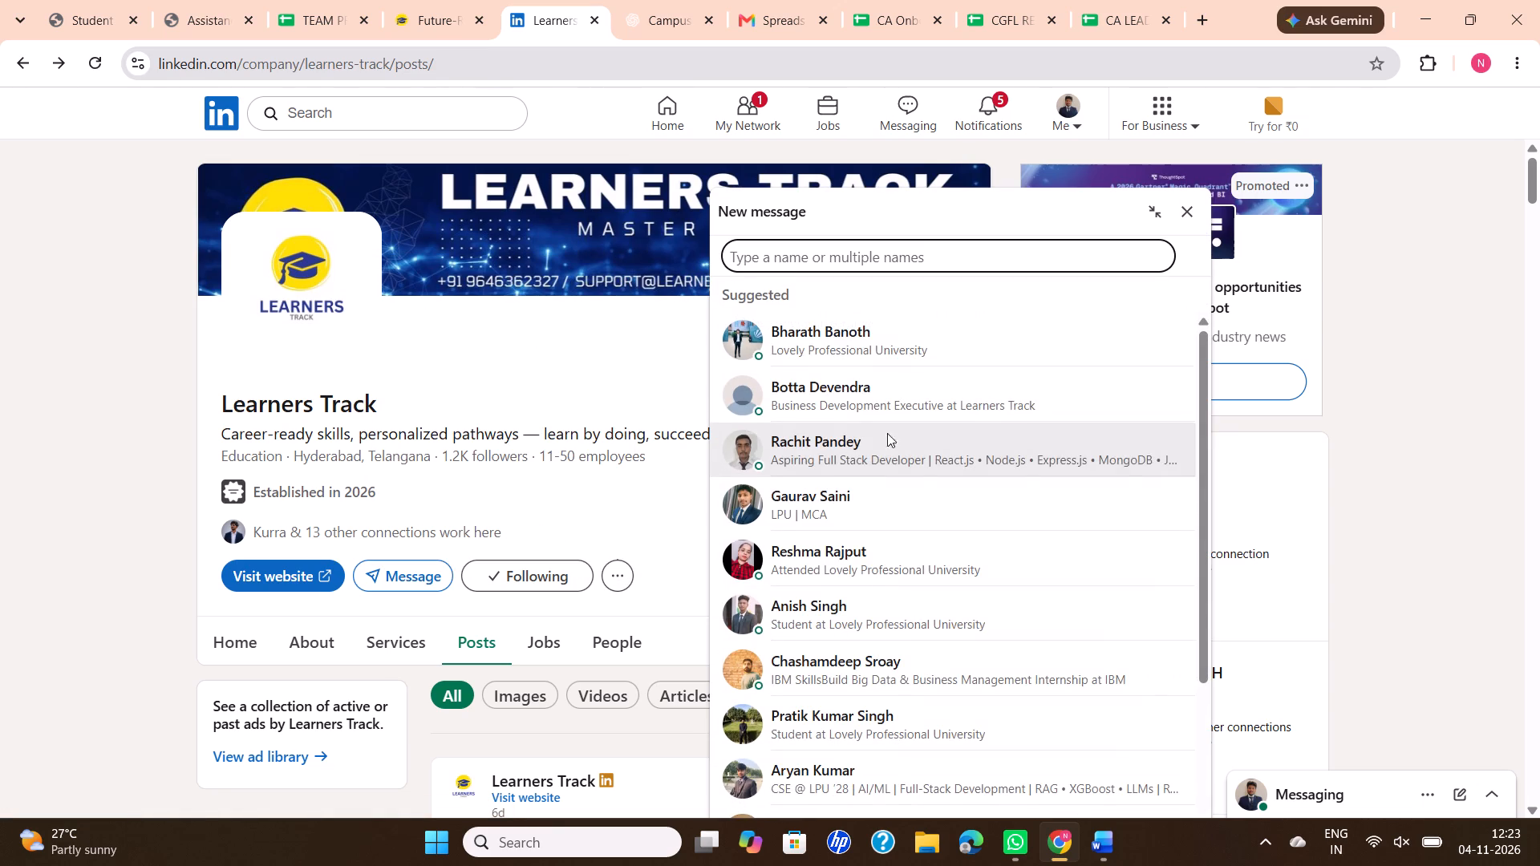
pyautogui.click(850, 396)
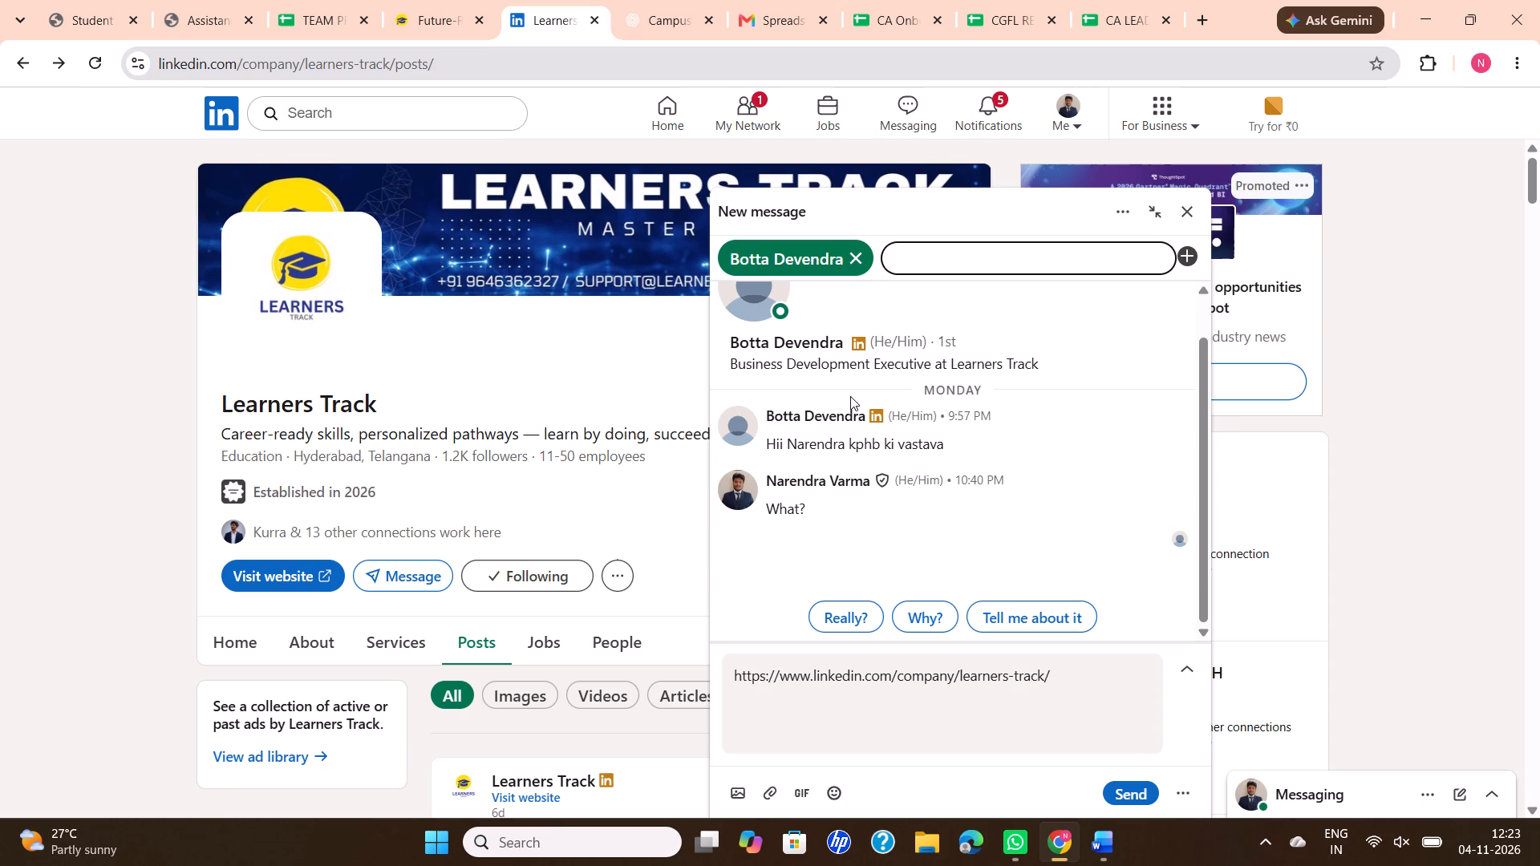
pyautogui.click(981, 690)
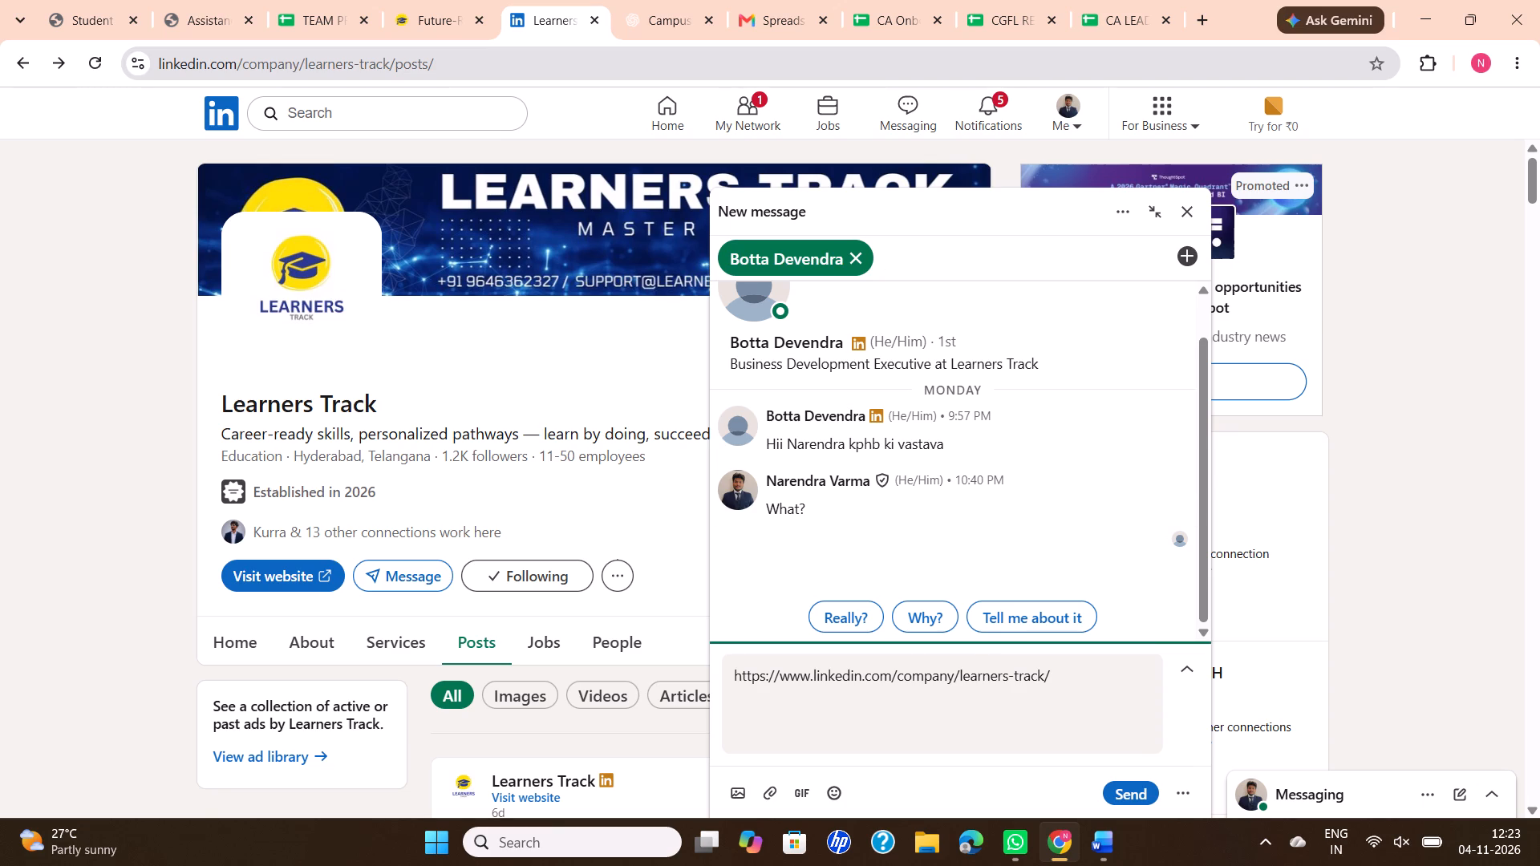
pyautogui.hotkey('ctrl', 'a')
pyautogui.hotkey('ctrl', 'c')
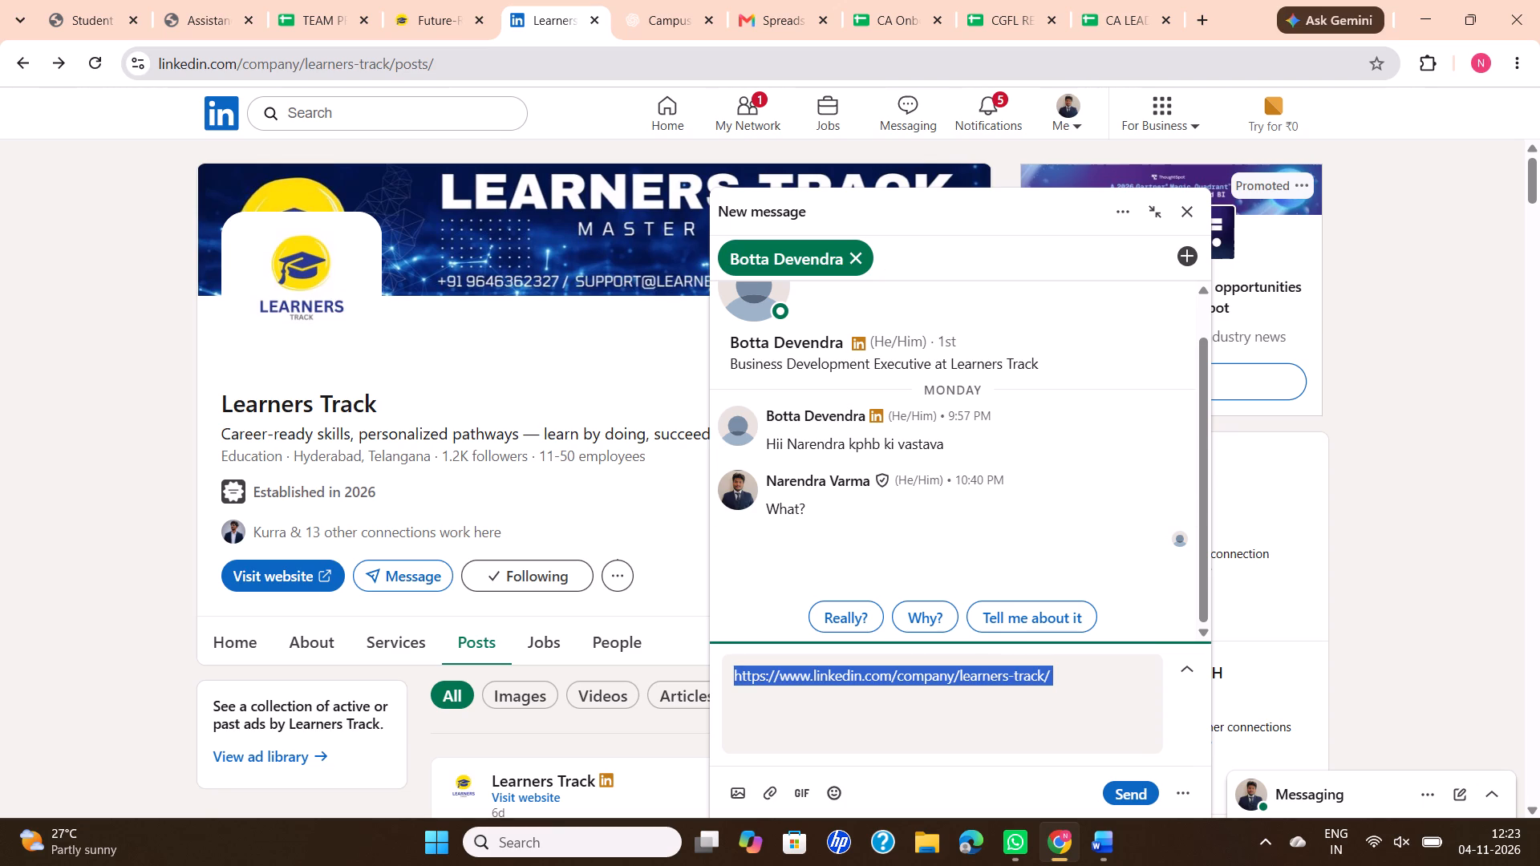
pyautogui.press('BackSpace')
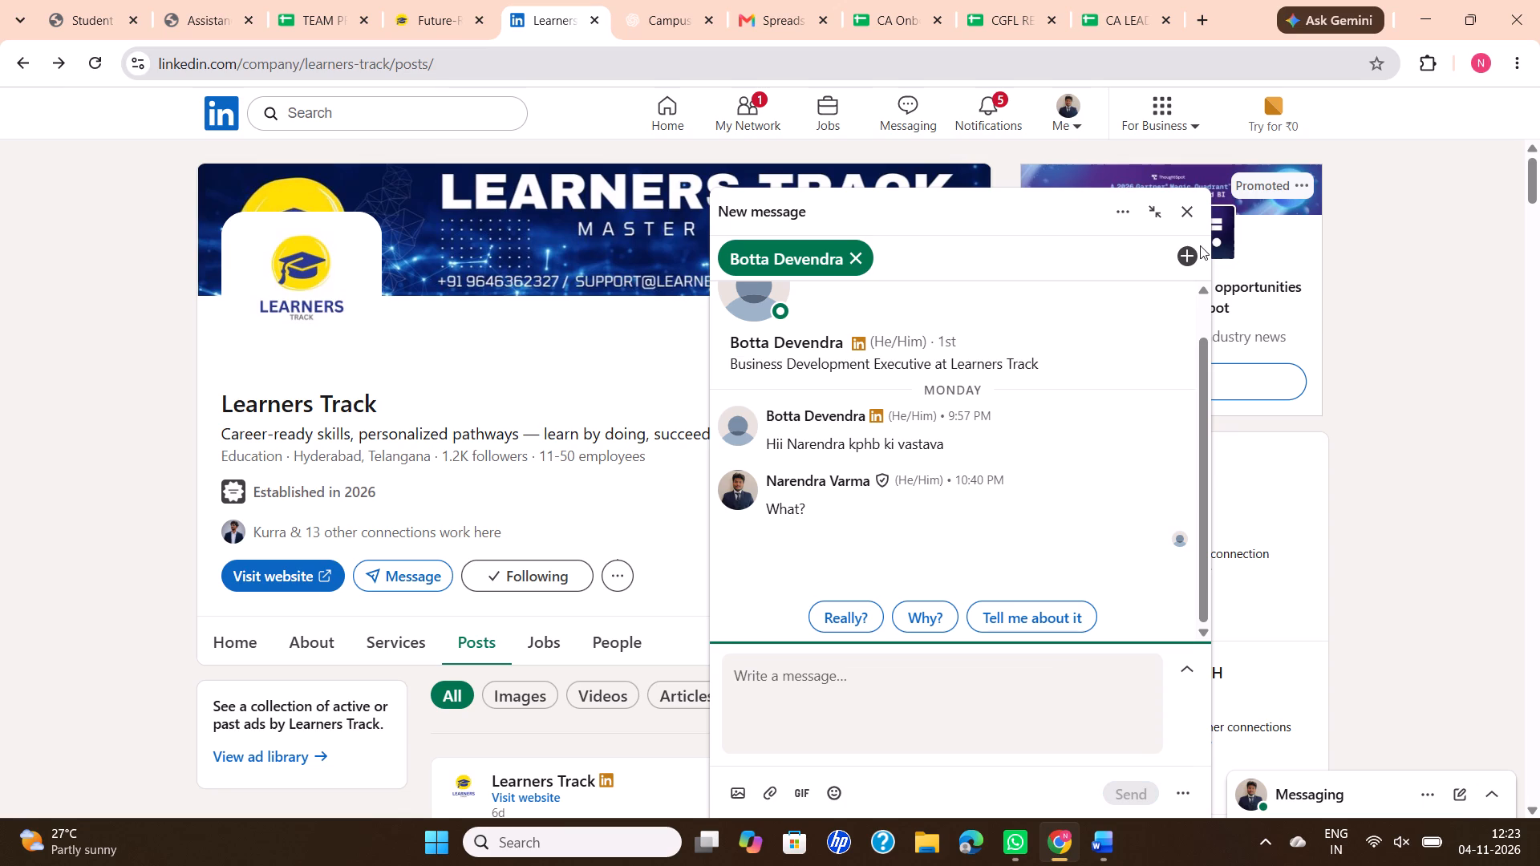
pyautogui.click(1181, 219)
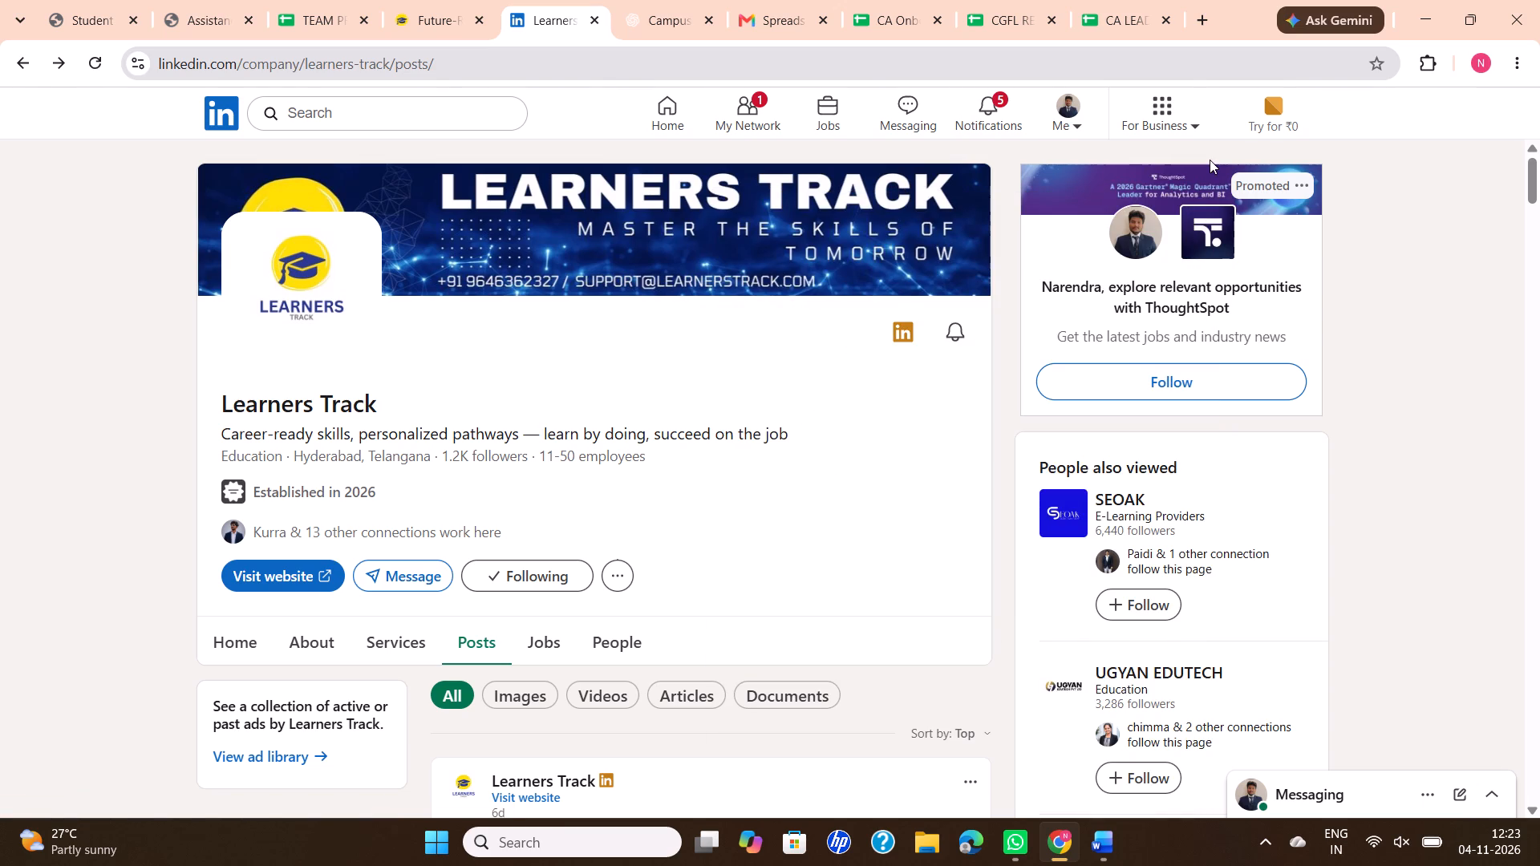
# Check the CA Onboarding Application (Responses) spreadsheet for the latest submissions at the end of the form responses.
pyautogui.click(1129, 18)
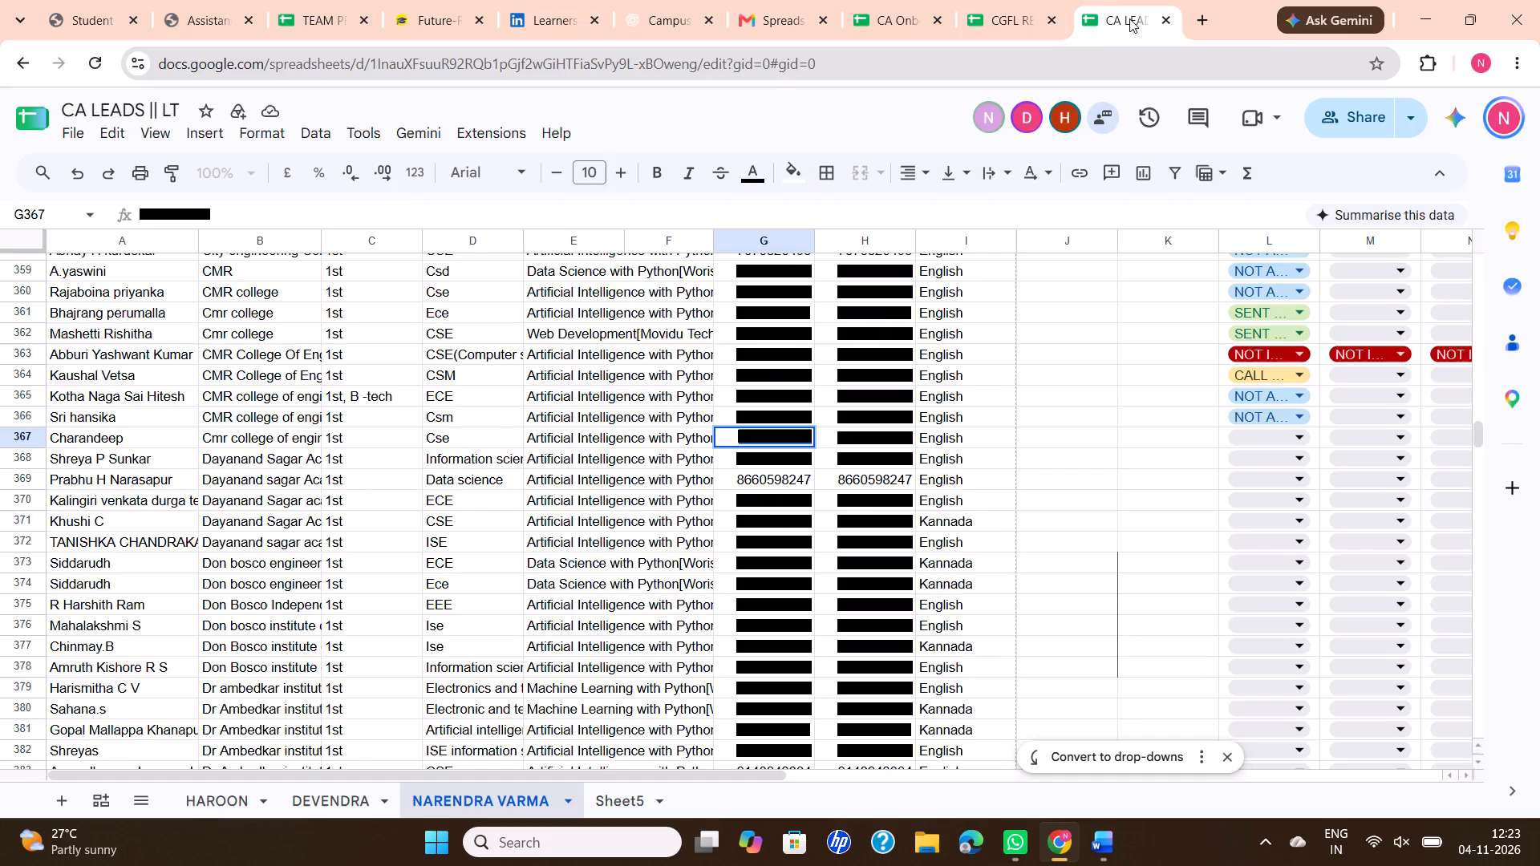
pyautogui.click(882, 10)
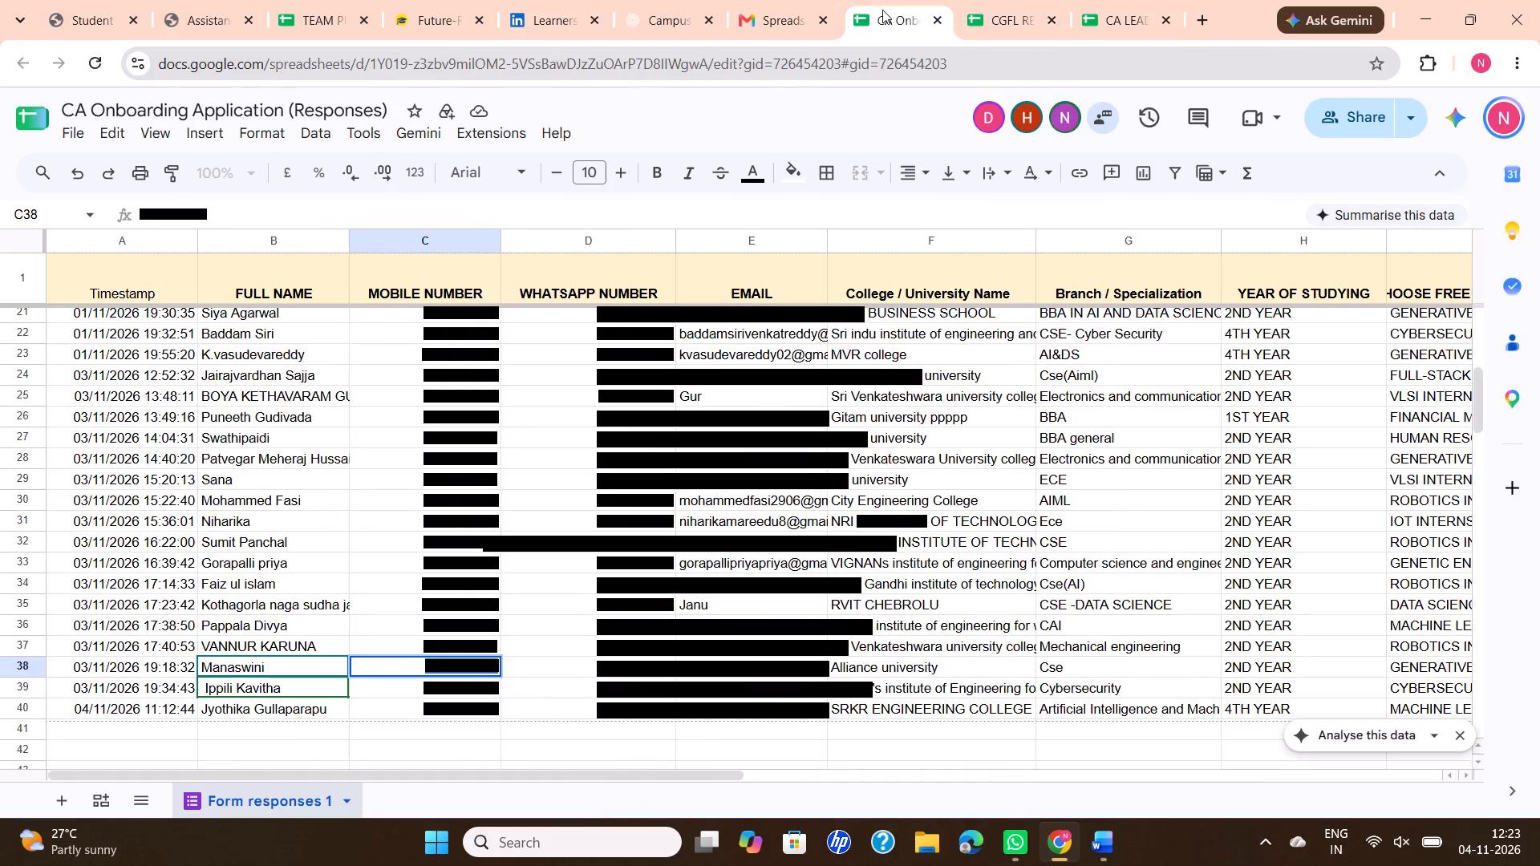
pyautogui.scroll(-1, 683, 513)
pyautogui.scroll(-1, 745, 548)
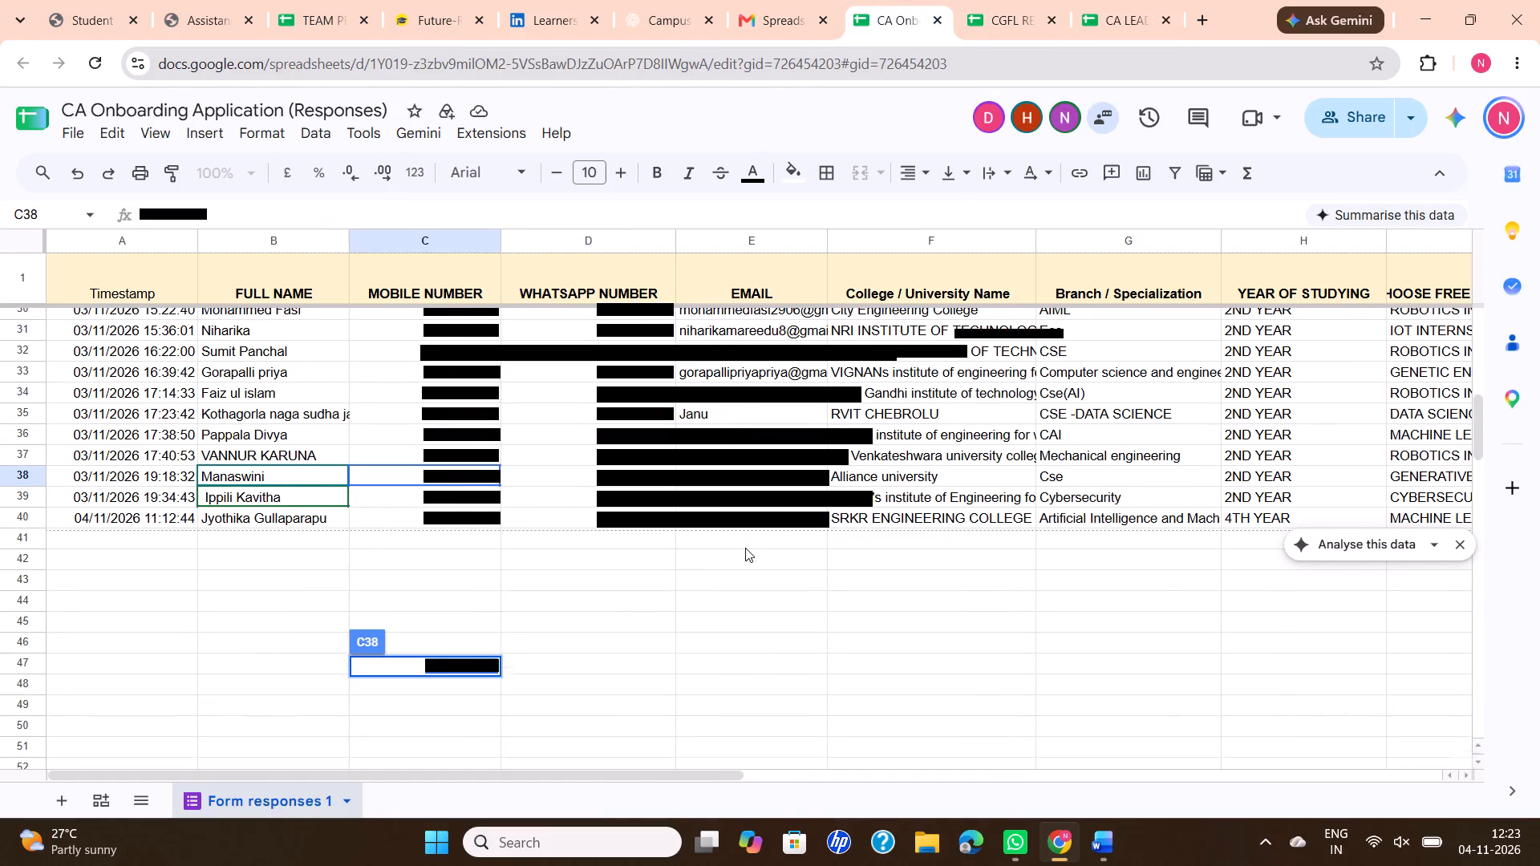
pyautogui.scroll(-1, 745, 548)
pyautogui.click(614, 598)
pyautogui.hscroll(-2, 614, 598)
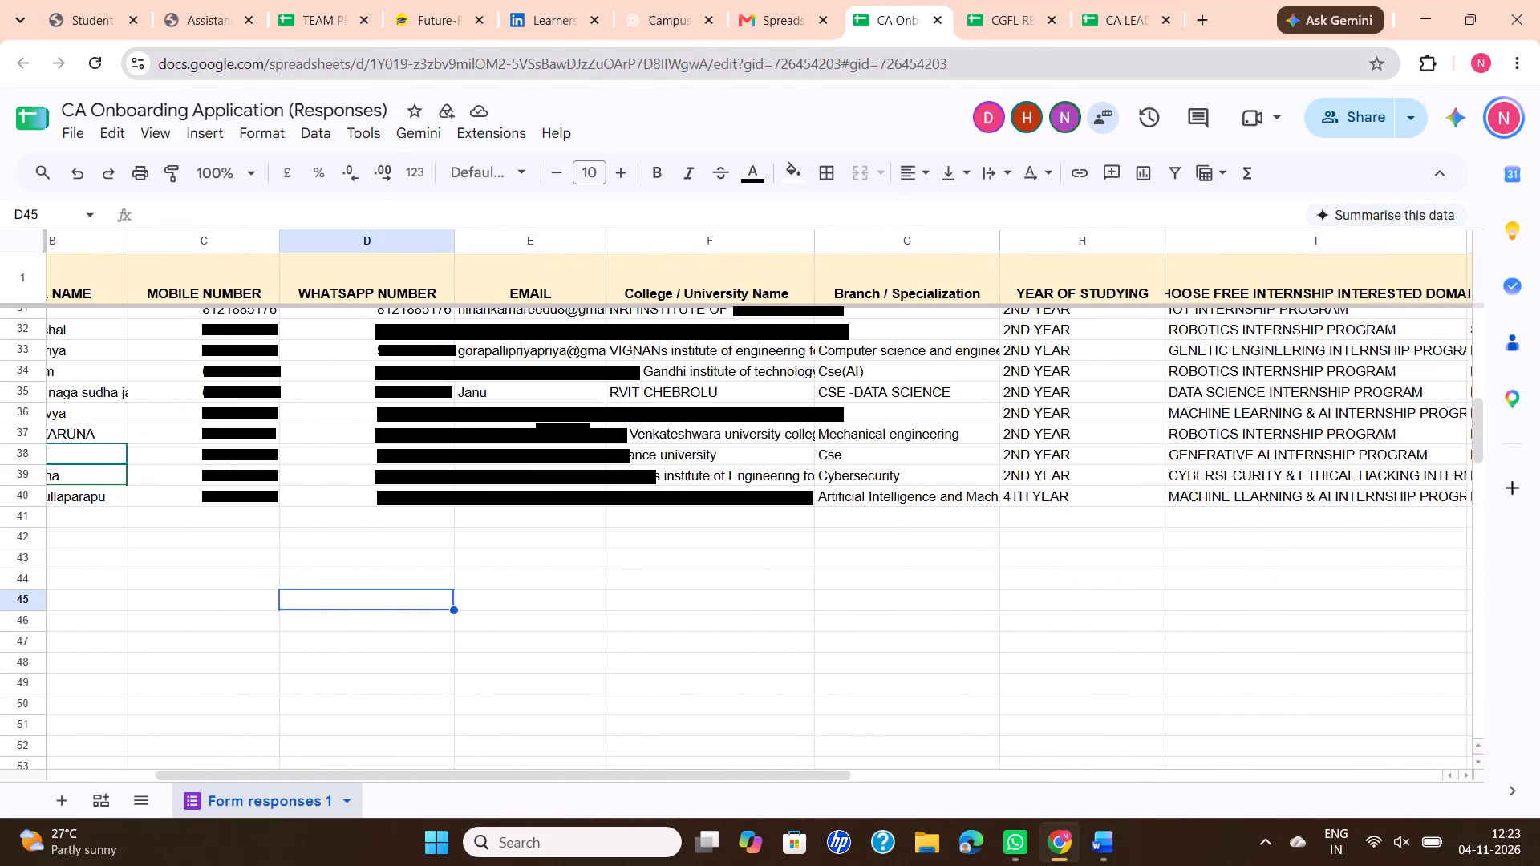
# Check the latest rows of the CGFL RESPONSES SHEET, including applicant details, referral codes and class representative entries.
pyautogui.click(1030, 13)
pyautogui.scroll(-1, 714, 482)
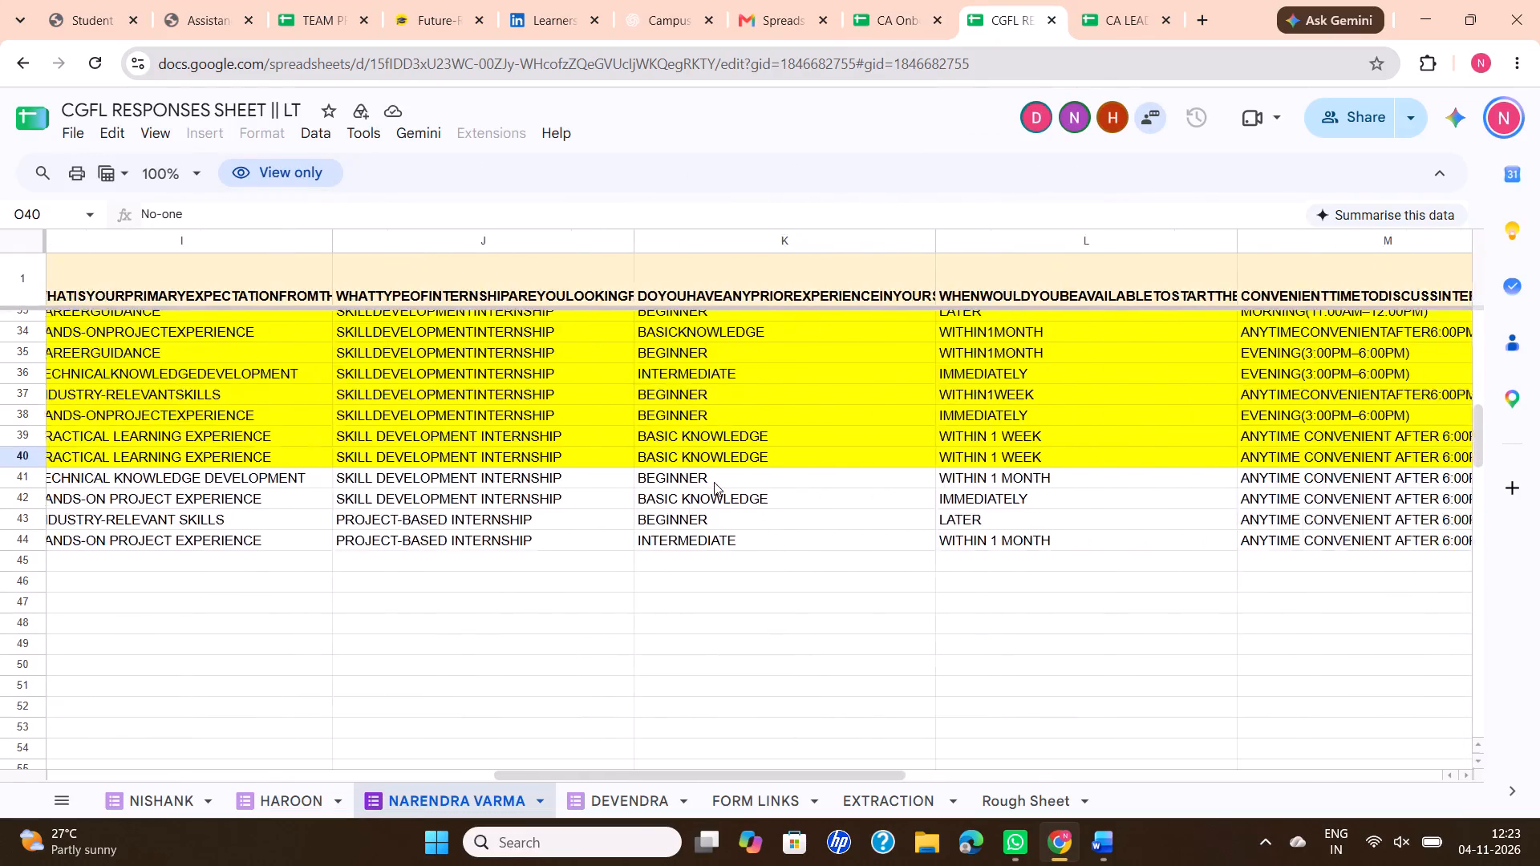
pyautogui.hscroll(4, 714, 482)
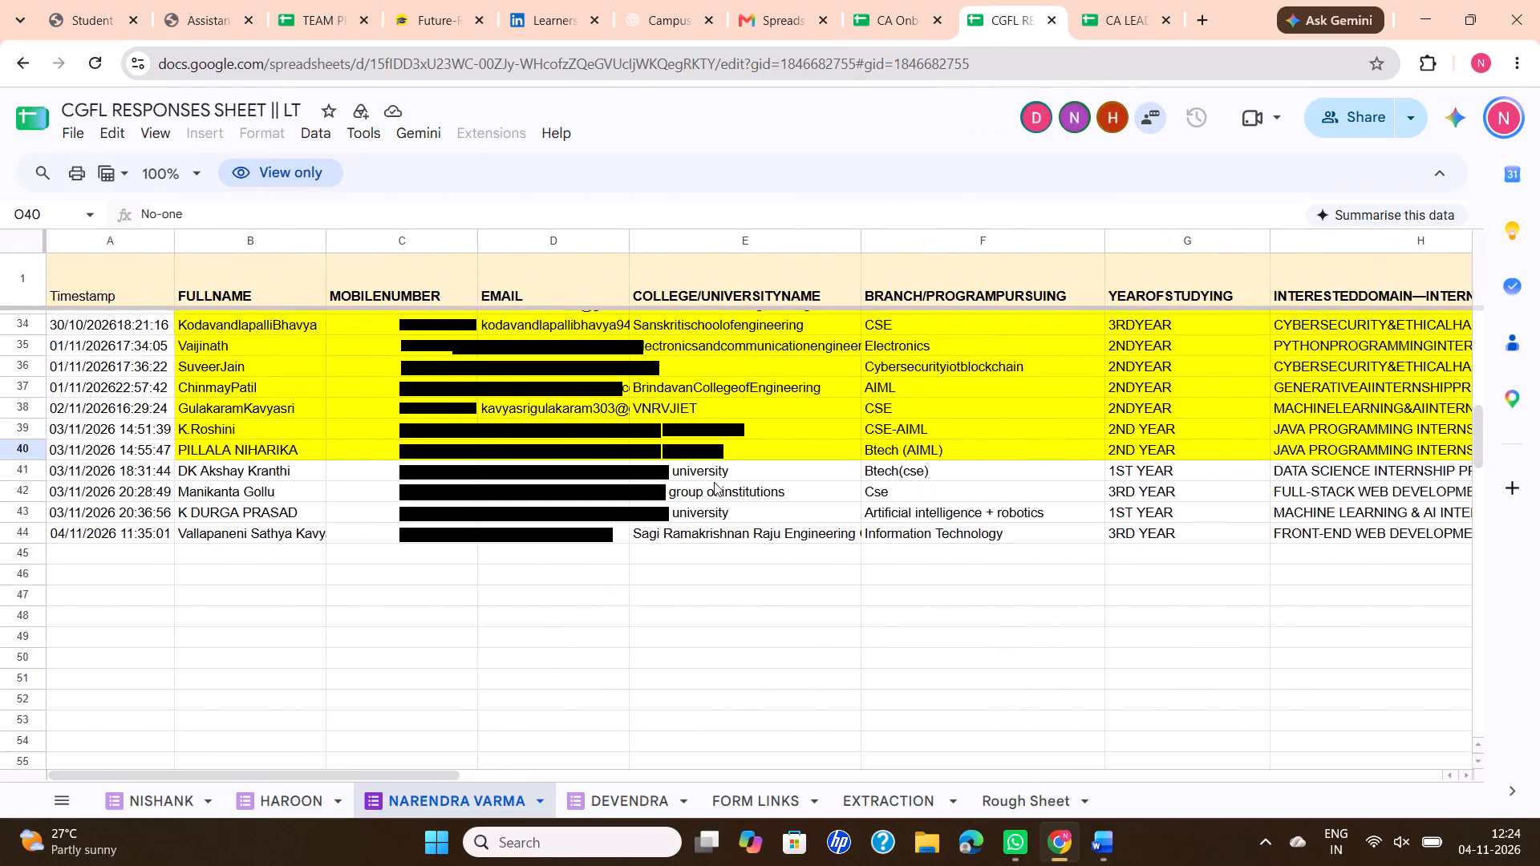
pyautogui.scroll(1, 714, 482)
pyautogui.hscroll(-8, 714, 482)
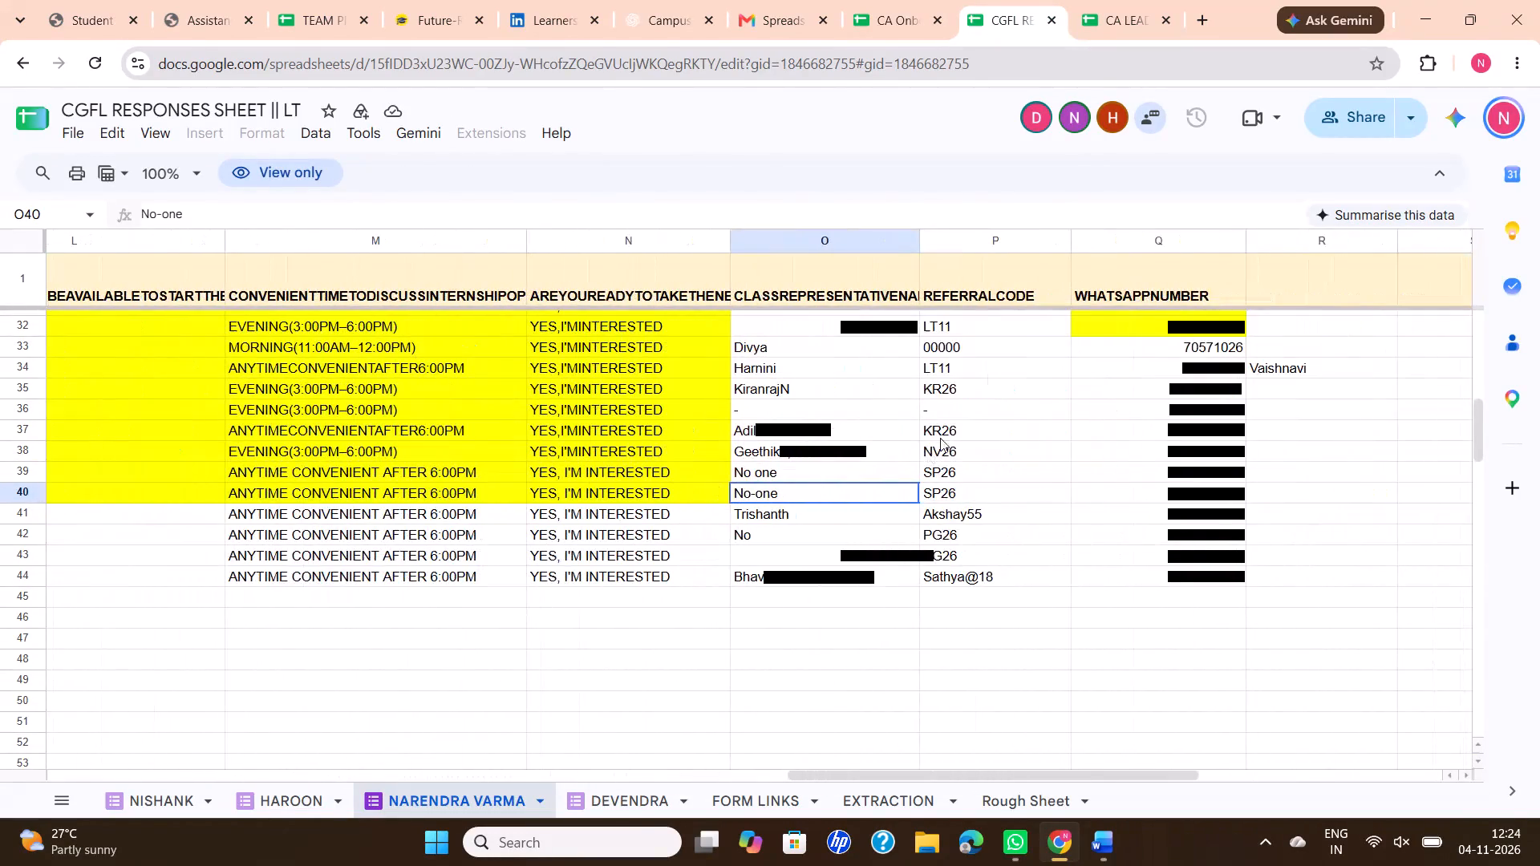
# In the CA LEADS spreadsheet, set the first call status of the lead in row 367 to SENT DETAILS.
pyautogui.click(1119, 0)
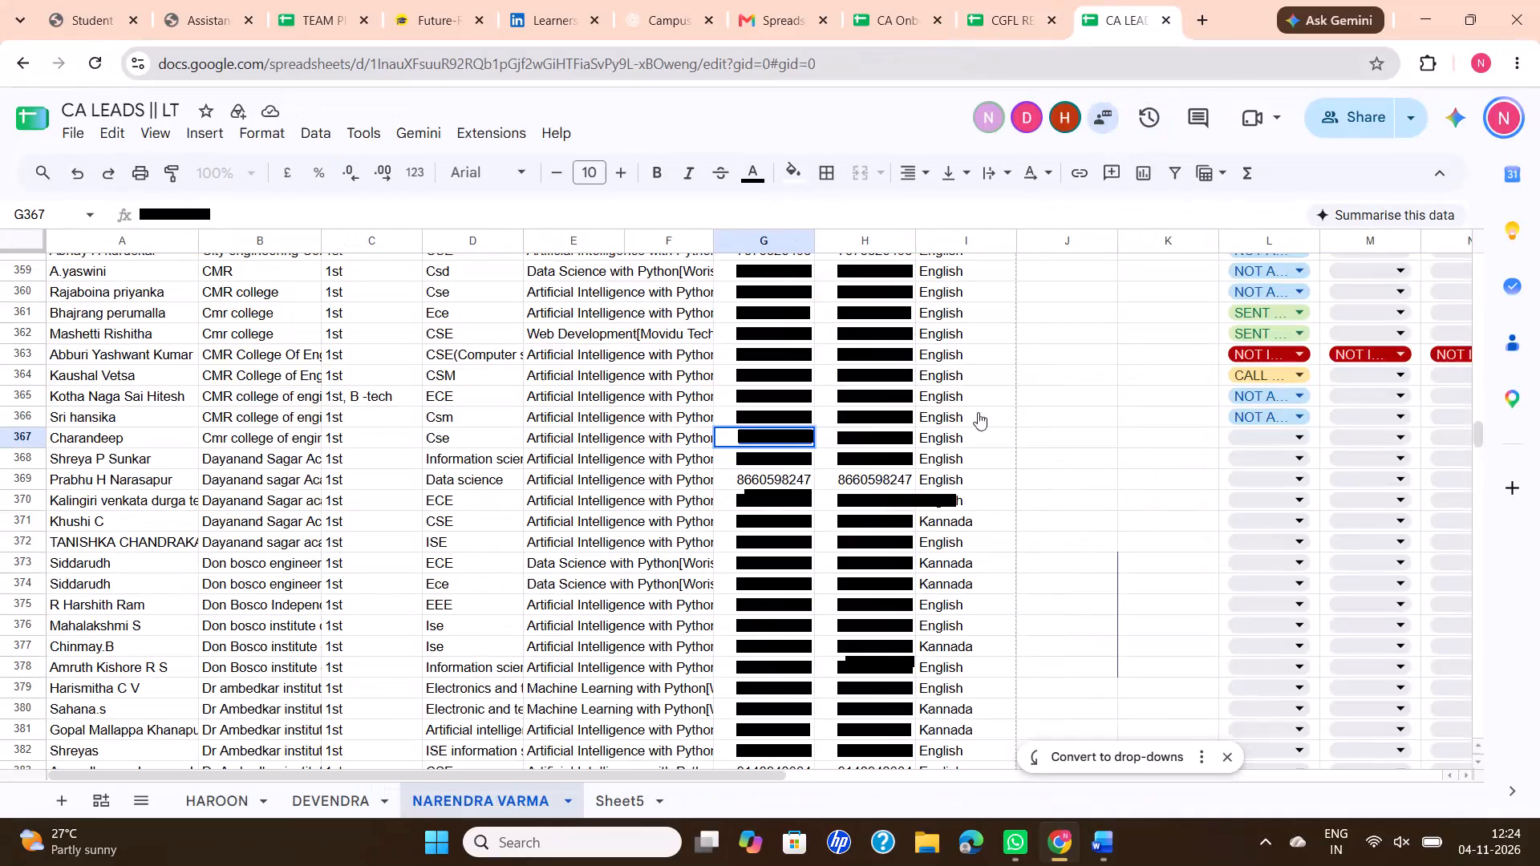
pyautogui.click(1047, 443)
pyautogui.hscroll(3, 1047, 443)
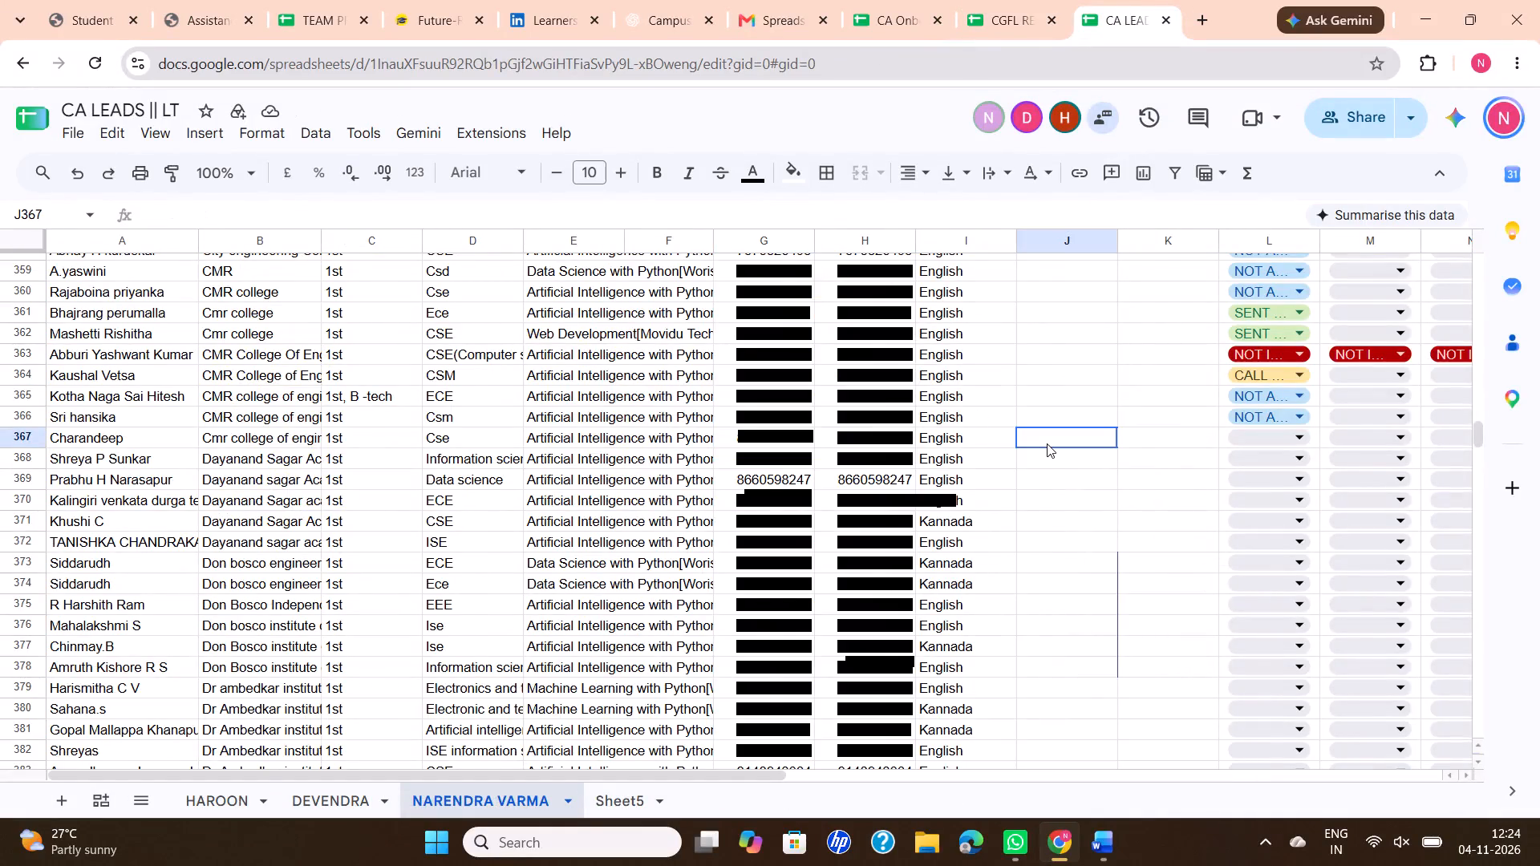
pyautogui.click(1243, 435)
pyautogui.click(1243, 459)
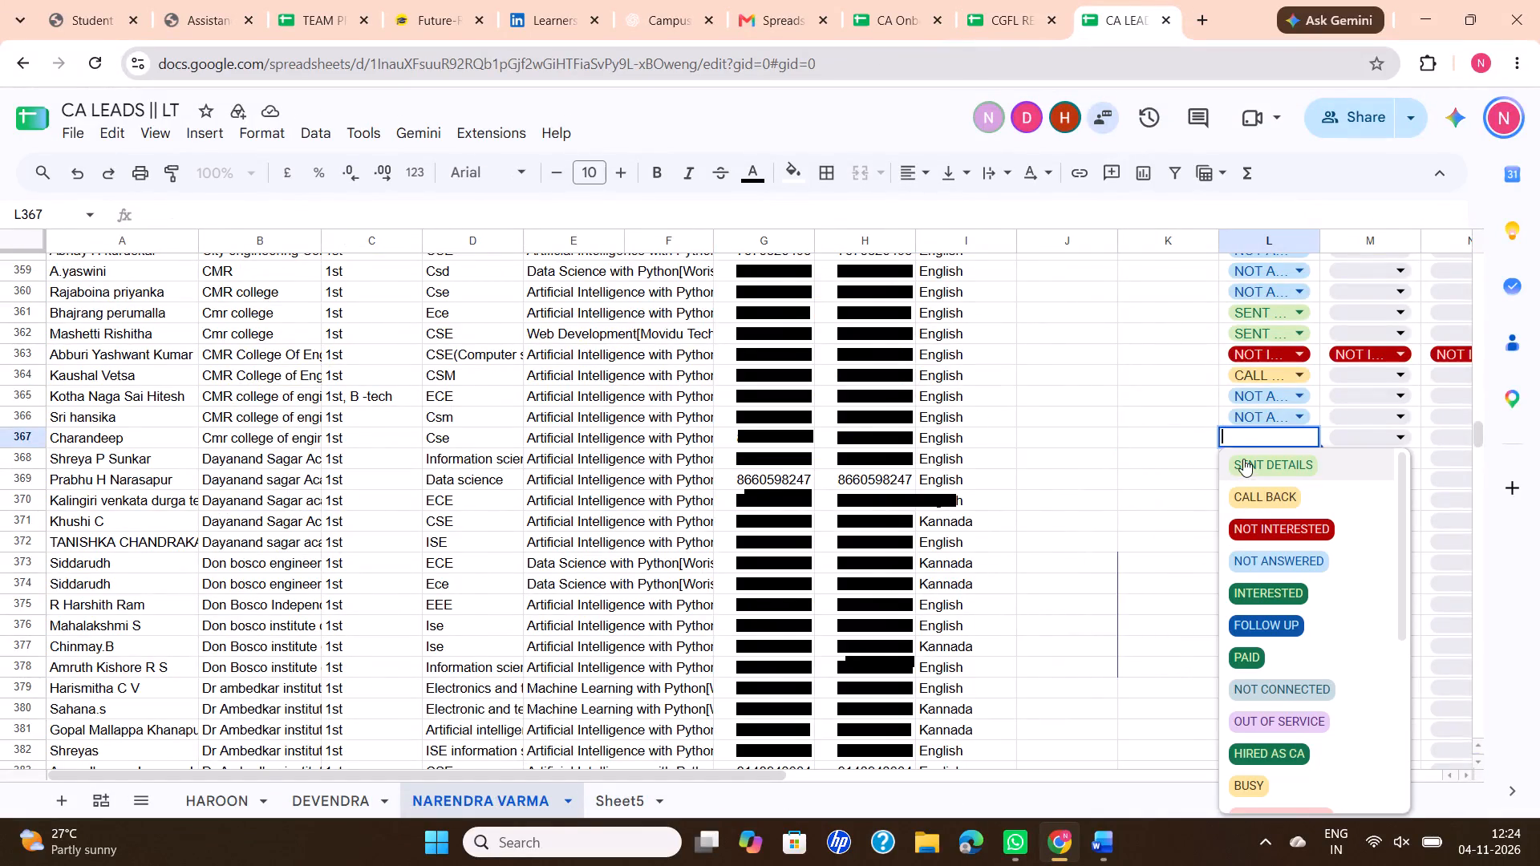
# Add the remark "evng 4" in column O for the lead in row 367.
pyautogui.hscroll(-3, 1243, 459)
pyautogui.doubleClick(1193, 441)
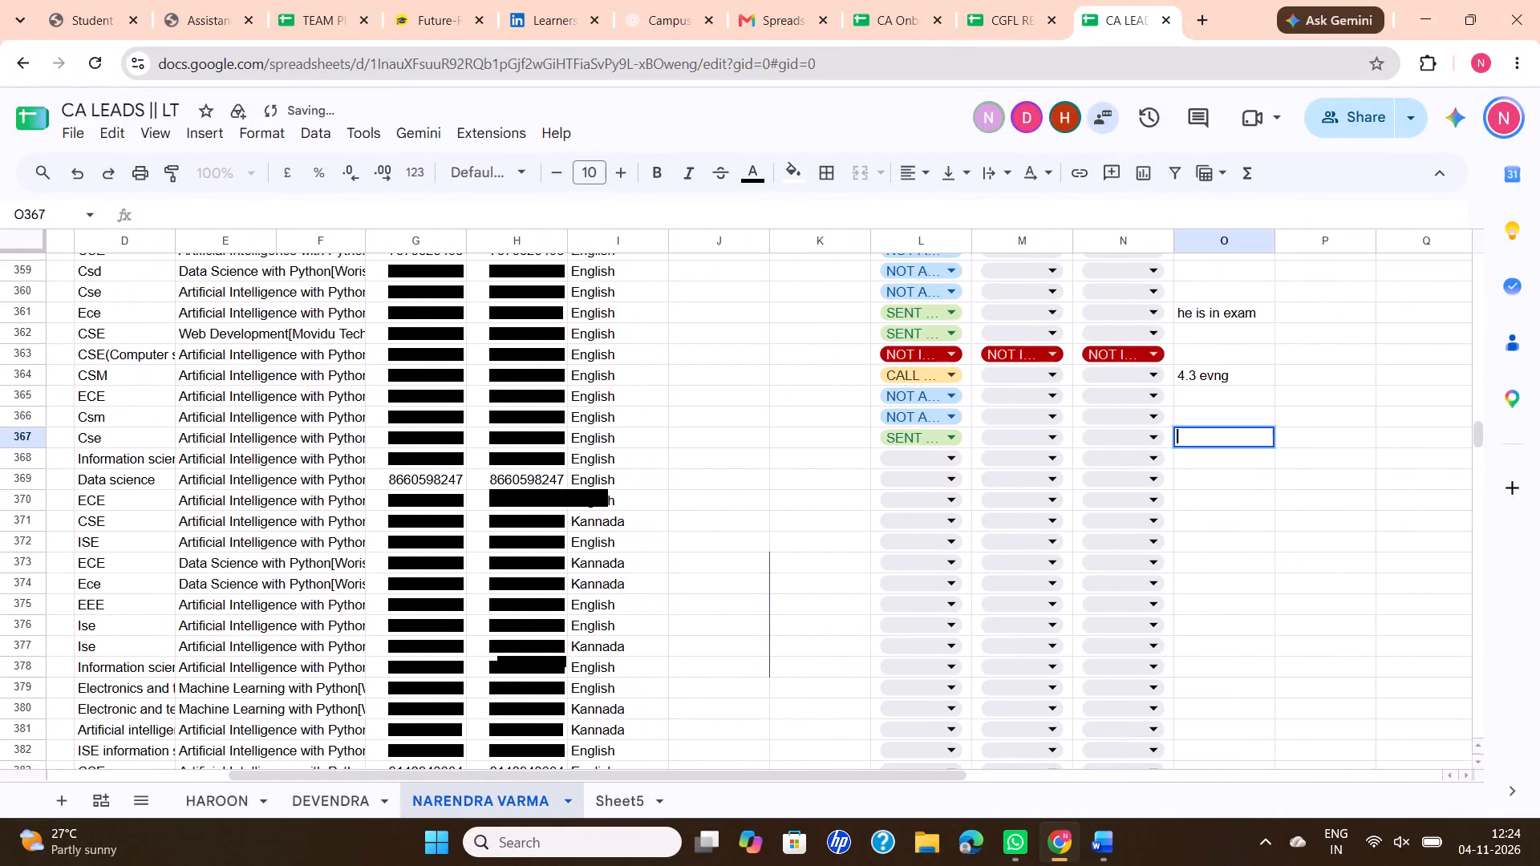
pyautogui.write('evnd')
pyautogui.press('BackSpace')
pyautogui.write('g')
pyautogui.press('space')
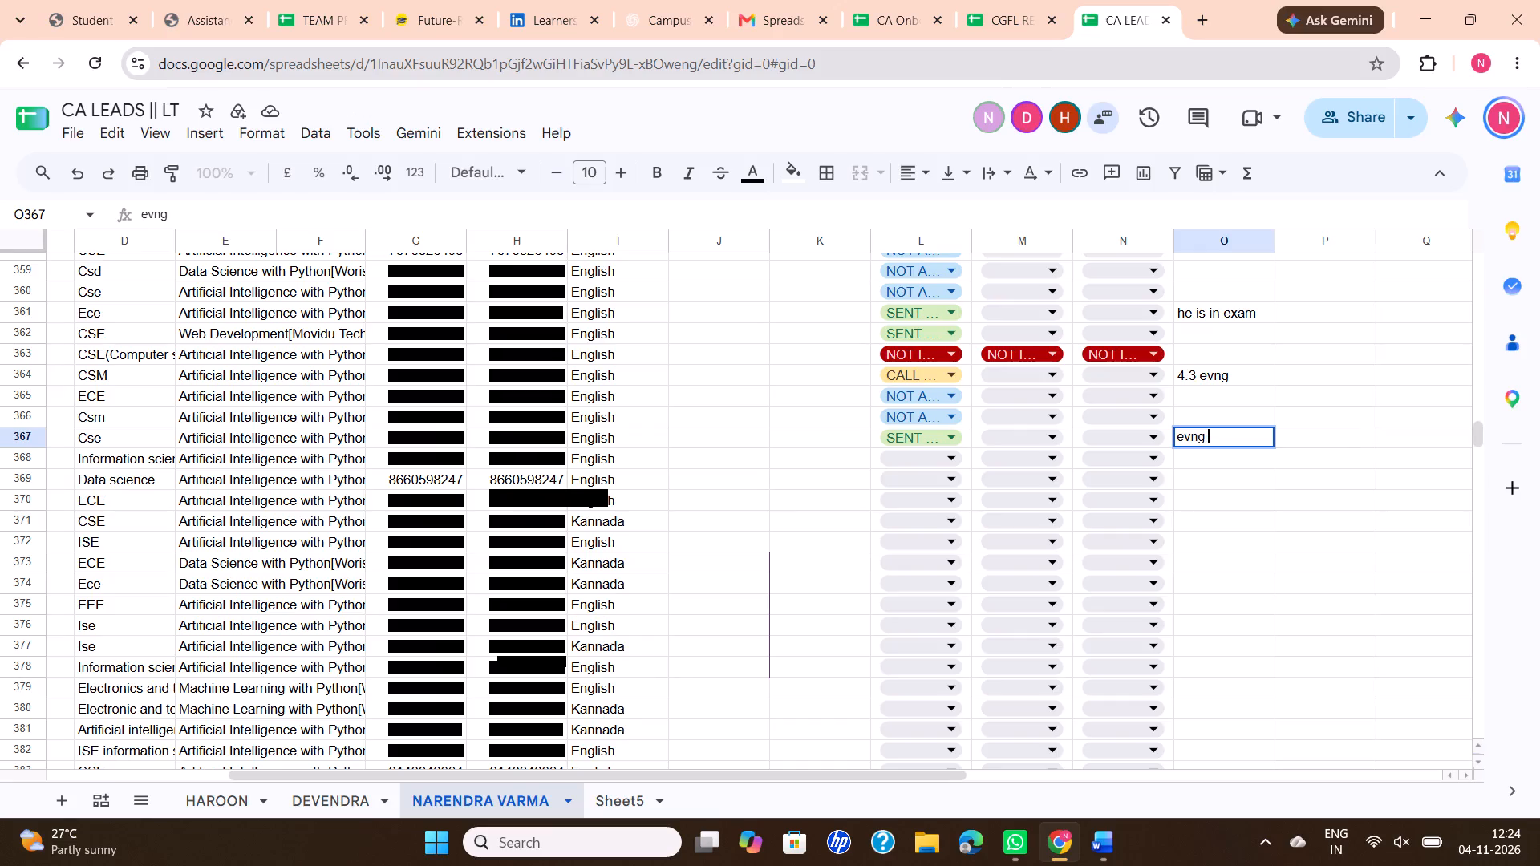
pyautogui.press('4')
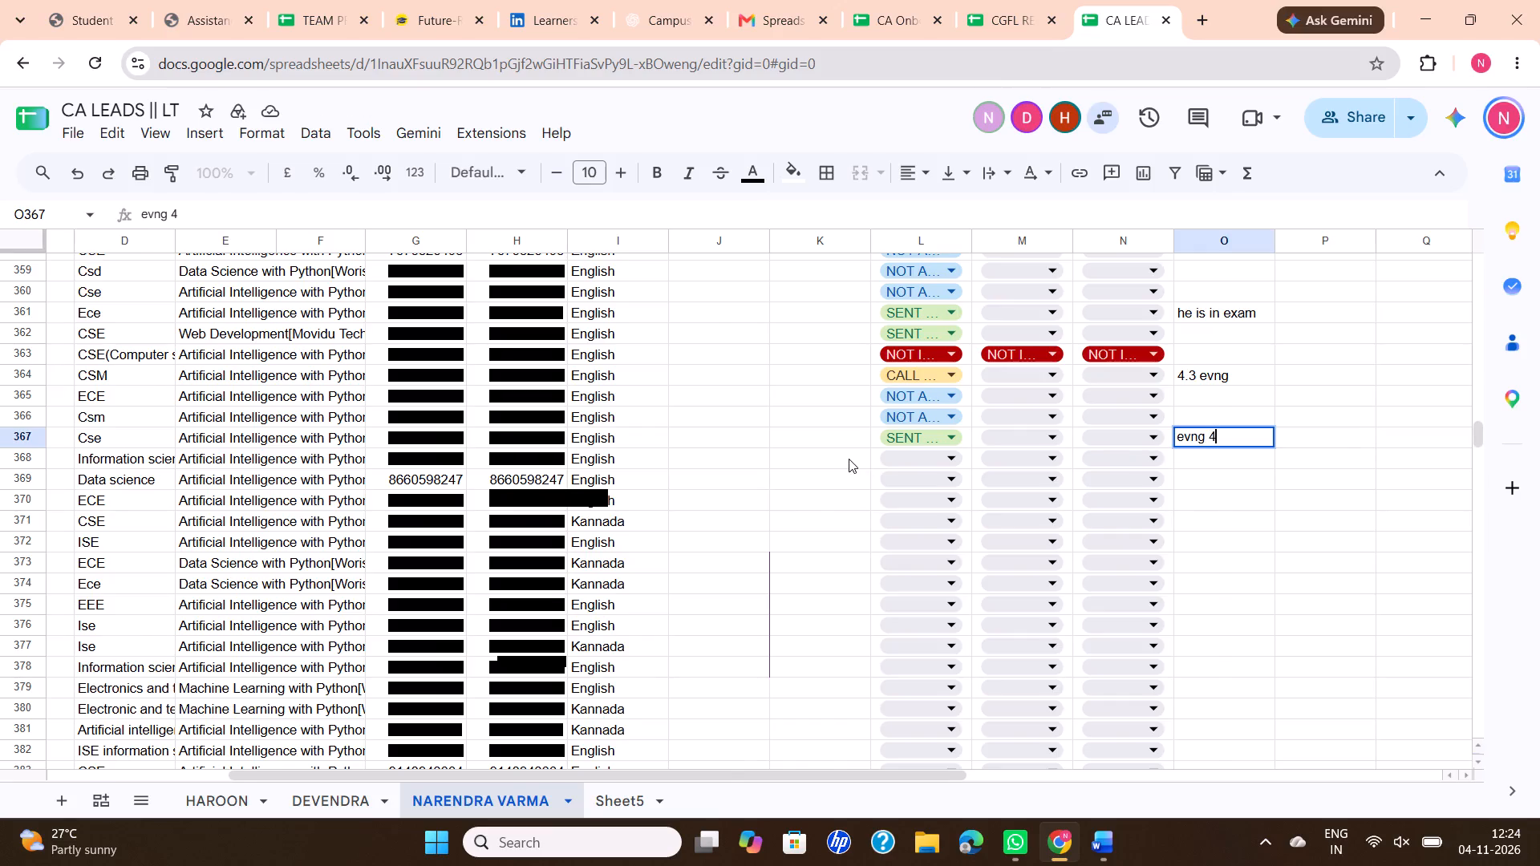
pyautogui.click(849, 459)
# Select the contact number in column G for the lead in row 368.
pyautogui.hscroll(3, 849, 459)
pyautogui.click(760, 453)
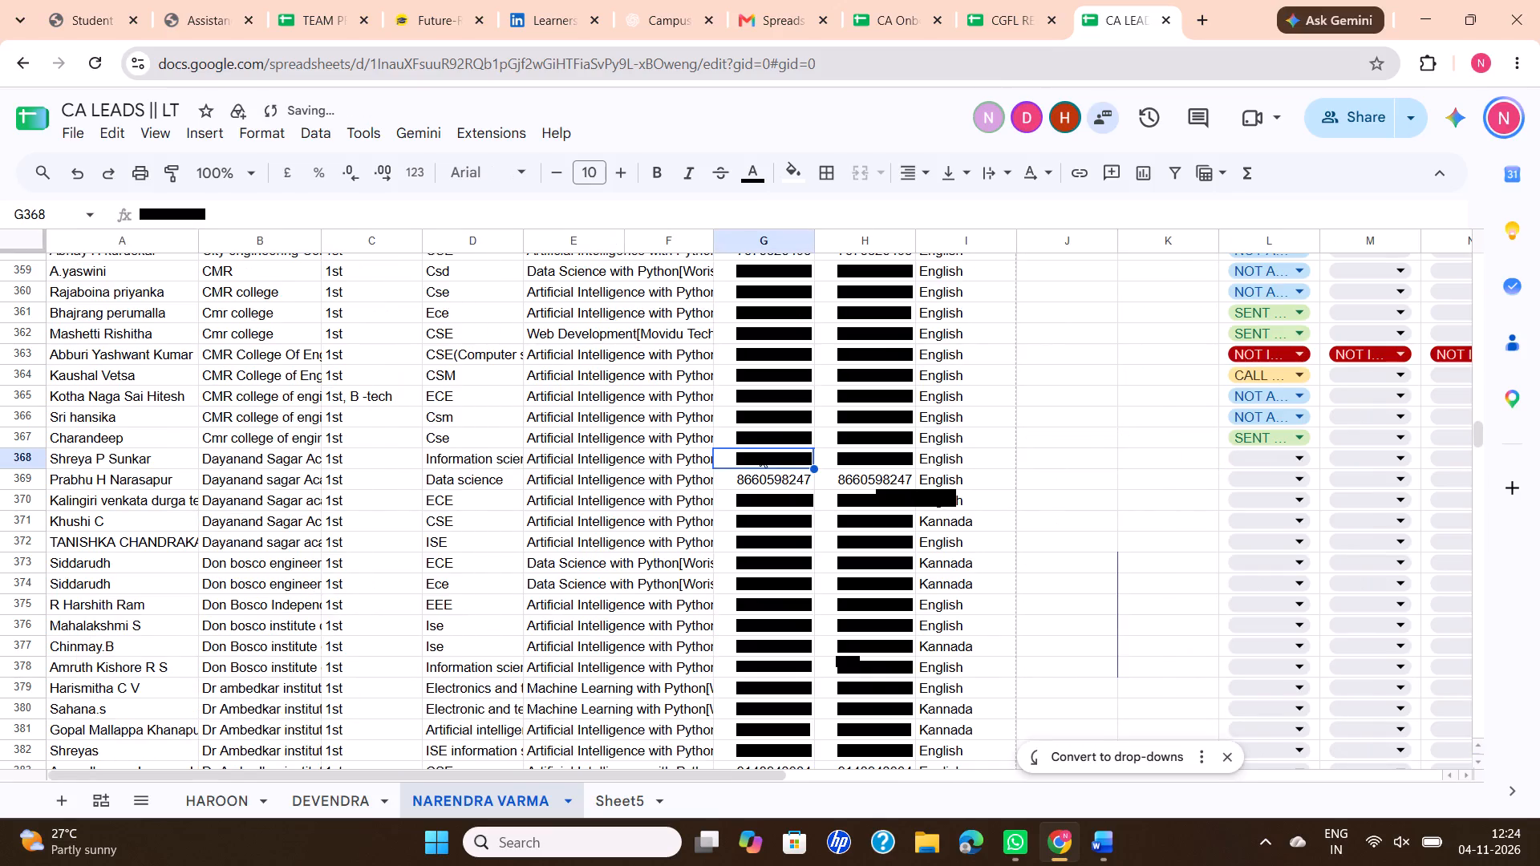
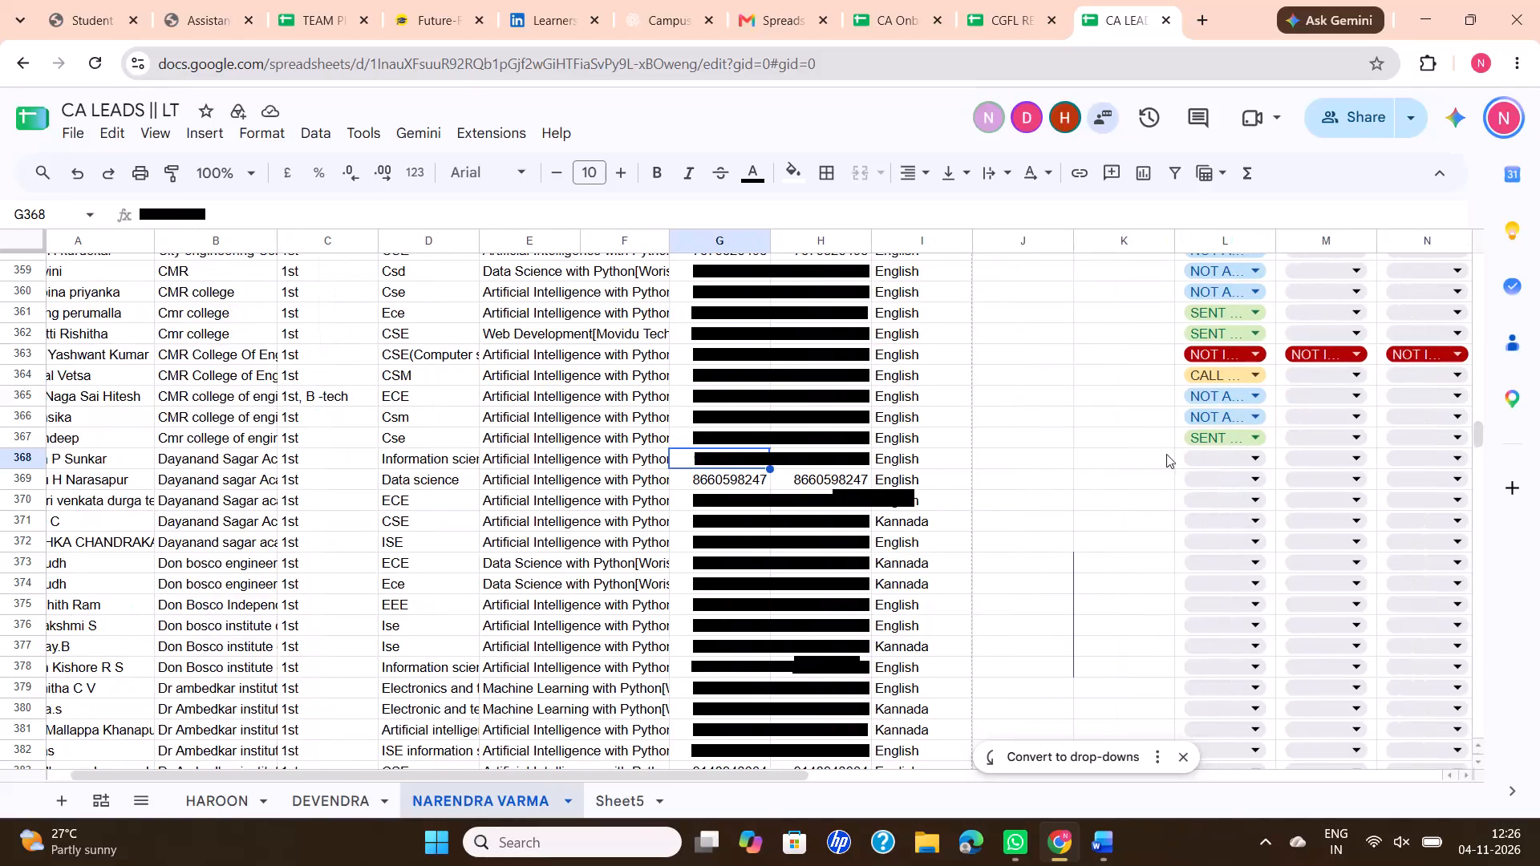
# Set the first call status in column L to NOT INTERESTED for the lead in row 368.
pyautogui.click(1227, 464)
pyautogui.click(1214, 544)
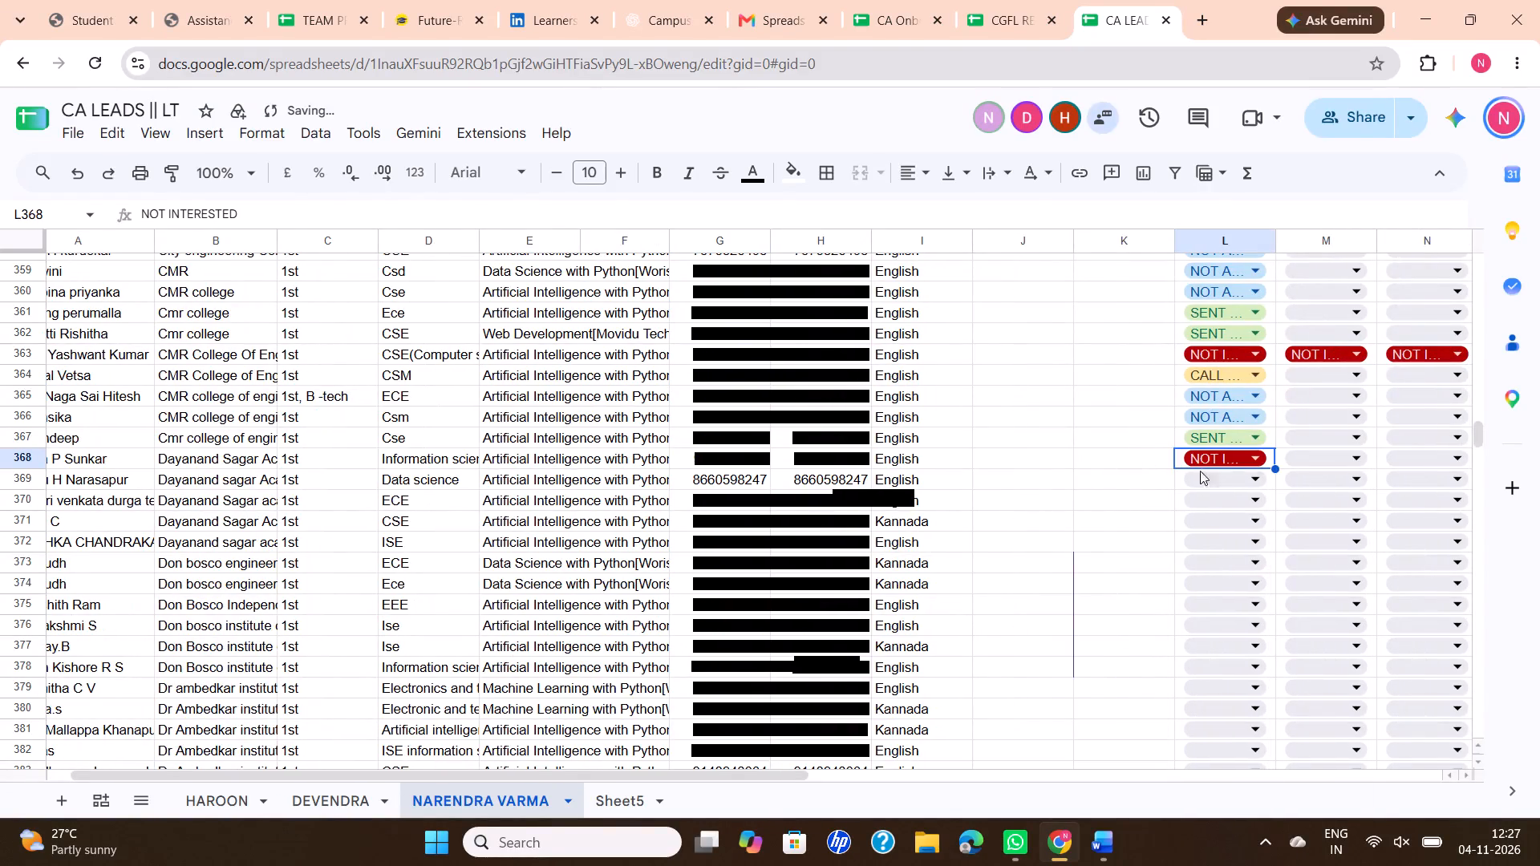
# Select the contact number in column G for the lead in row 369.
pyautogui.click(1147, 480)
pyautogui.hscroll(2, 1147, 480)
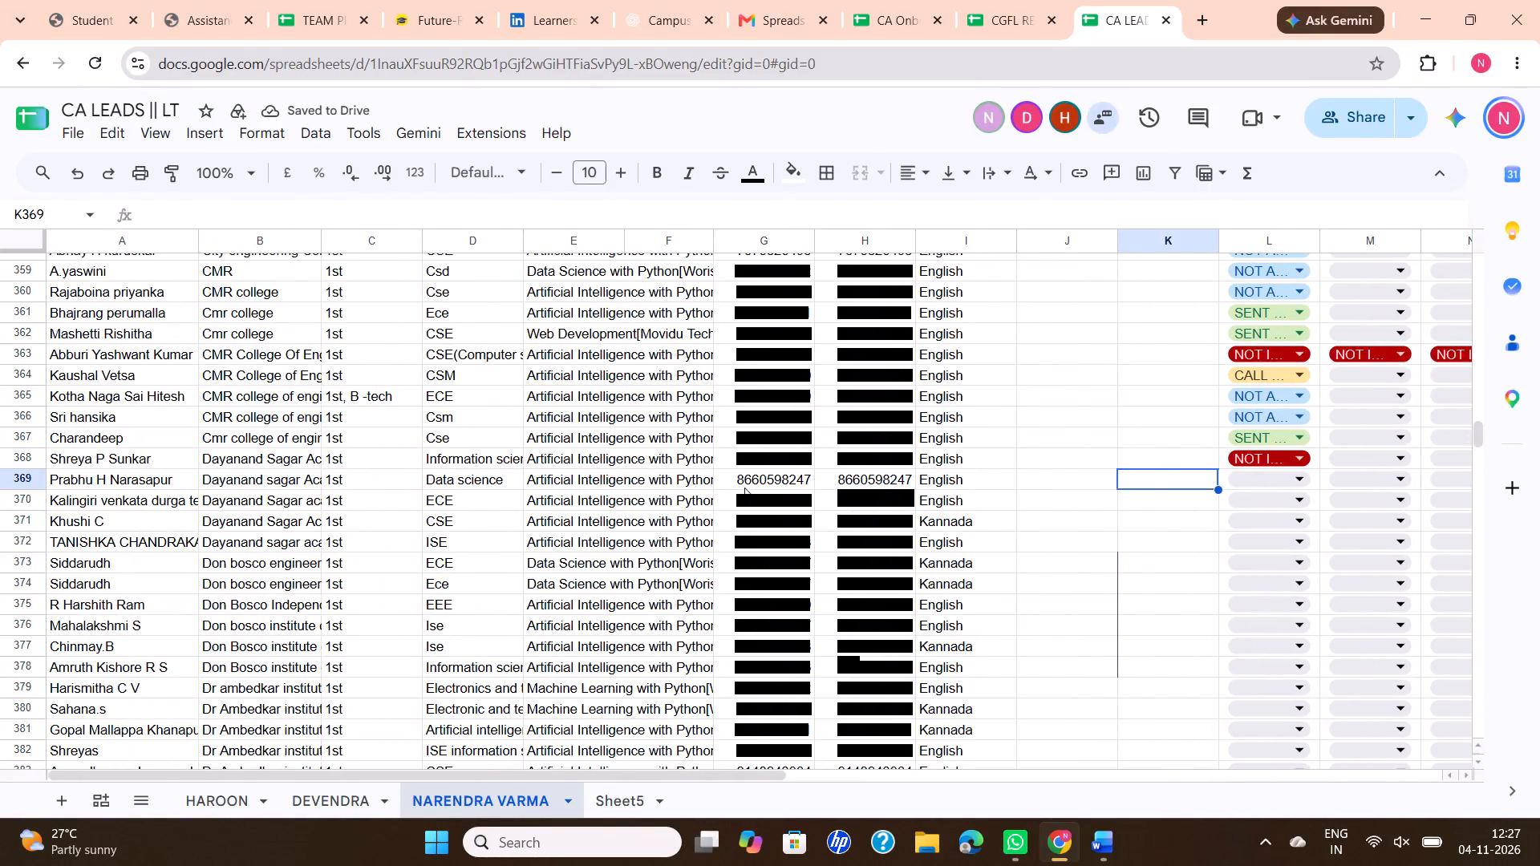
pyautogui.click(750, 479)
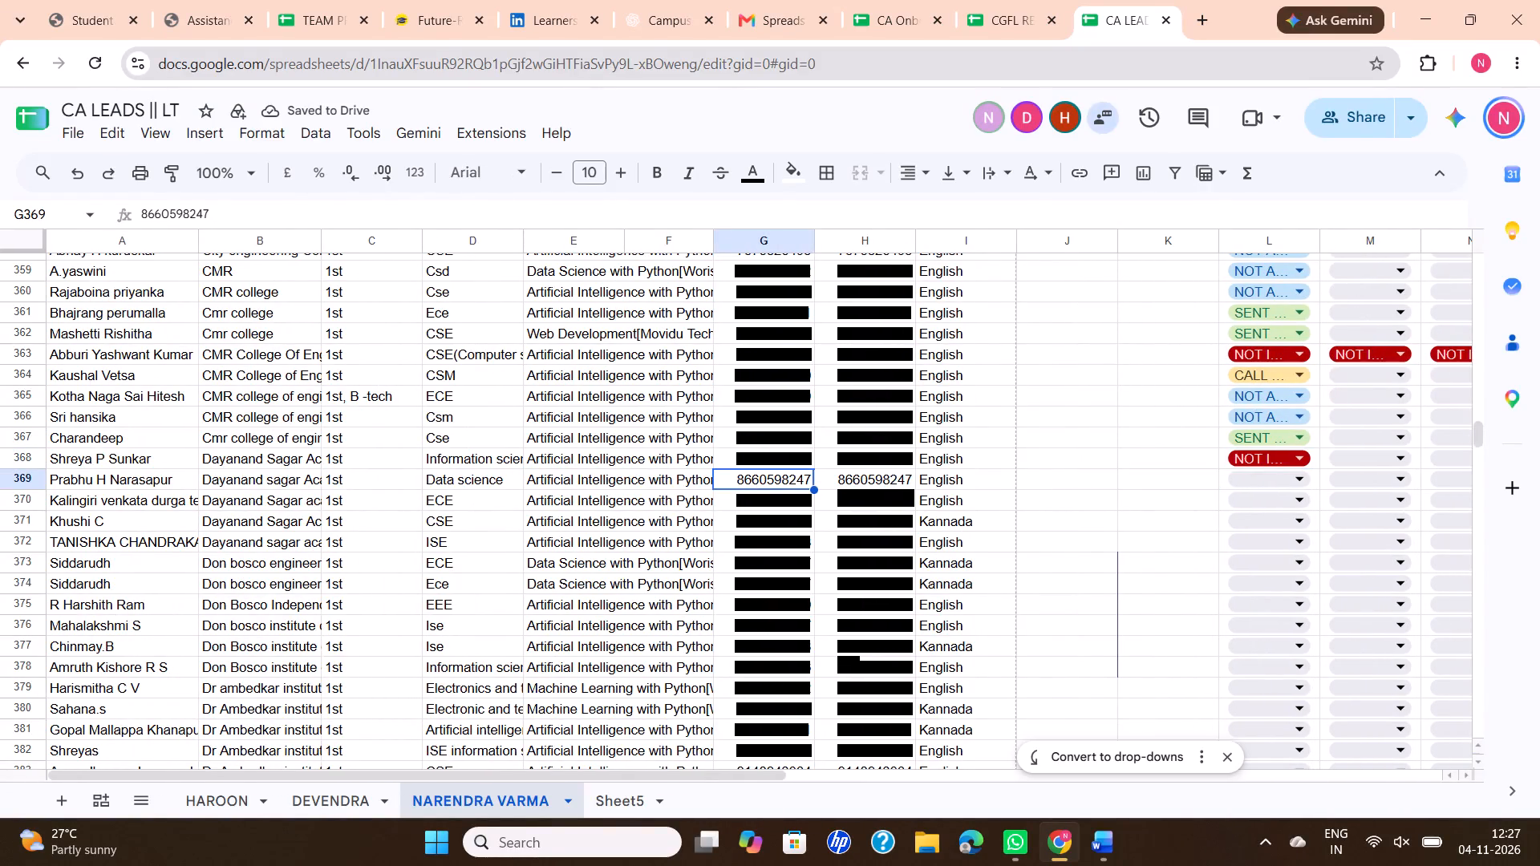
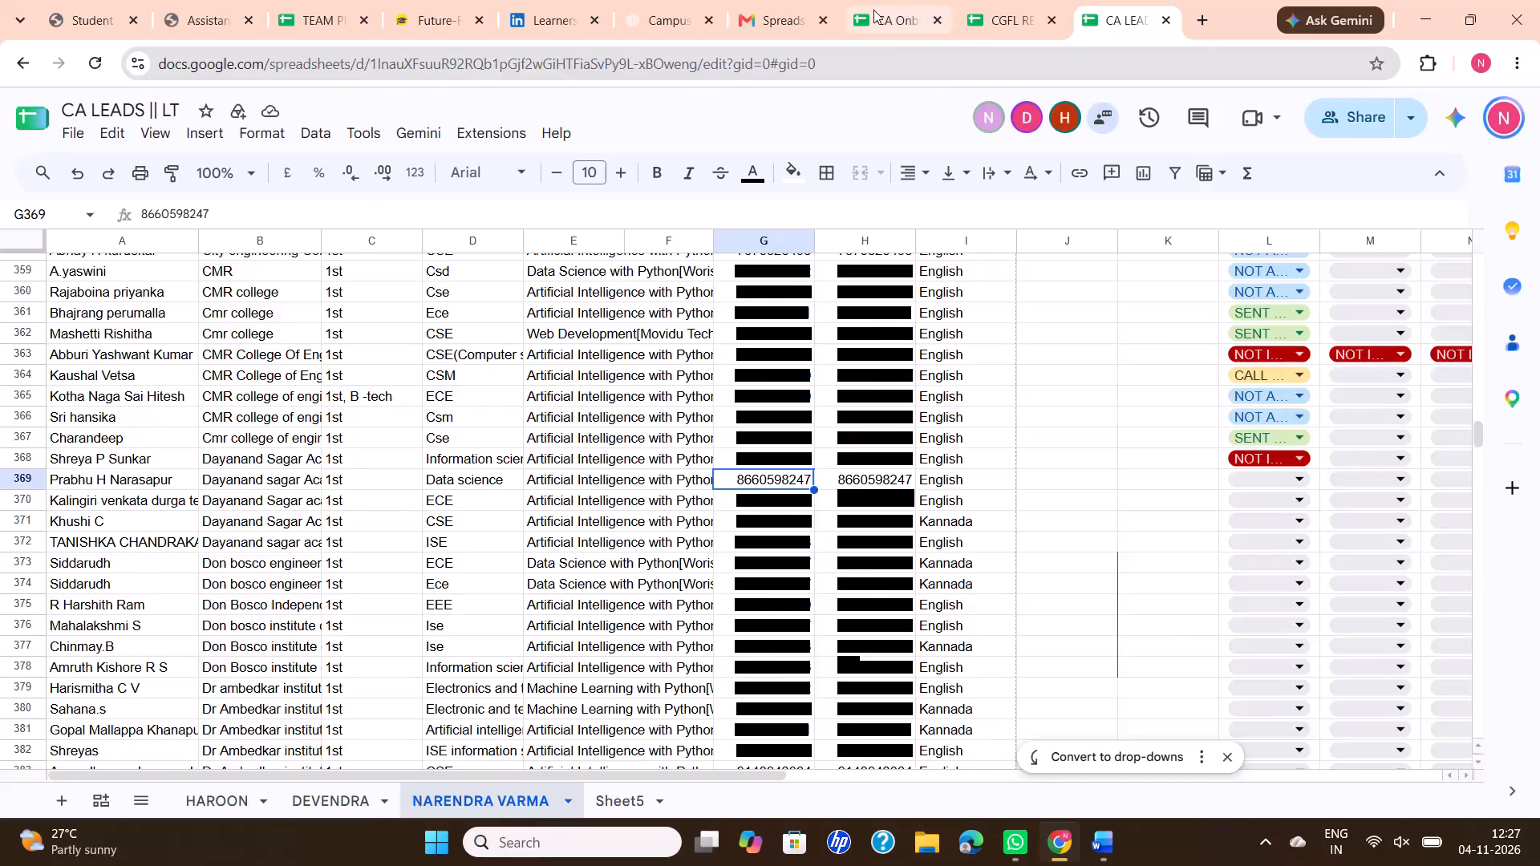
pyautogui.click(873, 10)
pyautogui.hscroll(9, 700, 474)
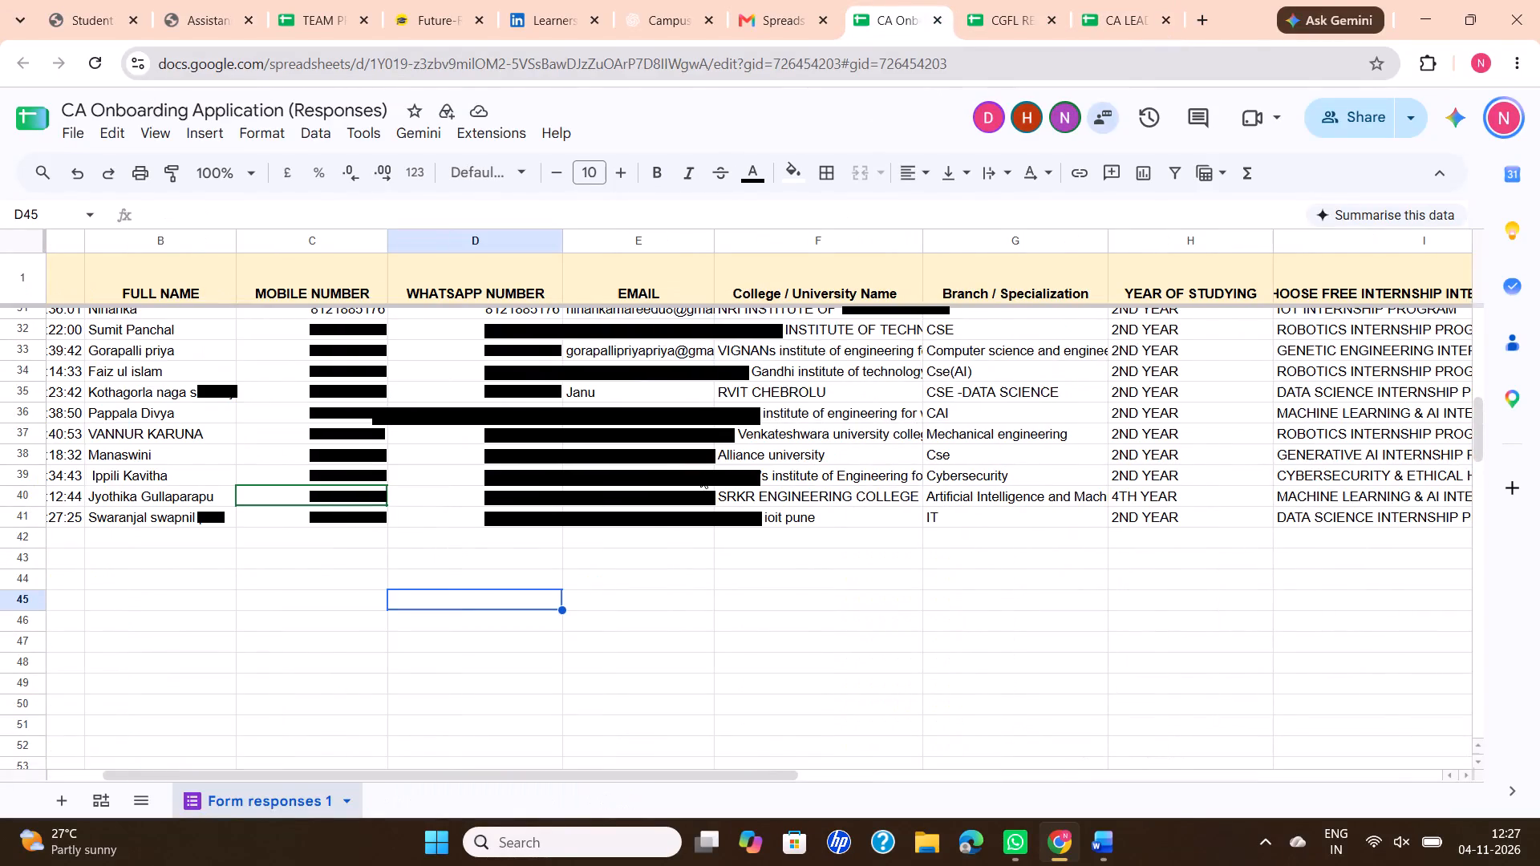
pyautogui.hscroll(-1, 700, 474)
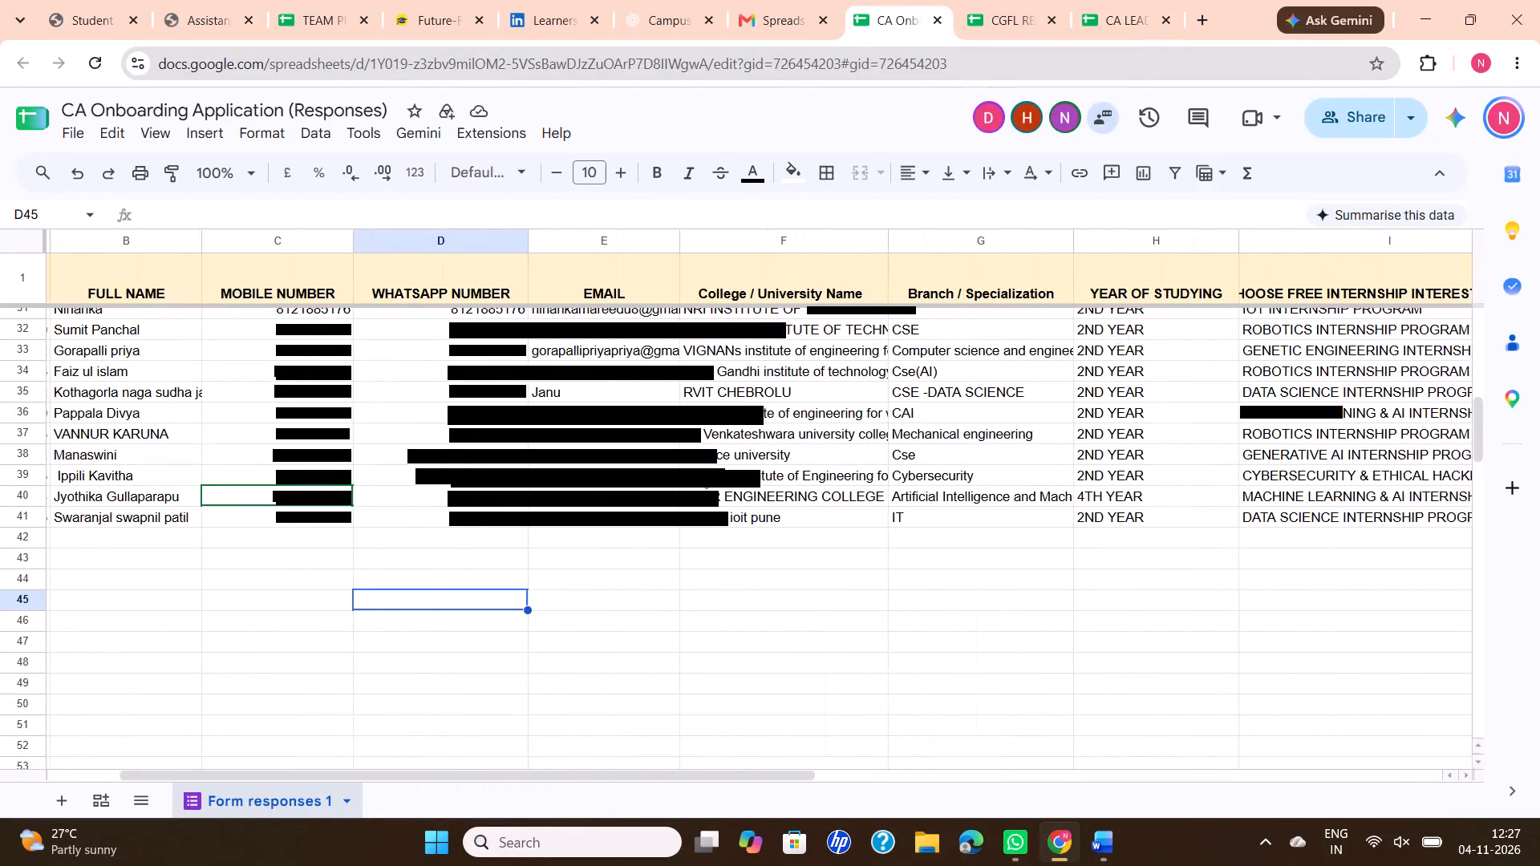
pyautogui.hscroll(-6, 700, 474)
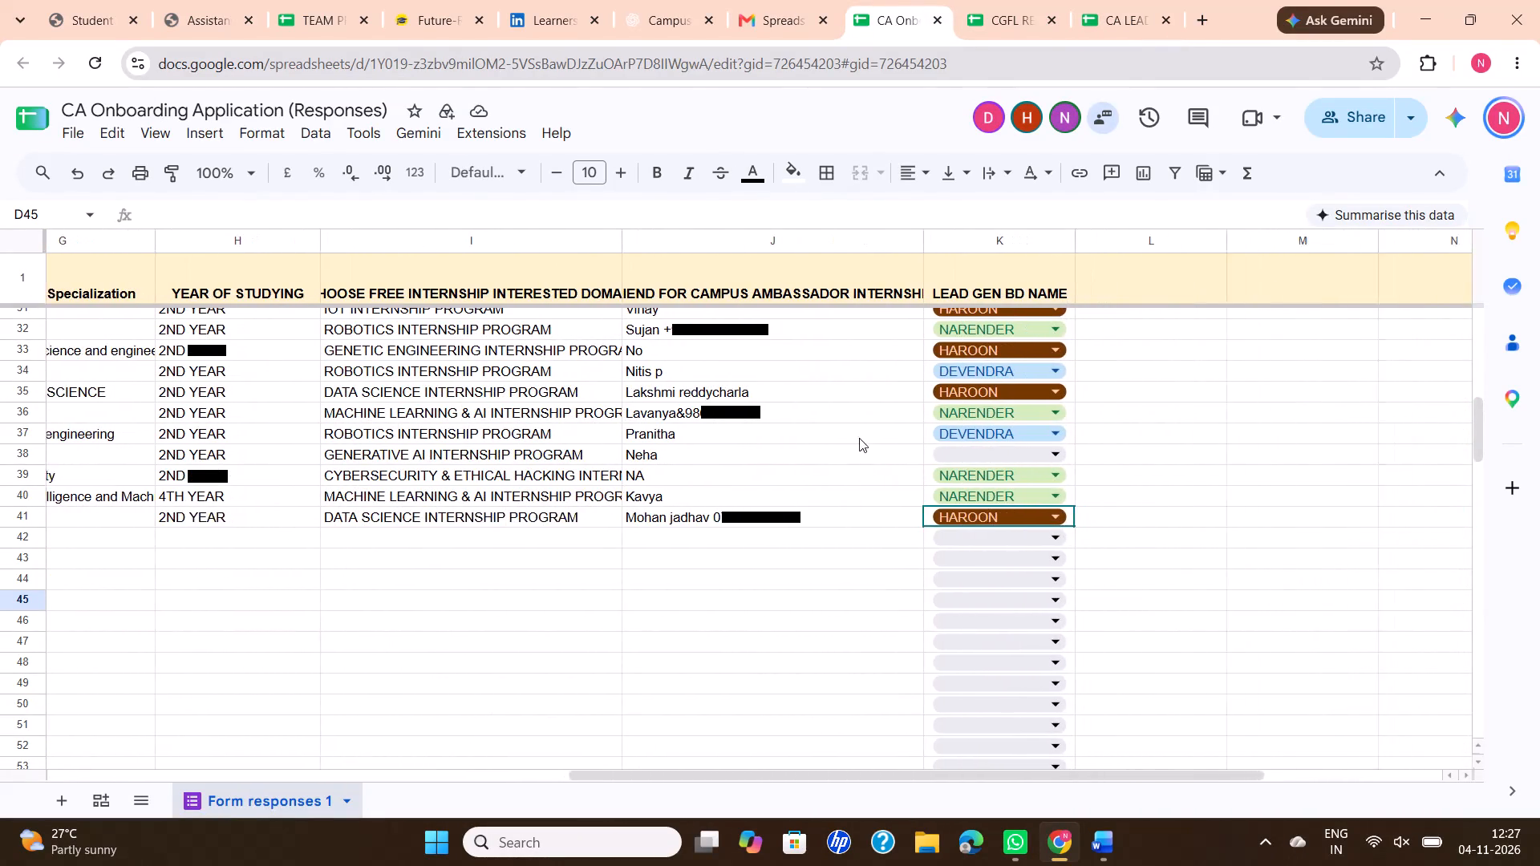
pyautogui.click(1006, 21)
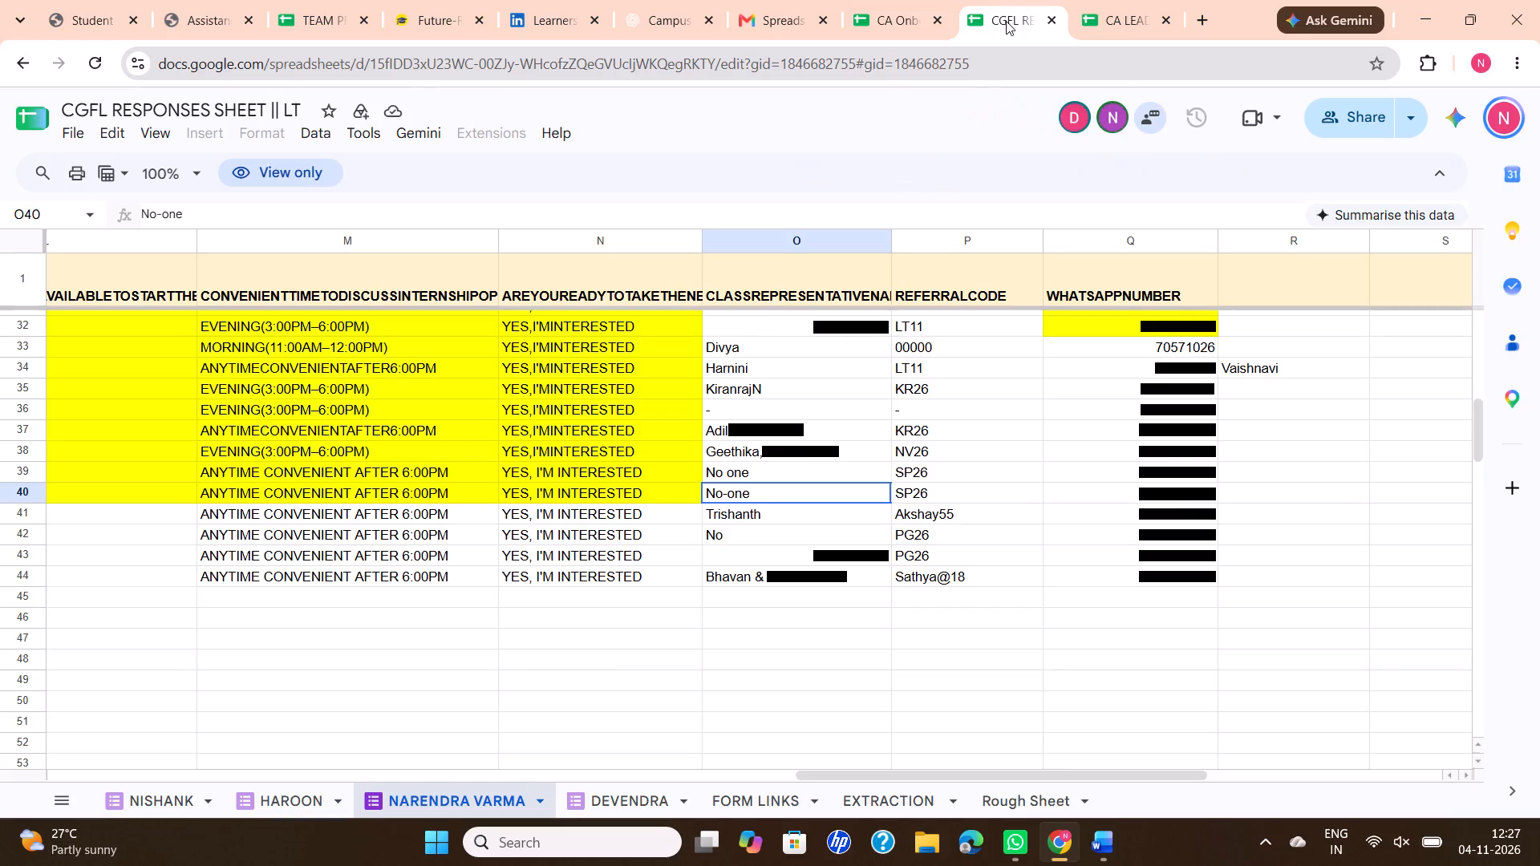
pyautogui.hscroll(18, 669, 497)
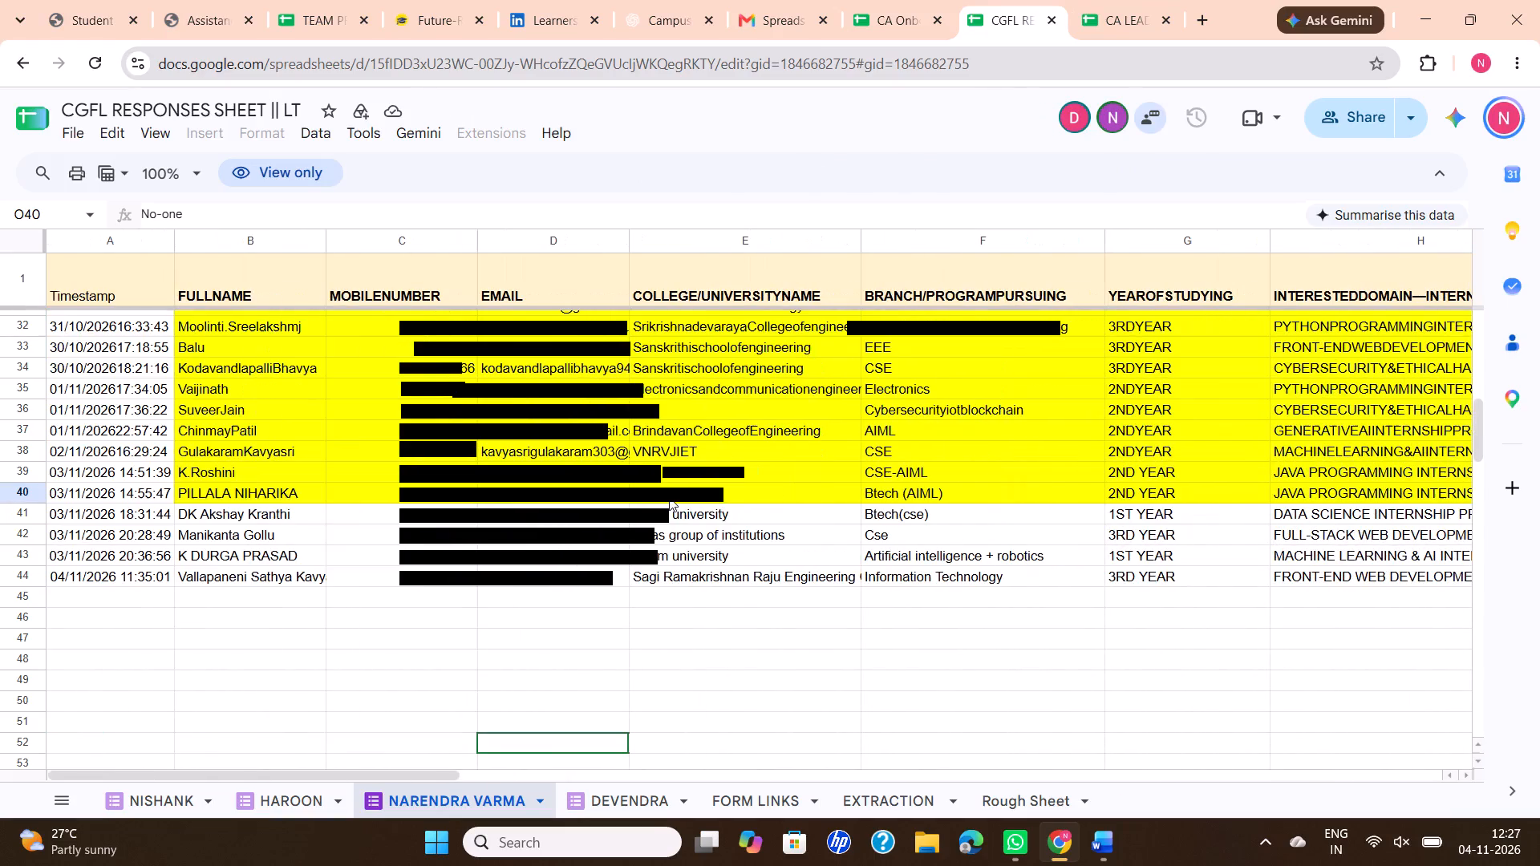
pyautogui.click(1116, 11)
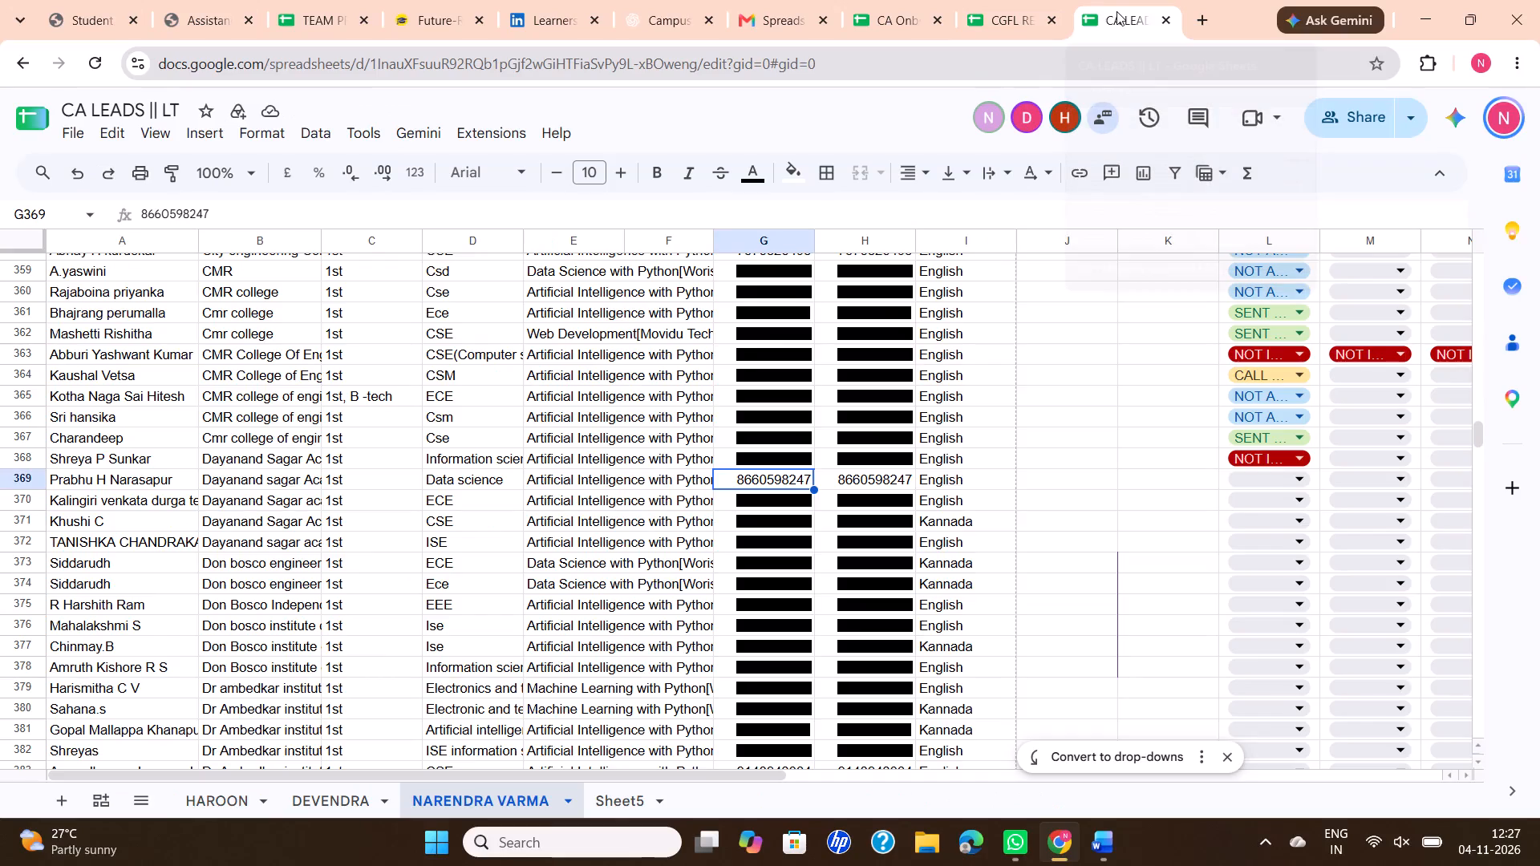
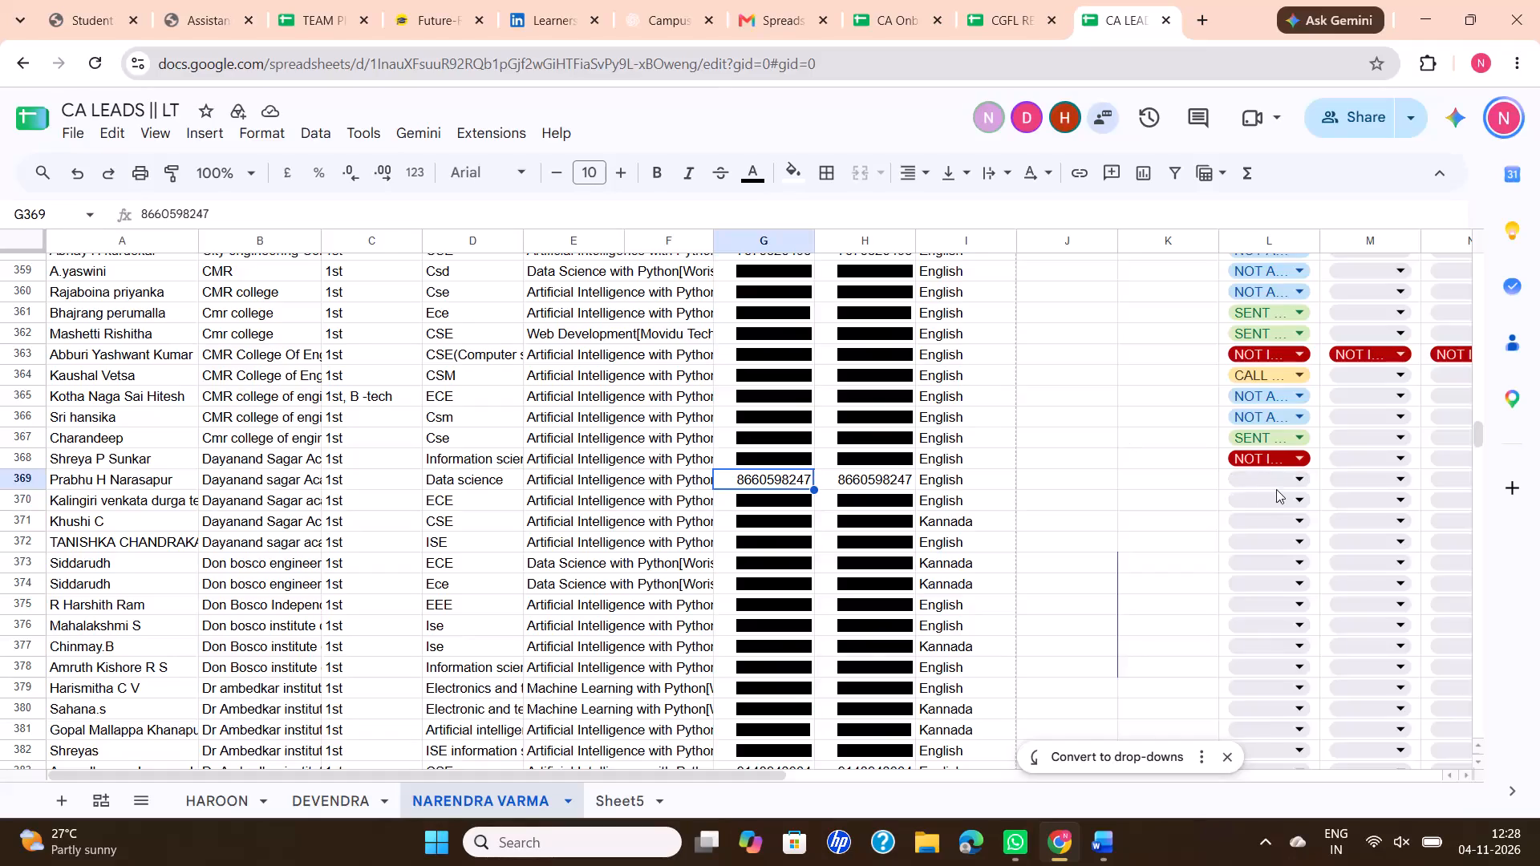
pyautogui.click(1276, 489)
pyautogui.click(1271, 486)
pyautogui.click(1274, 528)
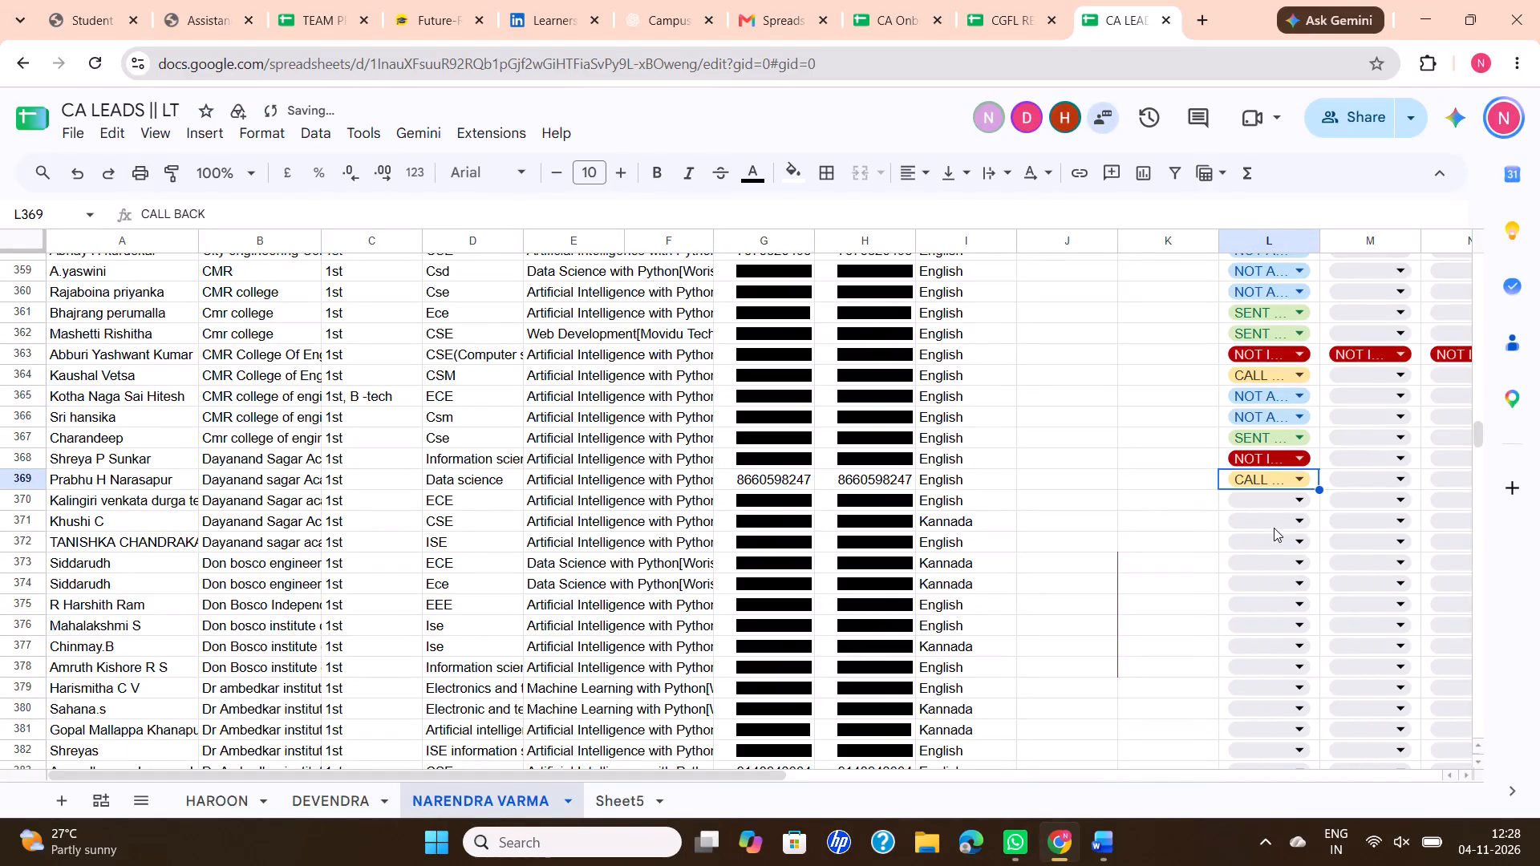
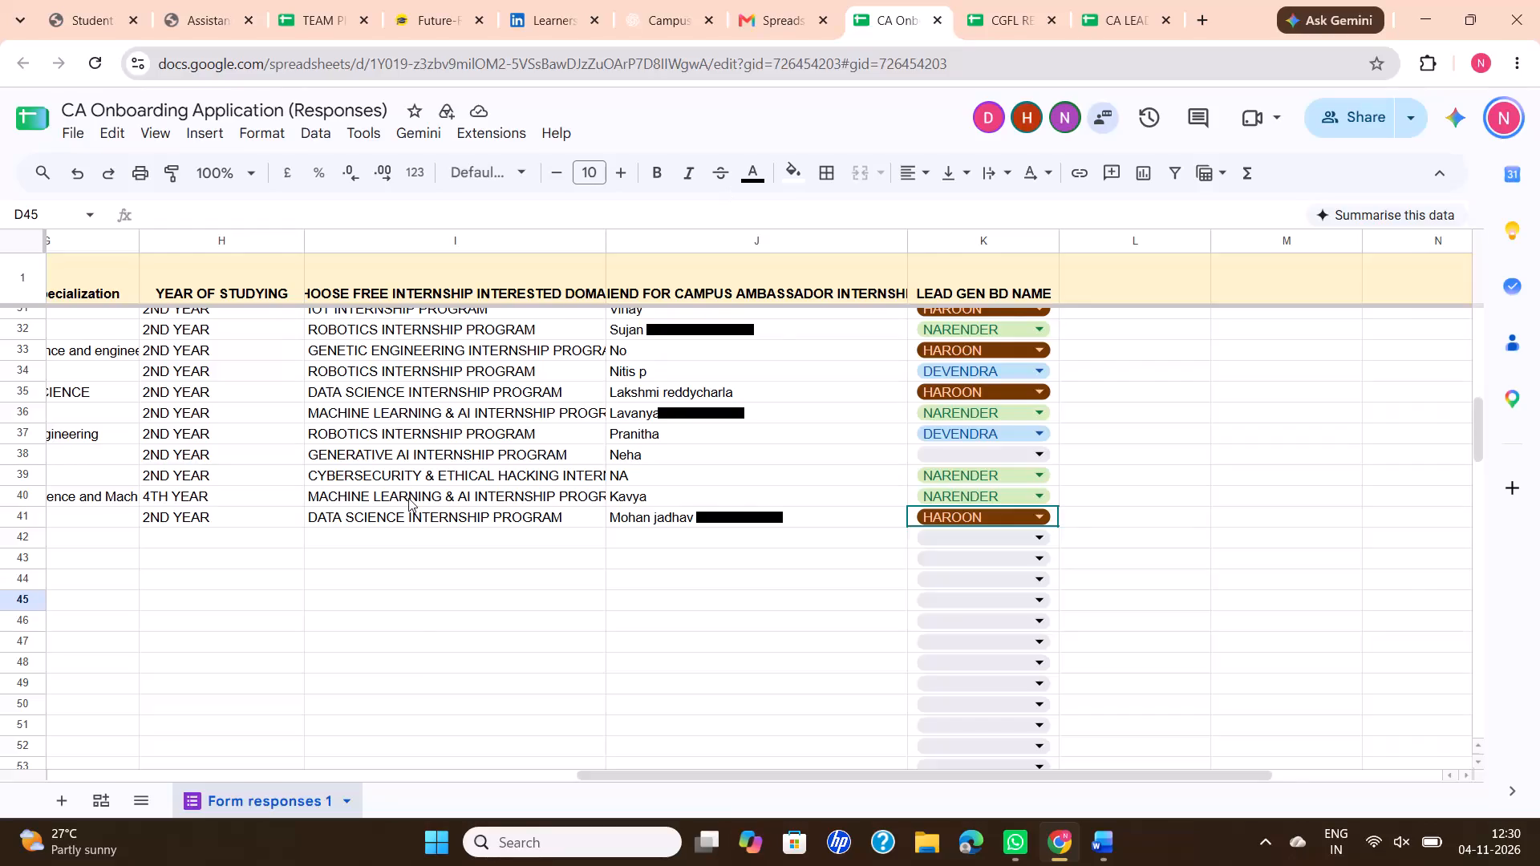
# Reload the CA Onboarding Application responses and check the newest entries, including the CGFL responses sheet.
pyautogui.hscroll(8, 408, 498)
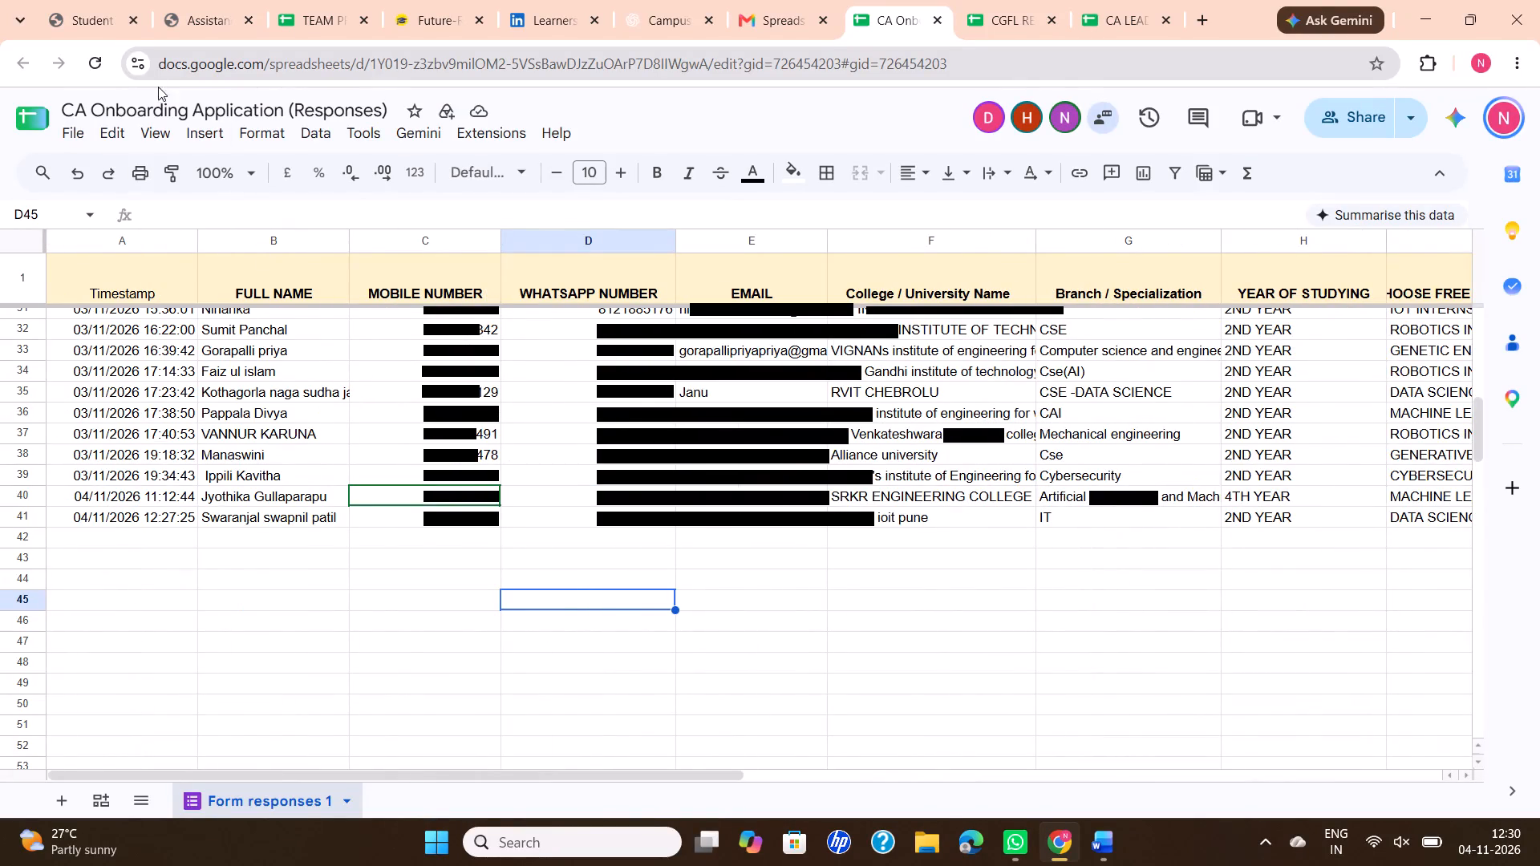
pyautogui.click(95, 54)
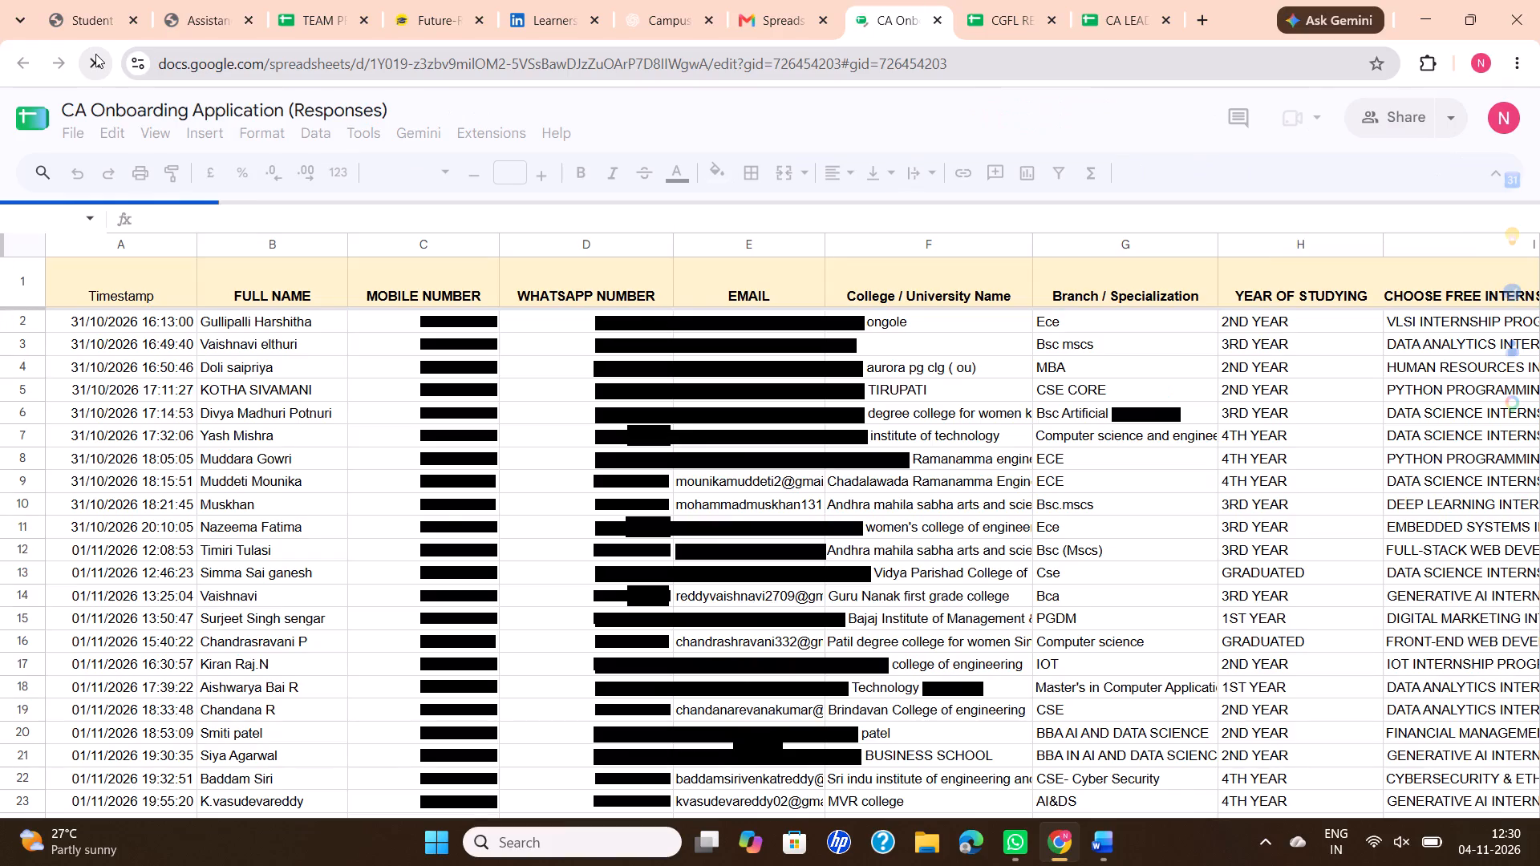
pyautogui.scroll(-3, 440, 507)
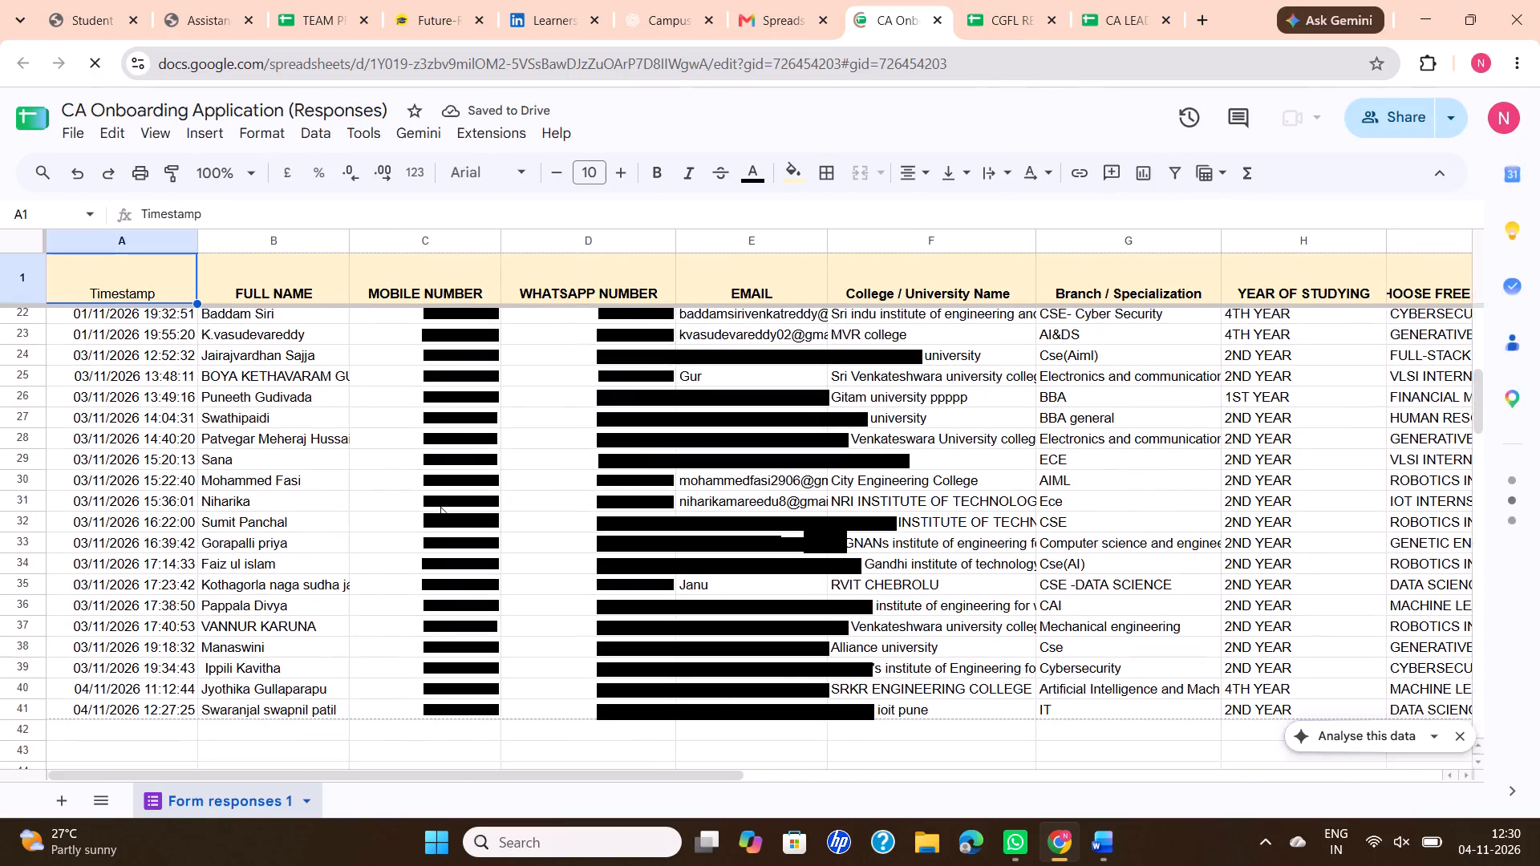
pyautogui.scroll(-1, 440, 507)
pyautogui.scroll(-1, 612, 512)
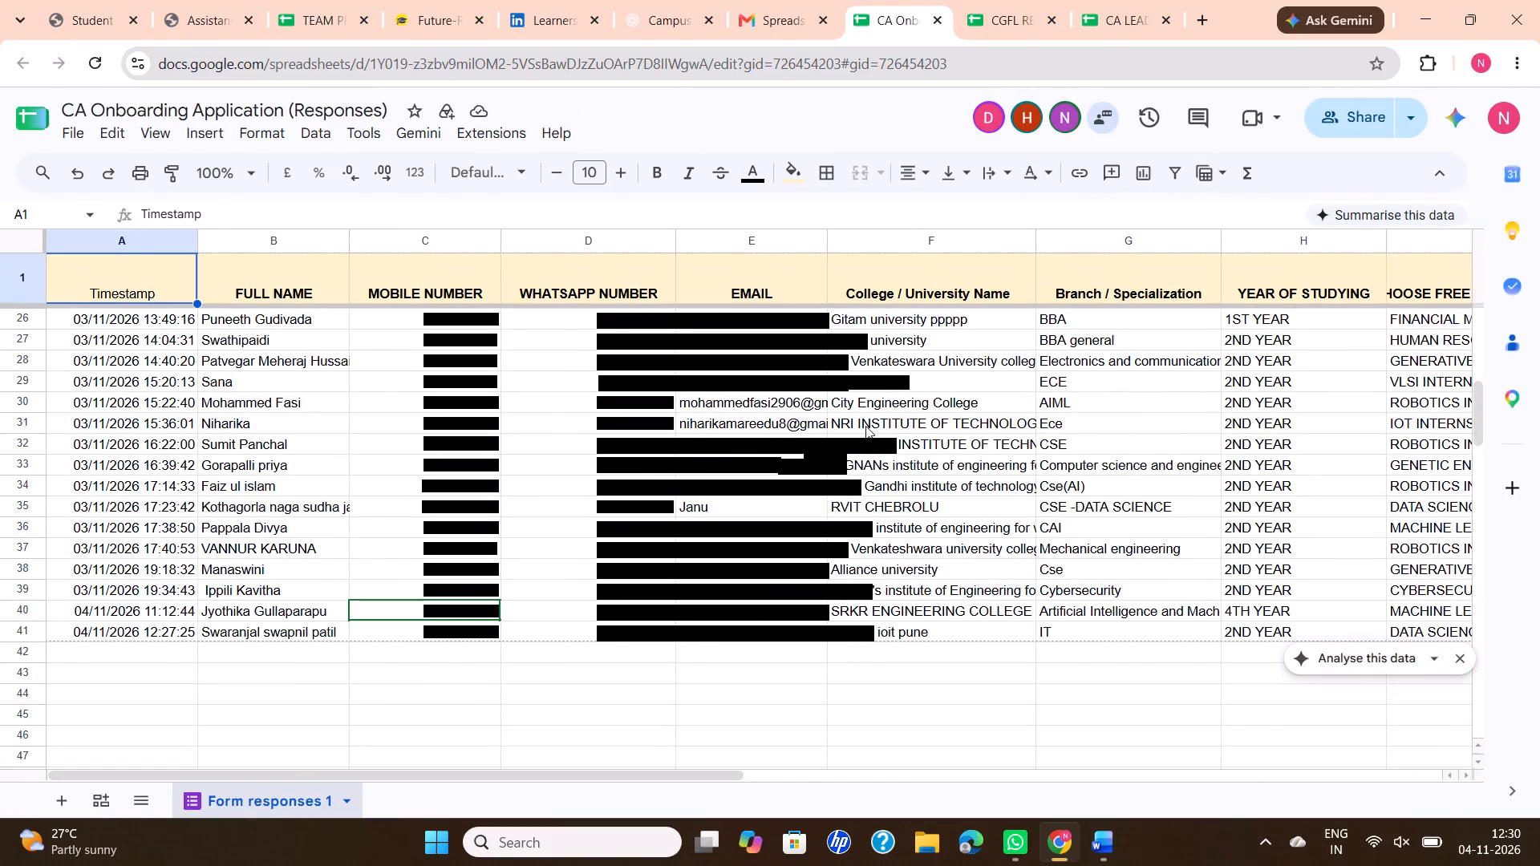
pyautogui.click(1008, 9)
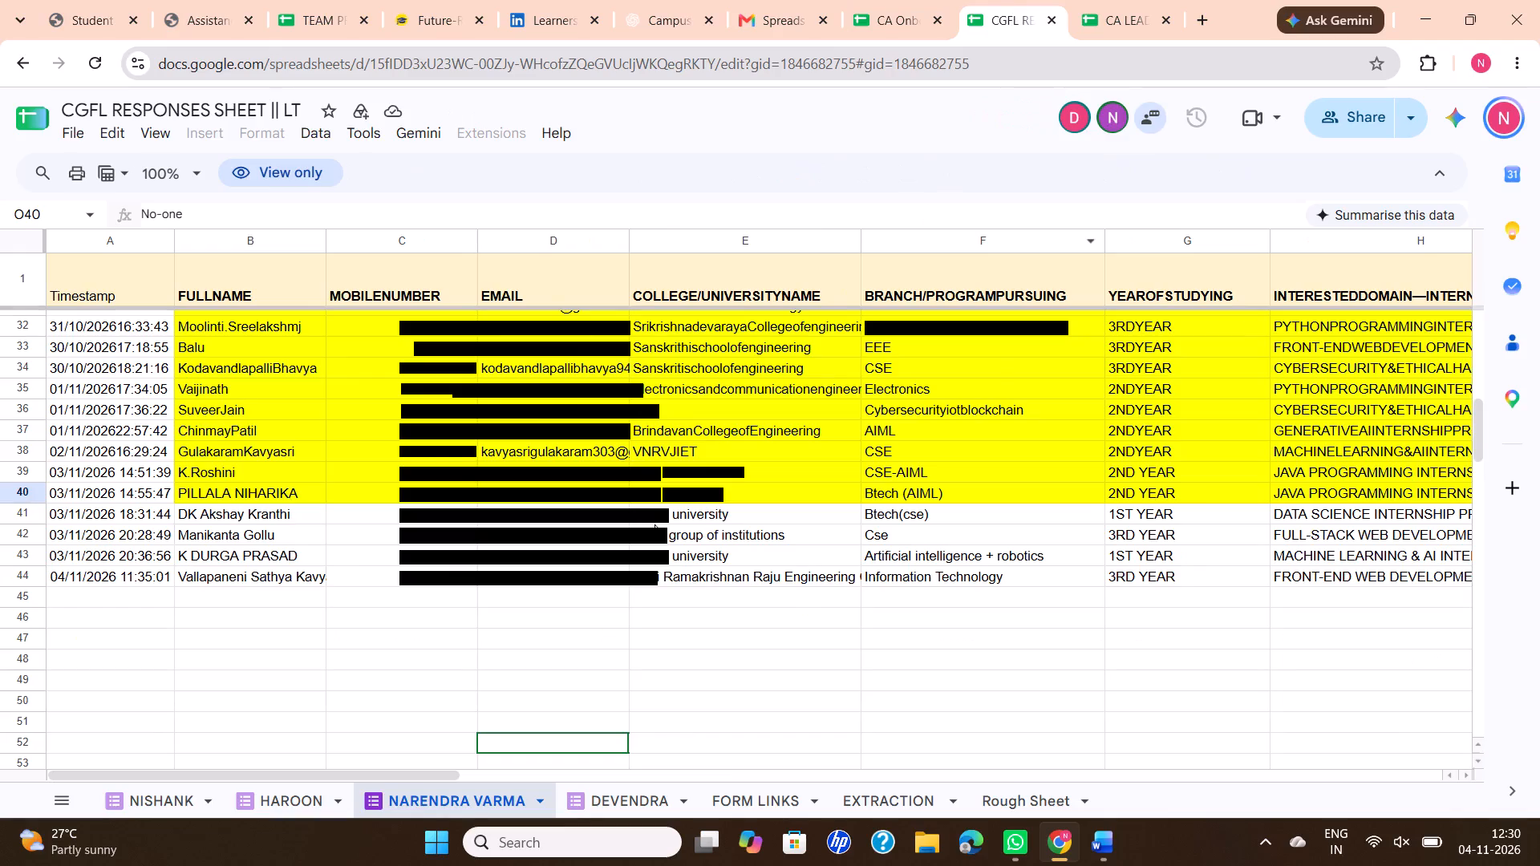
pyautogui.click(1113, 18)
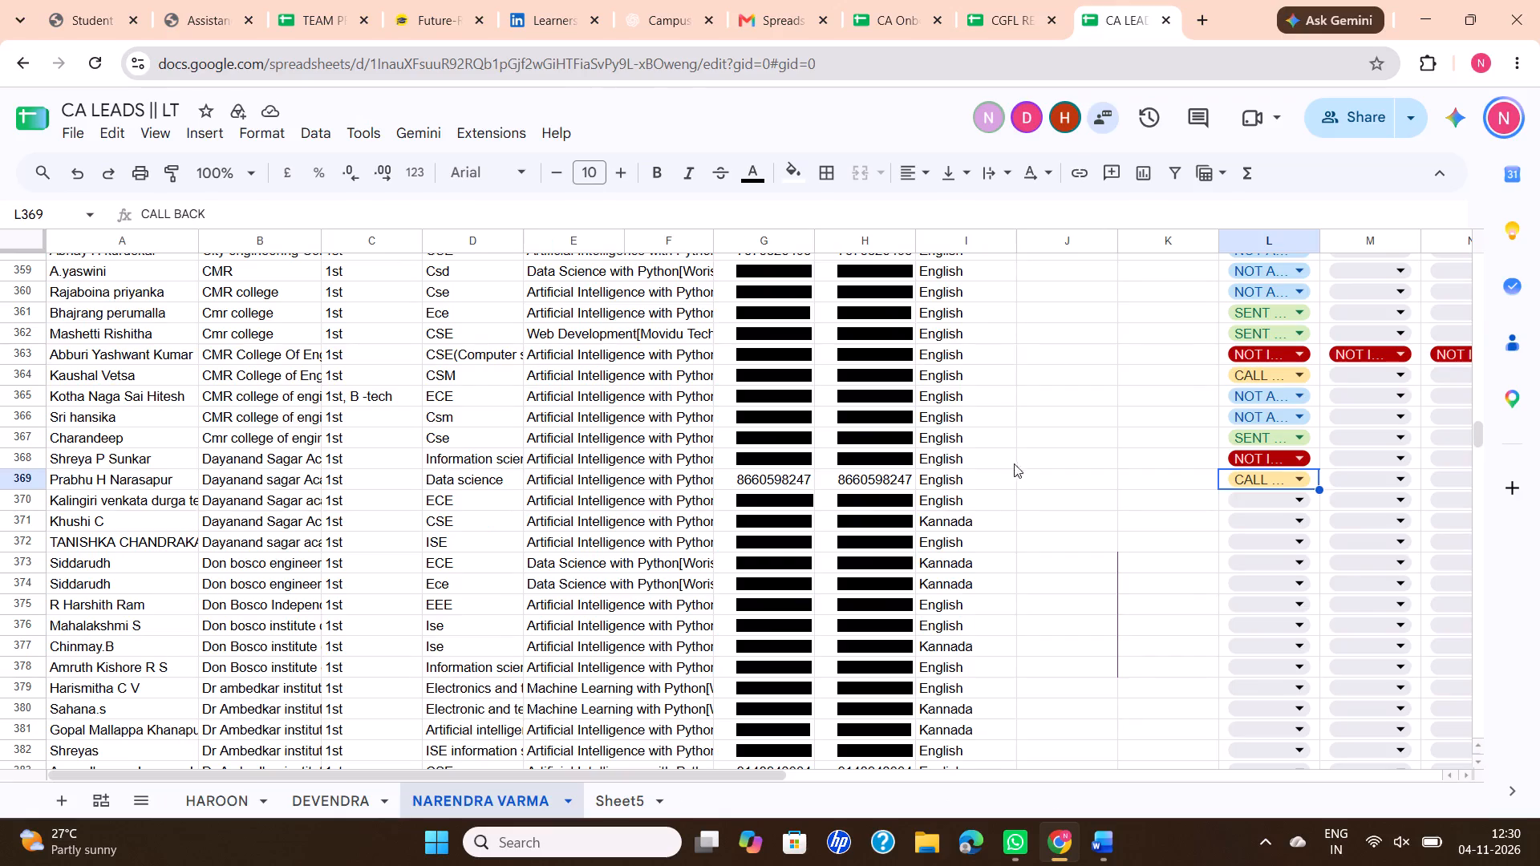
pyautogui.click(985, 500)
pyautogui.hscroll(3, 985, 500)
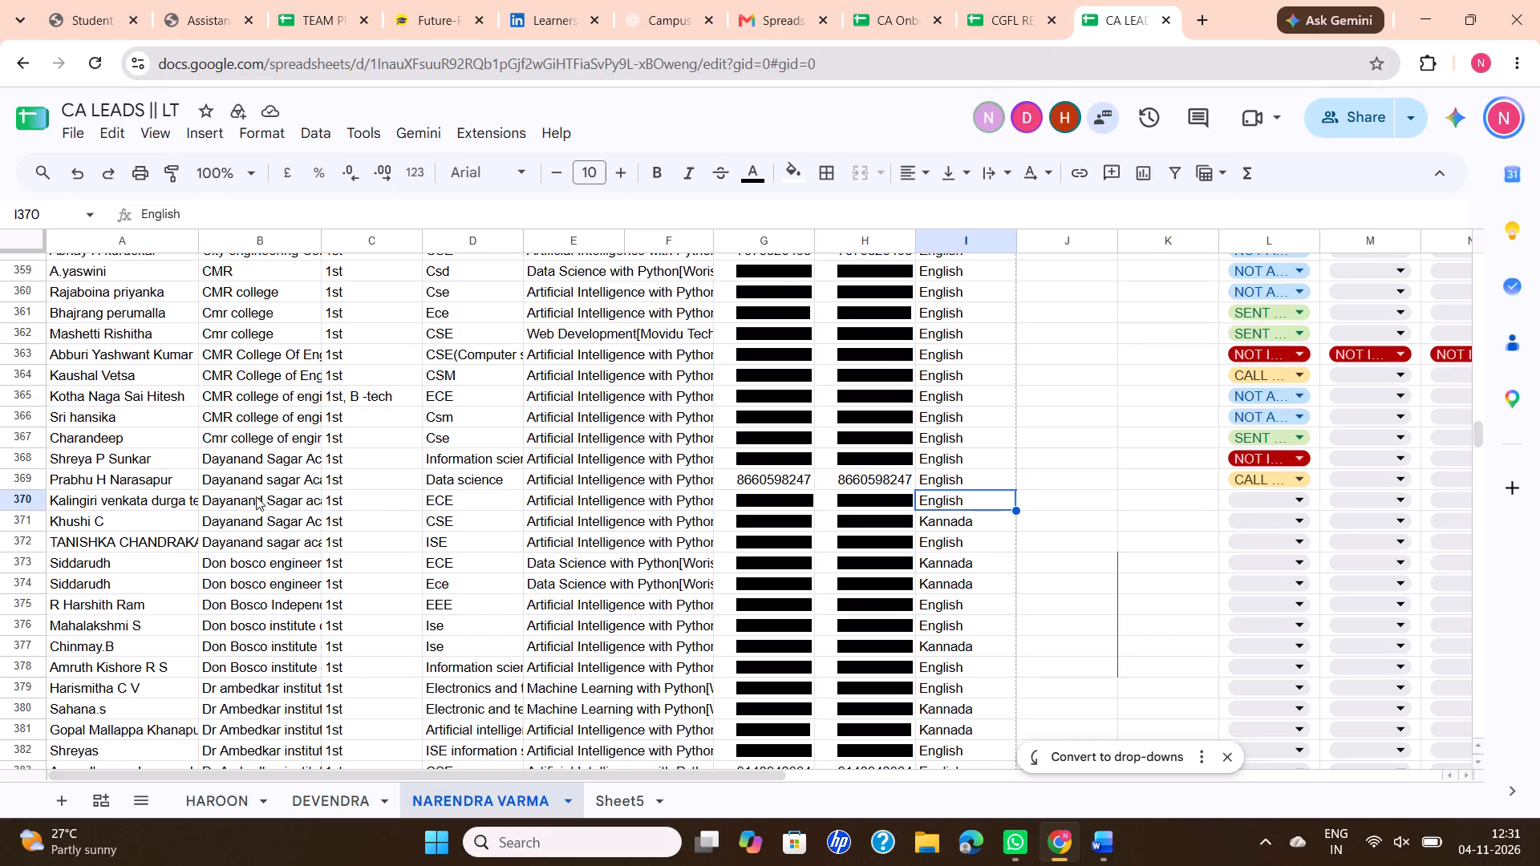
pyautogui.tripleClick(117, 495)
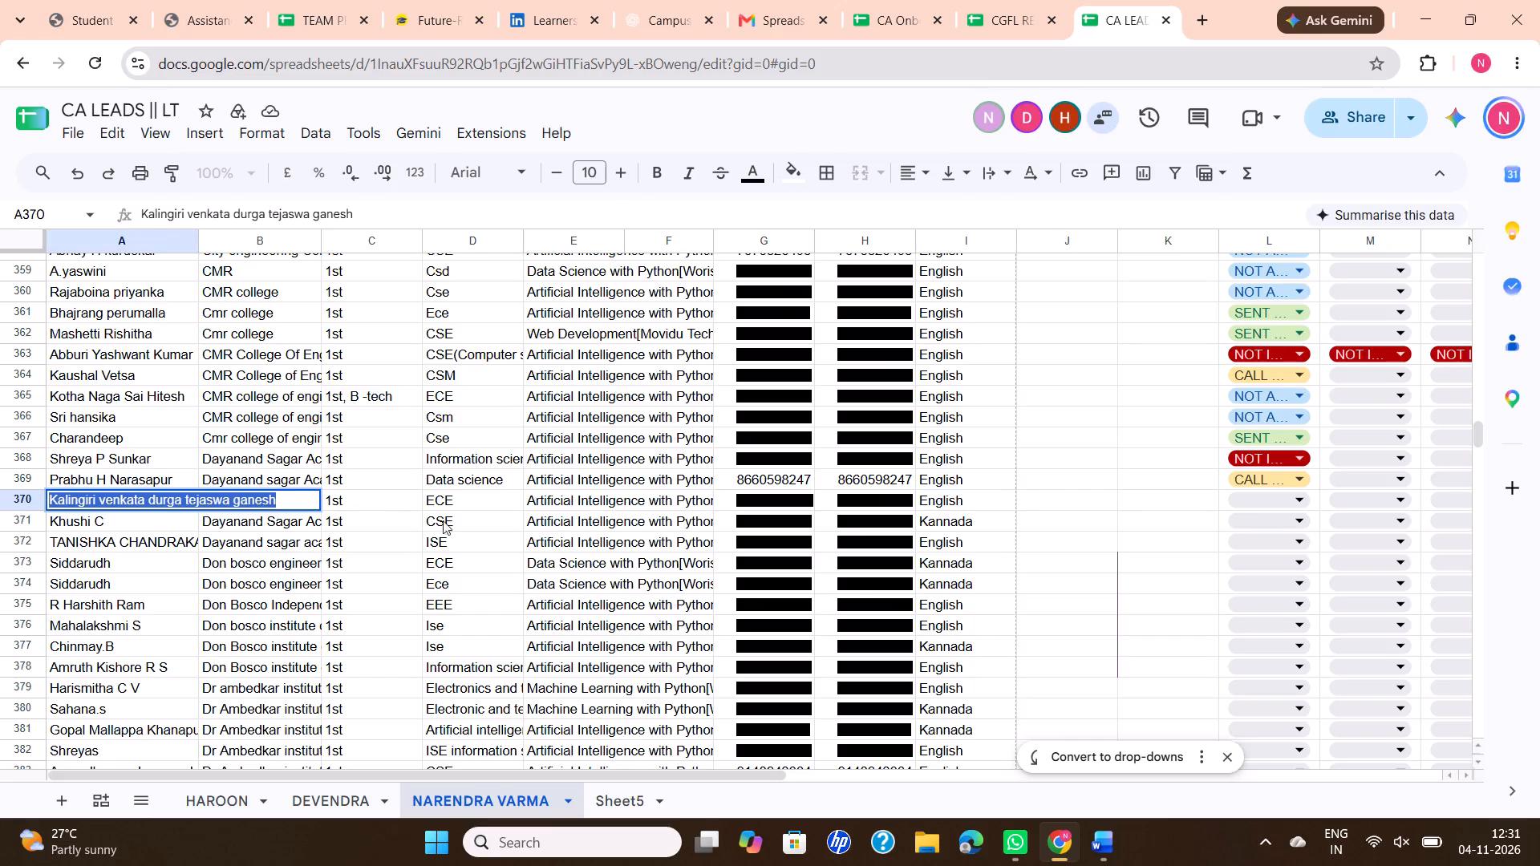
pyautogui.click(763, 500)
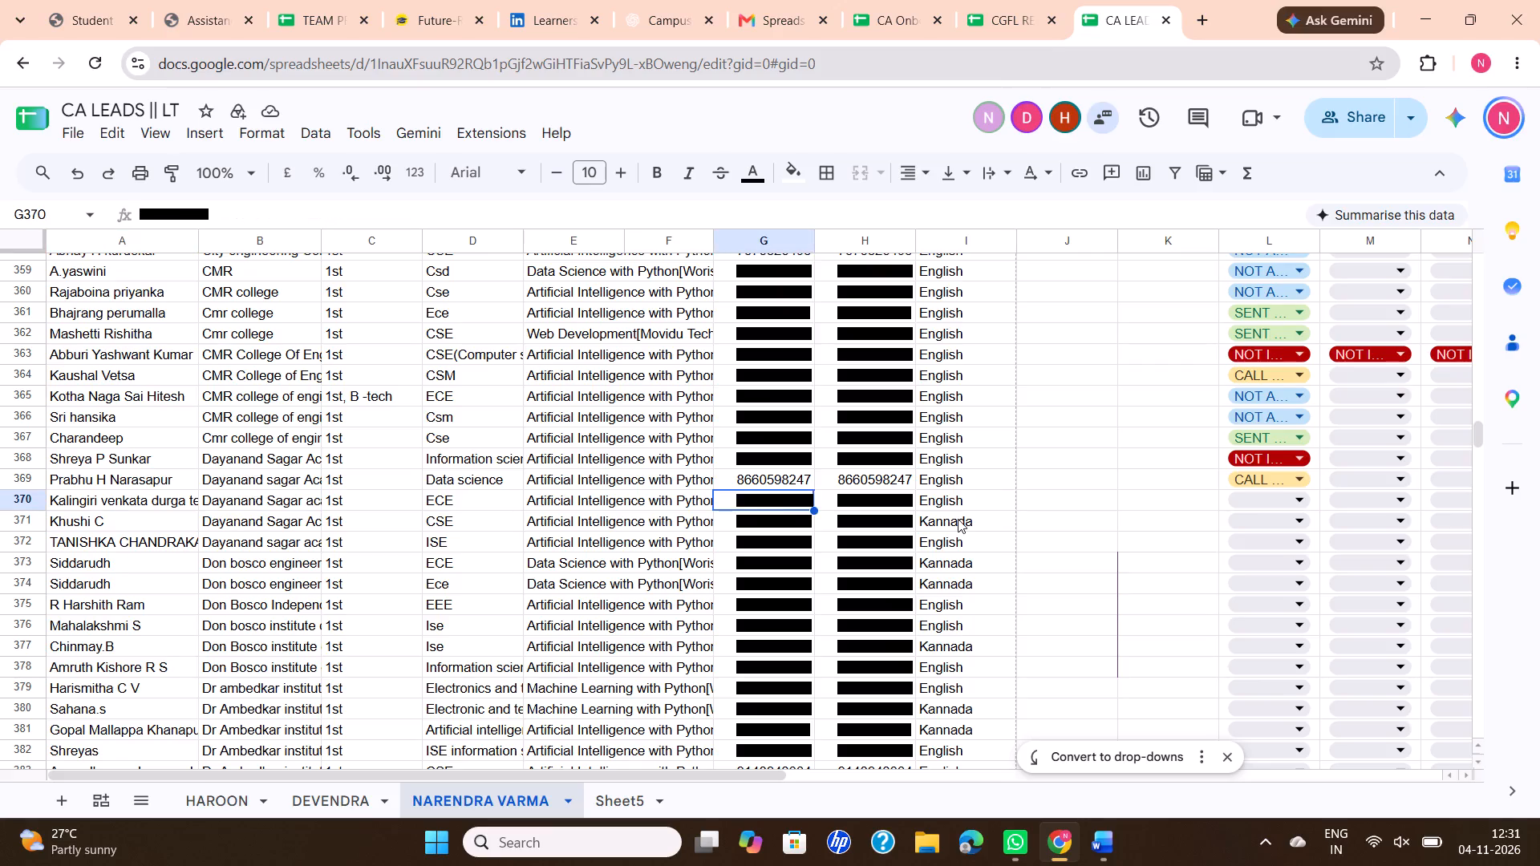
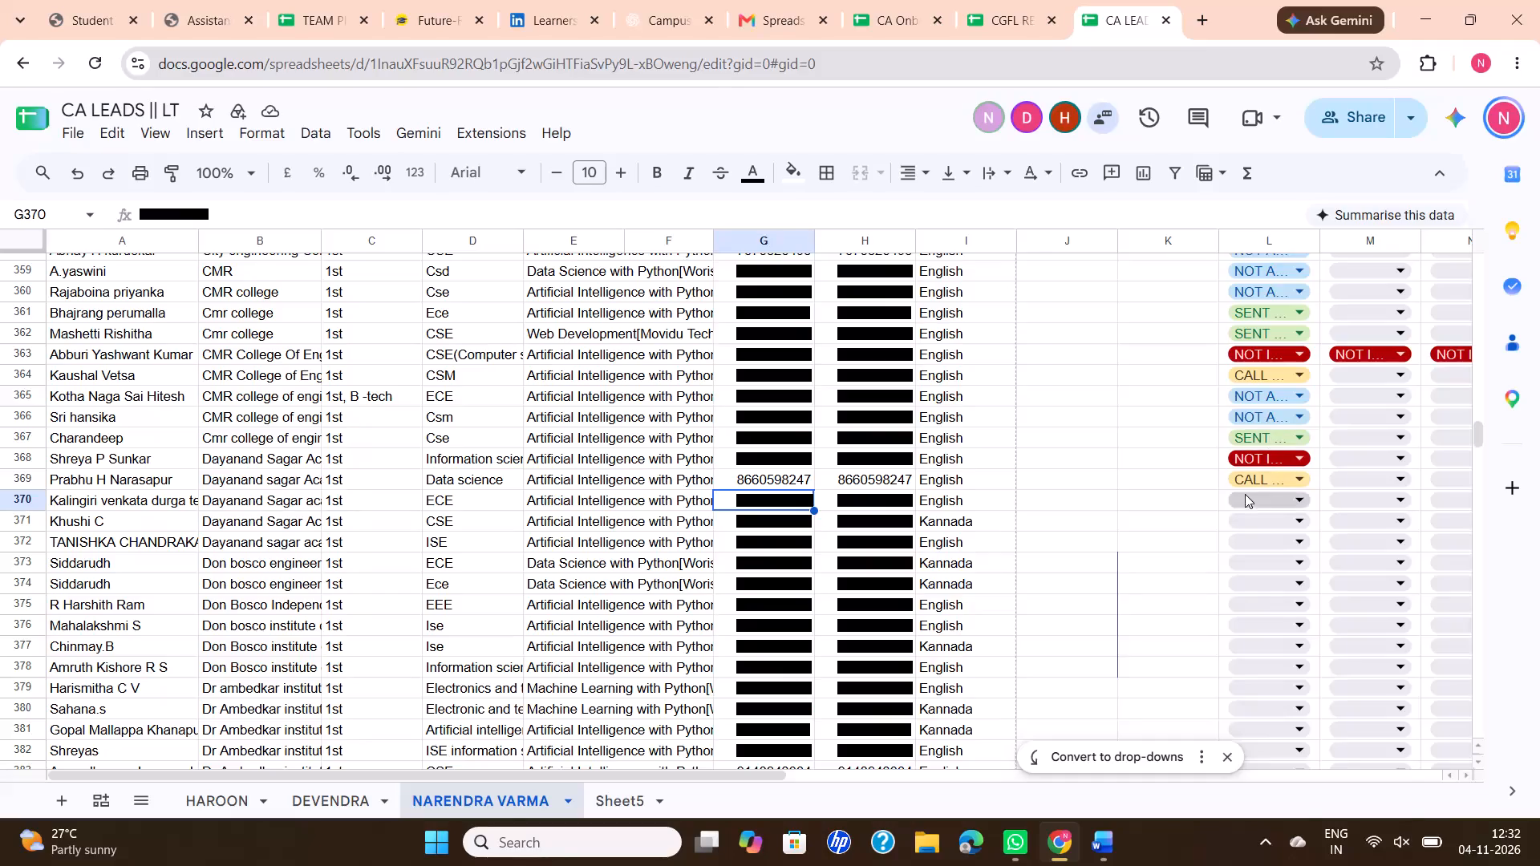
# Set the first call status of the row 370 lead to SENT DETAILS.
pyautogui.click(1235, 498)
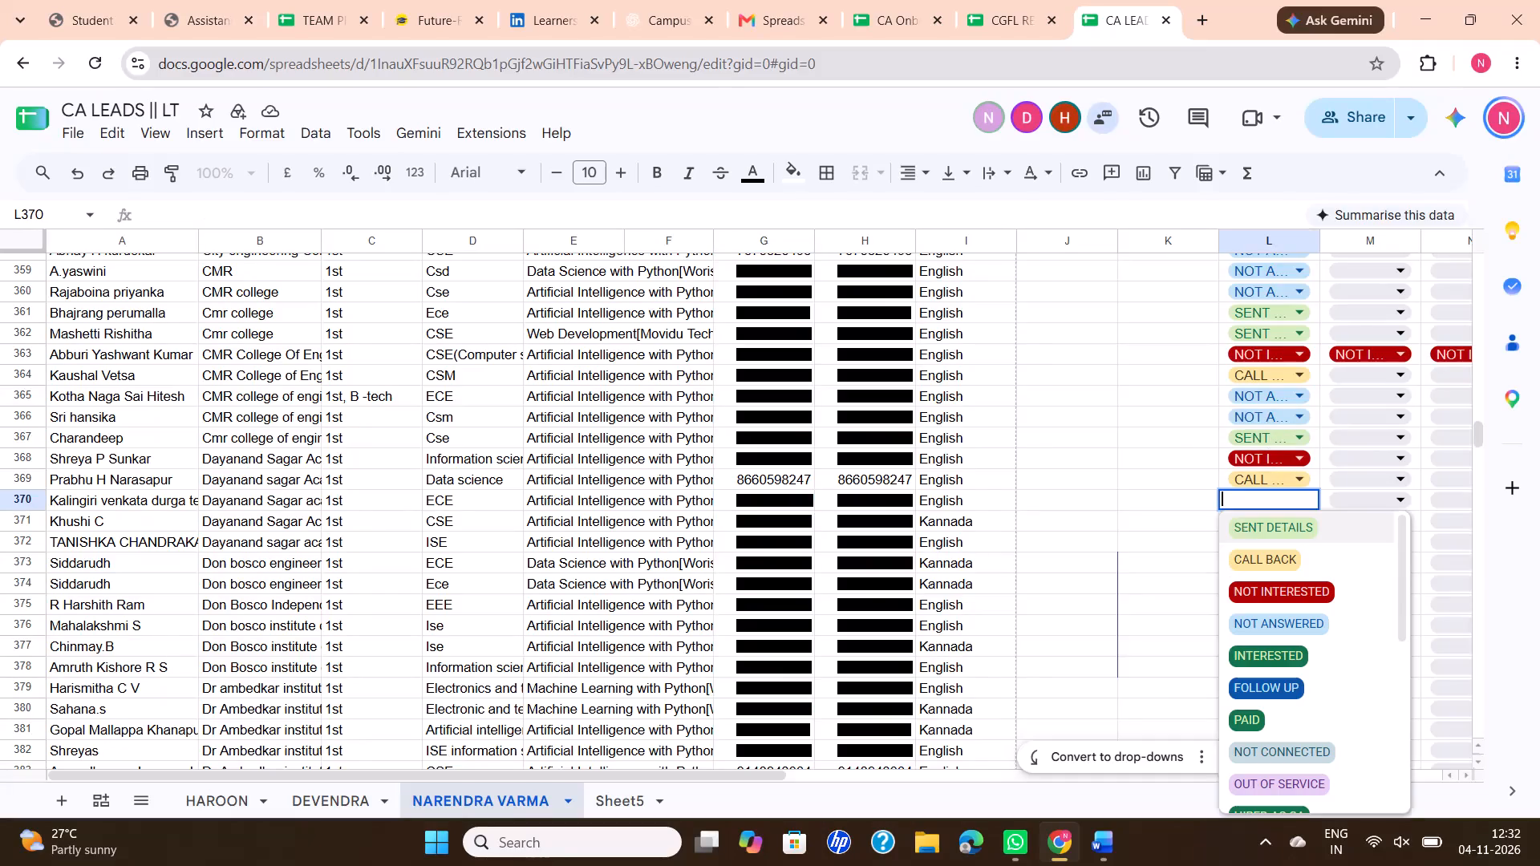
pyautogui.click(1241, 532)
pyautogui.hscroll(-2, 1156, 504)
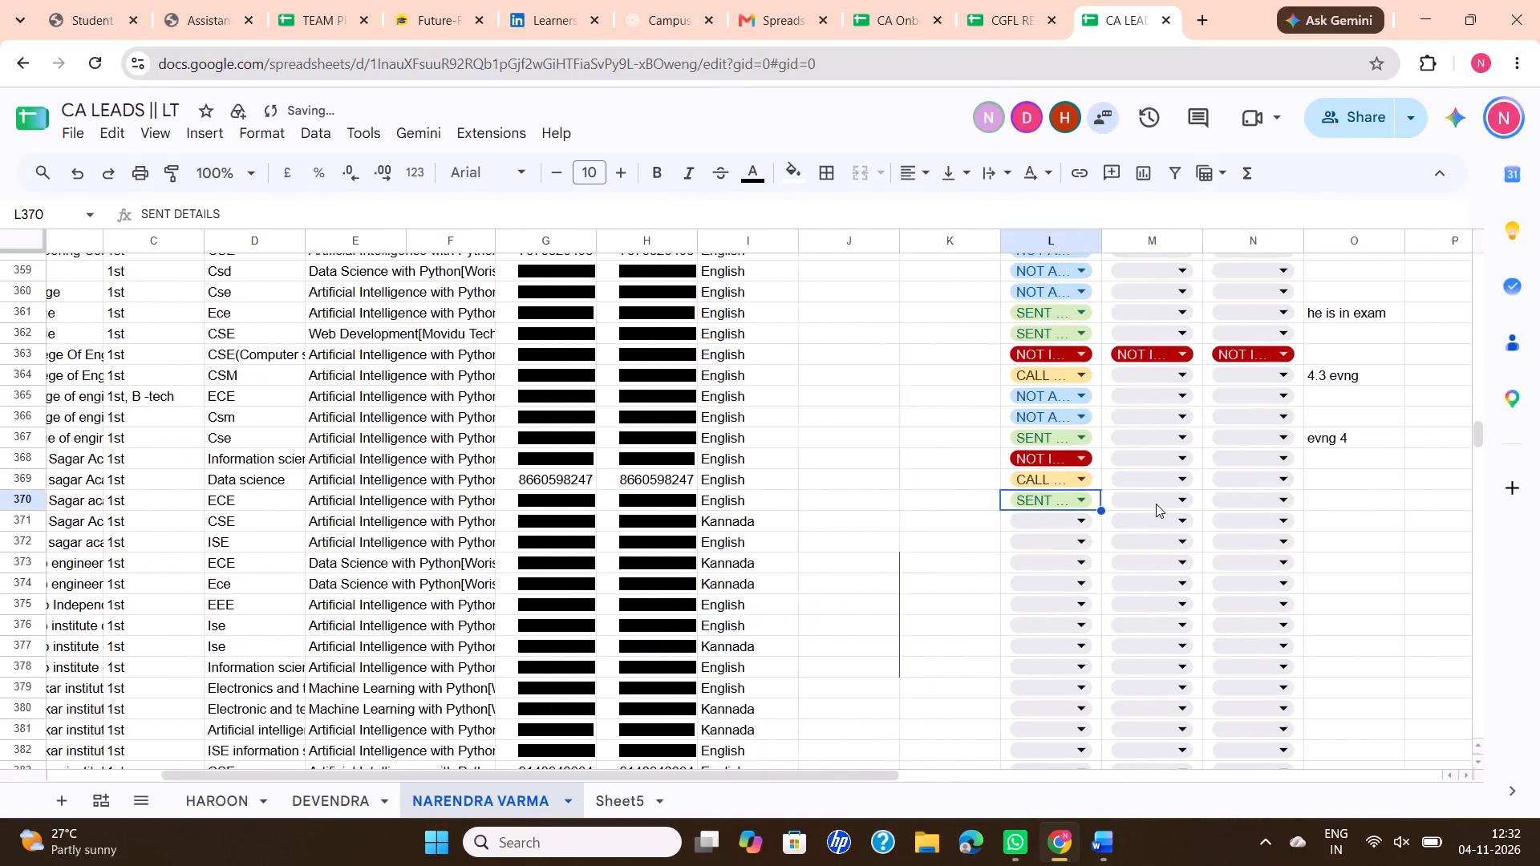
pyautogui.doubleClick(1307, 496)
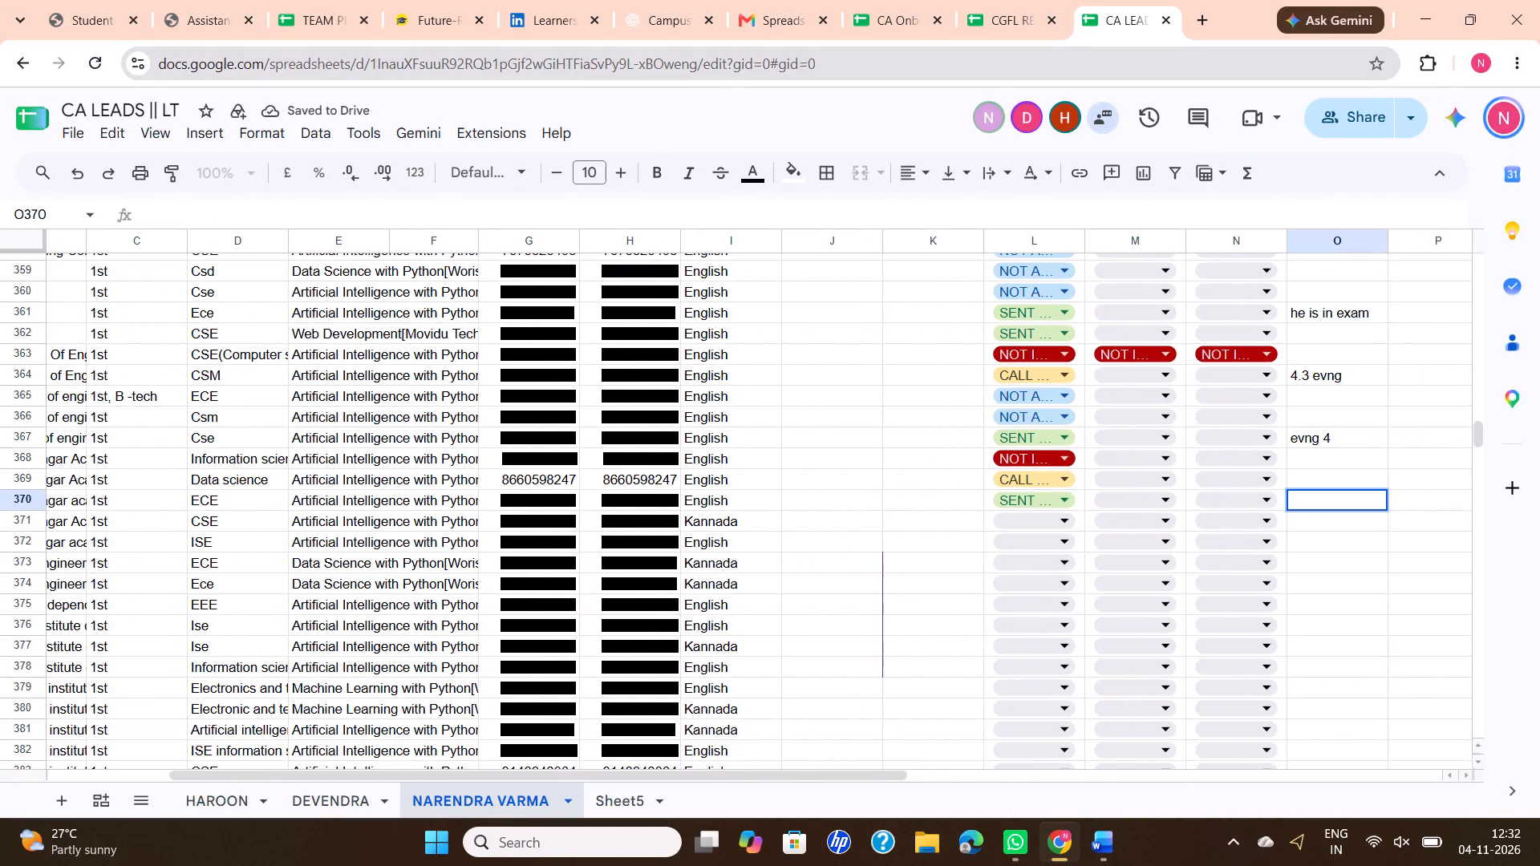
# Set the row 370 lead's first call status to CALL BACK and enter the remark "evng 5" in column O.
pyautogui.click(1059, 498)
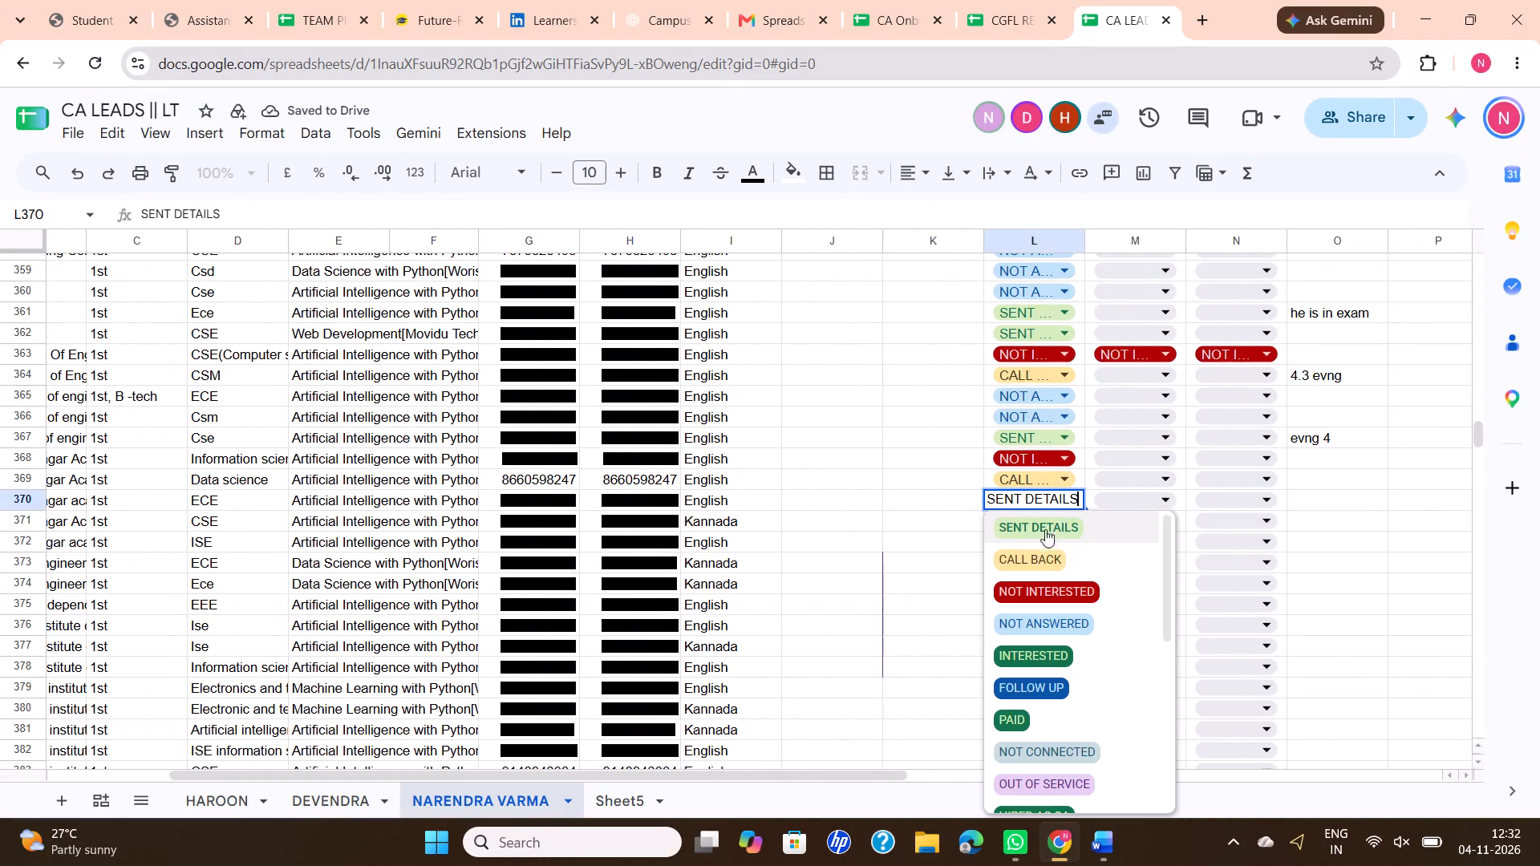
pyautogui.click(1036, 552)
pyautogui.doubleClick(1306, 500)
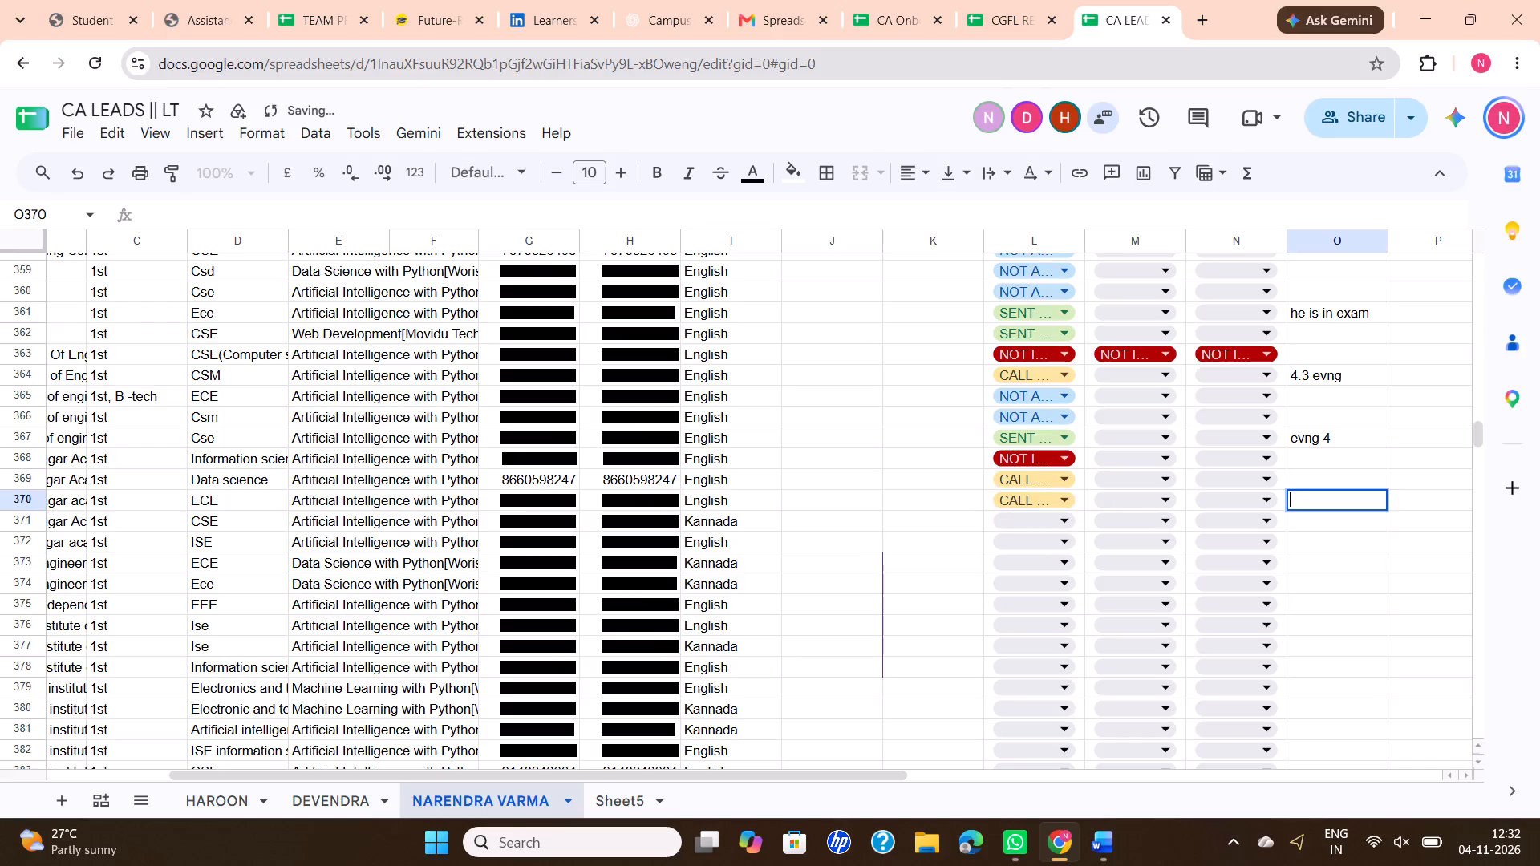
pyautogui.write('evng 5')
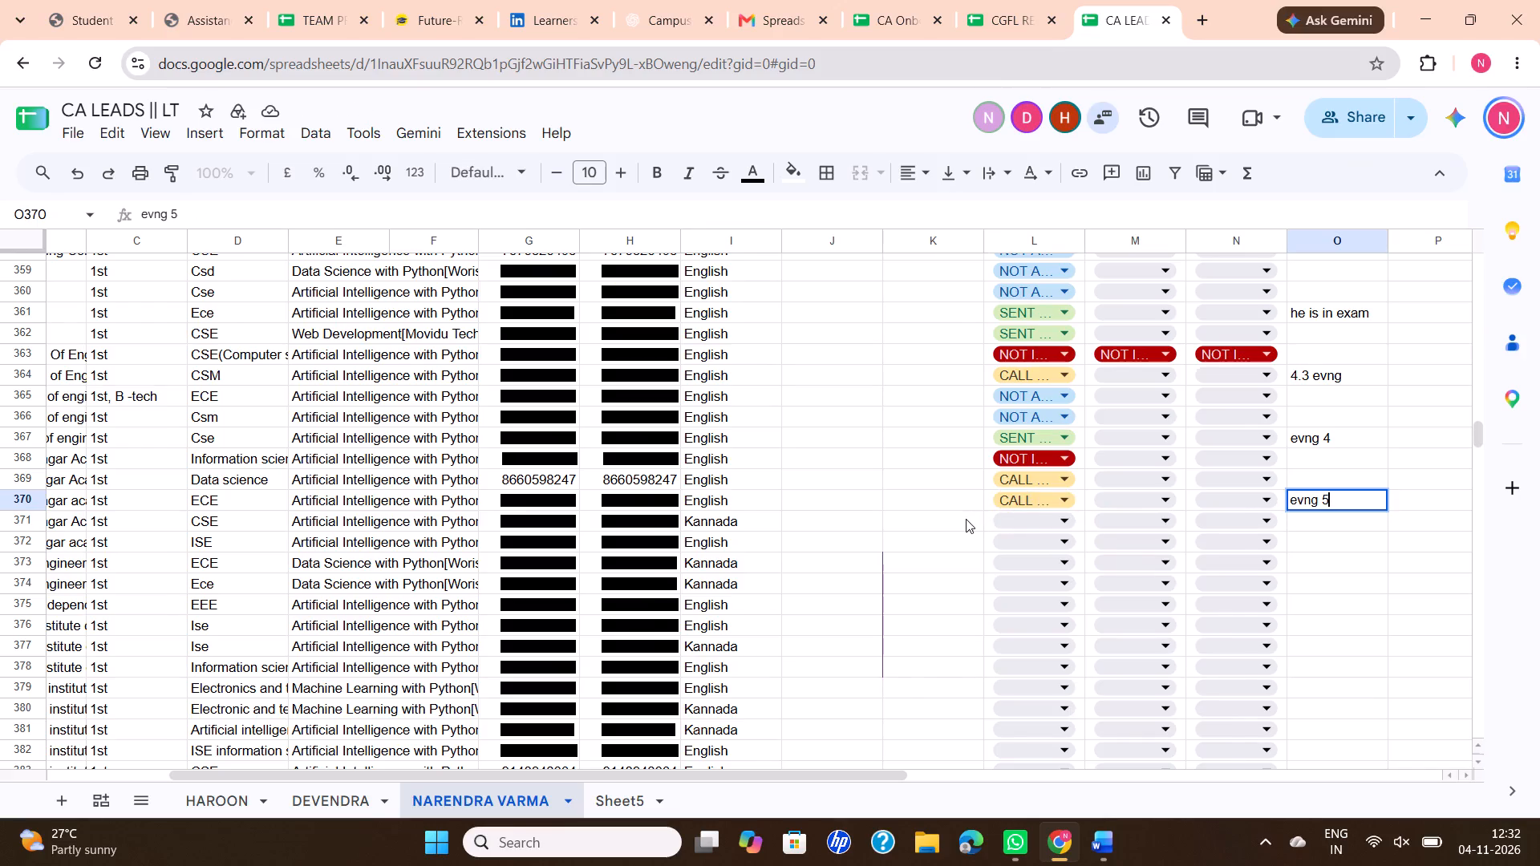
pyautogui.click(966, 519)
pyautogui.hscroll(4, 966, 519)
pyautogui.click(768, 522)
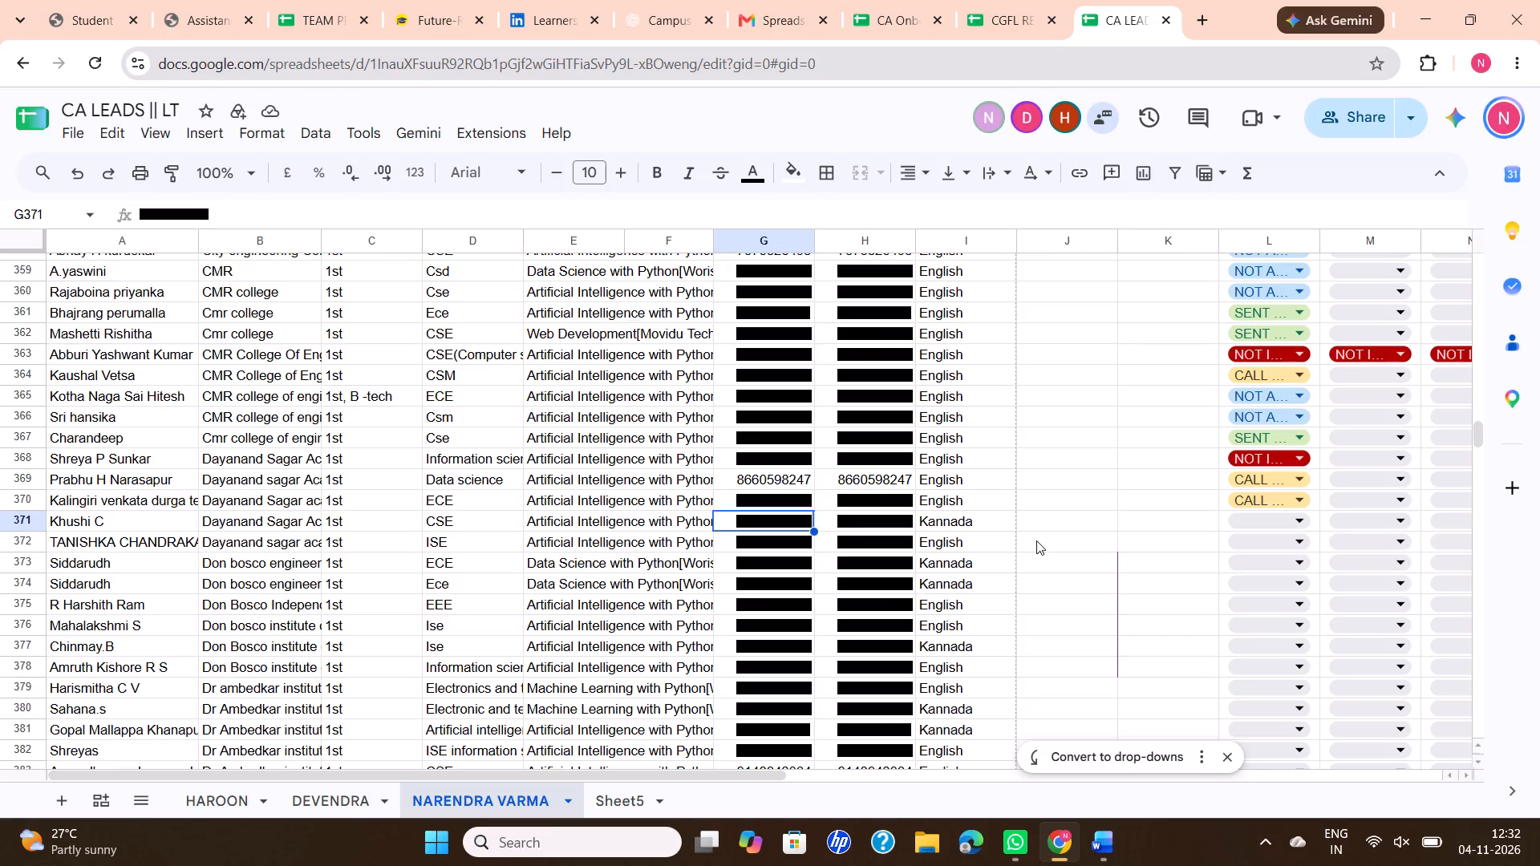
# Reload the CA Onboarding Application responses and check the newest entries there and in the CGFL responses sheet.
pyautogui.click(865, 1)
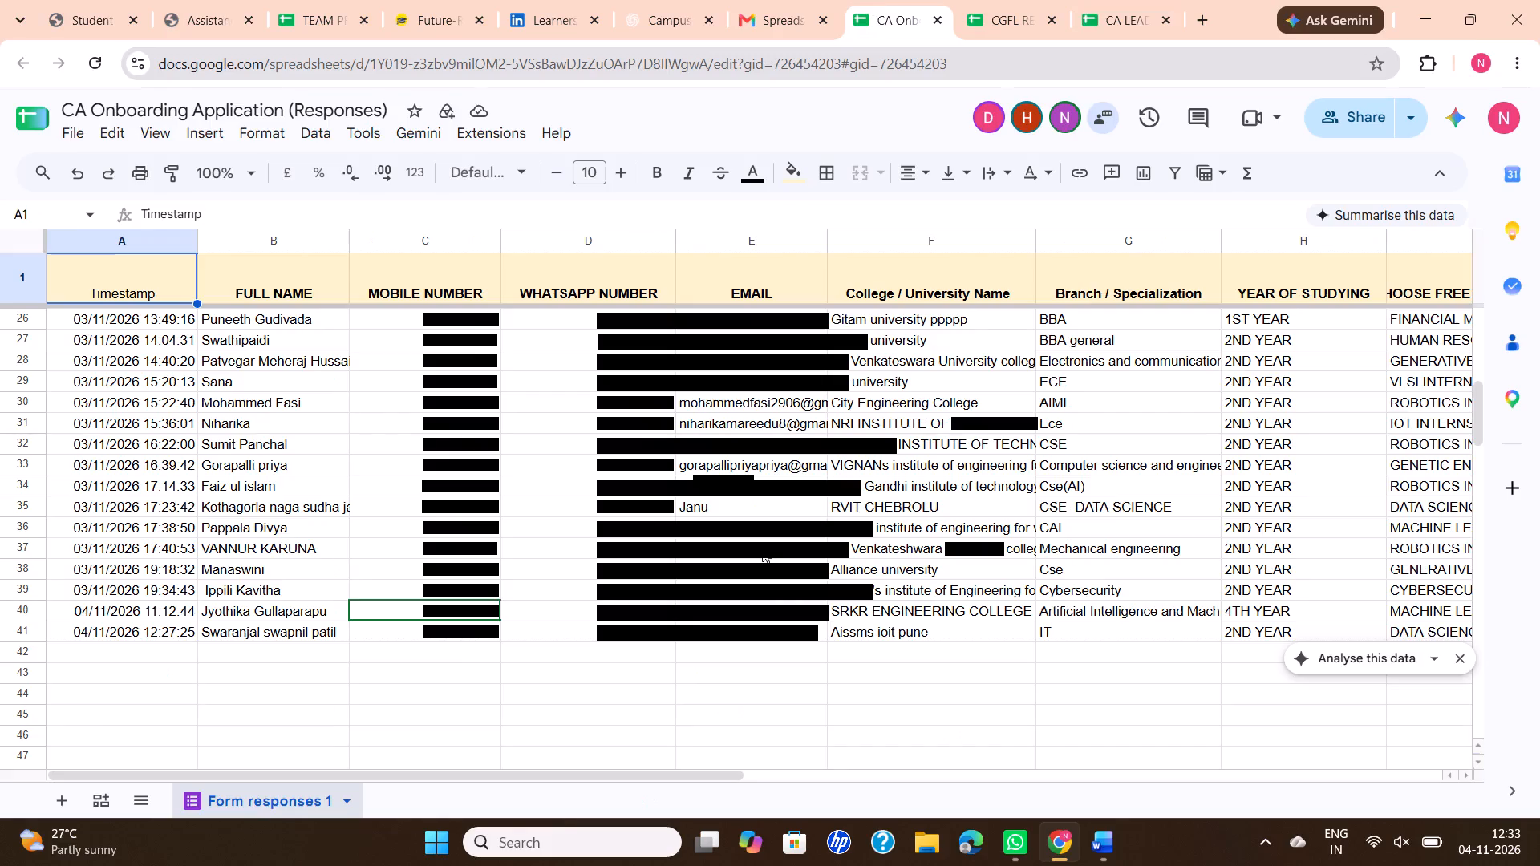
pyautogui.hscroll(7, 762, 548)
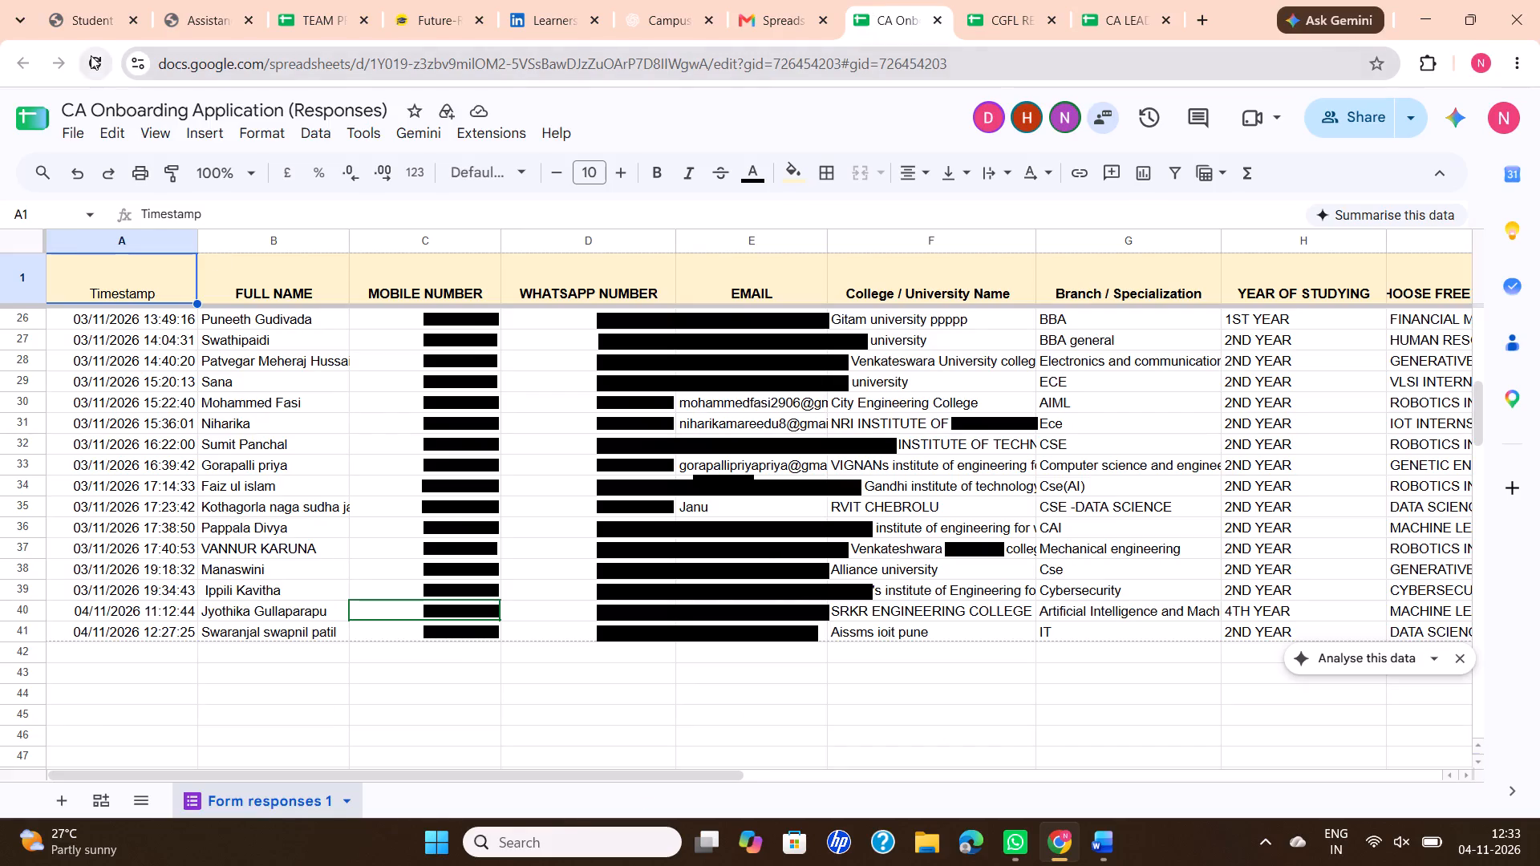
pyautogui.click(91, 55)
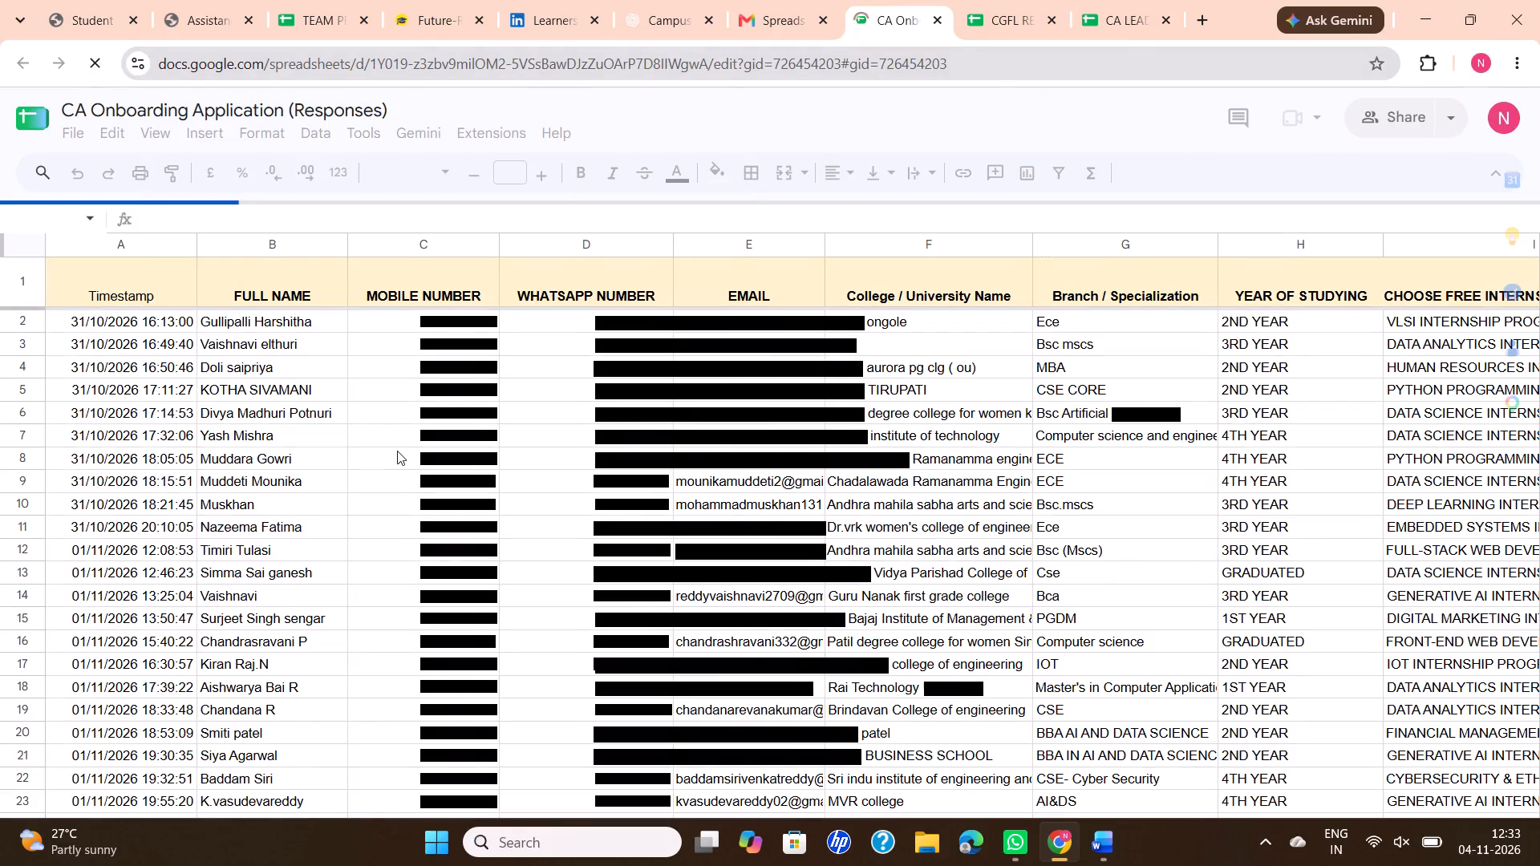
pyautogui.scroll(-4, 397, 451)
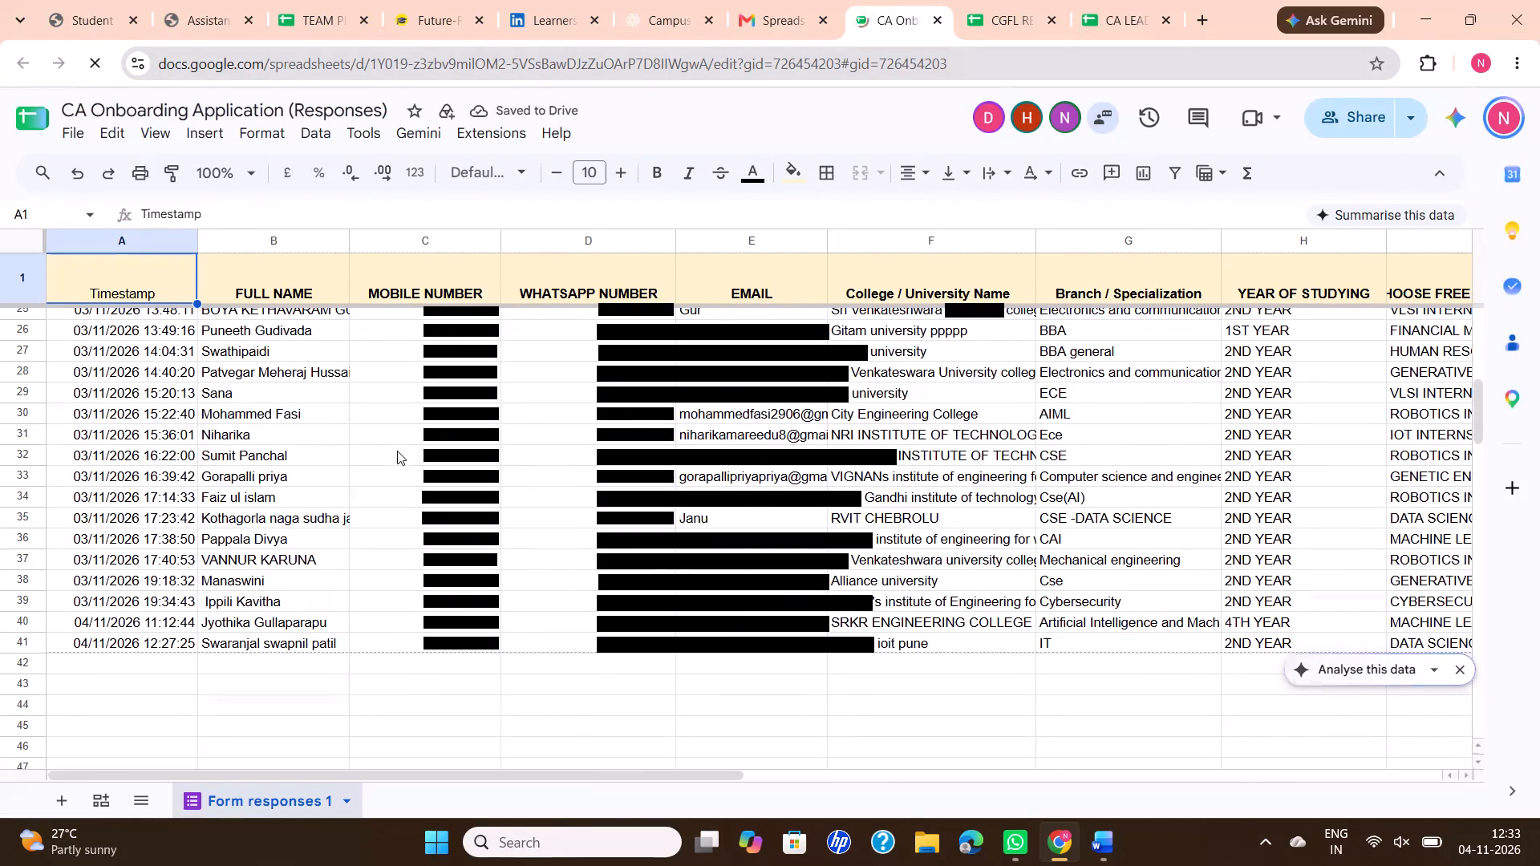
pyautogui.click(1021, 29)
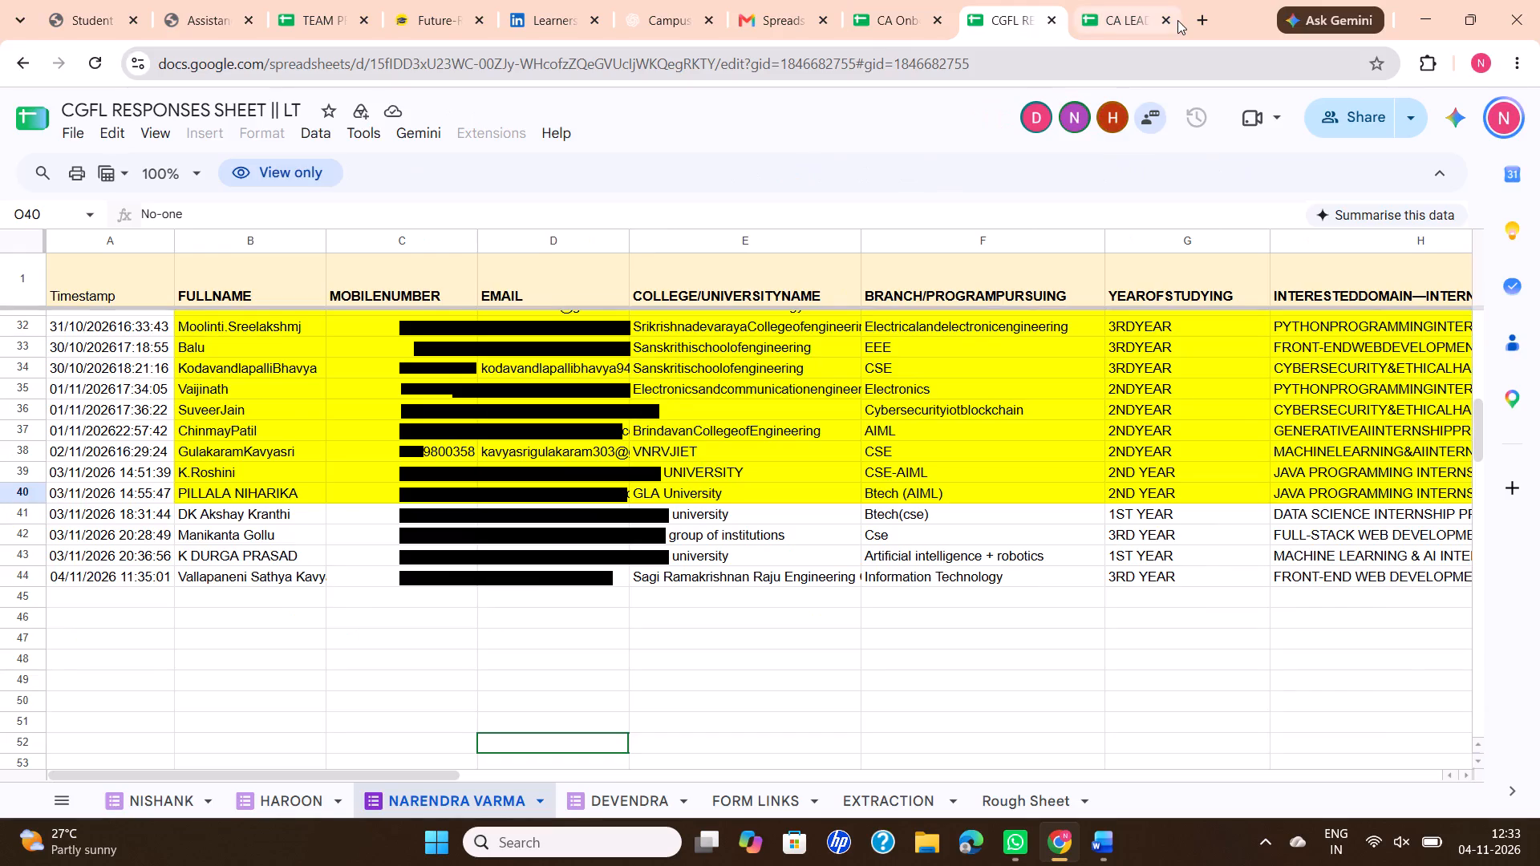
# Return to the CA LEADS spreadsheet and review the remaining uncalled leads from row 371 to the end of the list.
pyautogui.click(1122, 18)
pyautogui.scroll(-2, 928, 449)
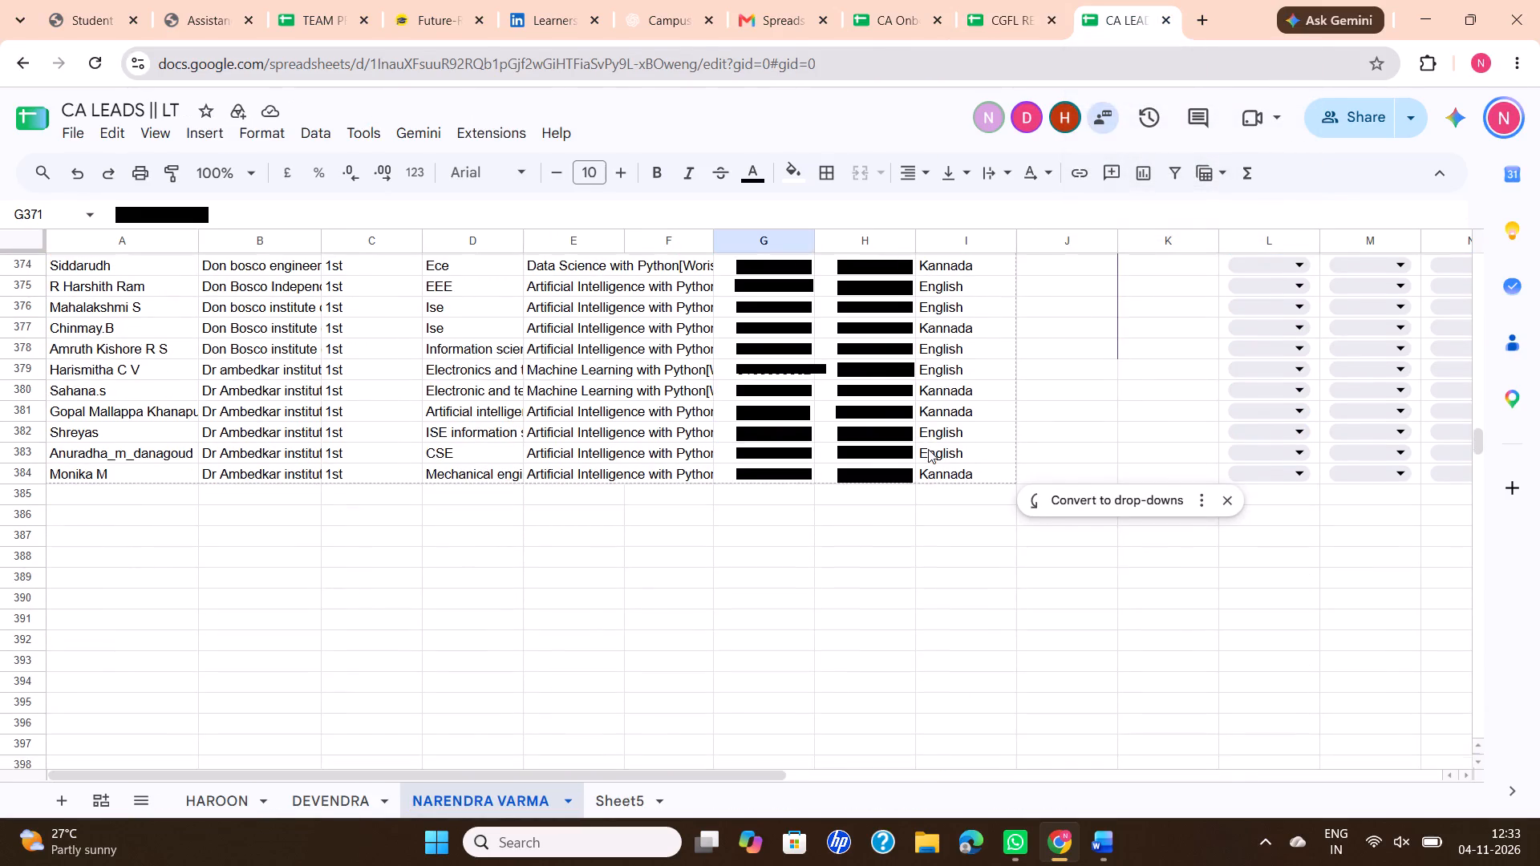
pyautogui.scroll(3, 703, 505)
pyautogui.scroll(-1, 703, 505)
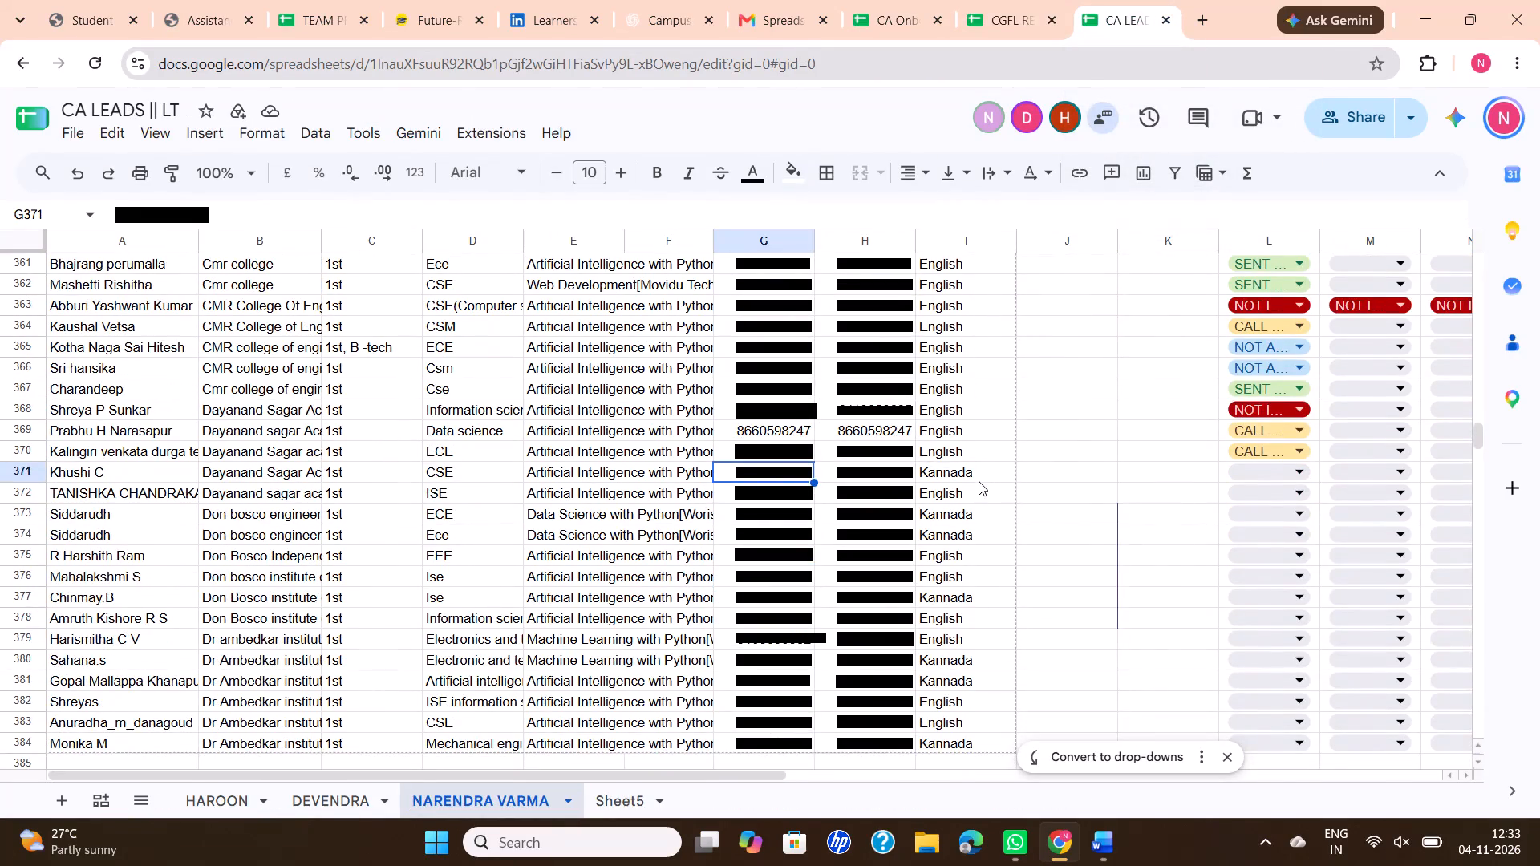
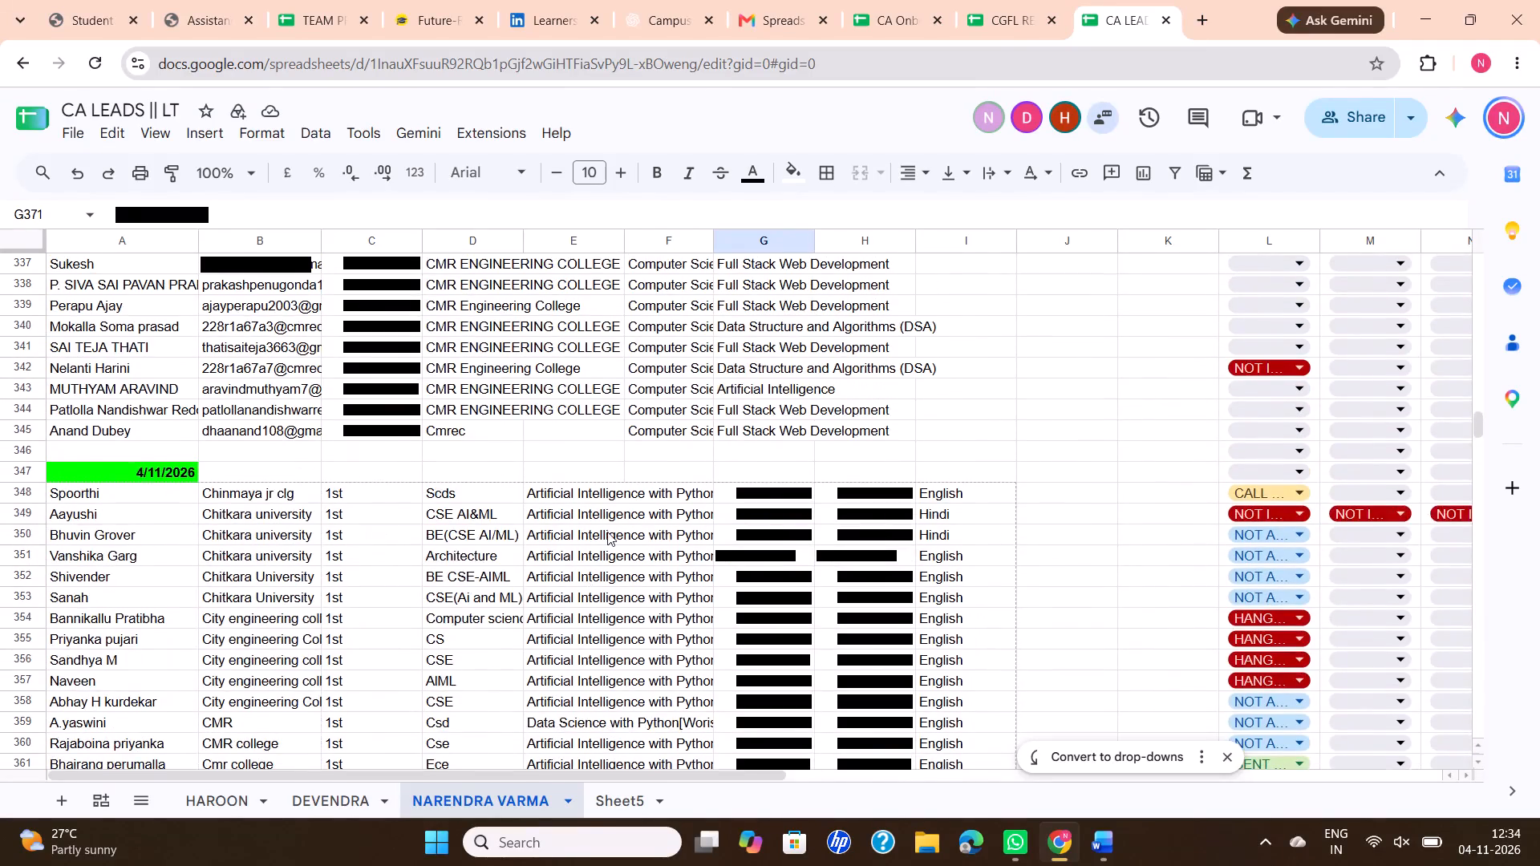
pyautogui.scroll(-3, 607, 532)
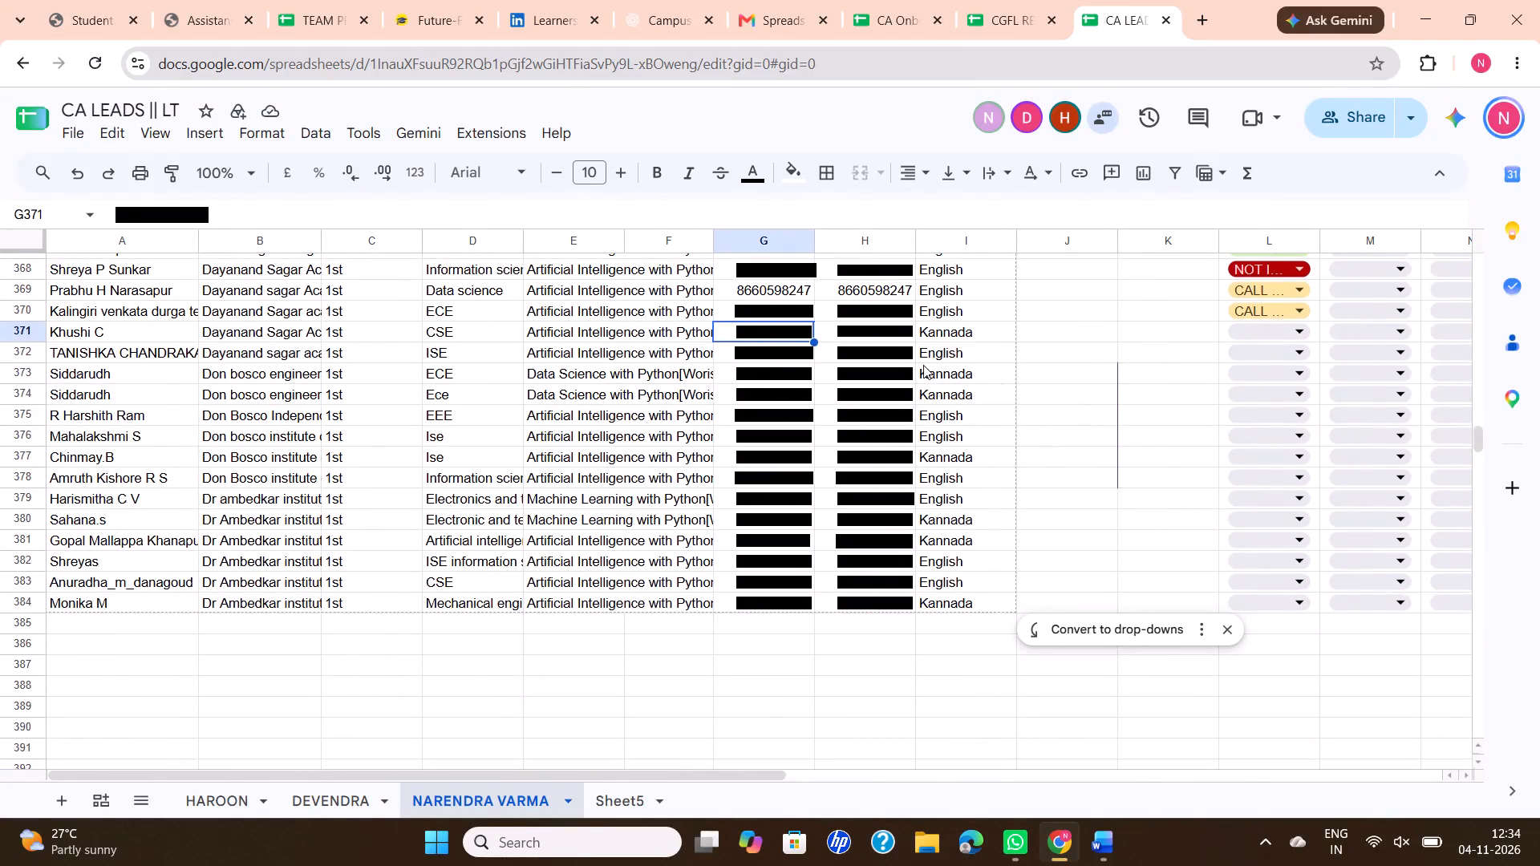
# Switch to the desktop and launch the Kuro application.
pyautogui.doubleClick(366, 614)
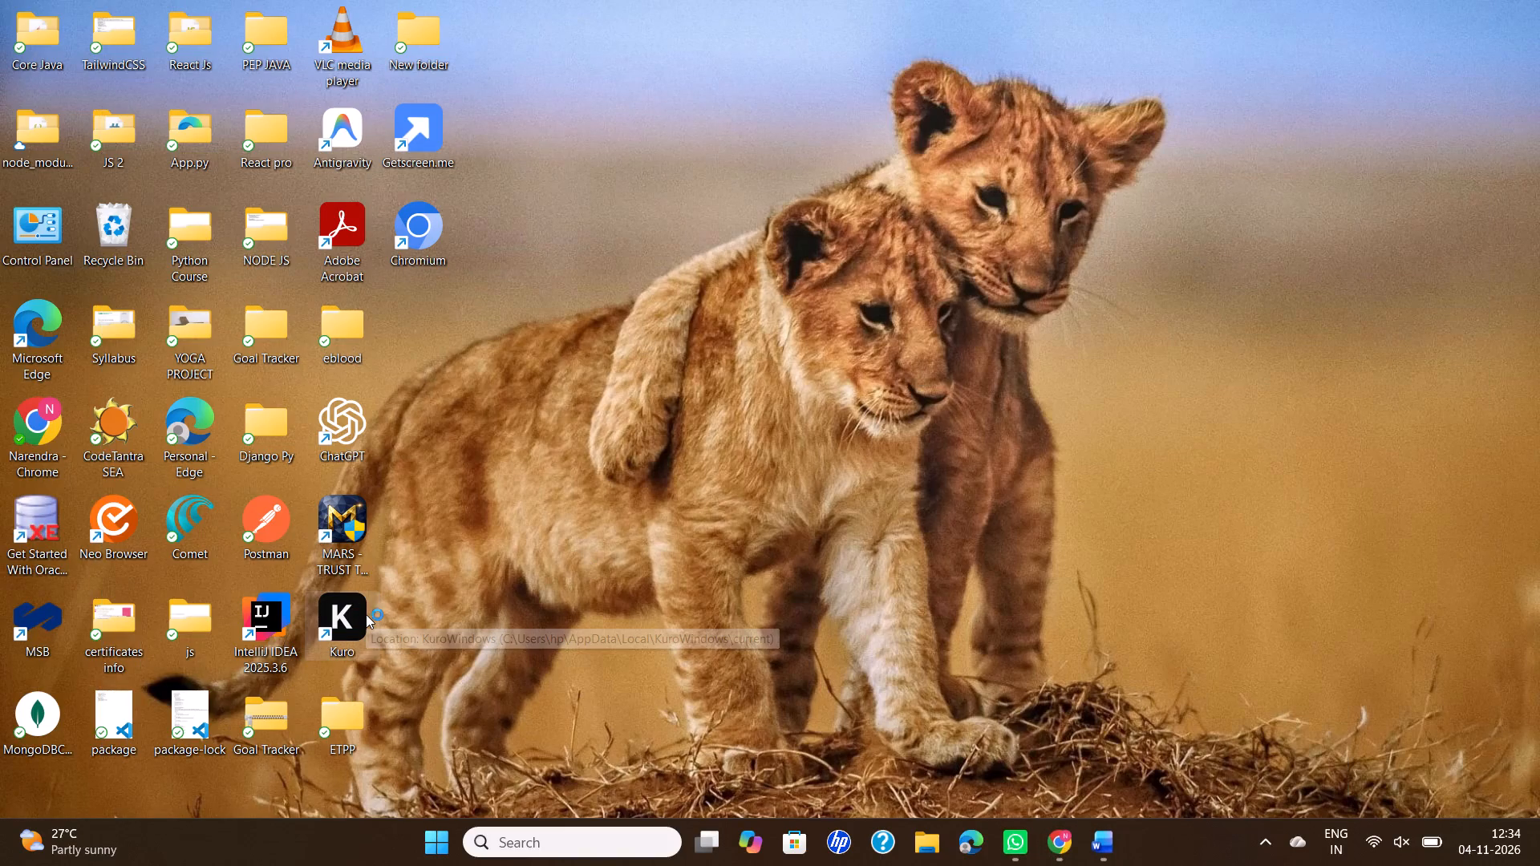
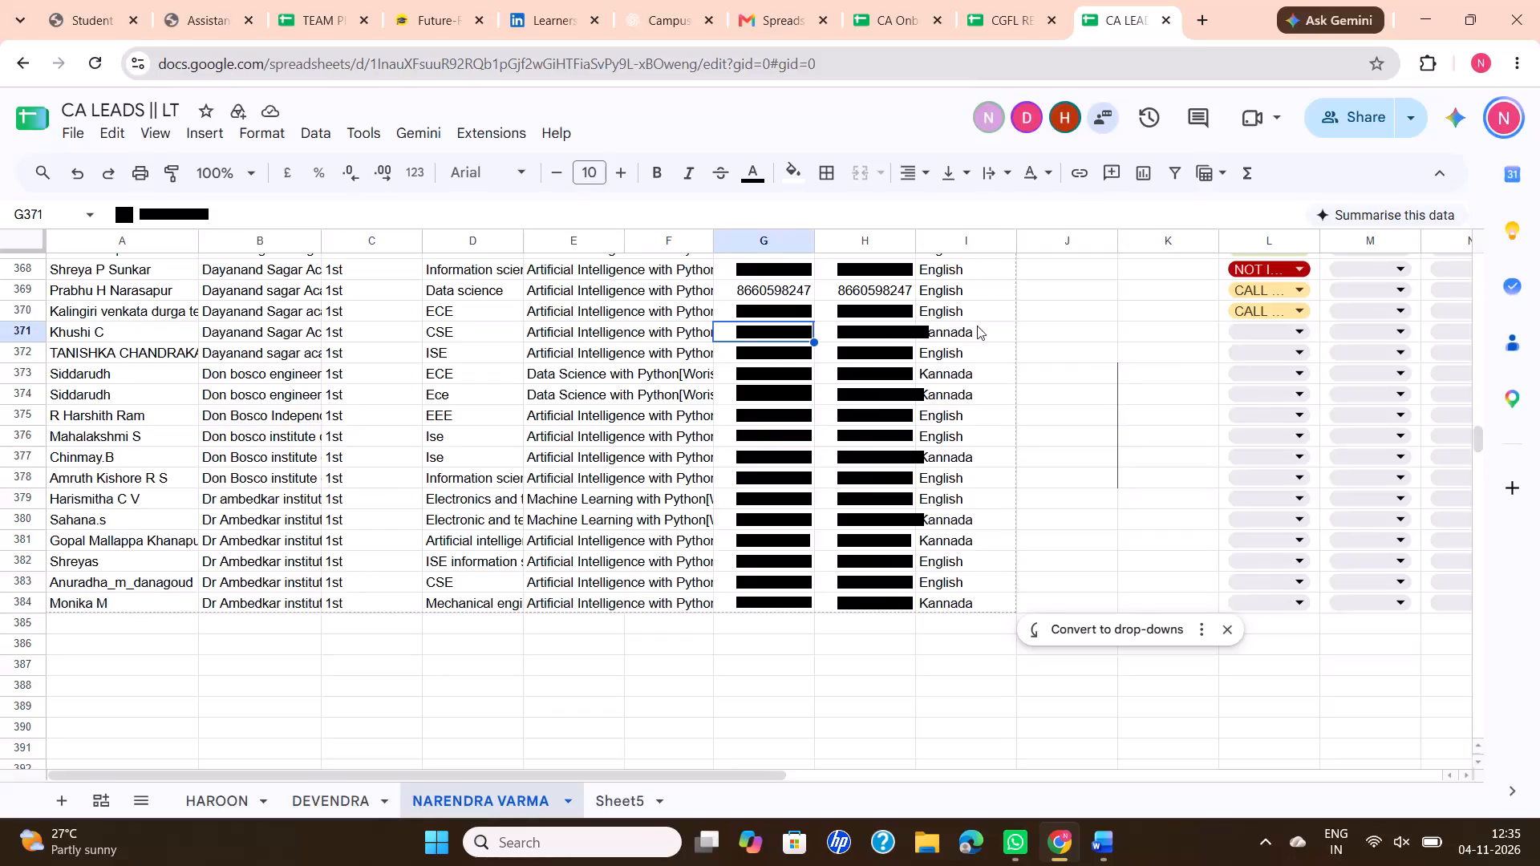
# Set the call status of the lead in row 371 to NOT ANSWERED.
pyautogui.click(1257, 333)
pyautogui.click(1242, 447)
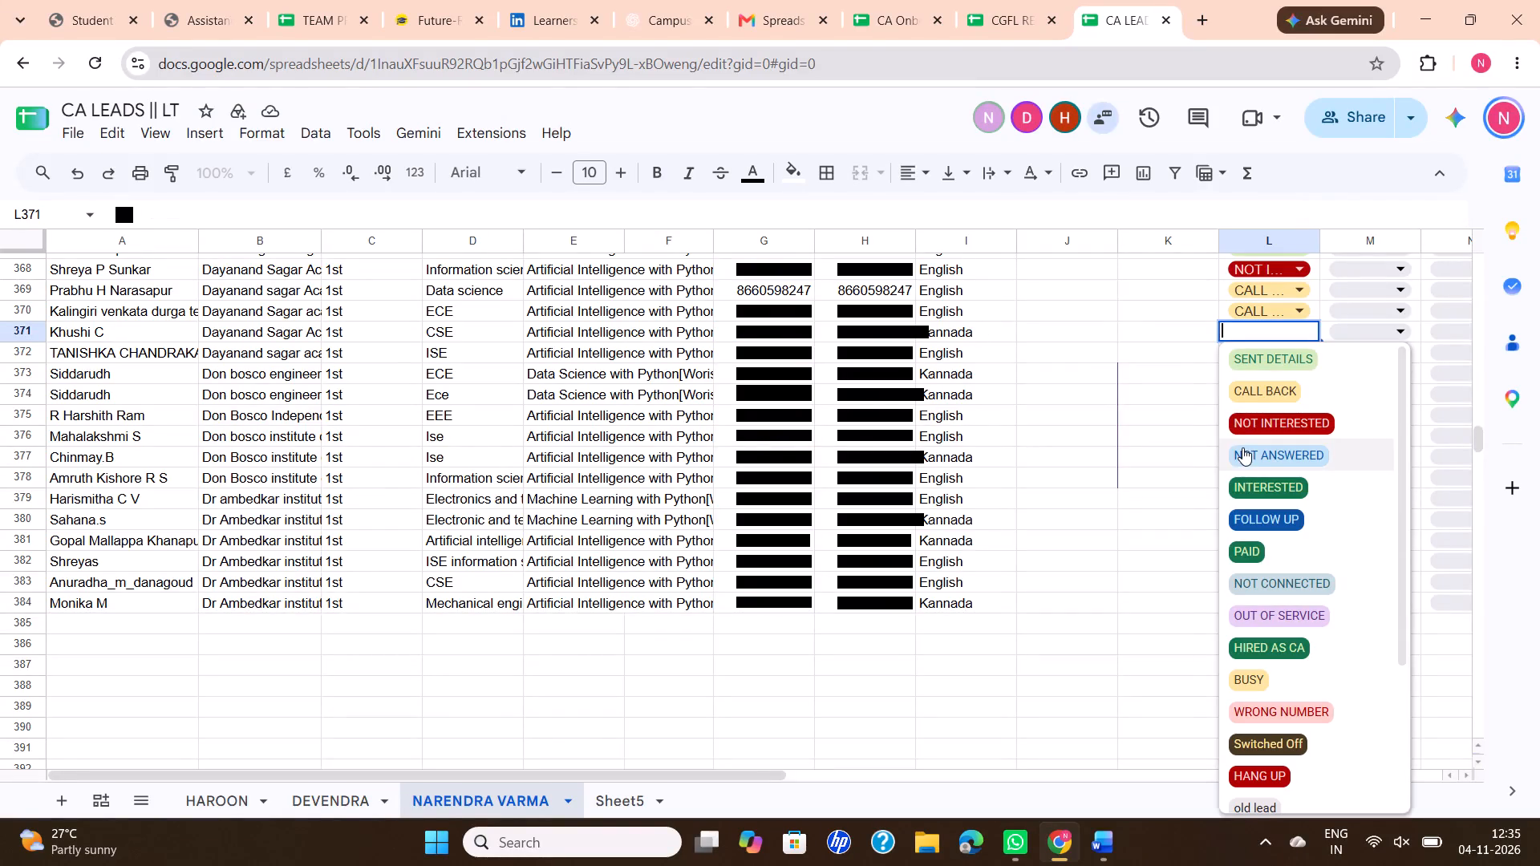
pyautogui.click(1189, 353)
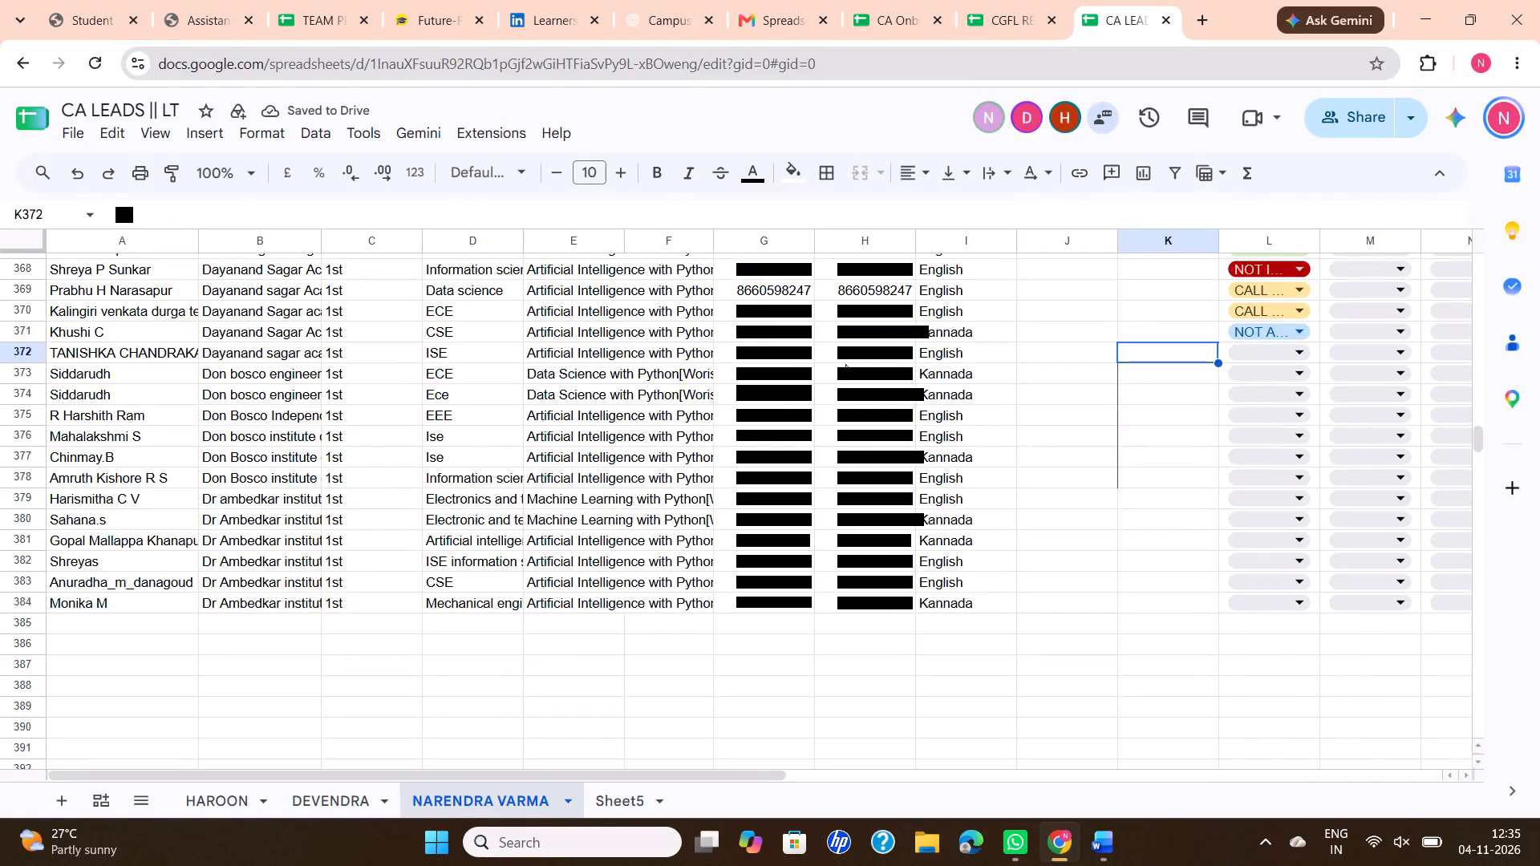
# Select the first contact number of the lead in row 372 for the next call.
pyautogui.click(768, 351)
pyautogui.hscroll(2, 768, 351)
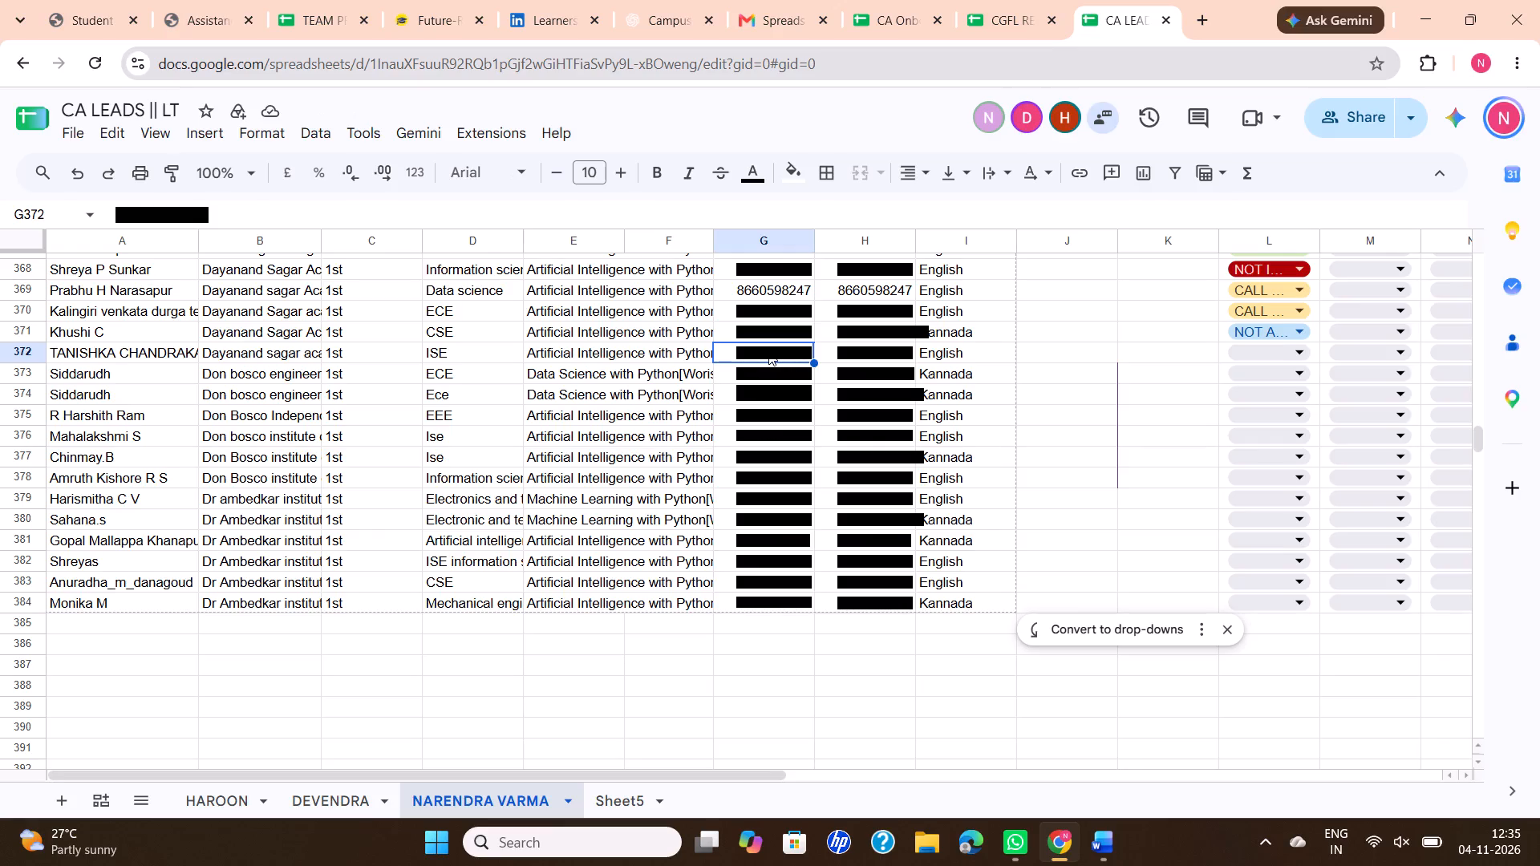
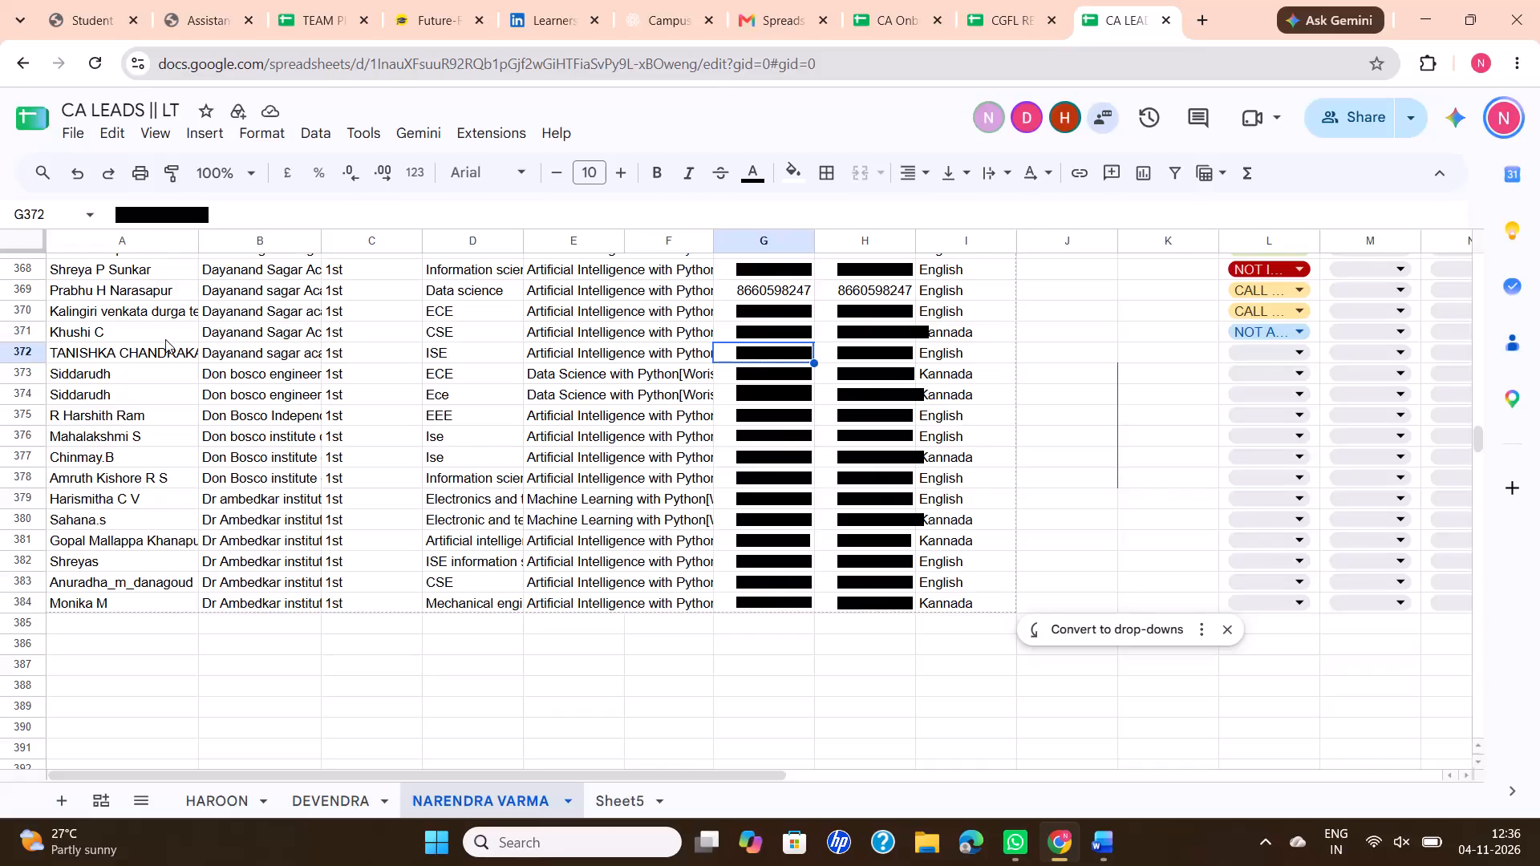
# Check the full name of the lead in row 372 and set that lead's call status to NOT ANSWERED.
pyautogui.tripleClick(158, 348)
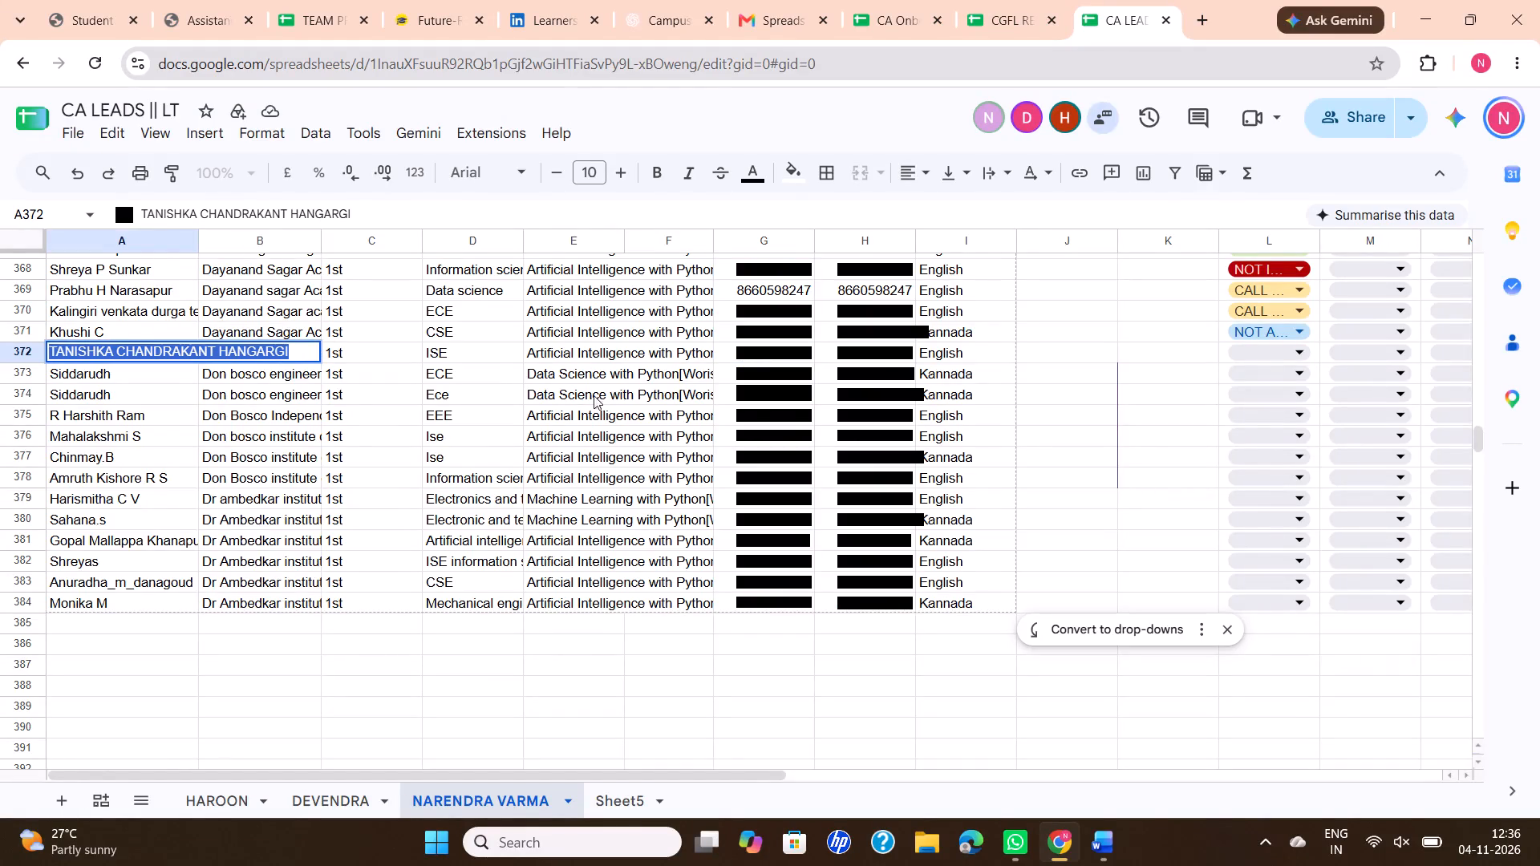
pyautogui.click(788, 357)
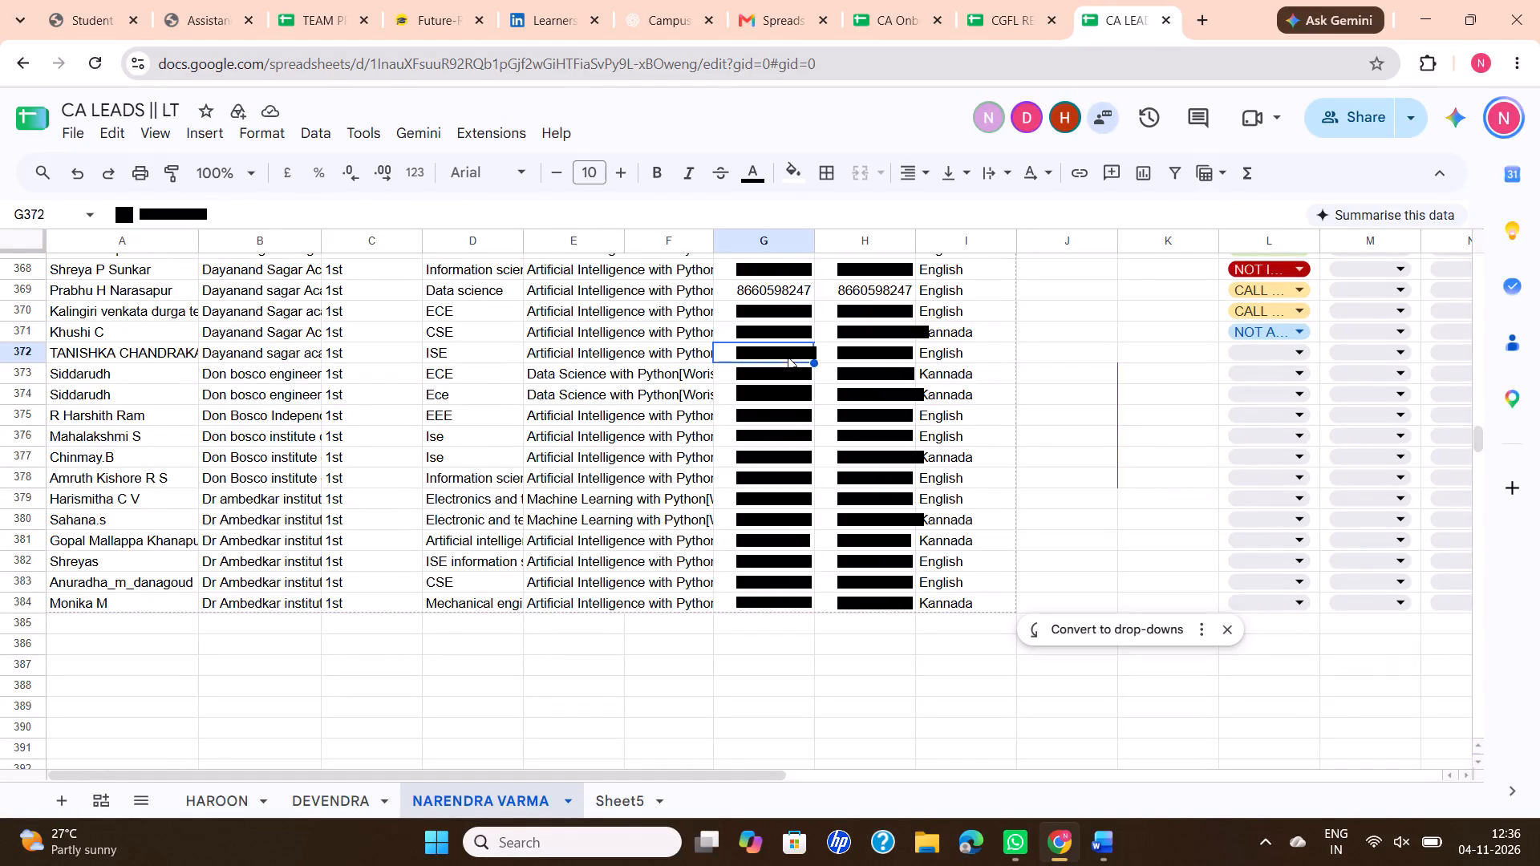
pyautogui.click(1234, 352)
pyautogui.click(1259, 482)
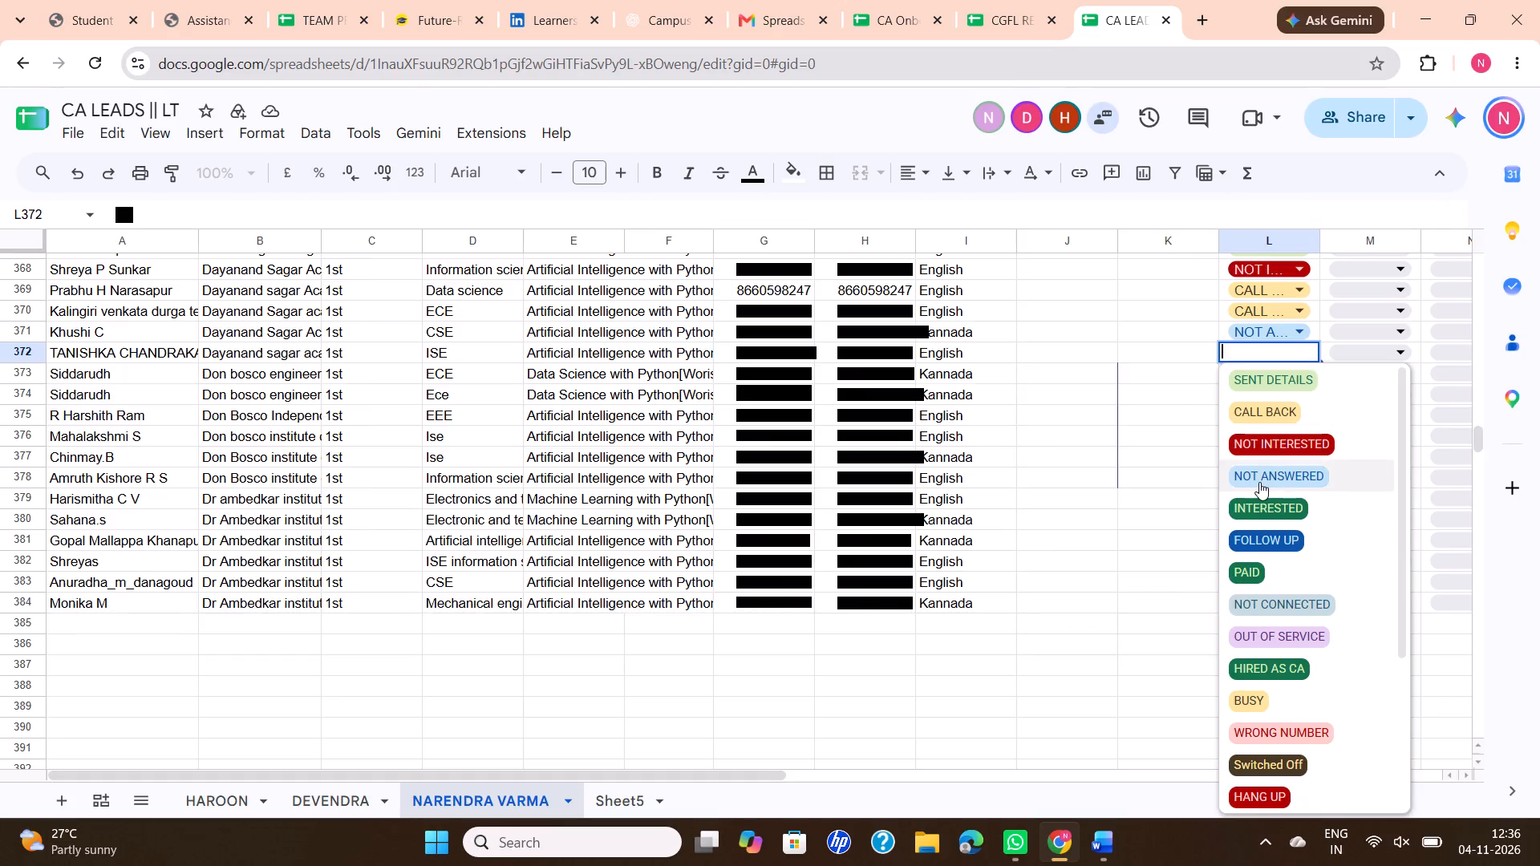
pyautogui.click(1164, 372)
pyautogui.hscroll(2, 1164, 372)
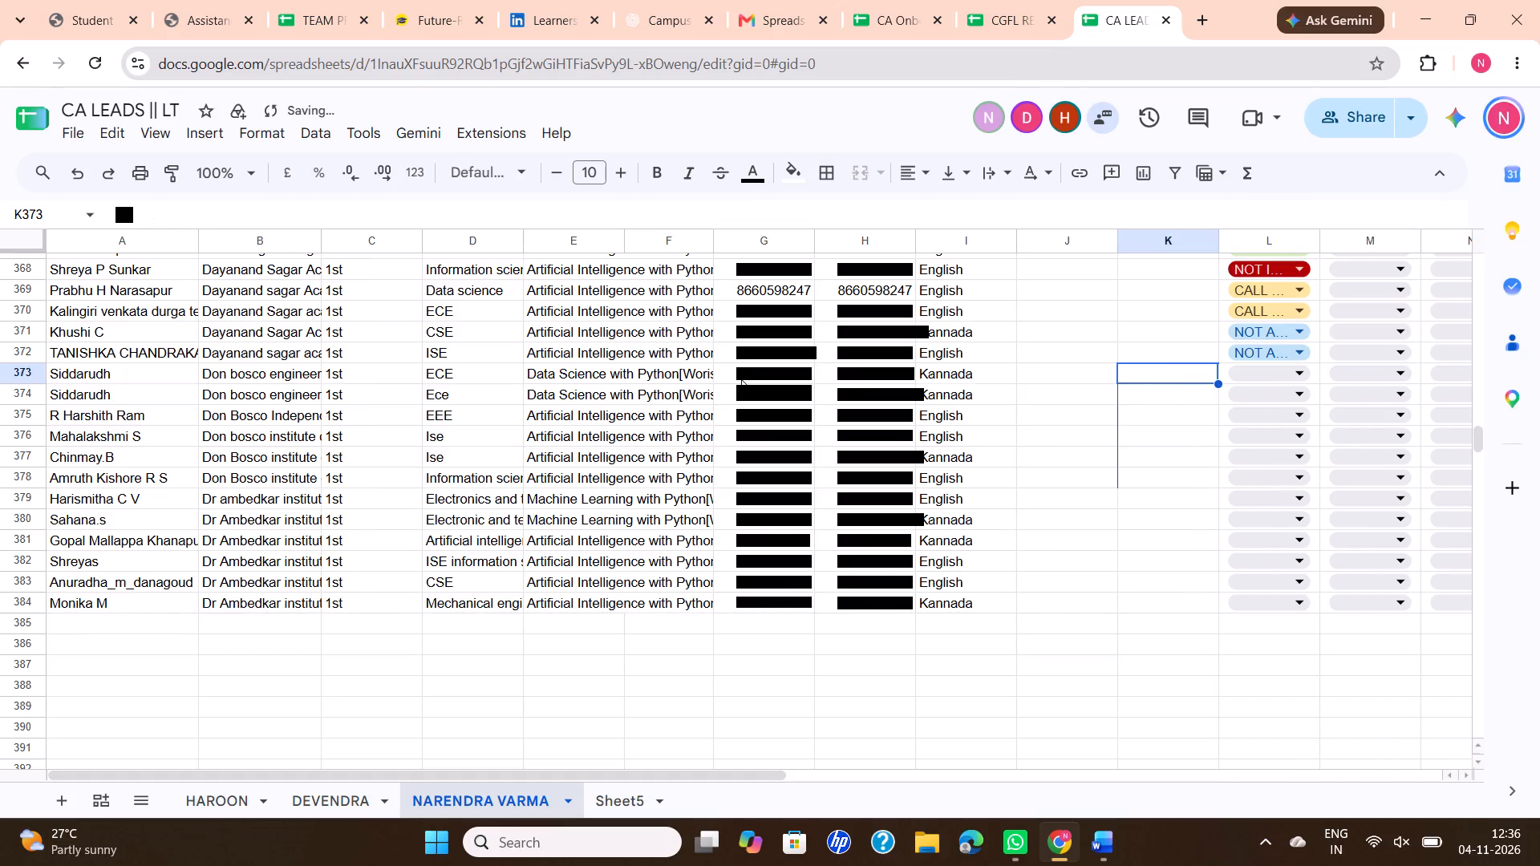
# Select the first contact number of the lead in row 373 for the next call.
pyautogui.click(730, 376)
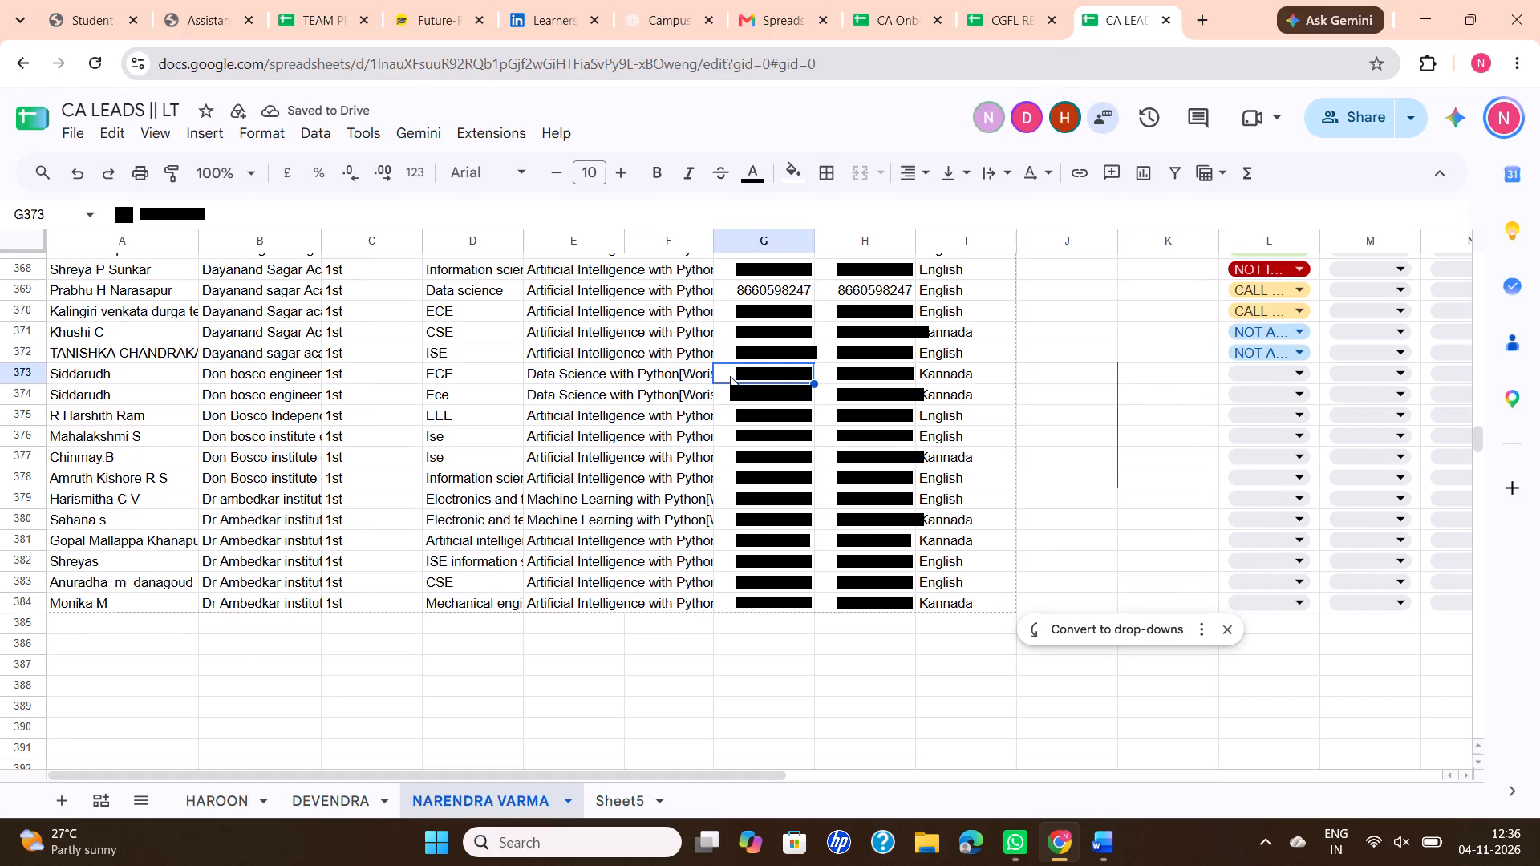
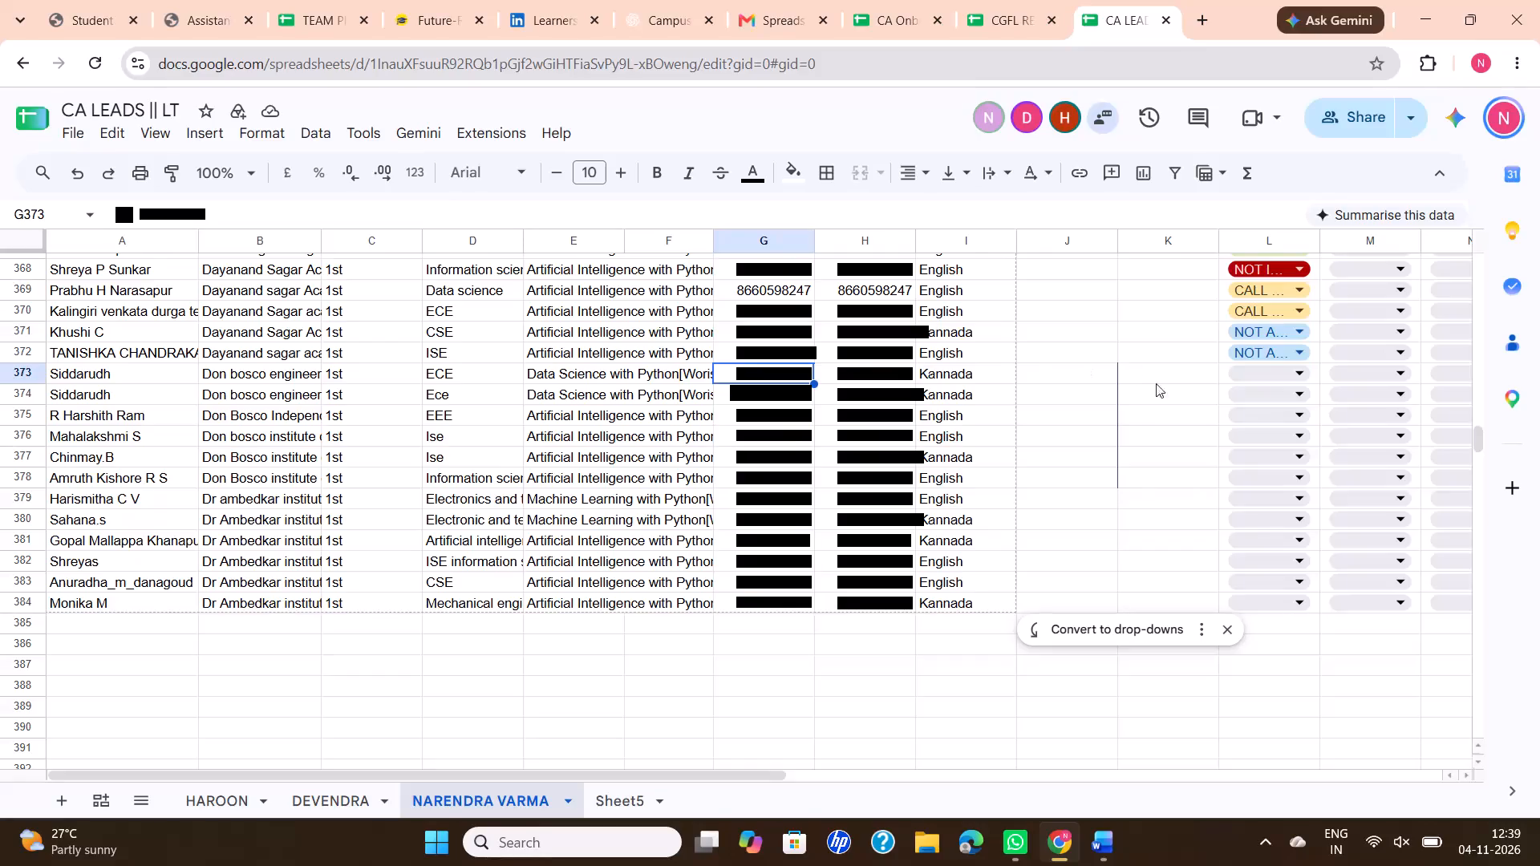
# Set the call status of the lead in row 373 to NOT ANSWERED.
pyautogui.click(1271, 378)
pyautogui.click(1291, 508)
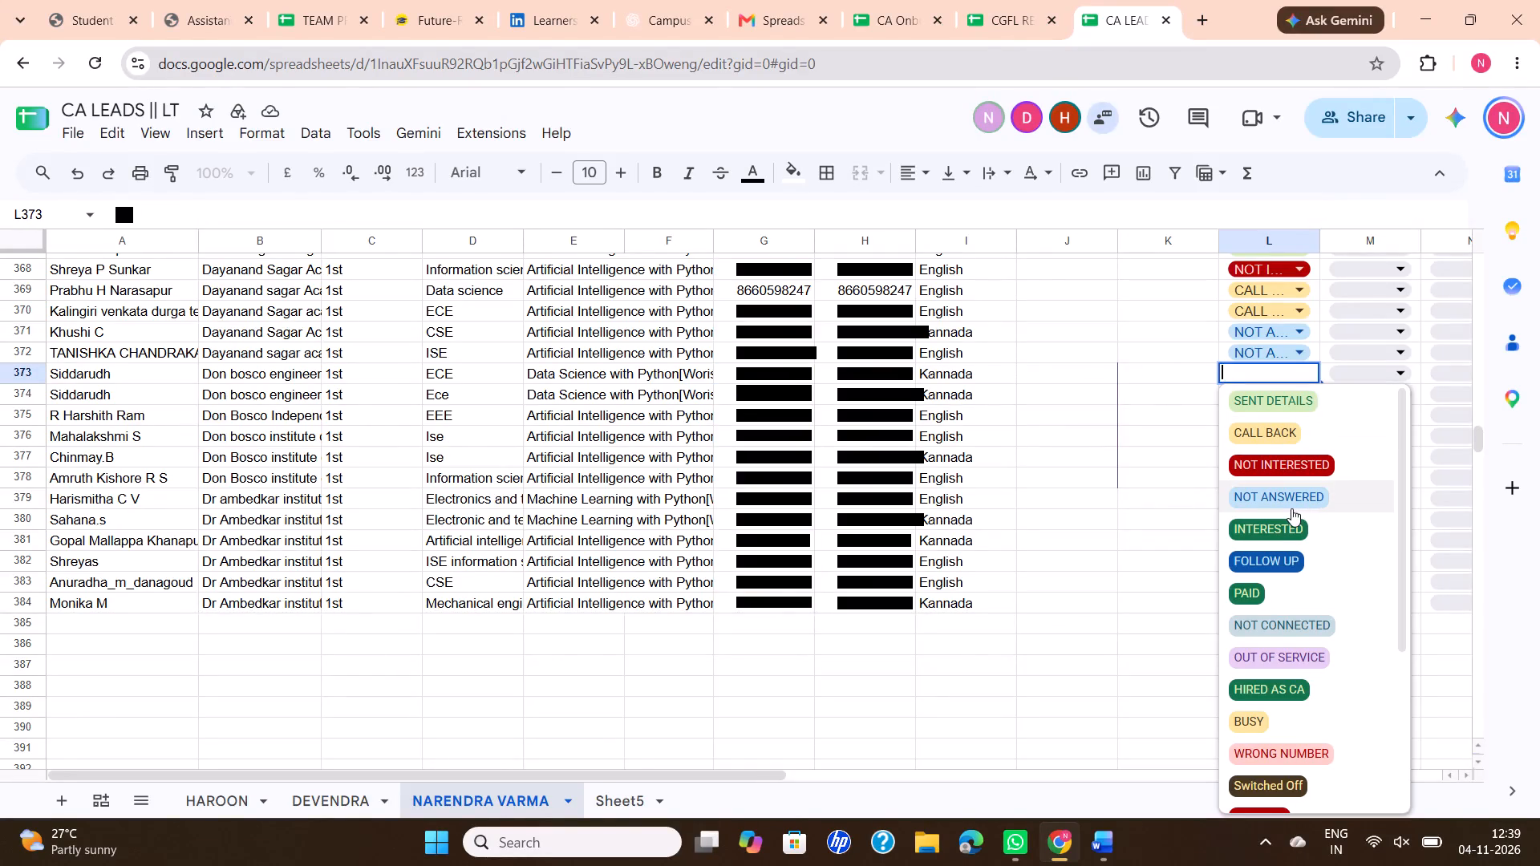
pyautogui.click(1182, 392)
# Check the first contact number of the lead in row 374 and enter the remark "repeated" in column O of that row.
pyautogui.hscroll(2, 1182, 392)
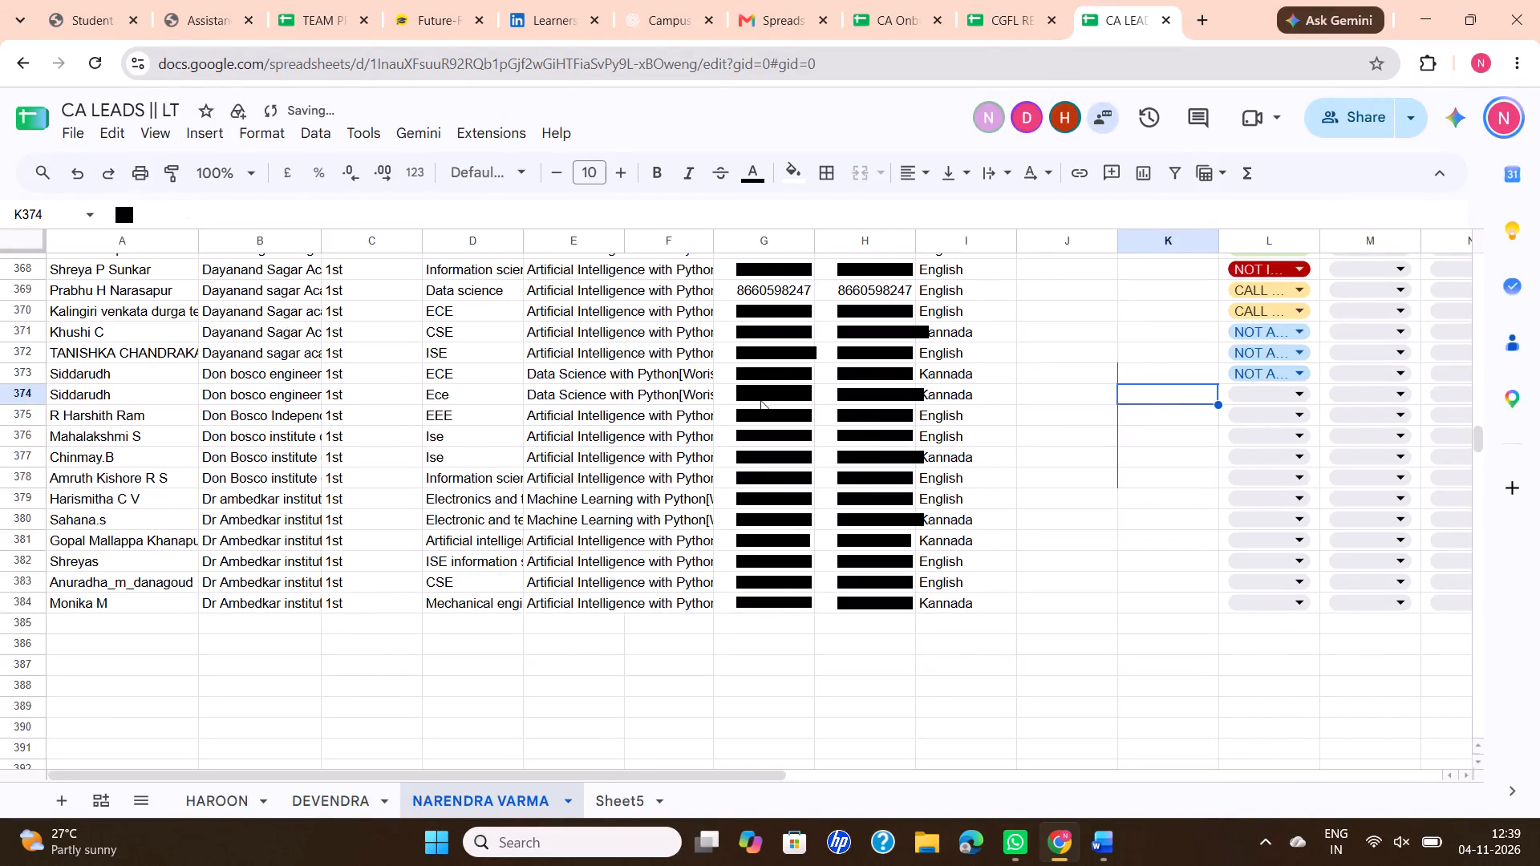
pyautogui.click(761, 398)
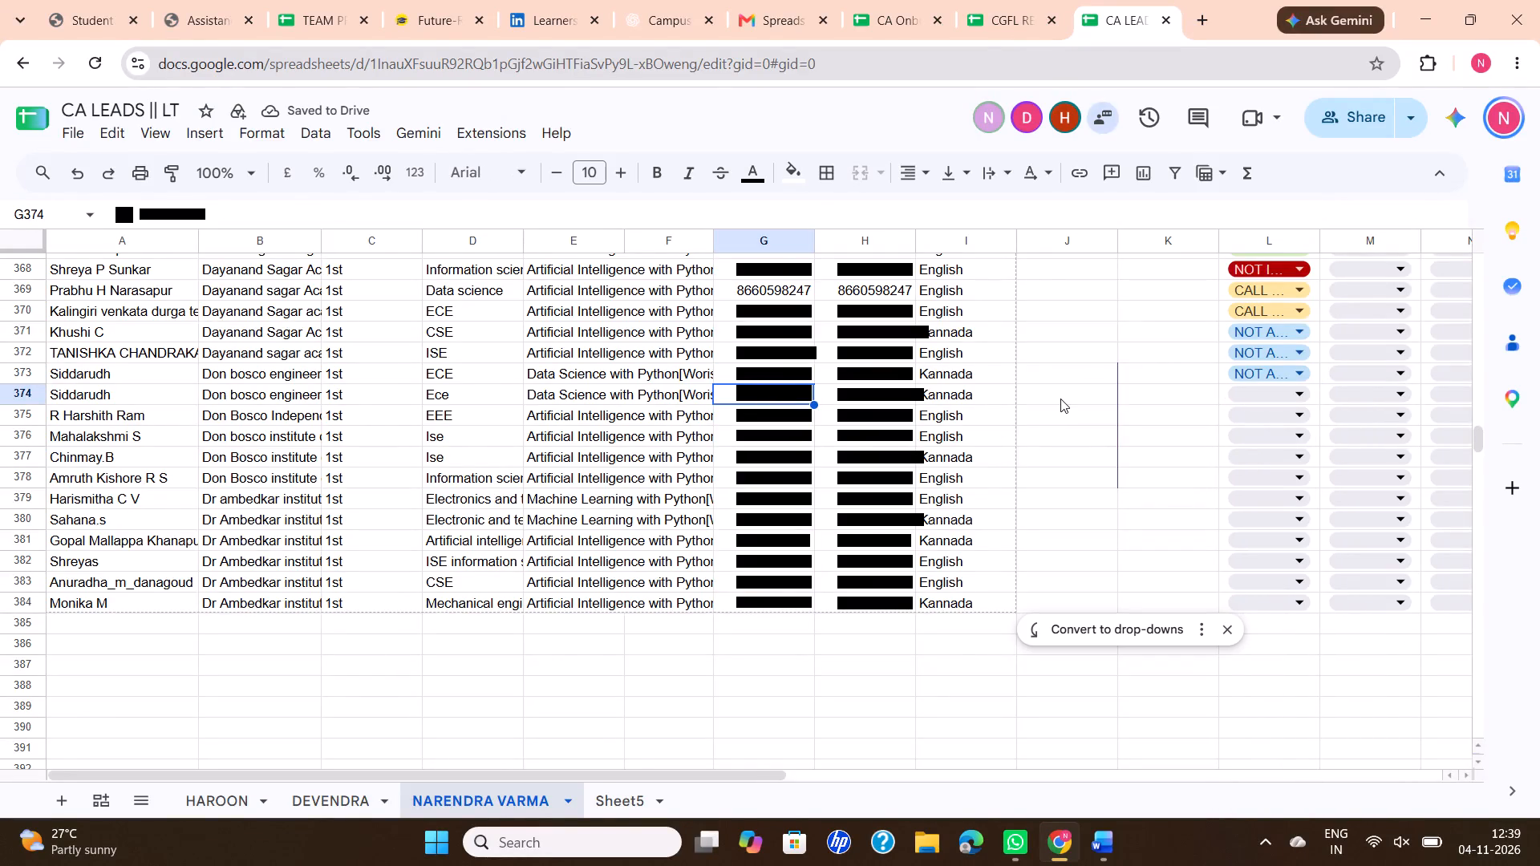
pyautogui.hscroll(-4, 1250, 374)
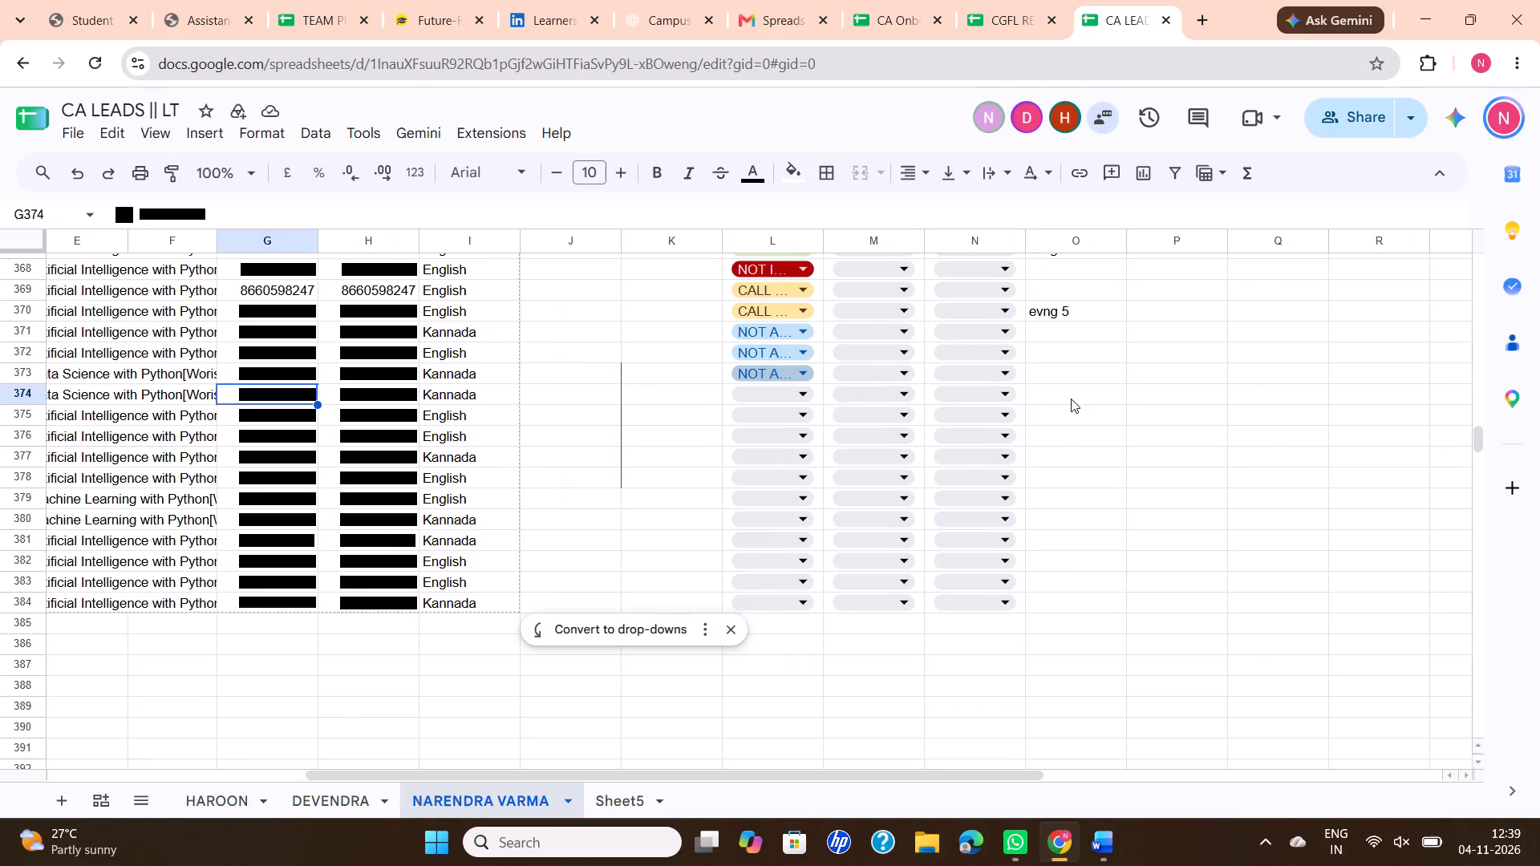
pyautogui.doubleClick(1062, 399)
pyautogui.write('repeated')
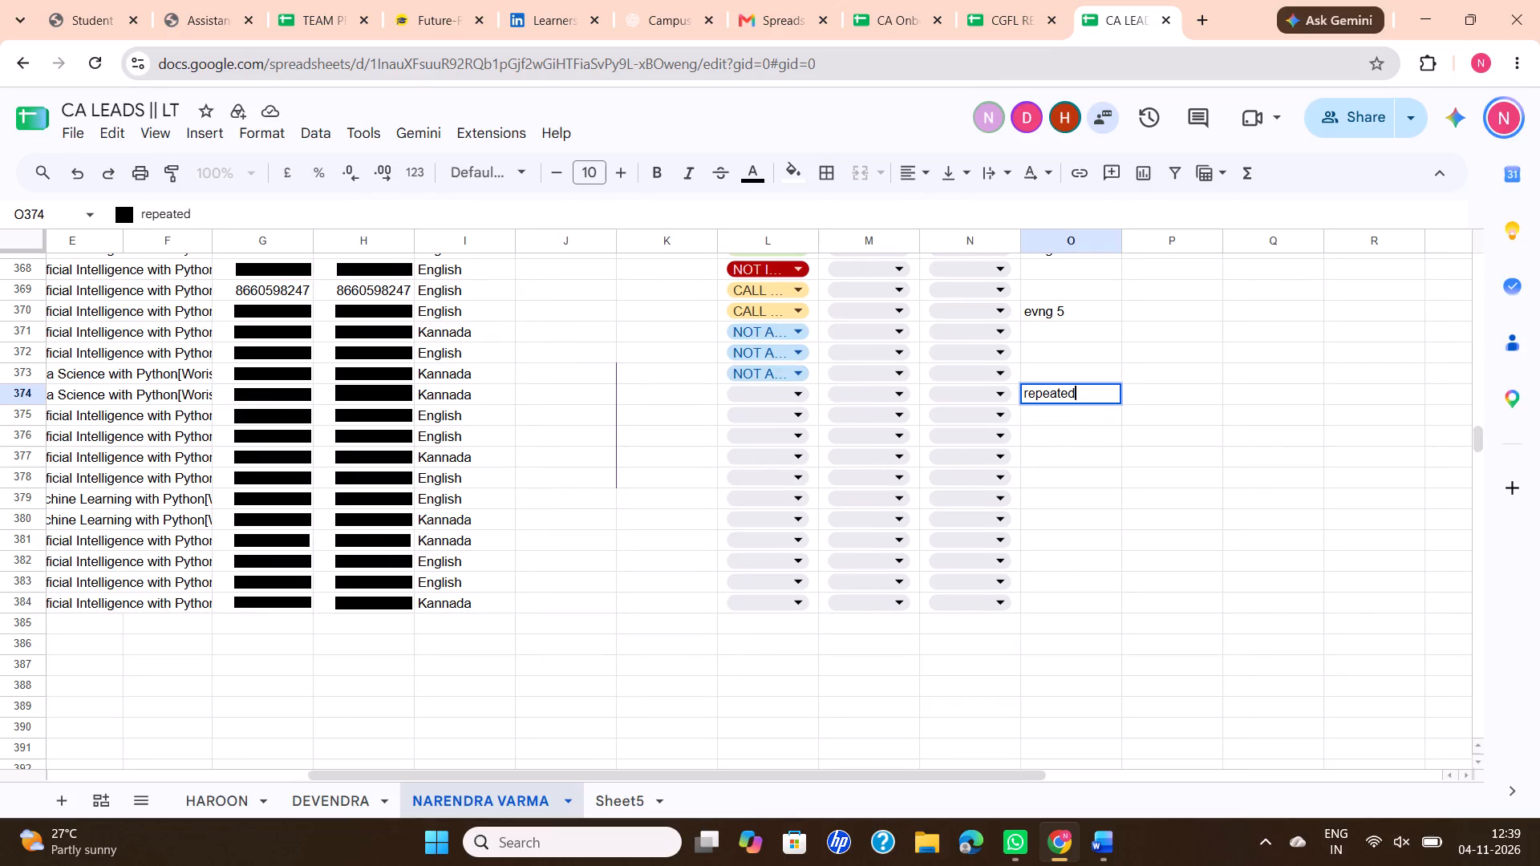
pyautogui.click(707, 412)
# Select the first contact number of the lead in row 375 for the next call.
pyautogui.hscroll(4, 707, 412)
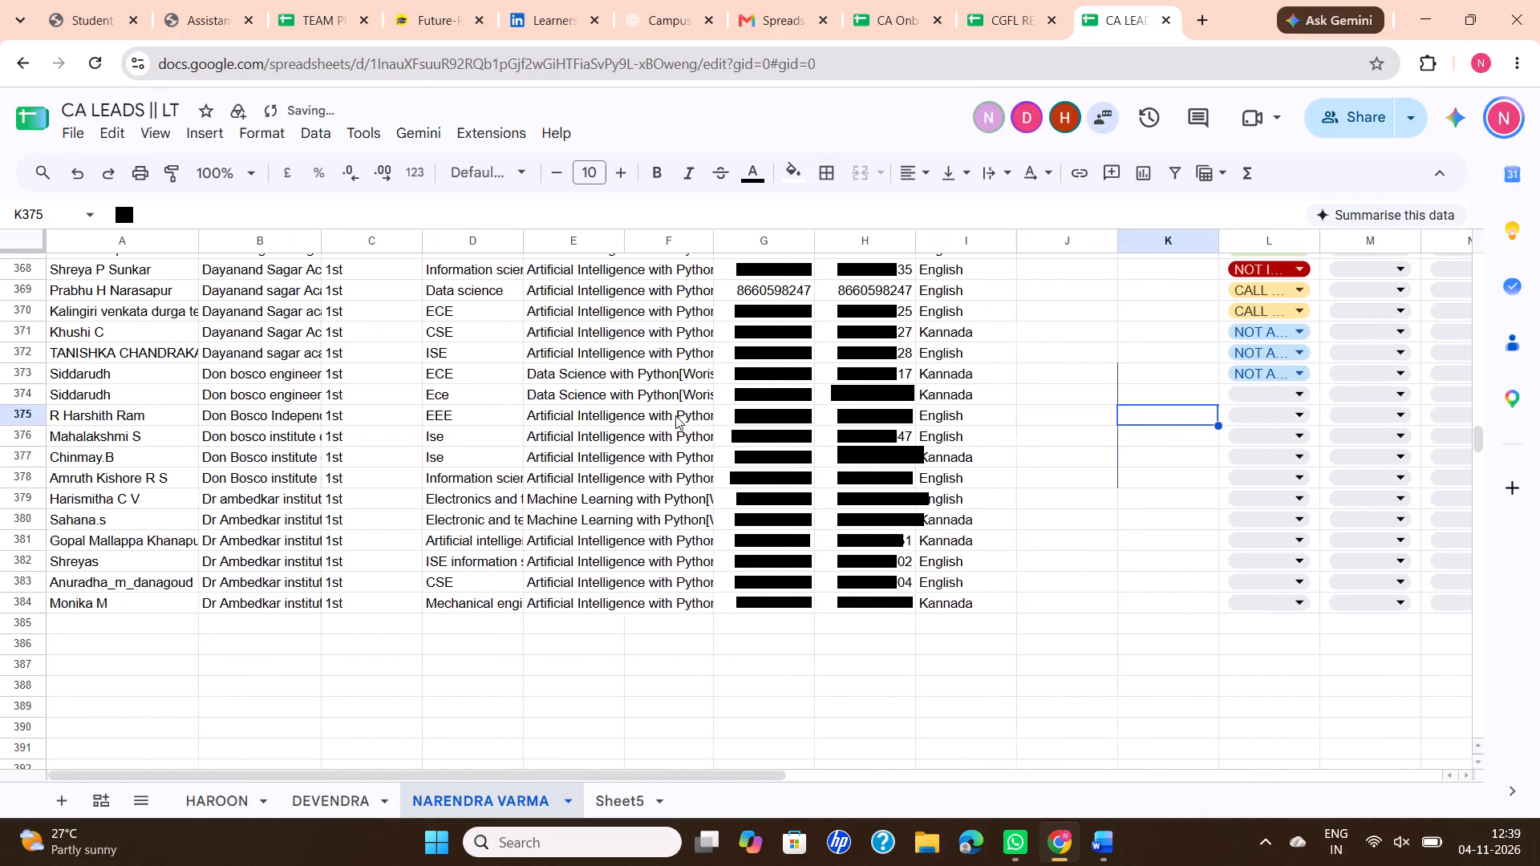
pyautogui.click(748, 411)
pyautogui.hscroll(3, 748, 411)
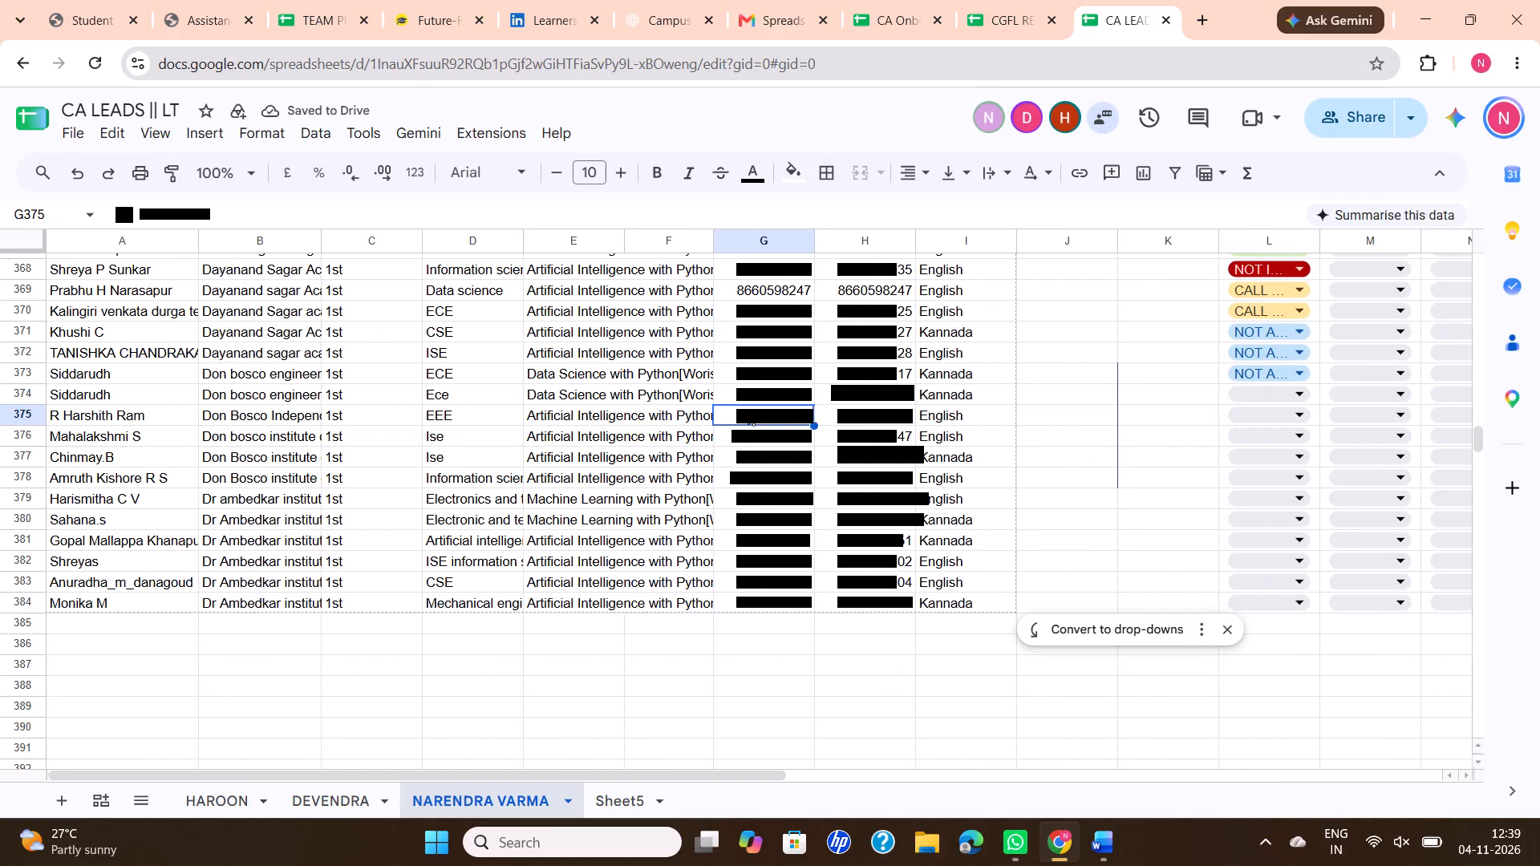
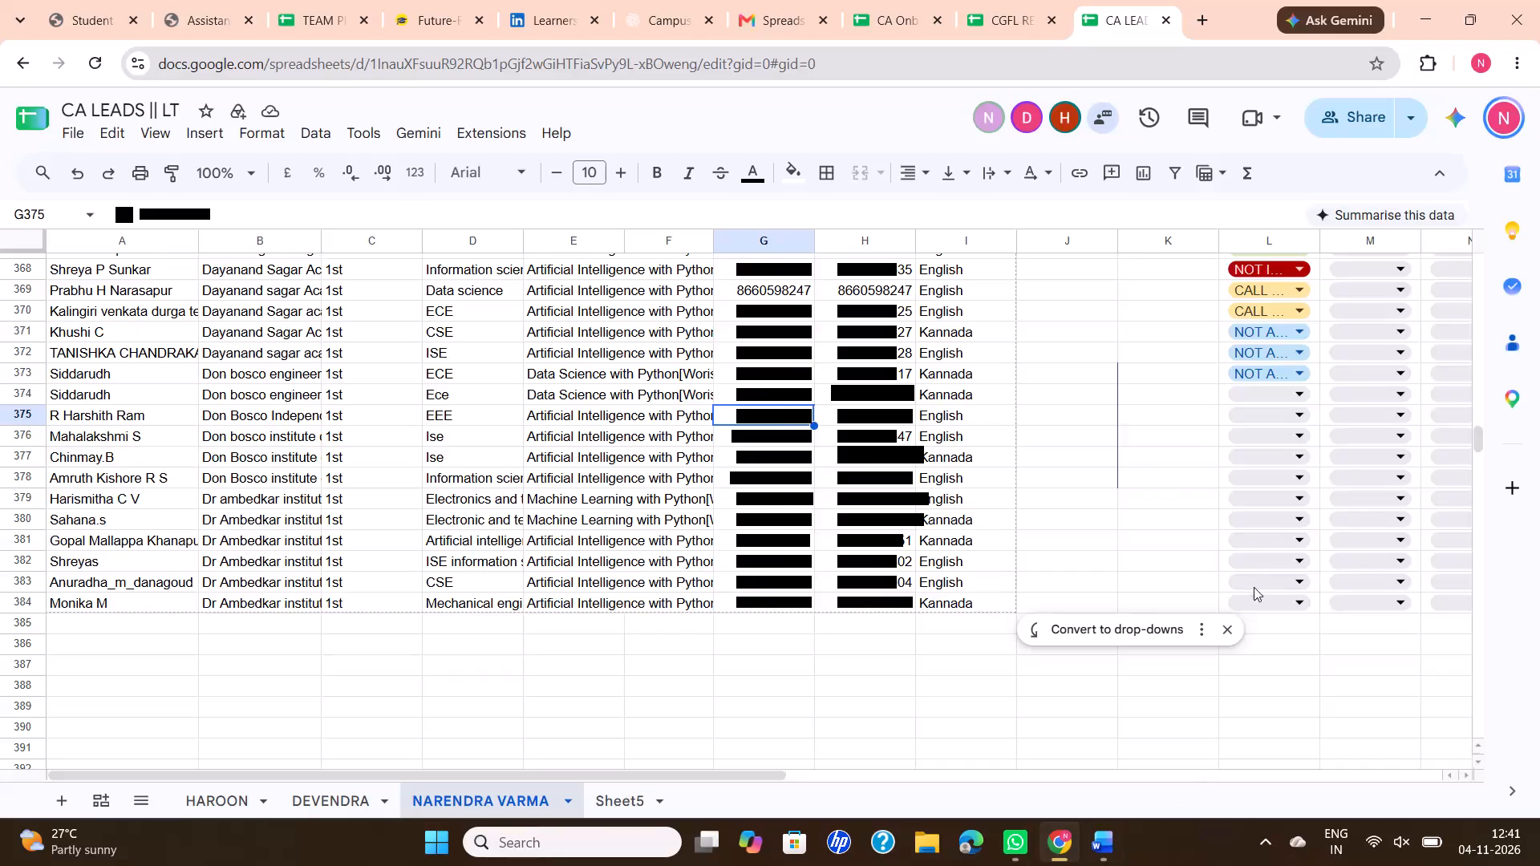
# Set the call status of the lead in row 375 to NOT ANSWERED.
pyautogui.moveTo(1246, 421); pyautogui.dragTo(1271, 529)
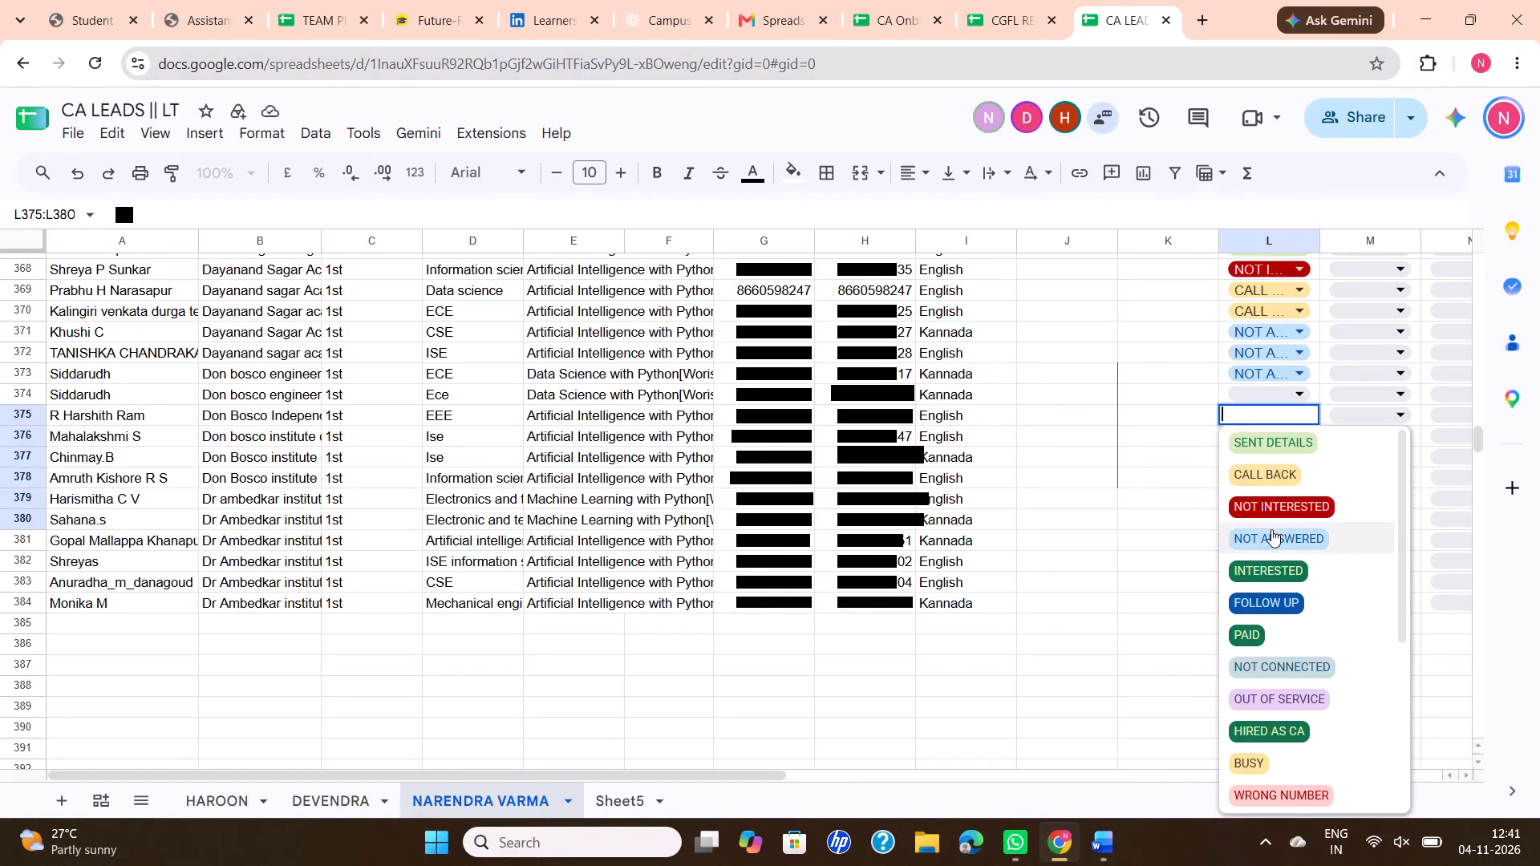
pyautogui.click(1271, 529)
pyautogui.click(1154, 436)
pyautogui.hscroll(3, 1154, 436)
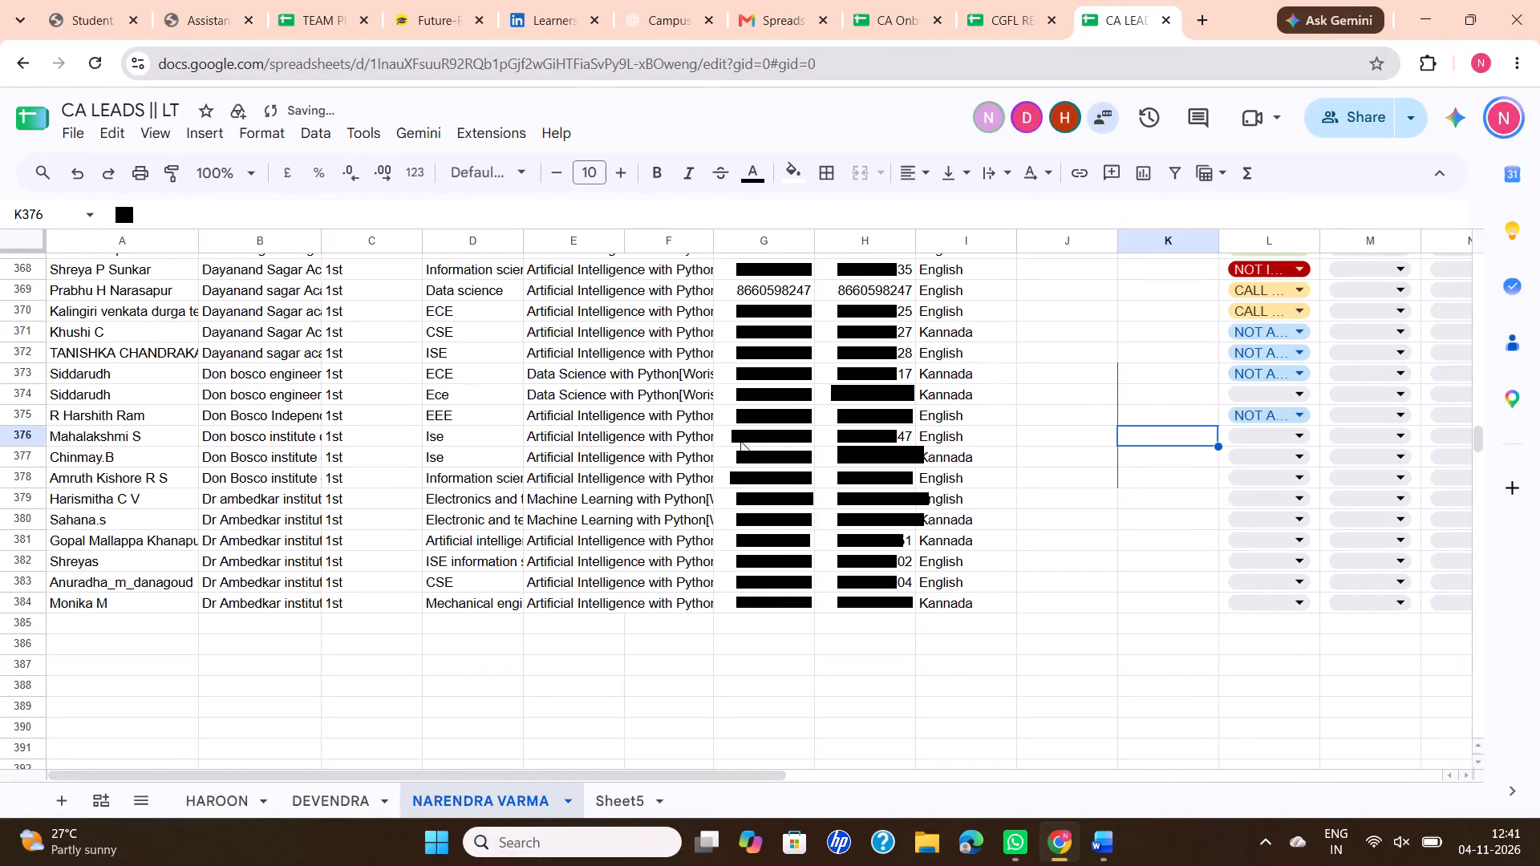
# Select the first contact number of the lead in row 376 for the next call.
pyautogui.click(733, 436)
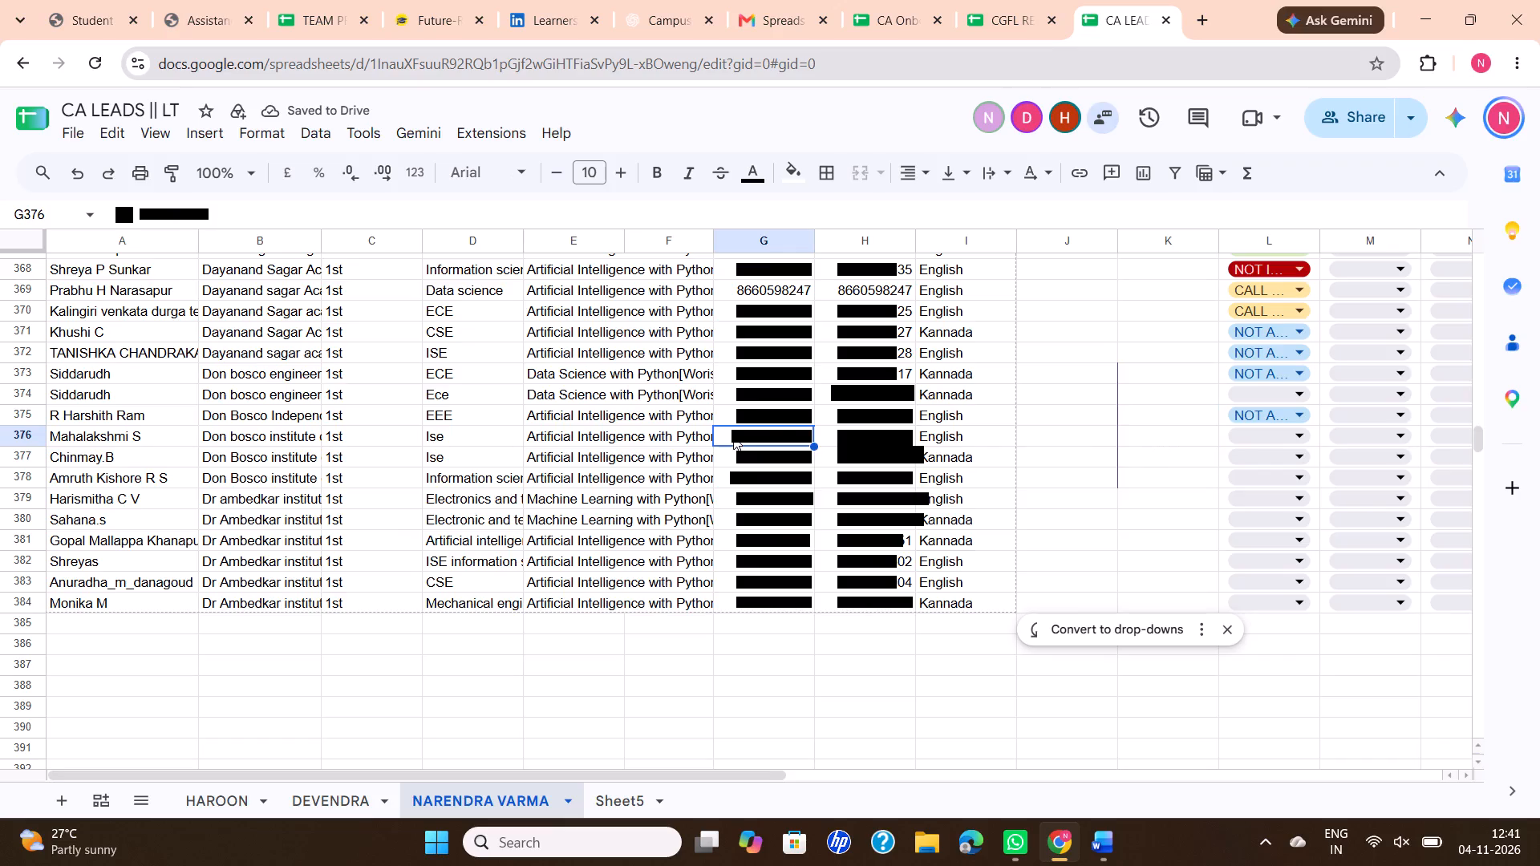
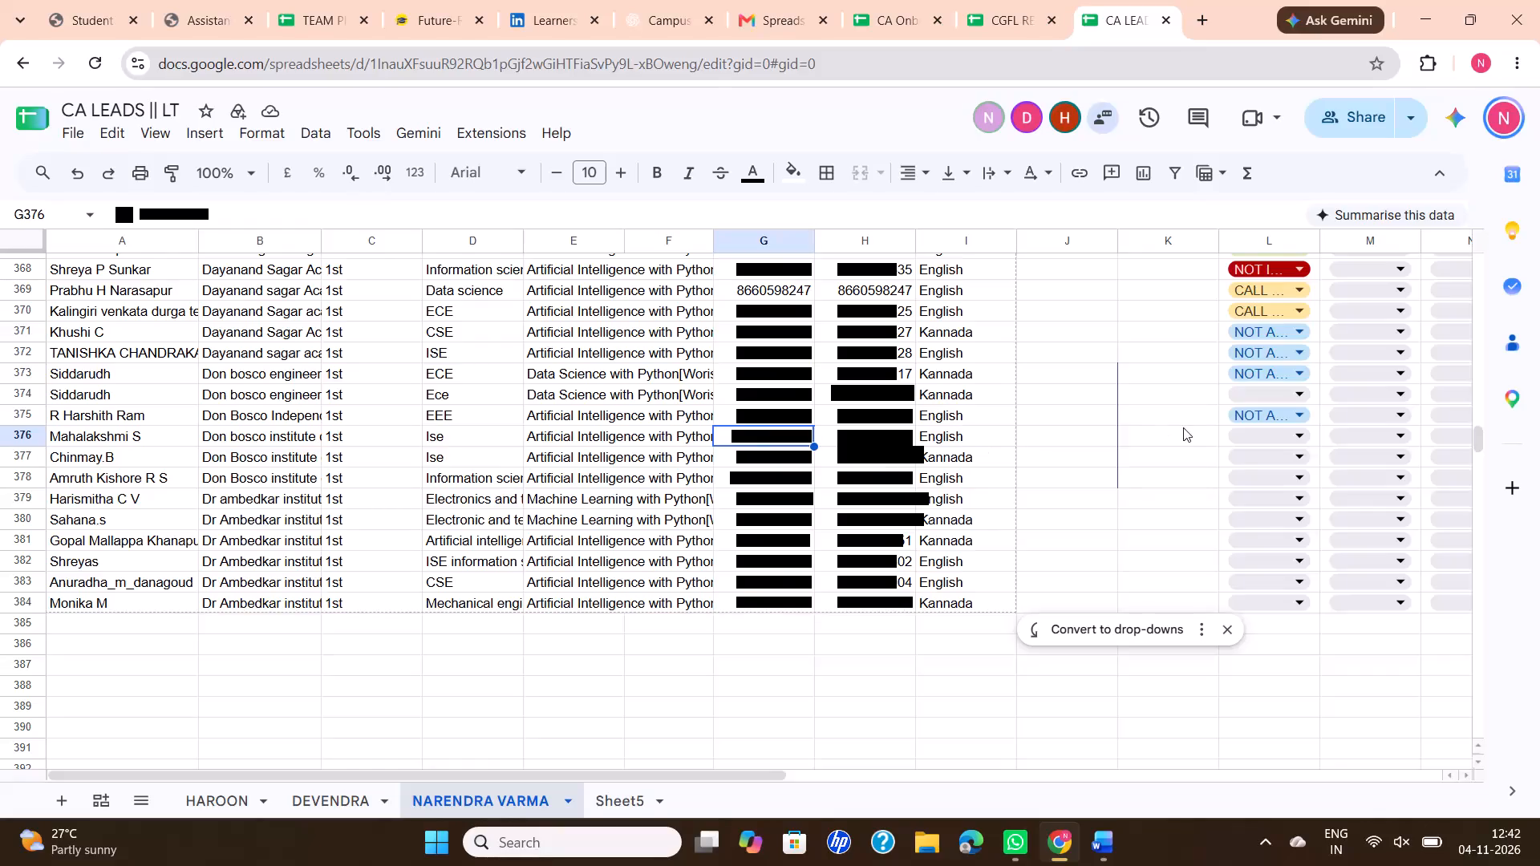
# Set the call status of the lead in row 376 to NOT ANSWERED.
pyautogui.moveTo(1226, 432); pyautogui.dragTo(1270, 449)
pyautogui.click(1270, 449)
pyautogui.click(1269, 446)
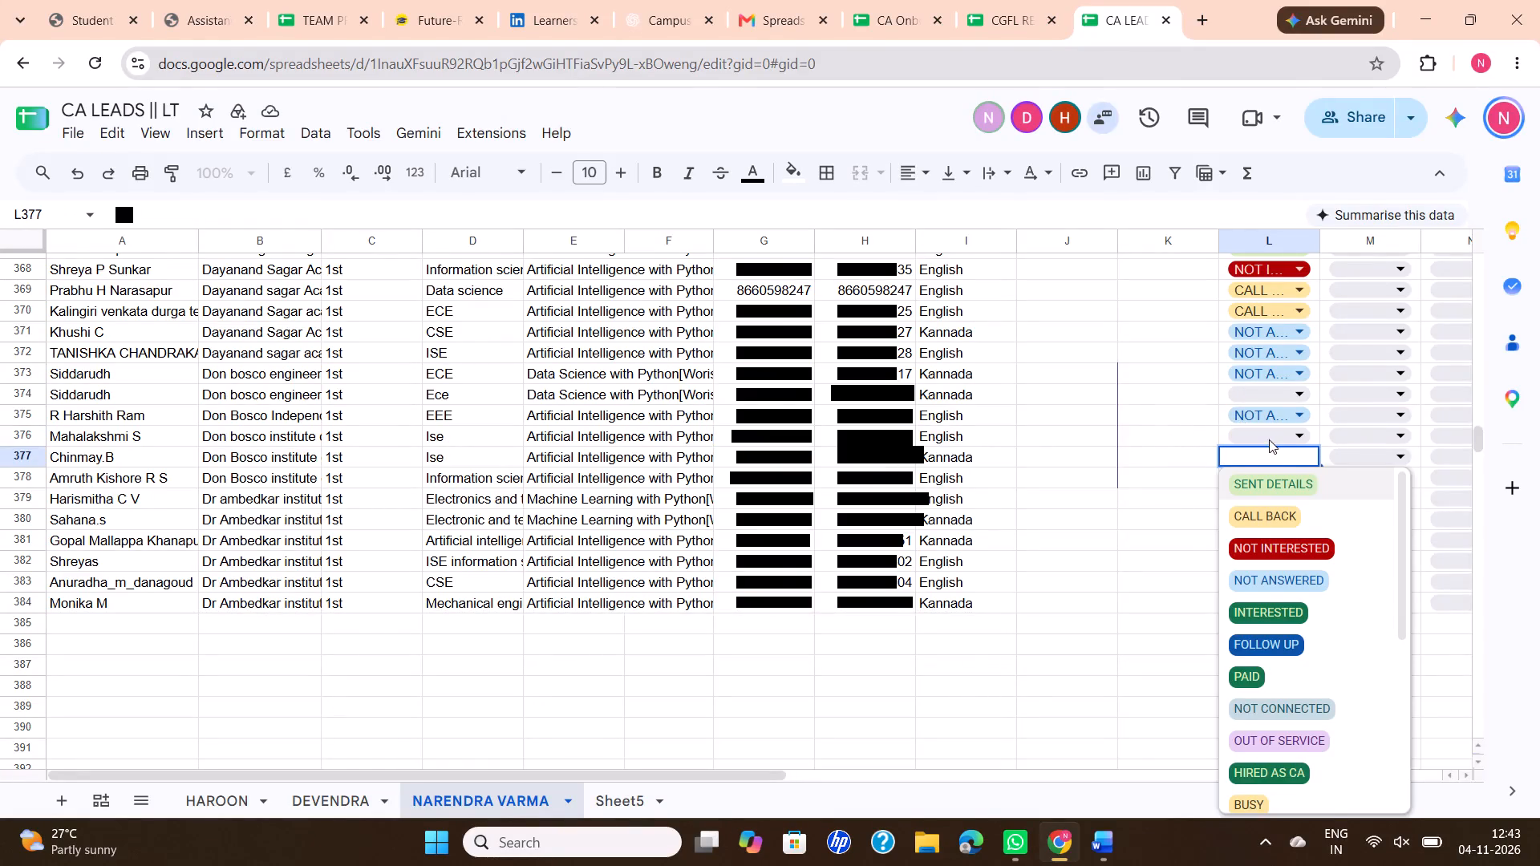
pyautogui.click(1269, 439)
pyautogui.click(1260, 553)
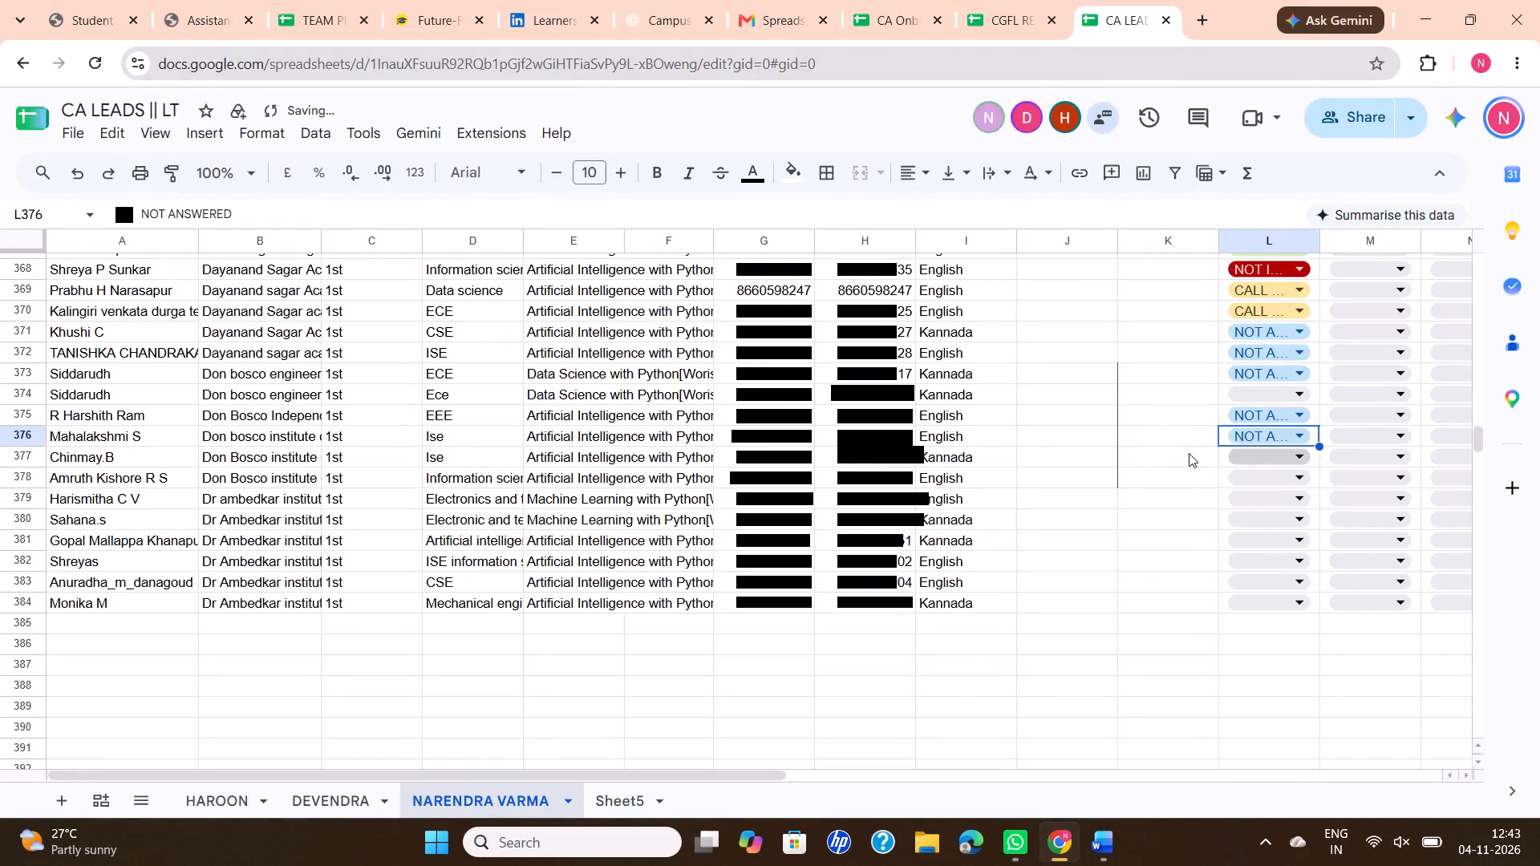
# Select the first contact number of the lead in row 377 for the next call.
pyautogui.click(1189, 453)
pyautogui.hscroll(5, 1189, 453)
pyautogui.click(741, 448)
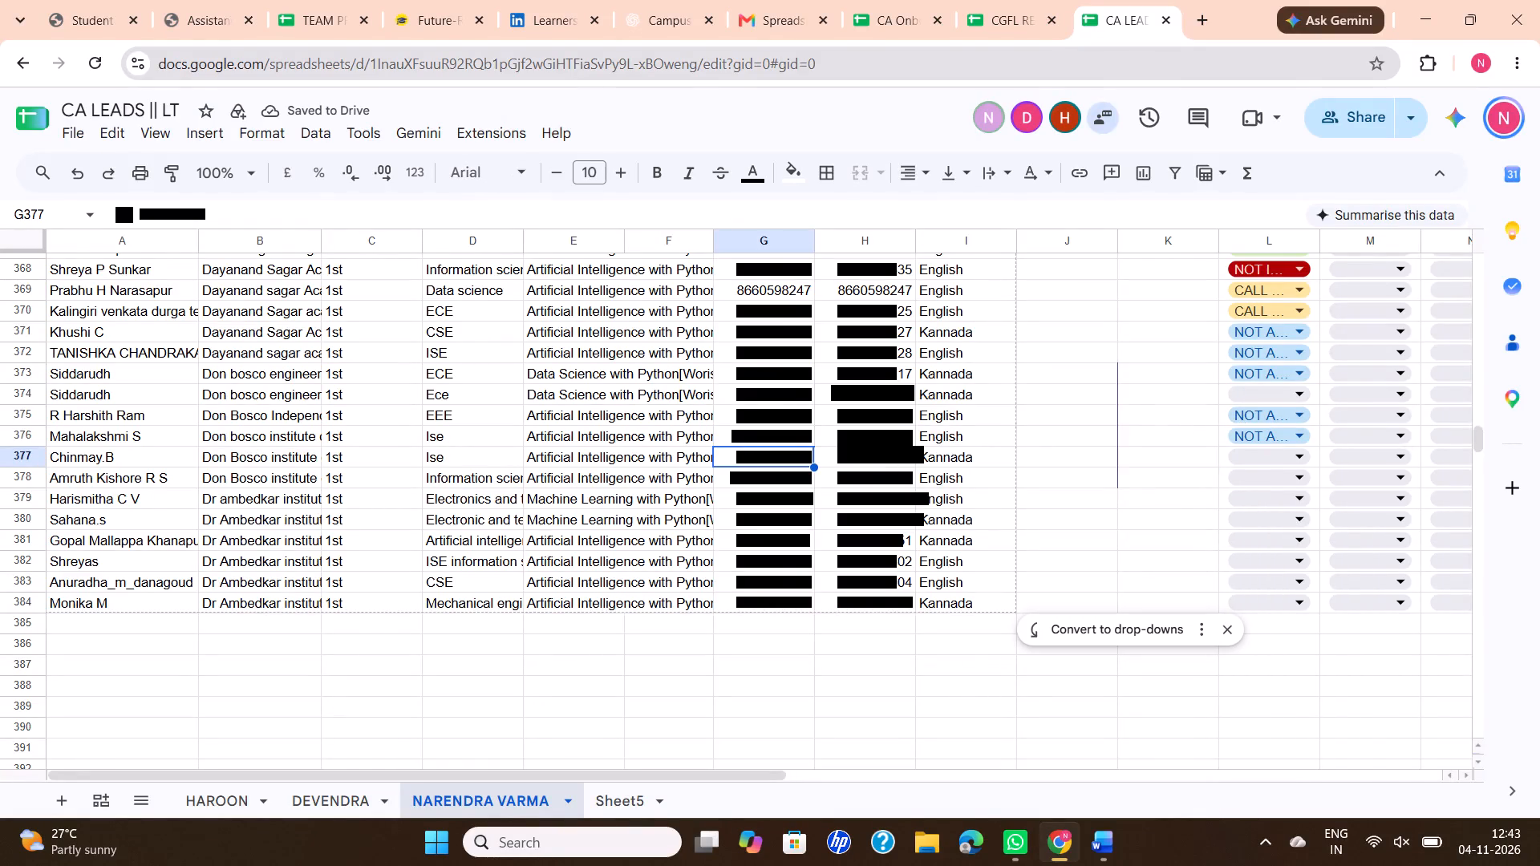
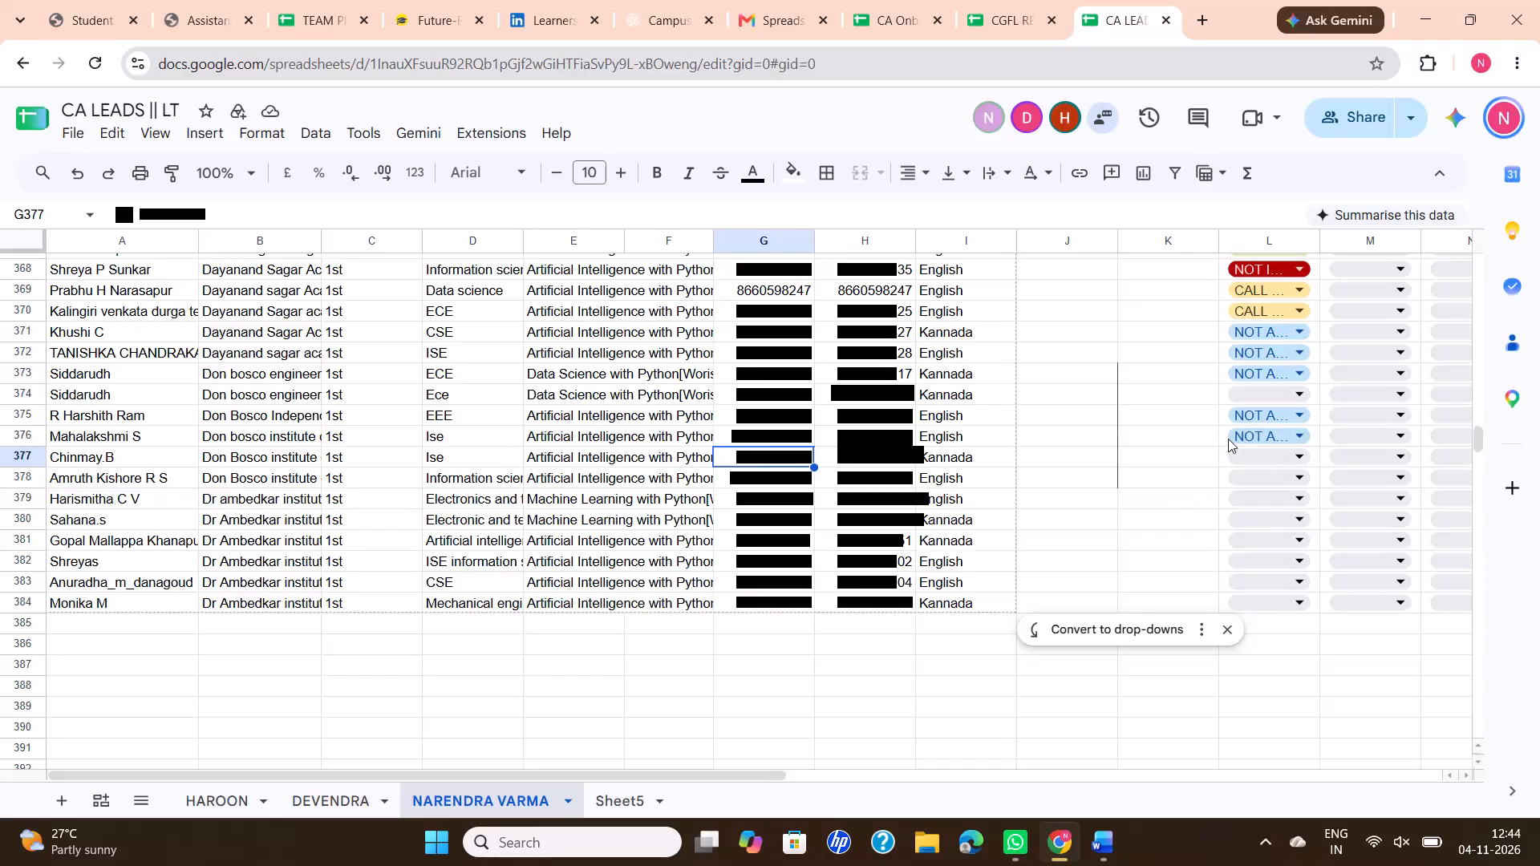
# Set the call status of the lead in row 377 to NOT ANSWERED.
pyautogui.click(1247, 458)
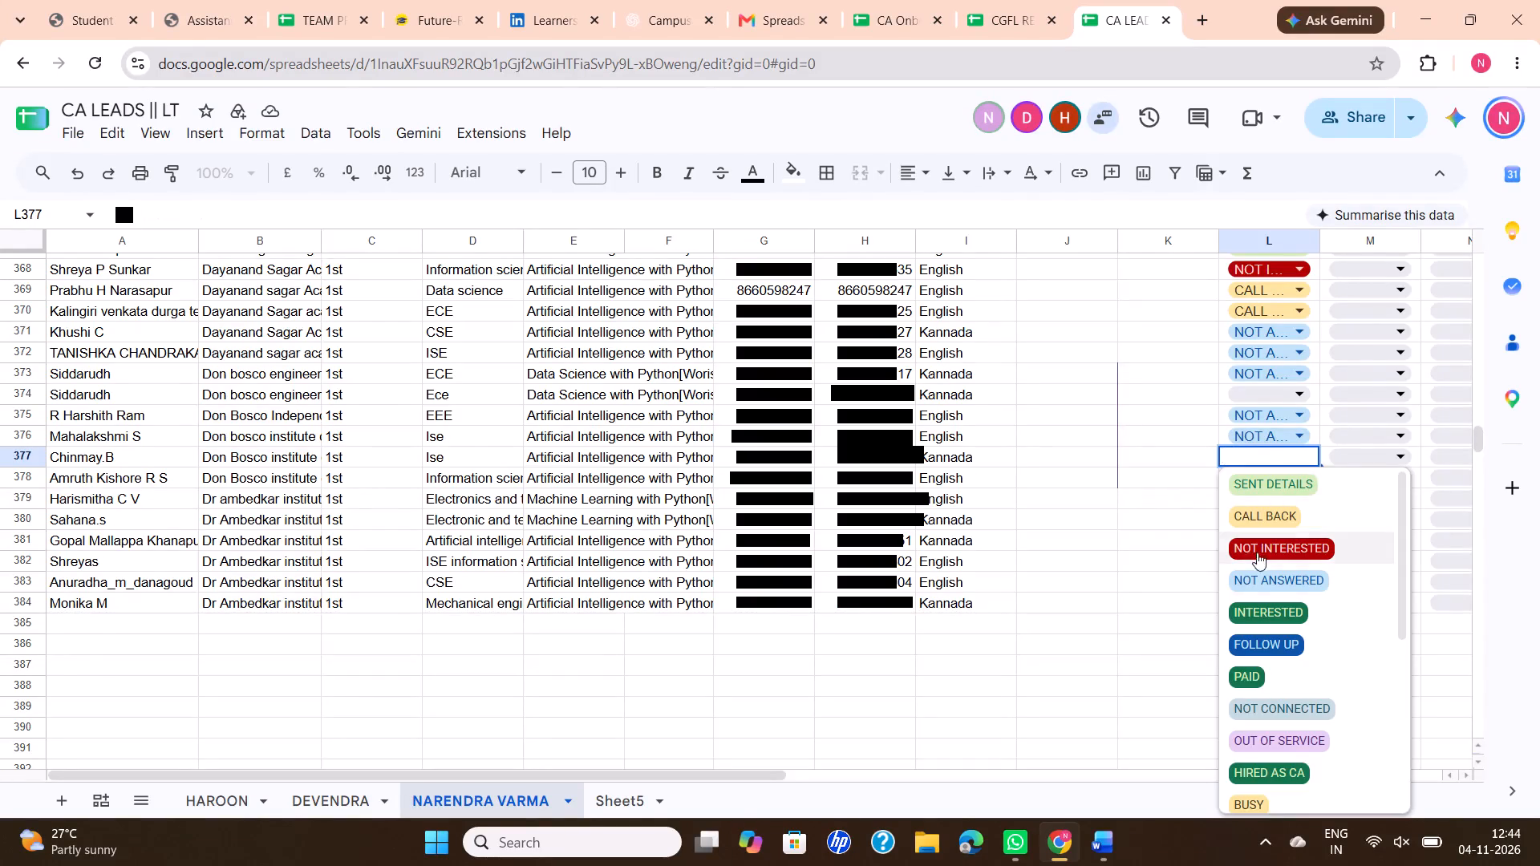
pyautogui.click(1248, 574)
pyautogui.click(1166, 479)
pyautogui.hscroll(3, 1166, 479)
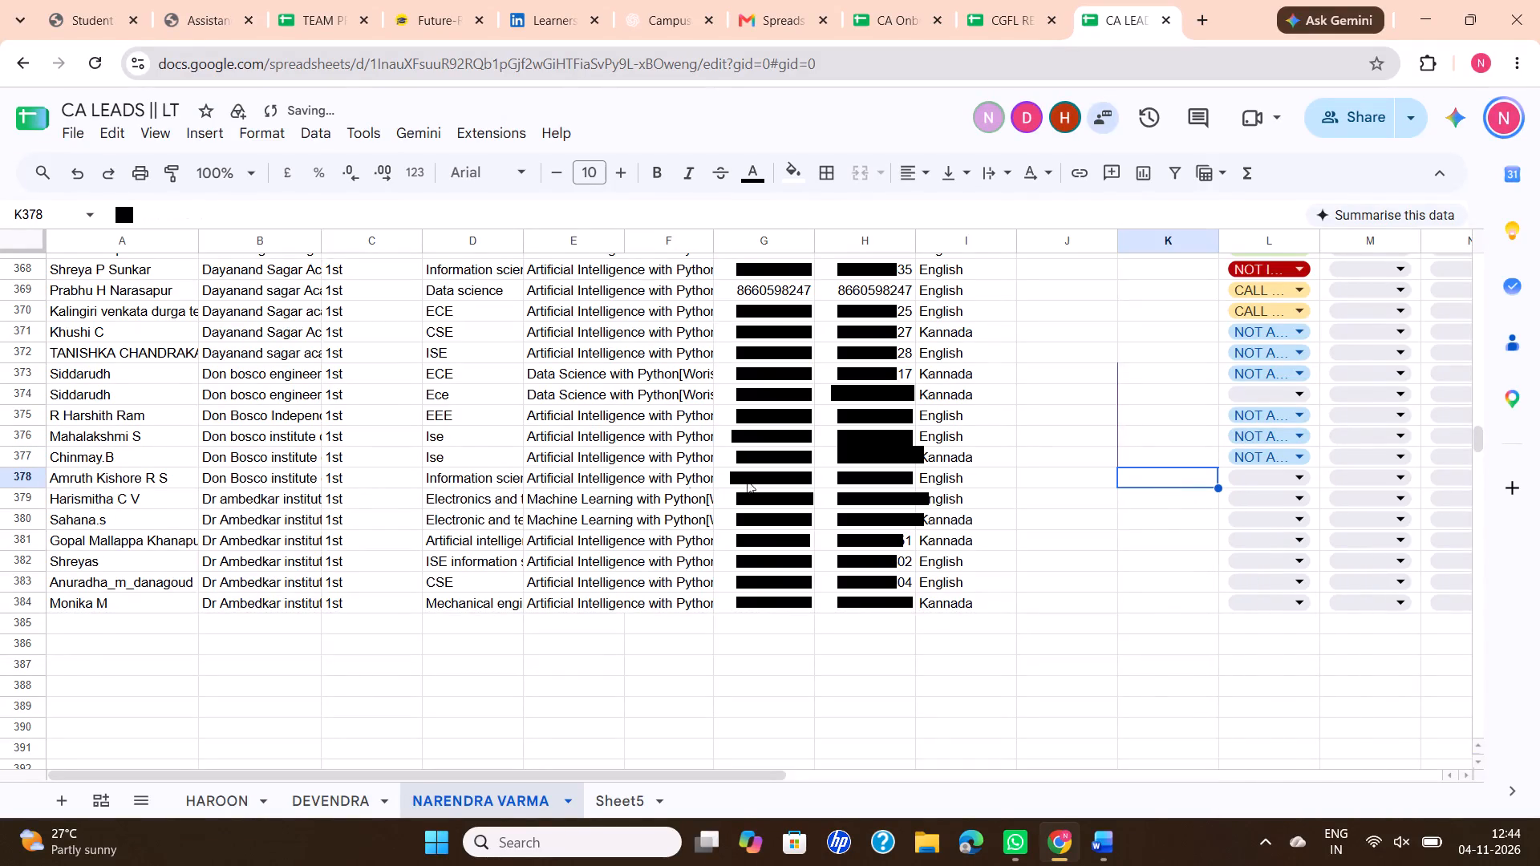
# Select the first contact number of the lead in row 378 for calling and set that lead's call status to Switched Off.
pyautogui.click(731, 475)
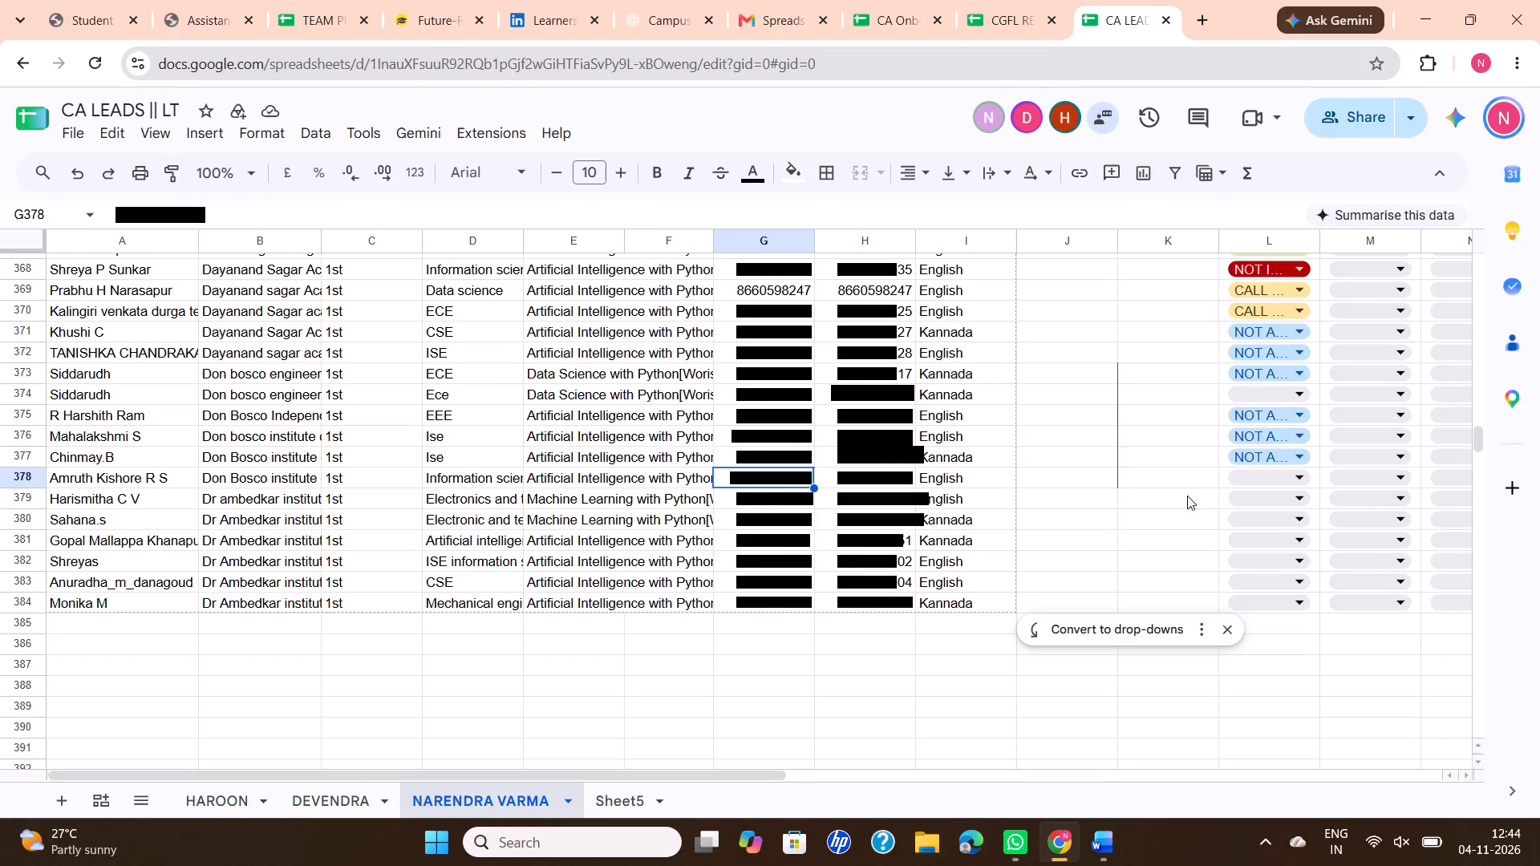
pyautogui.click(1246, 473)
pyautogui.scroll(-2, 1289, 598)
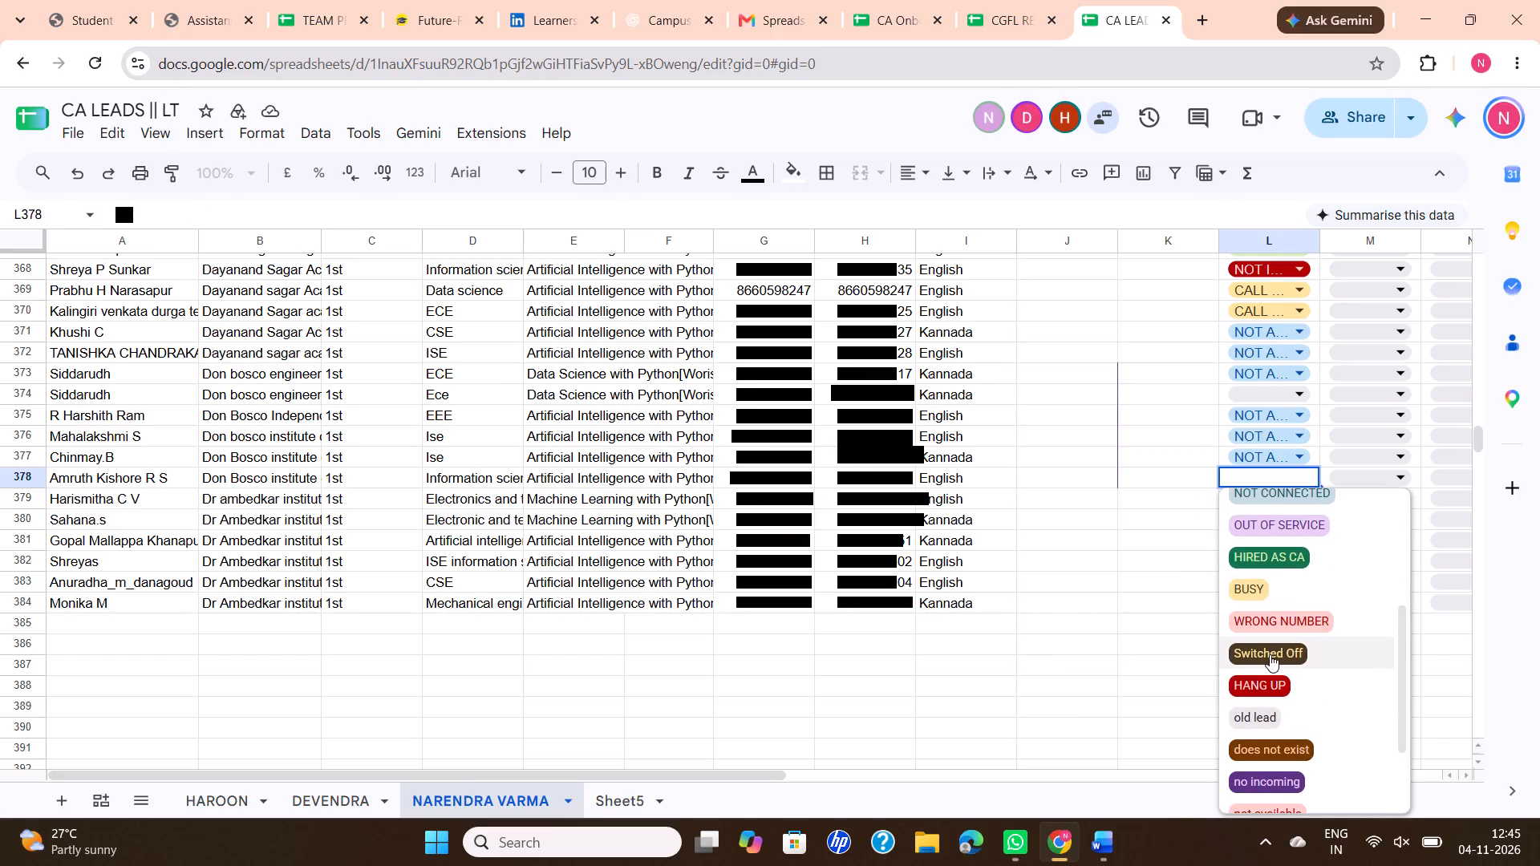
pyautogui.click(1270, 654)
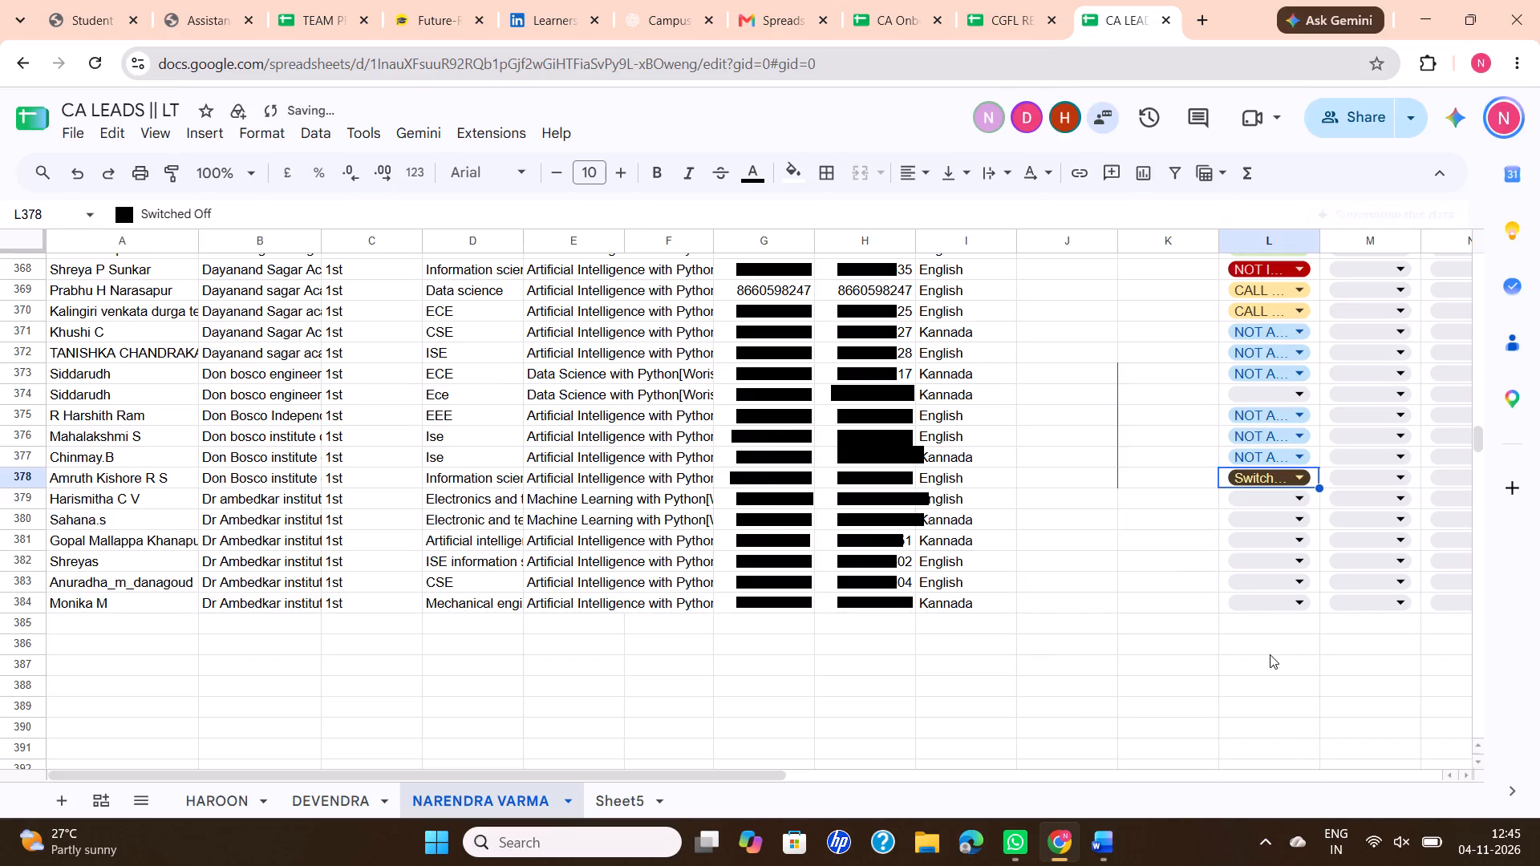
pyautogui.click(1181, 491)
pyautogui.hscroll(2, 1181, 491)
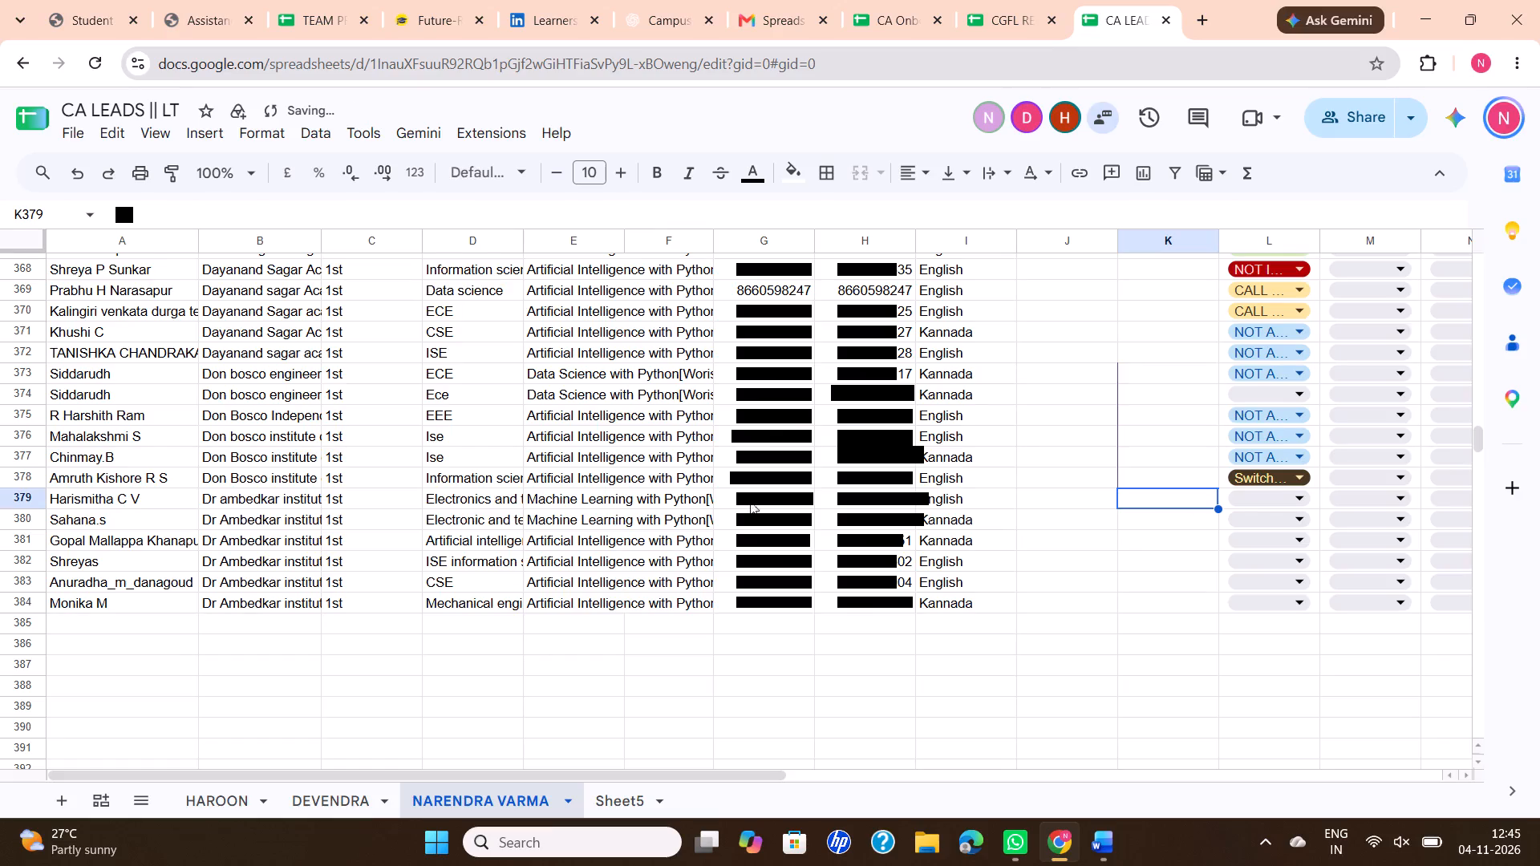
# Select the first contact number of the lead in row 379 for the next call.
pyautogui.click(750, 495)
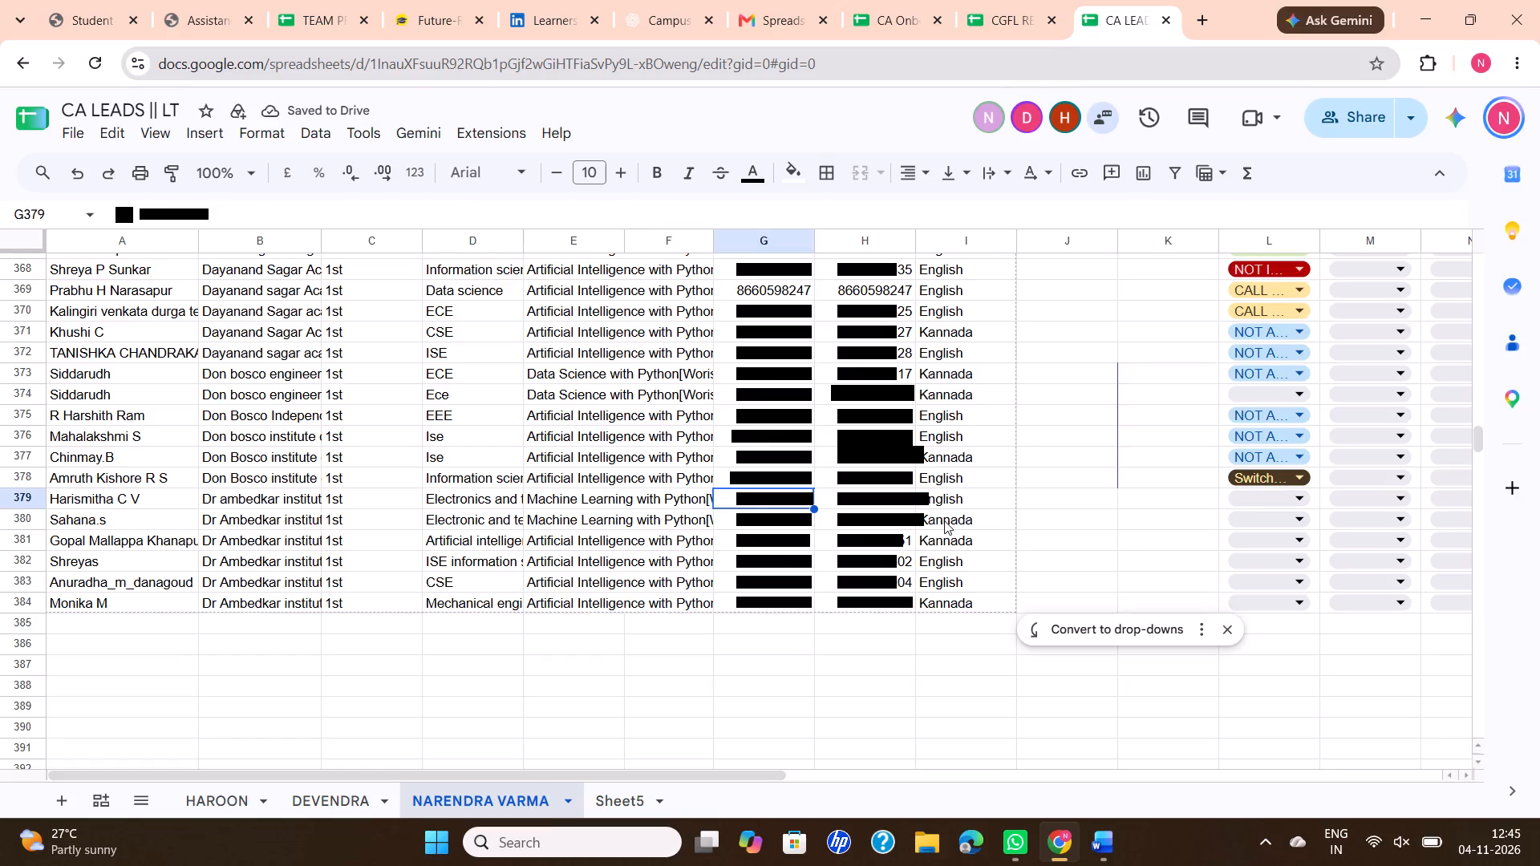
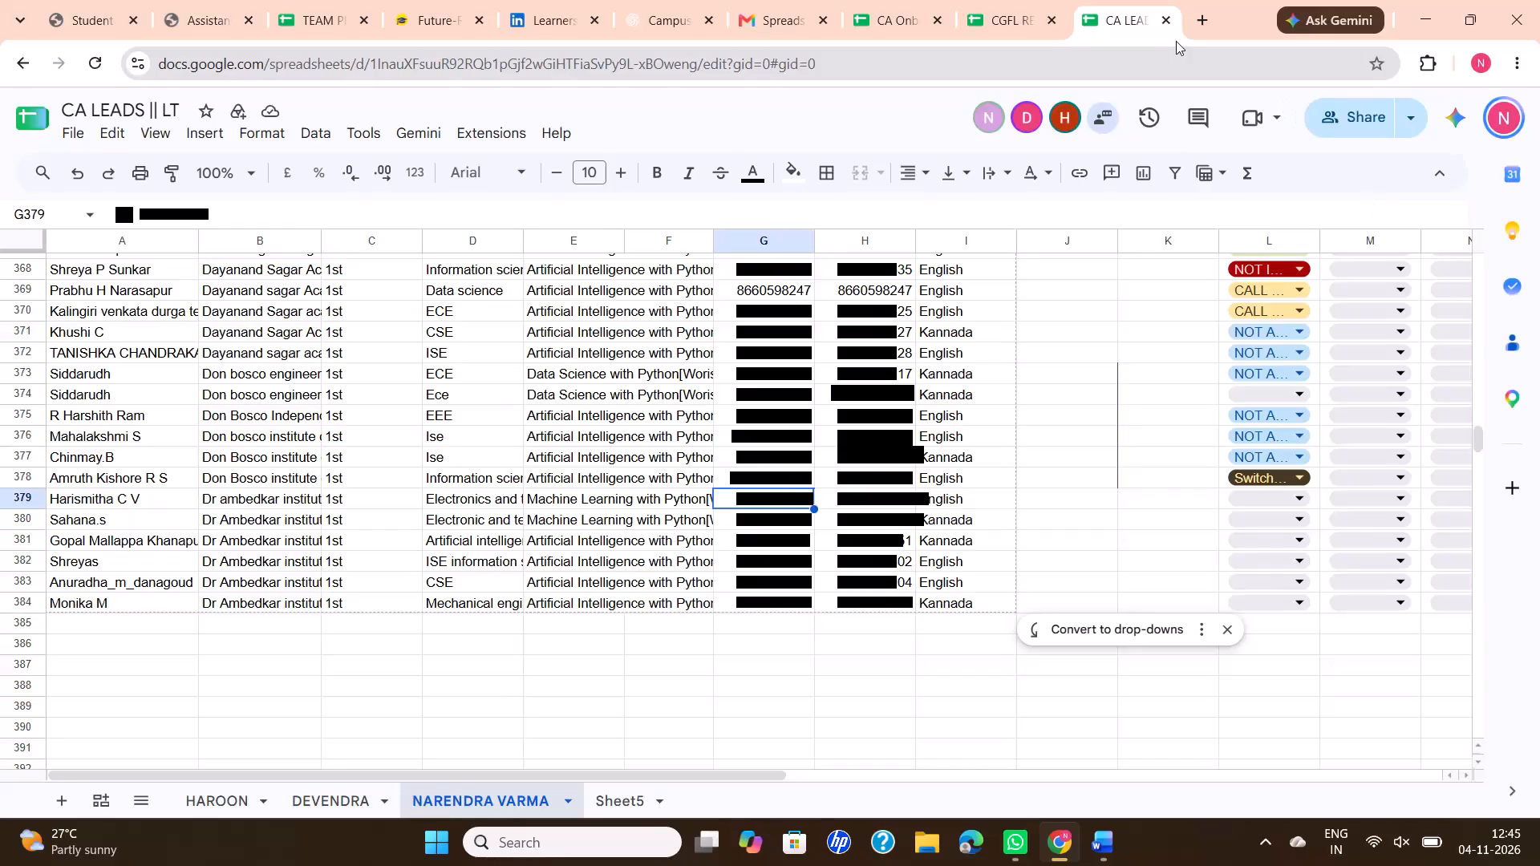
# Search the web for "mail draft online" in a new browser tab.
pyautogui.click(1199, 18)
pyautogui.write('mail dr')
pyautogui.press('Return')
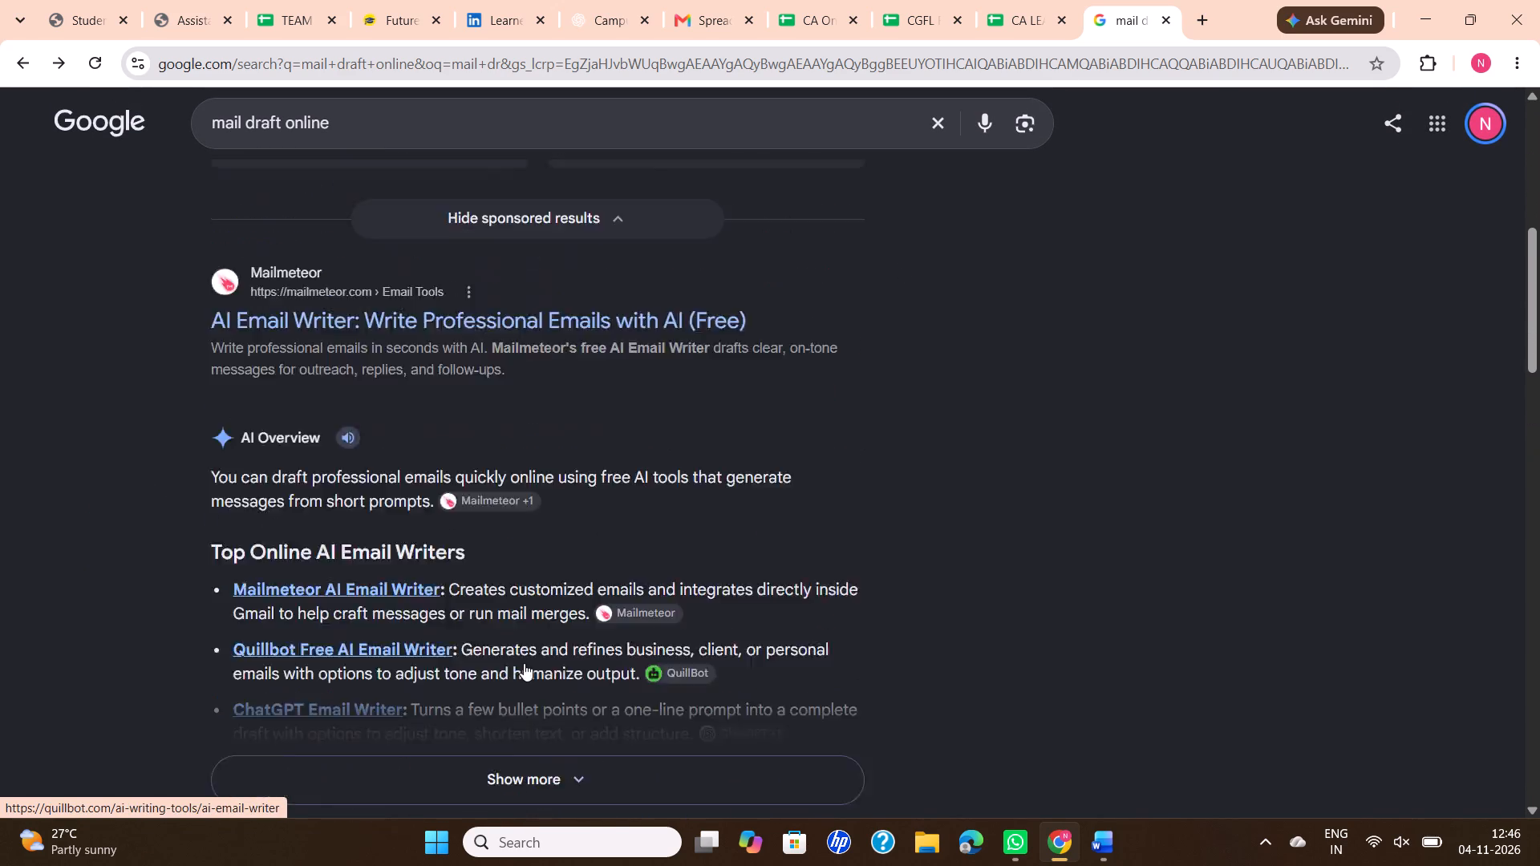
# Close the search results page for "mail draft online" and return to the CA leads sheet.
pyautogui.scroll(1, 524, 663)
pyautogui.scroll(3, 847, 311)
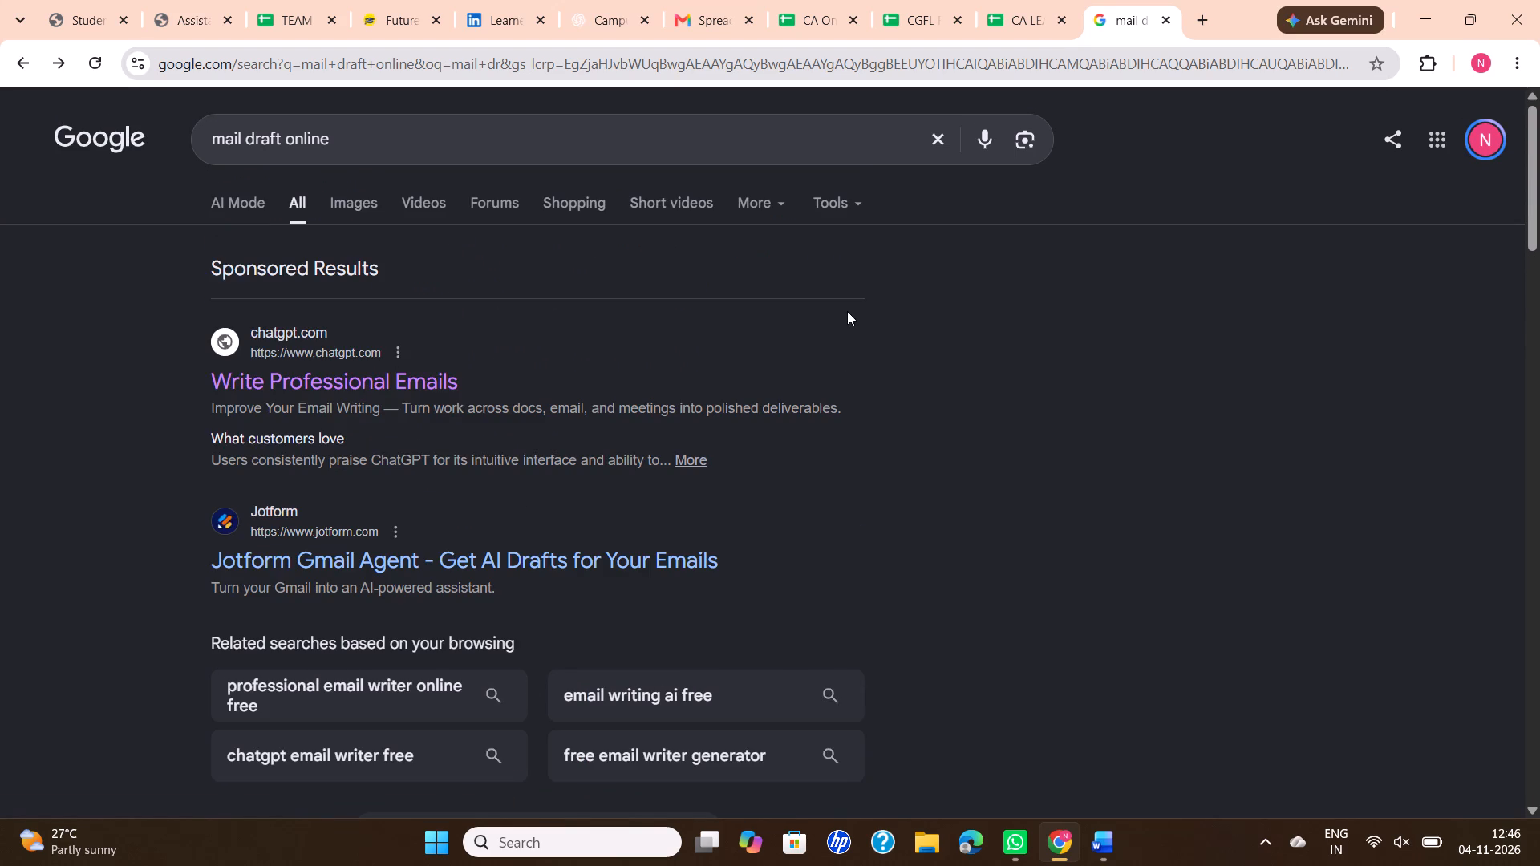
pyautogui.click(1166, 20)
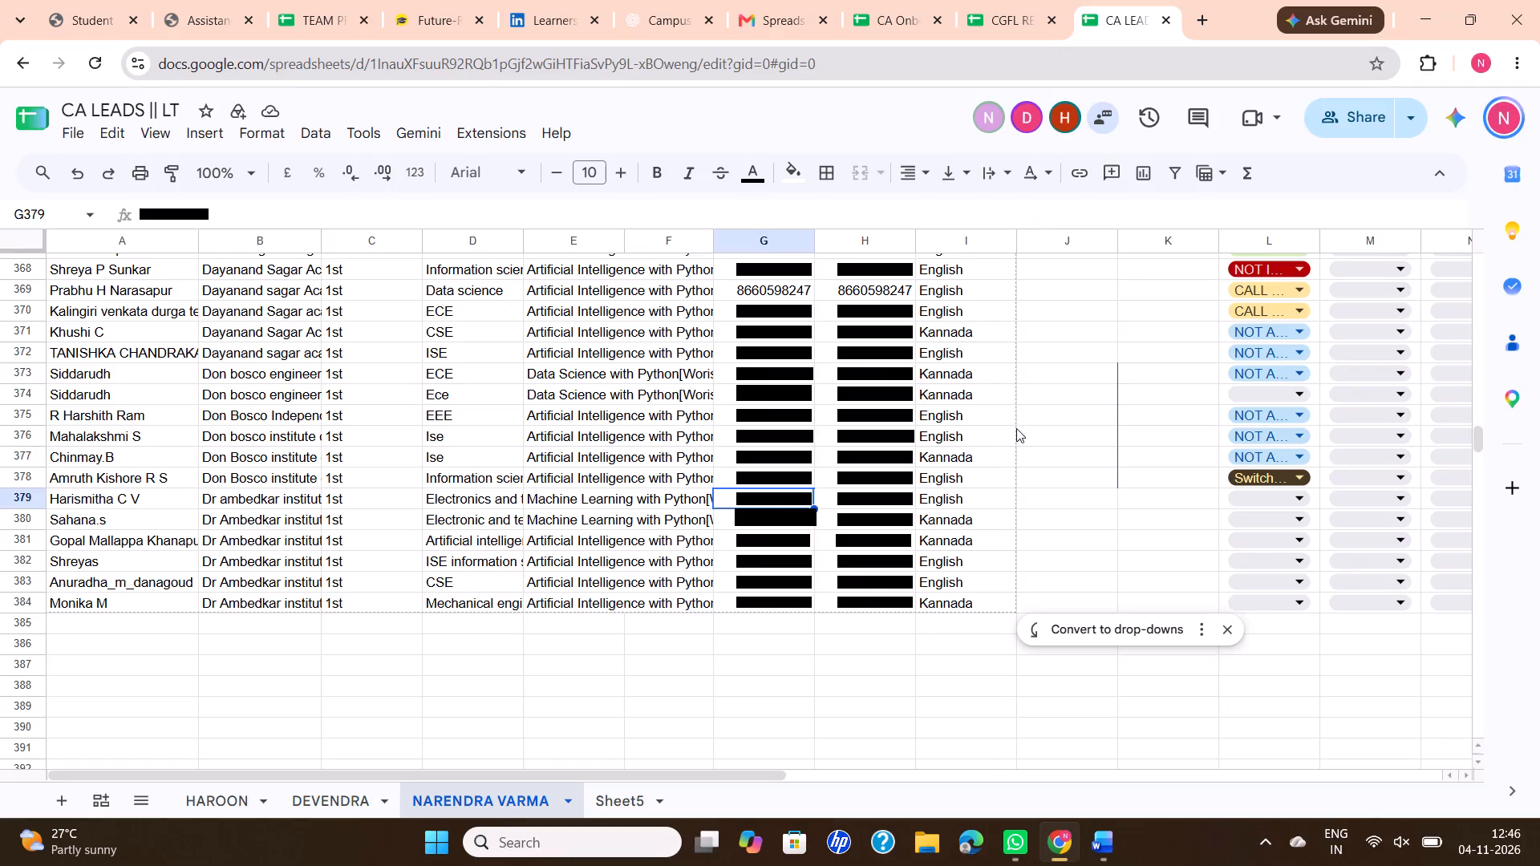
# Open the call status choices for the lead in row 379.
pyautogui.click(1238, 496)
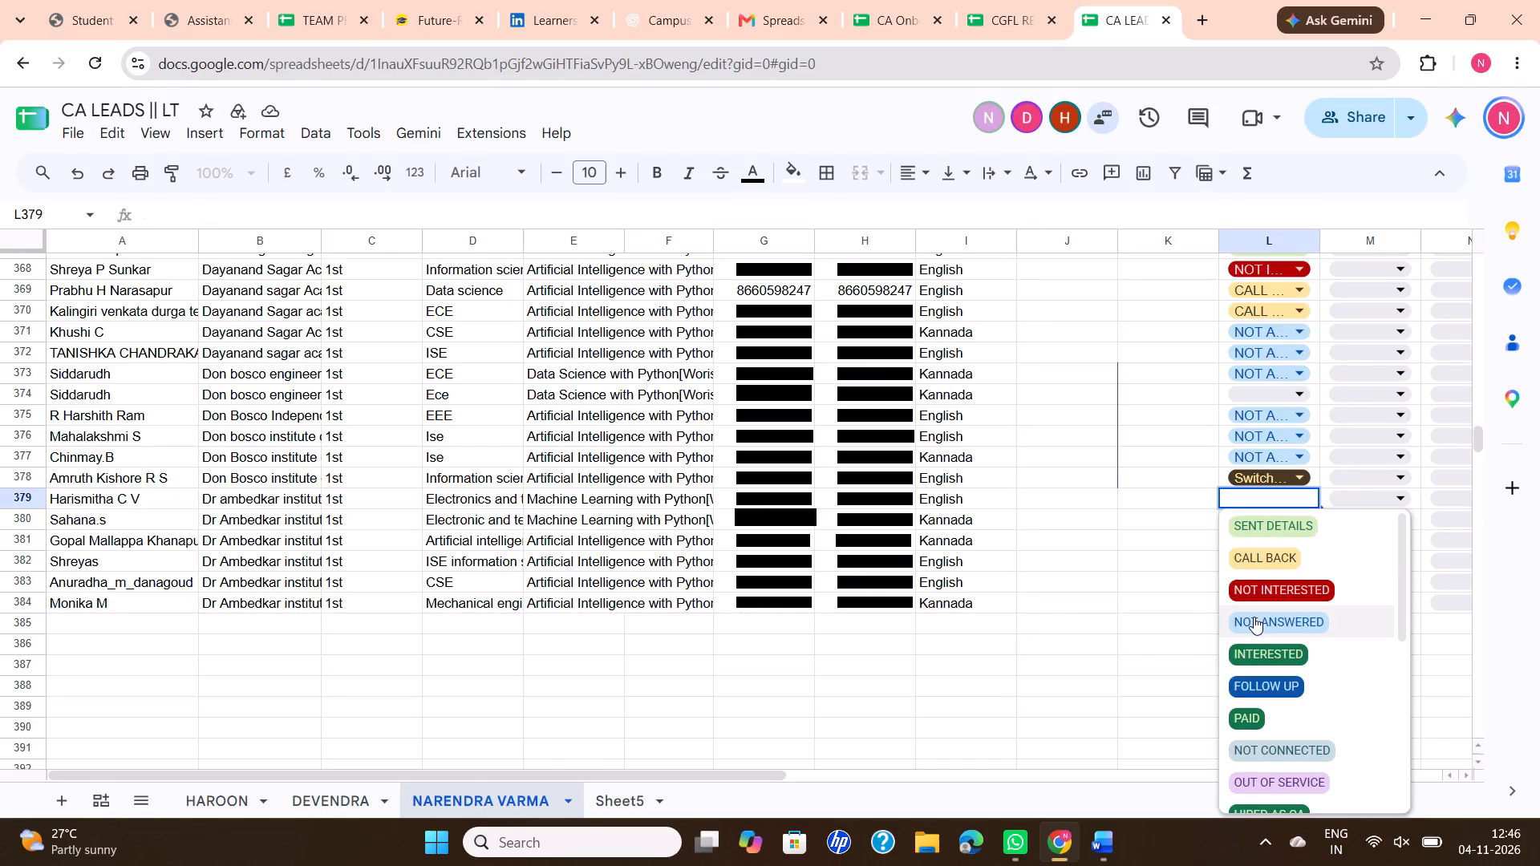
# Set the call status of the lead in row 379 to NOT ANSWERED.
pyautogui.click(1254, 617)
pyautogui.click(1173, 512)
# Select the first contact number of the lead in row 380 for the next call.
pyautogui.hscroll(3, 1173, 512)
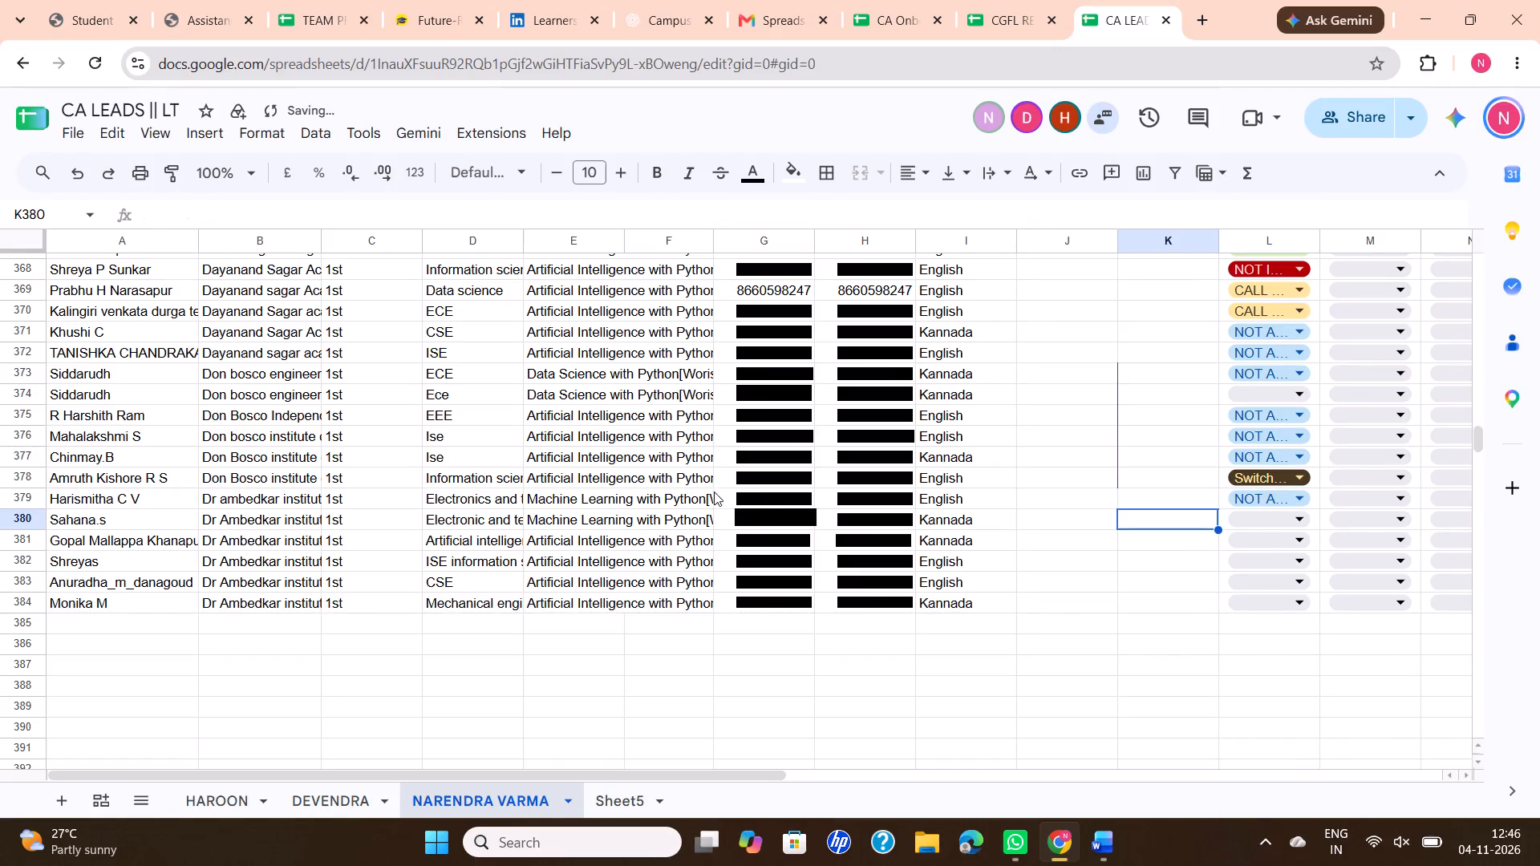
pyautogui.click(758, 520)
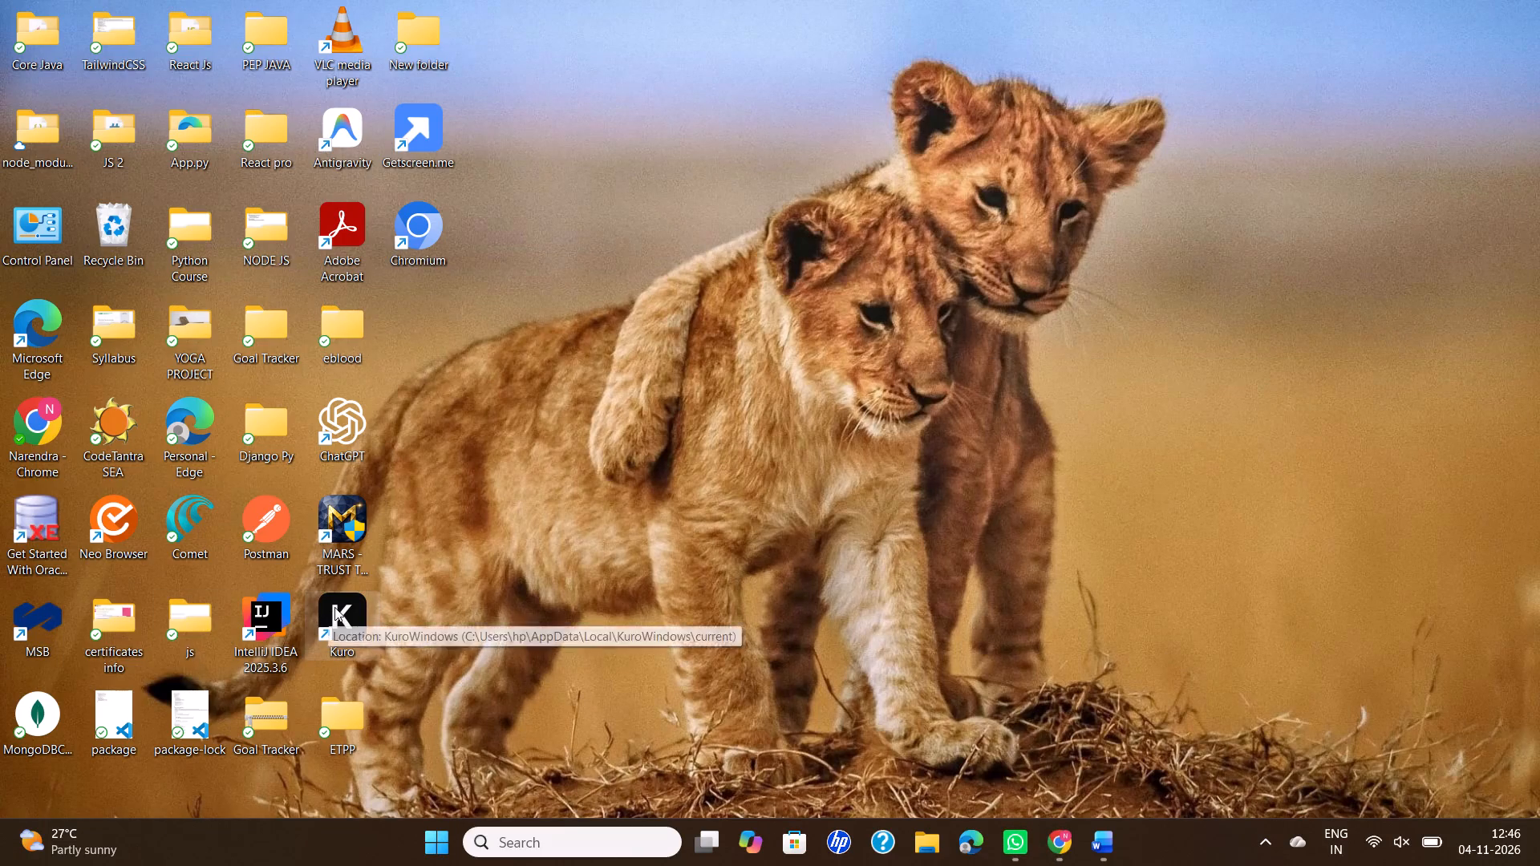
# Switch to the desktop and launch the Kuro application.
pyautogui.doubleClick(334, 607)
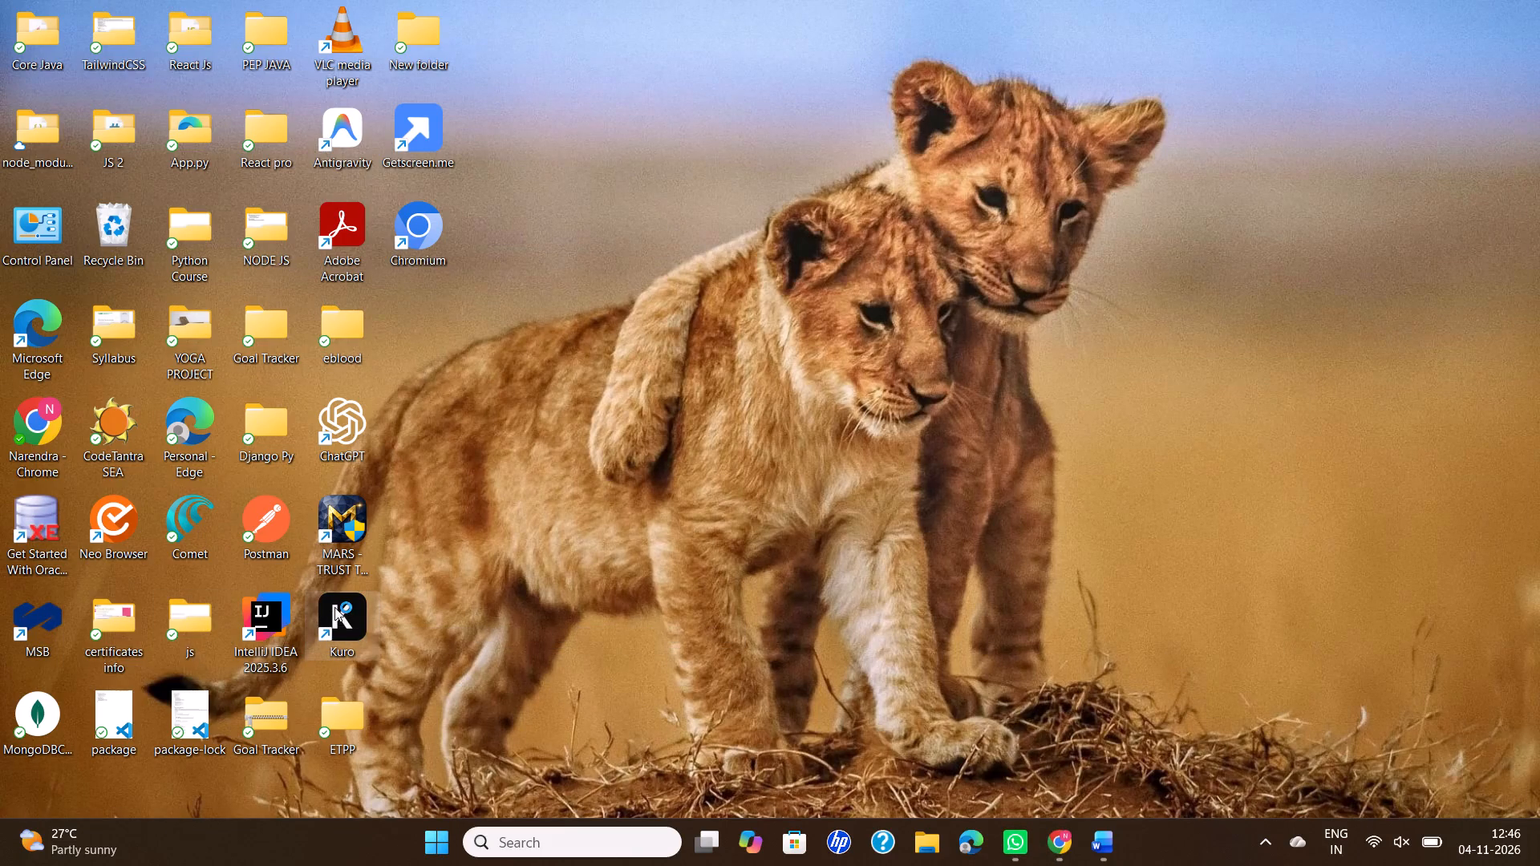
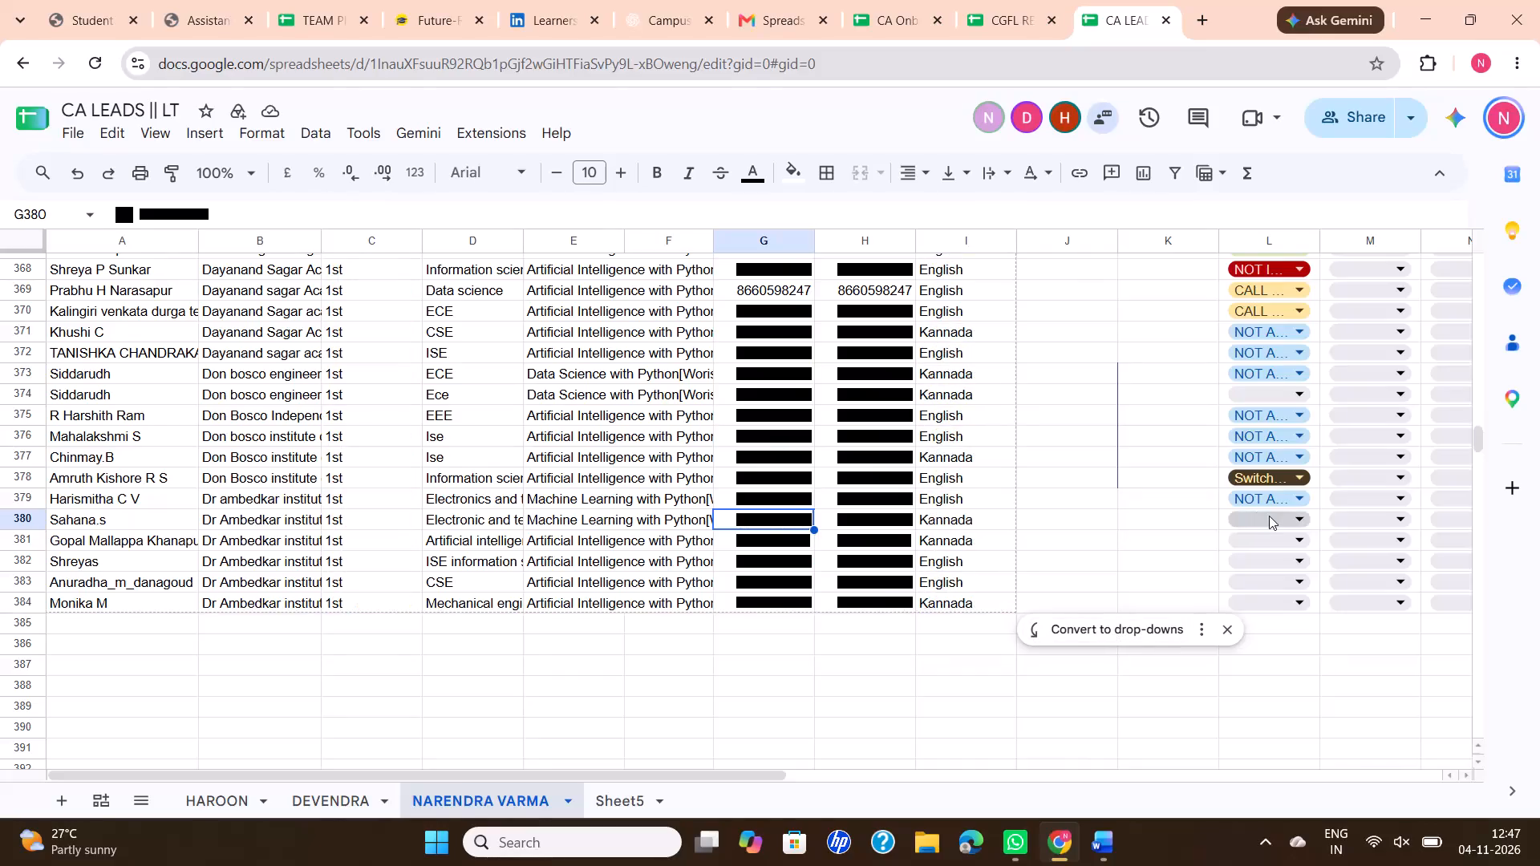
# Set the call status of the lead in row 380 to NOT ANSWERED.
pyautogui.click(1254, 517)
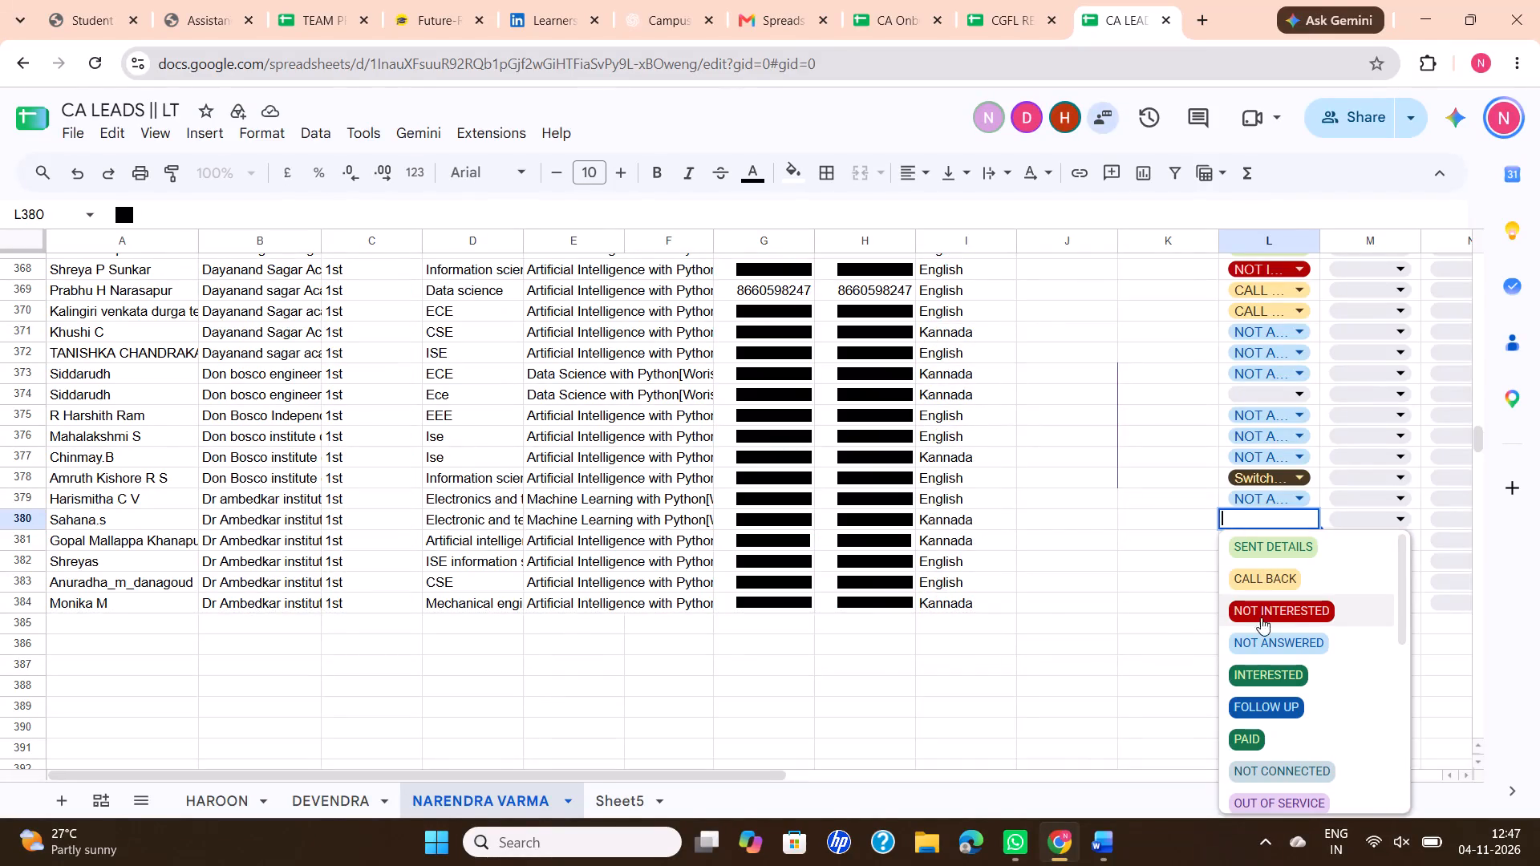
pyautogui.click(1260, 624)
pyautogui.click(1253, 518)
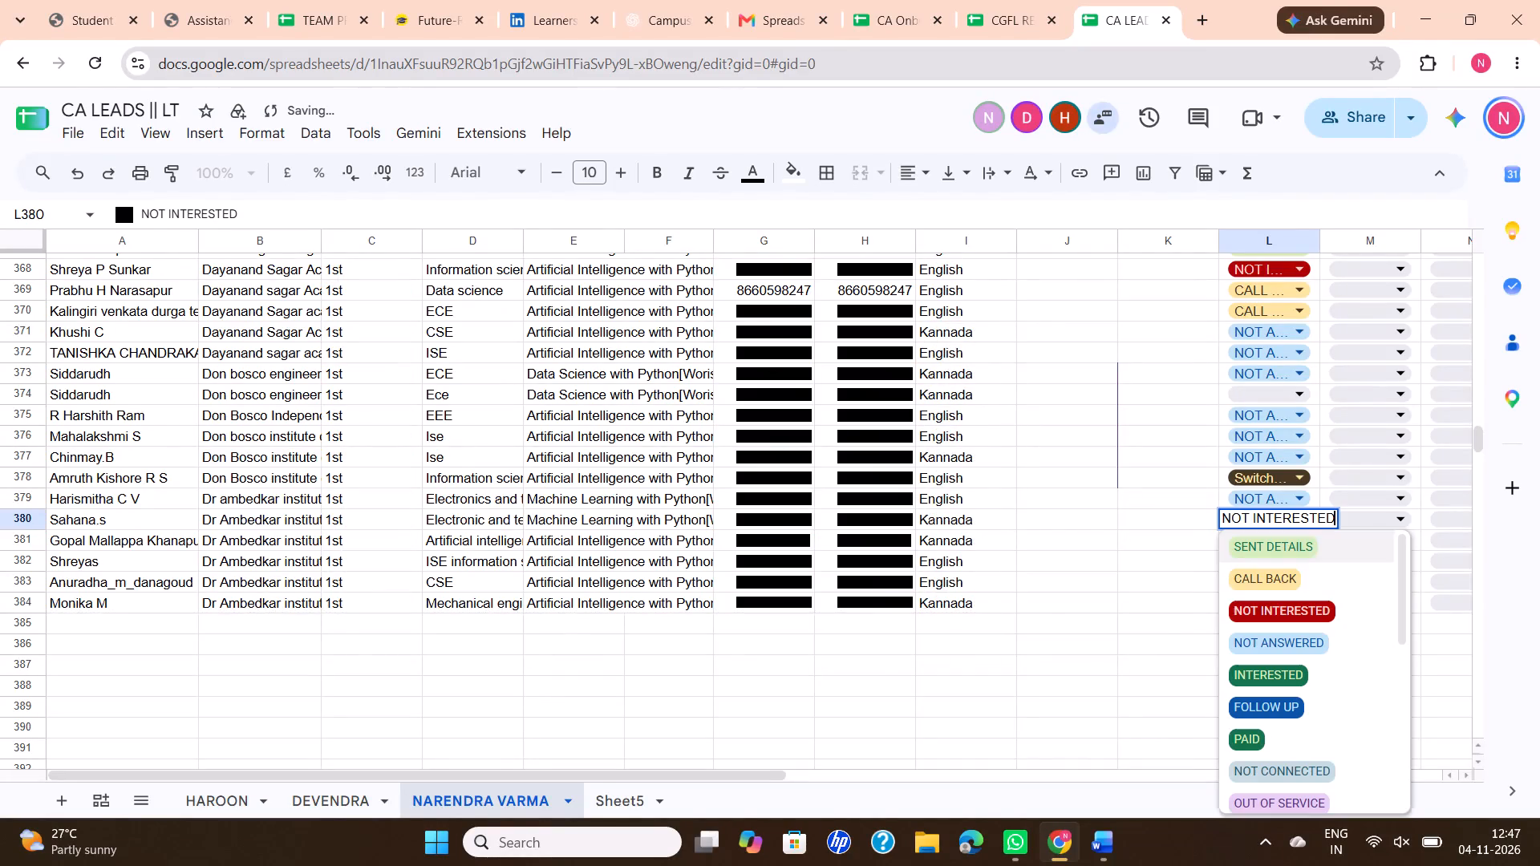
pyautogui.click(1265, 629)
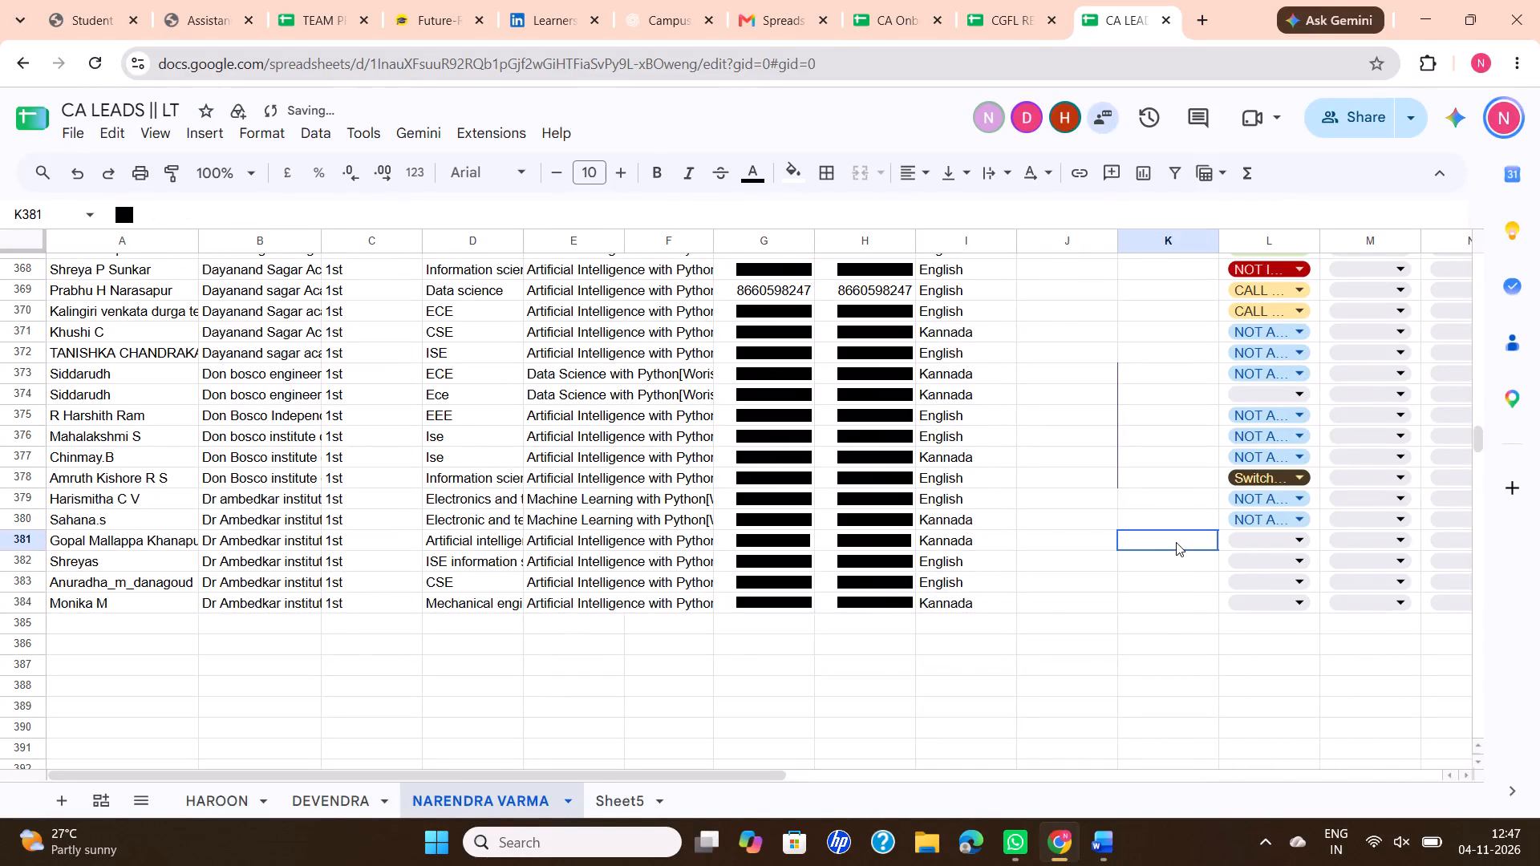
# Check the full name of the lead in row 381 and select their first contact number for the next call.
pyautogui.click(1176, 542)
pyautogui.hscroll(2, 1176, 542)
pyautogui.click(839, 548)
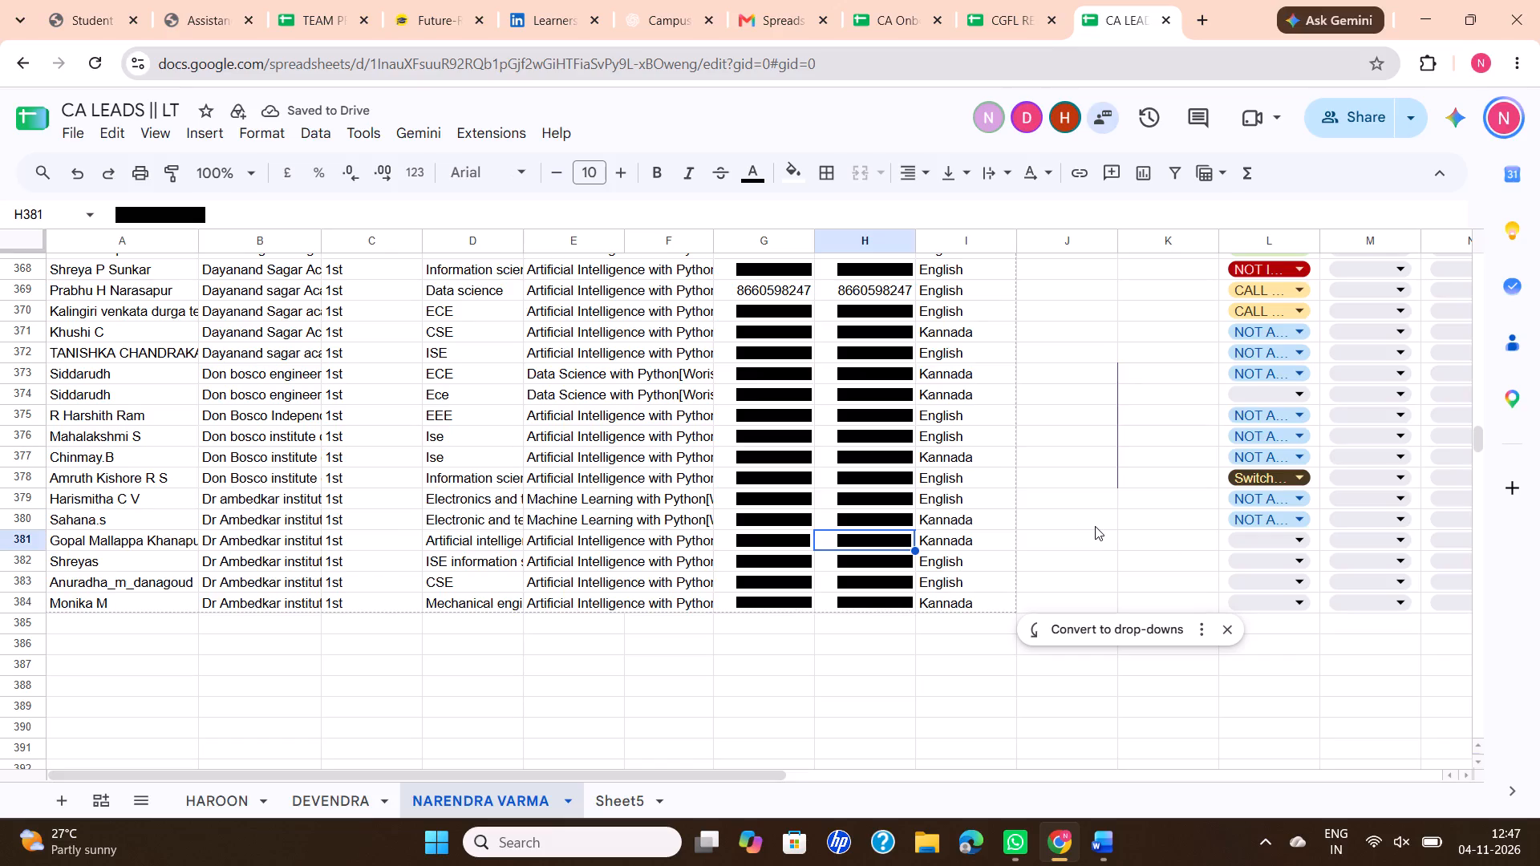
pyautogui.tripleClick(120, 550)
pyautogui.tripleClick(139, 540)
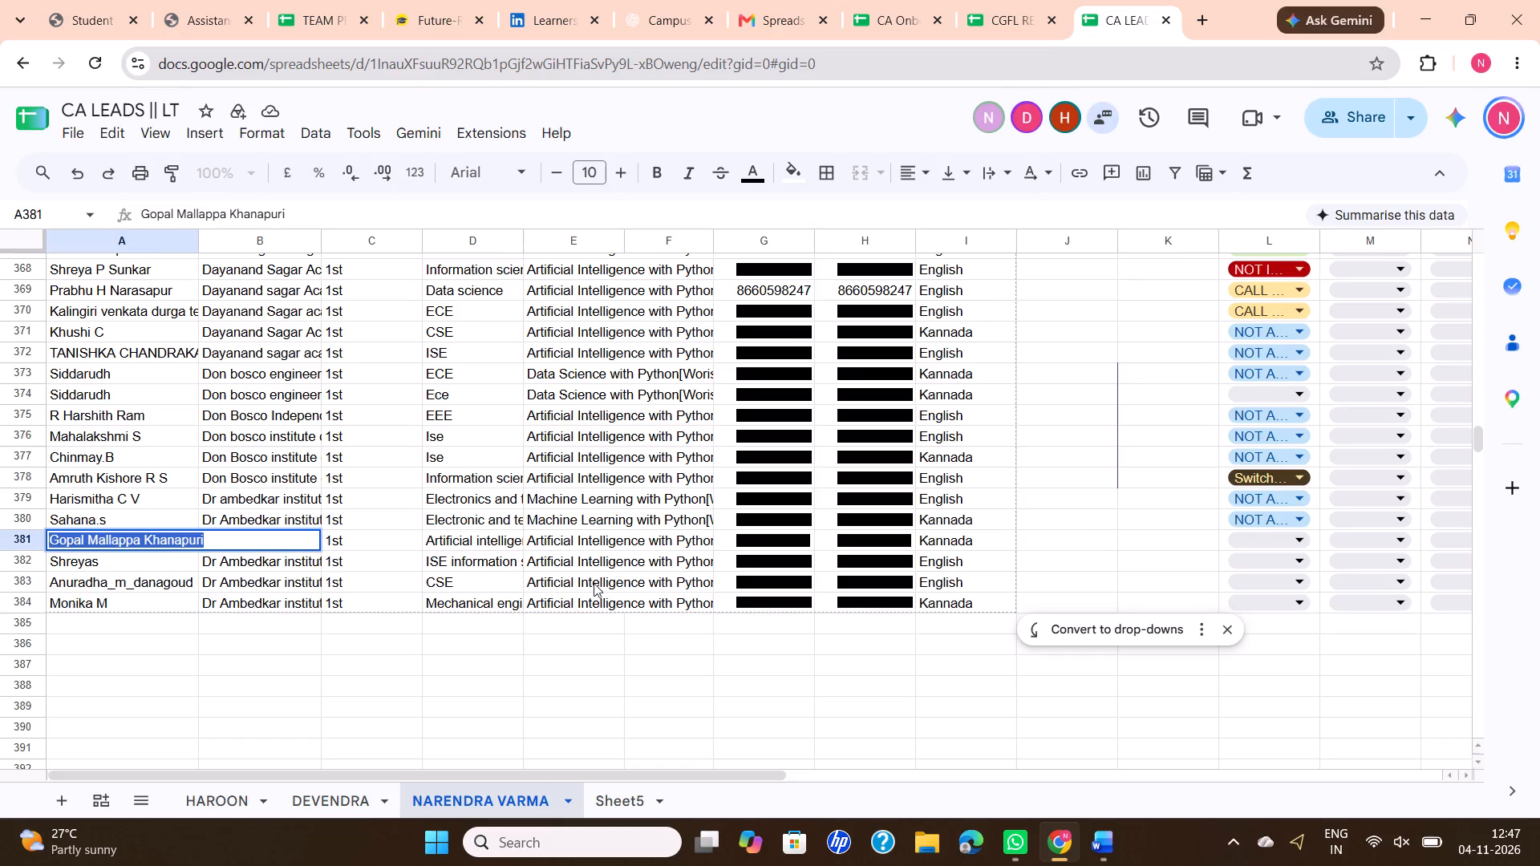
pyautogui.click(753, 539)
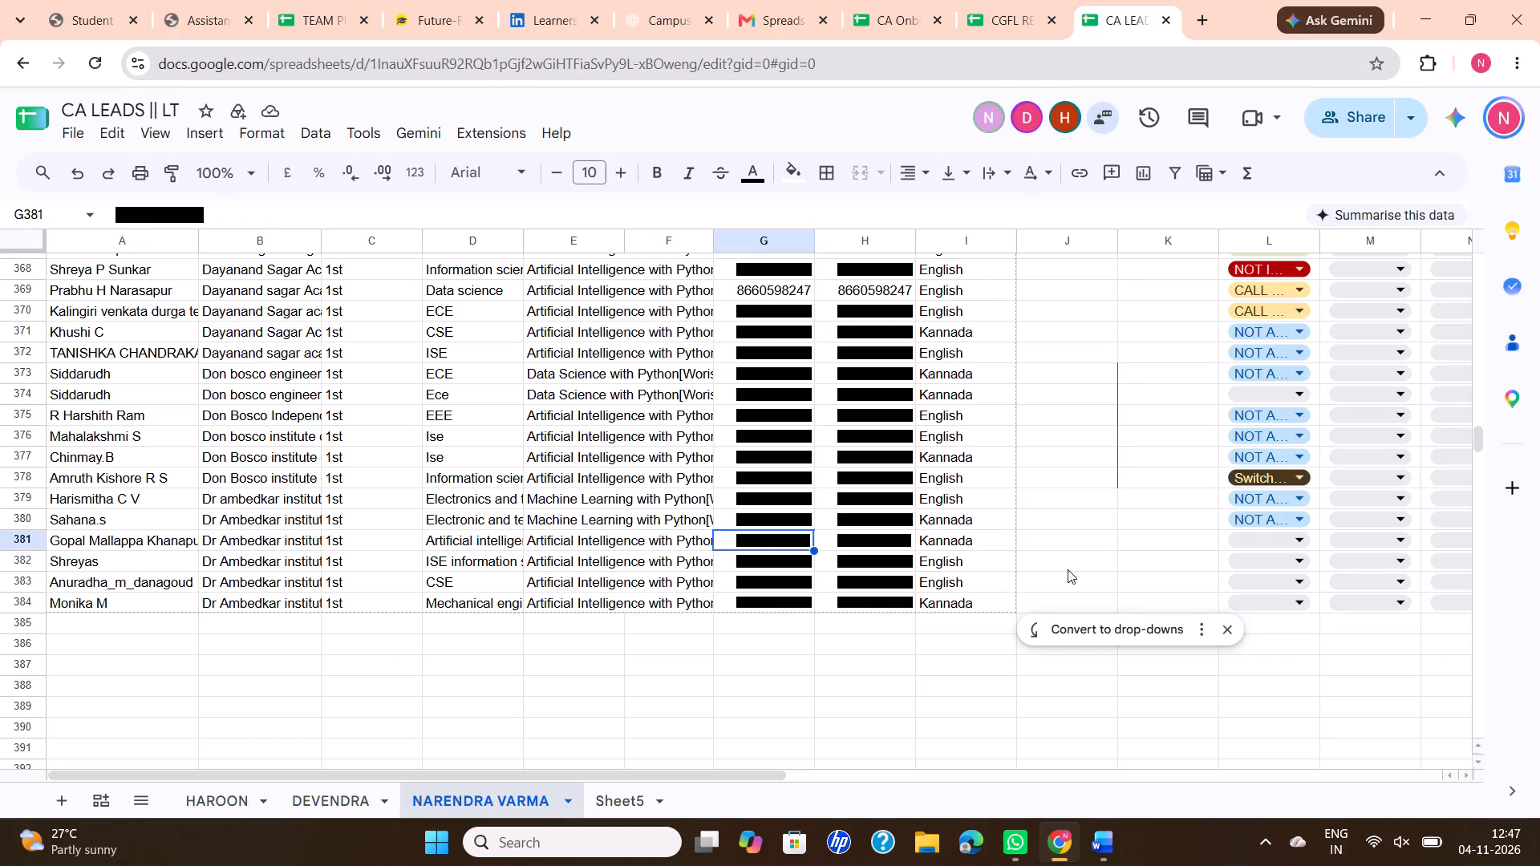
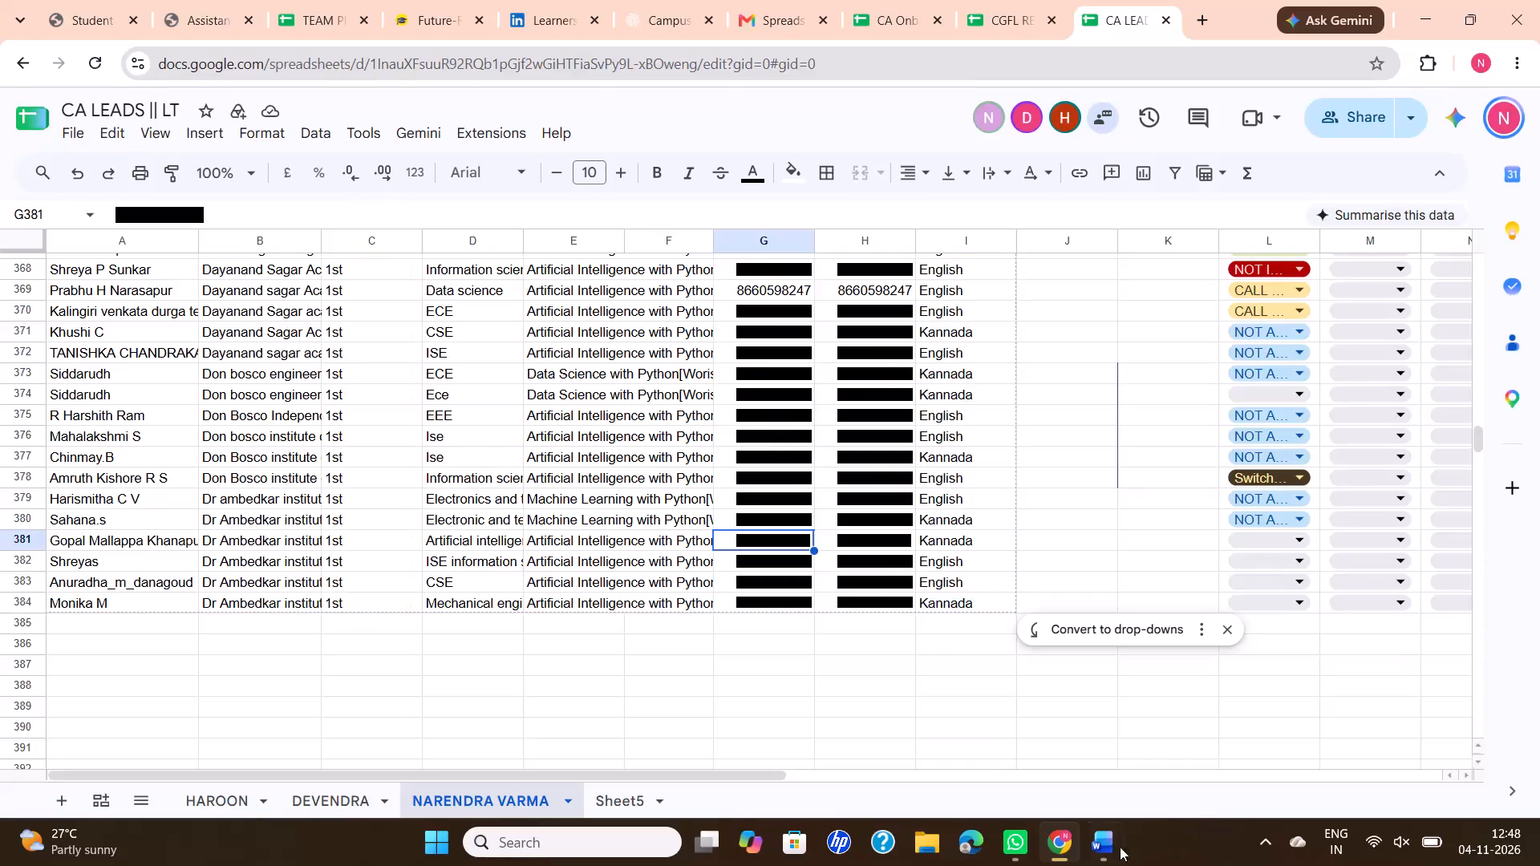
# Switch to the LEAD GEN NEW TEAM document in Word and bring up the introduction of the BDE calling script.
pyautogui.click(1110, 844)
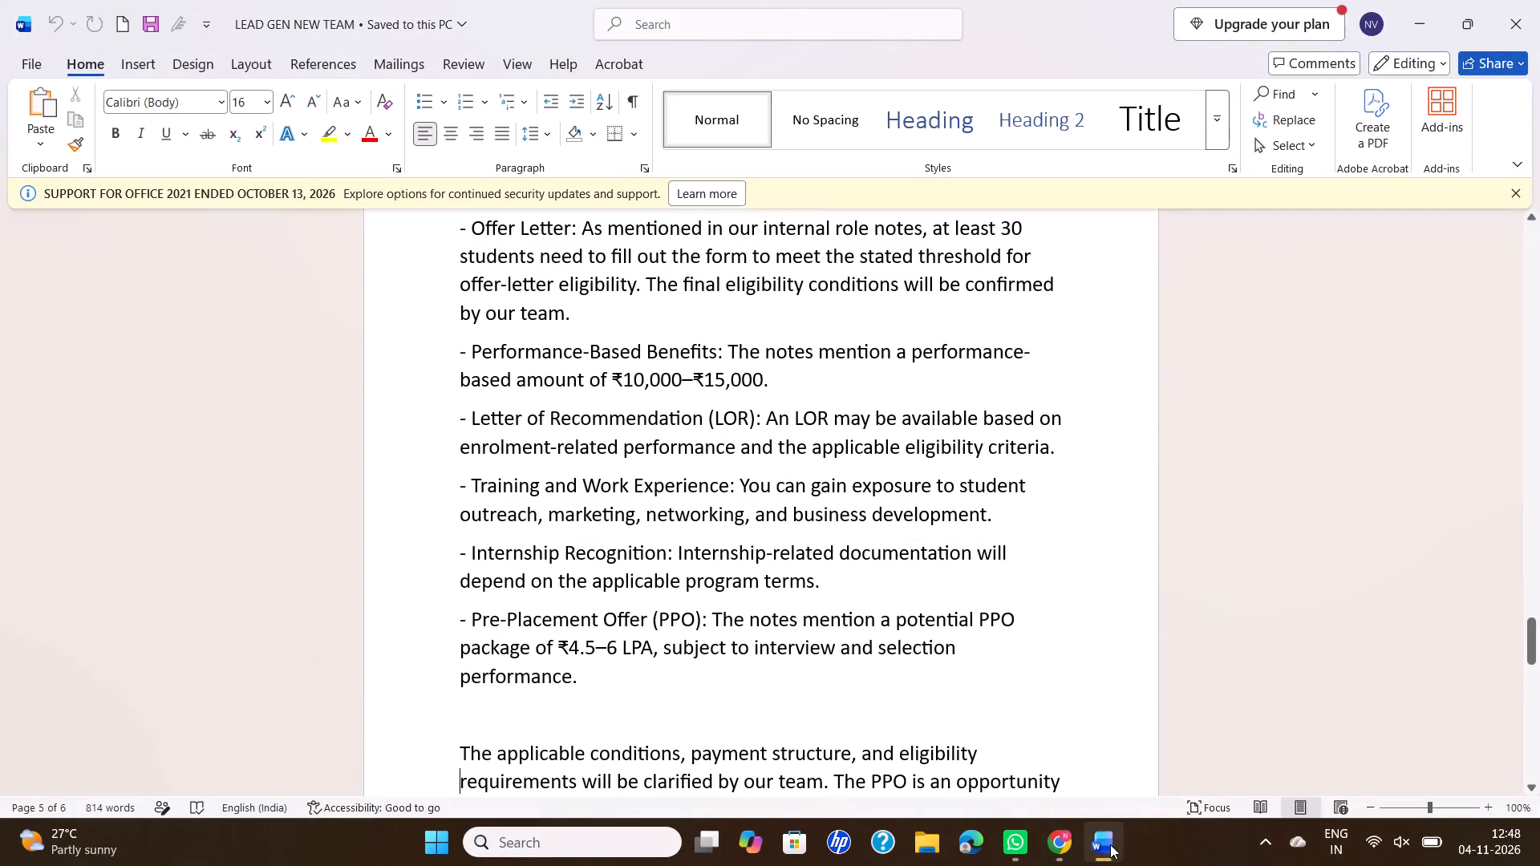
pyautogui.scroll(11, 863, 399)
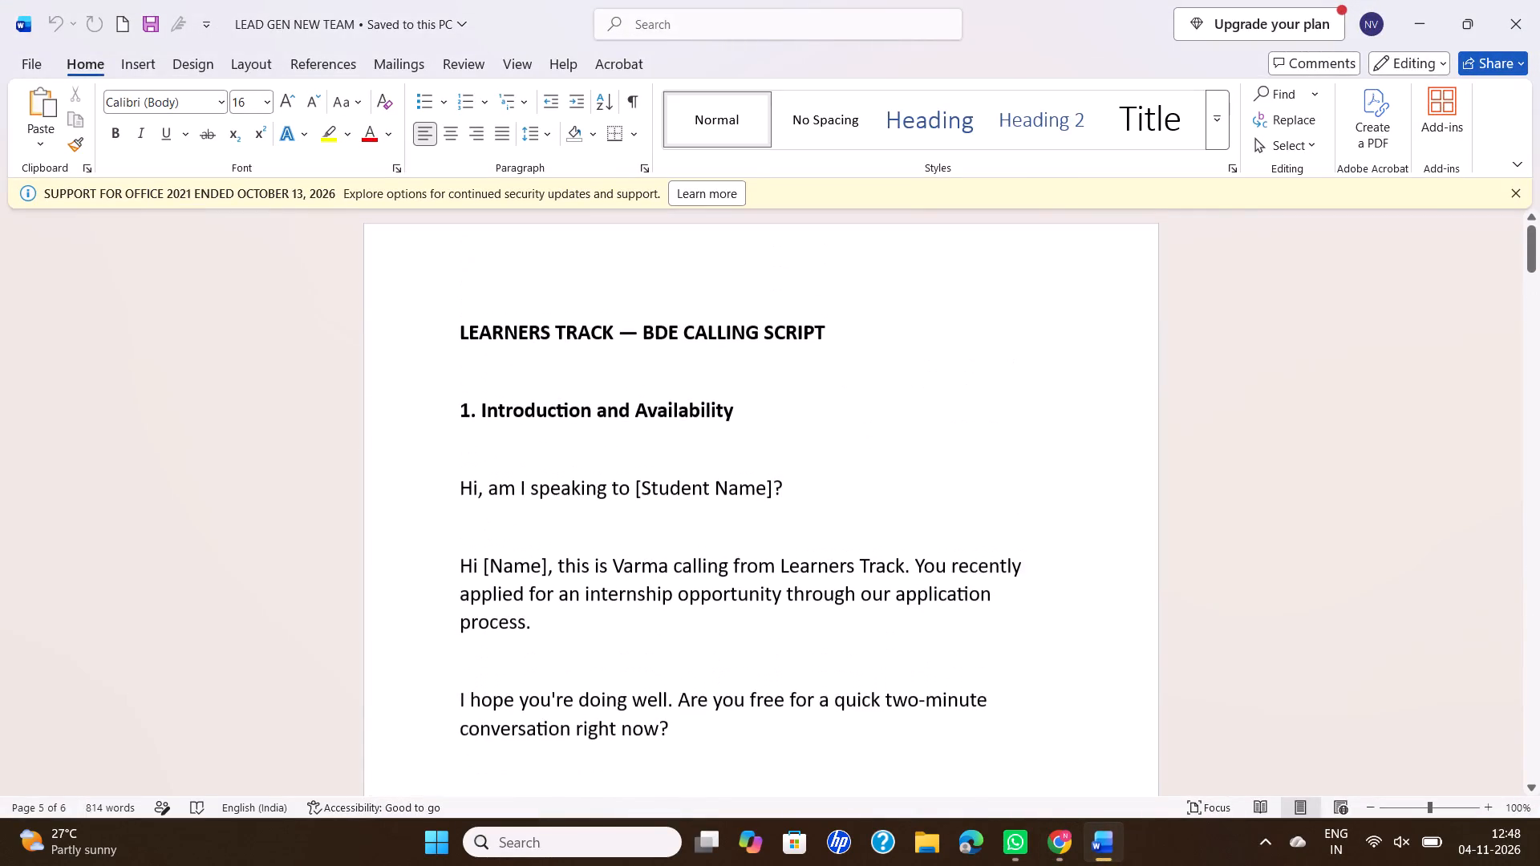
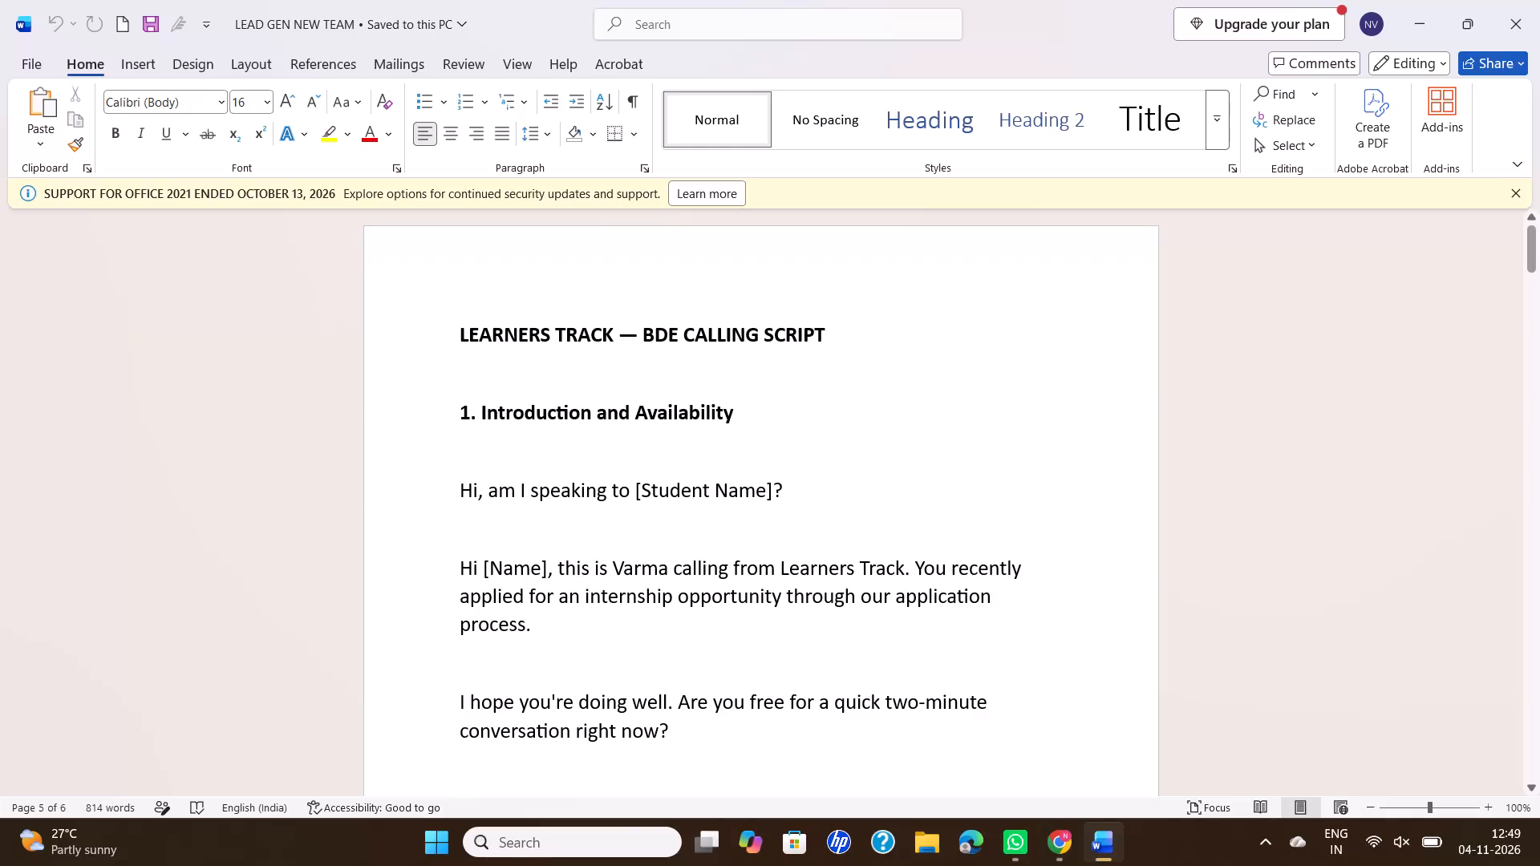
# Switch to the CA LEADS sheet in Chrome and log the row 381 lead as CALL BACK with the remark 4.
pyautogui.click(1060, 840)
pyautogui.hscroll(-1, 1013, 631)
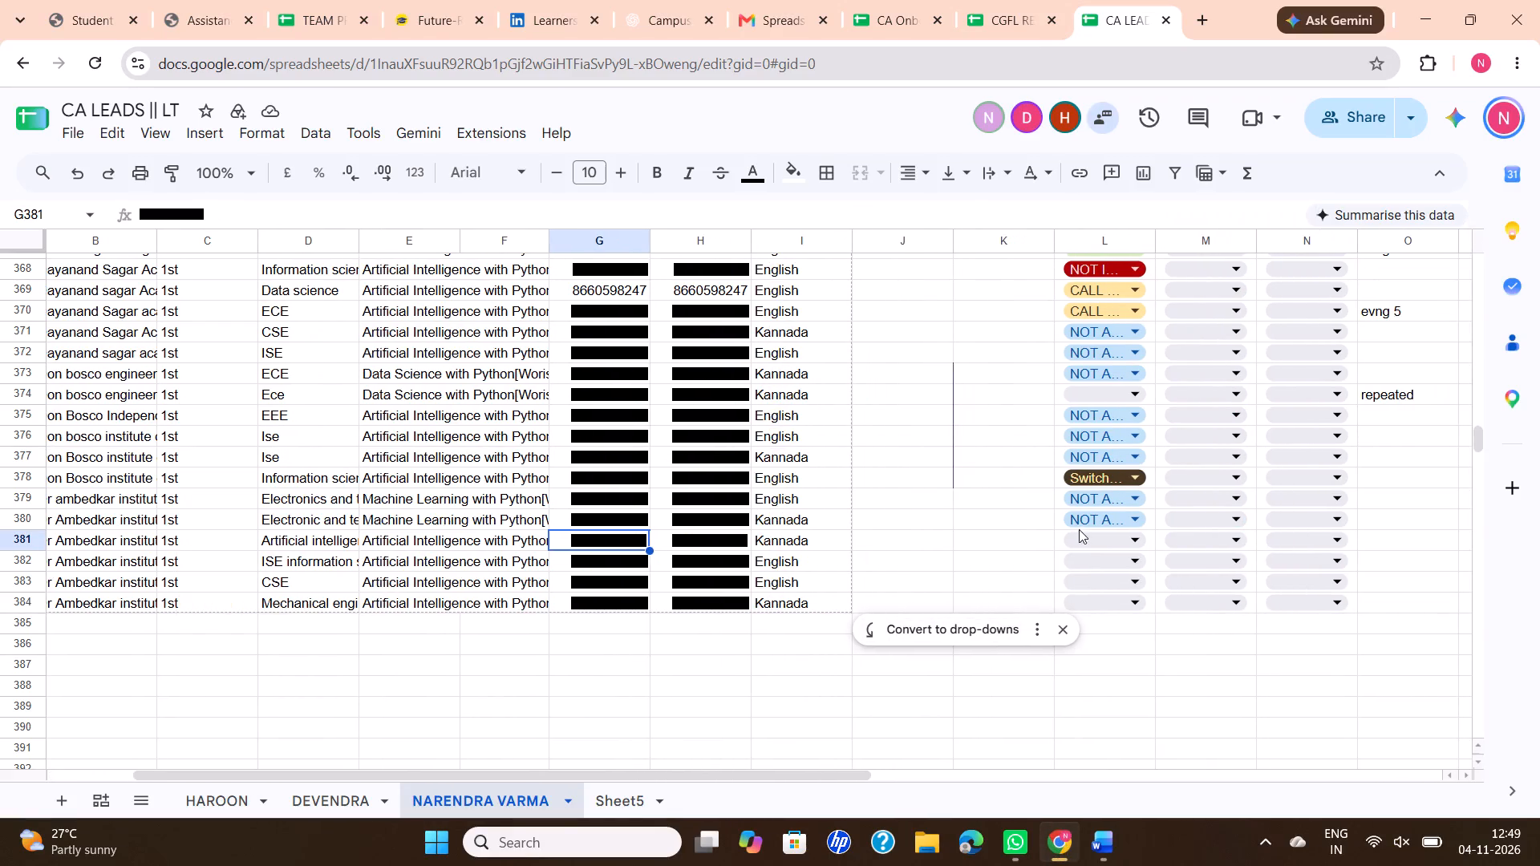
pyautogui.click(1078, 536)
pyautogui.click(1103, 601)
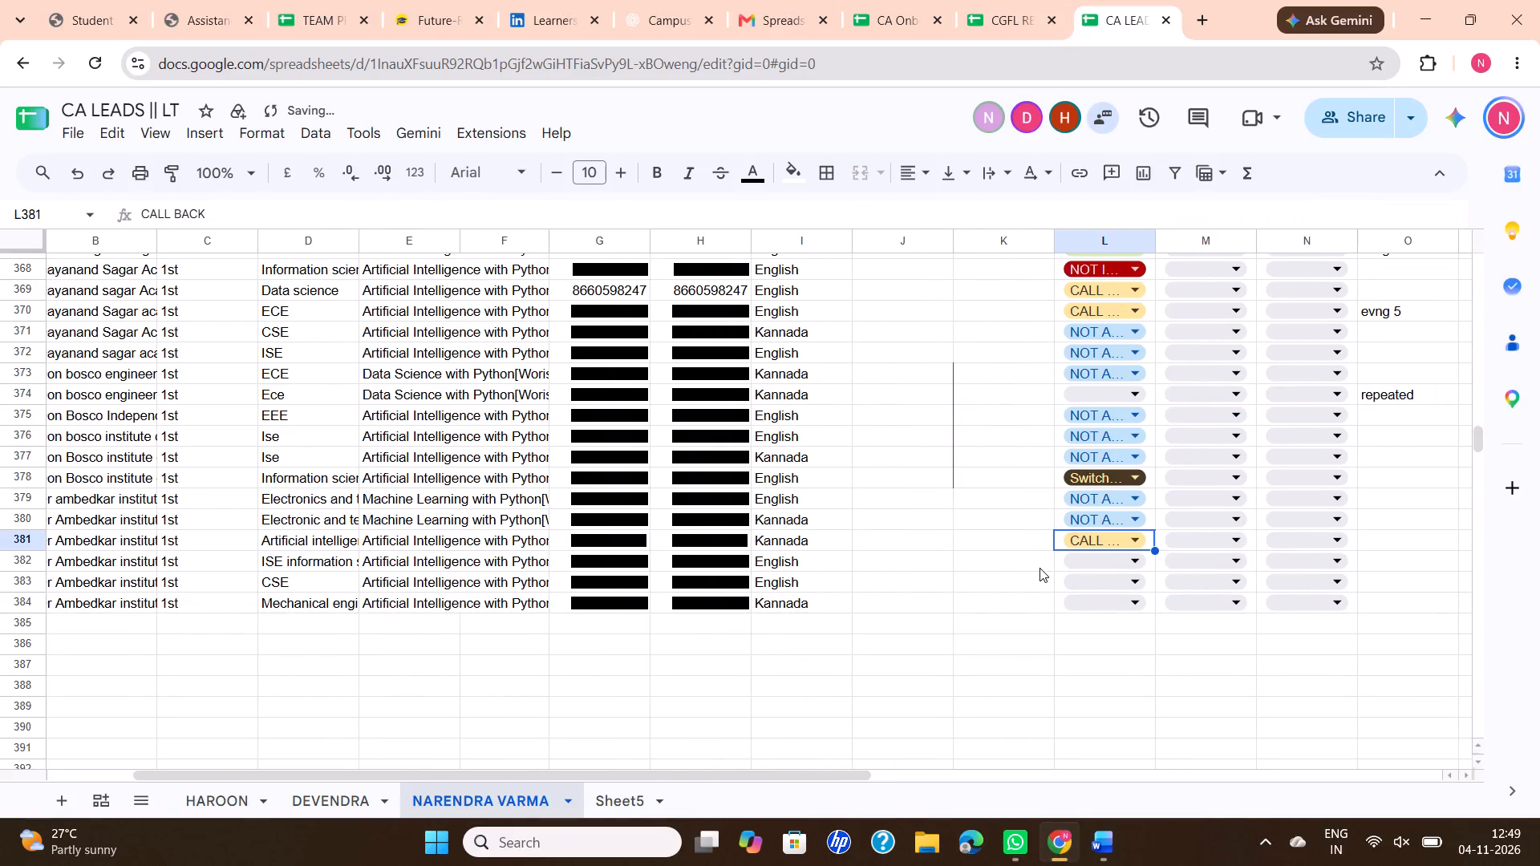
pyautogui.click(1039, 568)
pyautogui.tripleClick(1369, 540)
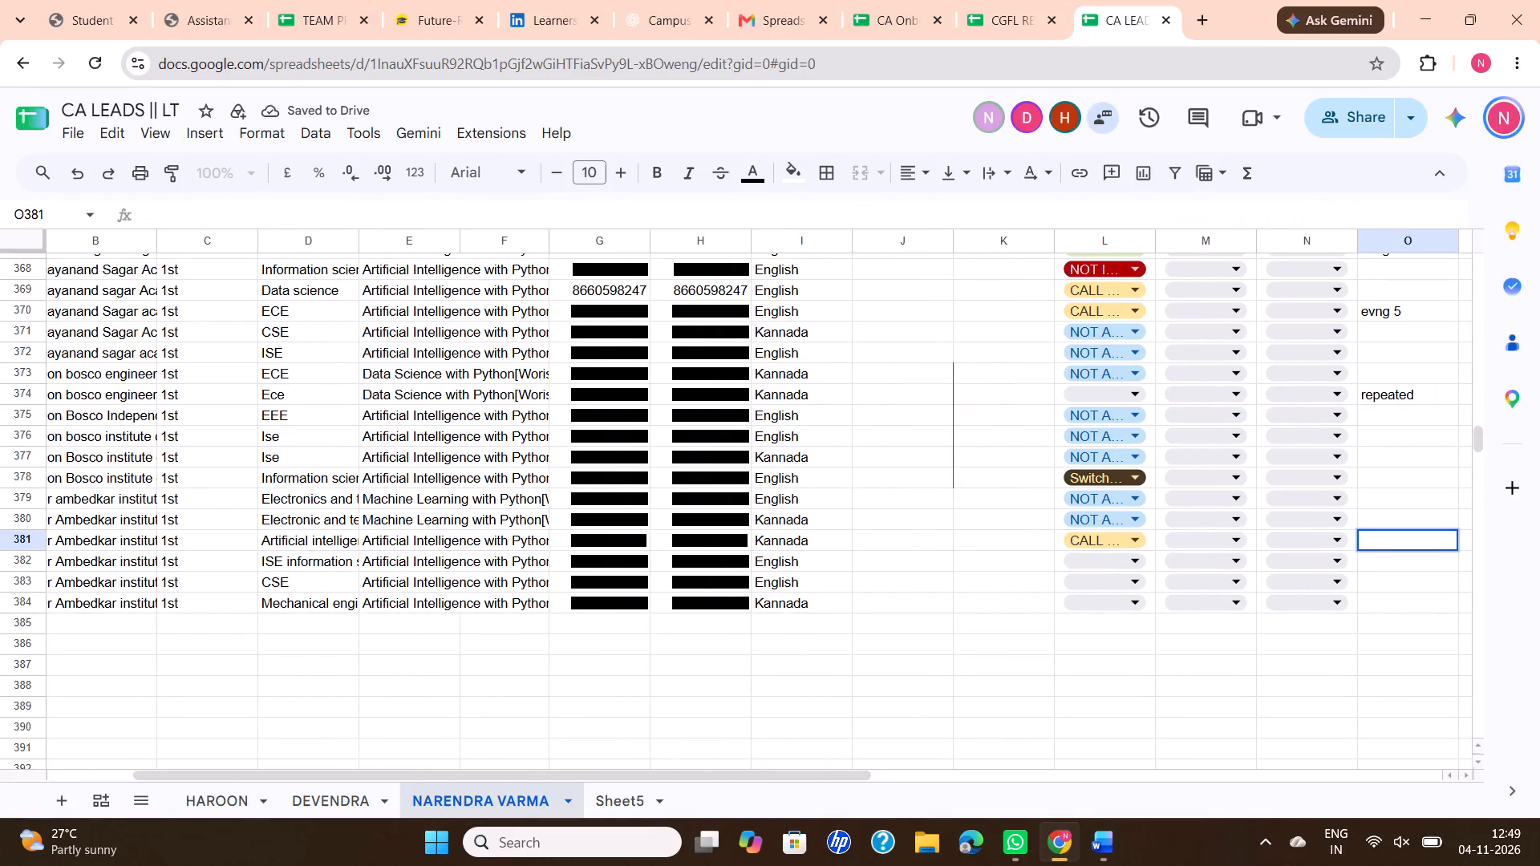
pyautogui.press('4')
pyautogui.click(1032, 557)
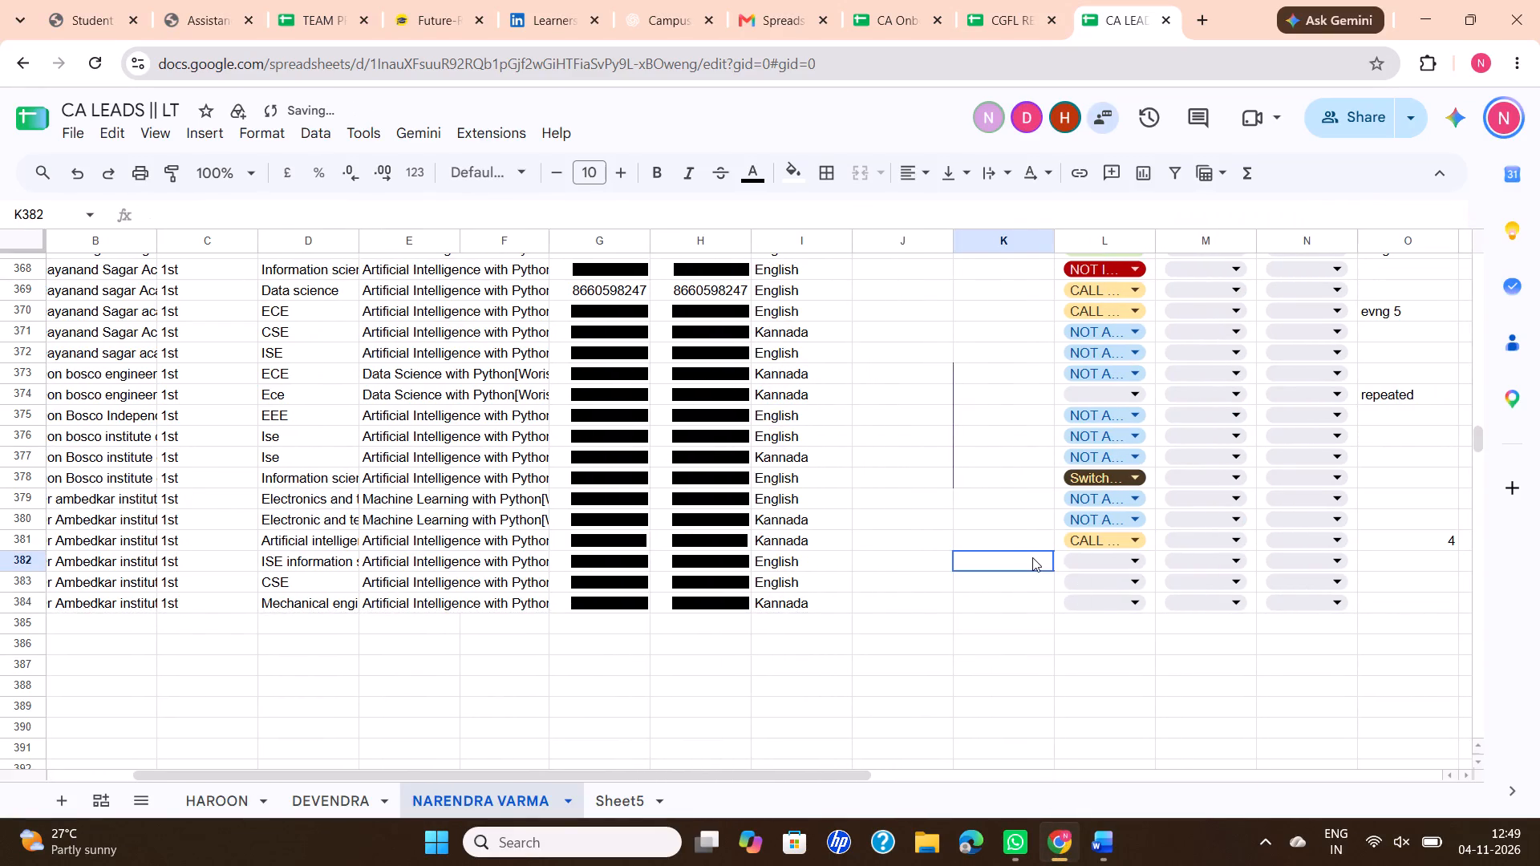
# Select the contact number of the next lead, in row 382, for calling.
pyautogui.hscroll(1, 1032, 557)
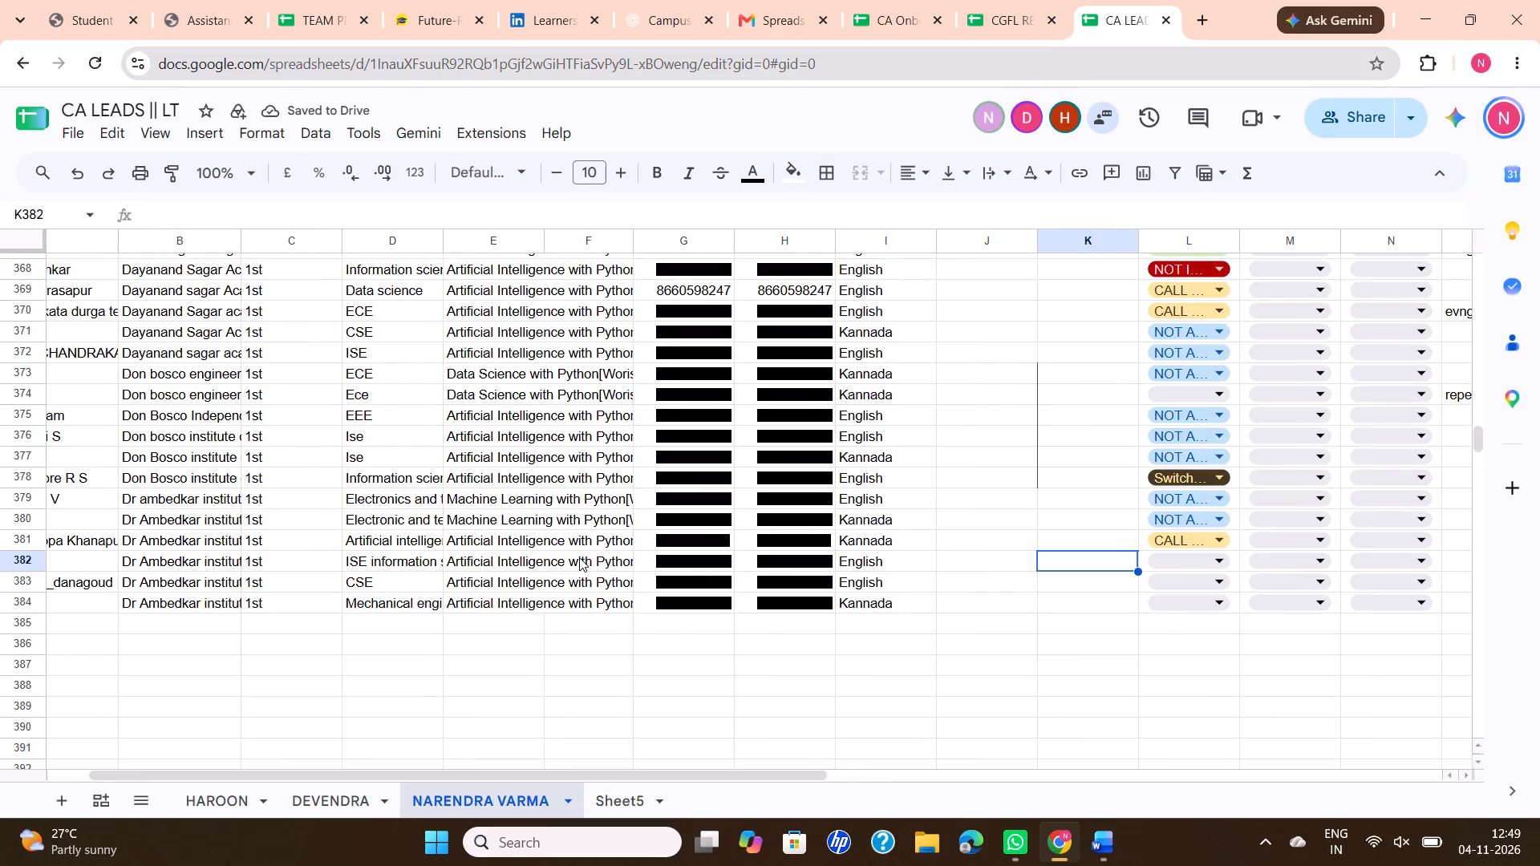
pyautogui.hscroll(4, 579, 557)
pyautogui.click(752, 562)
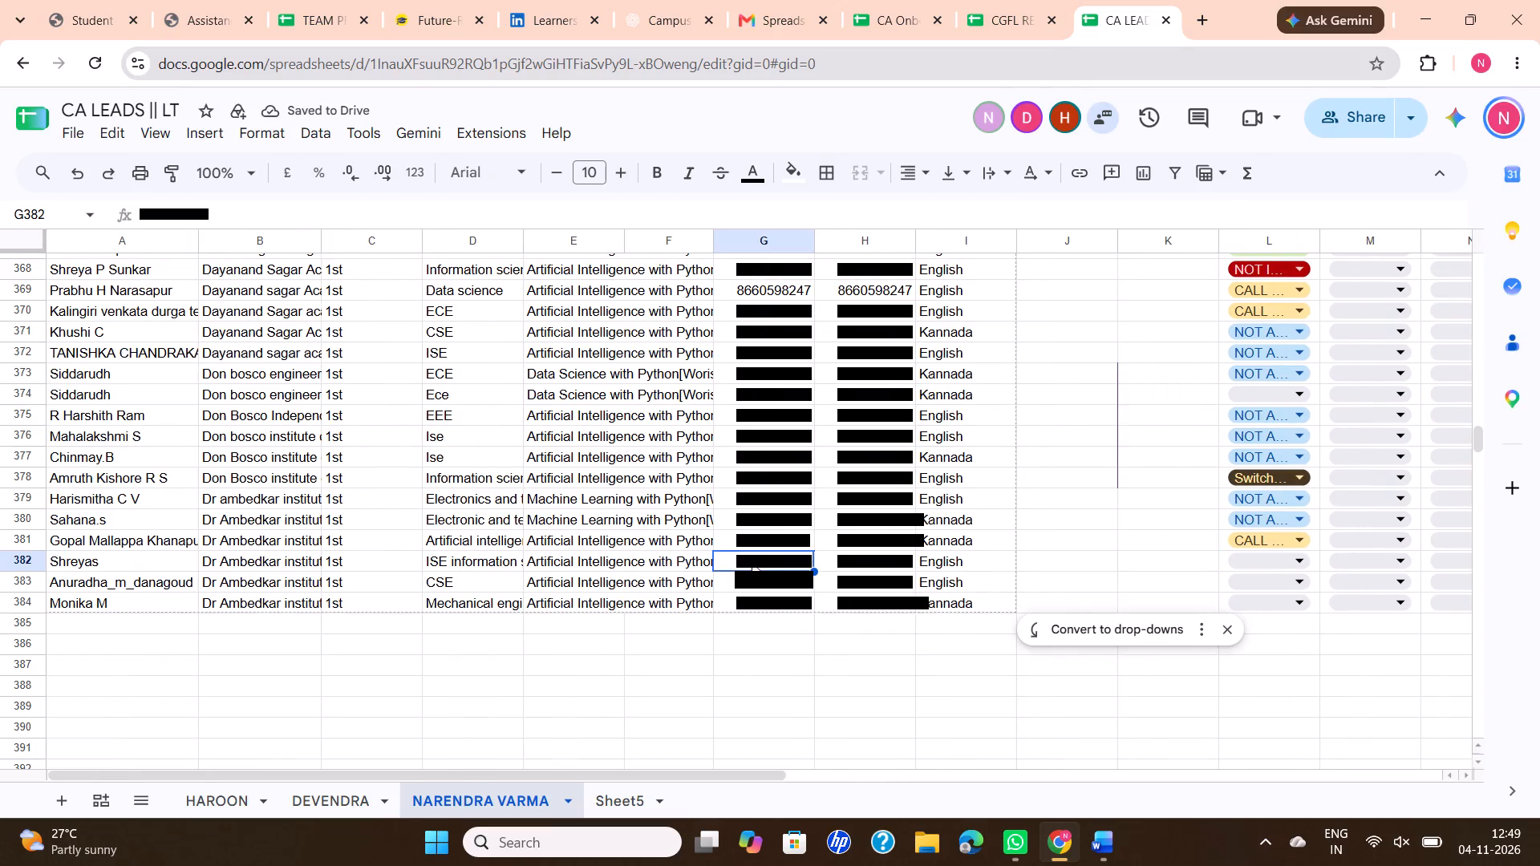
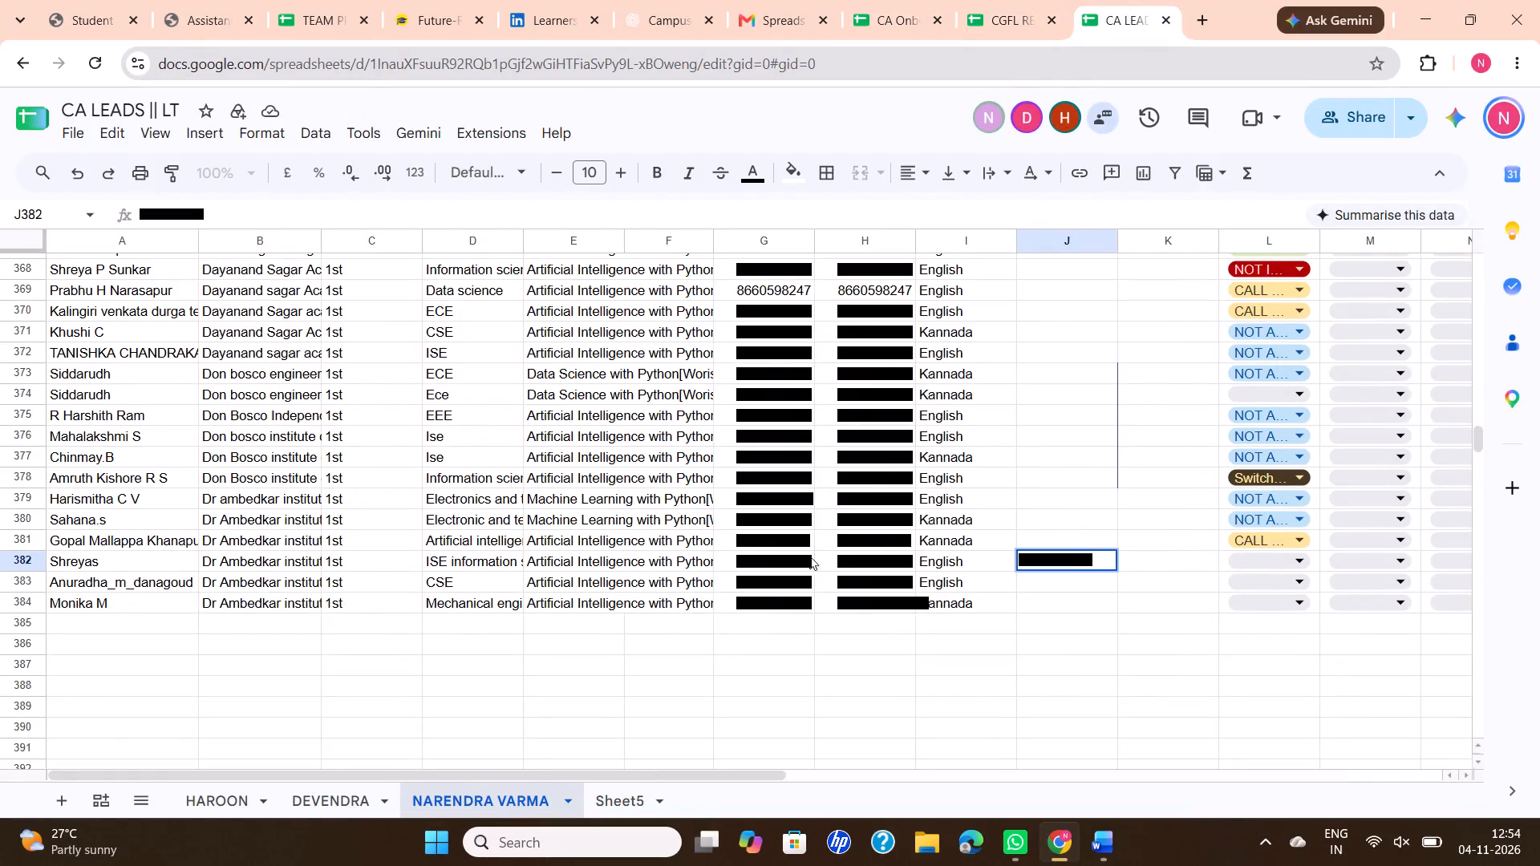
# Finish entering the contact number in column J for the lead in row 382.
pyautogui.click(796, 460)
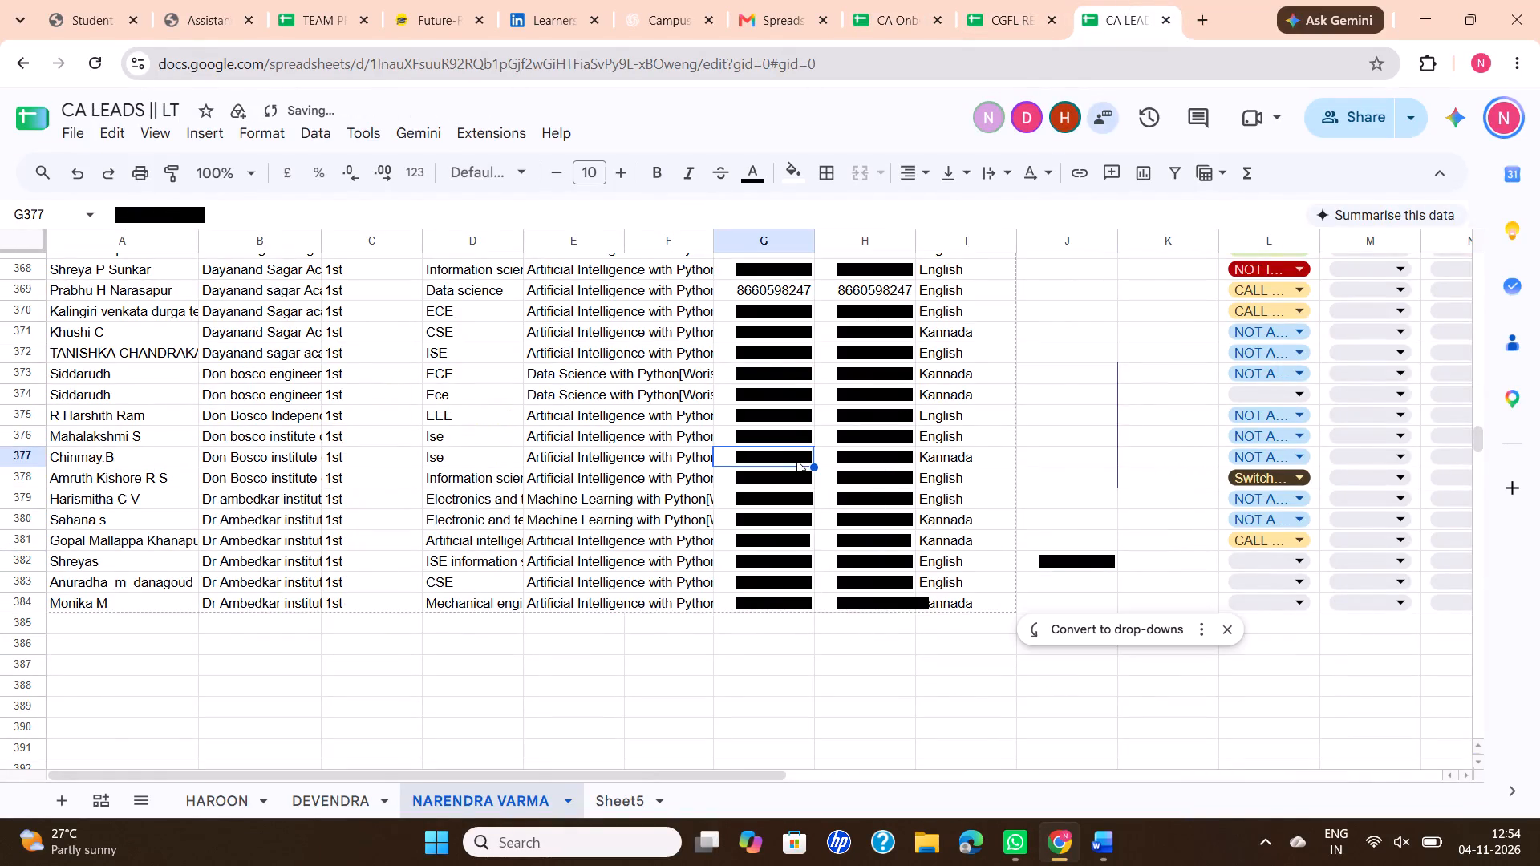
pyautogui.scroll(6, 796, 460)
pyautogui.hscroll(-6, 796, 460)
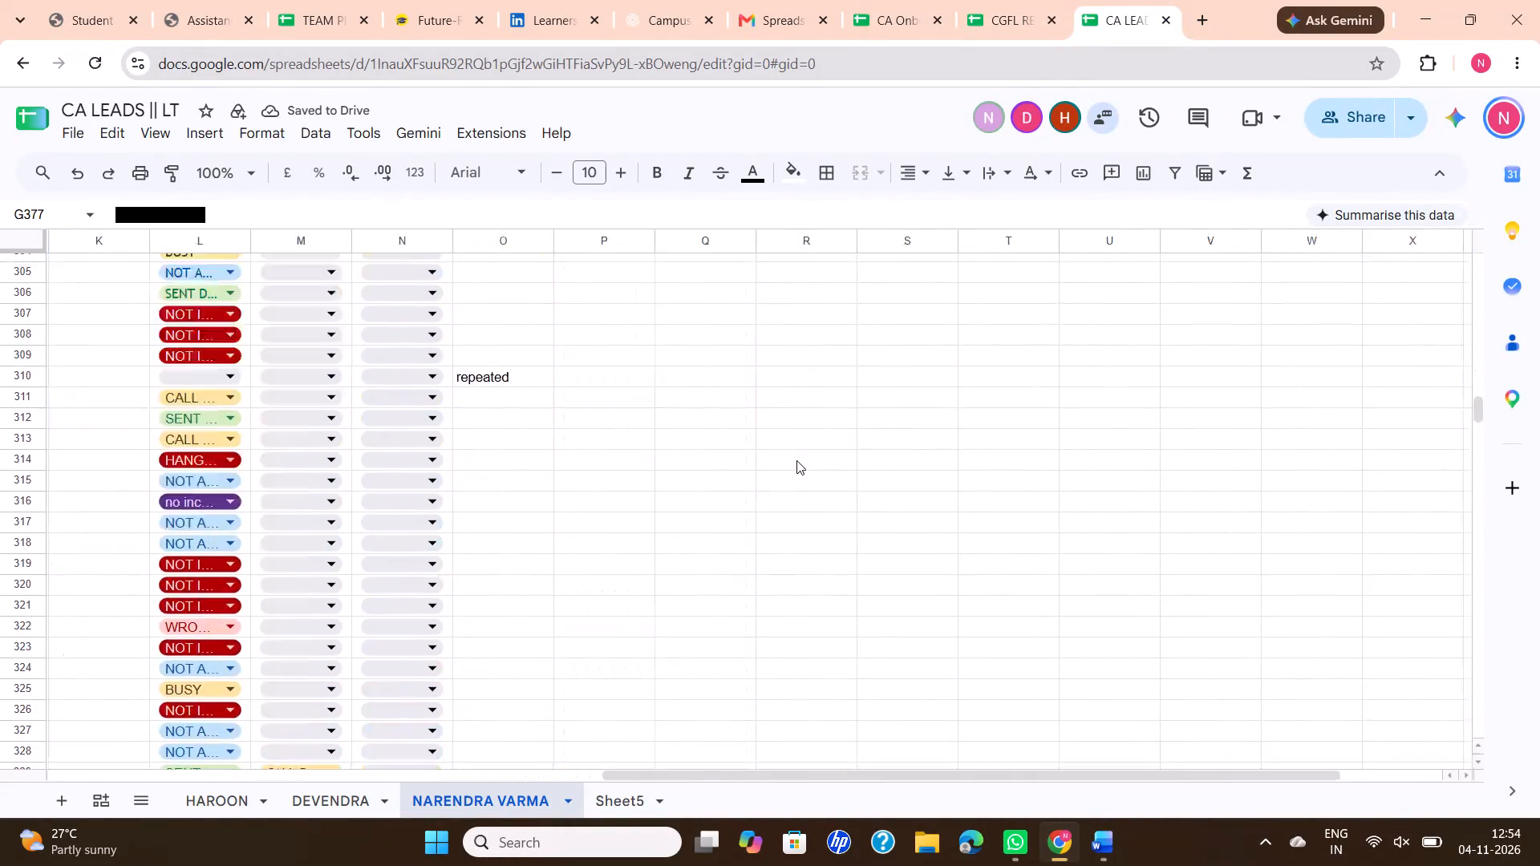
pyautogui.scroll(19, 796, 460)
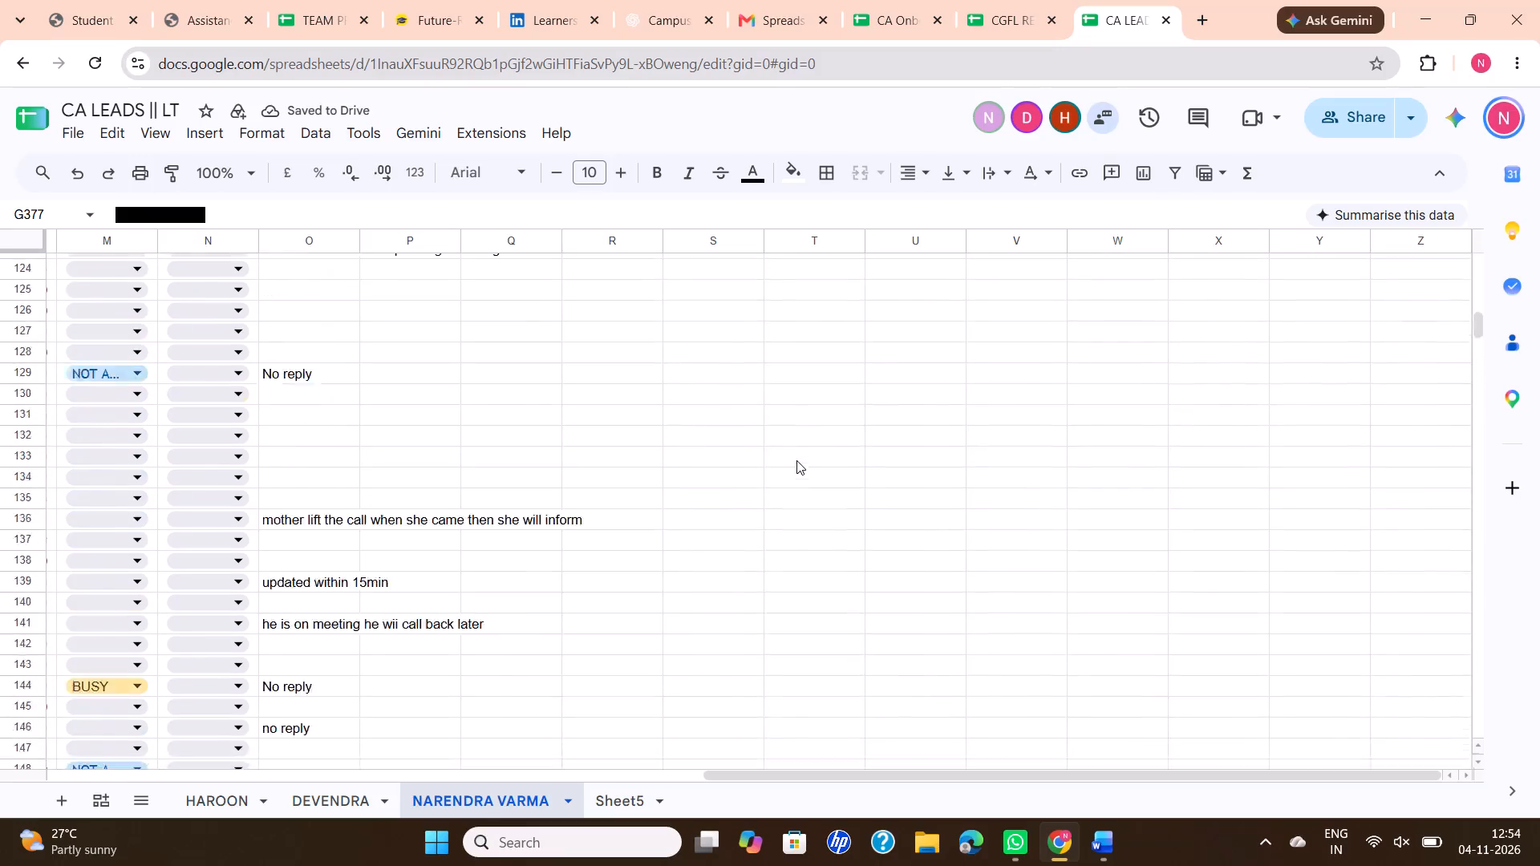
pyautogui.scroll(4, 796, 460)
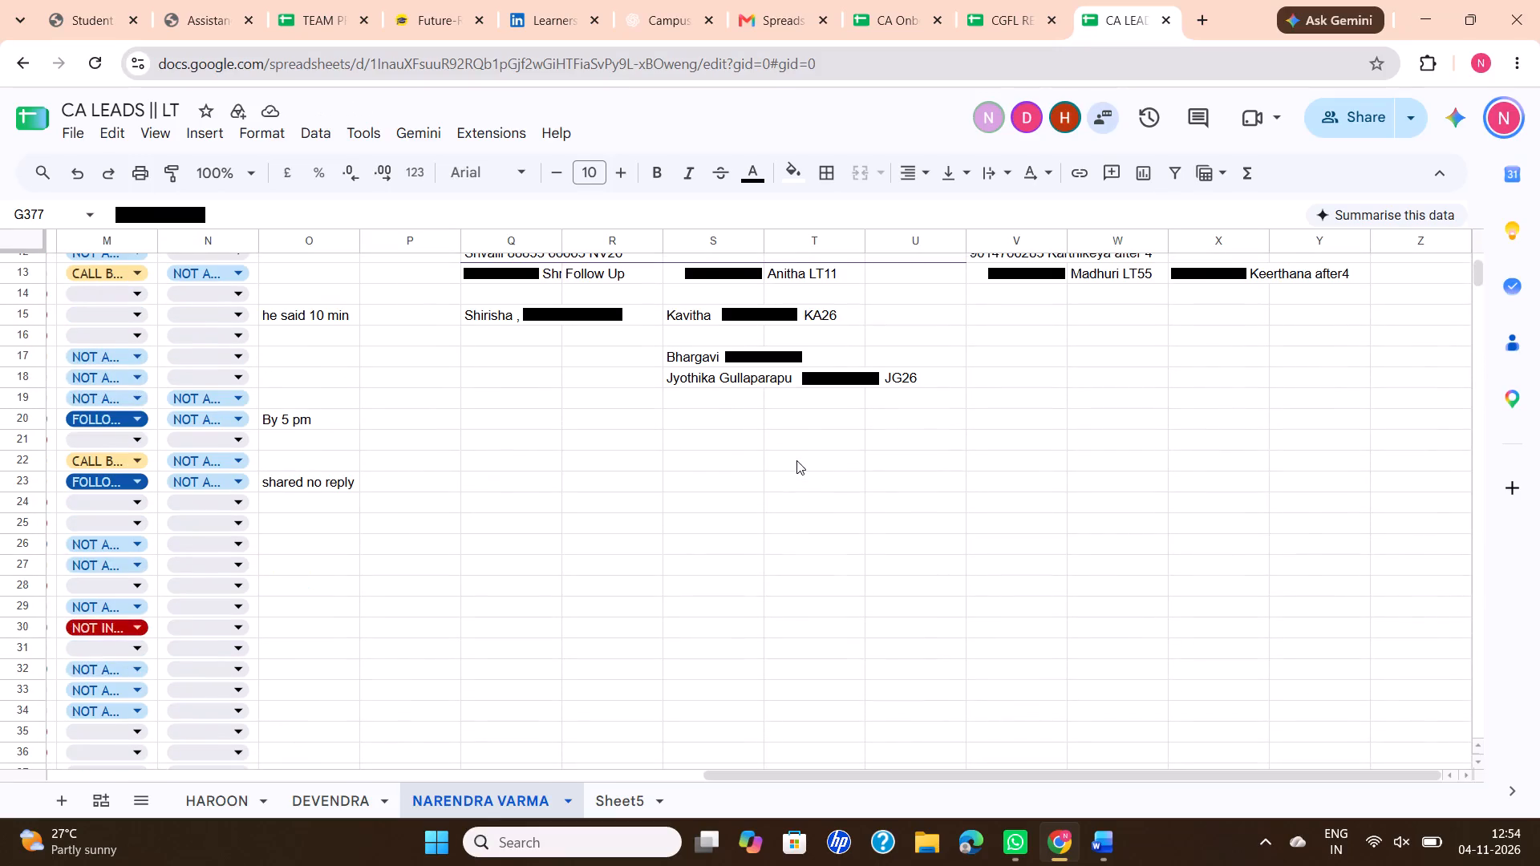
pyautogui.scroll(-11, 796, 460)
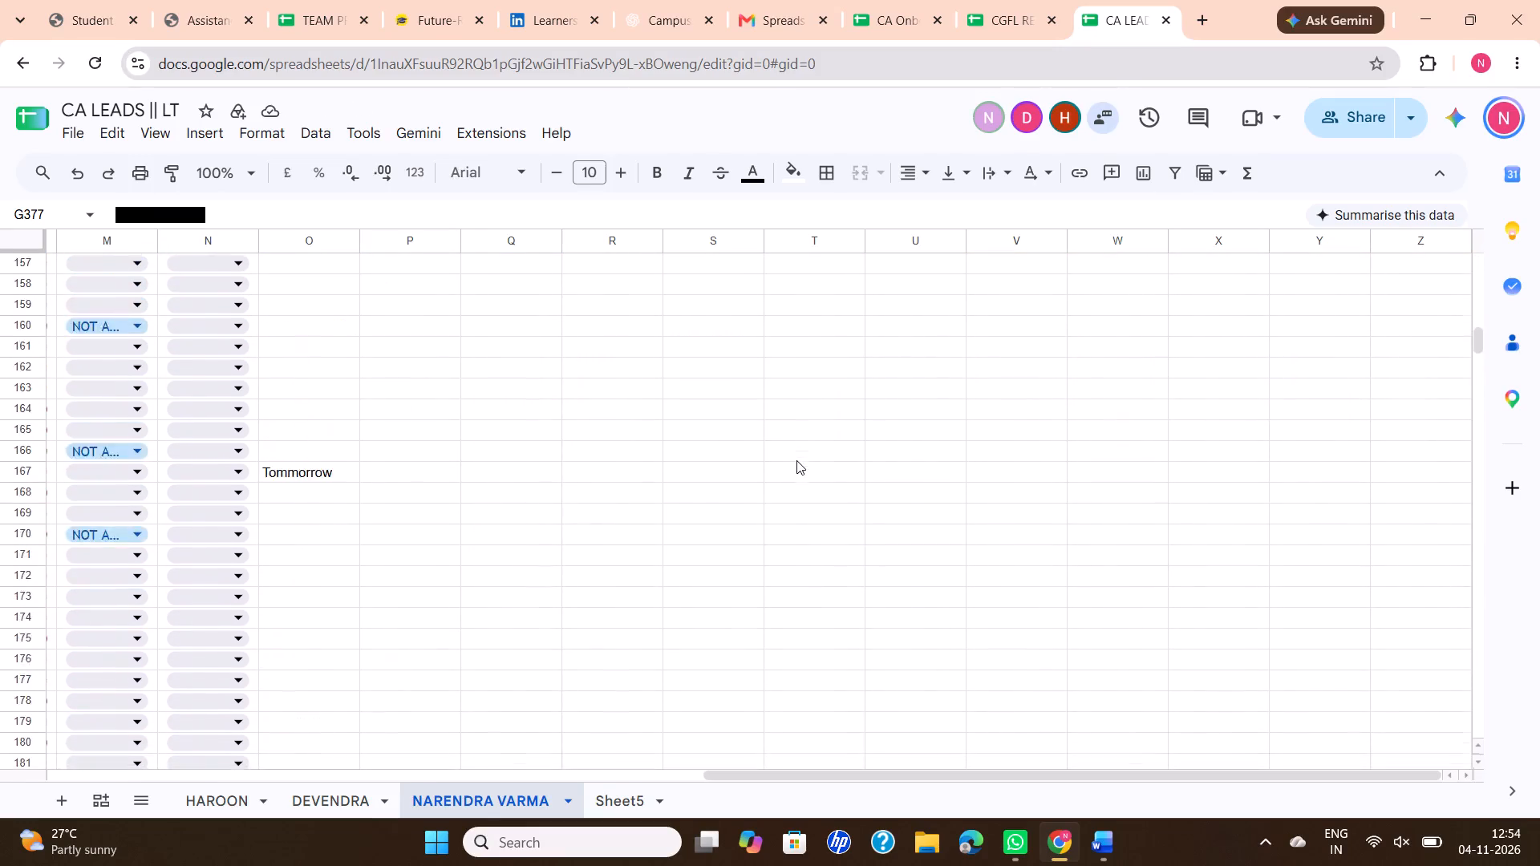
pyautogui.scroll(-4, 796, 460)
pyautogui.scroll(2, 796, 460)
pyautogui.hscroll(13, 796, 460)
pyautogui.scroll(3, 796, 460)
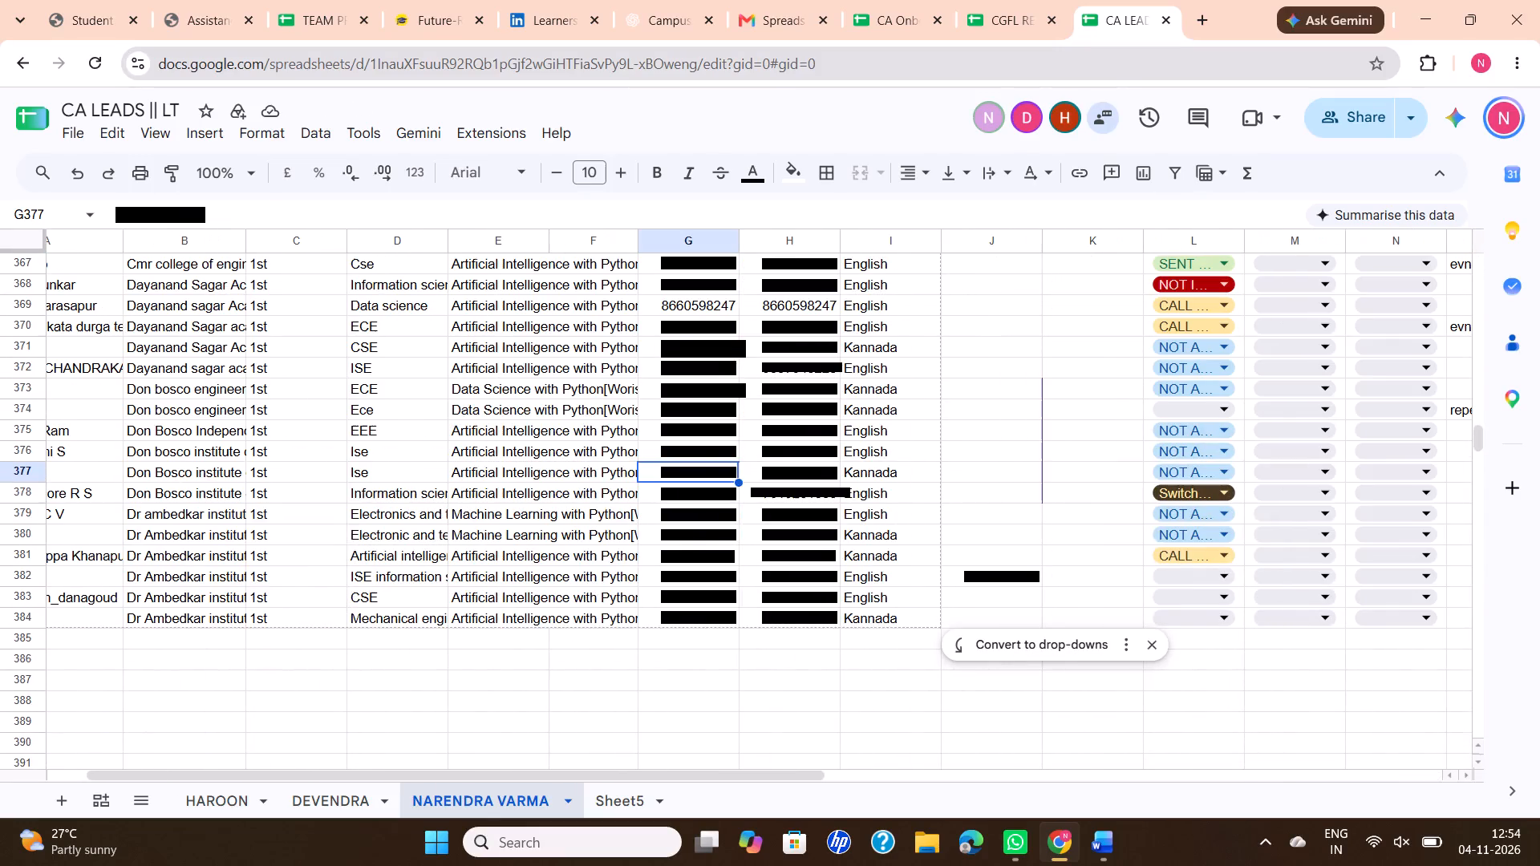
pyautogui.scroll(4, 796, 460)
pyautogui.scroll(-3, 697, 448)
pyautogui.scroll(1, 697, 448)
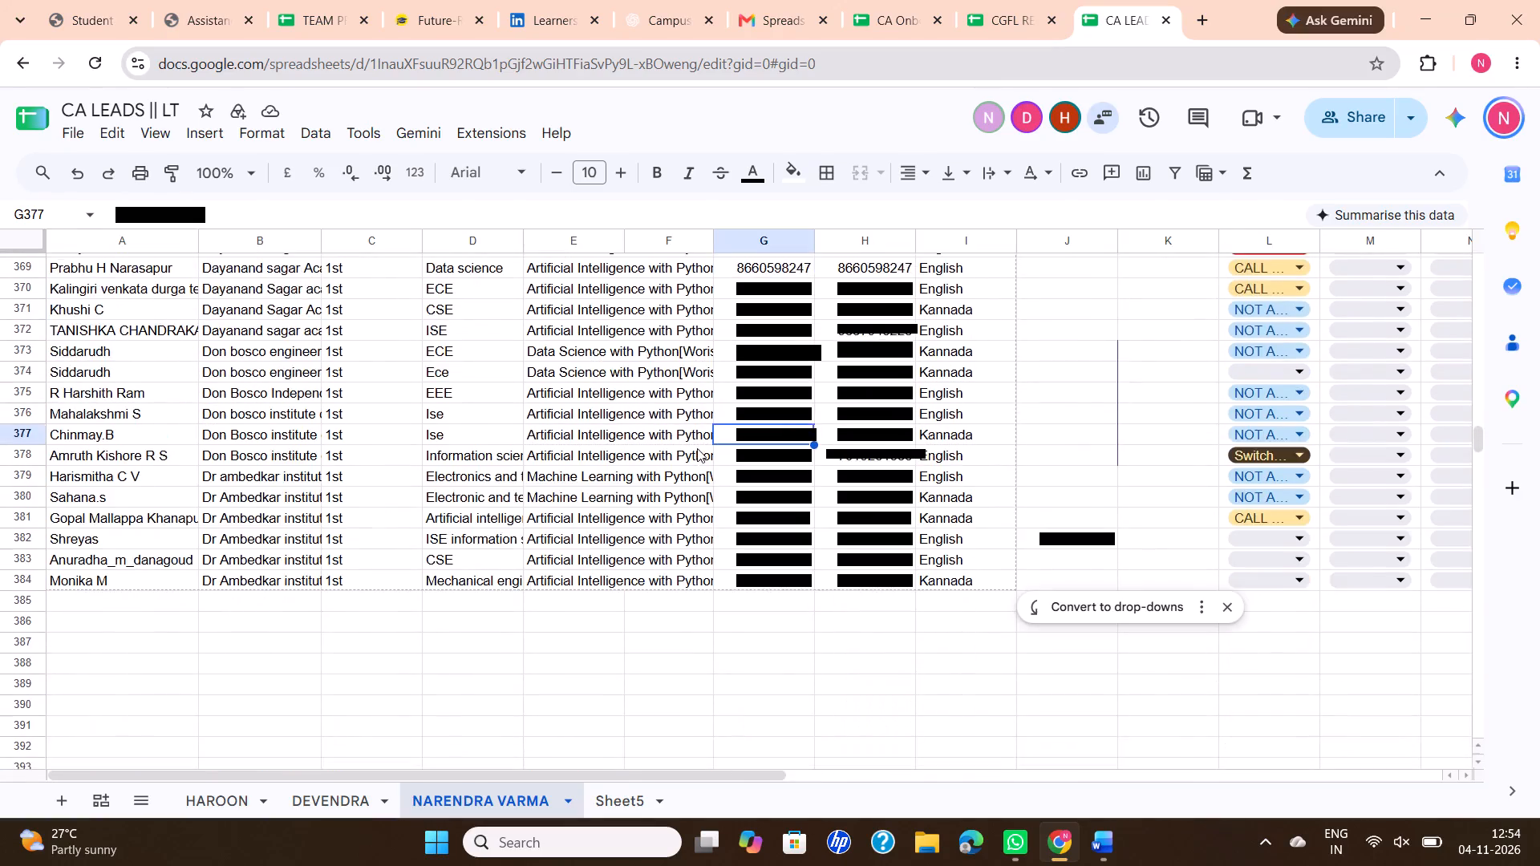
pyautogui.scroll(1, 697, 448)
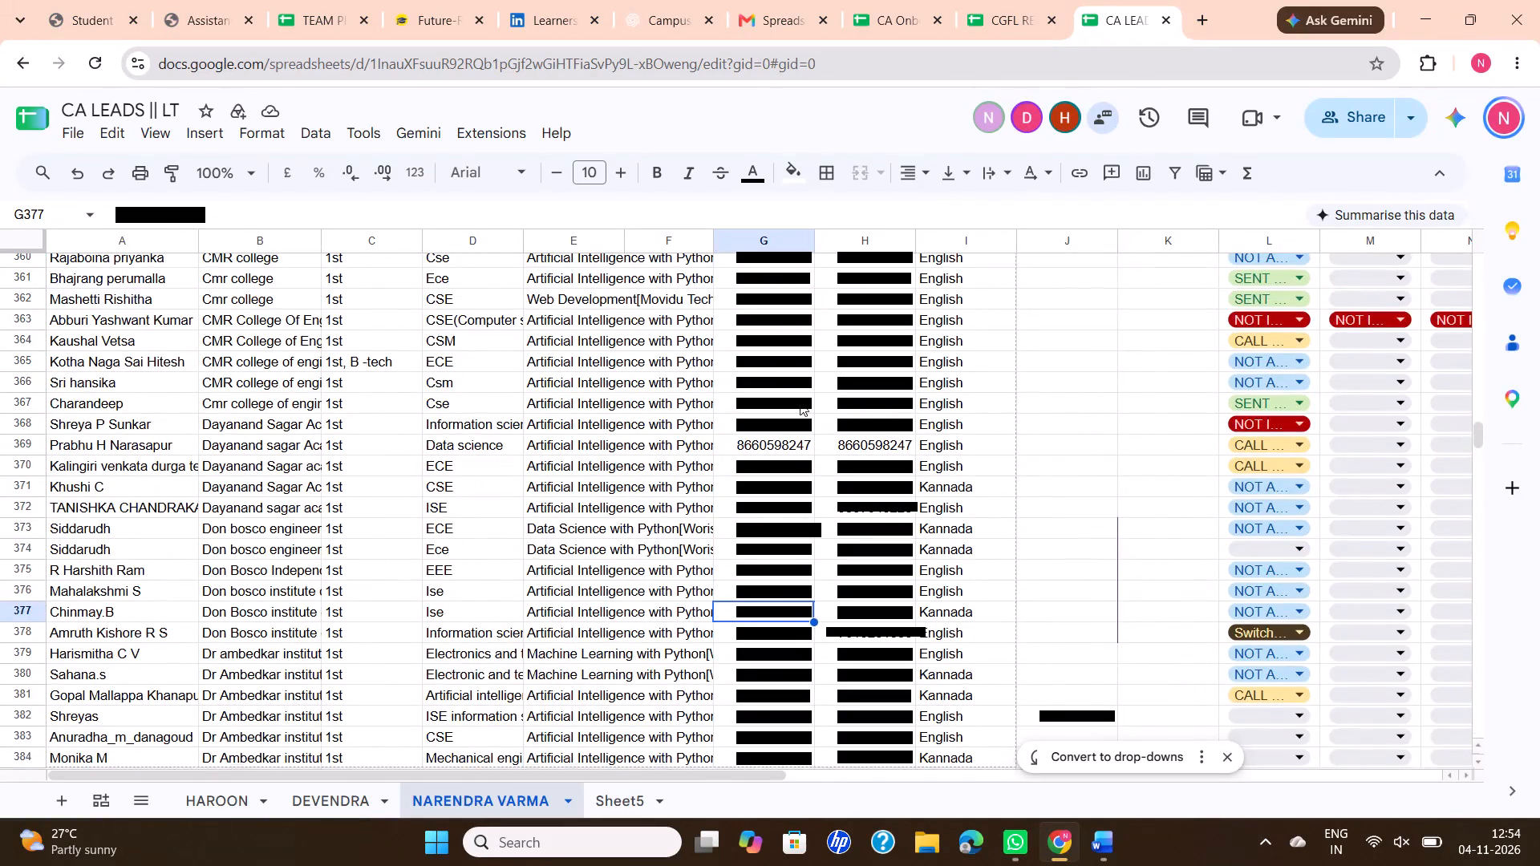
pyautogui.scroll(1, 800, 402)
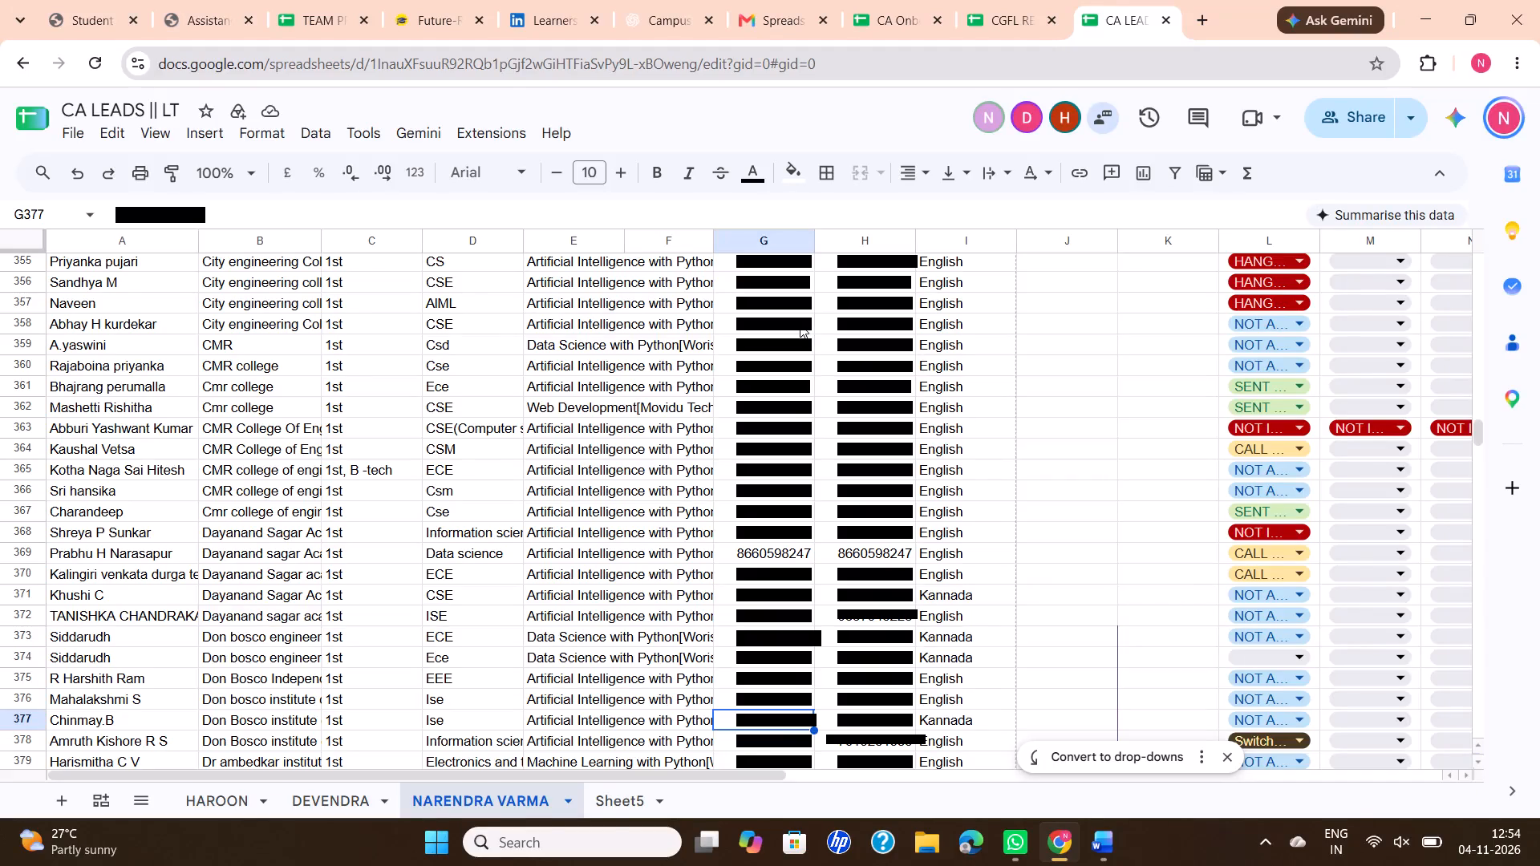
pyautogui.scroll(-1, 810, 589)
pyautogui.scroll(-1, 794, 743)
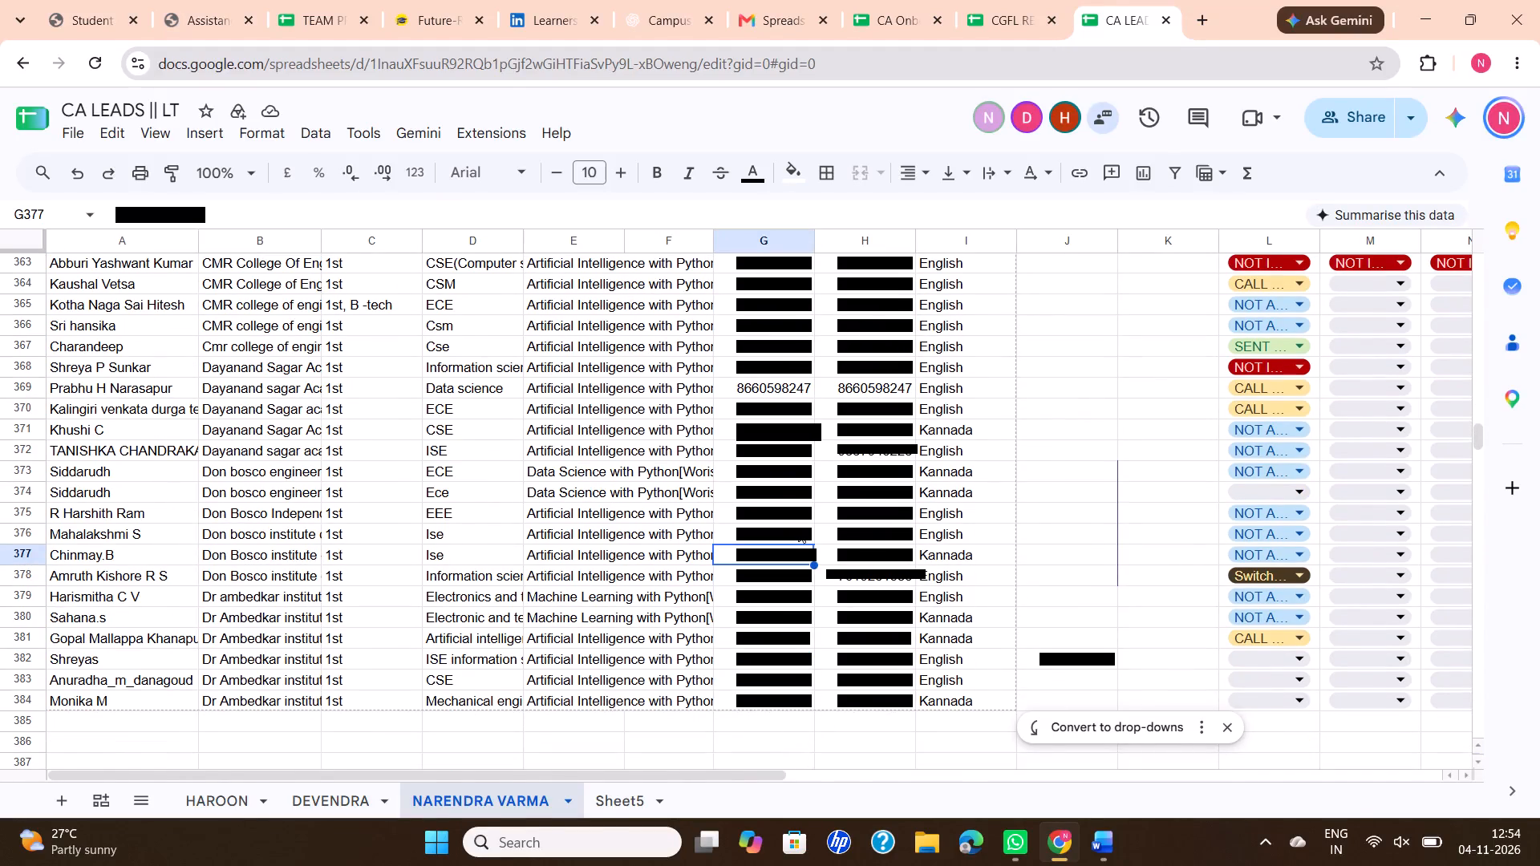
pyautogui.scroll(1, 798, 528)
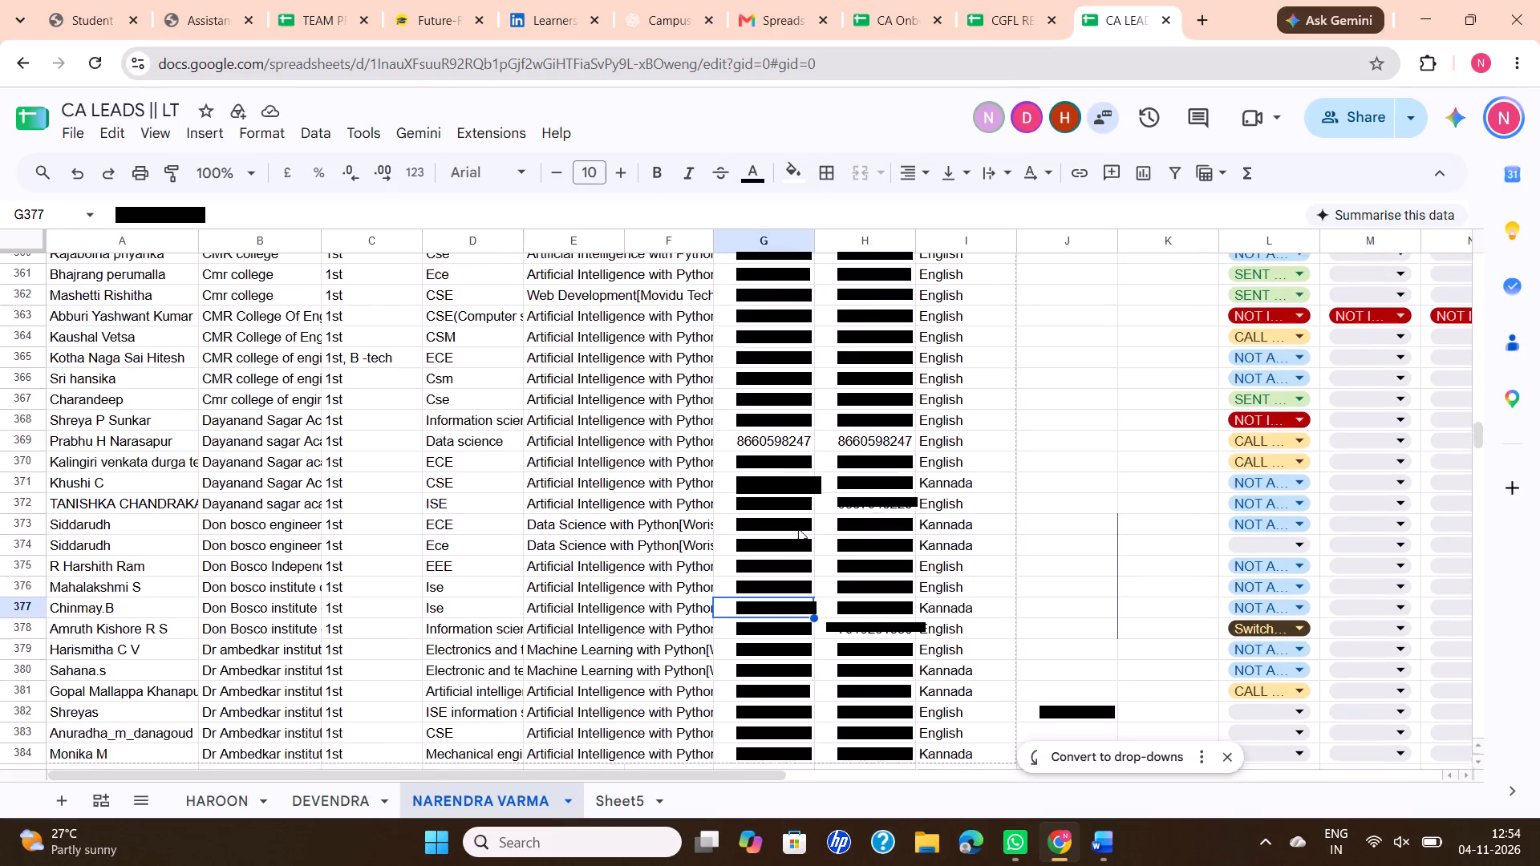
pyautogui.scroll(1, 798, 528)
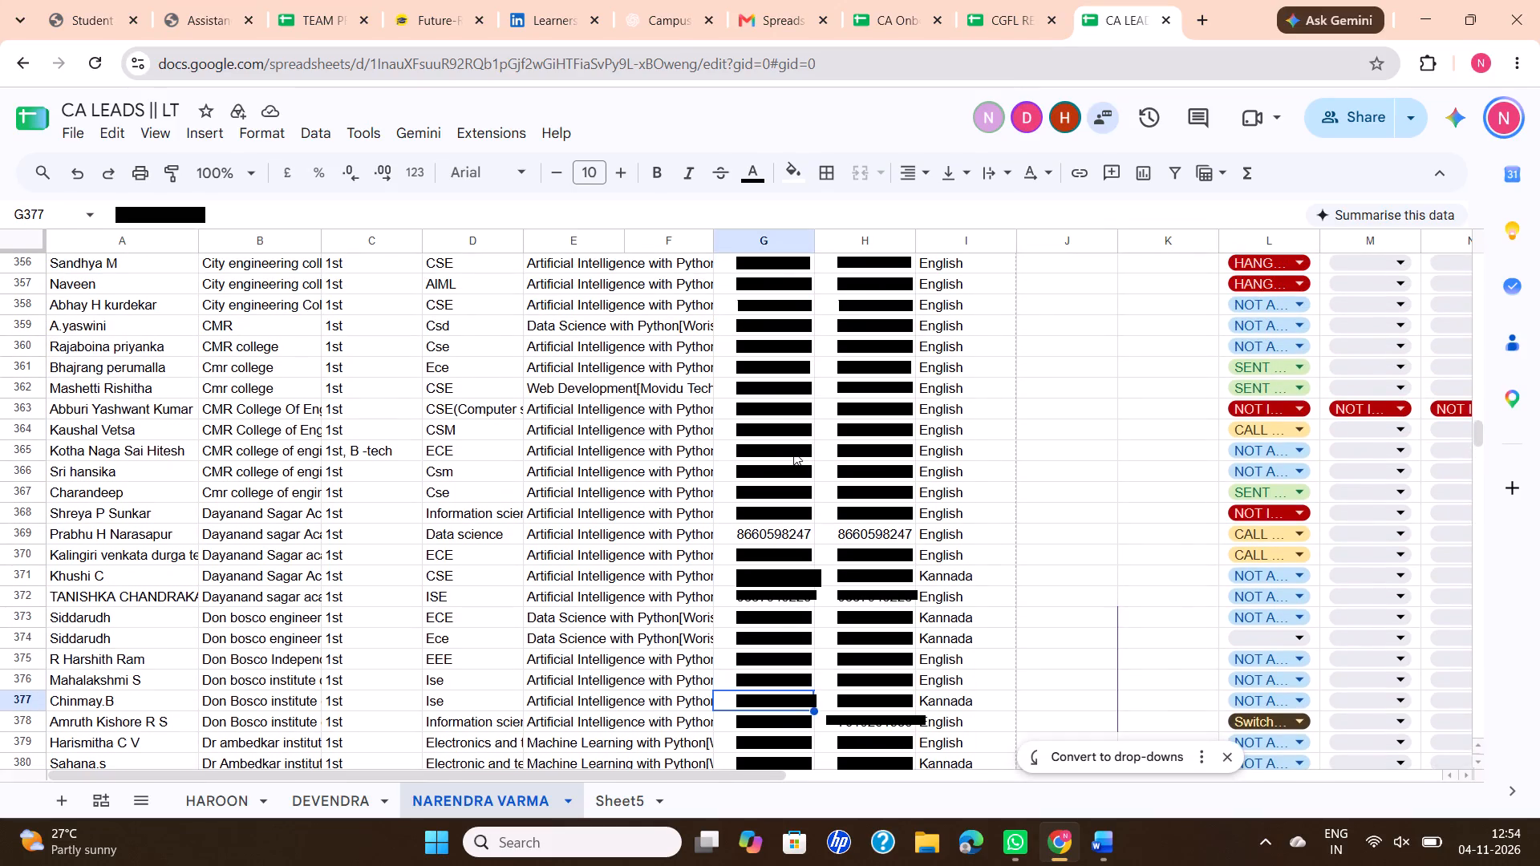
pyautogui.scroll(1, 793, 451)
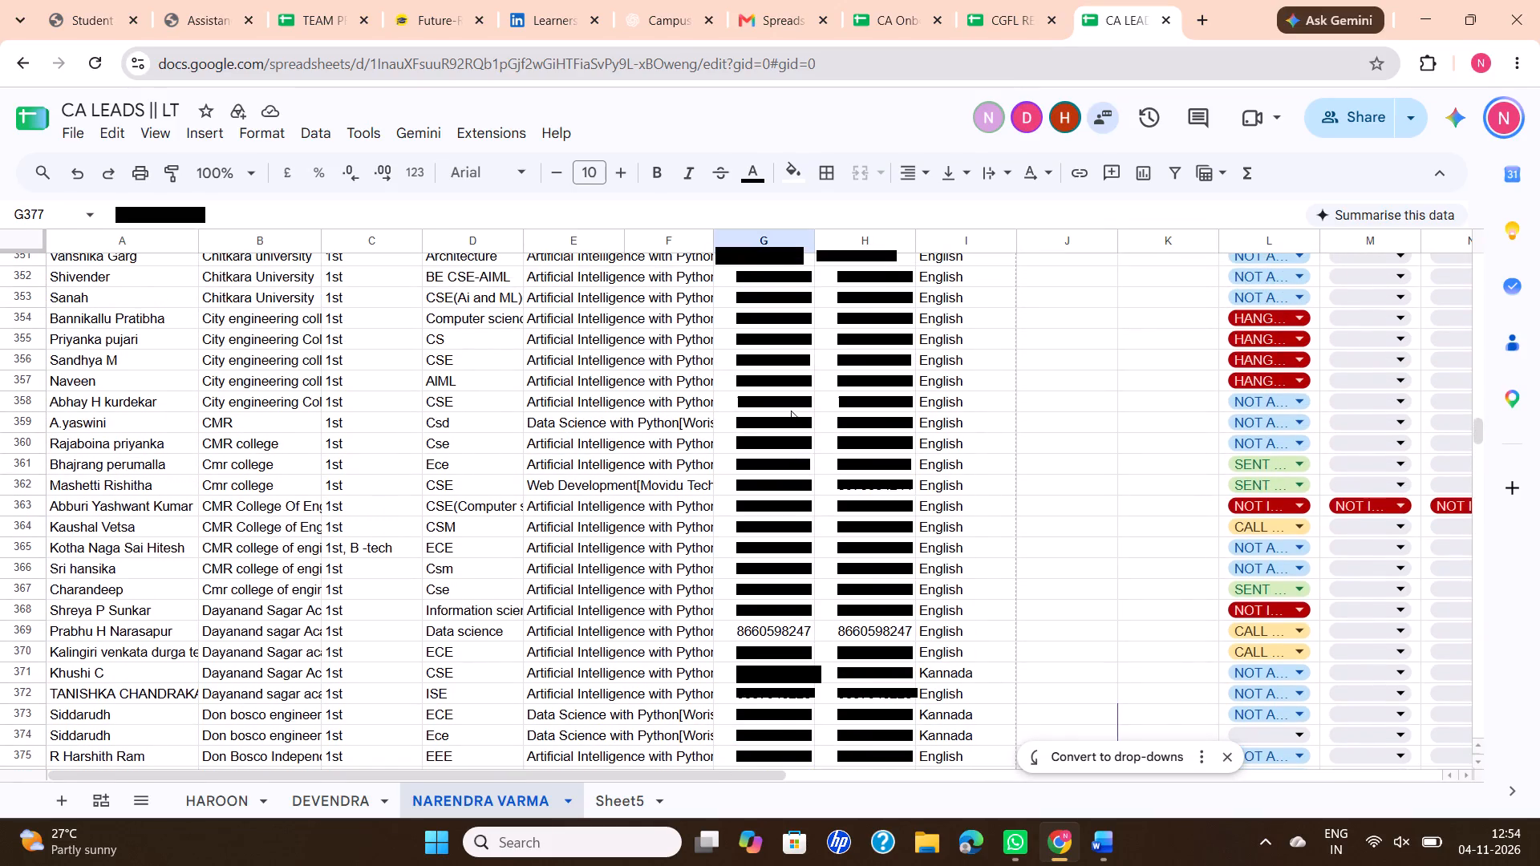
pyautogui.scroll(1, 791, 411)
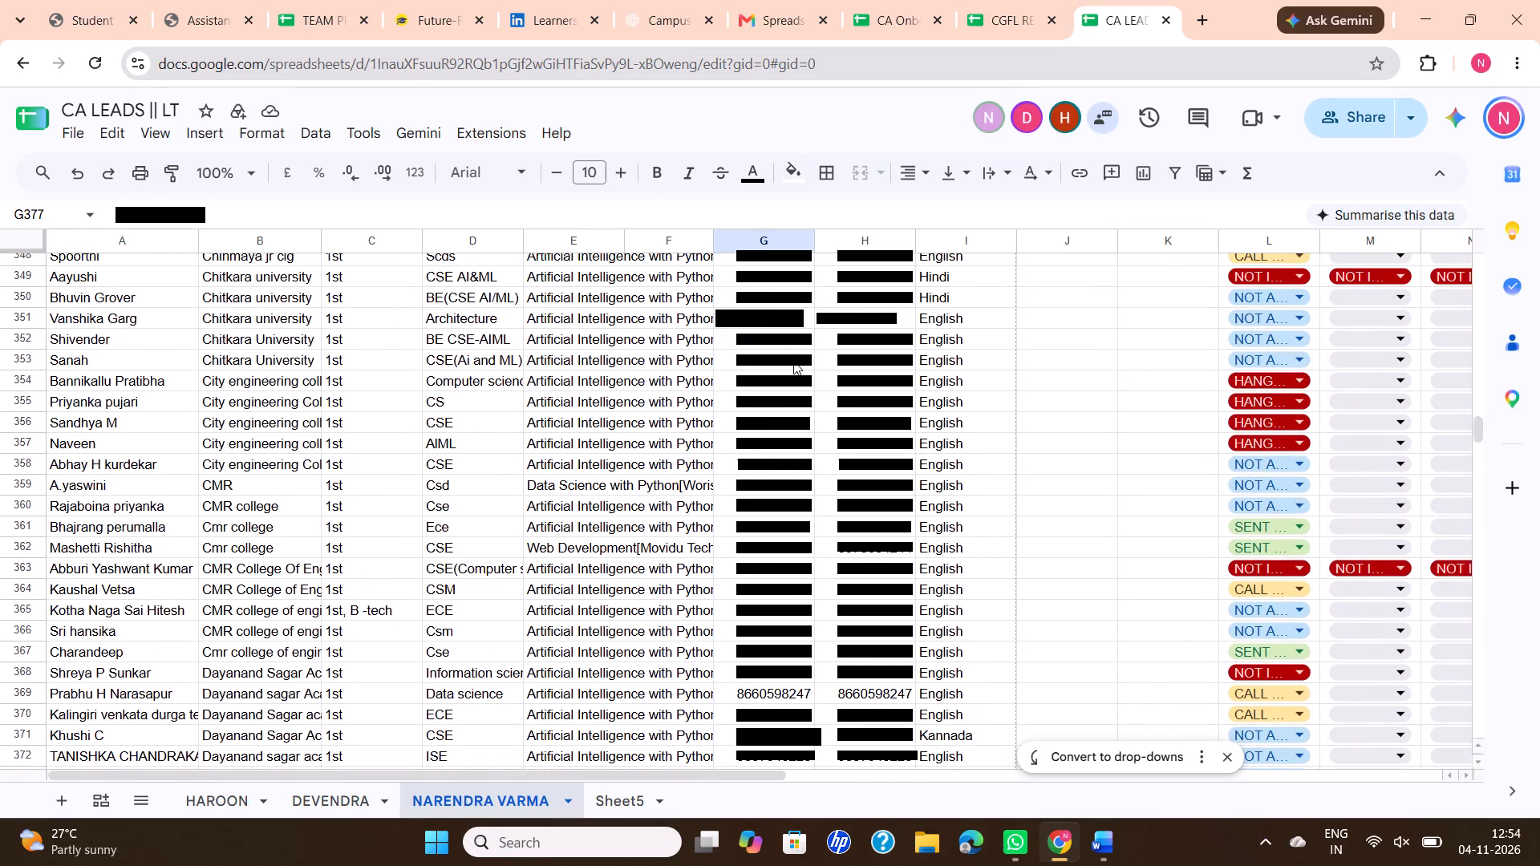
pyautogui.scroll(1, 793, 361)
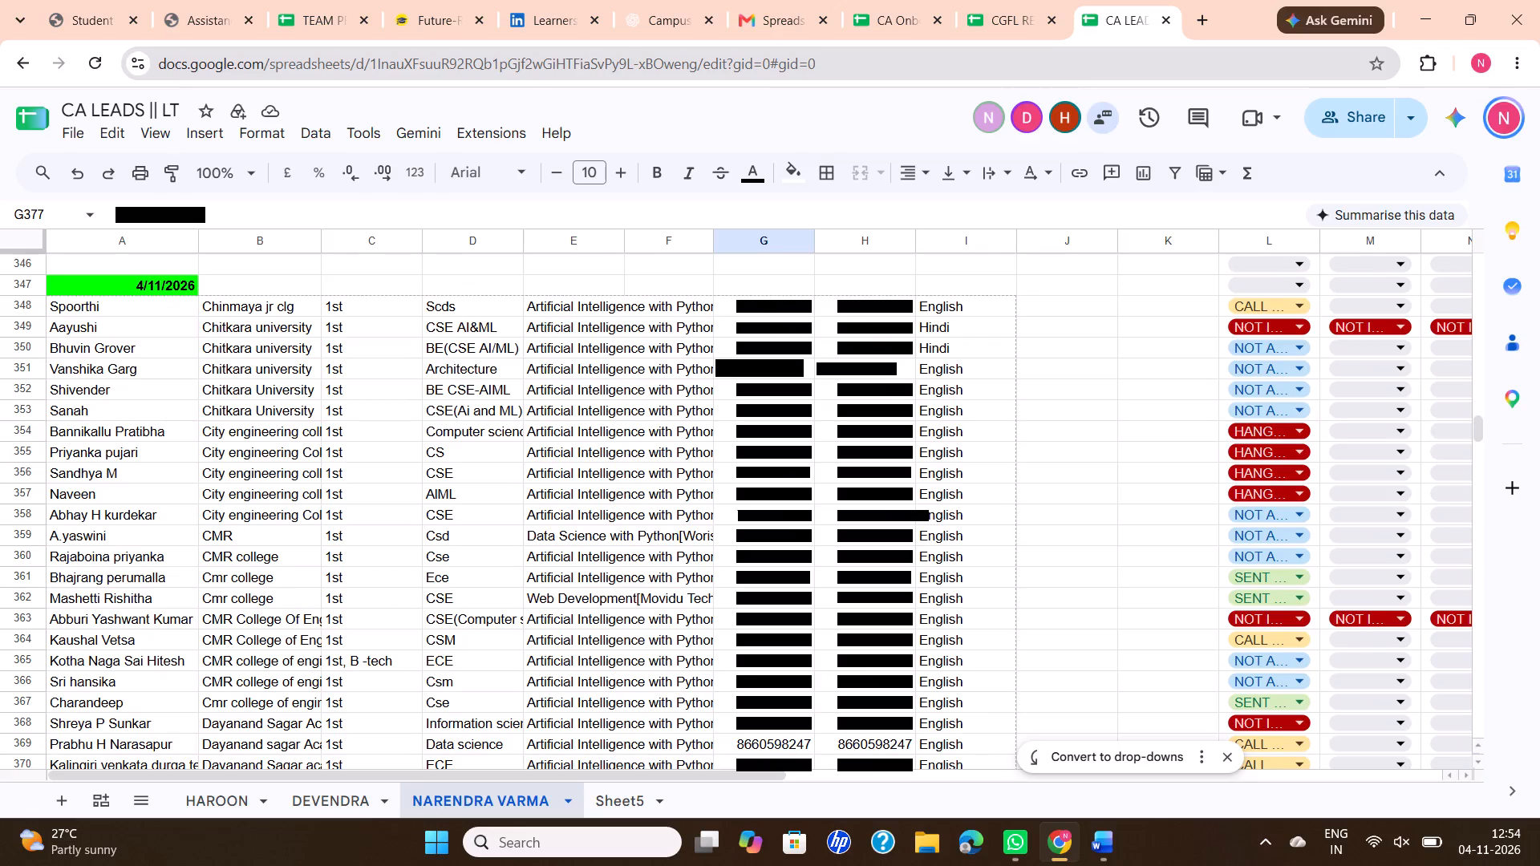
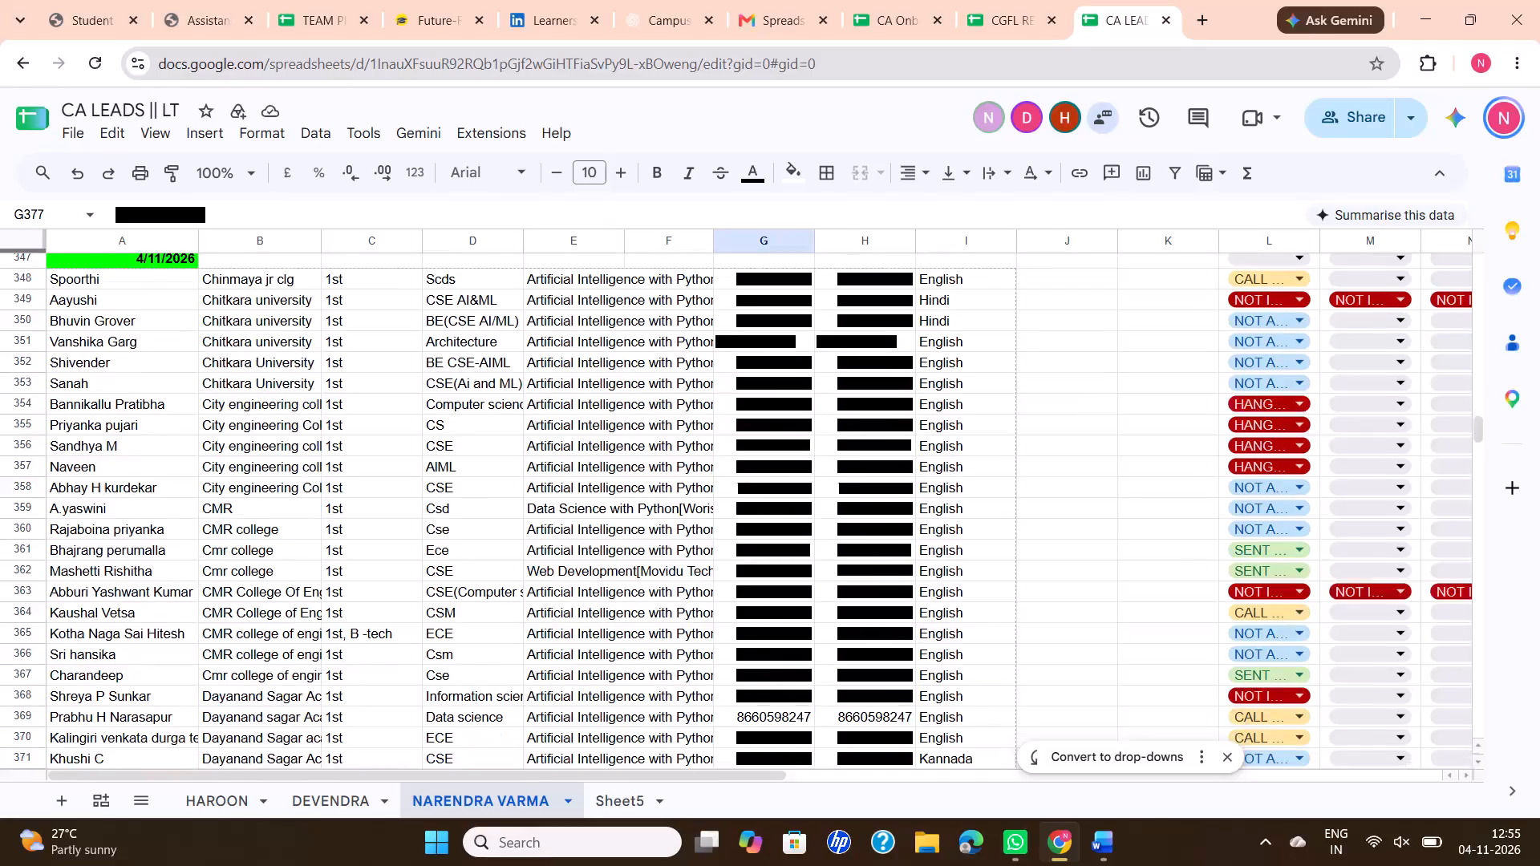
# Check the call statuses and remarks of the last Dr Ambedkar institute leads at the end of the 4/11/2026 list.
pyautogui.scroll(-2, 807, 433)
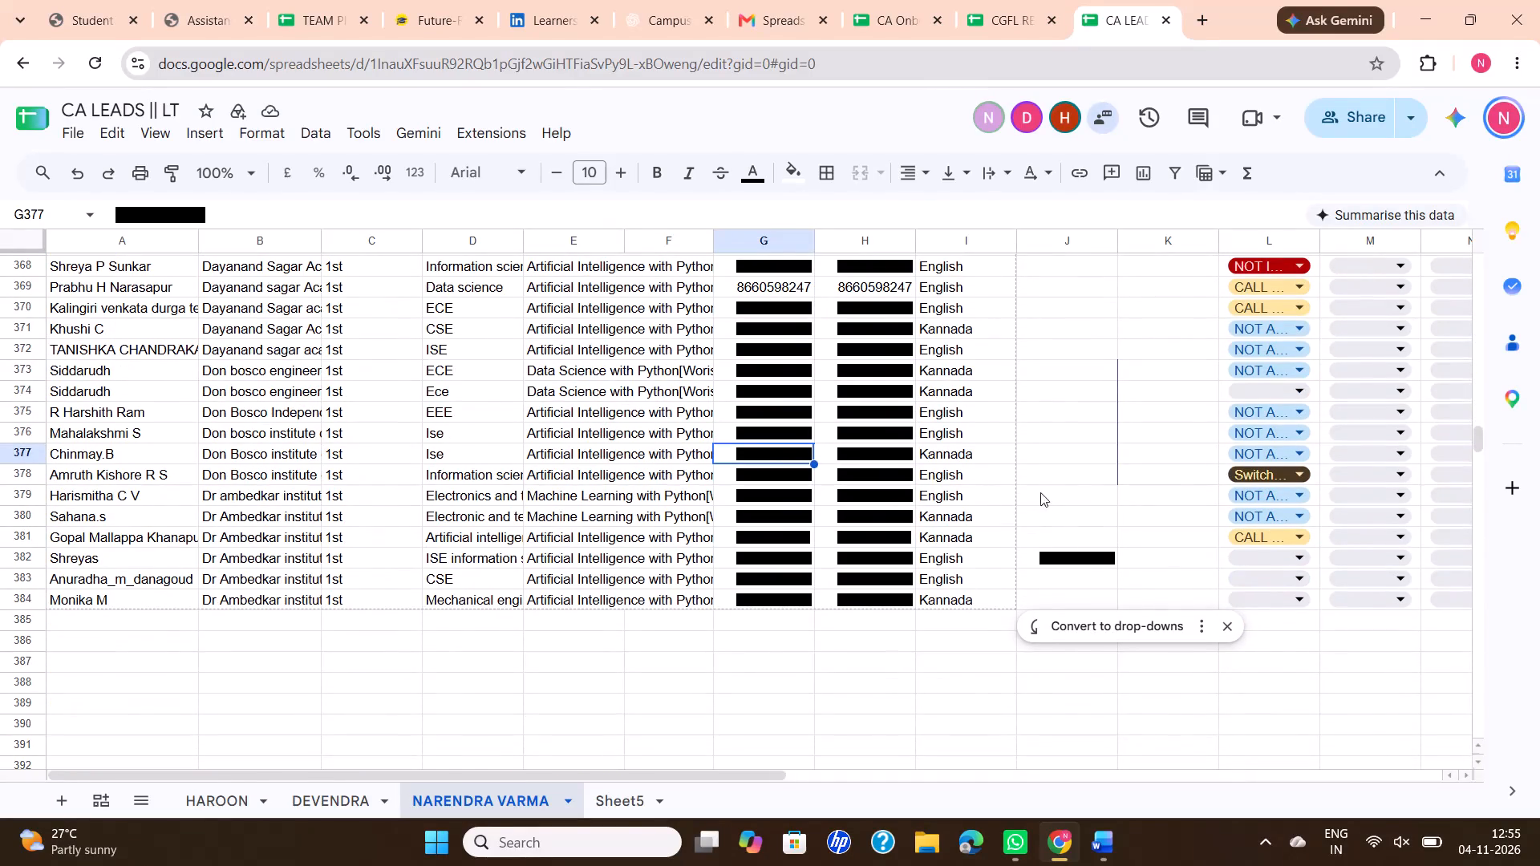
pyautogui.click(974, 584)
pyautogui.hscroll(3, 974, 584)
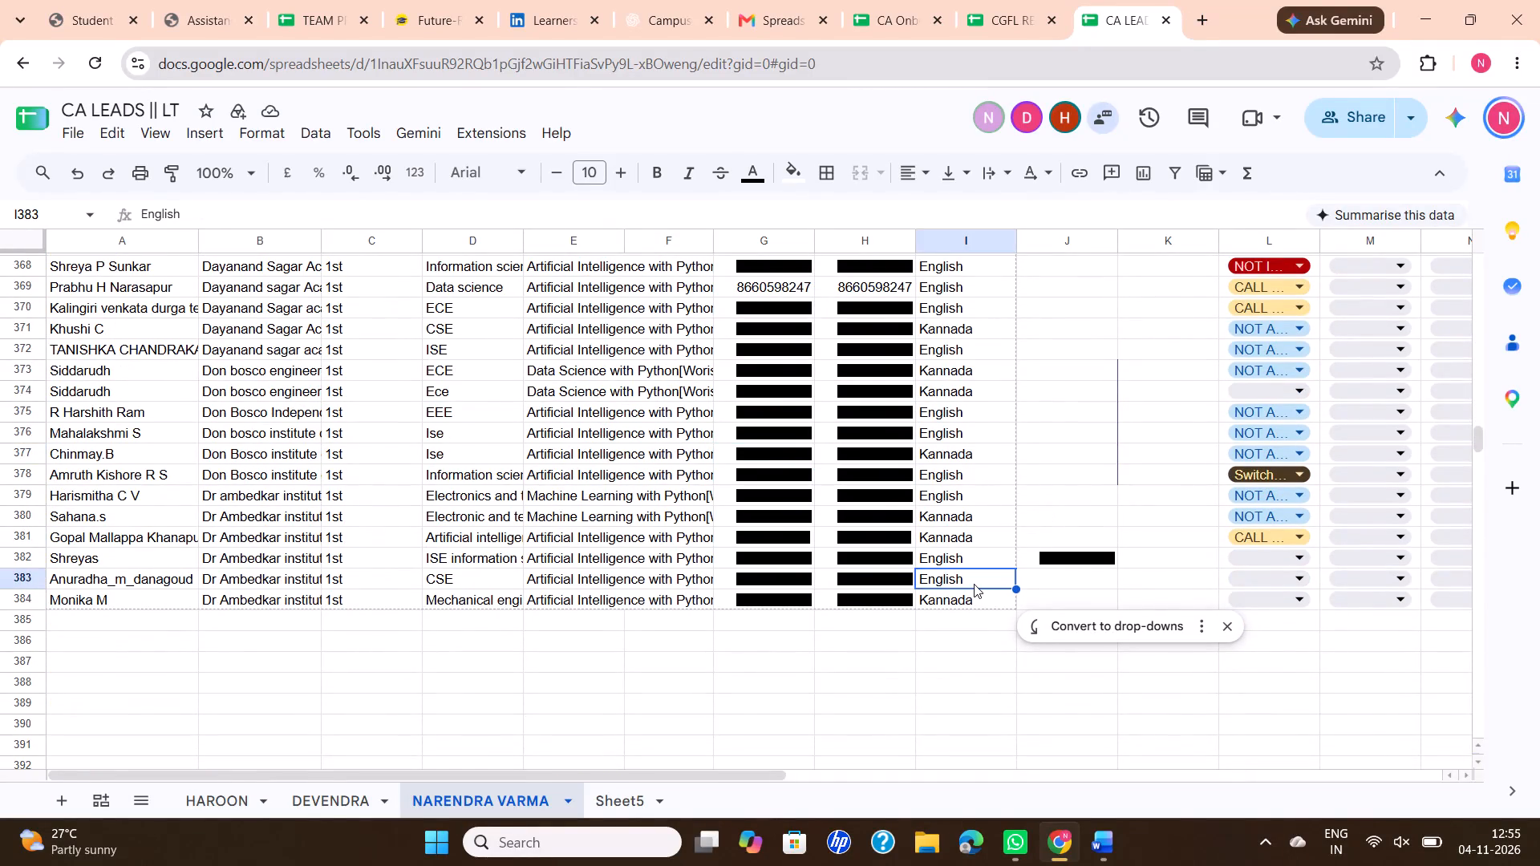
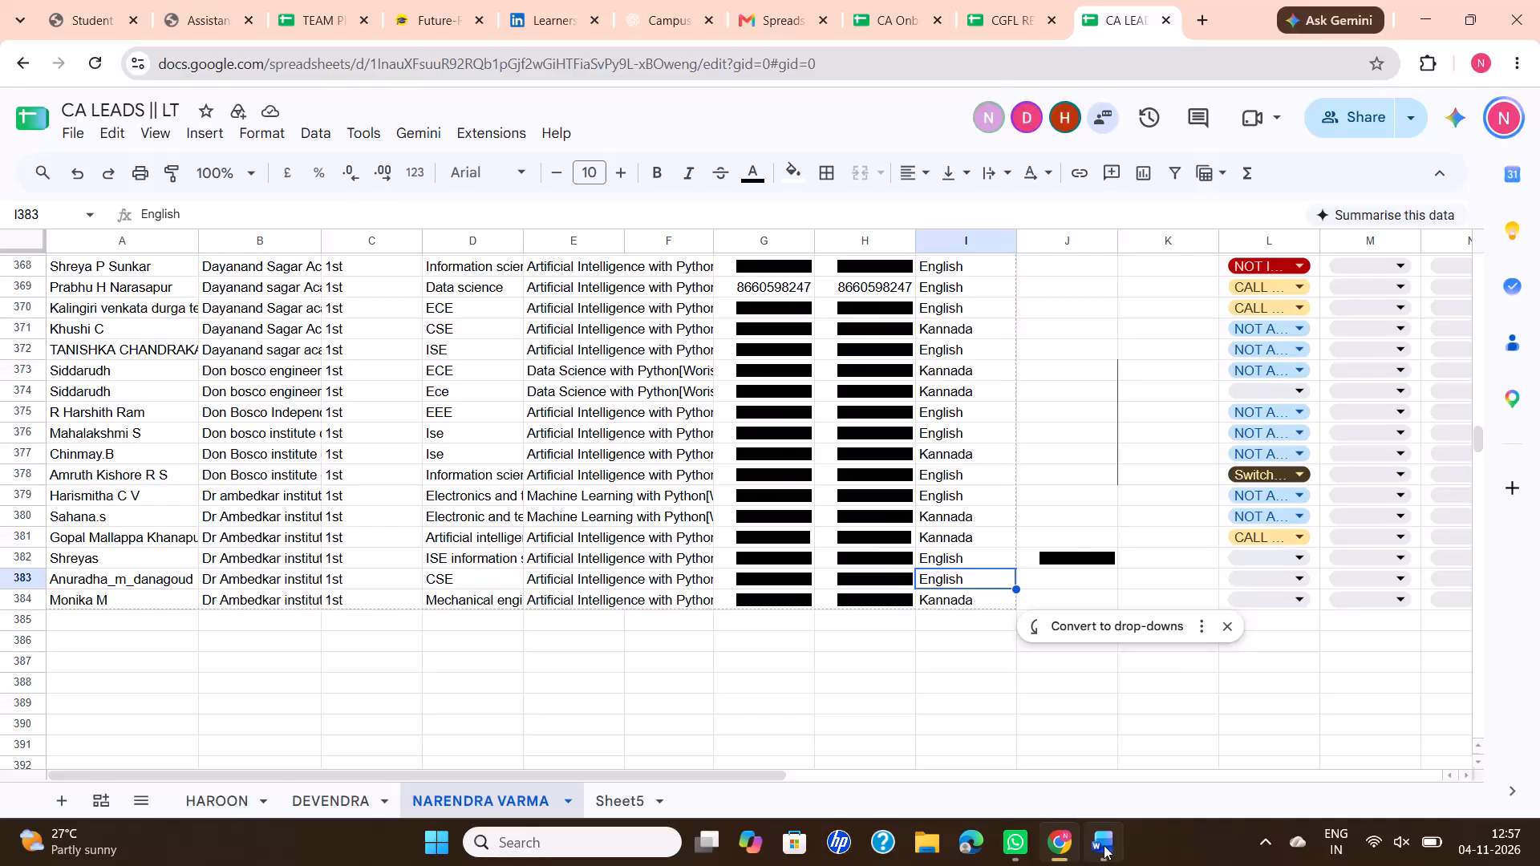
# Switch to the LEAD GEN NEW TEAM document in Word and read the calling script's introduction and student background questions.
pyautogui.click(1107, 841)
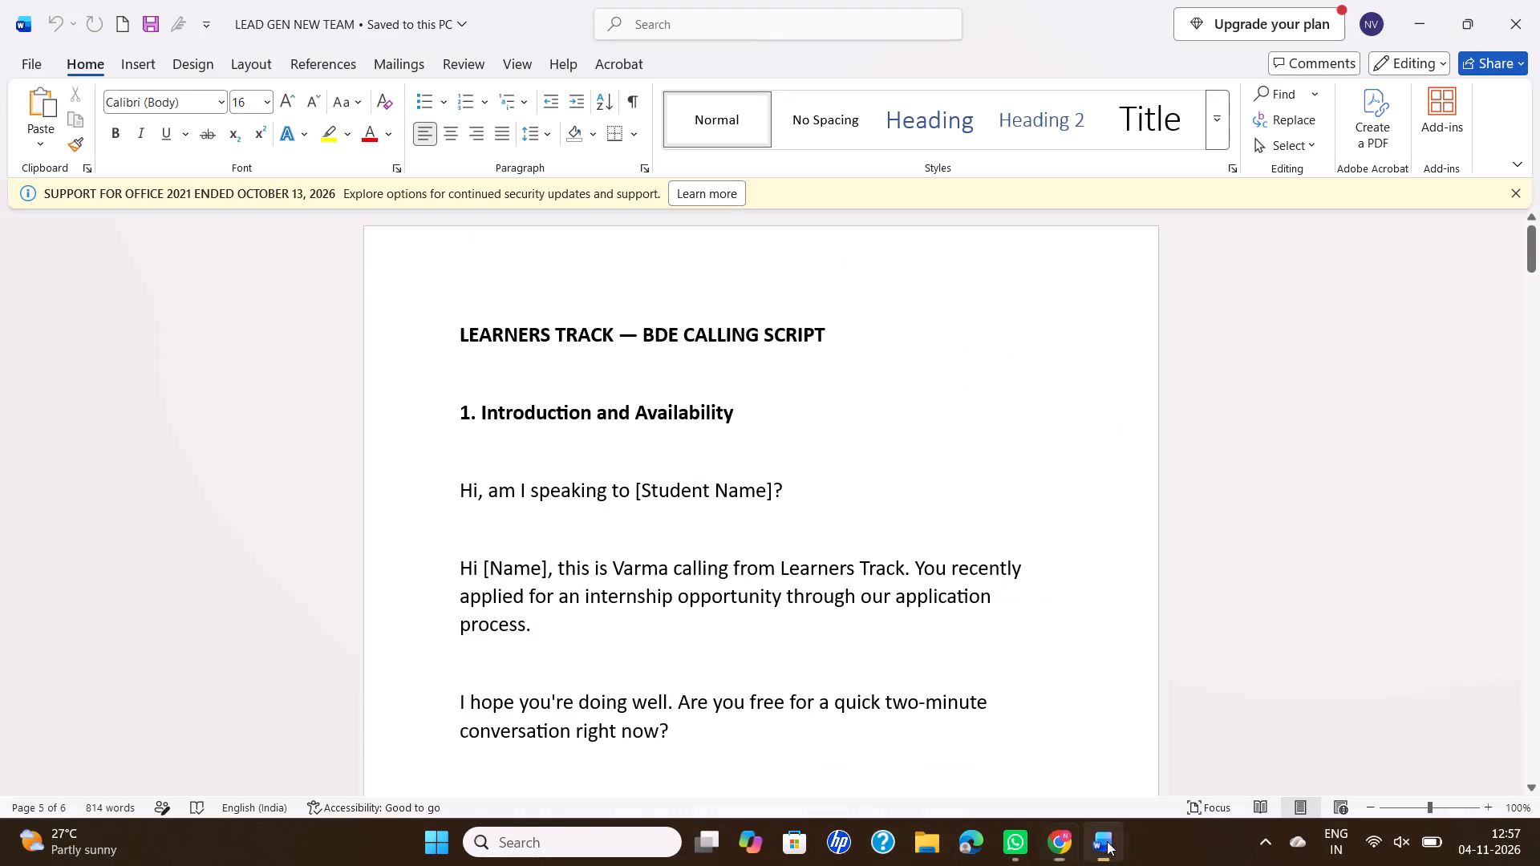
pyautogui.press('Down')
pyautogui.press('Down')
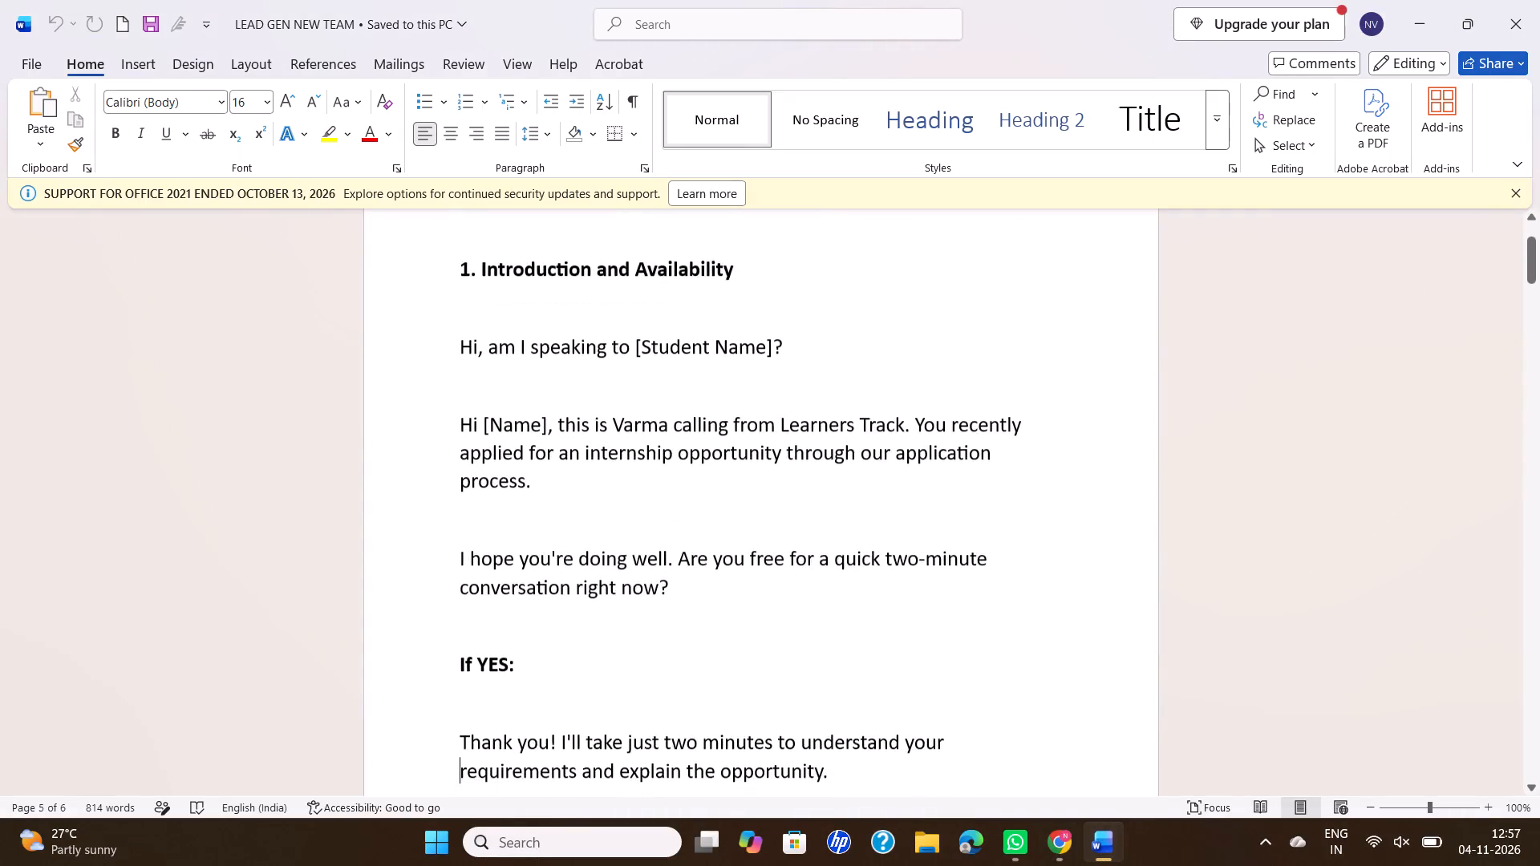
pyautogui.press('Down')
pyautogui.press('Down')
pyautogui.press('Down')
pyautogui.press('Down')
pyautogui.press('Down')
pyautogui.press('Down')
pyautogui.press('Down')
pyautogui.press('Down')
pyautogui.press('Down')
pyautogui.press('Down')
pyautogui.press('Down')
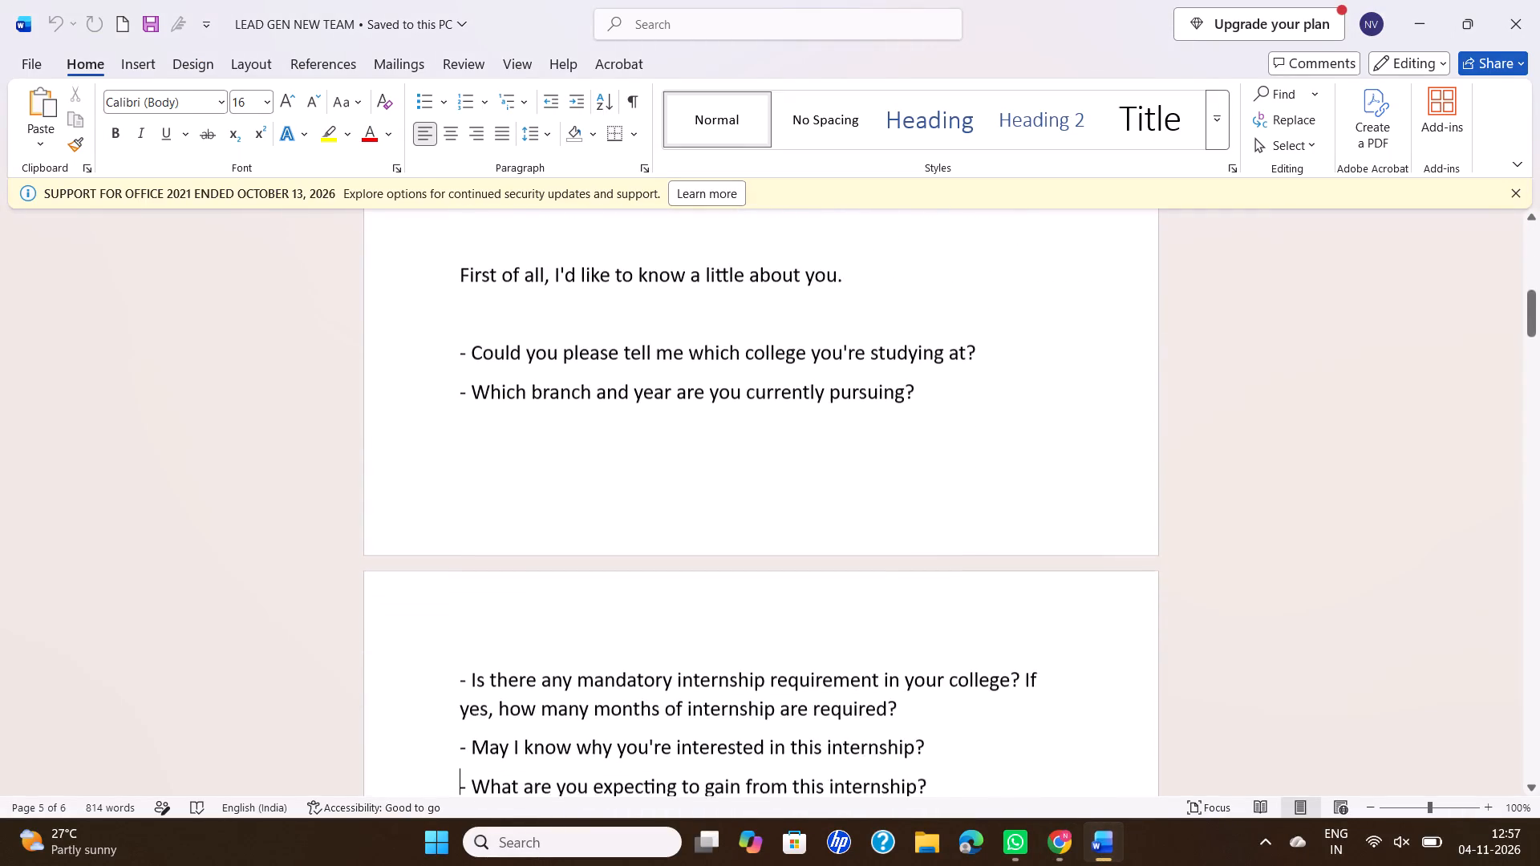
pyautogui.press('Down')
pyautogui.press('Down')
pyautogui.press('Down')
pyautogui.press('Down')
pyautogui.press('Down')
pyautogui.press('Down')
pyautogui.press('Down')
pyautogui.press('Down')
pyautogui.press('Down')
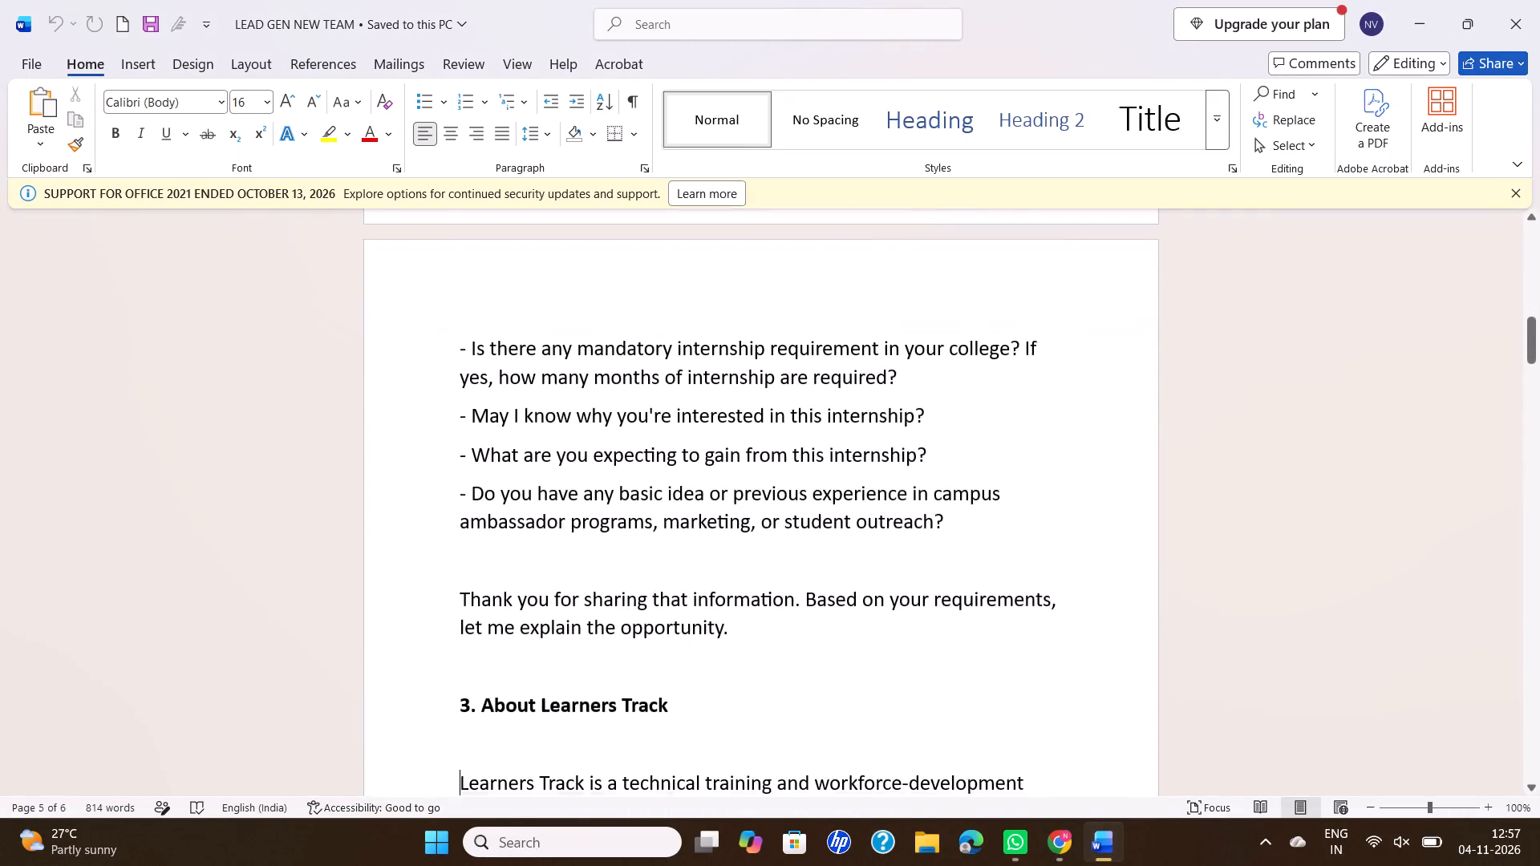
# Read the About Learners Track section of the calling script, through the programs, training approach and official website.
pyautogui.press('Down')
pyautogui.press('Down')
pyautogui.press('Down')
pyautogui.press('Down')
pyautogui.press('Down')
pyautogui.press('Down')
pyautogui.press('Down')
pyautogui.press('Down')
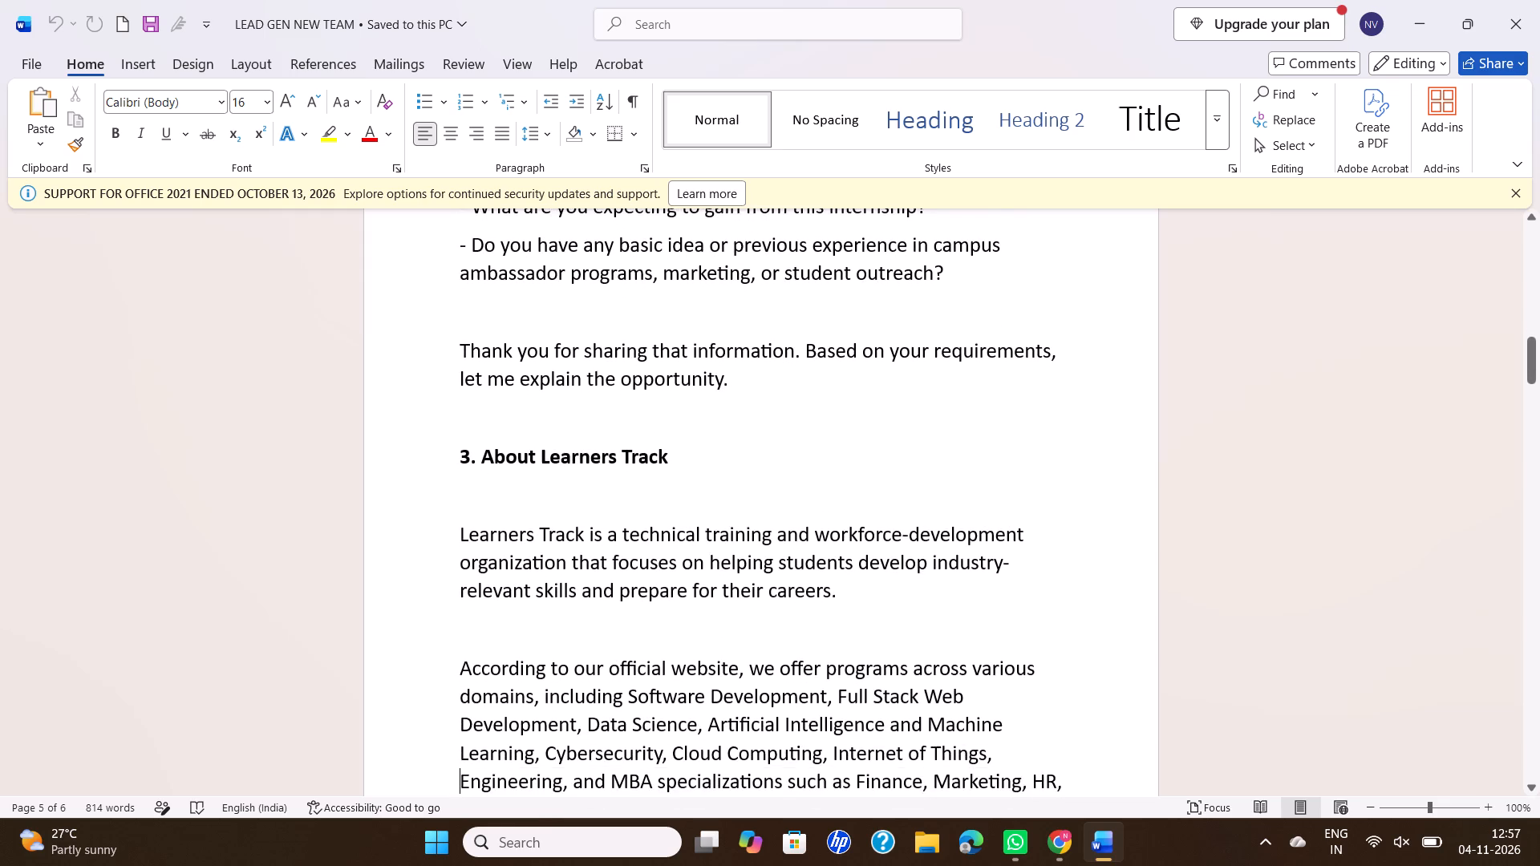
pyautogui.press('Down')
pyautogui.press('Down')
pyautogui.press('Down')
pyautogui.press('Down')
pyautogui.press('Down')
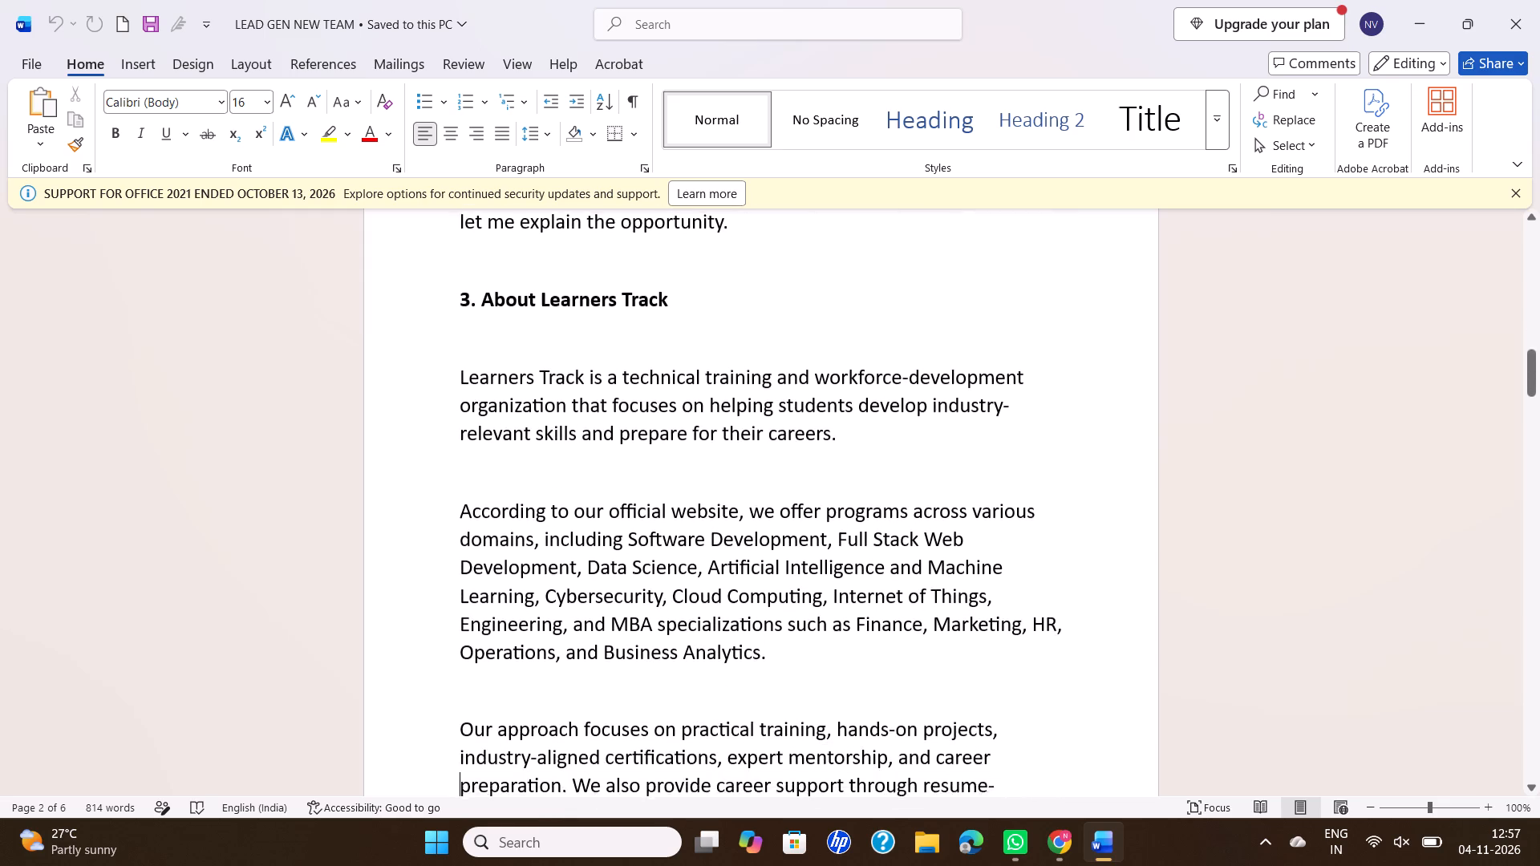
pyautogui.press('Down')
pyautogui.press('Down')
pyautogui.press('Down')
pyautogui.press('Down')
pyautogui.press('Down')
pyautogui.press('Down')
pyautogui.press('Down')
pyautogui.press('Down')
pyautogui.press('Down')
pyautogui.press('Down')
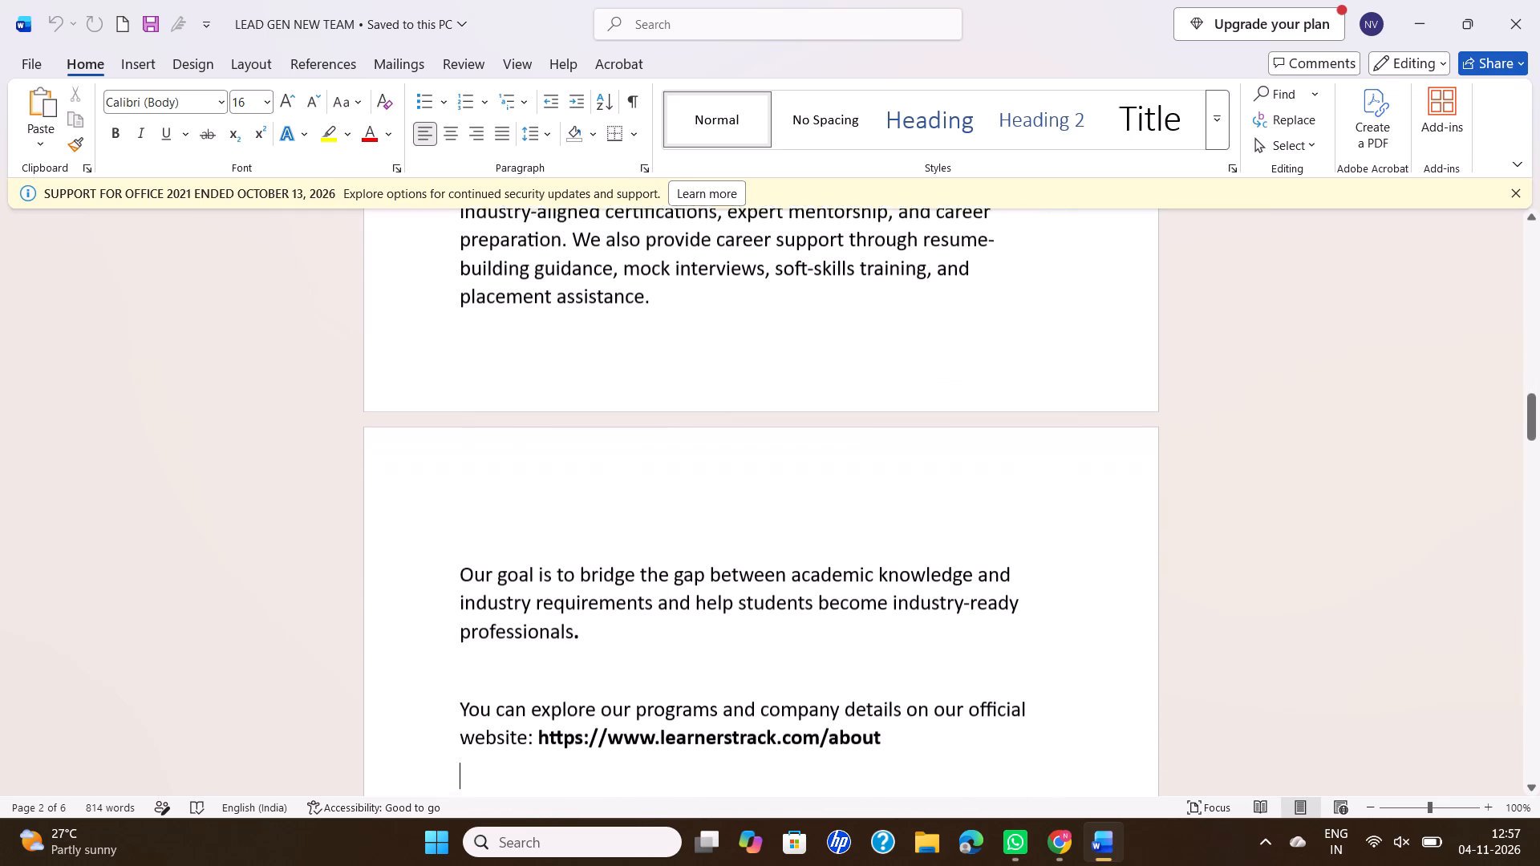
# Read the Outline of the Opportunity section of the script, covering the Campus Ambassador's purpose and promotion role.
pyautogui.press('Down')
pyautogui.press('Down')
pyautogui.press('Down')
pyautogui.press('Down')
pyautogui.press('Down')
pyautogui.press('Down')
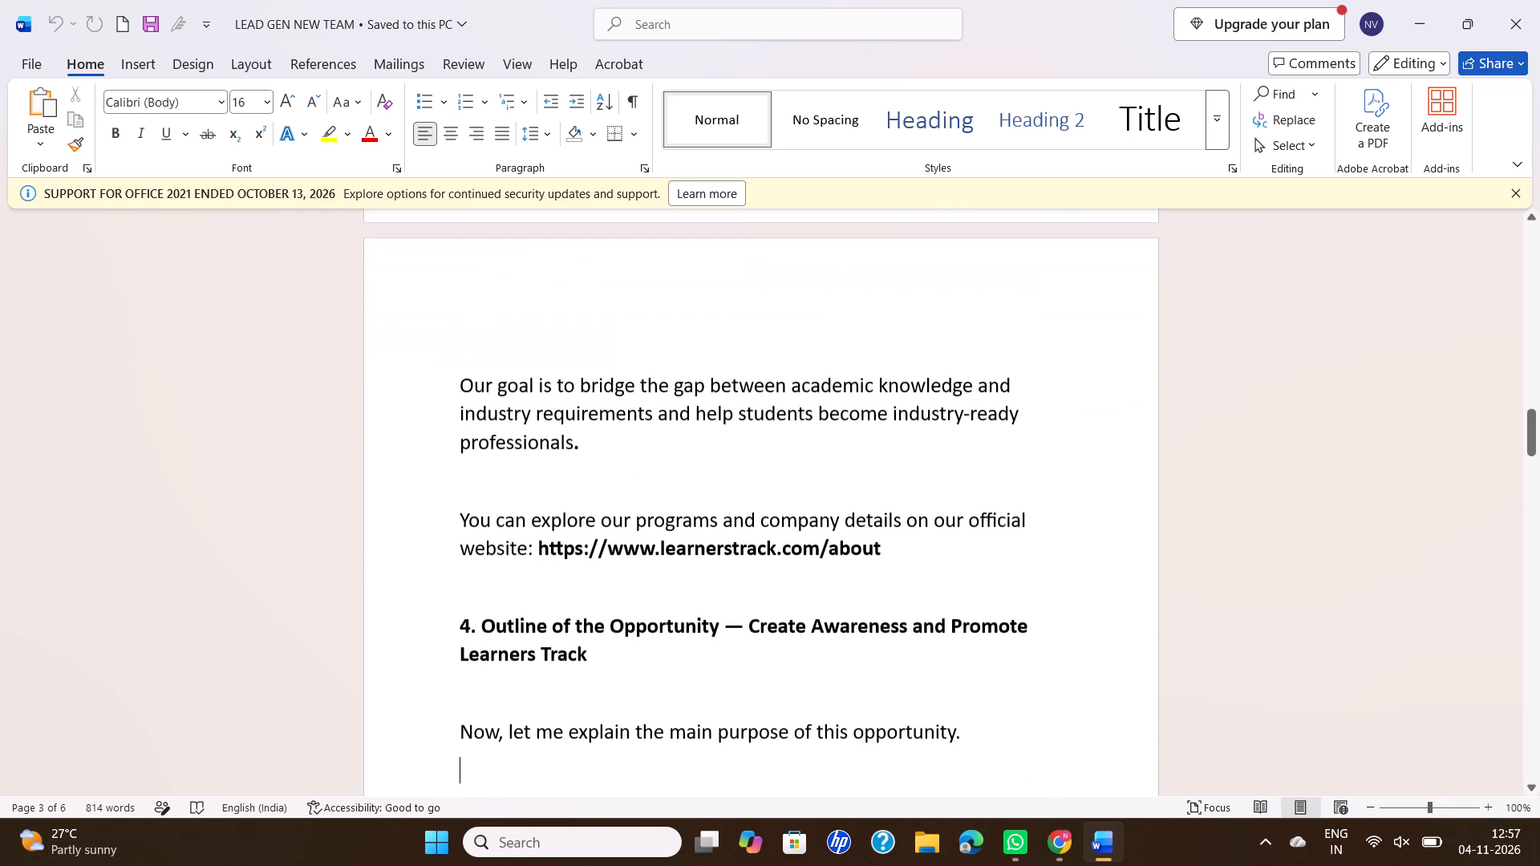
pyautogui.press('Down')
pyautogui.press('Down')
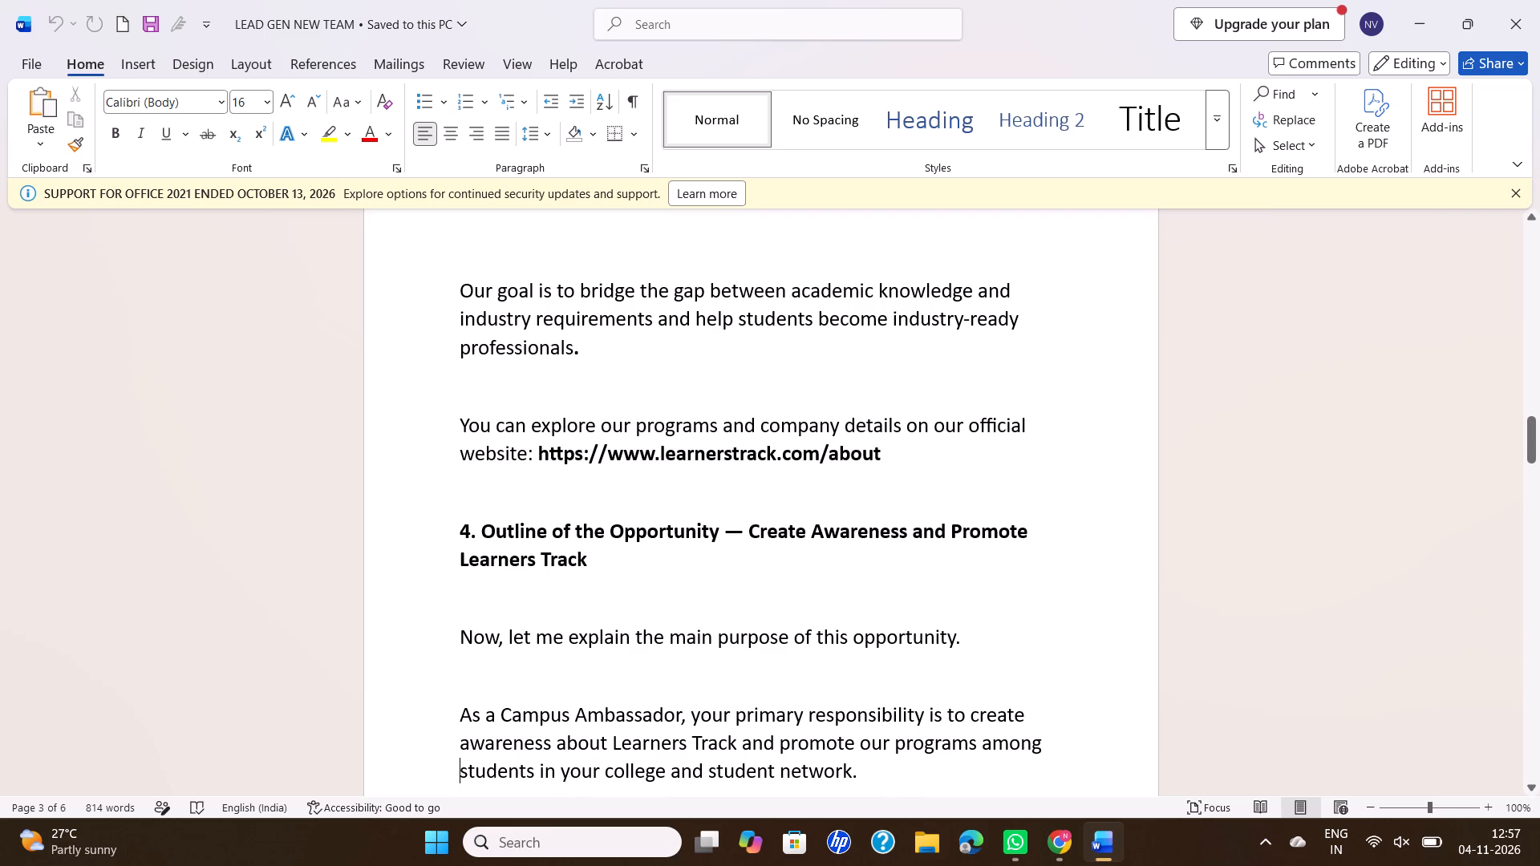
pyautogui.press('Down')
pyautogui.press('Down')
pyautogui.press('Down')
pyautogui.press('Down')
pyautogui.press('Down')
pyautogui.press('Down')
pyautogui.press('Down')
pyautogui.press('Down')
pyautogui.press('Down')
pyautogui.press('Down')
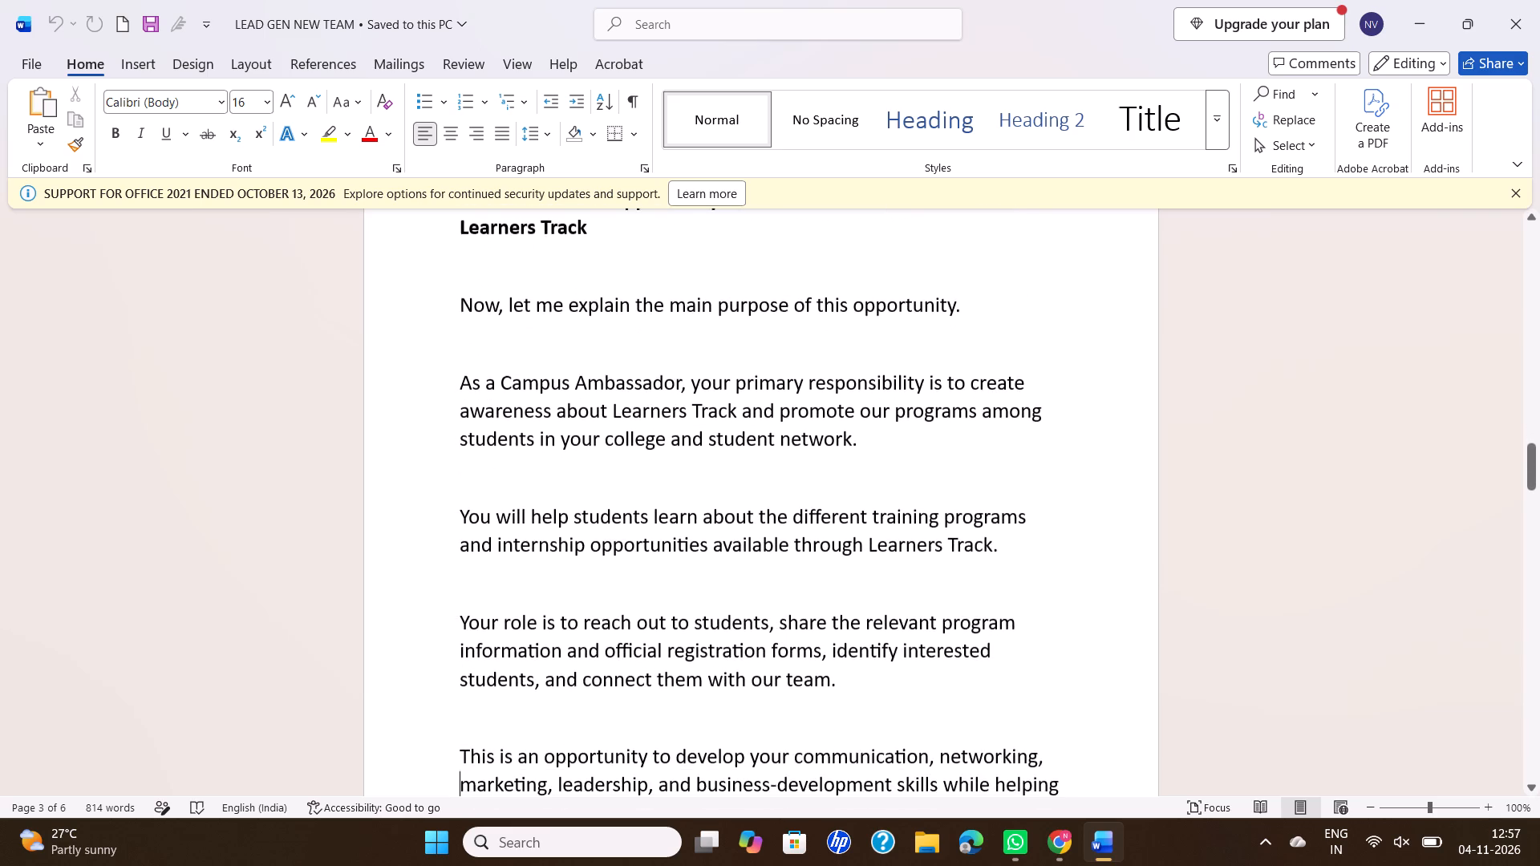
pyautogui.press('Down')
pyautogui.press('Down')
pyautogui.press('Down')
pyautogui.press('Down')
pyautogui.press('Down')
pyautogui.press('Down')
pyautogui.press('Down')
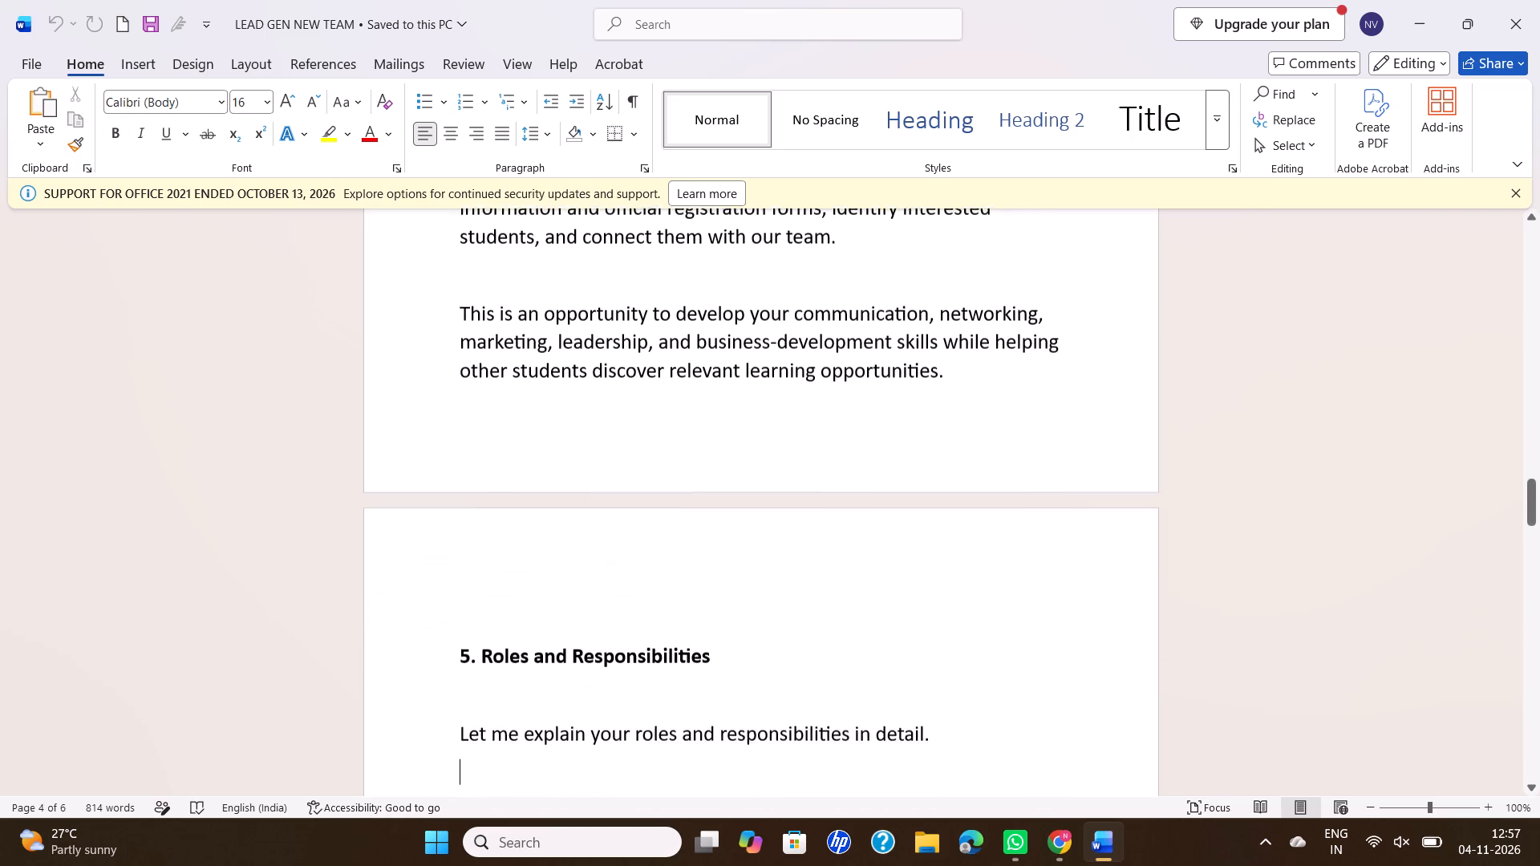
# Read the Roles and Responsibilities section of the script, from work mode to the question about the daily time commitment.
pyautogui.press('Down')
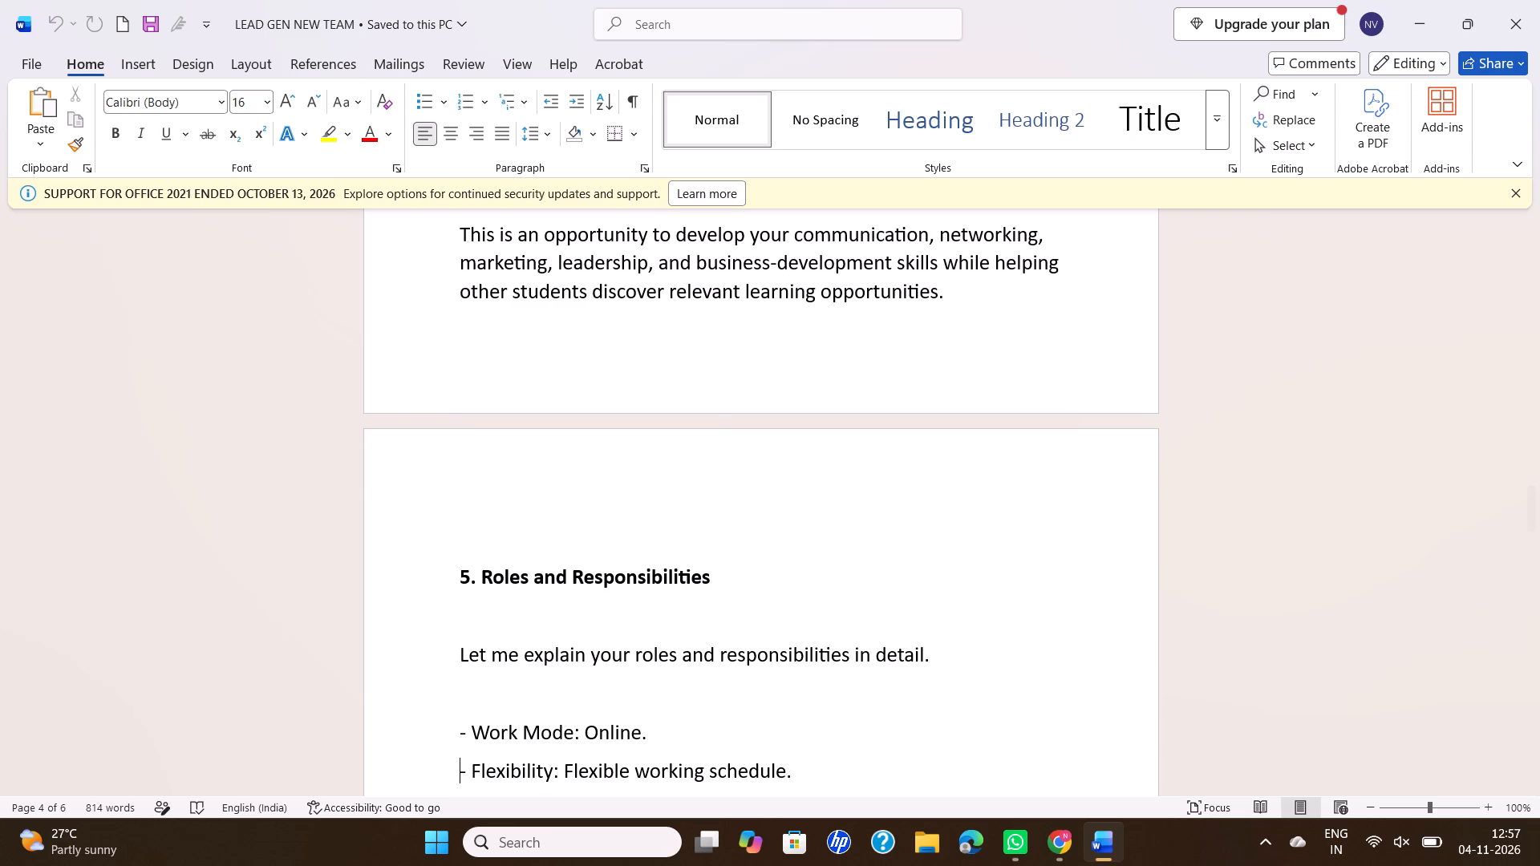
pyautogui.press('Down')
pyautogui.press('Down')
pyautogui.press('Down')
pyautogui.press('Down')
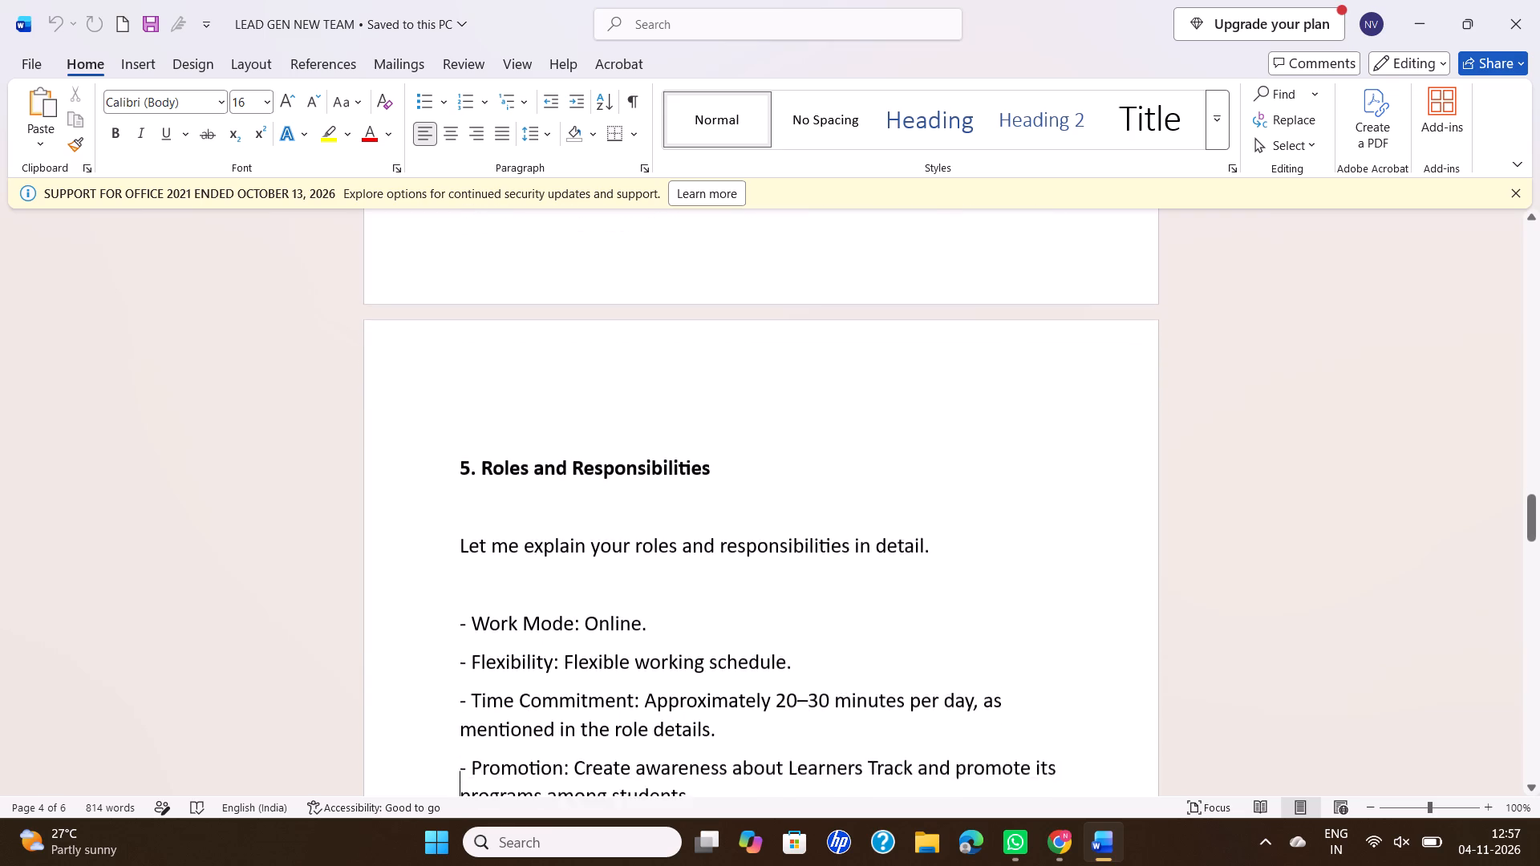
pyautogui.press('Down')
pyautogui.press('Down')
pyautogui.press('Down')
pyautogui.press('Down')
pyautogui.press('Down')
pyautogui.press('Down')
pyautogui.press('Down')
pyautogui.press('Down')
pyautogui.press('Down')
pyautogui.press('Down')
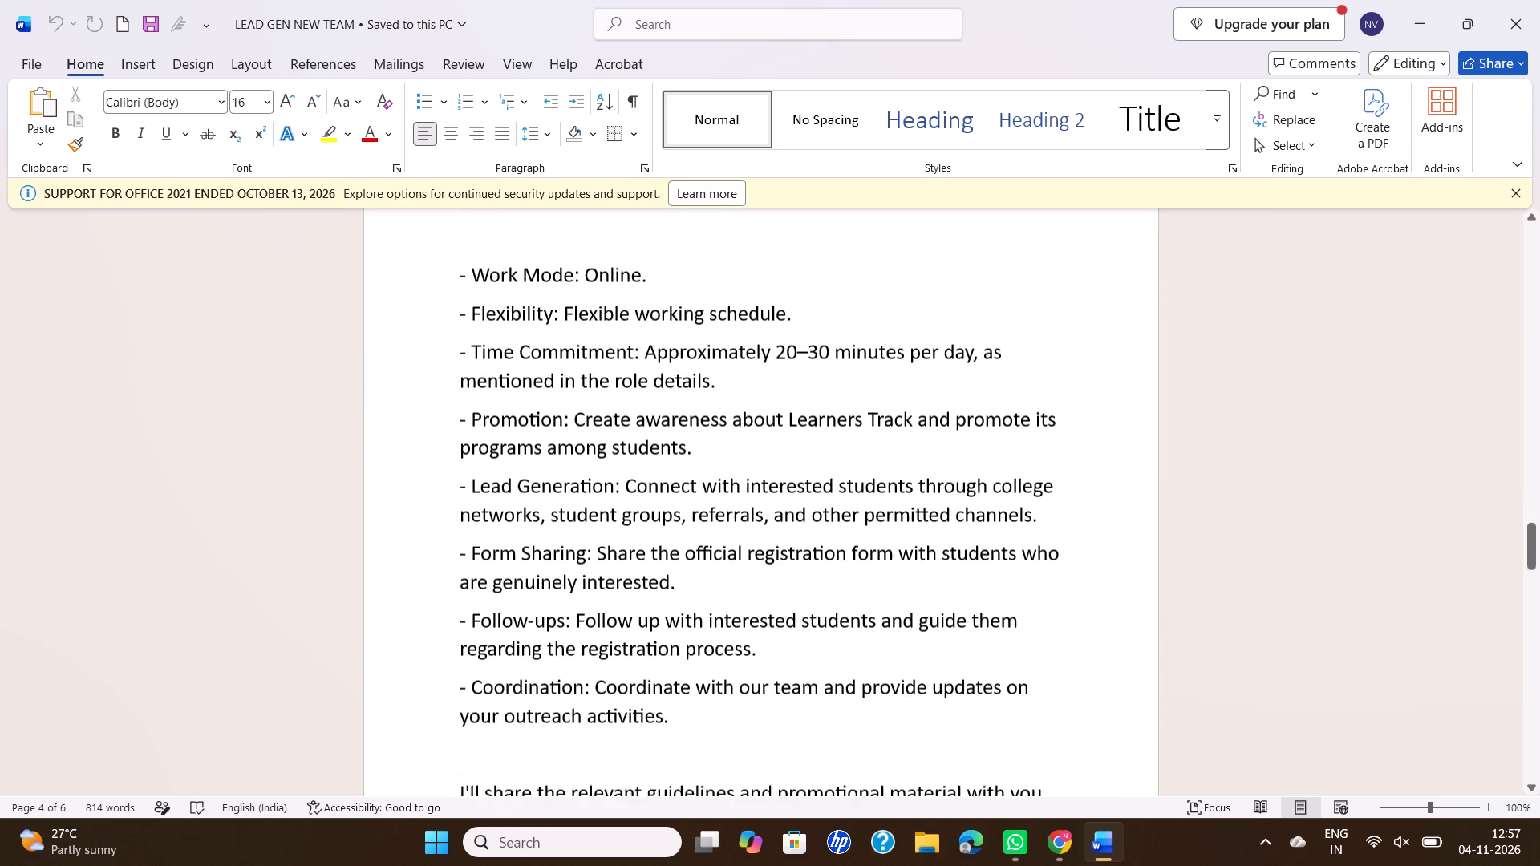
pyautogui.press('Down')
pyautogui.press('Down')
pyautogui.press('Down')
pyautogui.press('Down')
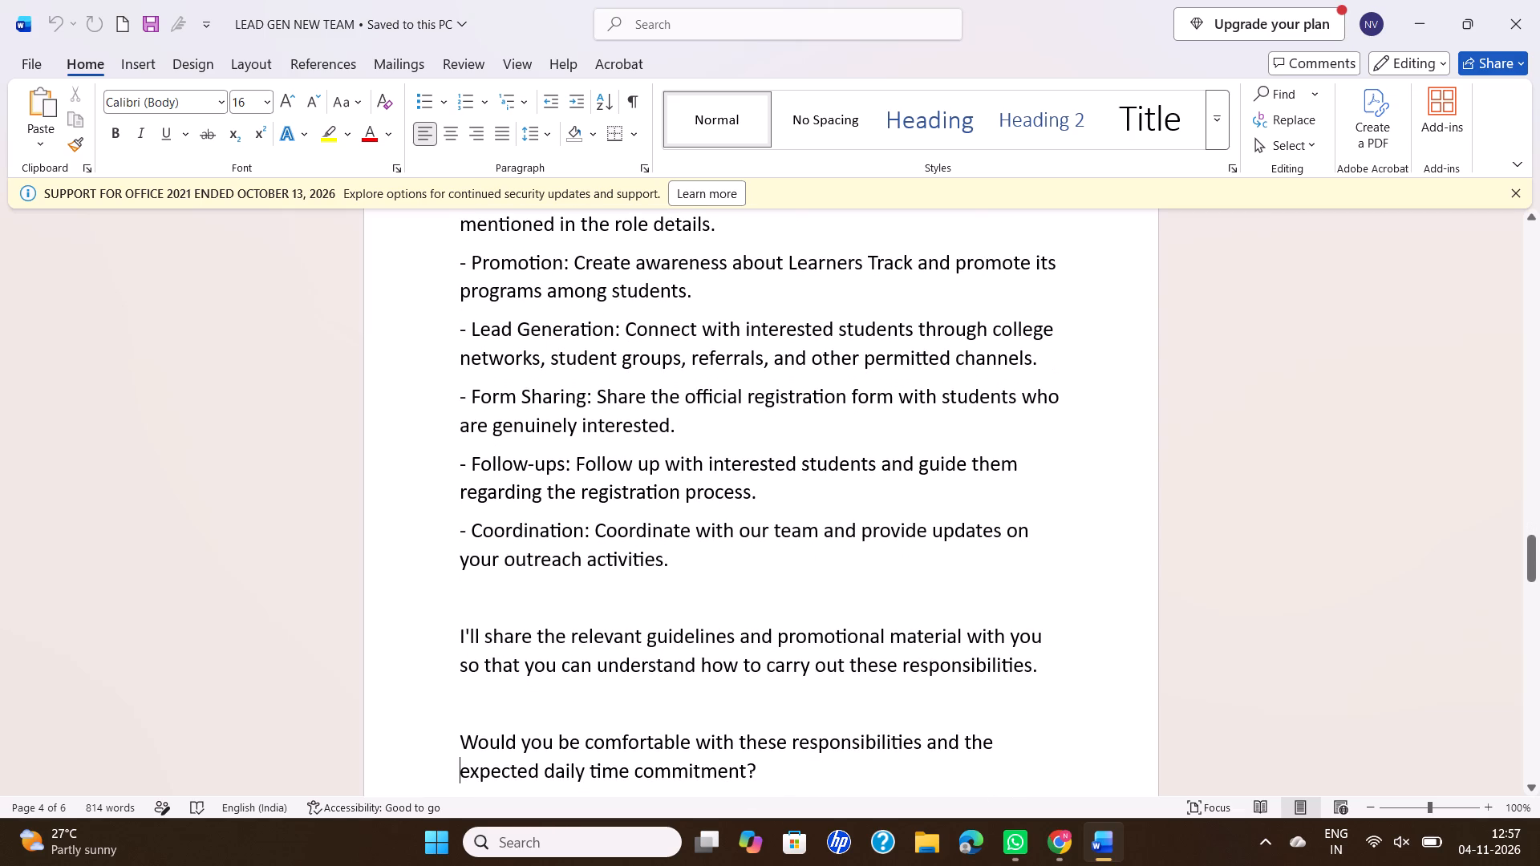
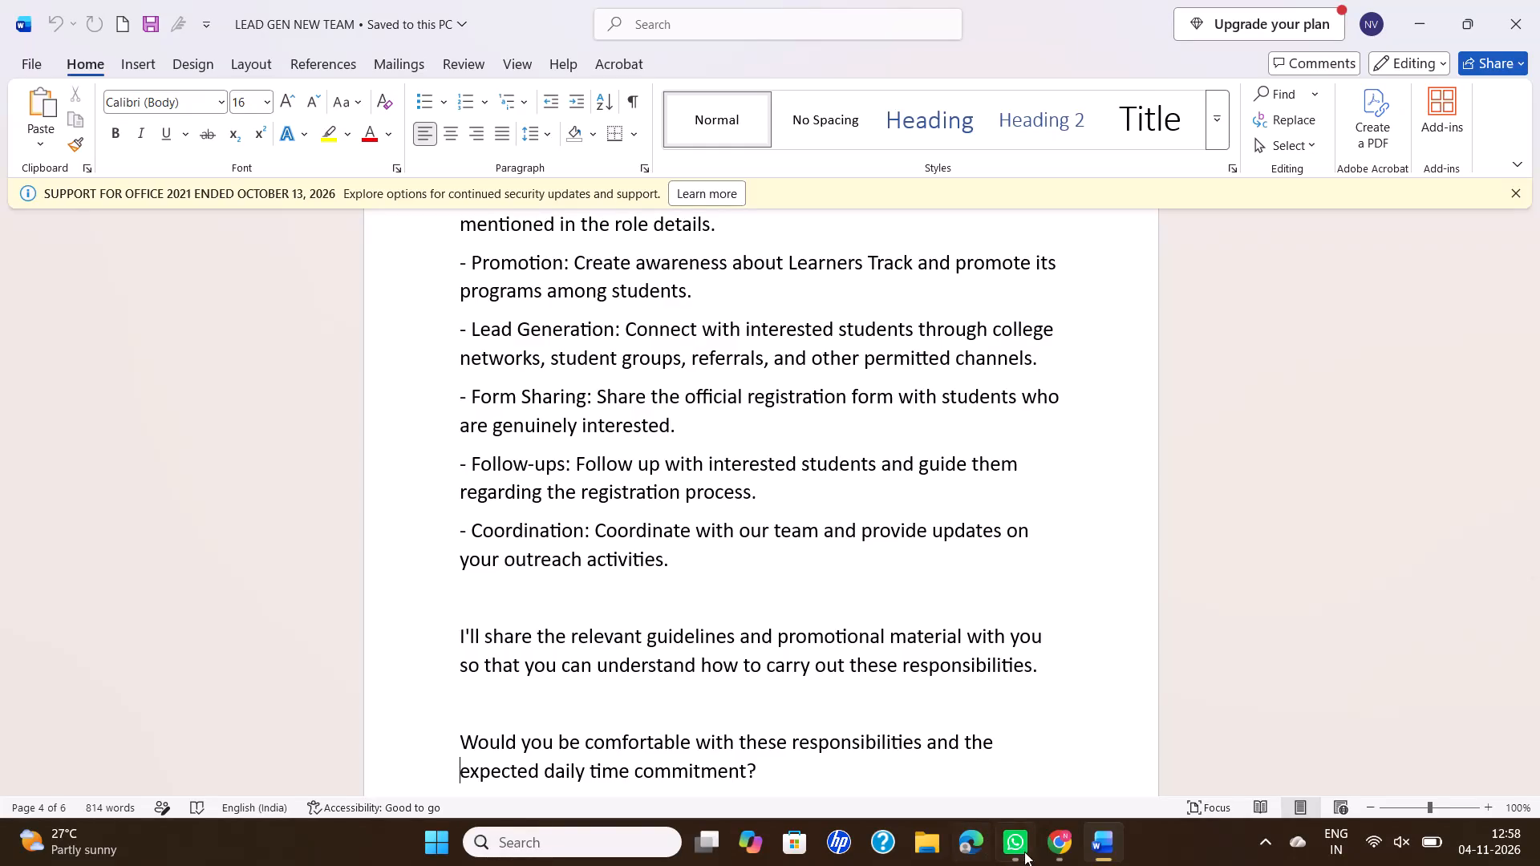
# Switch to the CA LEADS || LT spreadsheet in Chrome and copy the phone number of the lead in row 383.
pyautogui.click(1064, 851)
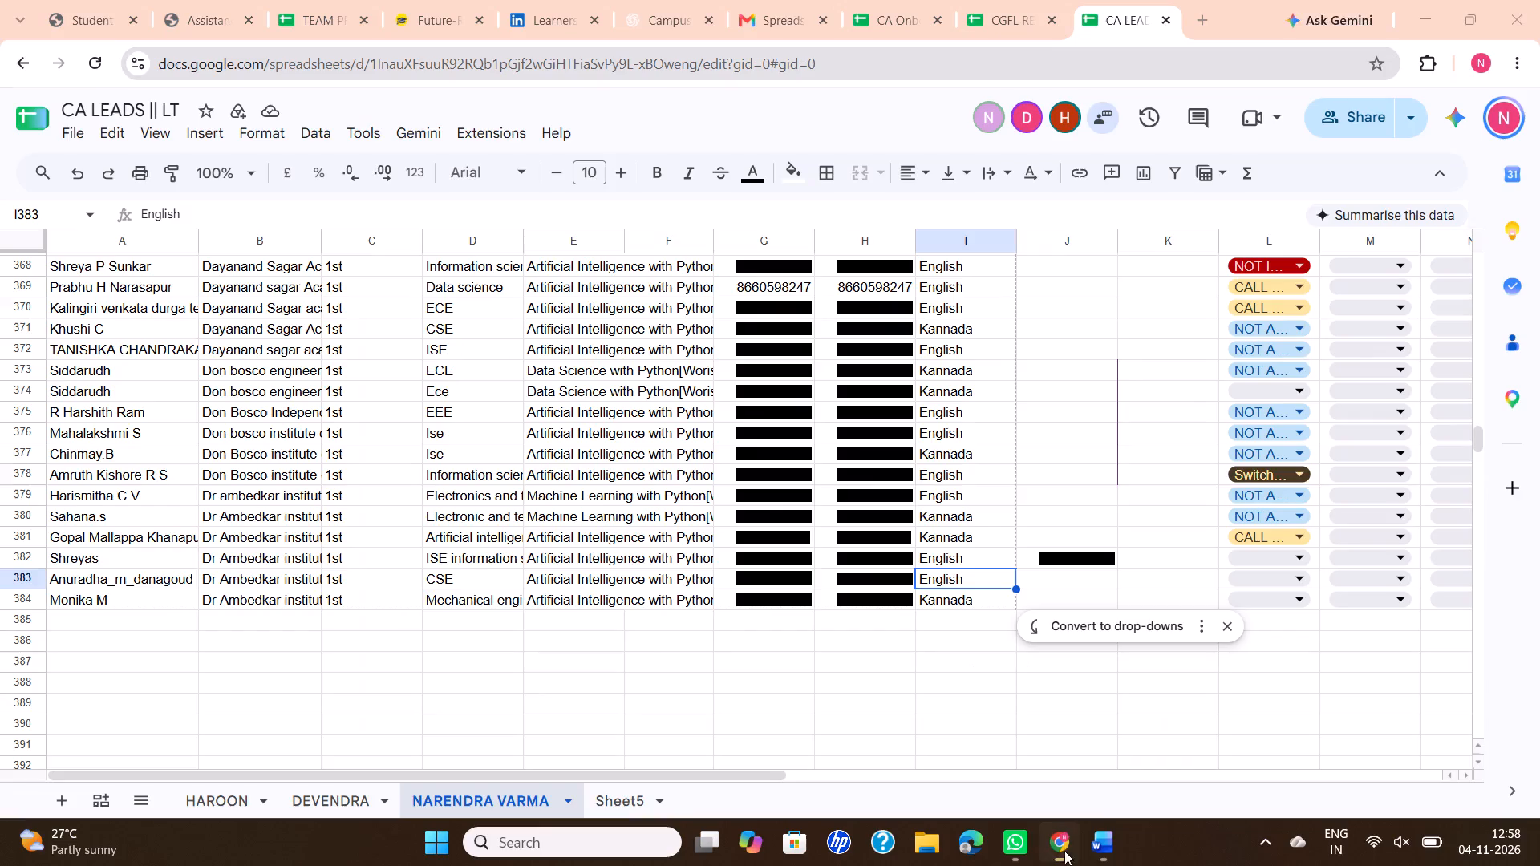
pyautogui.tripleClick(764, 577)
pyautogui.hotkey('ctrl', 'c')
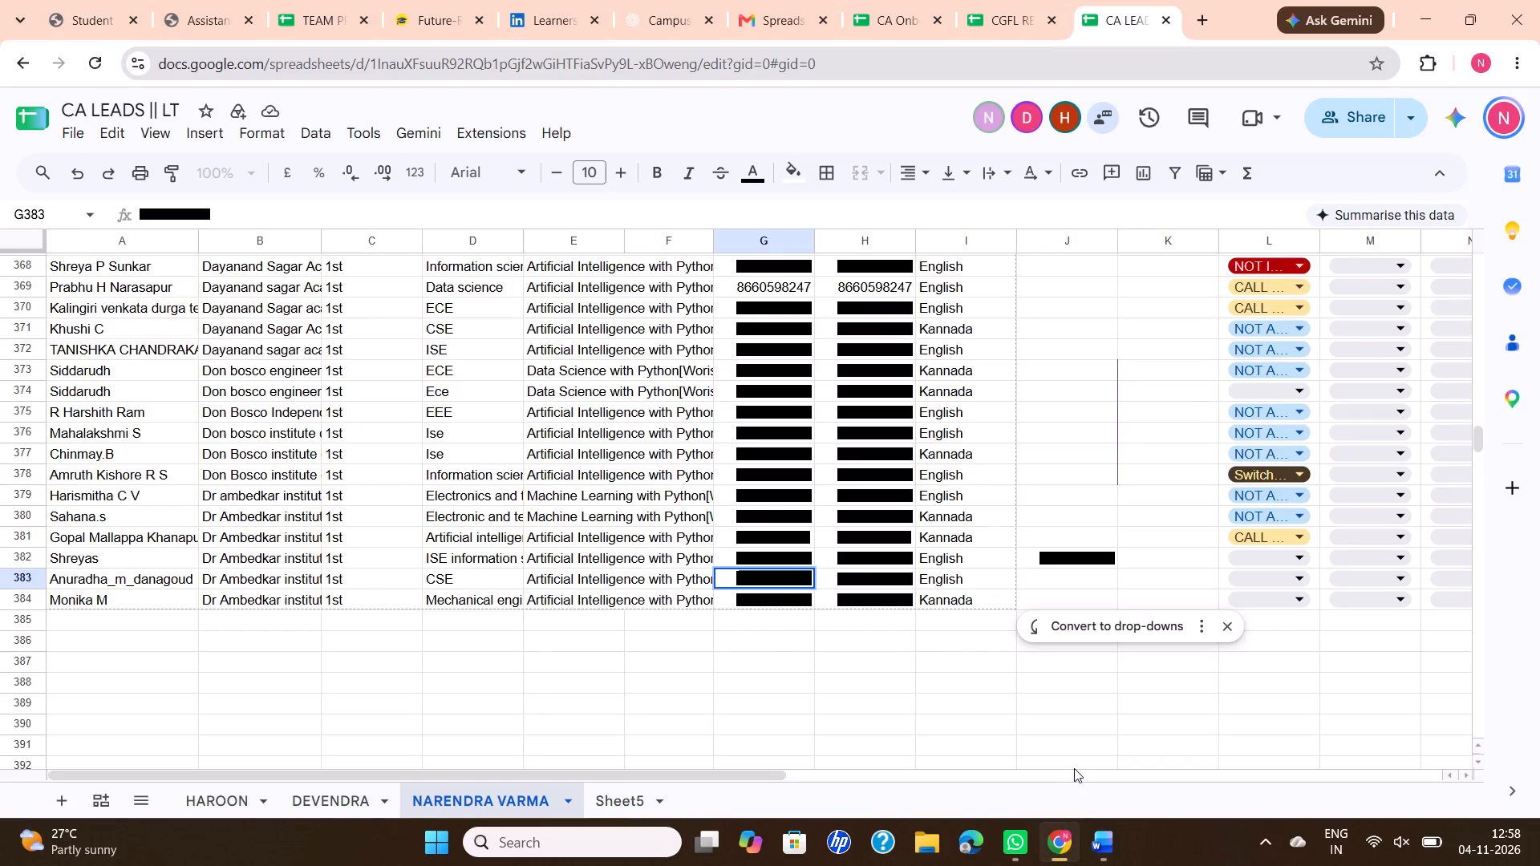
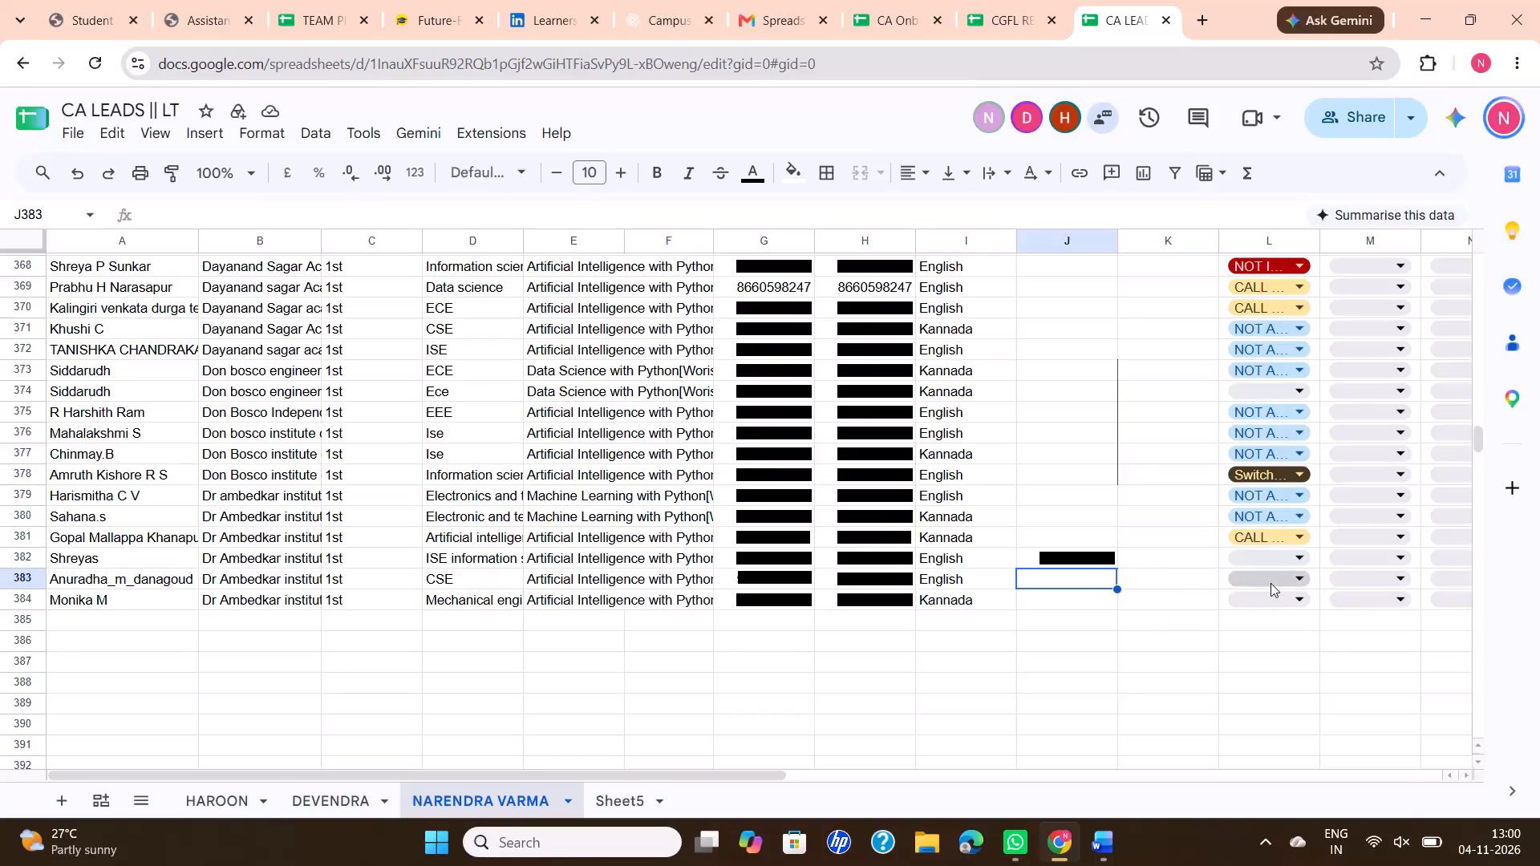
# Set the call status of the lead in row 383 to SENT DETAILS.
pyautogui.click(1270, 583)
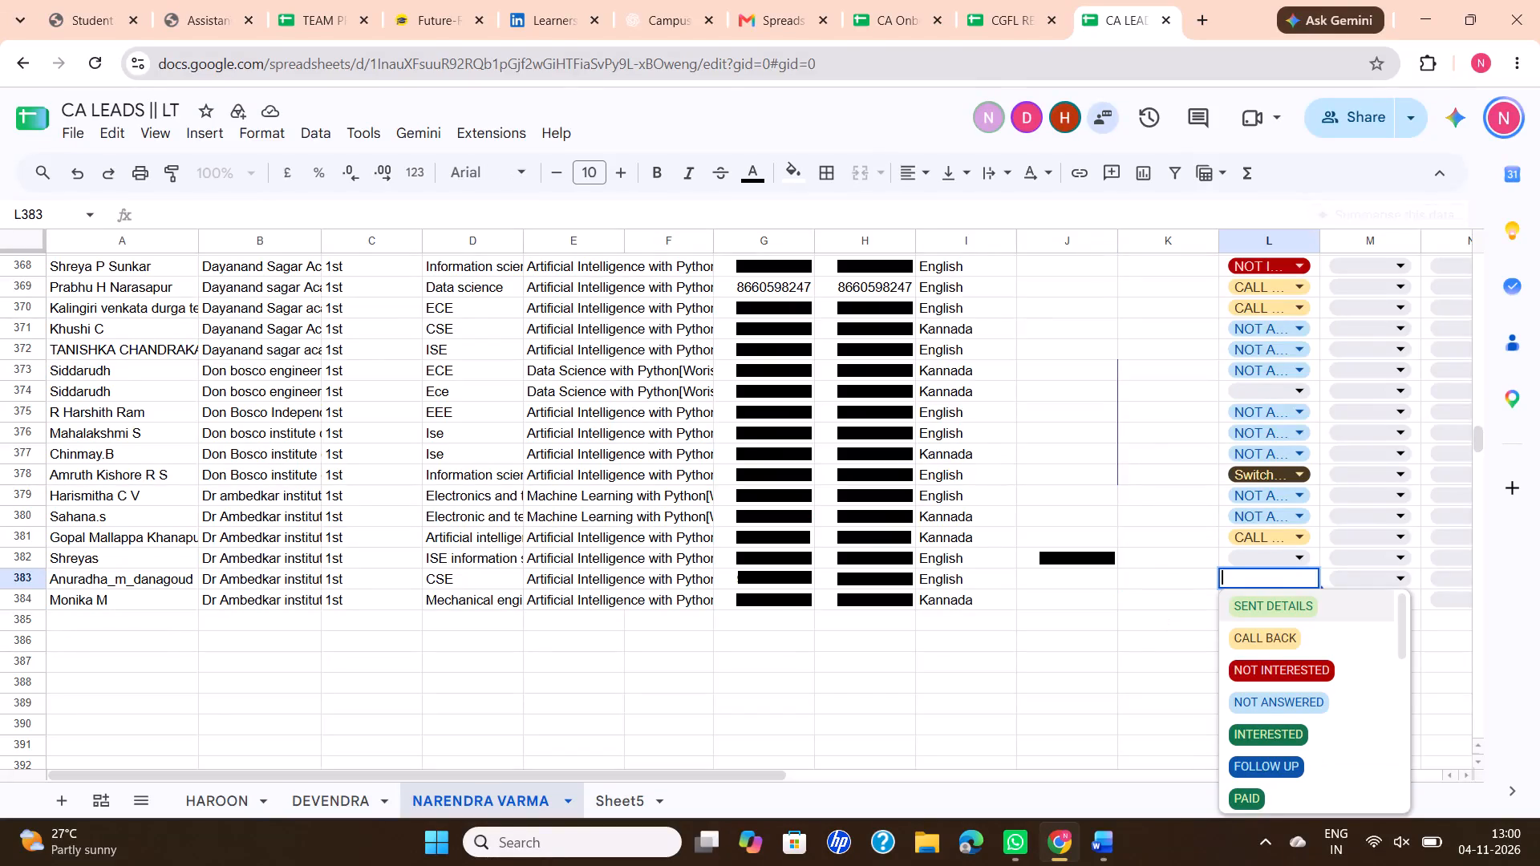
pyautogui.click(1258, 615)
# Enter the remark "4.30 ev" in column O for the lead in row 383.
pyautogui.hscroll(-5, 1189, 591)
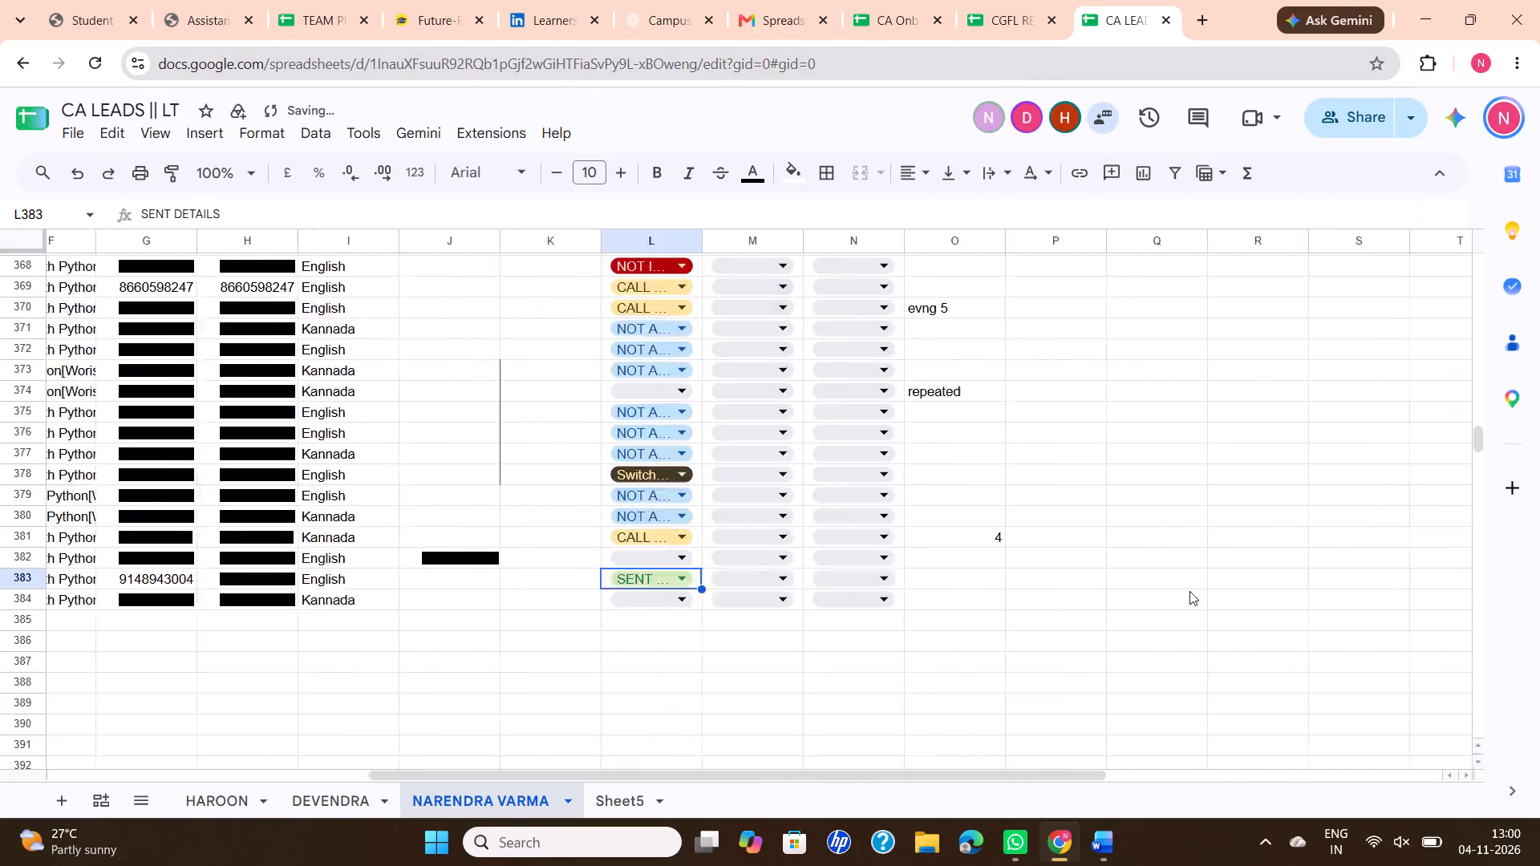
pyautogui.tripleClick(531, 573)
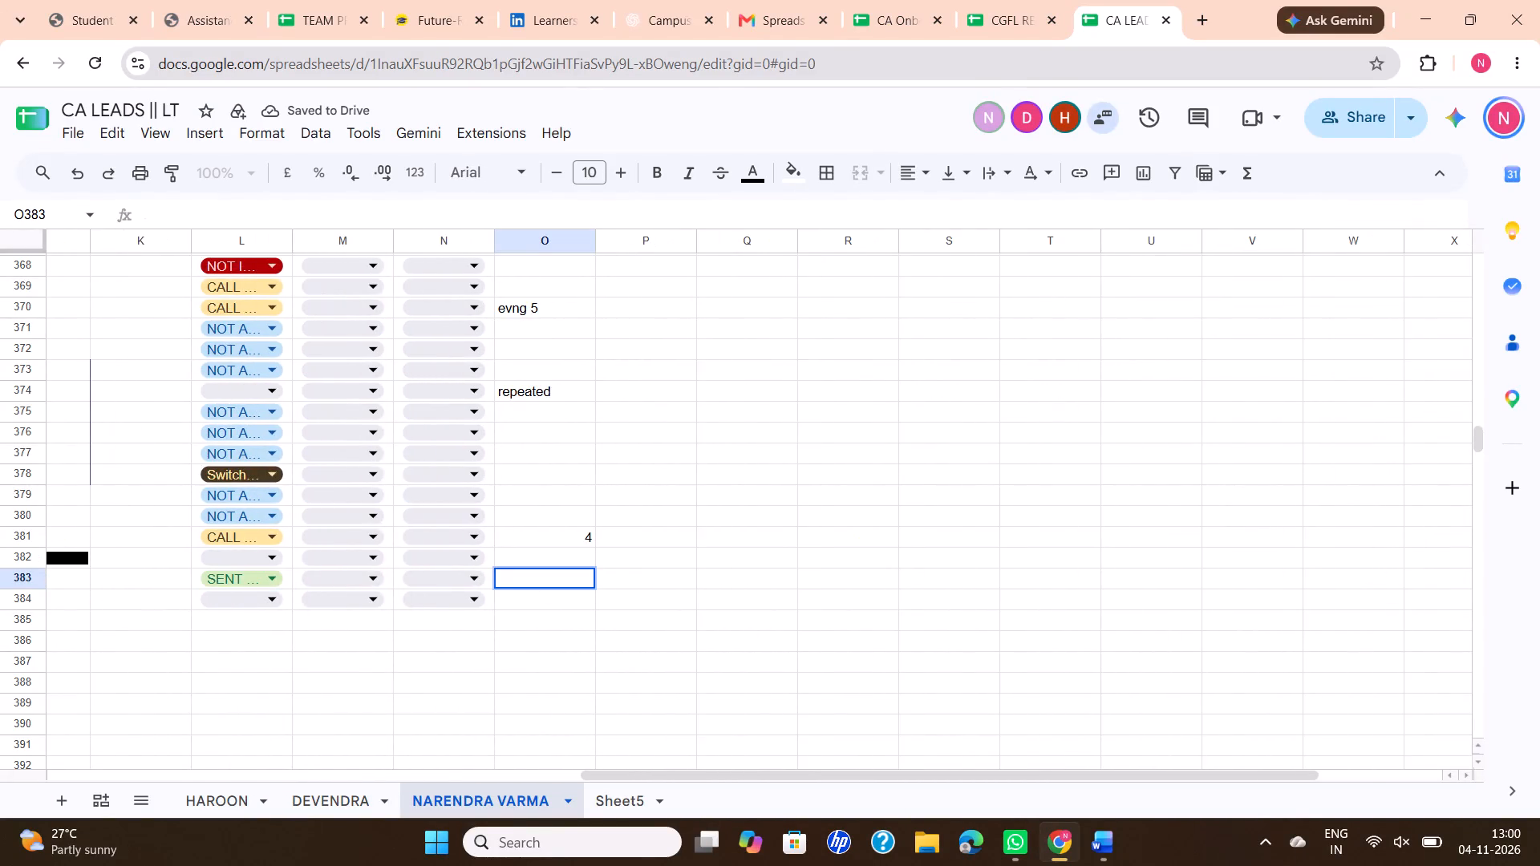
pyautogui.write('4.30')
pyautogui.press('space')
pyautogui.write('ev')
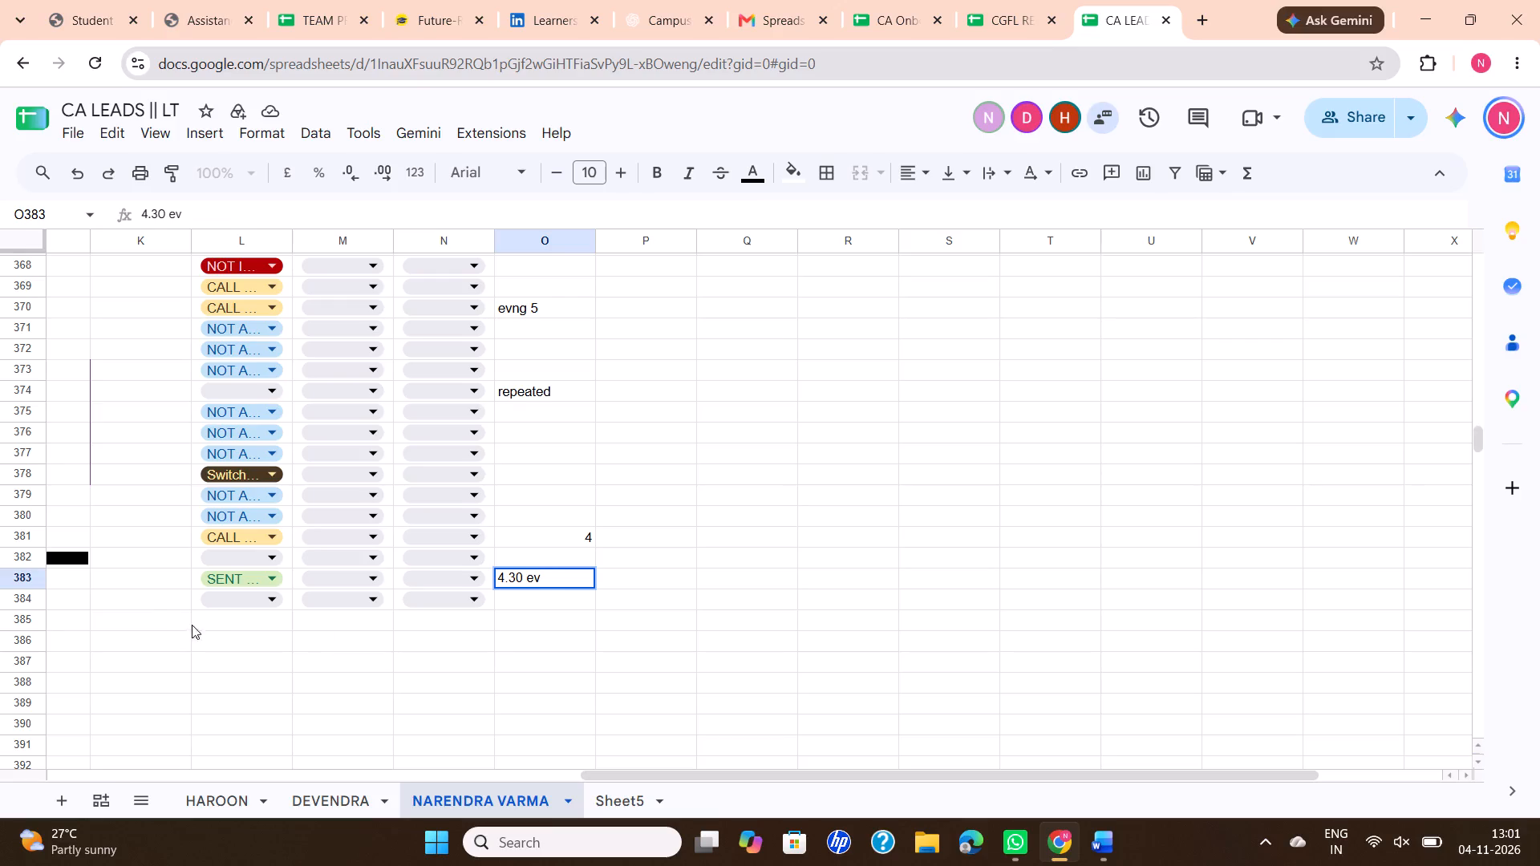
pyautogui.click(166, 599)
# Select the phone number in column H for the lead in row 380.
pyautogui.hscroll(6, 166, 599)
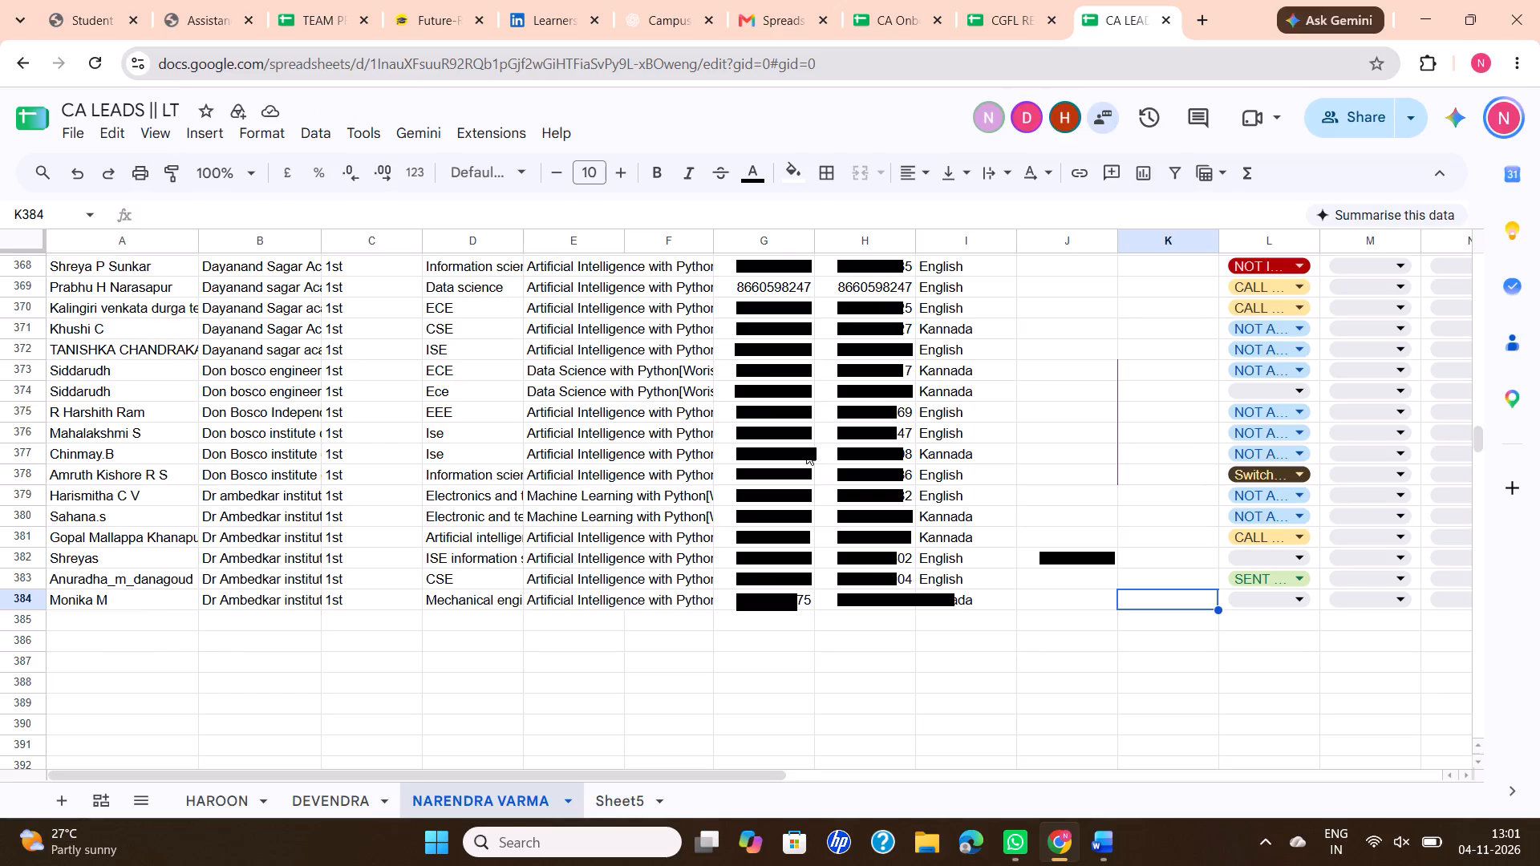
pyautogui.click(854, 511)
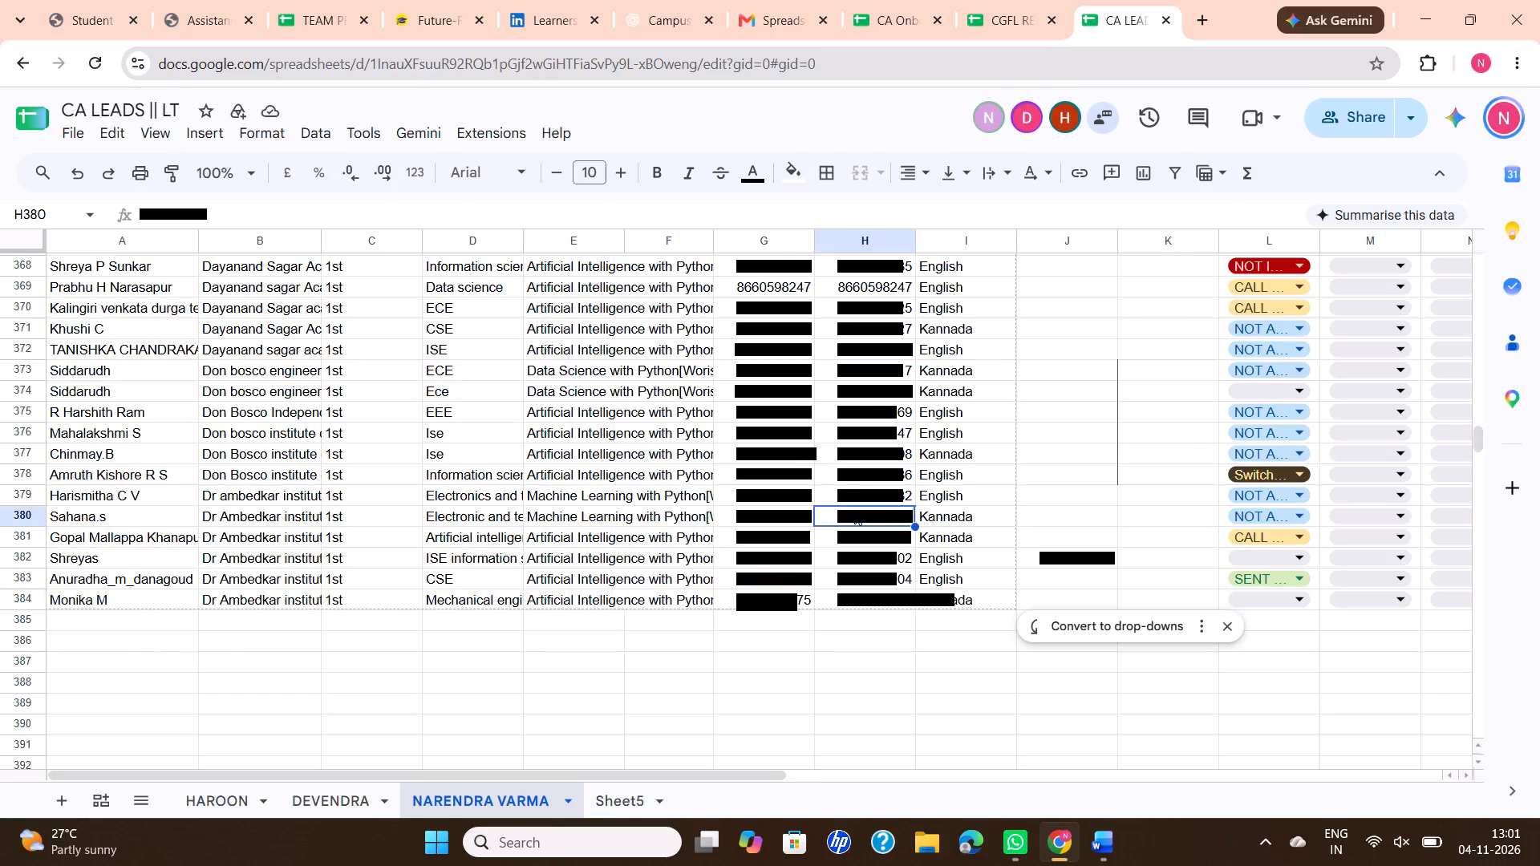
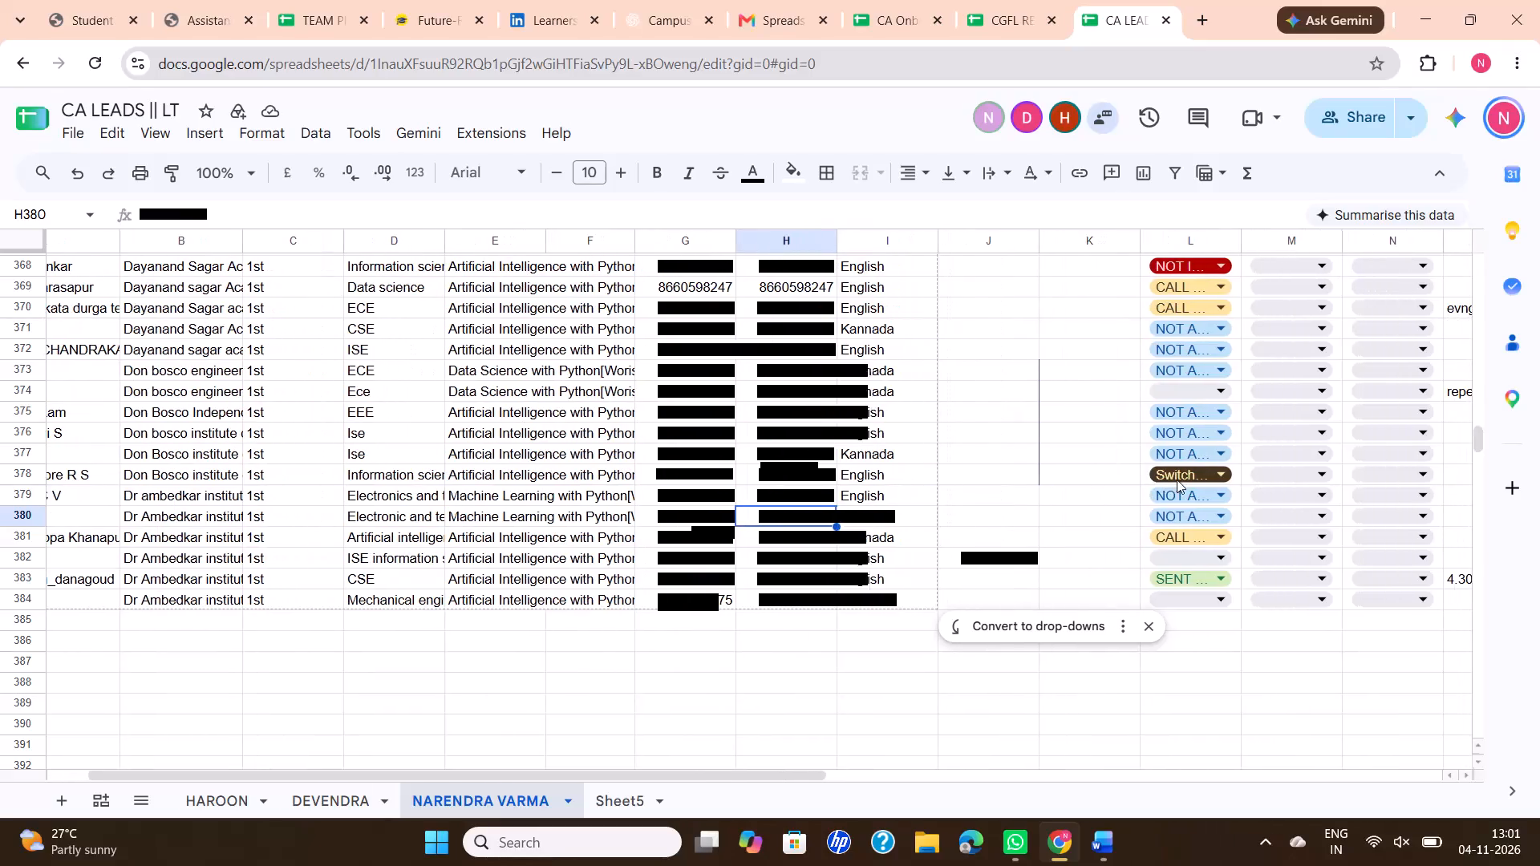
# Set the second call status in column M for the lead in row 379 to HANG UP.
pyautogui.click(1167, 514)
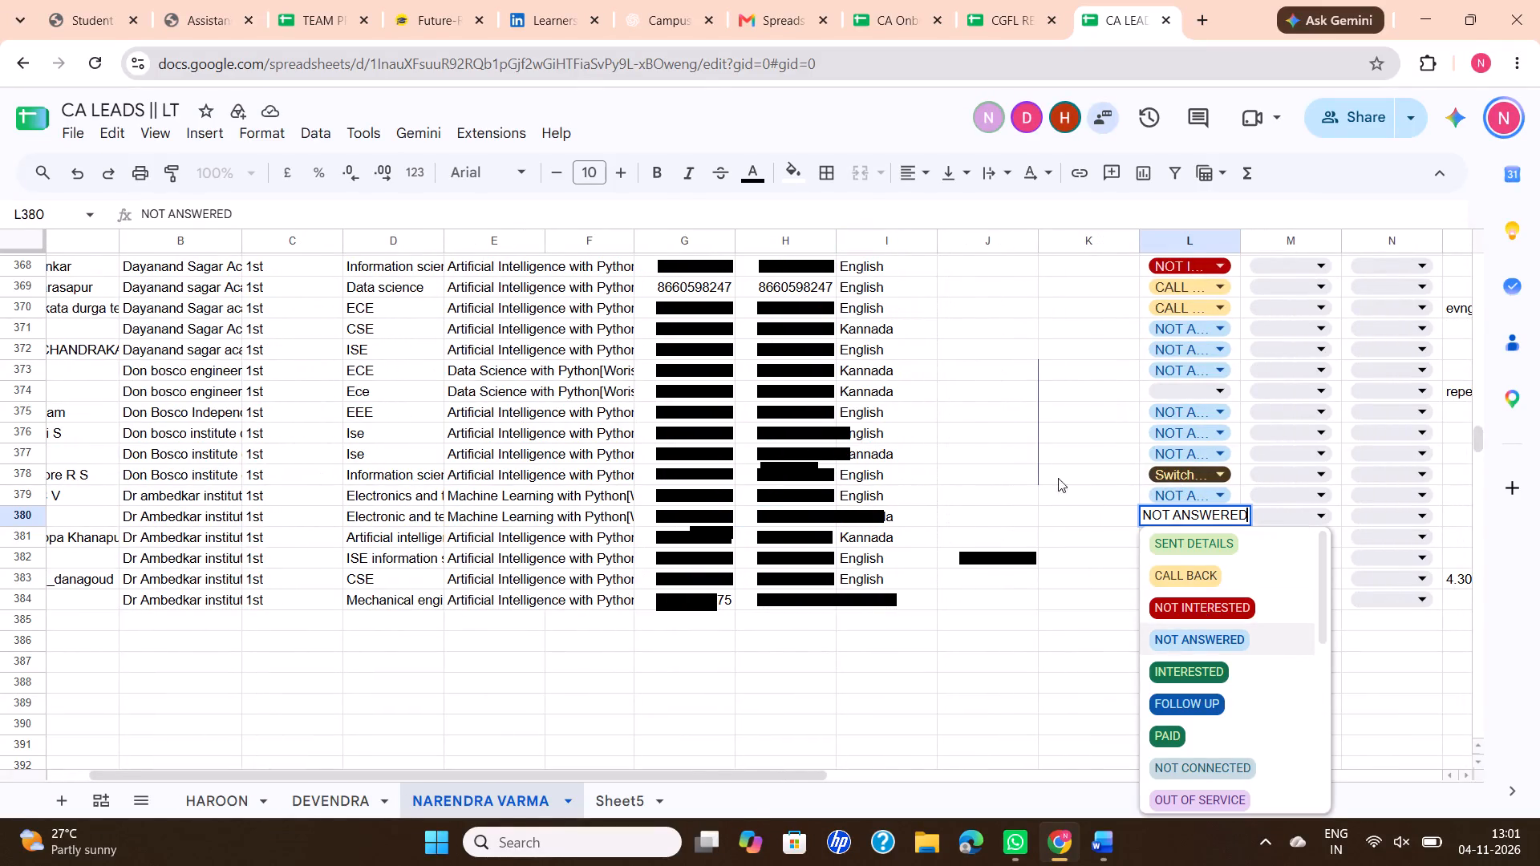
pyautogui.click(1262, 496)
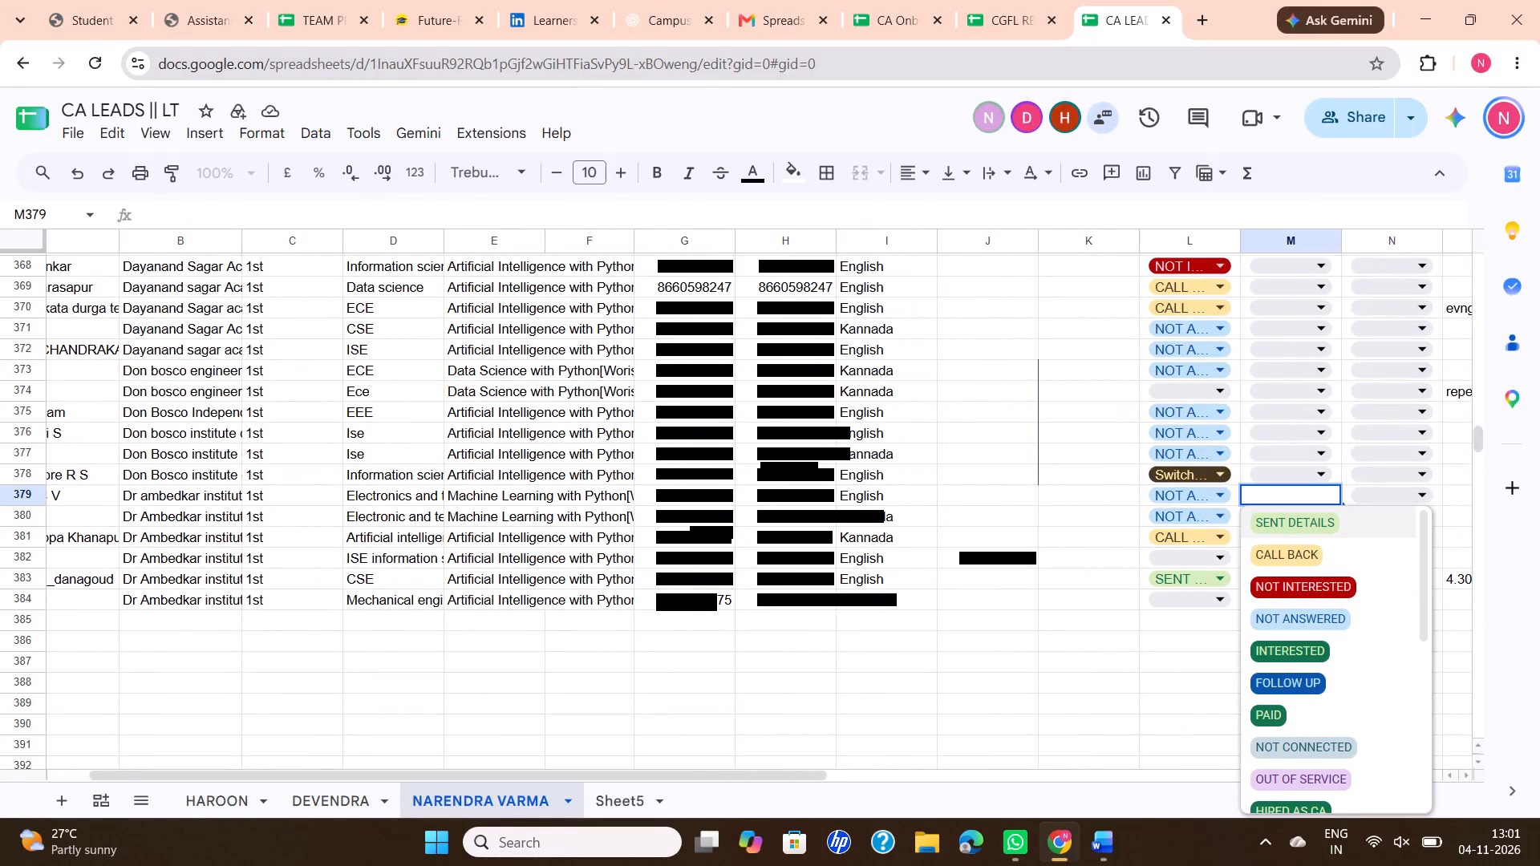
pyautogui.scroll(-2, 1325, 604)
pyautogui.click(1266, 669)
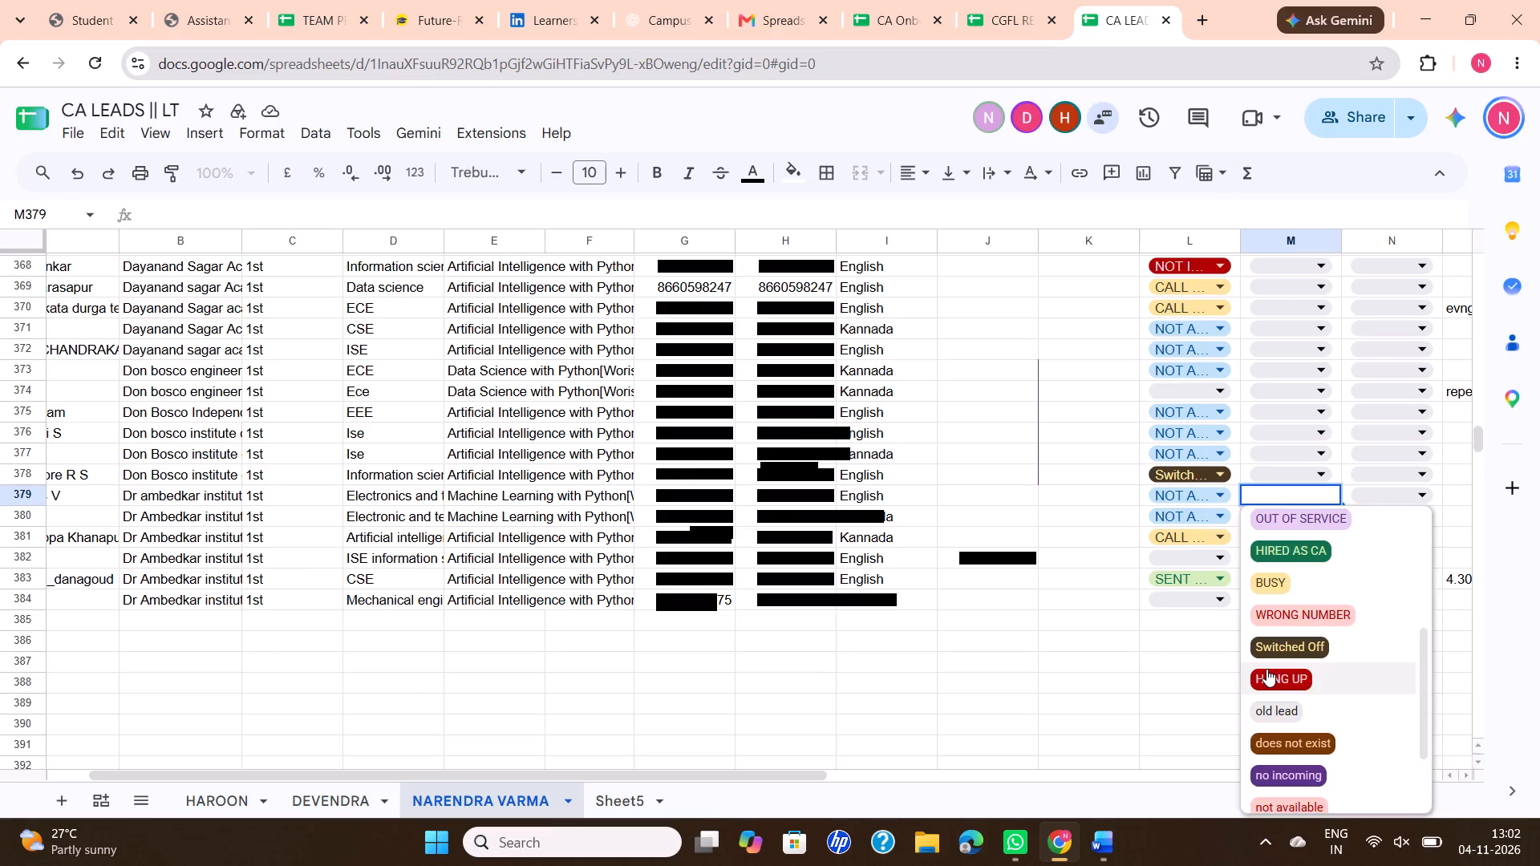
pyautogui.click(1115, 496)
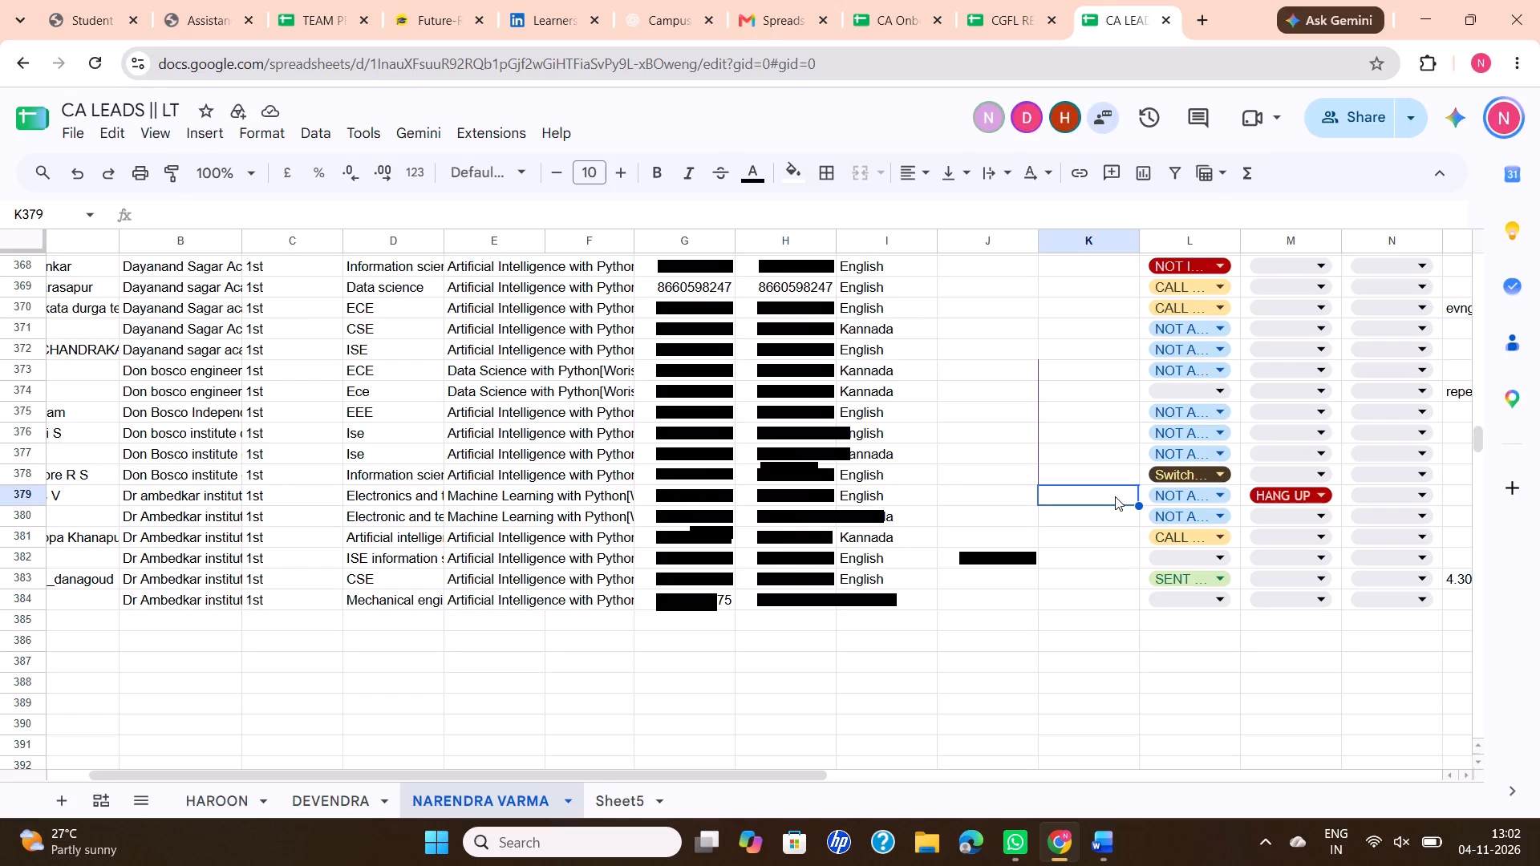
# Select the phone number in column G for the lead in row 359.
pyautogui.hscroll(2, 1115, 496)
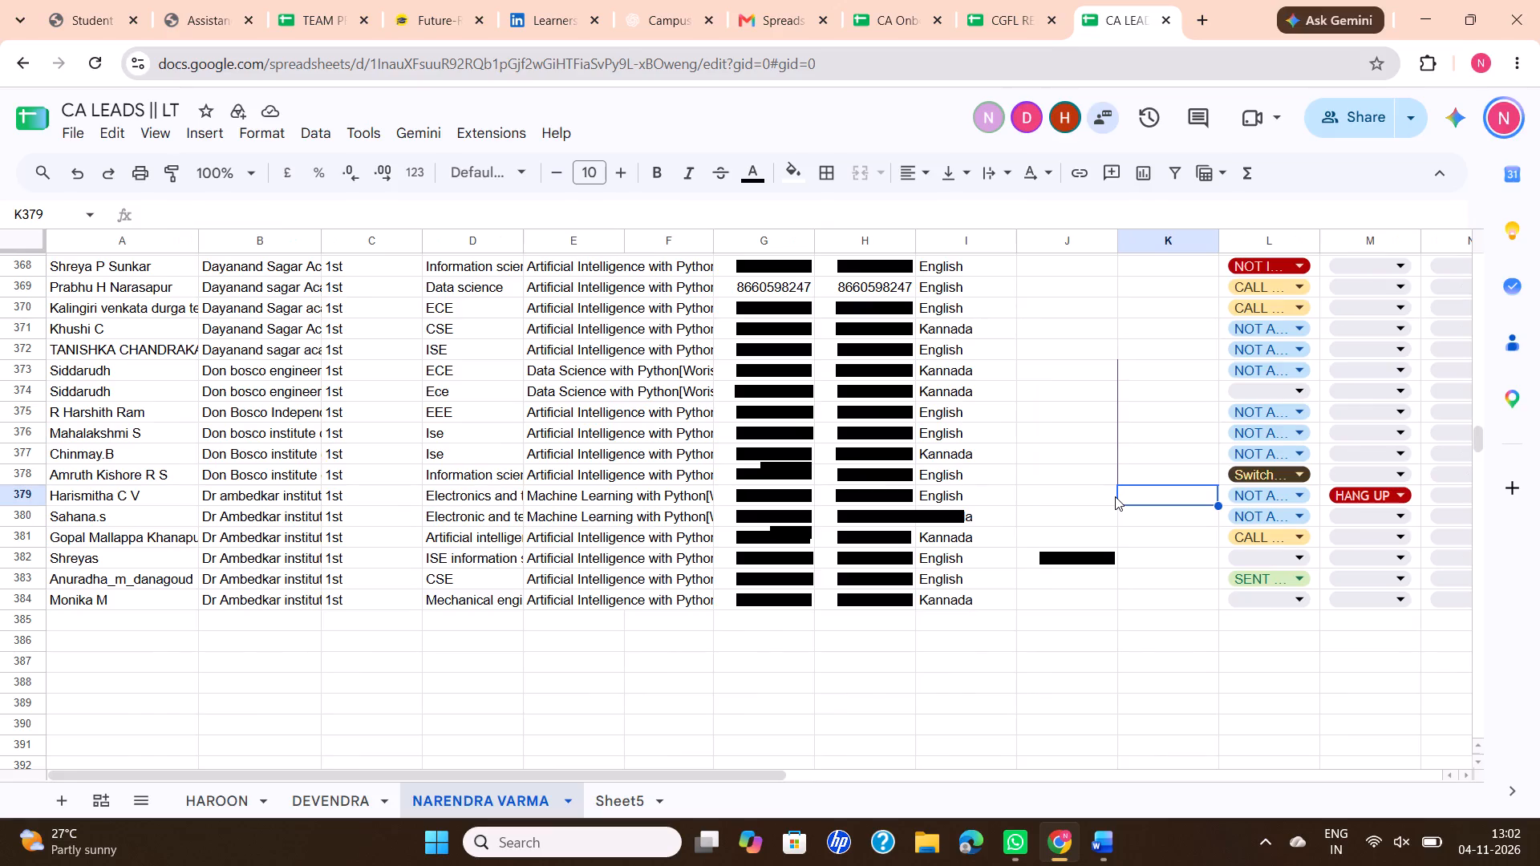
pyautogui.scroll(1, 896, 391)
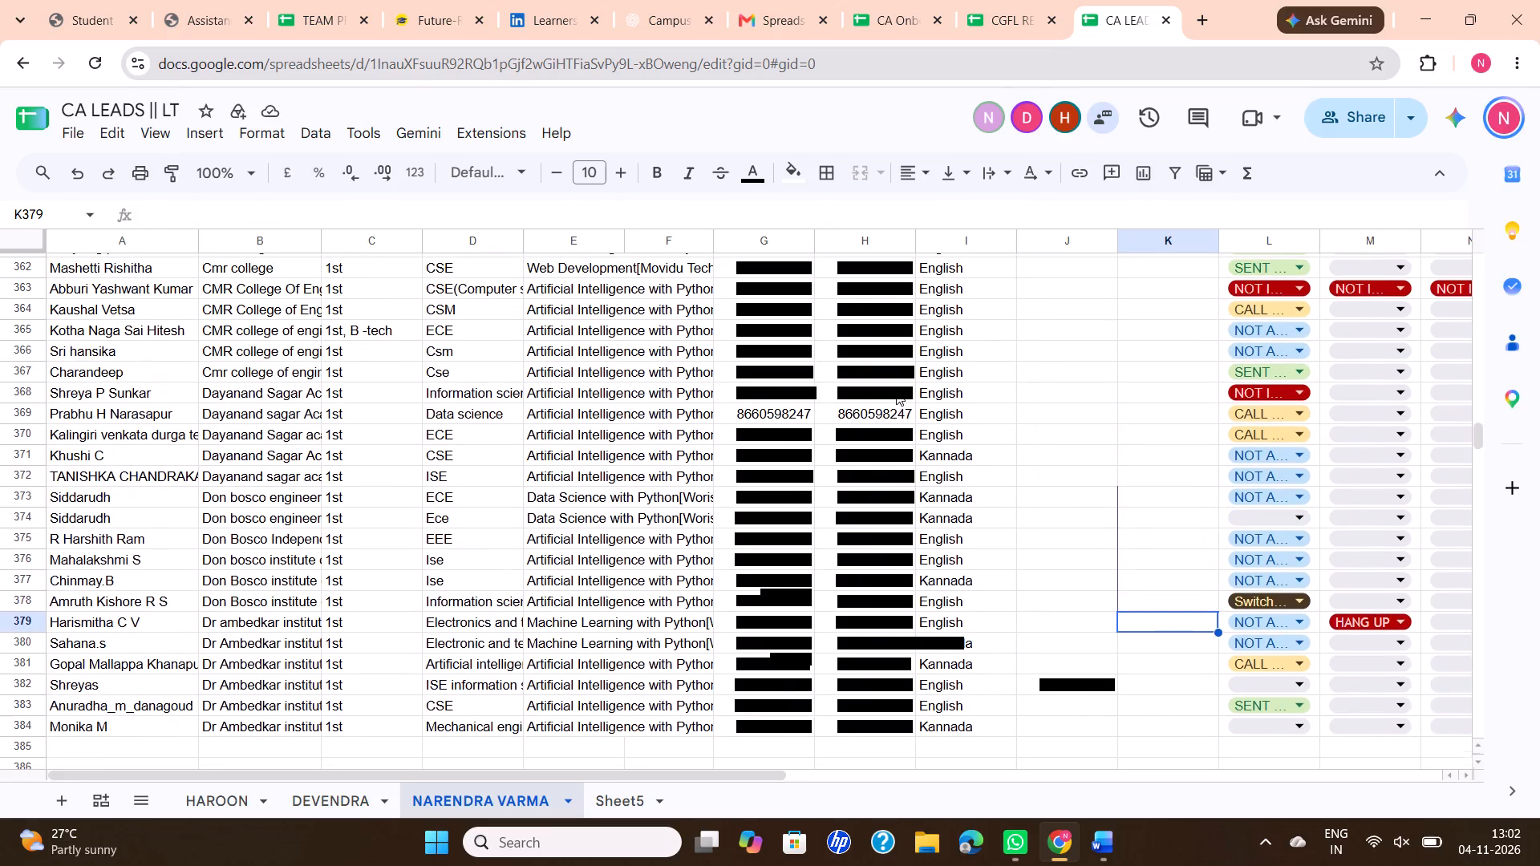
pyautogui.scroll(2, 806, 371)
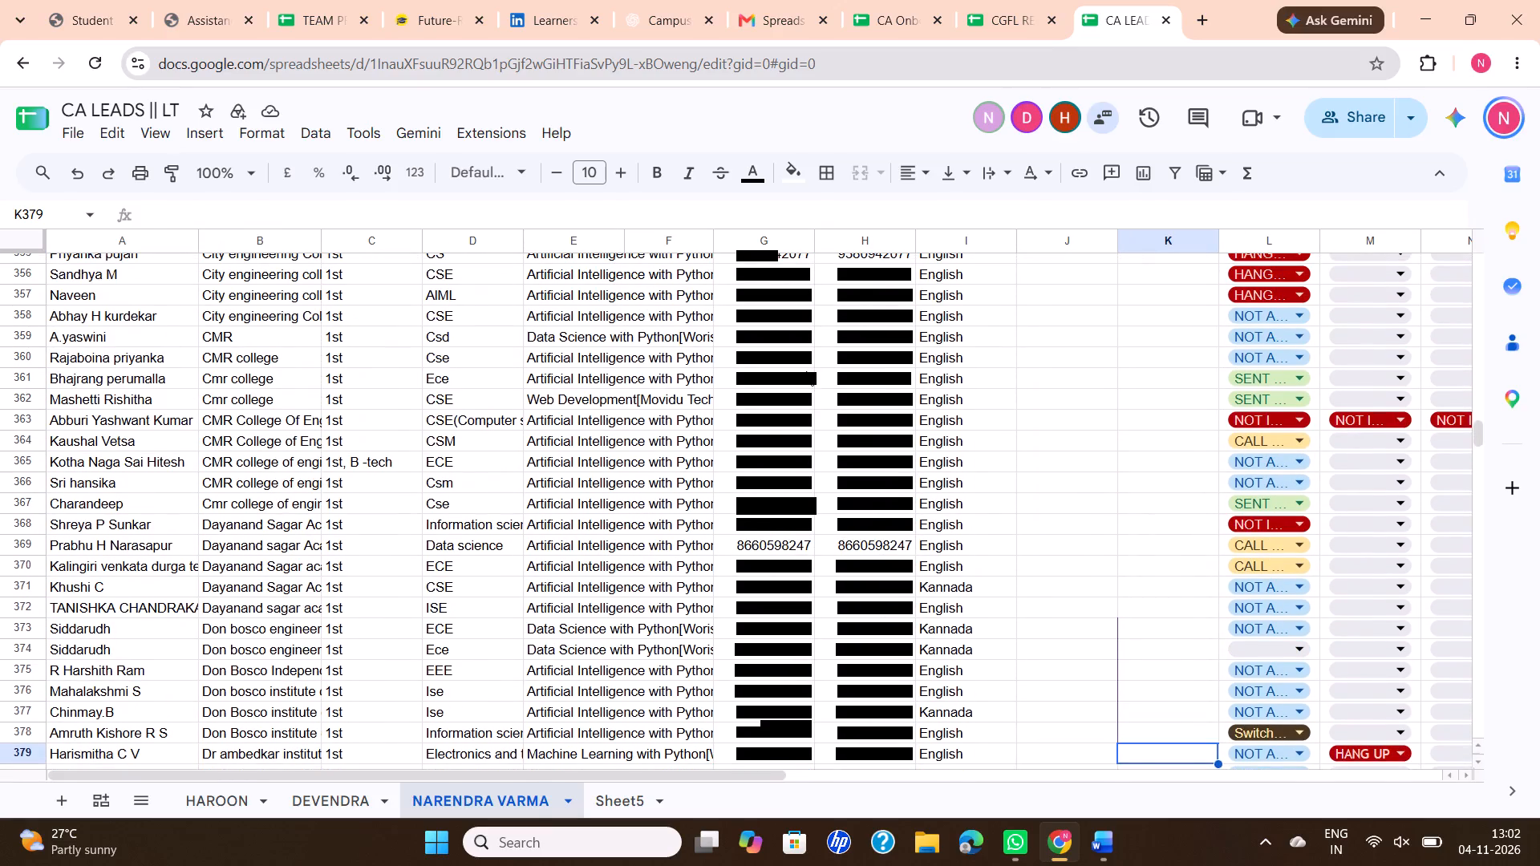
pyautogui.click(776, 334)
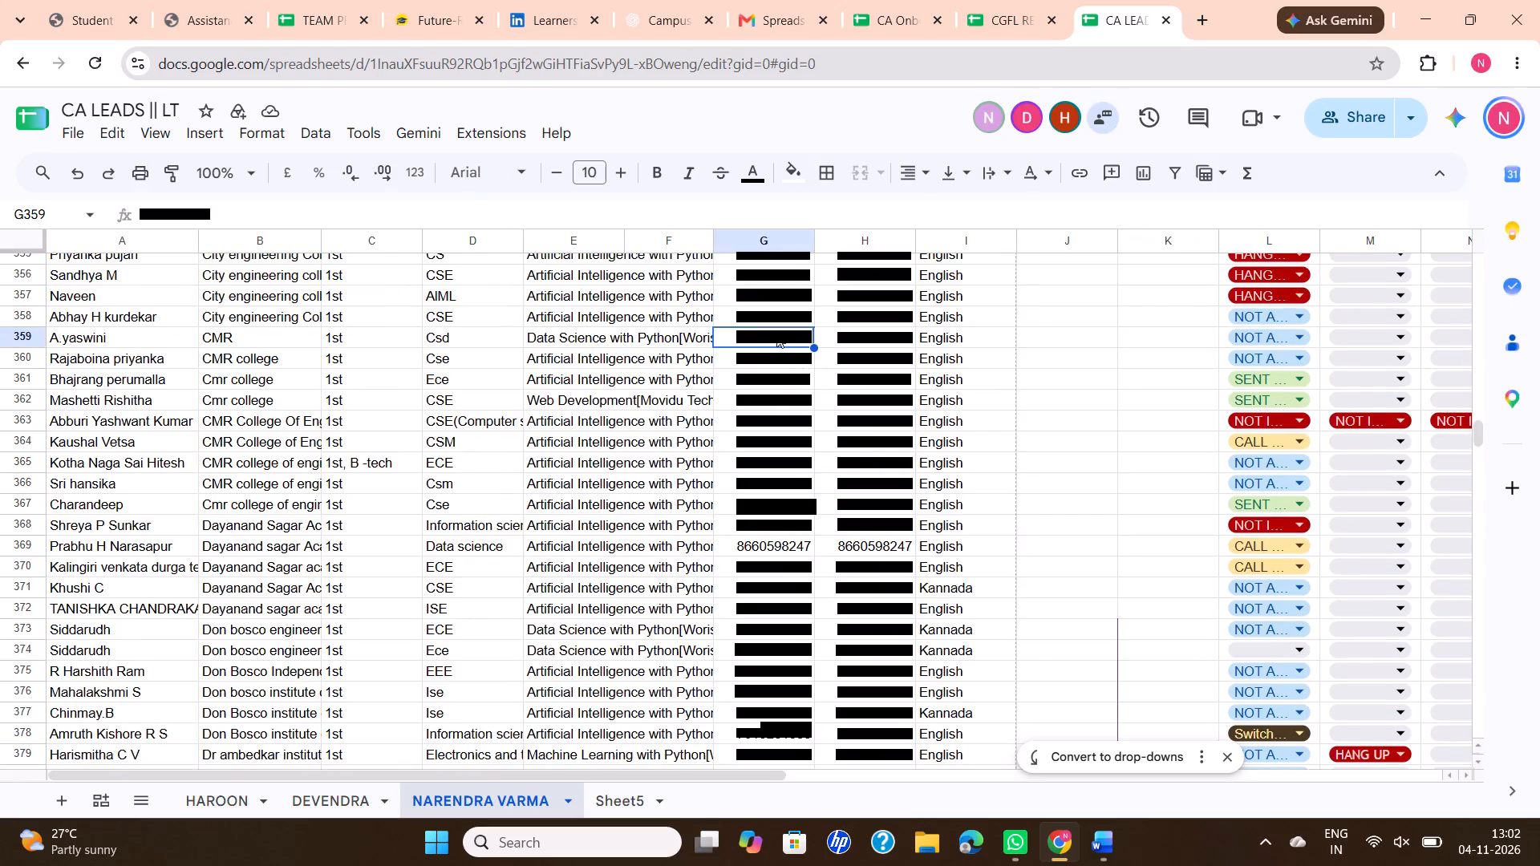
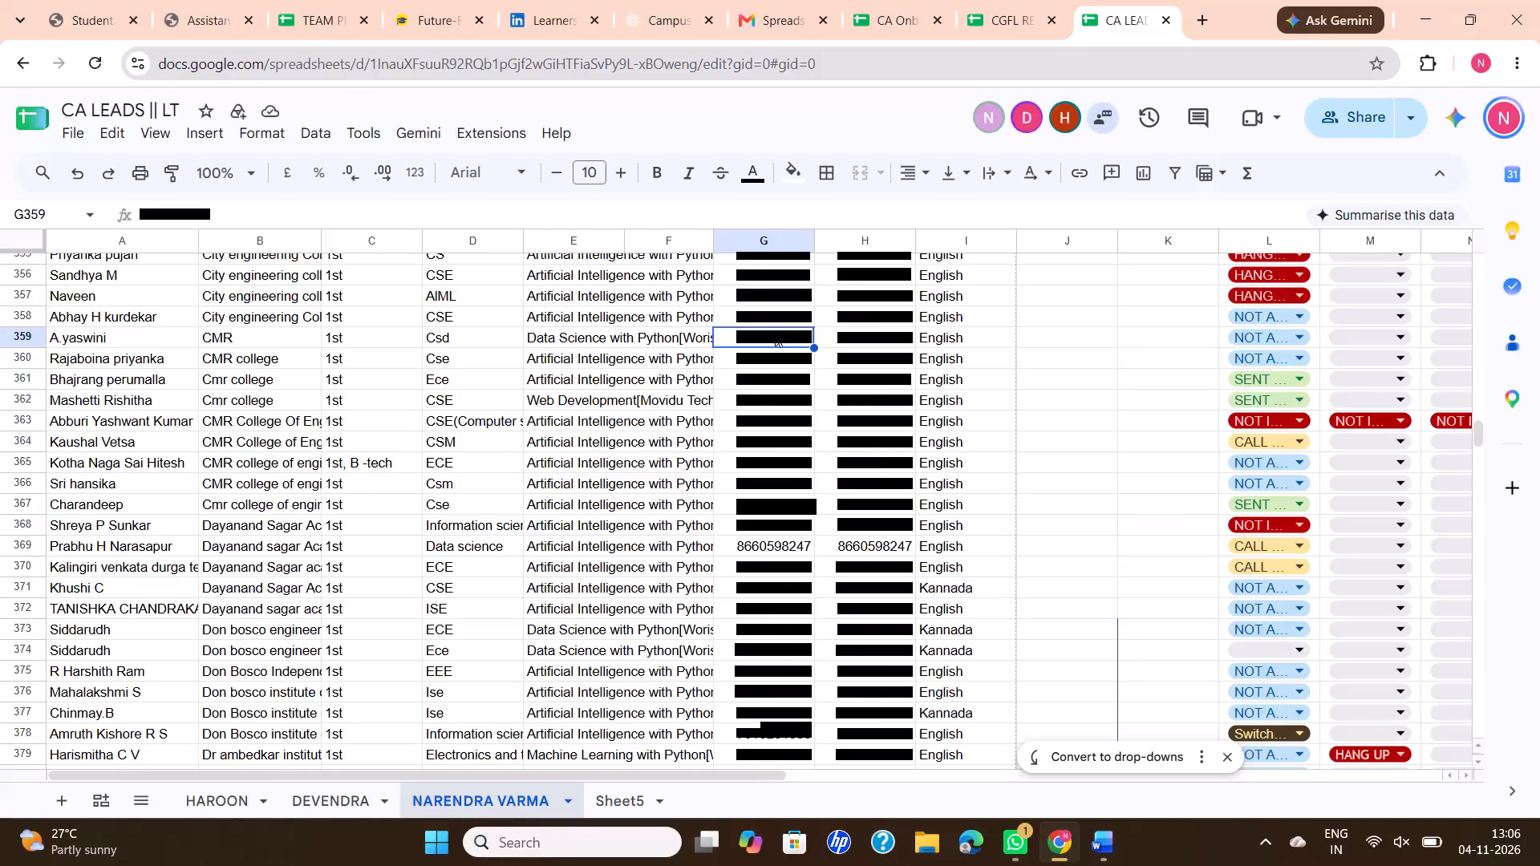
# Copy the phone number in column G for the lead in row 359.
pyautogui.tripleClick(771, 338)
pyautogui.hotkey('ctrl', 'c')
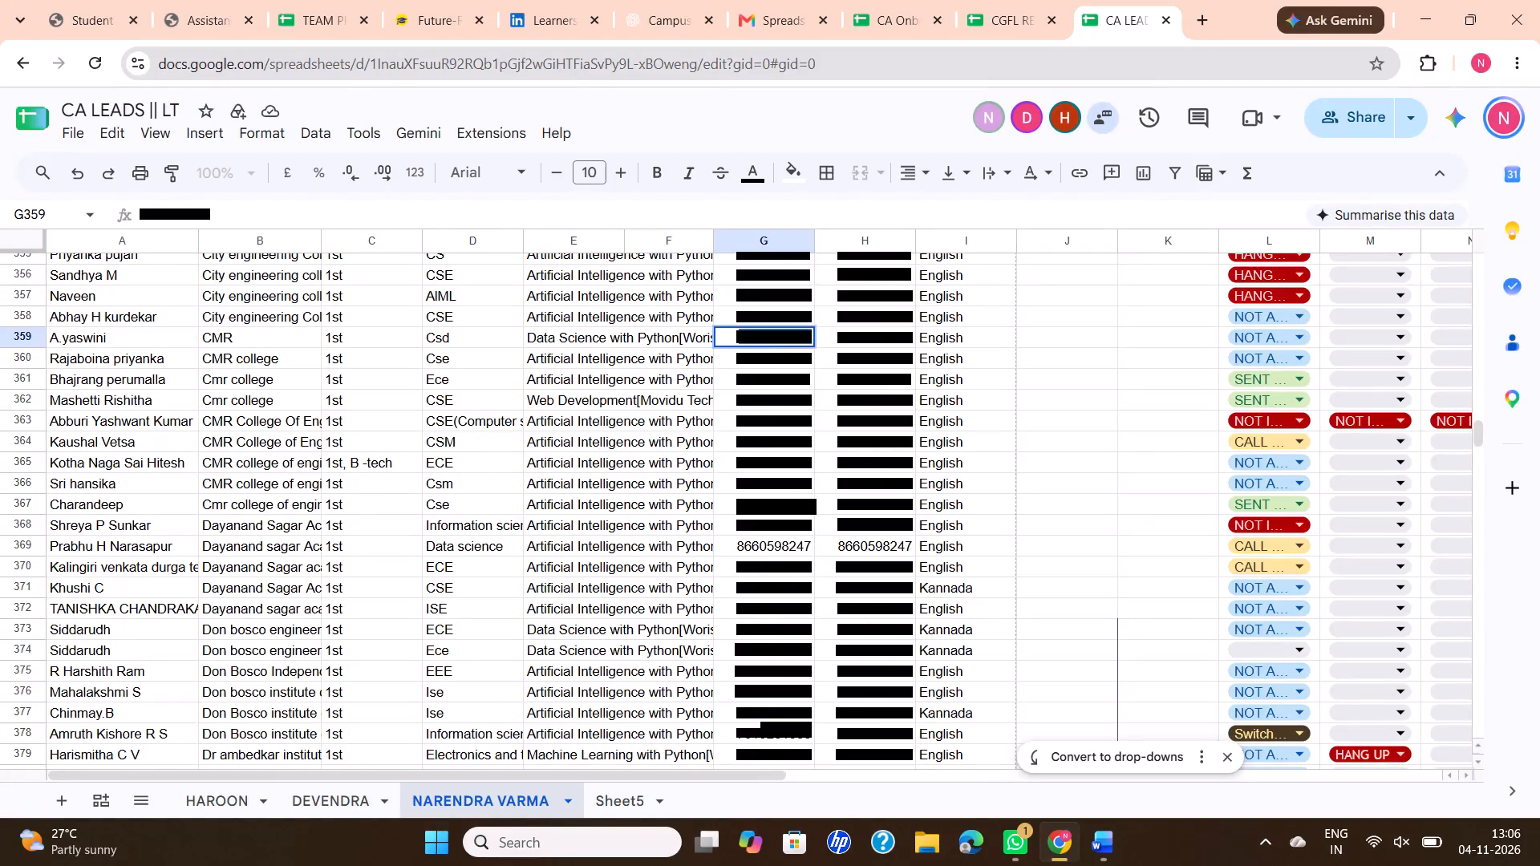
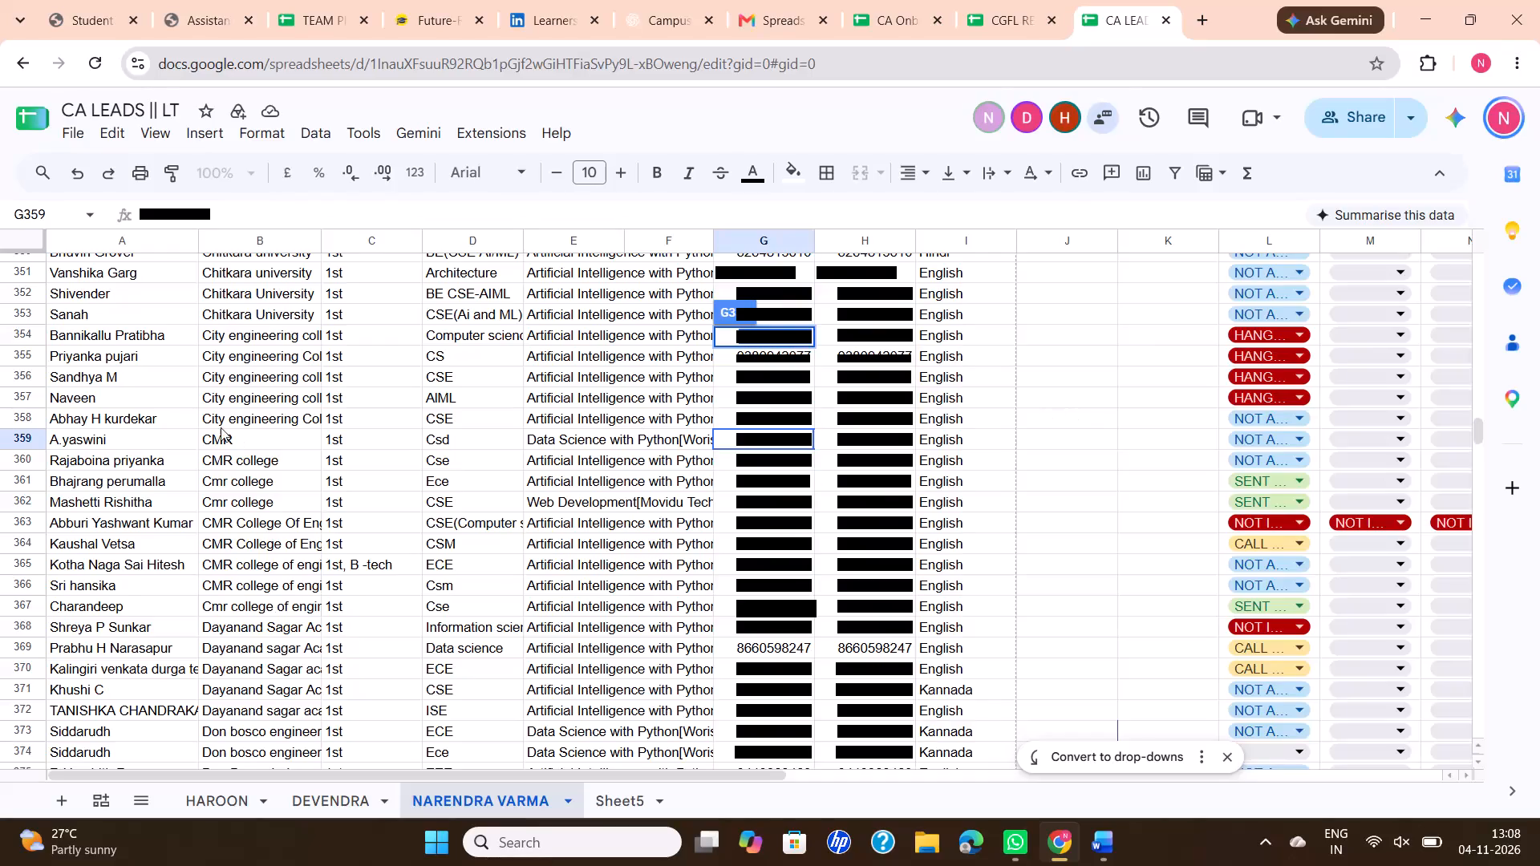
# Set the column L call status of the row 359 lead to SENT DETAILS and enter the remark "2 pm" in column O.
pyautogui.scroll(-1, 124, 399)
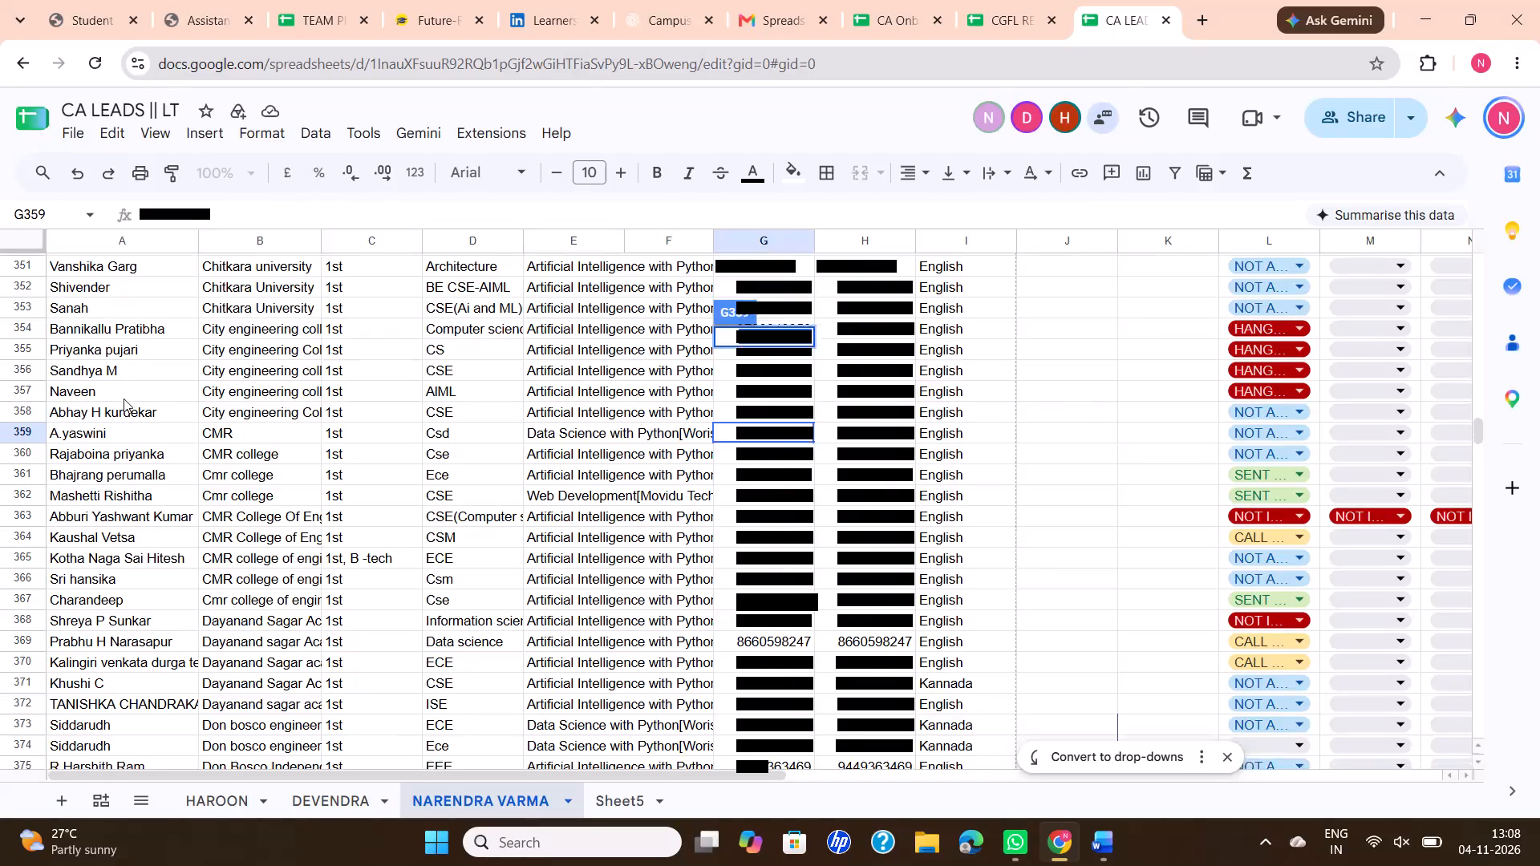
pyautogui.scroll(-2, 124, 399)
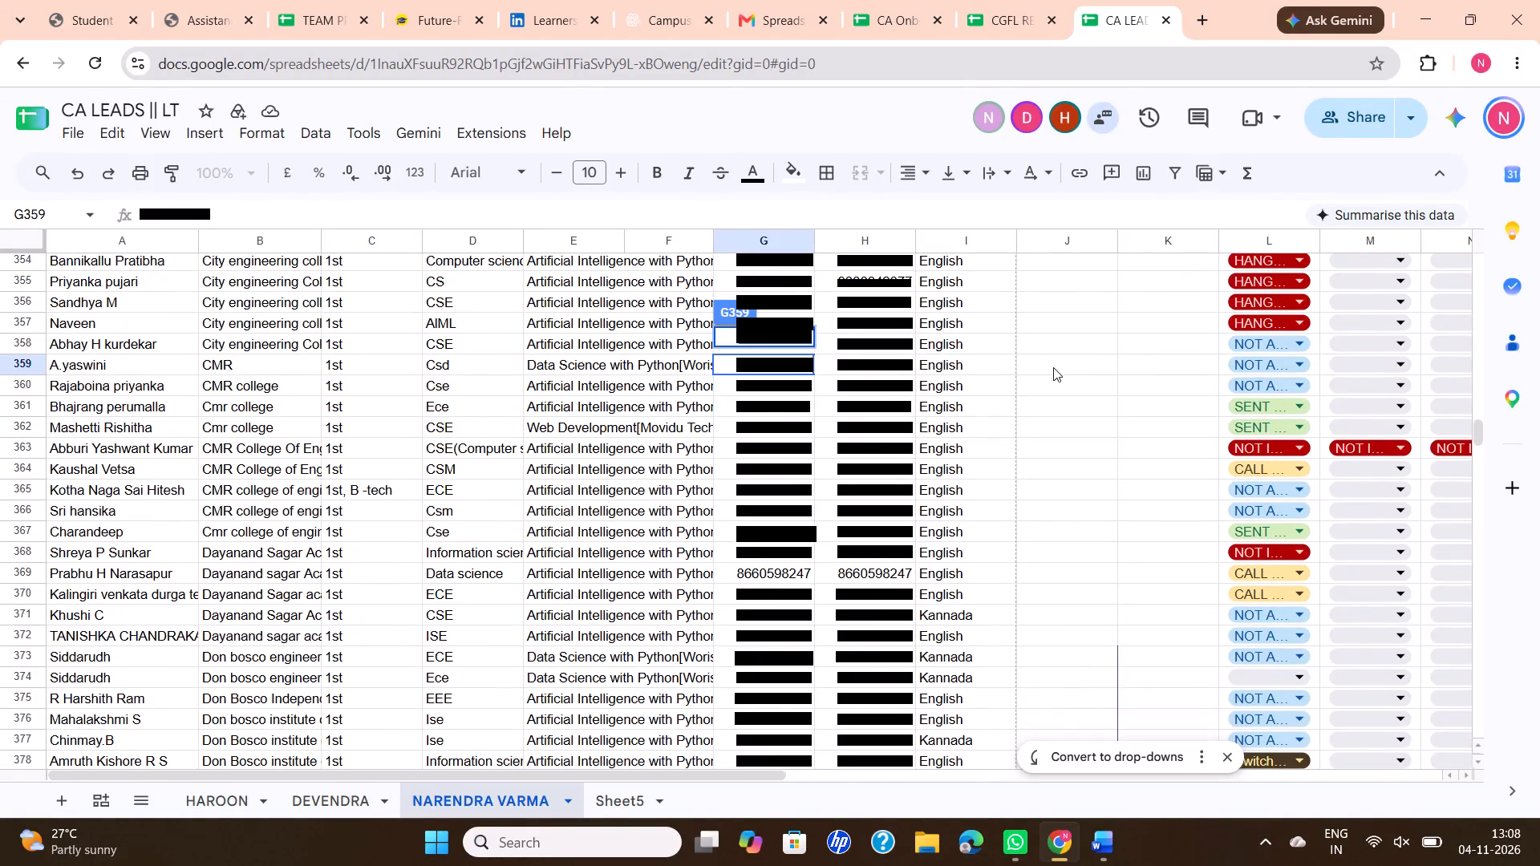
pyautogui.click(1053, 367)
pyautogui.hscroll(-4, 1053, 367)
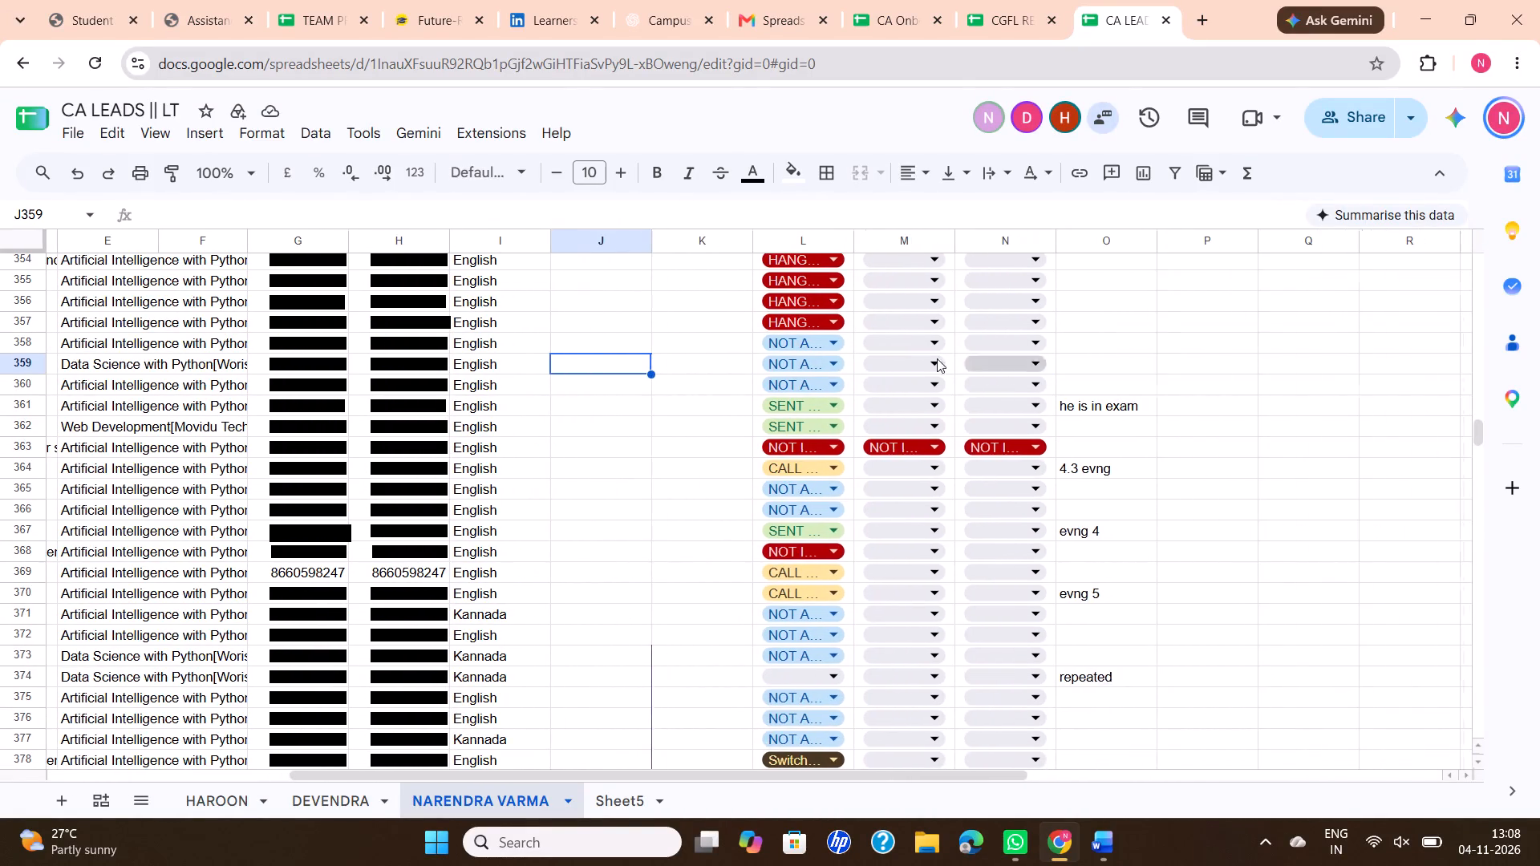
pyautogui.click(829, 365)
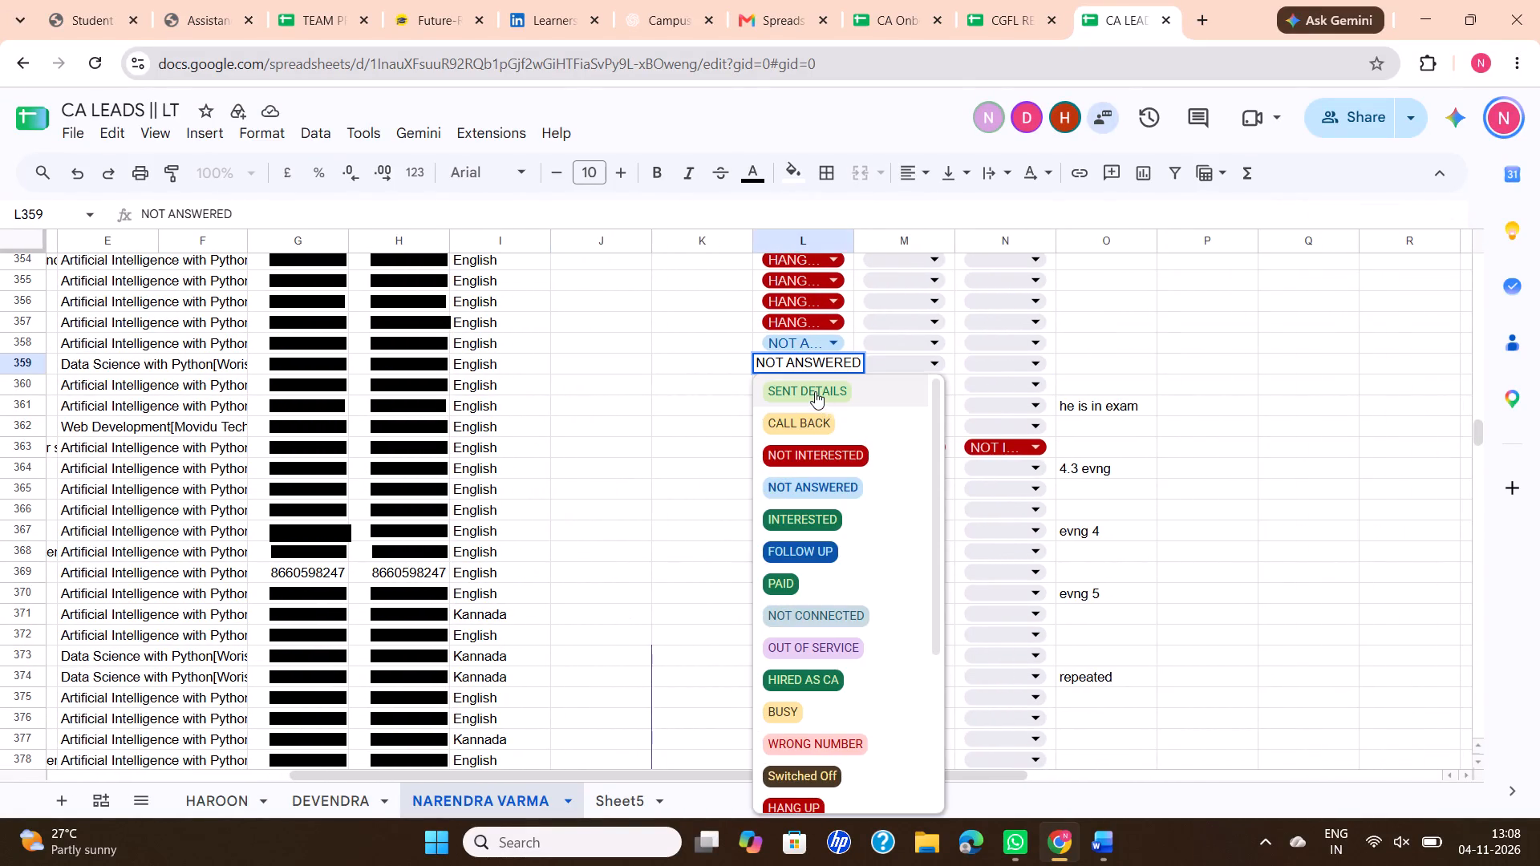
pyautogui.click(815, 391)
pyautogui.doubleClick(1072, 365)
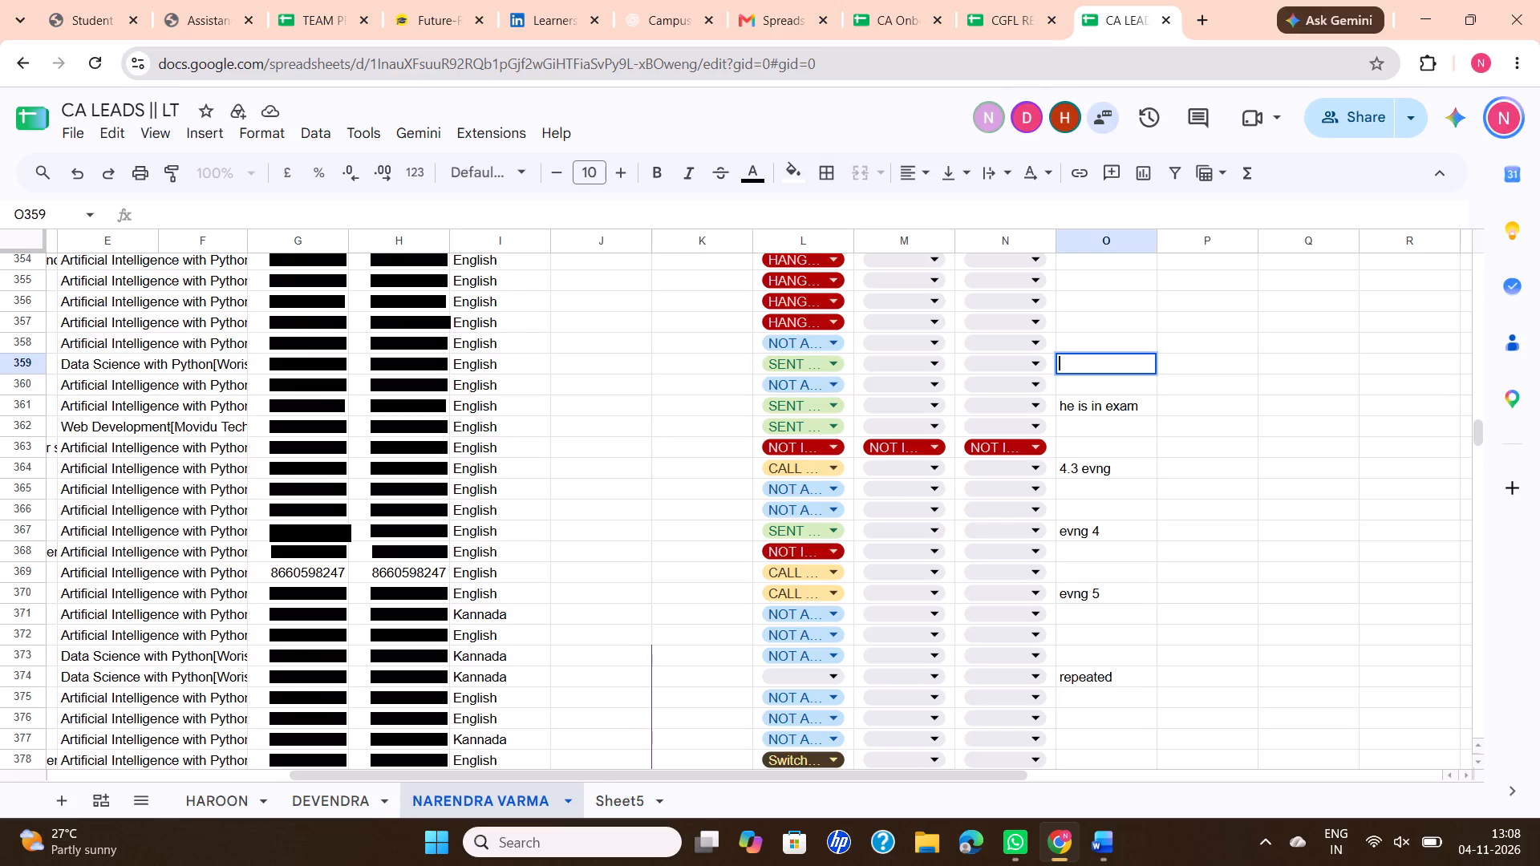
pyautogui.write('2 pm')
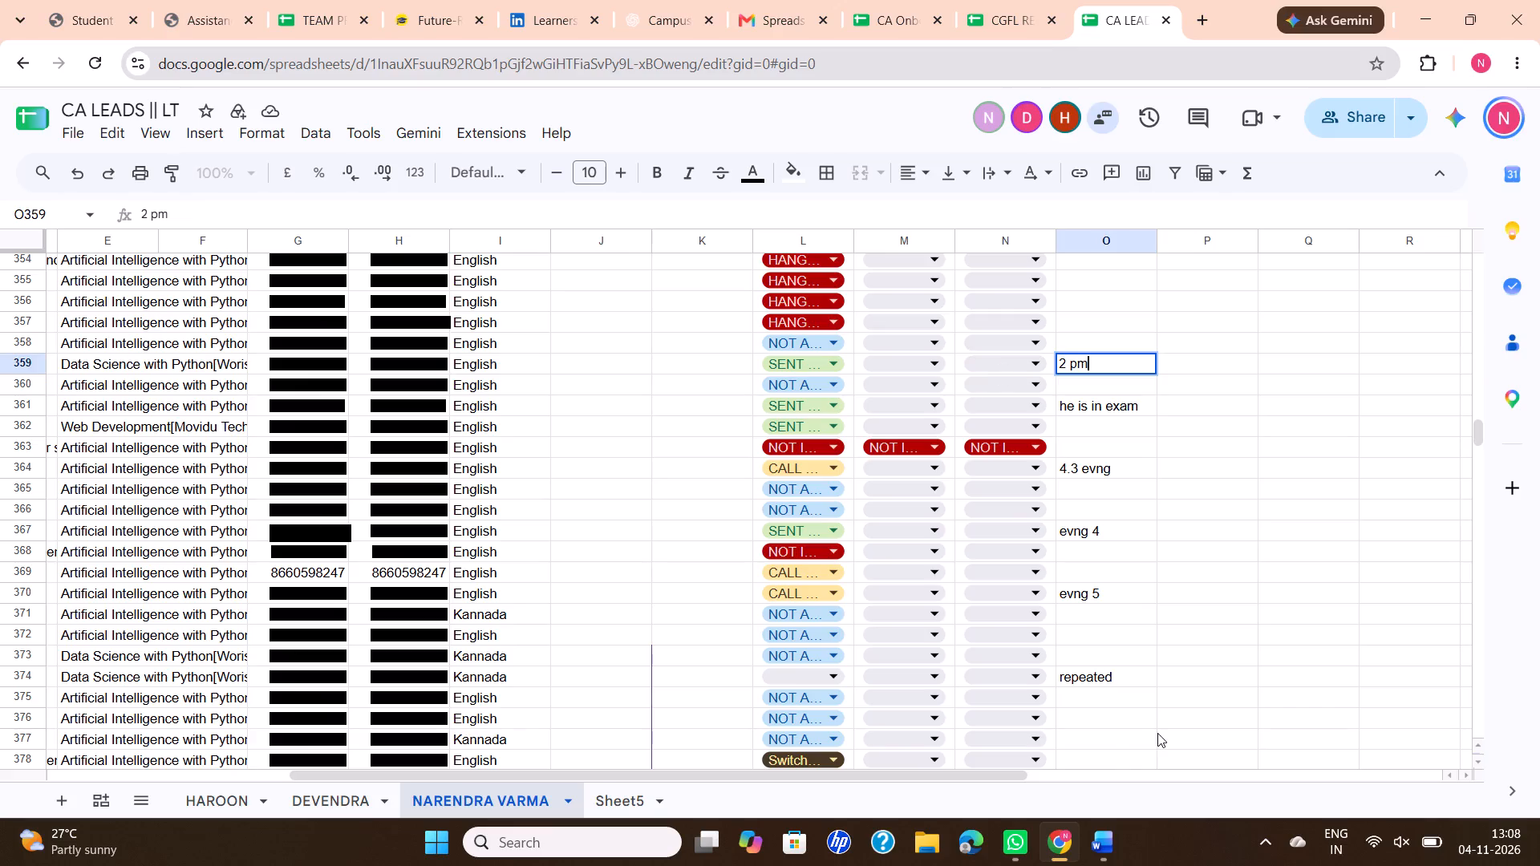
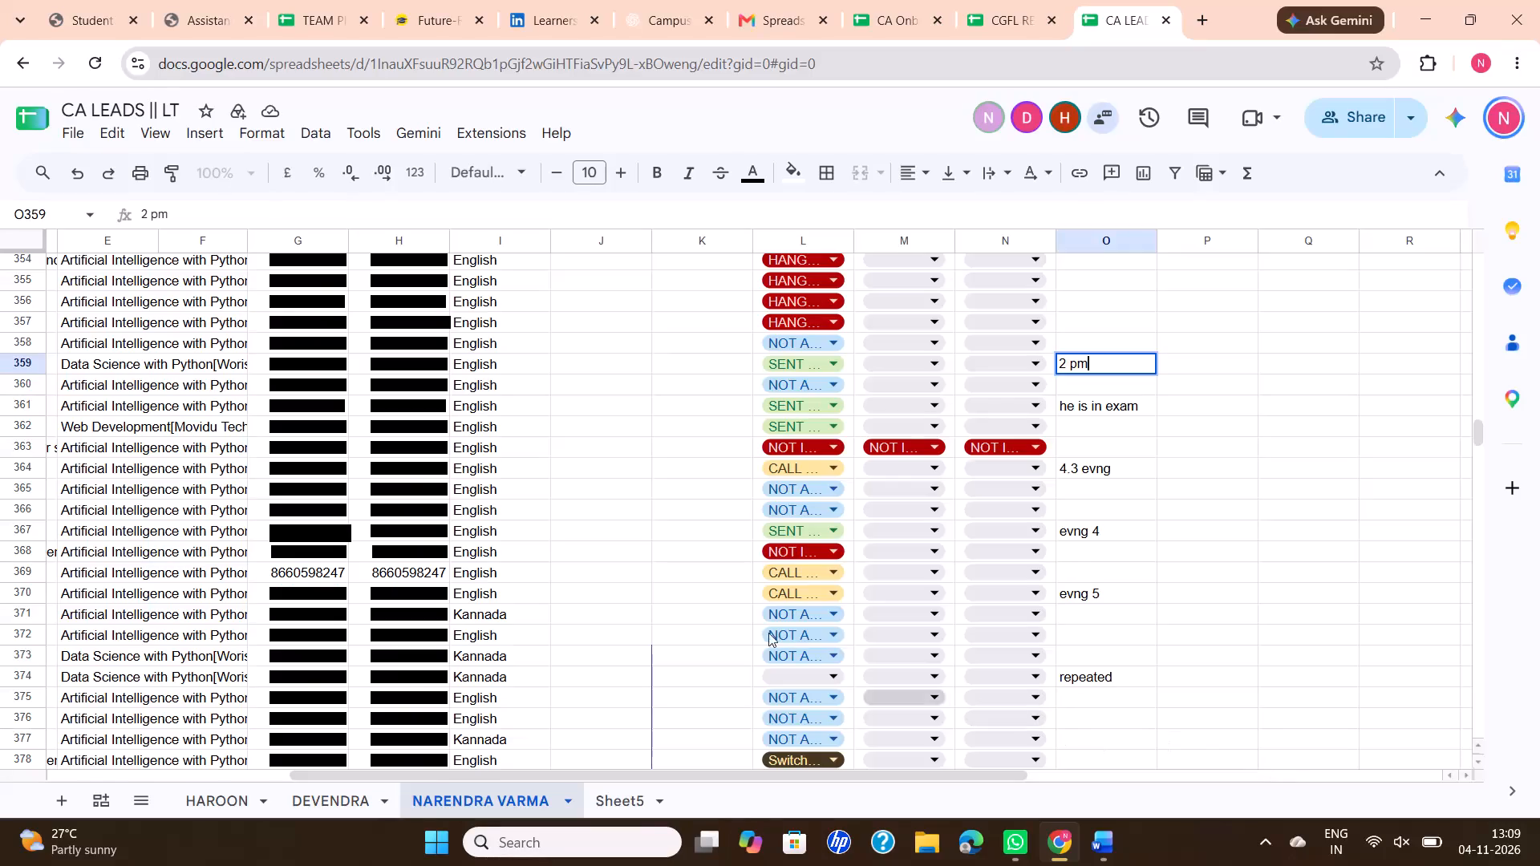
pyautogui.scroll(-2, 703, 620)
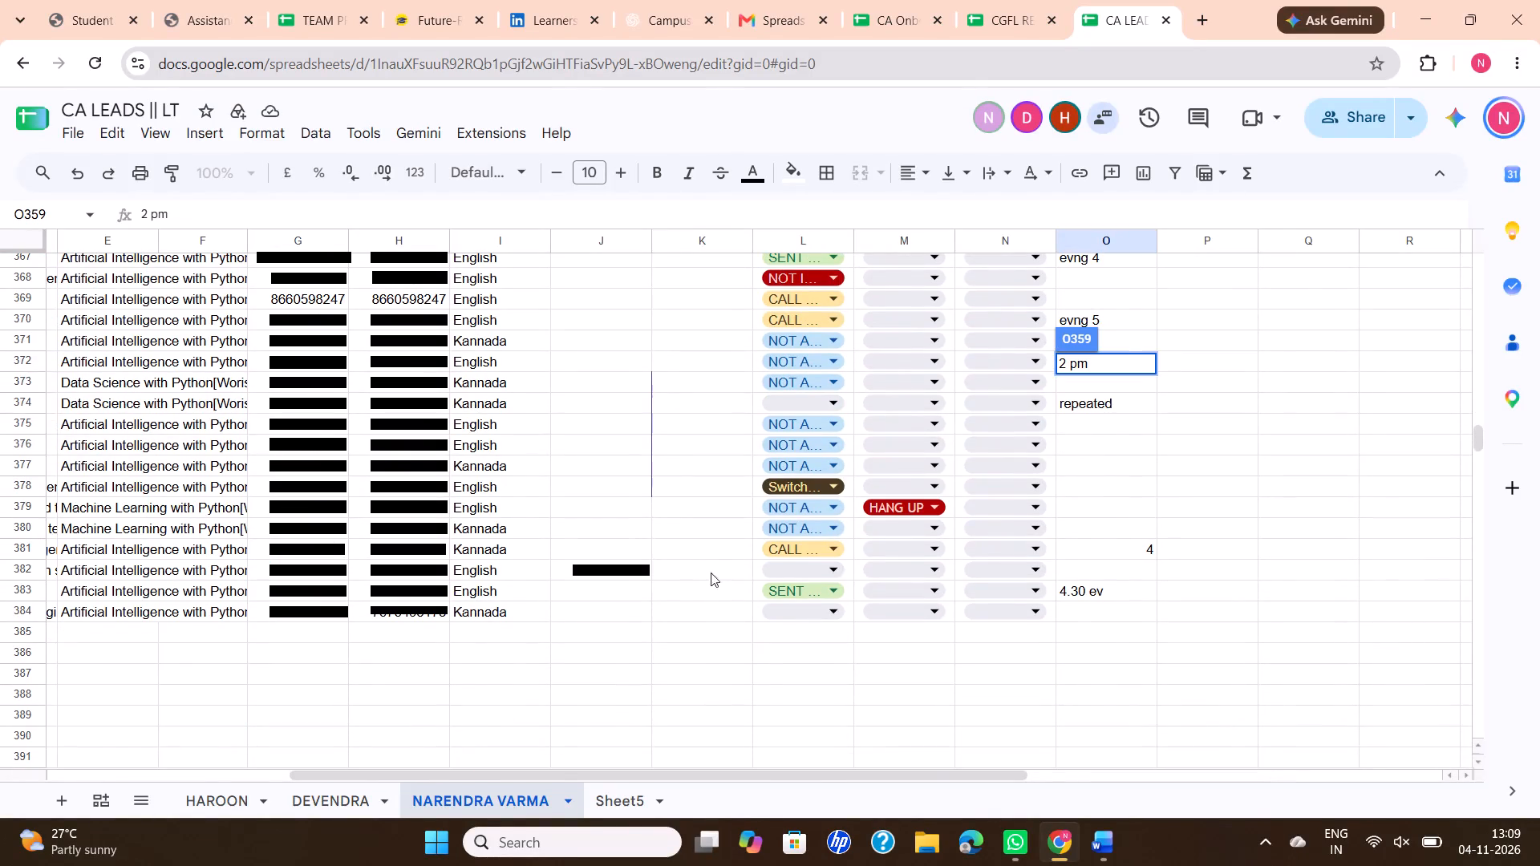
pyautogui.click(700, 603)
pyautogui.hscroll(3, 700, 603)
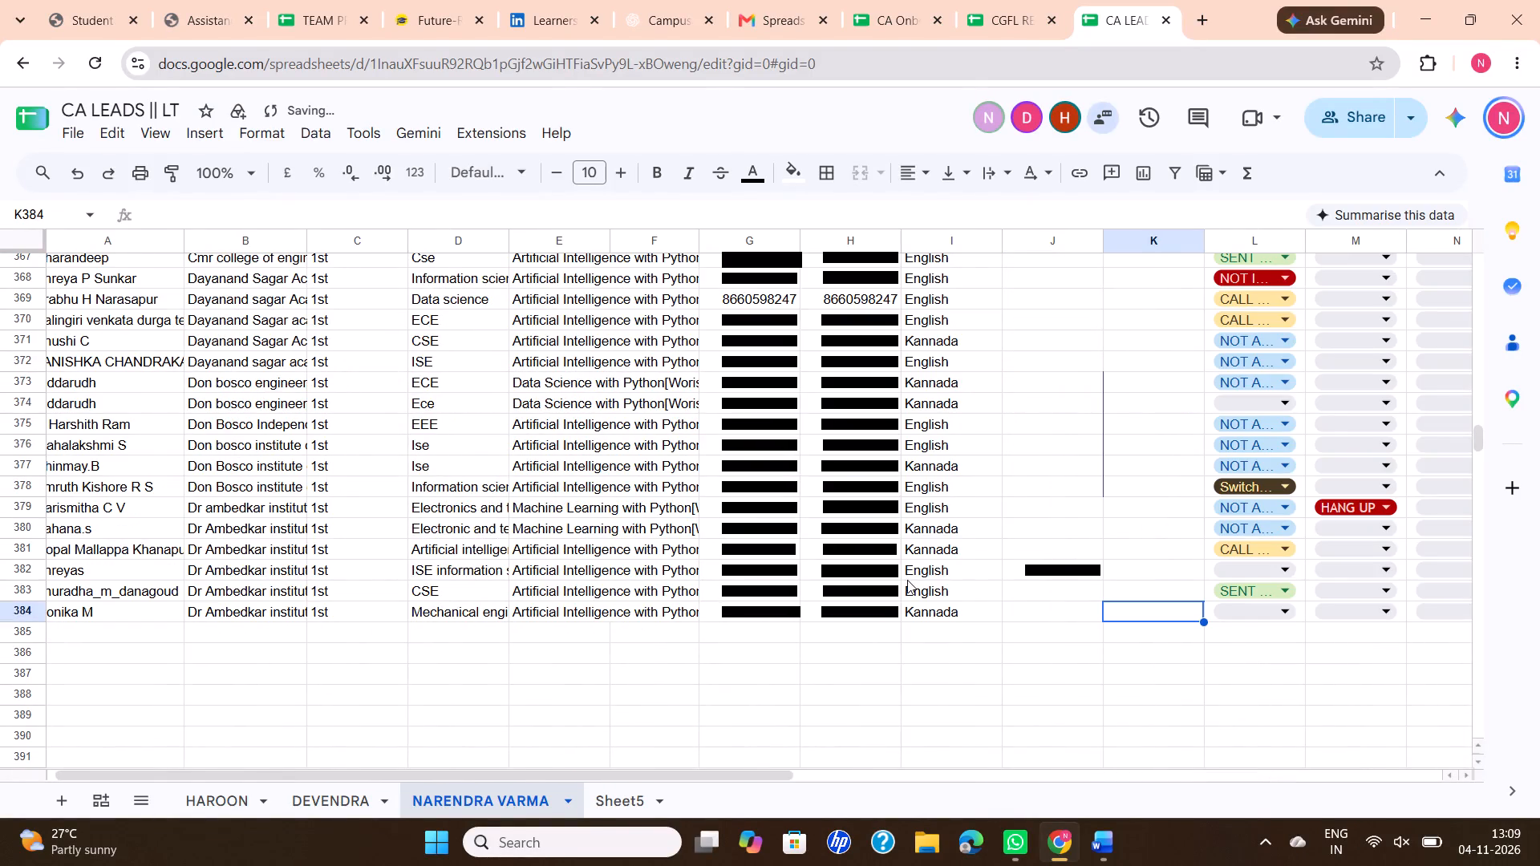
pyautogui.click(890, 25)
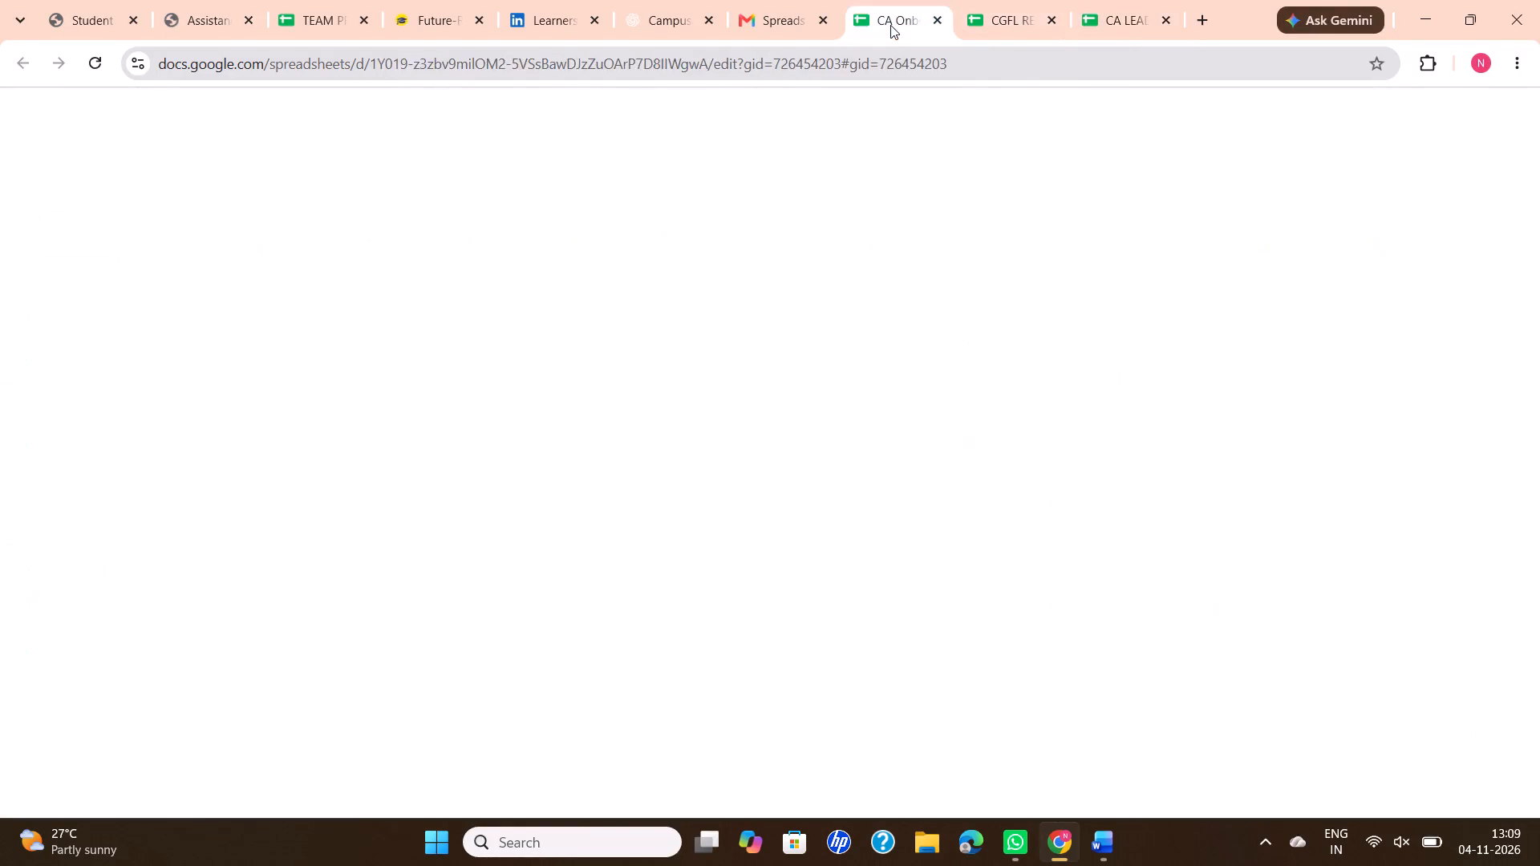
pyautogui.scroll(-1, 573, 504)
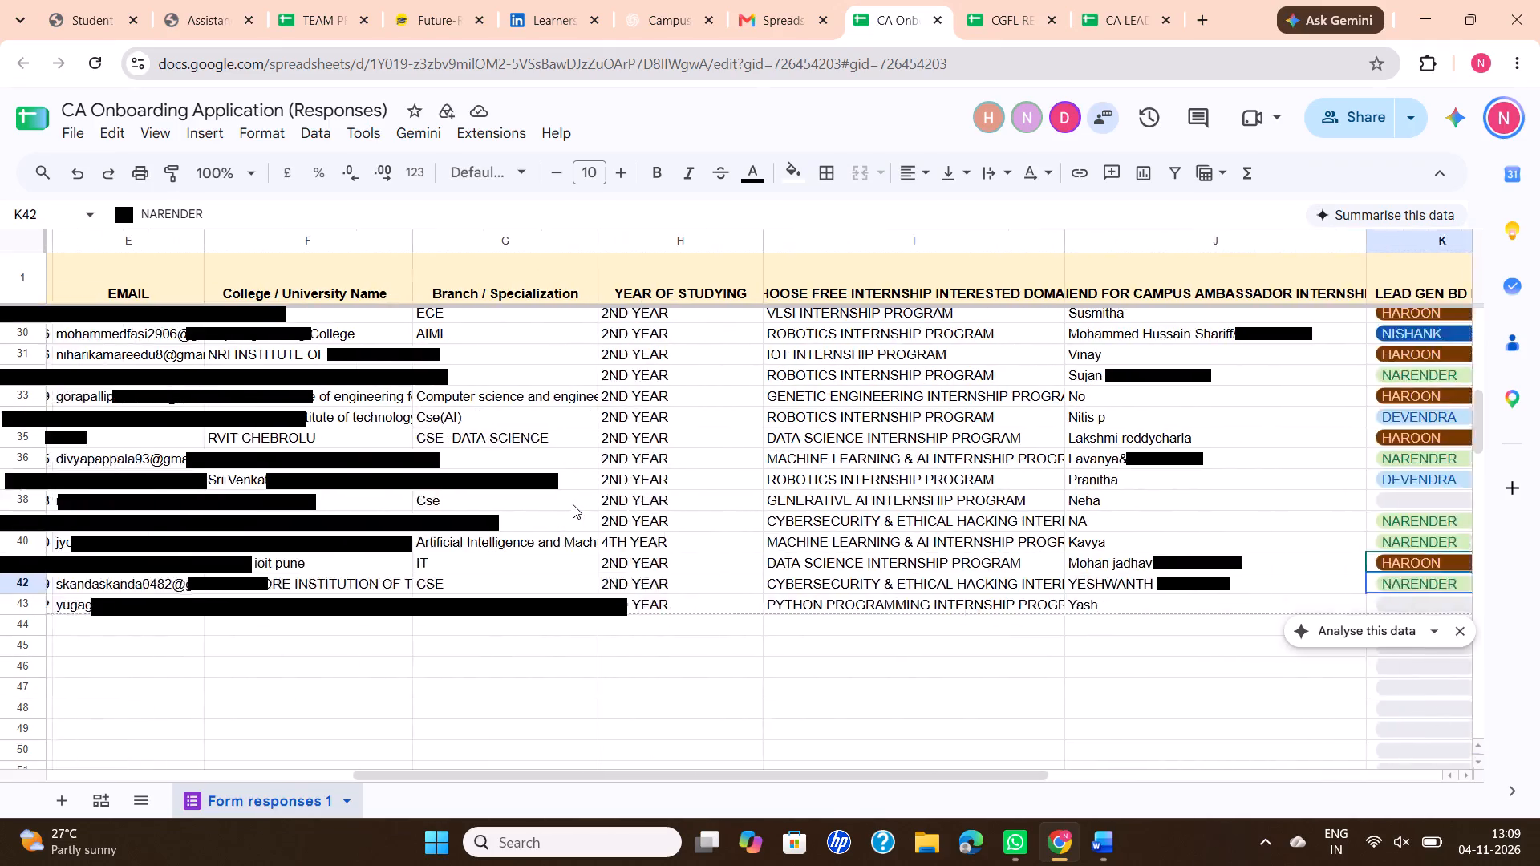
pyautogui.hscroll(7, 573, 504)
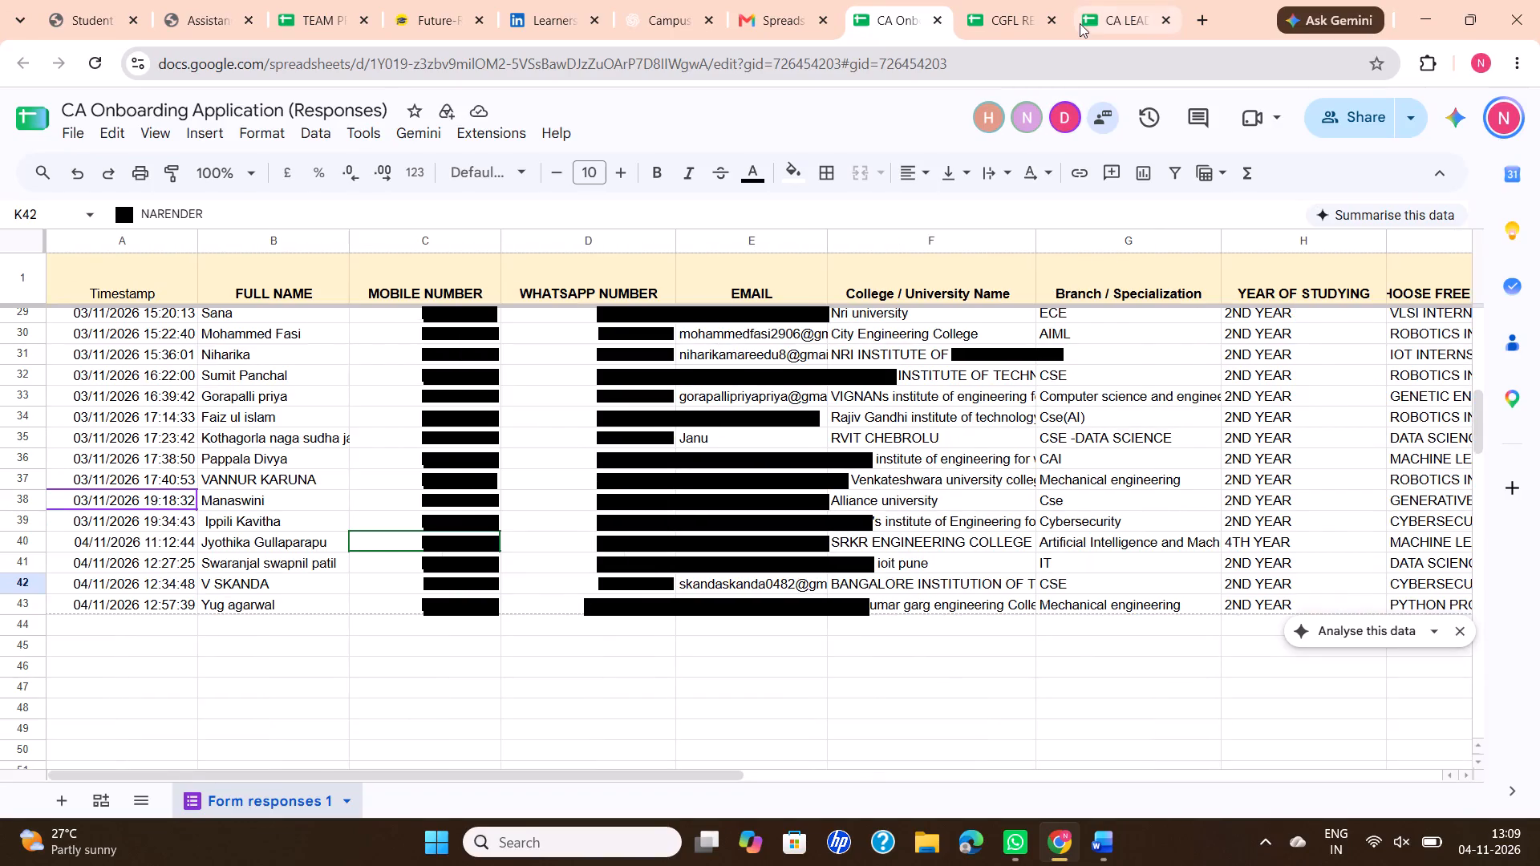
# Return to the CA LEADS spreadsheet and examine the lead details and call statuses around row 374.
pyautogui.click(1125, 10)
pyautogui.scroll(1, 859, 424)
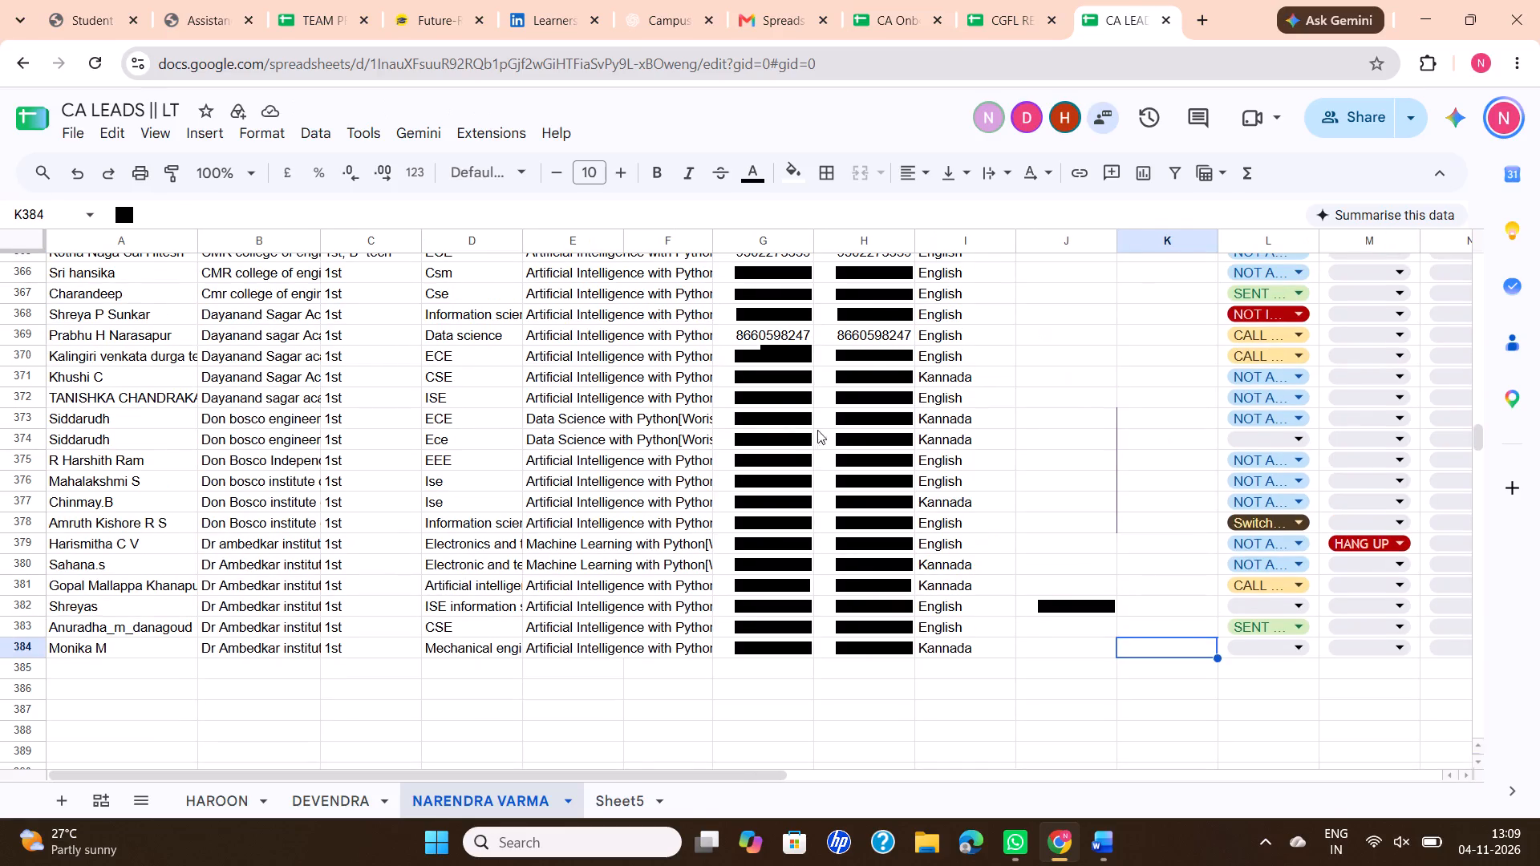
pyautogui.click(797, 439)
pyautogui.hscroll(1, 797, 439)
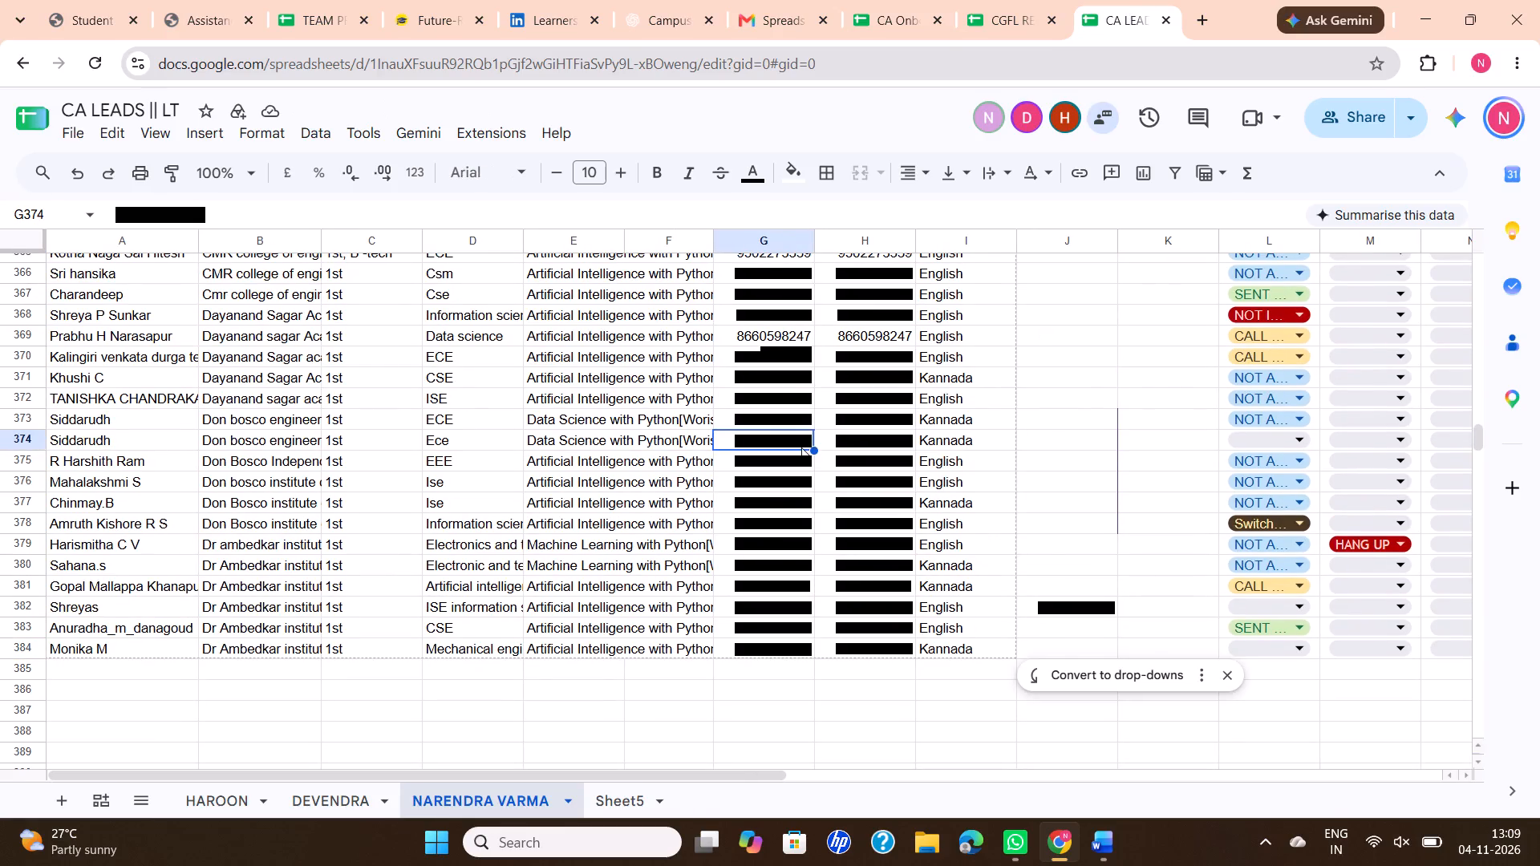
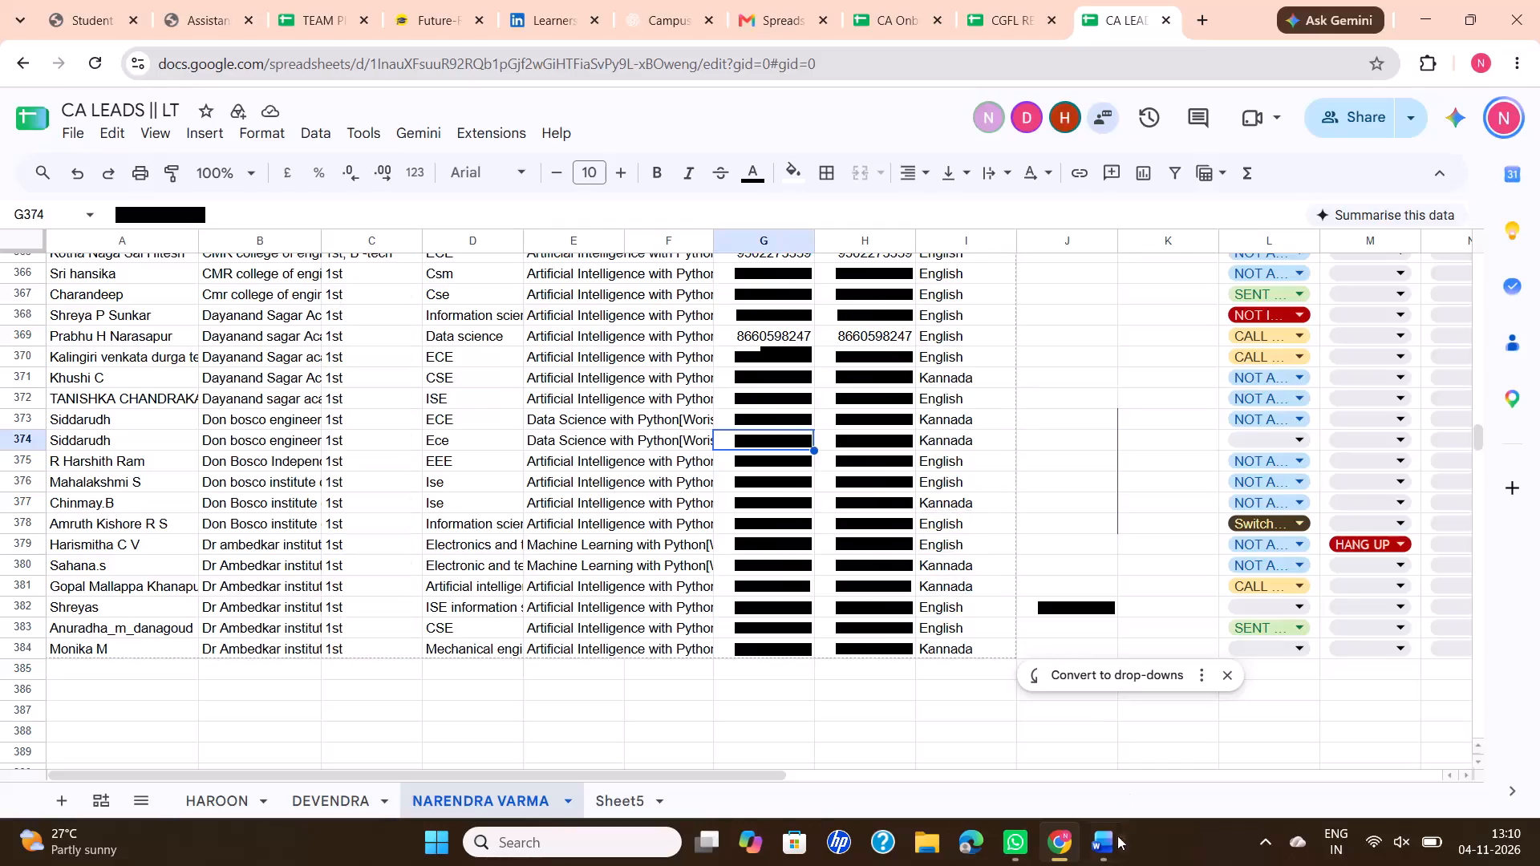
# Switch to the LEAD GEN NEW TEAM document in Word and read the script's section 6, Perks and Benefits.
pyautogui.click(1108, 846)
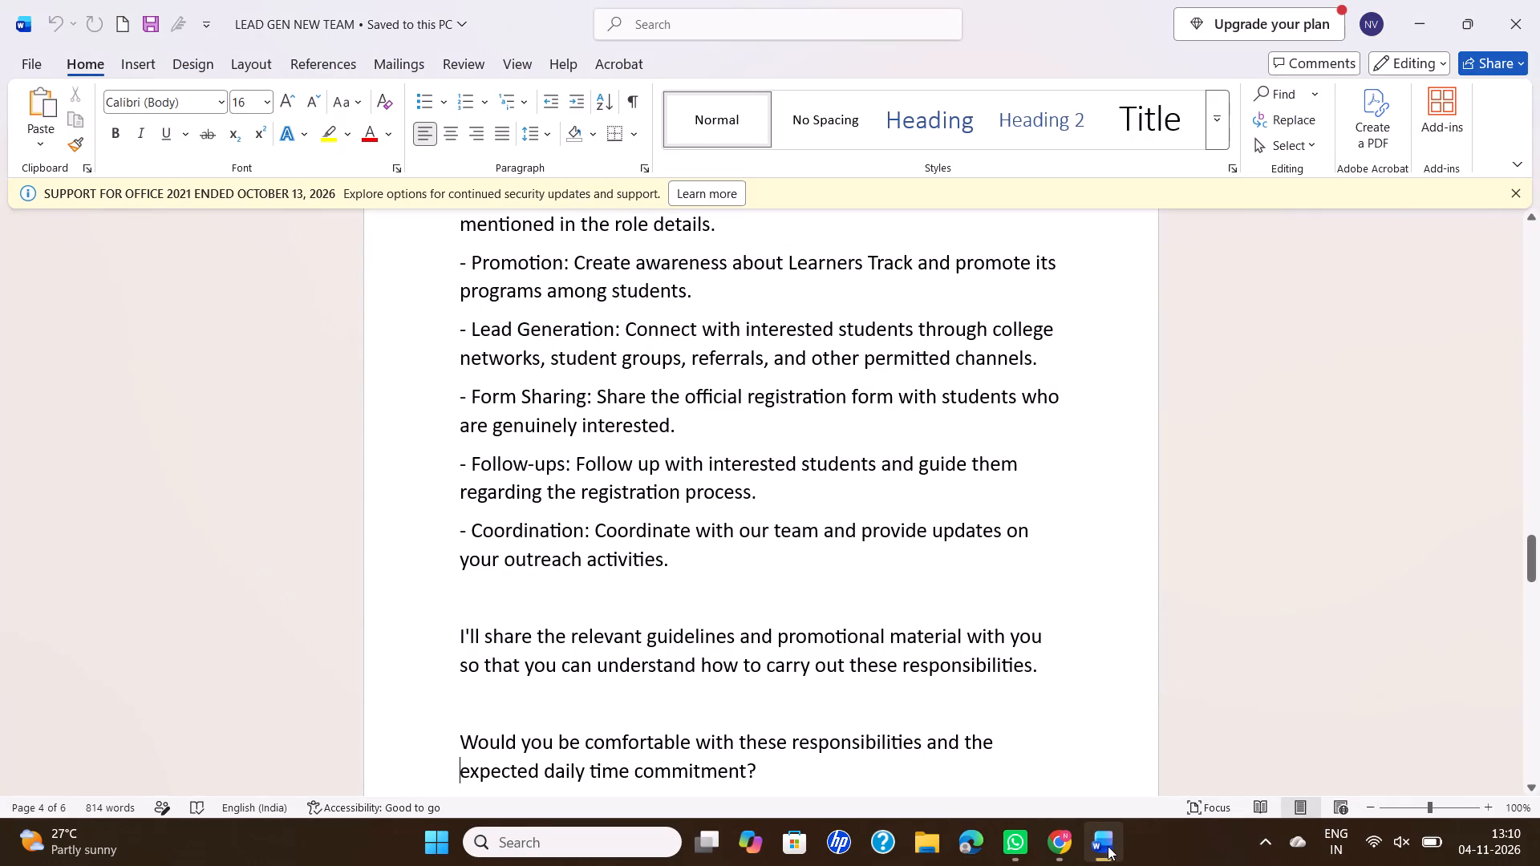
pyautogui.press('Down')
pyautogui.press('Down')
pyautogui.press('Down')
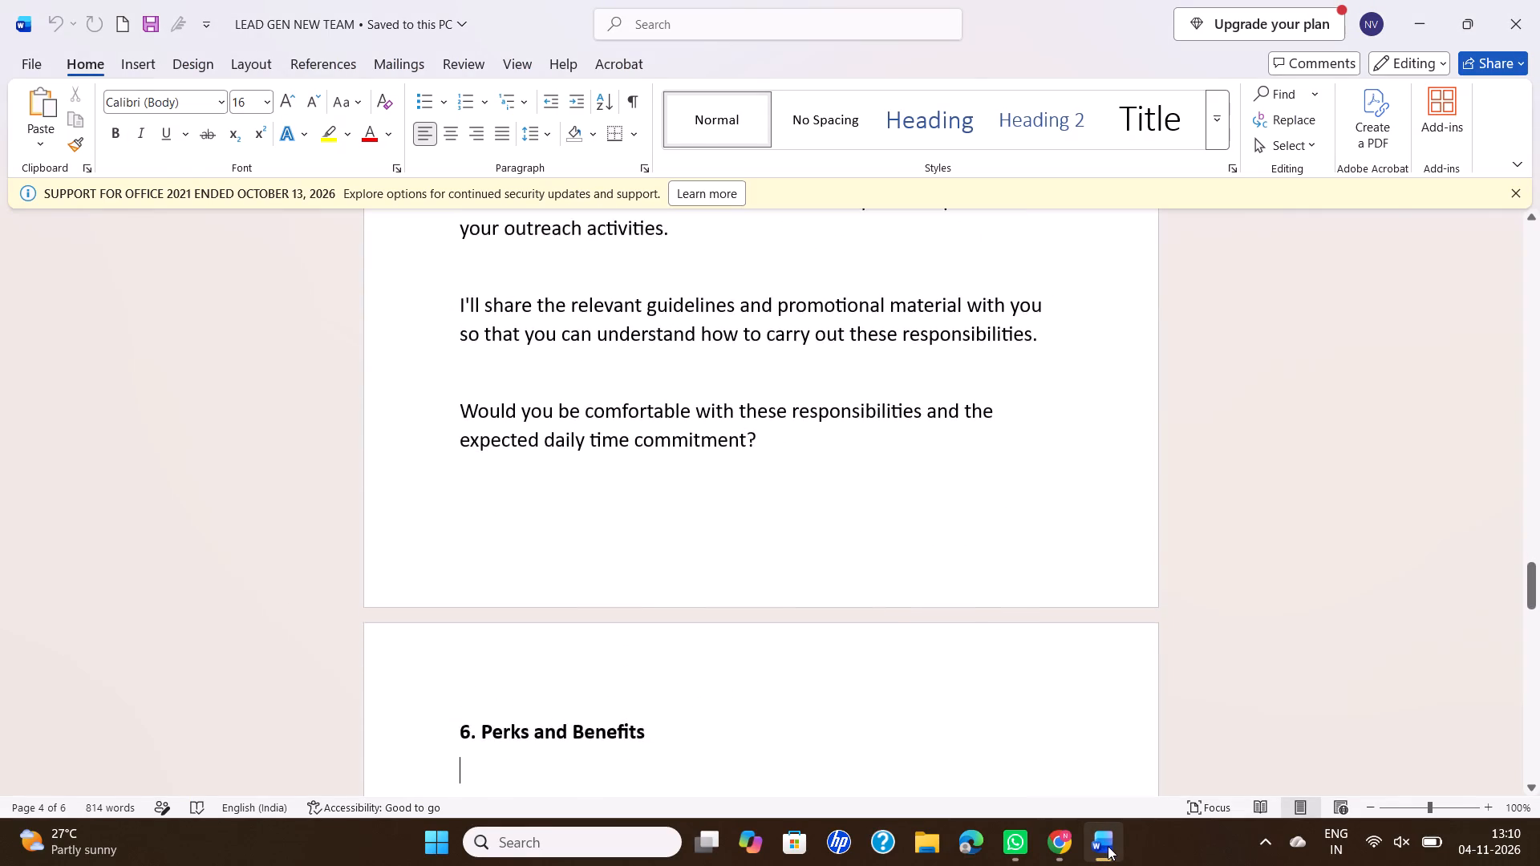
pyautogui.press('Down')
pyautogui.press('Down')
pyautogui.press('Down')
pyautogui.press('Down')
pyautogui.press('Down')
pyautogui.press('Down')
pyautogui.press('Down')
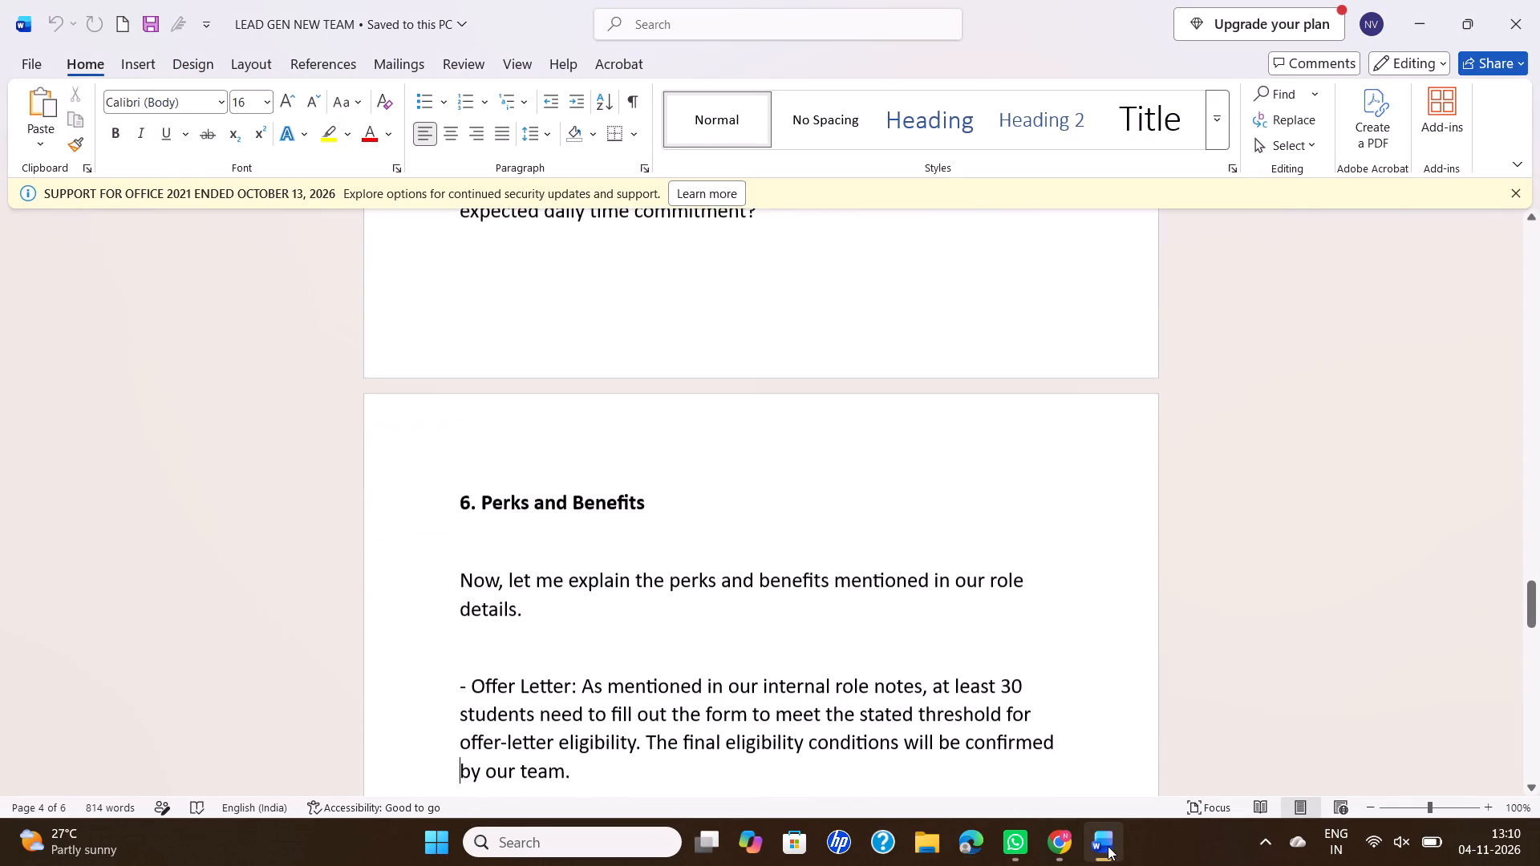
pyautogui.press('Down')
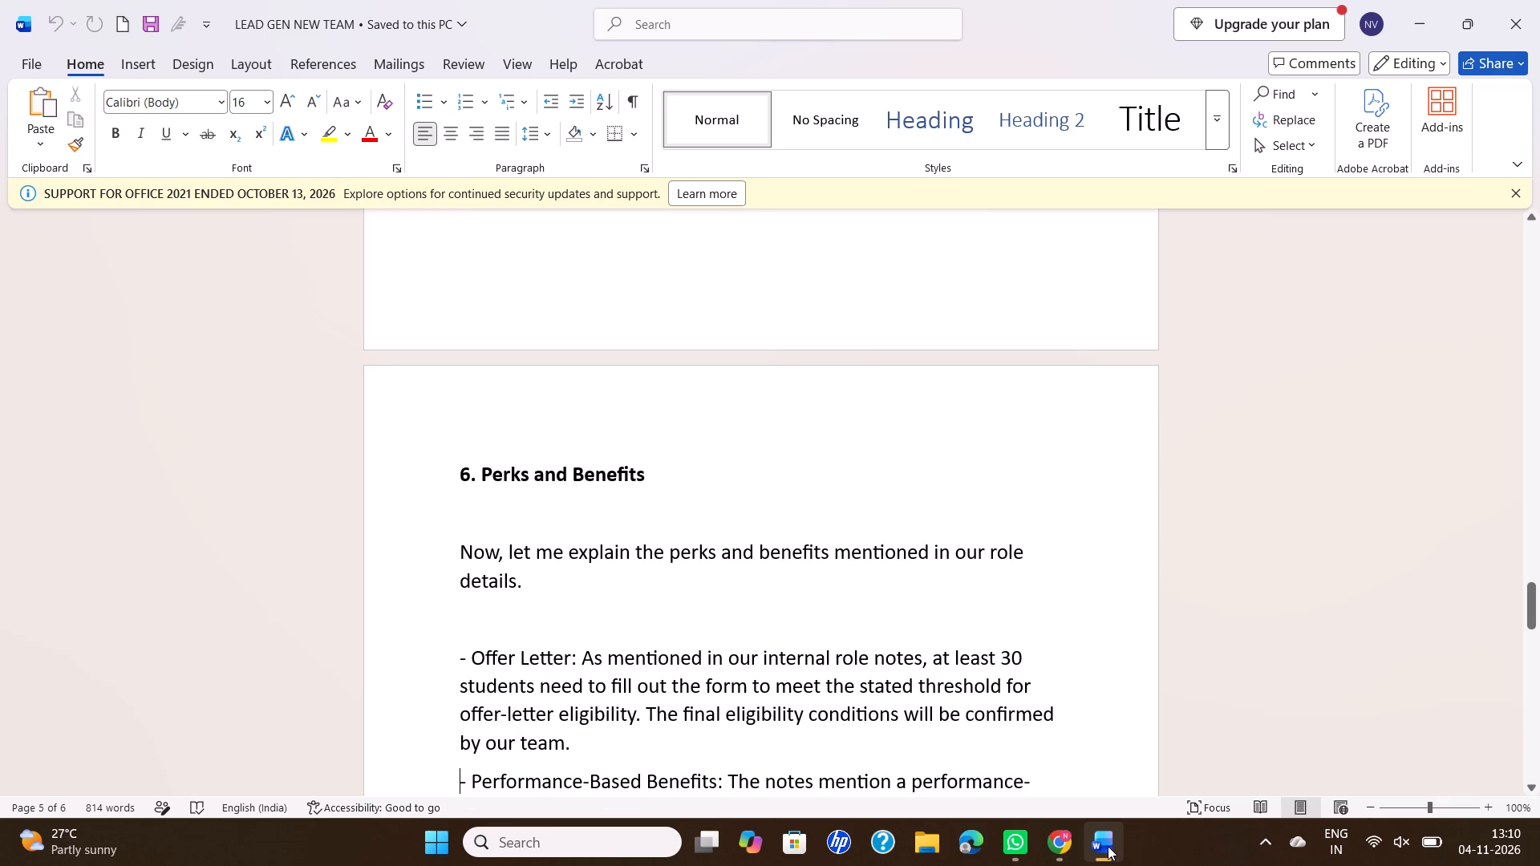
pyautogui.press('Down')
pyautogui.press('Down')
pyautogui.press('Down')
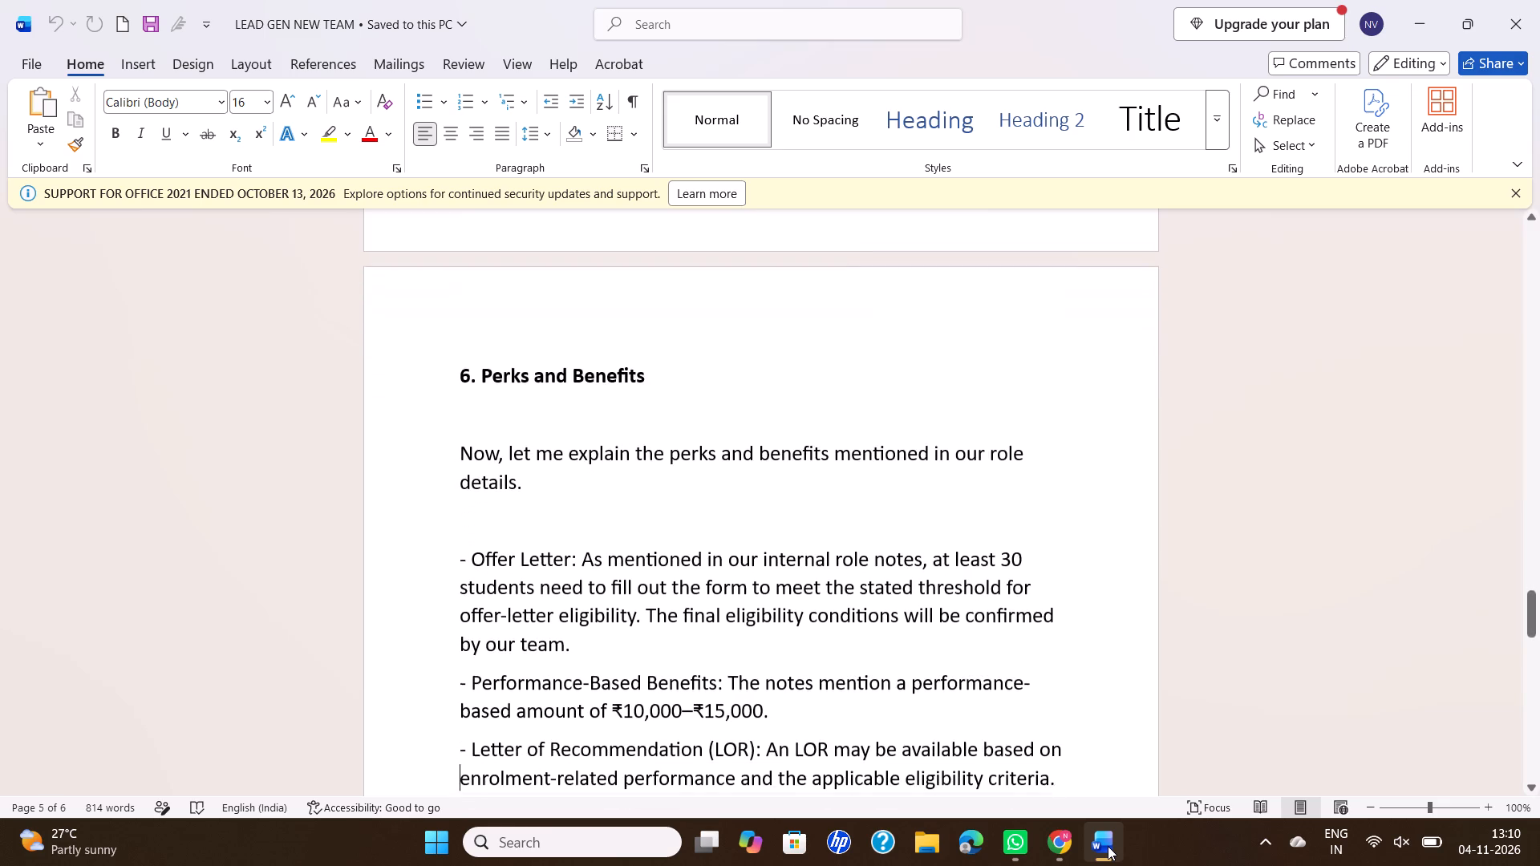
pyautogui.press('Down')
pyautogui.press('Down')
pyautogui.press('Up')
pyautogui.press('Up')
pyautogui.press('Up')
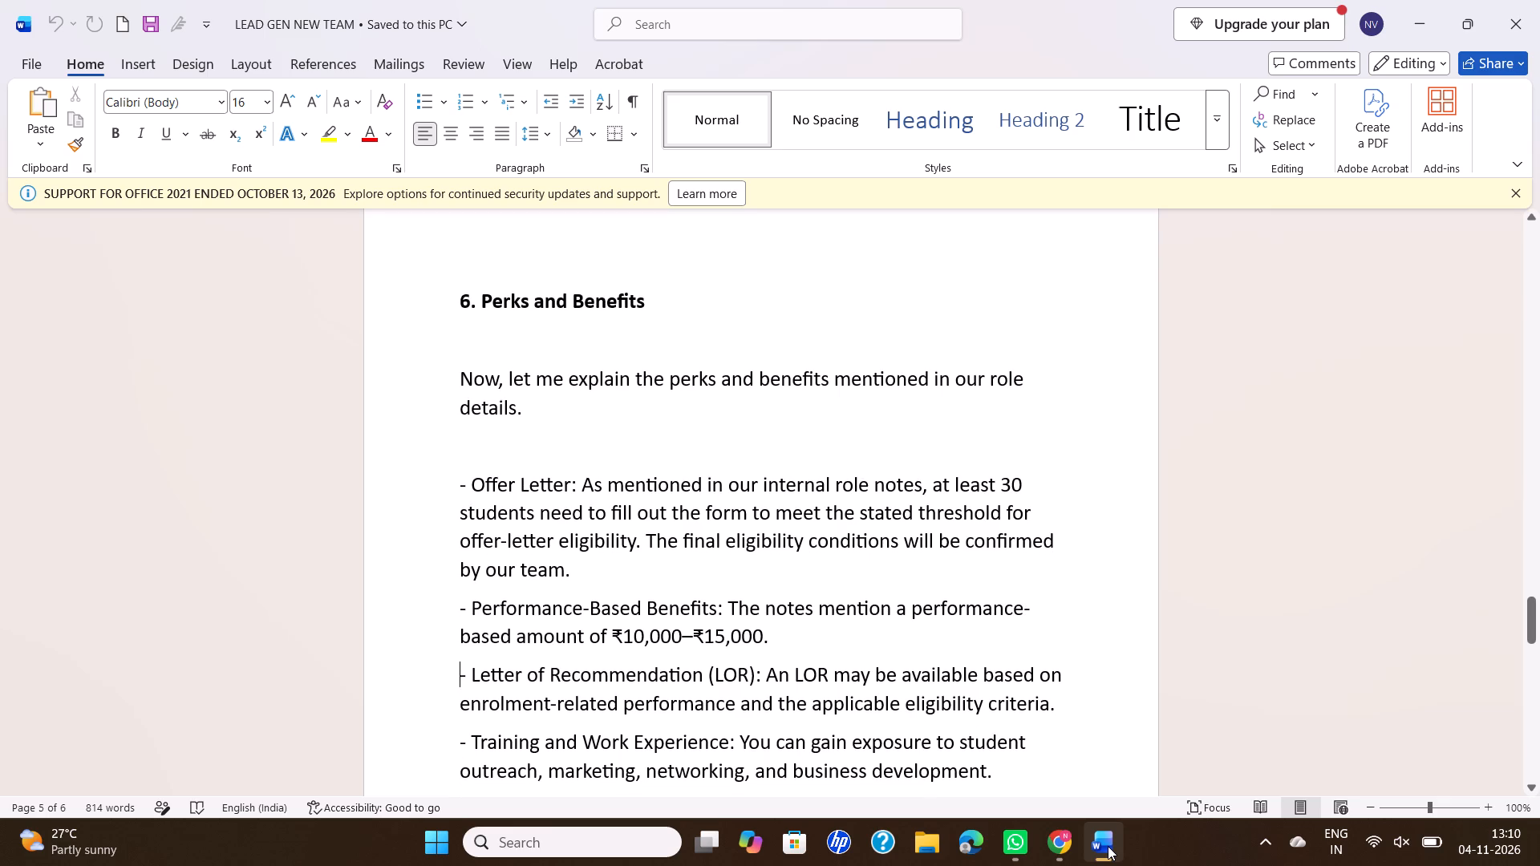
pyautogui.press('Up')
pyautogui.press('Up')
pyautogui.press('Up')
pyautogui.press('Up')
# Go back to the role details in the script and reread the work mode, time commitment and outreach responsibilities.
pyautogui.press('Up')
pyautogui.press('Up')
pyautogui.press('Up')
pyautogui.press('Up')
pyautogui.press('Up')
pyautogui.press('Up')
pyautogui.press('Up')
pyautogui.press('Up')
pyautogui.press('Up')
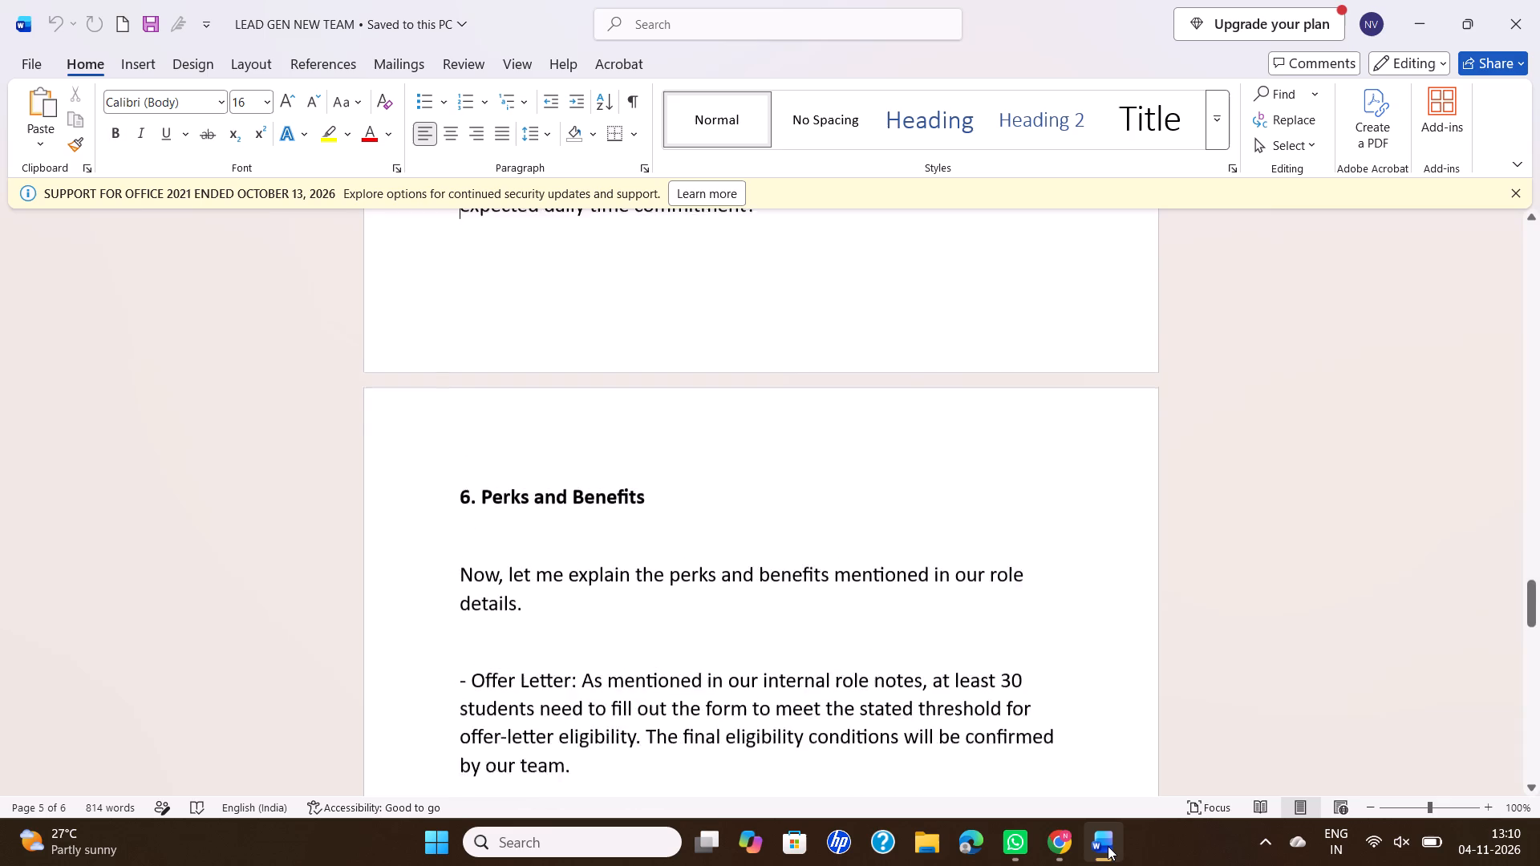
pyautogui.press('Up')
pyautogui.press('Up')
pyautogui.press('Up')
pyautogui.press('Up')
pyautogui.press('Up')
pyautogui.press('Up')
pyautogui.press('Up')
pyautogui.press('Up')
pyautogui.press('Up')
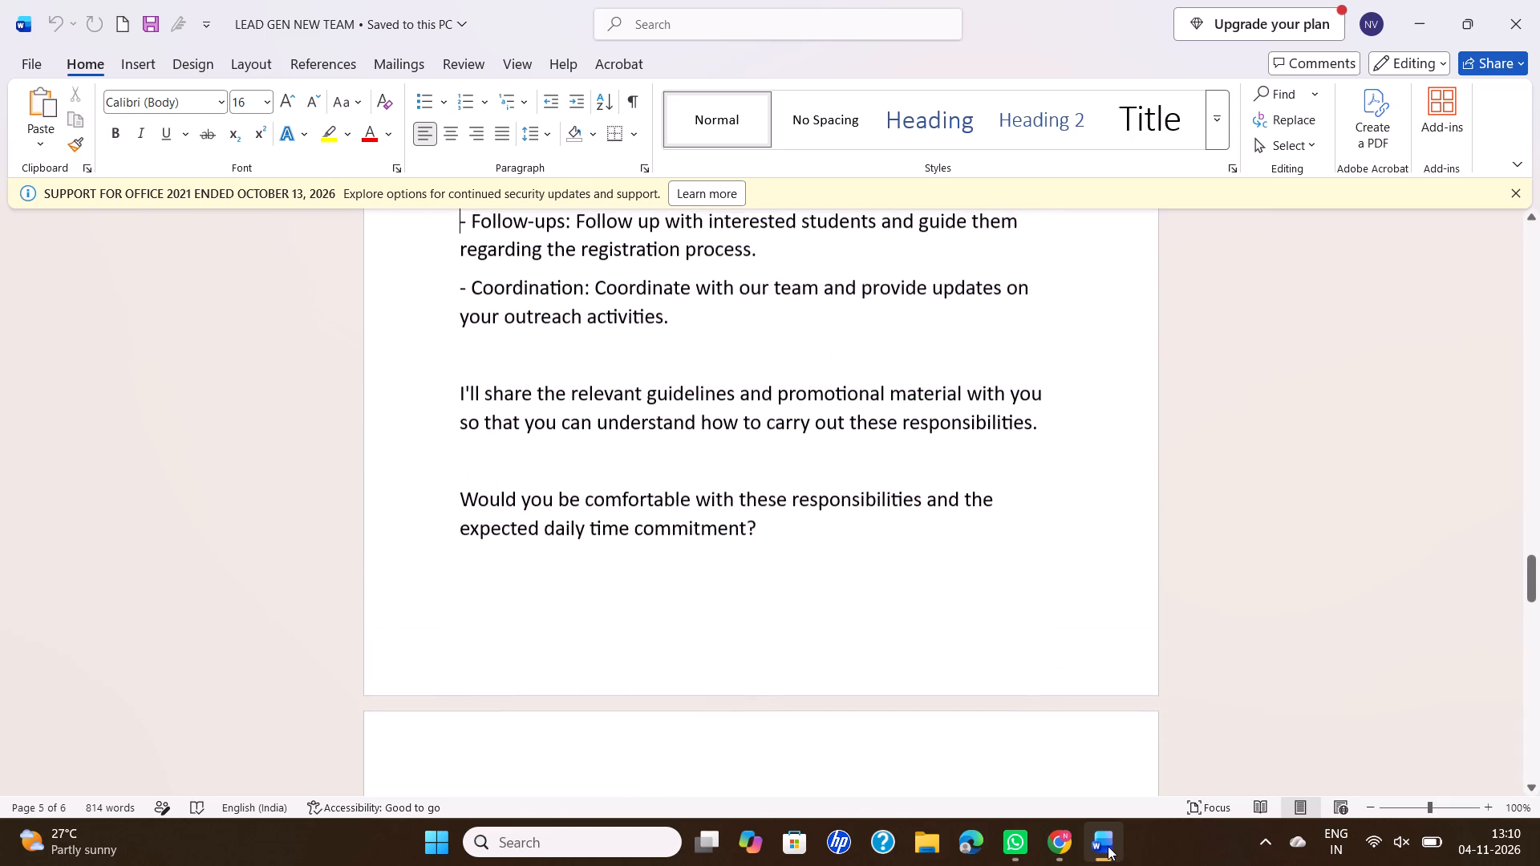
pyautogui.press('Up')
pyautogui.press('Up')
pyautogui.press('Up')
pyautogui.press('Up')
pyautogui.press('Up')
pyautogui.press('Up')
pyautogui.press('Up')
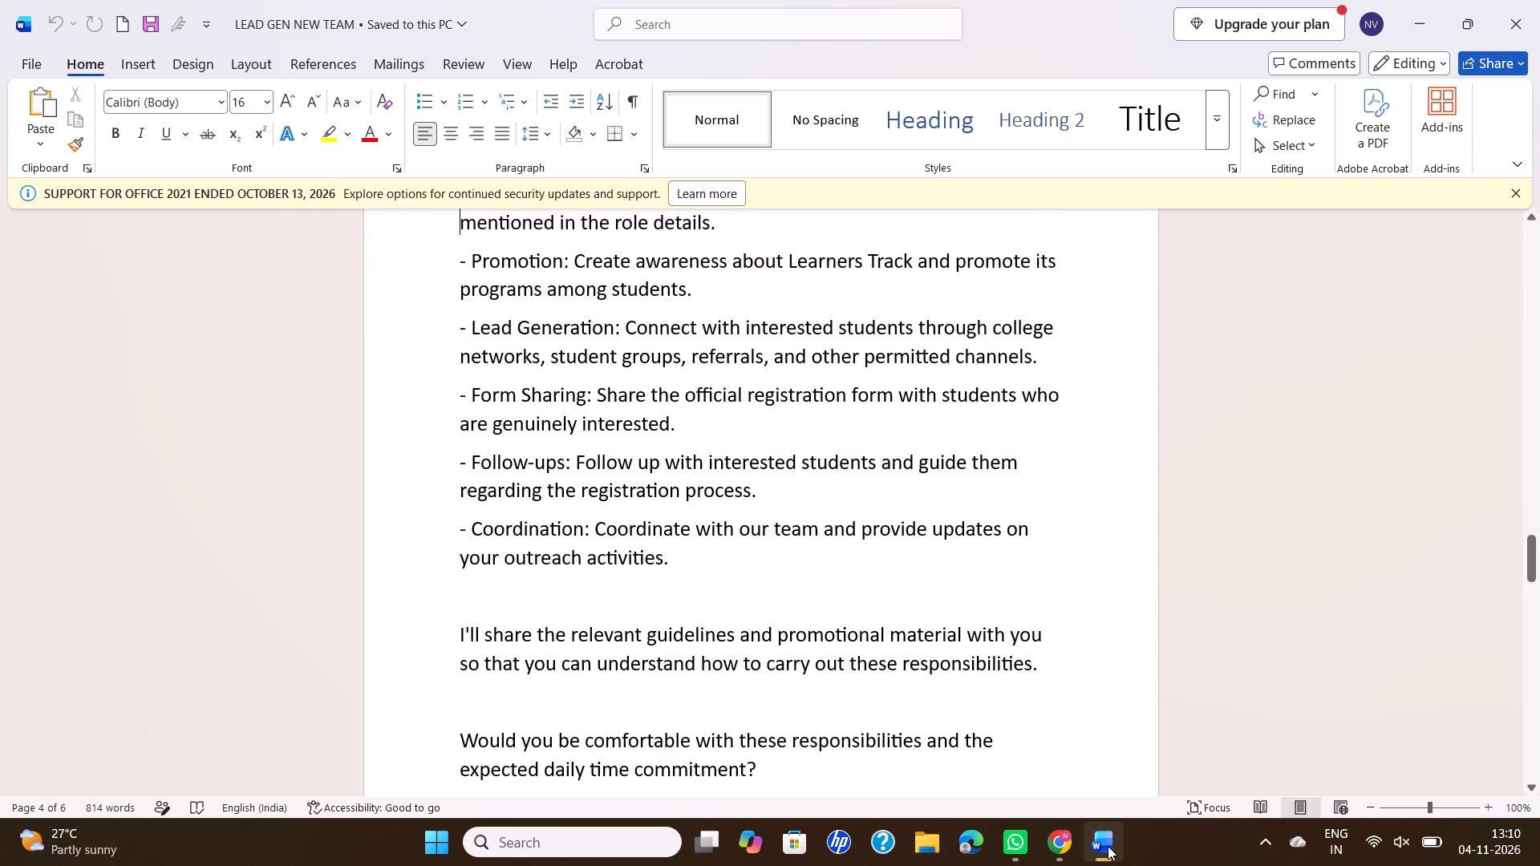
pyautogui.press('Down')
pyautogui.press('Up')
pyautogui.press('Up')
pyautogui.press('Up')
pyautogui.press('Up')
pyautogui.press('Up')
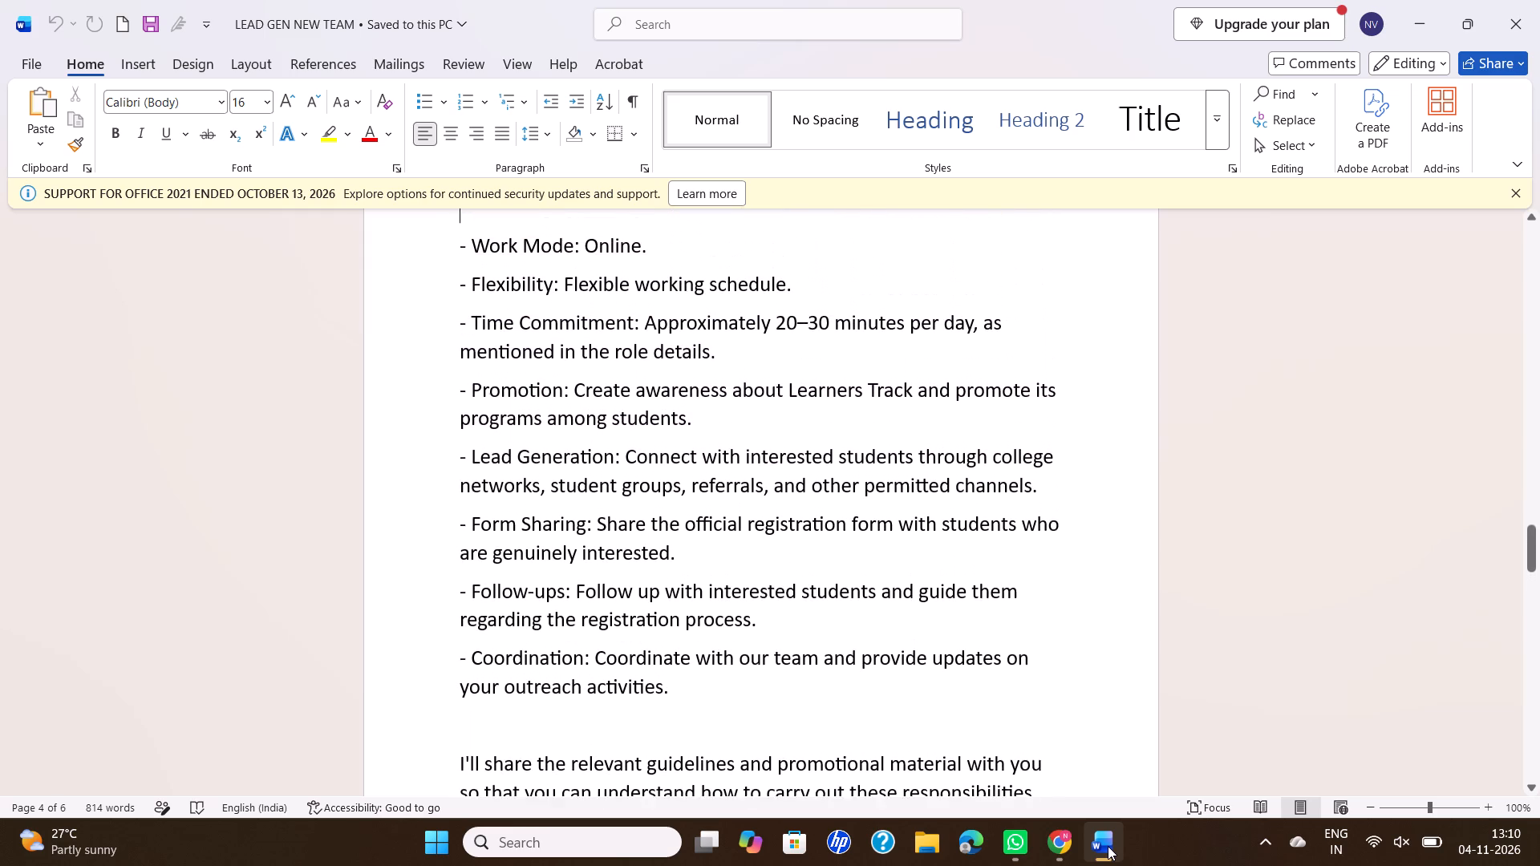
pyautogui.press('Down')
pyautogui.press('Down')
pyautogui.press('Down')
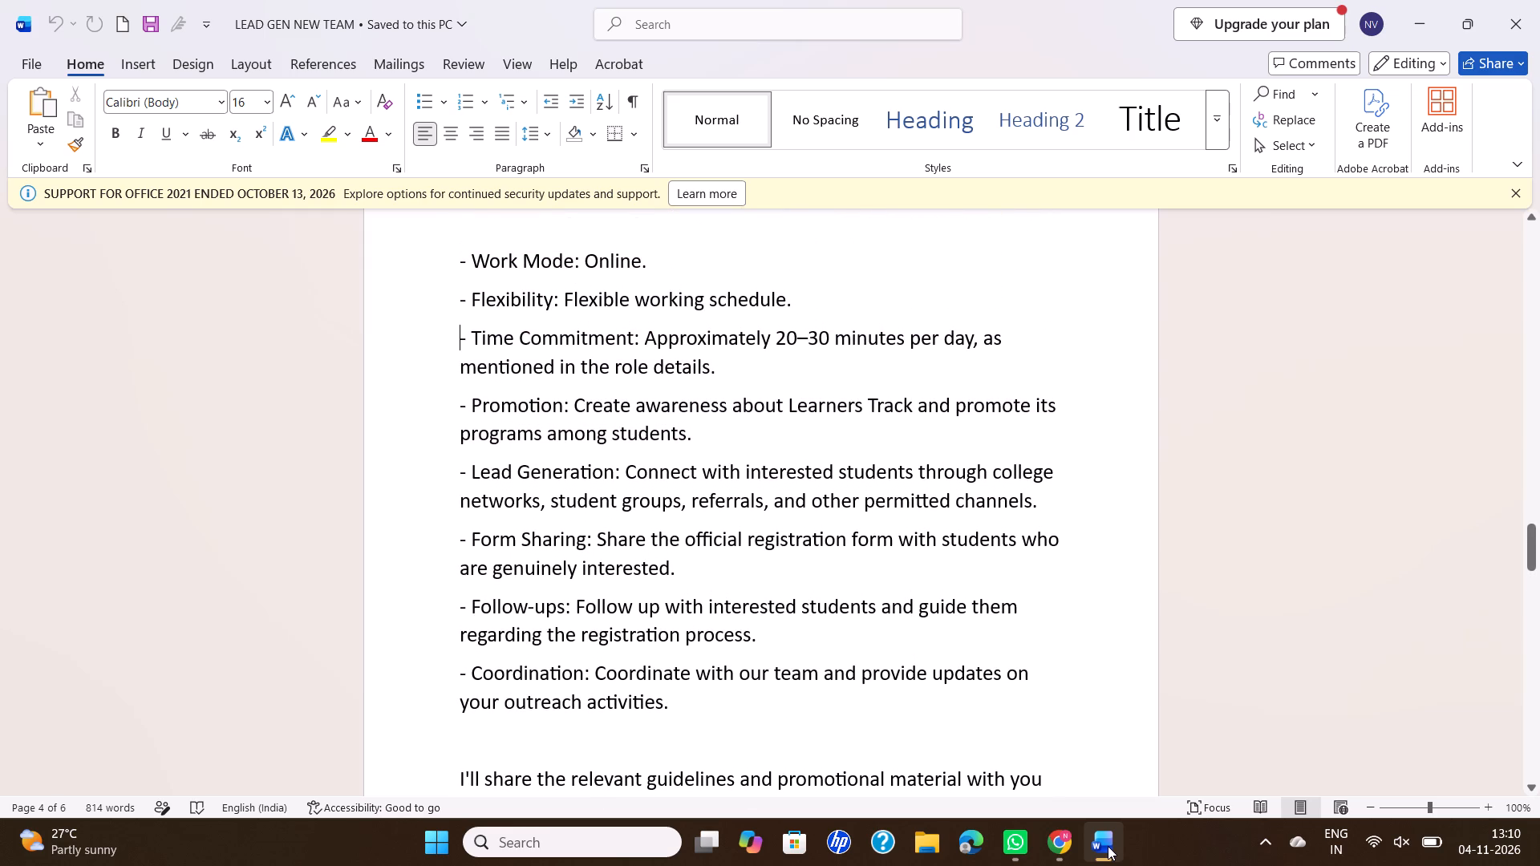
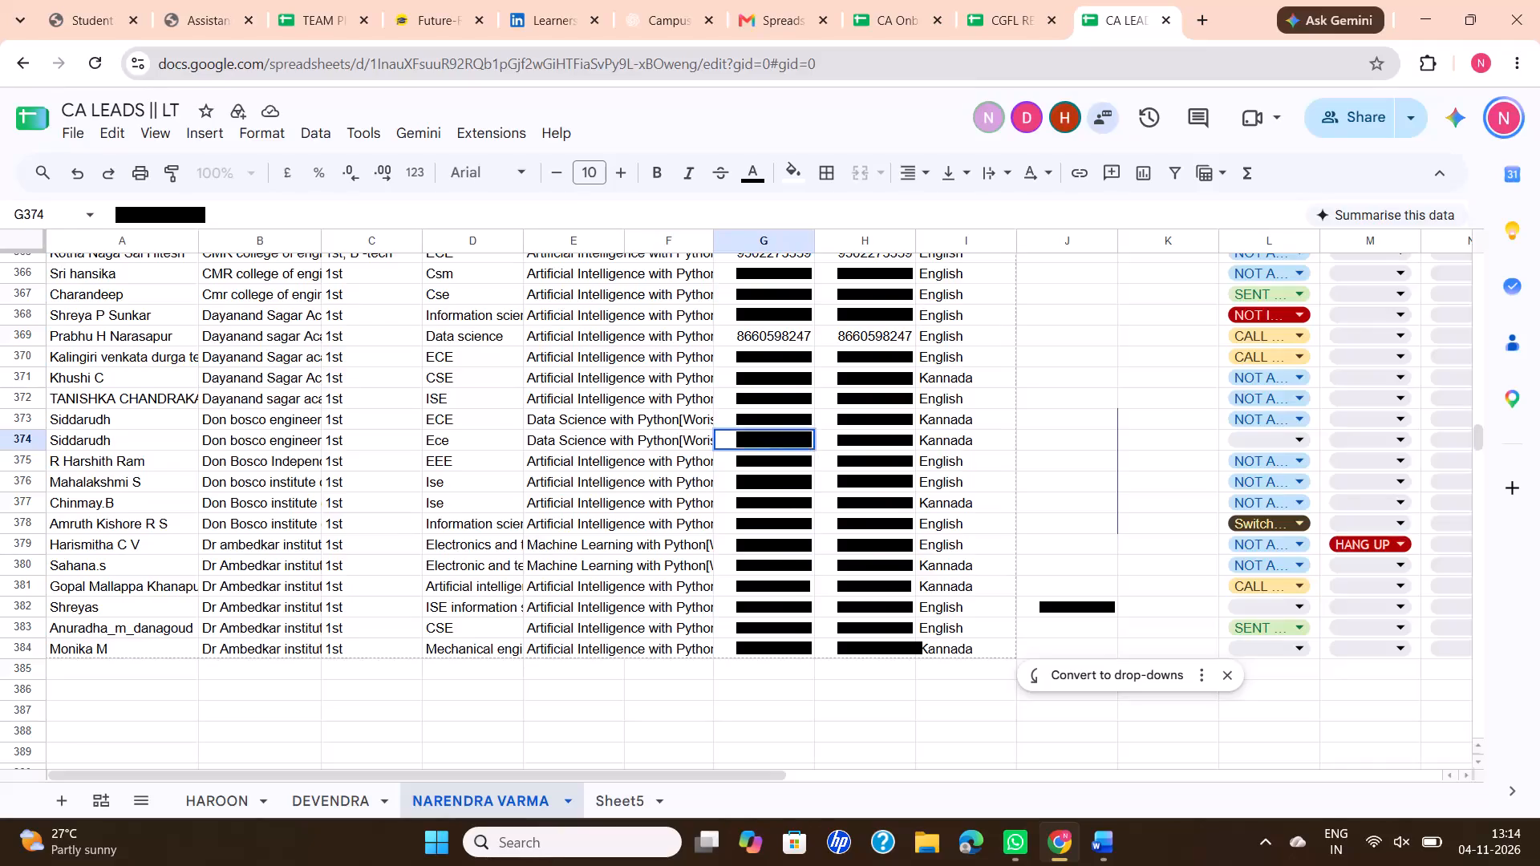
# Copy the phone number in column G for the lead in row 374 of the CA leads sheet.
pyautogui.hotkey('ctrl', 'c')
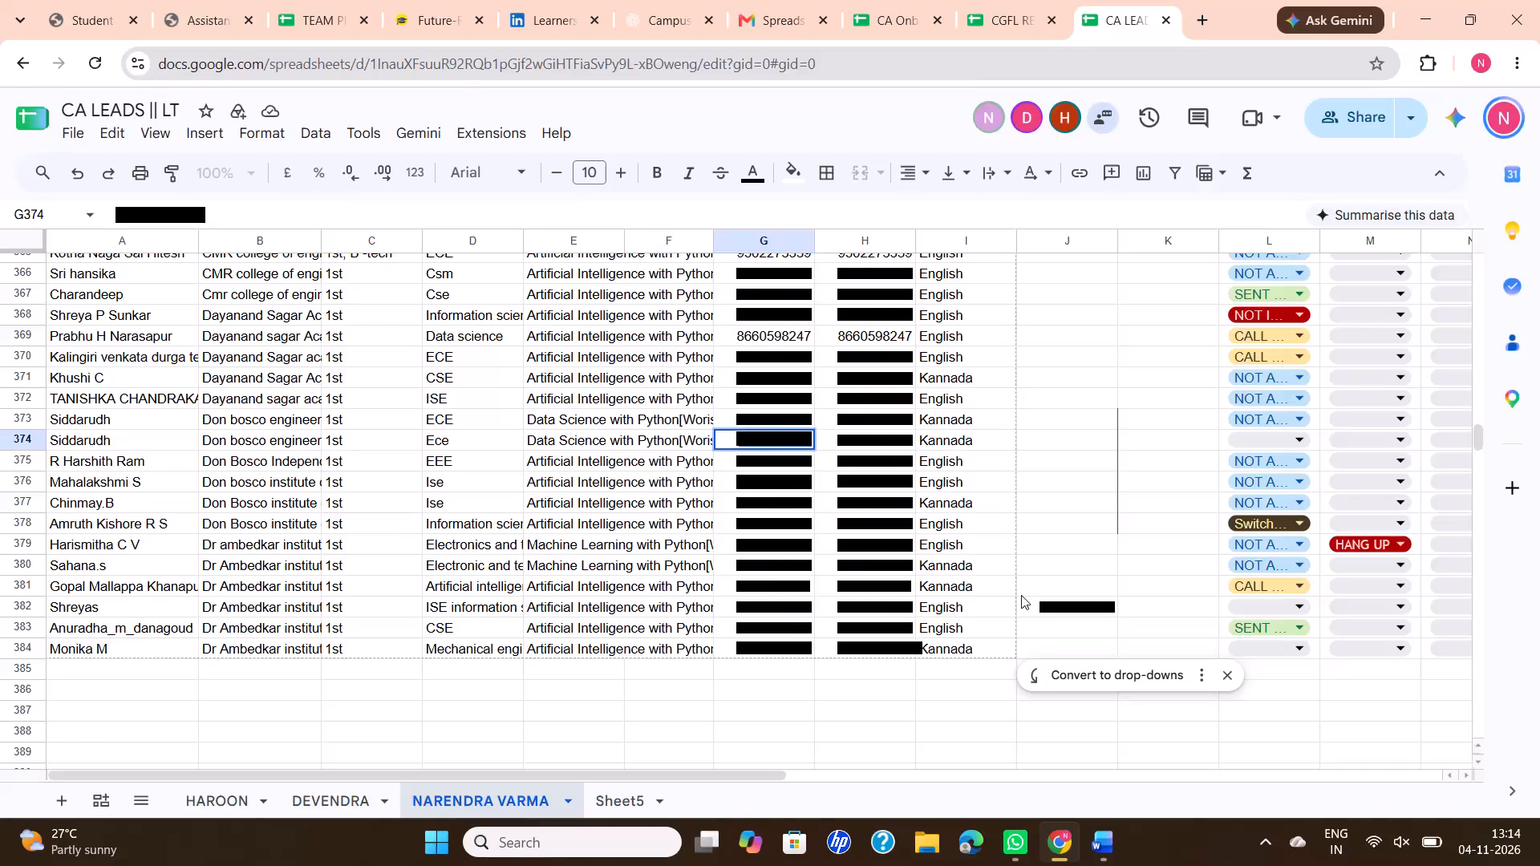
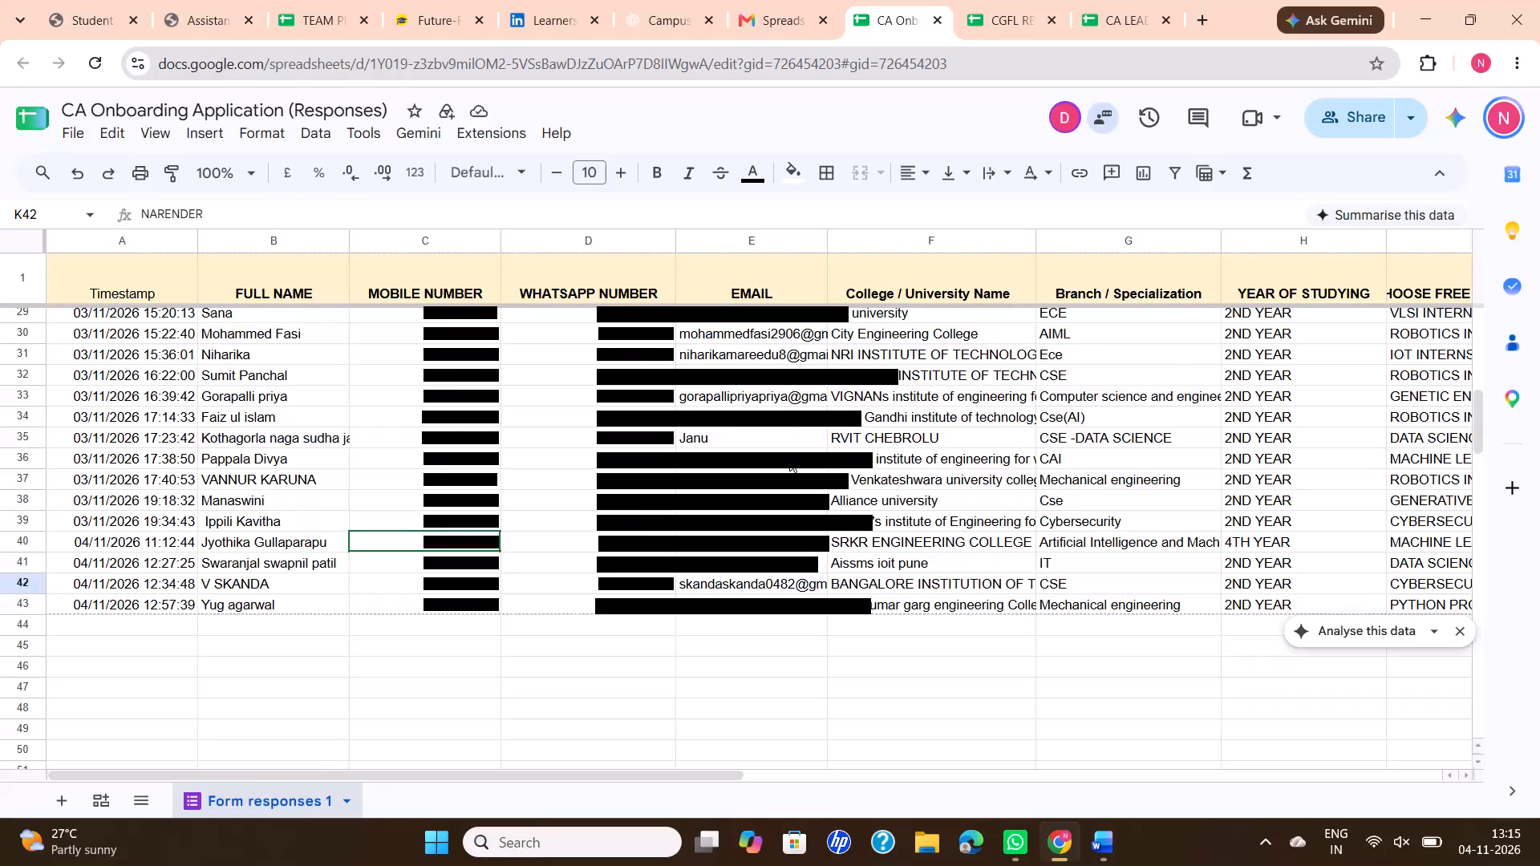
# Examine the latest CA onboarding form responses, including the internship domain, referred friend and lead gen BD name columns.
pyautogui.hscroll(-5, 789, 458)
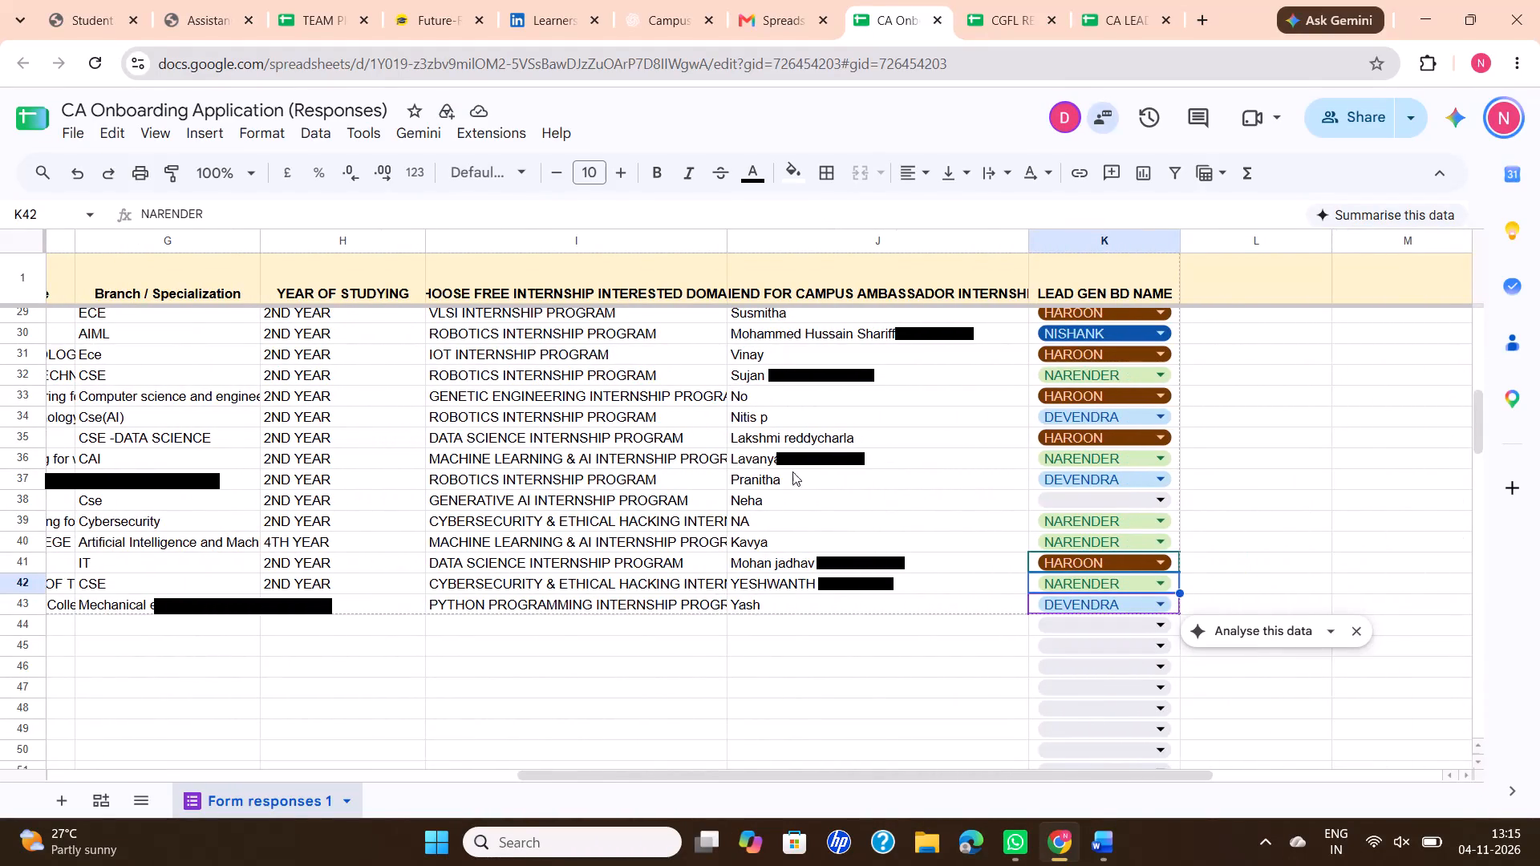
pyautogui.click(936, 518)
pyautogui.hscroll(4, 936, 518)
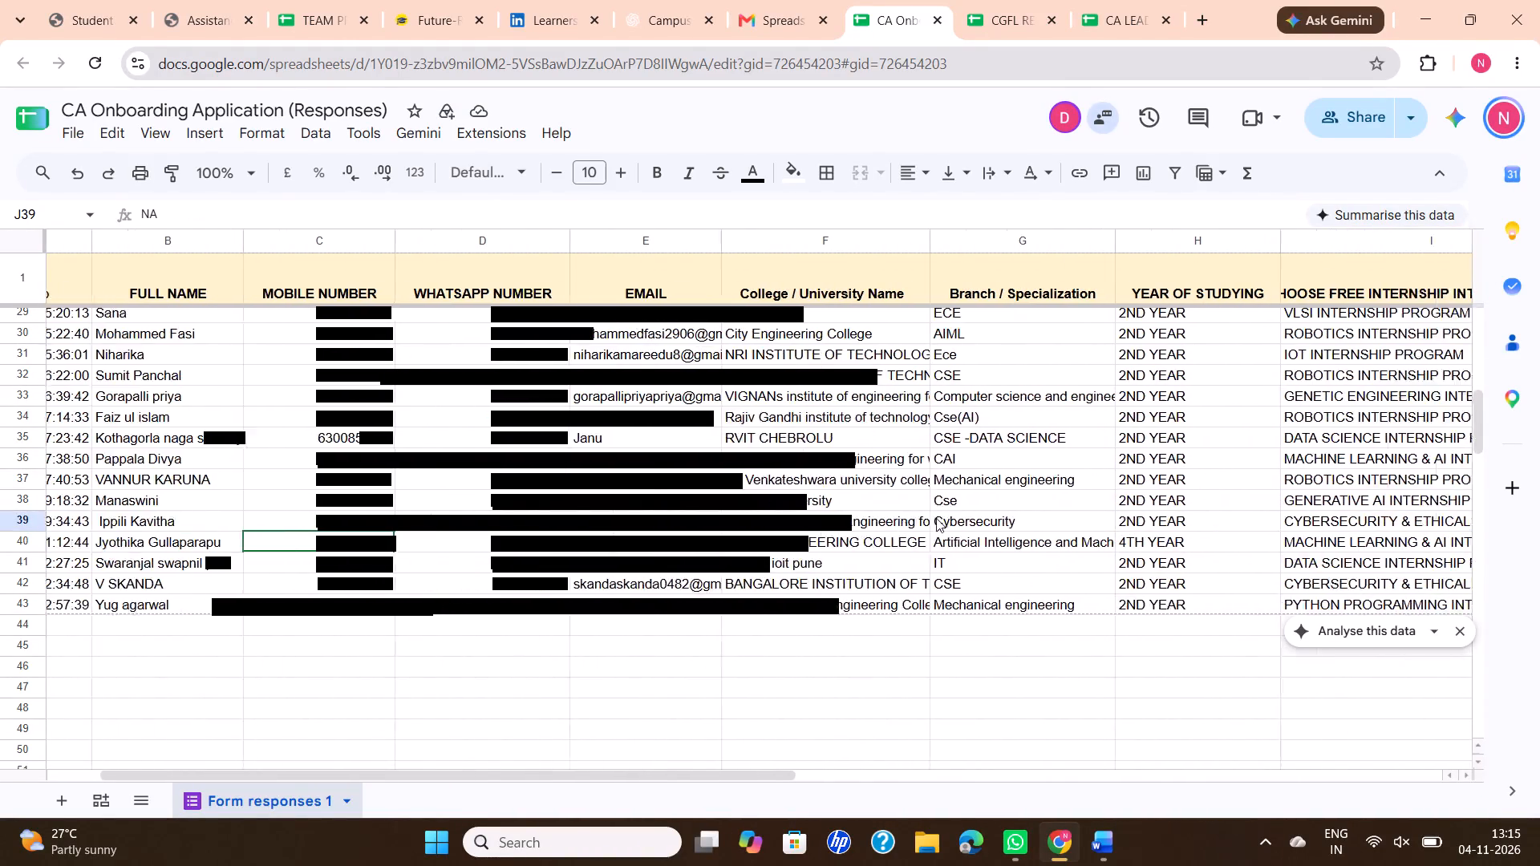
pyautogui.hscroll(3, 936, 518)
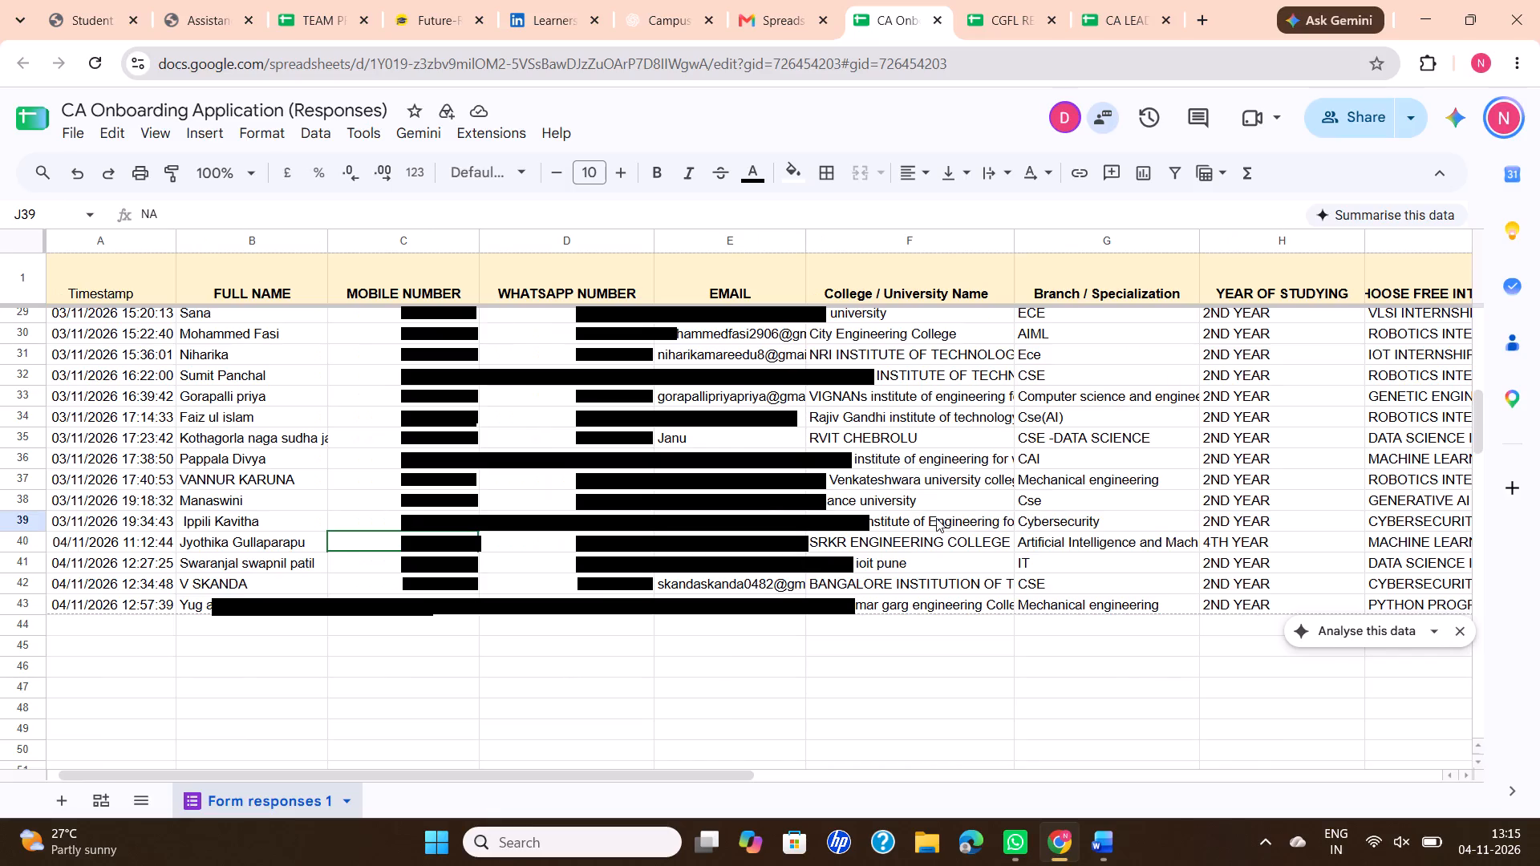
pyautogui.hscroll(-3, 936, 518)
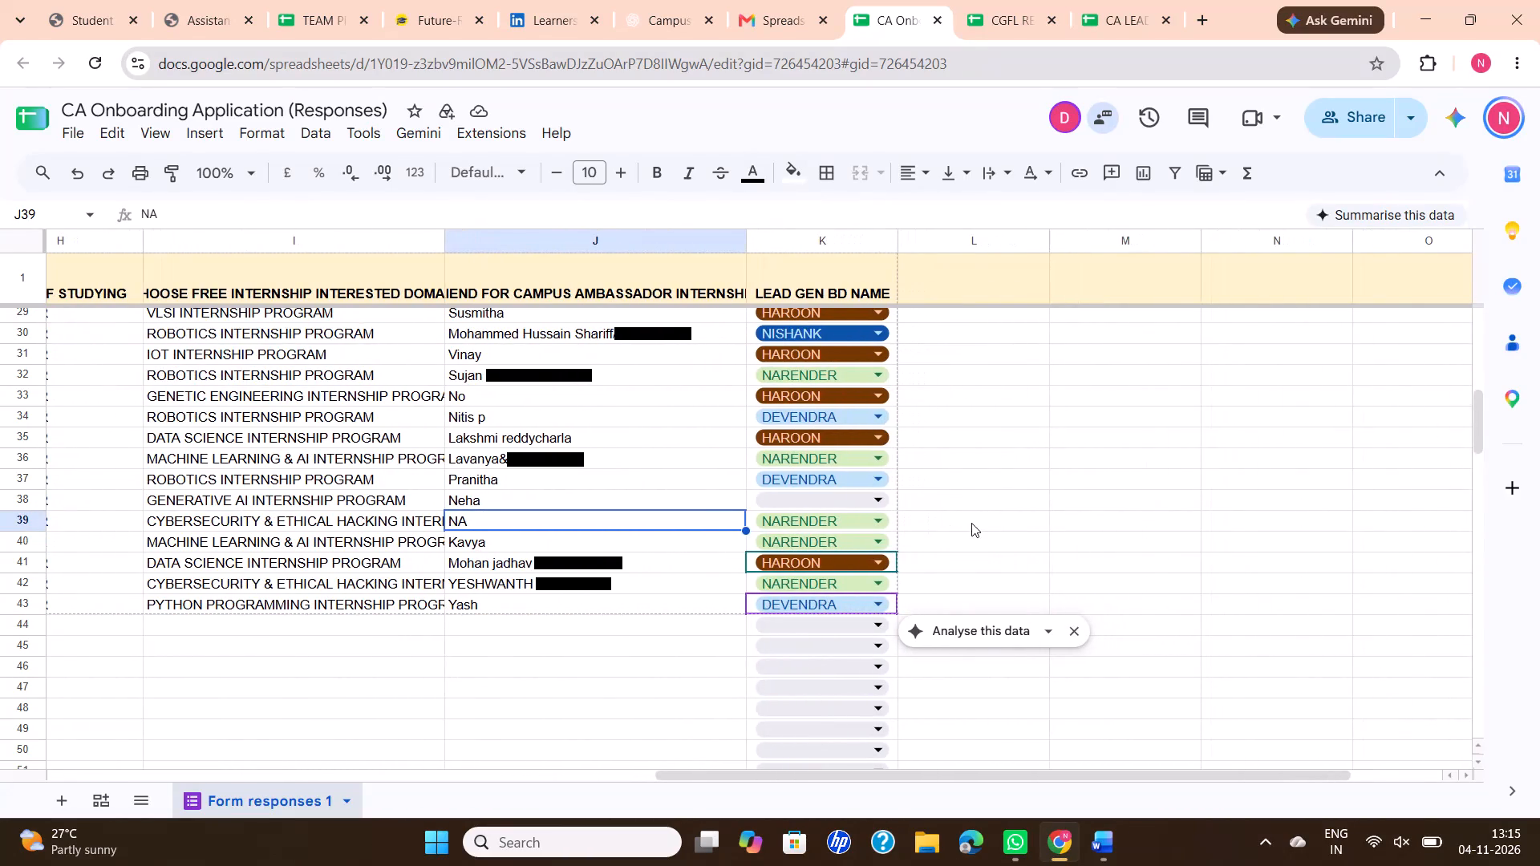
pyautogui.hscroll(7, 971, 523)
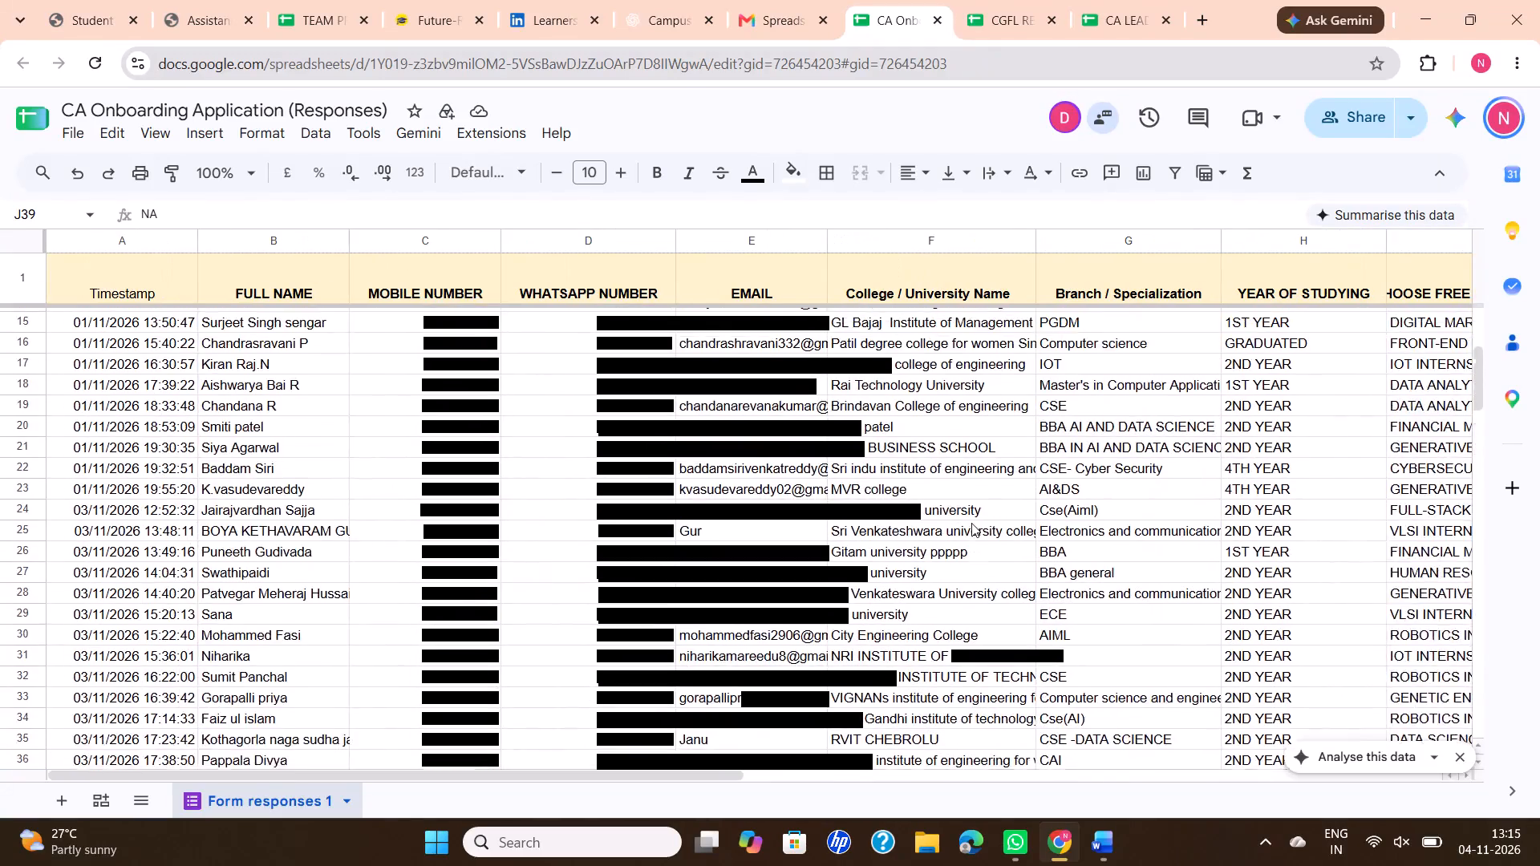
pyautogui.scroll(-2, 971, 523)
pyautogui.hscroll(-4, 971, 523)
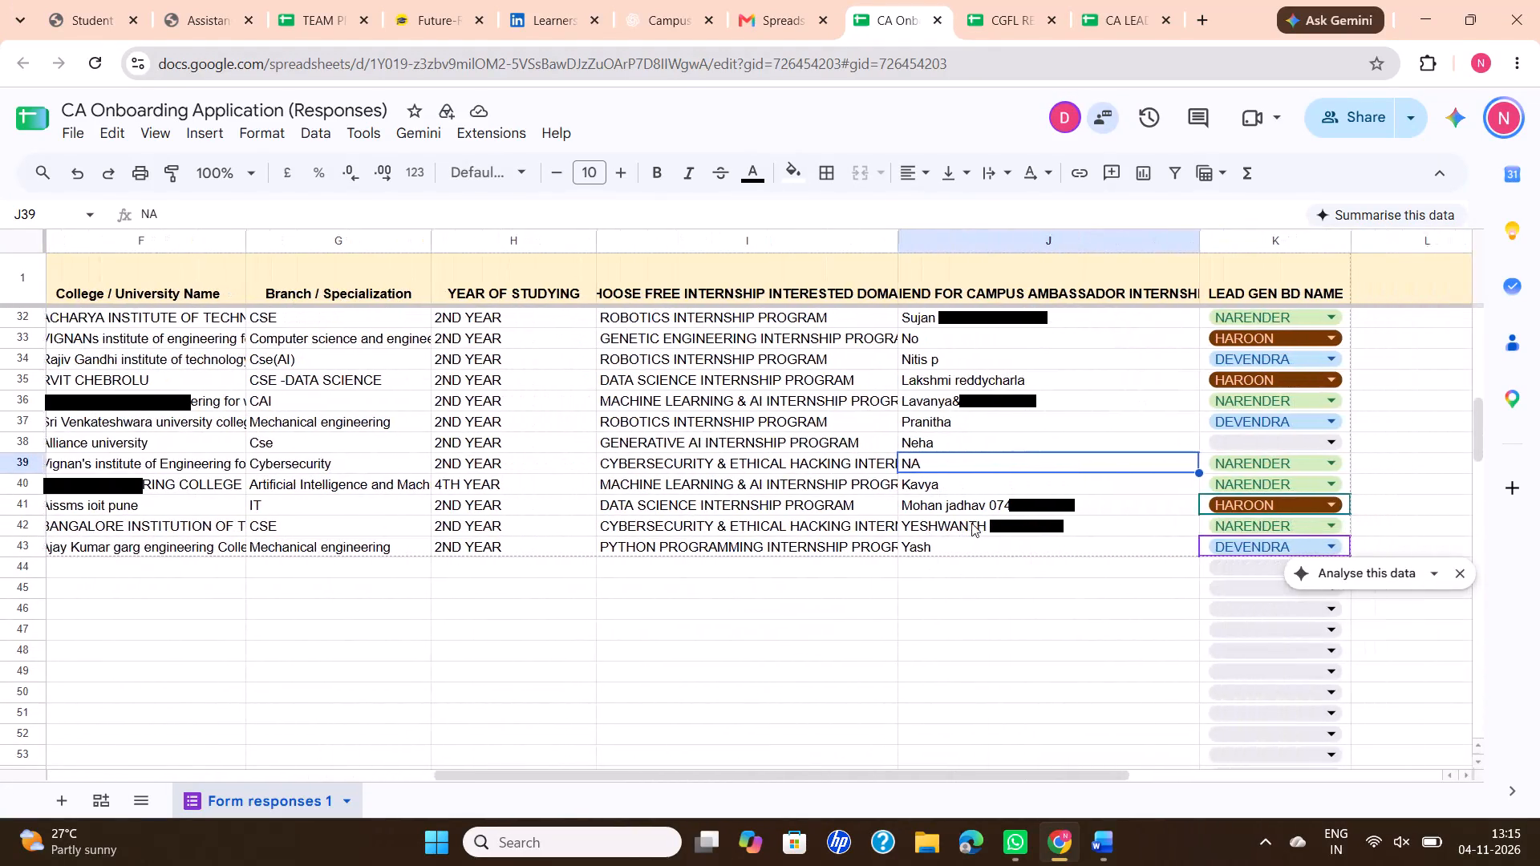
pyautogui.hscroll(9, 971, 523)
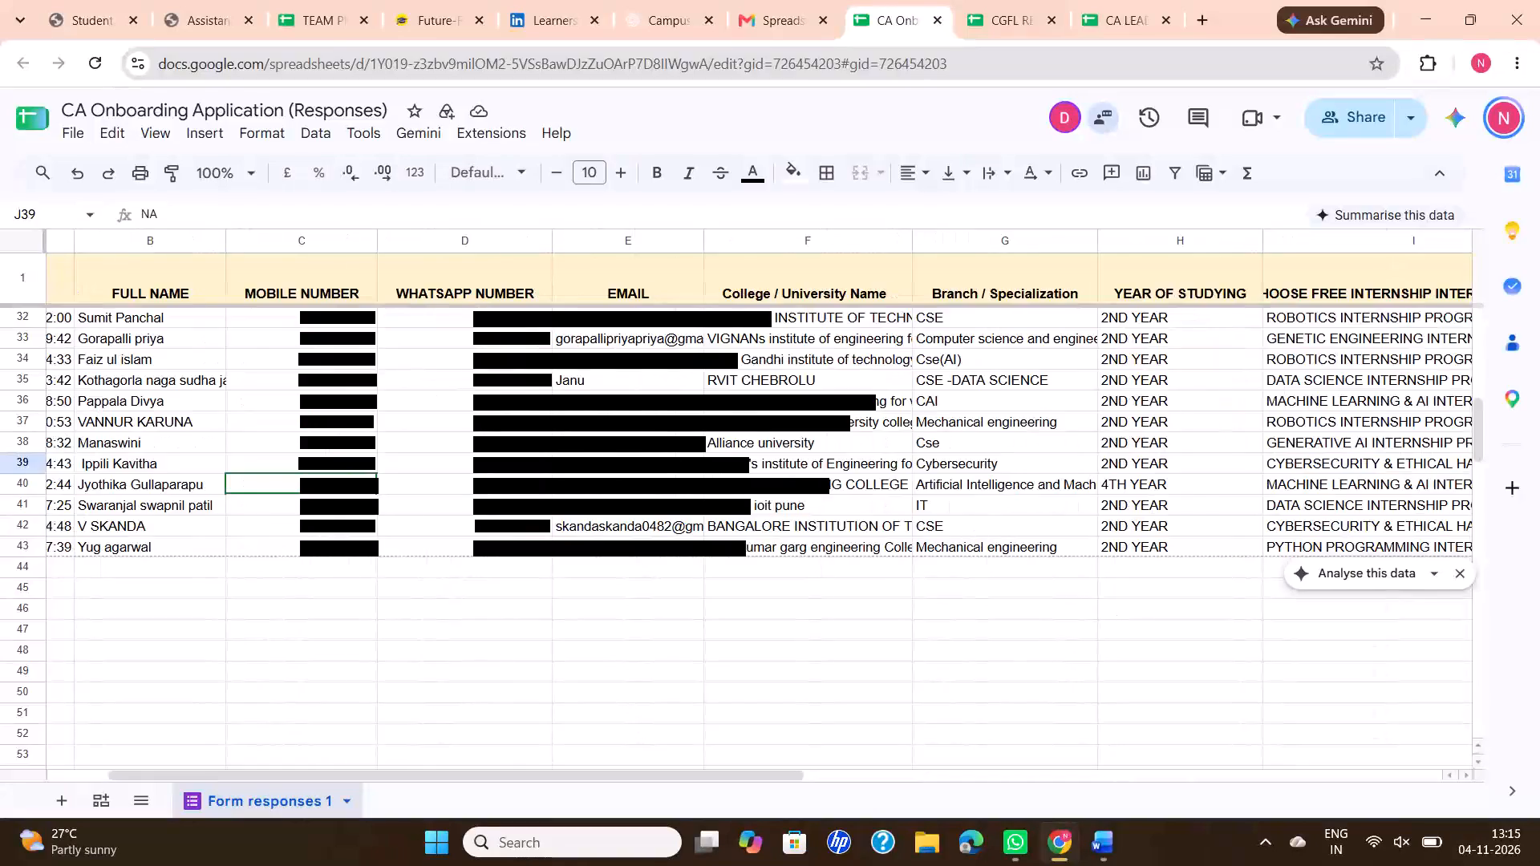
pyautogui.click(1009, 7)
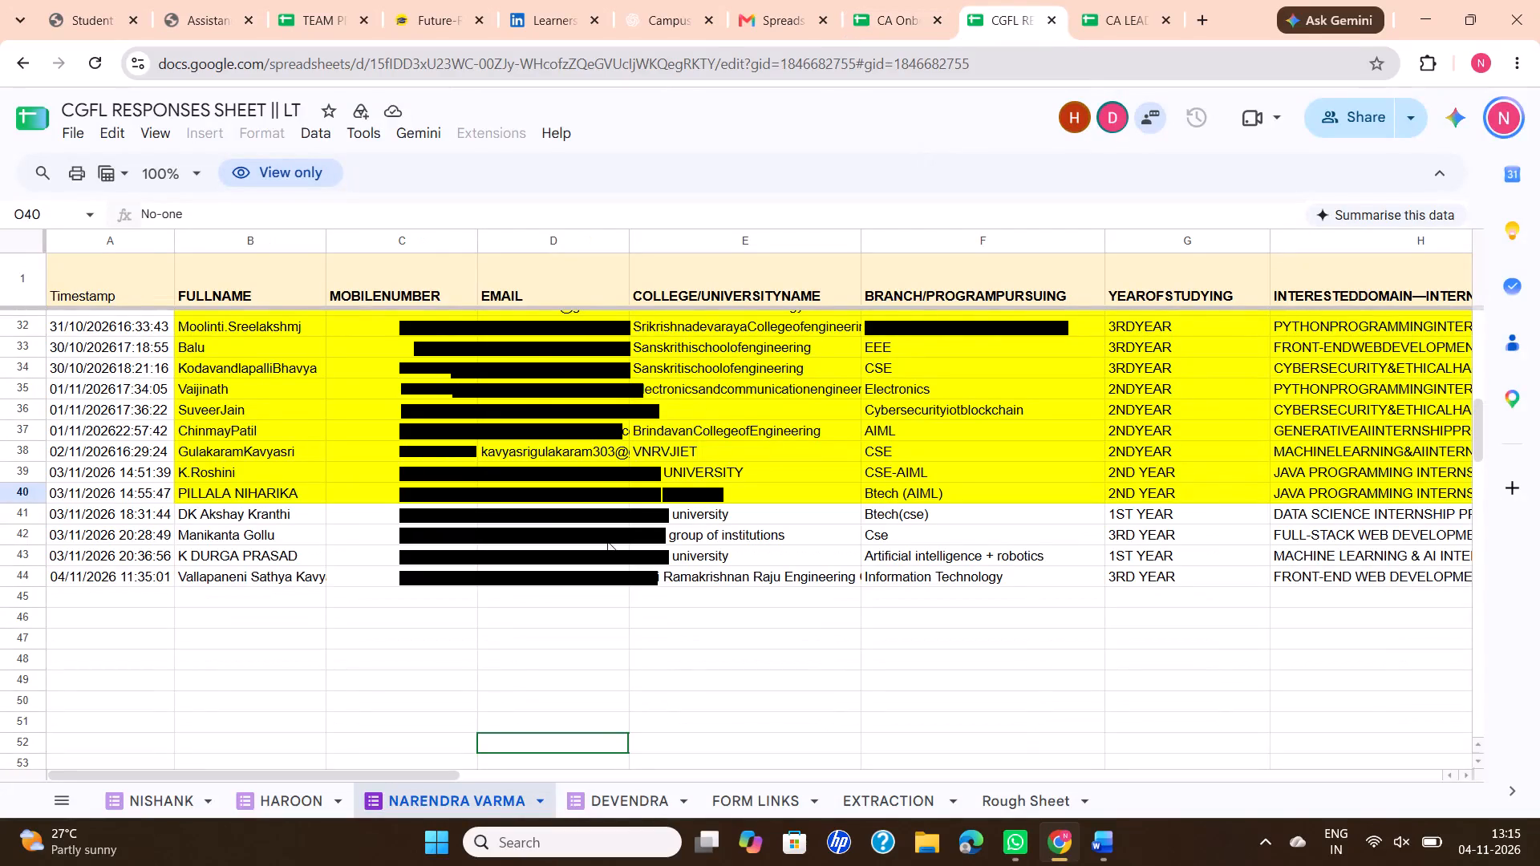
pyautogui.scroll(1, 419, 624)
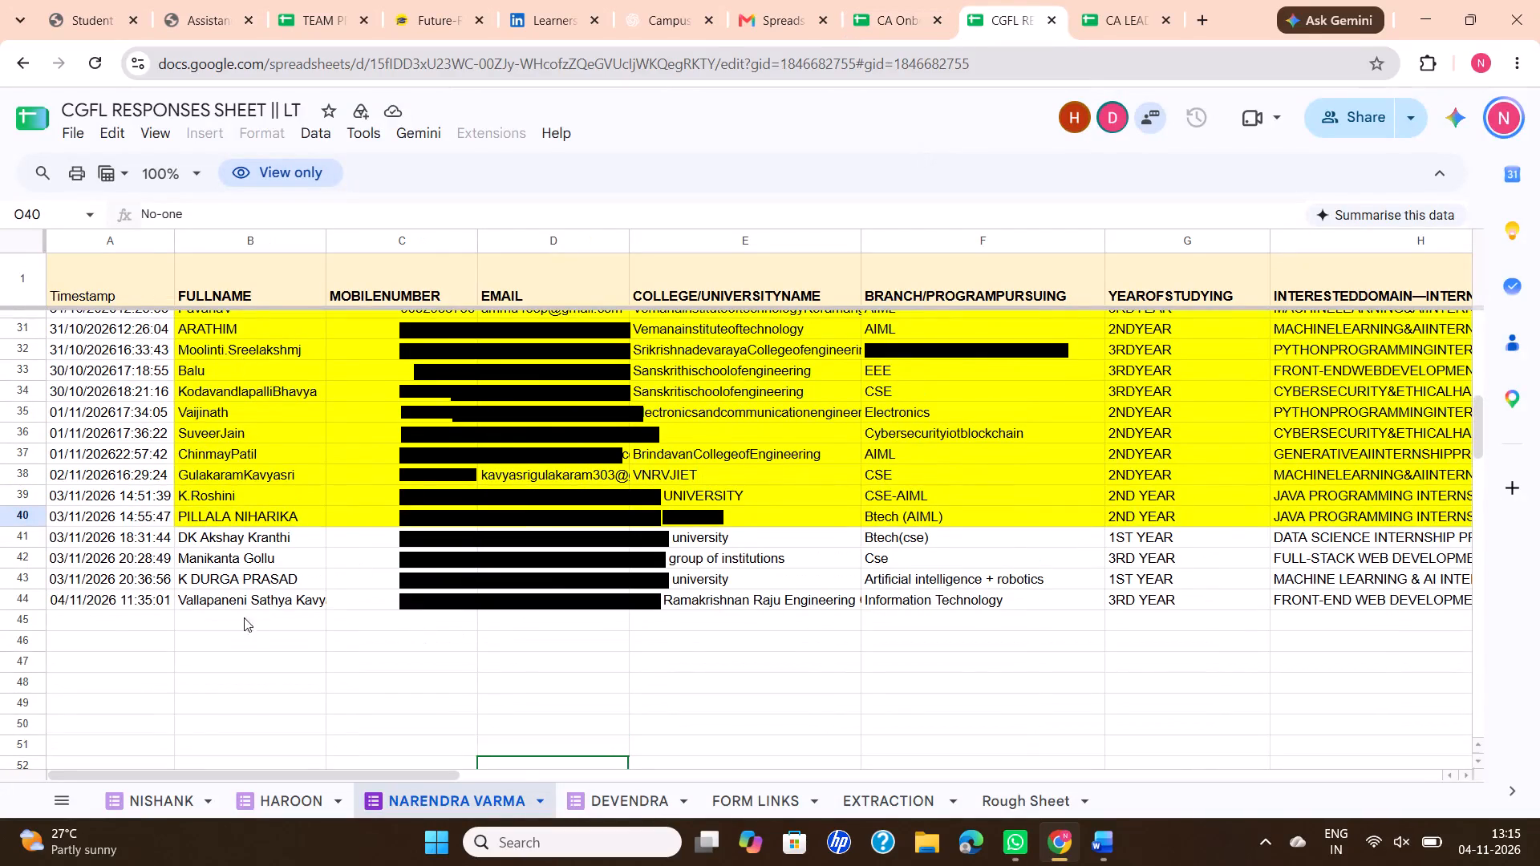
pyautogui.hscroll(-4, 249, 634)
pyautogui.scroll(-1, 633, 494)
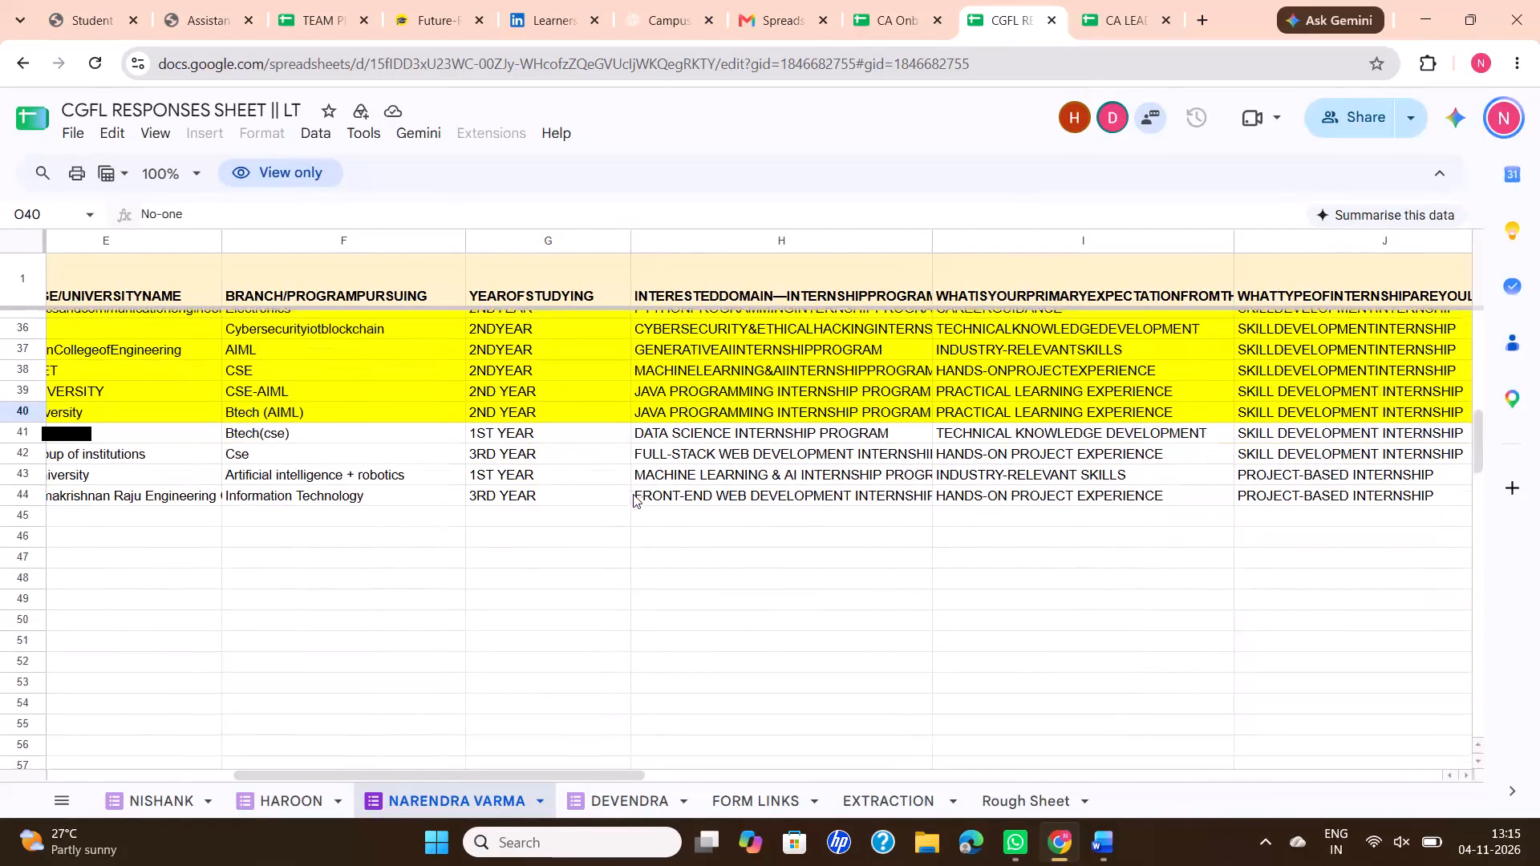
# In the CA LEADS spreadsheet, set the column L call status for the lead in row 373 to SENT DETAILS.
pyautogui.click(1107, 18)
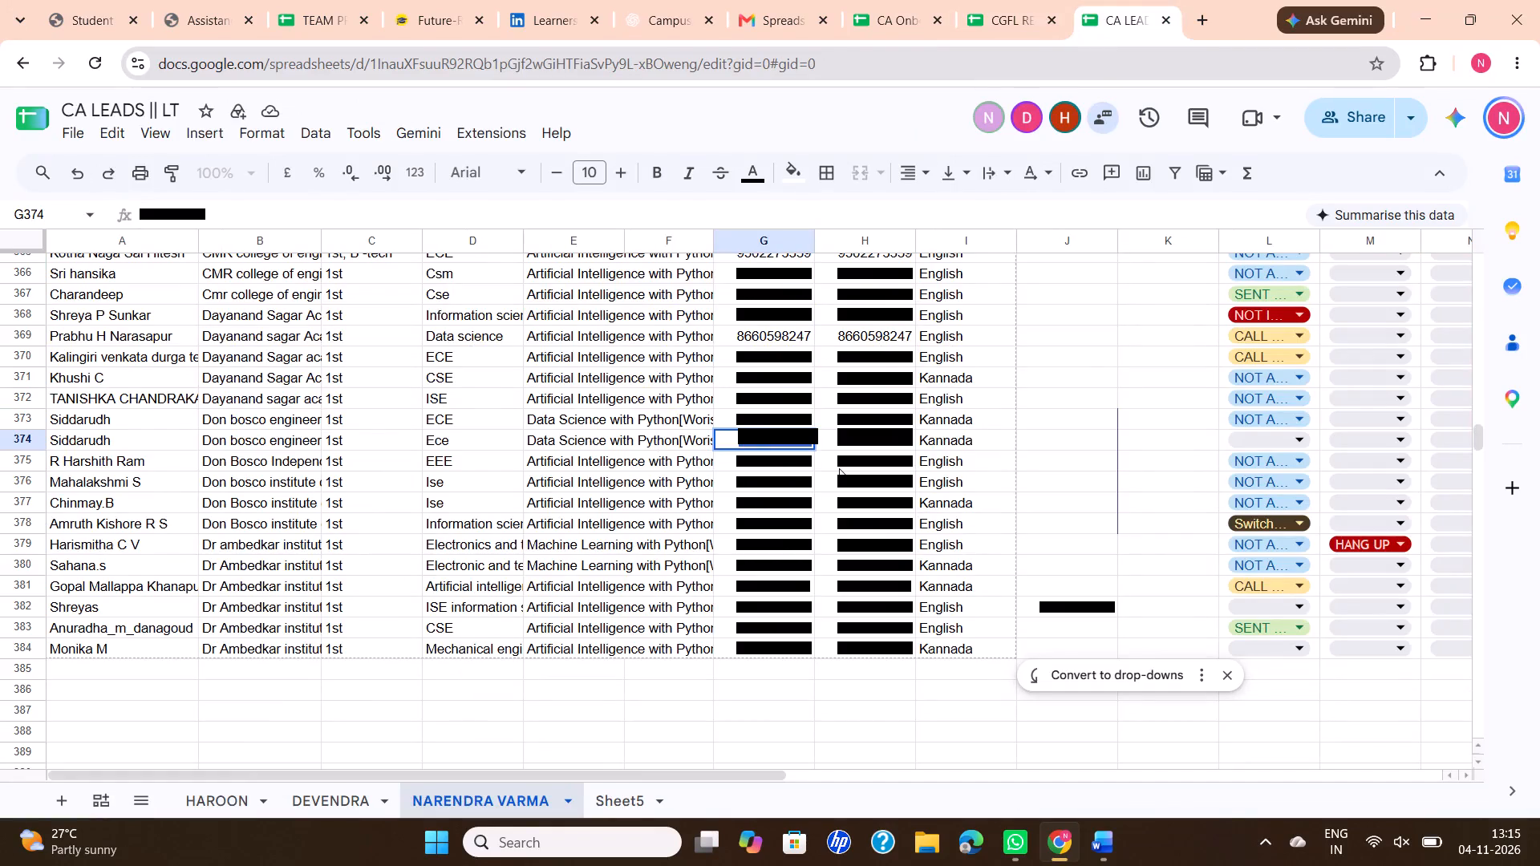
pyautogui.hscroll(-2, 1094, 433)
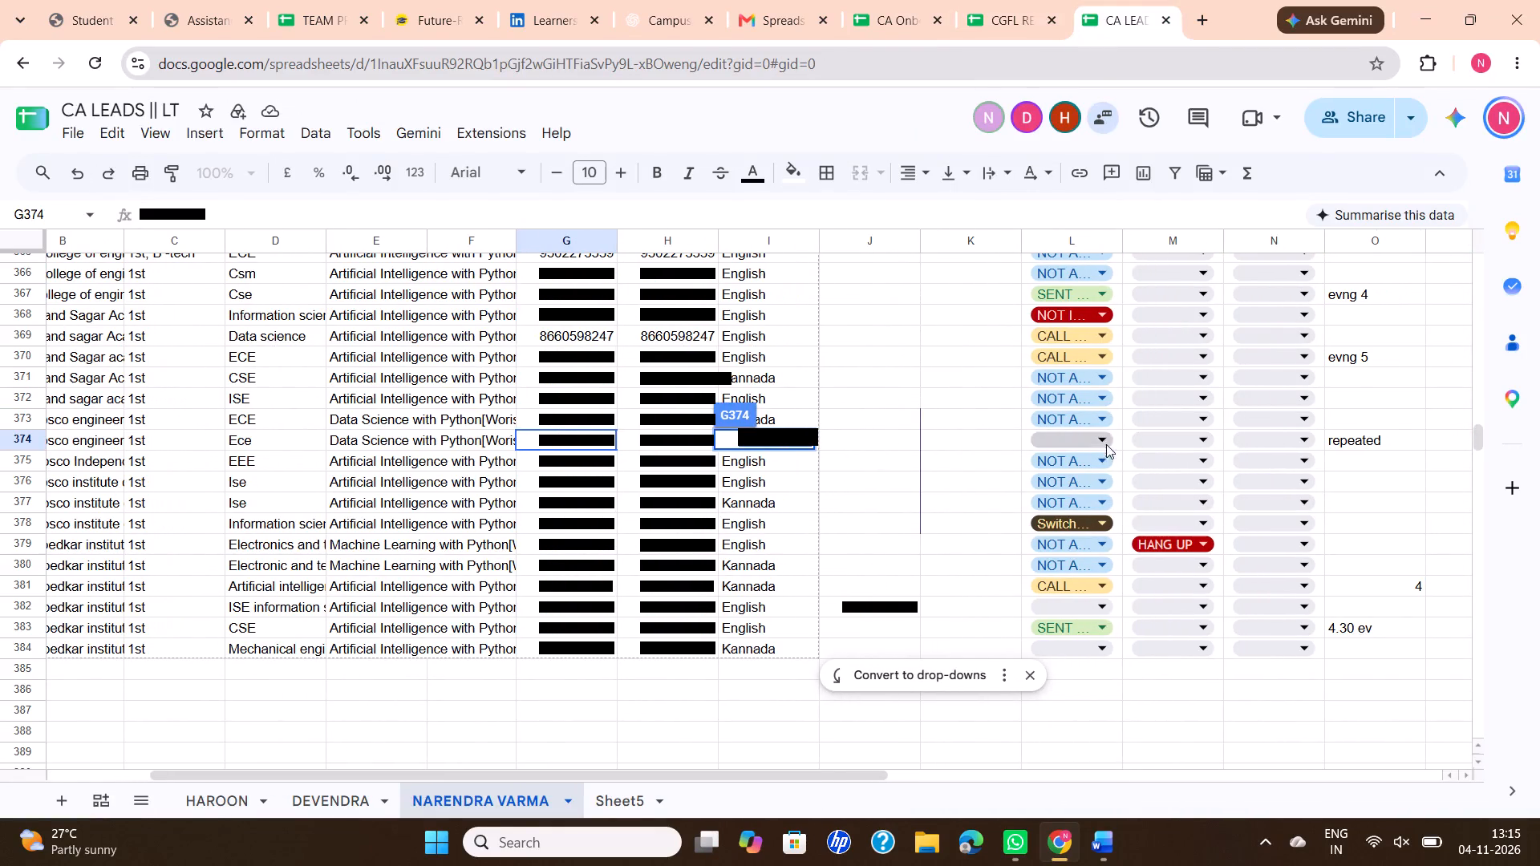
pyautogui.click(1099, 416)
pyautogui.click(1088, 442)
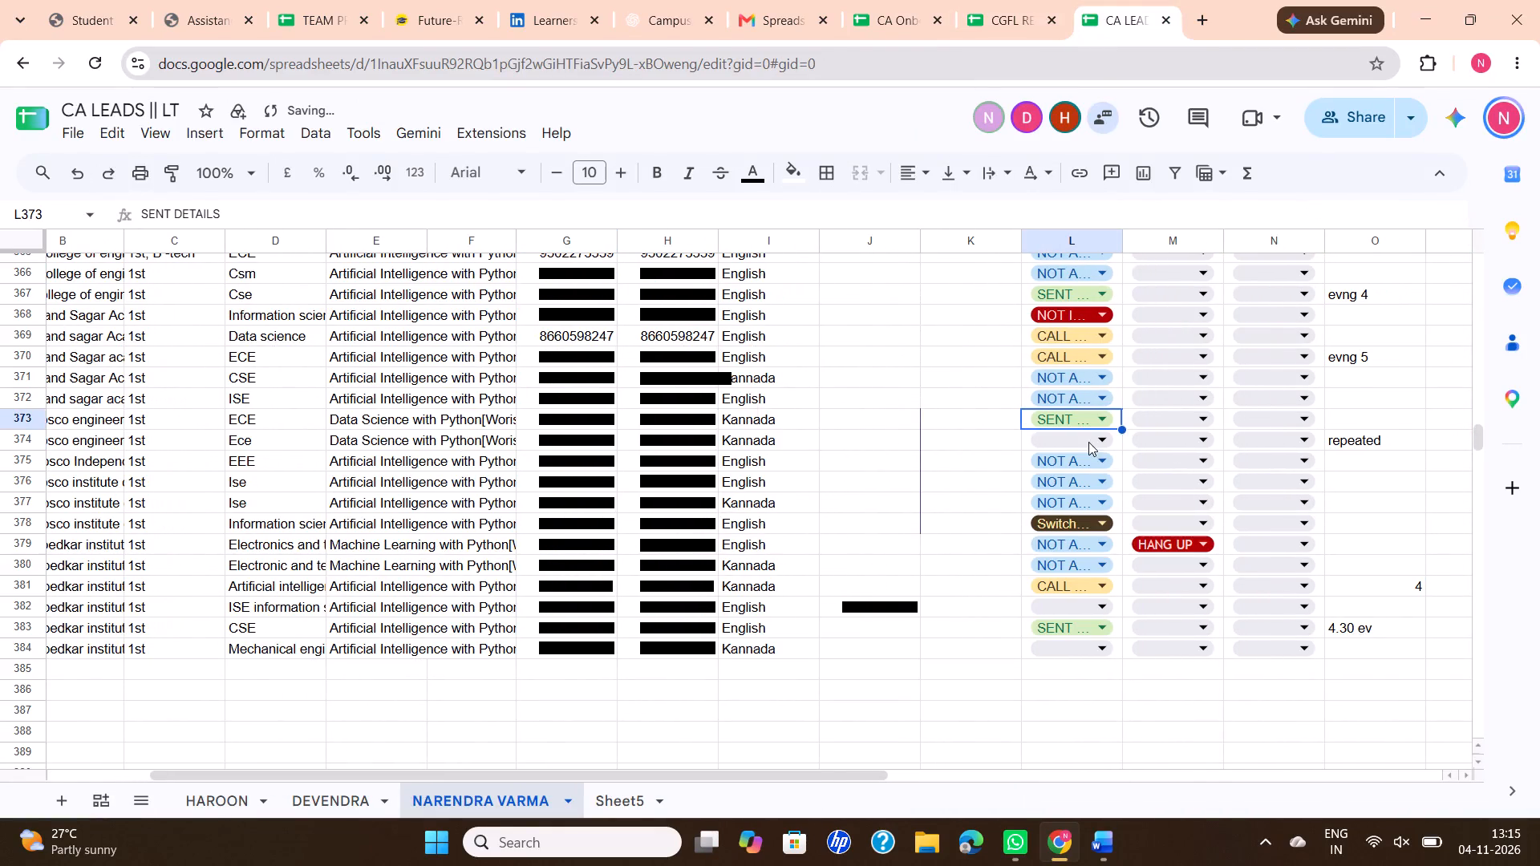
pyautogui.click(965, 415)
pyautogui.hscroll(6, 965, 415)
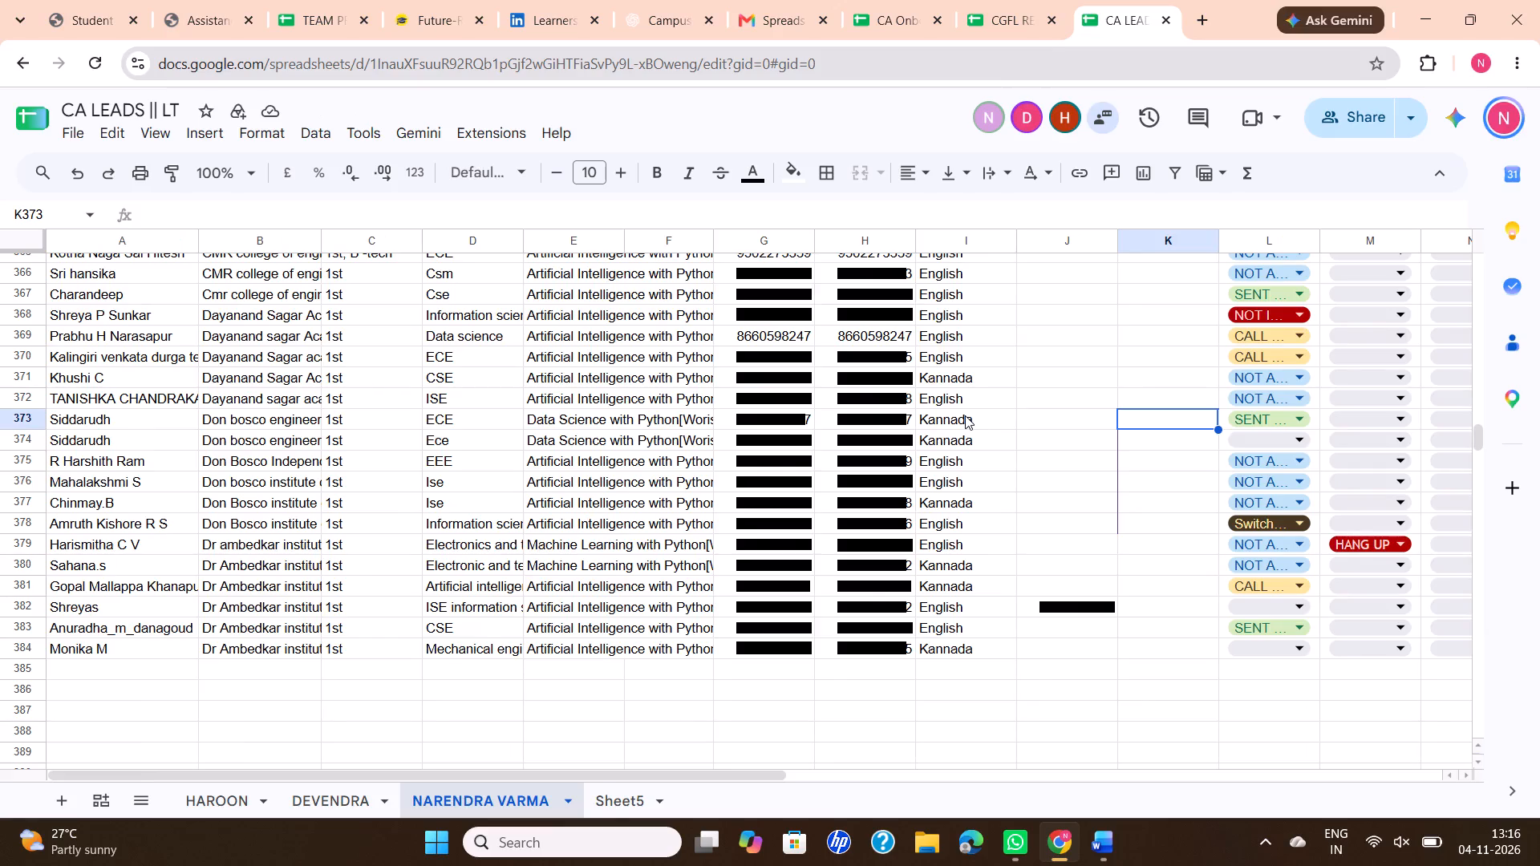
pyautogui.click(1000, 16)
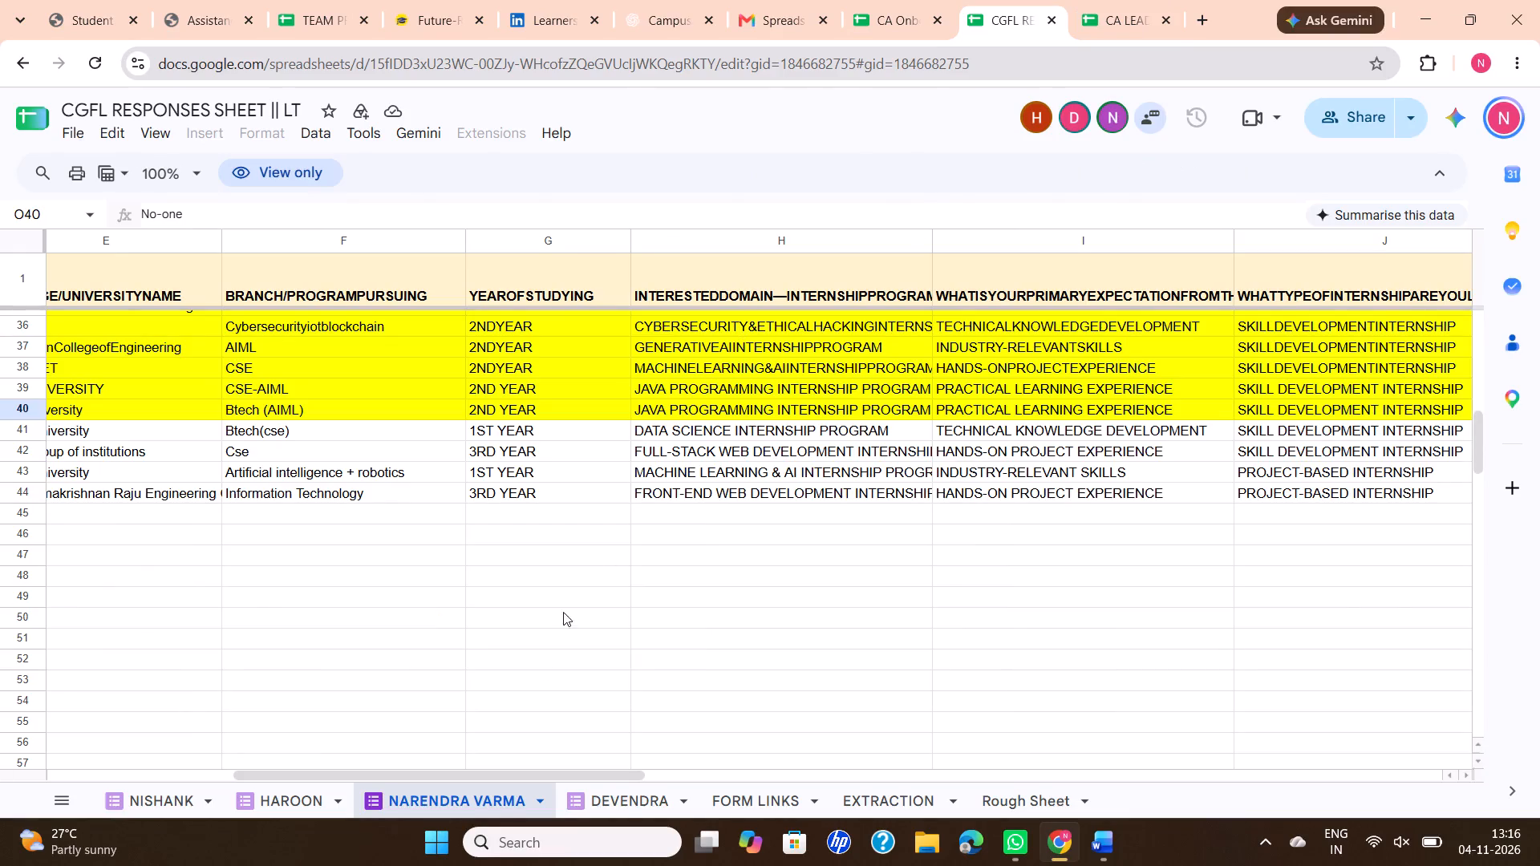
pyautogui.click(624, 791)
pyautogui.scroll(-1, 621, 609)
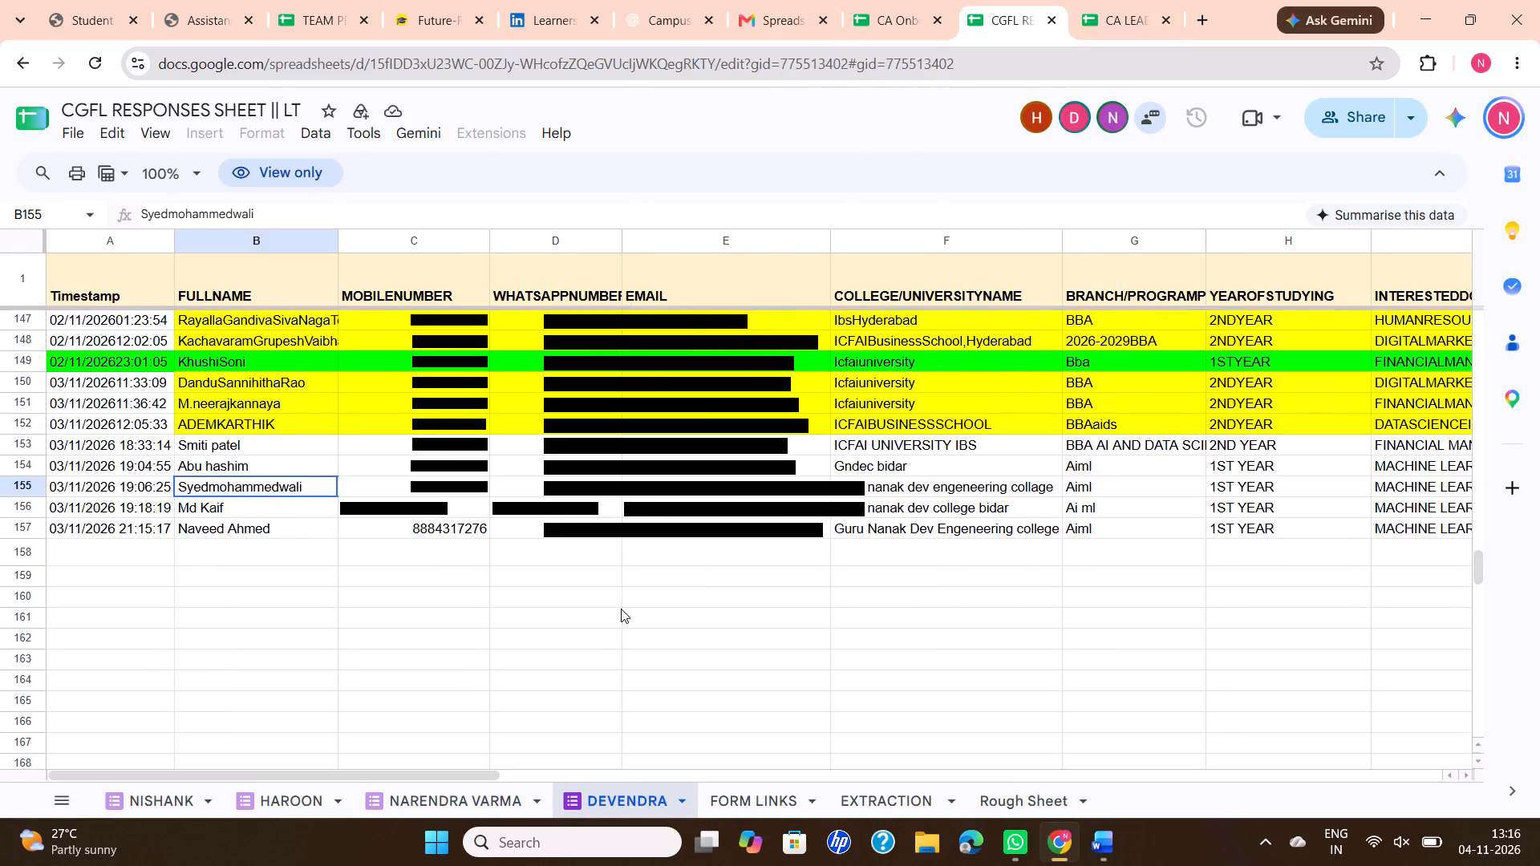
pyautogui.click(300, 798)
pyautogui.scroll(-1, 387, 616)
pyautogui.scroll(1, 387, 616)
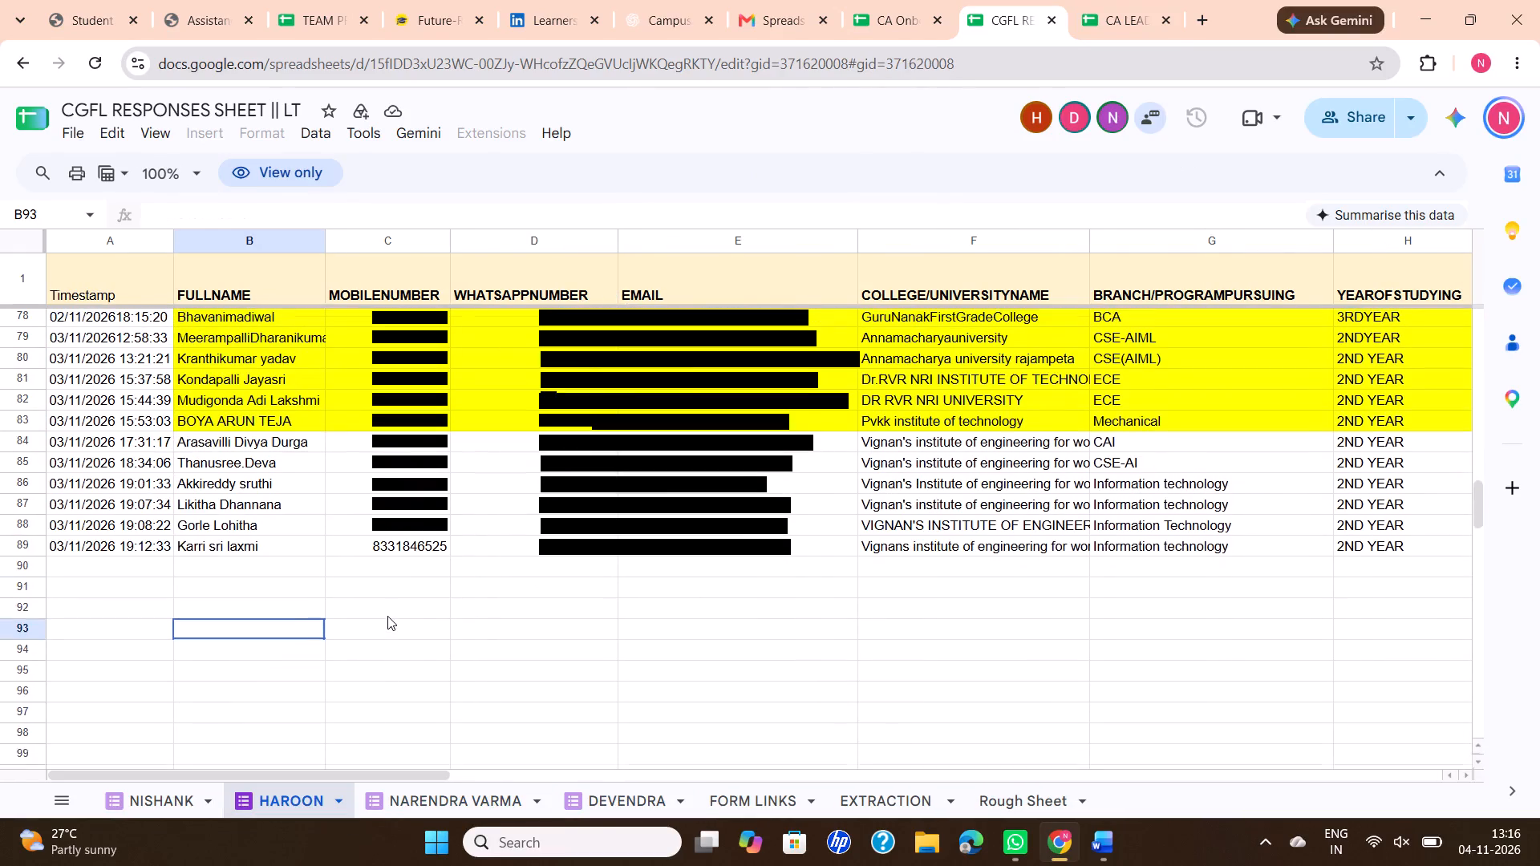
pyautogui.scroll(1, 387, 616)
pyautogui.click(438, 798)
pyautogui.hscroll(4, 471, 560)
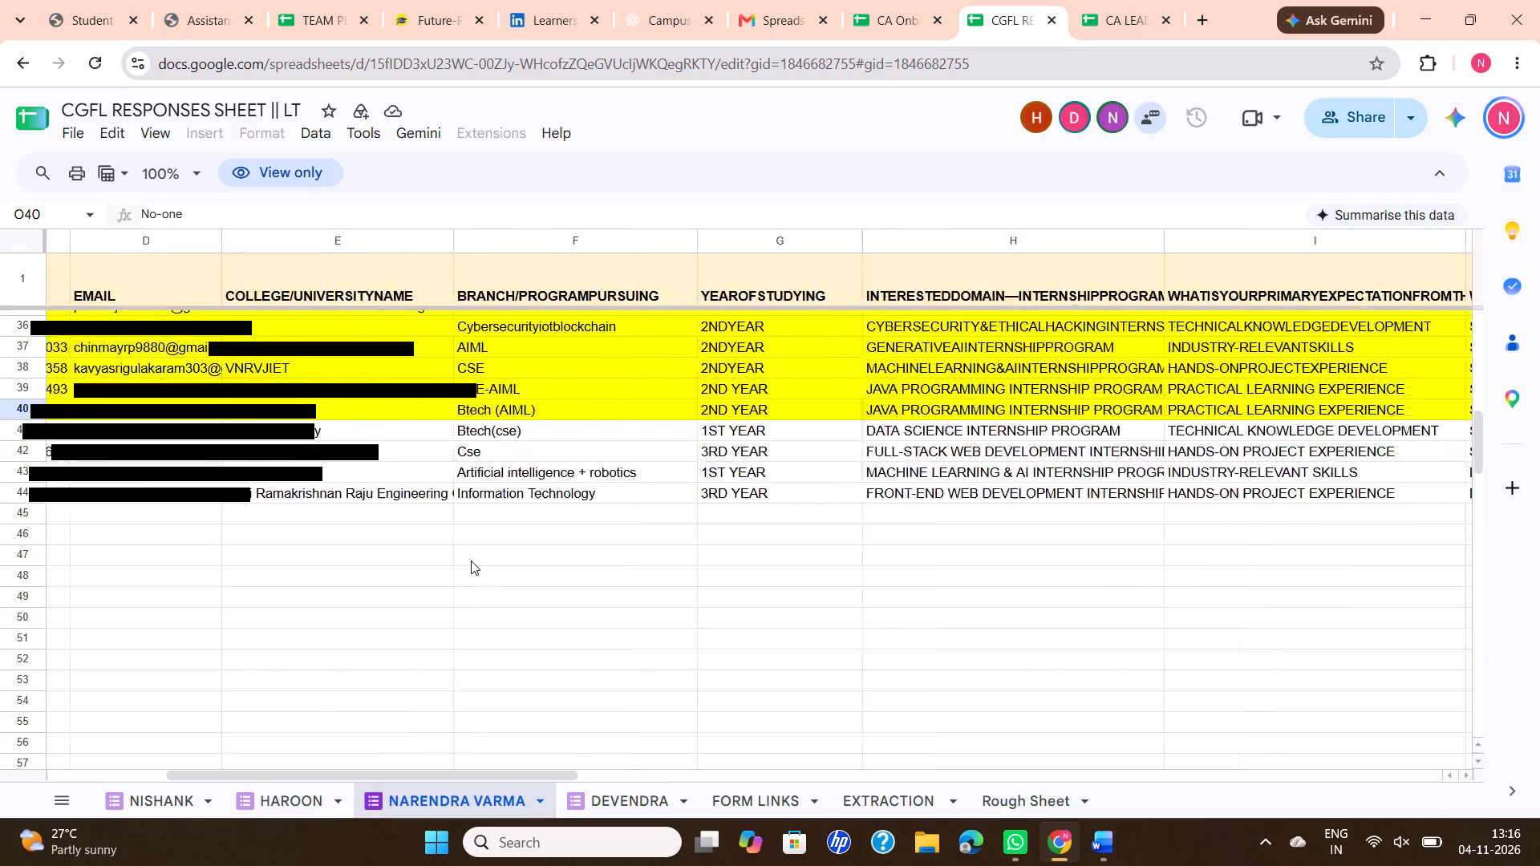
pyautogui.hscroll(9, 471, 560)
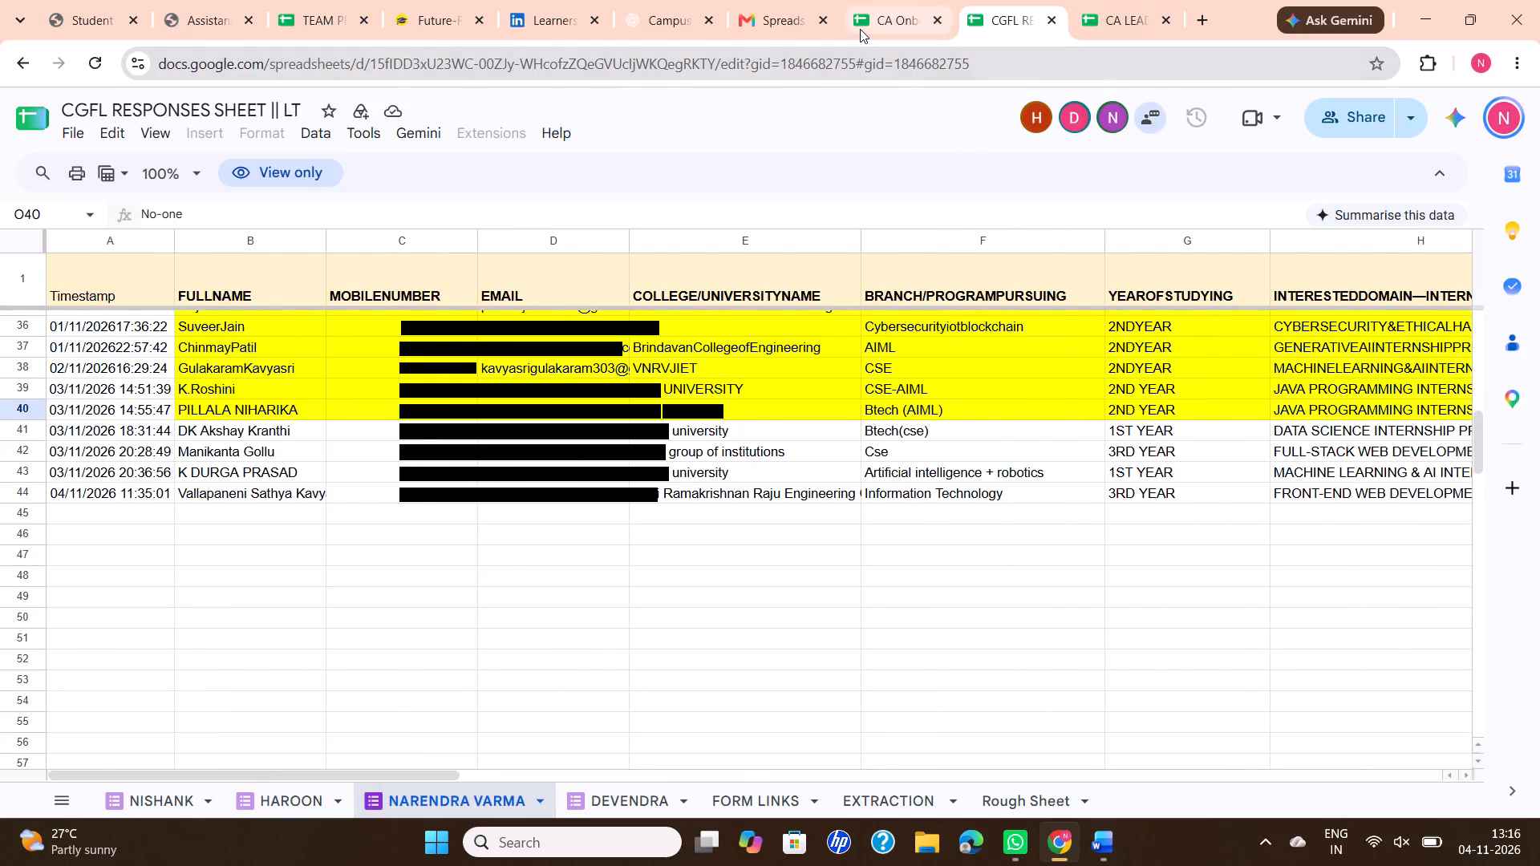
# Review the latest CA onboarding responses and their lead gen BD names again, and return to the CA LEADS spreadsheet.
pyautogui.click(860, 29)
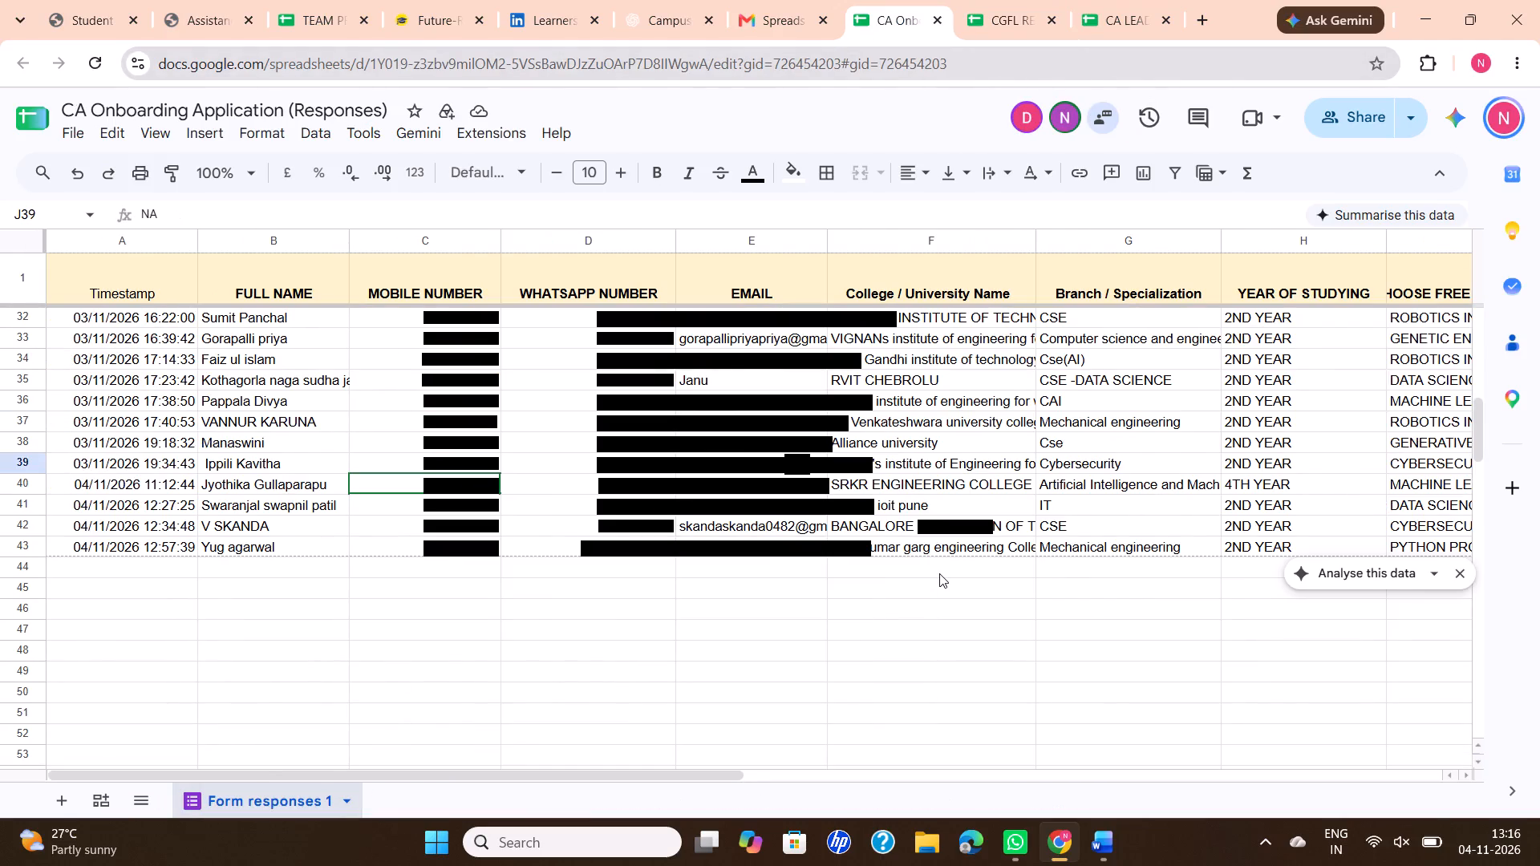
pyautogui.scroll(1, 885, 448)
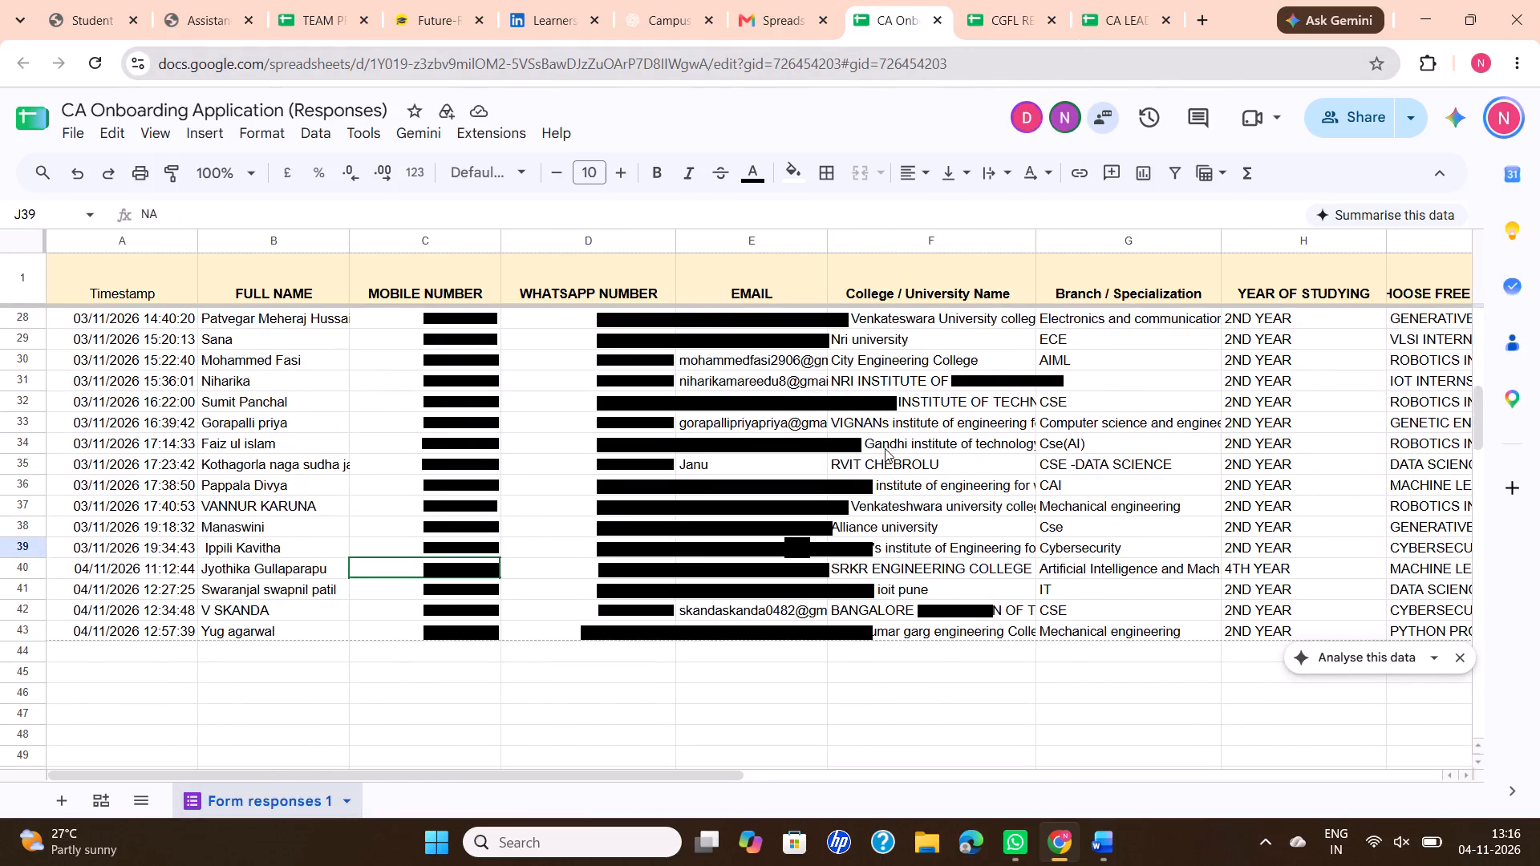
pyautogui.scroll(-1, 885, 448)
pyautogui.hscroll(-4, 885, 448)
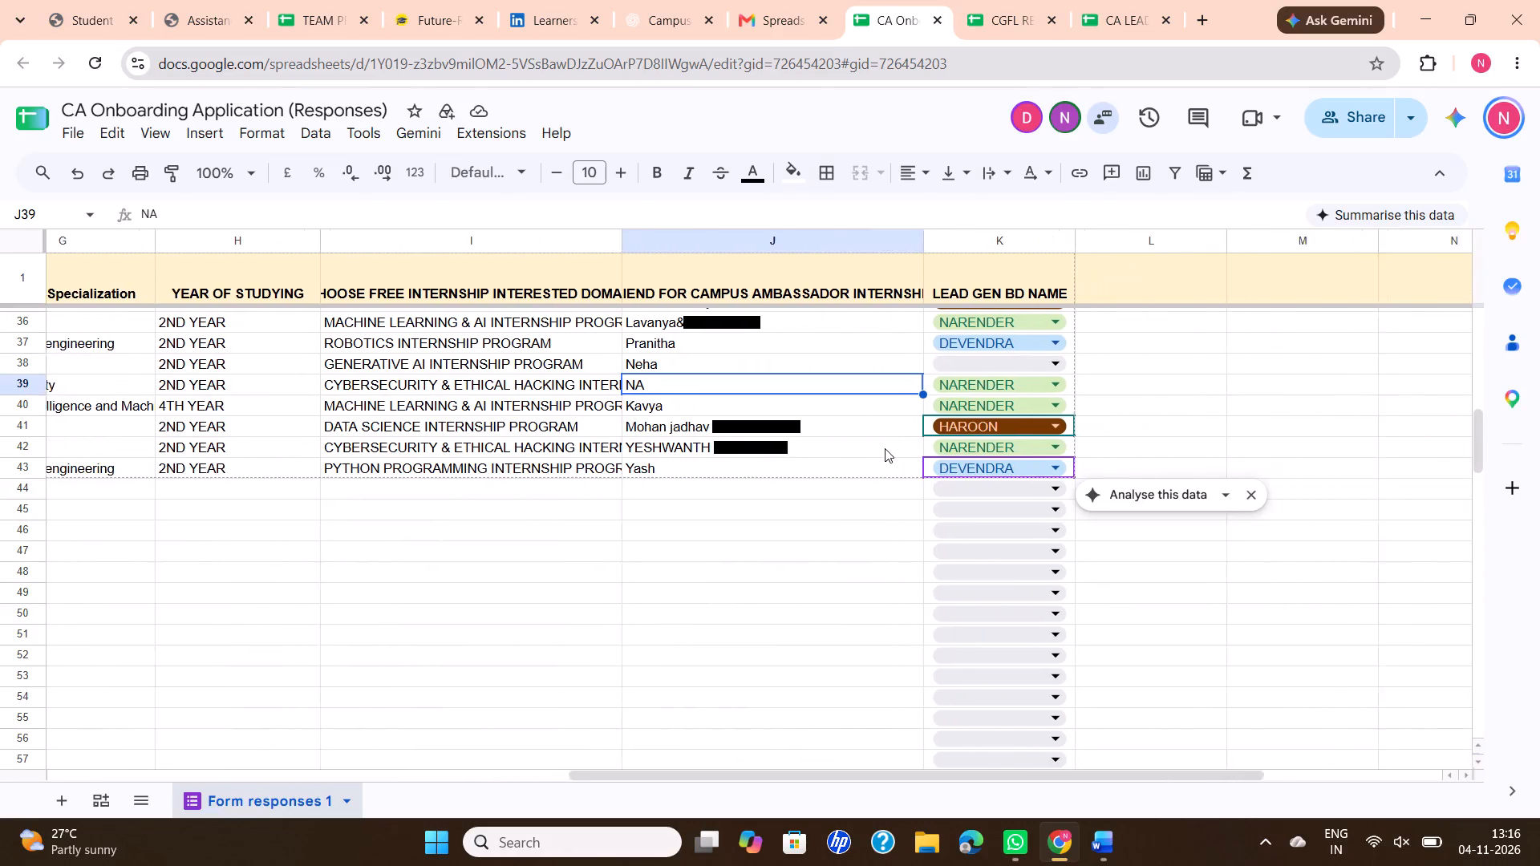
pyautogui.click(1010, 0)
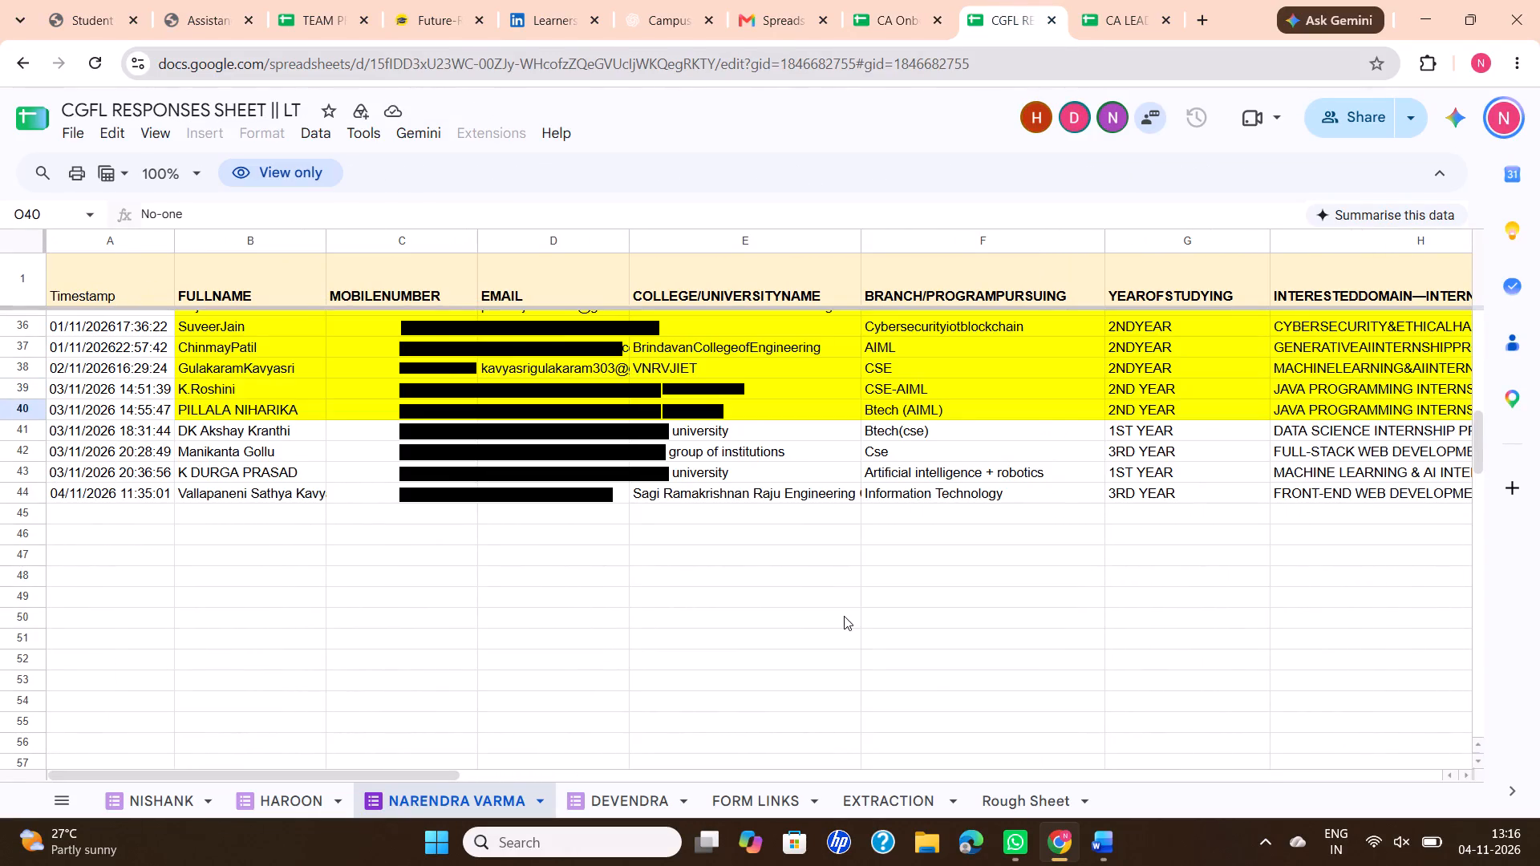
pyautogui.click(1112, 34)
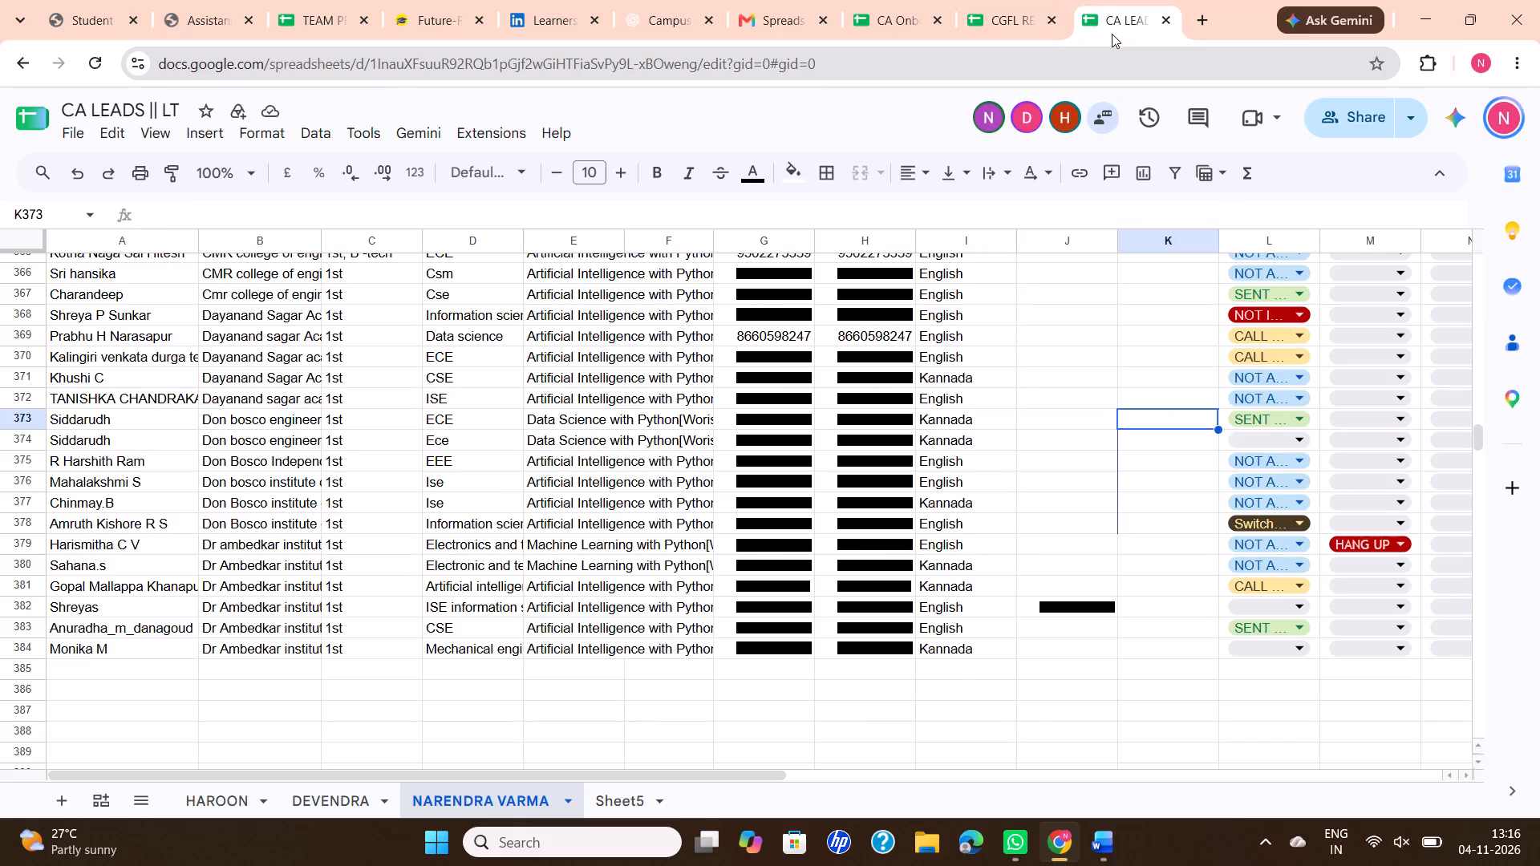
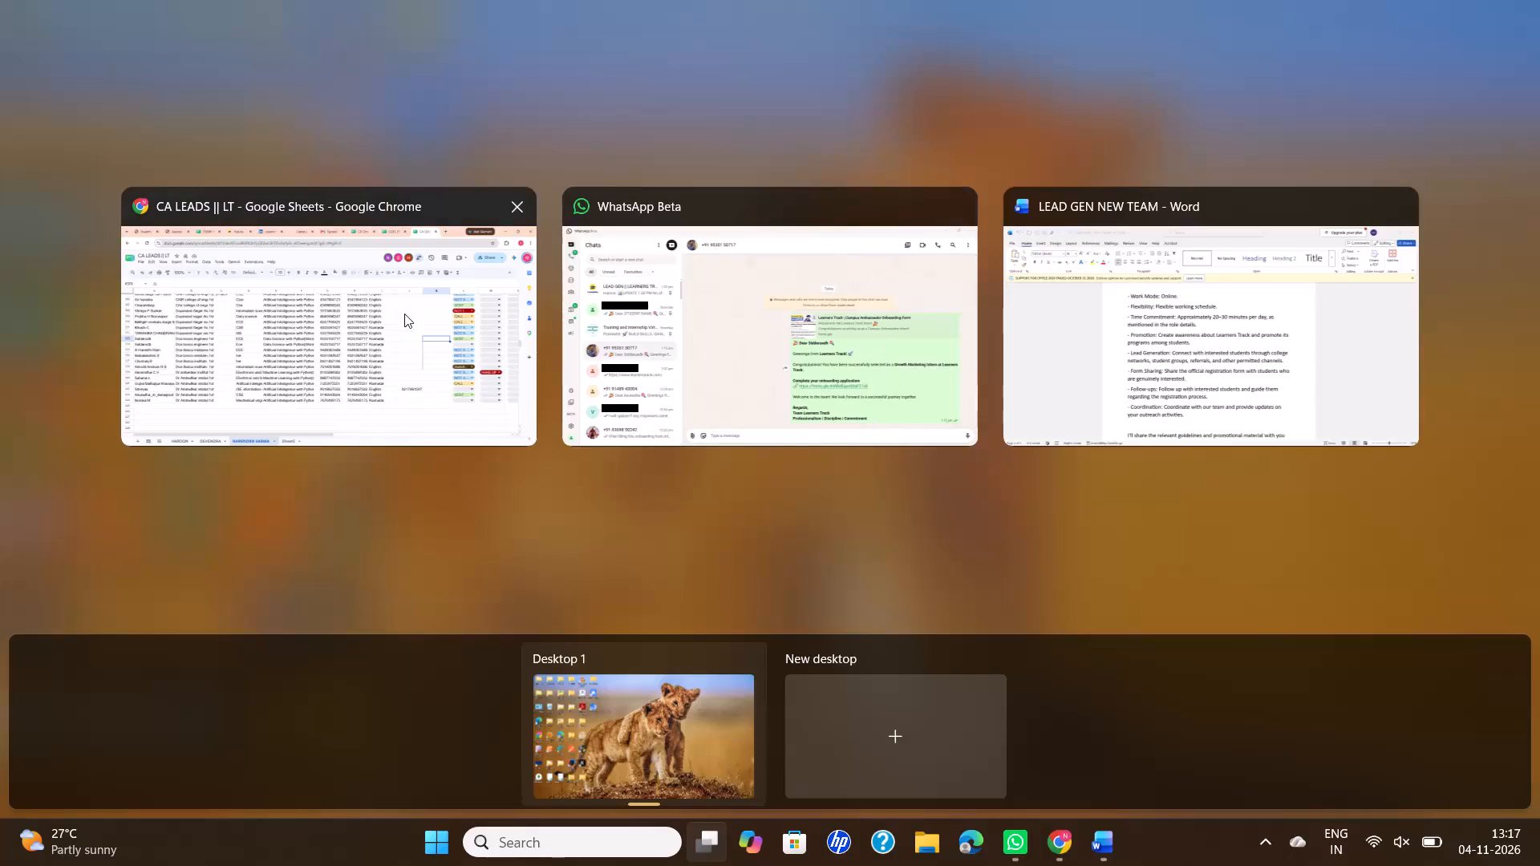
pyautogui.click(358, 305)
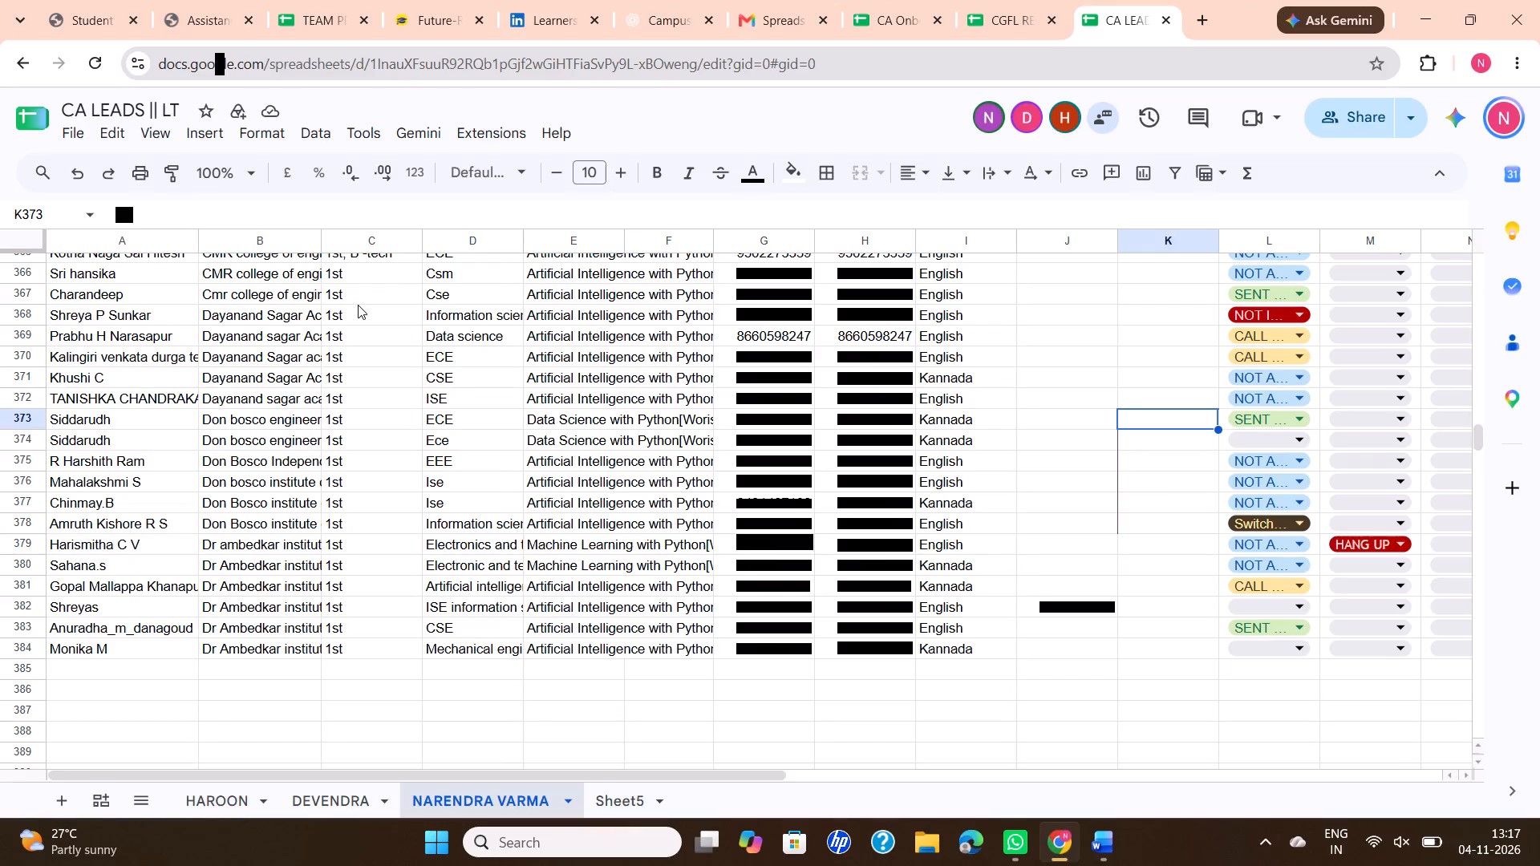
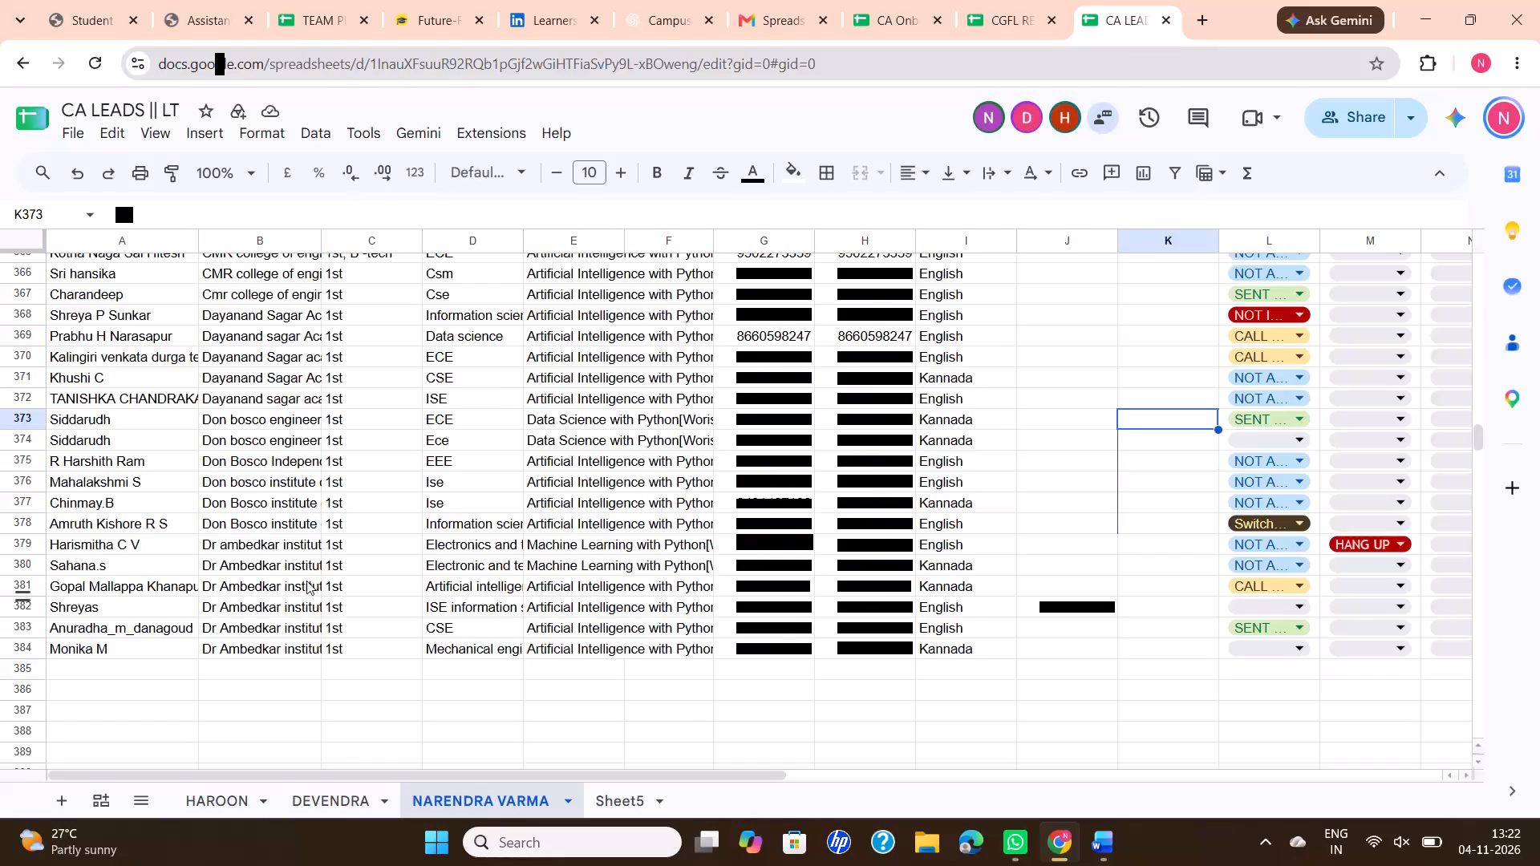
pyautogui.click(772, 647)
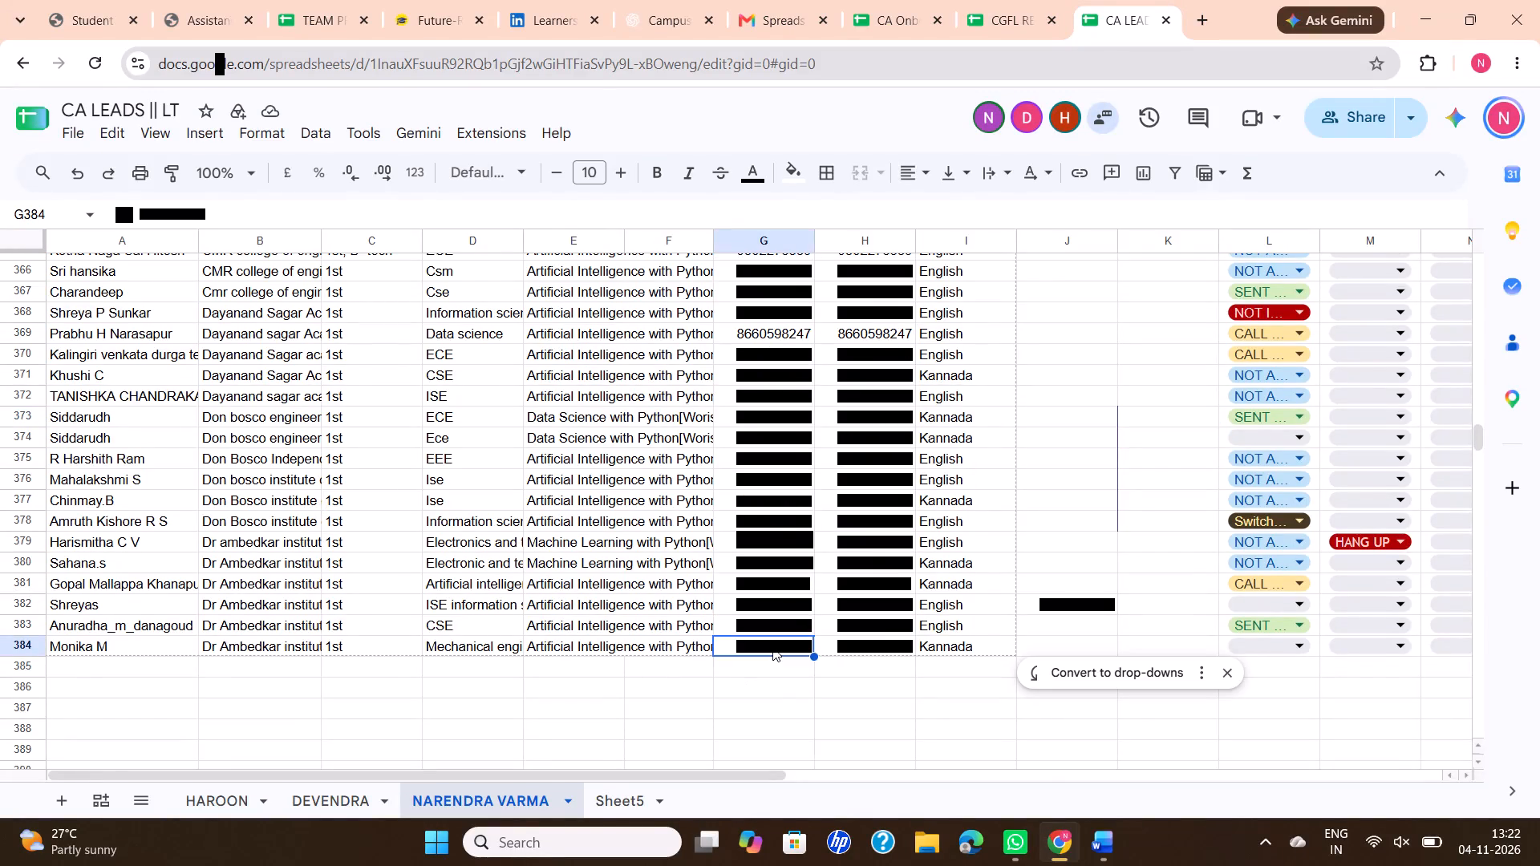
pyautogui.click(799, 492)
pyautogui.hscroll(1, 799, 492)
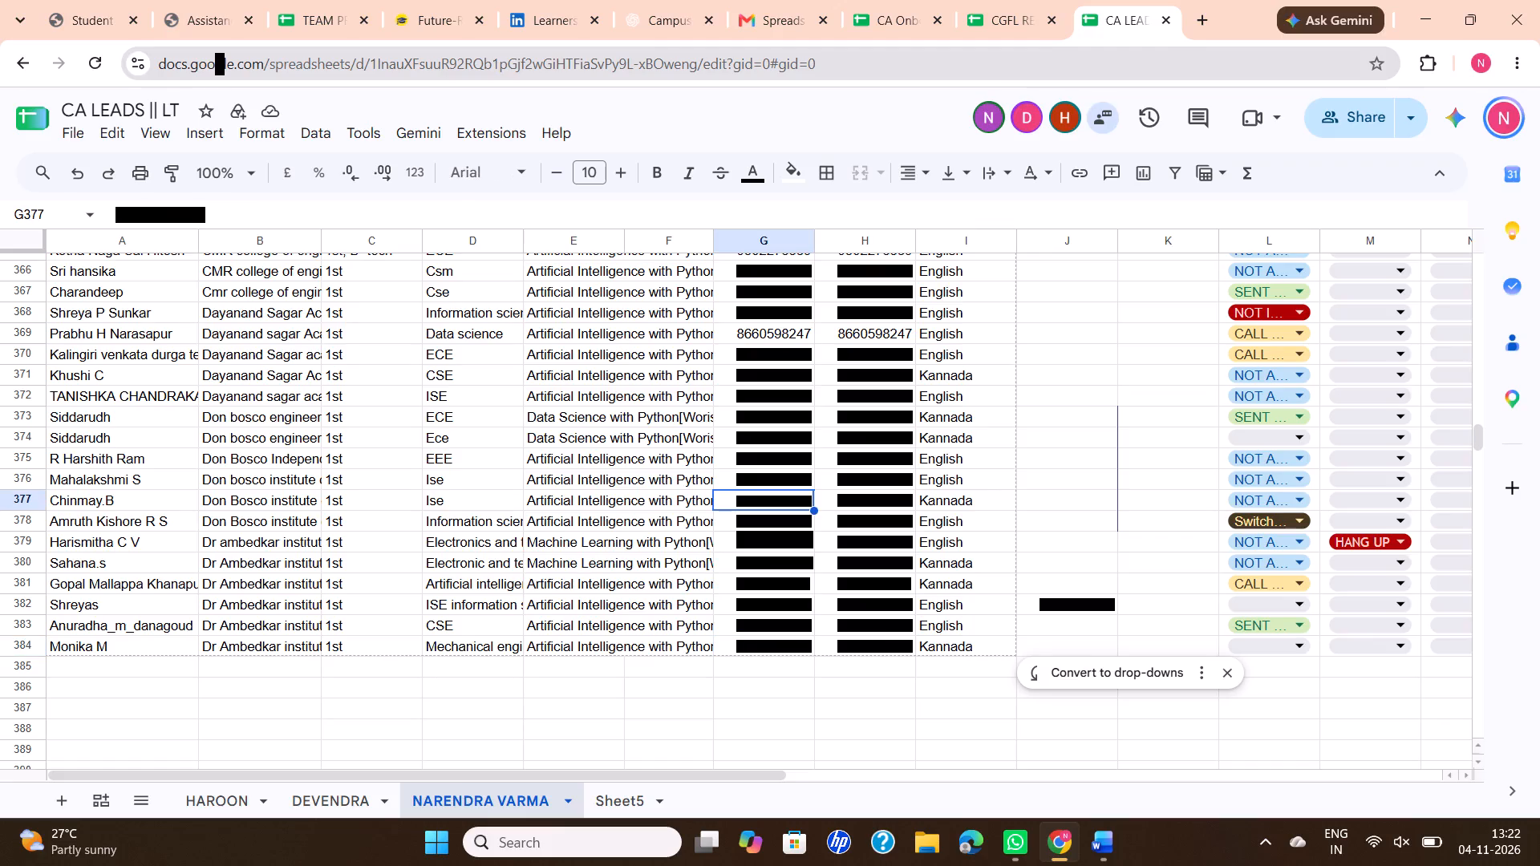
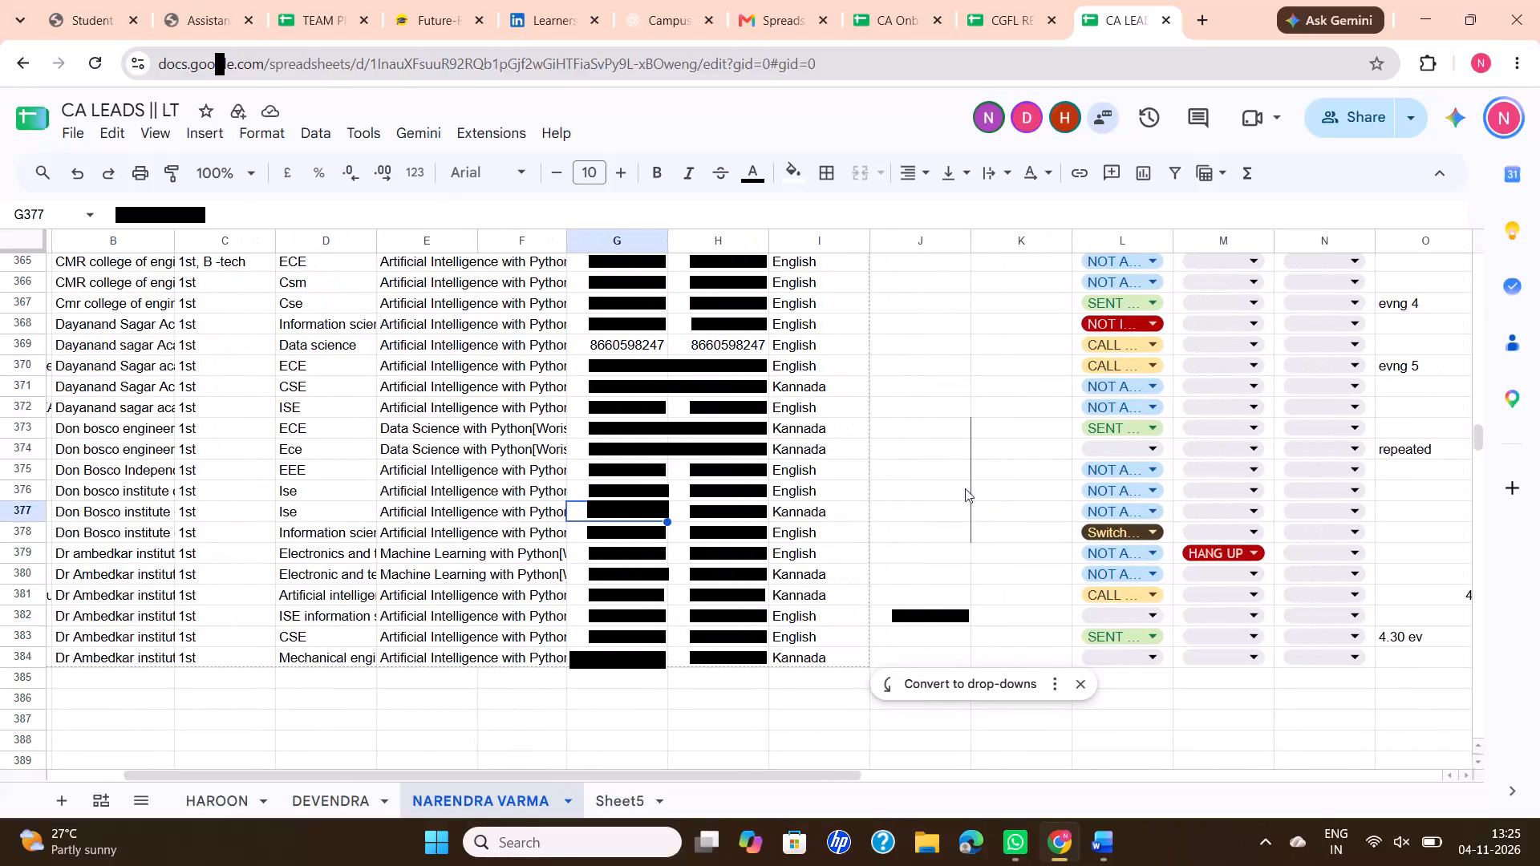
# Set the column L call status for the lead in row 377 to CALL BACK and enter 3 as its column O note.
pyautogui.click(1137, 504)
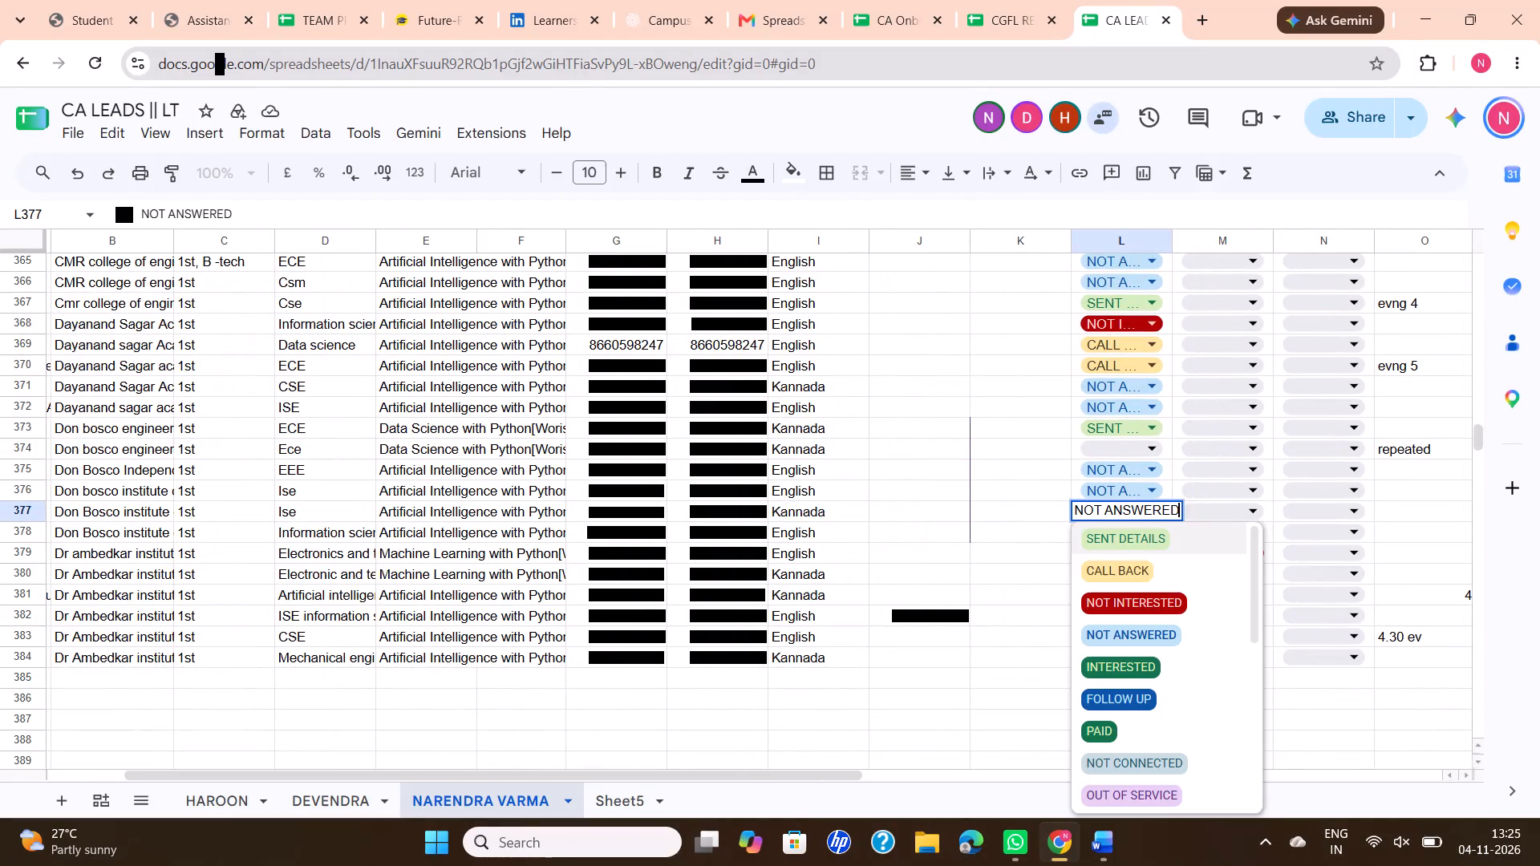
pyautogui.click(1126, 566)
pyautogui.hscroll(-1, 981, 536)
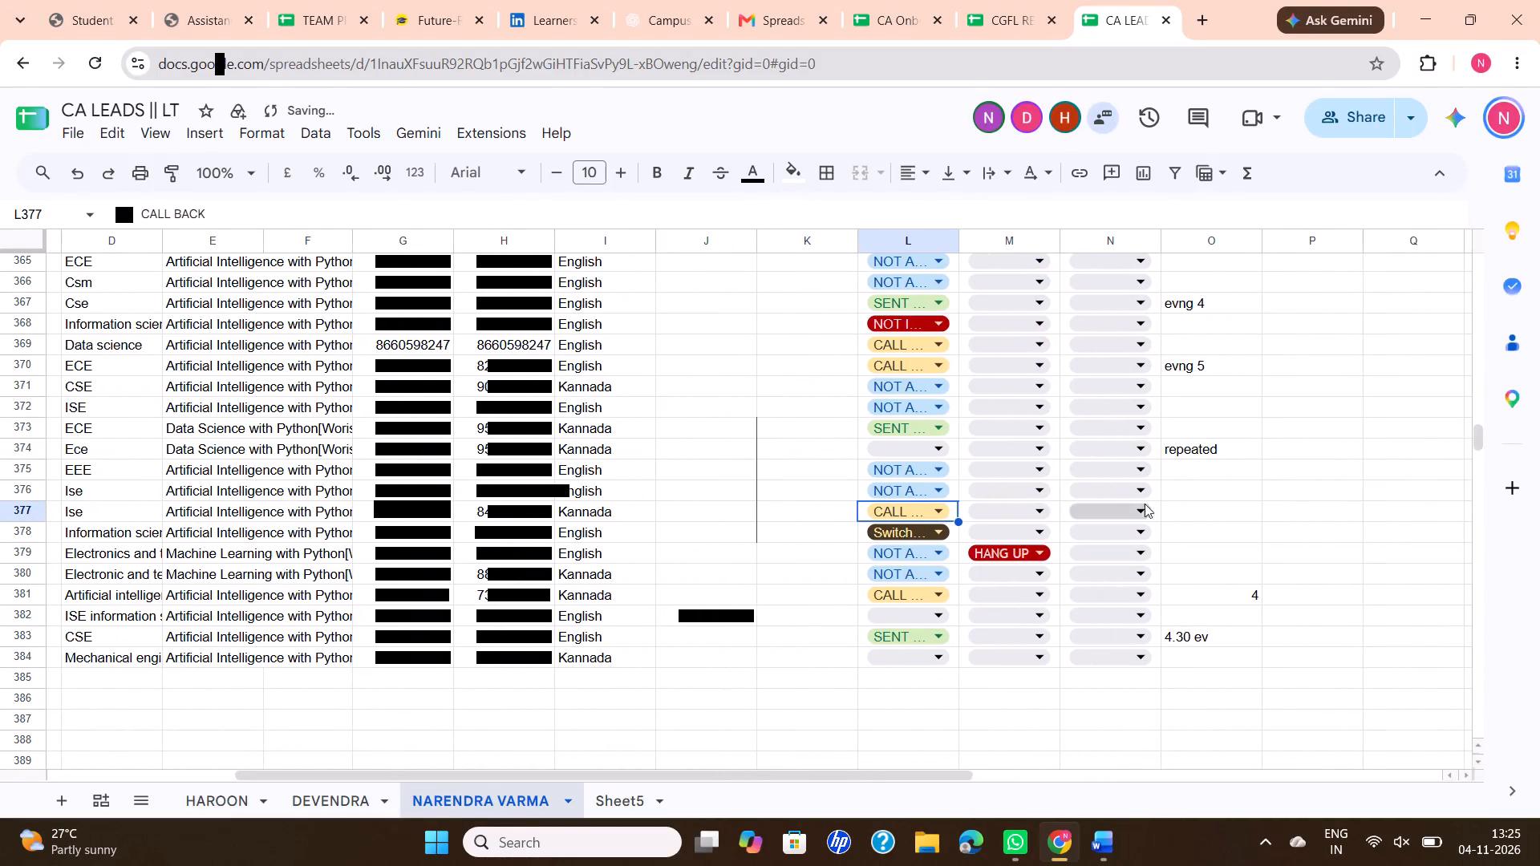
pyautogui.doubleClick(1171, 508)
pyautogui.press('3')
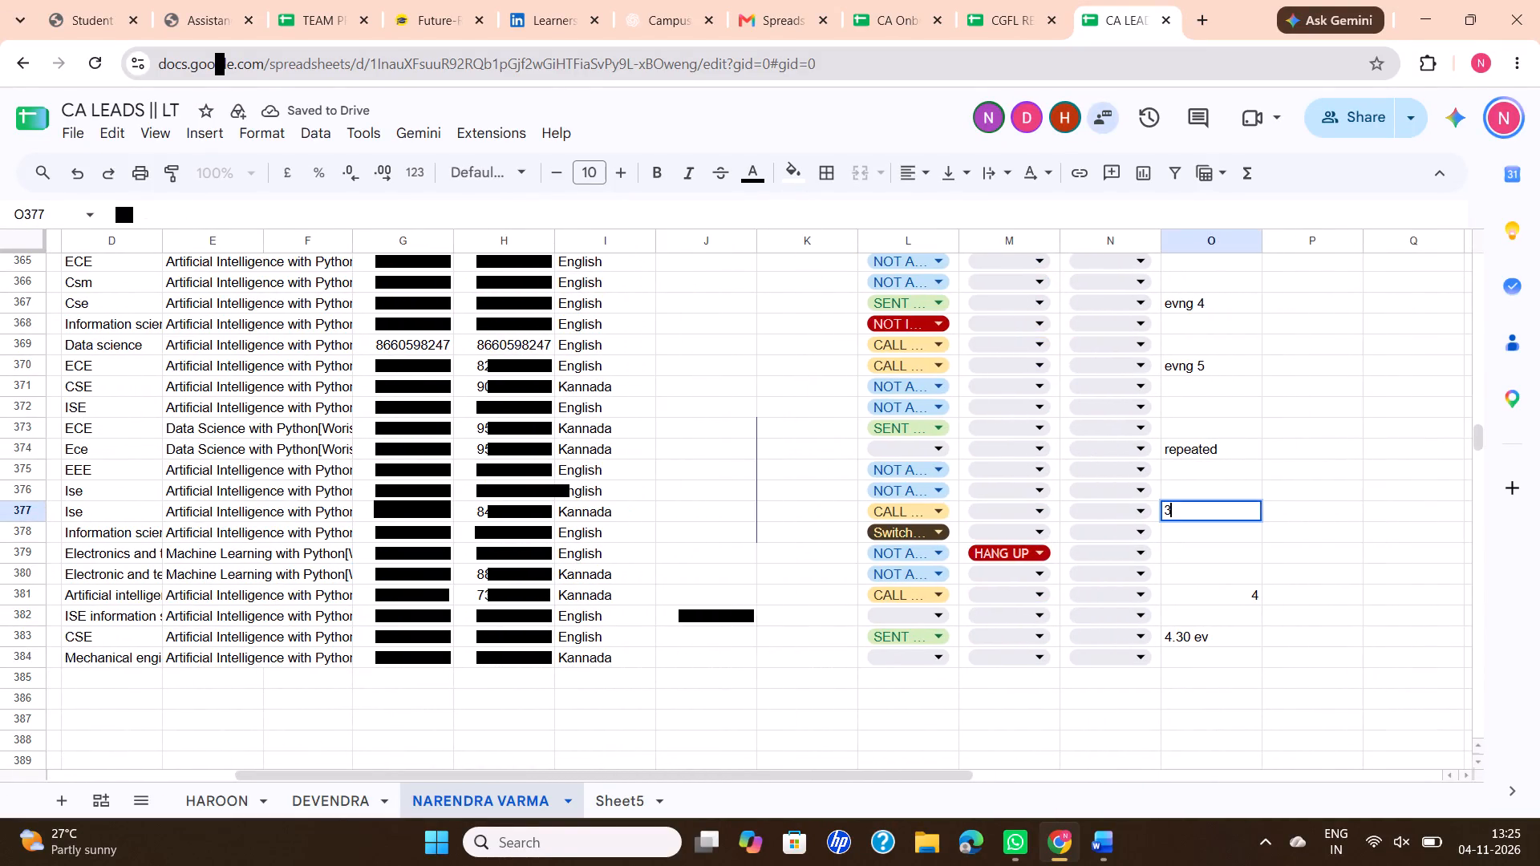
pyautogui.click(841, 504)
# Copy the phone number in column G for the lead in row 377.
pyautogui.hscroll(3, 841, 504)
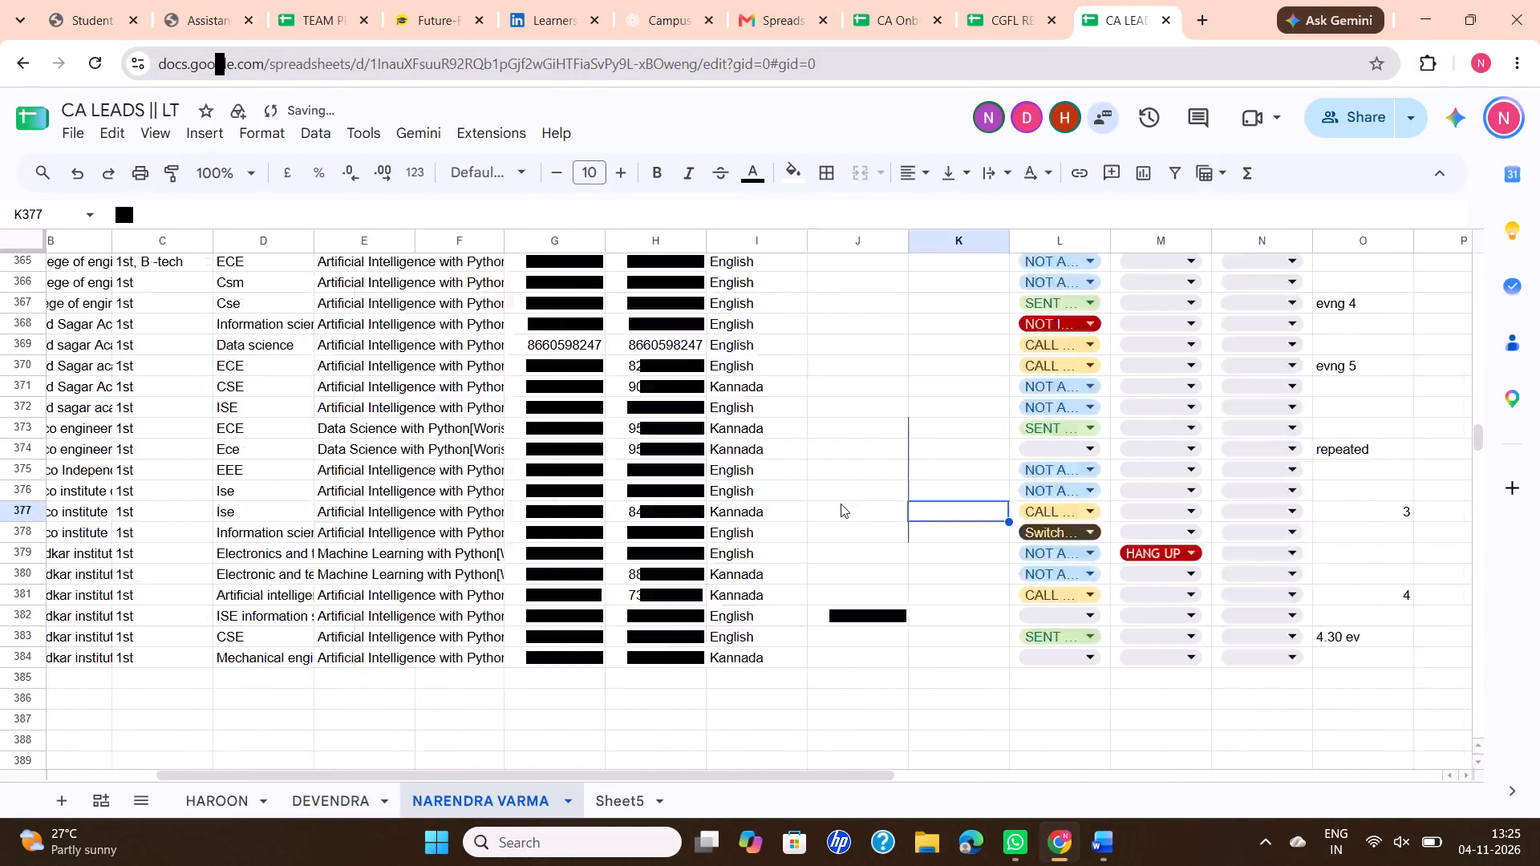
pyautogui.hscroll(1, 841, 504)
pyautogui.tripleClick(765, 511)
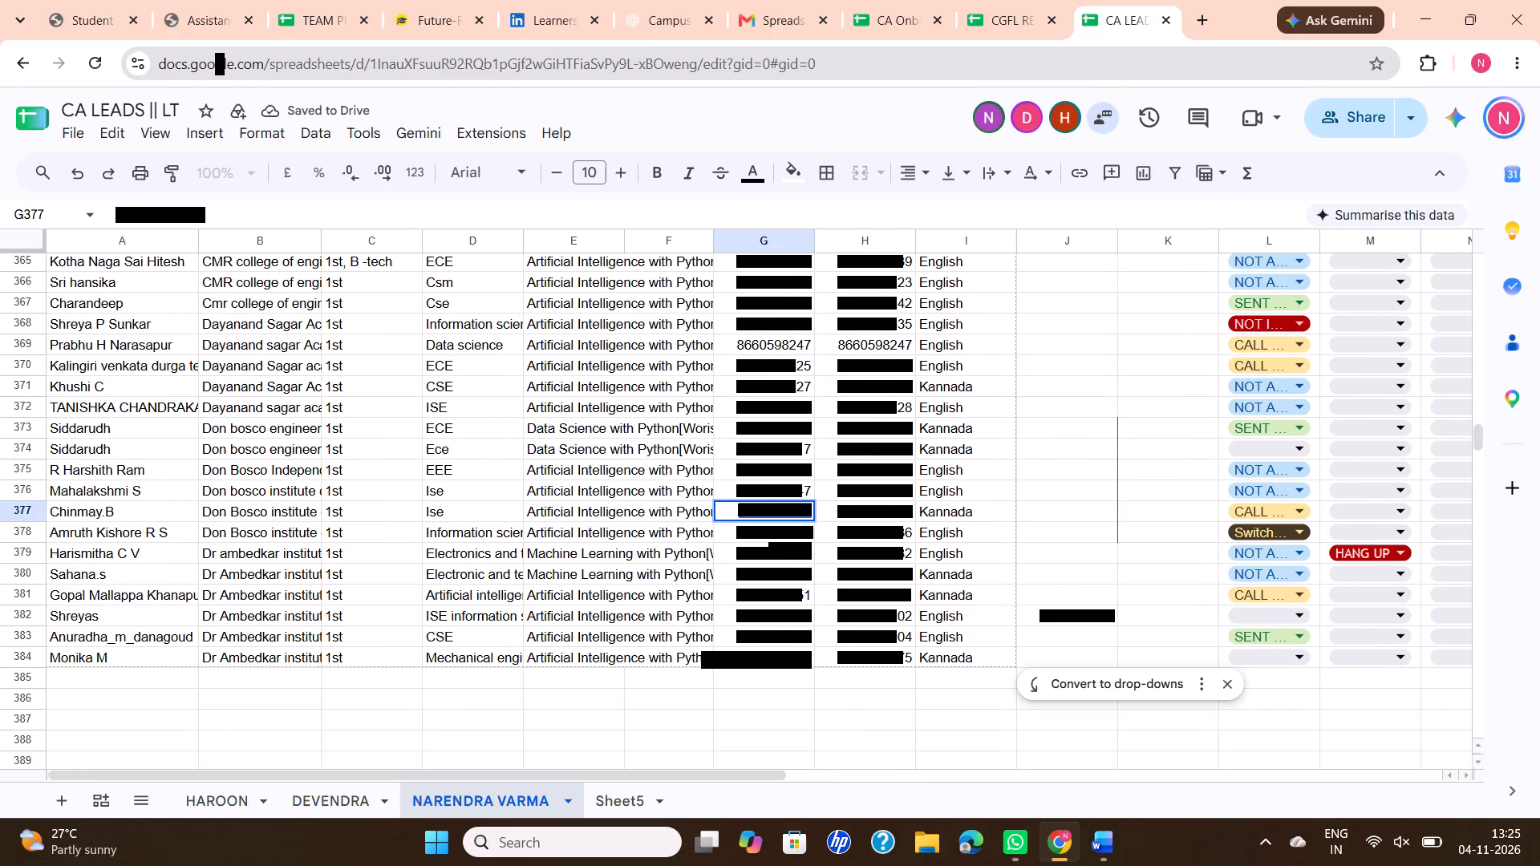
pyautogui.hotkey('ctrl', 'c')
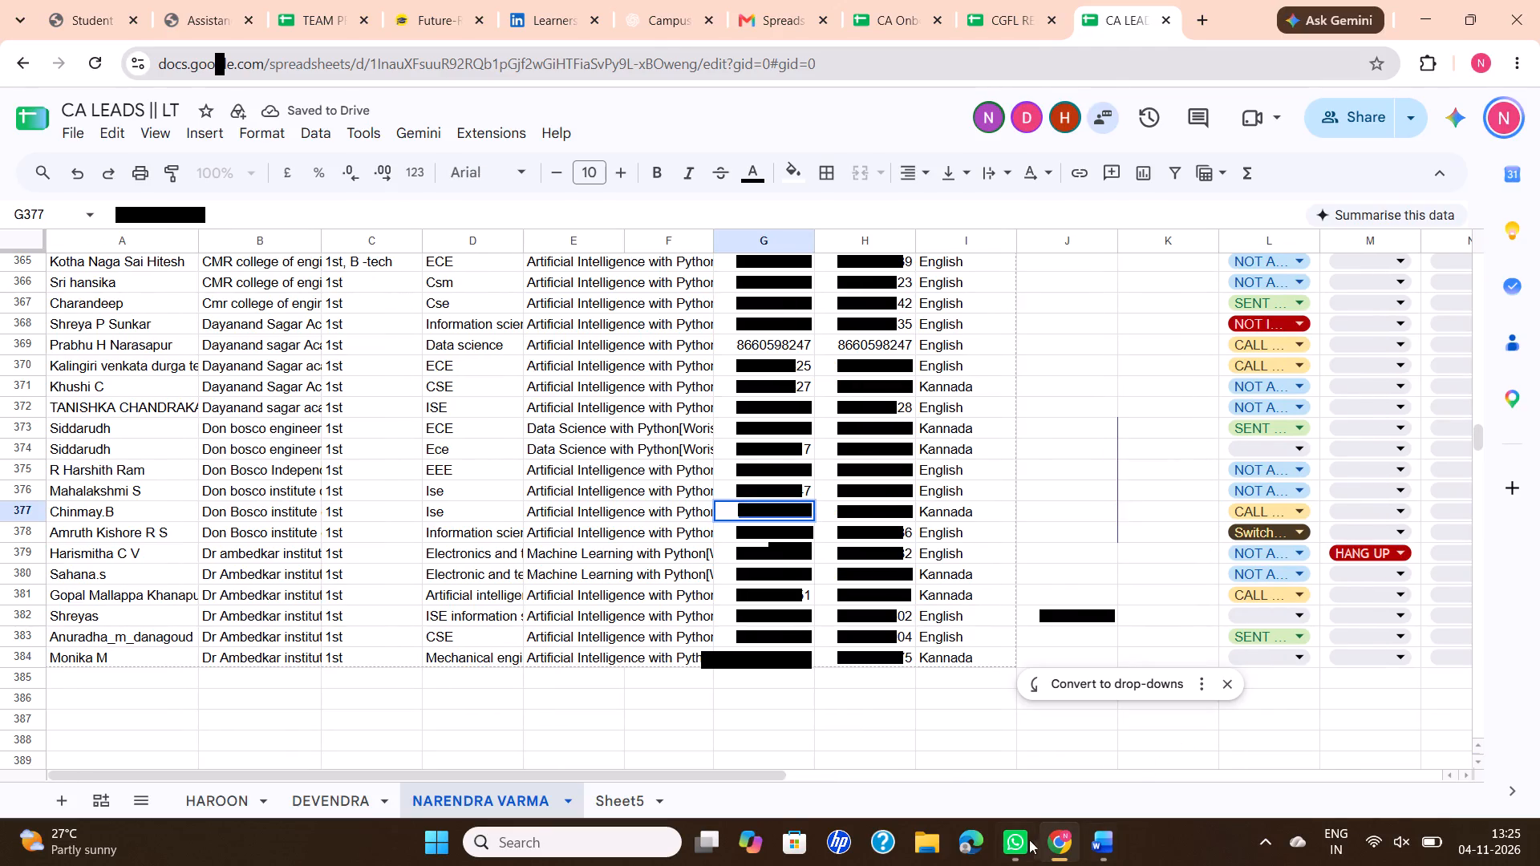
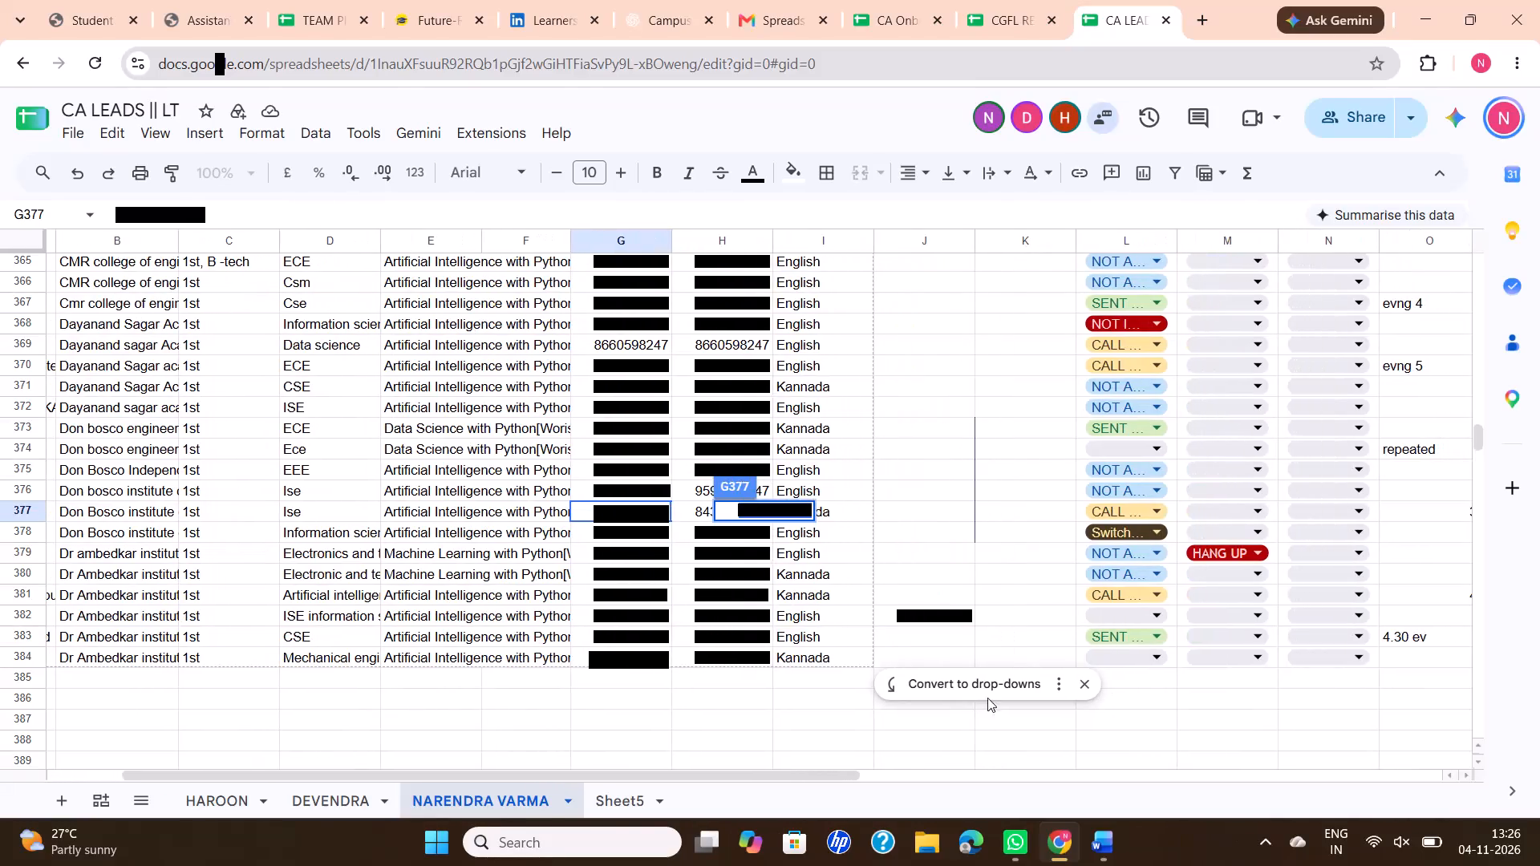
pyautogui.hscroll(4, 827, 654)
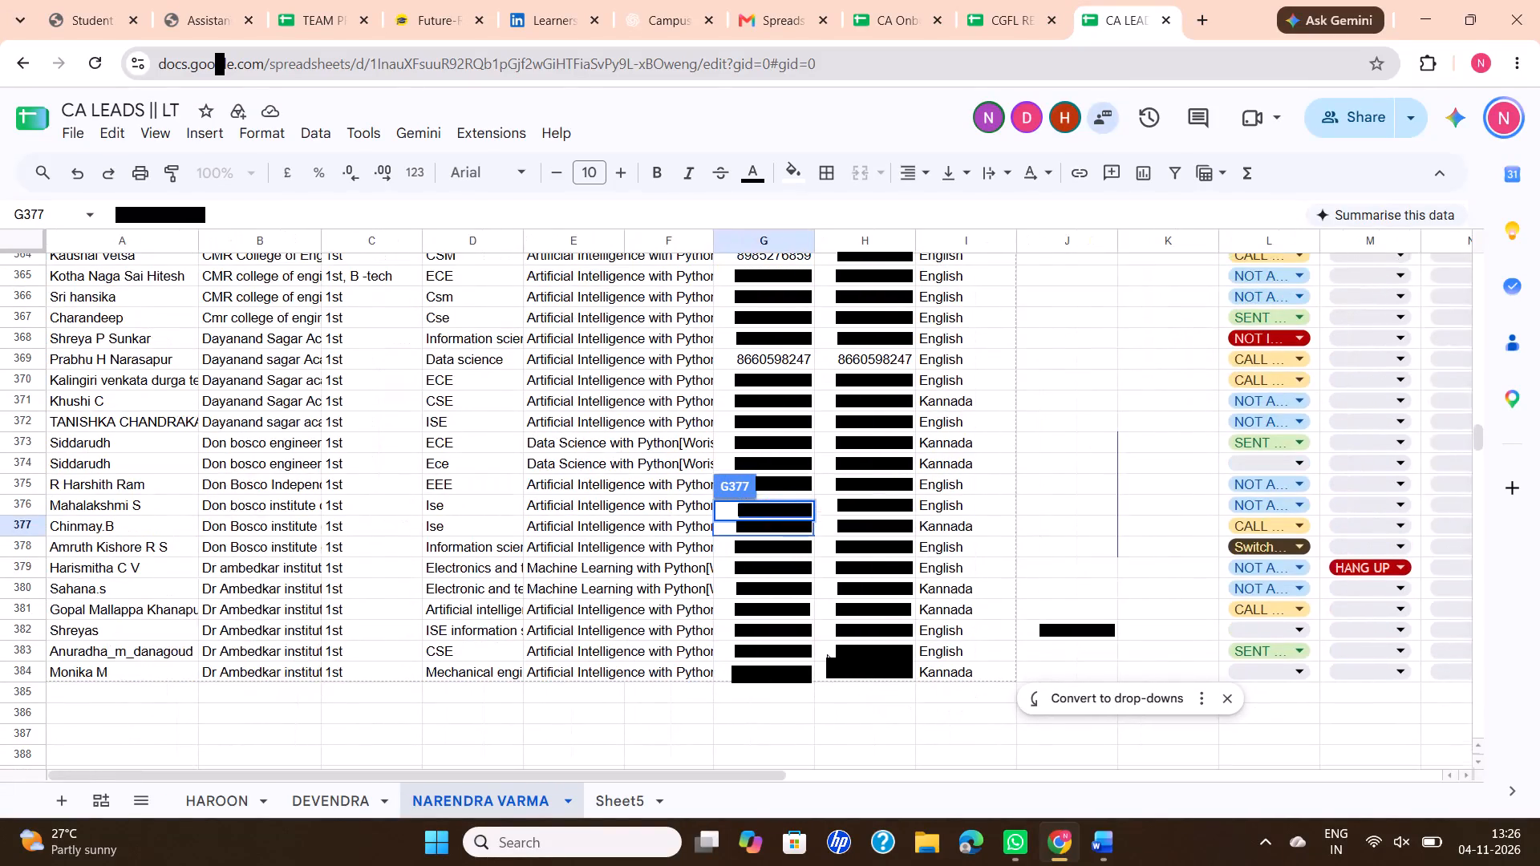
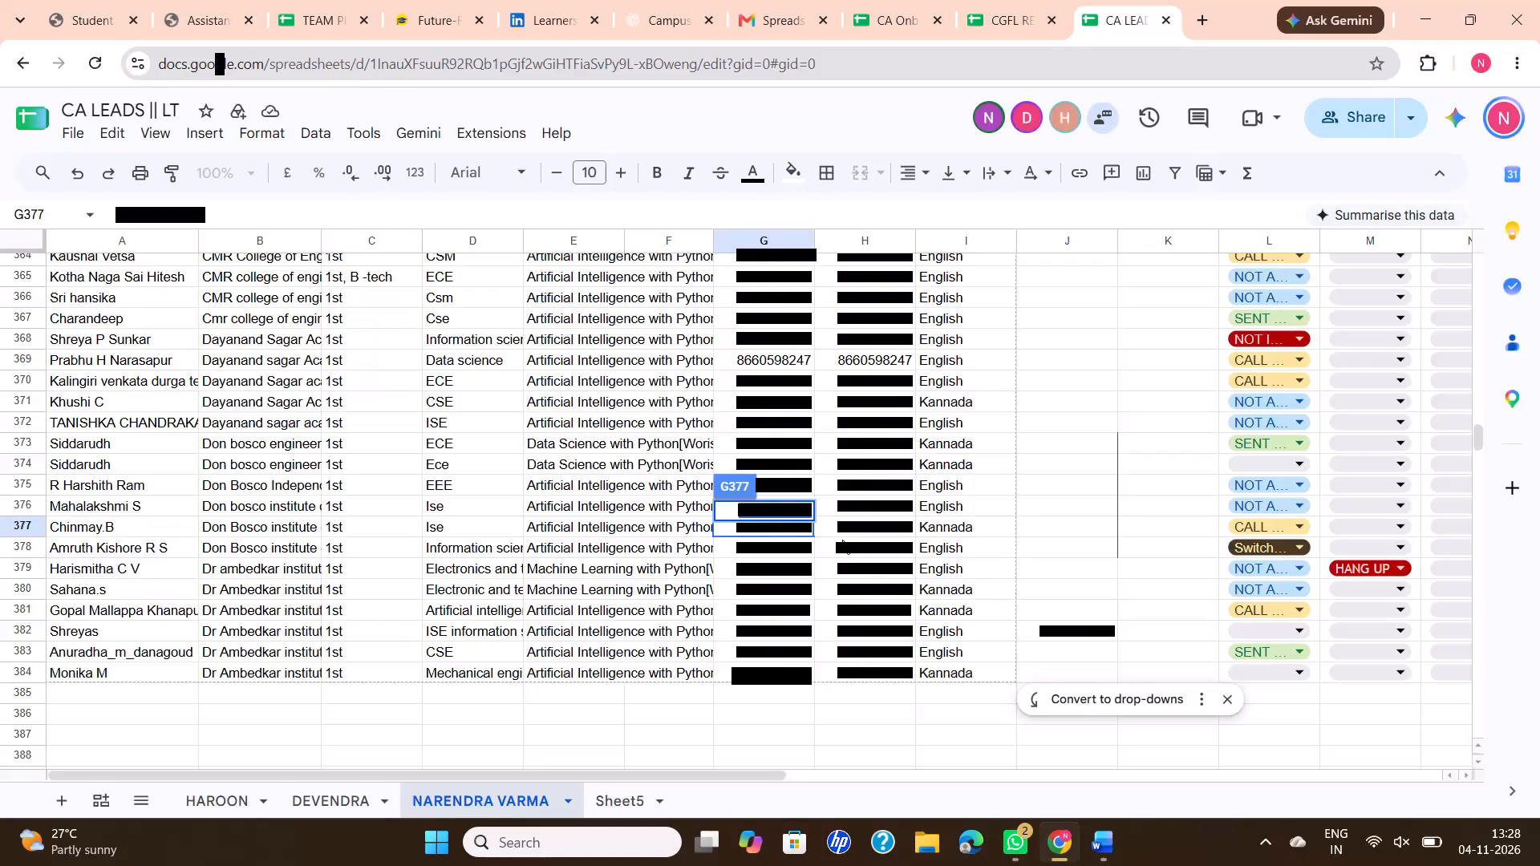
# Select the column H phone number for the last lead in the CA leads sheet, in row 384.
pyautogui.click(866, 504)
pyautogui.scroll(-1, 866, 504)
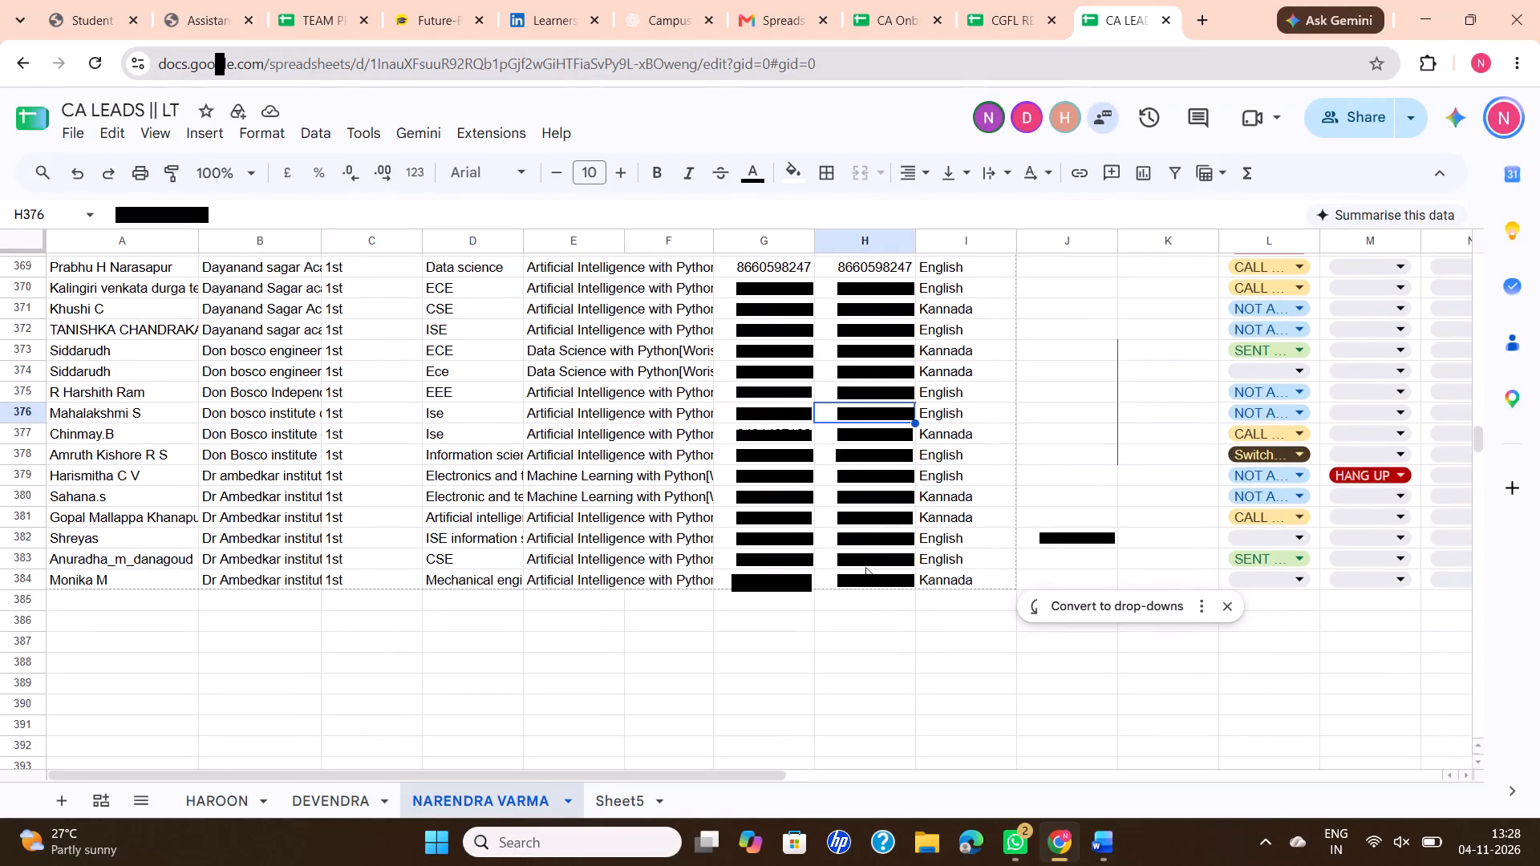
pyautogui.click(865, 584)
pyautogui.hscroll(2, 865, 584)
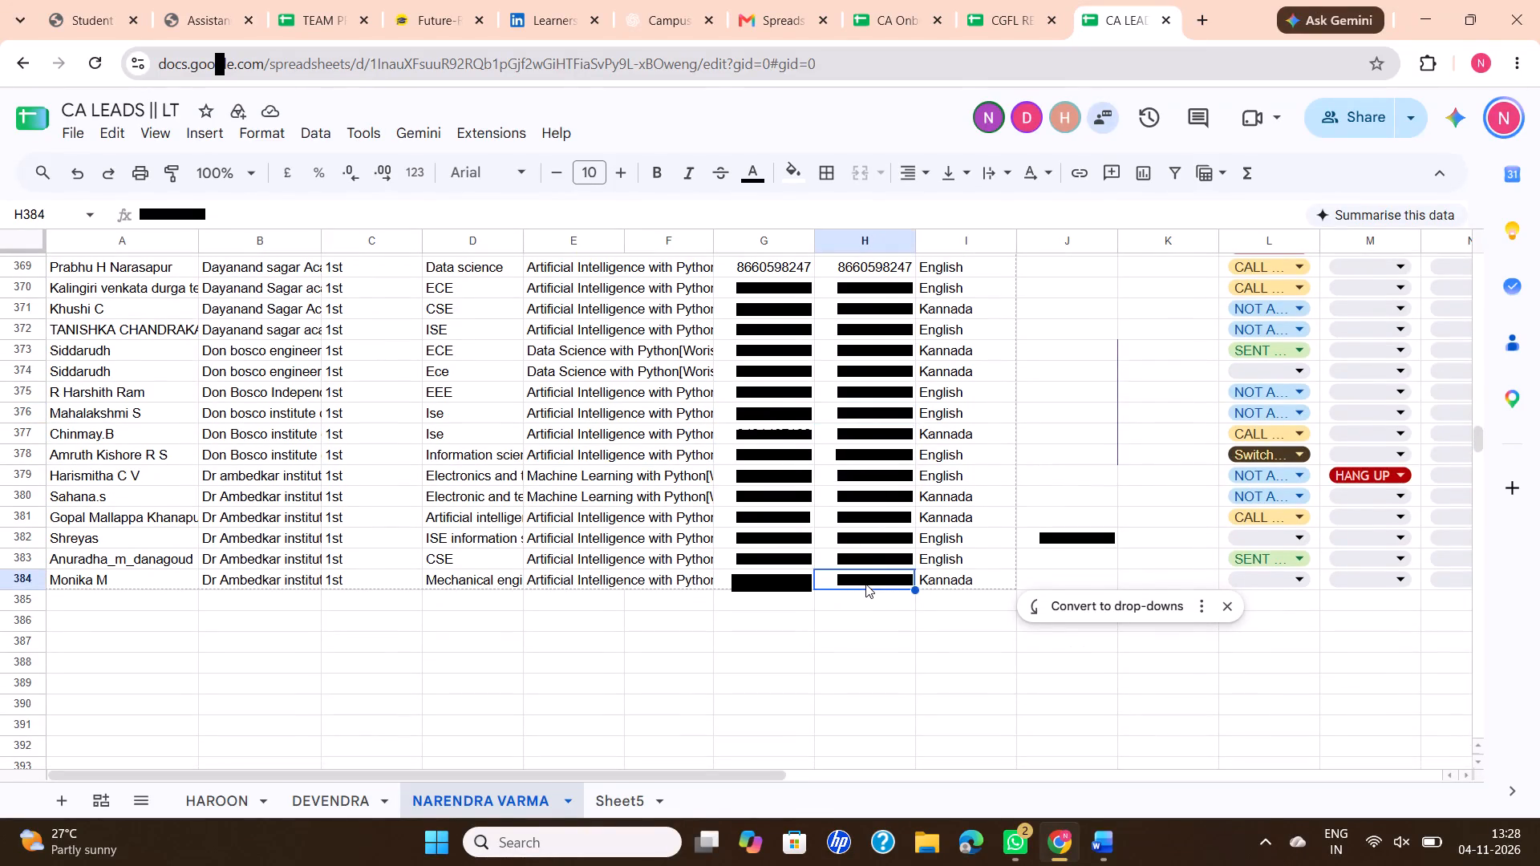
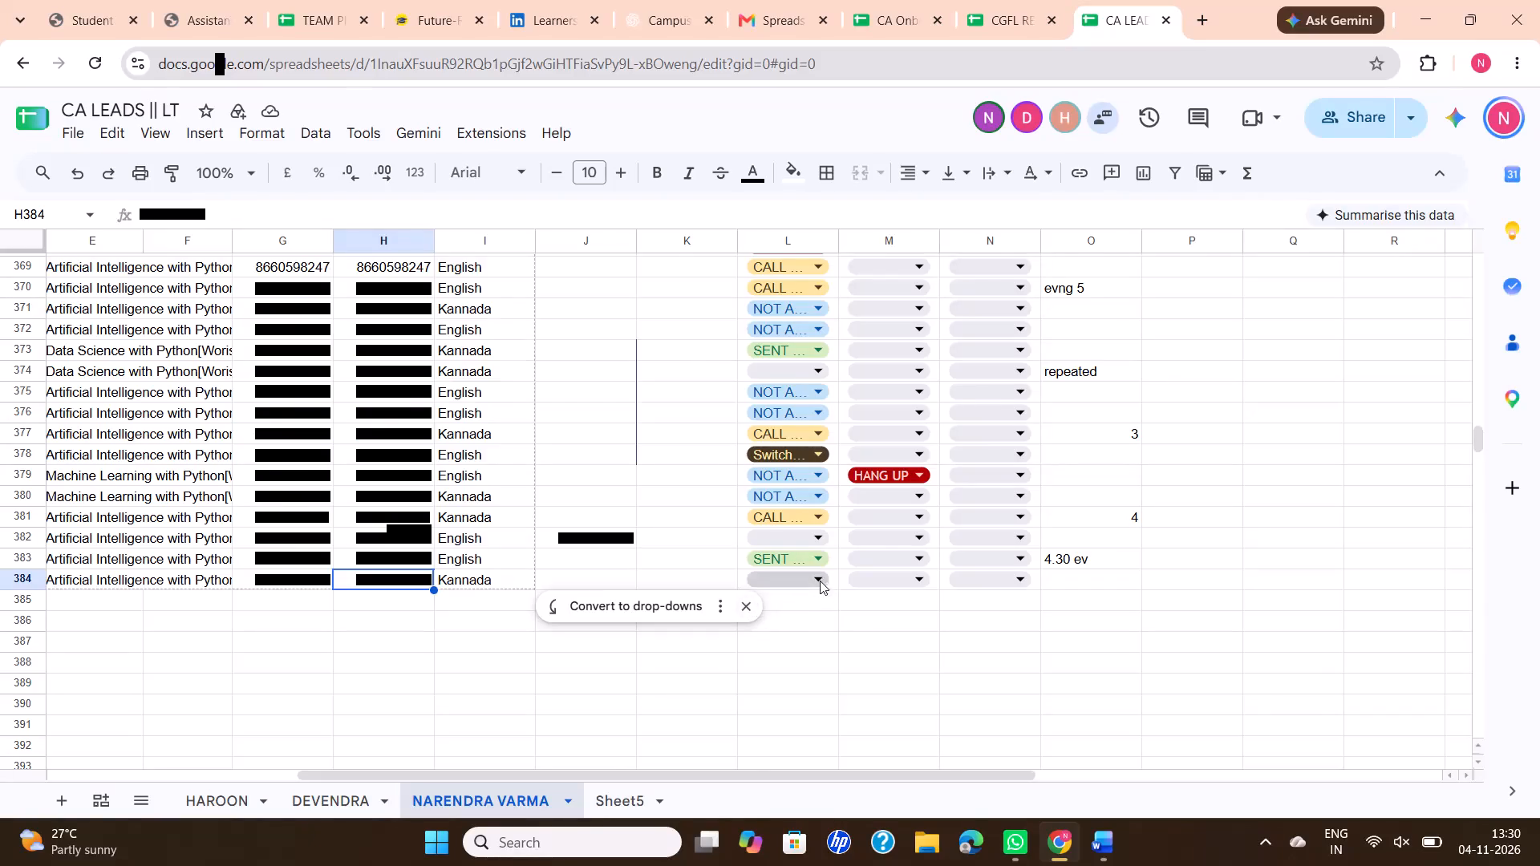
# Set the UPDATE 1 status of the lead in row 384 to HANG UP.
pyautogui.click(819, 580)
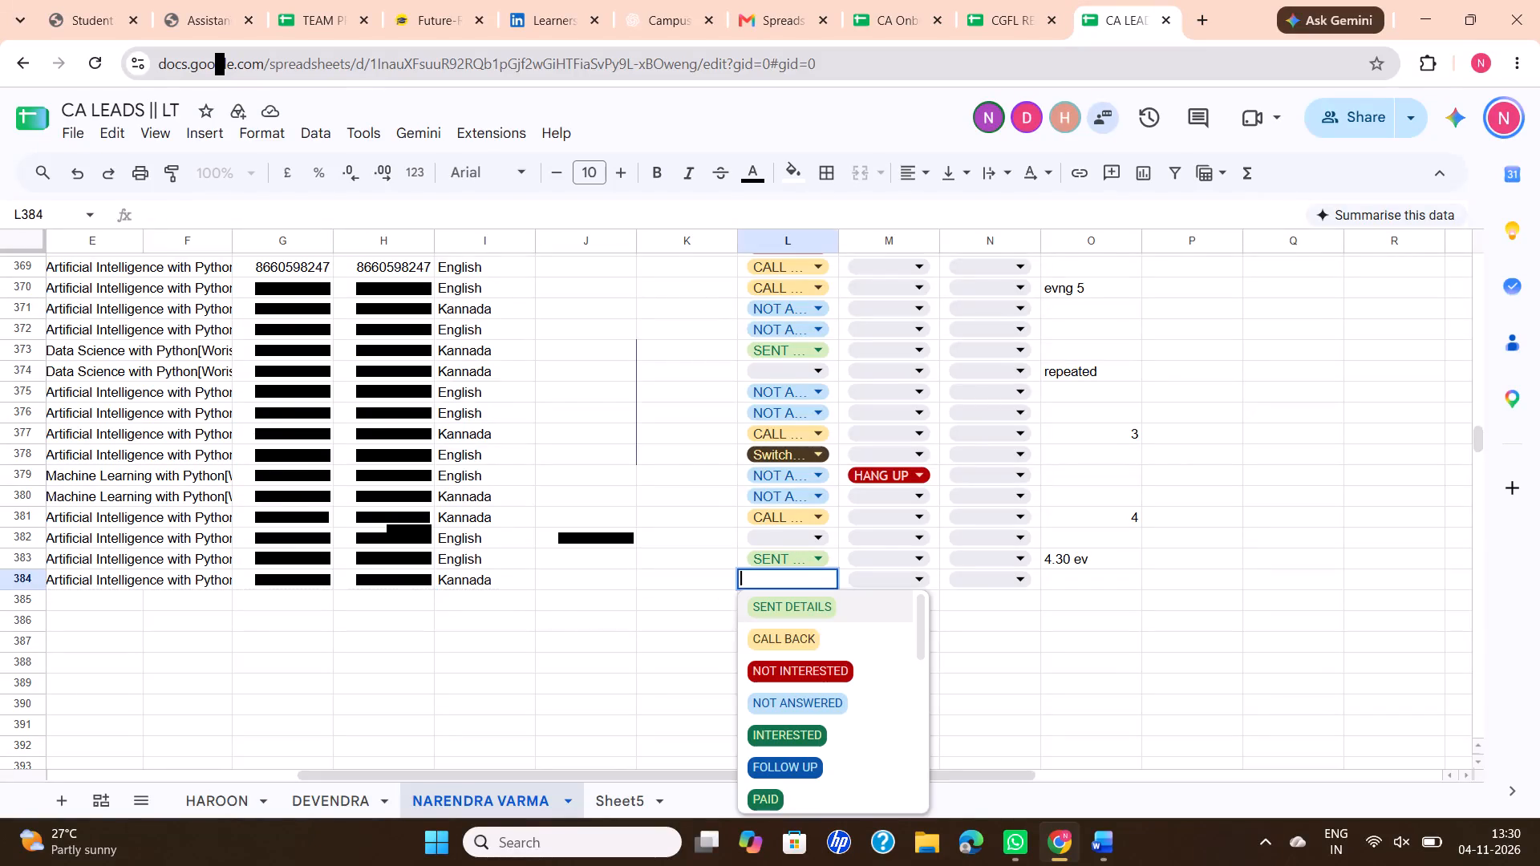
pyautogui.scroll(-4, 796, 686)
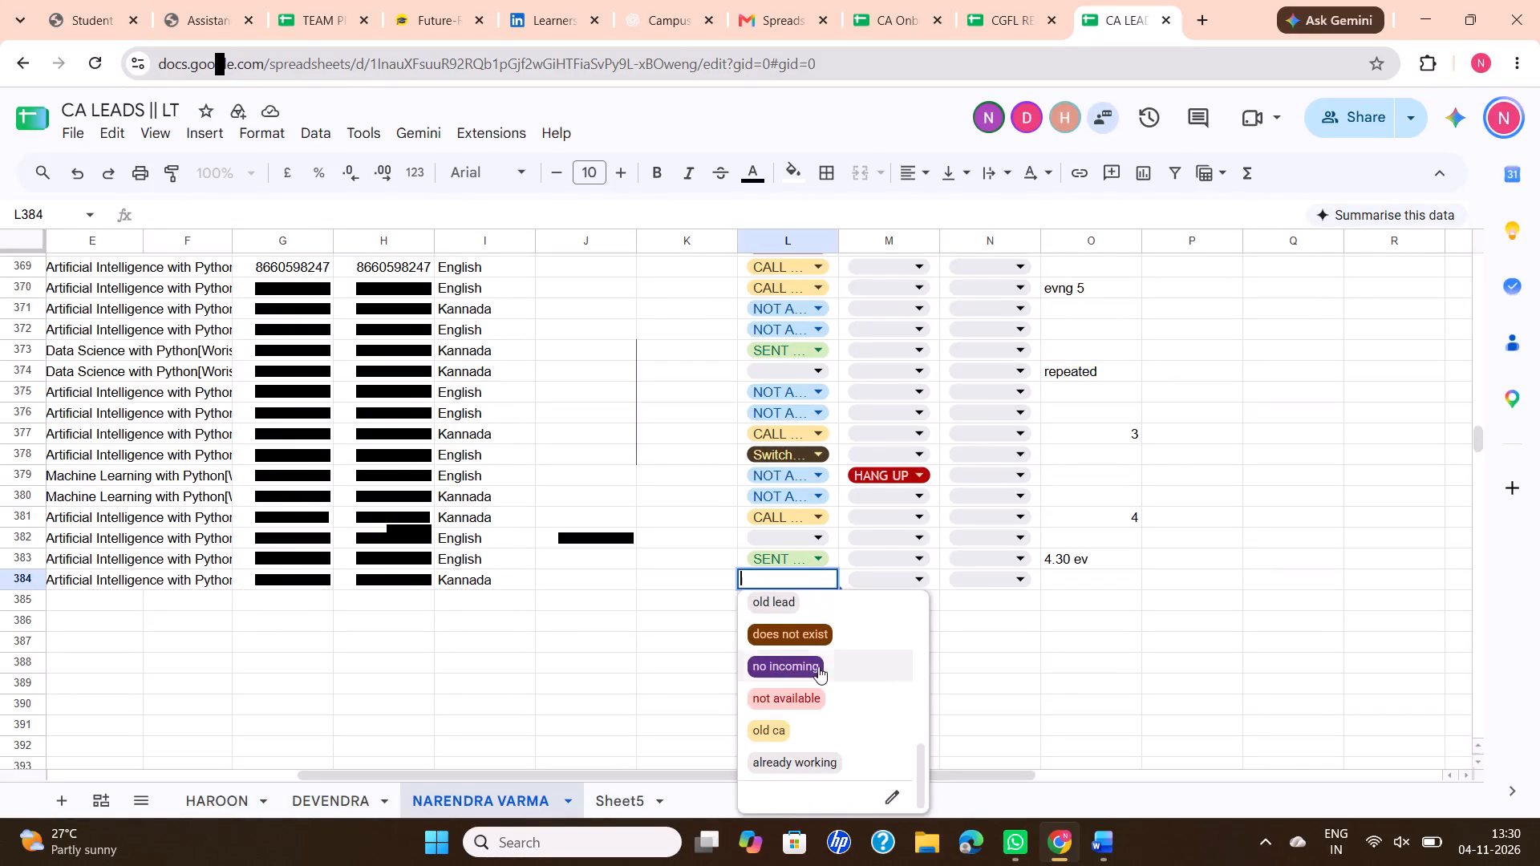
pyautogui.scroll(2, 818, 666)
pyautogui.click(782, 793)
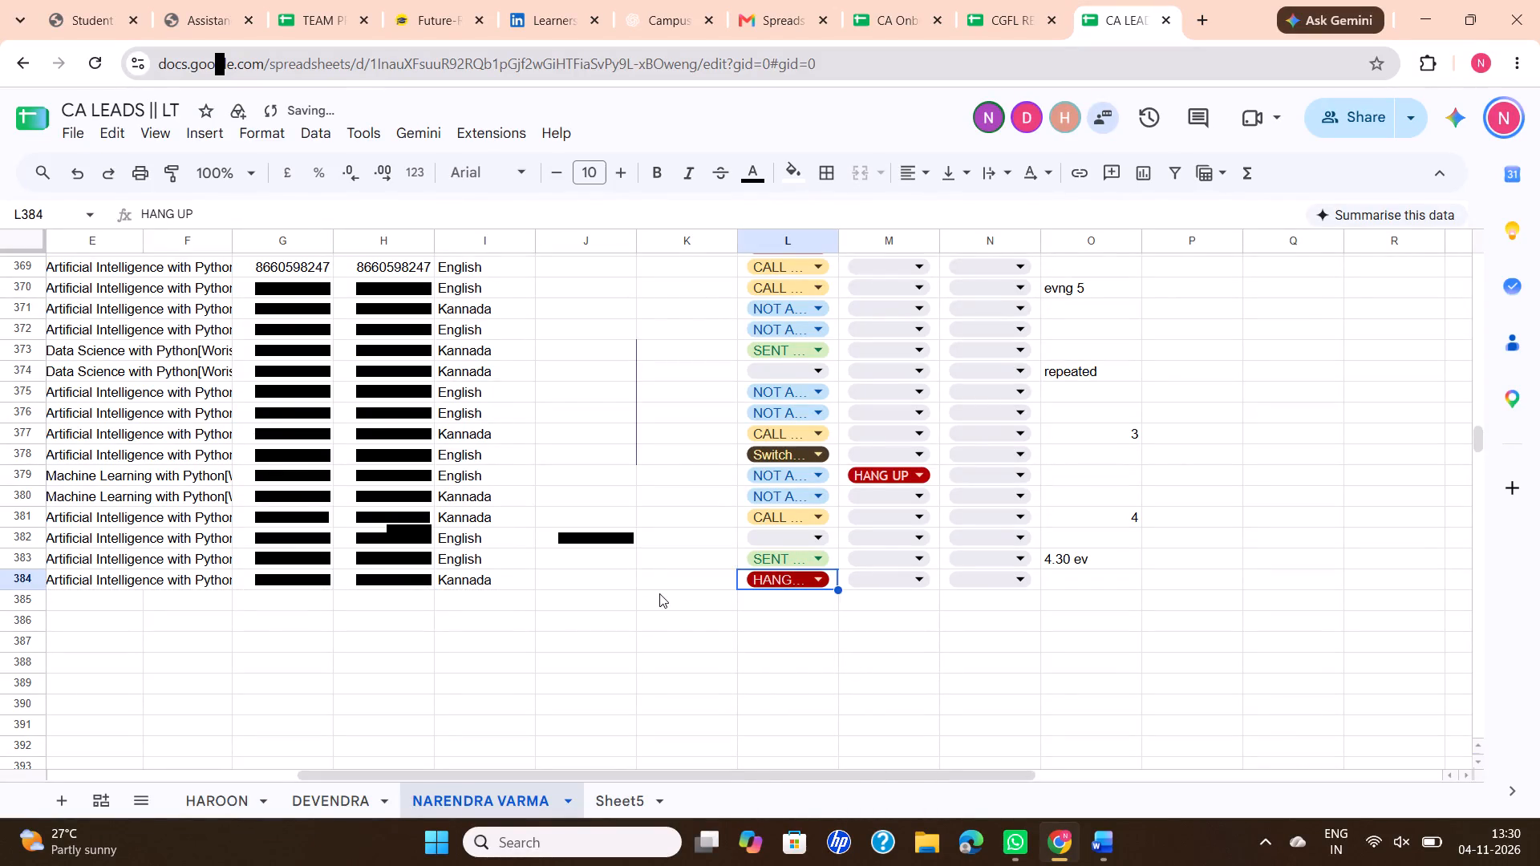
pyautogui.click(658, 592)
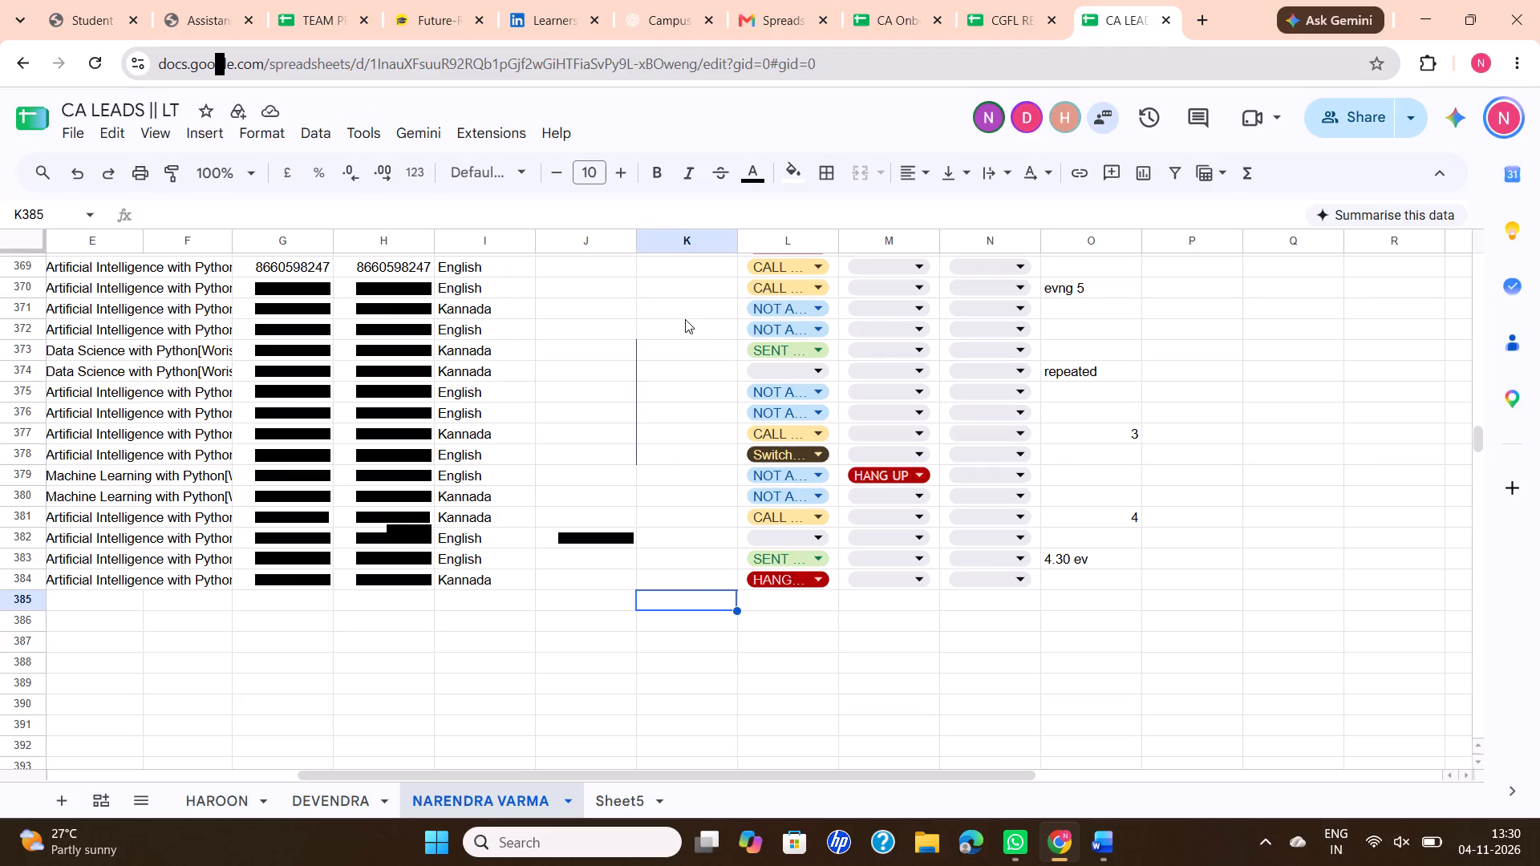
# Look up the contact notes beside the update columns in rows 12 to 18, including the entry in cell S17.
pyautogui.scroll(15, 685, 319)
pyautogui.scroll(6, 685, 319)
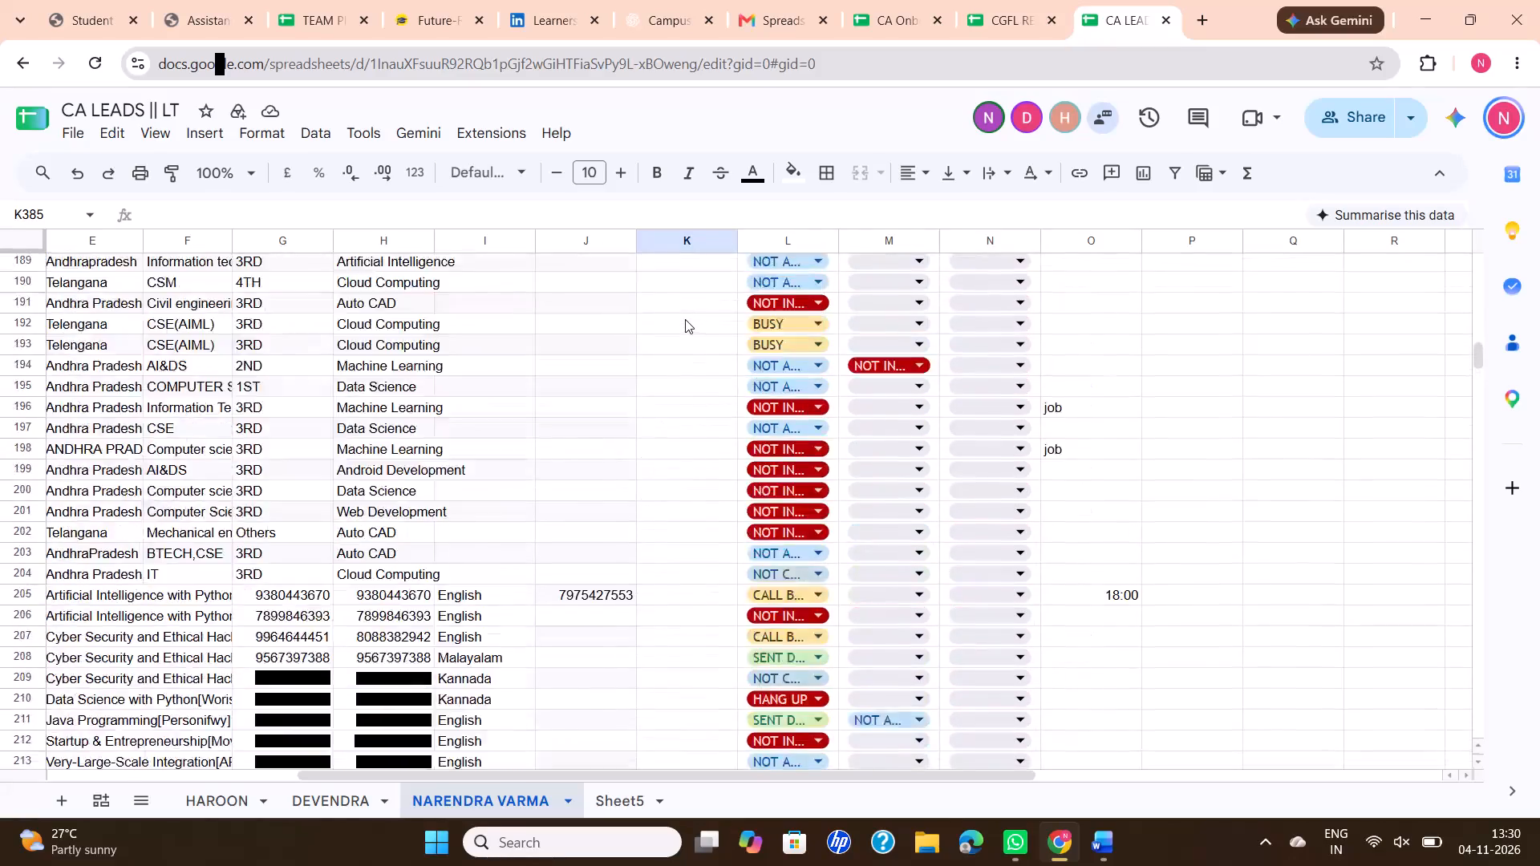
pyautogui.scroll(17, 685, 319)
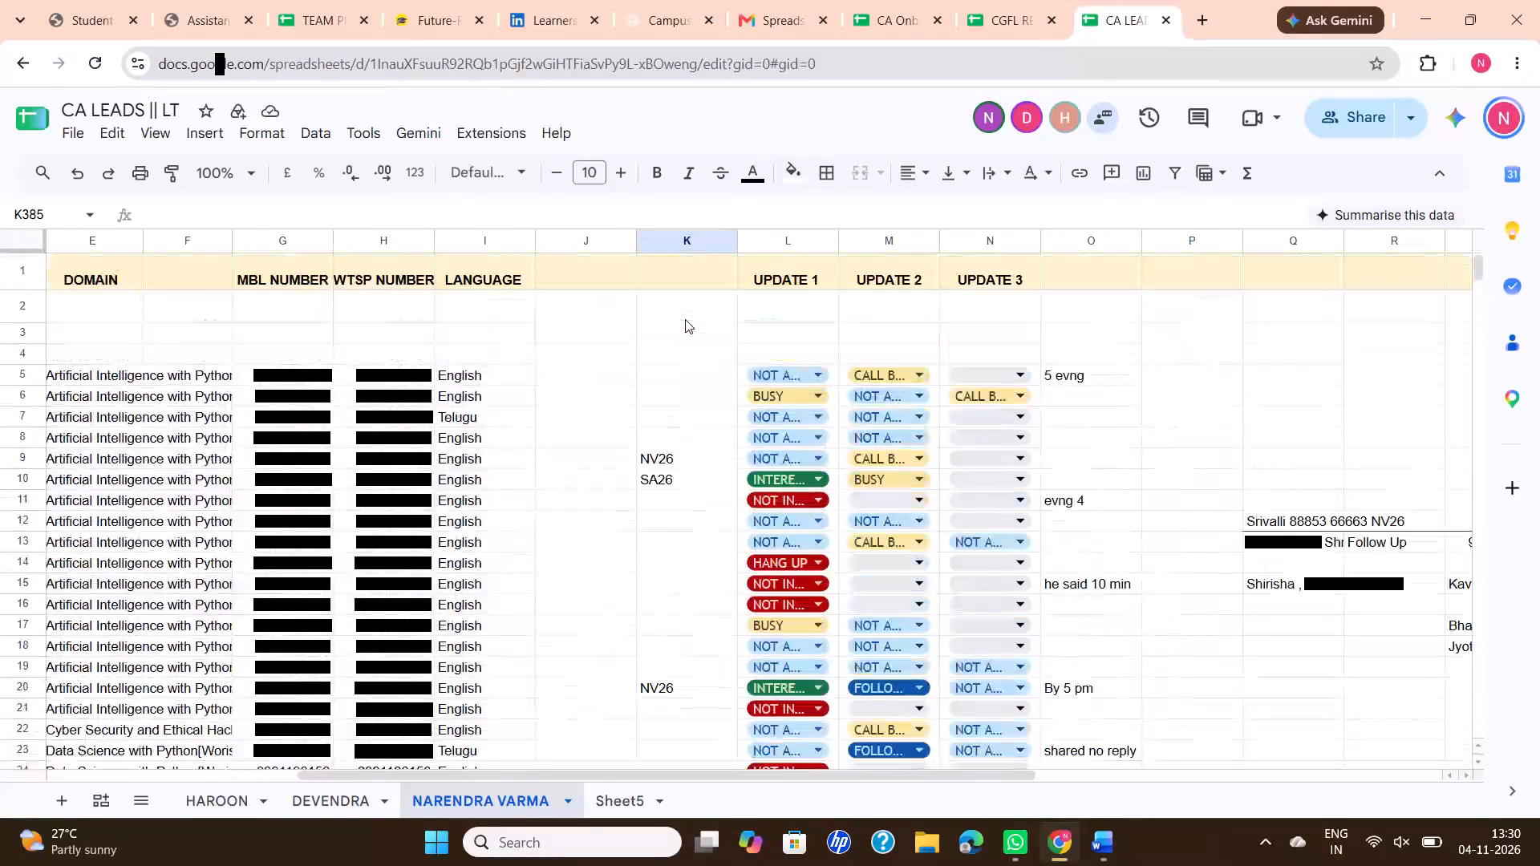
pyautogui.hscroll(-3, 685, 319)
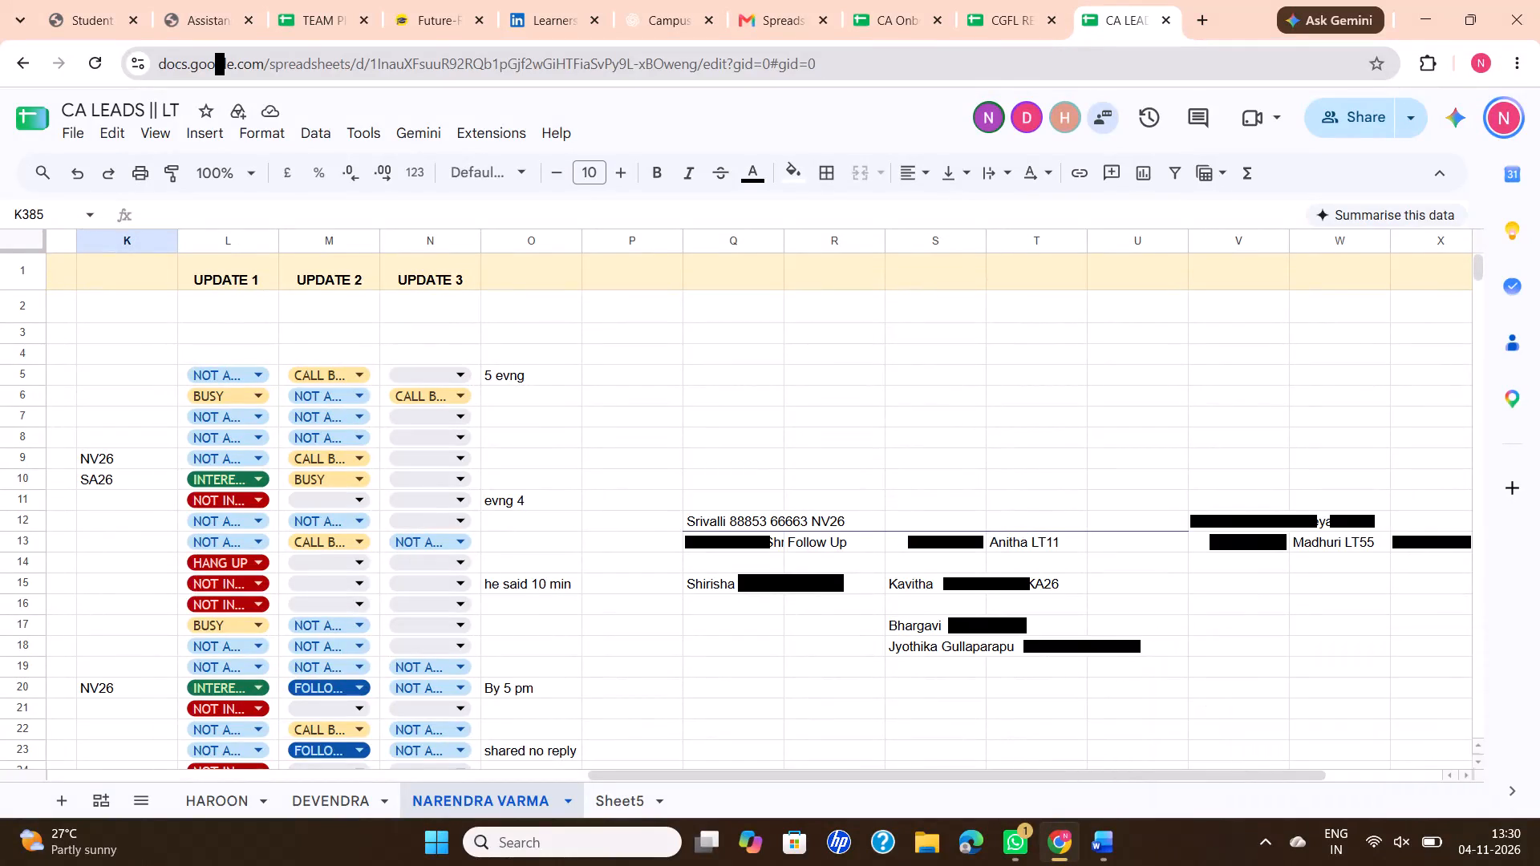
pyautogui.click(1050, 642)
pyautogui.click(930, 624)
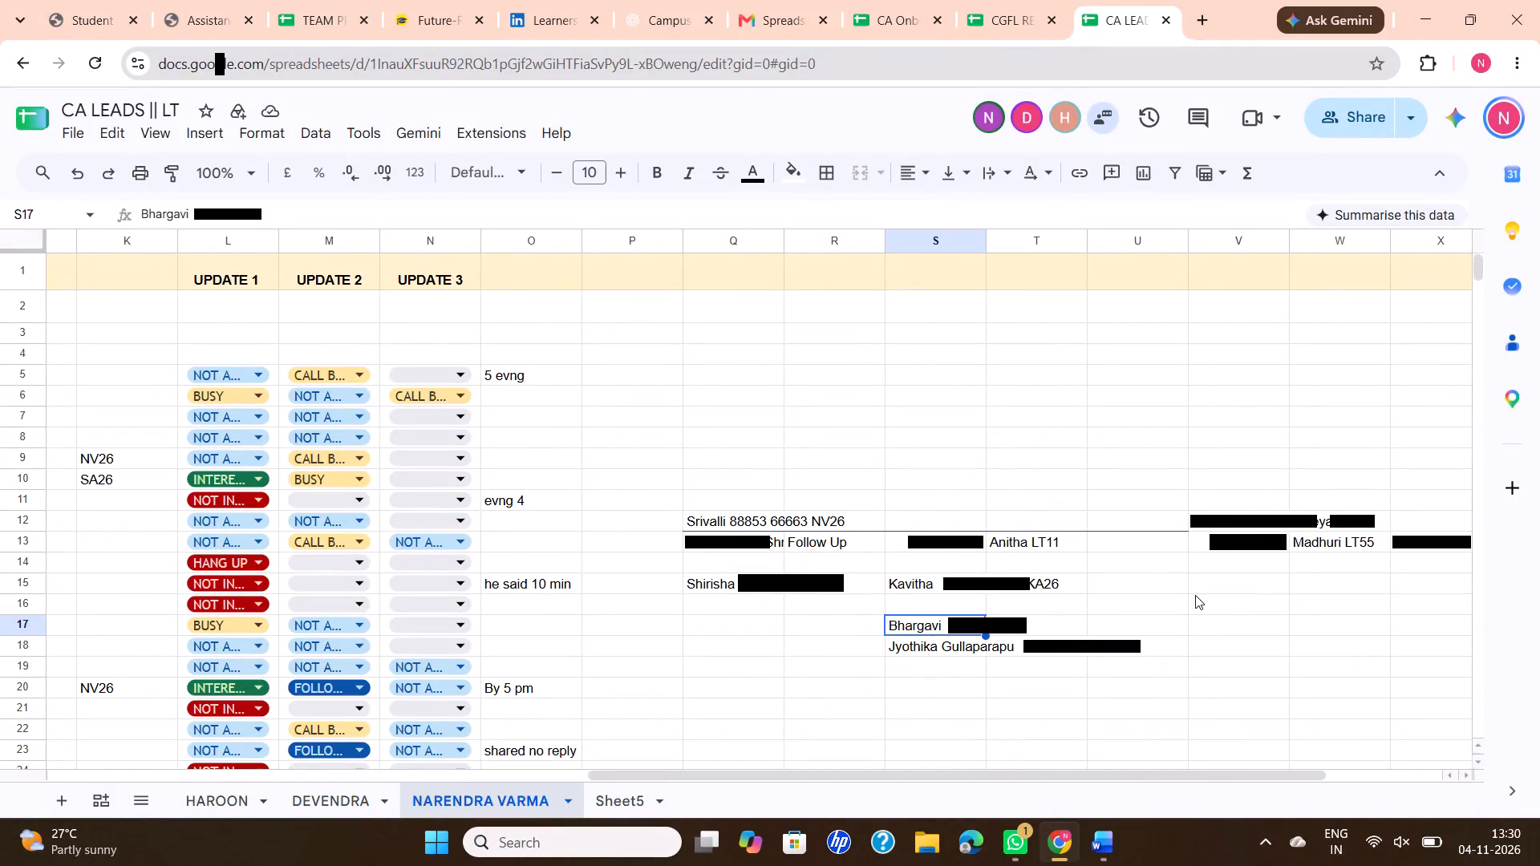
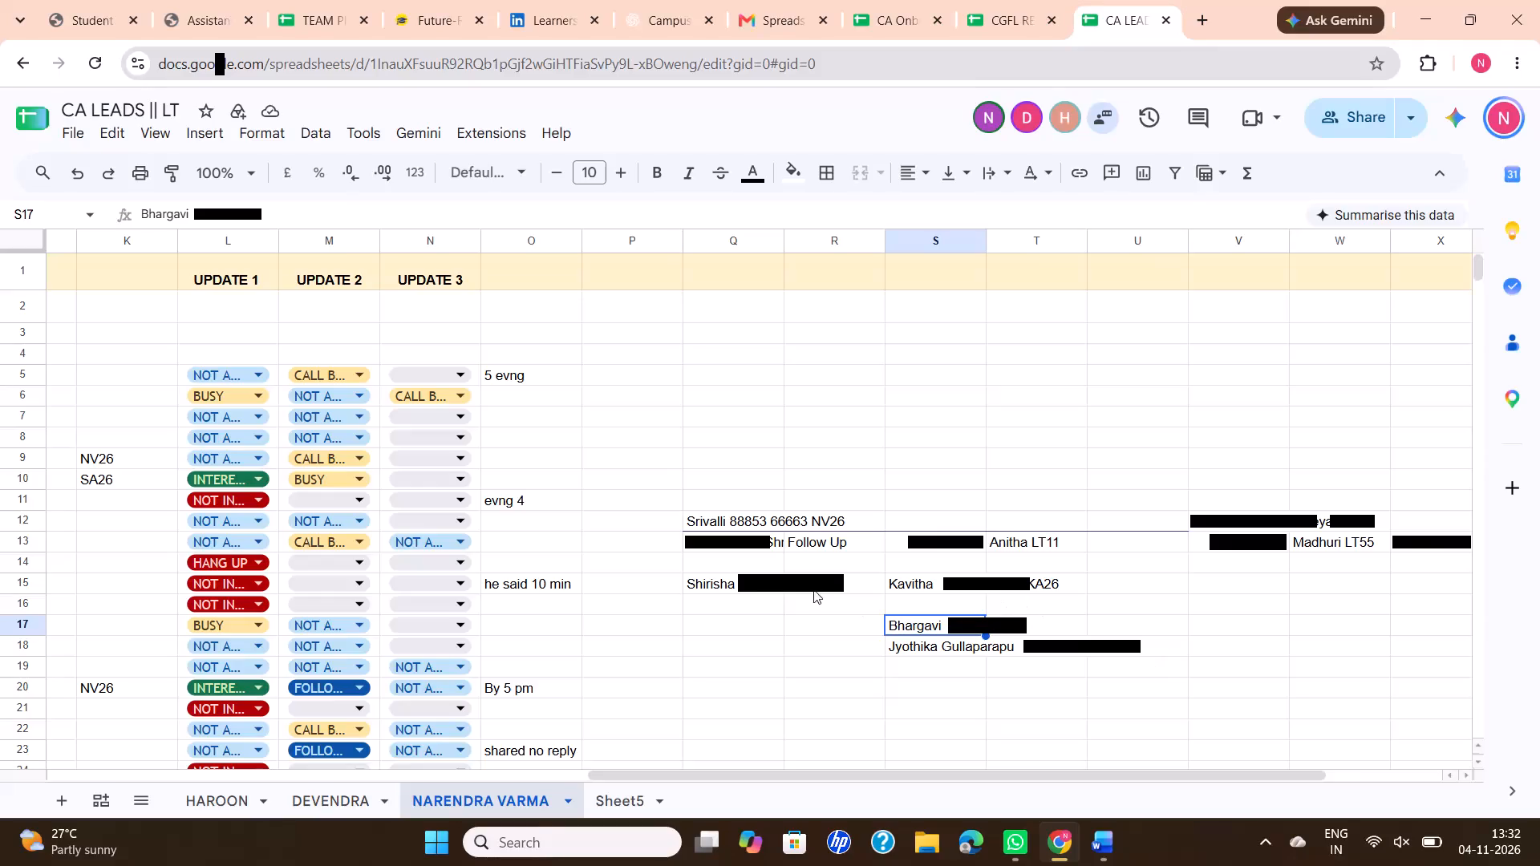
# Look up the contact note in cell Q15 beside the update columns.
pyautogui.click(722, 577)
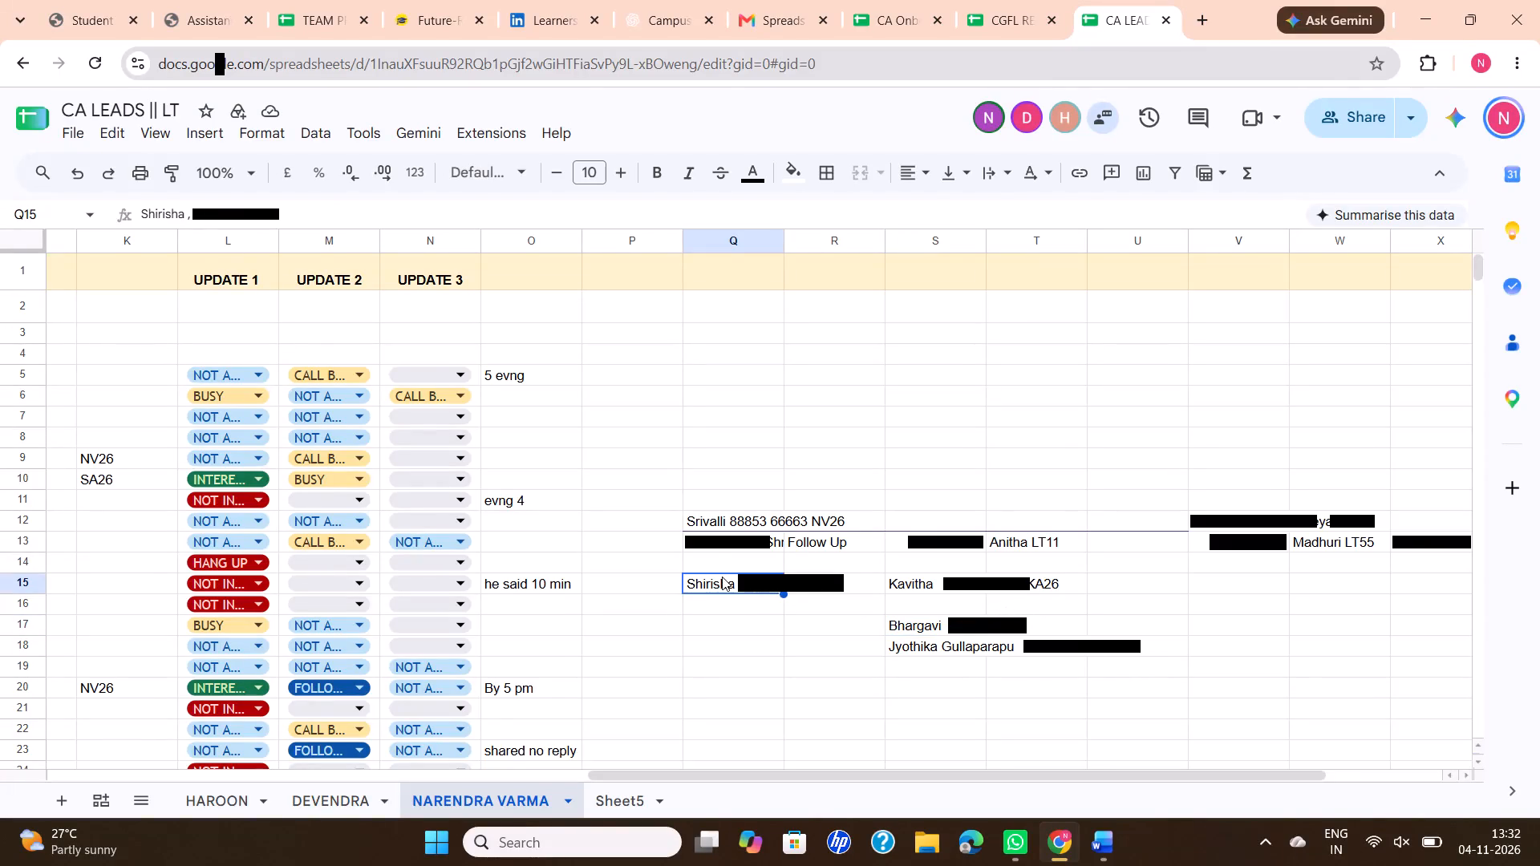
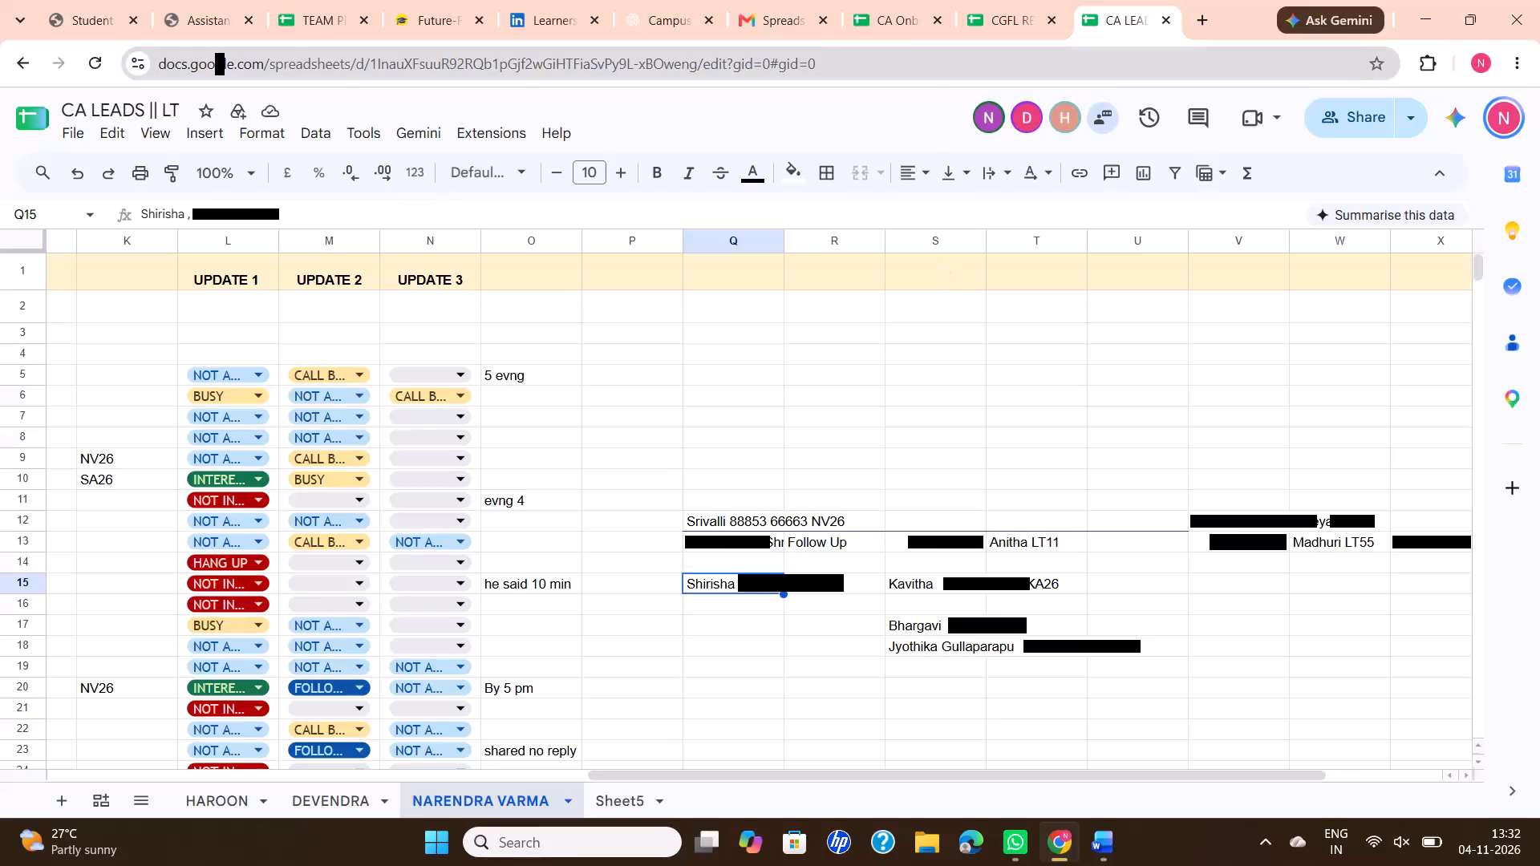
# Review the recent CA Onboarding Application responses in rows 24 to 43, checking contact numbers, referred friends and lead gen BD names.
pyautogui.click(902, 36)
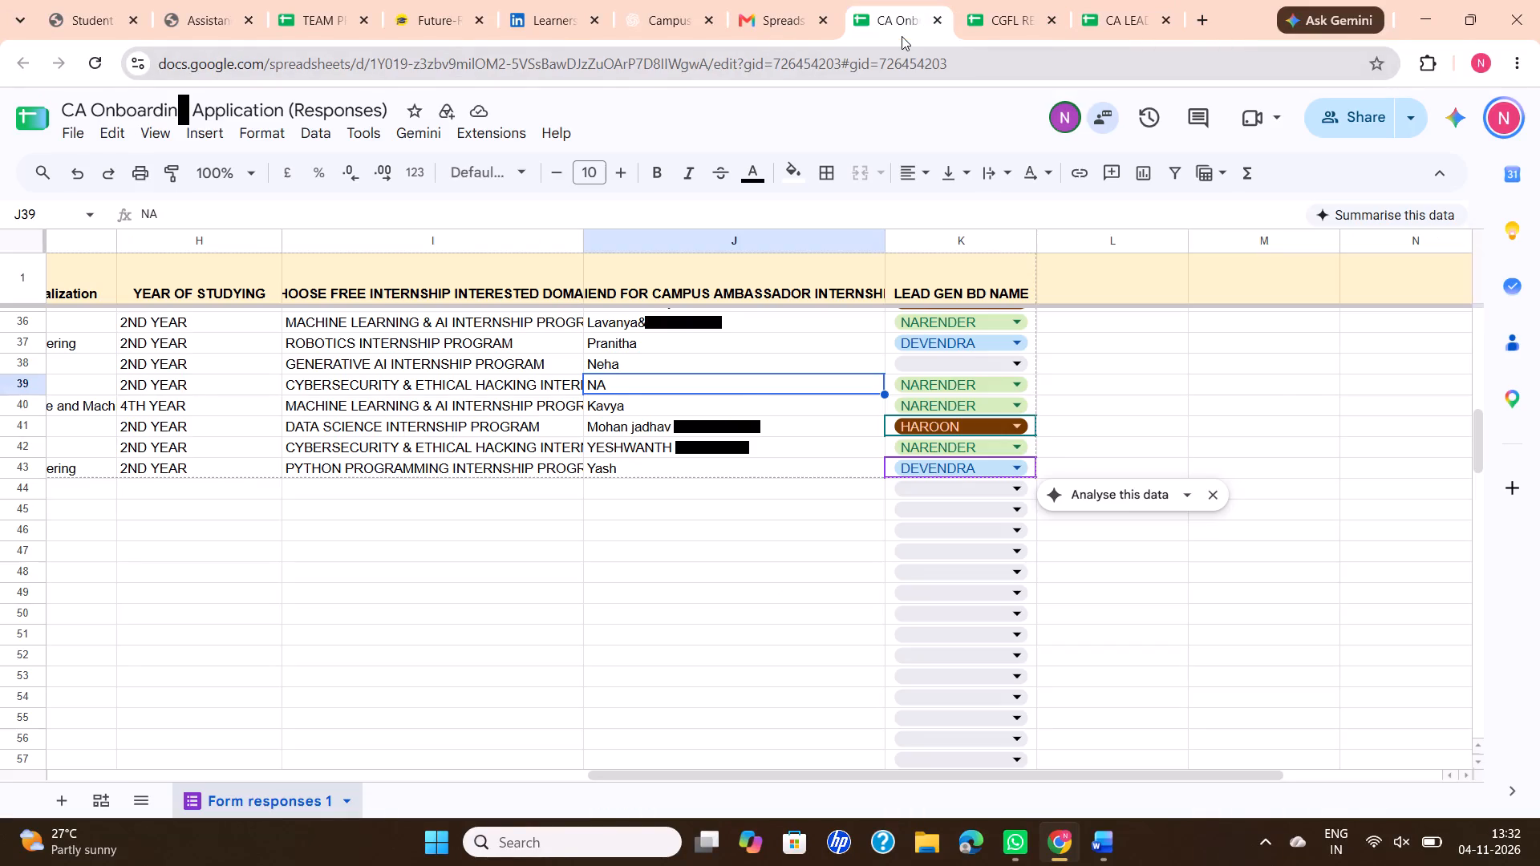
pyautogui.hscroll(12, 710, 404)
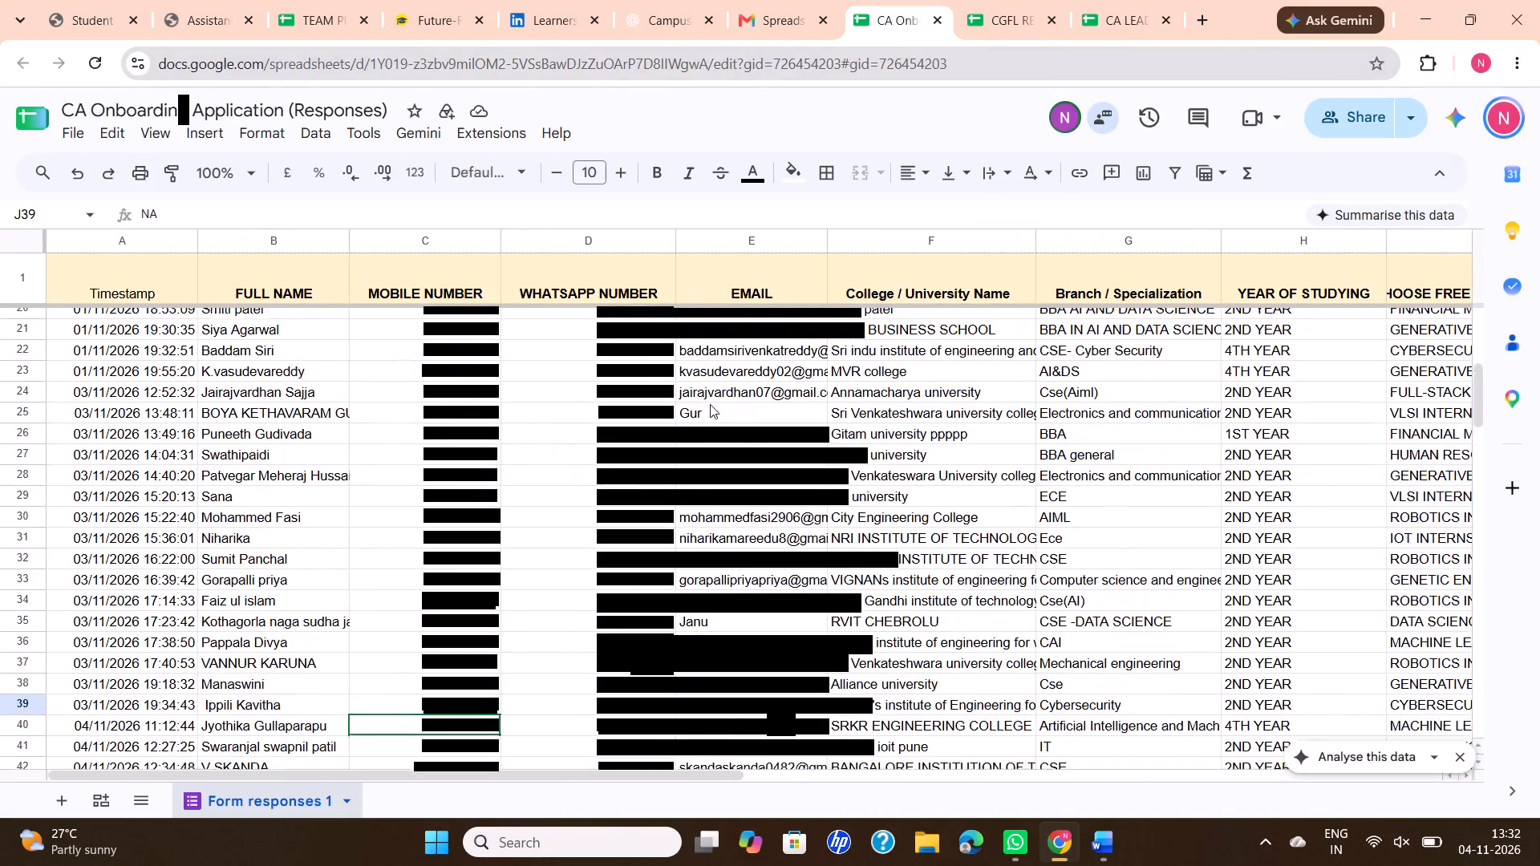
pyautogui.scroll(-2, 710, 404)
pyautogui.hscroll(3, 710, 404)
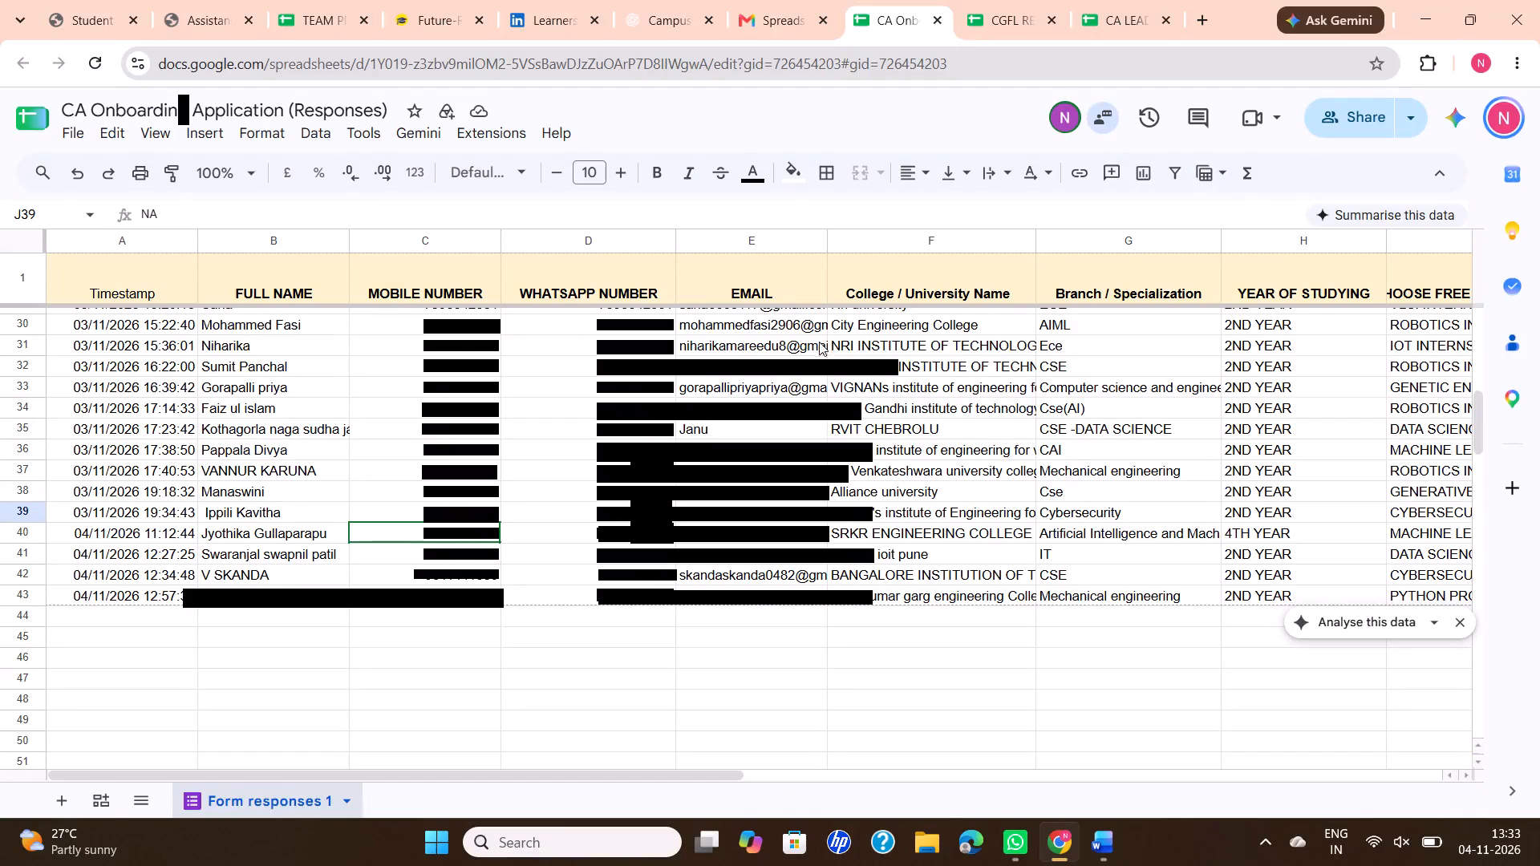
pyautogui.click(561, 448)
pyautogui.hscroll(-5, 561, 448)
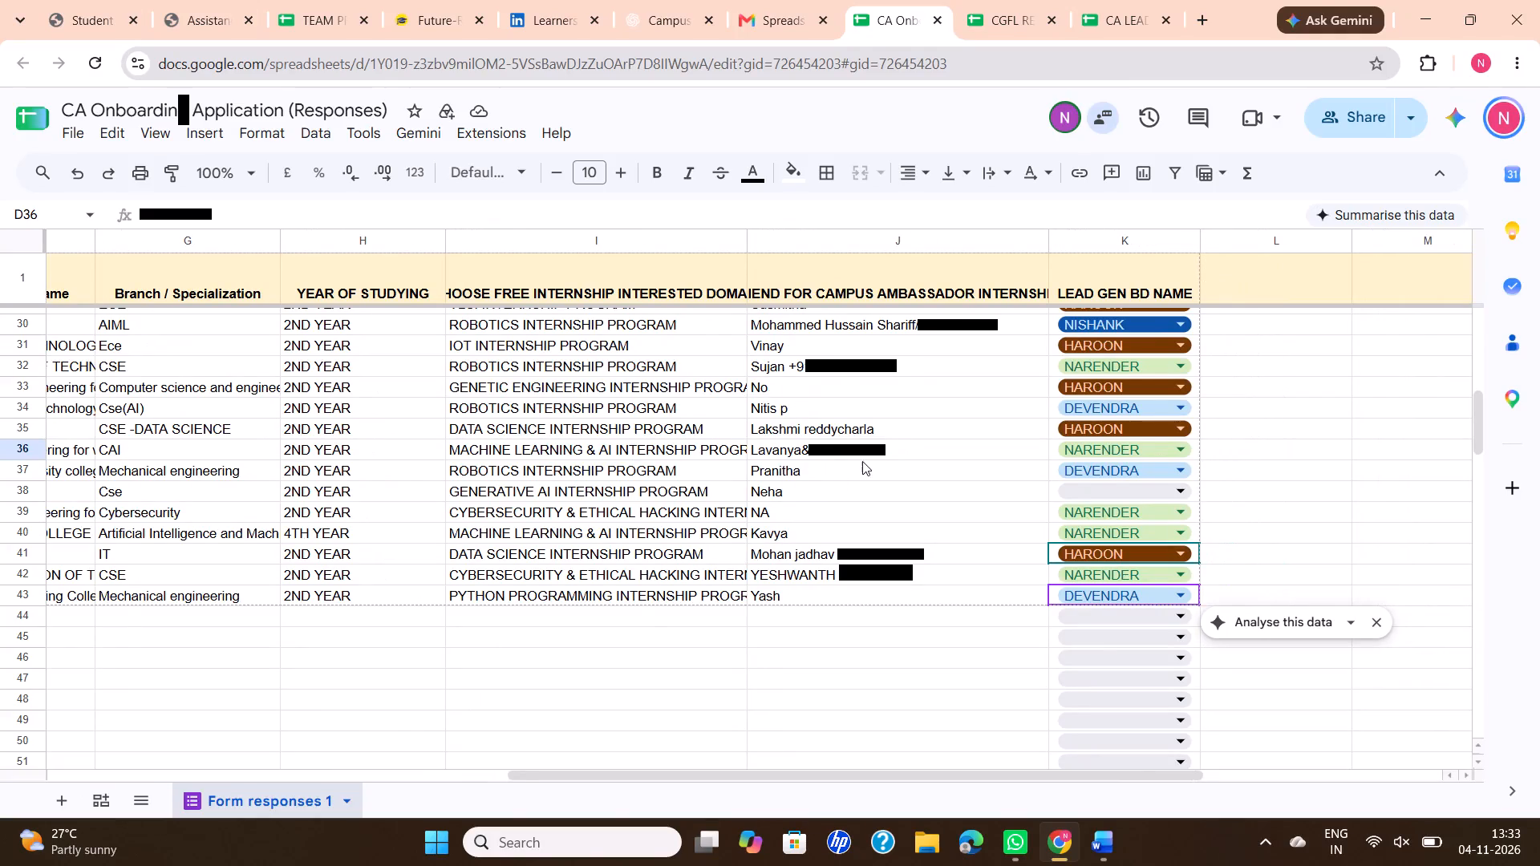
pyautogui.scroll(2, 862, 461)
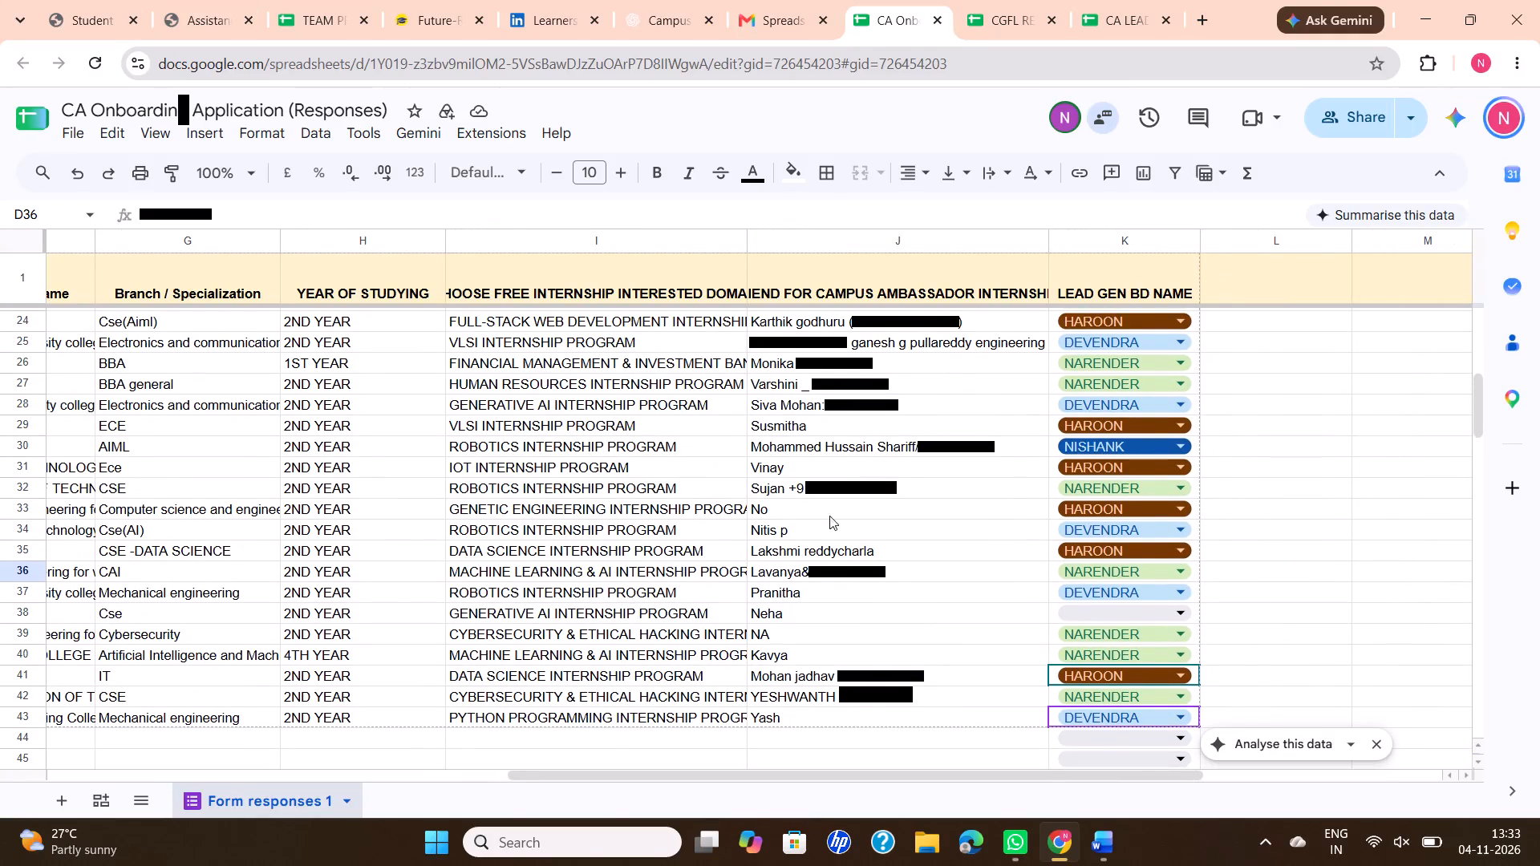
pyautogui.click(911, 485)
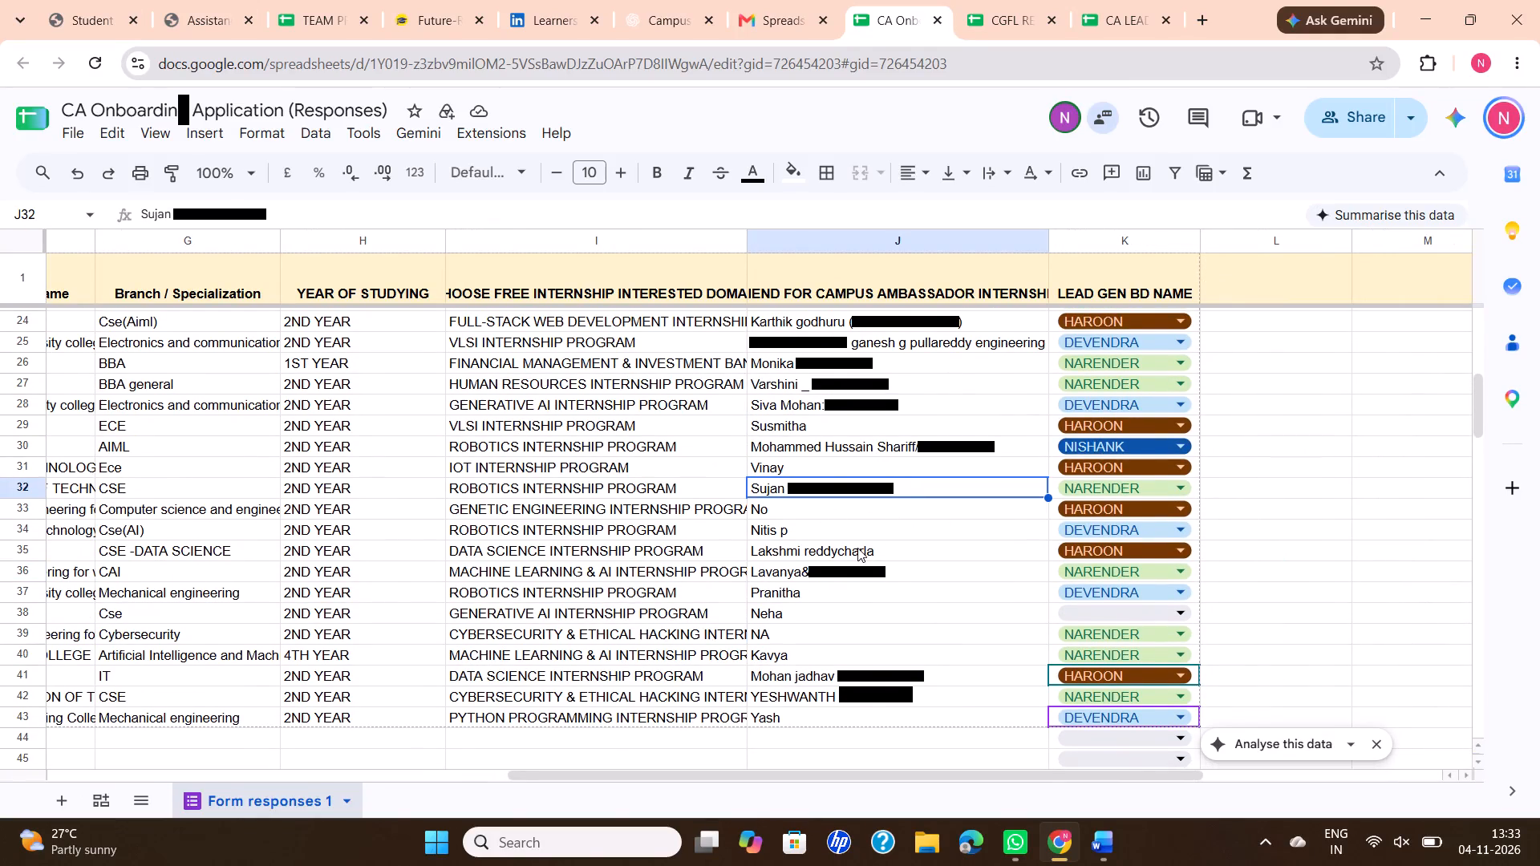
pyautogui.click(857, 548)
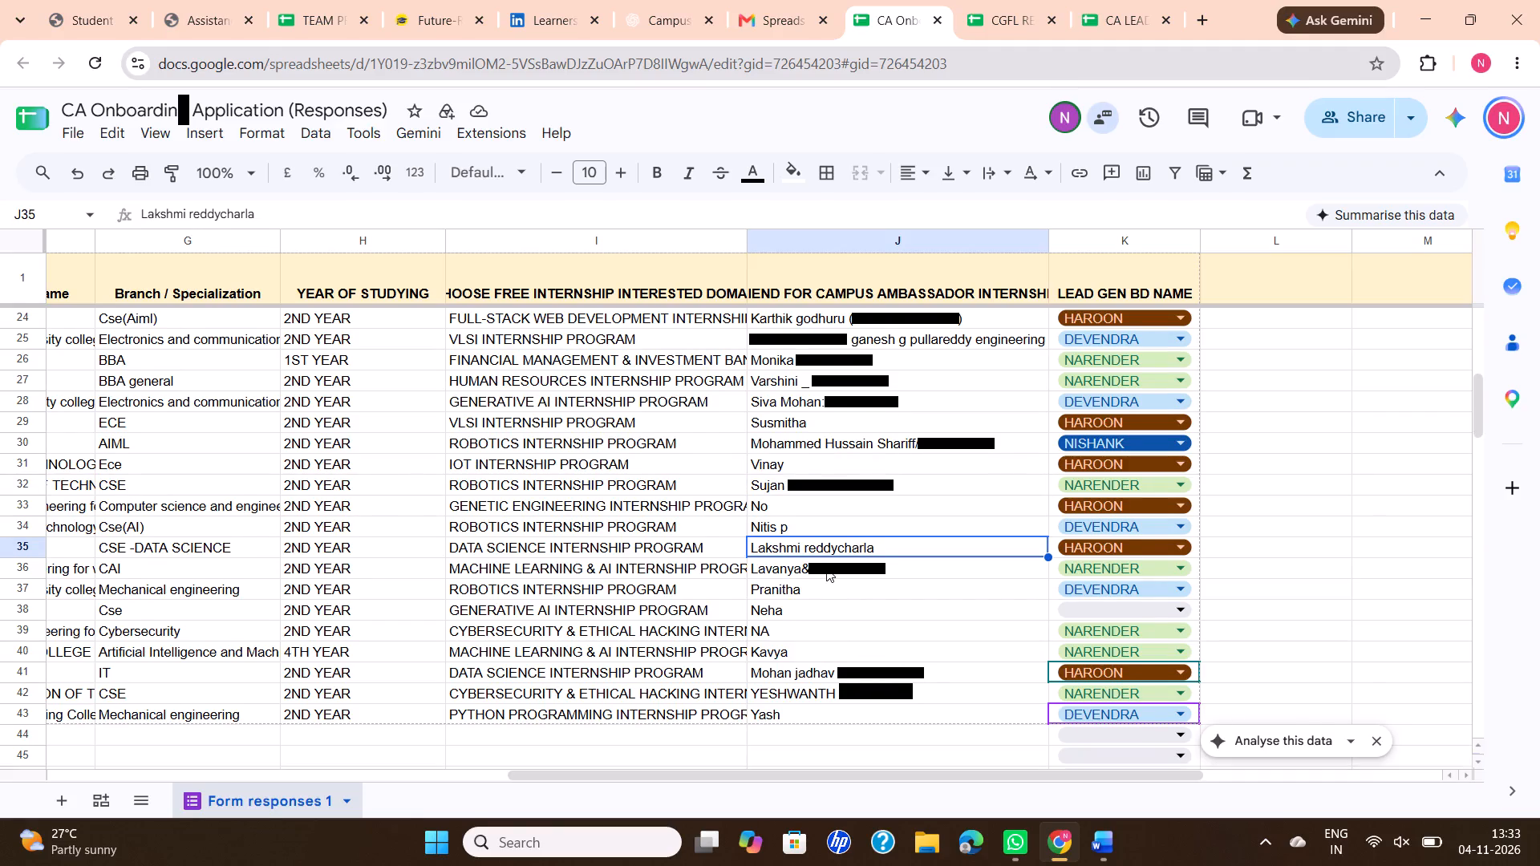
# Look up the referred friend and mobile number for the NARENDER response in row 19.
pyautogui.scroll(1, 826, 568)
pyautogui.scroll(1, 821, 667)
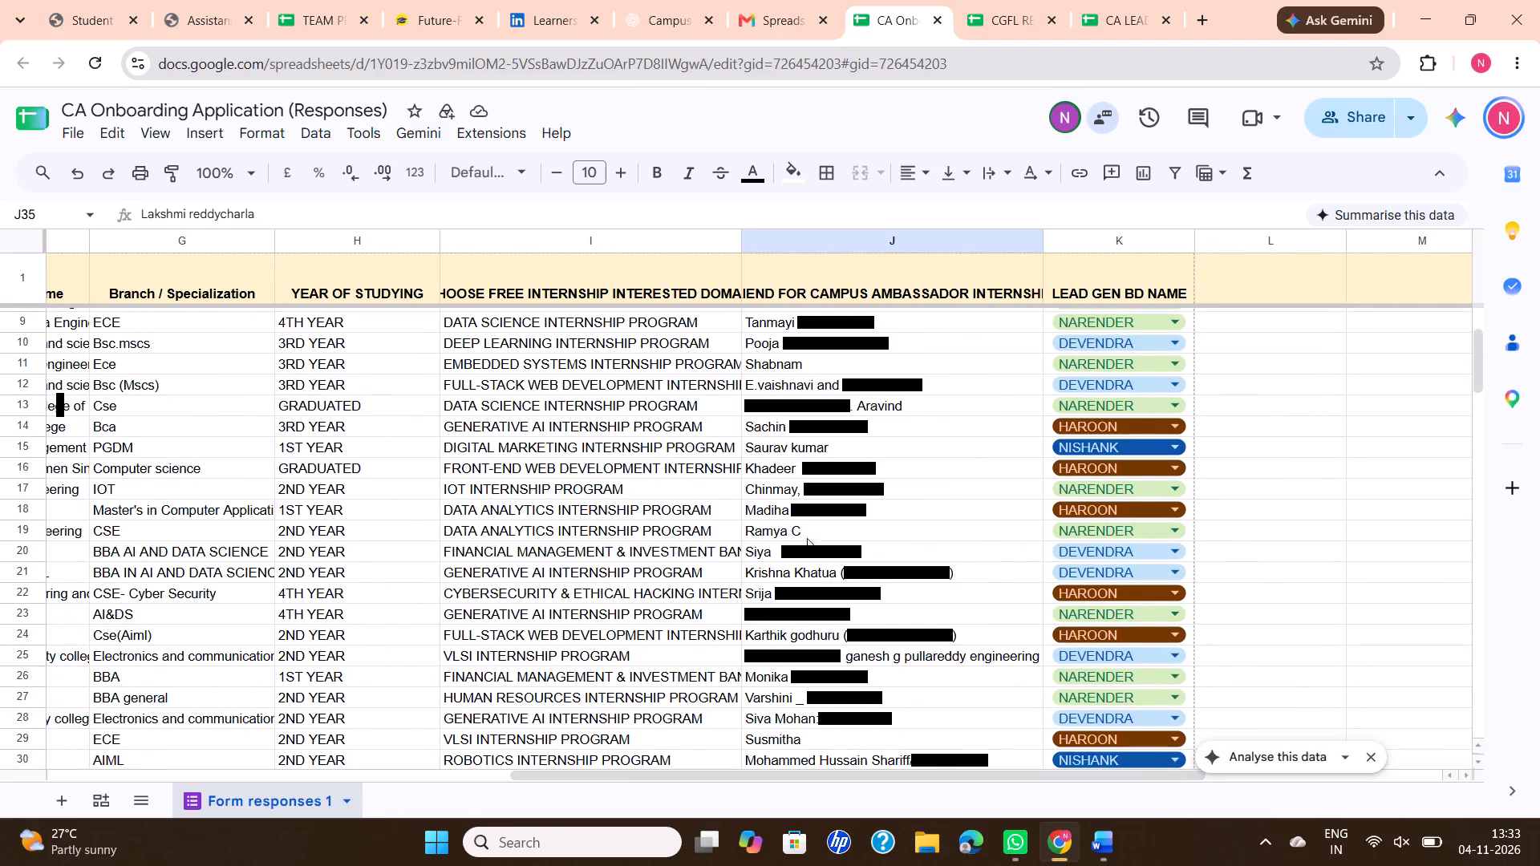
pyautogui.click(796, 525)
pyautogui.hscroll(9, 796, 525)
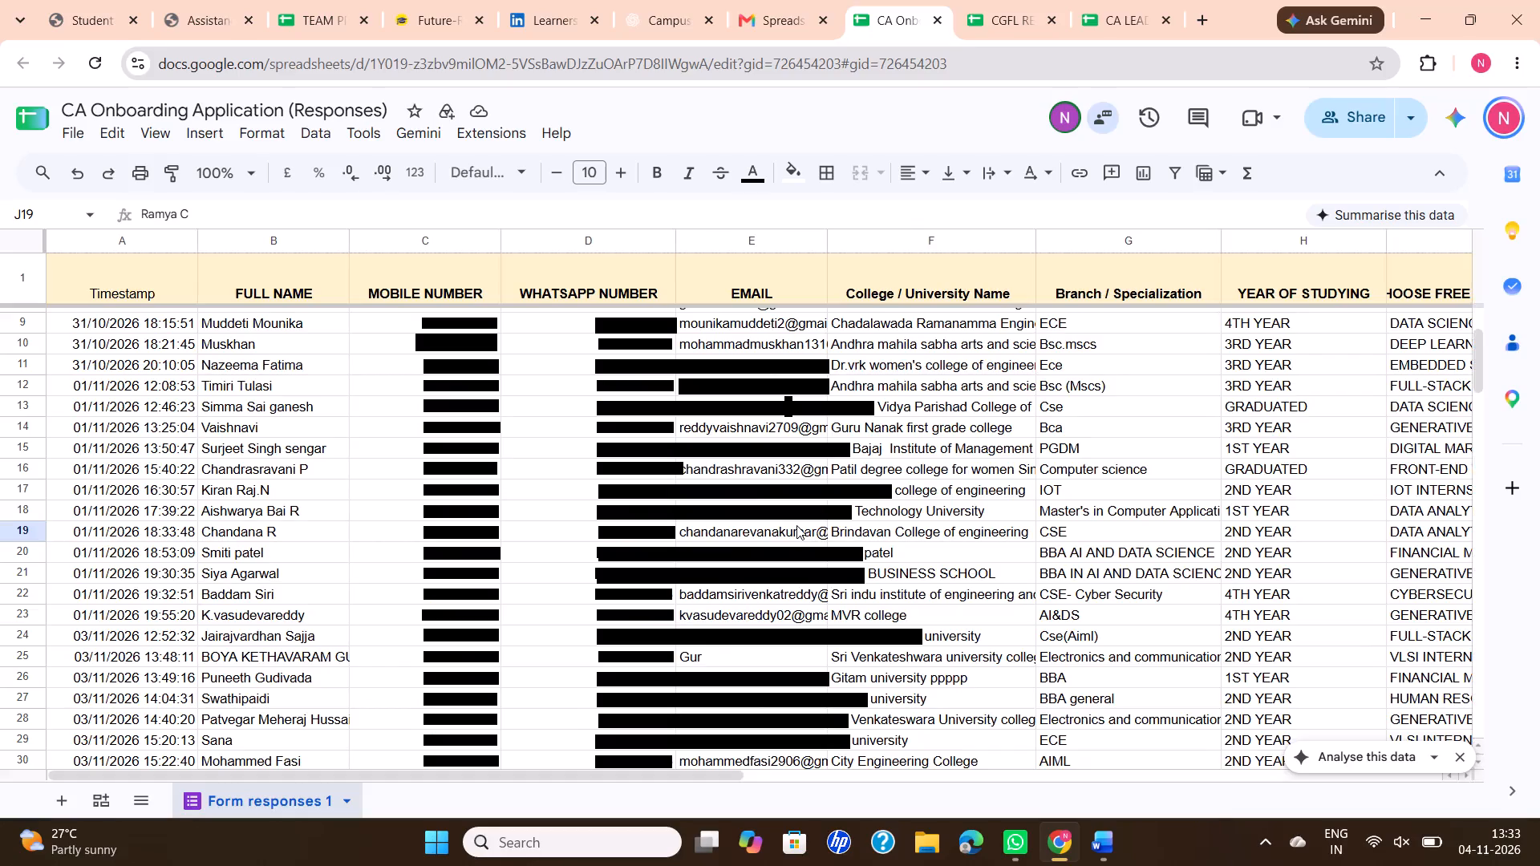
pyautogui.click(441, 536)
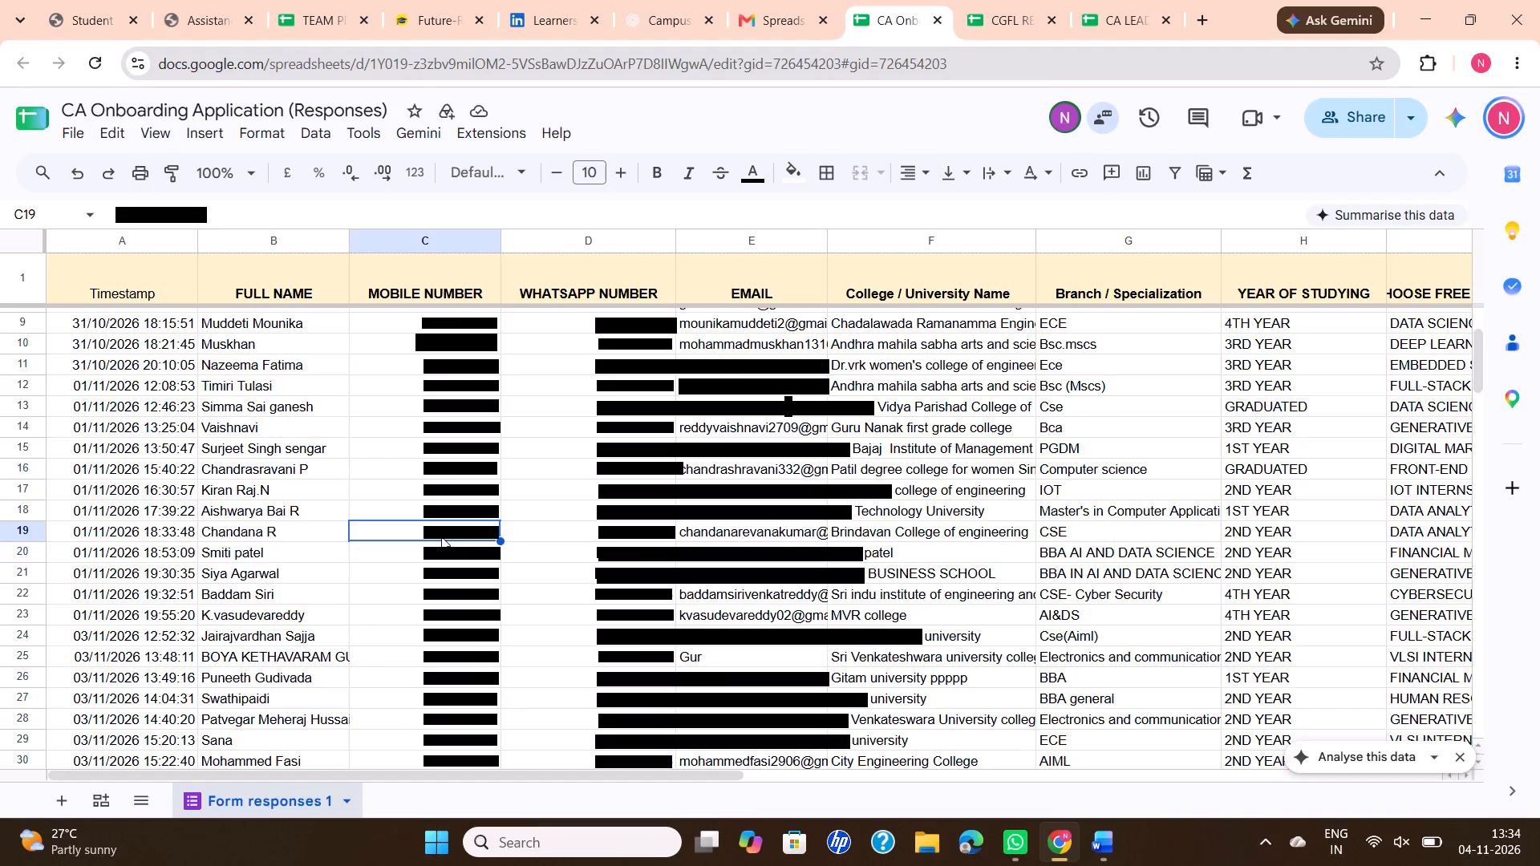
# Examine the earliest onboarding responses from row 2 onward, matching the NARENDER rows' referred friends, including rows 4 and 7, with their applicants.
pyautogui.scroll(4, 441, 536)
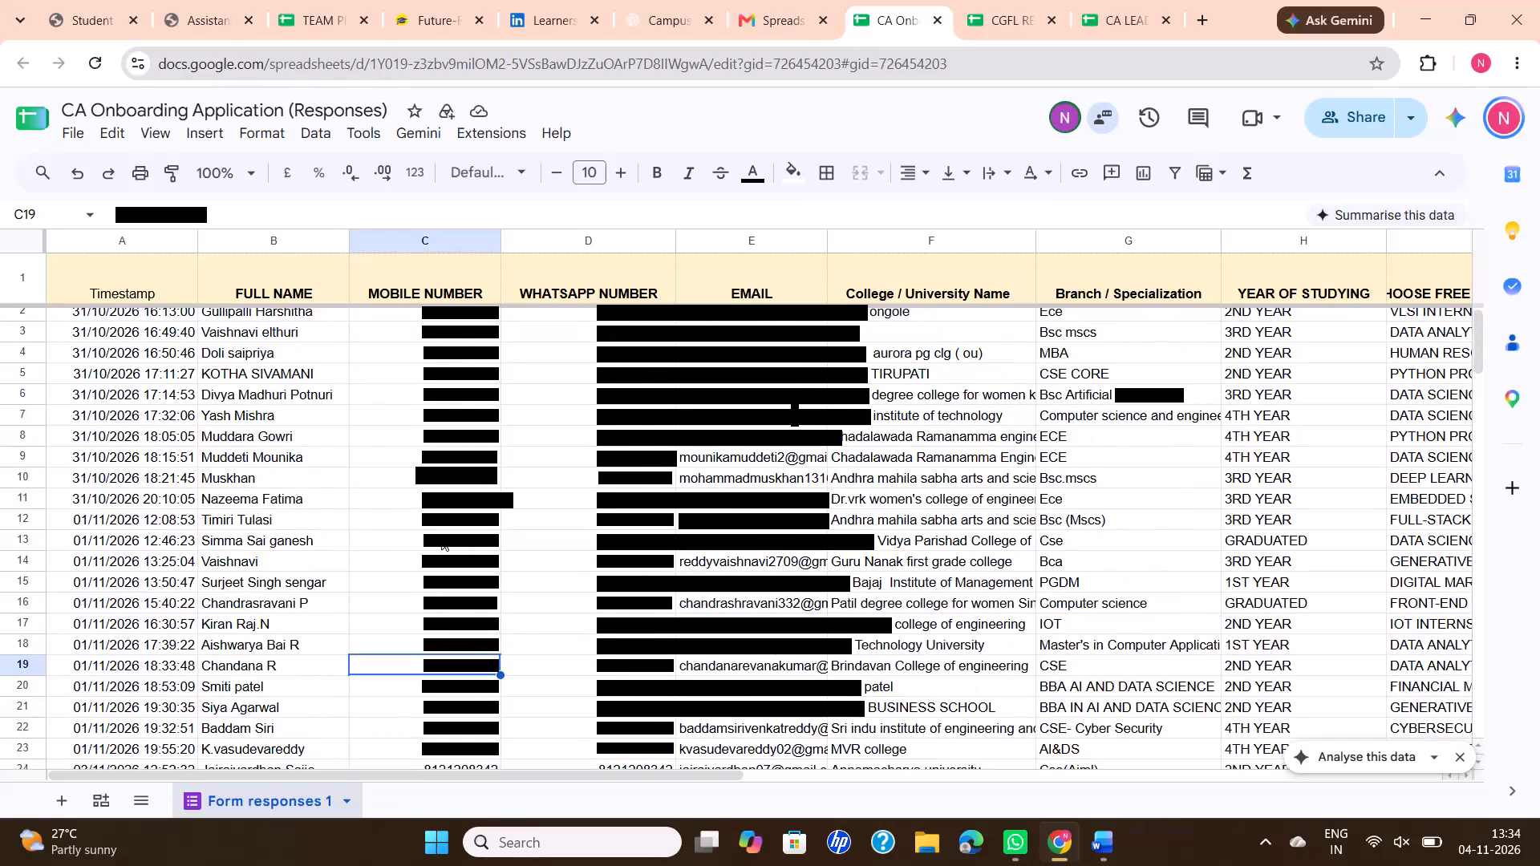
pyautogui.hscroll(-10, 373, 475)
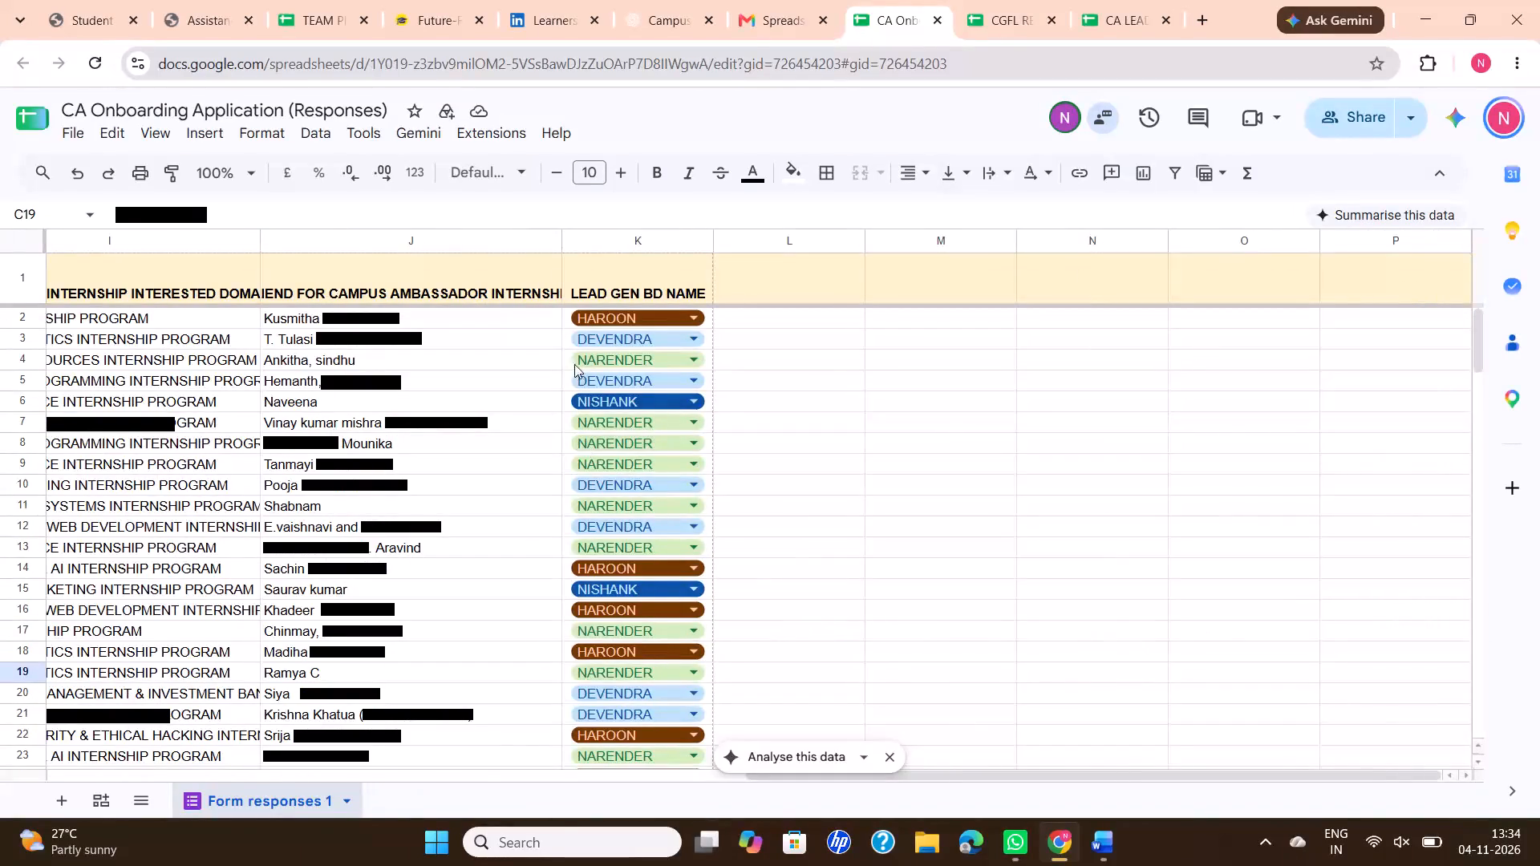
pyautogui.click(552, 357)
pyautogui.hscroll(7, 552, 357)
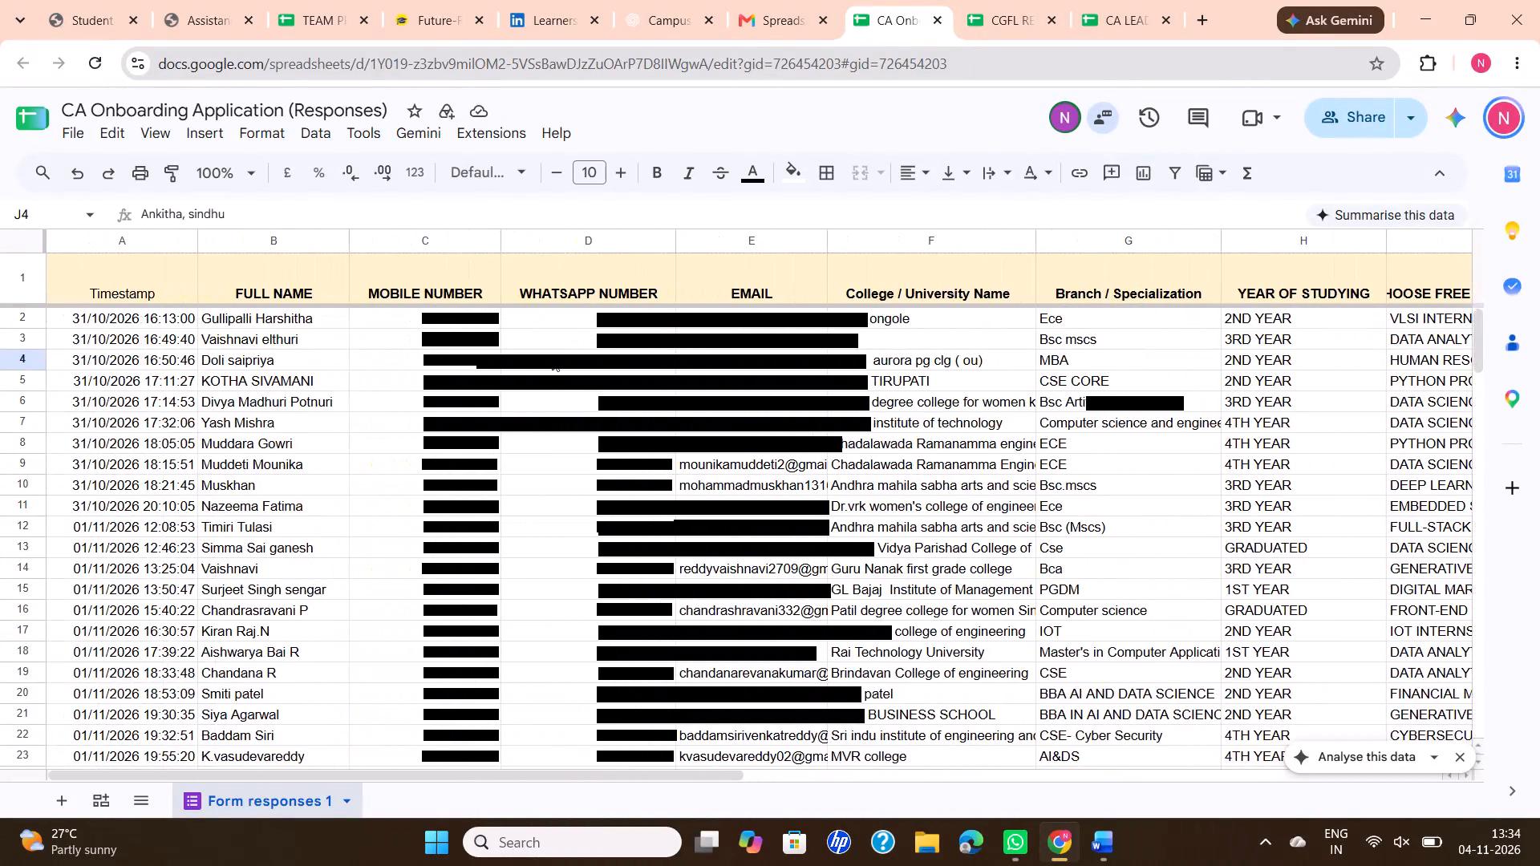
pyautogui.hscroll(-7, 552, 357)
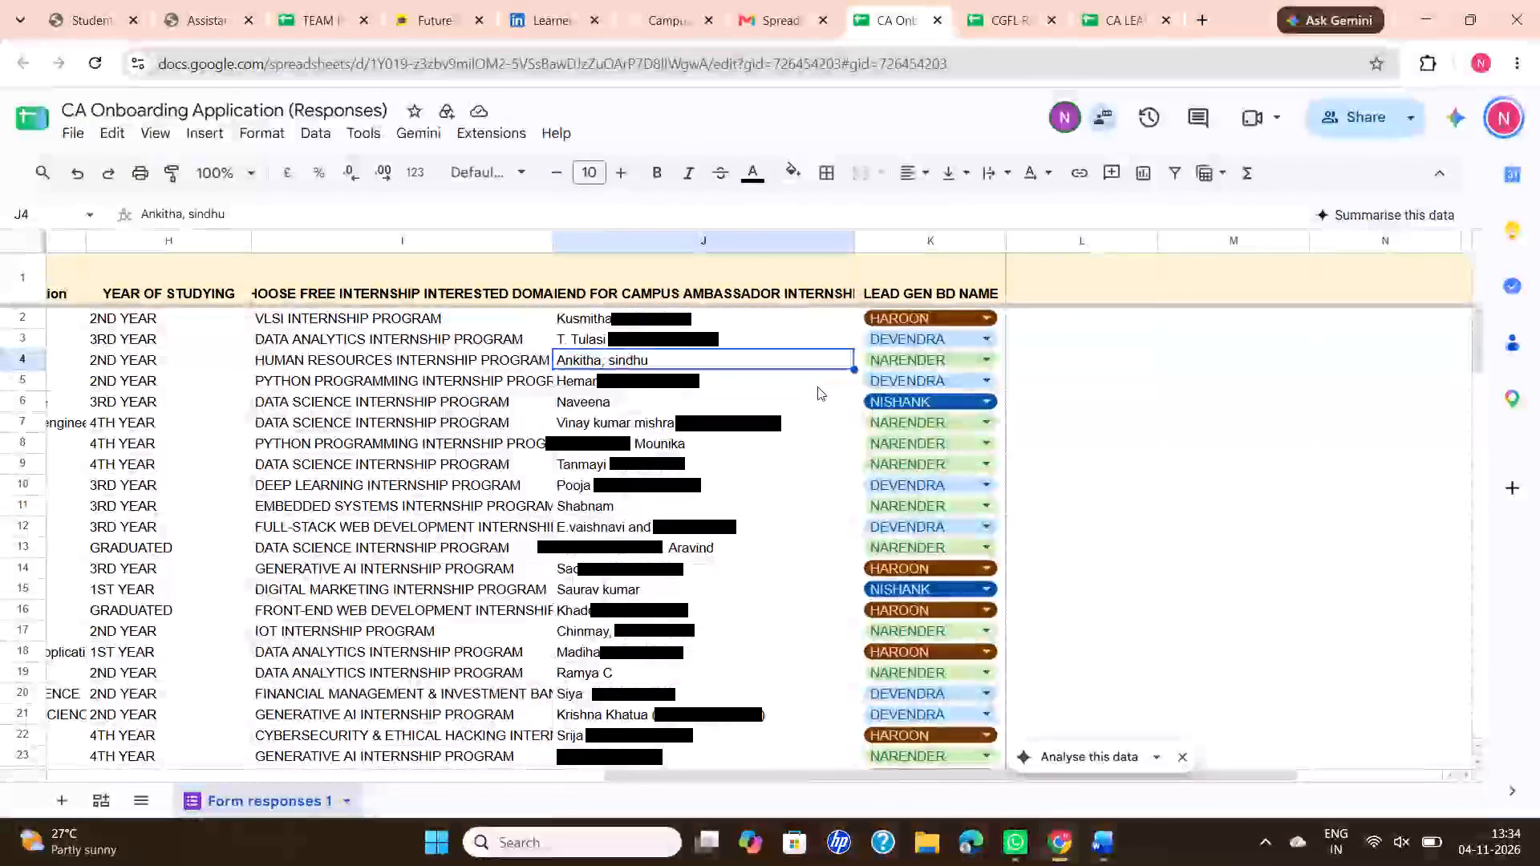
pyautogui.click(809, 421)
pyautogui.hscroll(7, 809, 421)
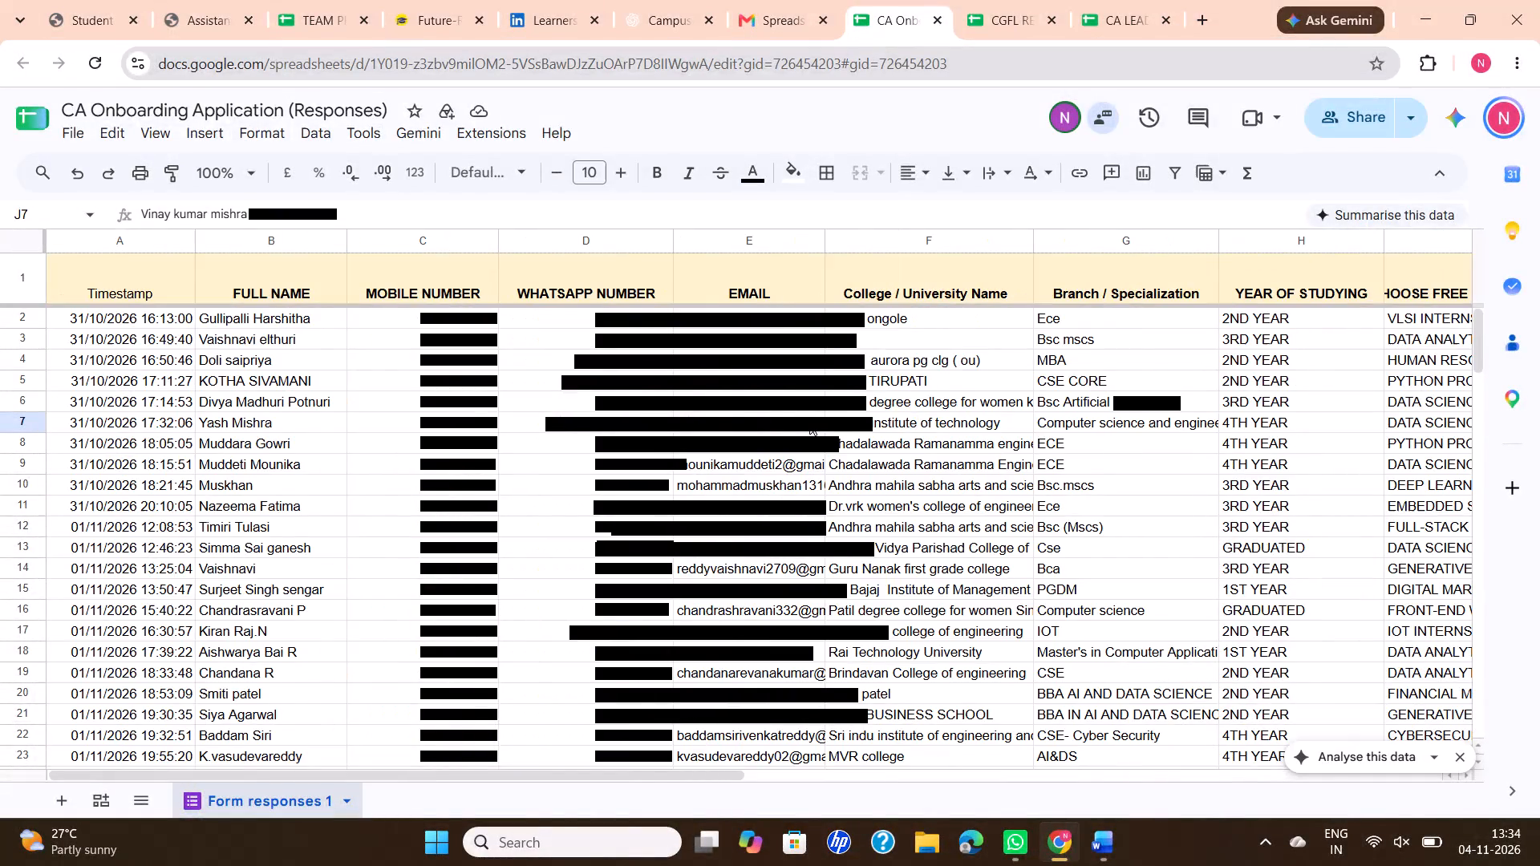
# Check the row 9 applicant's referral and BD assignment, and copy the applicant's mobile number from cell C9.
pyautogui.click(267, 465)
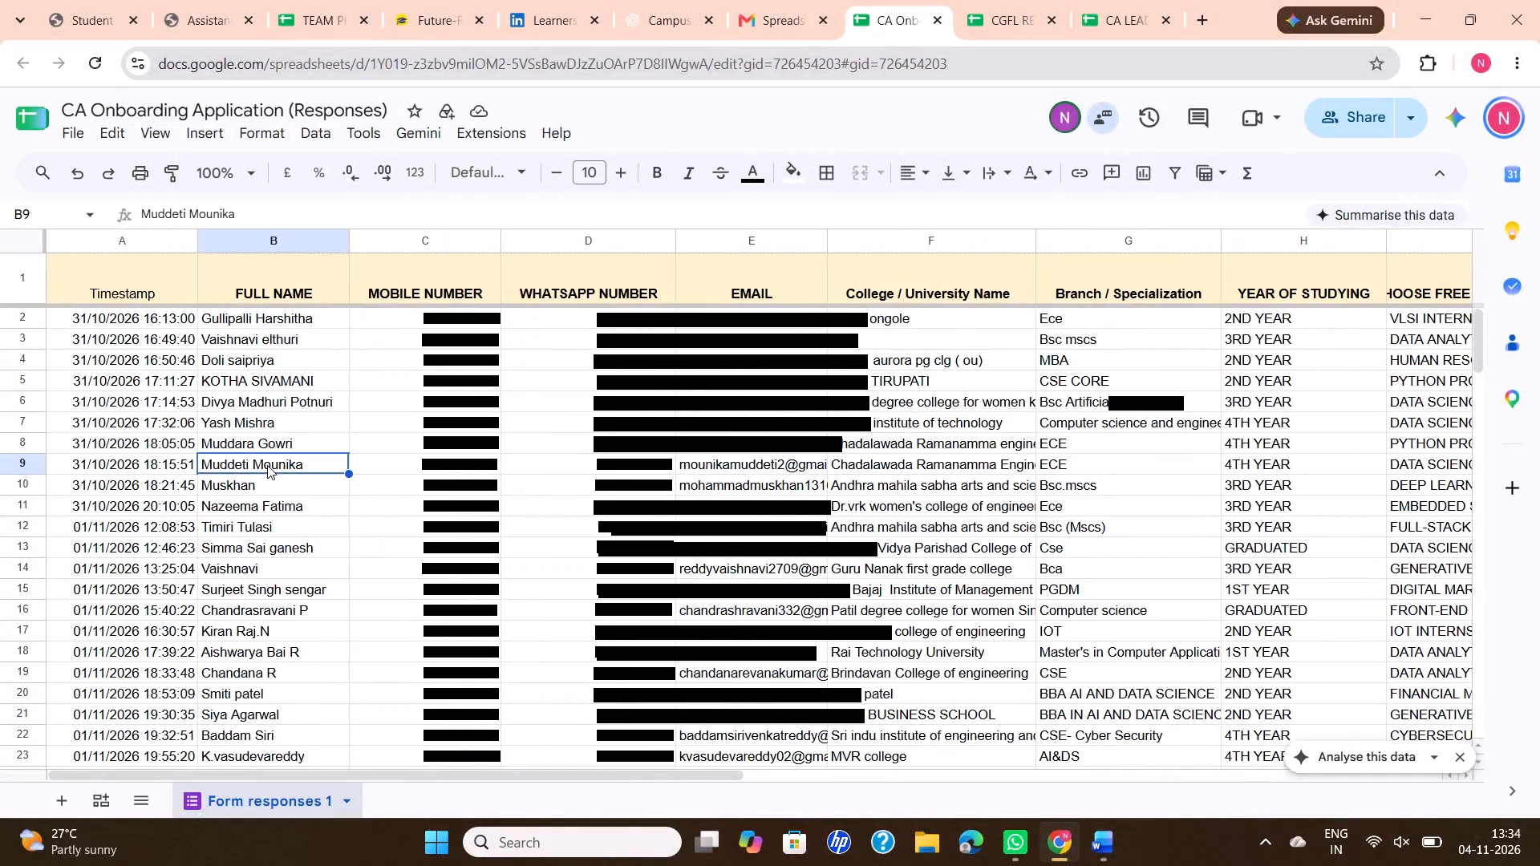
pyautogui.hscroll(-8, 267, 465)
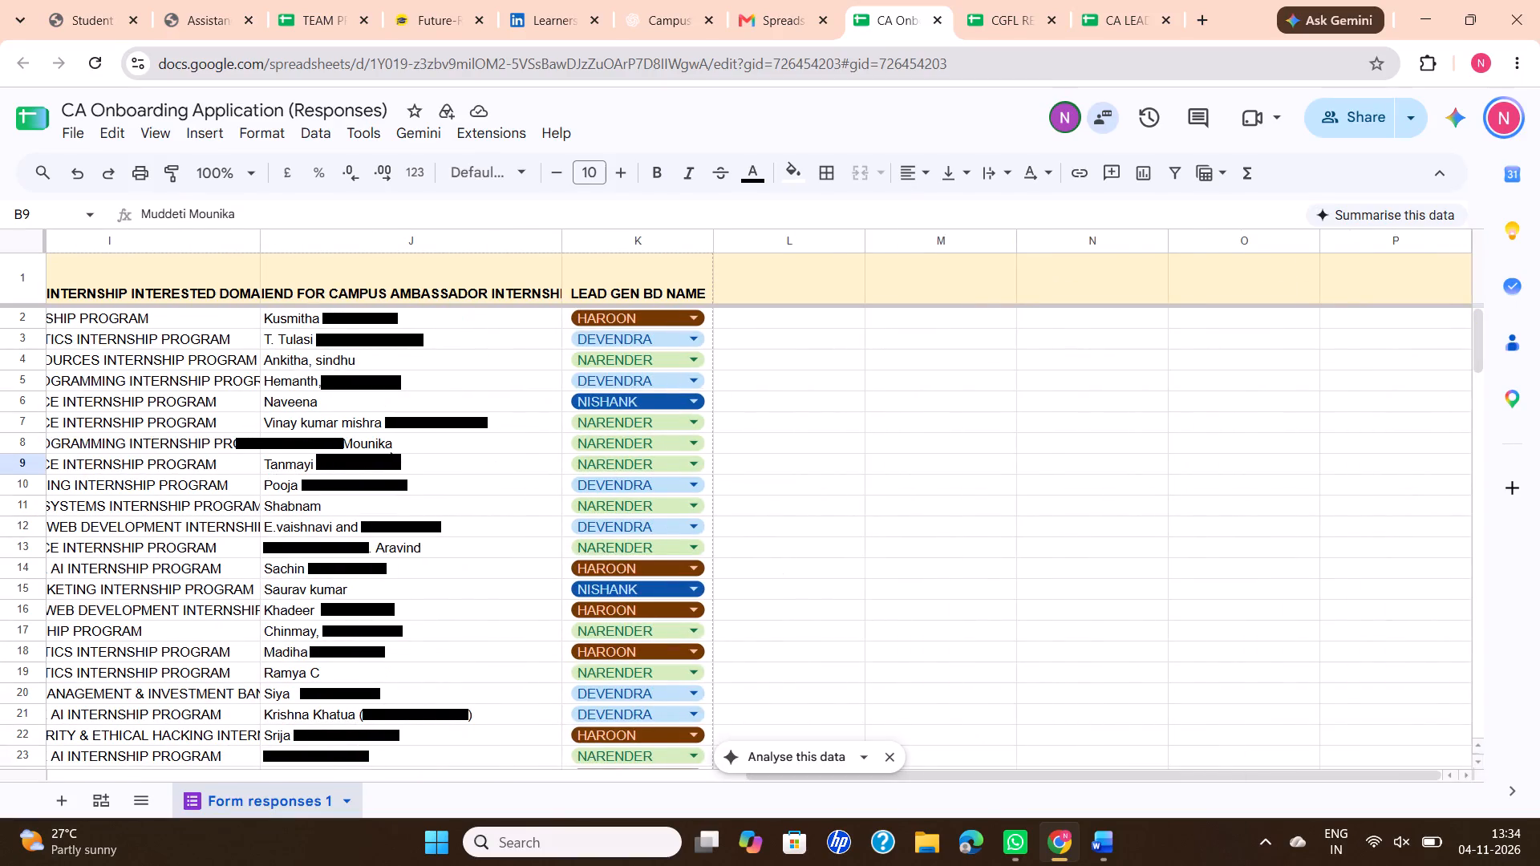
pyautogui.hscroll(7, 391, 452)
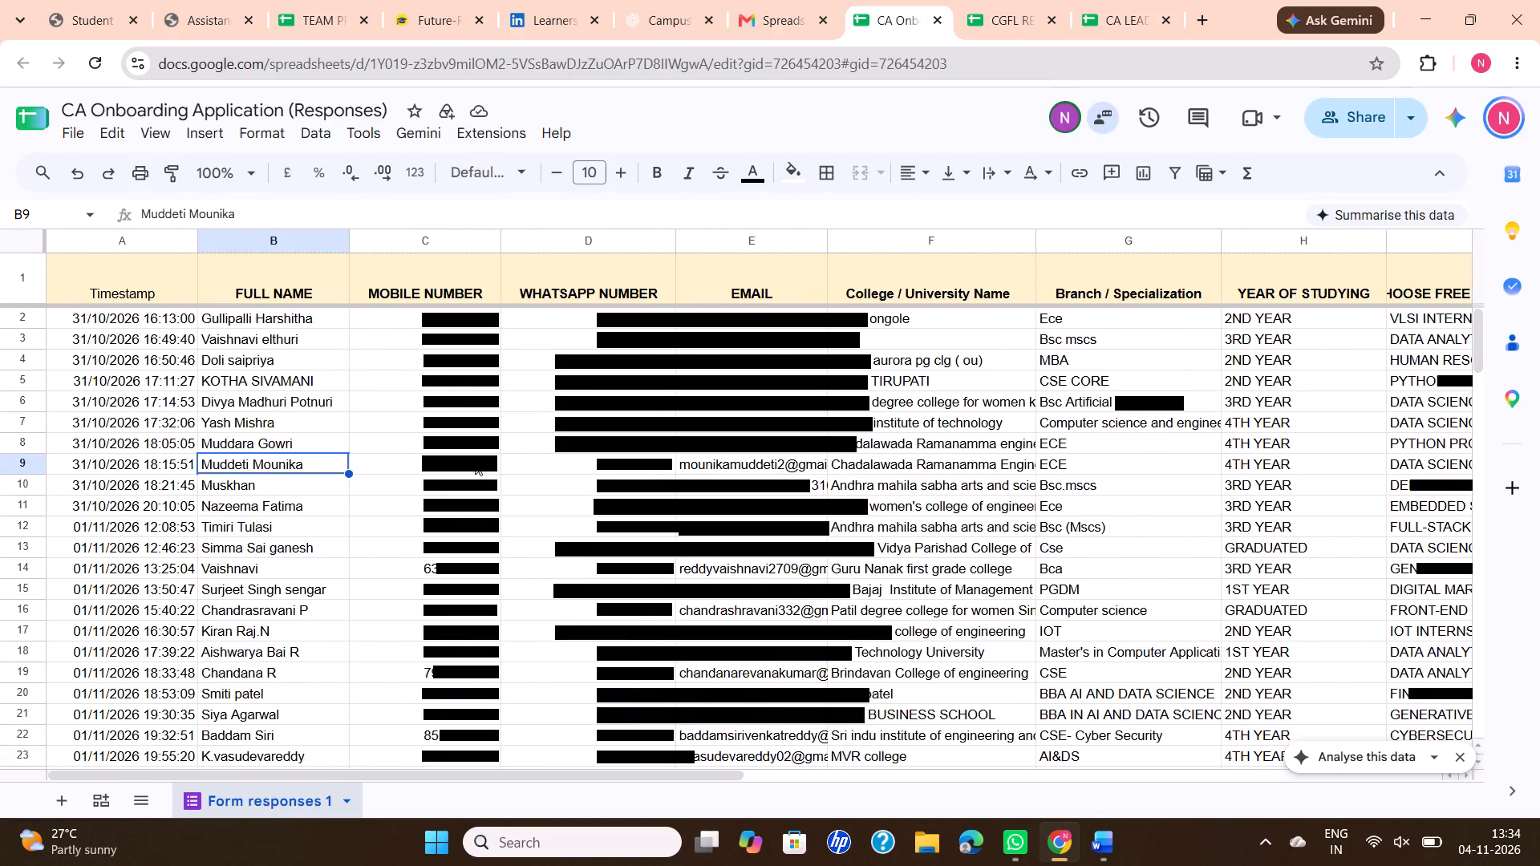
pyautogui.tripleClick(475, 461)
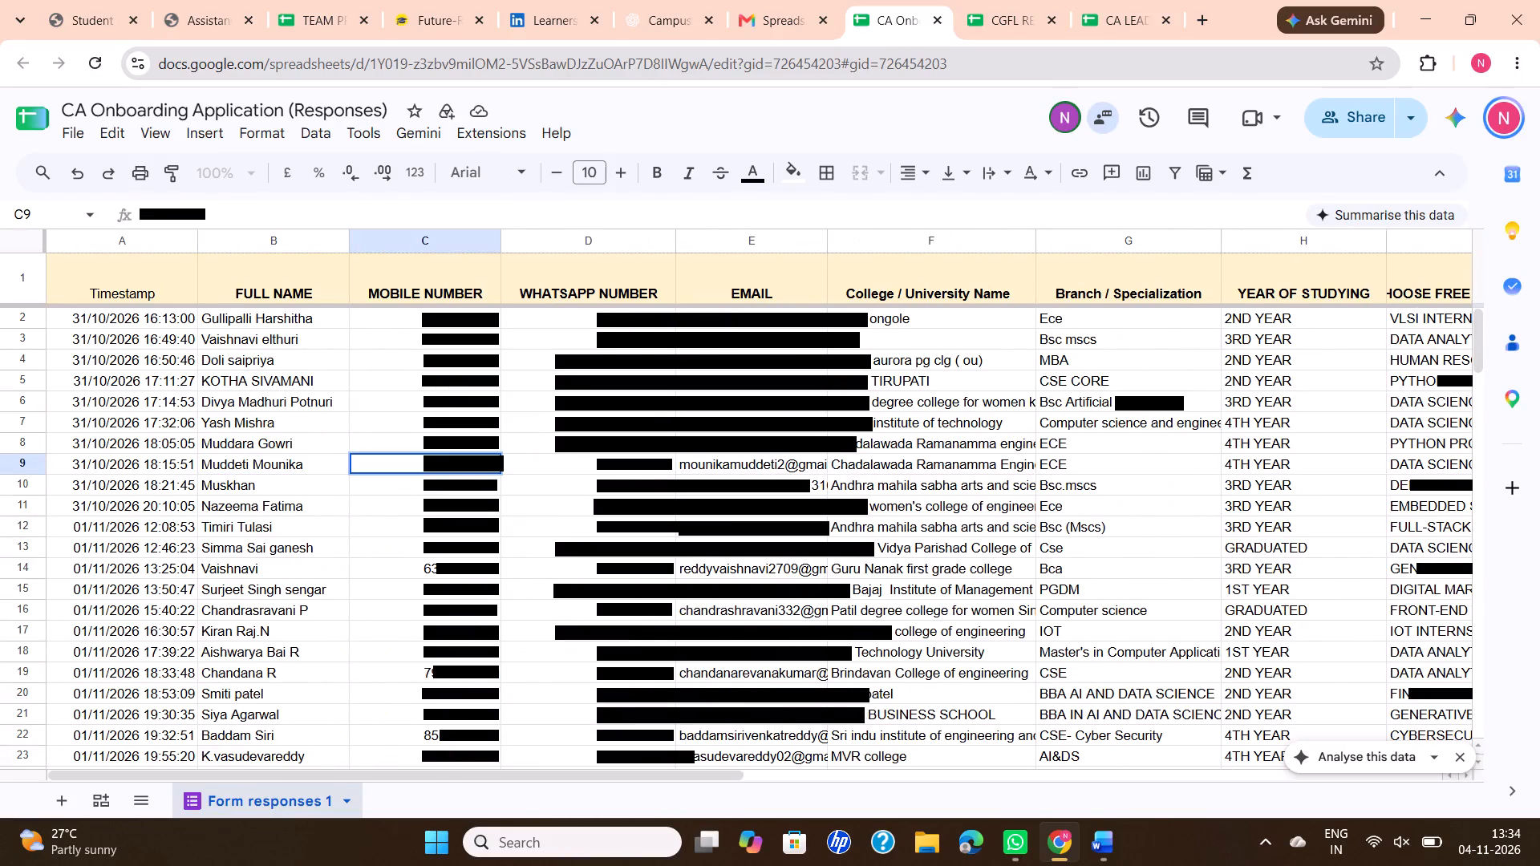
pyautogui.hotkey('ctrl', 'c')
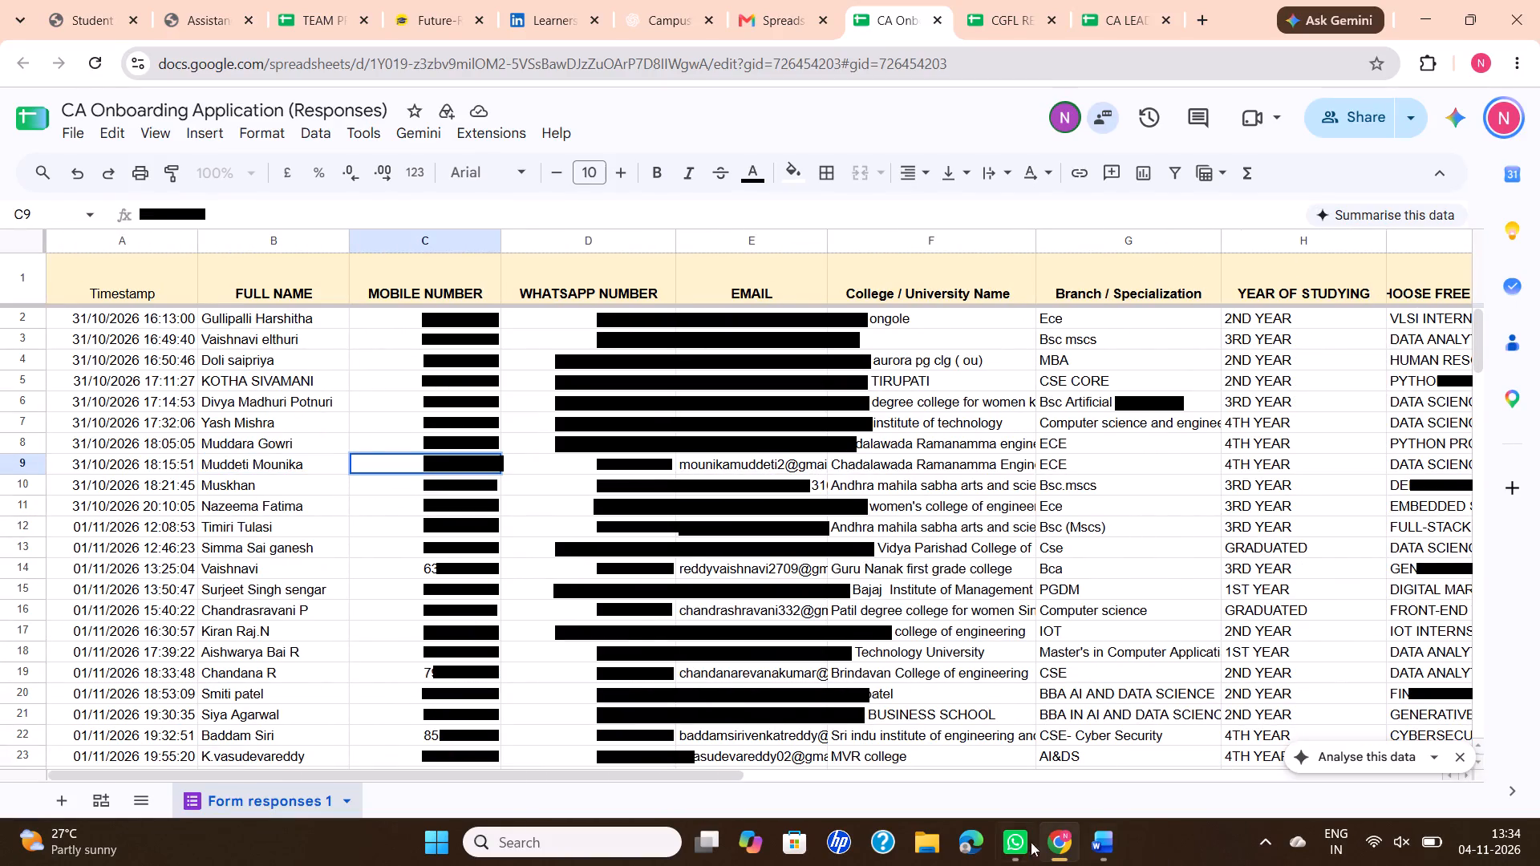
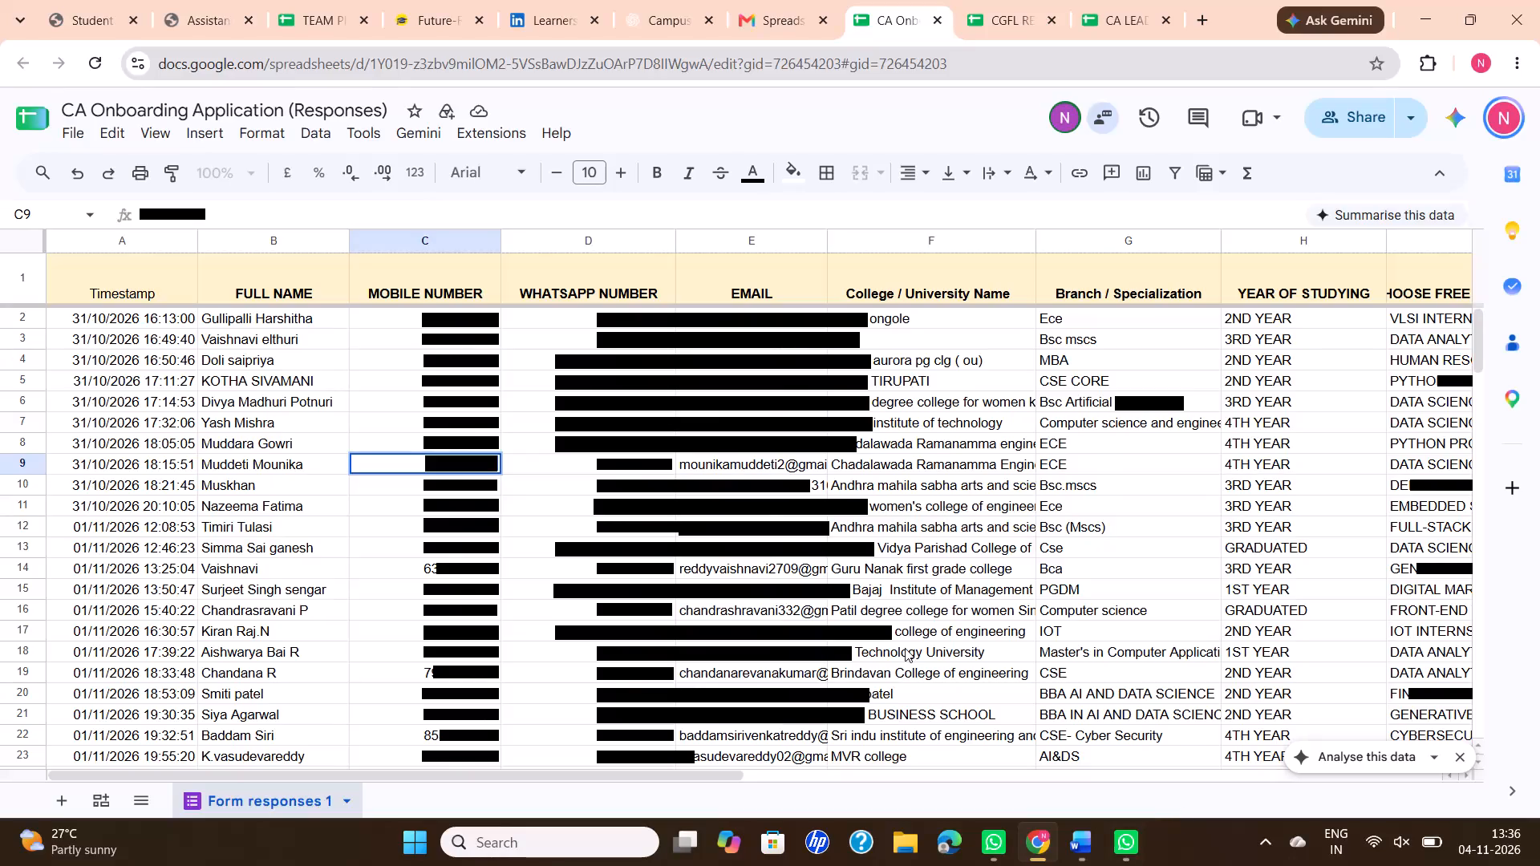
# Look up the row 11 applicant's college and mobile number in the onboarding responses.
pyautogui.click(885, 515)
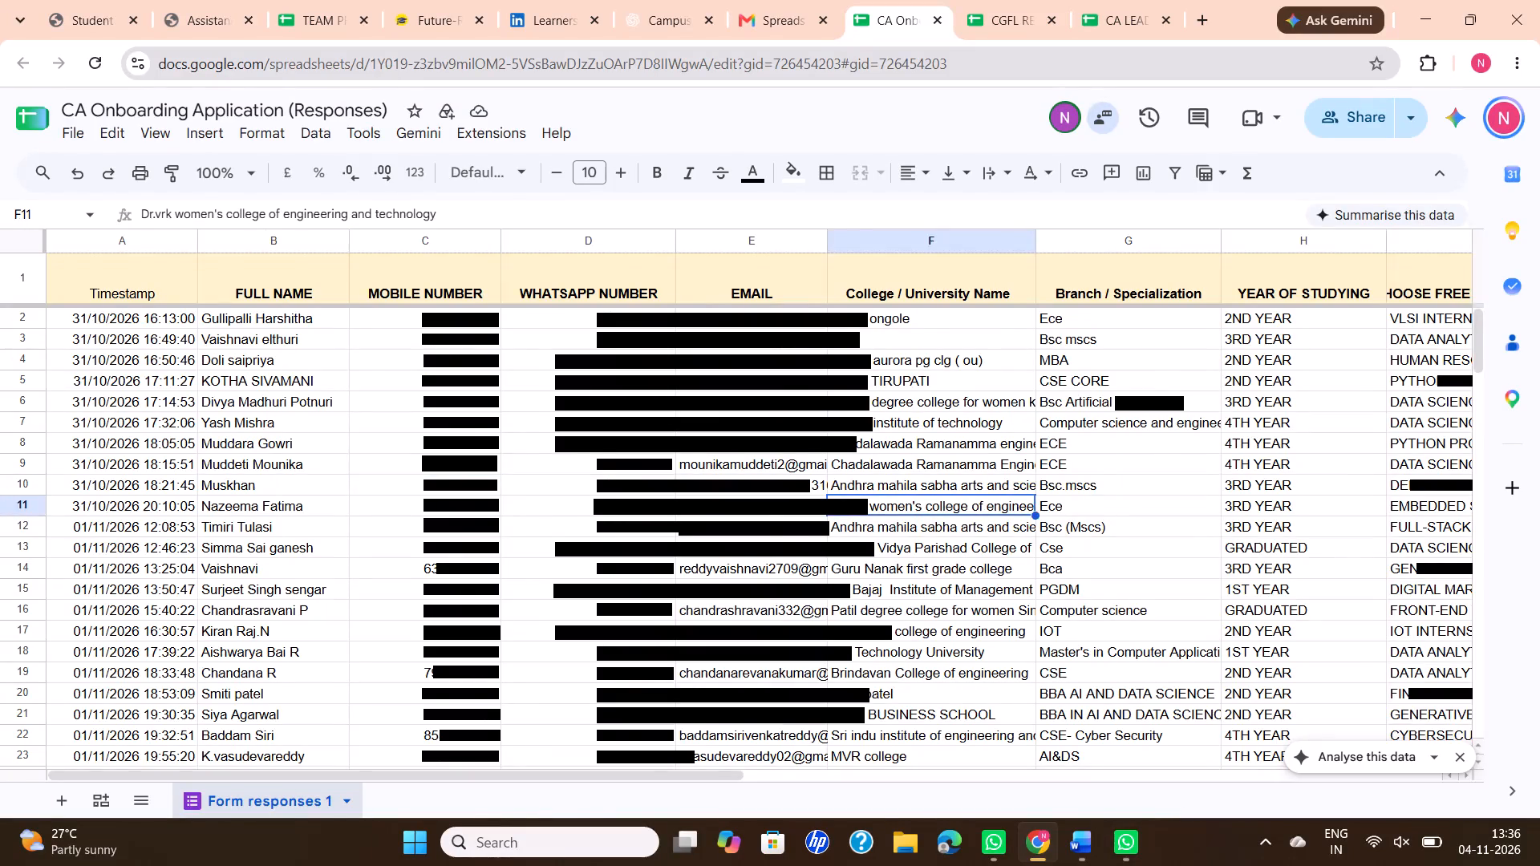
pyautogui.hscroll(-4, 885, 515)
pyautogui.hscroll(6, 885, 515)
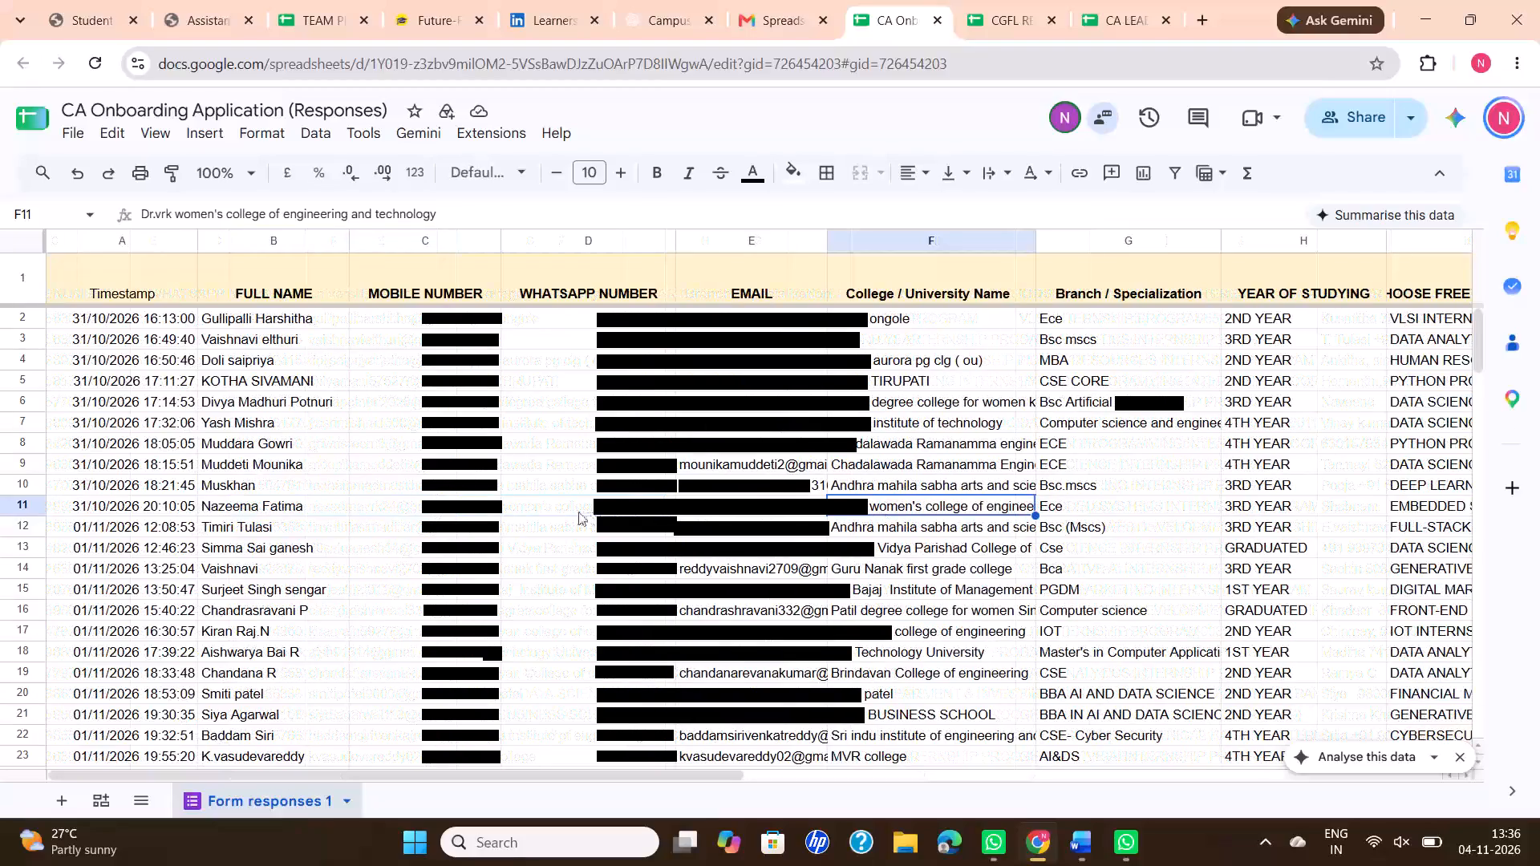
pyautogui.click(444, 511)
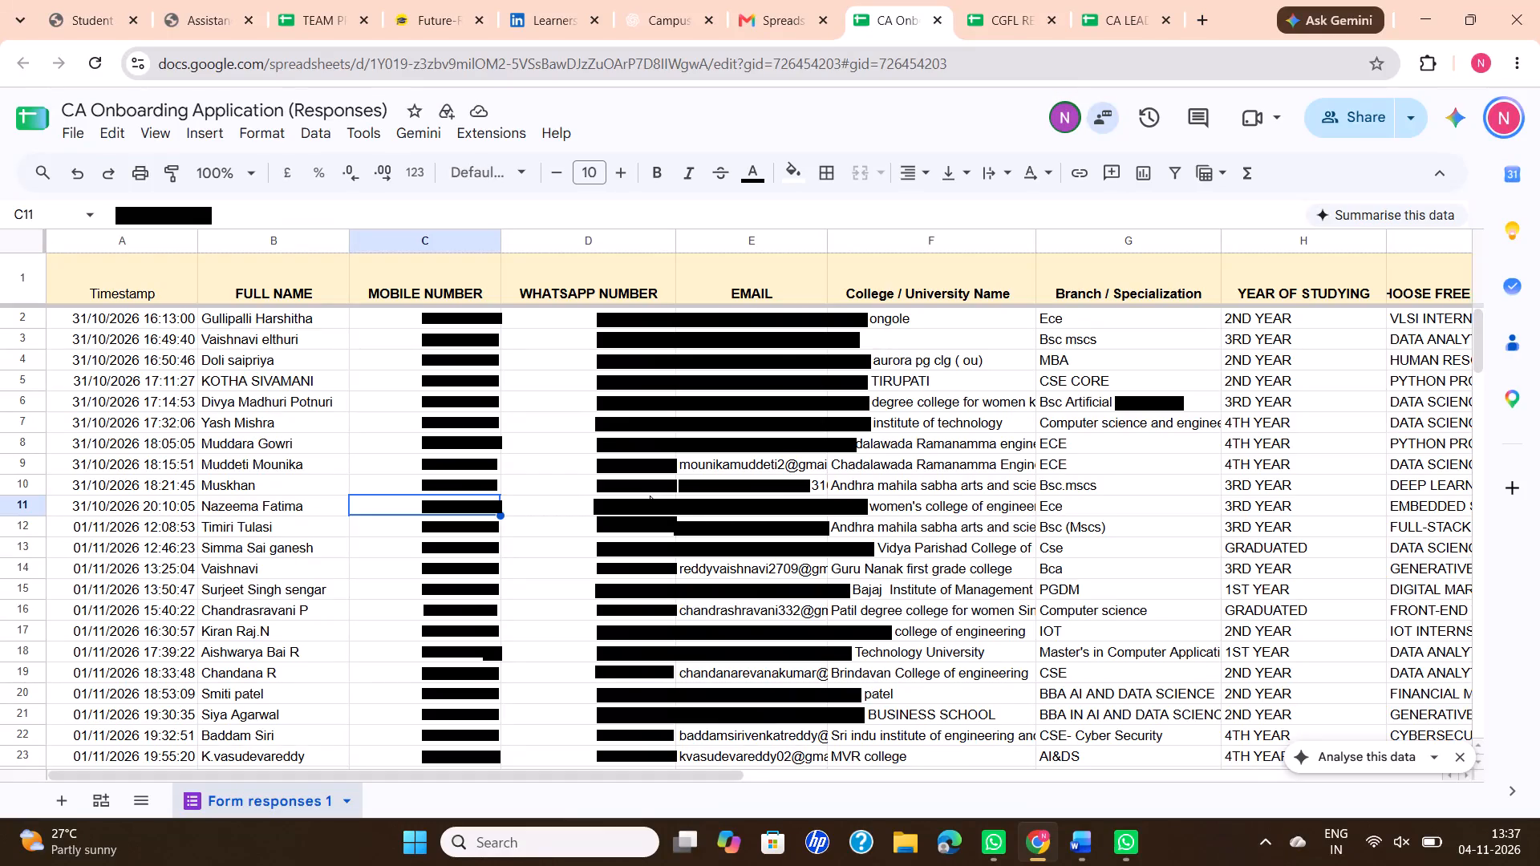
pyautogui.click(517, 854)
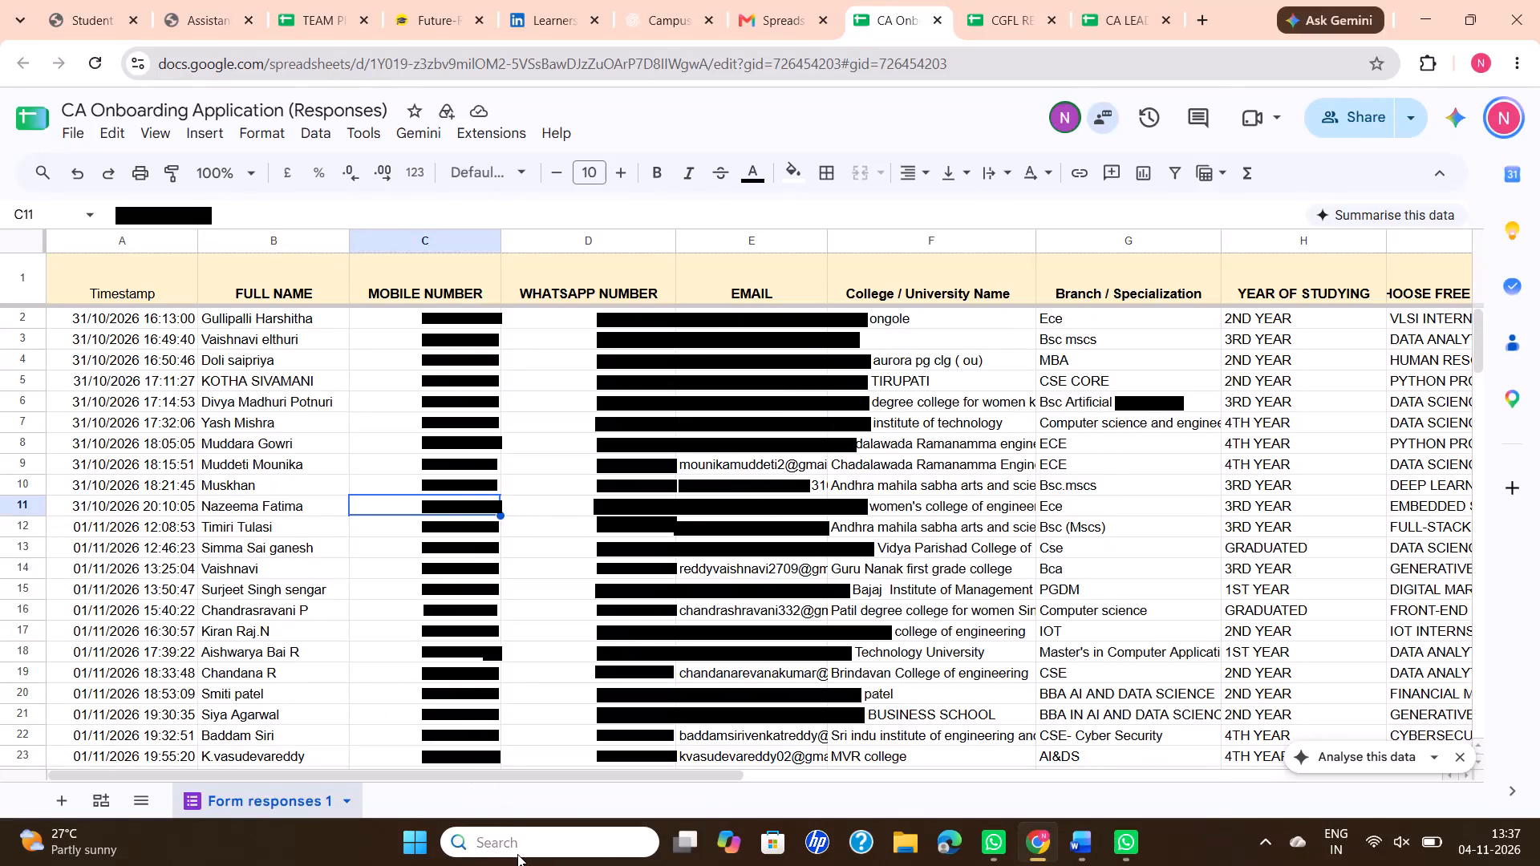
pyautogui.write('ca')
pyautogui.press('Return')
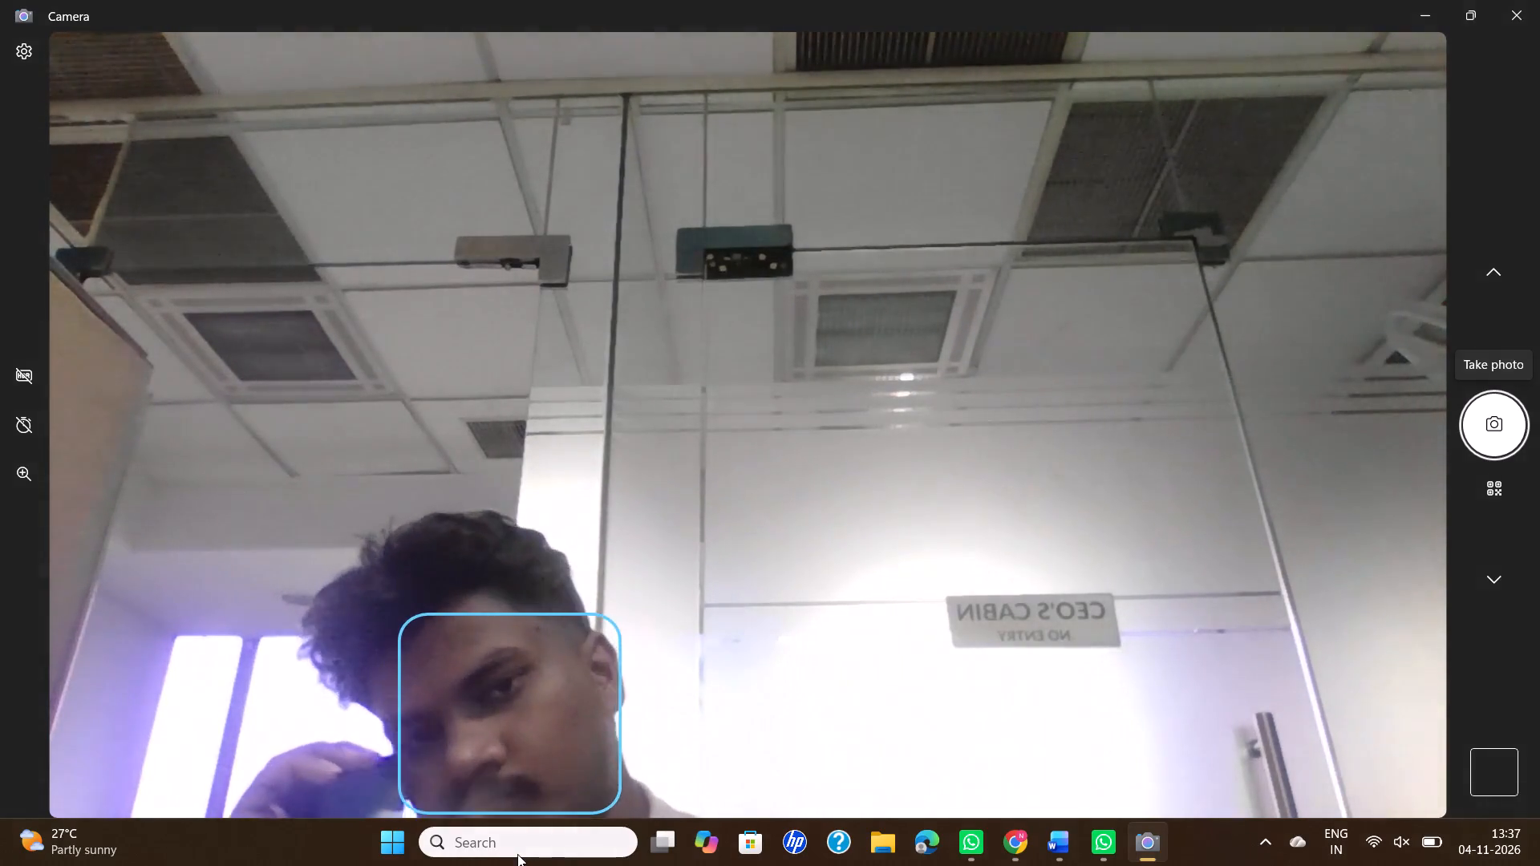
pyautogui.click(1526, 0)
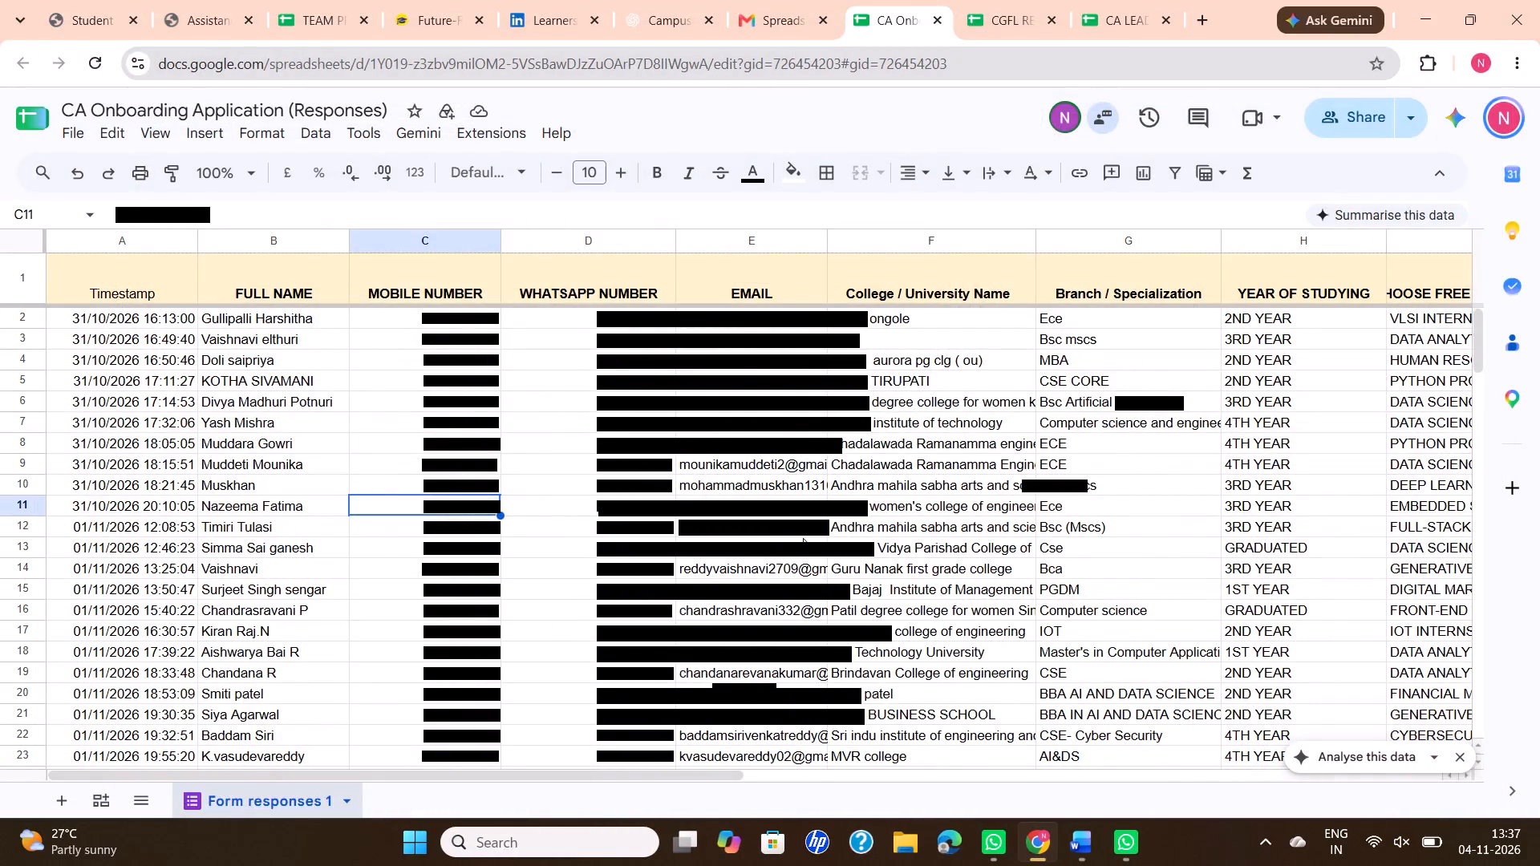
# Review the referred friends and lead gen BD names across the onboarding responses down to row 42, including rows 13 and 28.
pyautogui.scroll(-1, 803, 538)
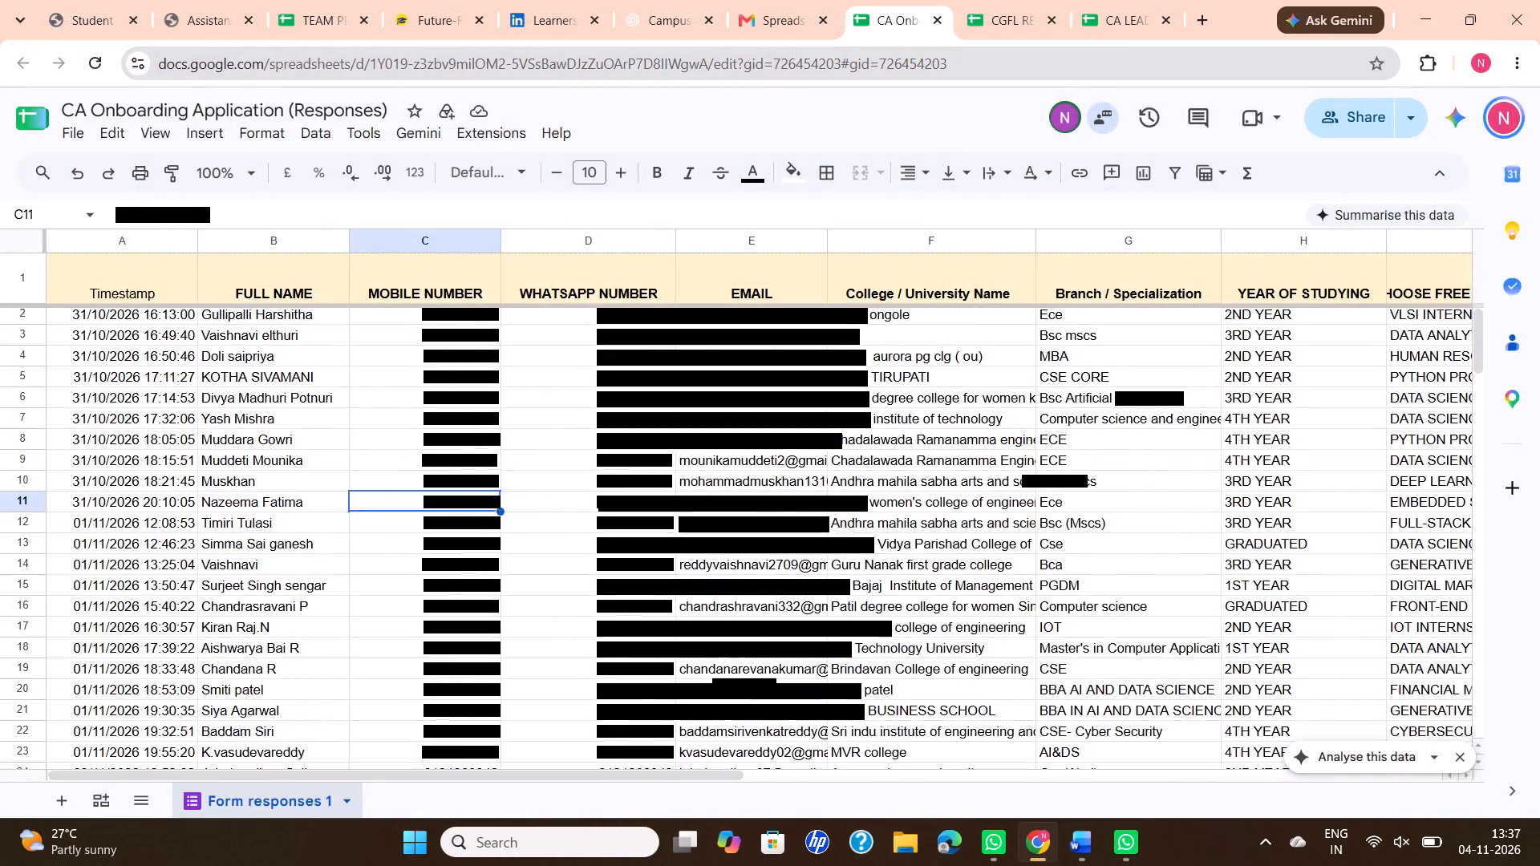
pyautogui.scroll(-1, 803, 538)
pyautogui.hscroll(-2, 889, 605)
pyautogui.scroll(2, 889, 605)
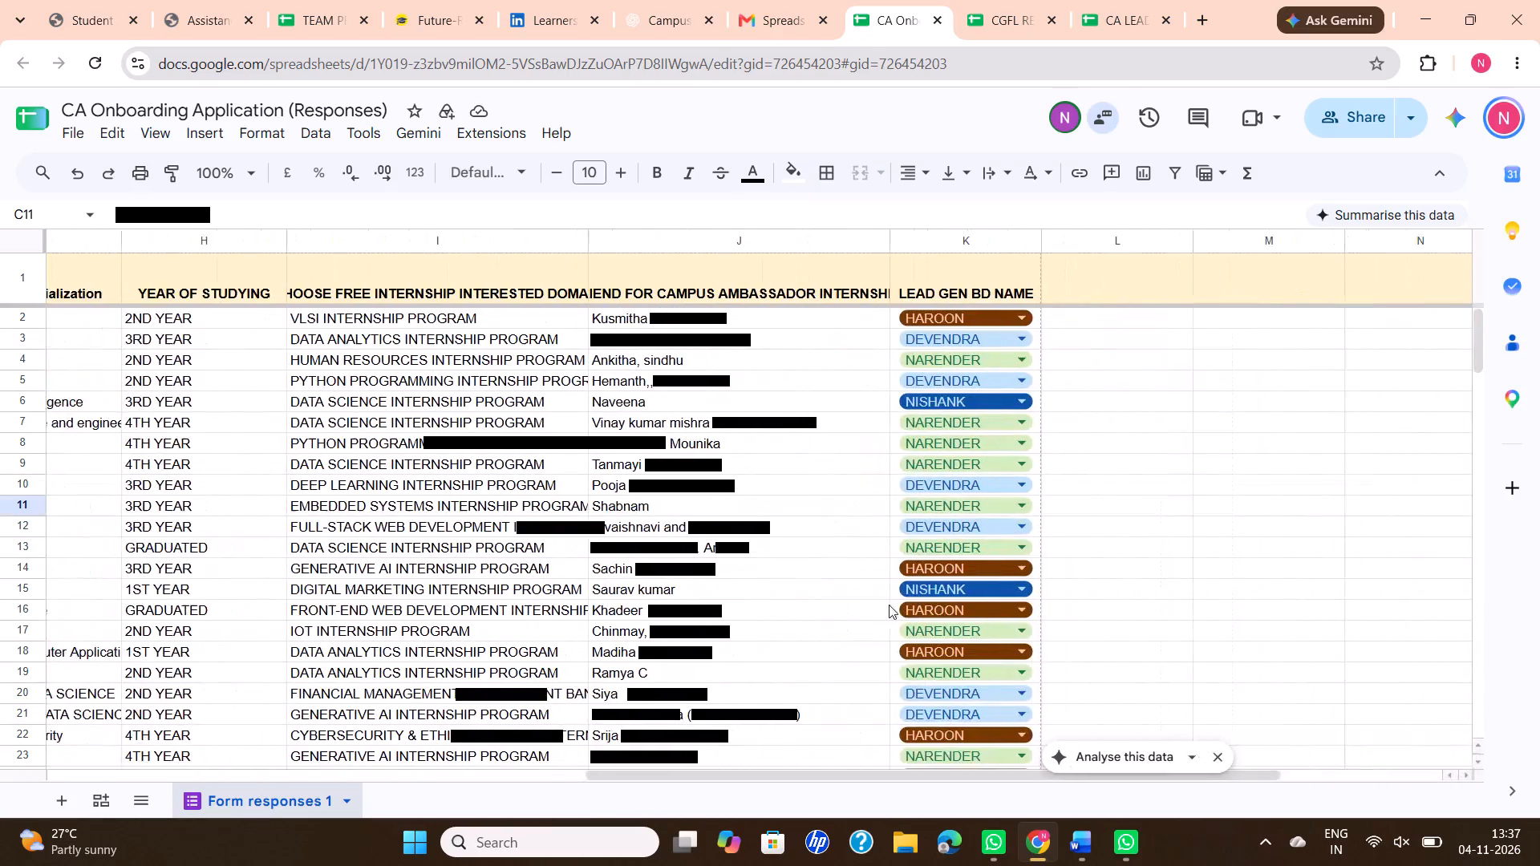
pyautogui.click(604, 539)
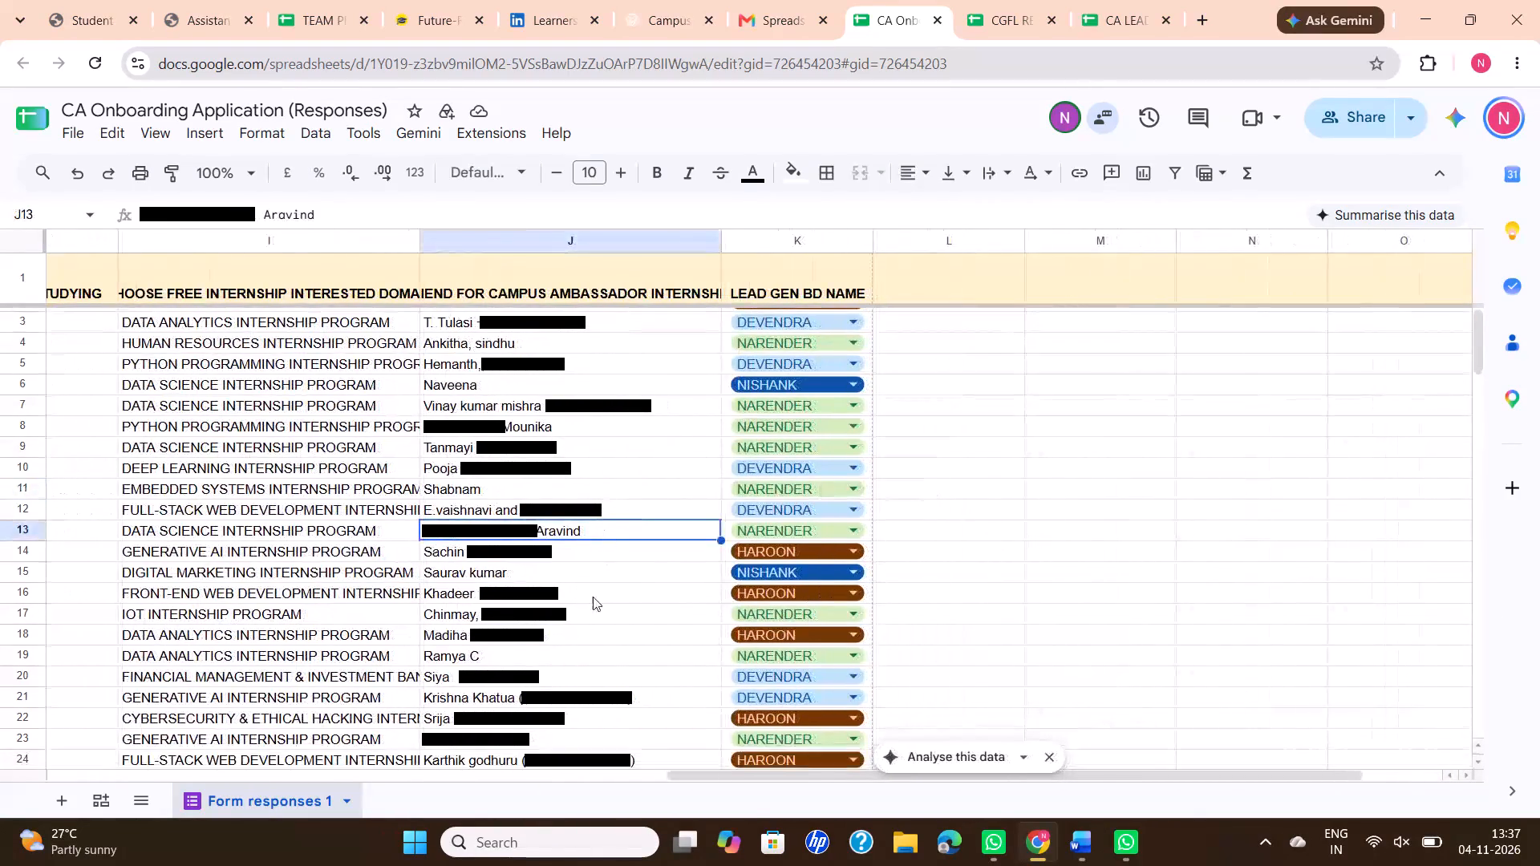
pyautogui.scroll(-3, 586, 642)
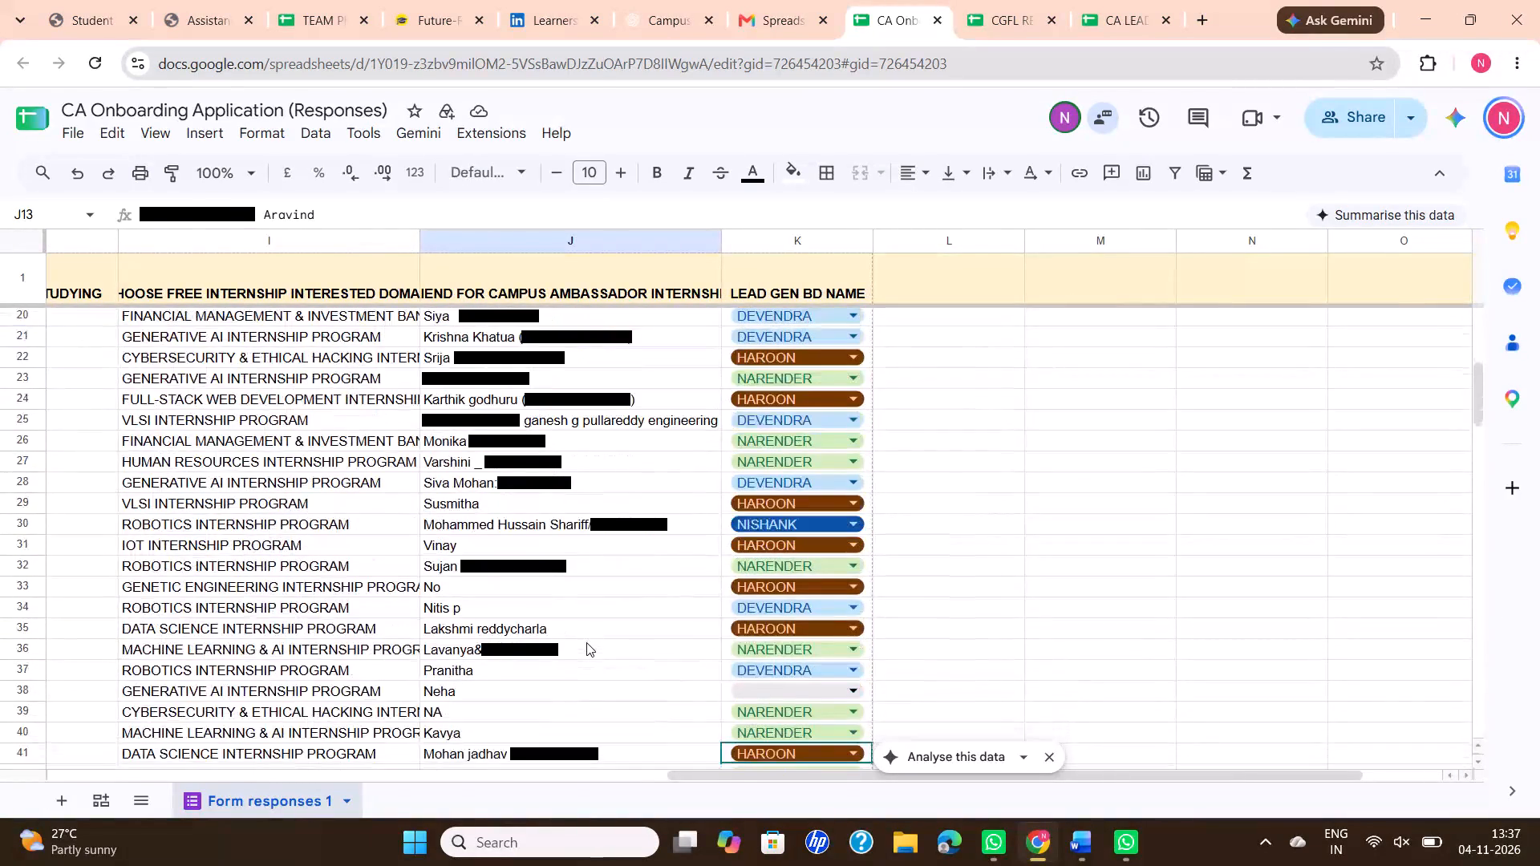
pyautogui.scroll(-1, 586, 642)
pyautogui.scroll(1, 586, 642)
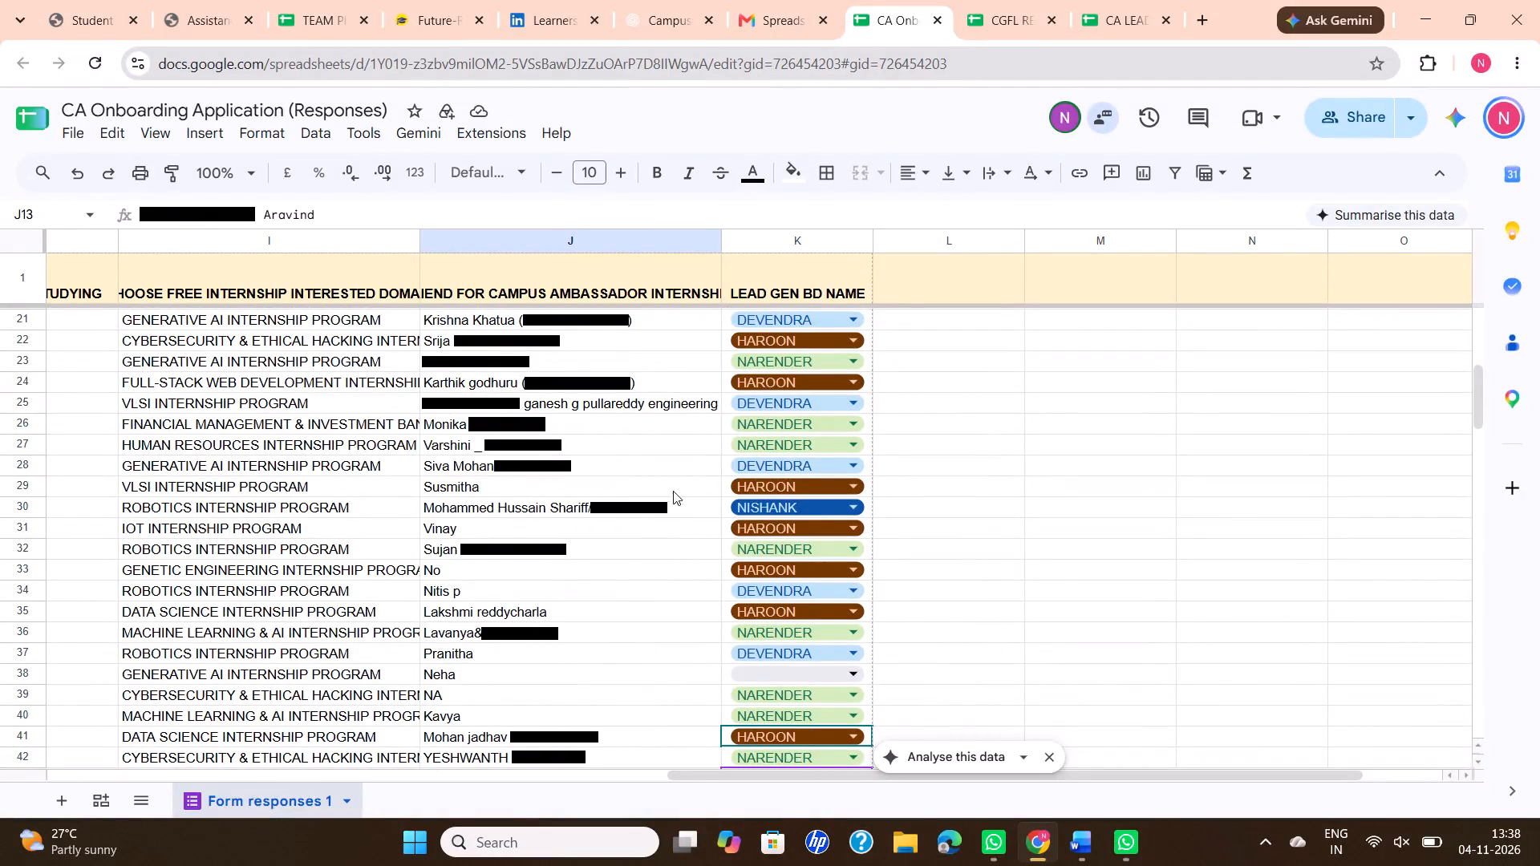
pyautogui.click(655, 469)
pyautogui.hscroll(5, 655, 469)
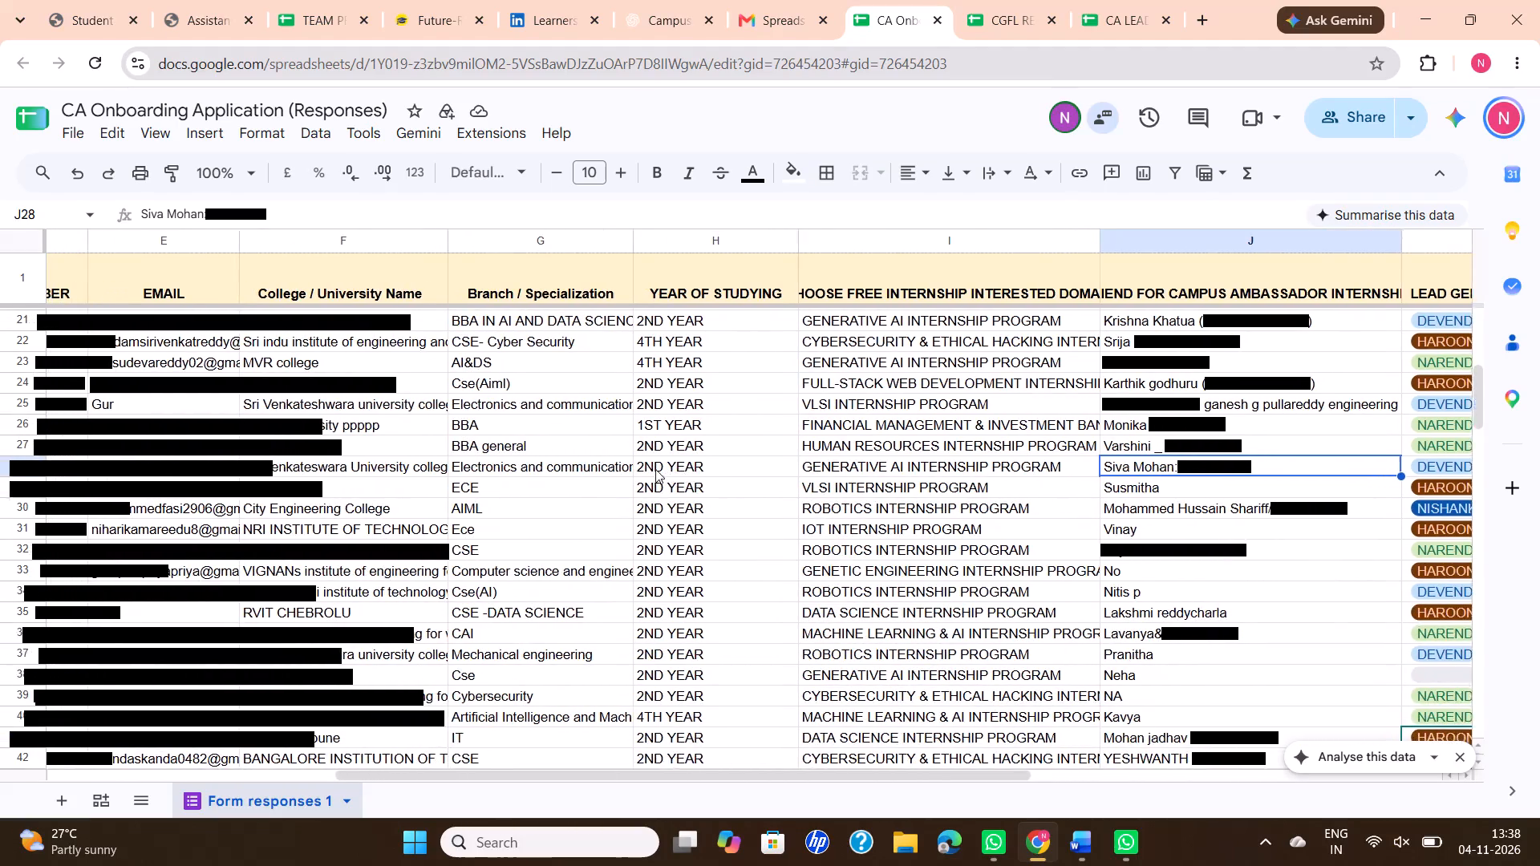
pyautogui.hscroll(5, 655, 469)
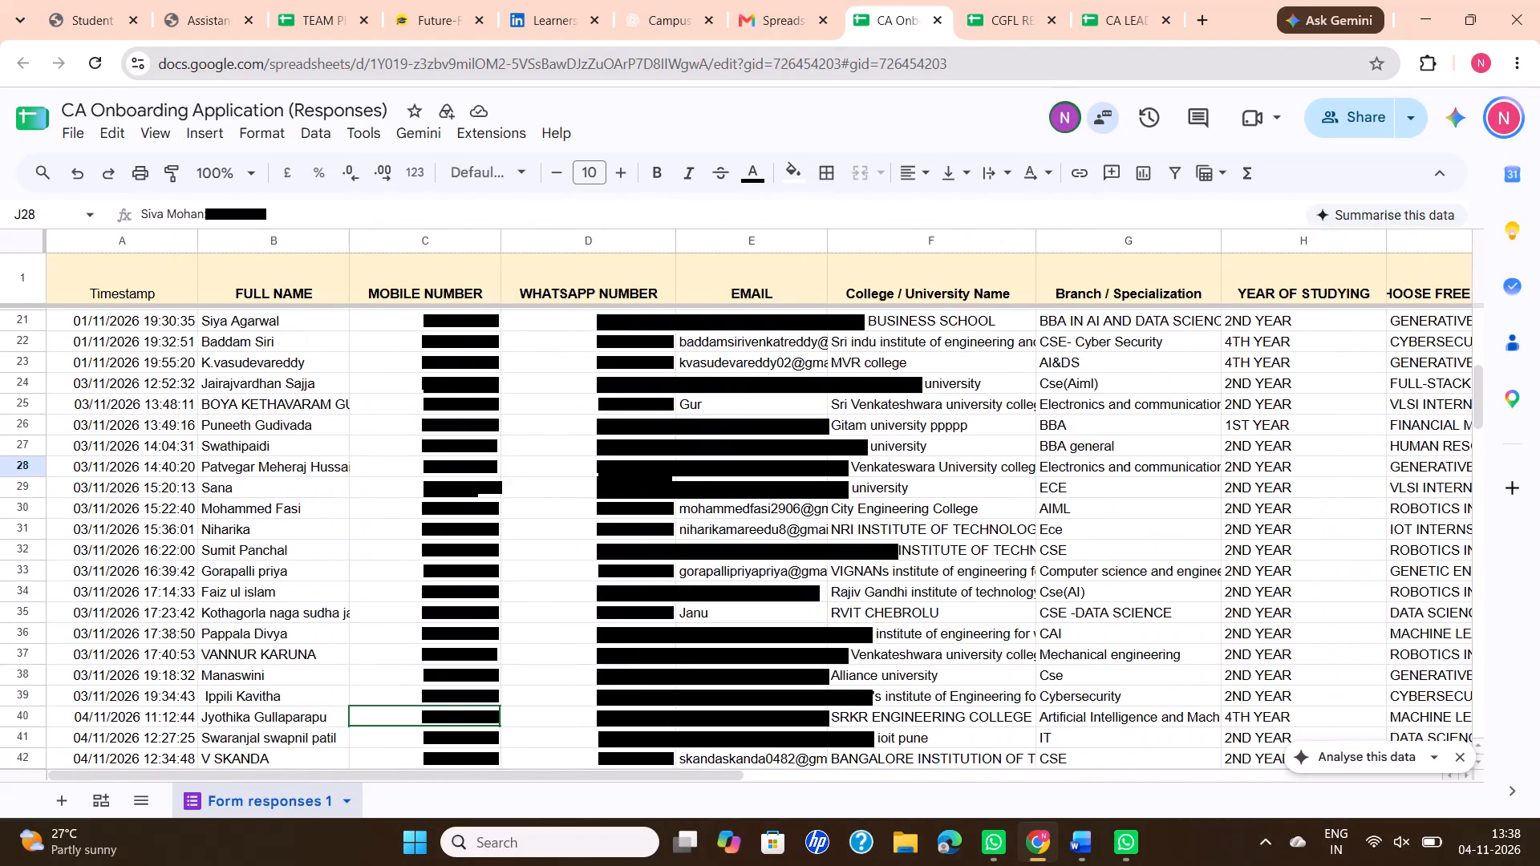
pyautogui.hscroll(-6, 655, 469)
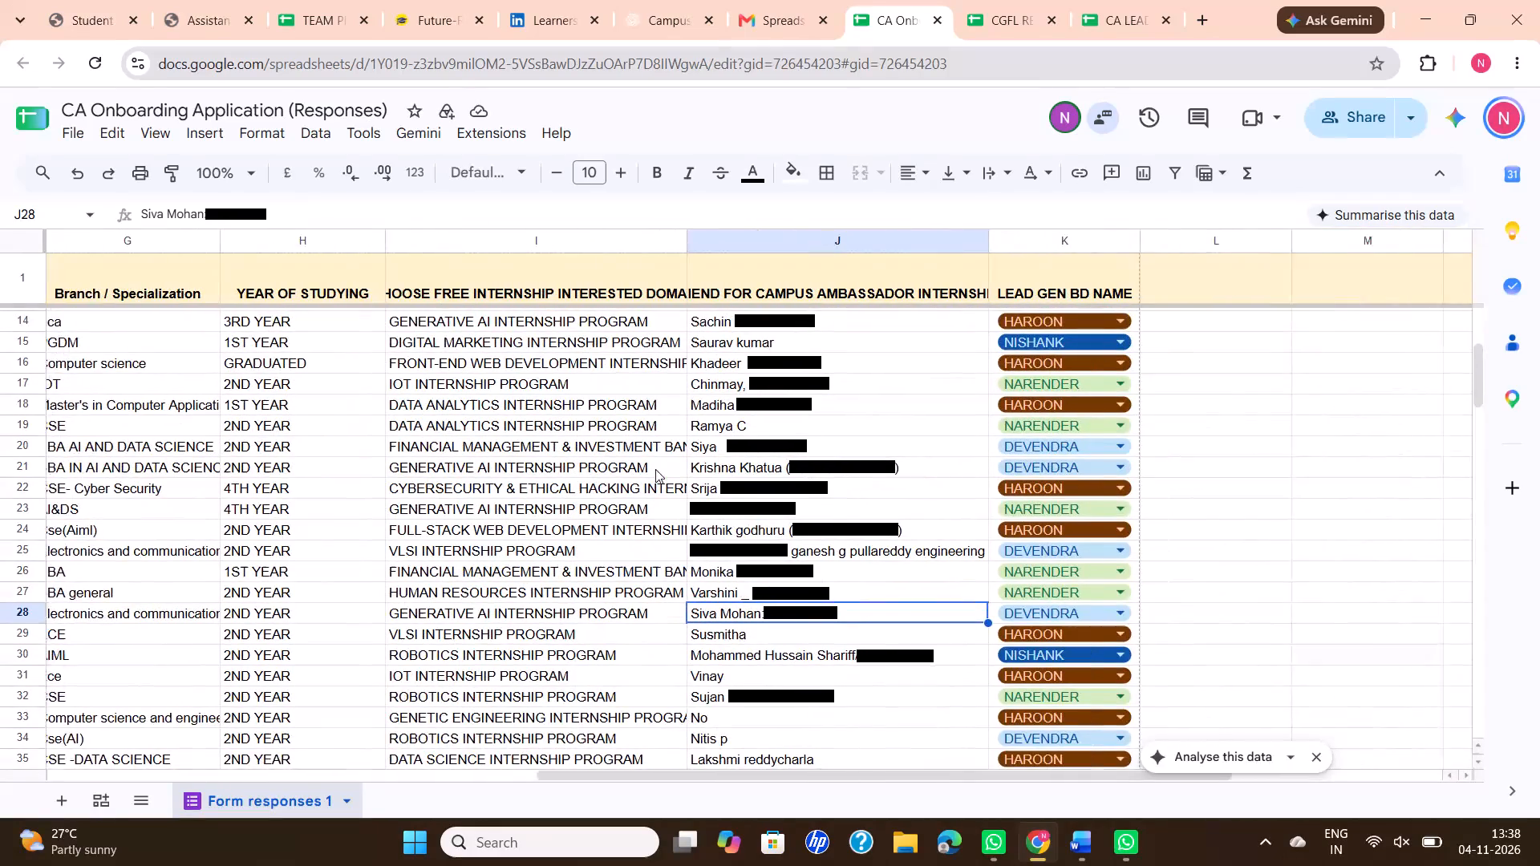
pyautogui.scroll(-1, 655, 469)
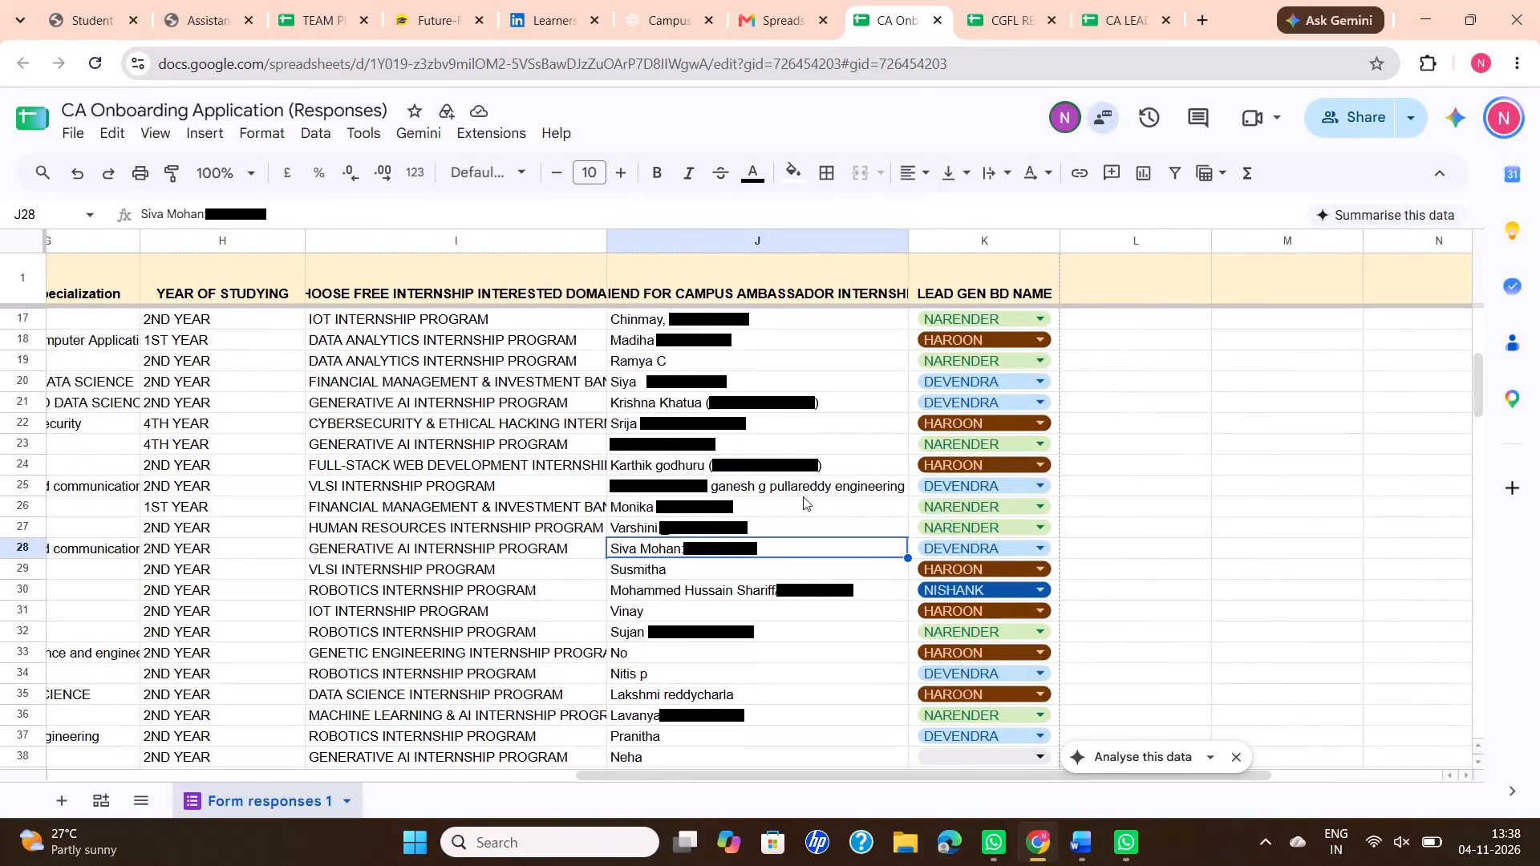
pyautogui.click(995, 6)
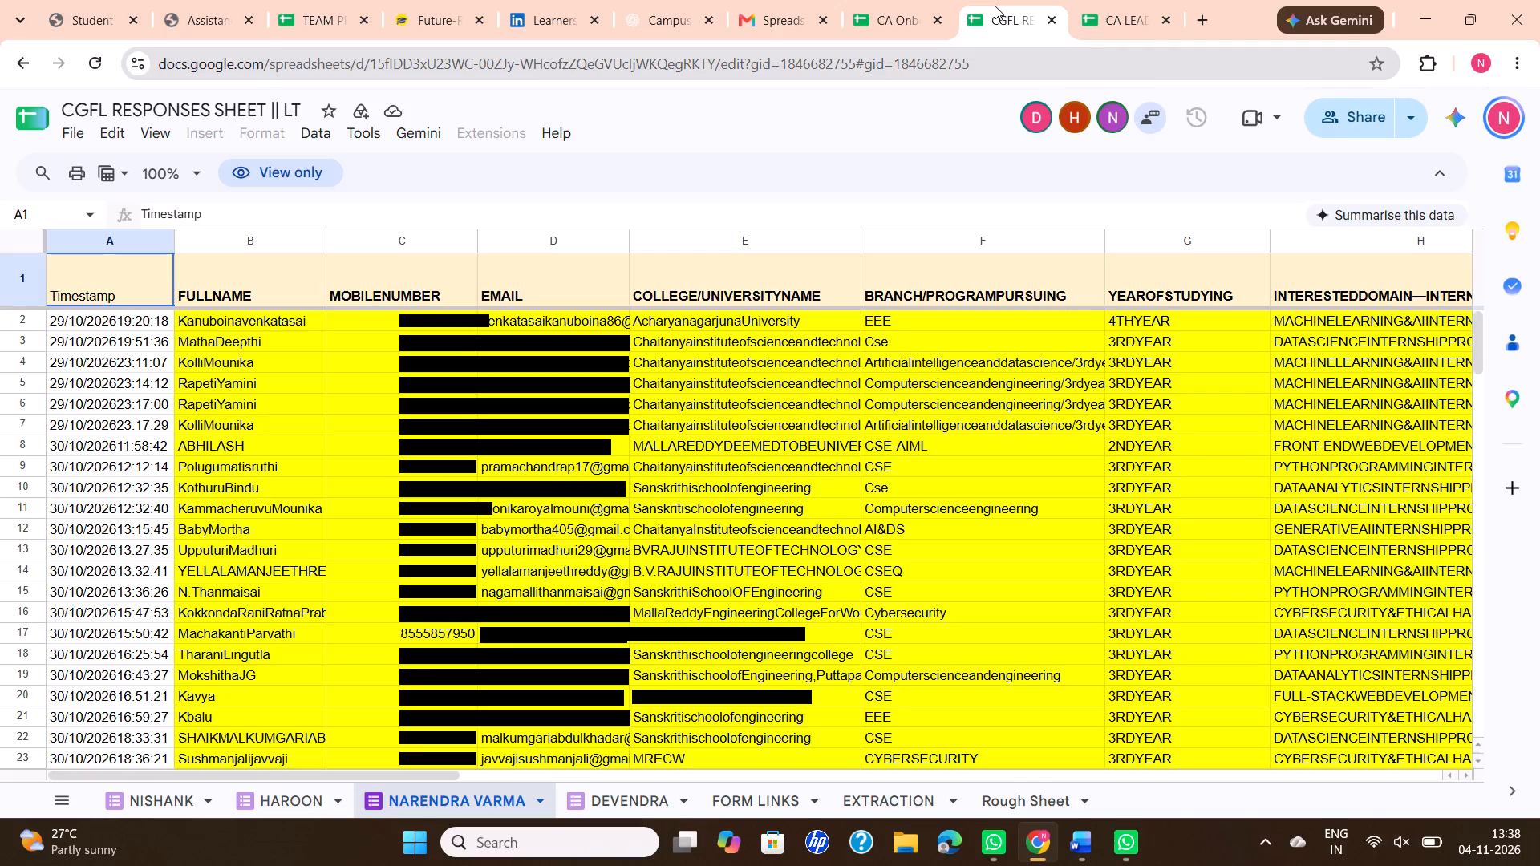
pyautogui.hscroll(-12, 995, 6)
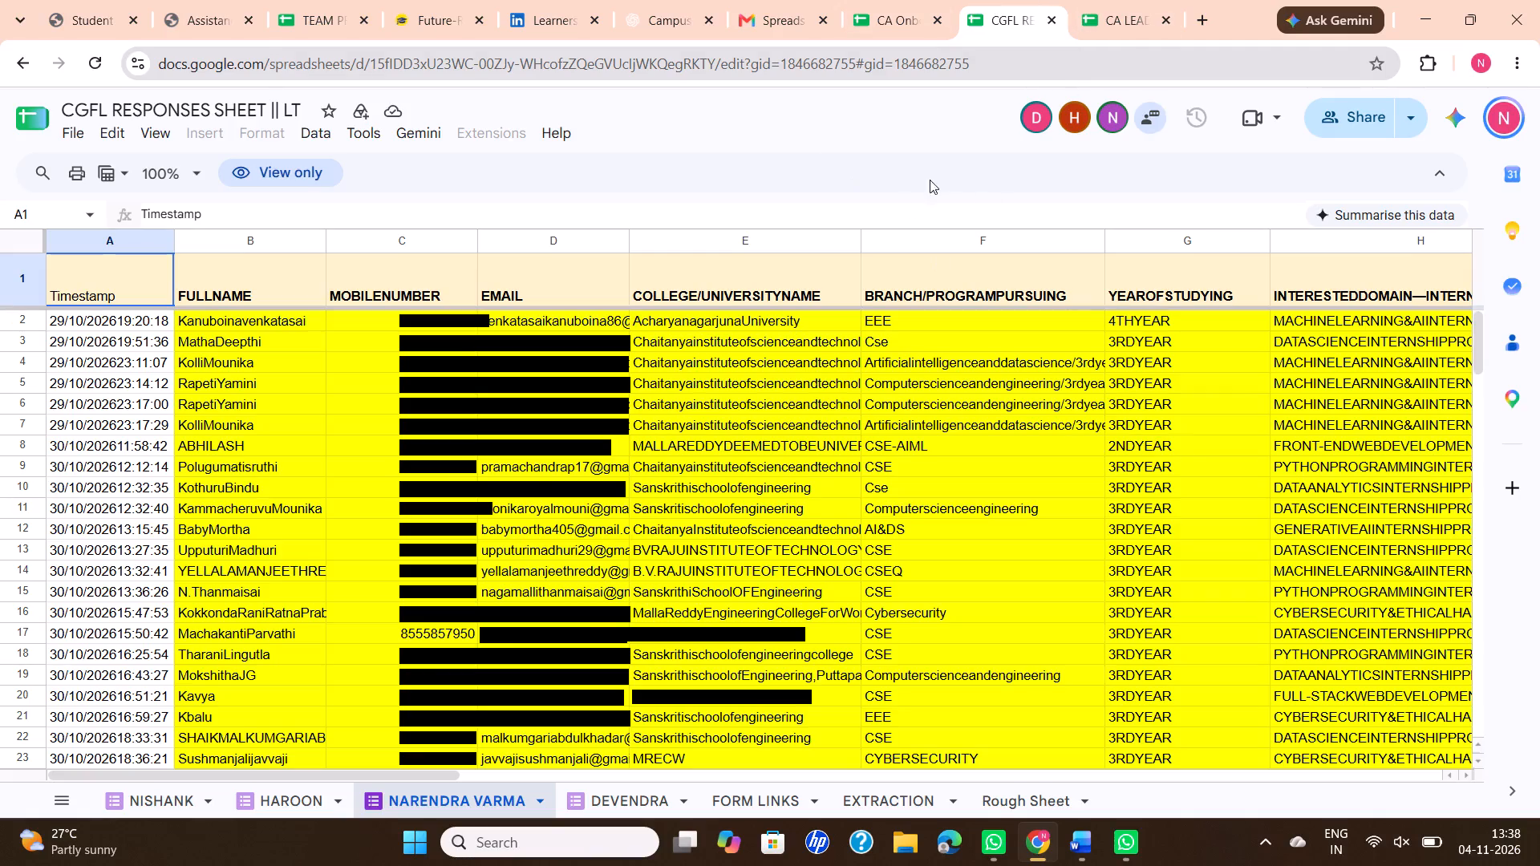
pyautogui.scroll(-3, 861, 414)
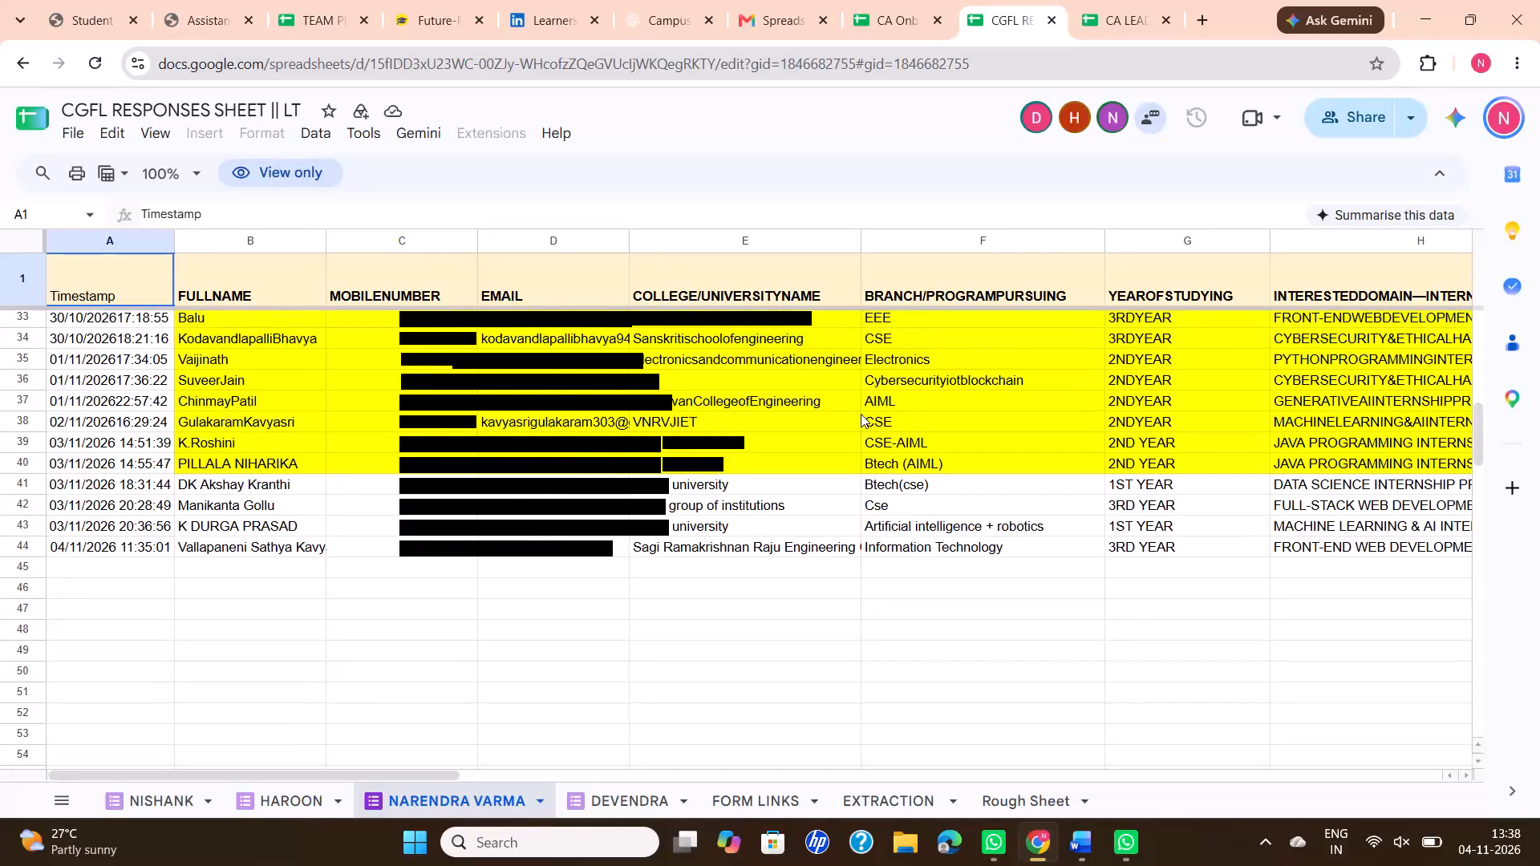
pyautogui.scroll(1, 679, 553)
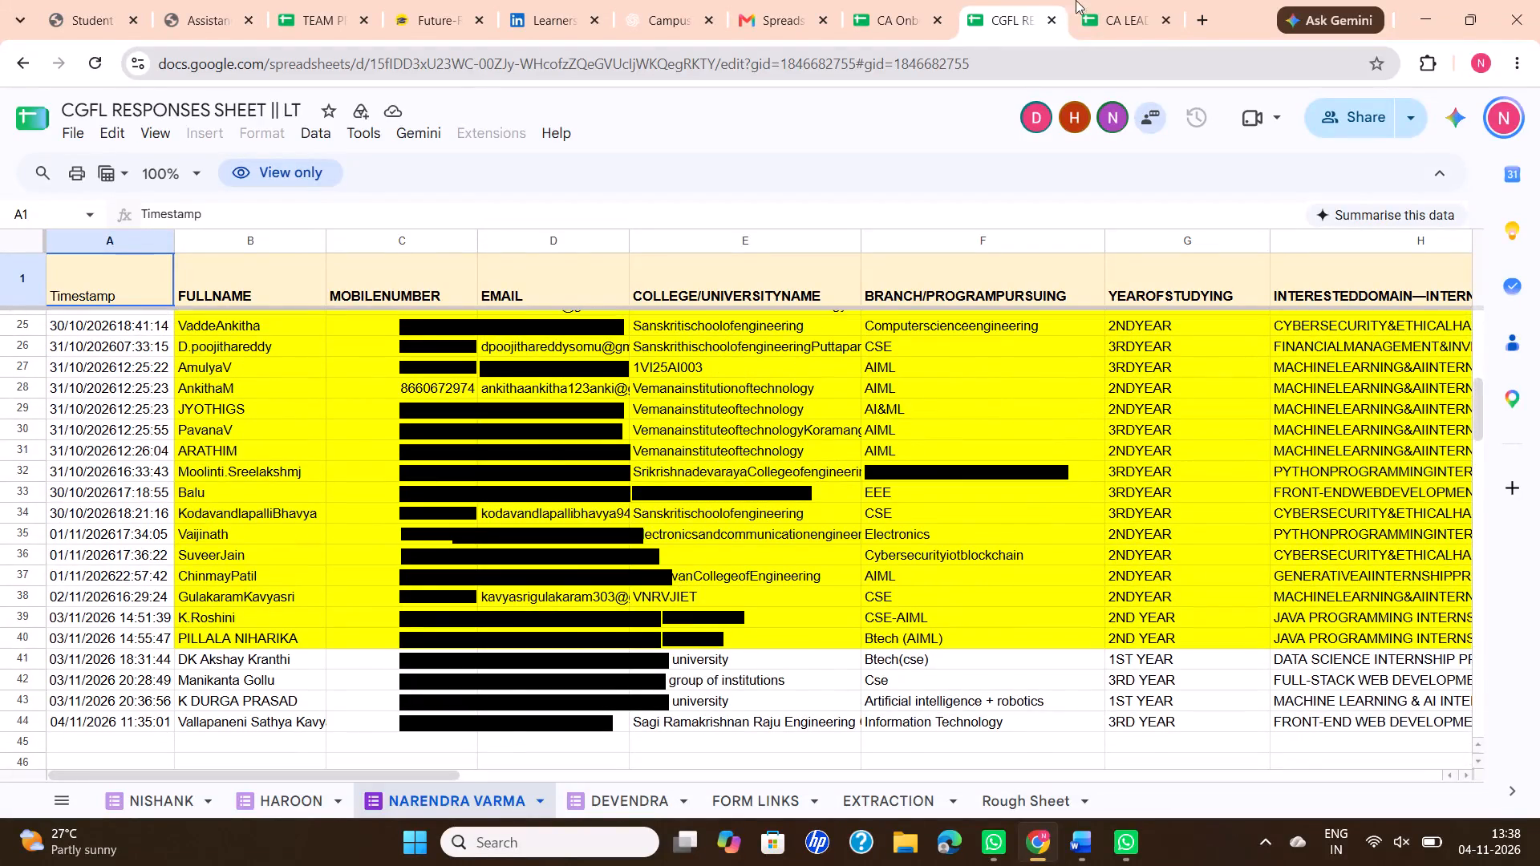
pyautogui.click(1103, 15)
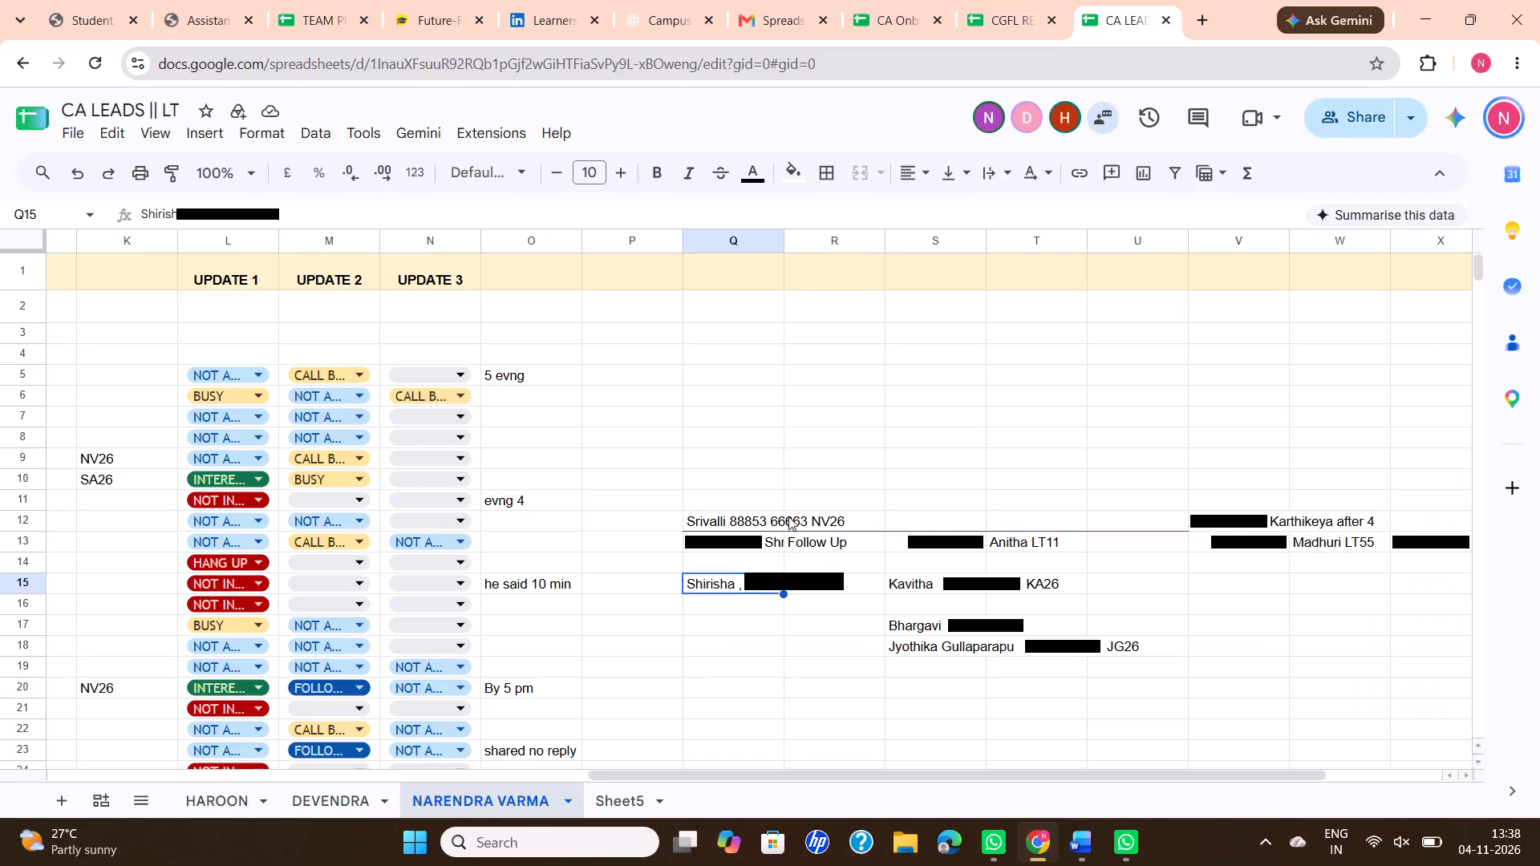
pyautogui.scroll(-7, 885, 581)
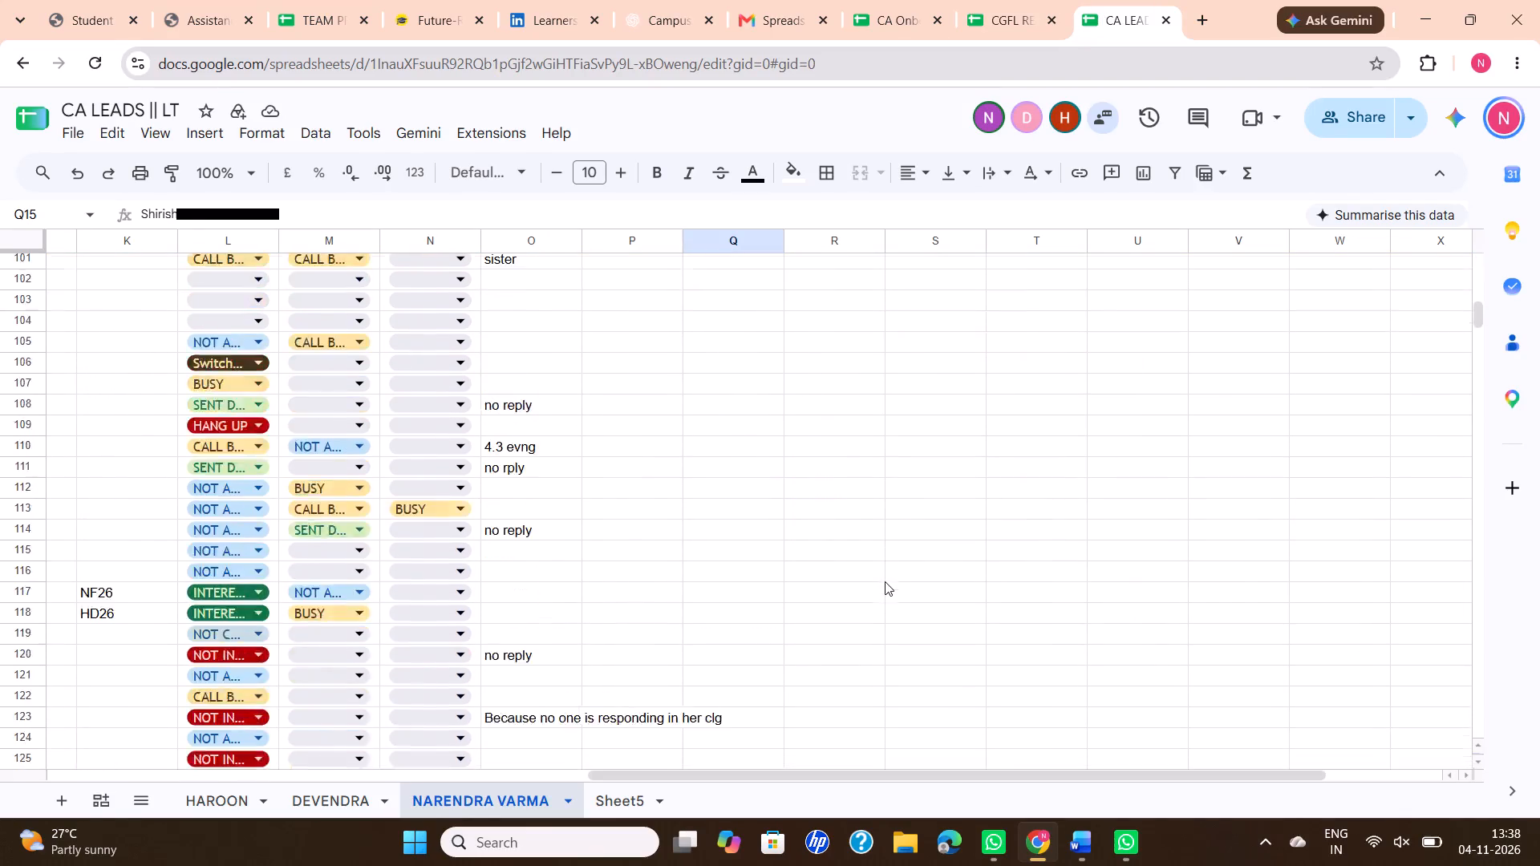
pyautogui.scroll(-4, 885, 581)
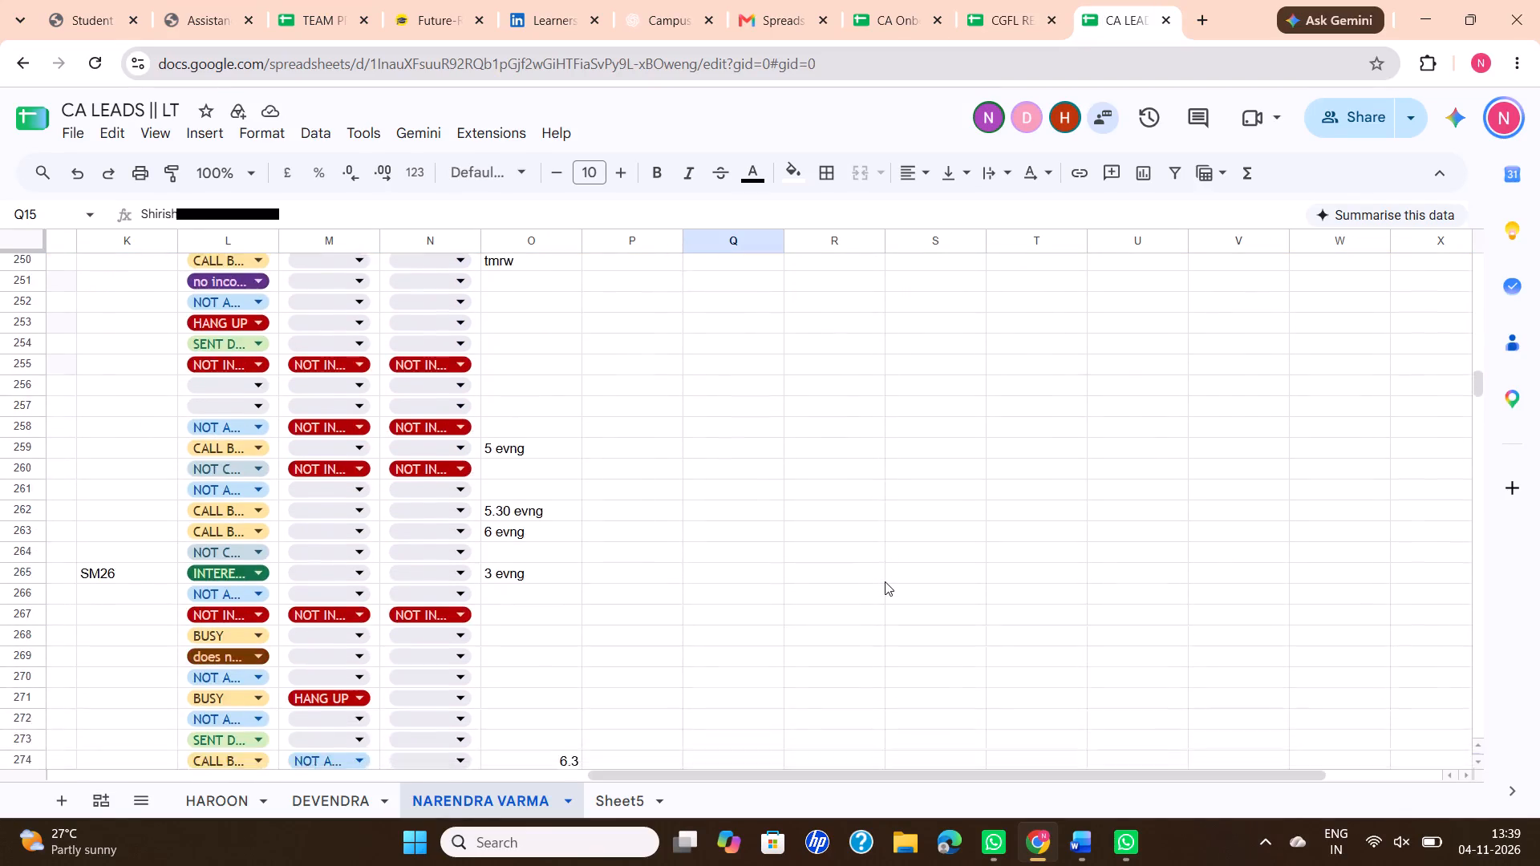
pyautogui.scroll(-2, 885, 581)
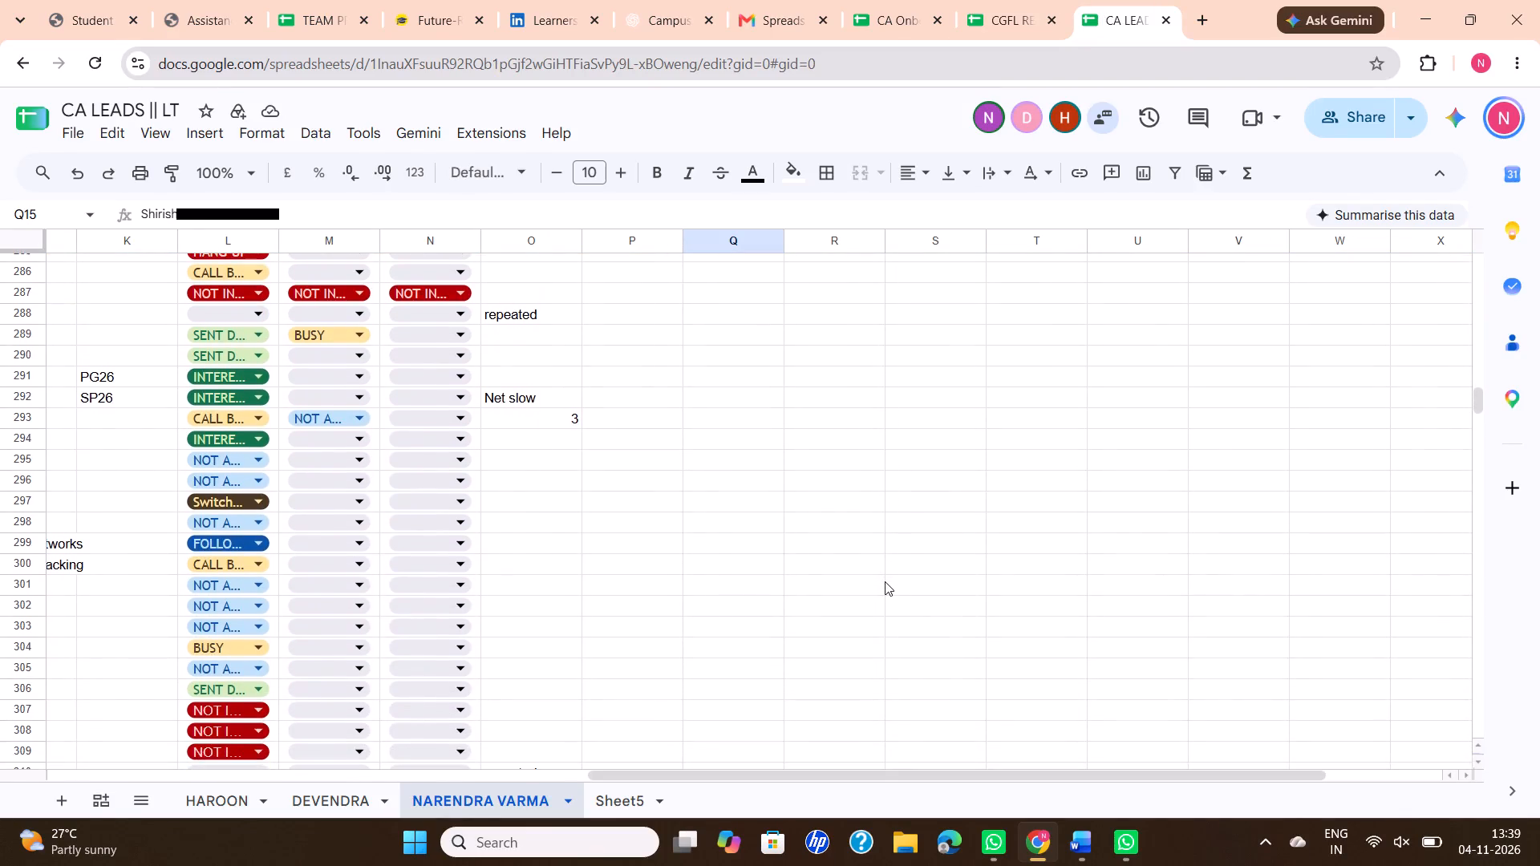
pyautogui.scroll(-1, 885, 581)
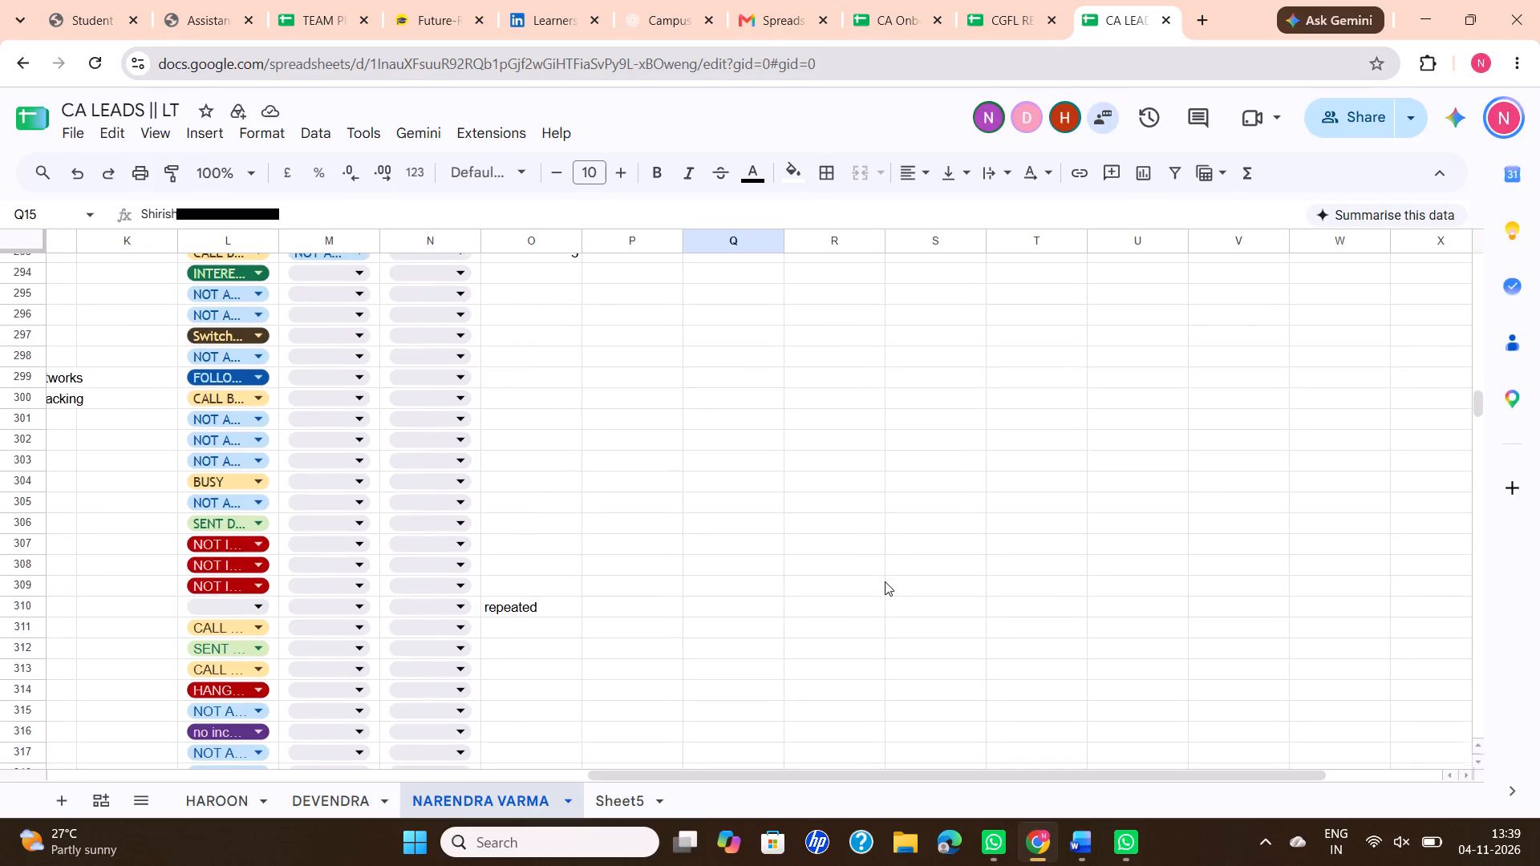
pyautogui.scroll(-3, 791, 570)
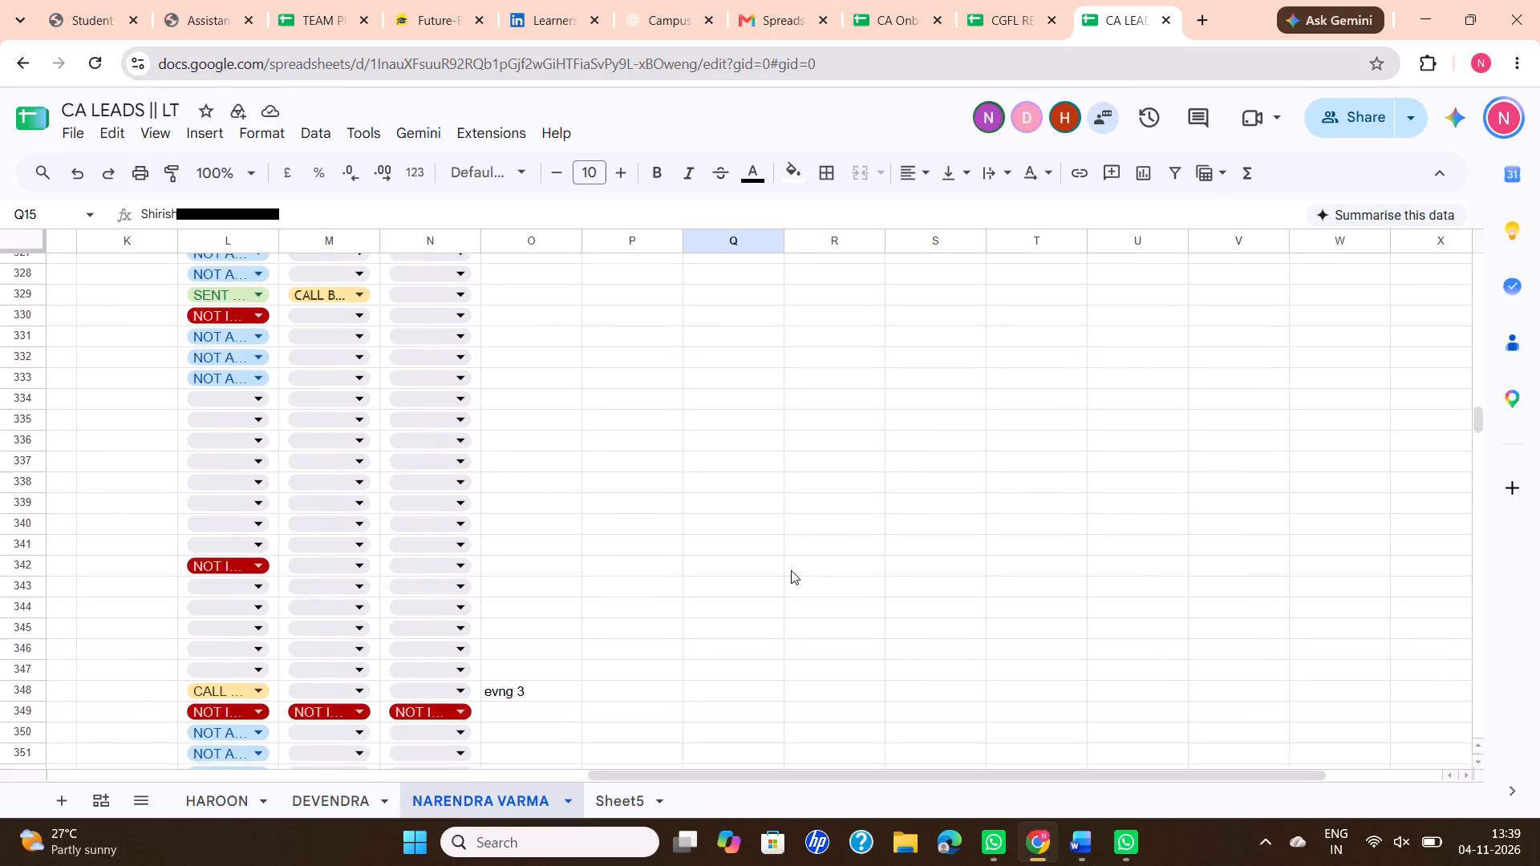
pyautogui.scroll(-2, 791, 570)
pyautogui.click(247, 476)
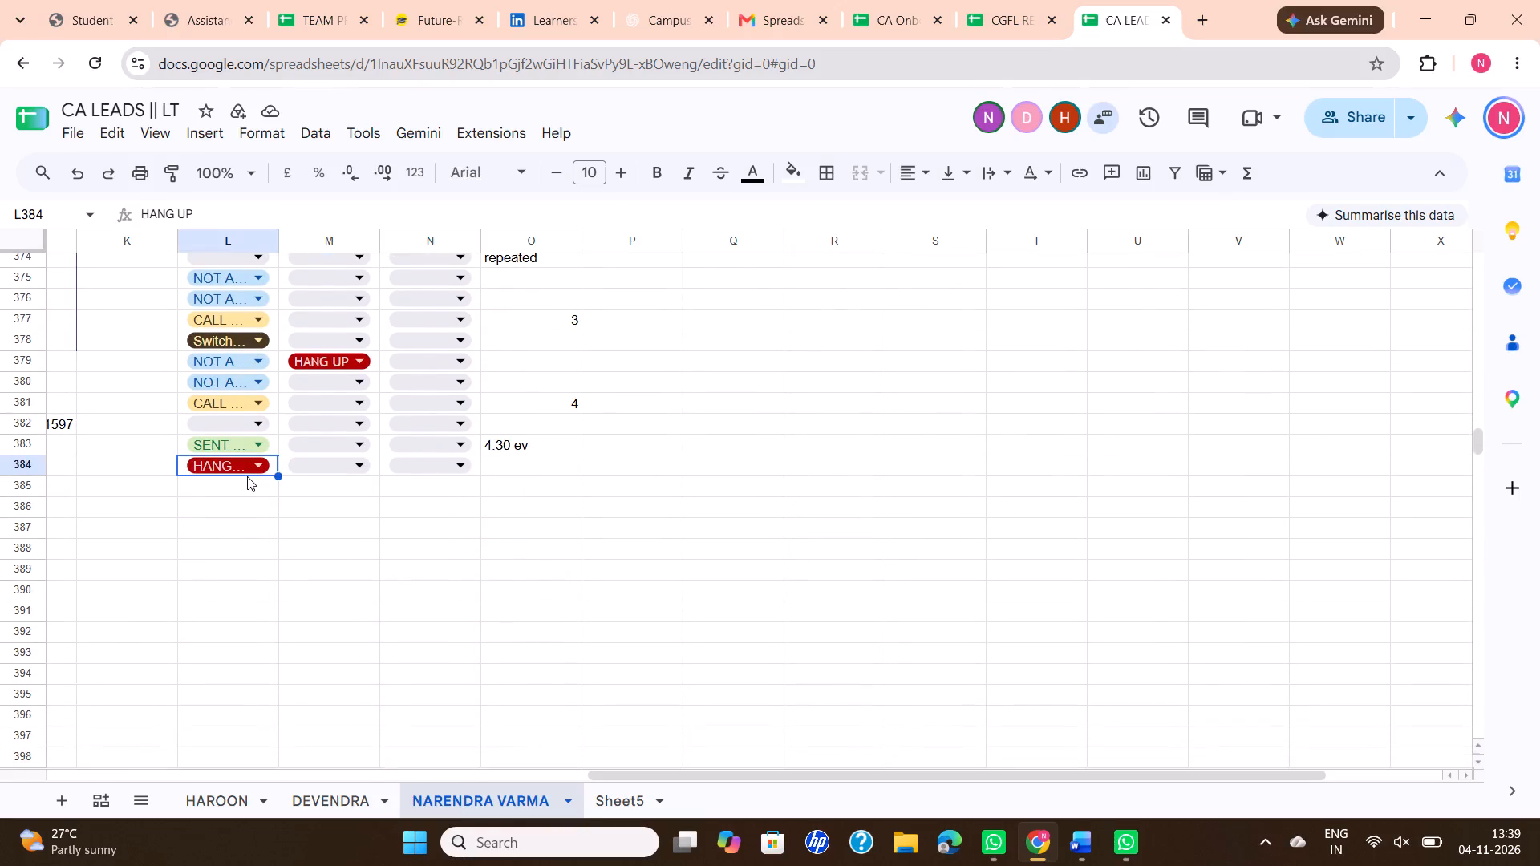
pyautogui.click(233, 482)
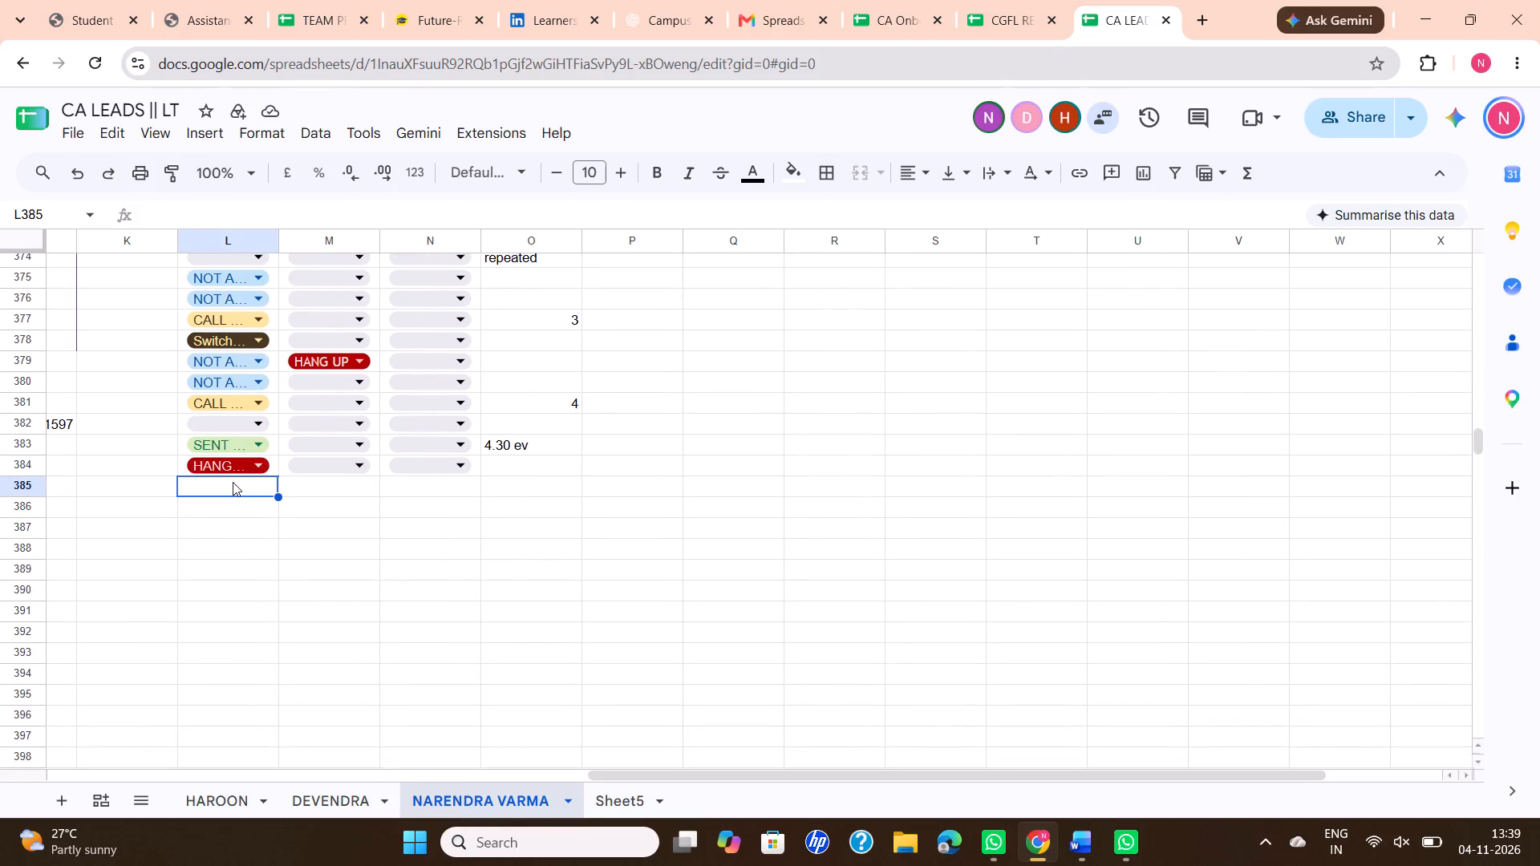
pyautogui.hscroll(6, 233, 482)
pyautogui.hscroll(6, 479, 531)
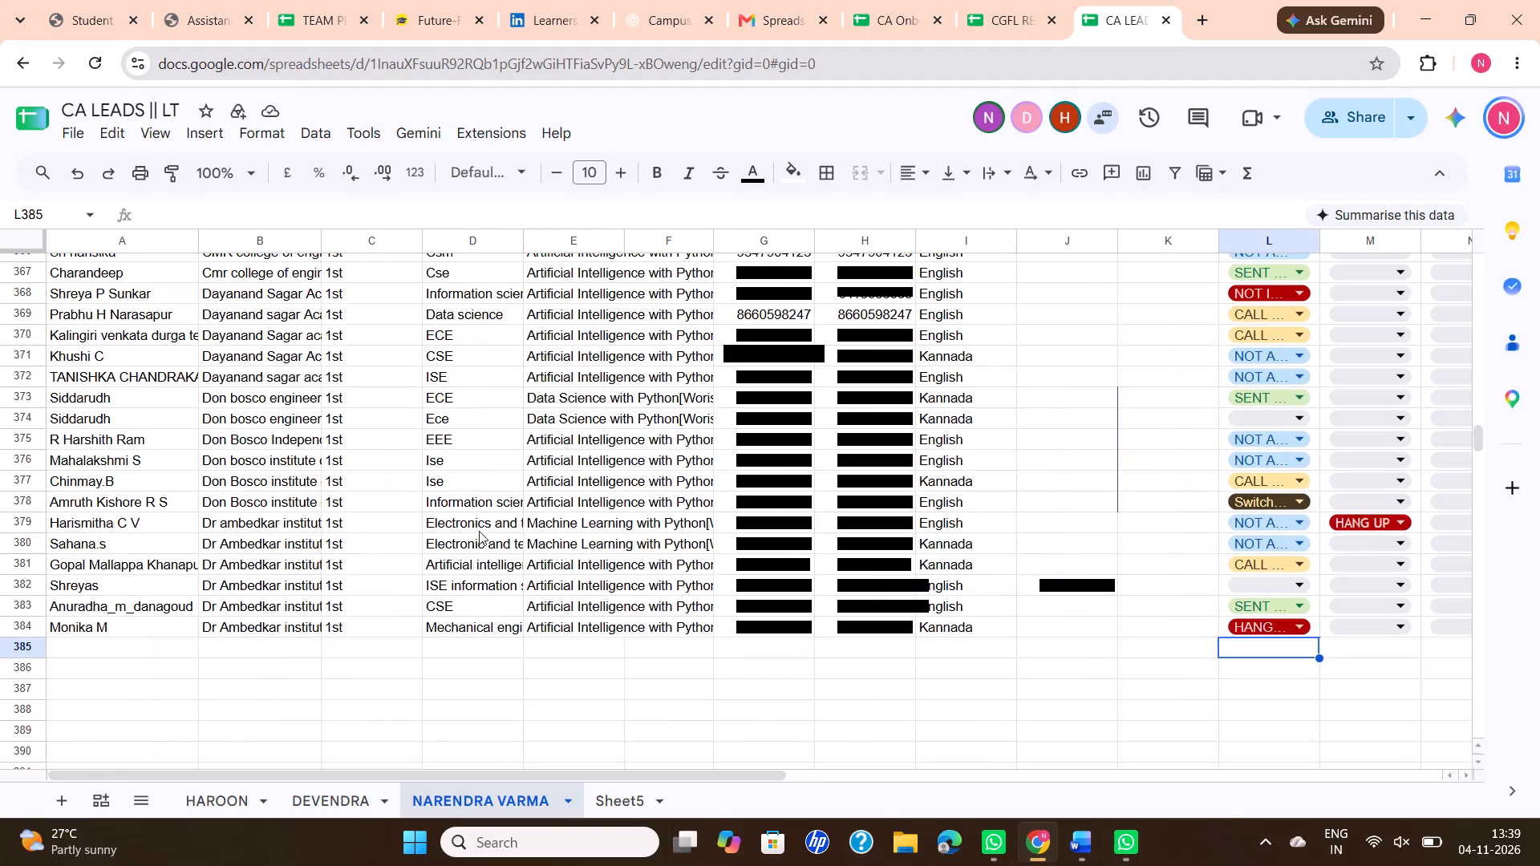
pyautogui.click(767, 633)
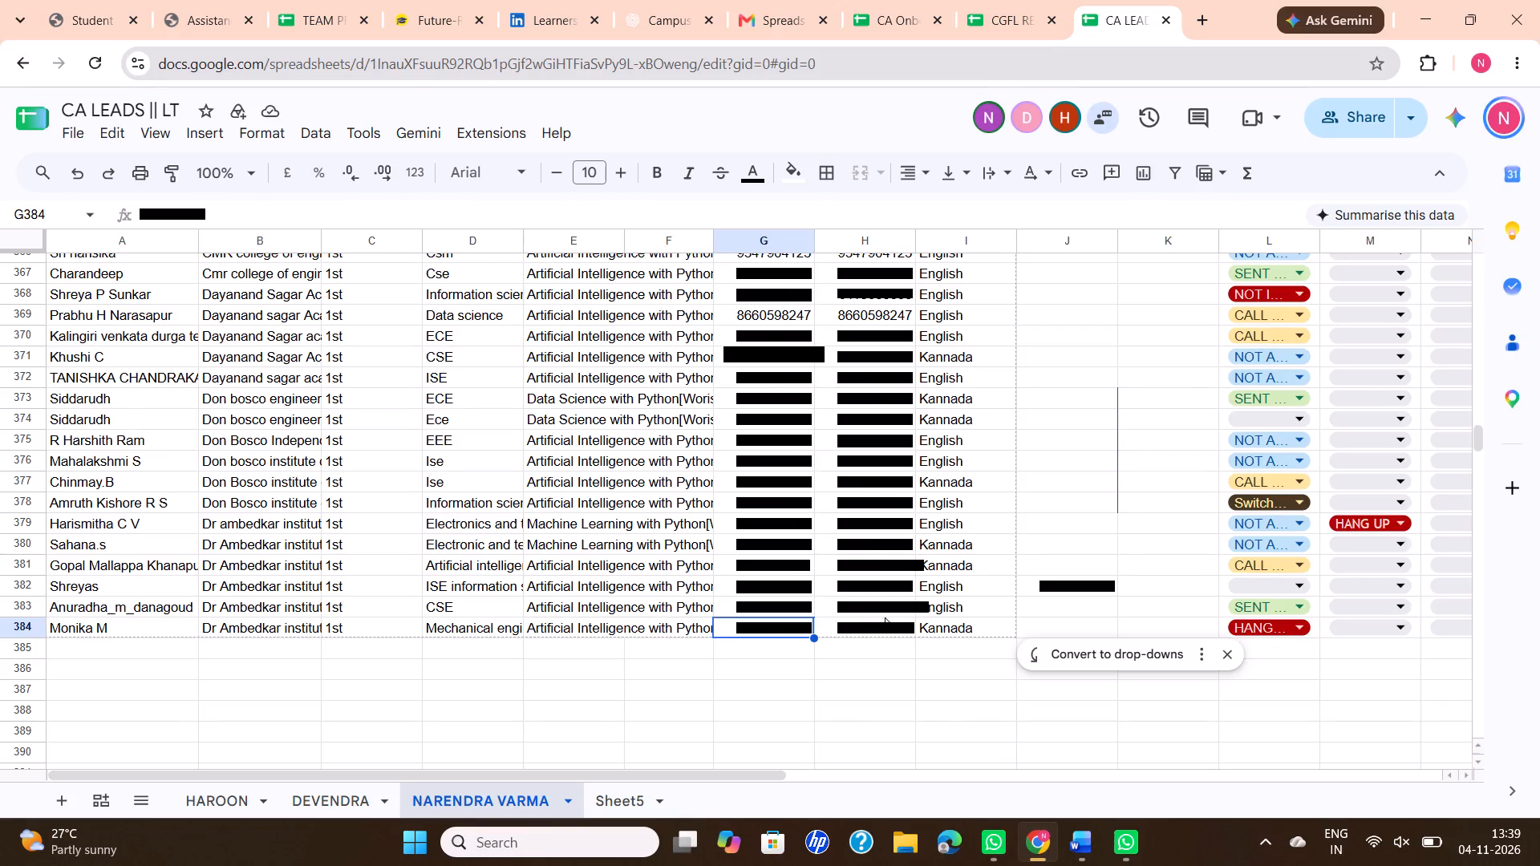
pyautogui.scroll(4, 871, 621)
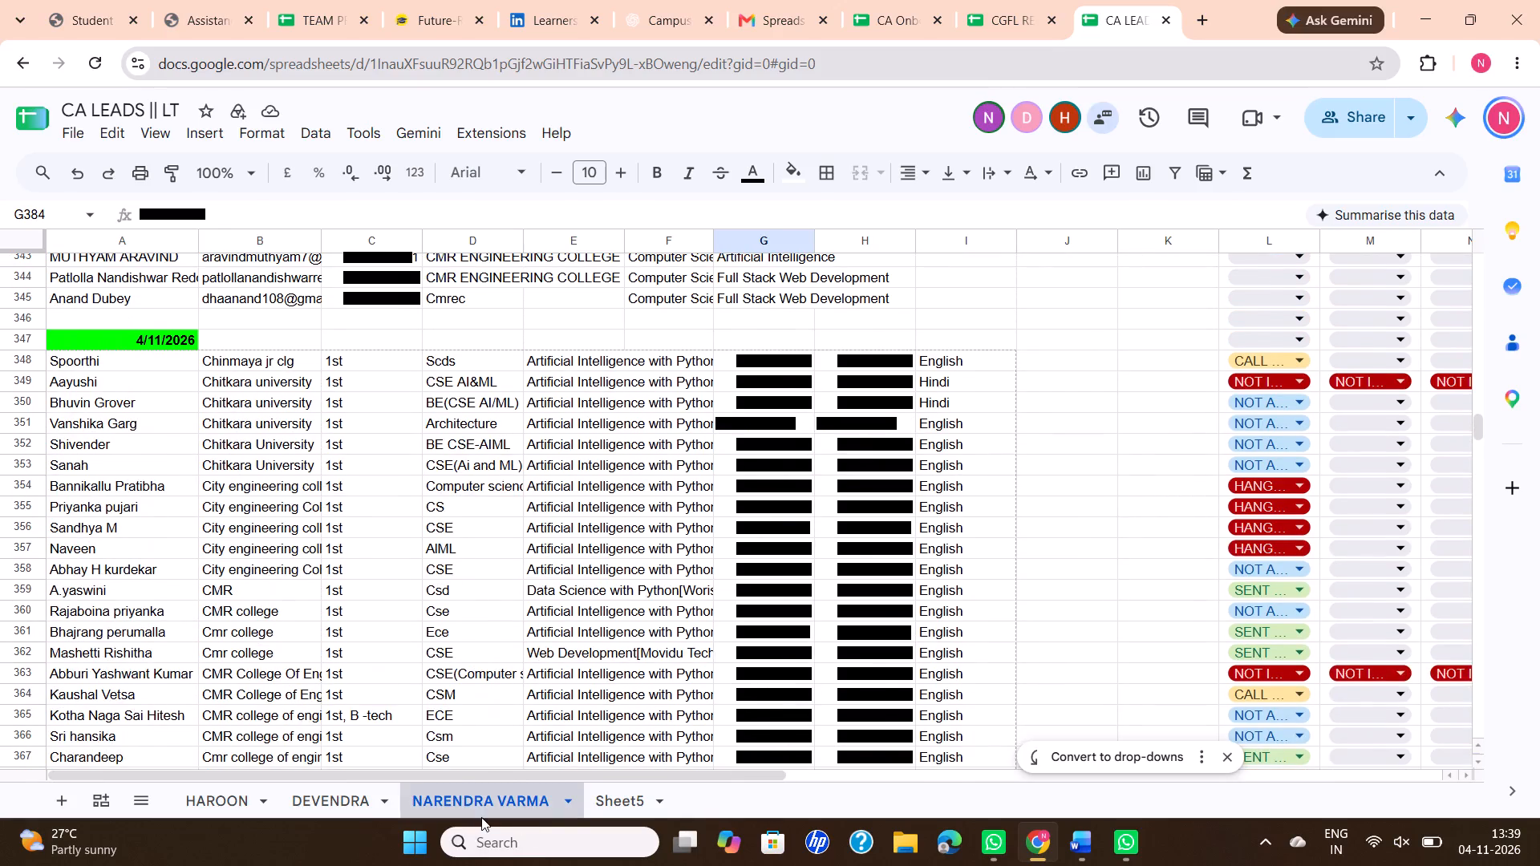
pyautogui.click(318, 5)
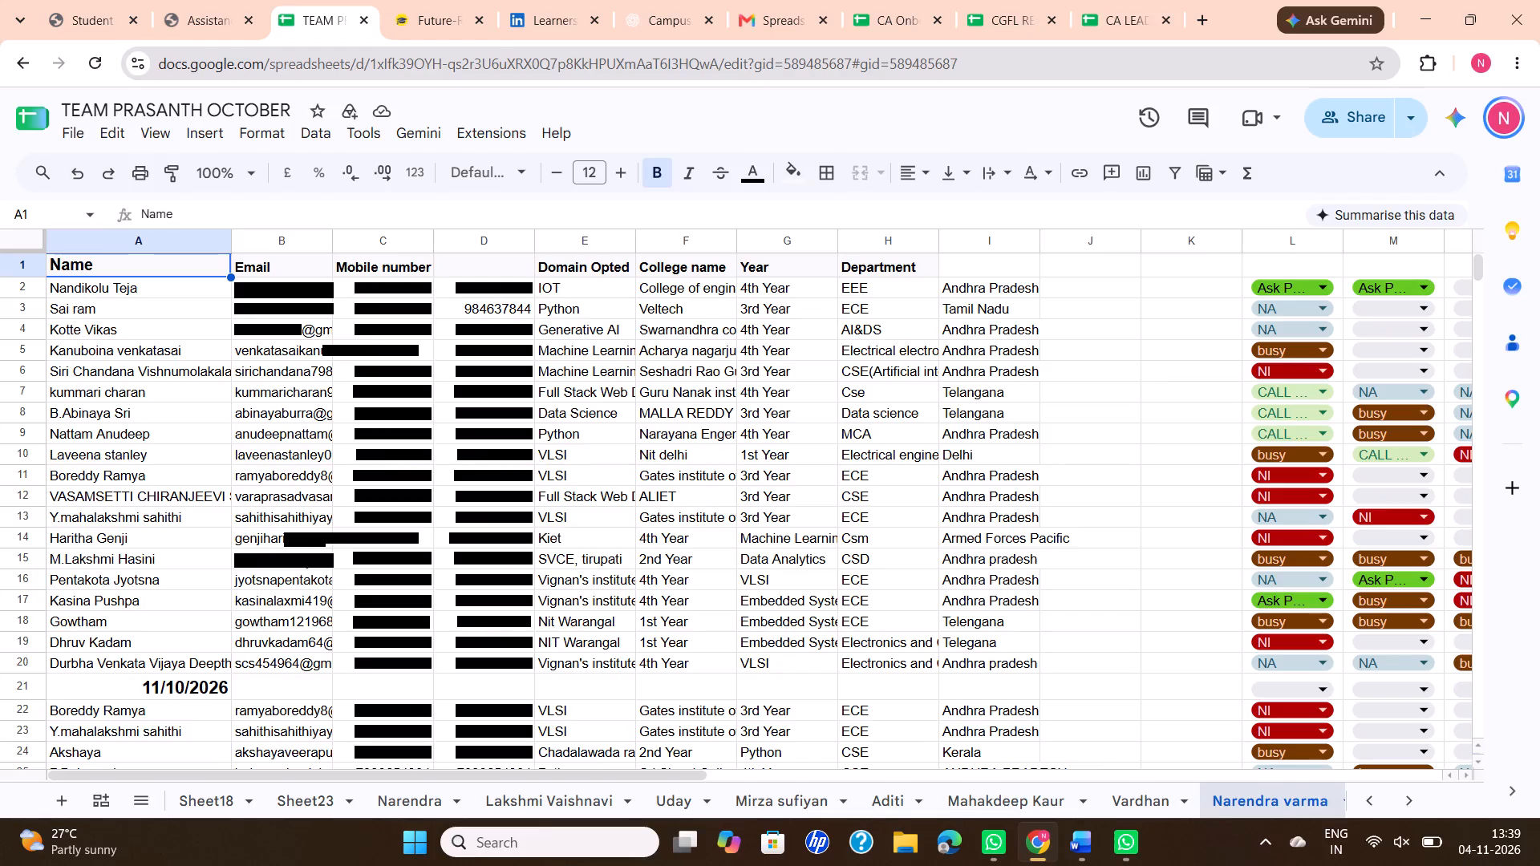
pyautogui.click(409, 610)
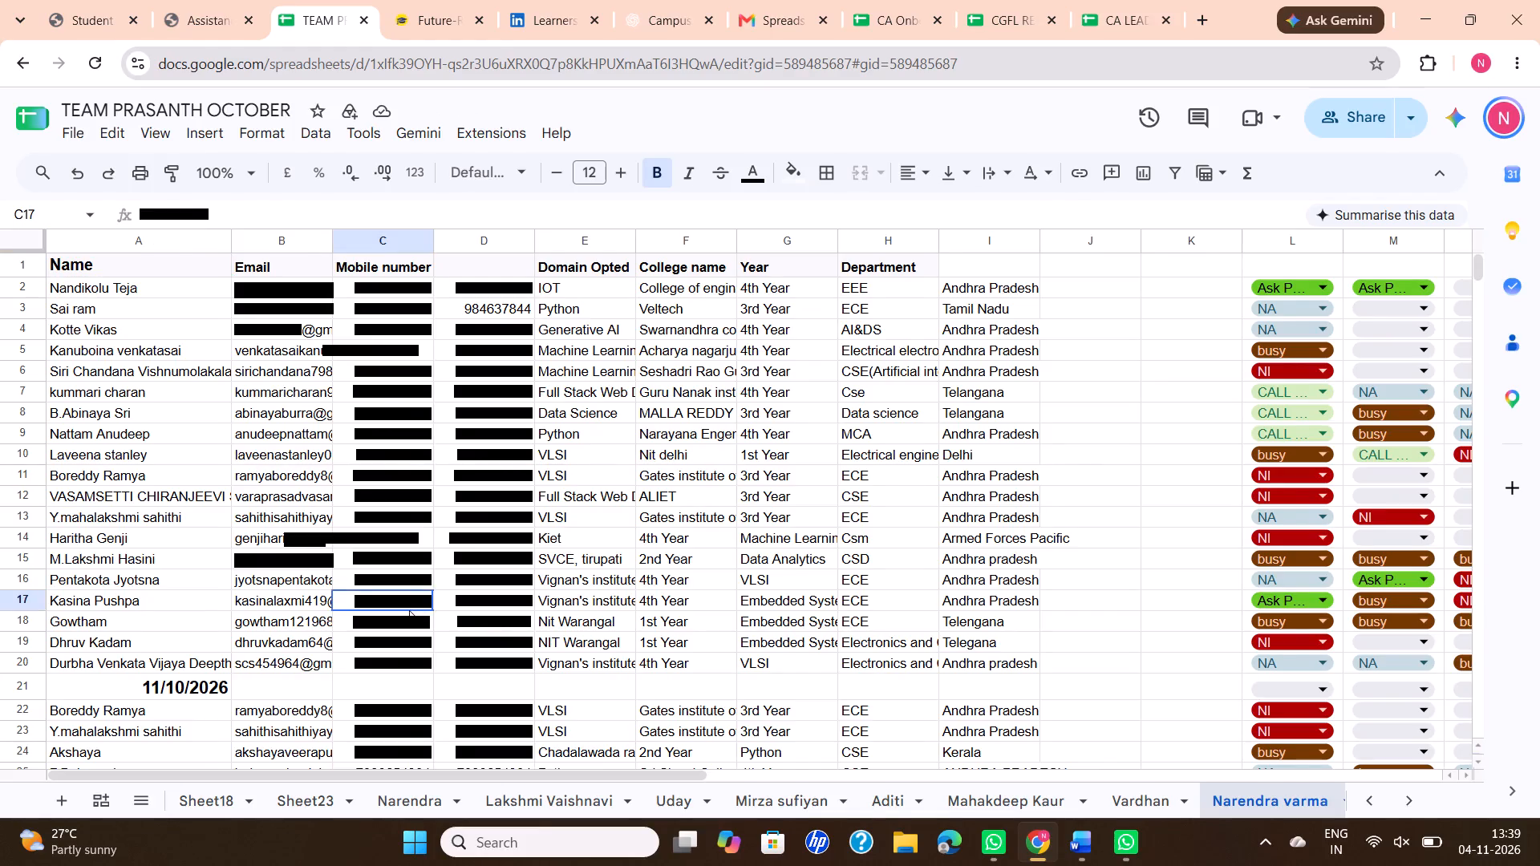
pyautogui.hscroll(-1, 409, 610)
pyautogui.hscroll(1, 409, 610)
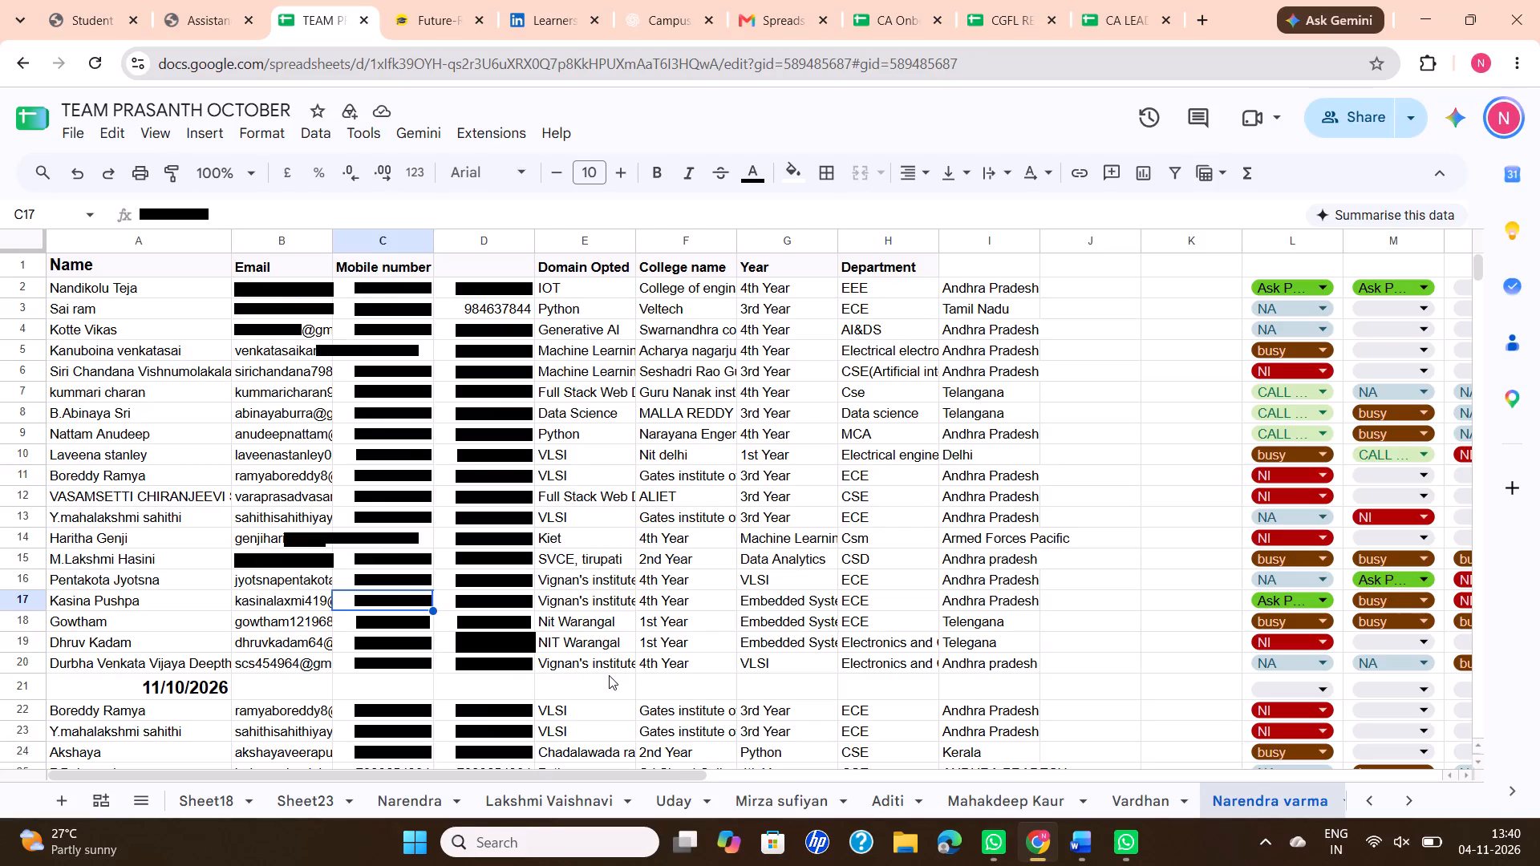
pyautogui.hscroll(-2, 496, 658)
pyautogui.scroll(-1, 686, 633)
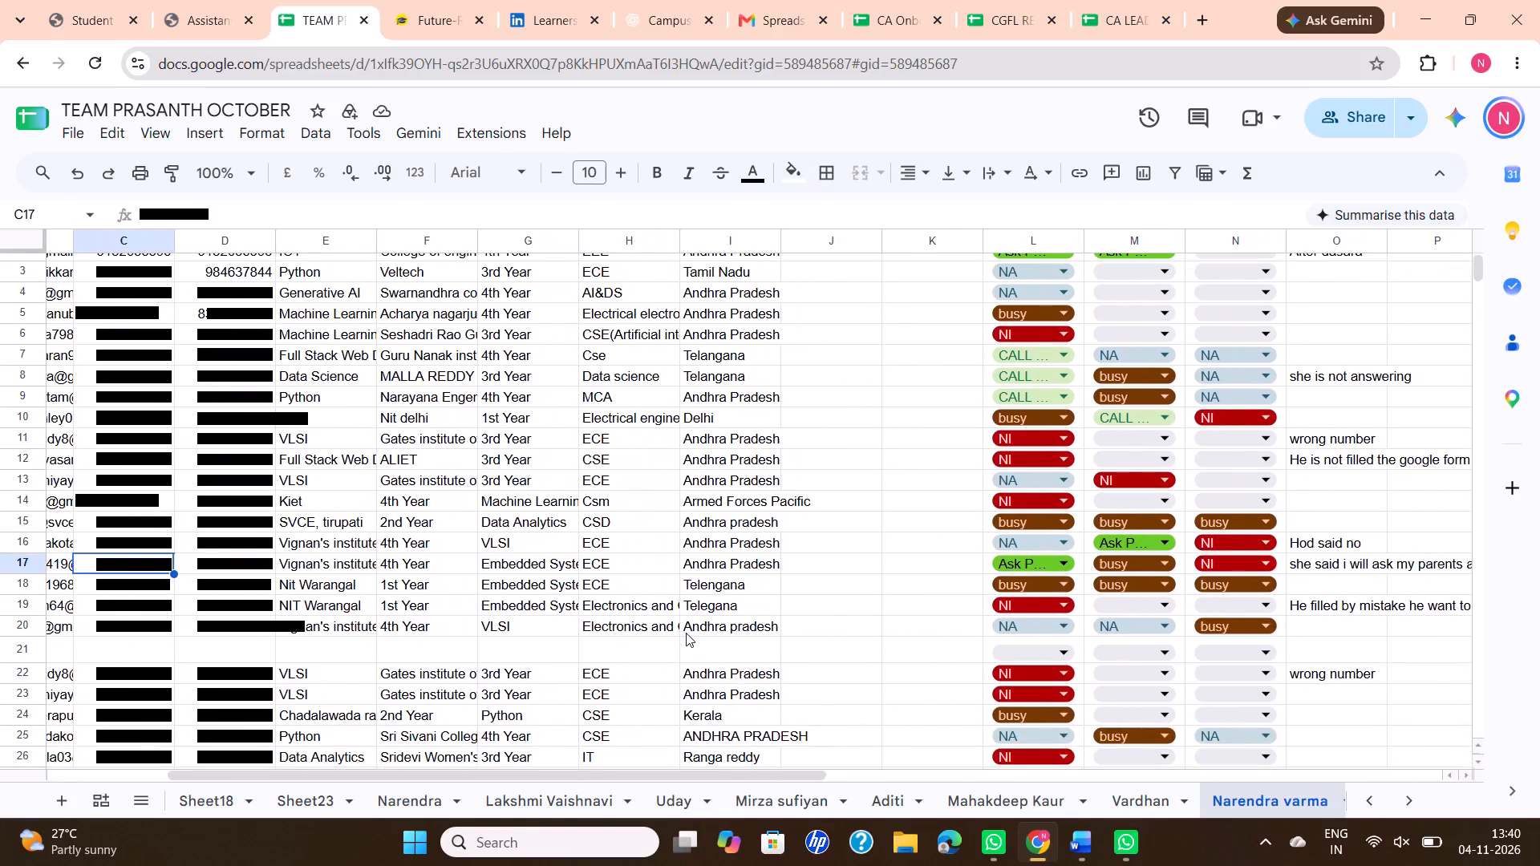
pyautogui.click(646, 539)
pyautogui.hscroll(3, 646, 539)
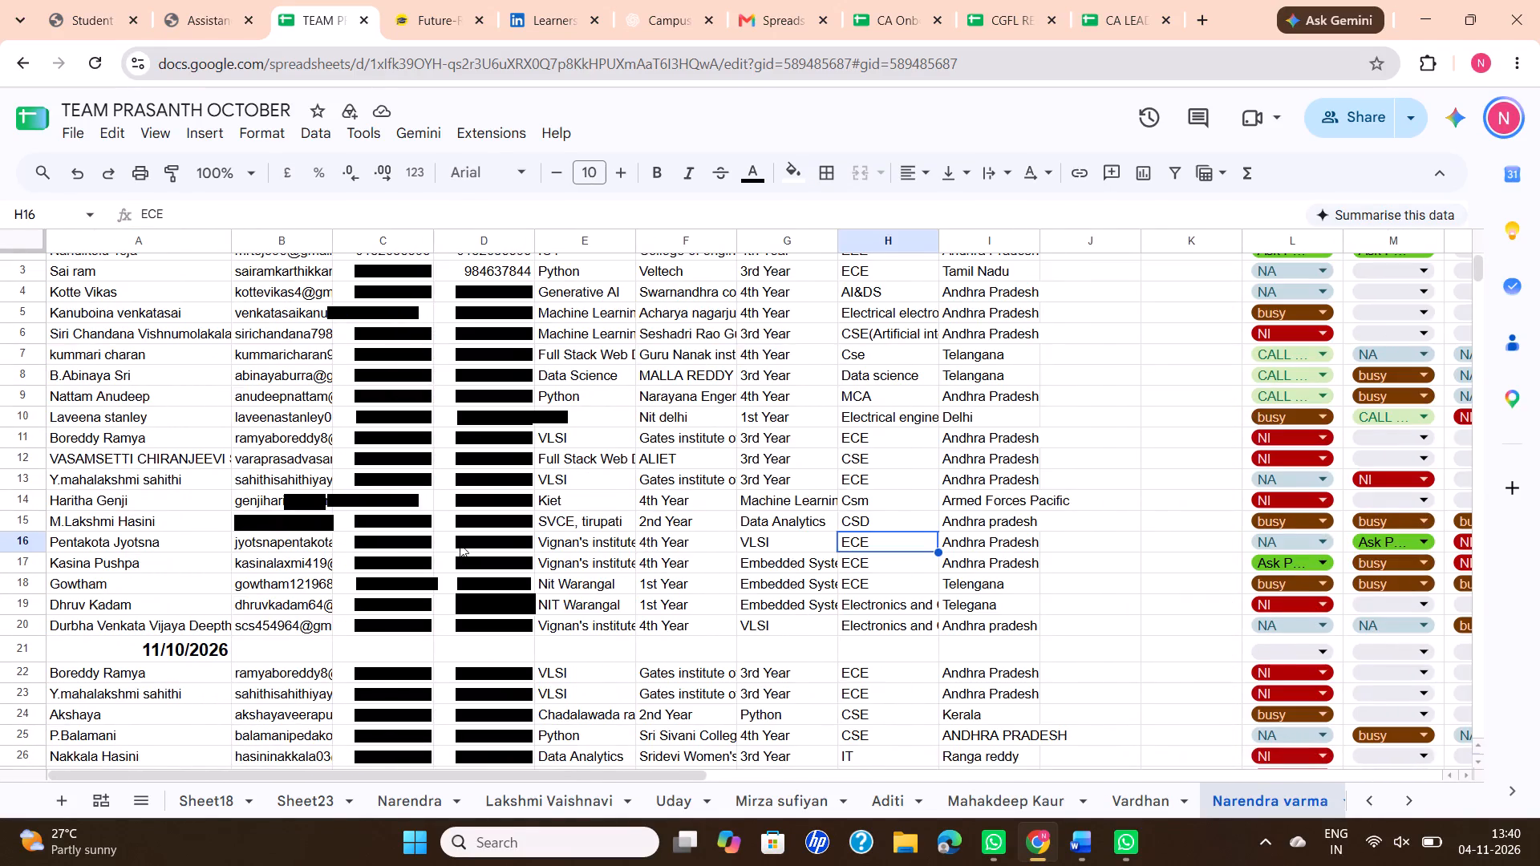
pyautogui.click(370, 545)
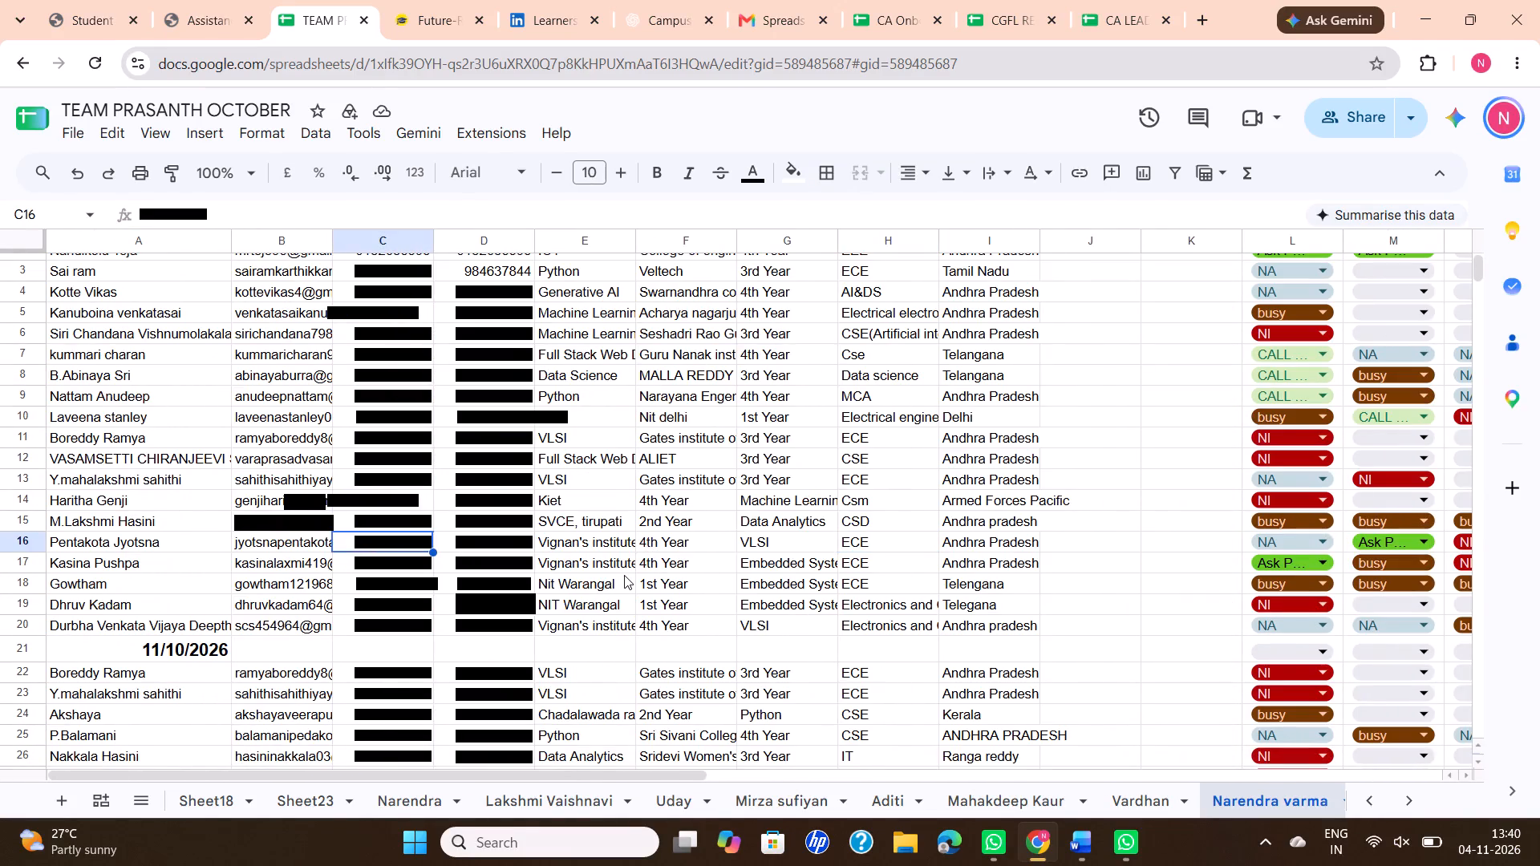
pyautogui.scroll(-2, 661, 644)
pyautogui.hscroll(-2, 661, 644)
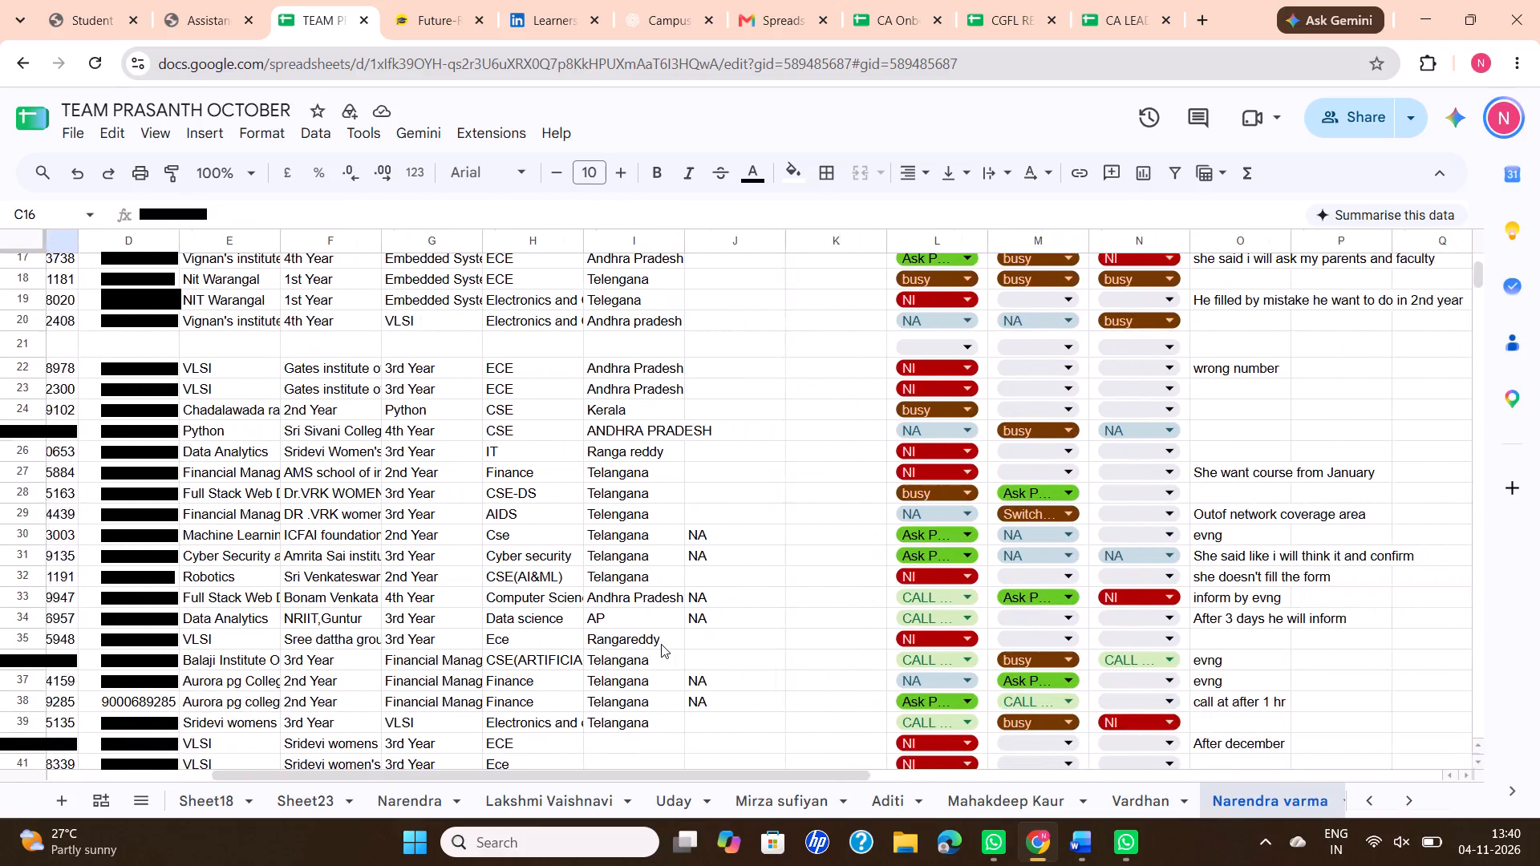
pyautogui.scroll(-3, 661, 644)
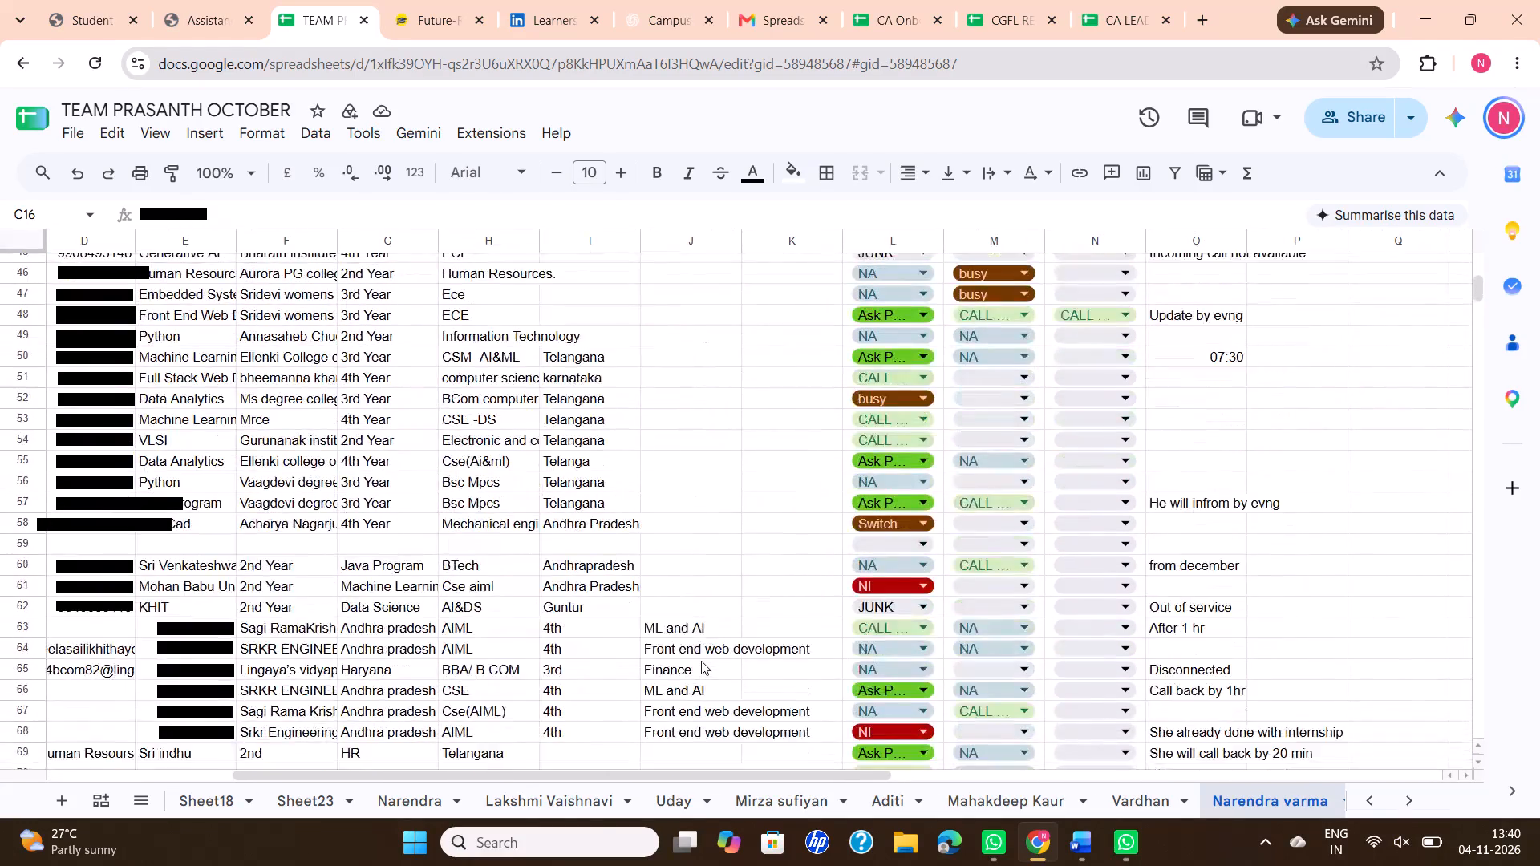
pyautogui.click(701, 530)
pyautogui.hscroll(4, 701, 530)
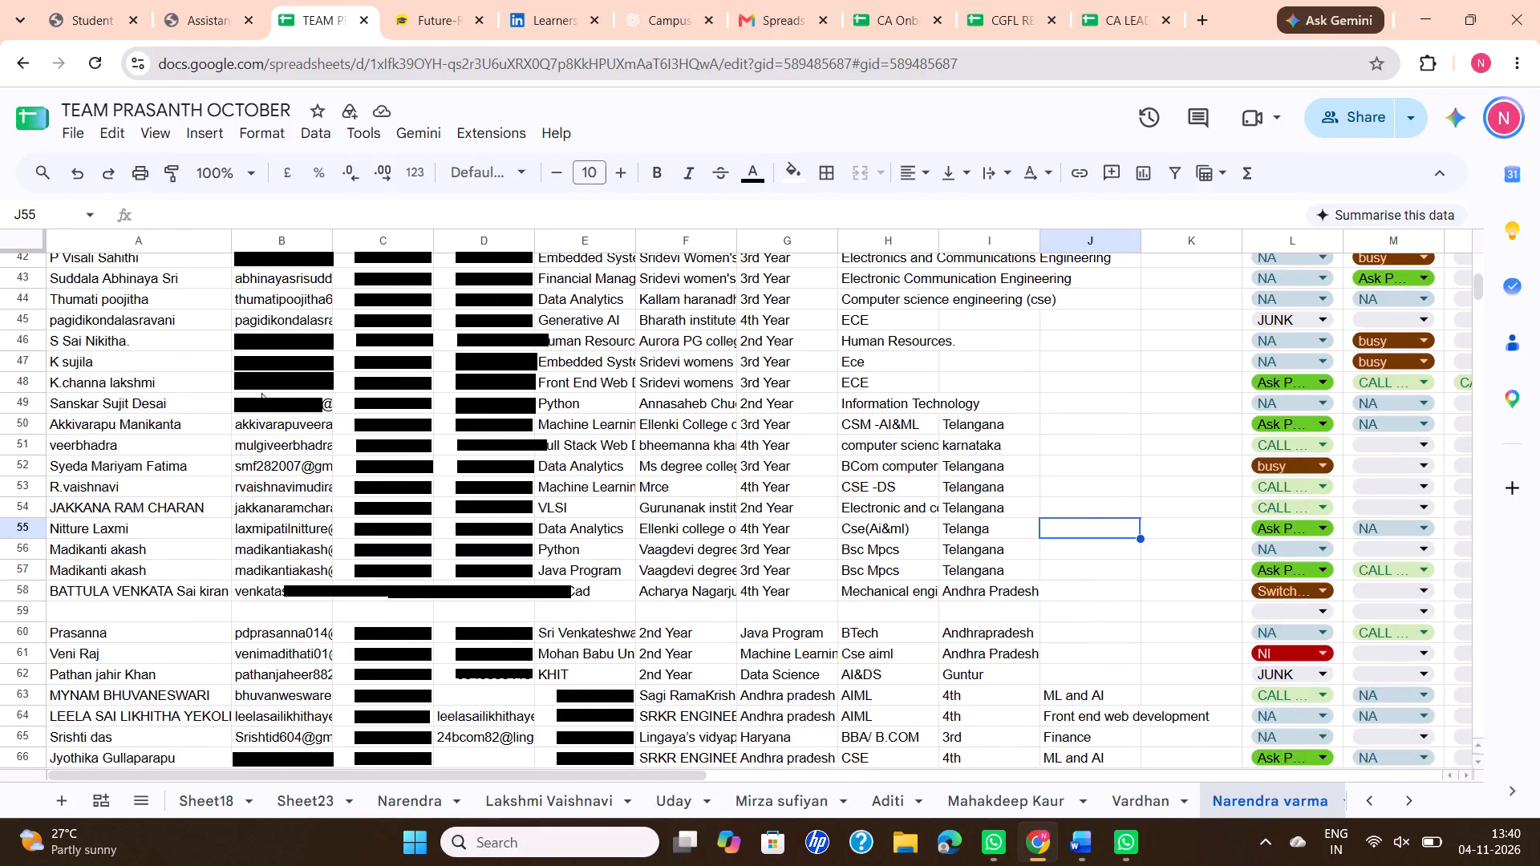
pyautogui.click(402, 391)
pyautogui.hscroll(-2, 402, 391)
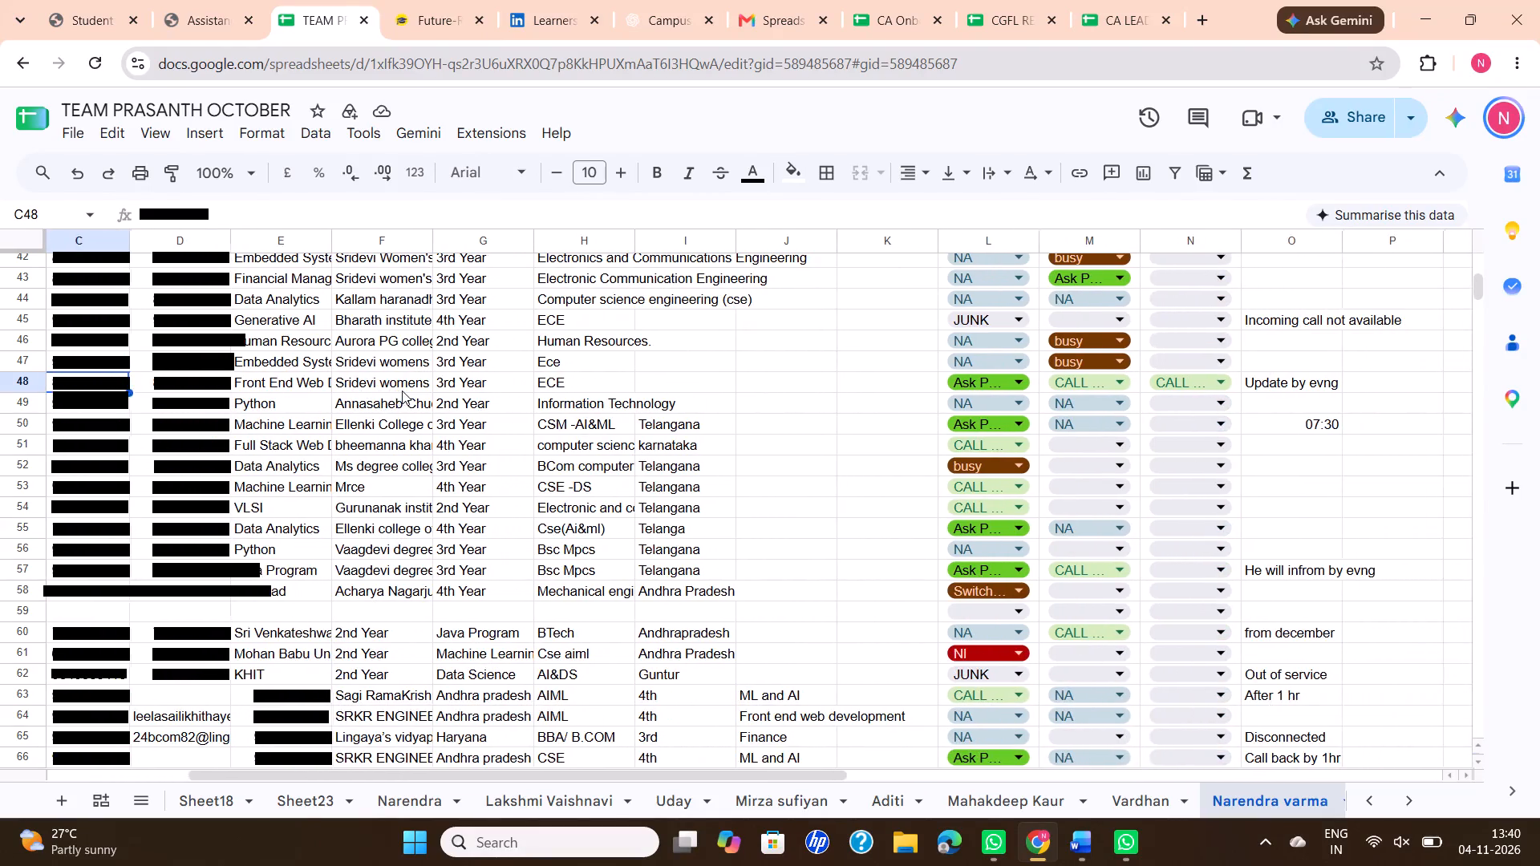
pyautogui.hscroll(6, 402, 391)
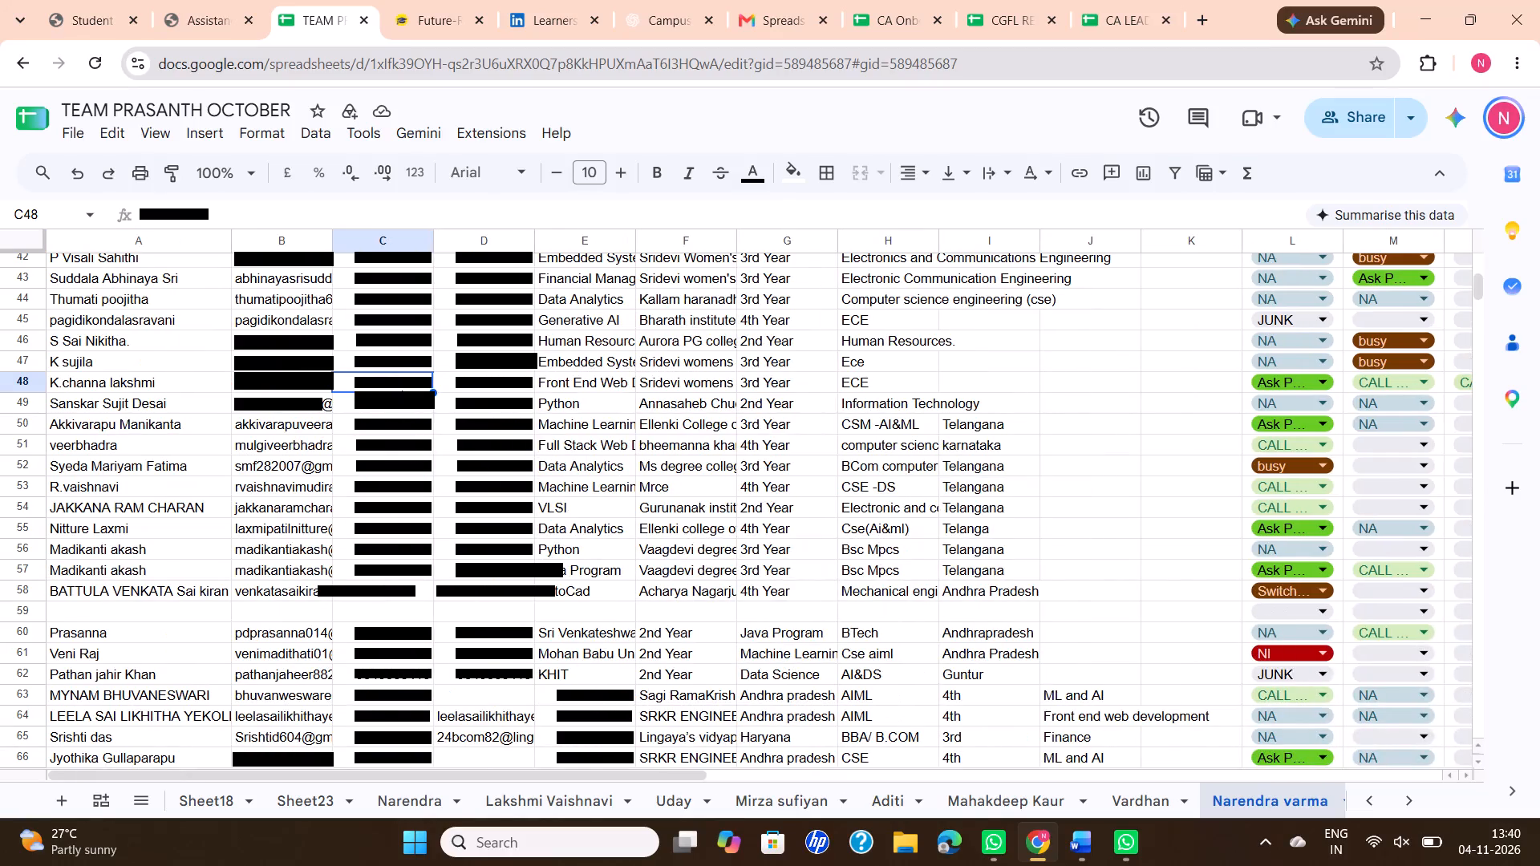
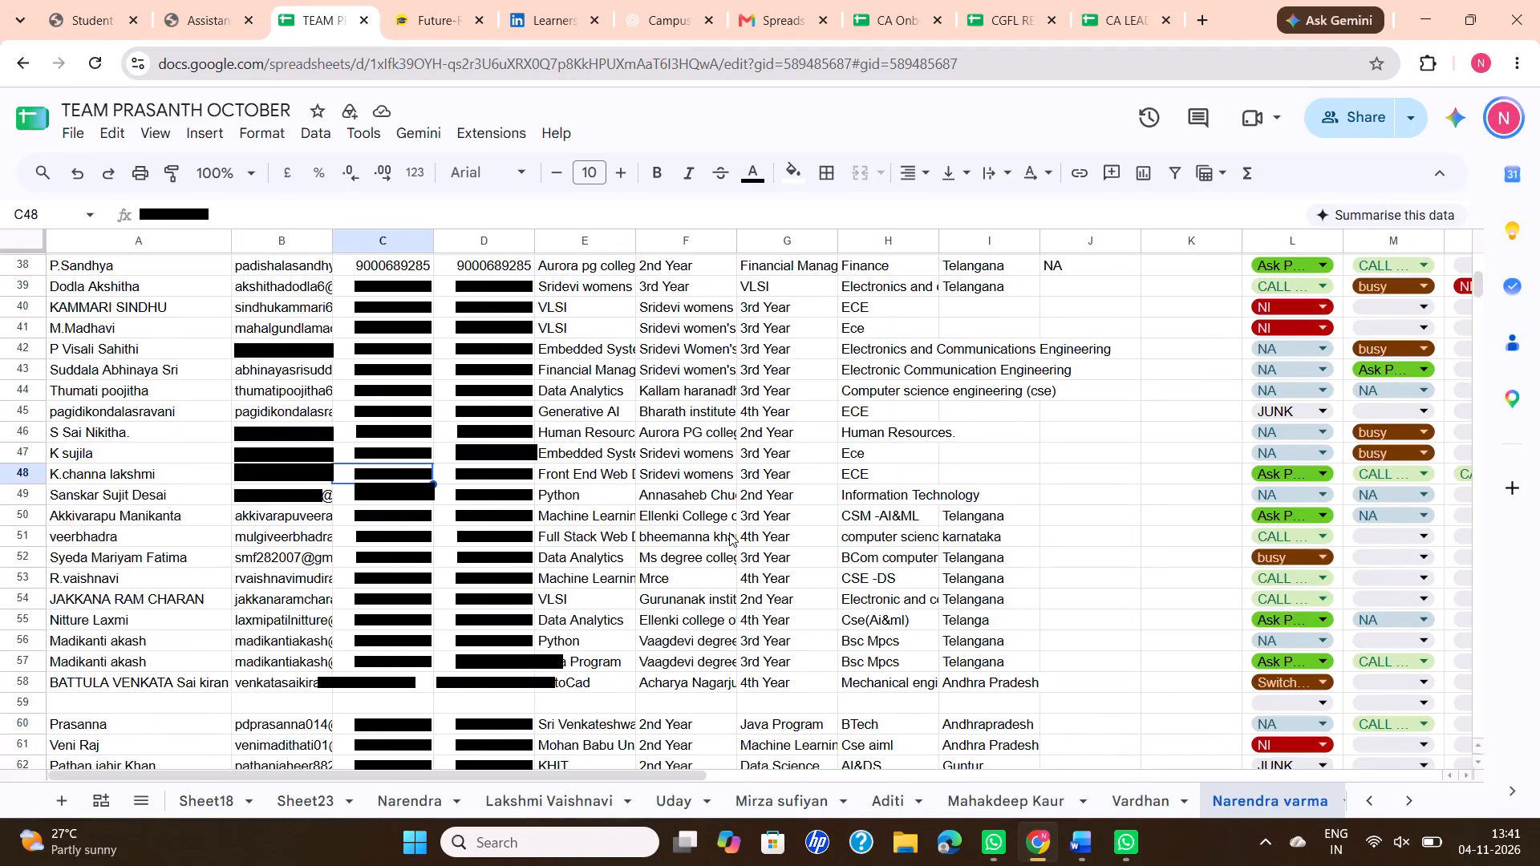
# Examine the TEAM PRASANTH OCTOBER leads from row 48 to row 69, checking call statuses, remarks and contact numbers in rows 48, 49 and 60.
pyautogui.click(1068, 481)
pyautogui.hscroll(-2, 1068, 481)
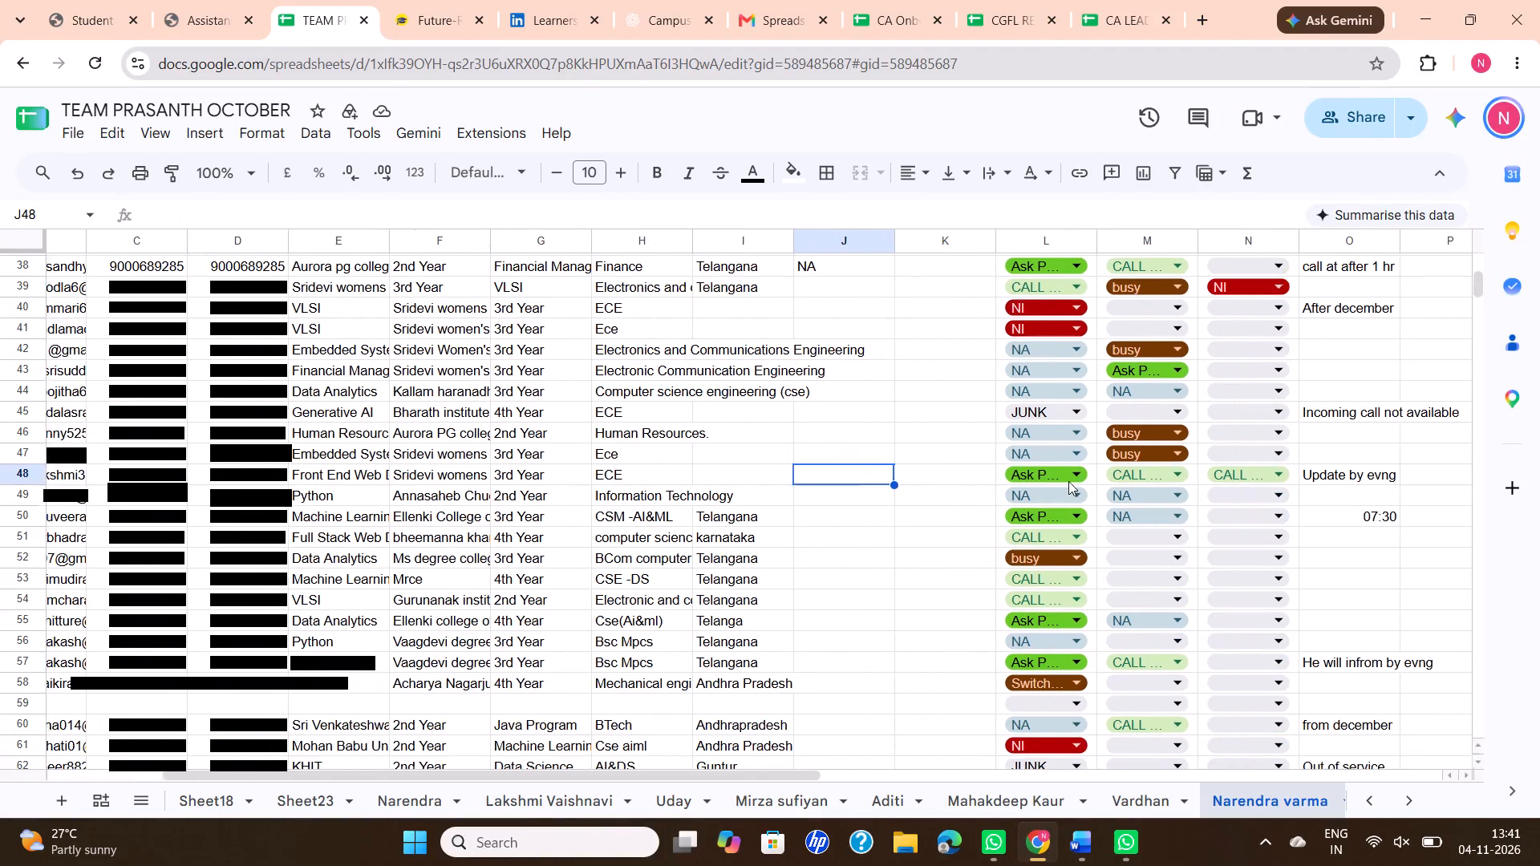
pyautogui.hscroll(5, 1068, 481)
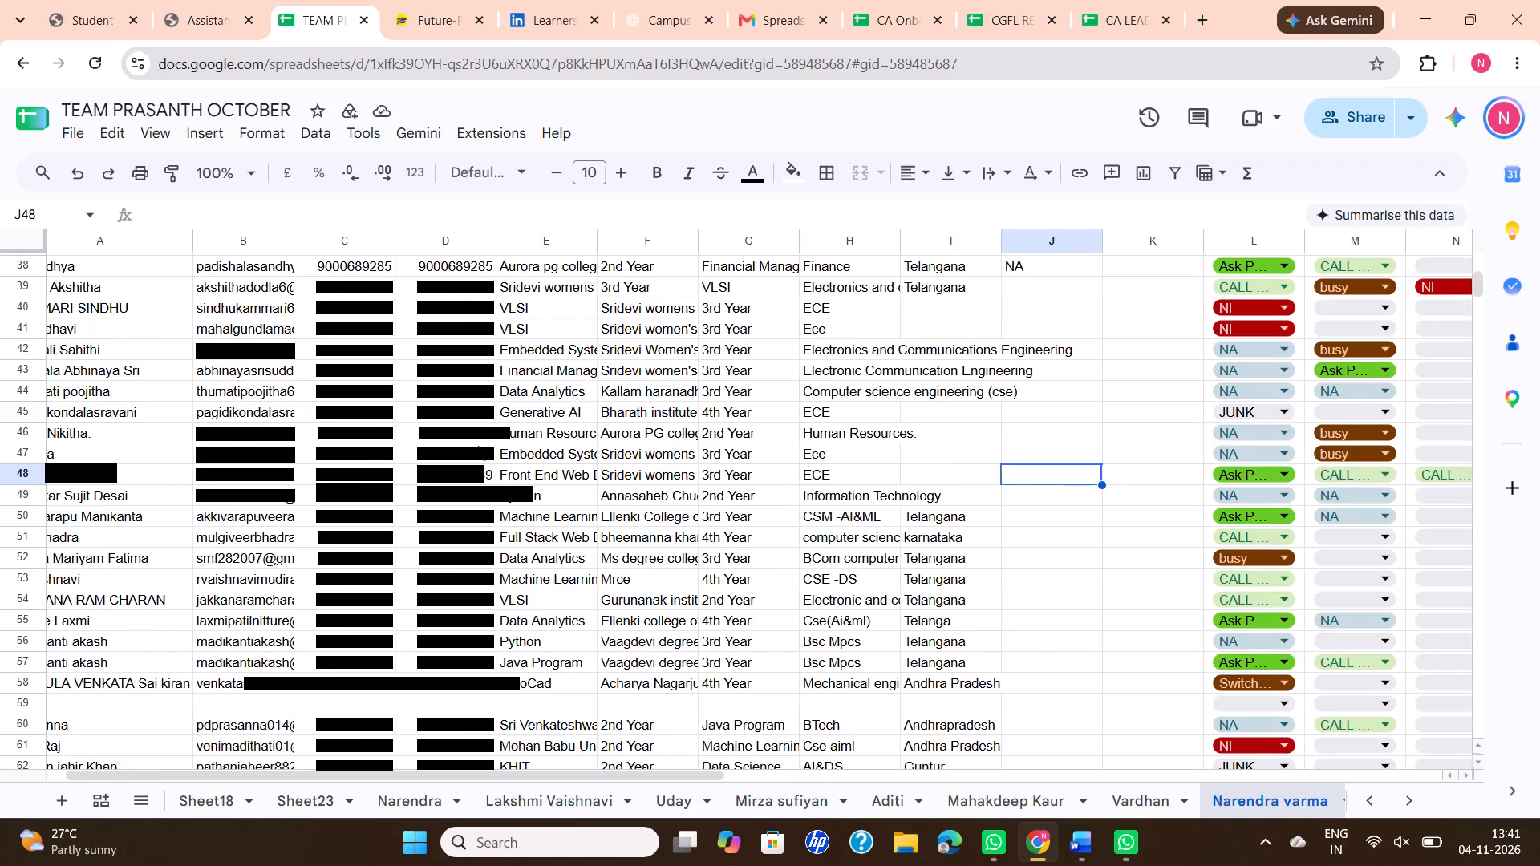
pyautogui.click(452, 477)
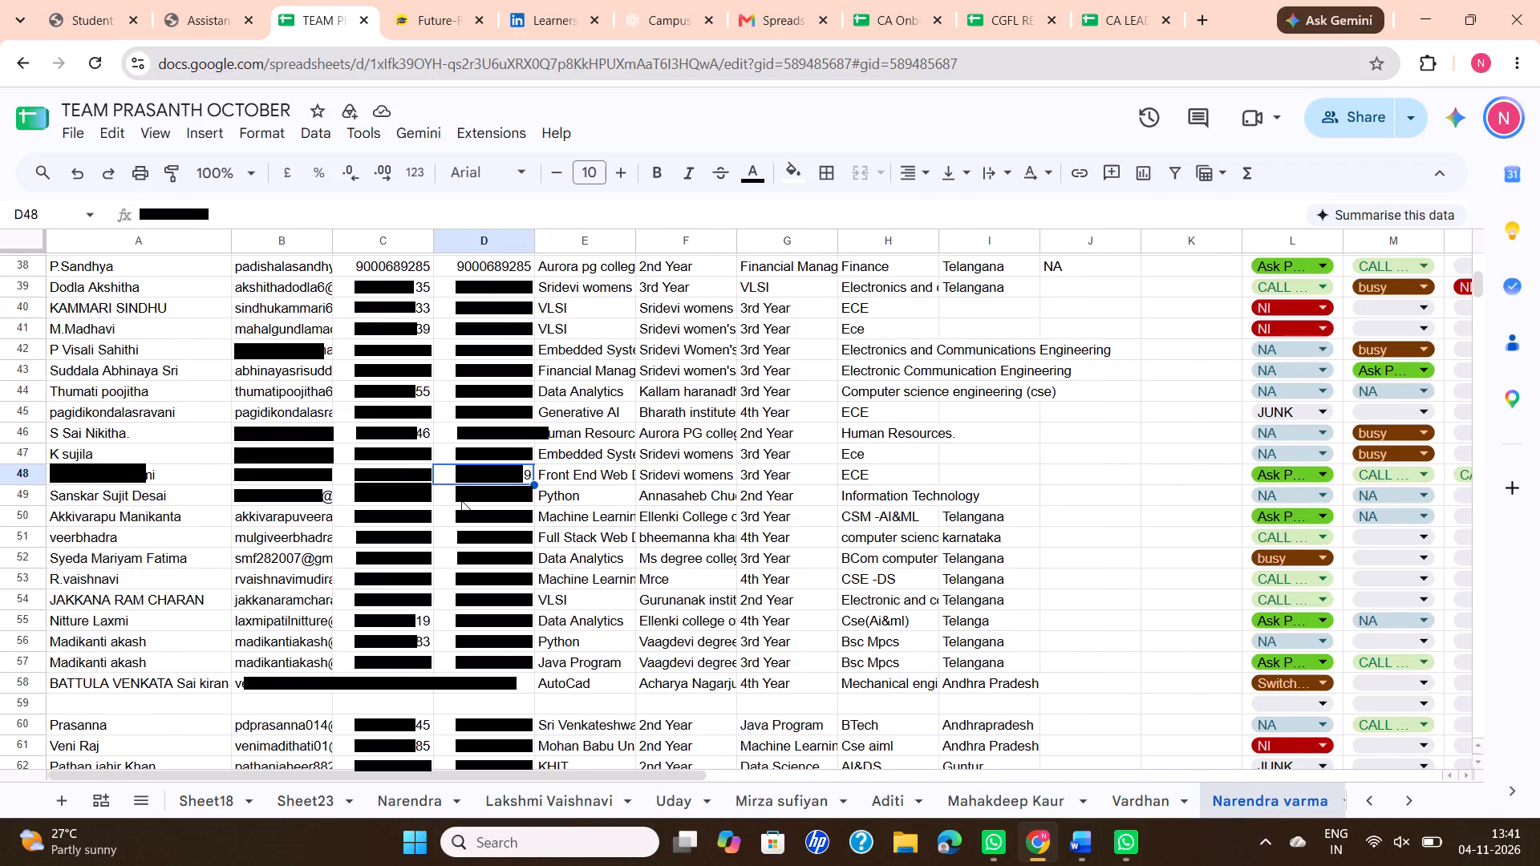
pyautogui.click(461, 500)
pyautogui.scroll(-1, 461, 500)
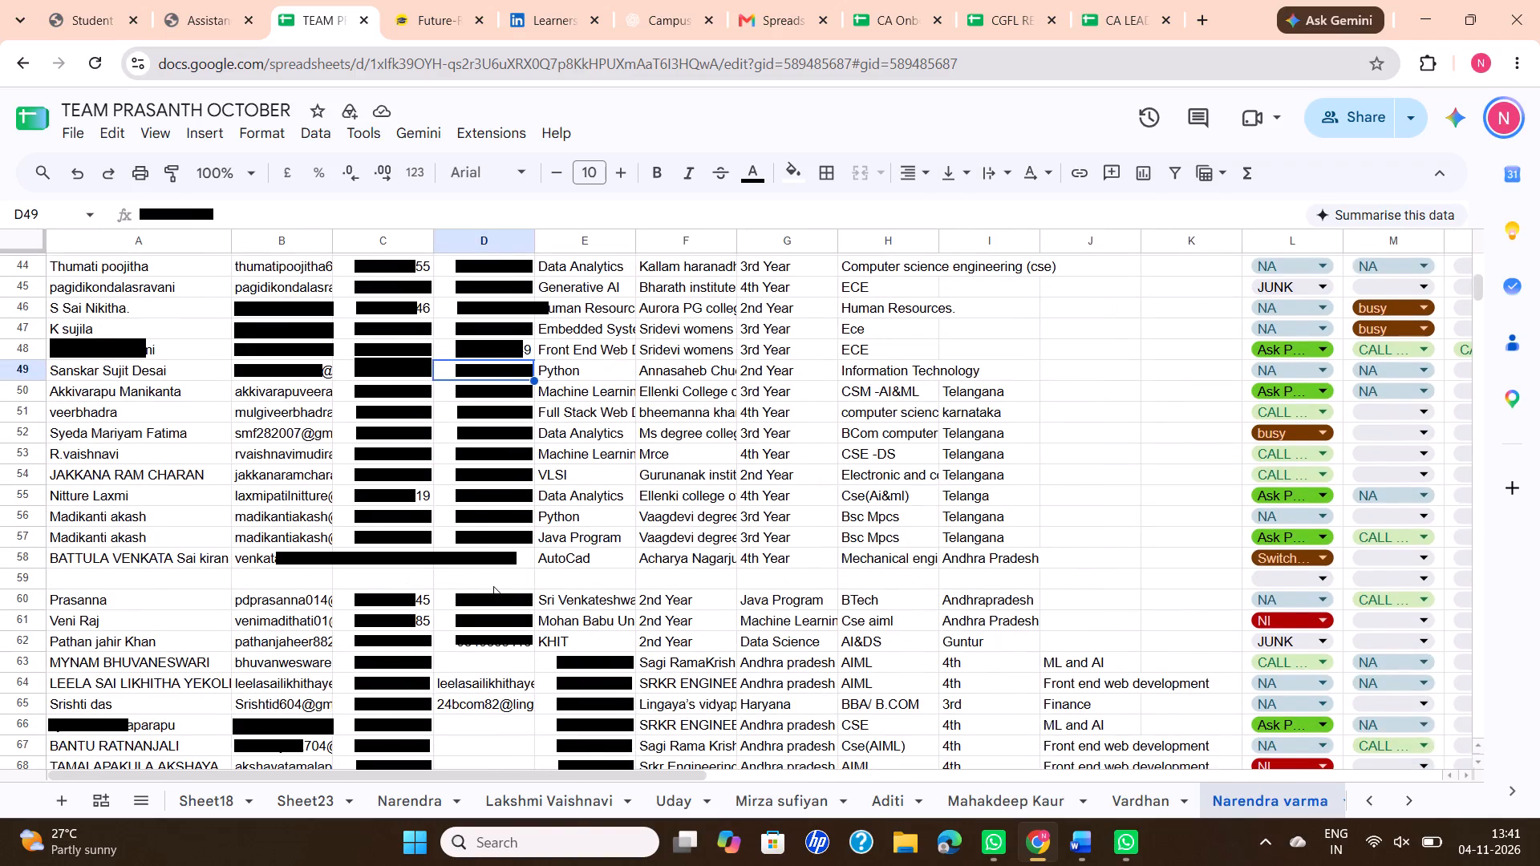
pyautogui.hscroll(-3, 493, 586)
pyautogui.hscroll(3, 493, 586)
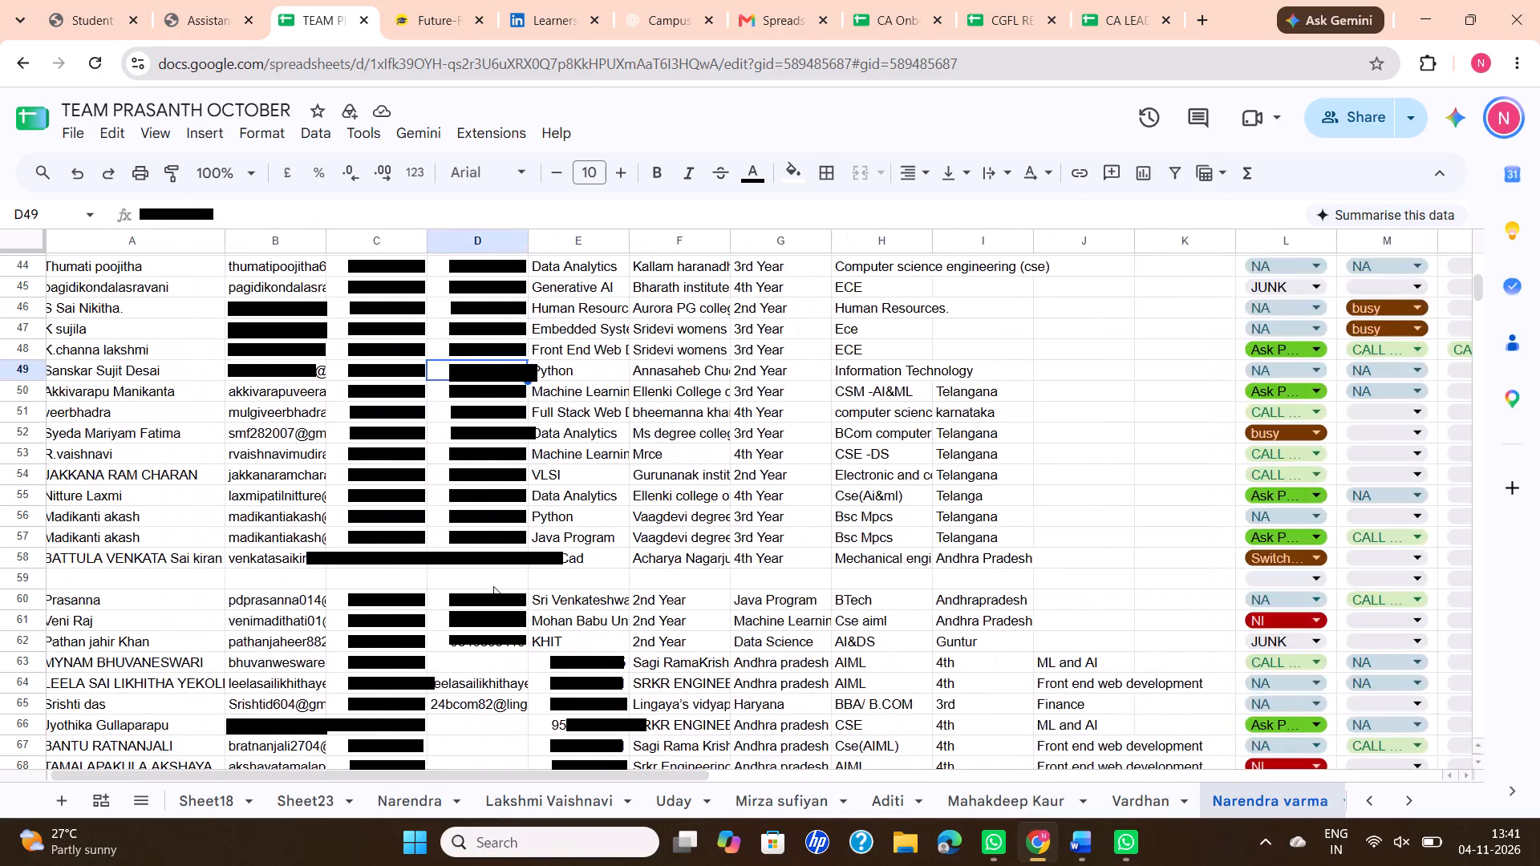
pyautogui.click(467, 602)
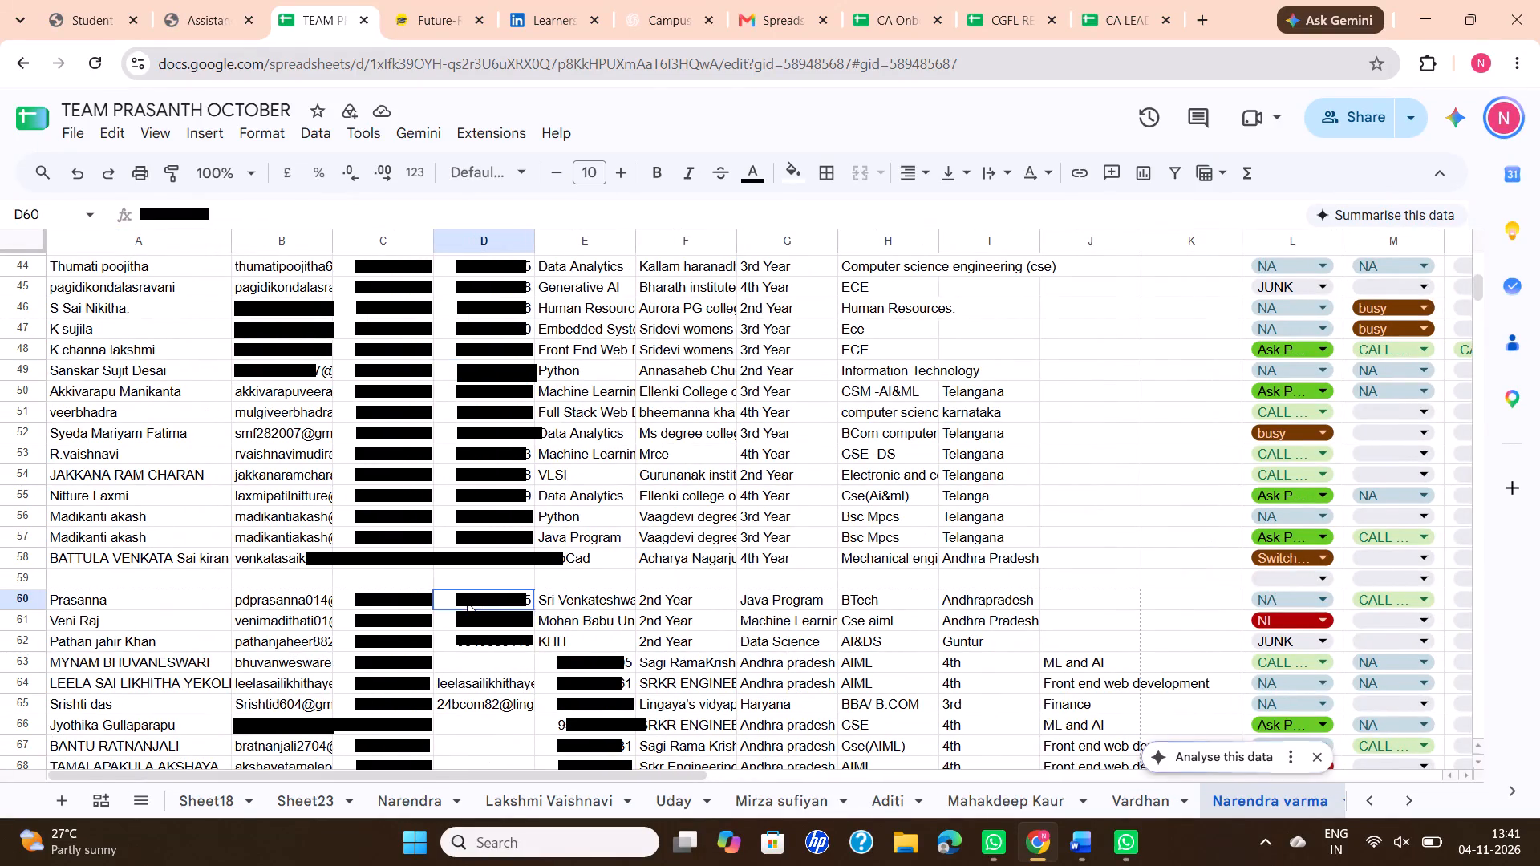
pyautogui.hscroll(1, 467, 602)
pyautogui.scroll(-1, 637, 569)
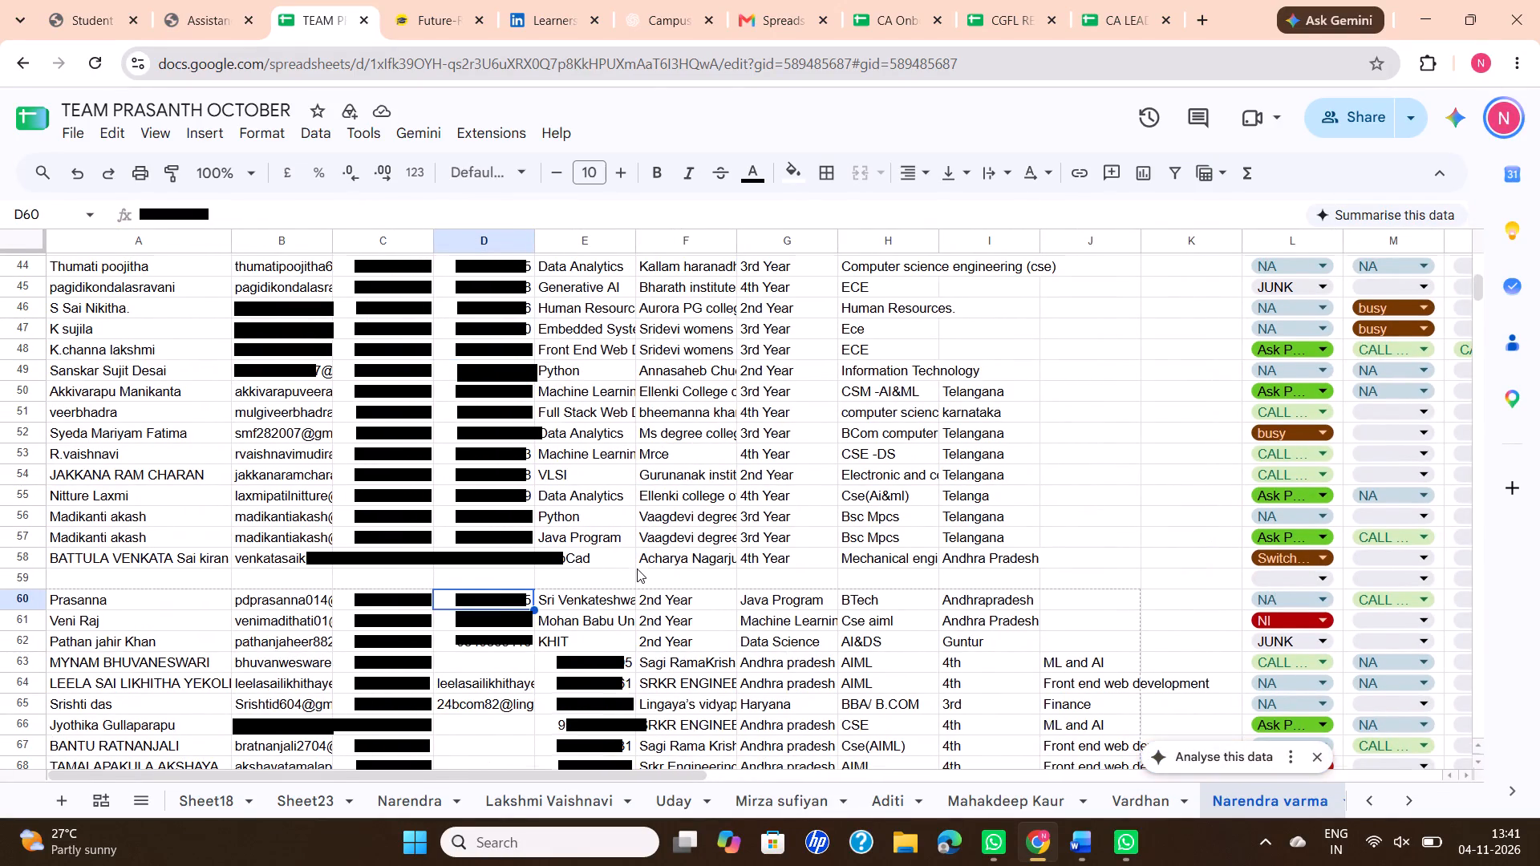
pyautogui.scroll(-1, 637, 569)
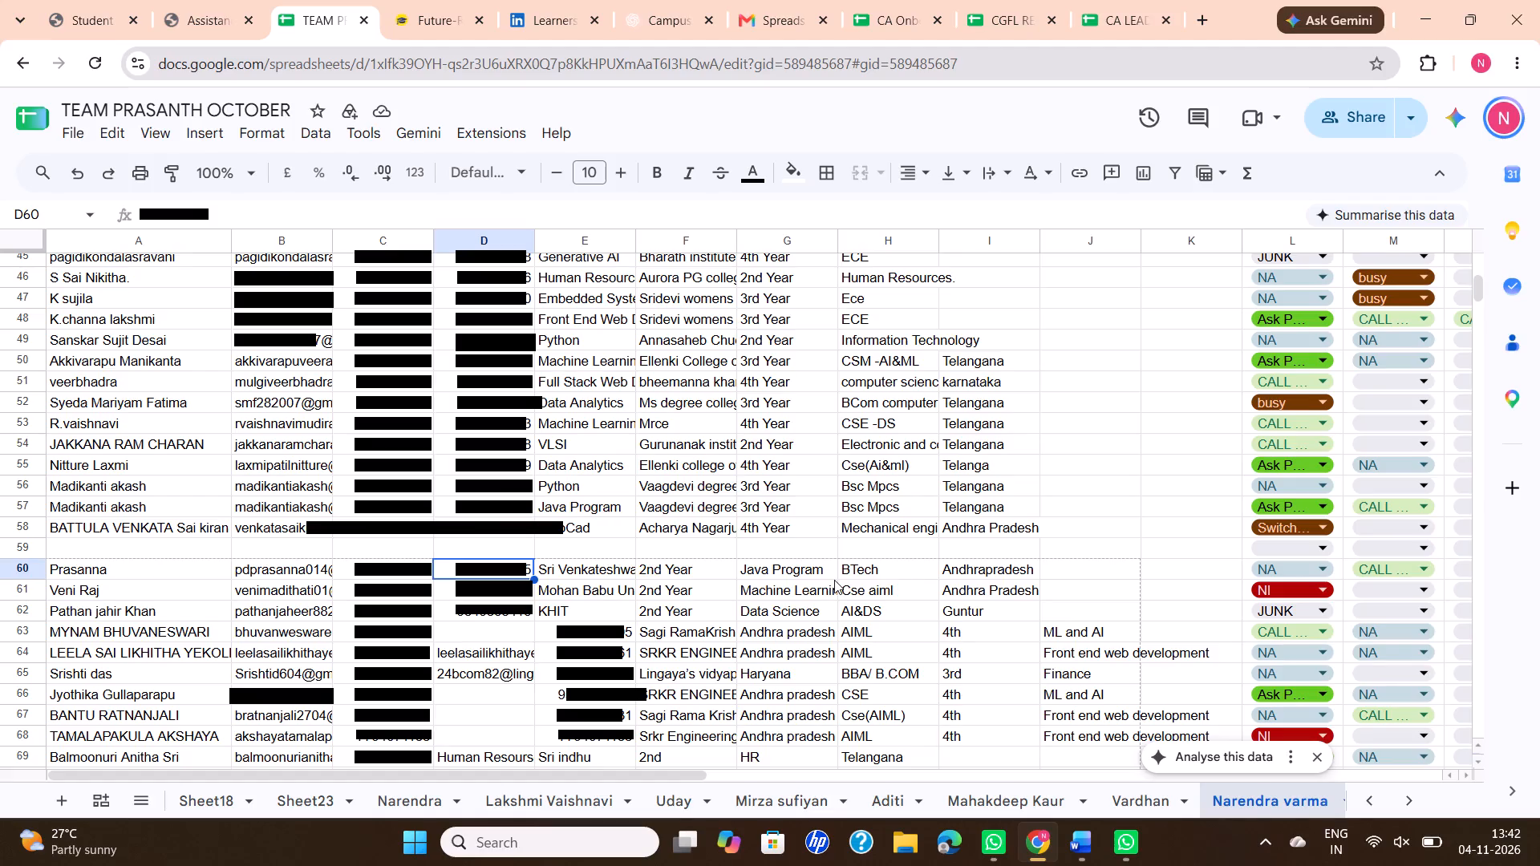
# Switch to LinkedIn and check the network invitations, the notifications and the home feed.
pyautogui.click(565, 21)
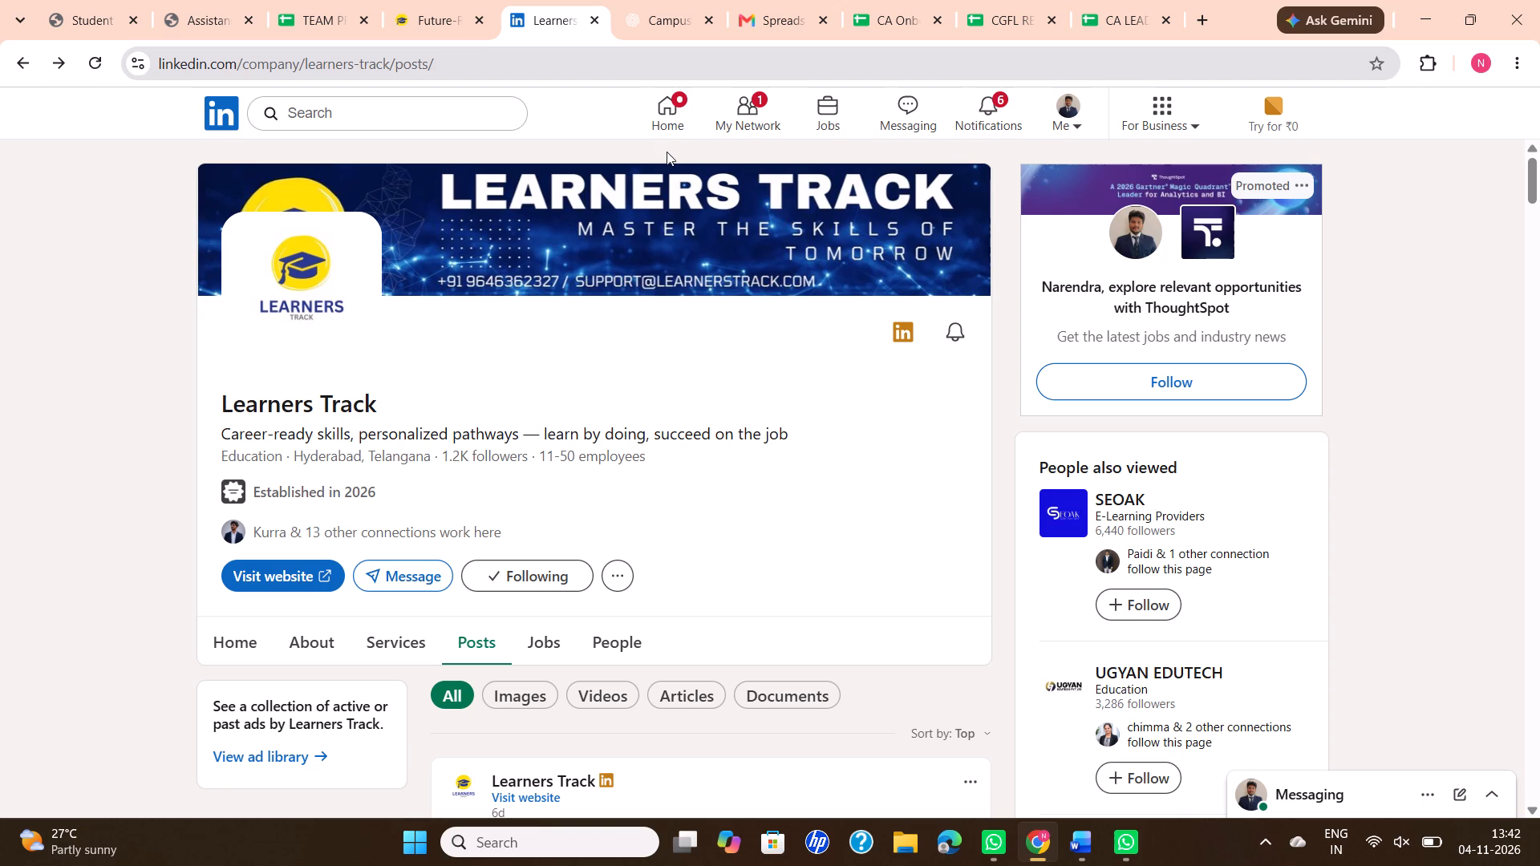
pyautogui.click(744, 123)
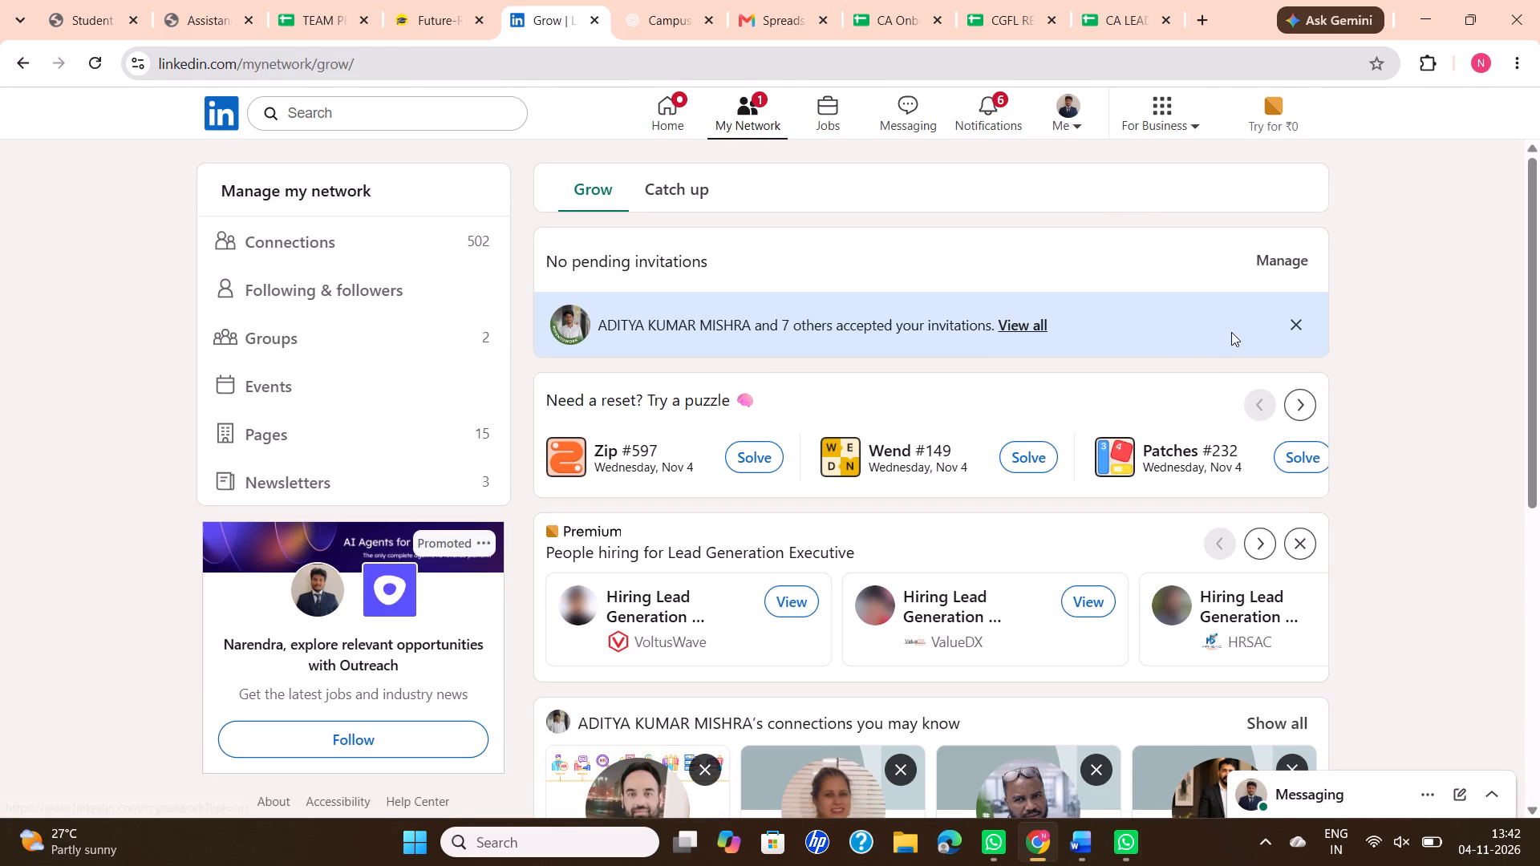
pyautogui.click(993, 131)
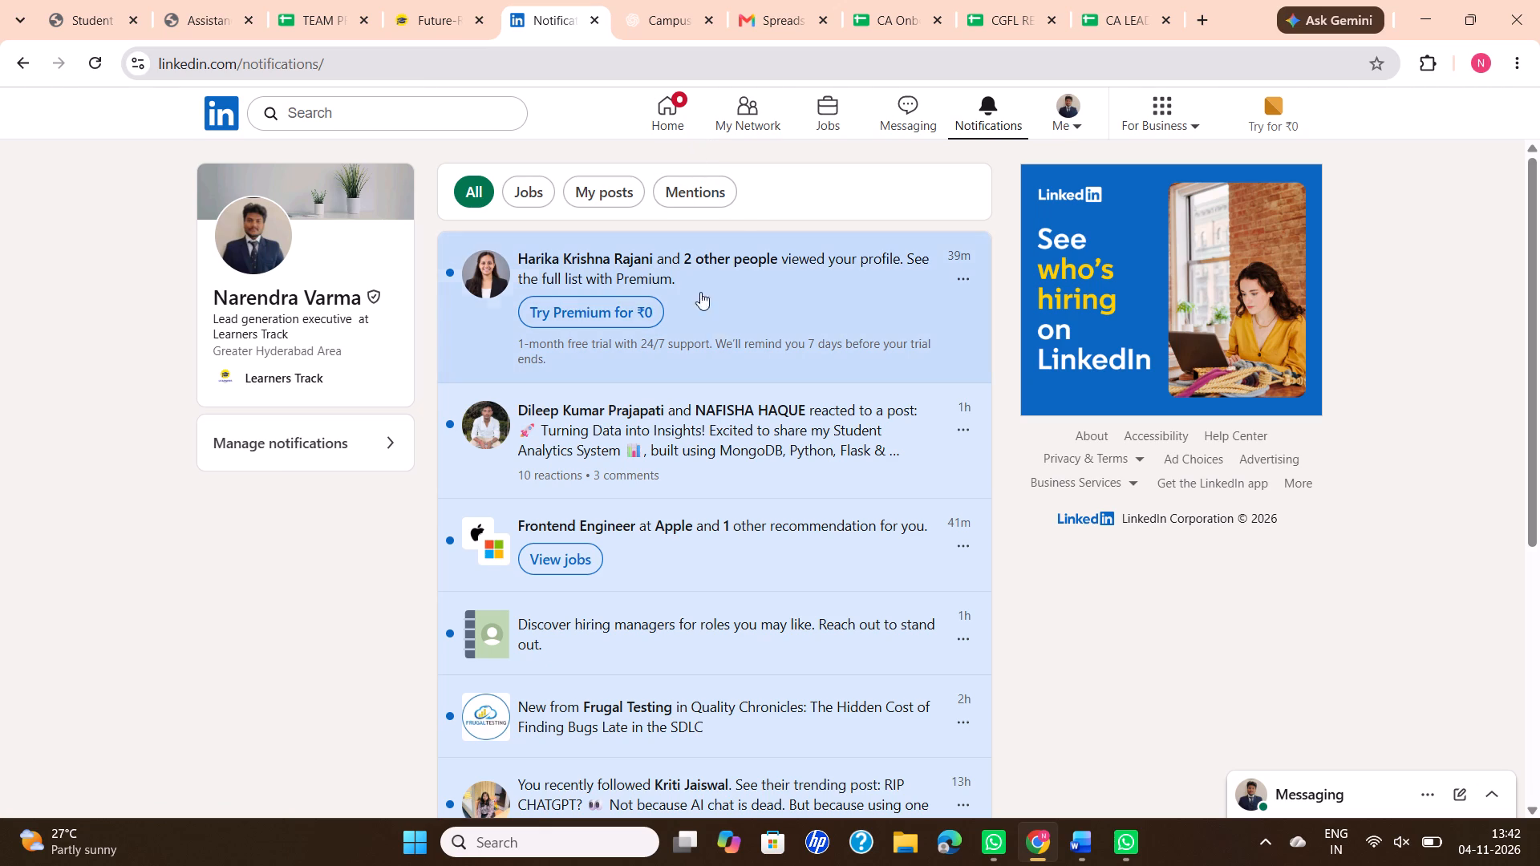
pyautogui.click(677, 132)
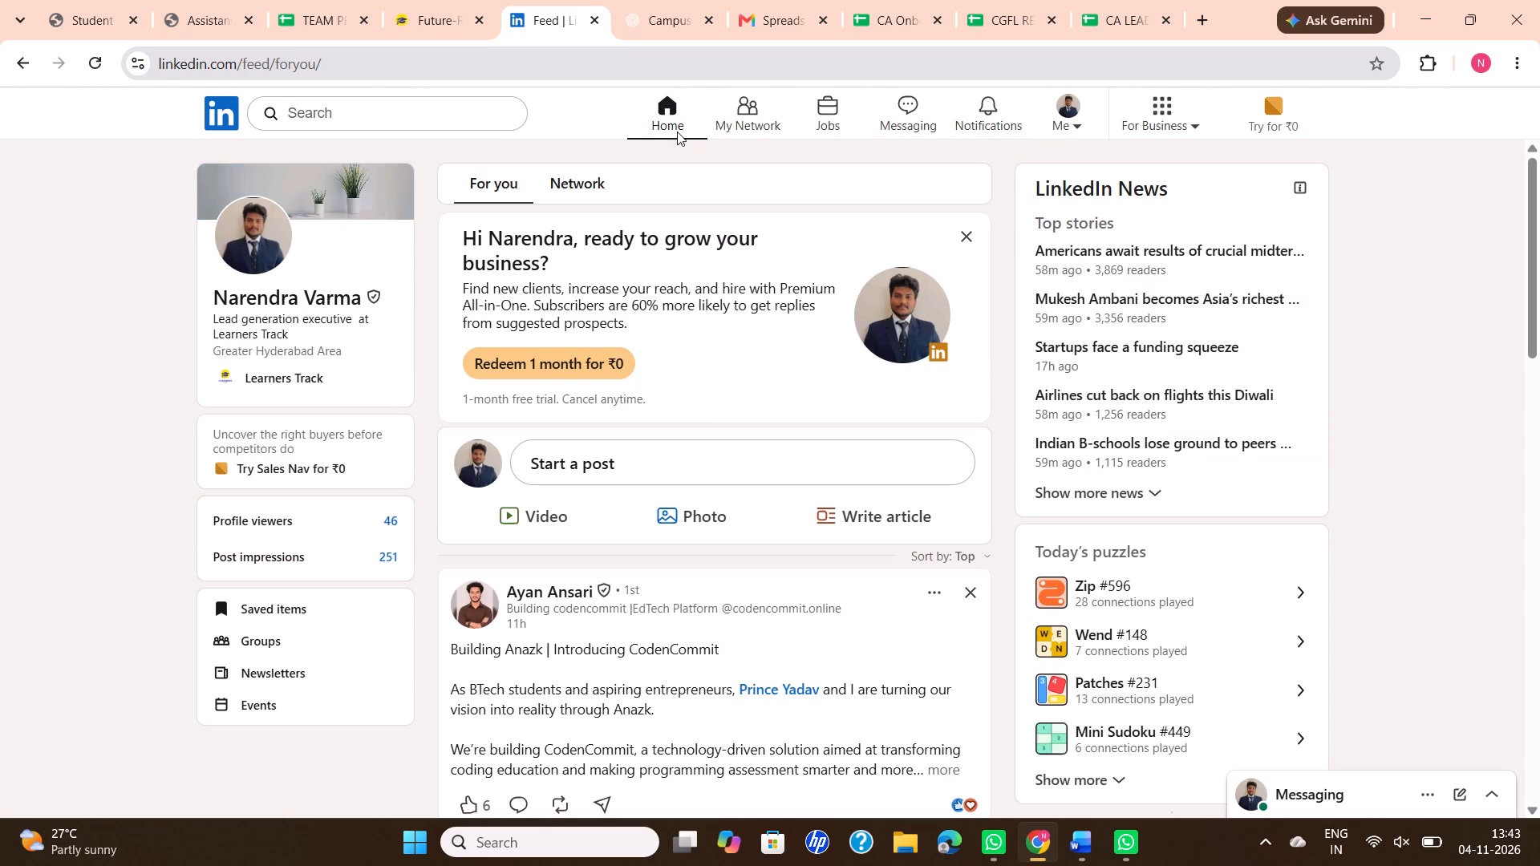
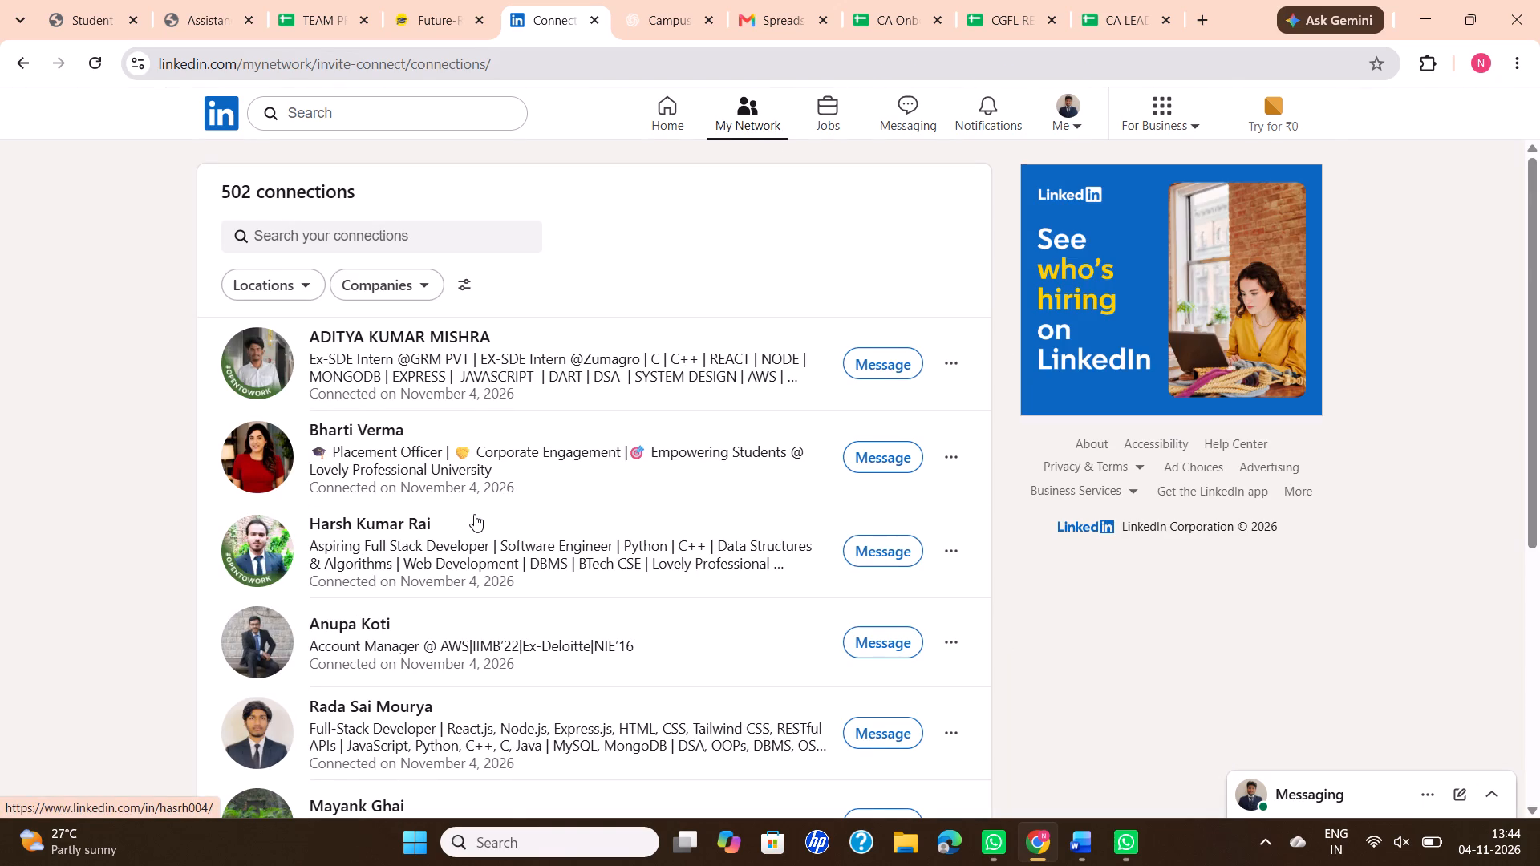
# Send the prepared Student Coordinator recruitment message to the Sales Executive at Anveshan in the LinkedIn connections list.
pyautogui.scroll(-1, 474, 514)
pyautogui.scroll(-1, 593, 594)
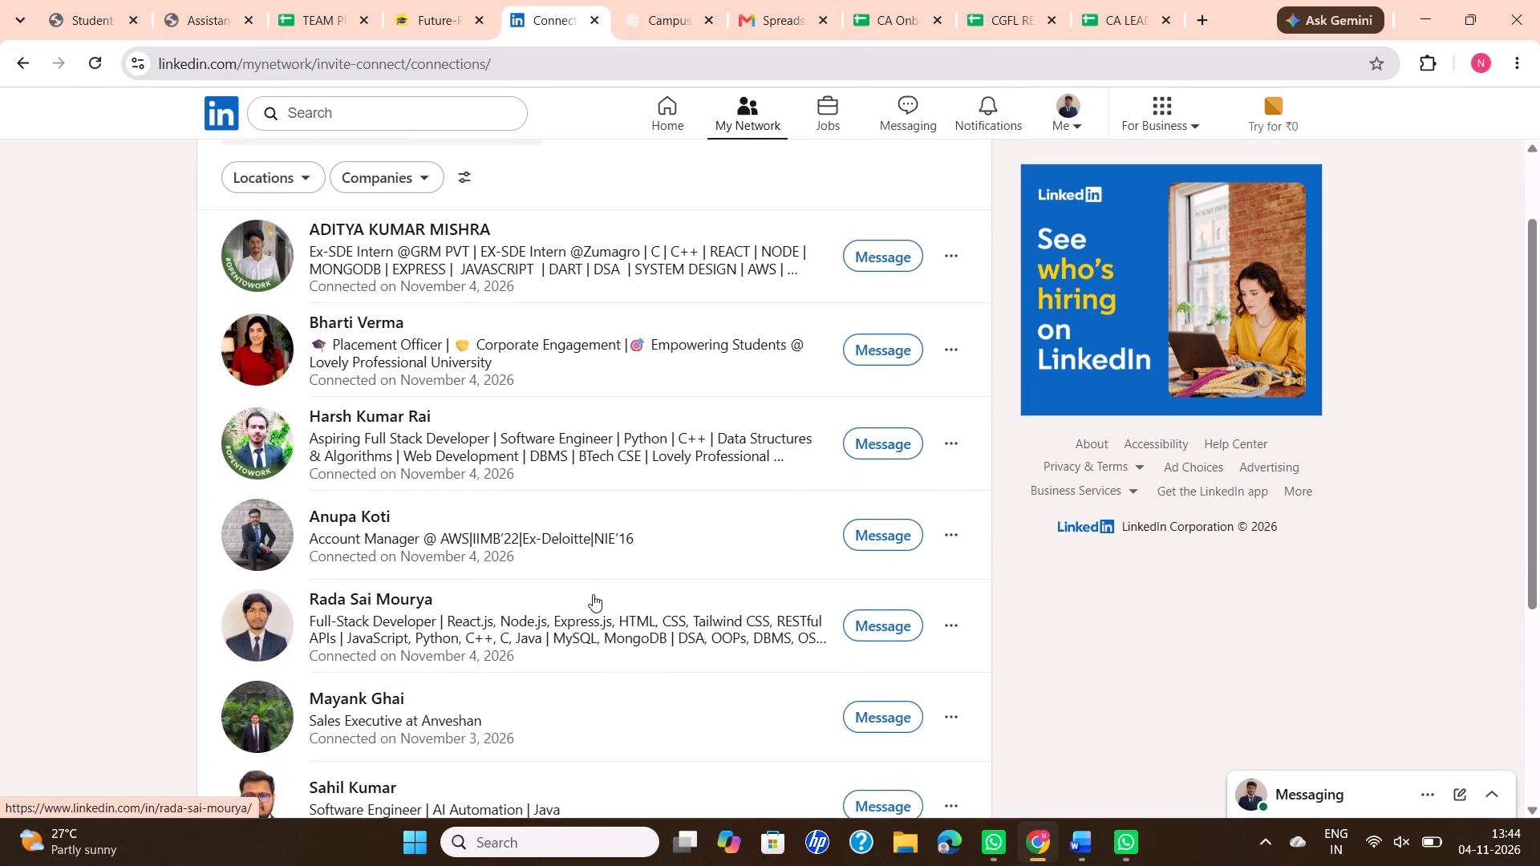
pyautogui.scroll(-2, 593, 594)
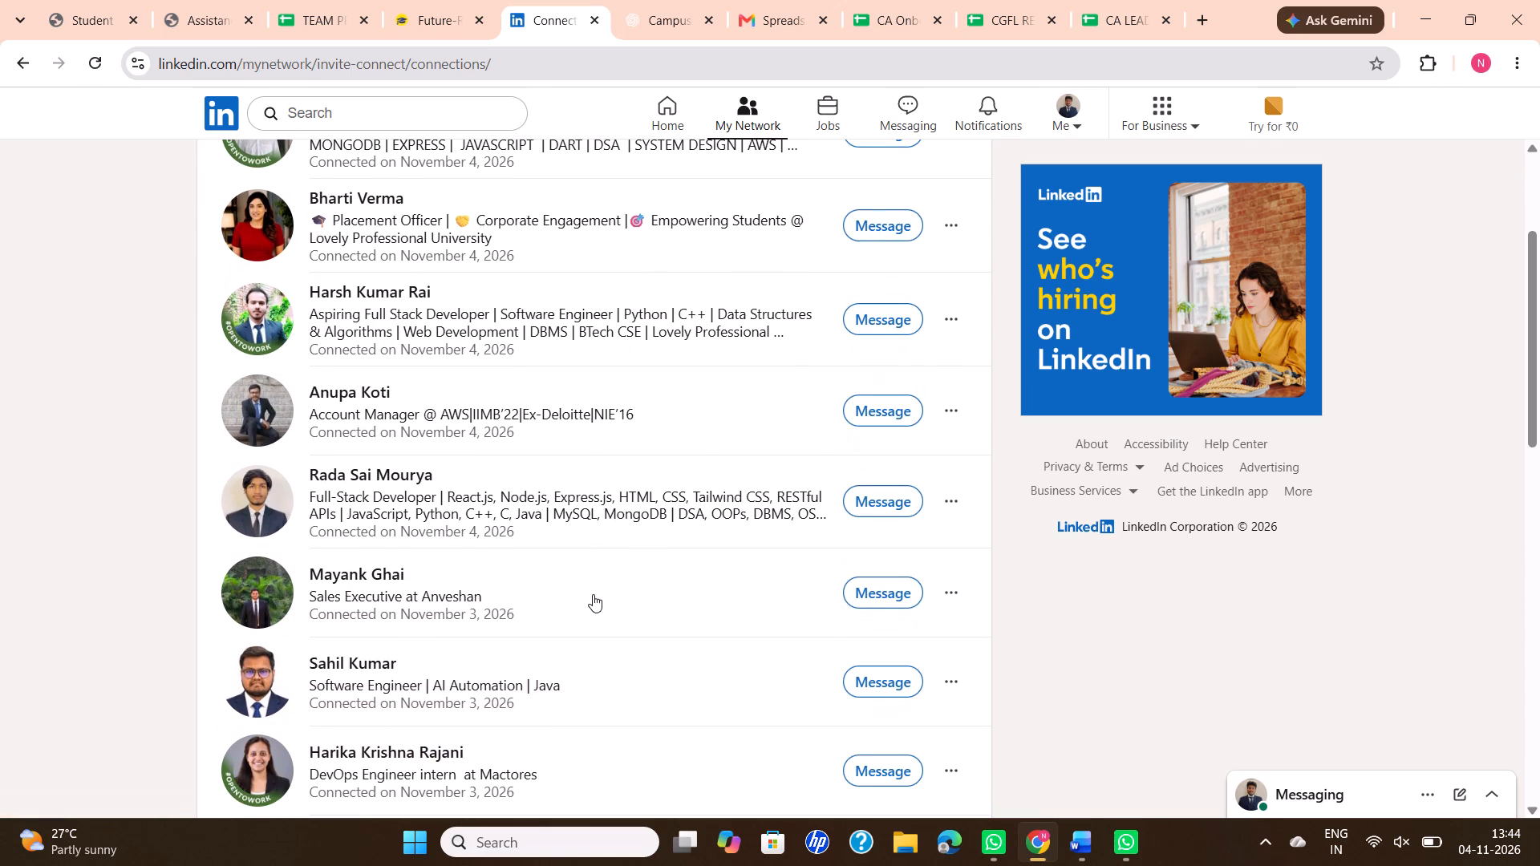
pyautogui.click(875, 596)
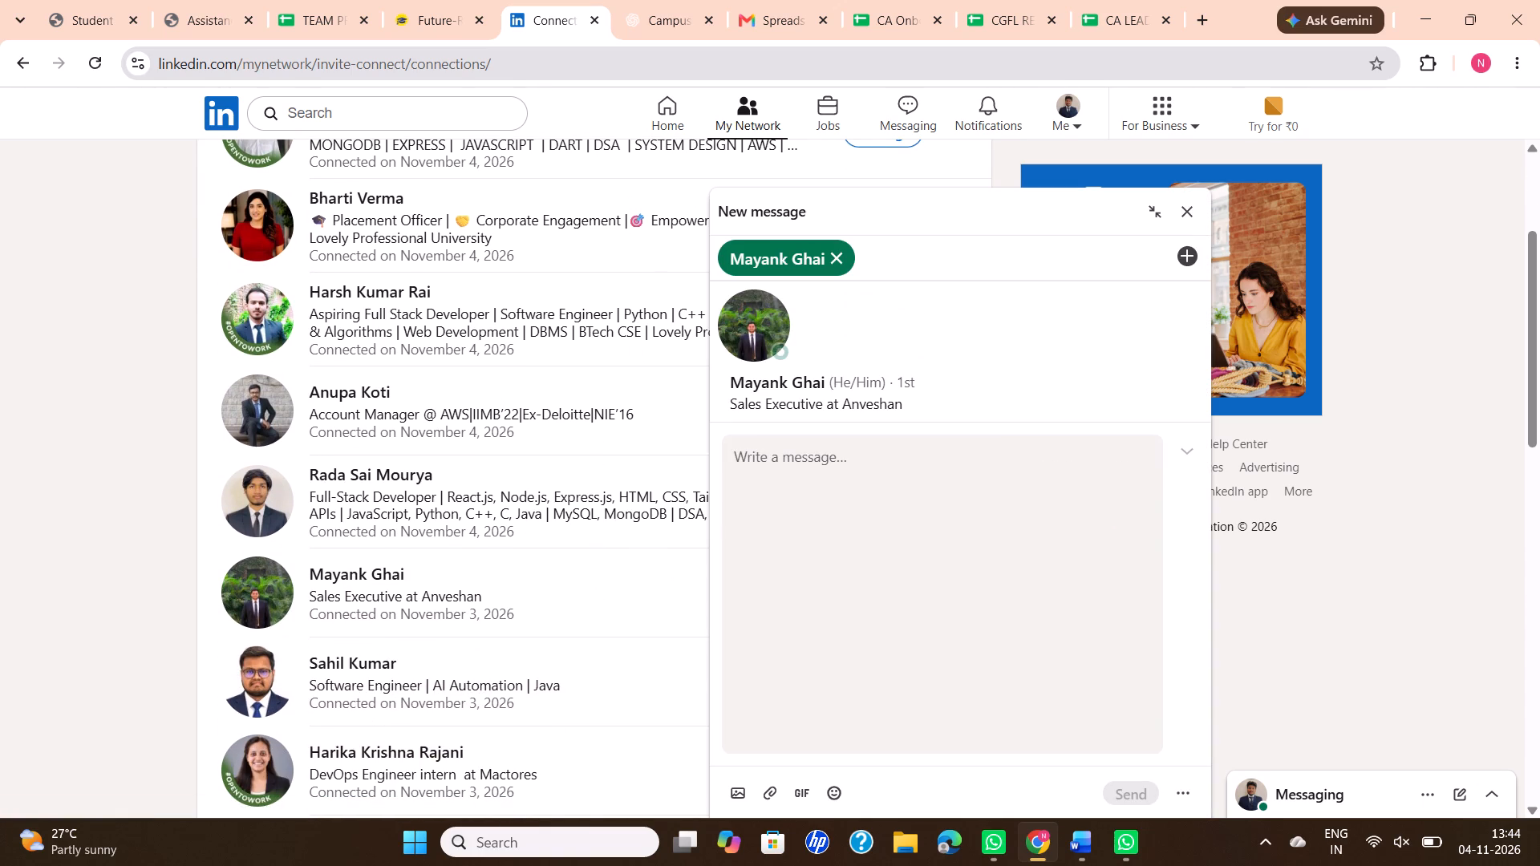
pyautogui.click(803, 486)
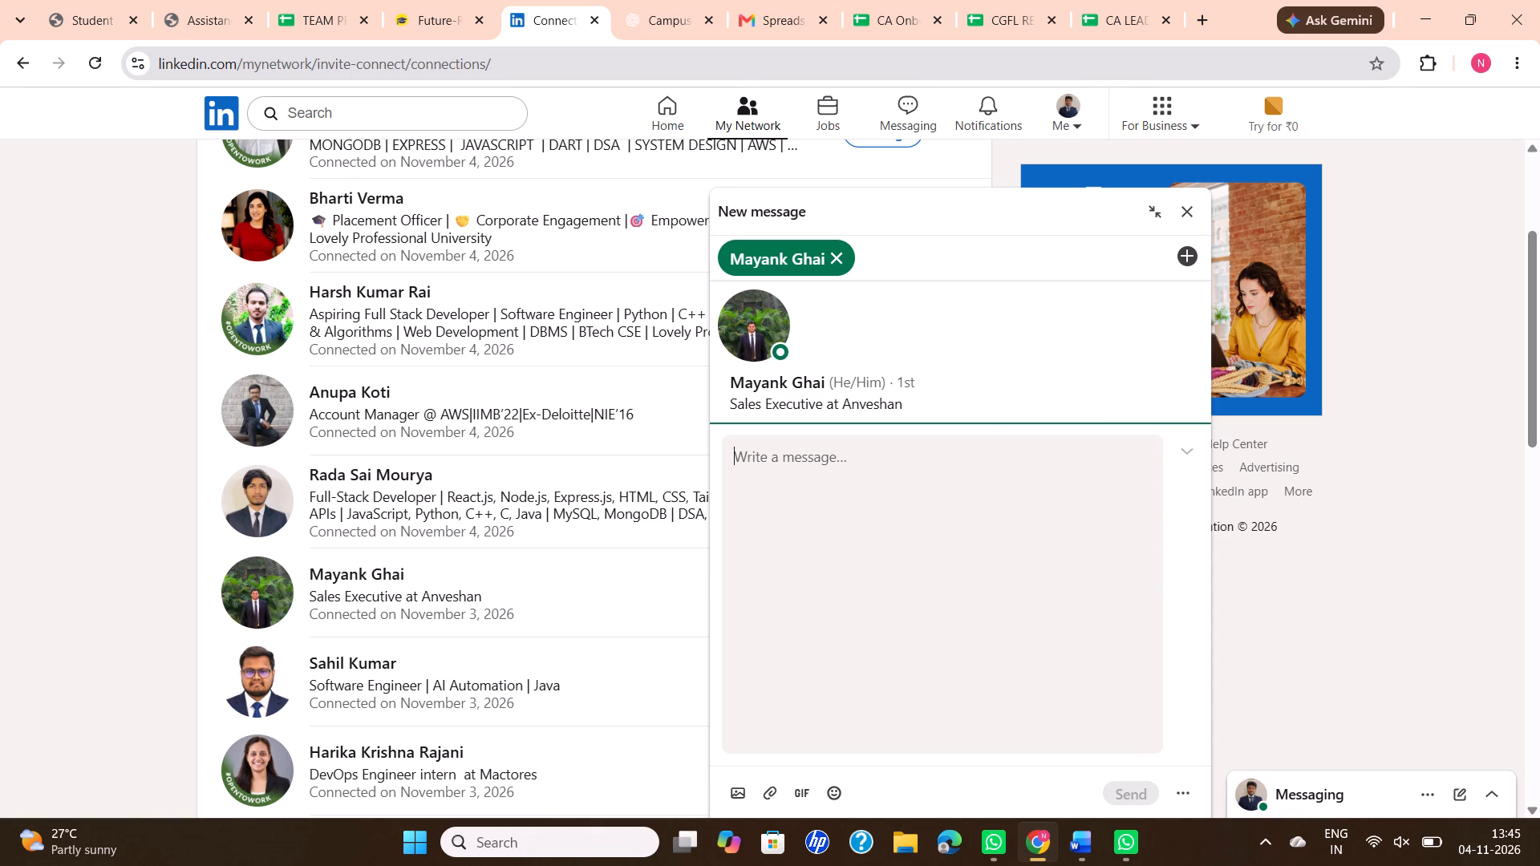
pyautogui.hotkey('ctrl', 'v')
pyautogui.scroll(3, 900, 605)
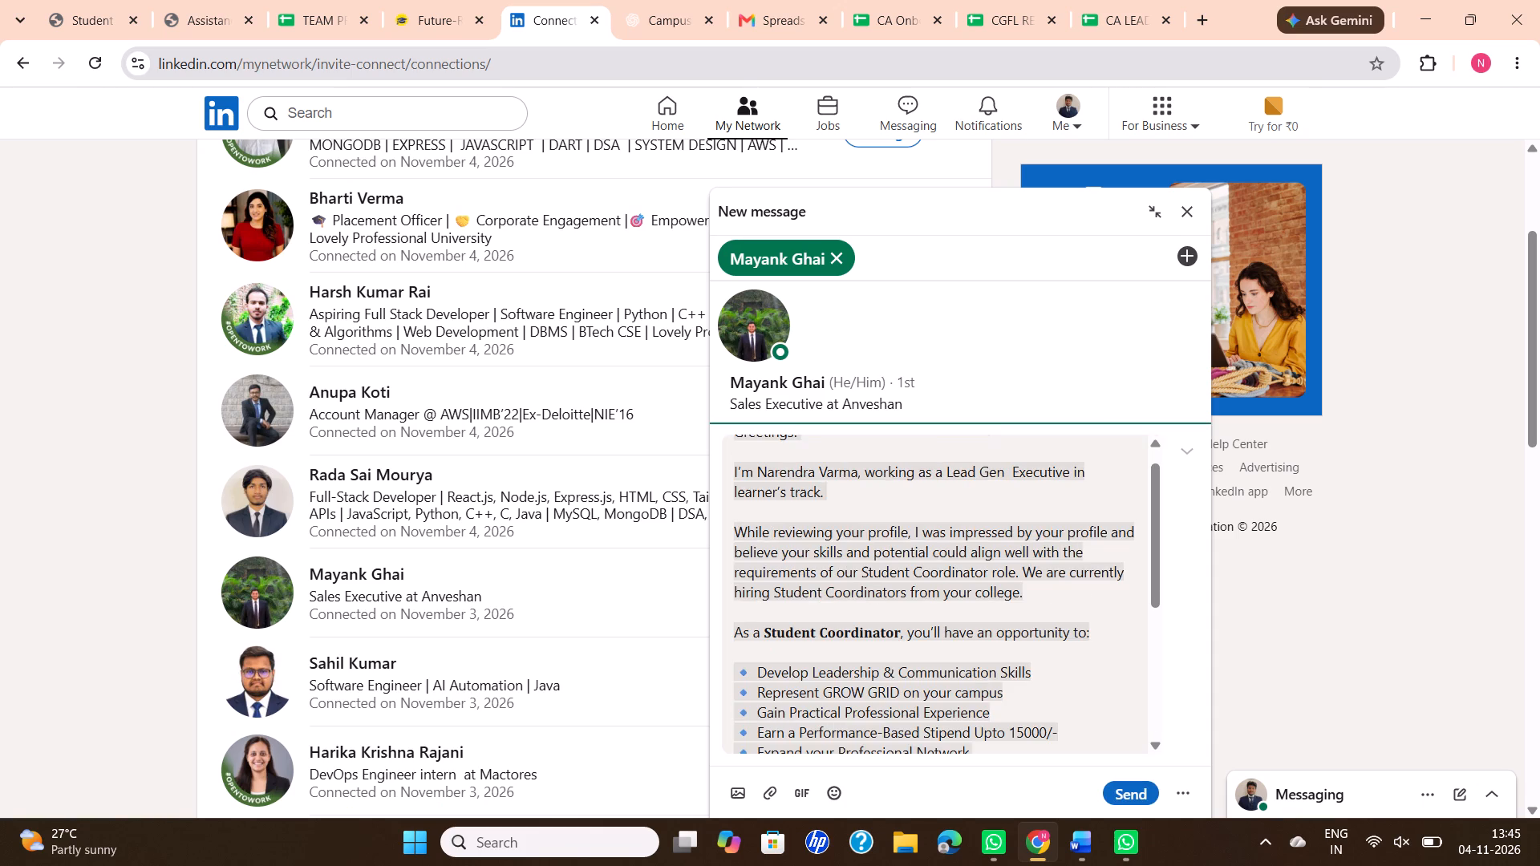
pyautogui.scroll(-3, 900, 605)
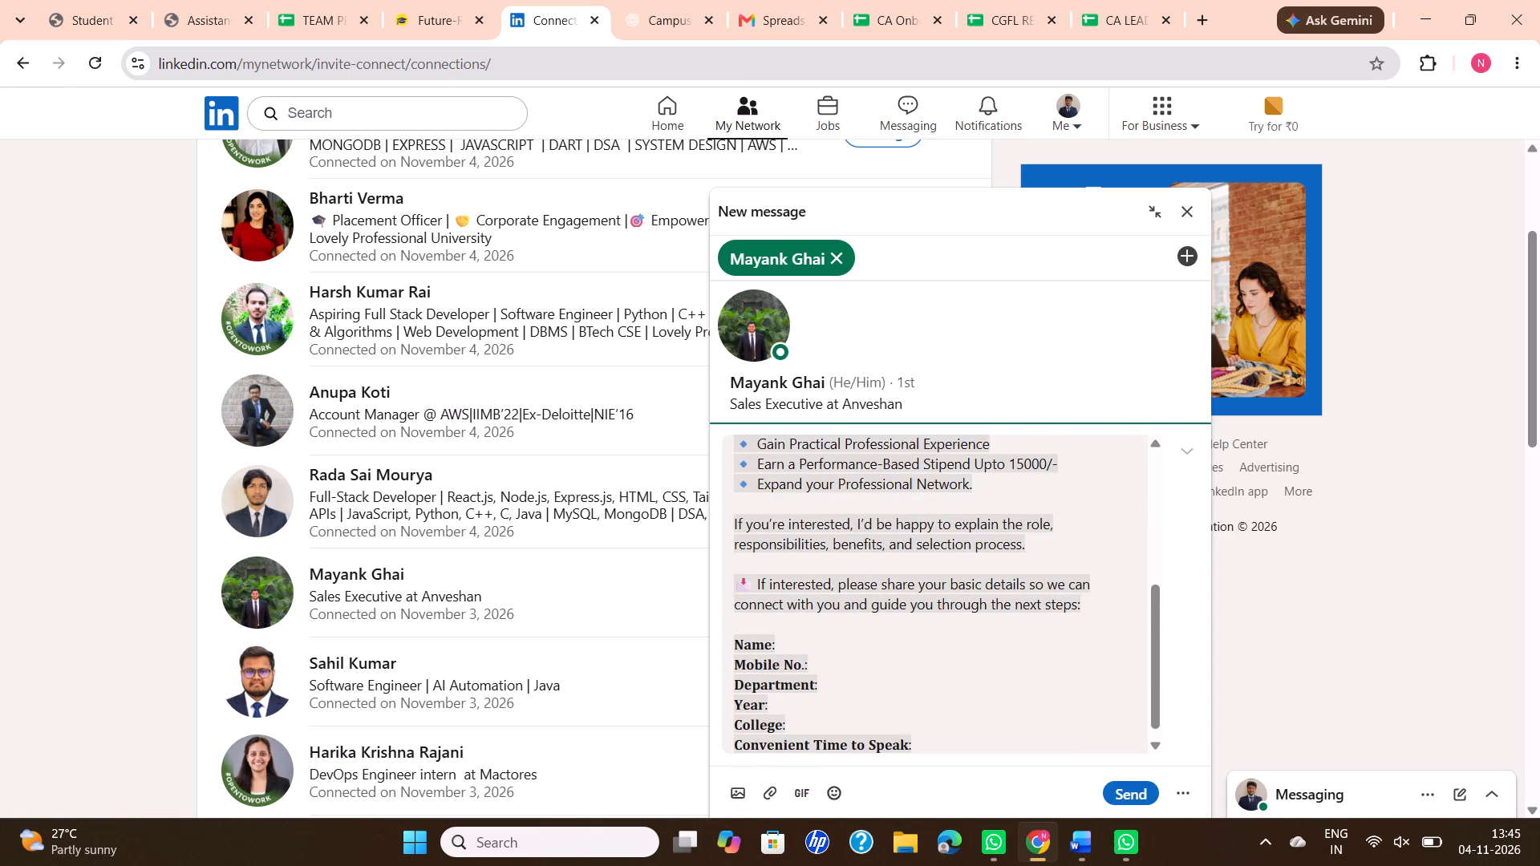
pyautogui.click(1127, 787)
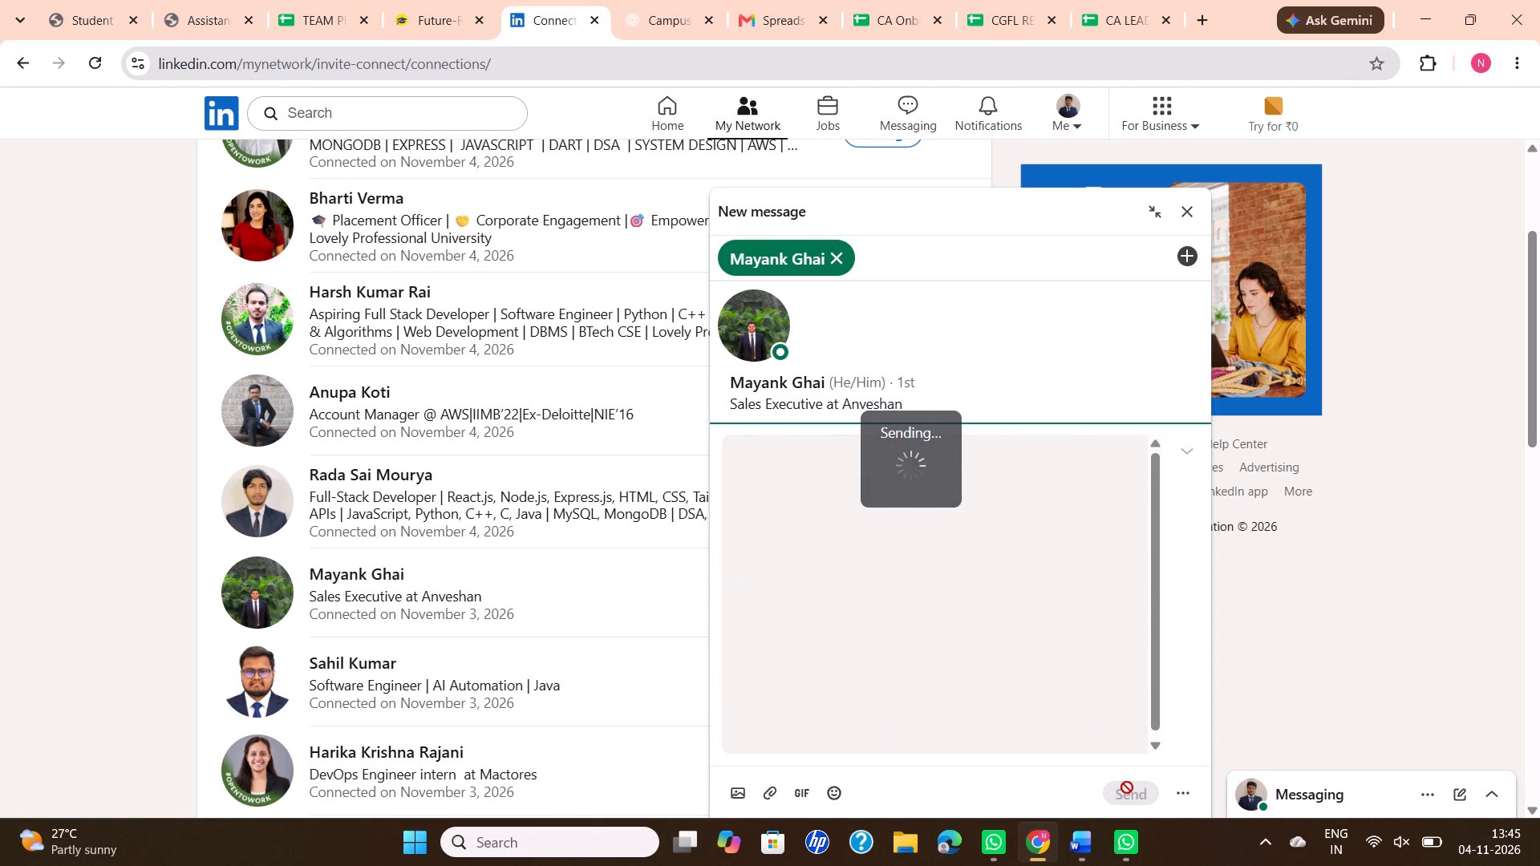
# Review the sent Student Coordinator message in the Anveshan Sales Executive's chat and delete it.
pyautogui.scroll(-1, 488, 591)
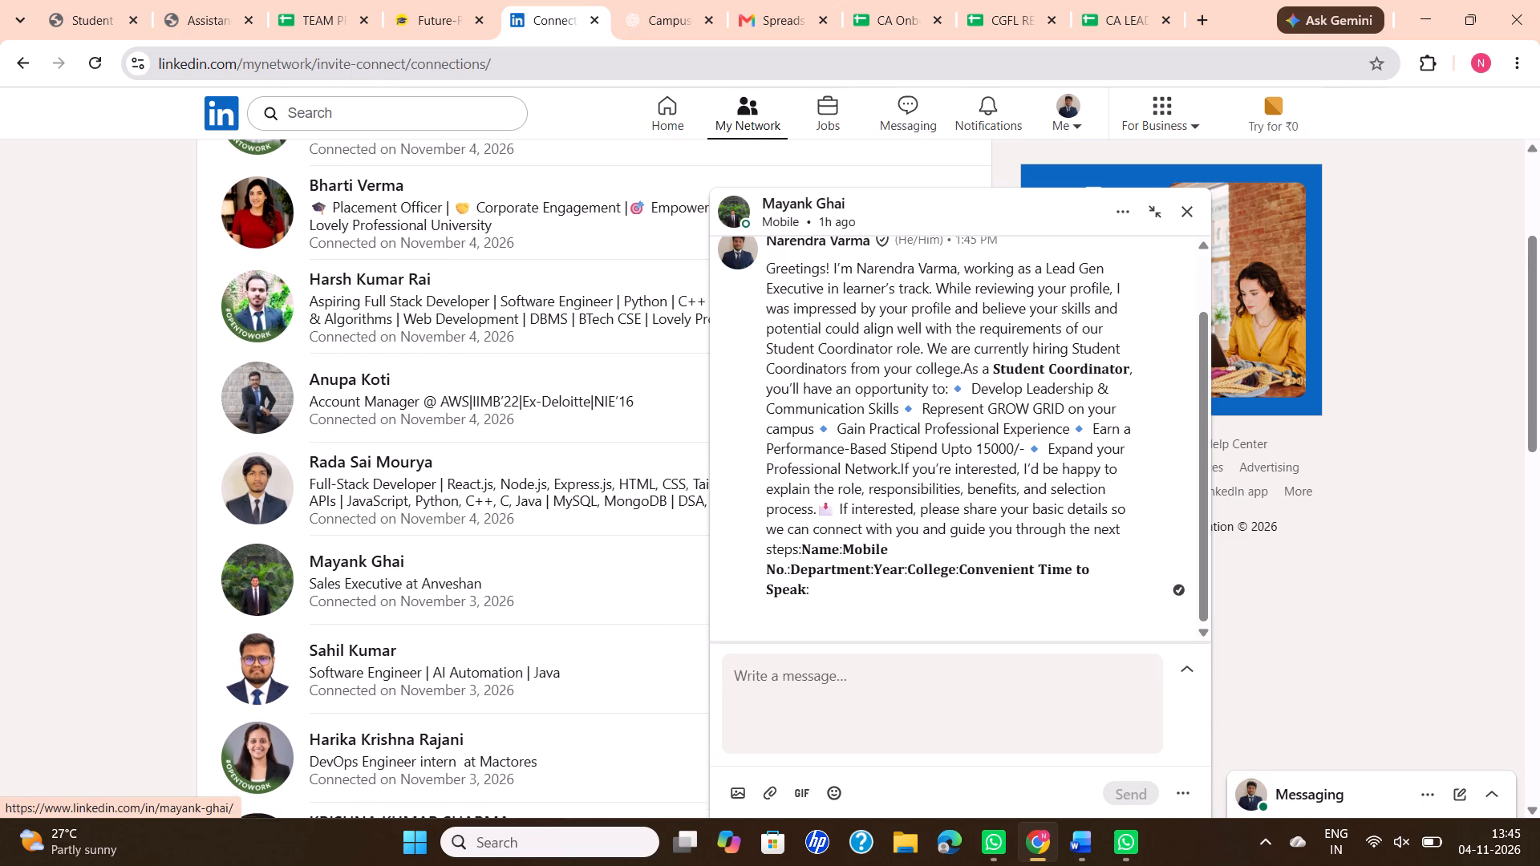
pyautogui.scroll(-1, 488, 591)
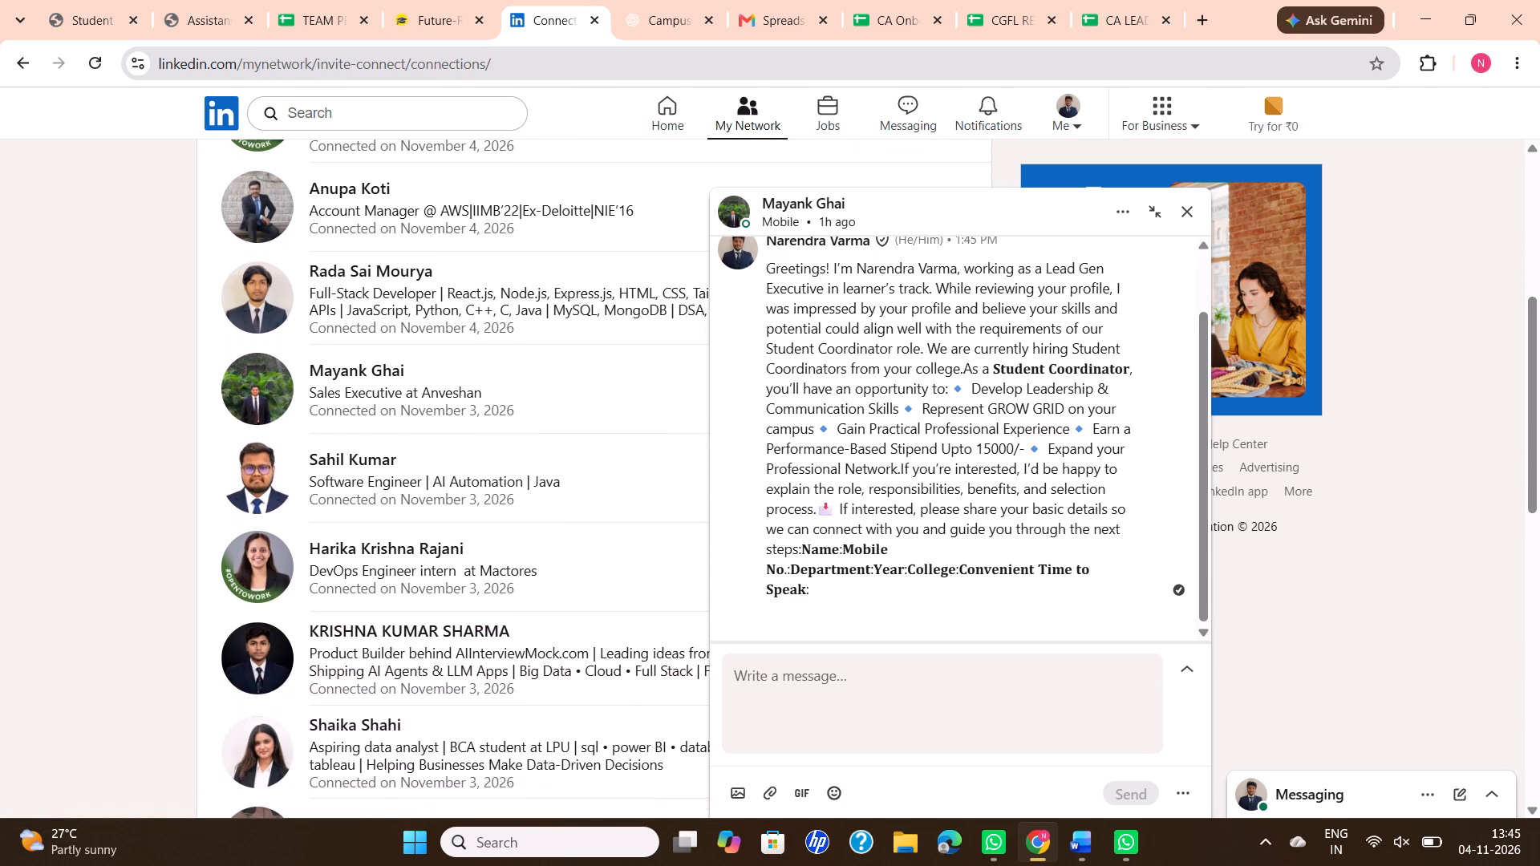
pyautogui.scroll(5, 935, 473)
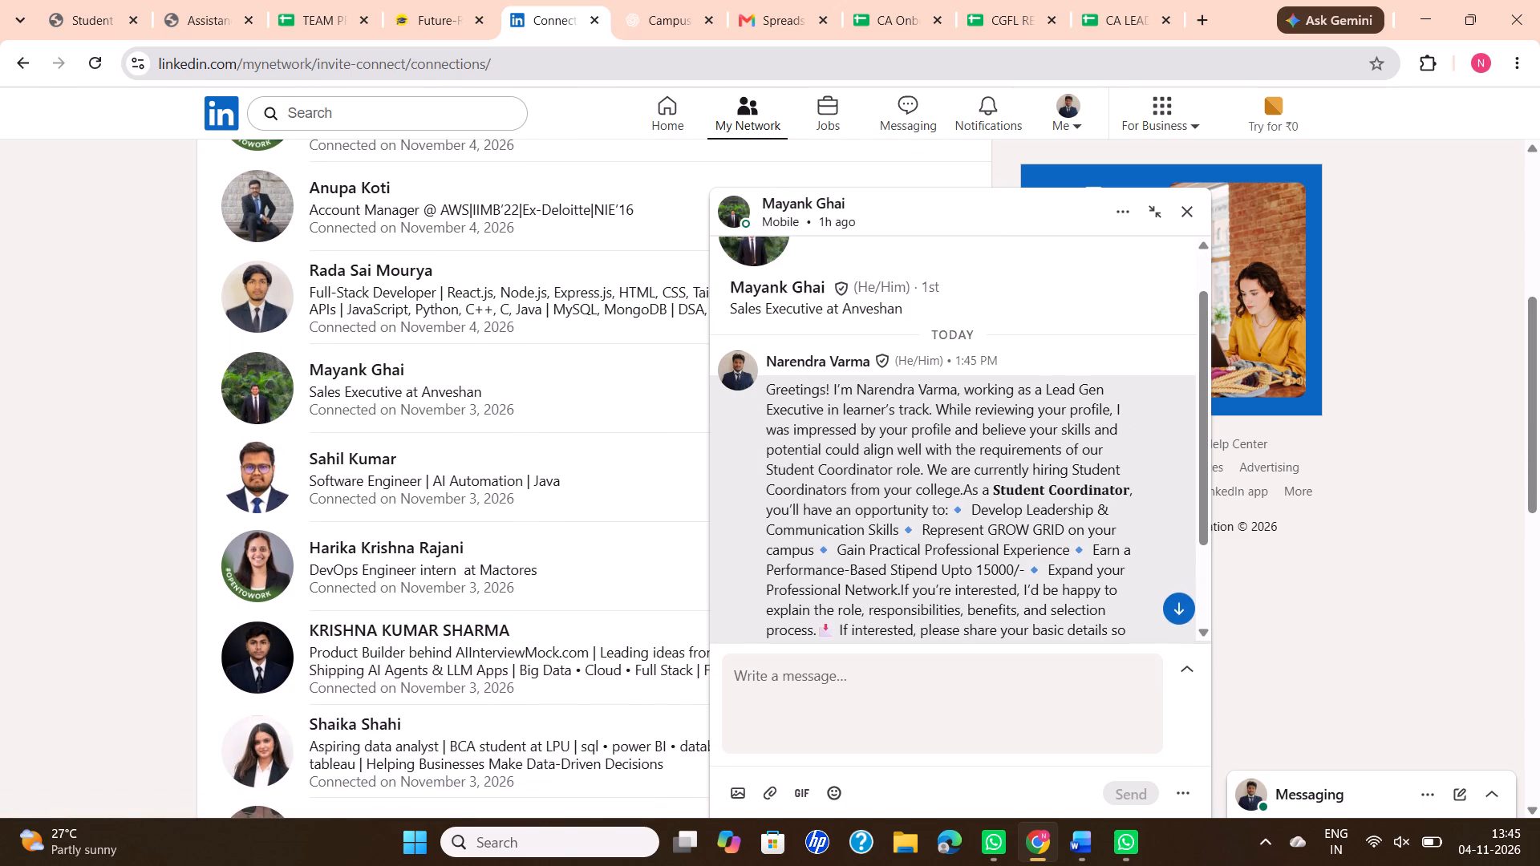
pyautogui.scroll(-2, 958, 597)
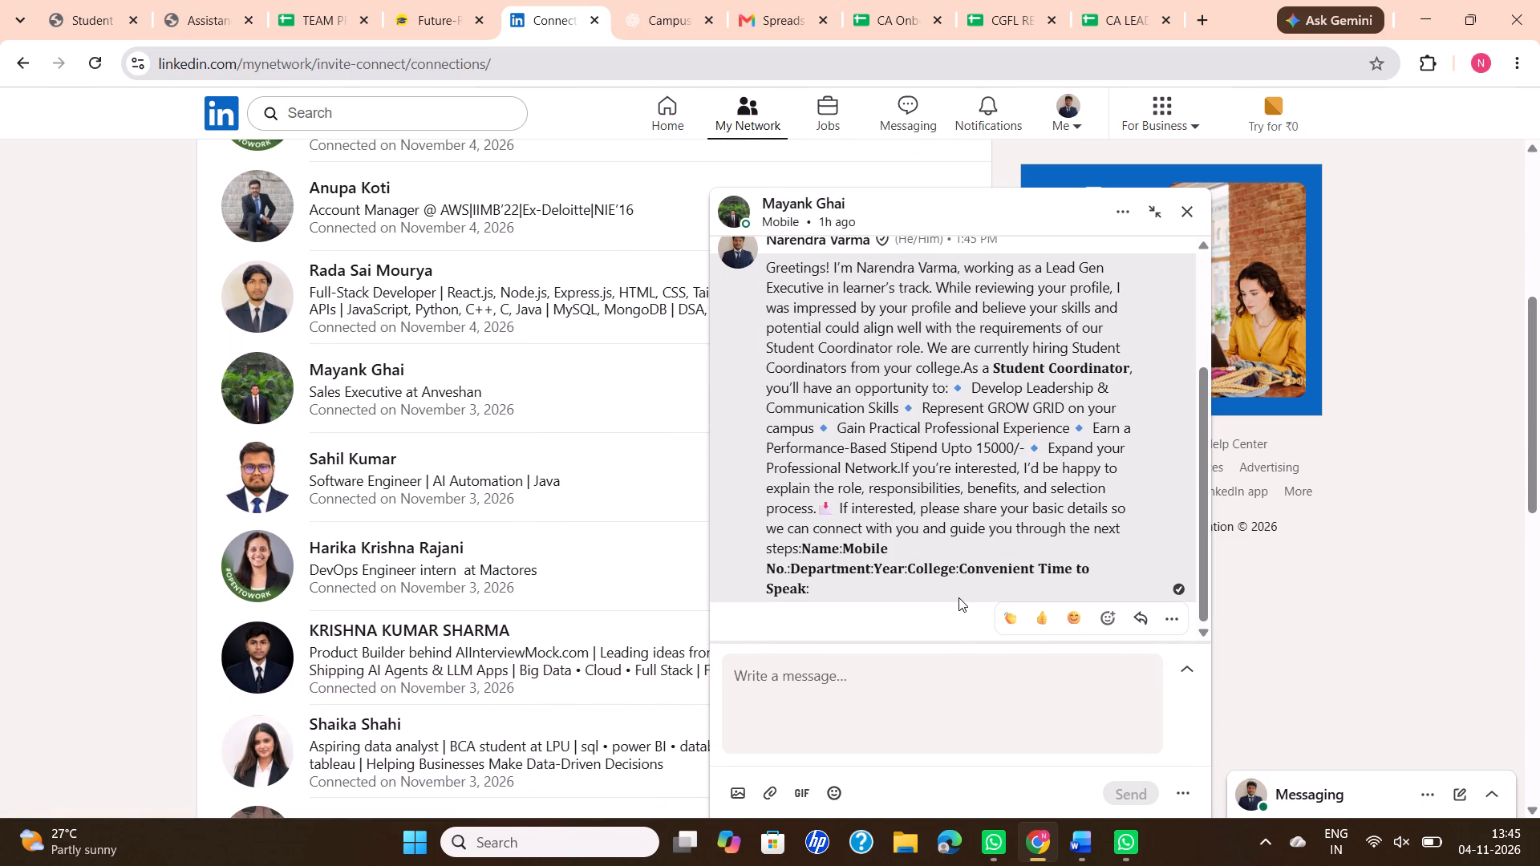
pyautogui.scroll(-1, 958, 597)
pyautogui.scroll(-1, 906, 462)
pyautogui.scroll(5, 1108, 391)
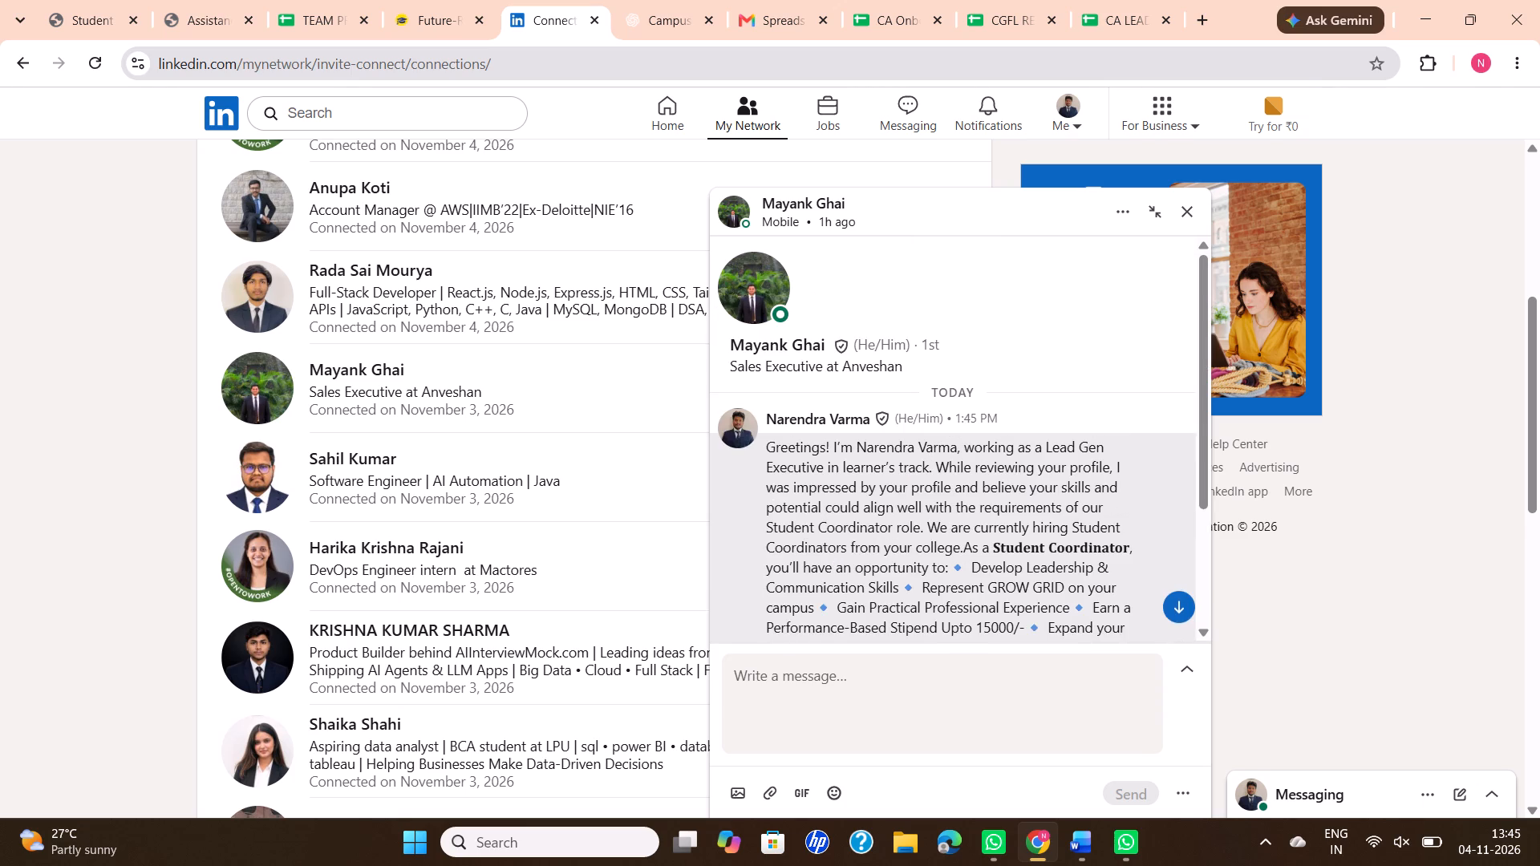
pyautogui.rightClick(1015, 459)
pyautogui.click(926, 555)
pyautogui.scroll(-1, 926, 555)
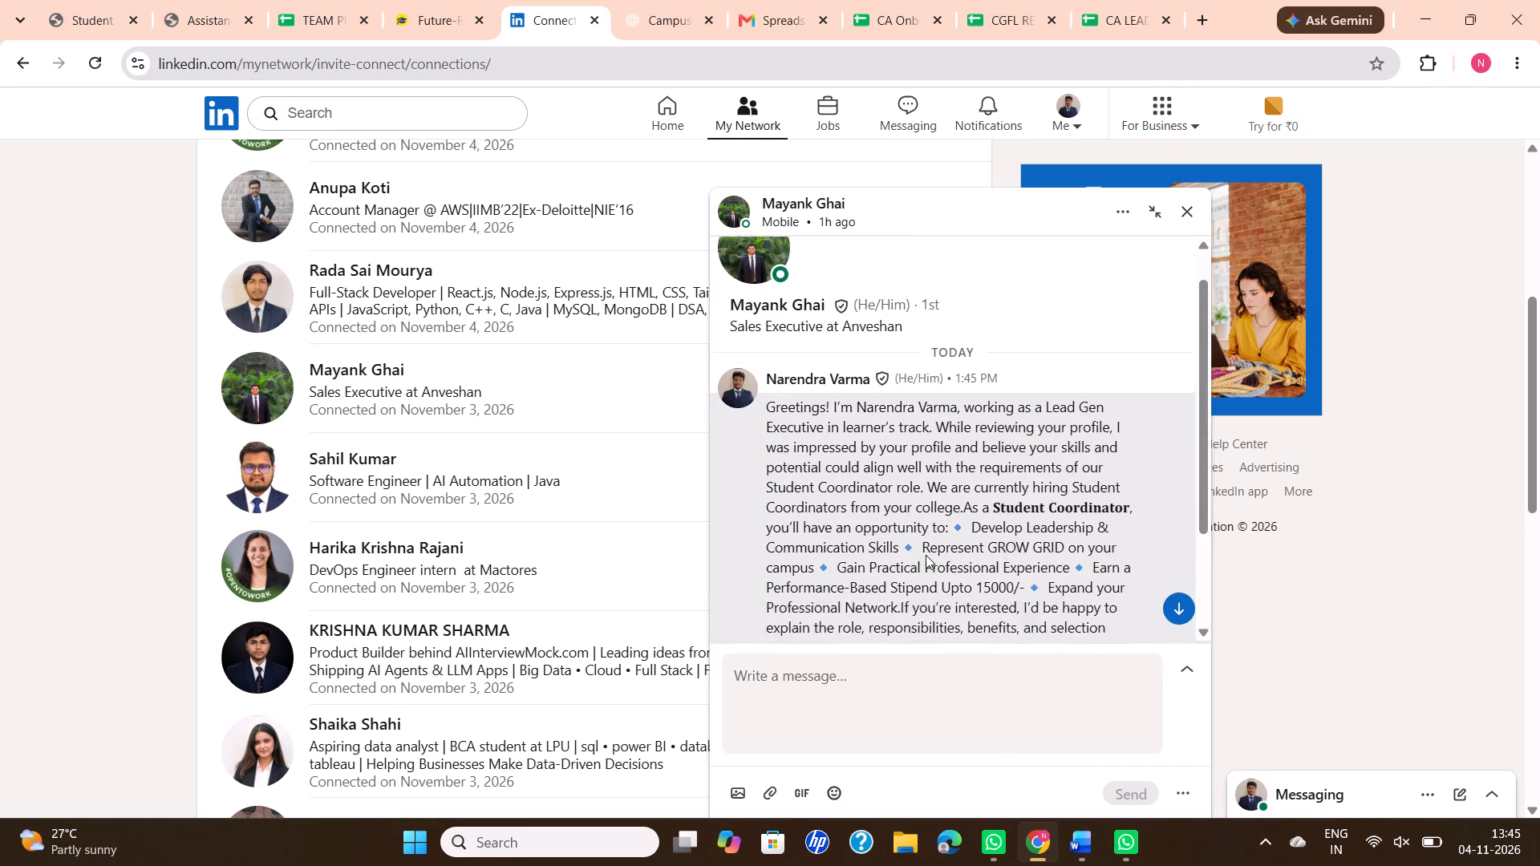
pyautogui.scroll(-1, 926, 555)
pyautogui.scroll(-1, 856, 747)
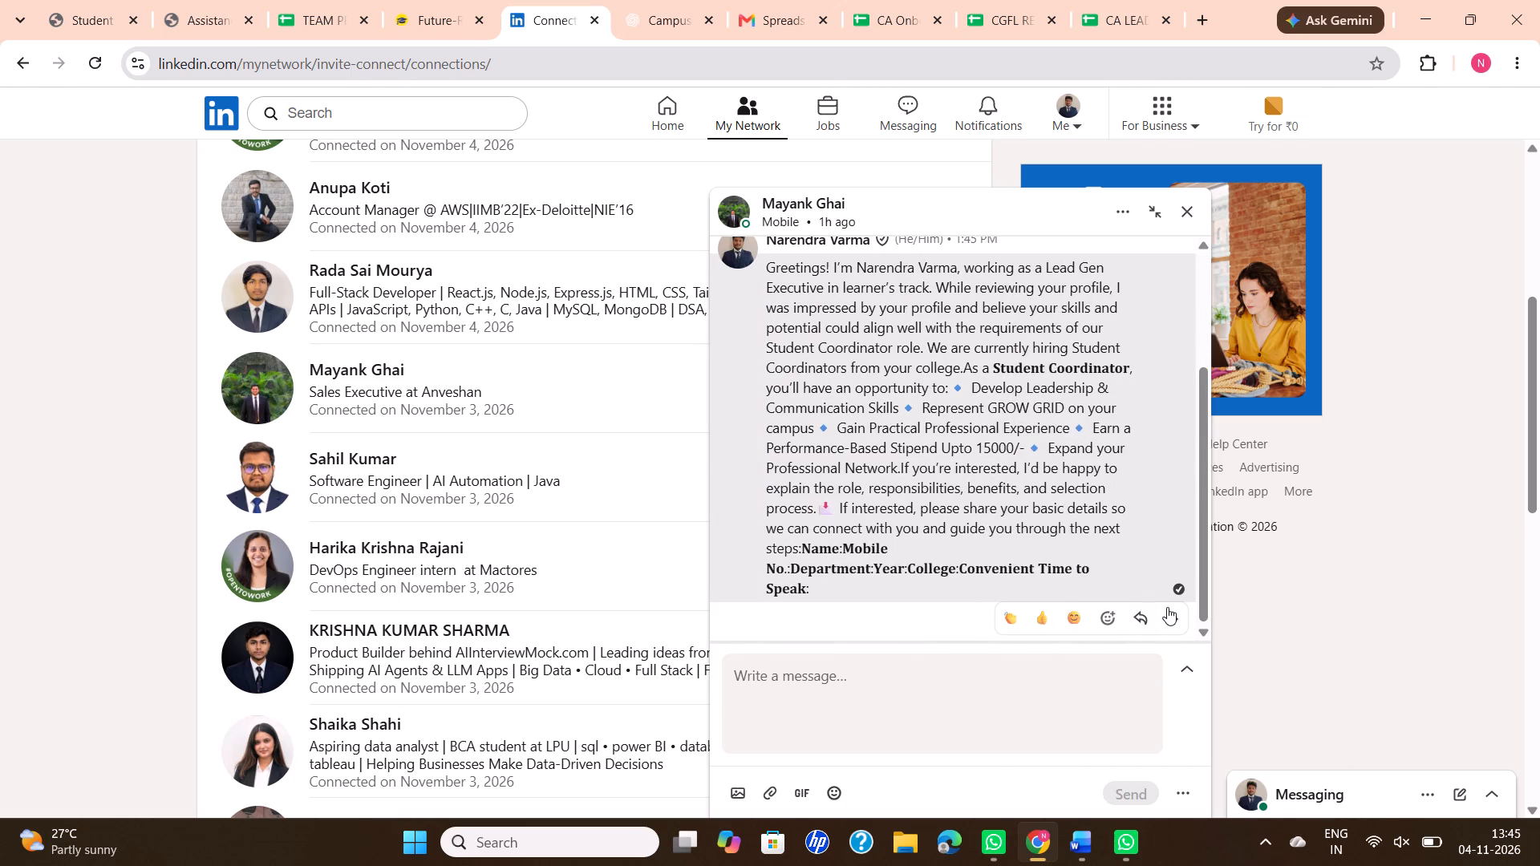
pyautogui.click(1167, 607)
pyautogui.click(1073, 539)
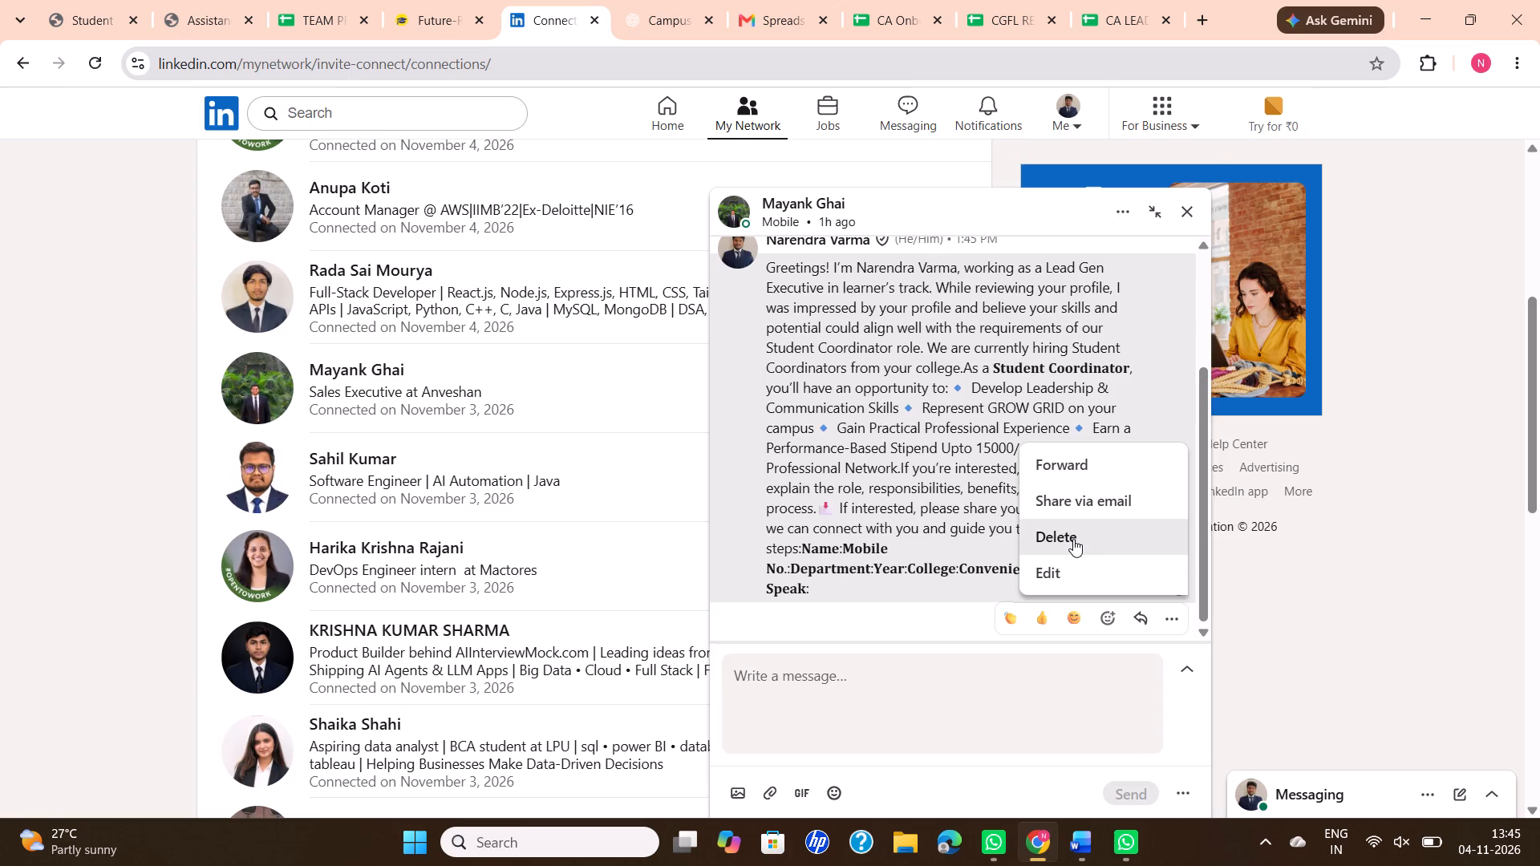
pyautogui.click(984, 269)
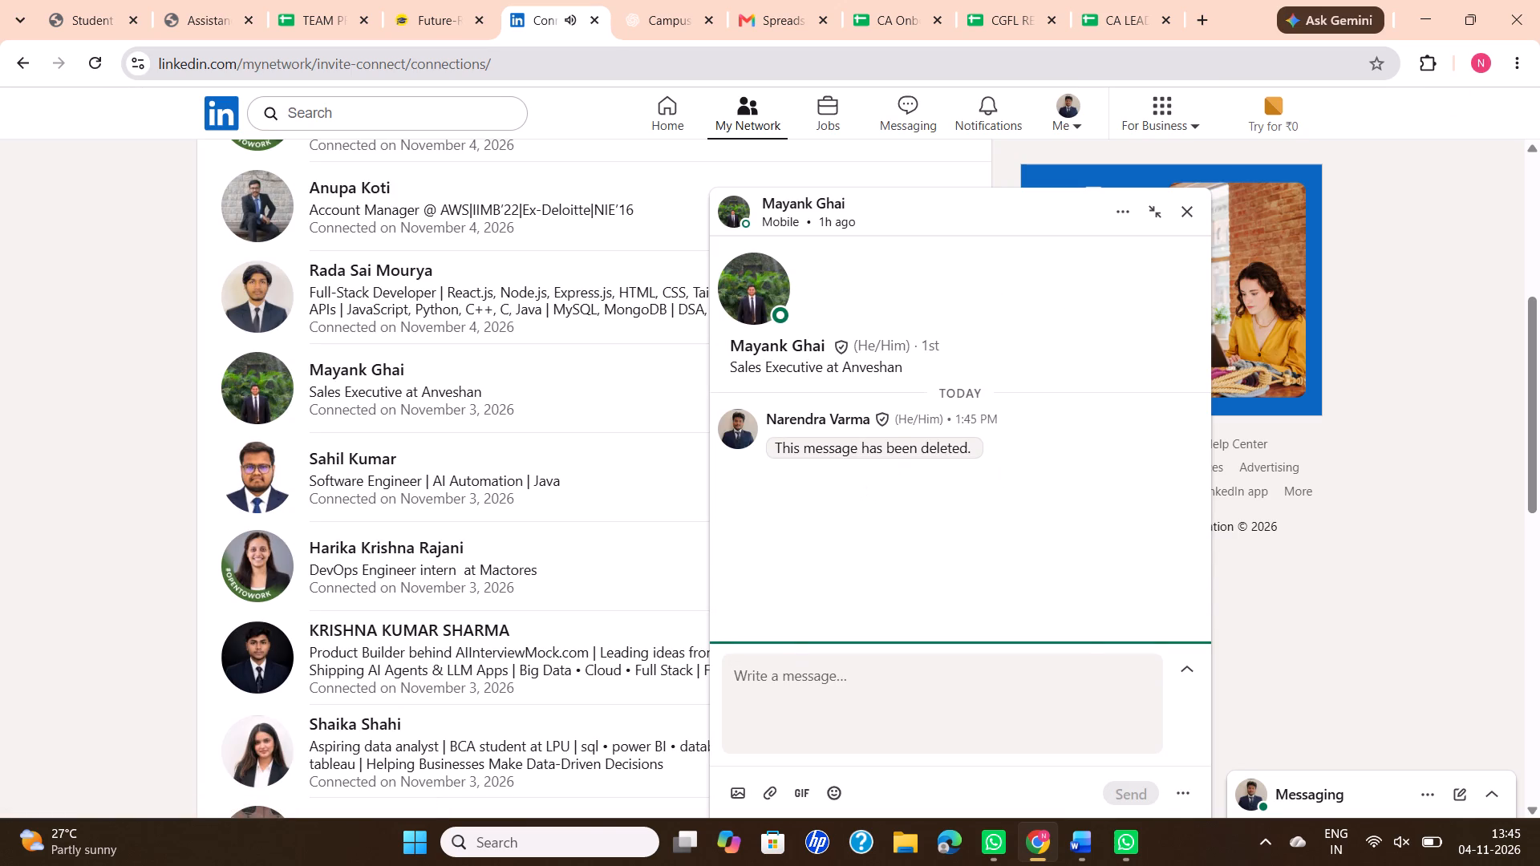
# Paste the Student Coordinator message into the same chat again from the clipboard history and send it.
pyautogui.press('super+v')
pyautogui.click(802, 441)
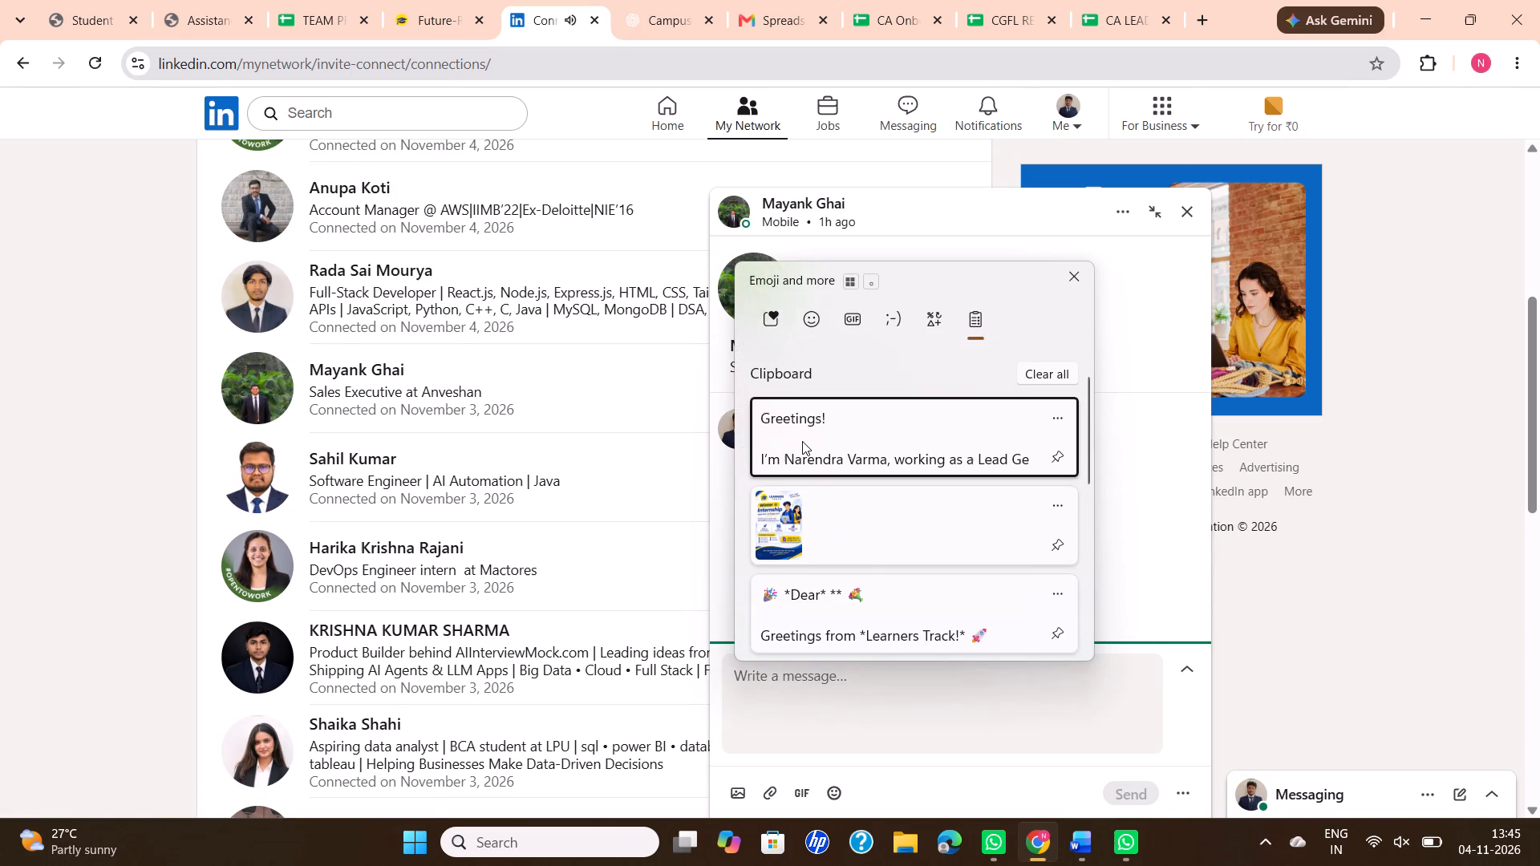
pyautogui.hotkey('ctrl', 'v')
pyautogui.click(831, 720)
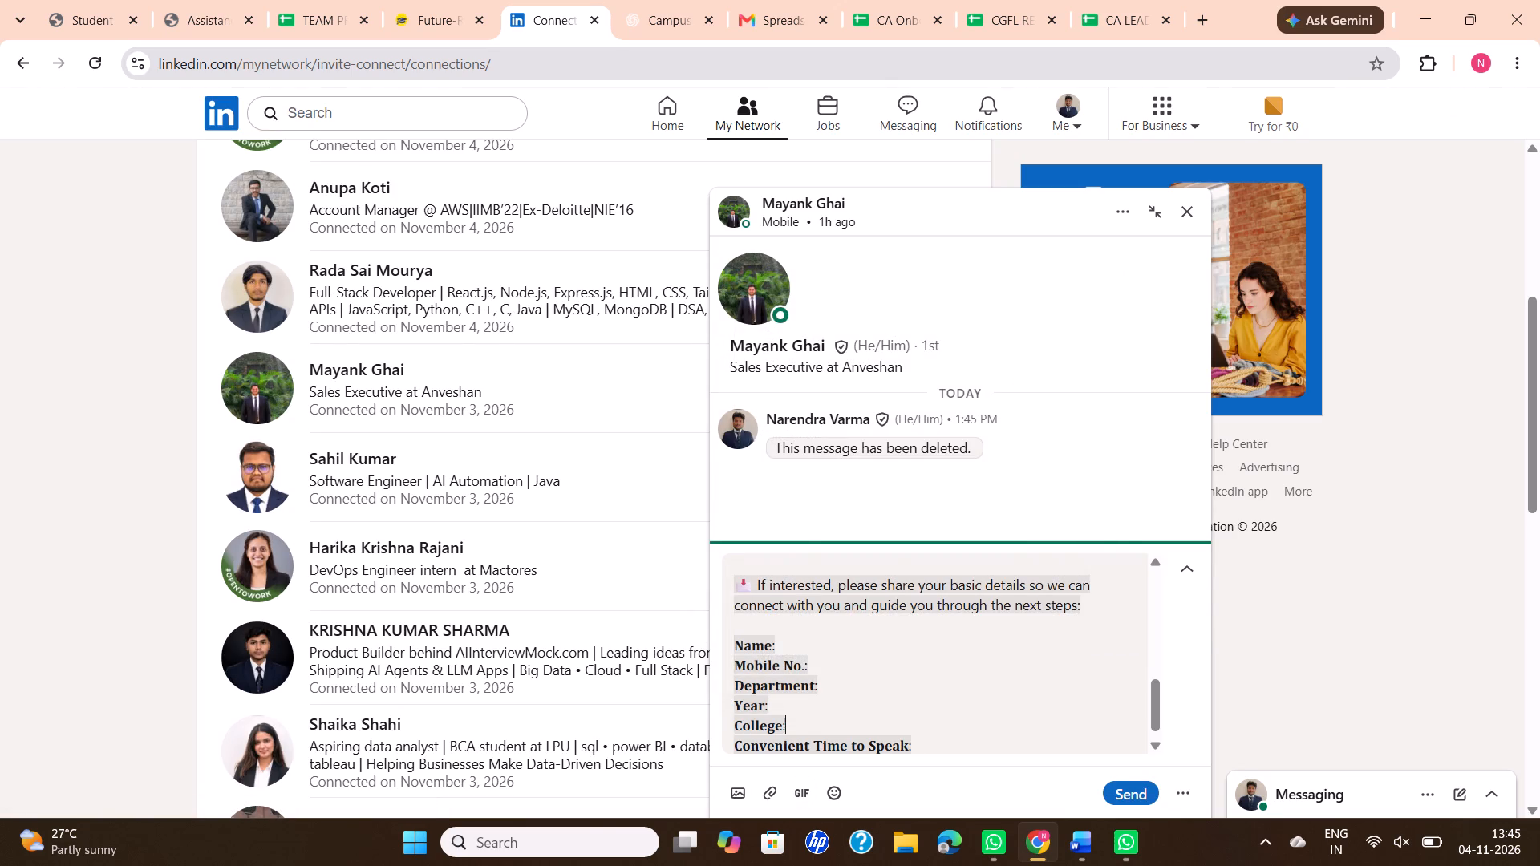
pyautogui.scroll(5, 831, 720)
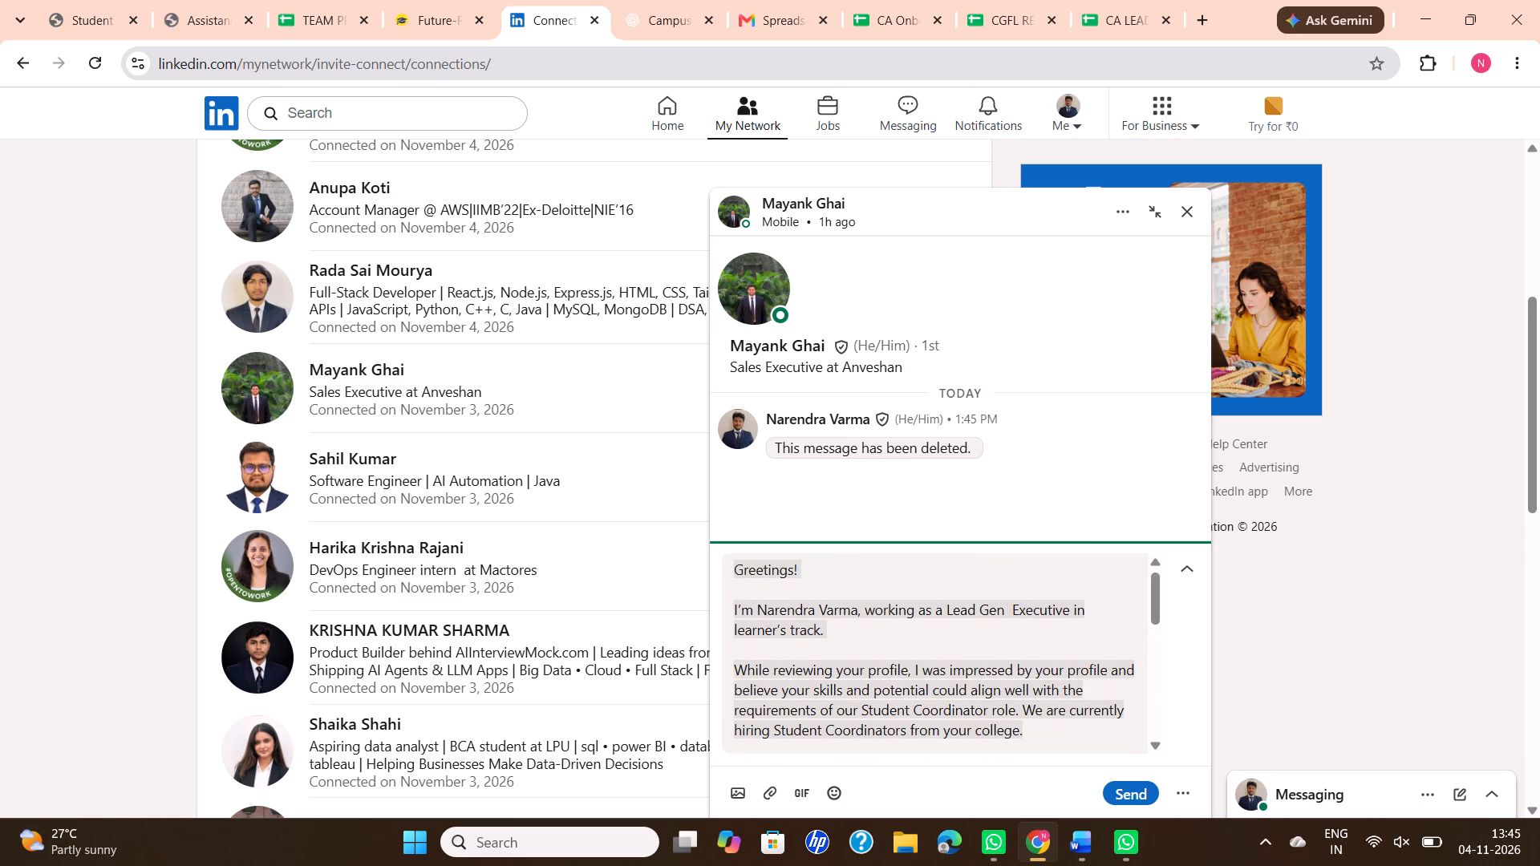
pyautogui.click(861, 647)
pyautogui.click(825, 608)
pyautogui.scroll(-3, 917, 659)
pyautogui.click(1119, 790)
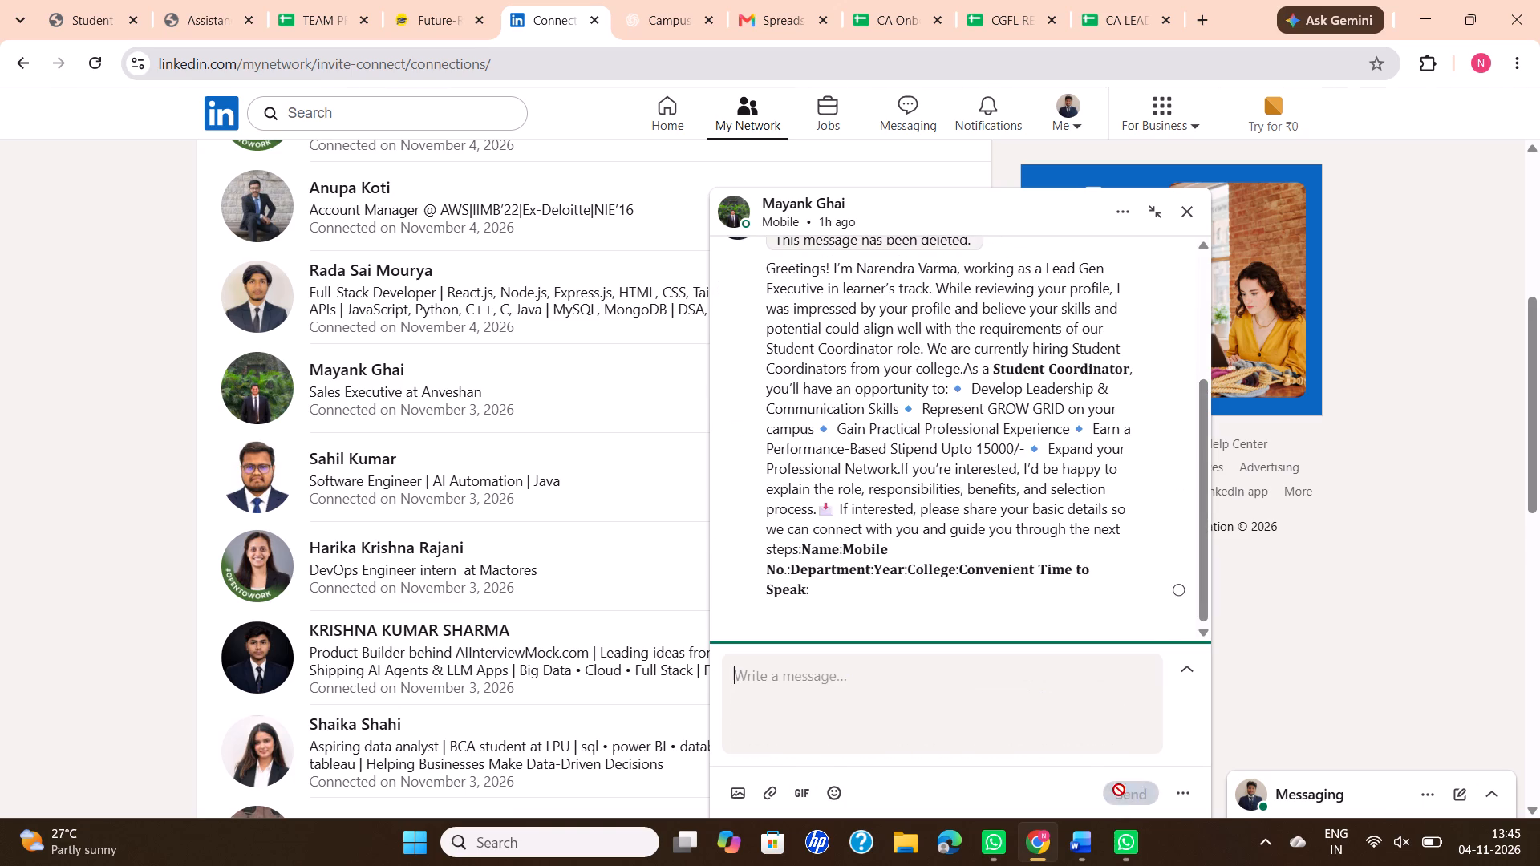
# Open the resent message for editing and start a new line after "Greetings!".
pyautogui.scroll(-1, 920, 488)
pyautogui.scroll(3, 920, 488)
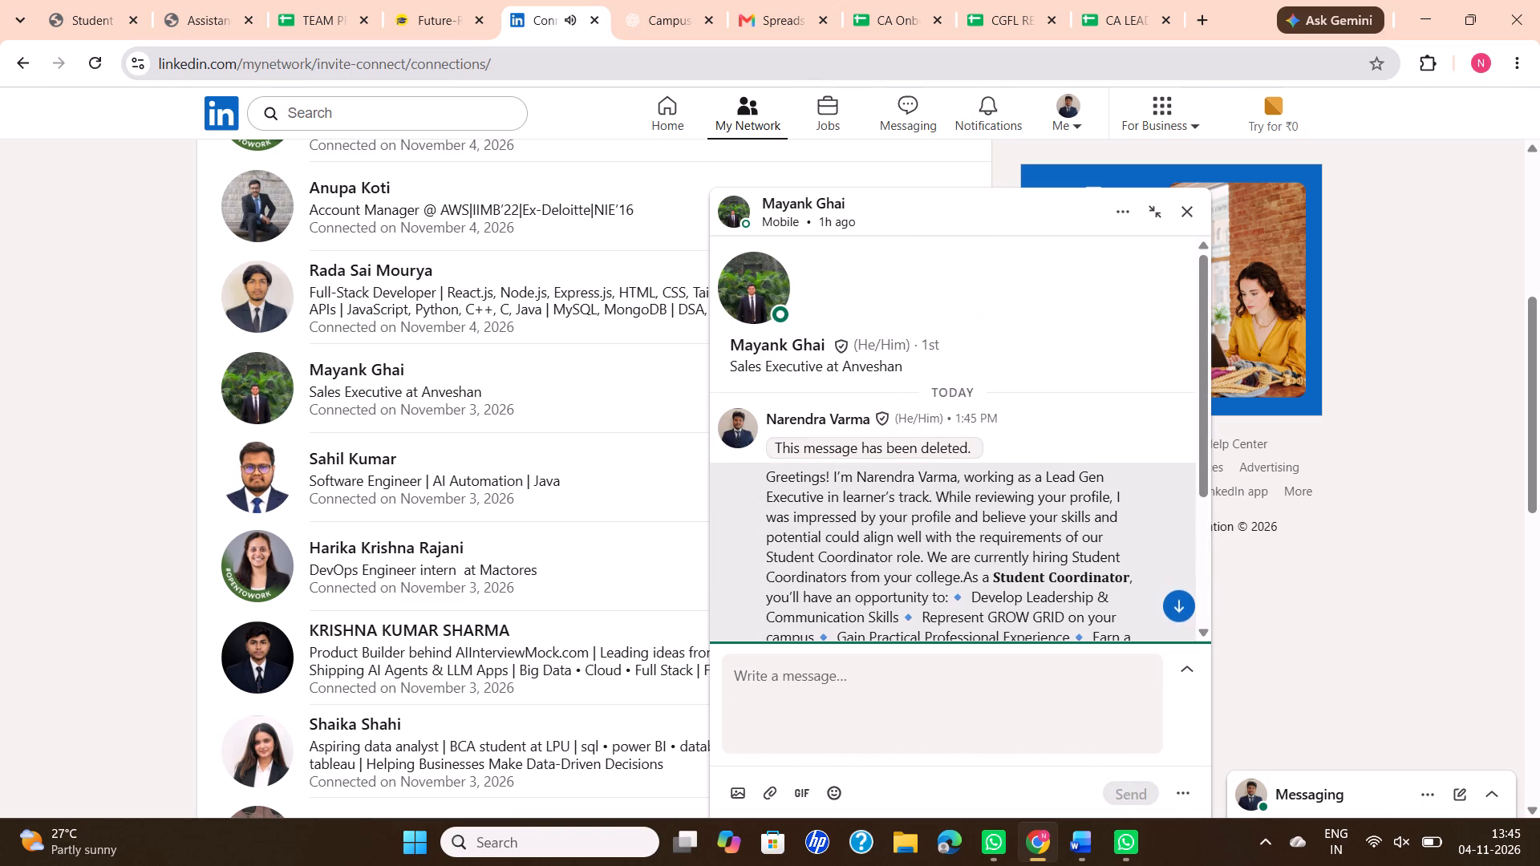
pyautogui.scroll(-1, 920, 488)
pyautogui.rightClick(983, 437)
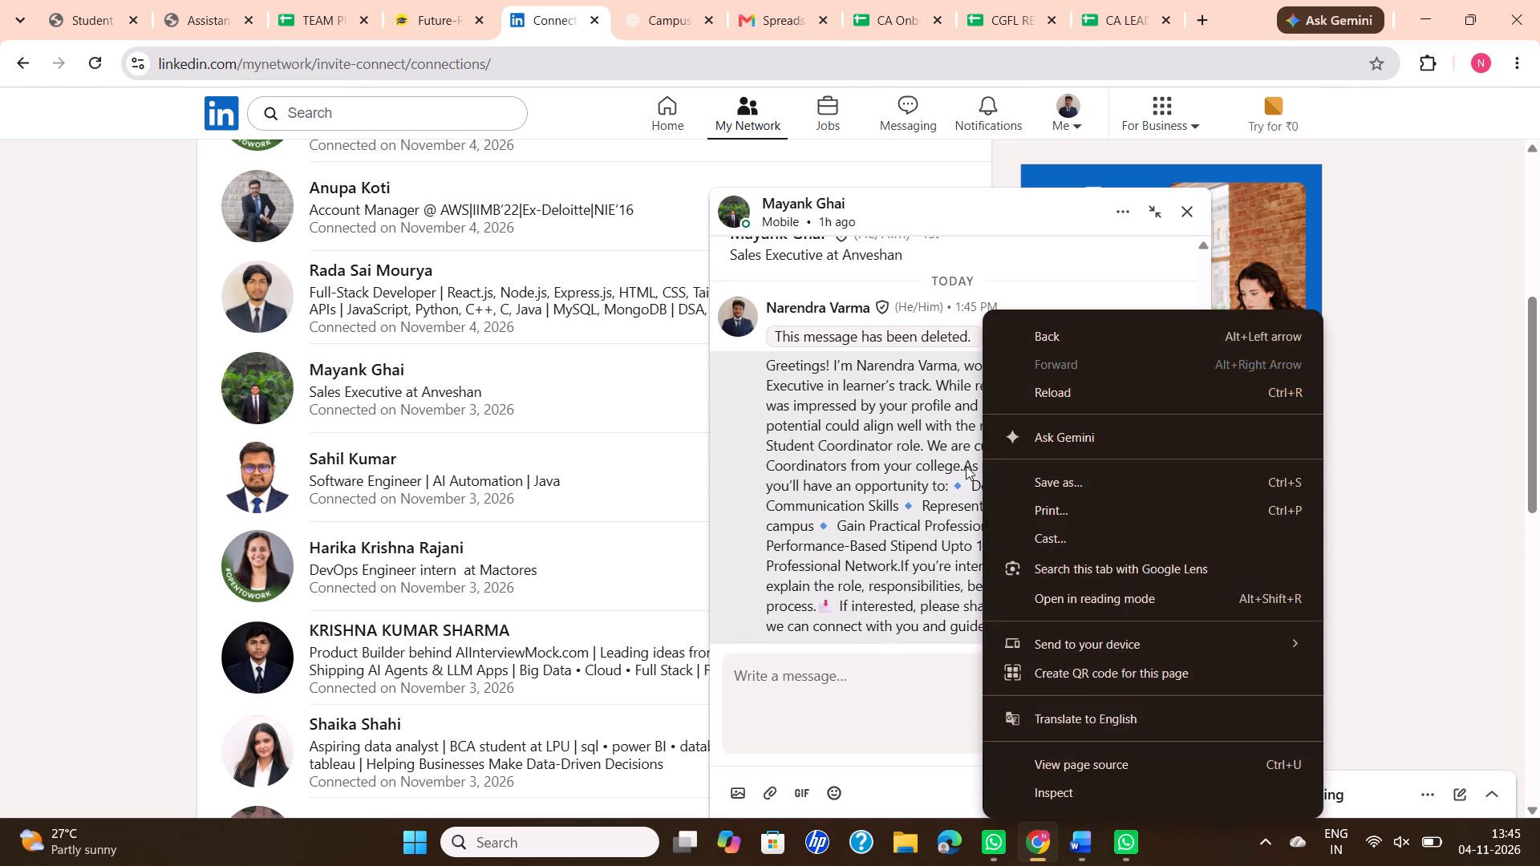
pyautogui.click(933, 487)
pyautogui.scroll(-2, 933, 487)
pyautogui.click(1170, 619)
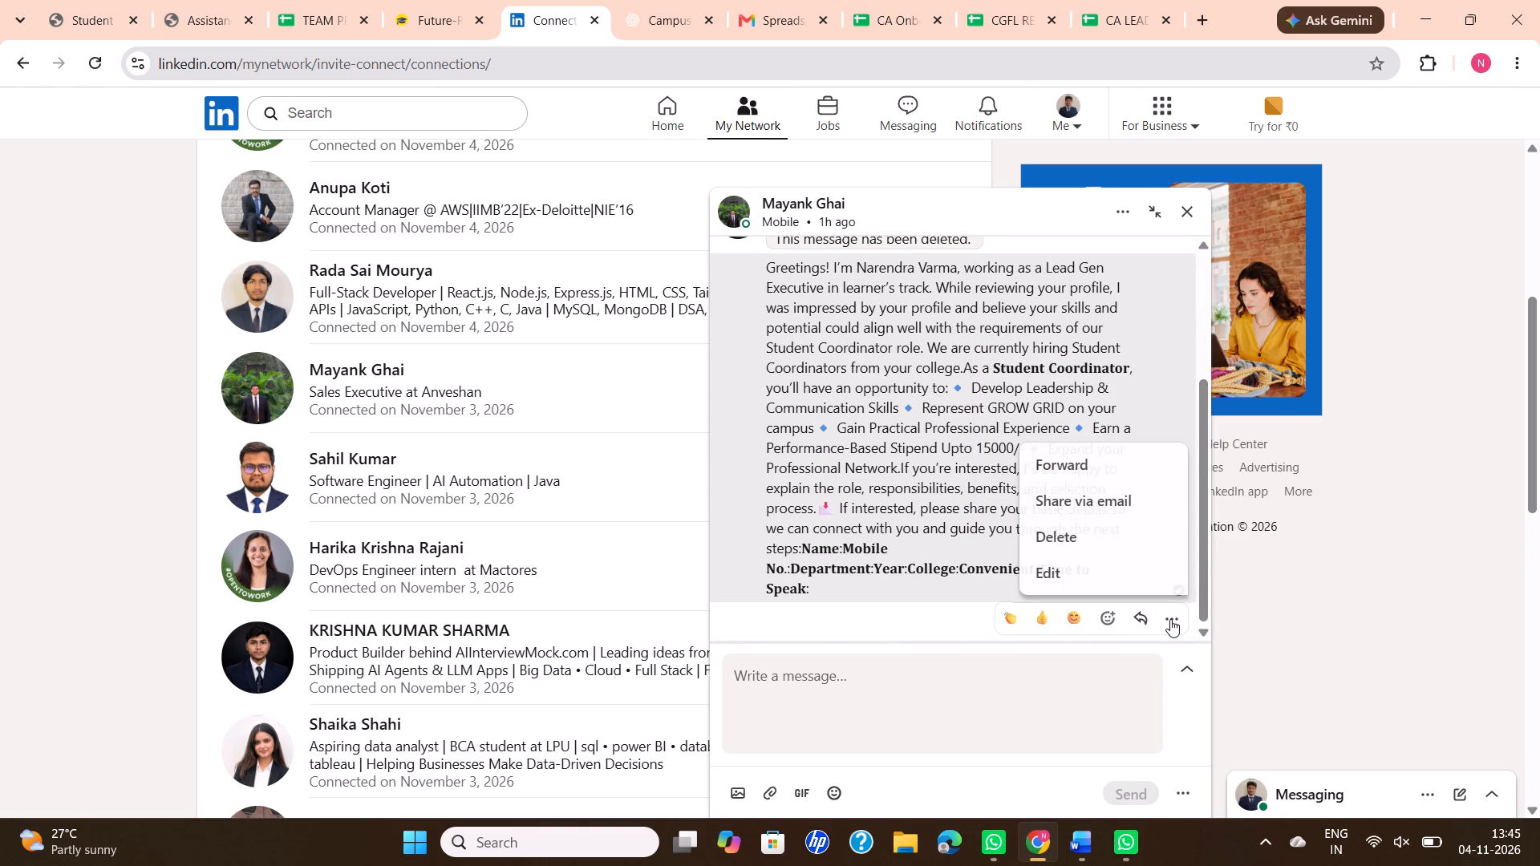
pyautogui.click(1071, 573)
pyautogui.scroll(-2, 1017, 551)
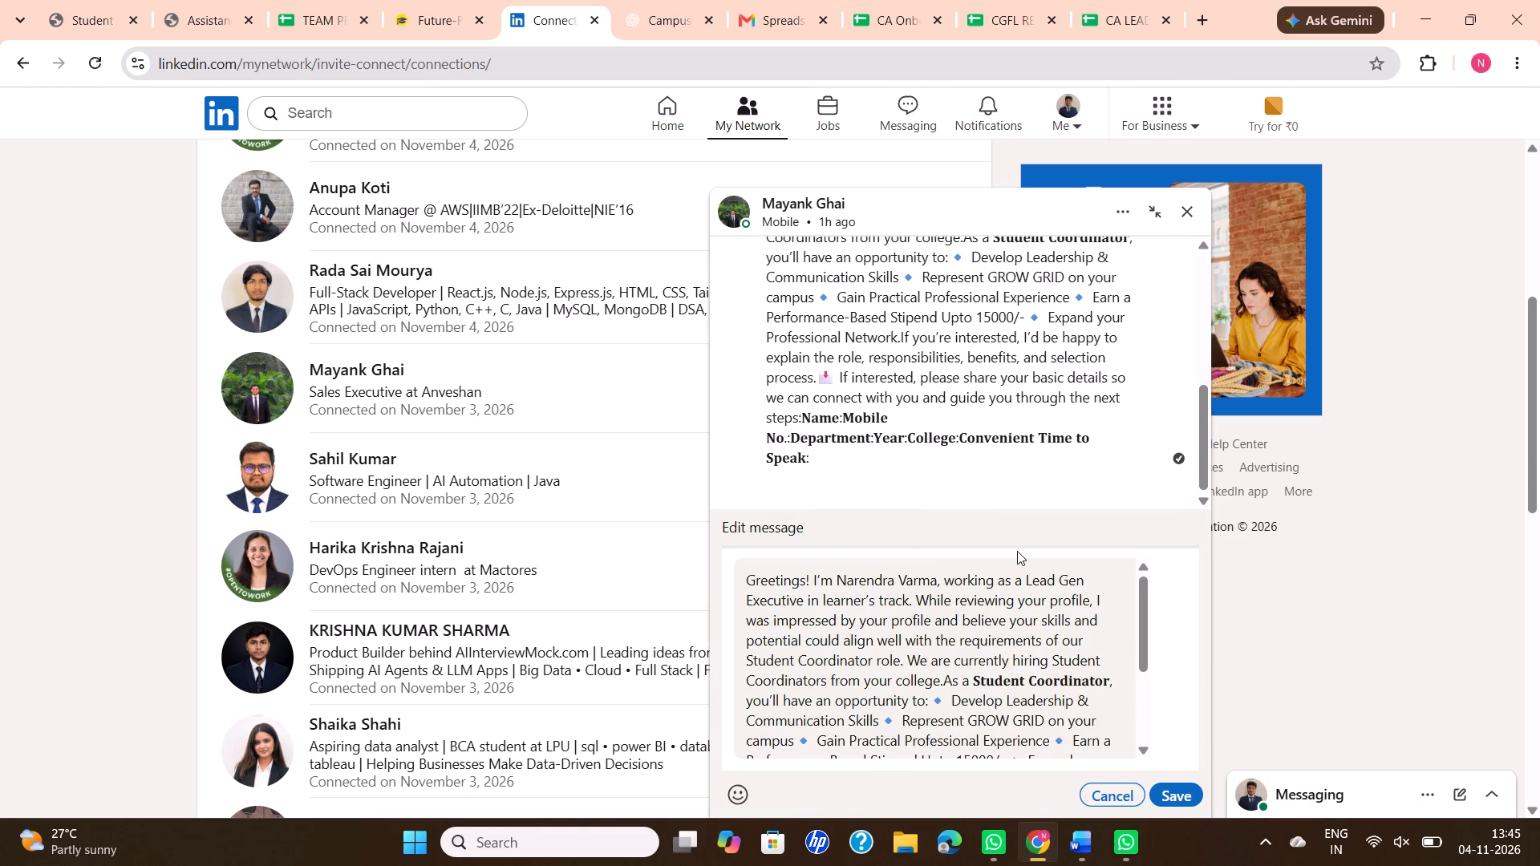
pyautogui.scroll(-2, 1017, 551)
pyautogui.click(808, 584)
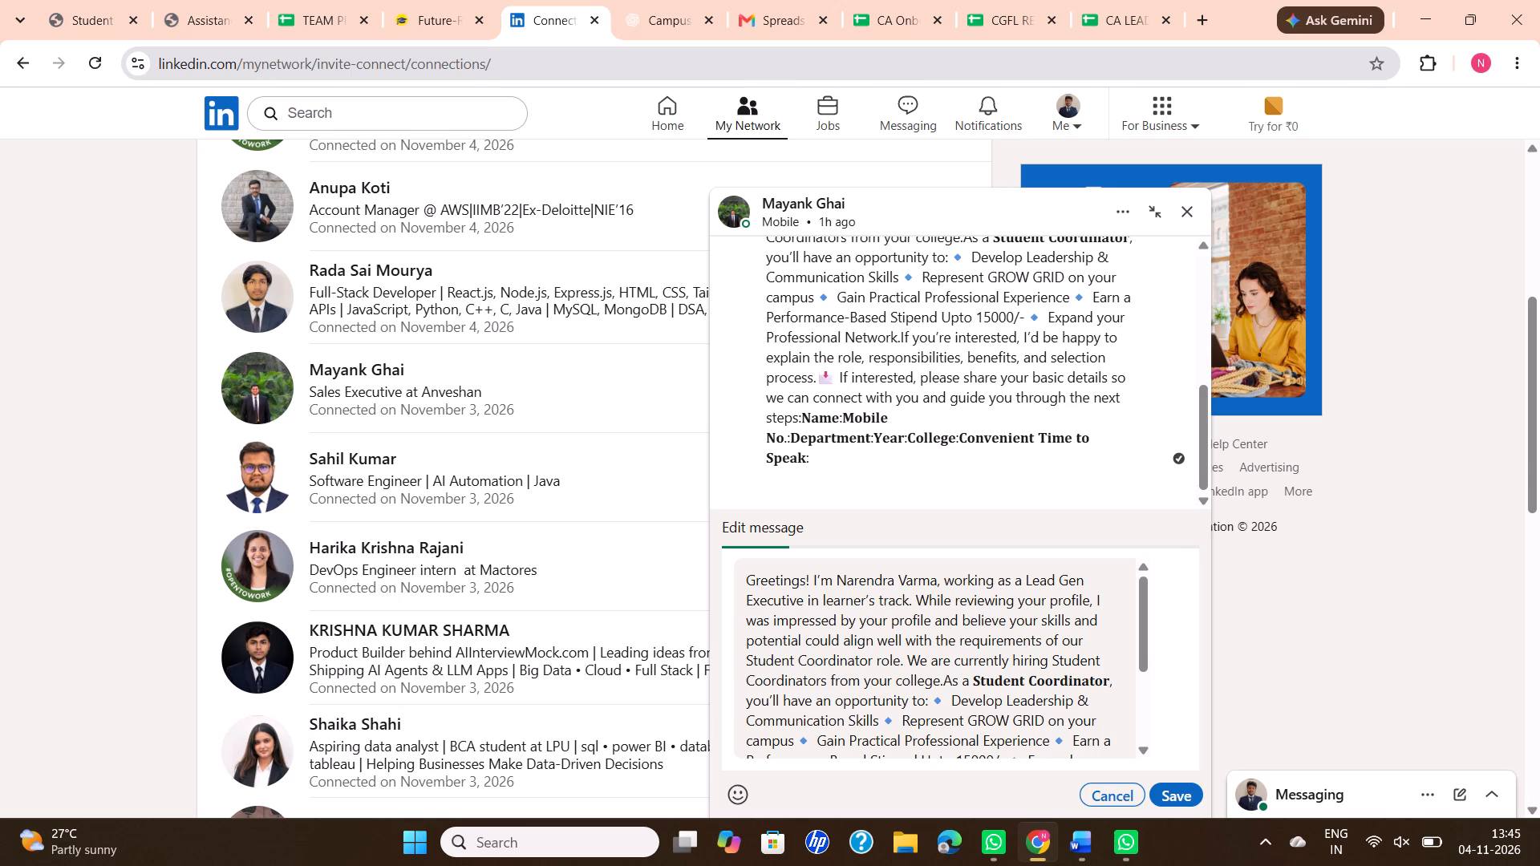
pyautogui.click(818, 581)
pyautogui.press('Left')
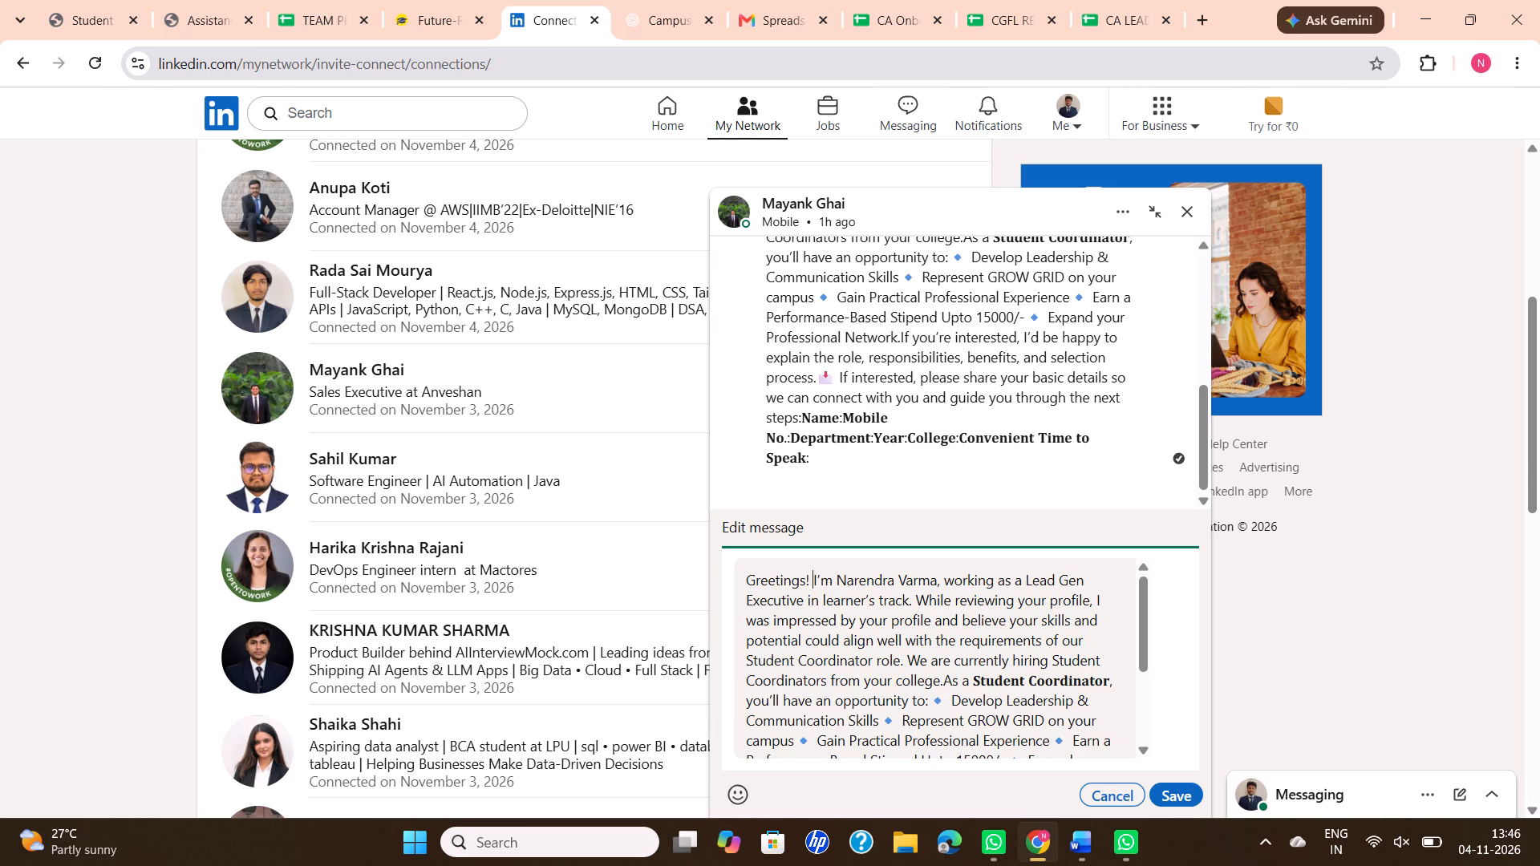
pyautogui.press('Return')
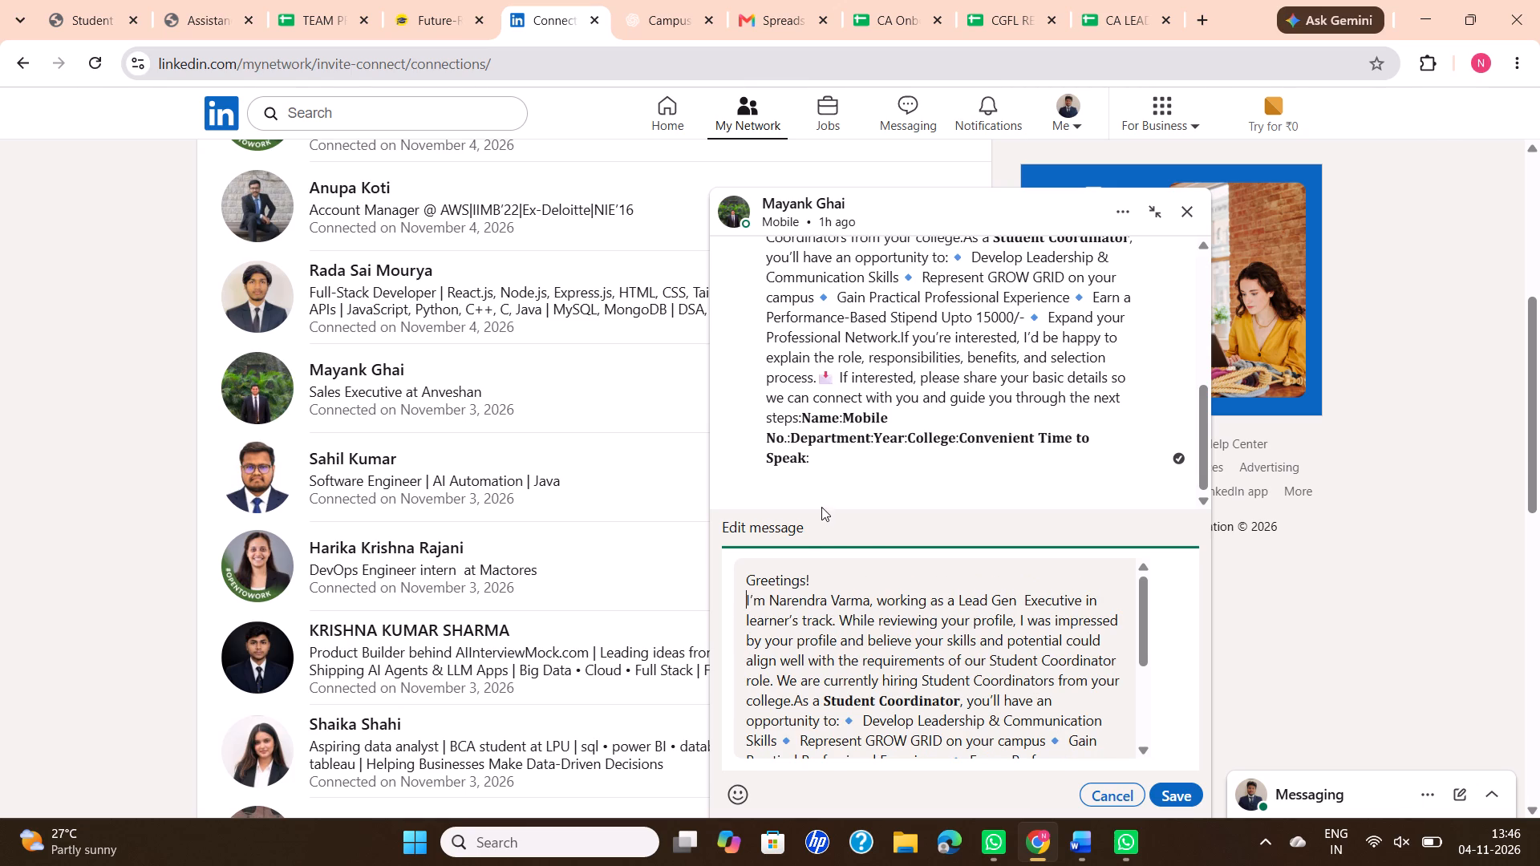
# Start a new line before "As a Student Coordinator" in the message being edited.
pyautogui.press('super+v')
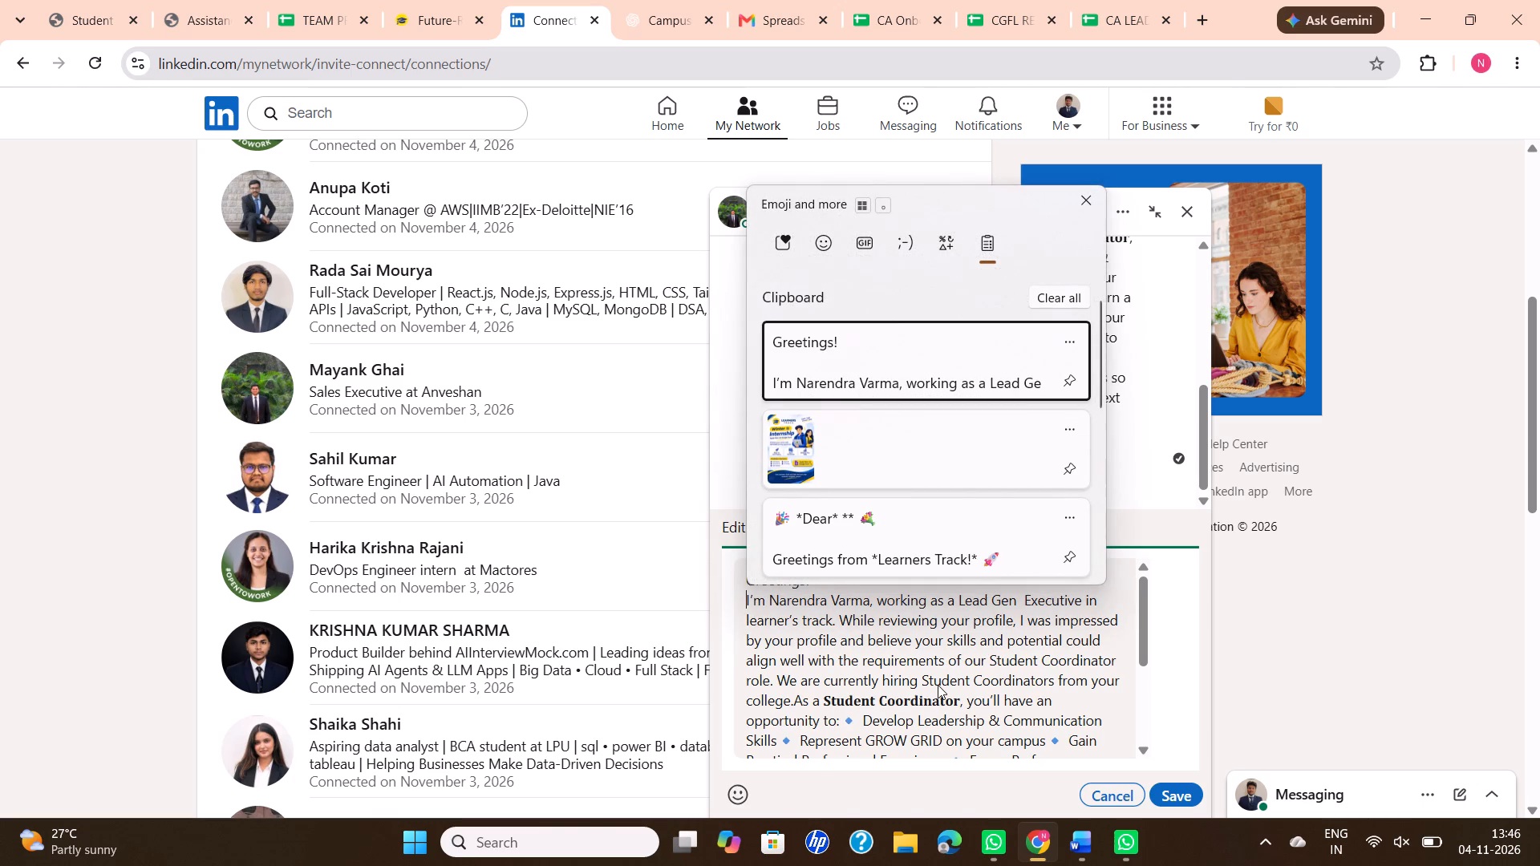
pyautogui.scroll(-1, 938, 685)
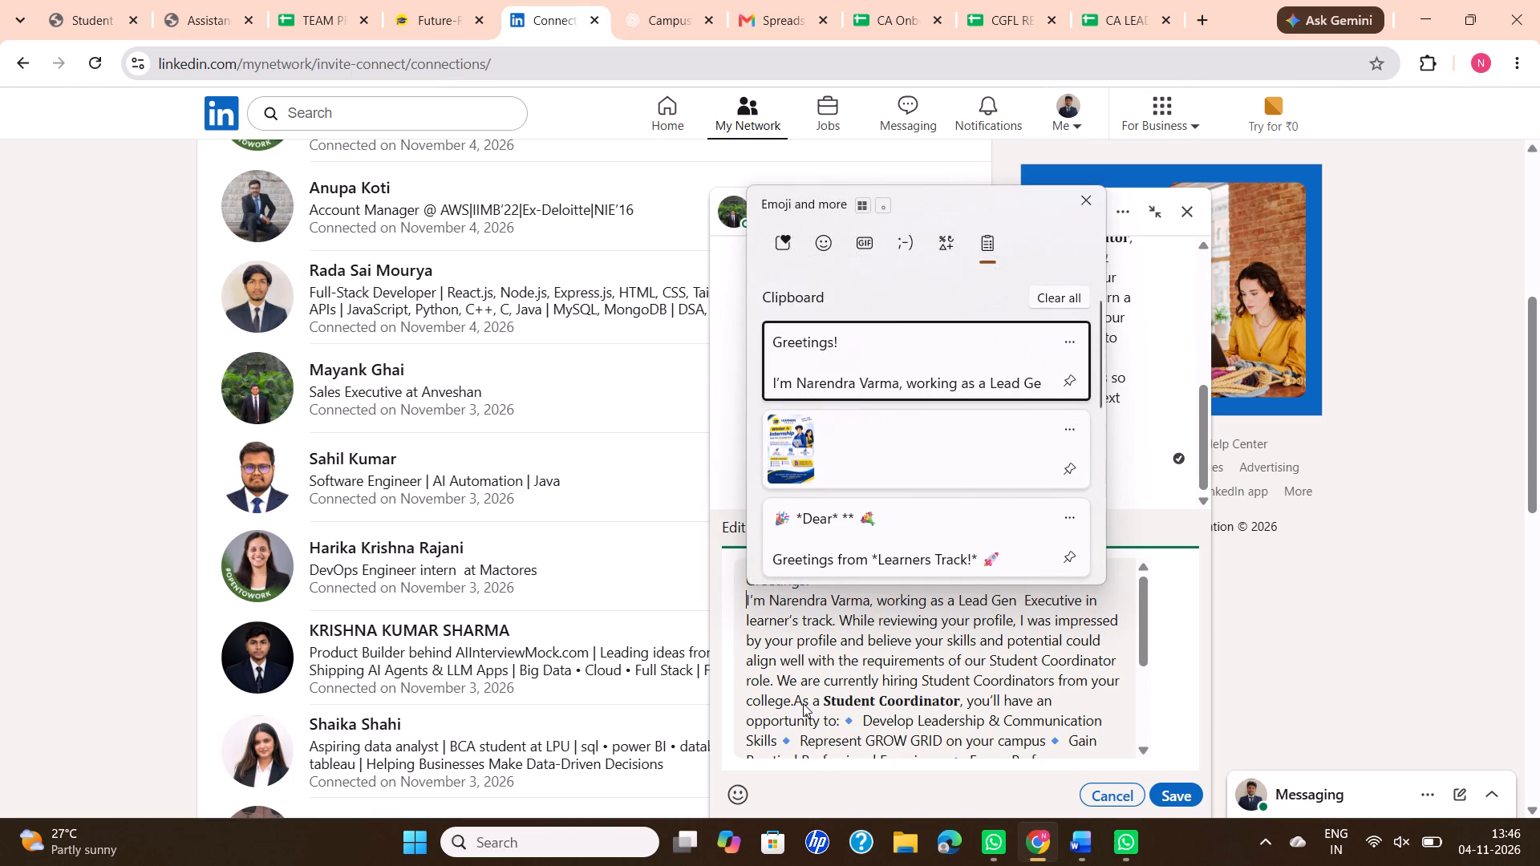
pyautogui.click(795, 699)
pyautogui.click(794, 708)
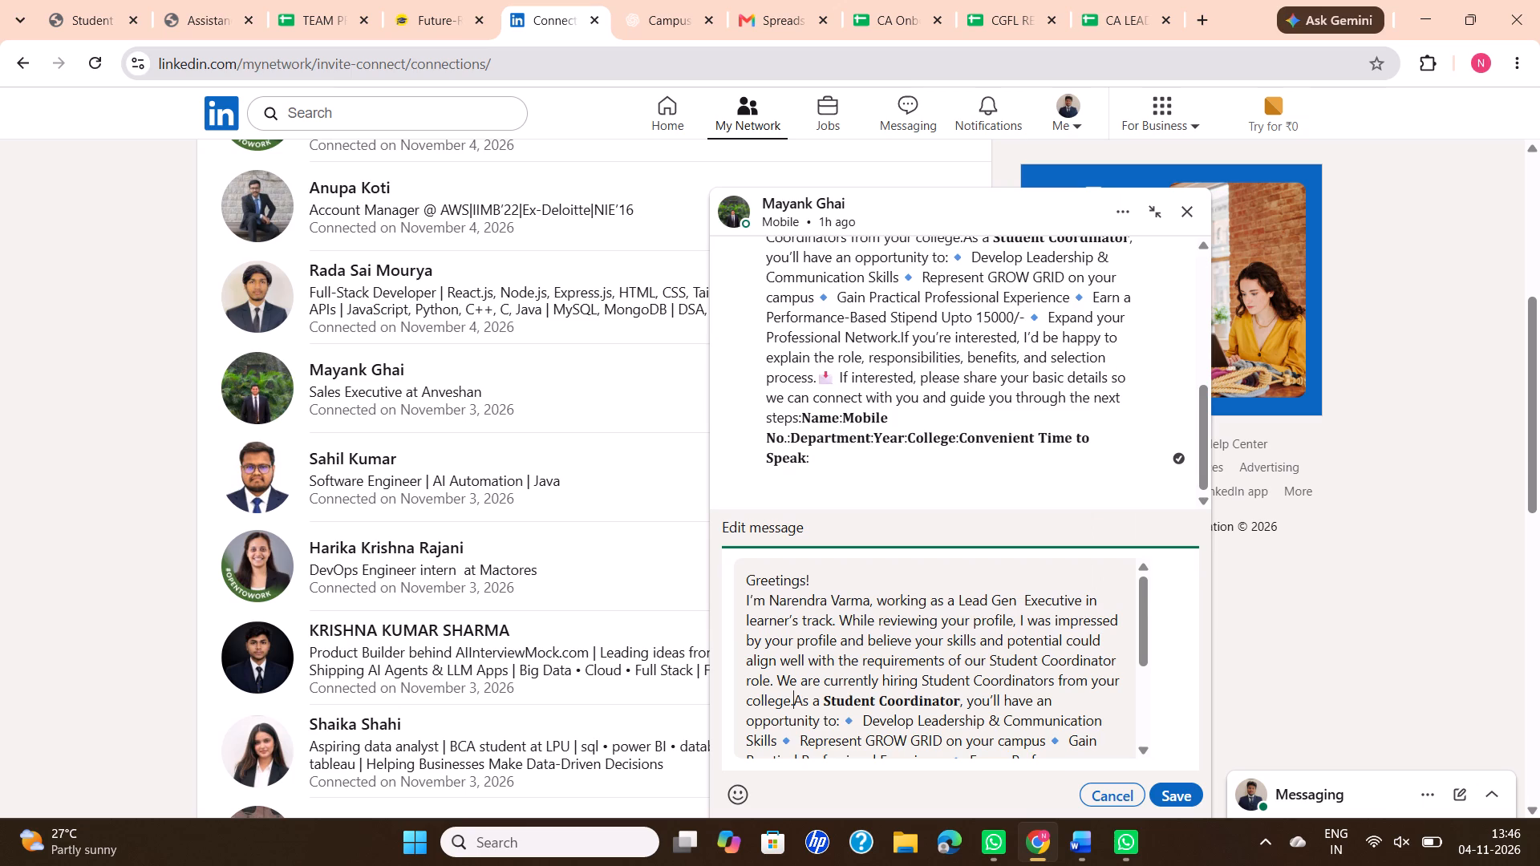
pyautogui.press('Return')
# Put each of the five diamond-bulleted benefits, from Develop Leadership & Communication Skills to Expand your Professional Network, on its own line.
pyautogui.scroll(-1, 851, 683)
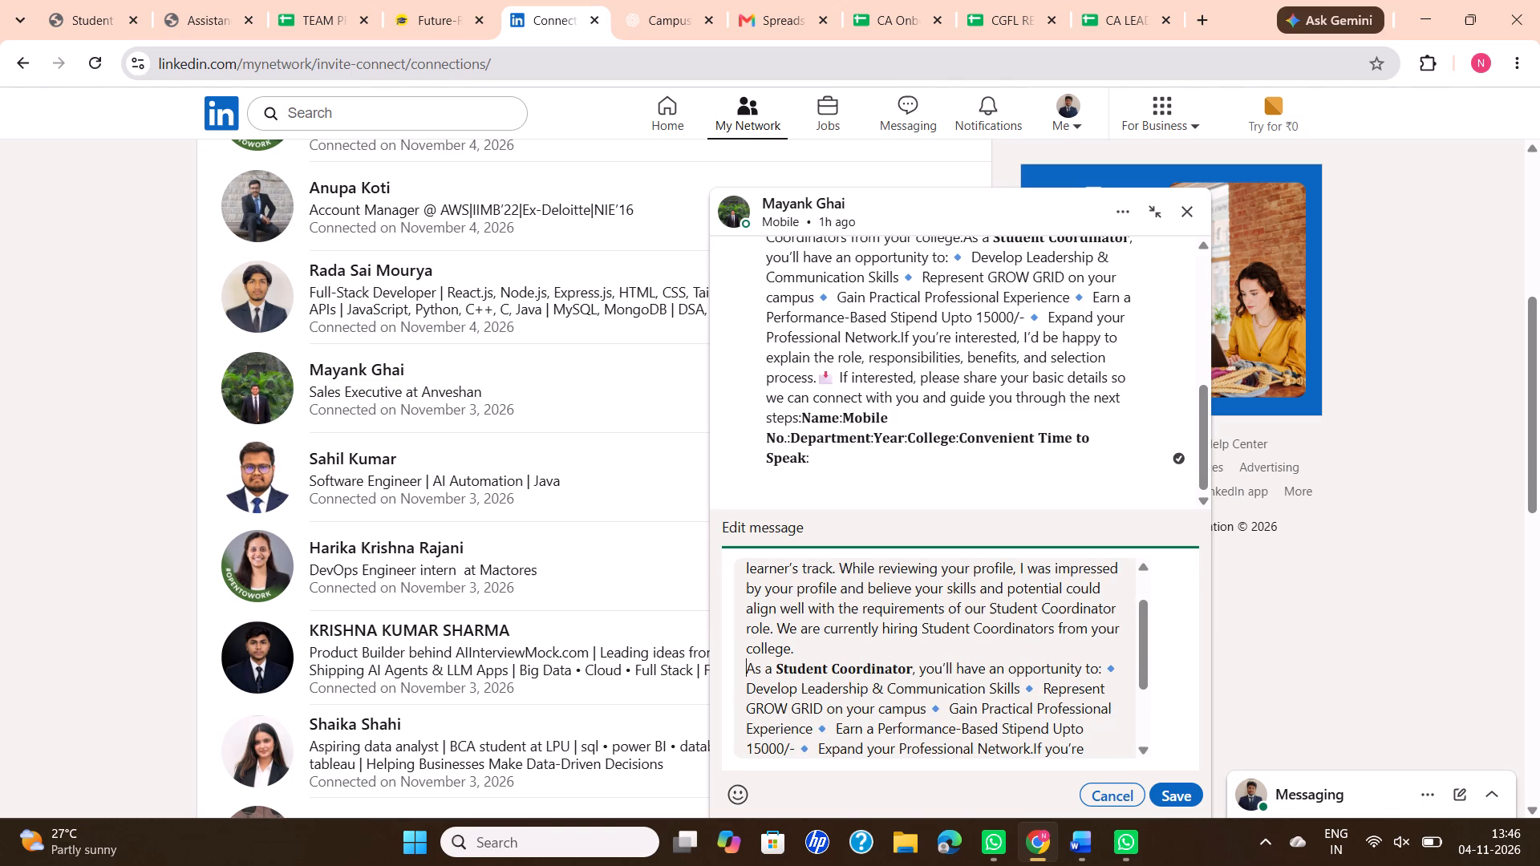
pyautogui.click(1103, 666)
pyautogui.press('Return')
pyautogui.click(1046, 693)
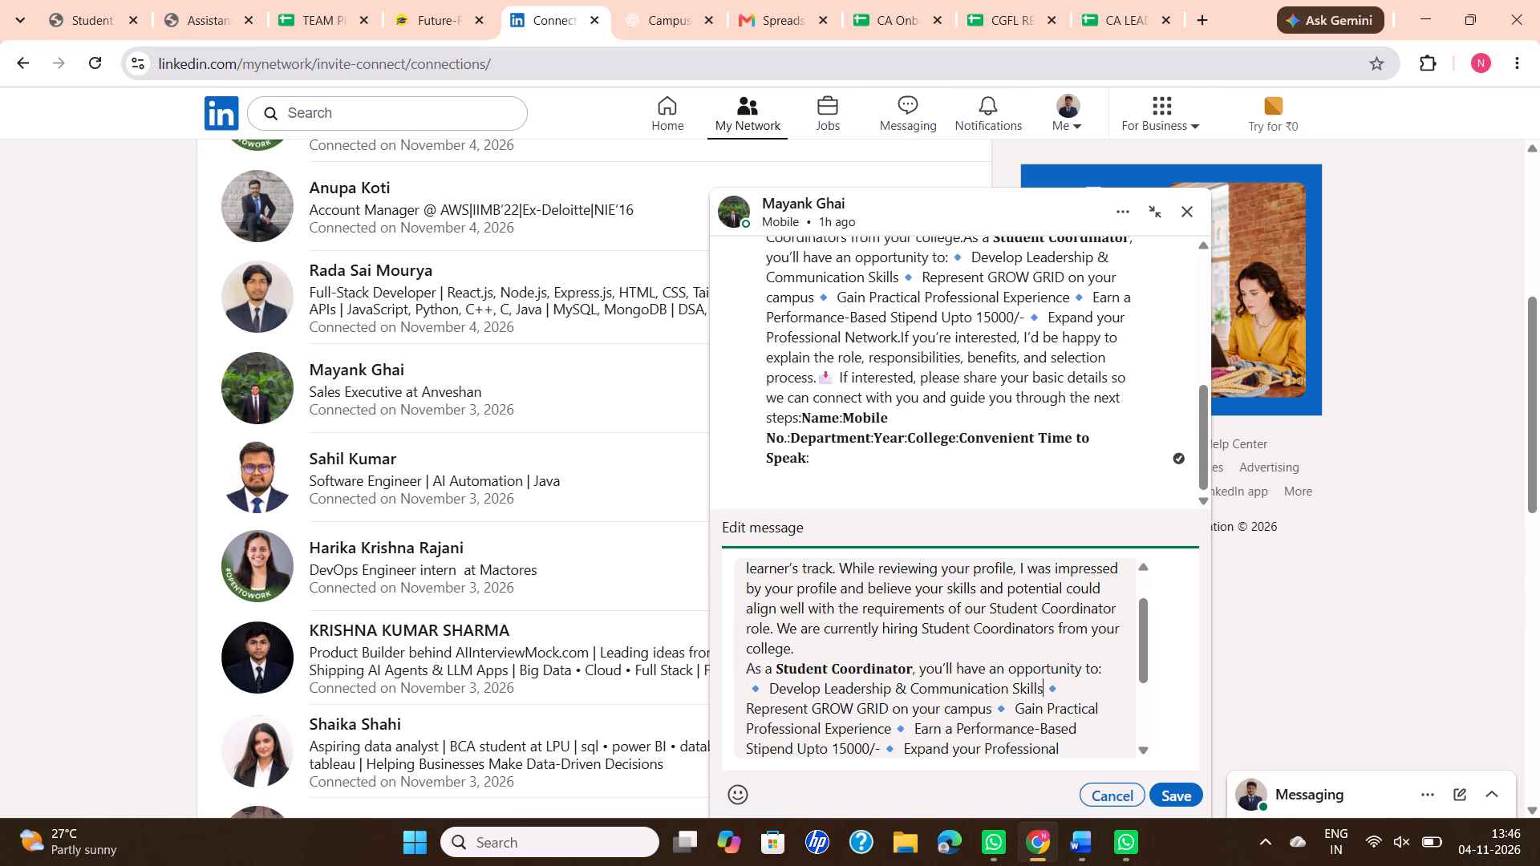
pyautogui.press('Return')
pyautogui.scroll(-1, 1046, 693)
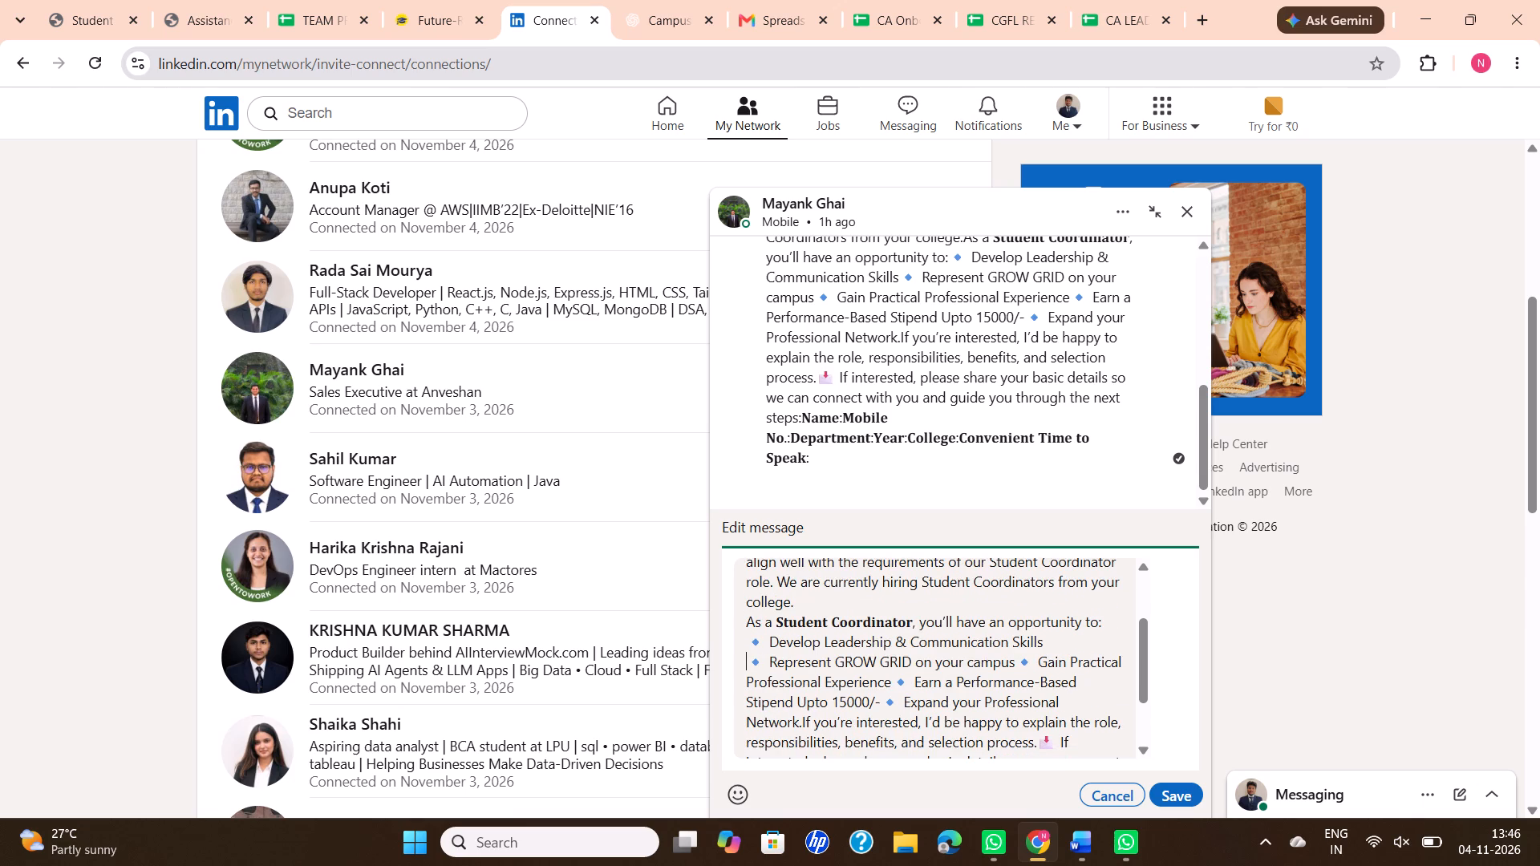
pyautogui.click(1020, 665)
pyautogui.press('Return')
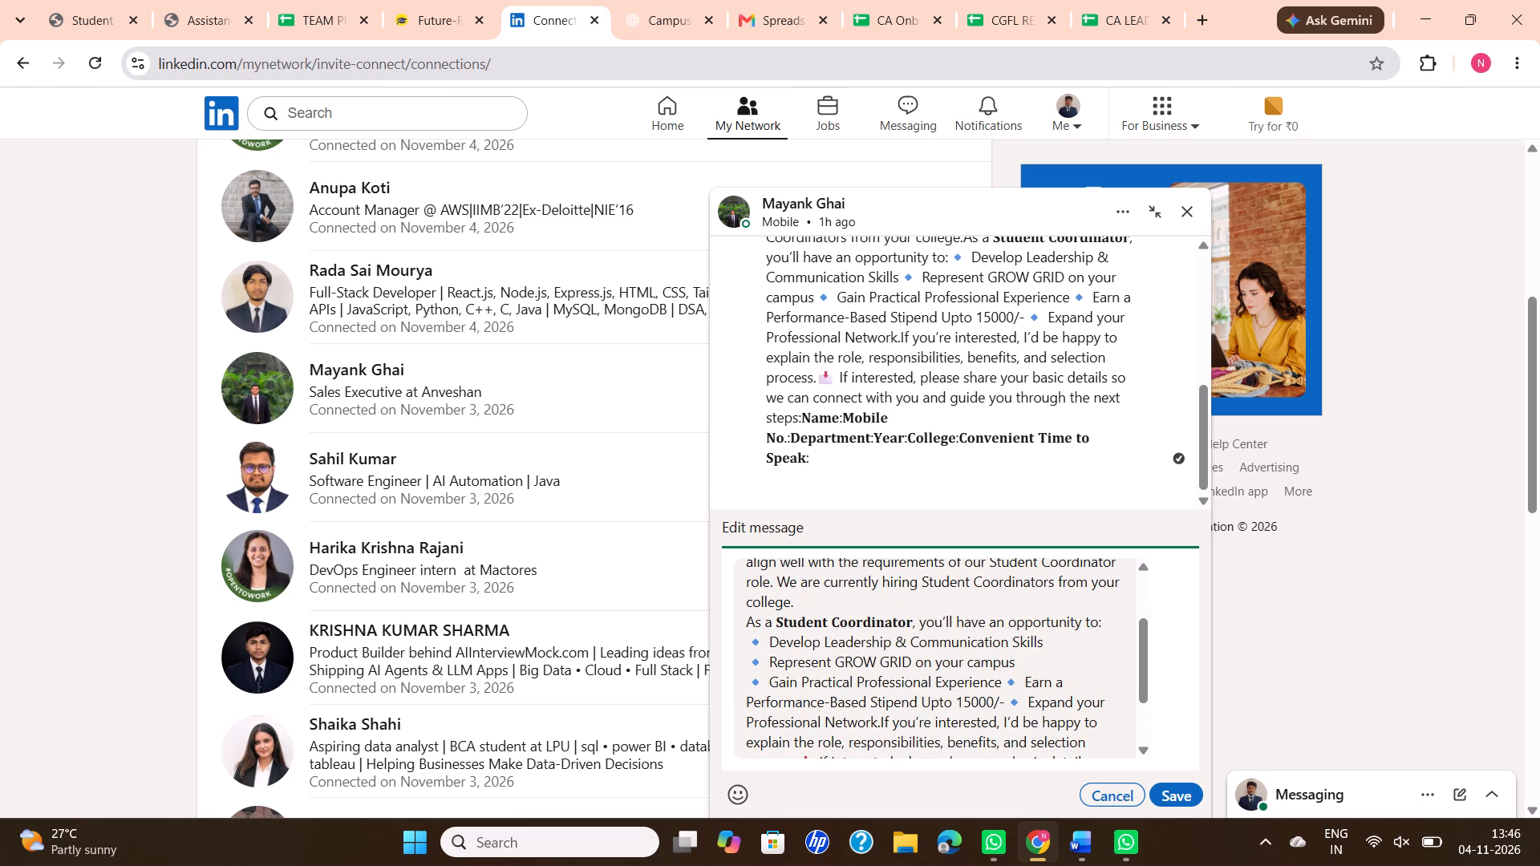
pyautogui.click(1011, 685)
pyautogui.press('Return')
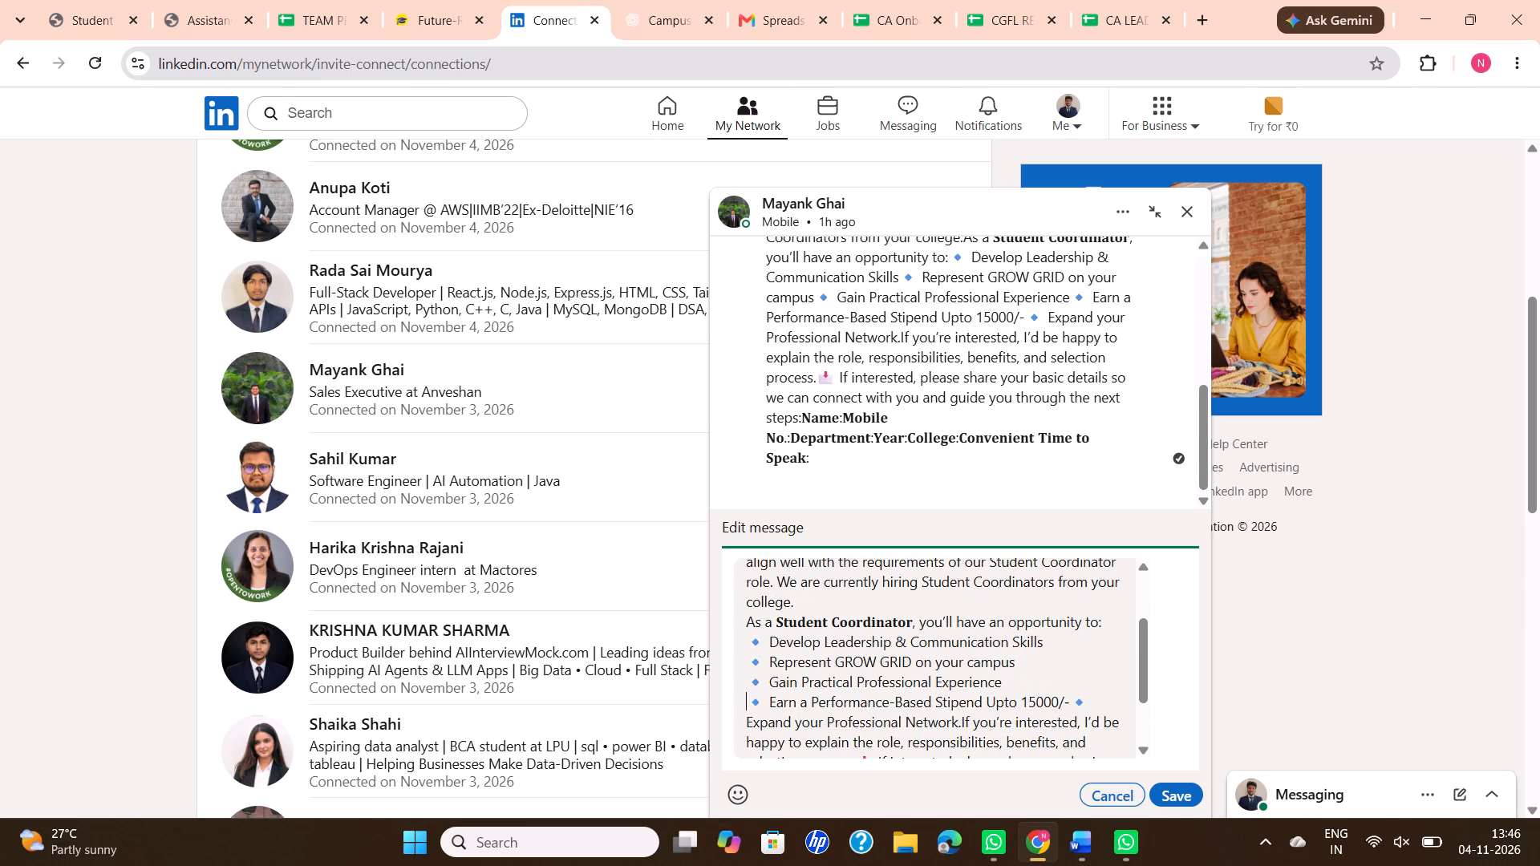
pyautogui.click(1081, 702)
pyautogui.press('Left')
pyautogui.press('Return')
# Clear all the text from the Student Coordinator message being edited.
pyautogui.scroll(-2, 1024, 698)
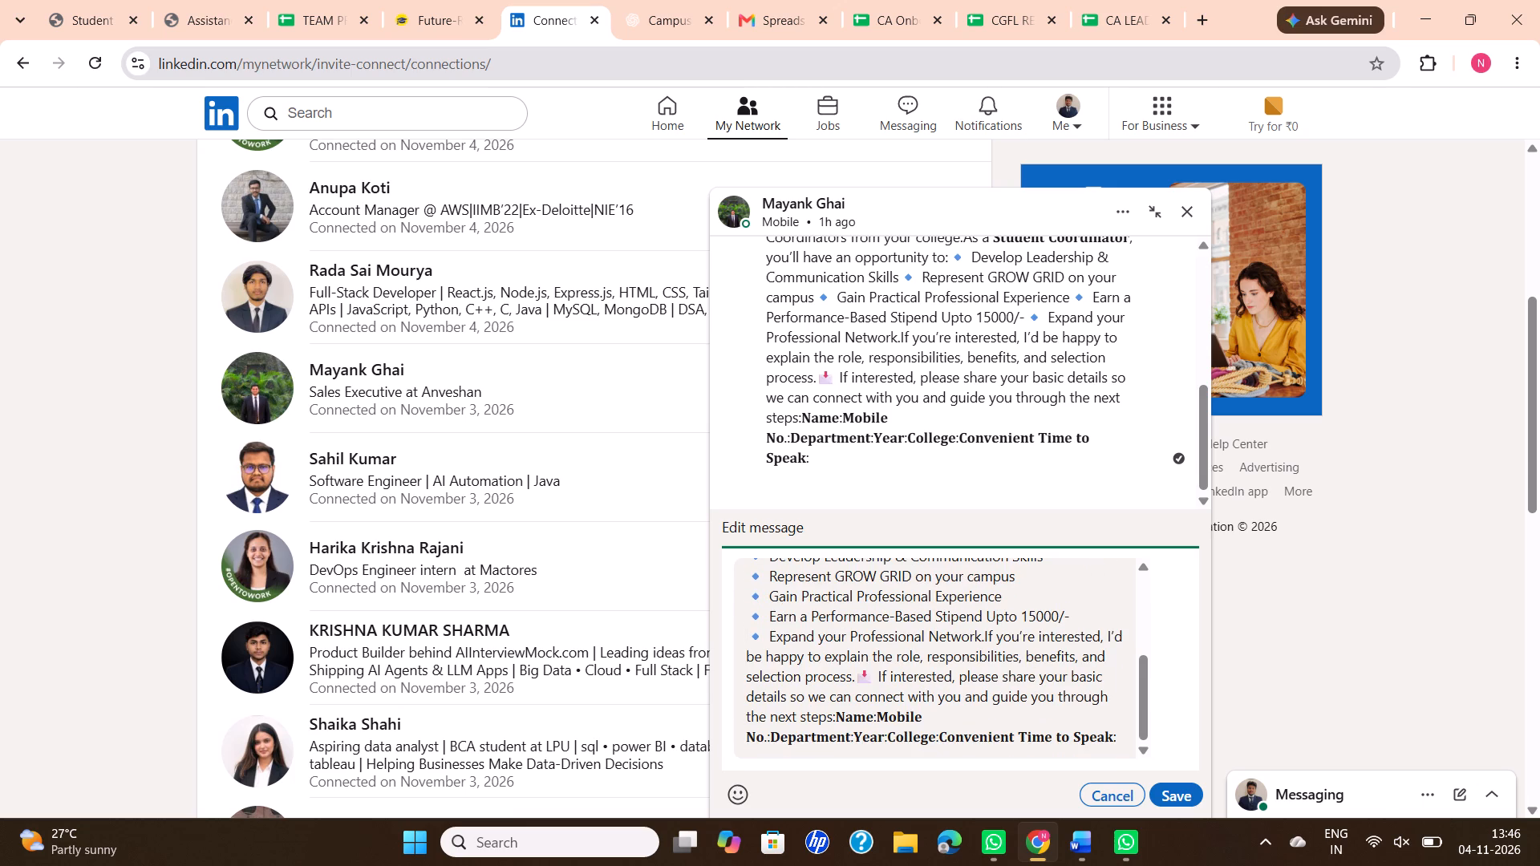
pyautogui.scroll(-1, 1015, 669)
pyautogui.click(949, 714)
pyautogui.hotkey('ctrl', 'a')
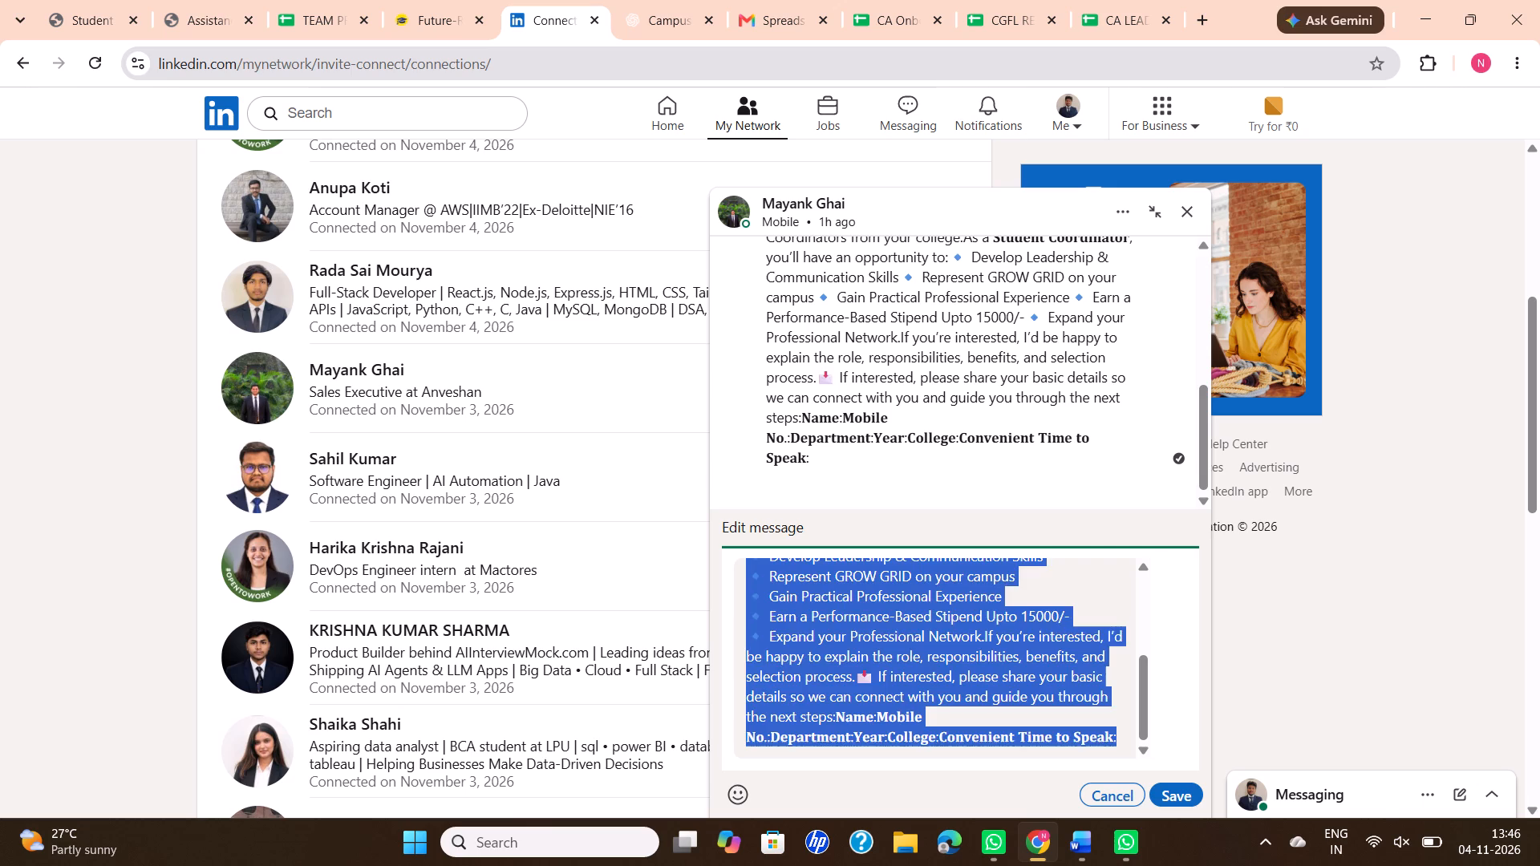
pyautogui.press('BackSpace')
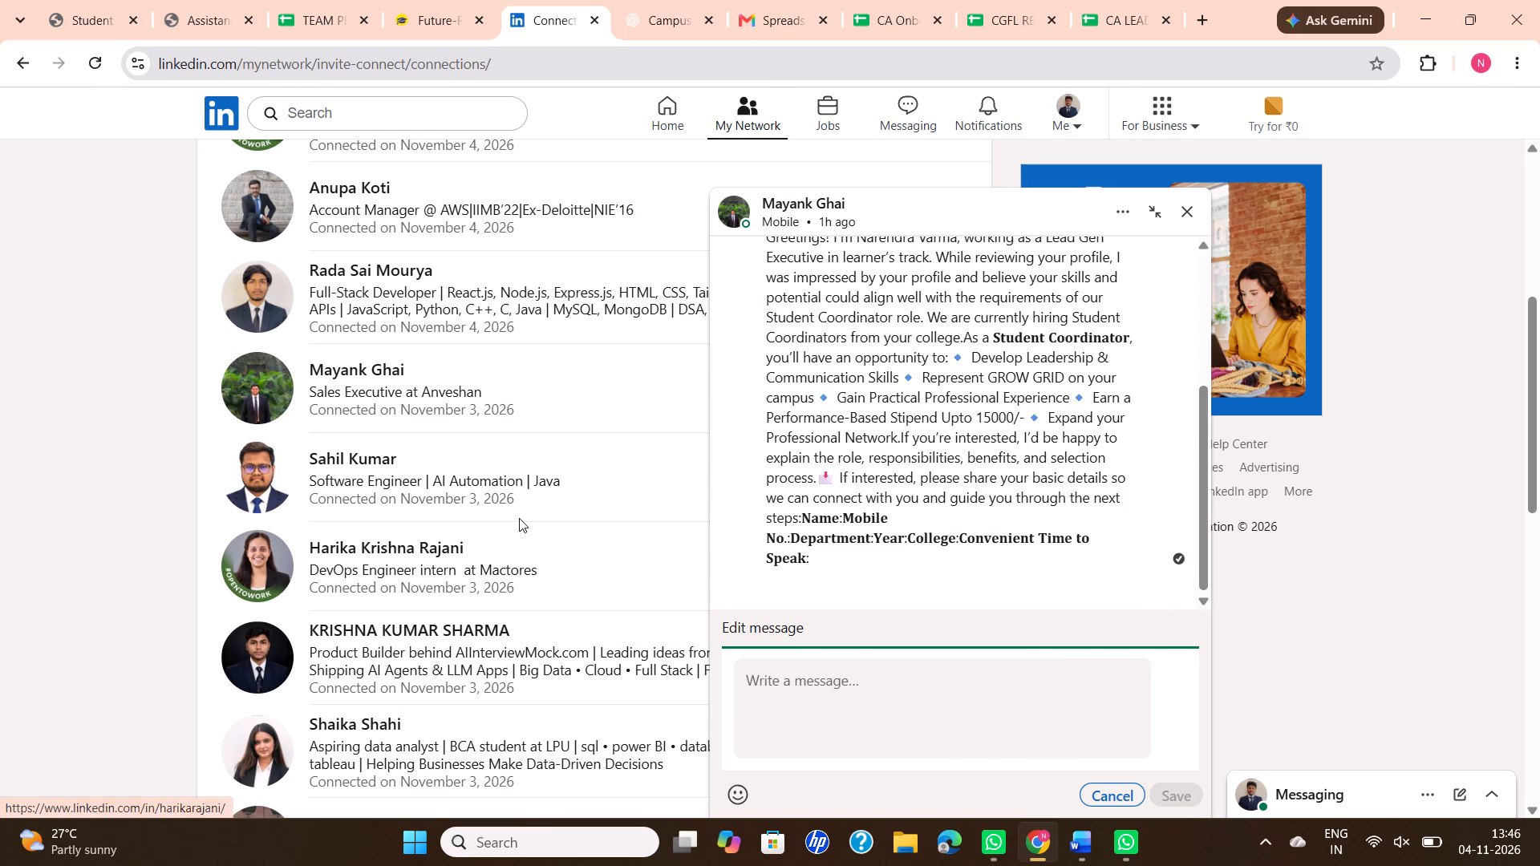
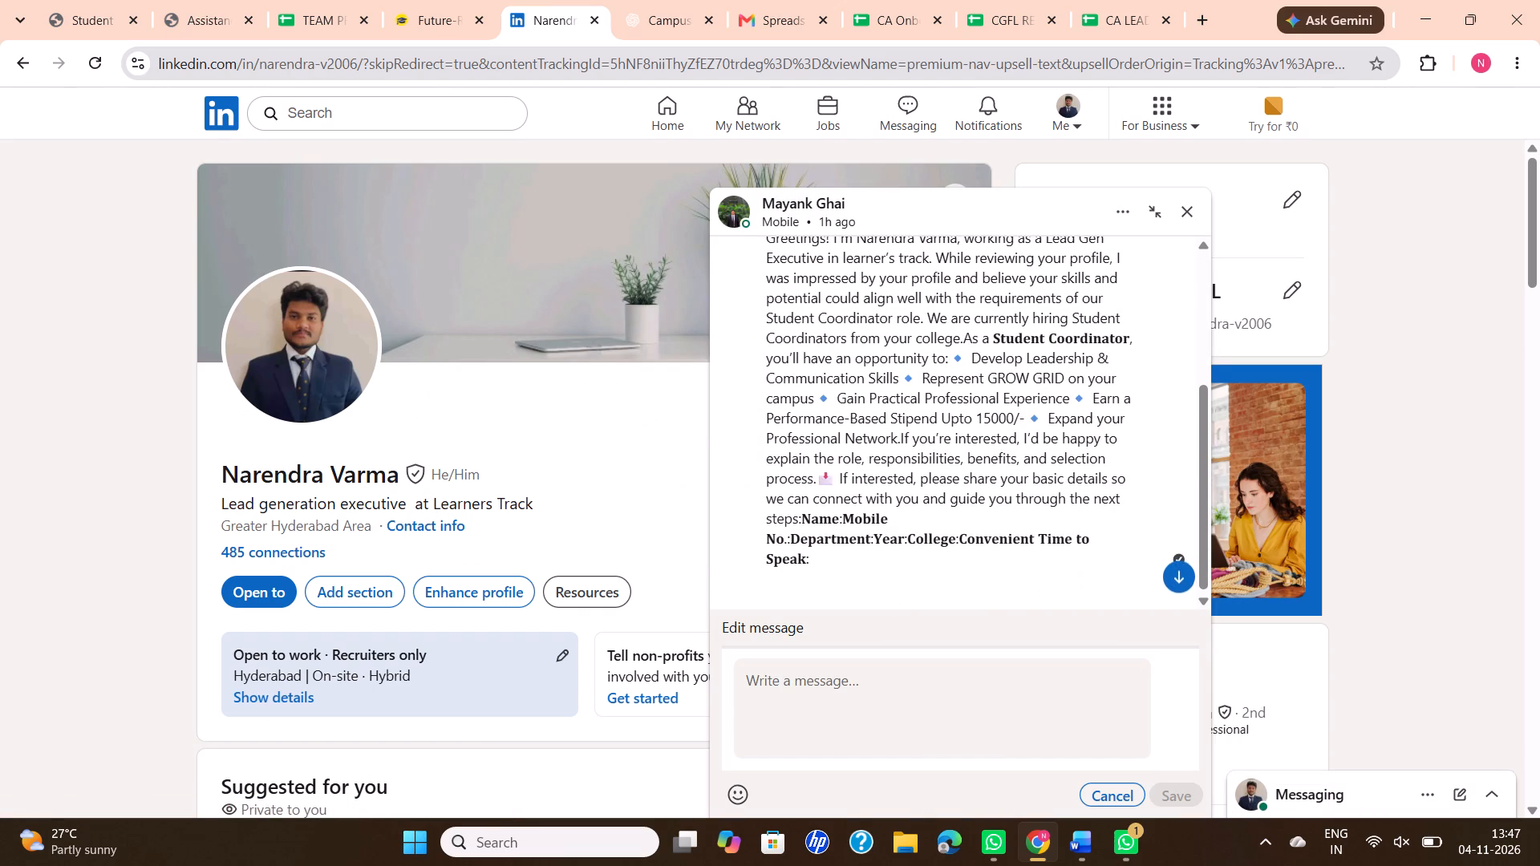
# Paste the formatted Student Coordinator message, with its line breaks and bulleted benefits, into the emptied message edit.
pyautogui.click(813, 683)
pyautogui.hotkey('ctrl', 'v')
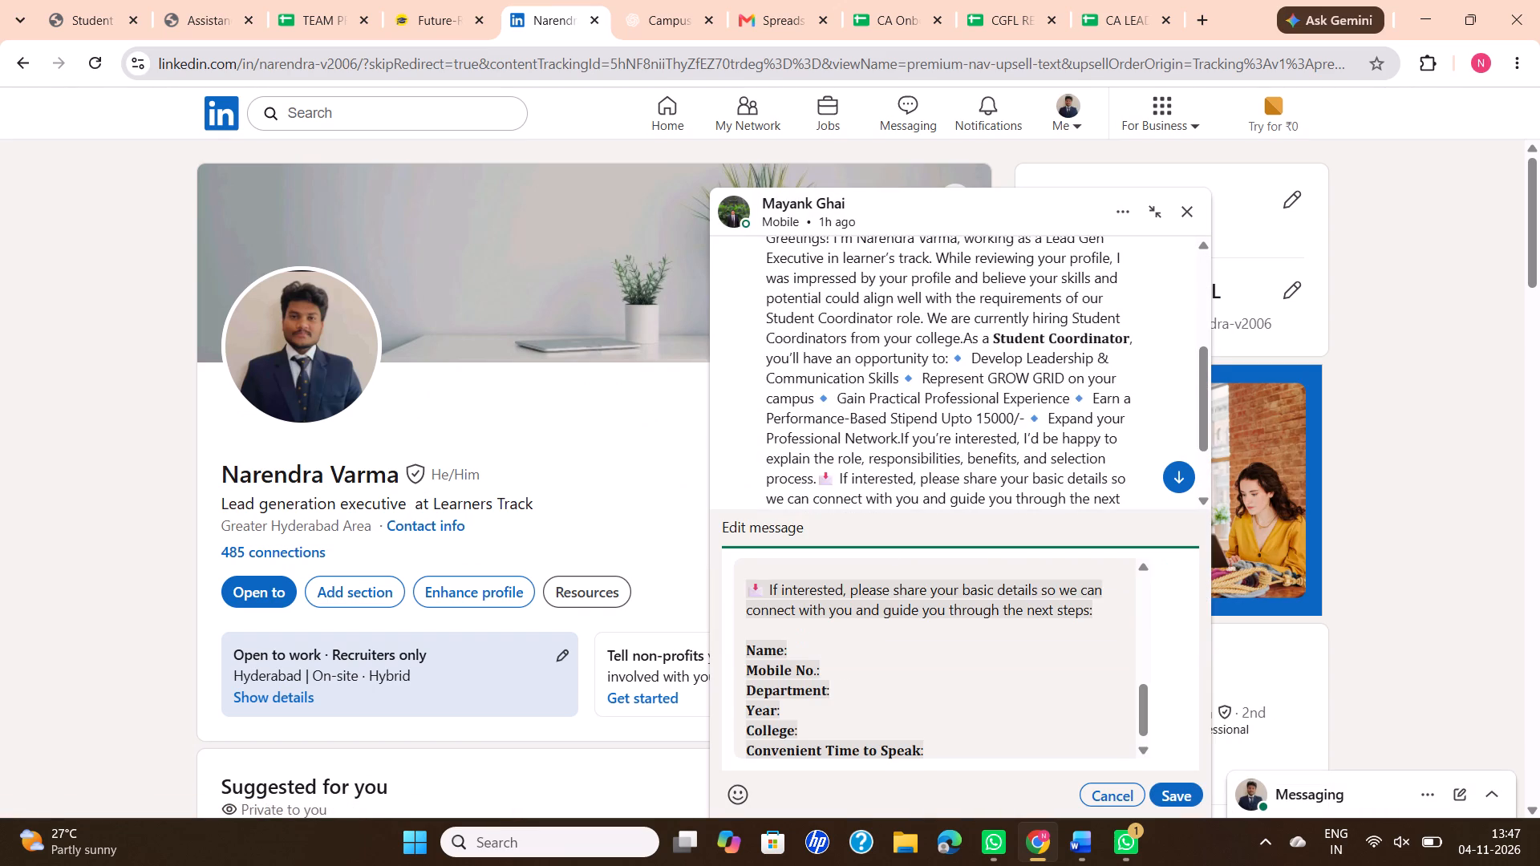
# Replace the sender's name in the message's introduction with the account owner's full name and save the edited message.
pyautogui.scroll(8, 813, 683)
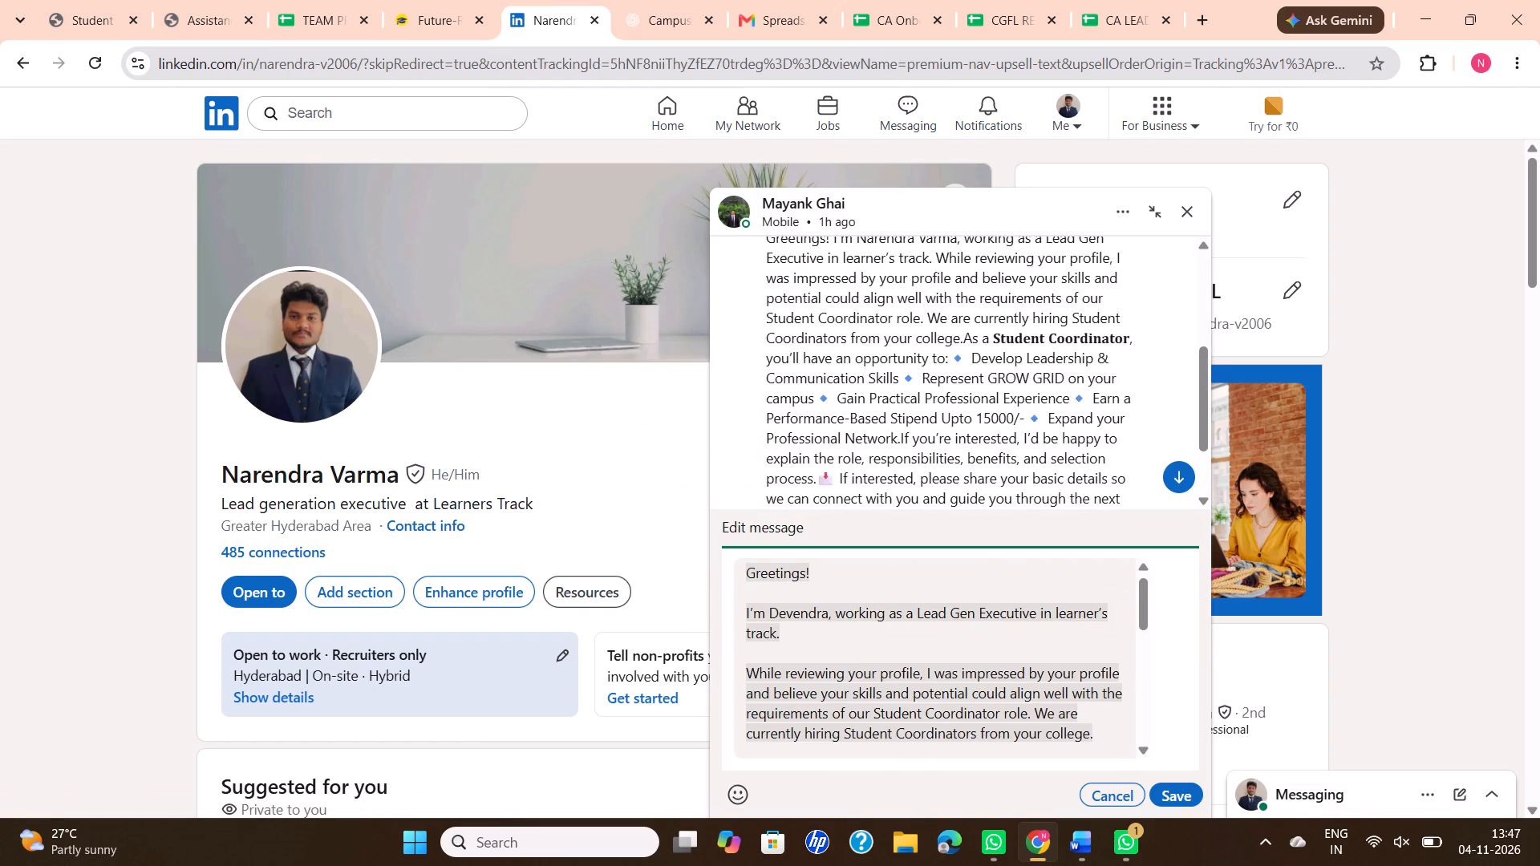
pyautogui.click(828, 629)
pyautogui.press('BackSpace')
pyautogui.press('BackSpace')
pyautogui.press('BackSpace')
pyautogui.press('BackSpace')
pyautogui.press('BackSpace')
pyautogui.press('BackSpace')
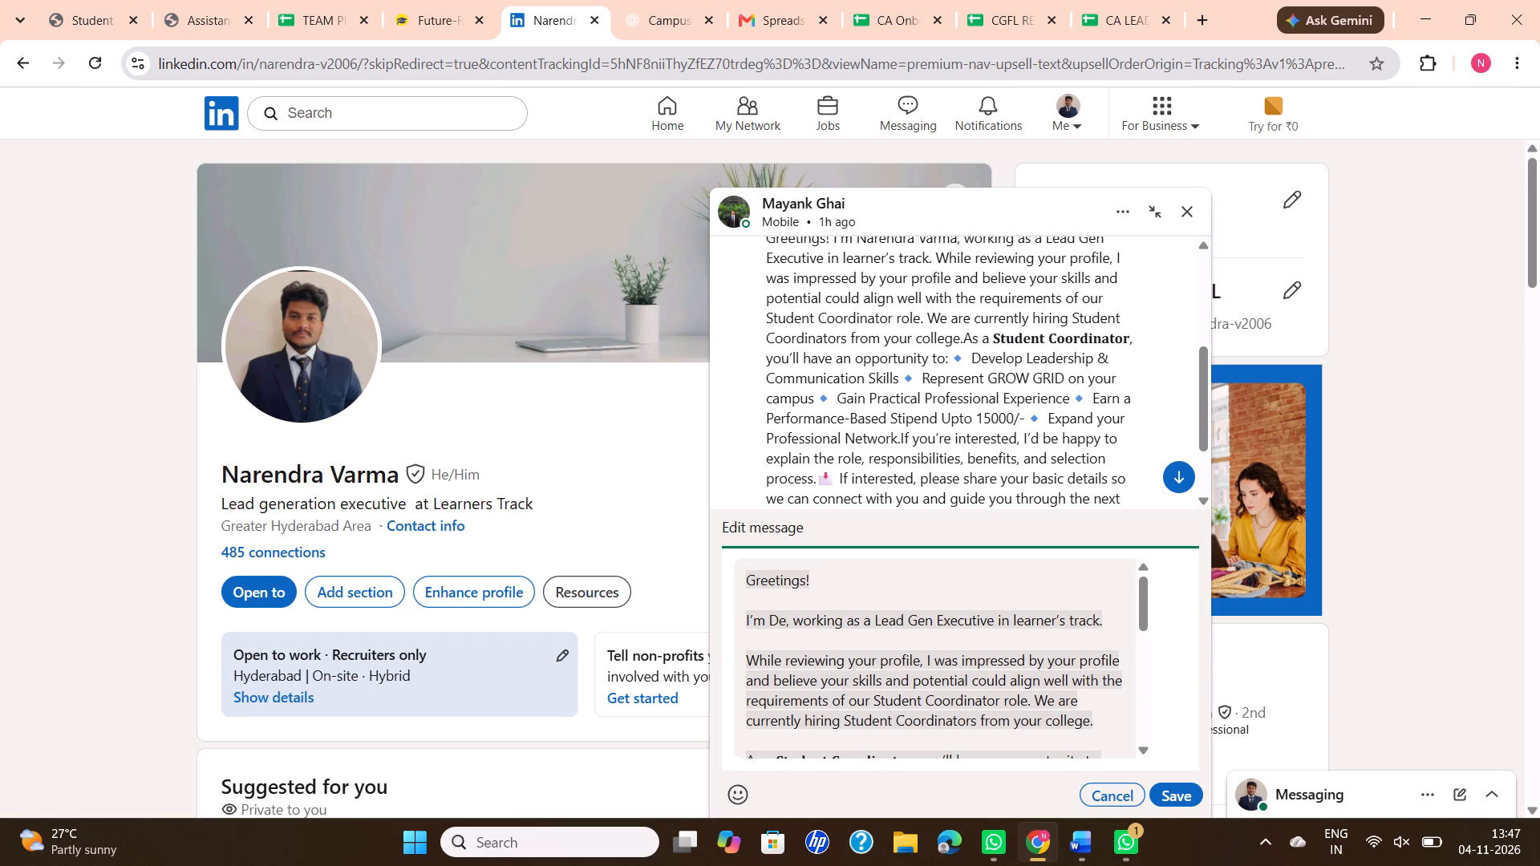
pyautogui.press('BackSpace')
pyautogui.press('BackSpace')
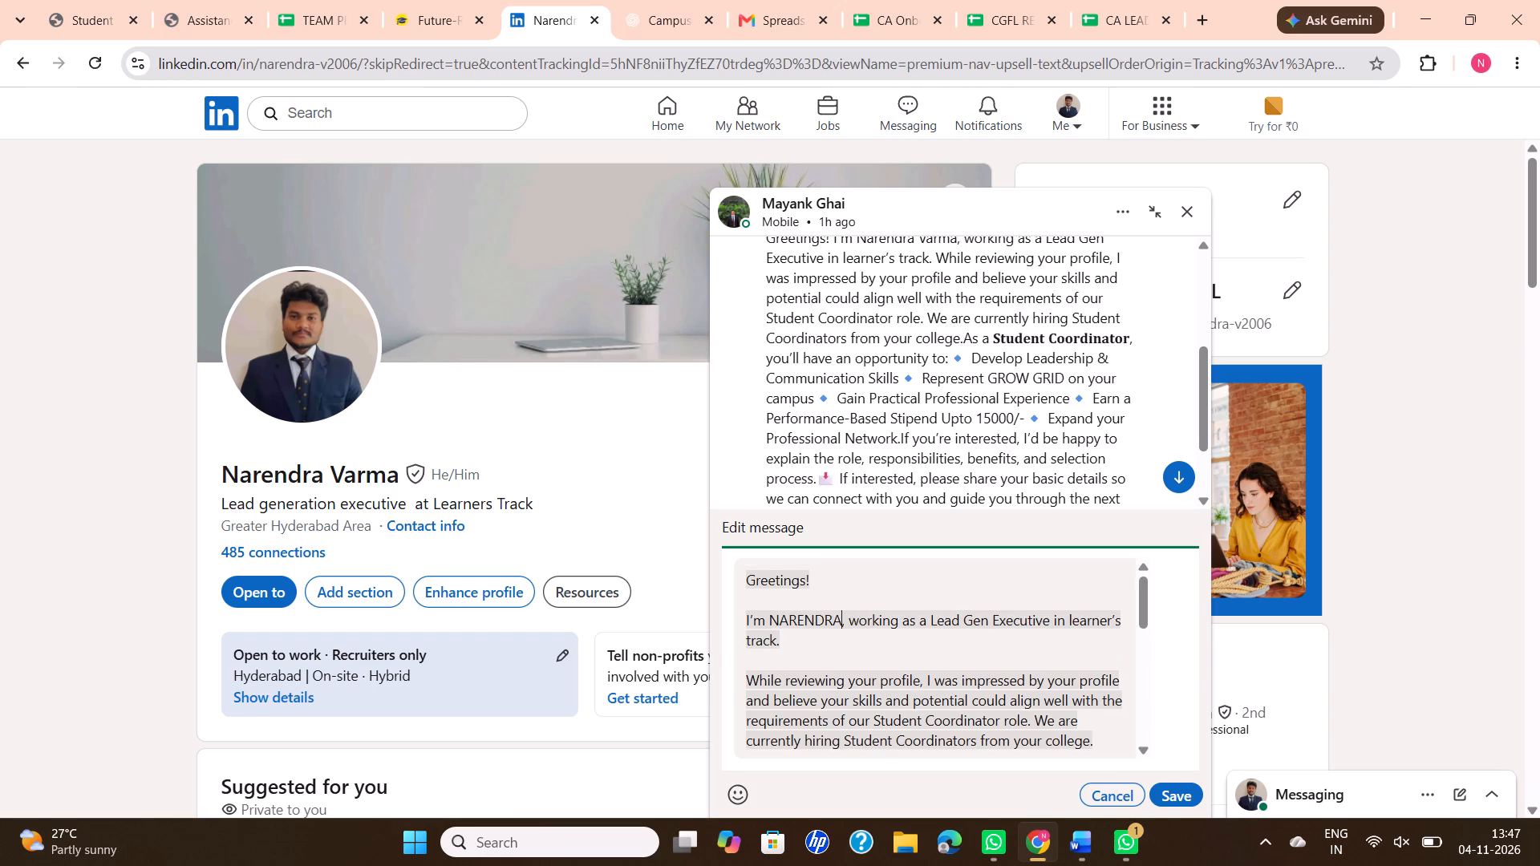
pyautogui.press('BackSpace')
pyautogui.press('BackSpace')
pyautogui.press('BackSpace')
pyautogui.press('BackSpace')
pyautogui.press('BackSpace')
pyautogui.press('BackSpace')
pyautogui.press('BackSpace')
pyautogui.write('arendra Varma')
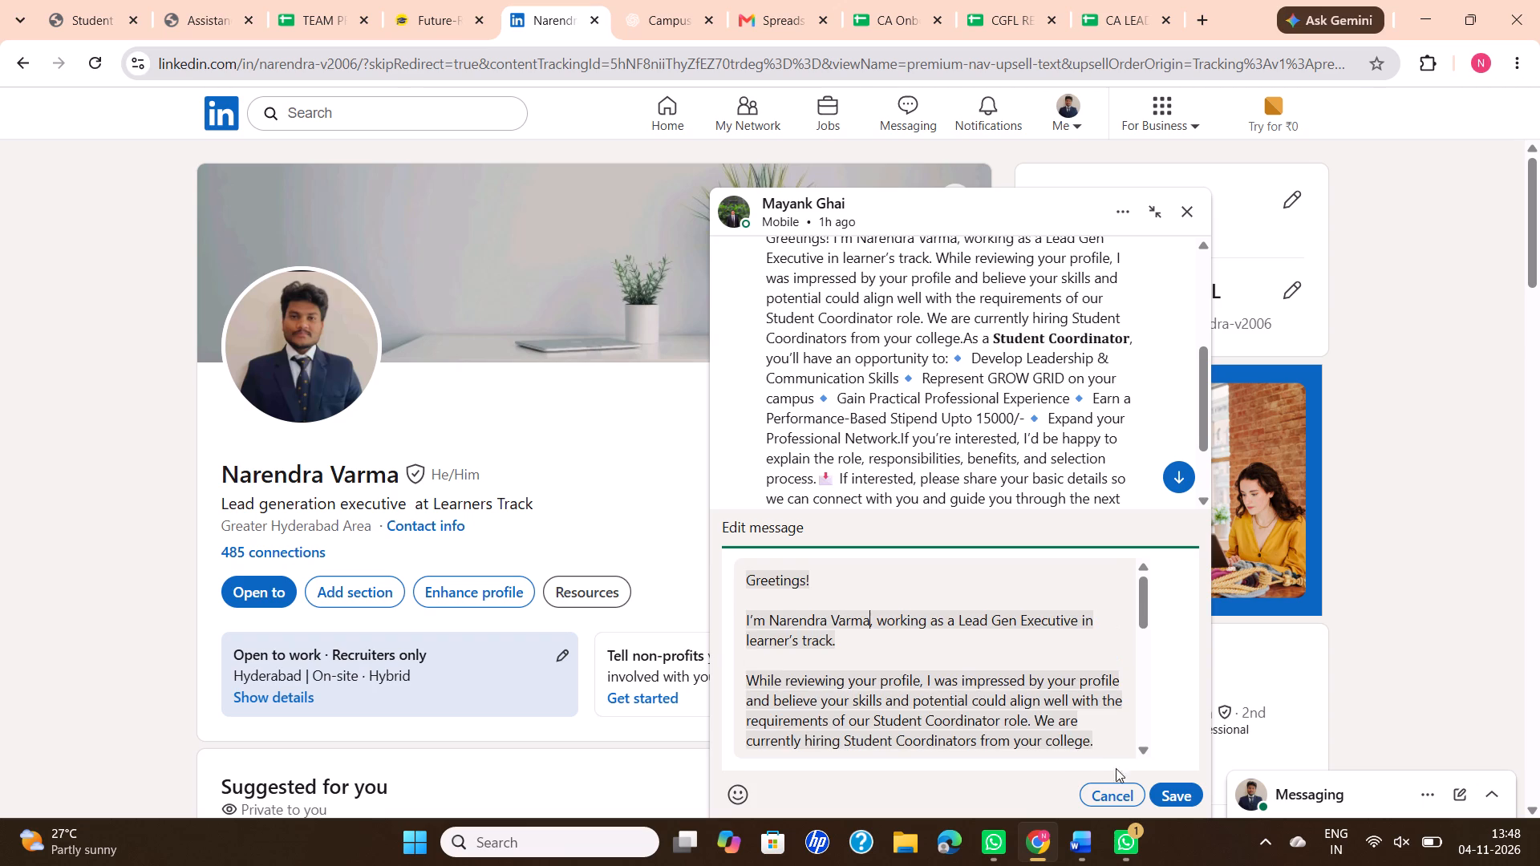
pyautogui.click(1181, 791)
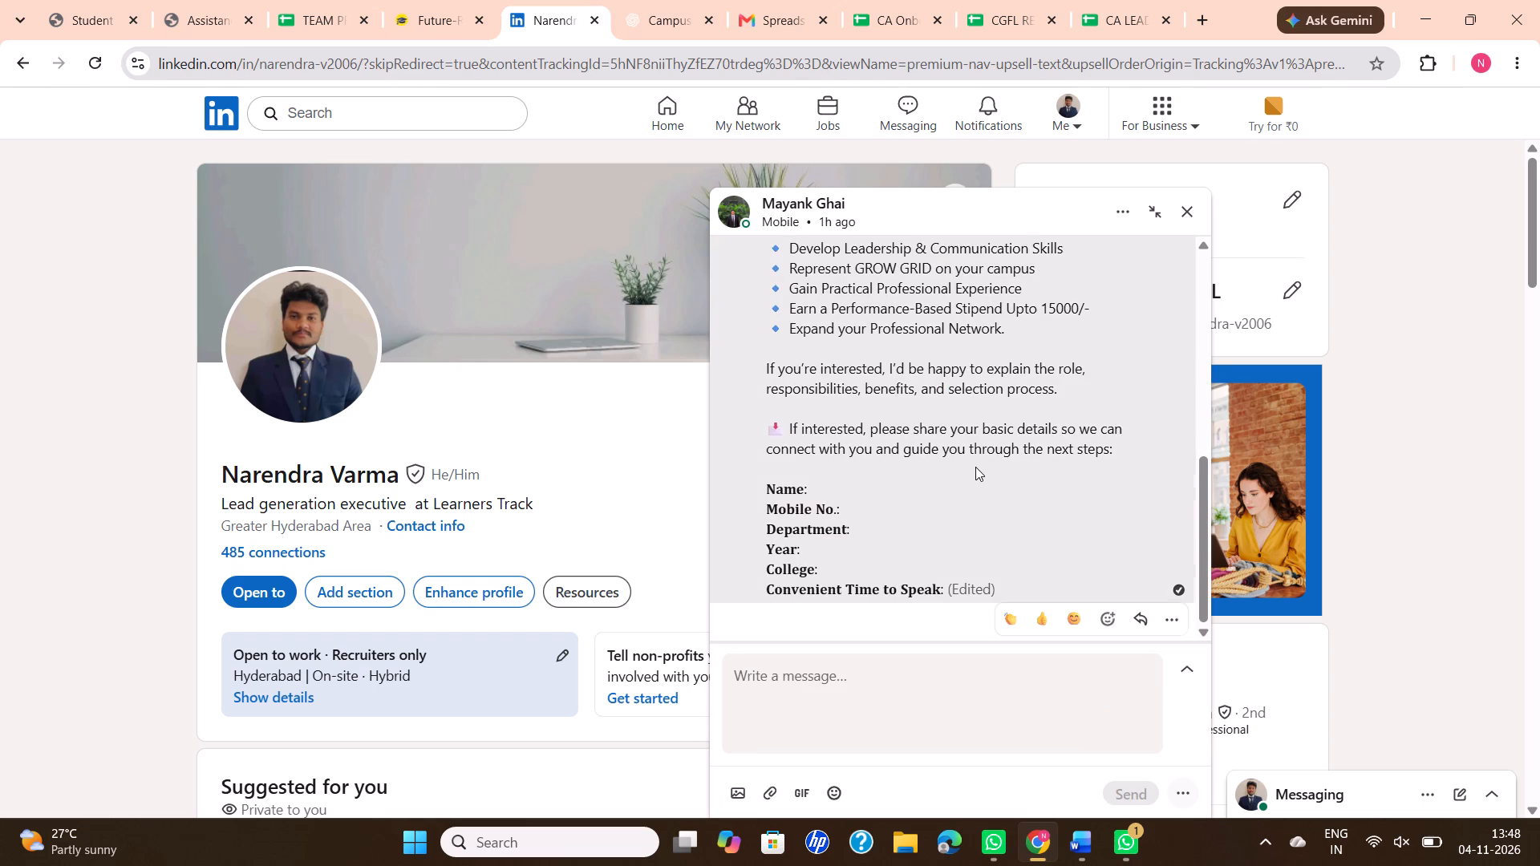
# Review the saved message's layout from the greeting to the details form, and close the conversation.
pyautogui.scroll(1, 973, 467)
pyautogui.scroll(-3, 973, 467)
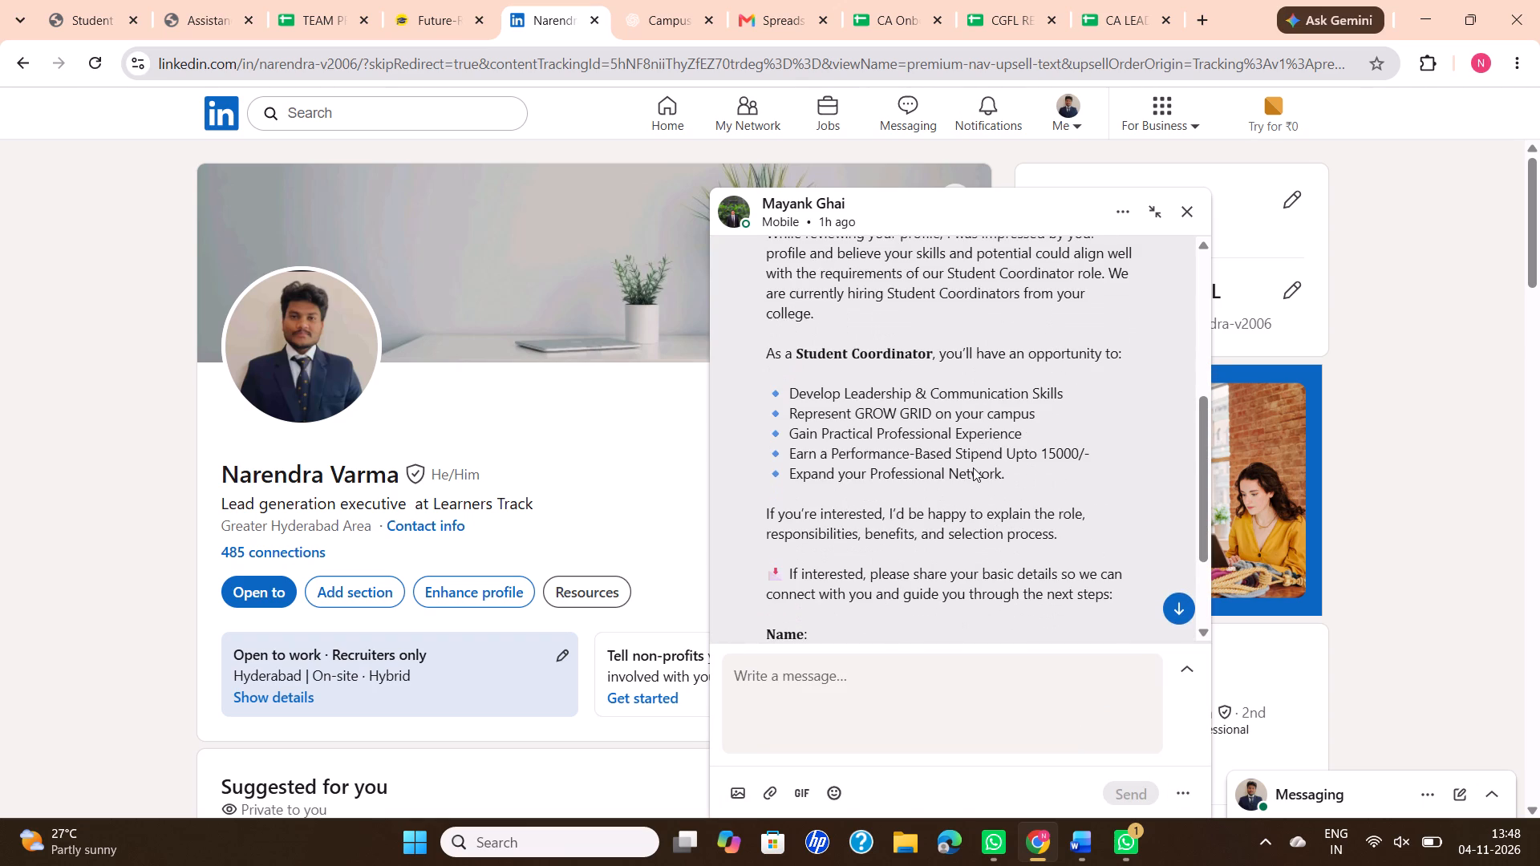
pyautogui.scroll(4, 973, 467)
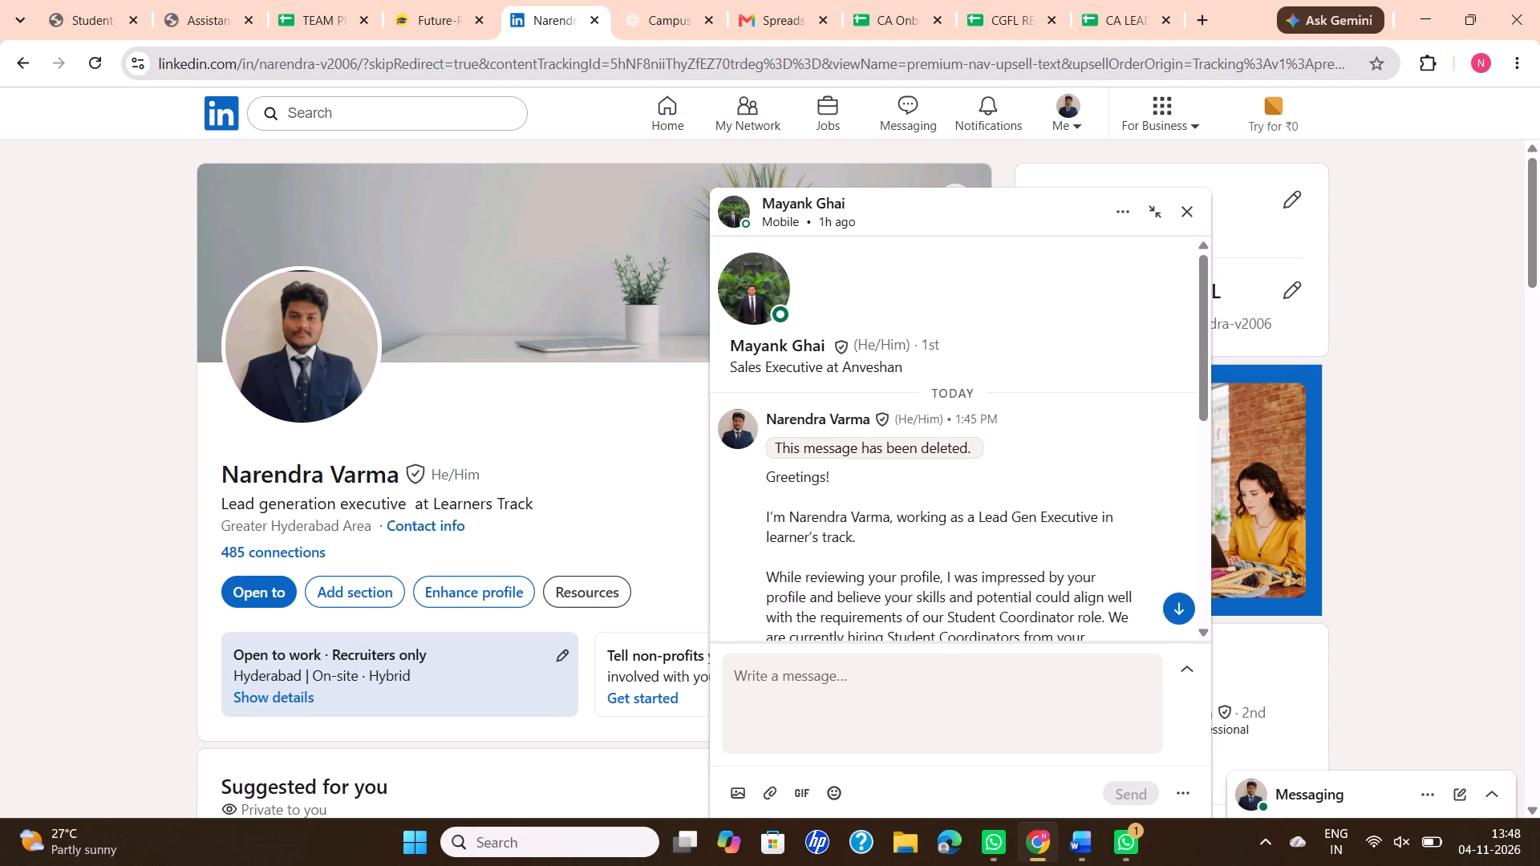
pyautogui.rightClick(946, 446)
pyautogui.click(894, 453)
pyautogui.scroll(-2, 894, 453)
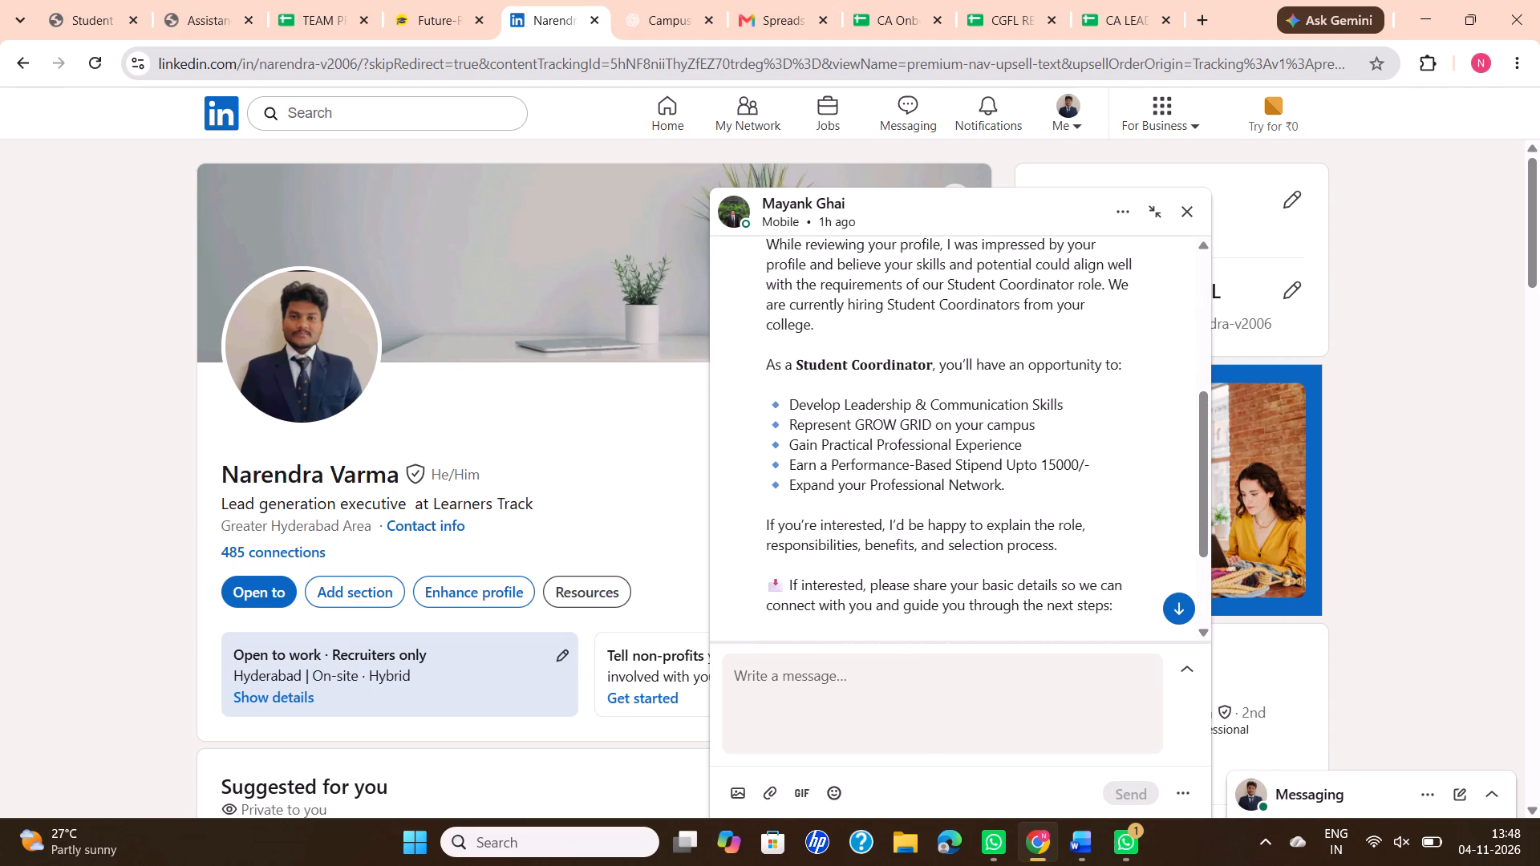
pyautogui.click(1185, 219)
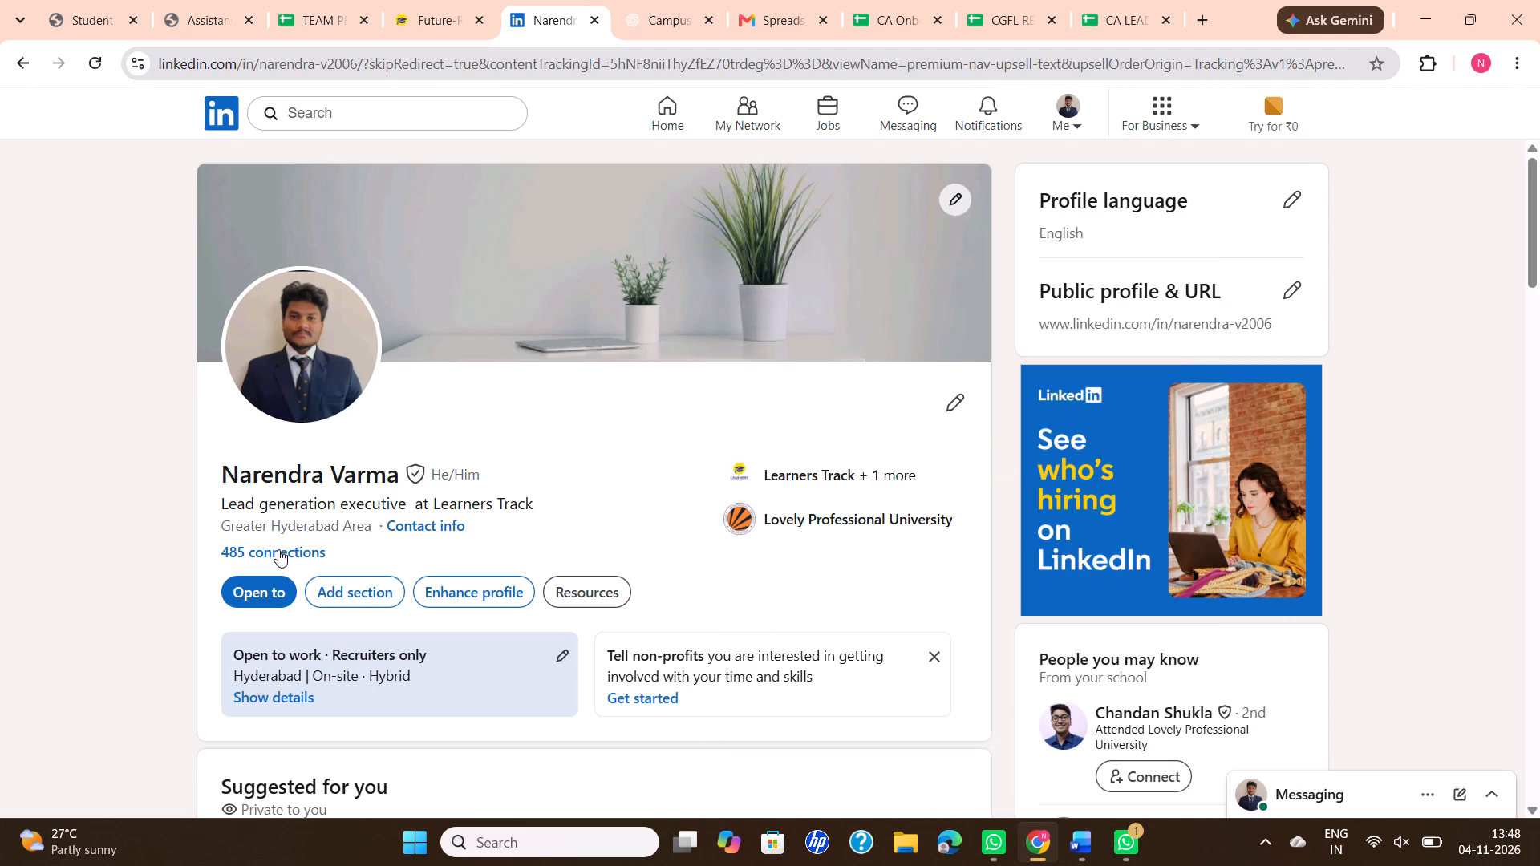
# From the full connections list, start a message to the first-year CSE Engineering connection and paste in the Student Coordinator text.
pyautogui.click(278, 549)
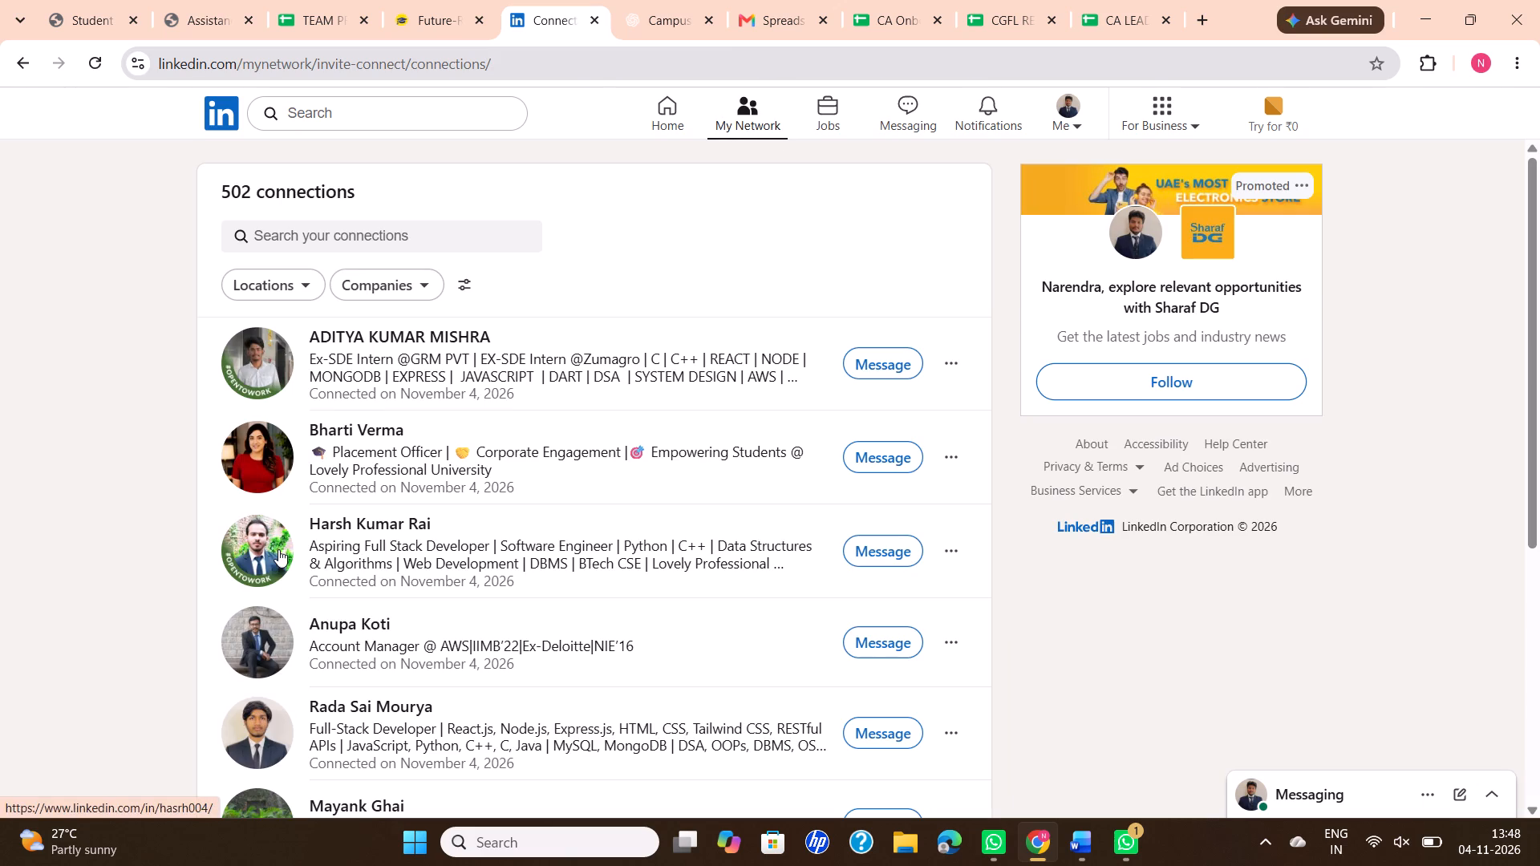
pyautogui.scroll(-7, 432, 578)
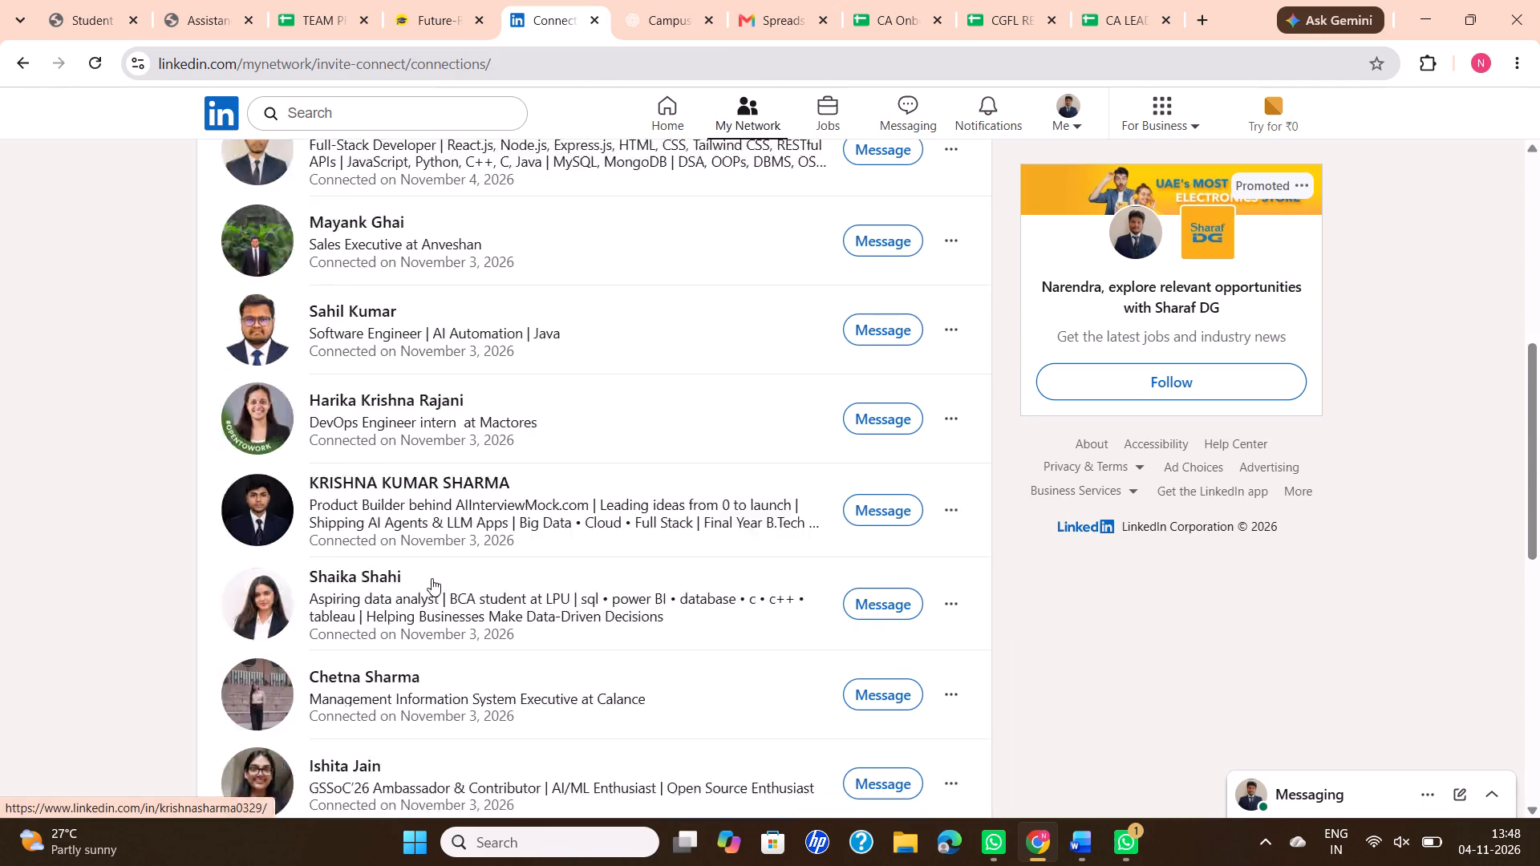
pyautogui.scroll(-2, 432, 578)
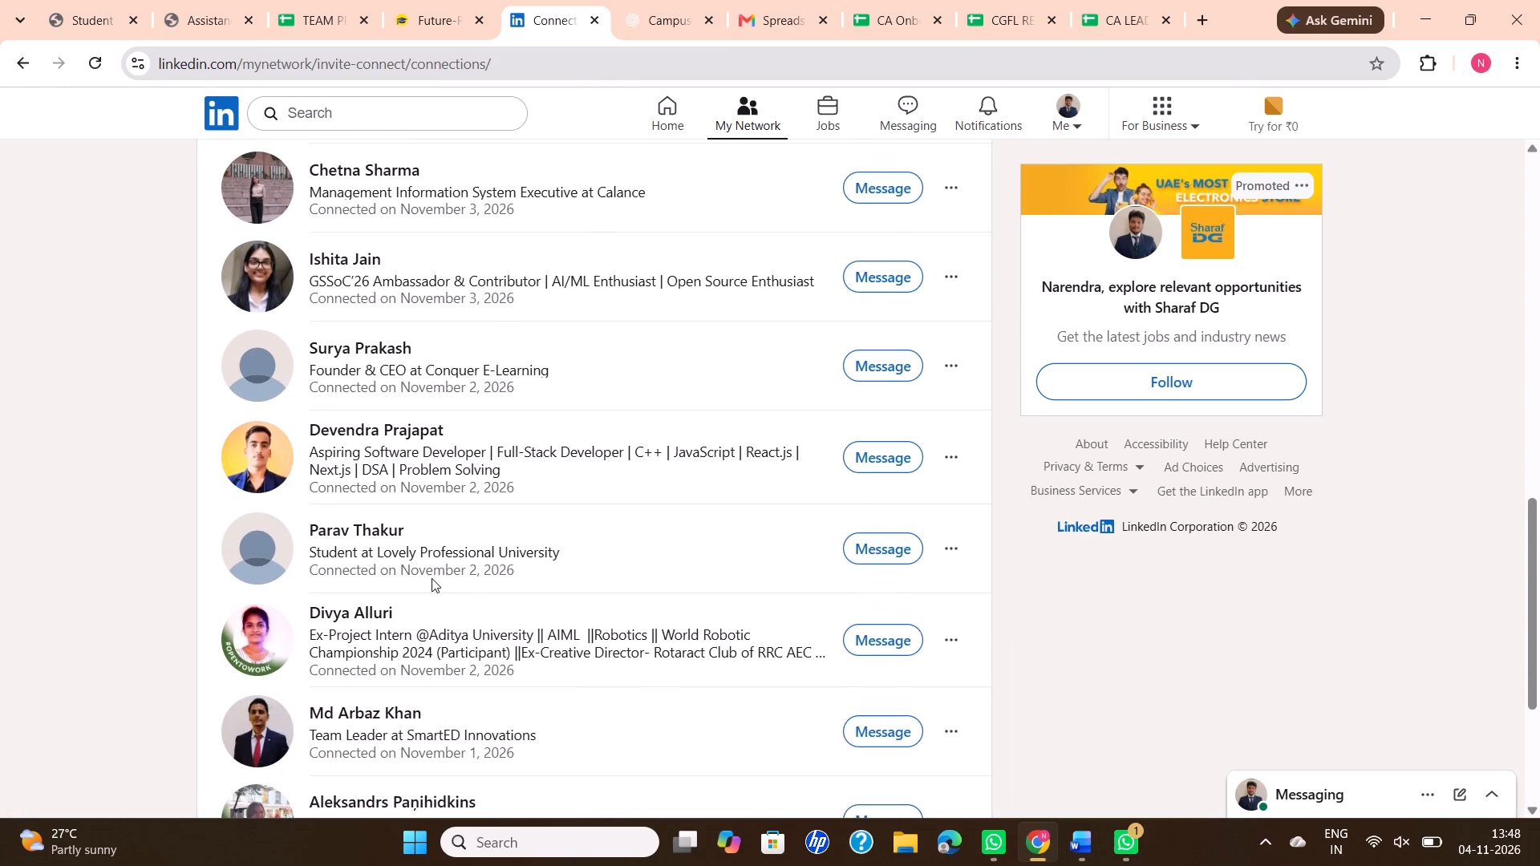
pyautogui.scroll(-2, 432, 578)
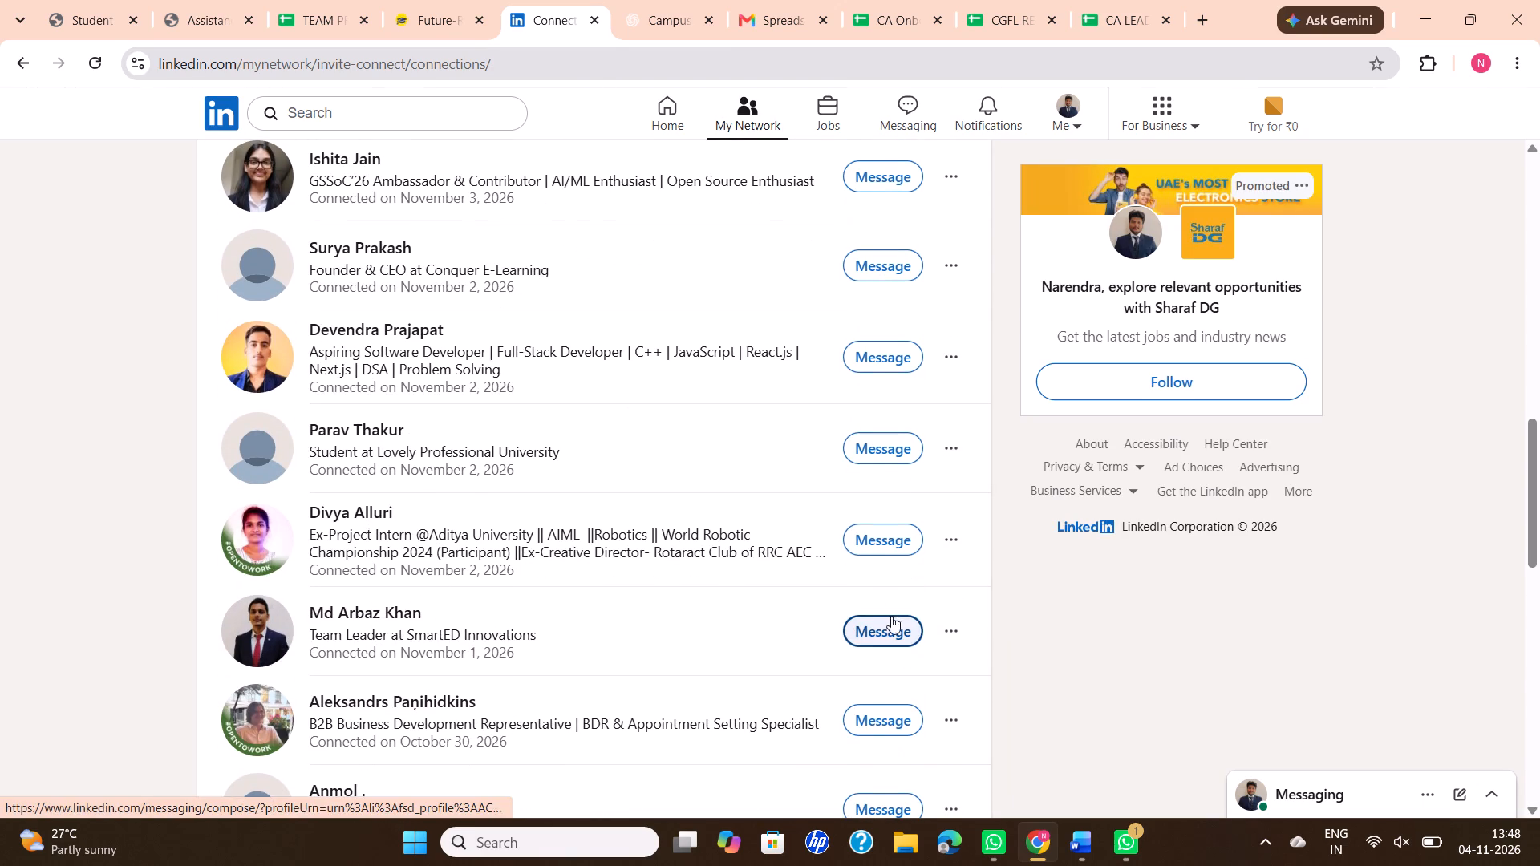
pyautogui.scroll(-1, 469, 608)
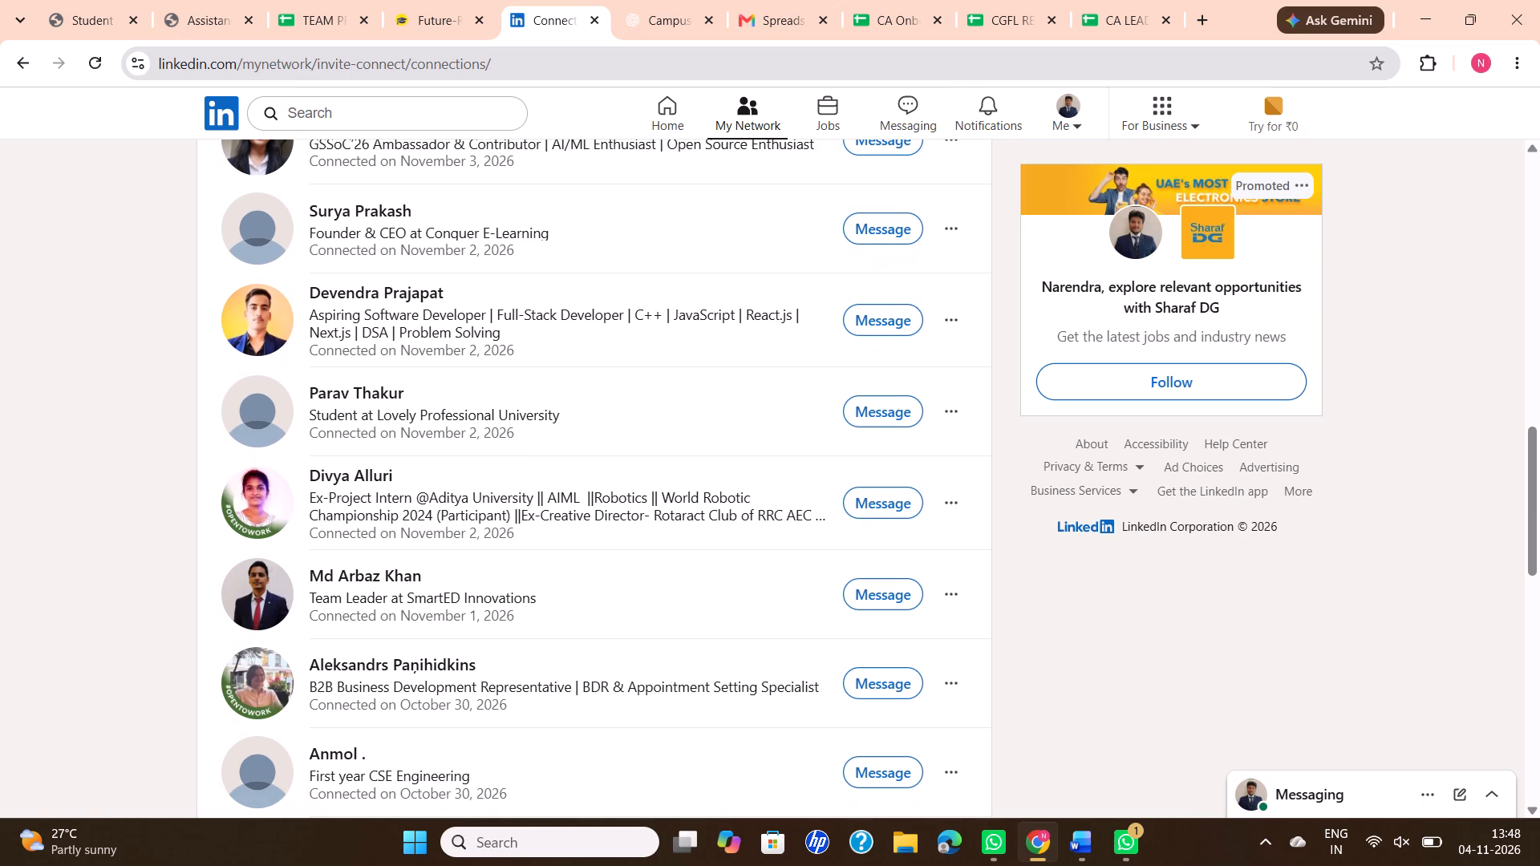
pyautogui.scroll(-1, 466, 683)
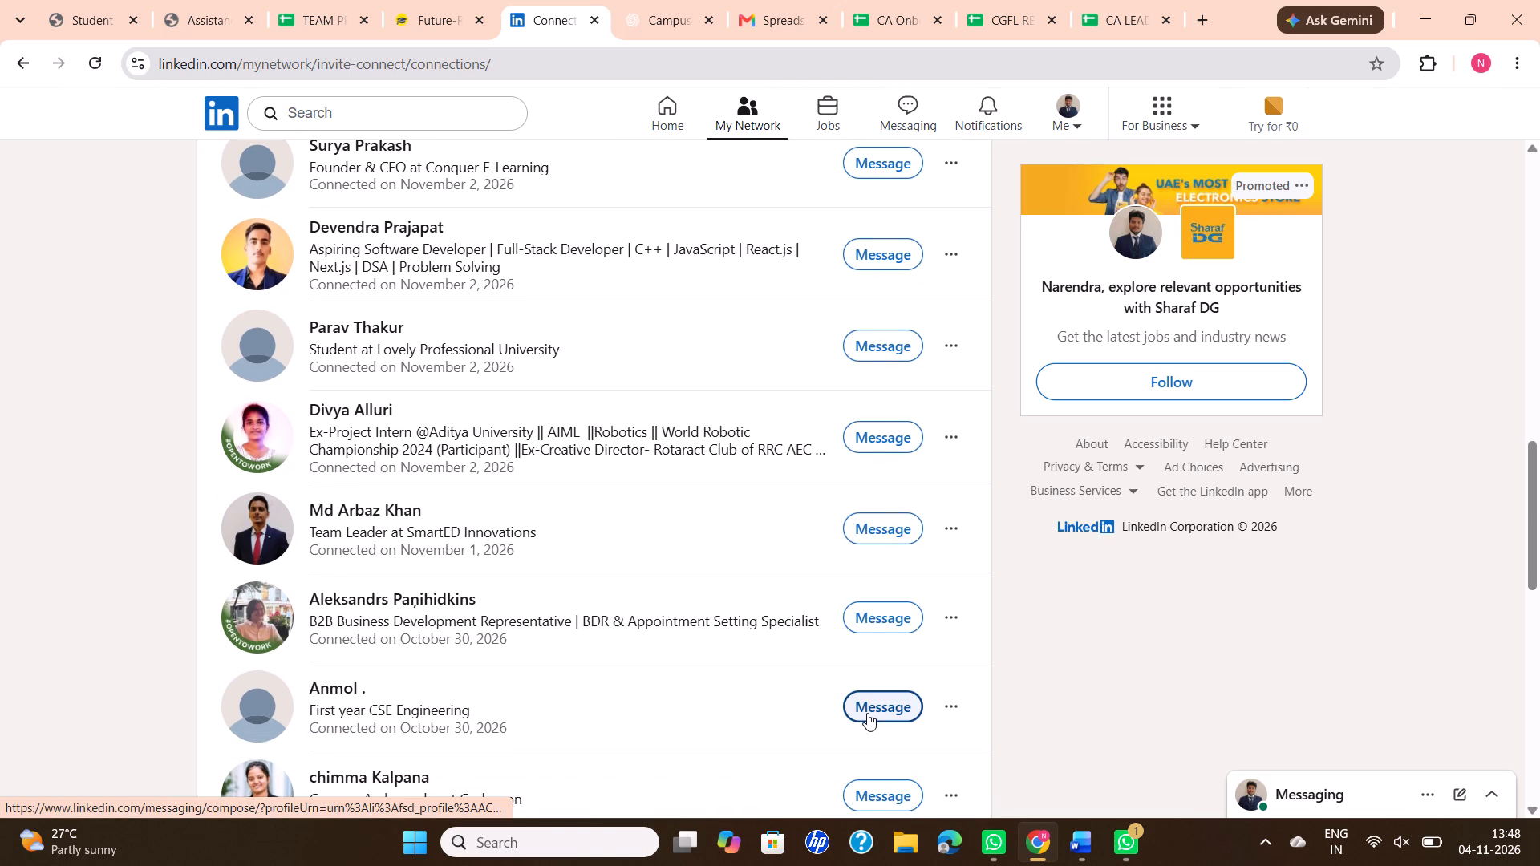
pyautogui.click(885, 627)
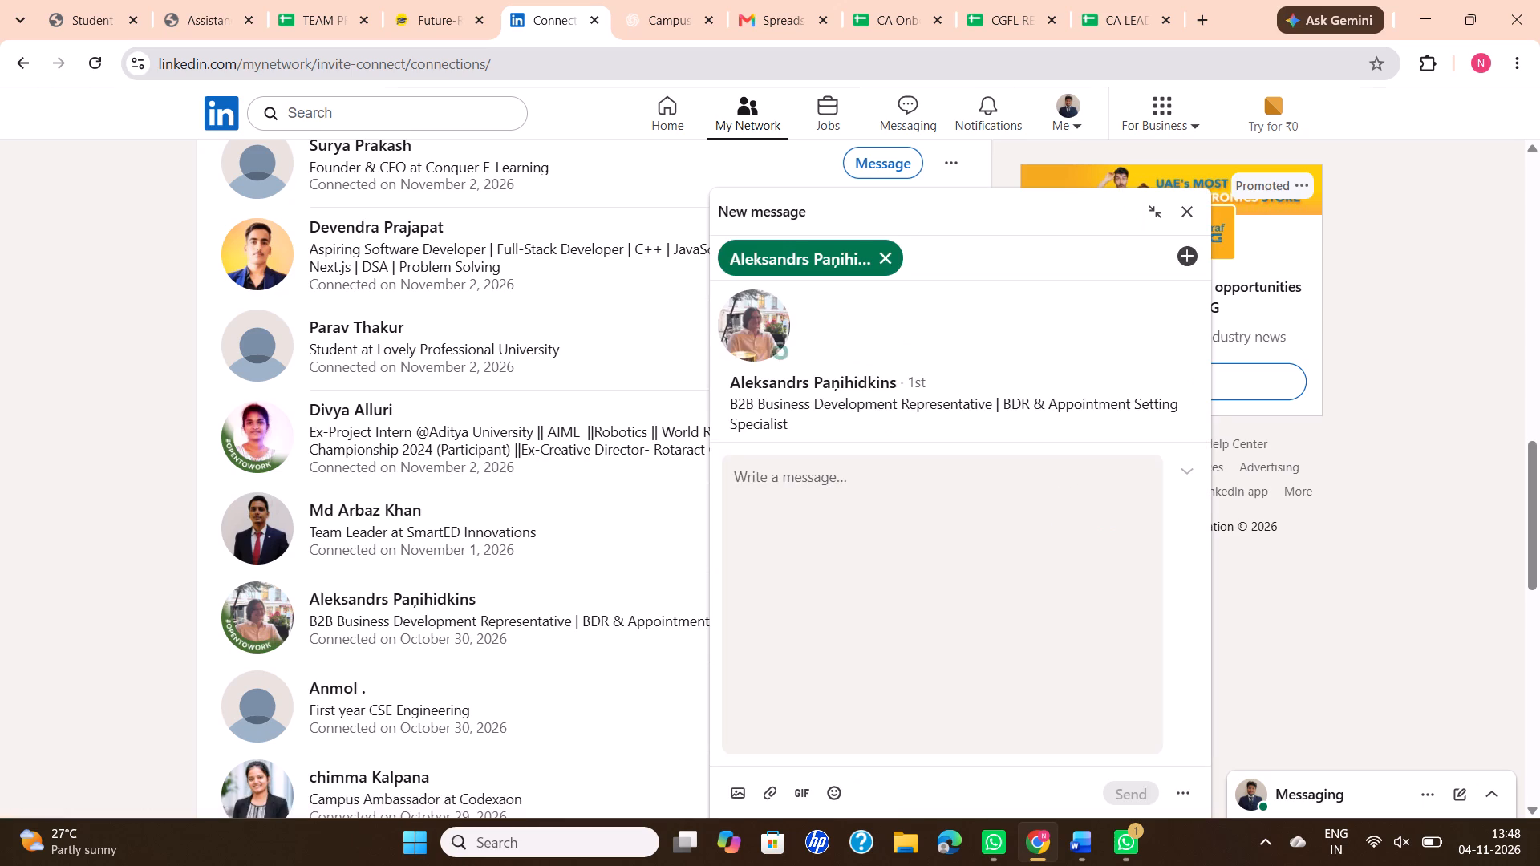
pyautogui.click(1185, 214)
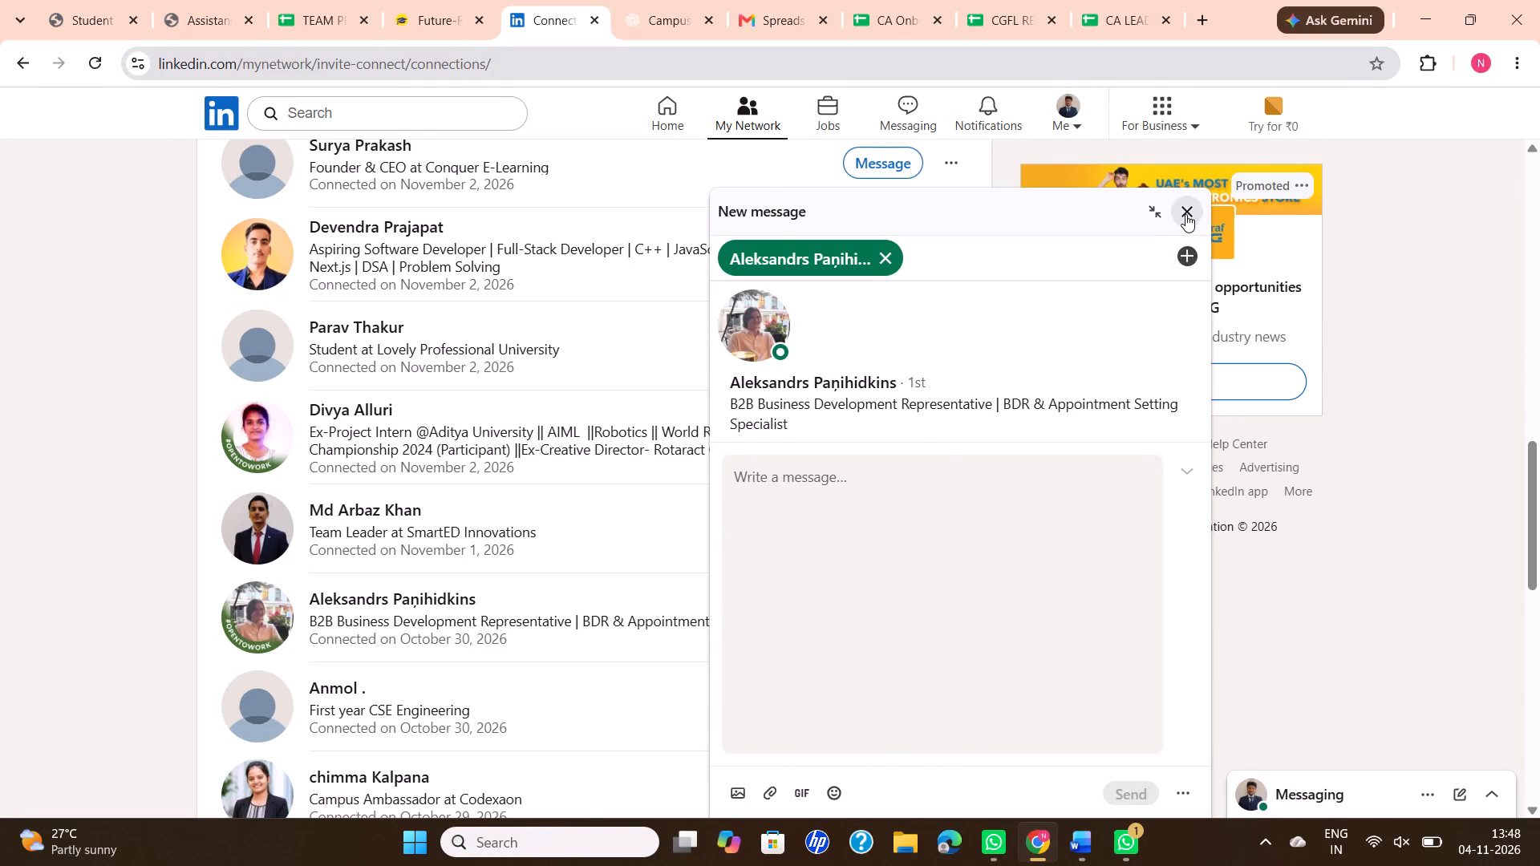
pyautogui.click(873, 703)
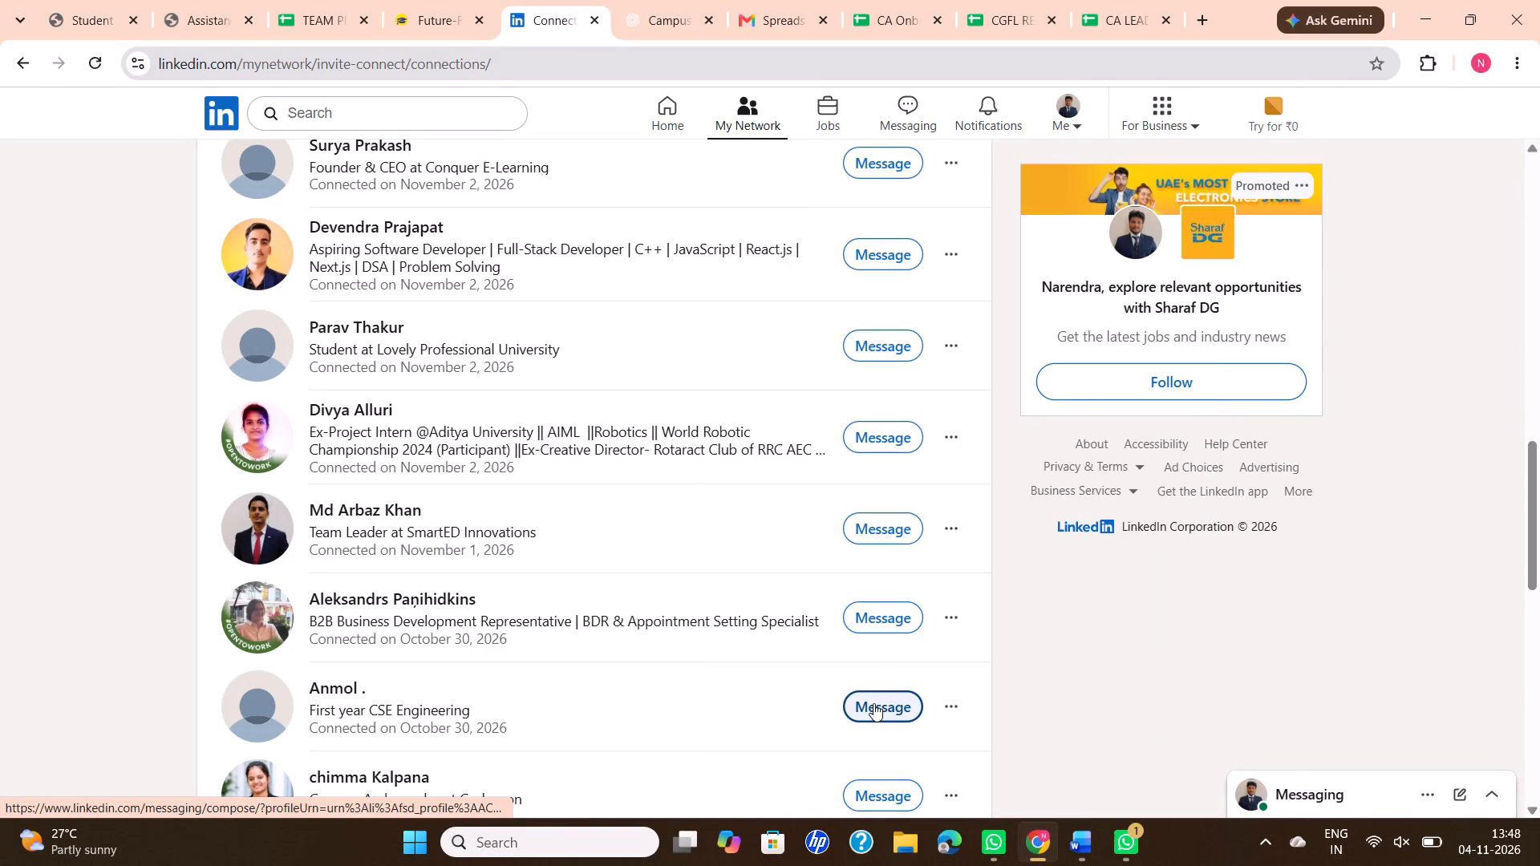
pyautogui.click(814, 506)
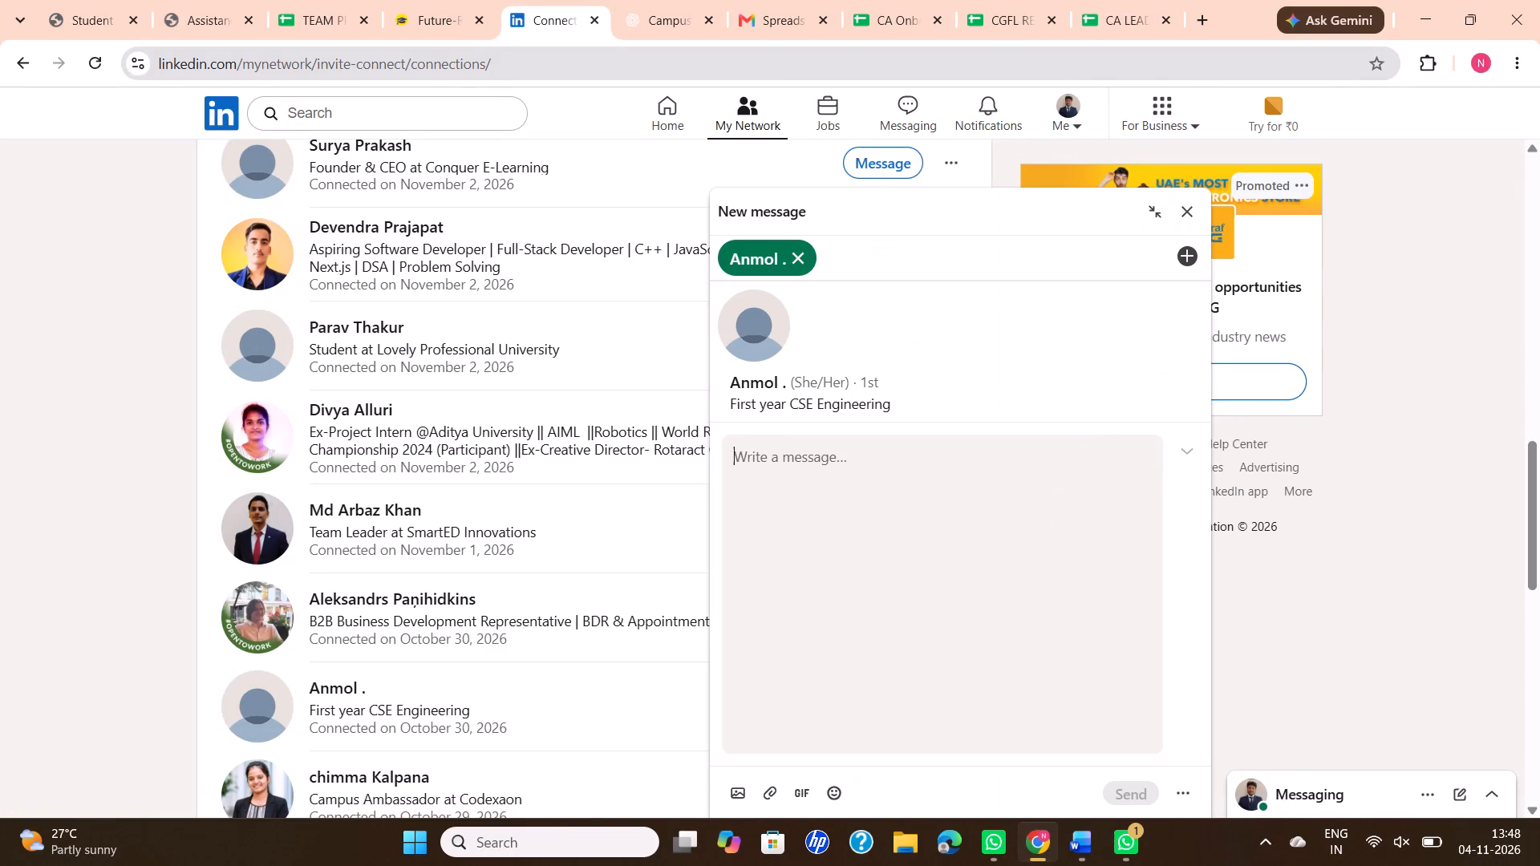
pyautogui.hotkey('ctrl', 'v')
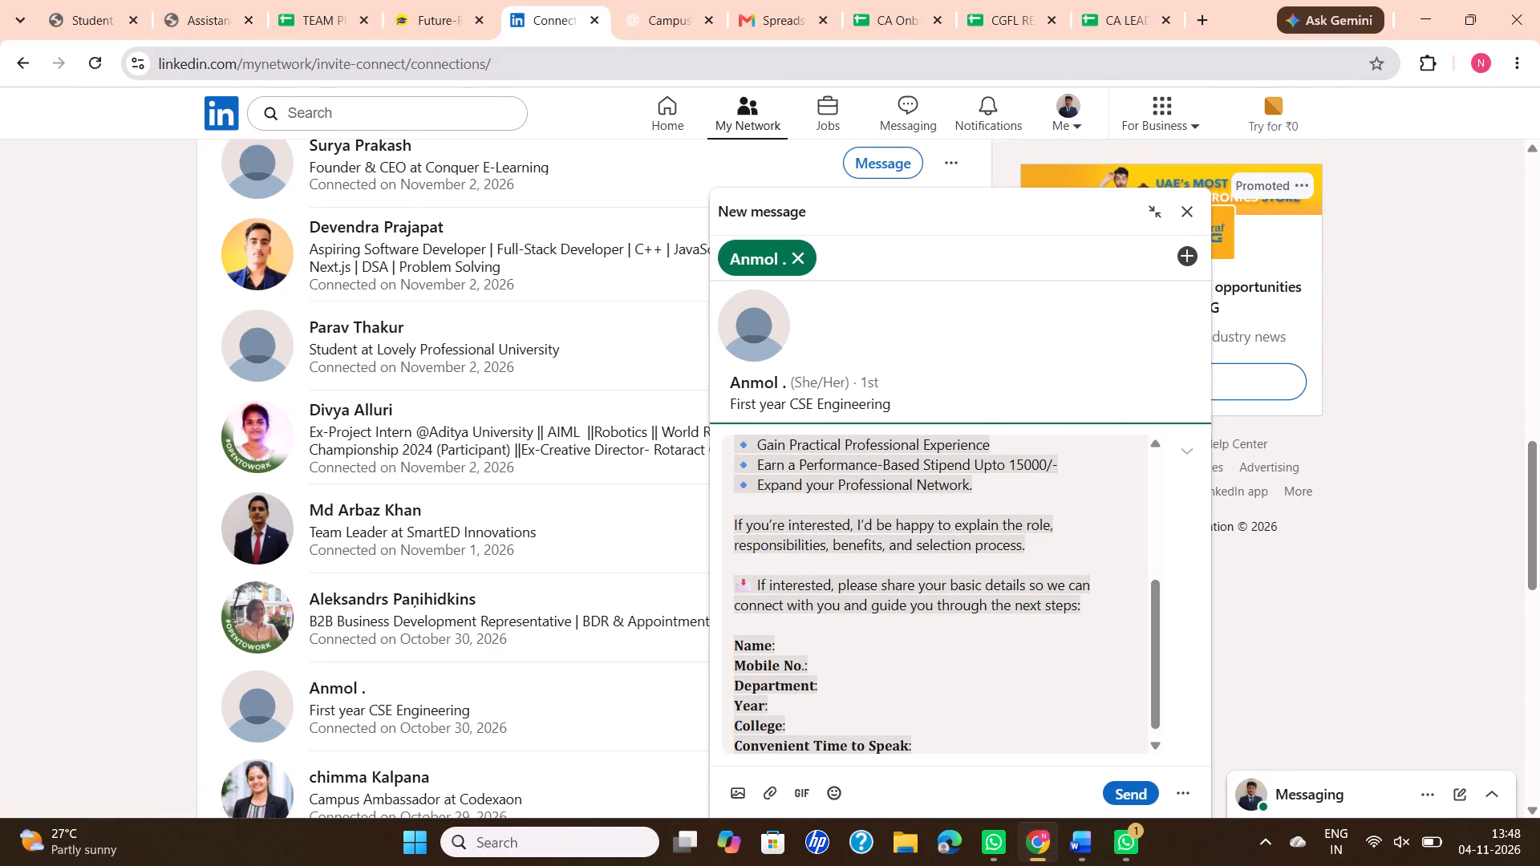
# Replace the sender's name in the pasted introduction with the account owner's full name and send the message.
pyautogui.scroll(6, 898, 625)
pyautogui.click(818, 498)
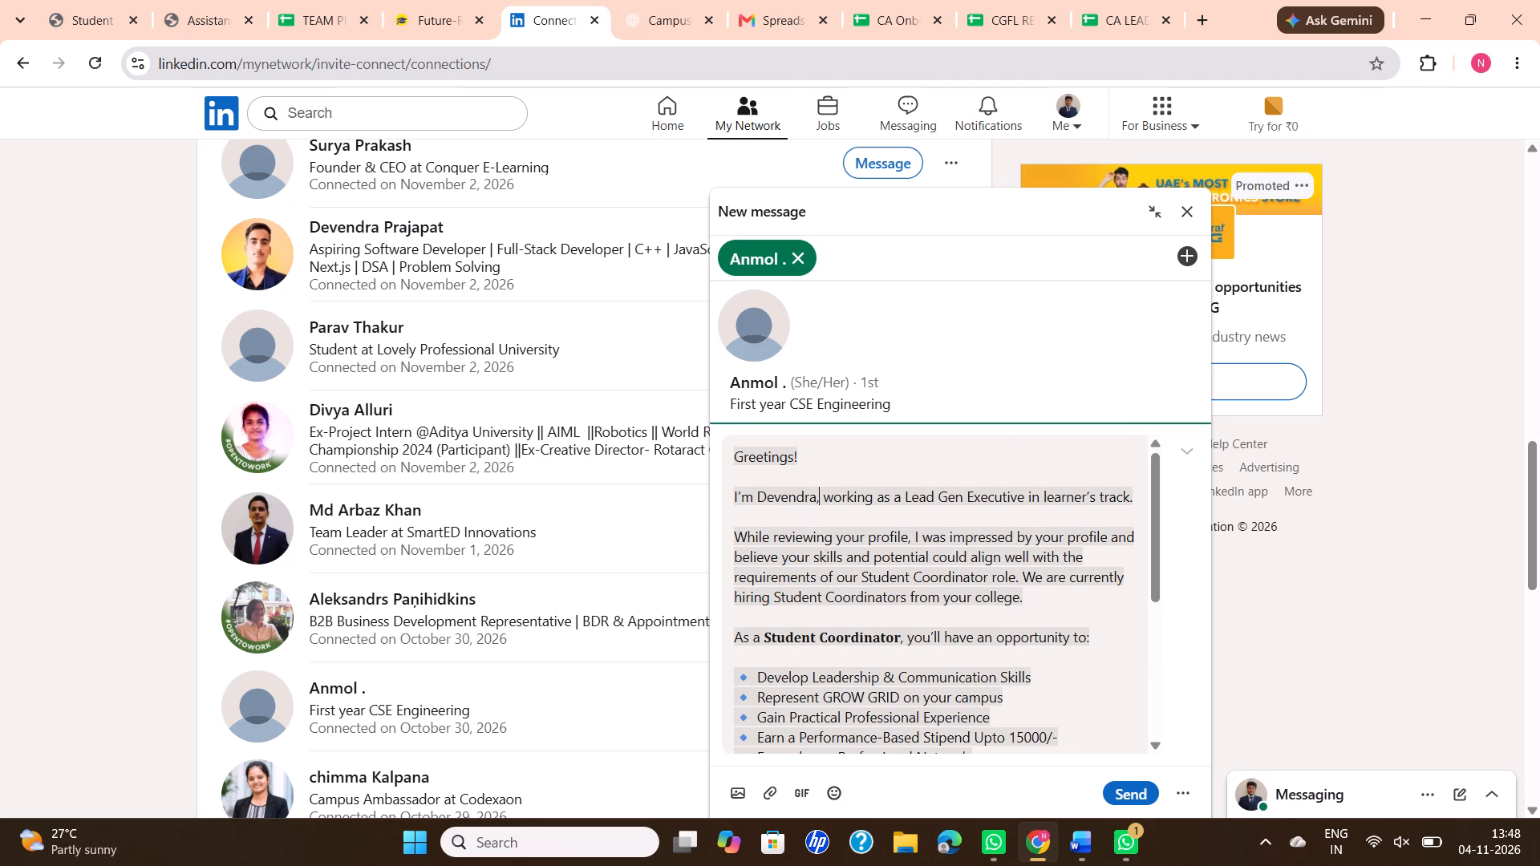
pyautogui.press('Left')
pyautogui.press('BackSpace')
pyautogui.press('BackSpace')
pyautogui.press('BackSpace')
pyautogui.press('BackSpace')
pyautogui.press('BackSpace')
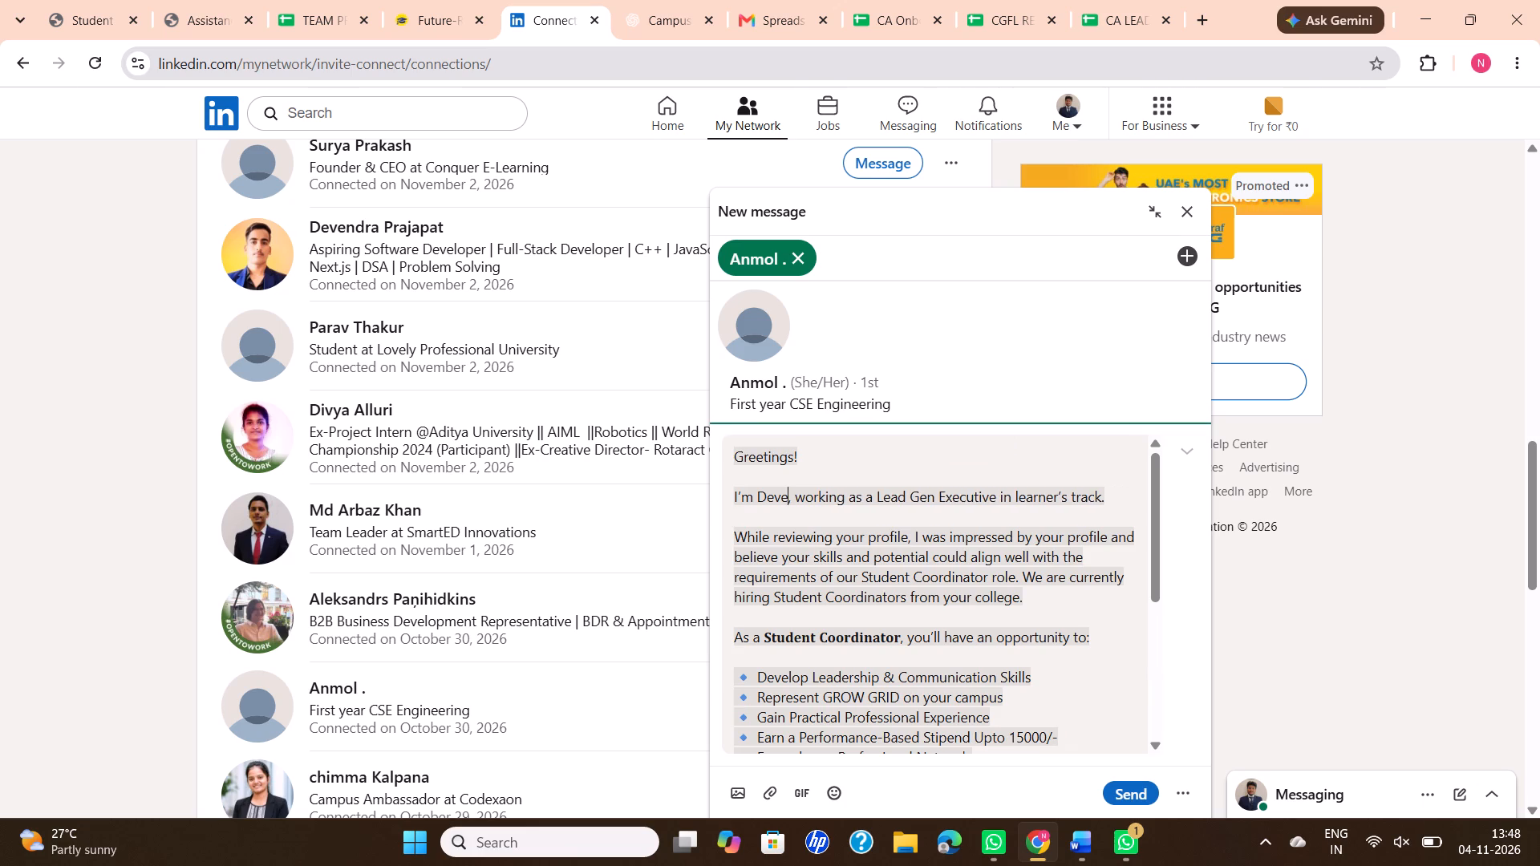
pyautogui.press('BackSpace')
pyautogui.press('BackSpace')
pyautogui.press('BackSpace')
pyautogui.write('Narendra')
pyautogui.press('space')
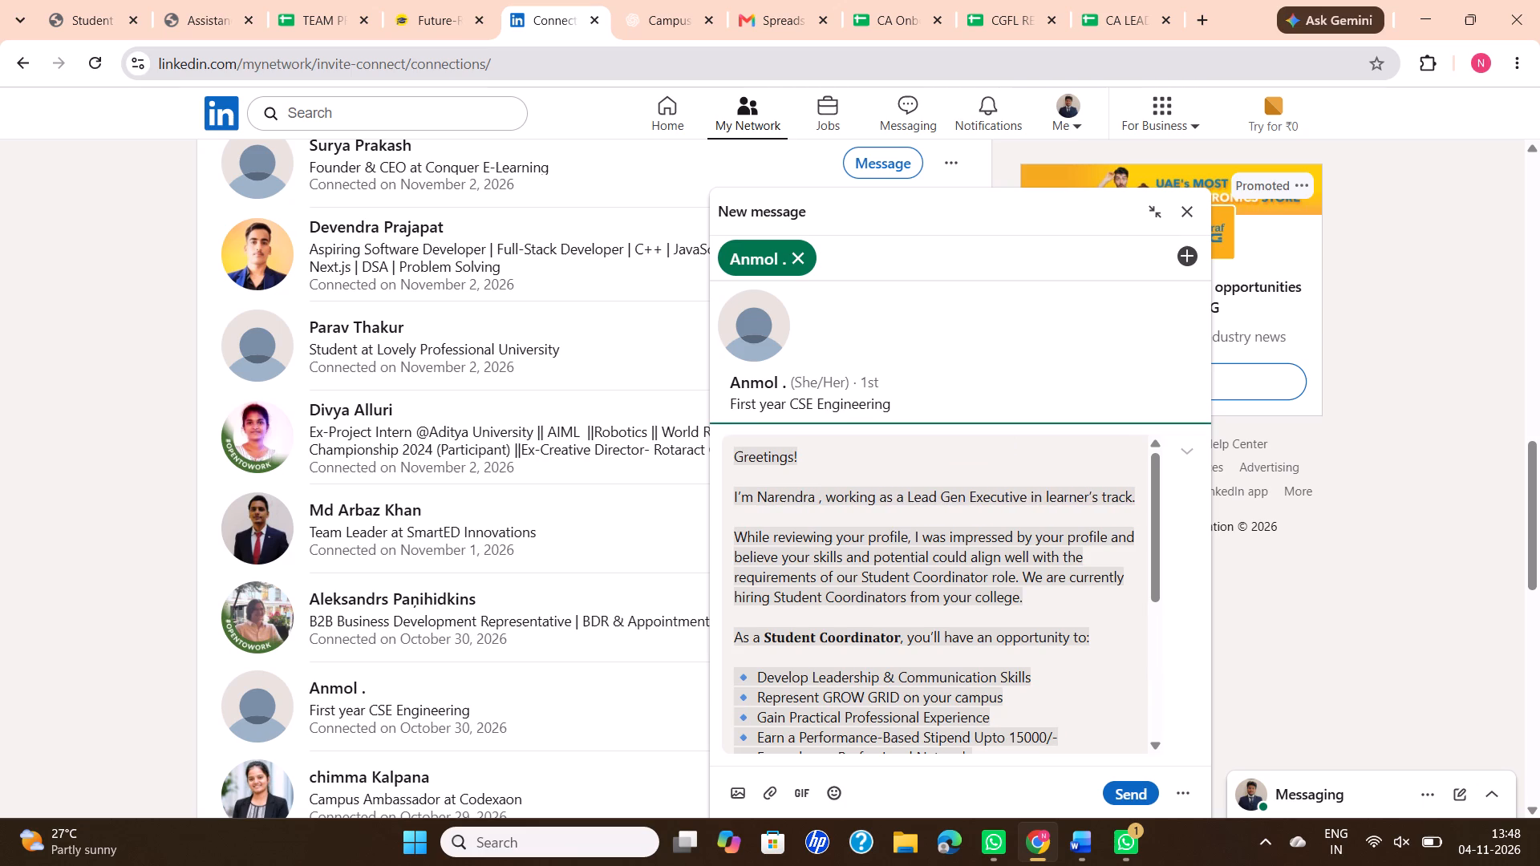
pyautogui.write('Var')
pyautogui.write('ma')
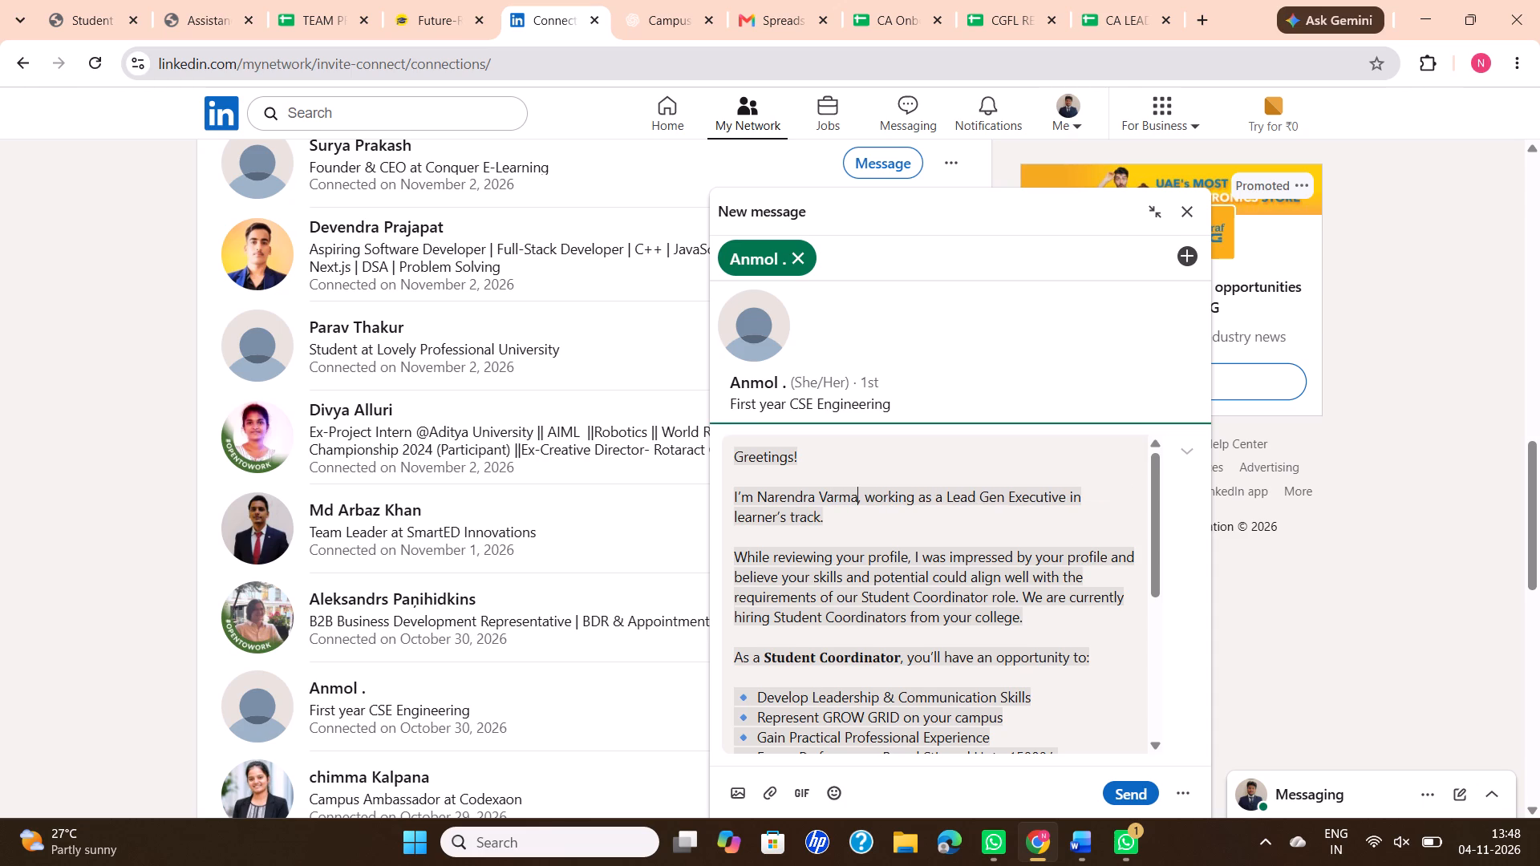
pyautogui.click(1126, 787)
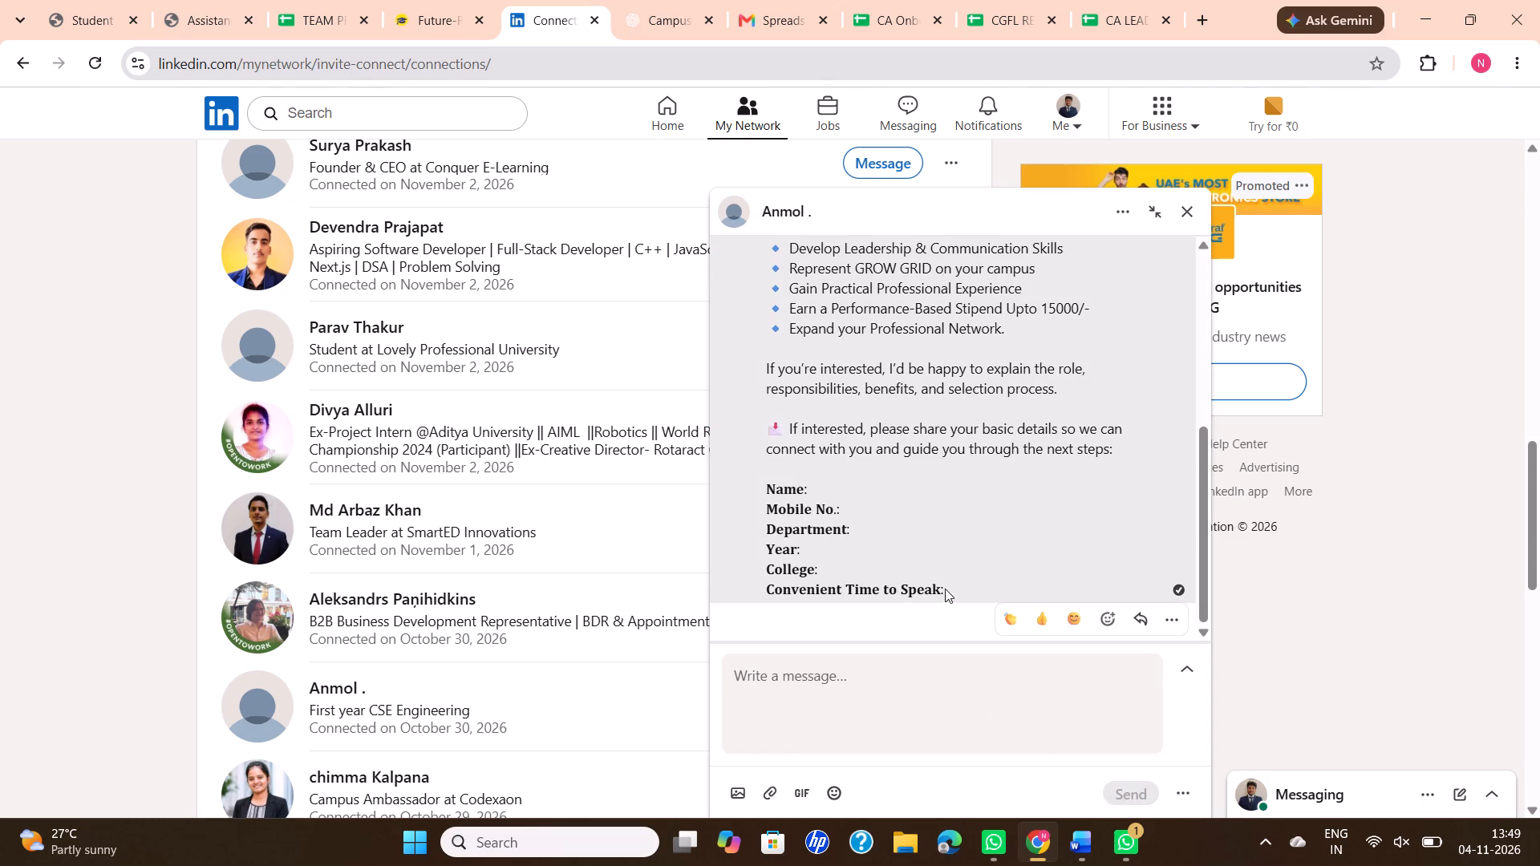
# Copy the full text of the sent message, from "Greetings!" to "Convenient Time to Speak:".
pyautogui.moveTo(950, 585); pyautogui.dragTo(800, 235)
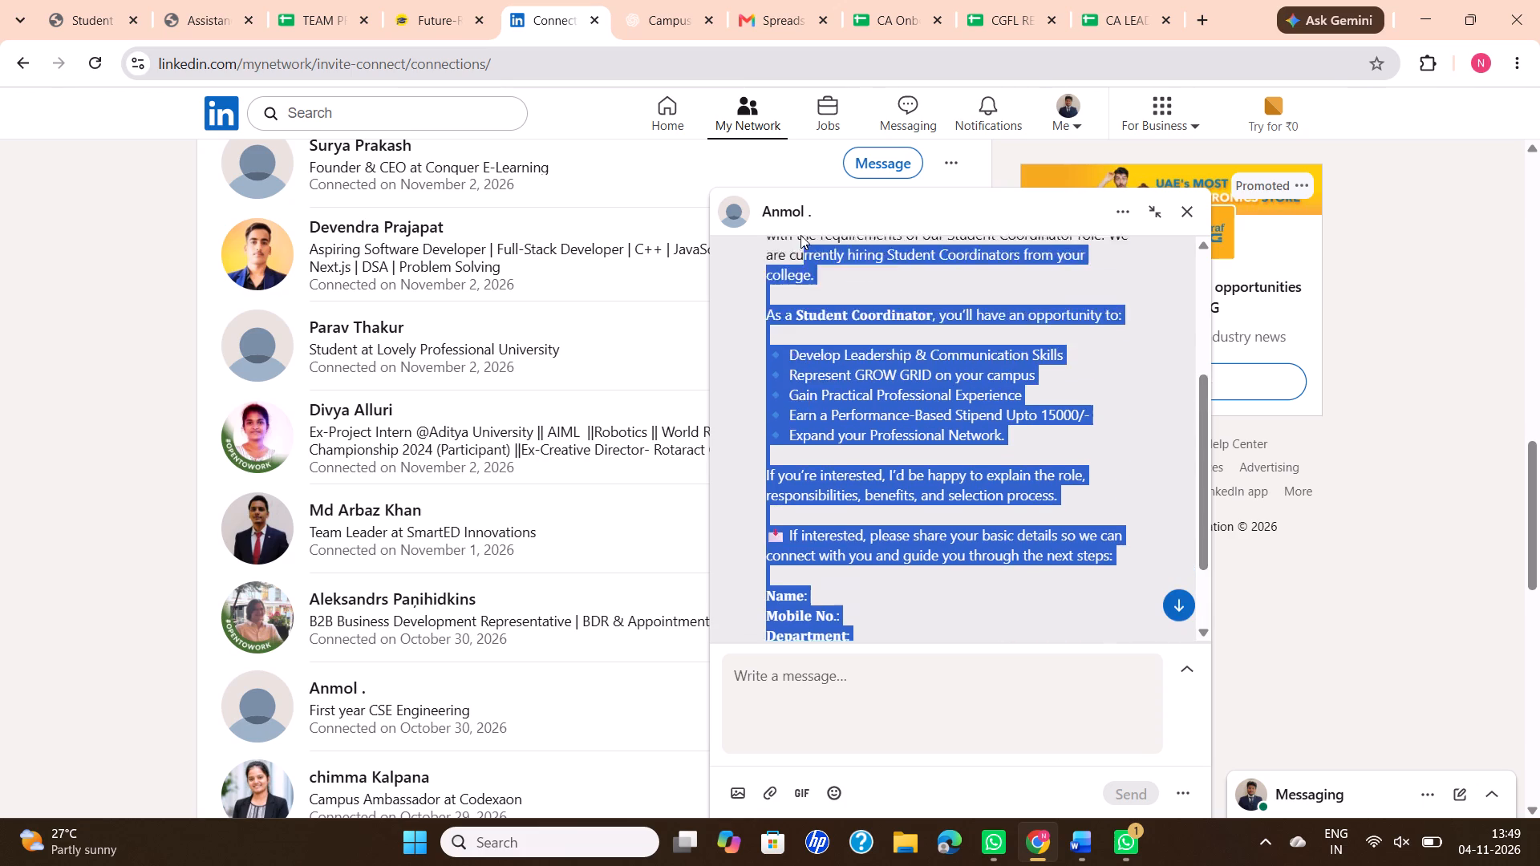
pyautogui.moveTo(800, 235); pyautogui.dragTo(761, 339)
pyautogui.hotkey('ctrl', 'c')
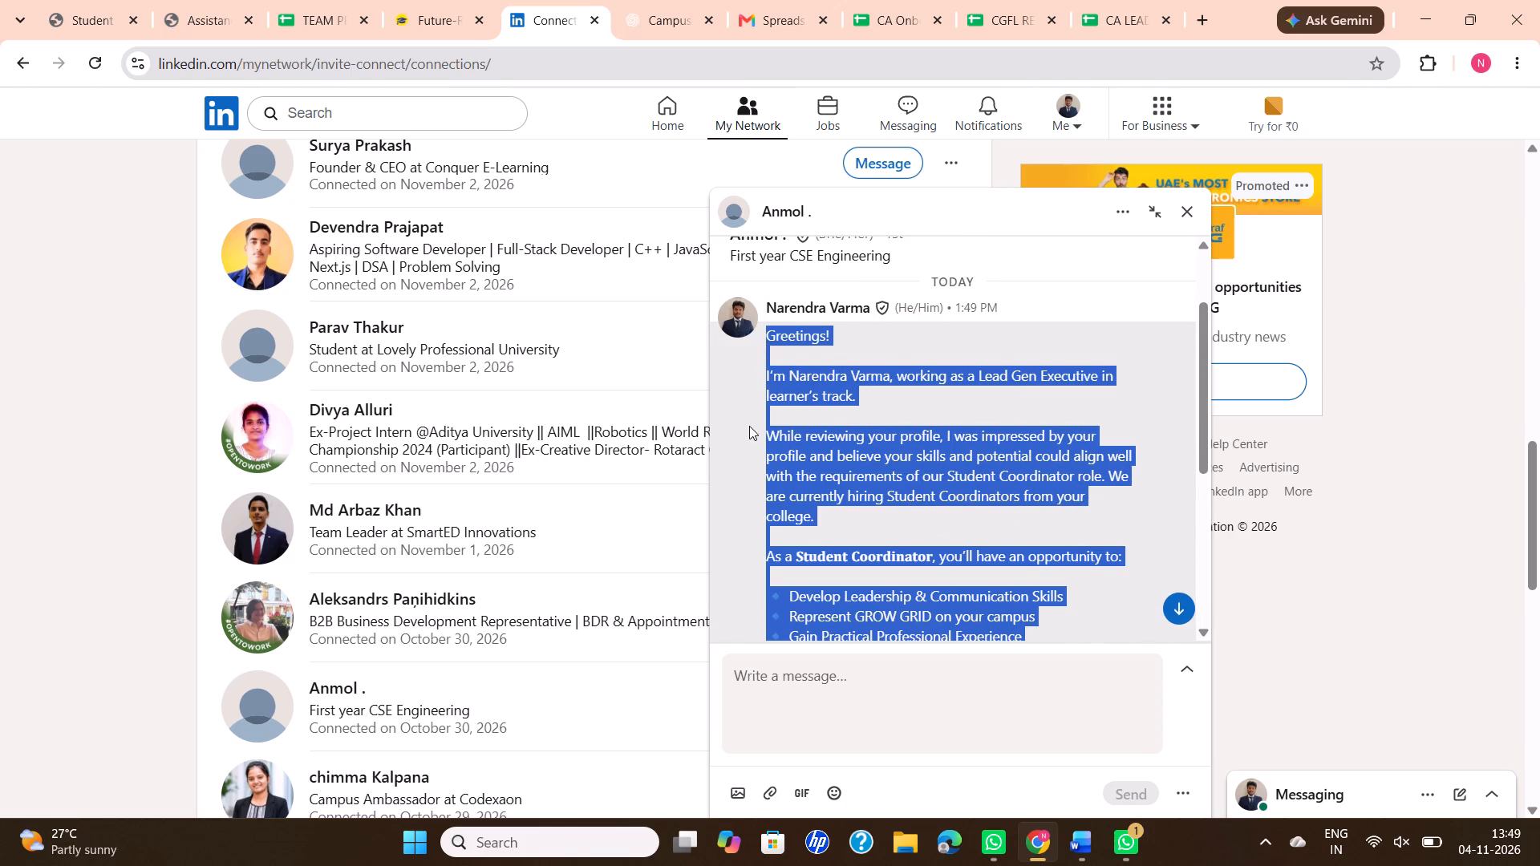
pyautogui.click(744, 430)
# Open the first-year CSE Engineering connection's profile from the conversation and list that person's connections.
pyautogui.scroll(-2, 744, 430)
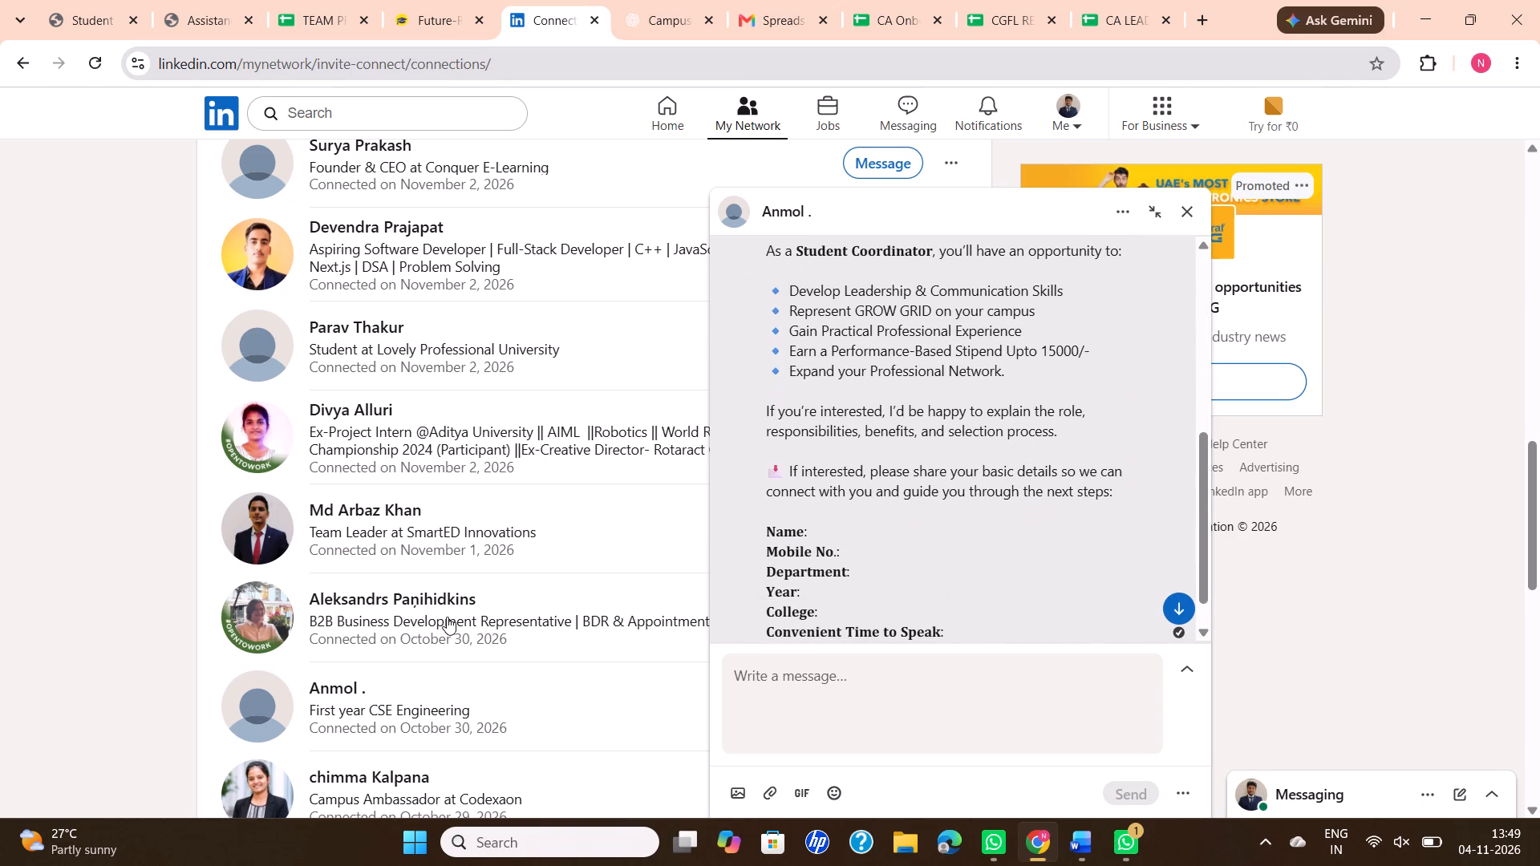
pyautogui.scroll(-2, 756, 589)
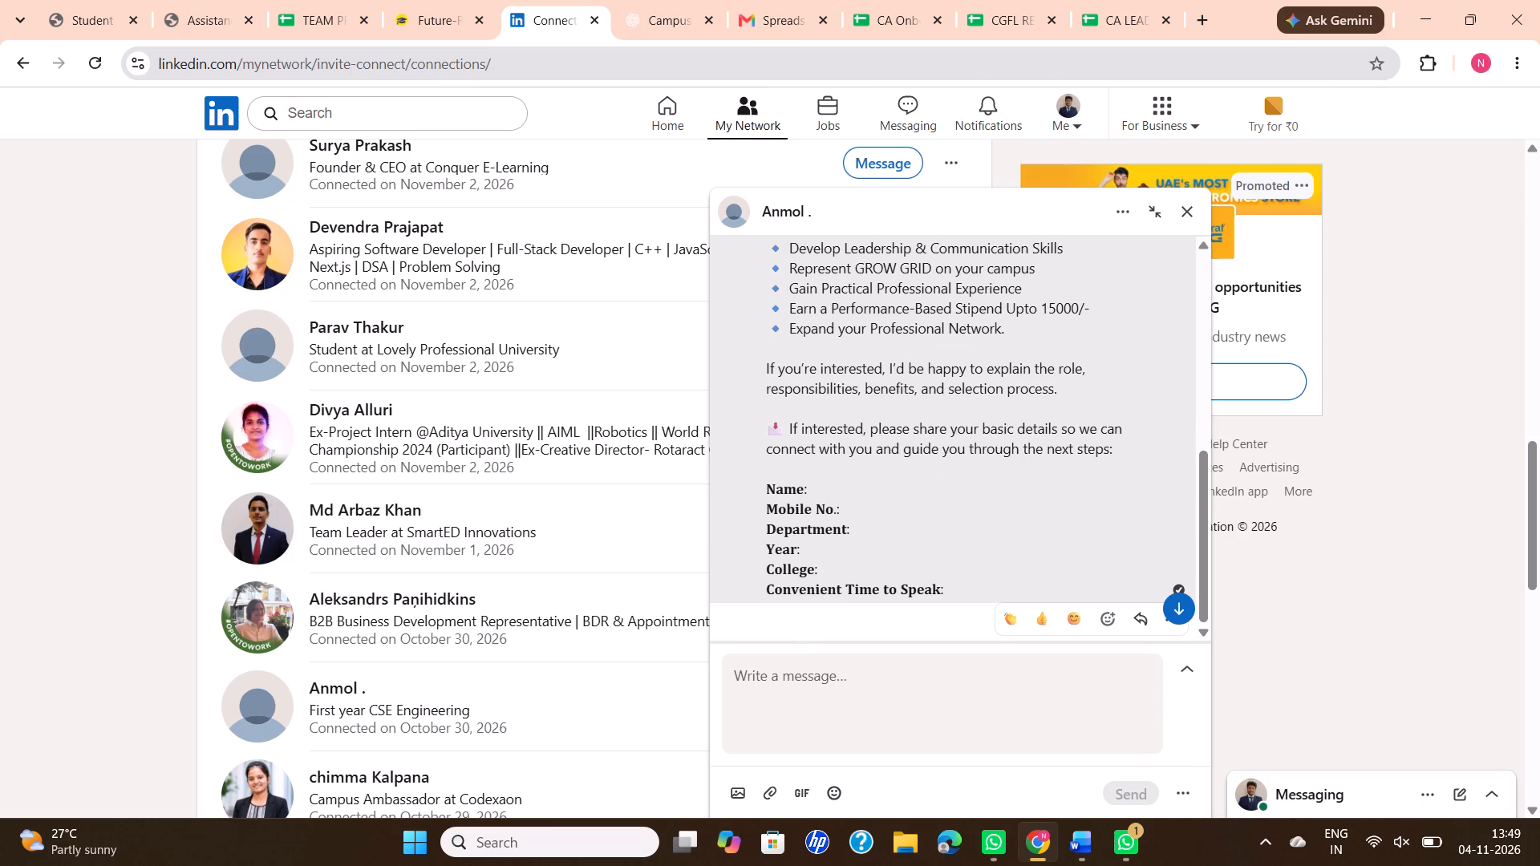
pyautogui.click(792, 216)
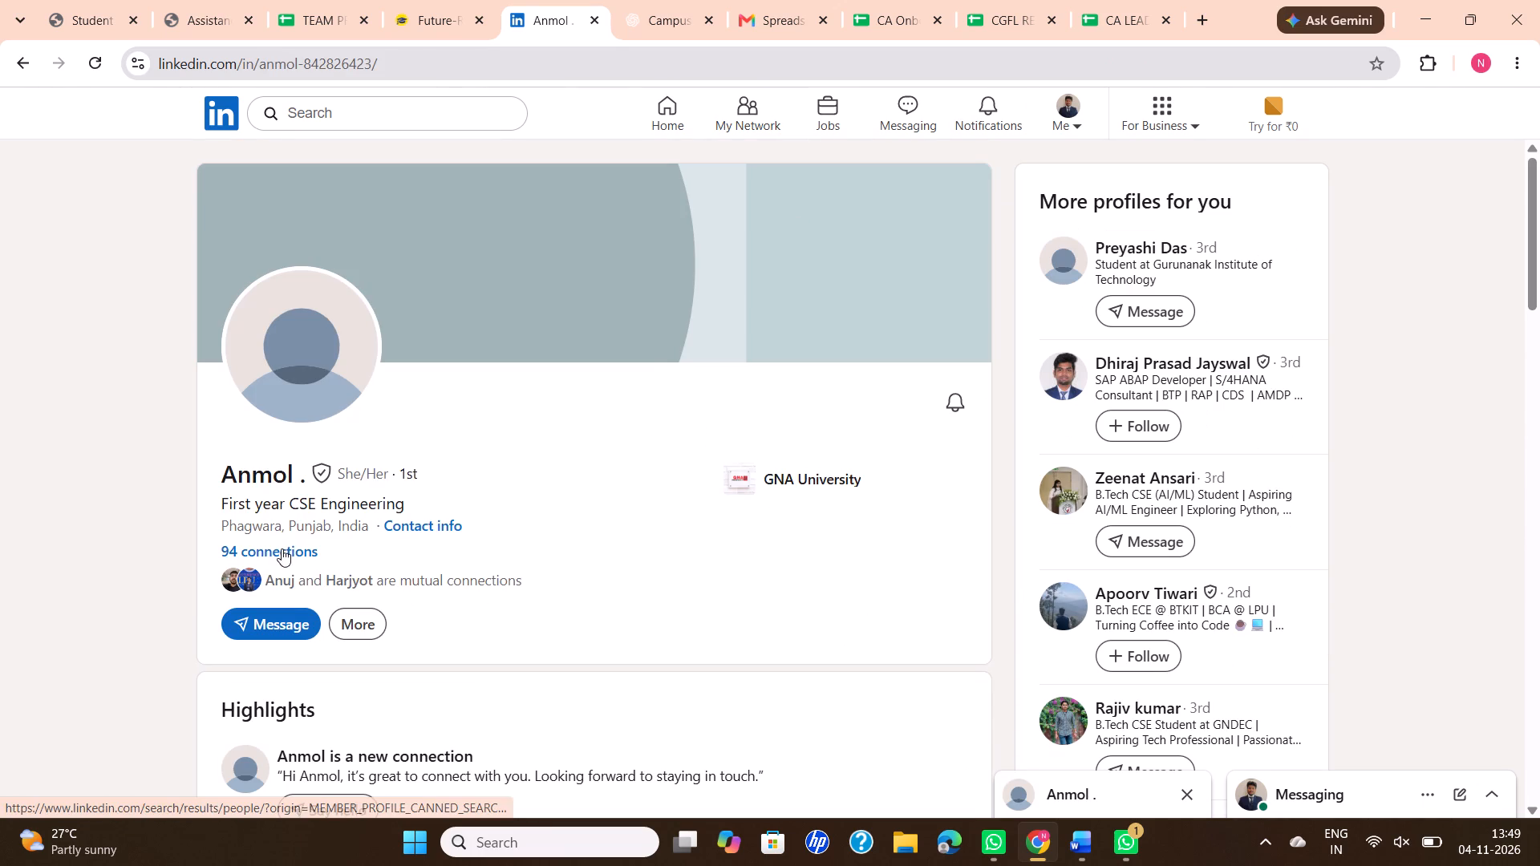
pyautogui.click(282, 548)
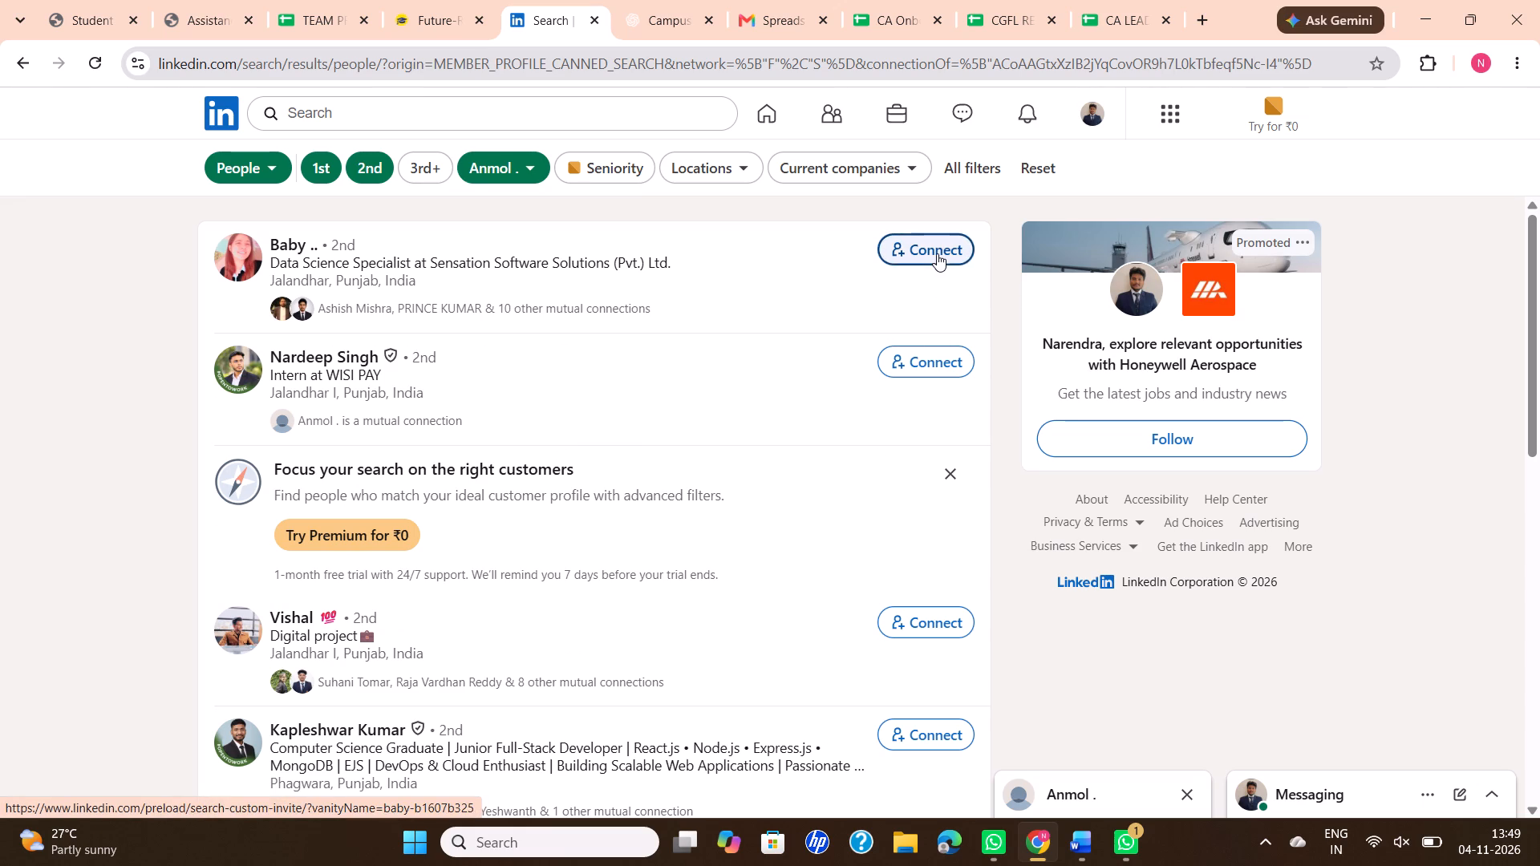
# Send a connection invitation without a note to the Data Science Specialist at Sensation Software Solutions.
pyautogui.click(937, 253)
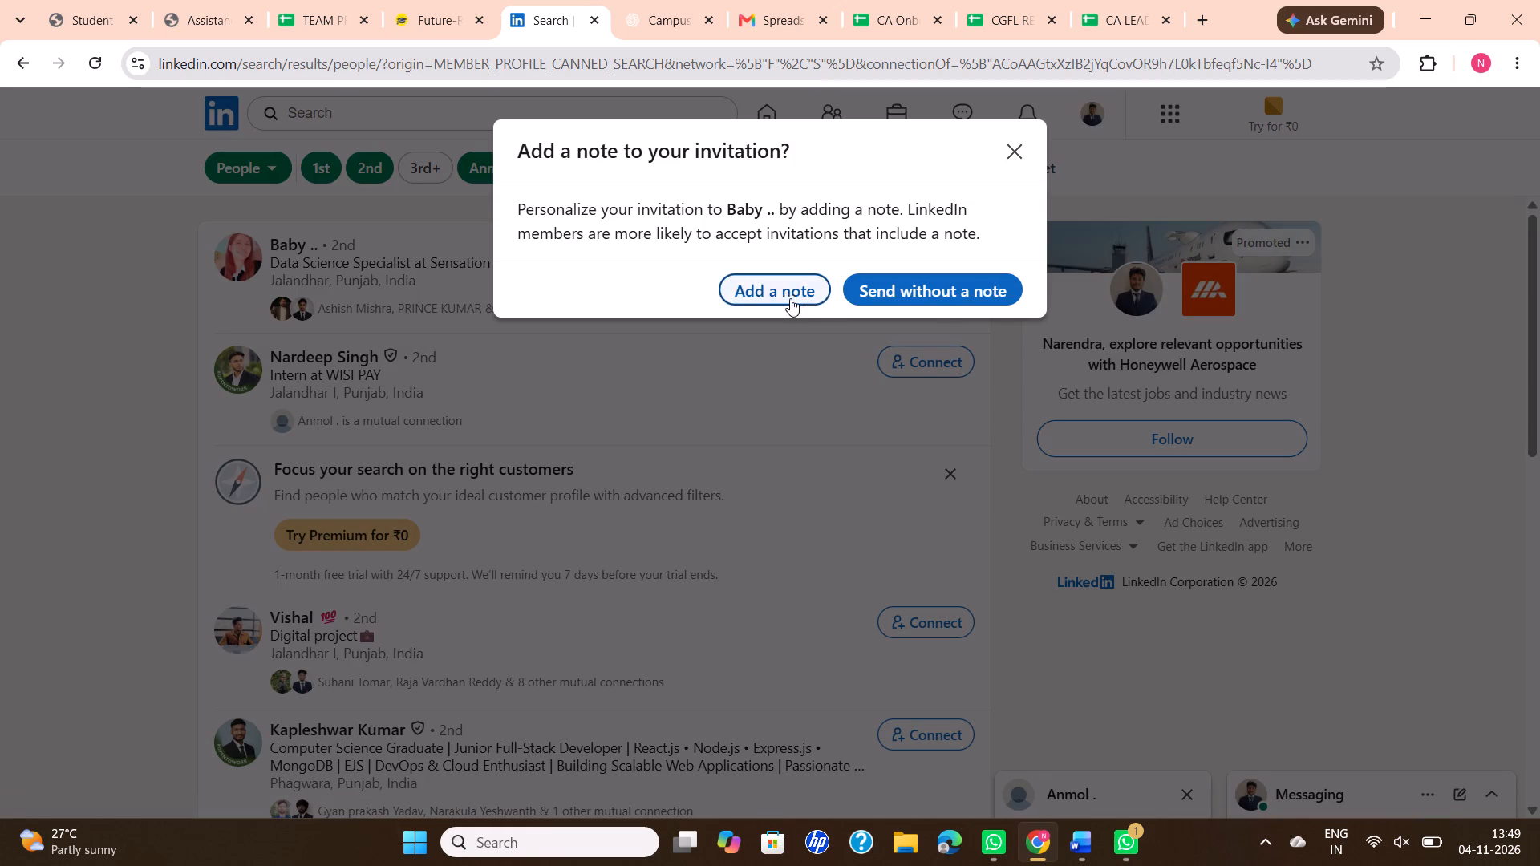
pyautogui.click(900, 298)
# Send connection invitations without a note to the WISI PAY intern and the "Digital project" member in Jalandhar.
pyautogui.click(930, 355)
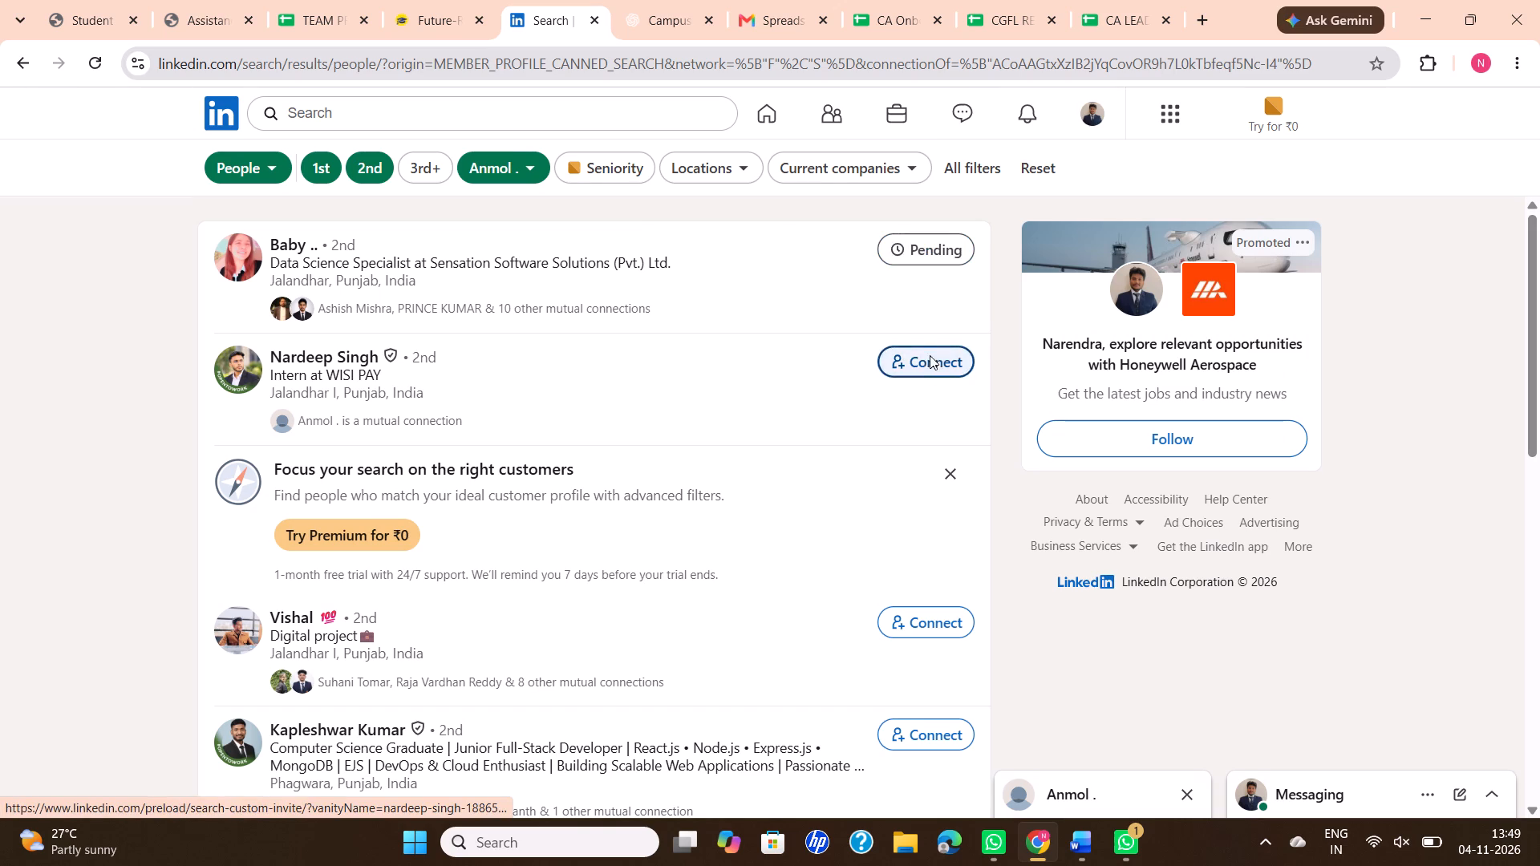
pyautogui.click(938, 311)
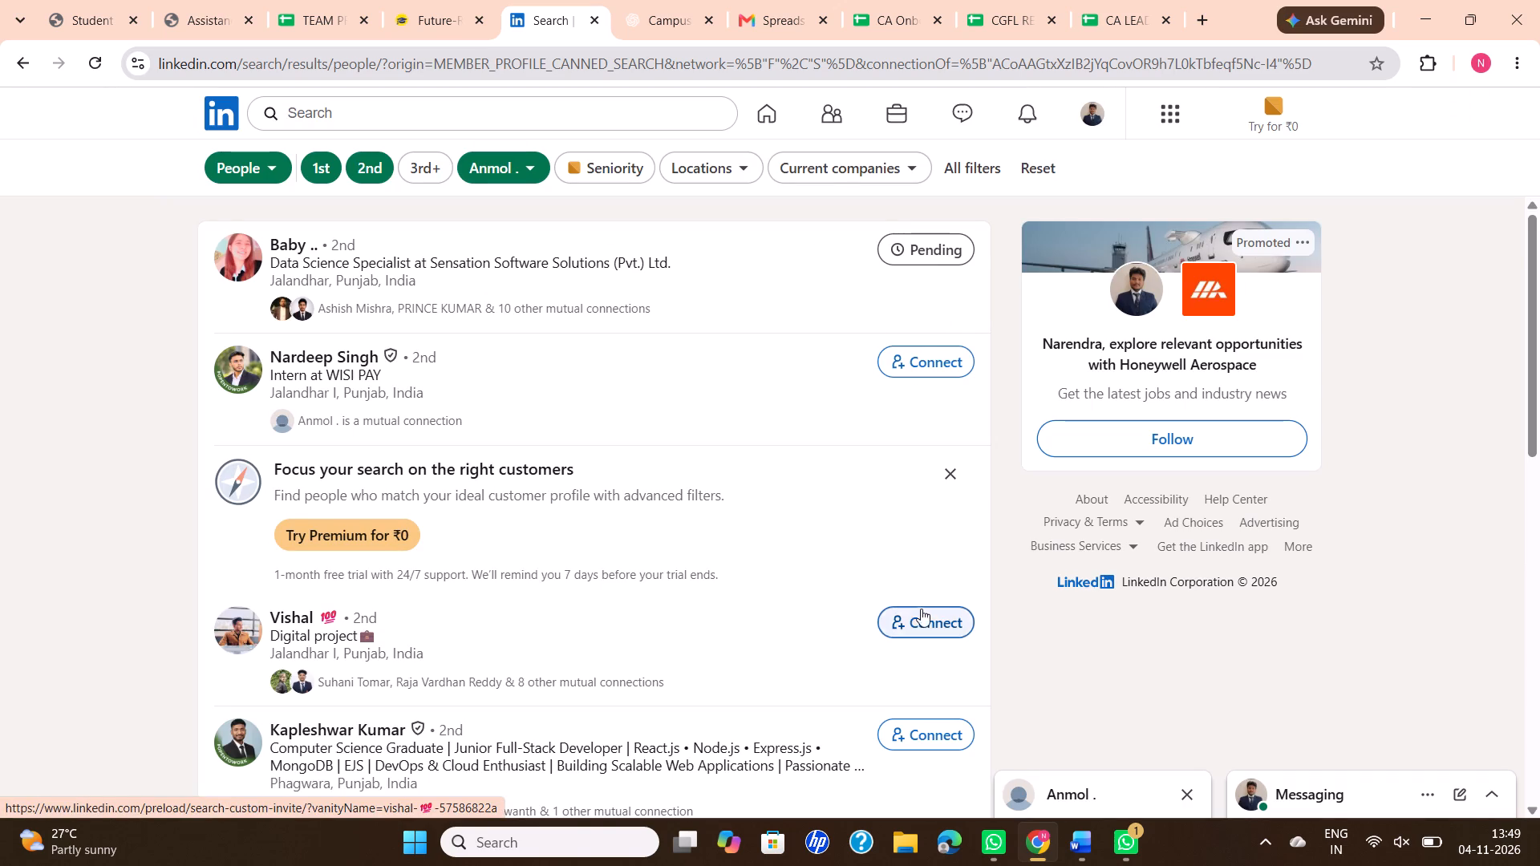
pyautogui.click(906, 612)
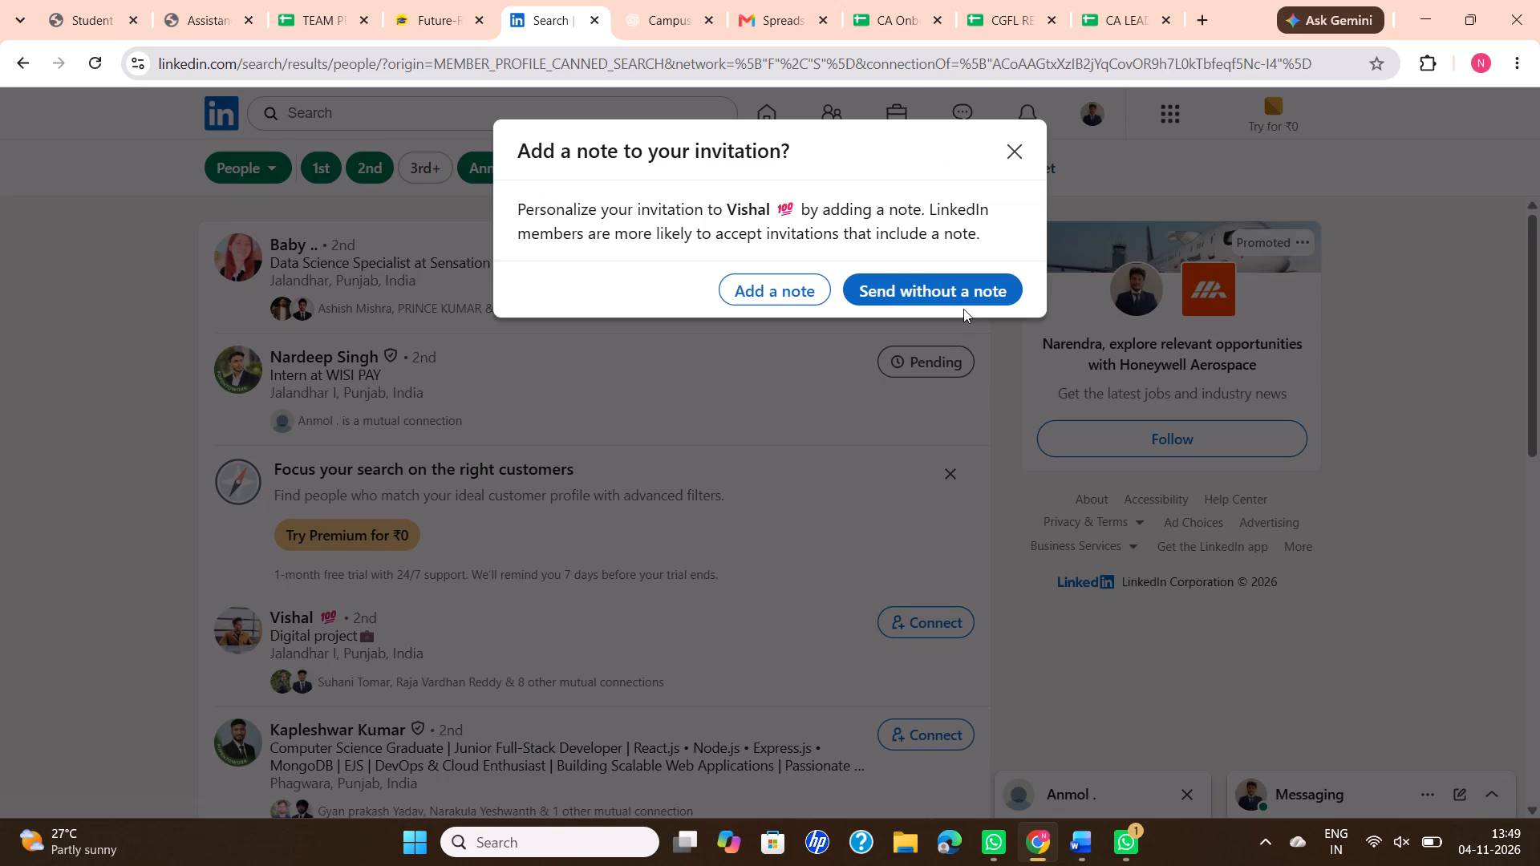
pyautogui.click(947, 286)
# Send invitations without a note to the Junior Full-Stack Developer in Phagwara and the Lovely Professional University student from Dera Bassi.
pyautogui.scroll(-1, 828, 466)
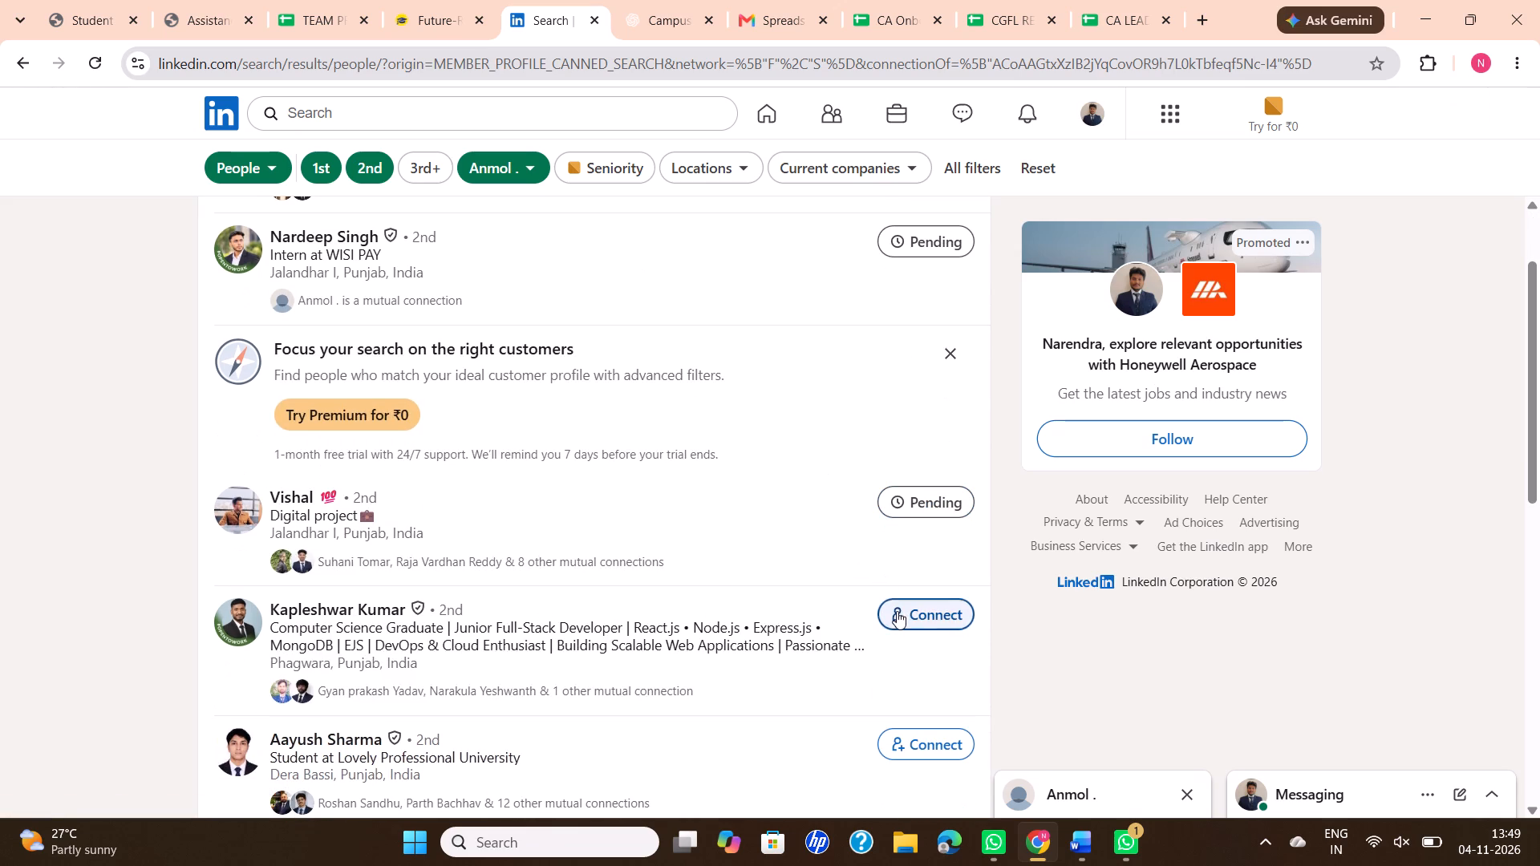
pyautogui.click(898, 611)
pyautogui.click(905, 326)
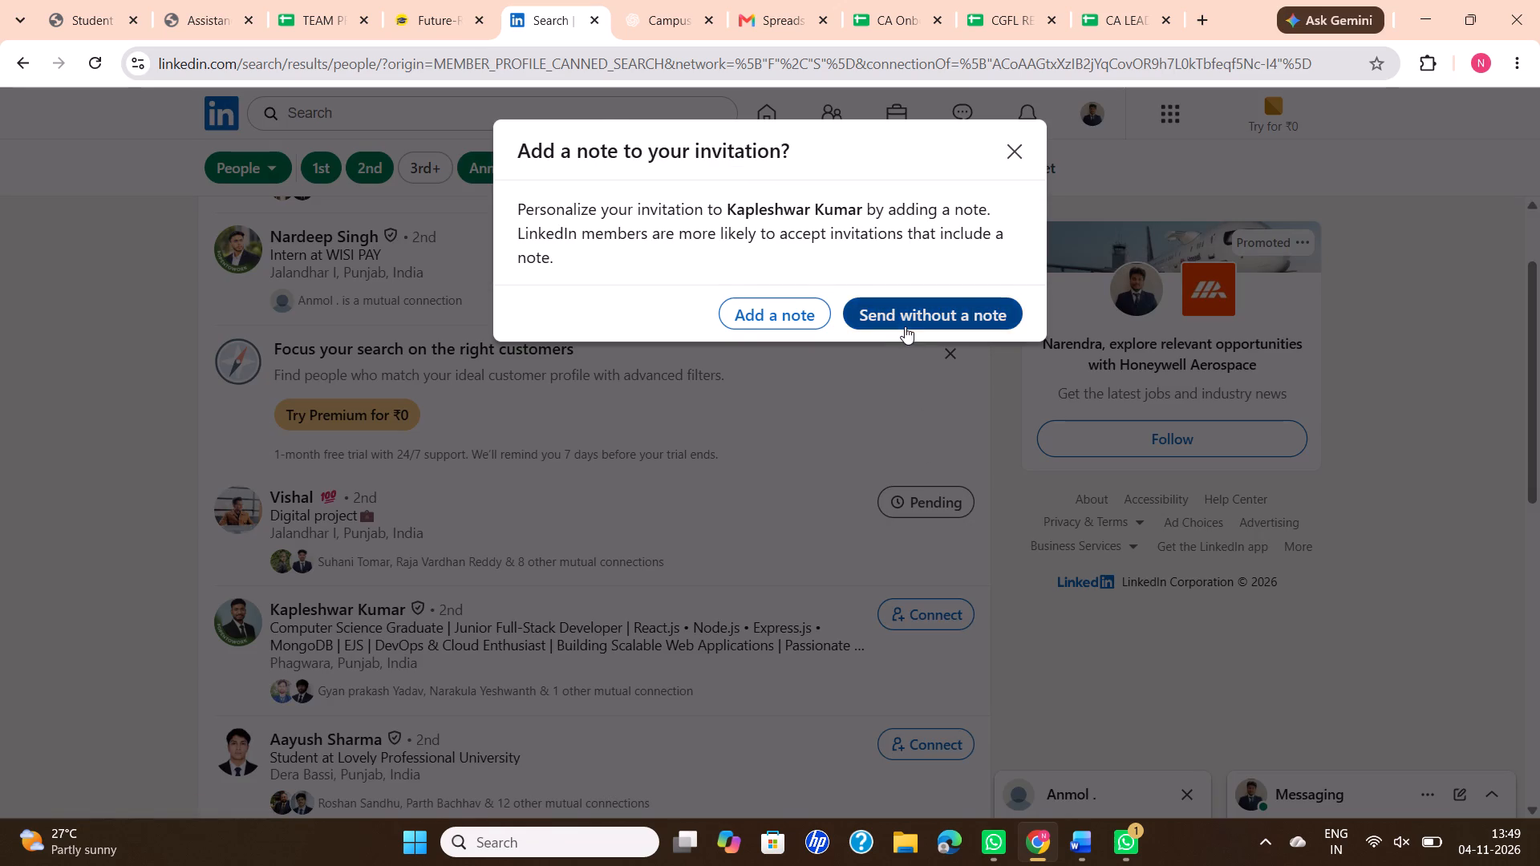
pyautogui.scroll(-2, 826, 540)
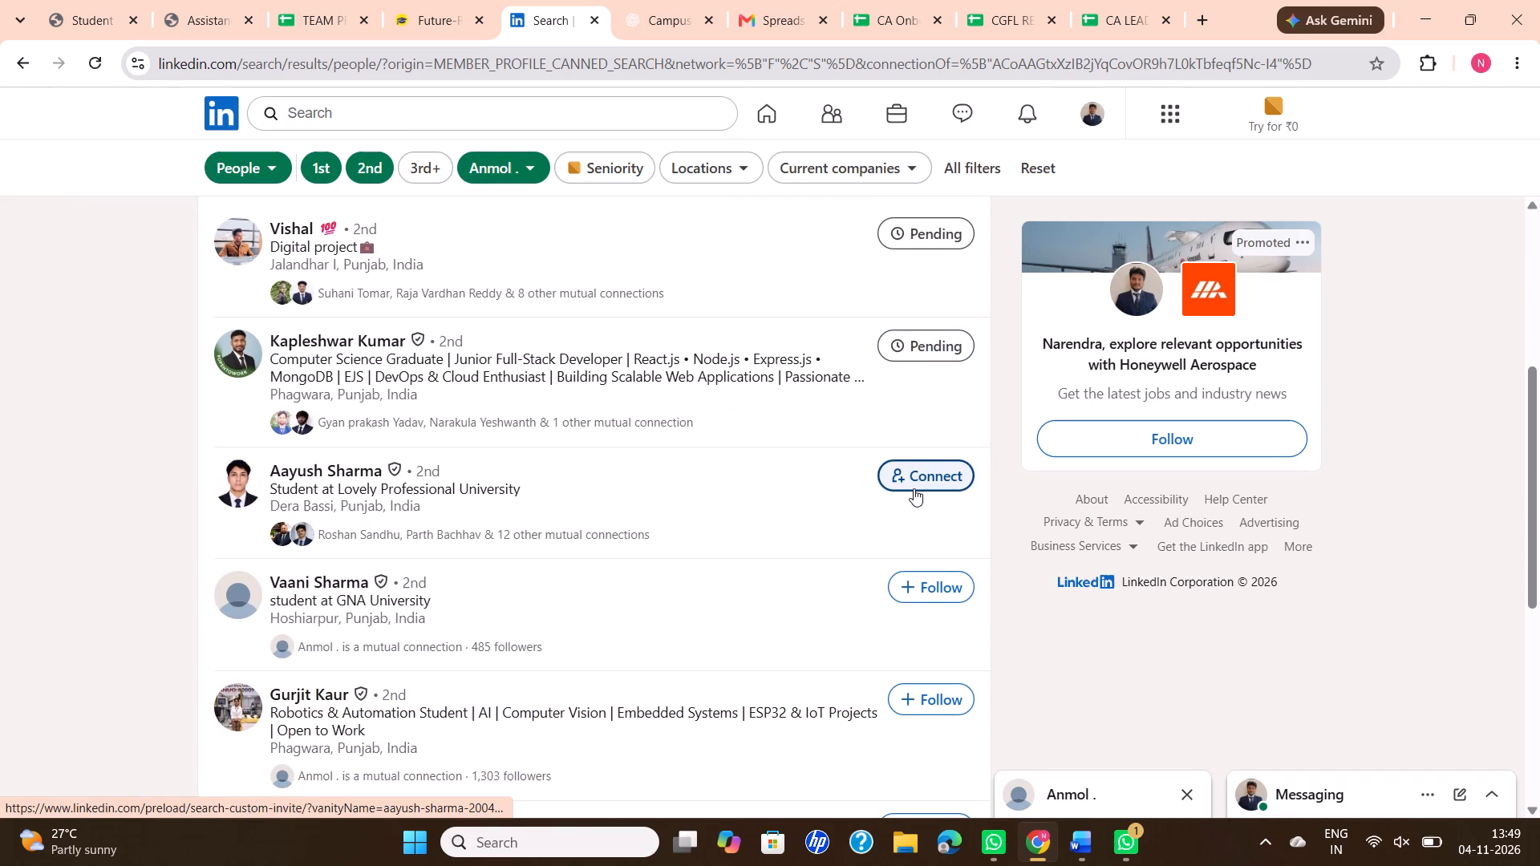
pyautogui.click(914, 488)
pyautogui.click(922, 320)
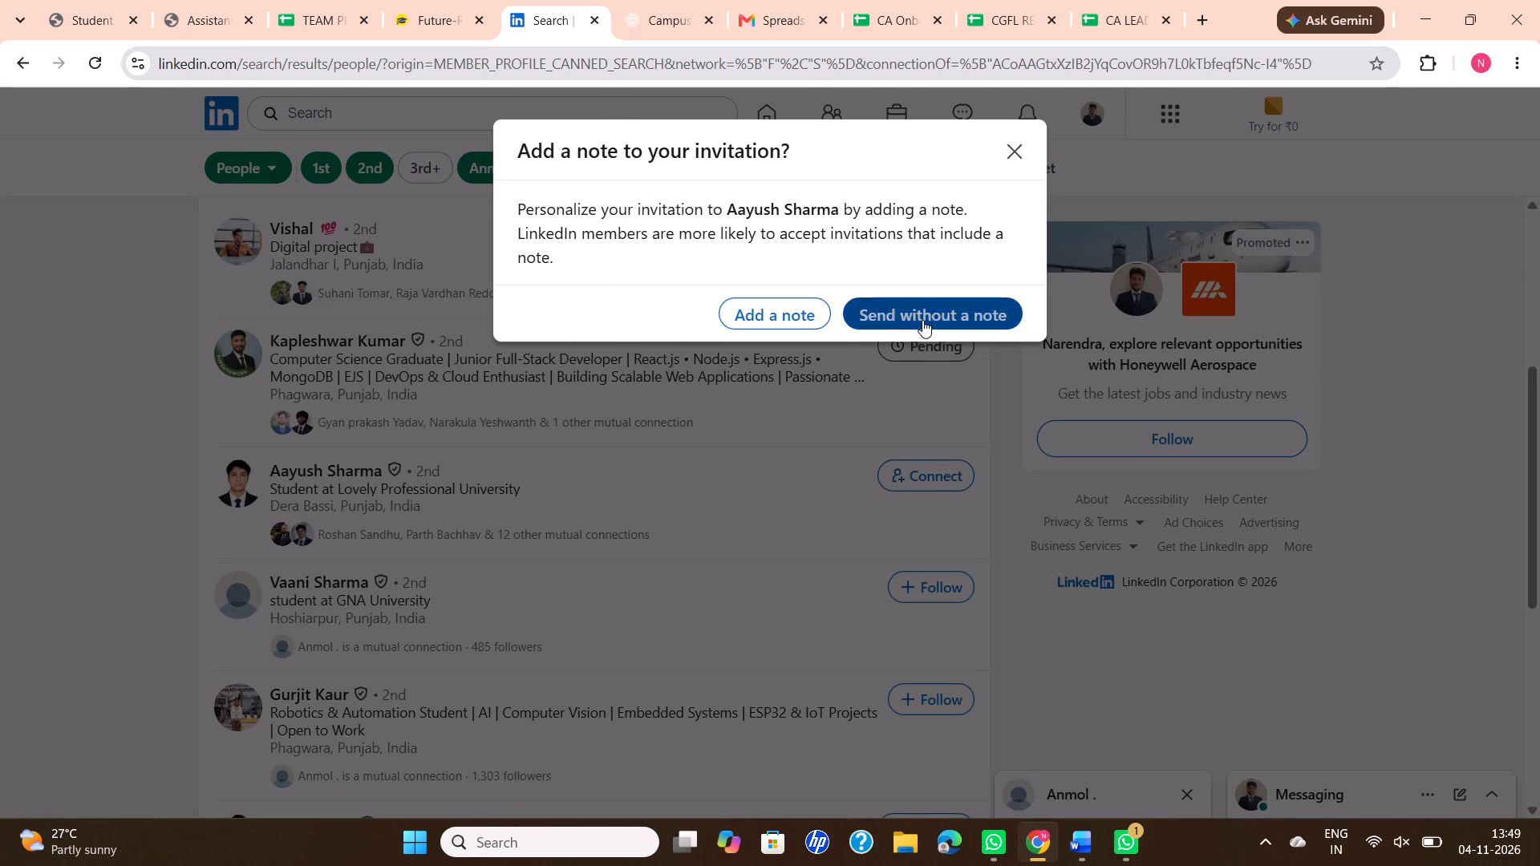
# Invite without a note the B.Tech CSE '26 machine learning enthusiast, the Psyliq Talent Acquisition & HR member, and the Web & Android Developer.
pyautogui.scroll(-3, 835, 501)
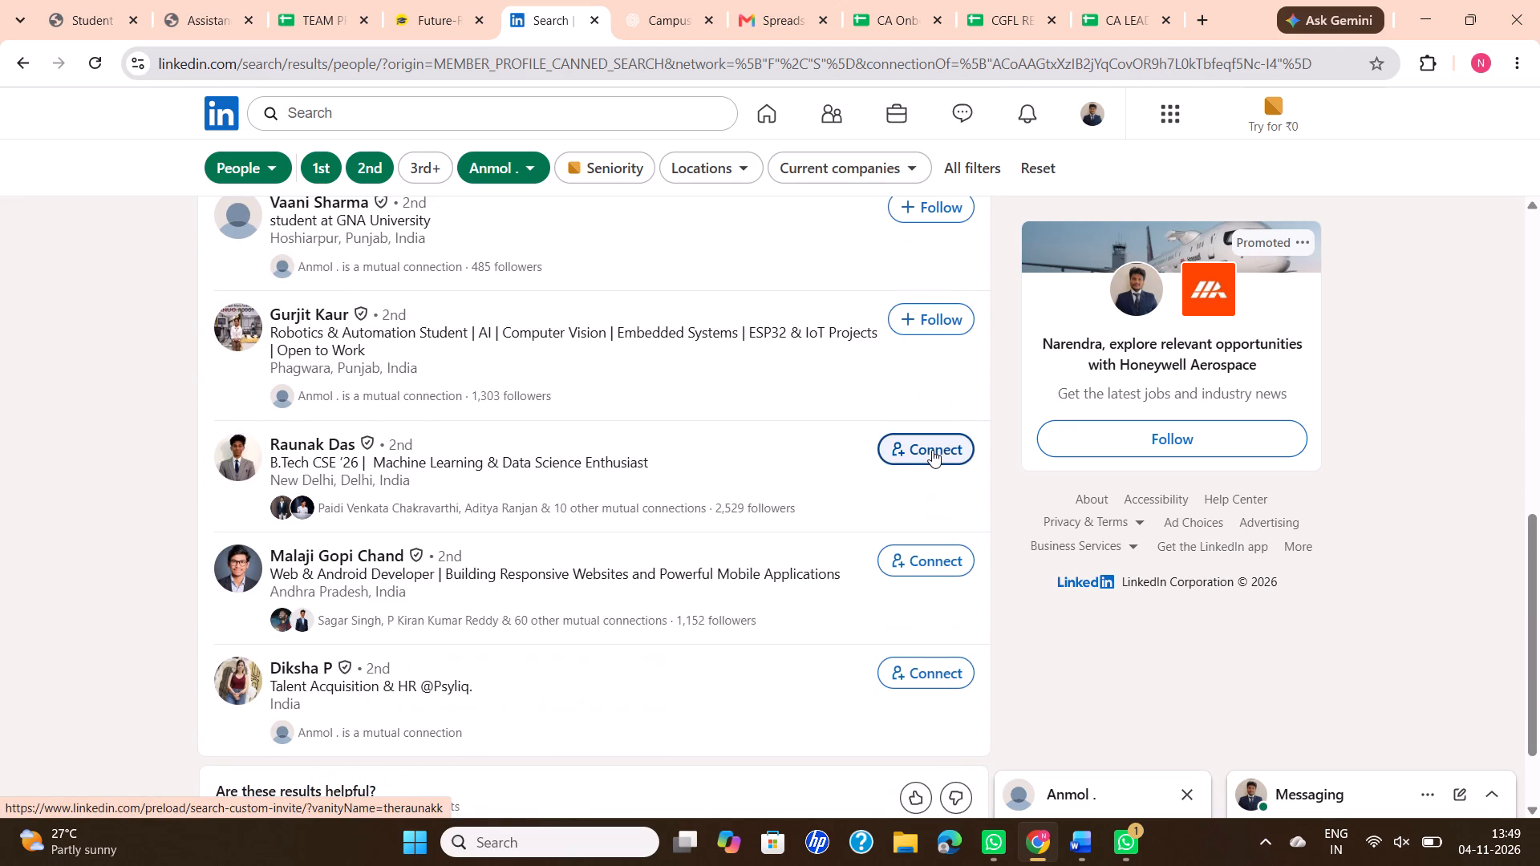
pyautogui.click(932, 450)
pyautogui.click(930, 298)
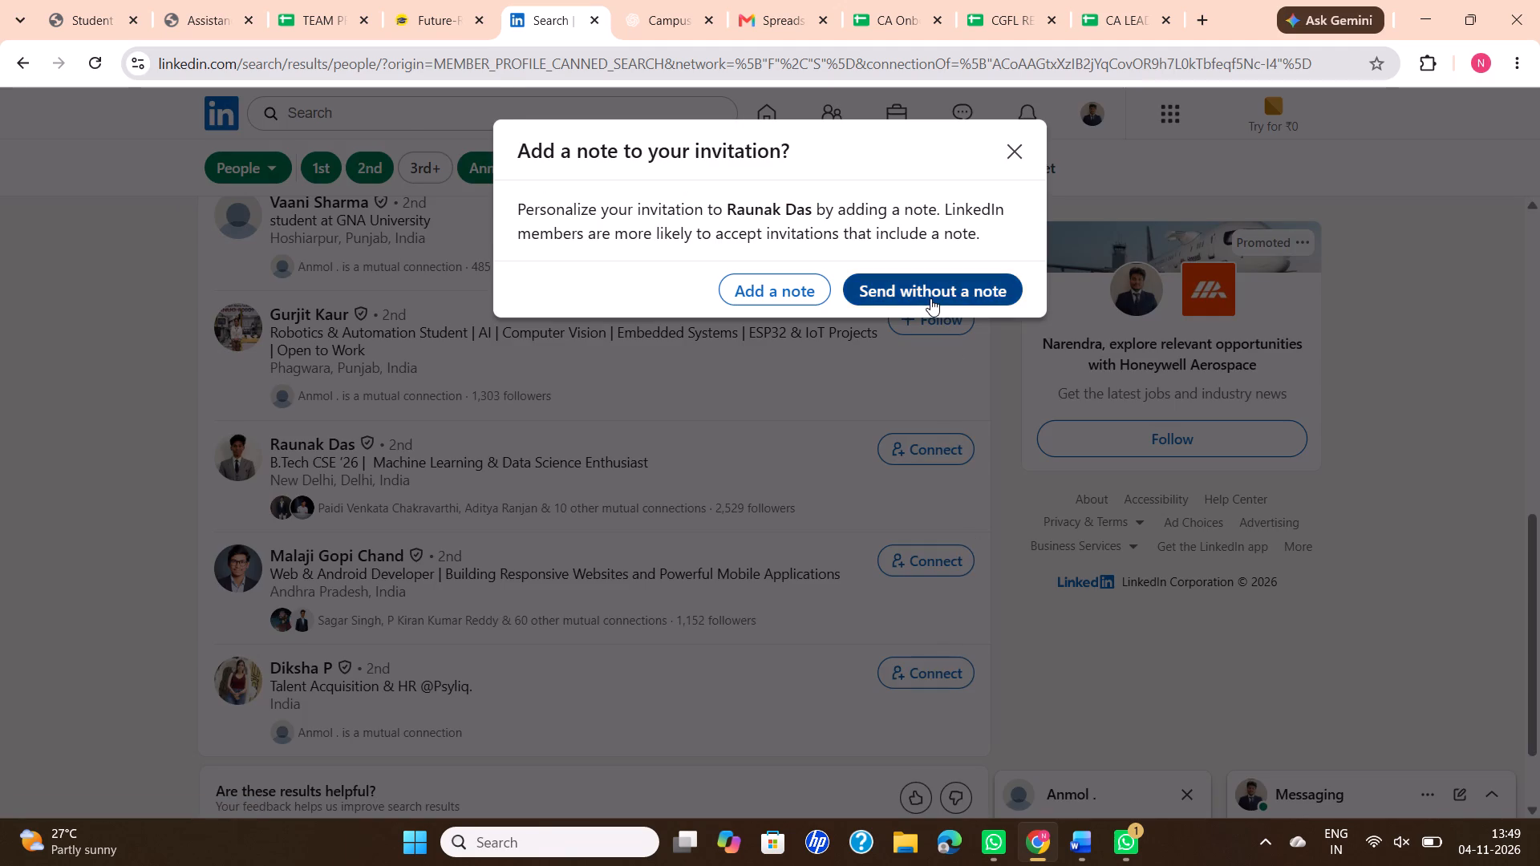
pyautogui.click(918, 679)
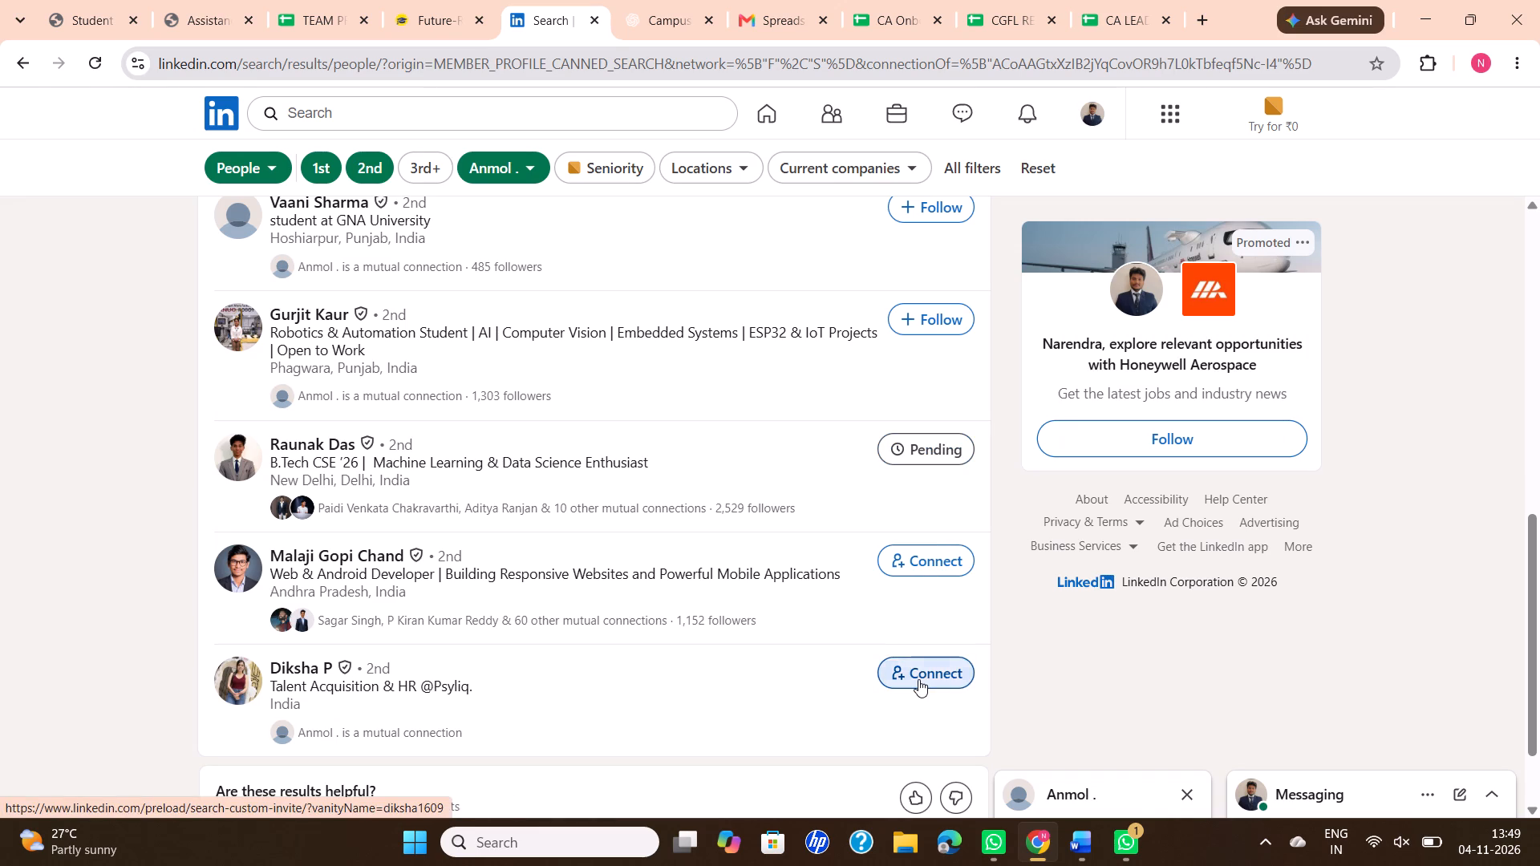
pyautogui.click(914, 287)
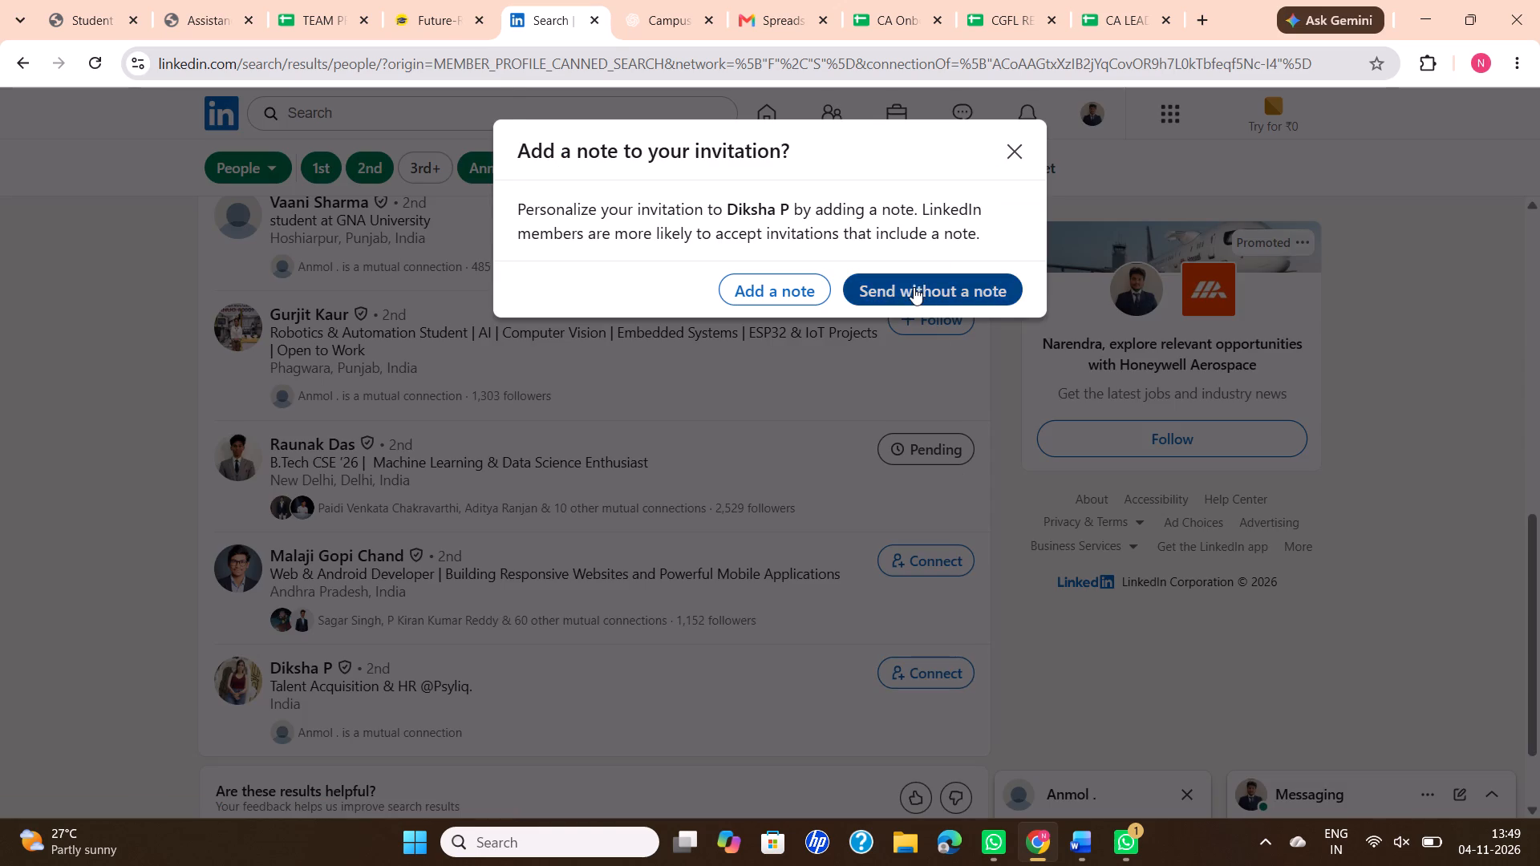
pyautogui.click(942, 563)
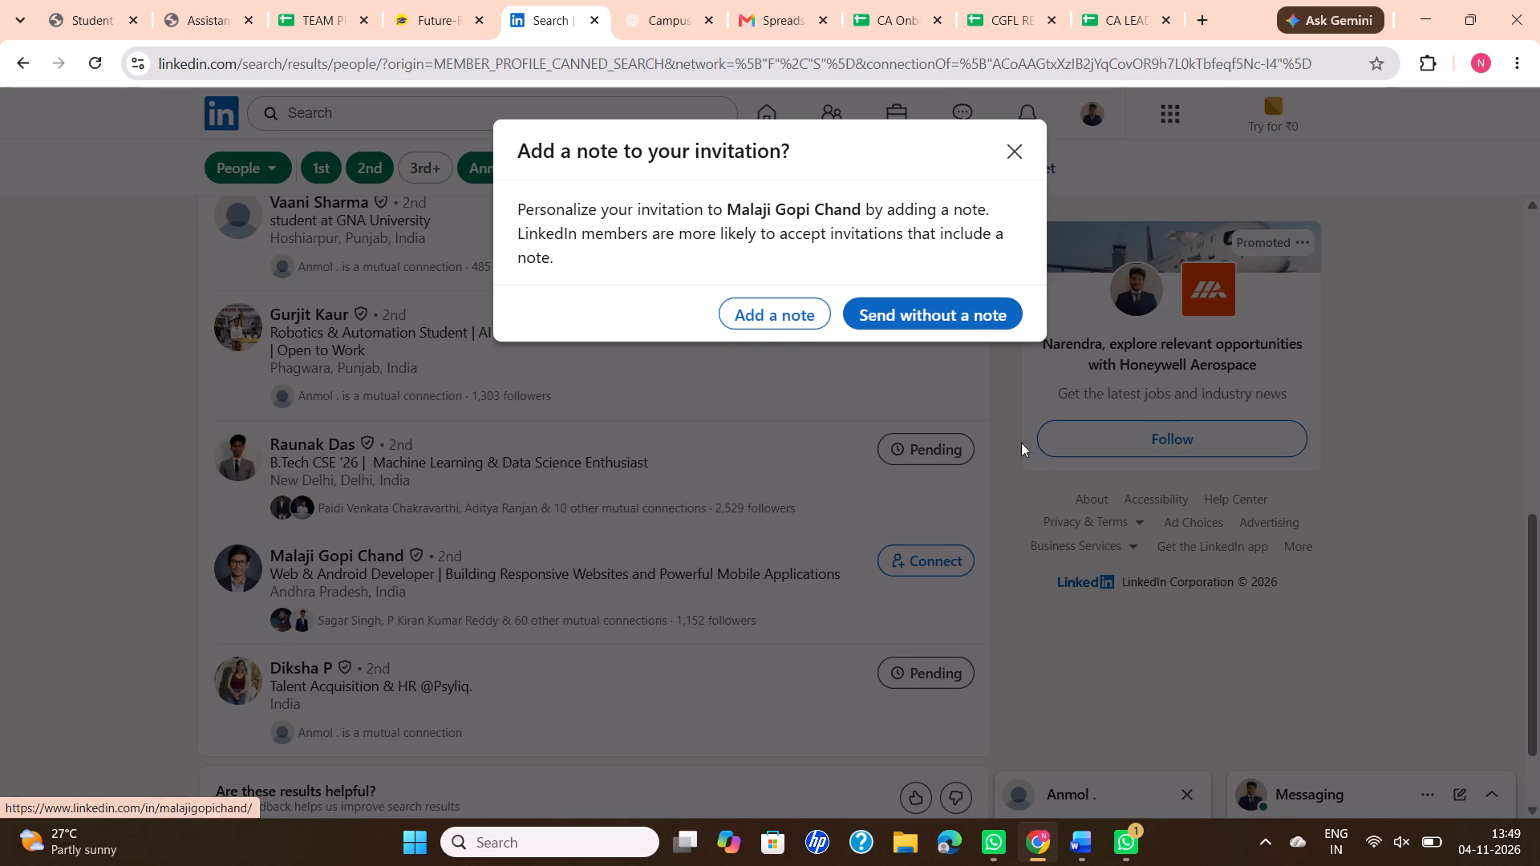
pyautogui.click(964, 314)
# On page 2 of the results, send an invitation without a note to the GNA University MBA banking and finance student.
pyautogui.scroll(-1, 853, 654)
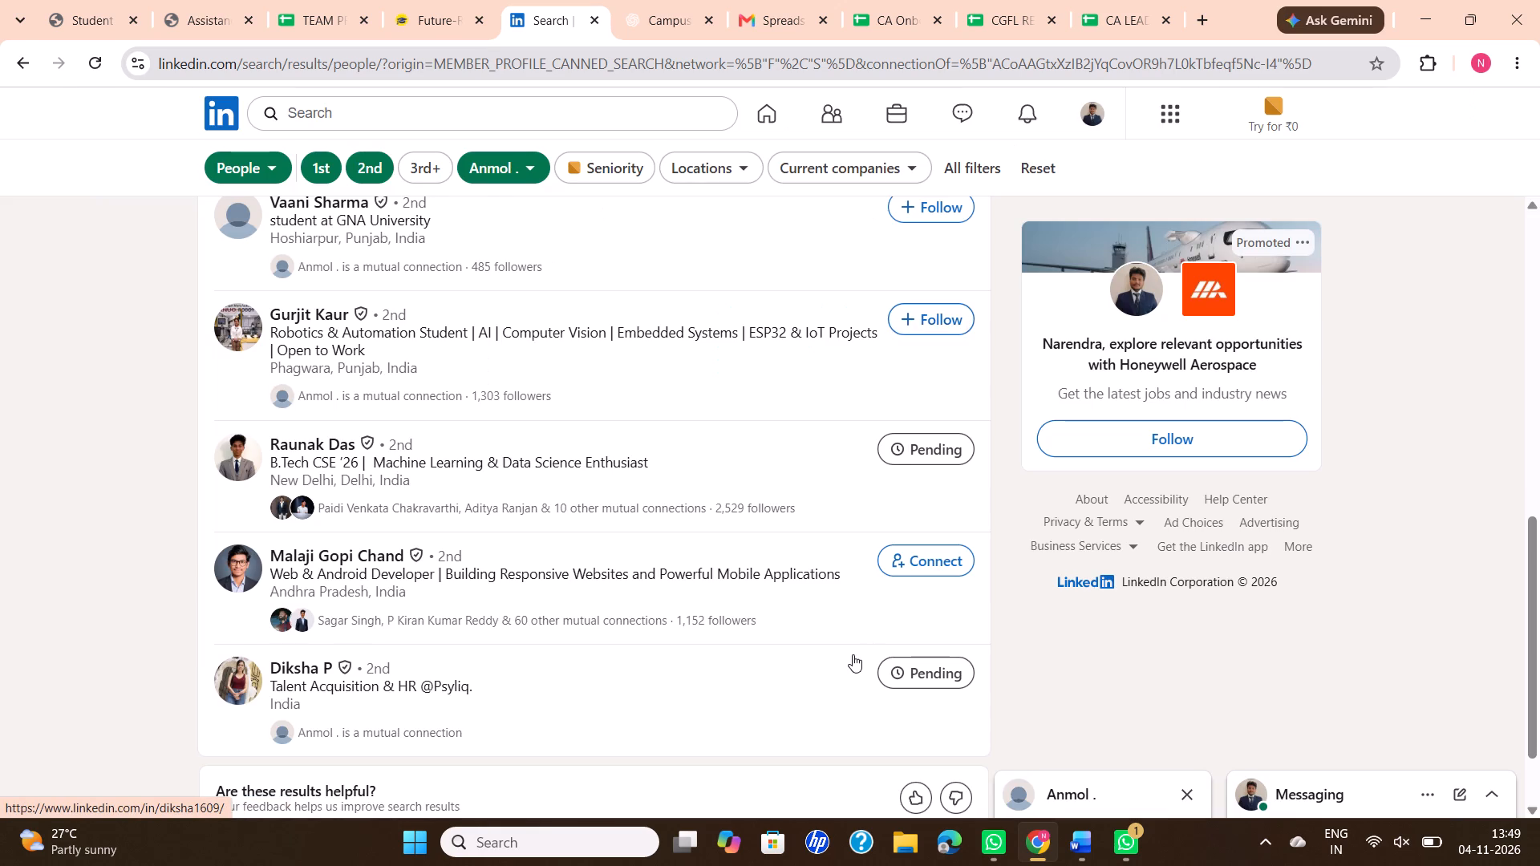
pyautogui.scroll(-3, 853, 654)
pyautogui.scroll(6, 853, 654)
pyautogui.scroll(-5, 853, 654)
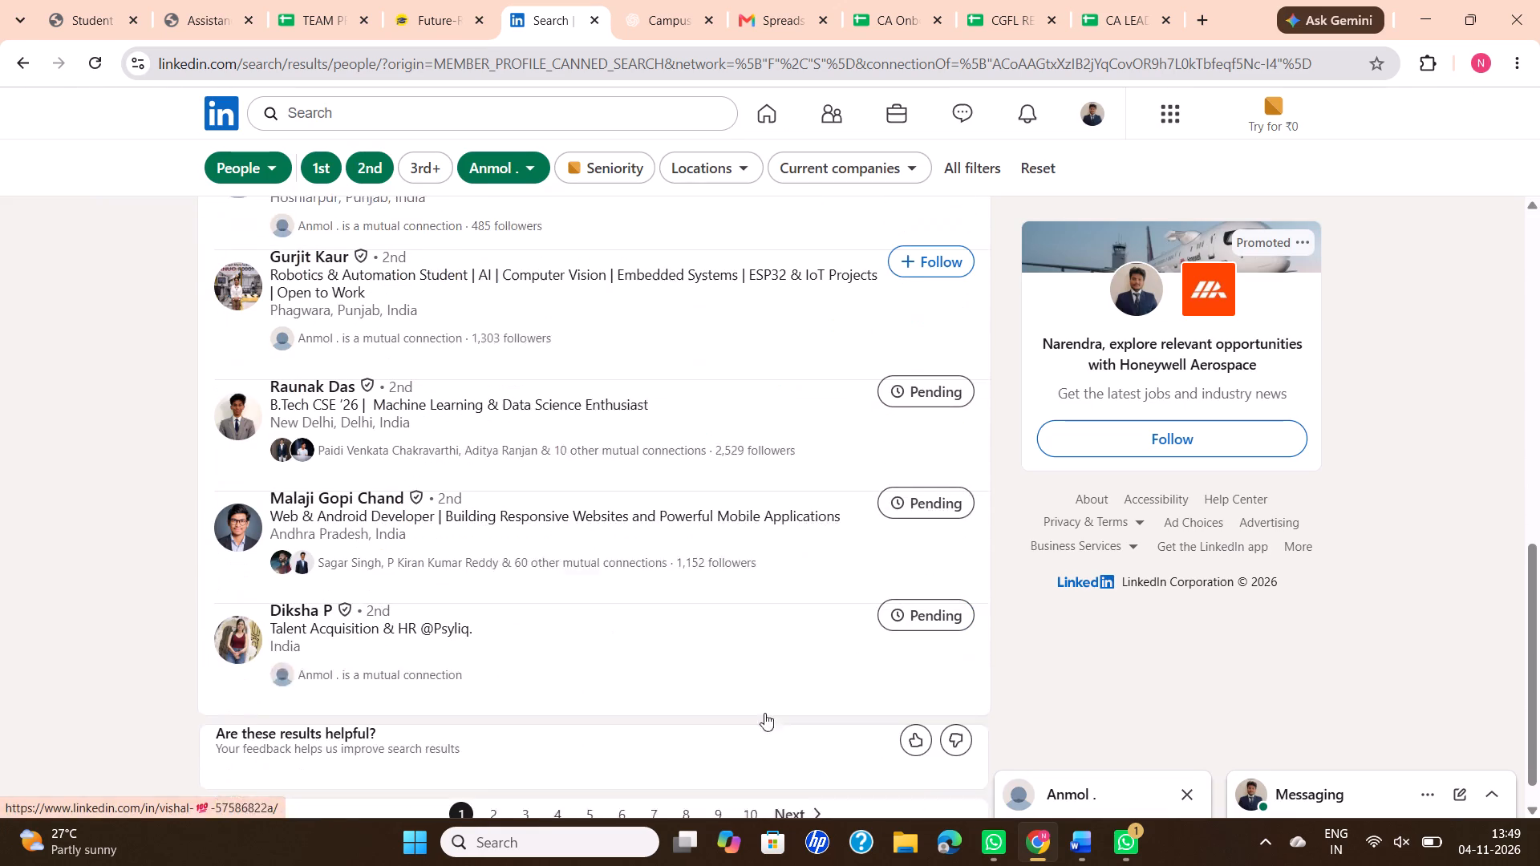
pyautogui.click(491, 800)
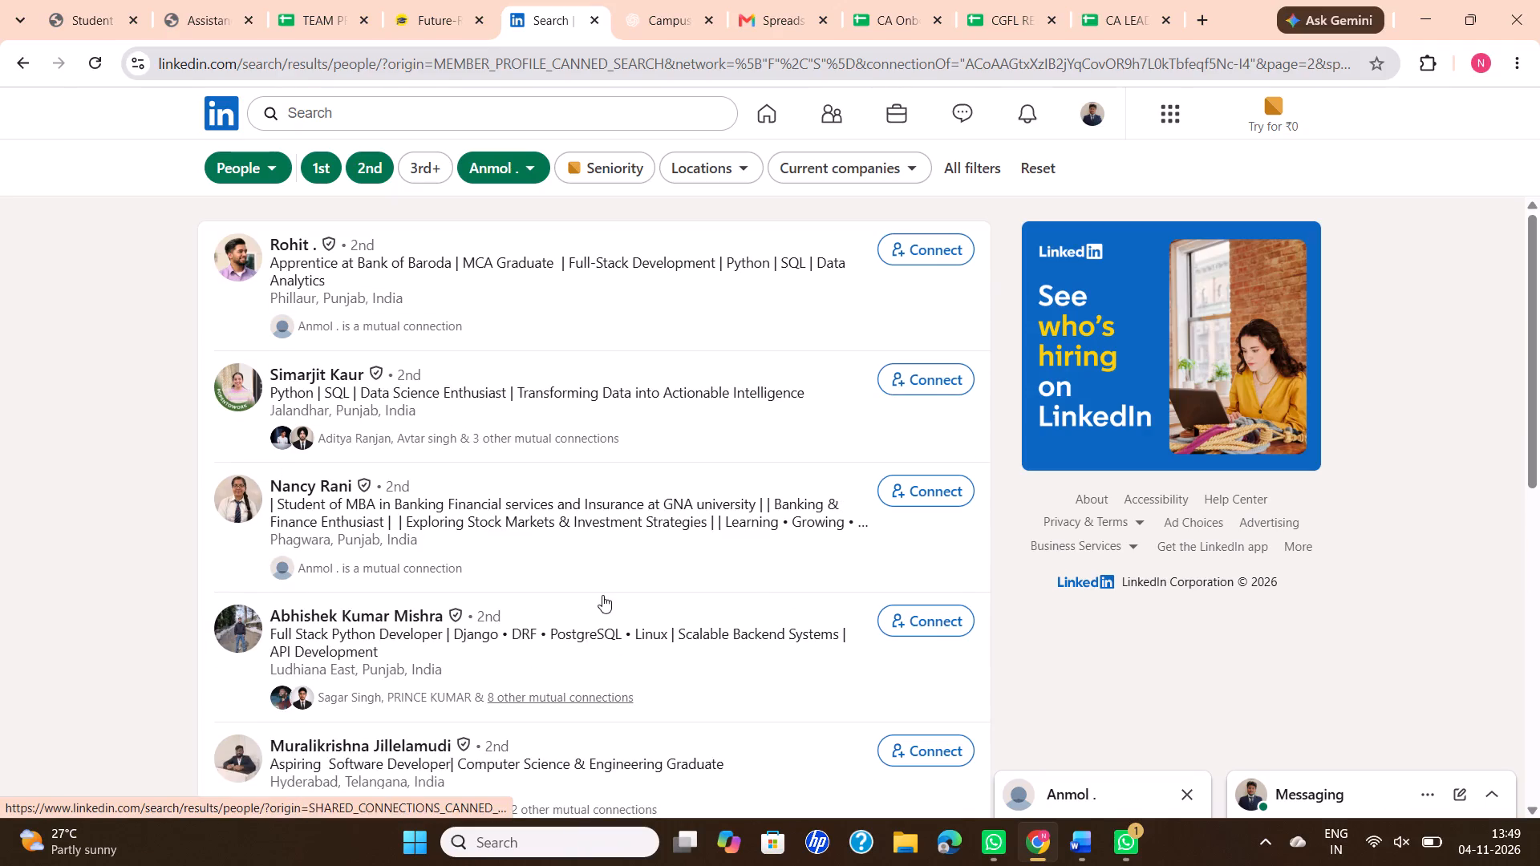
pyautogui.click(914, 473)
pyautogui.hscroll(4, 813, 555)
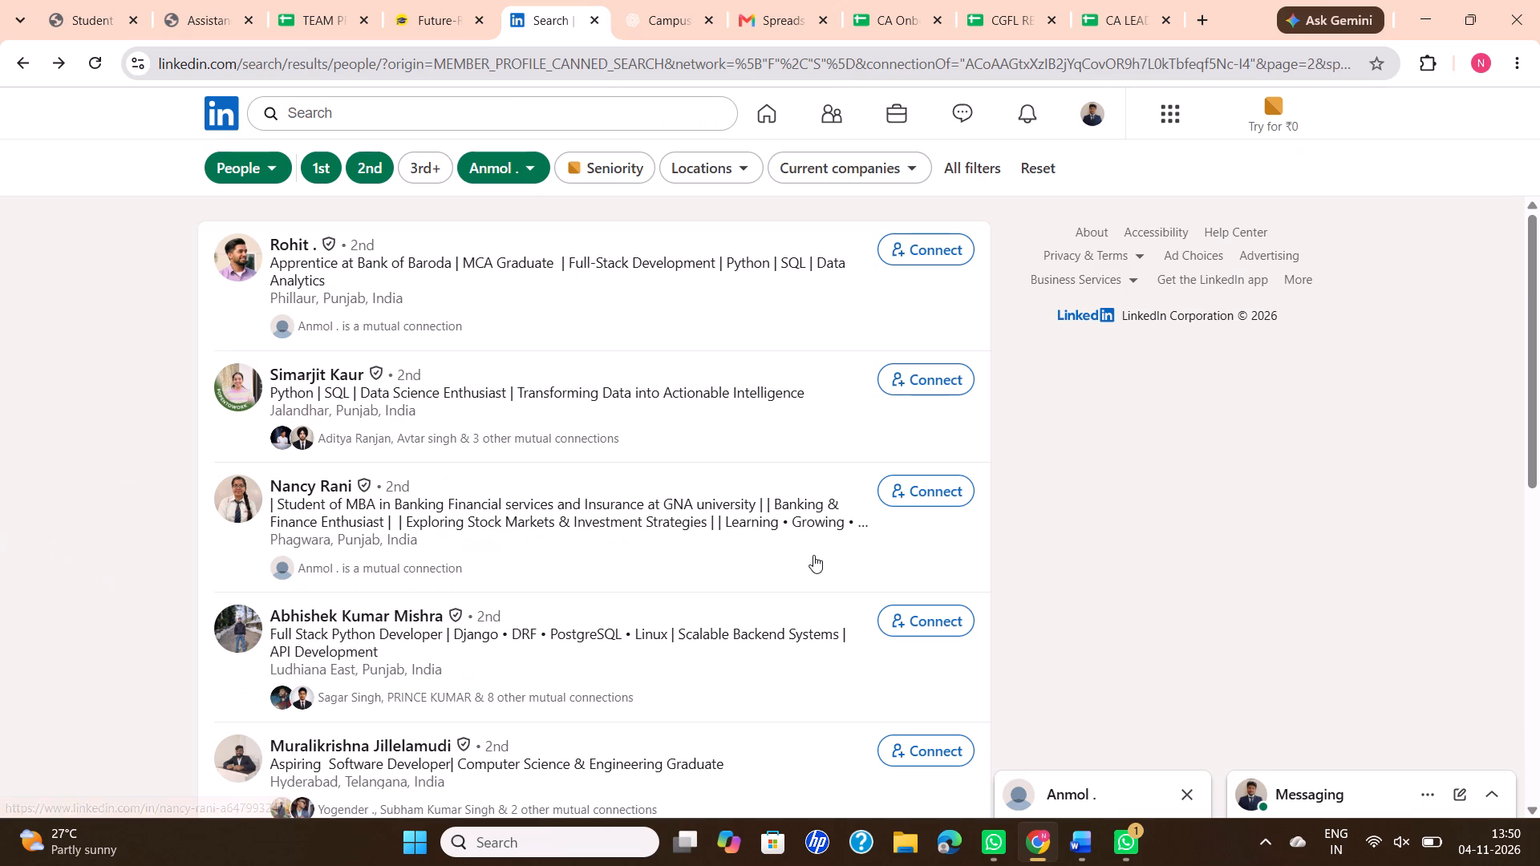
pyautogui.click(930, 488)
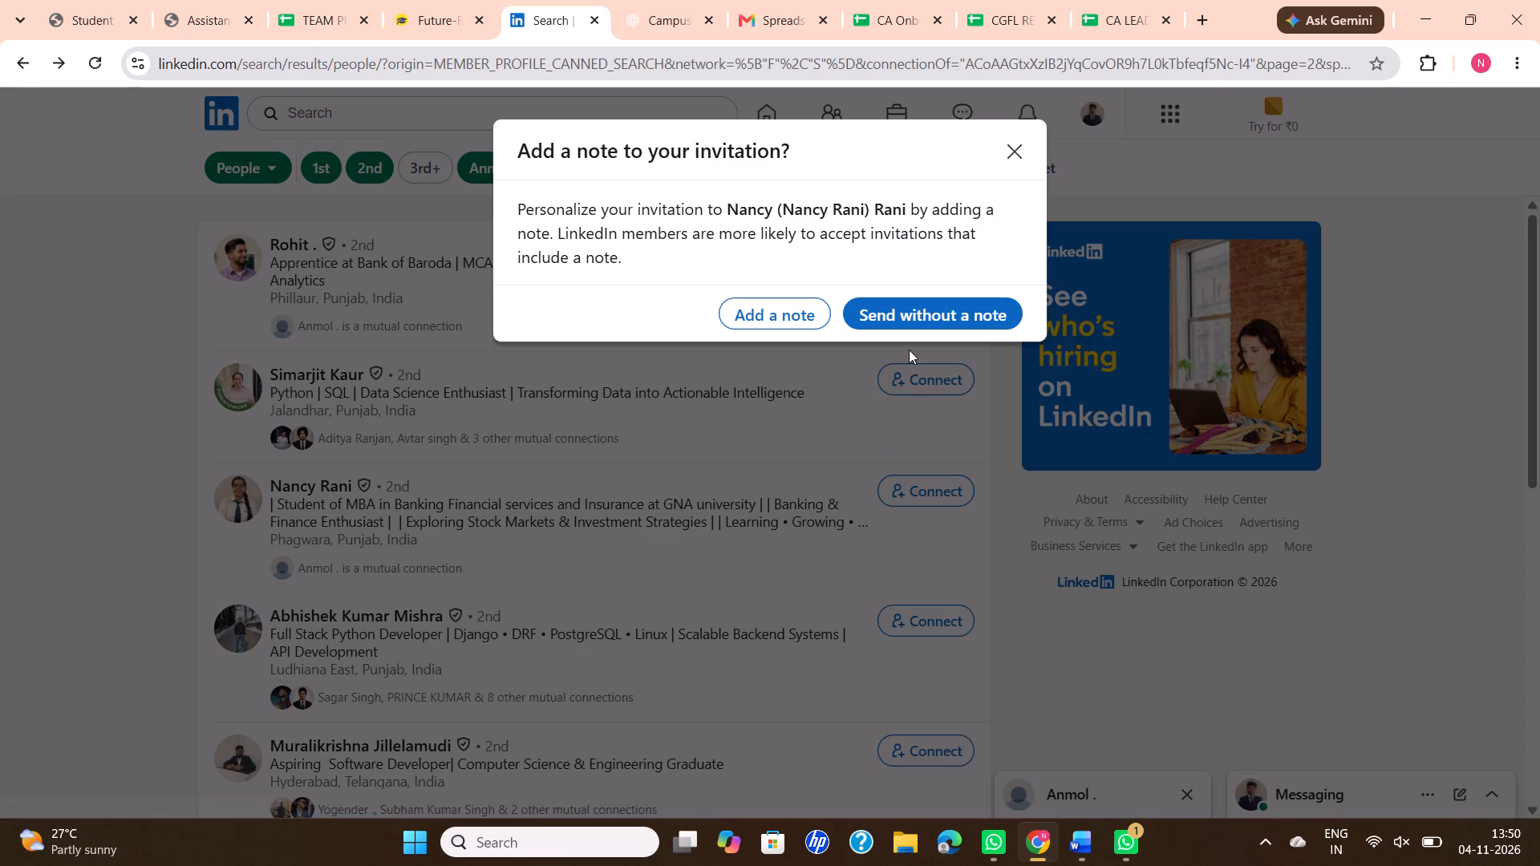
pyautogui.click(906, 317)
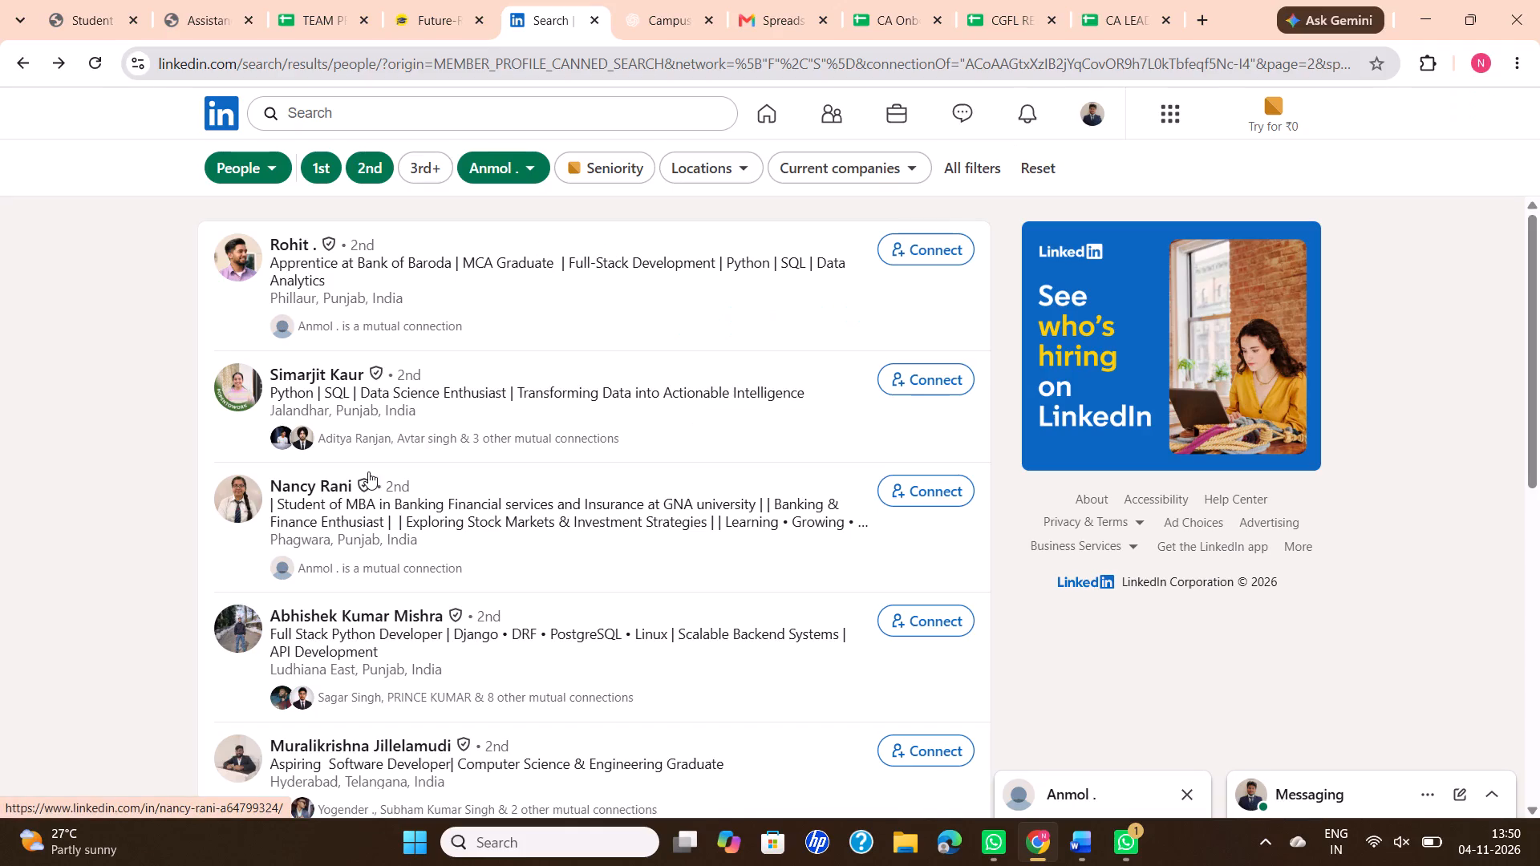
# View the invited GNA University MBA student's profile and return to the page 2 results.
pyautogui.click(316, 478)
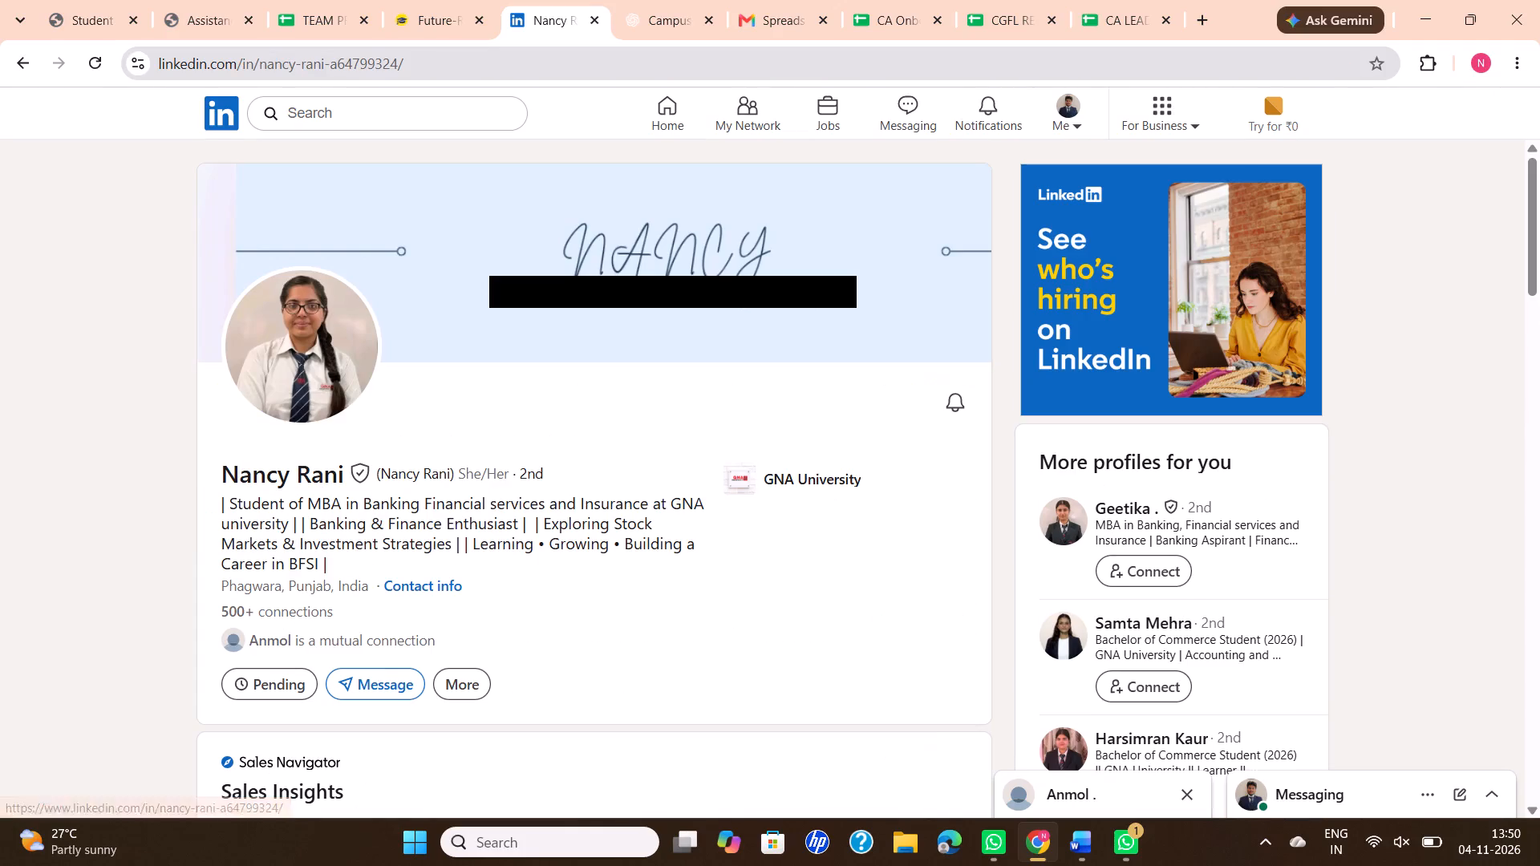
pyautogui.scroll(-1, 326, 636)
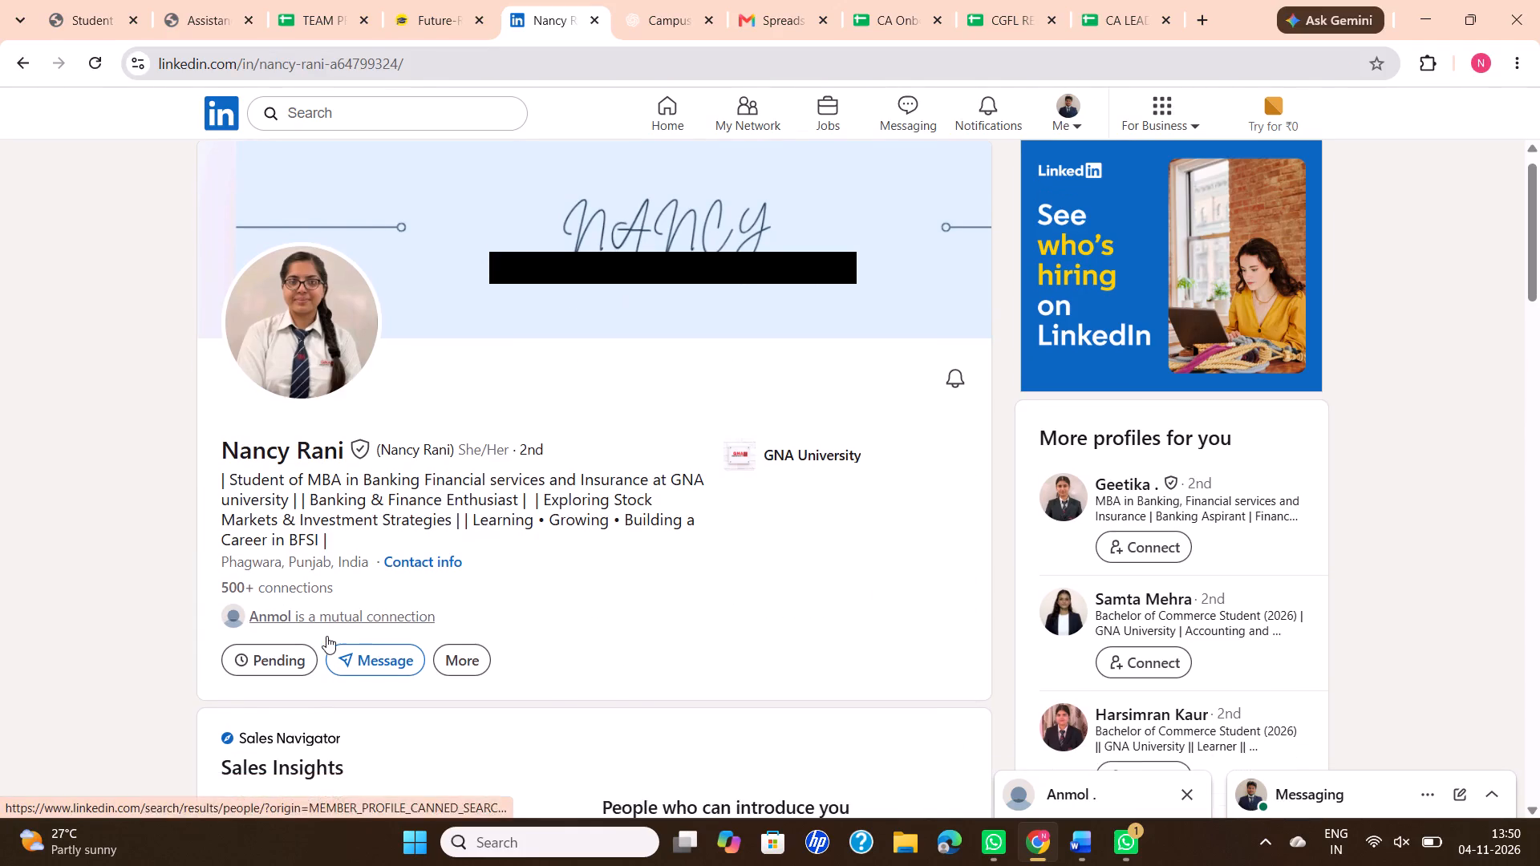
pyautogui.scroll(-1, 326, 636)
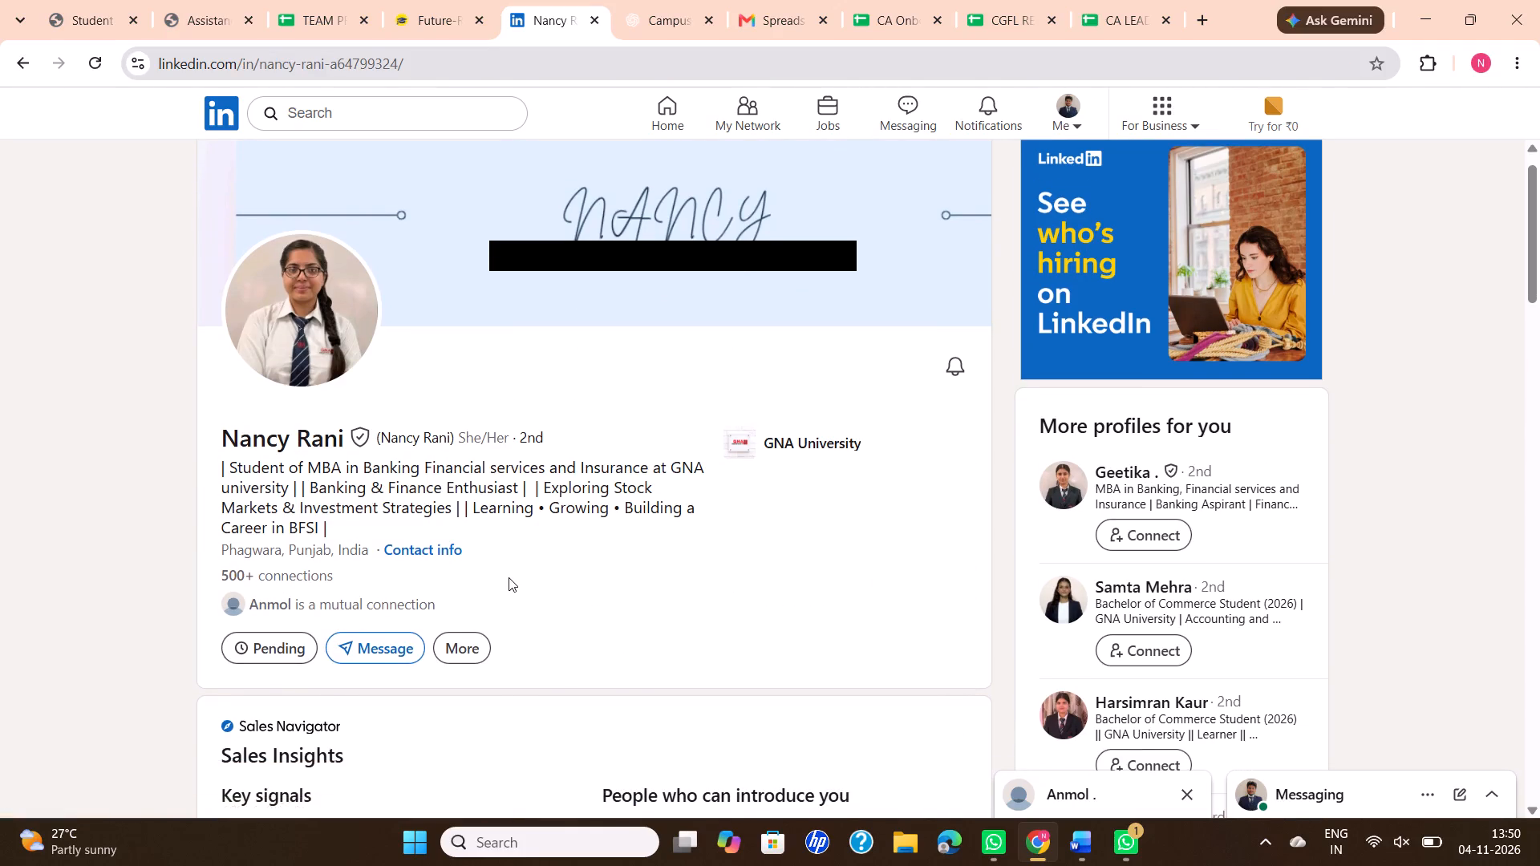
pyautogui.hscroll(7, 509, 577)
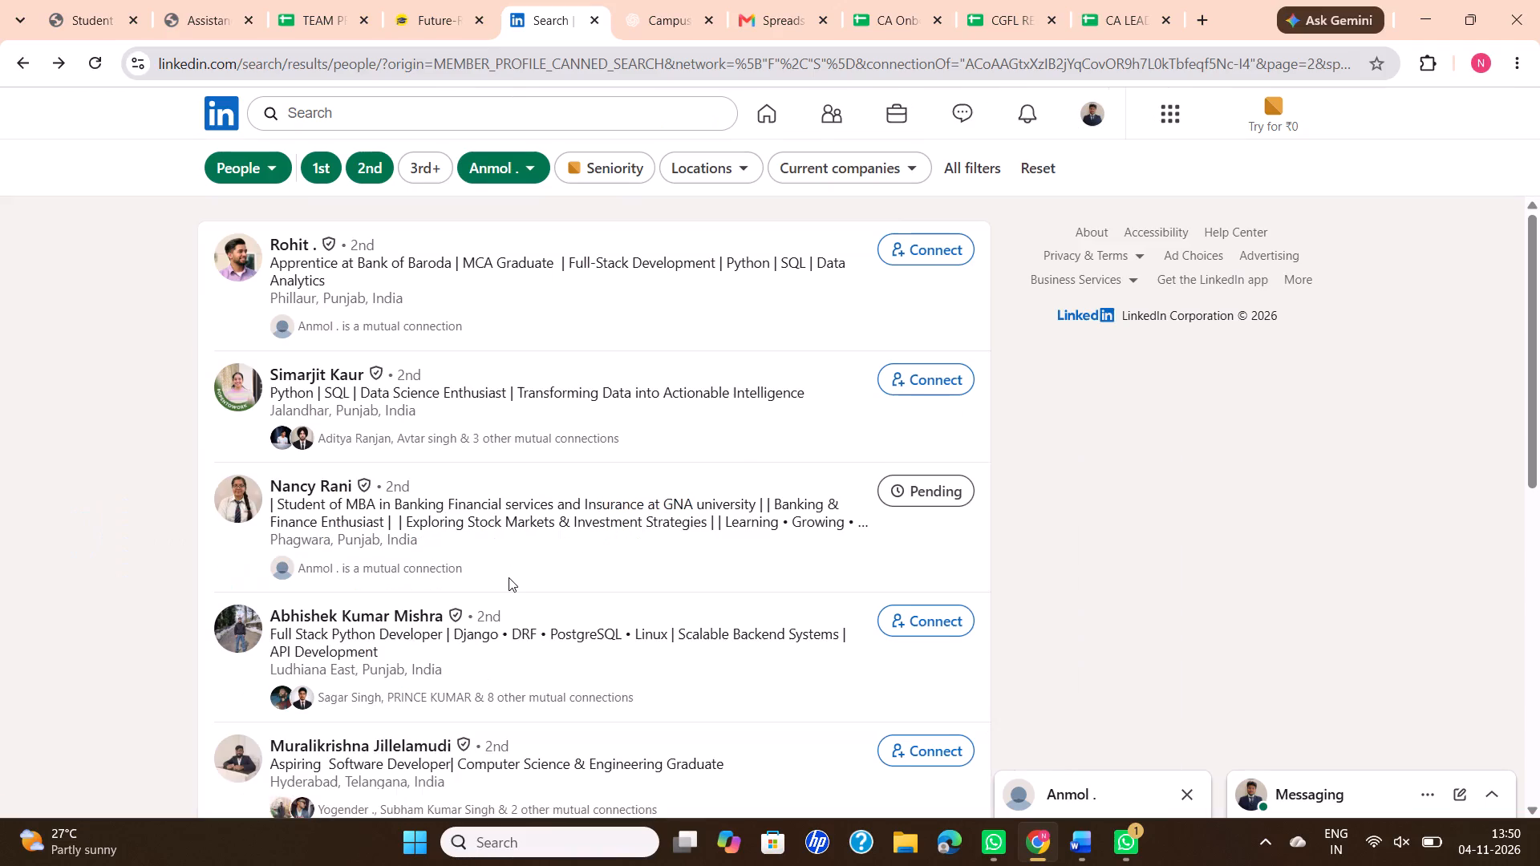
# Send invitations without a note to the business owner in Jalandhar and the GNA University Bachelor of Commerce student in Hoshiarpur.
pyautogui.scroll(-3, 509, 577)
pyautogui.click(943, 578)
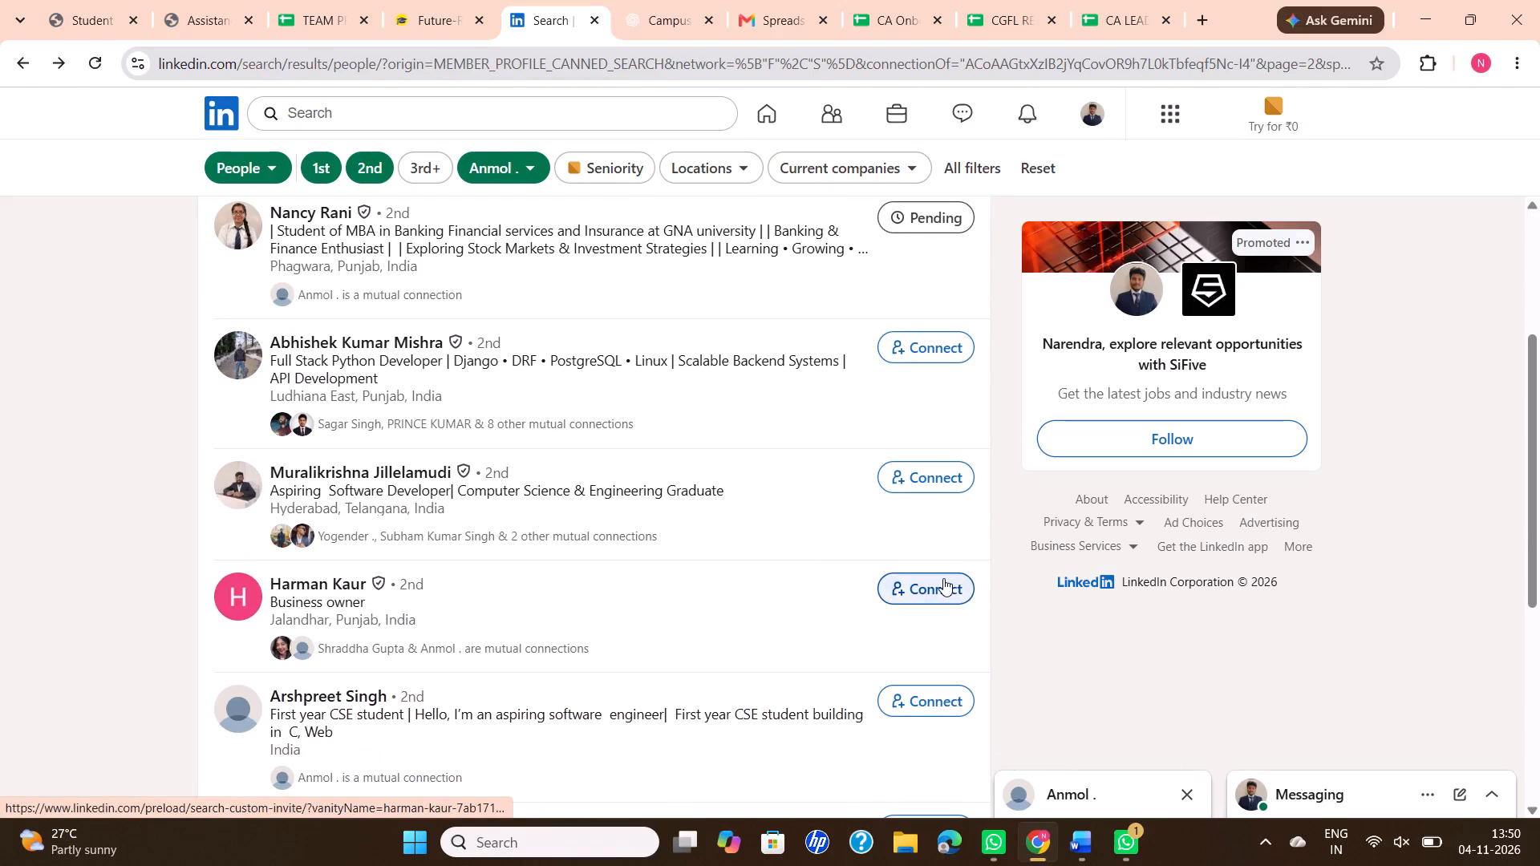
pyautogui.click(910, 289)
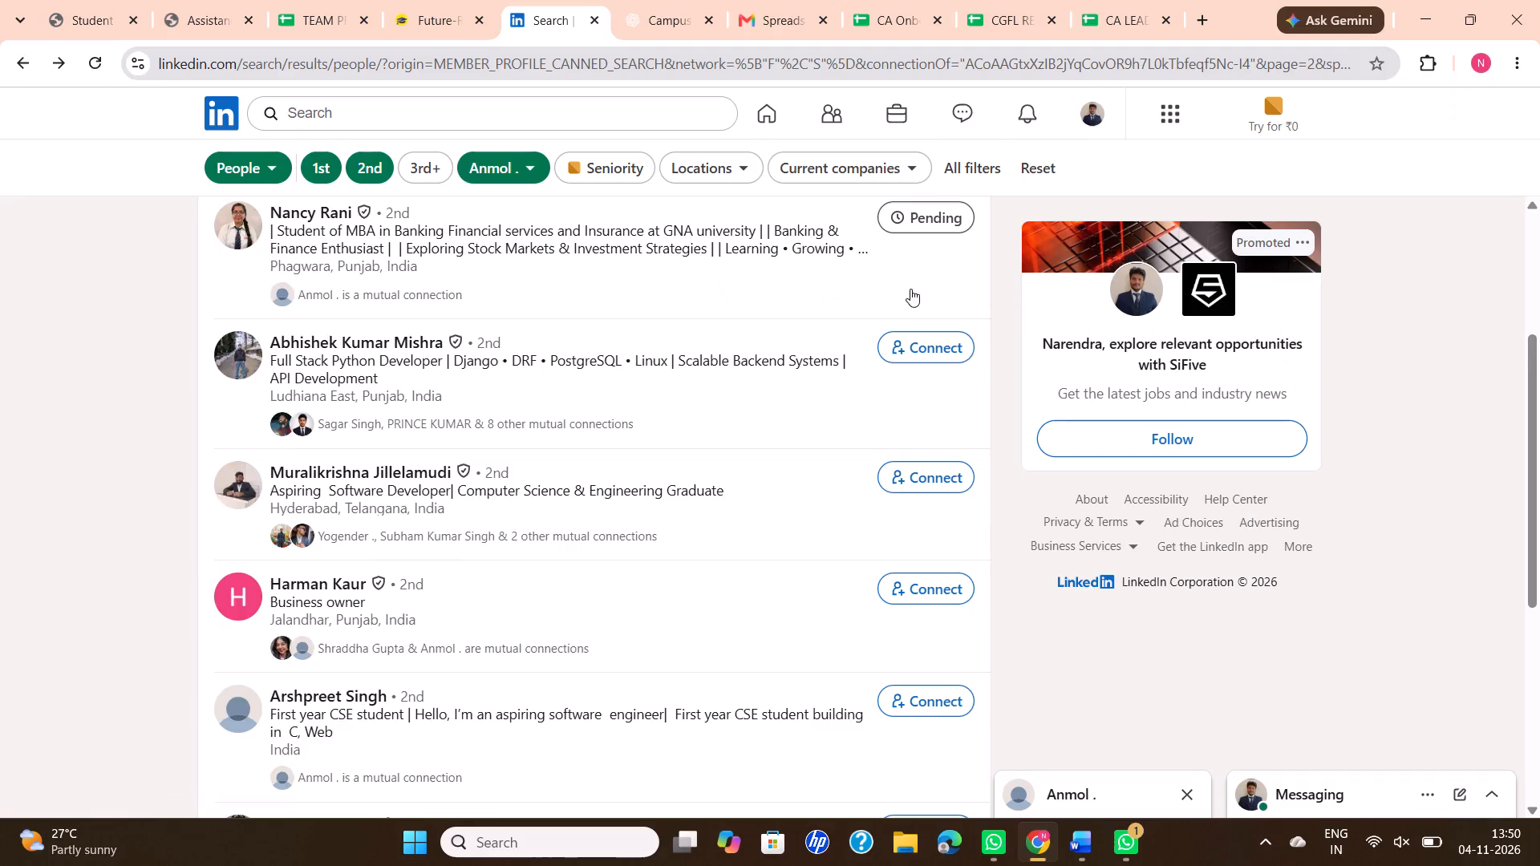
pyautogui.scroll(-2, 820, 518)
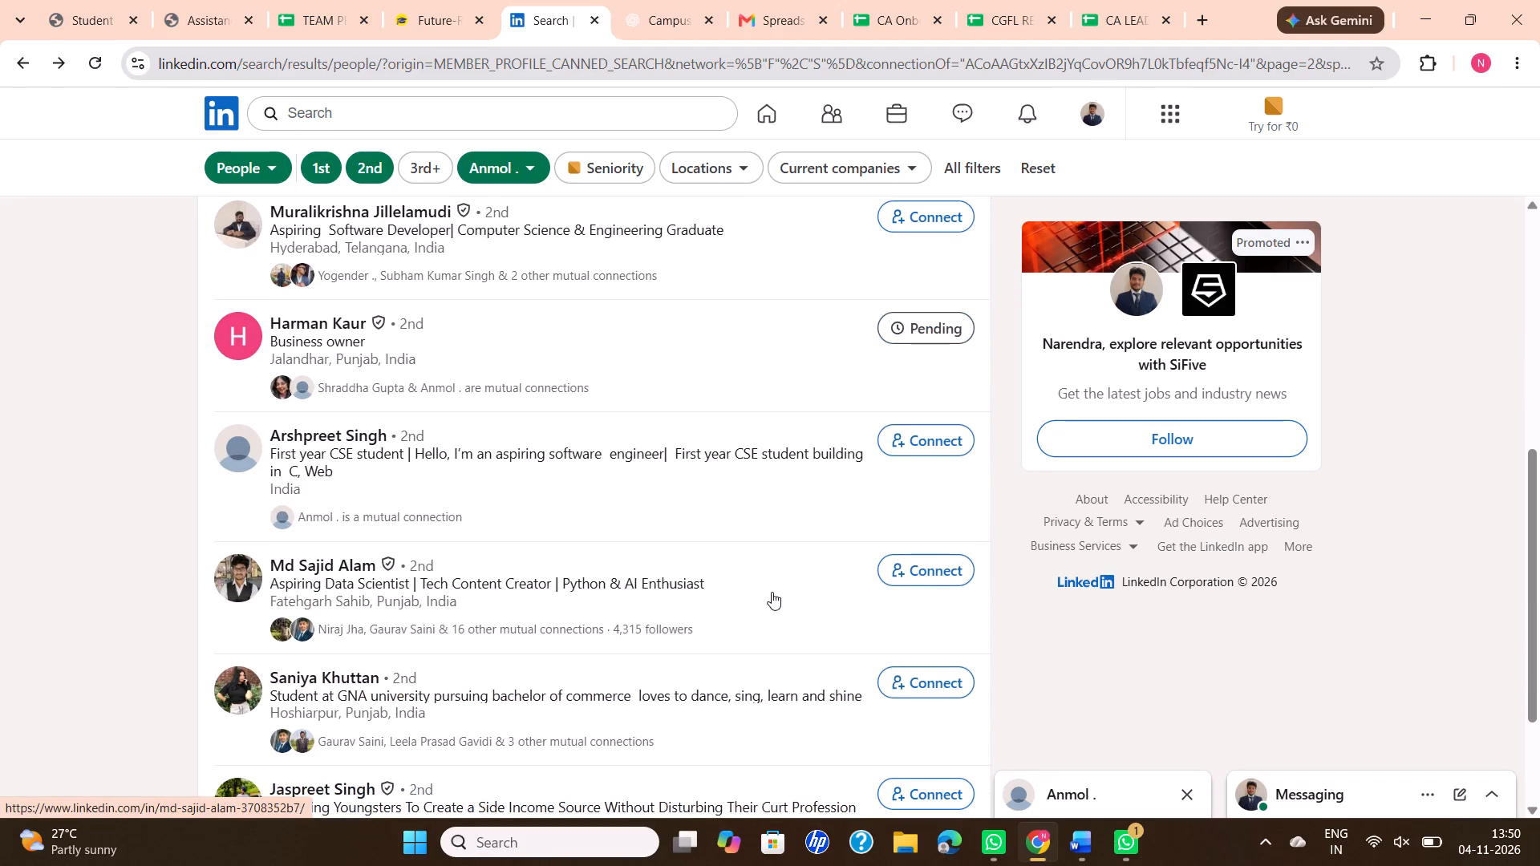
pyautogui.scroll(-1, 772, 592)
pyautogui.click(928, 600)
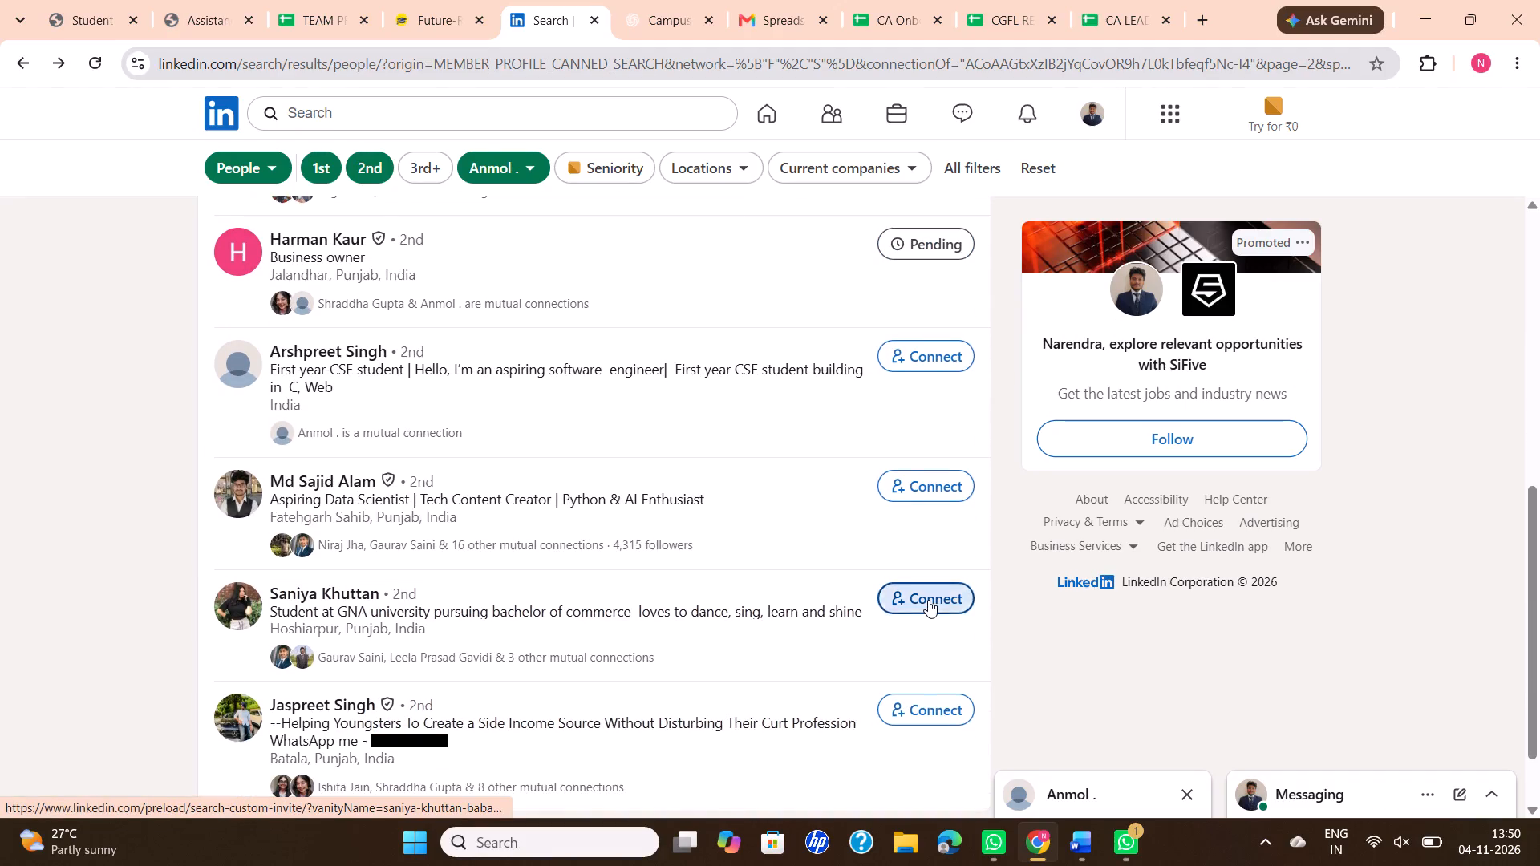
pyautogui.click(900, 319)
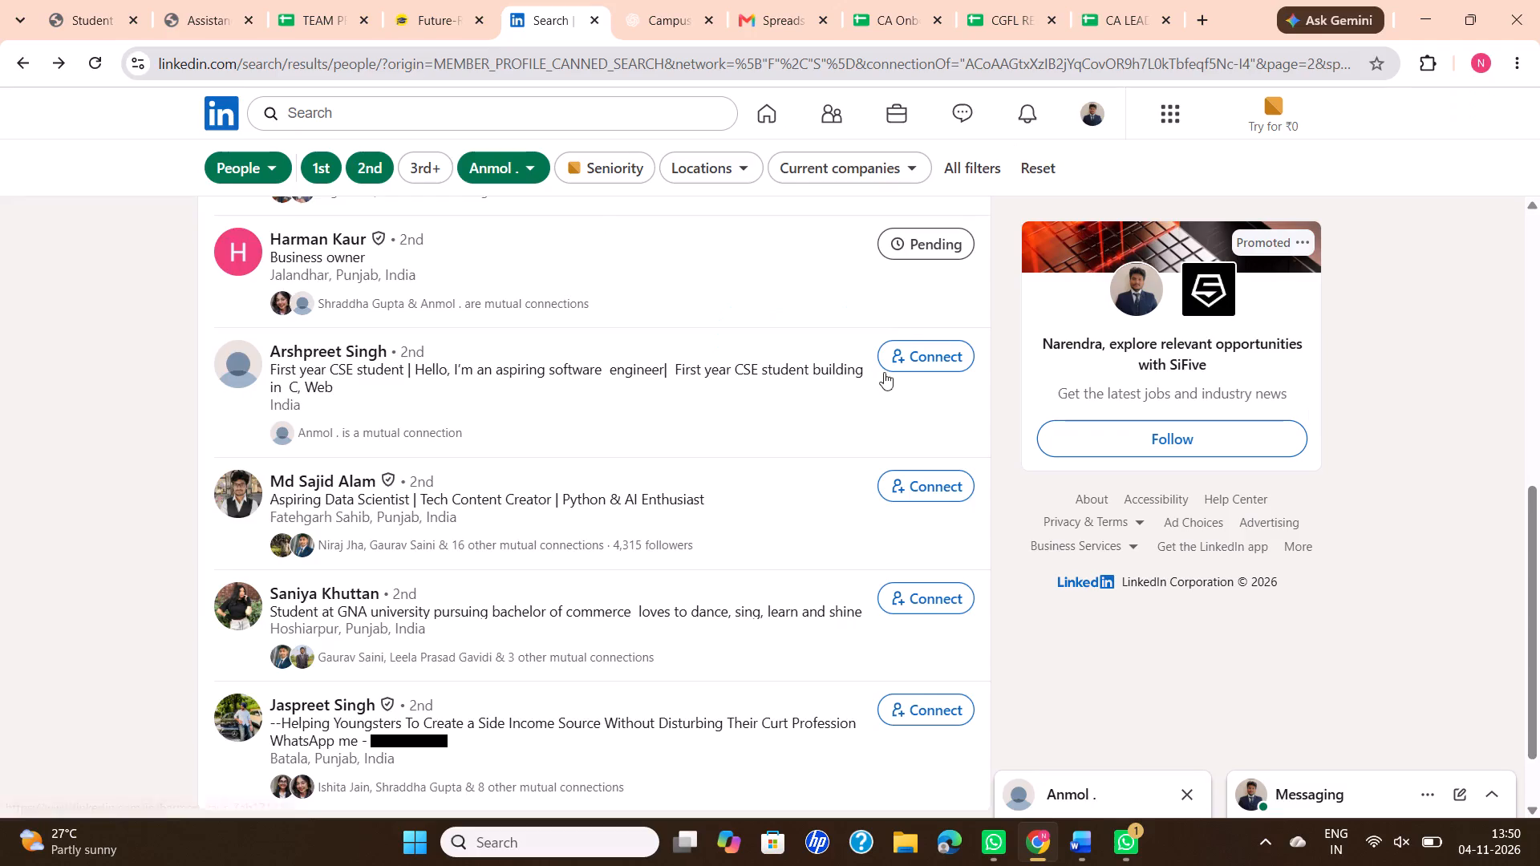
# On page 3 of the results, send an invitation without a note to the Cybersecurity Intern and BSc IT student in Phagwara.
pyautogui.scroll(-2, 862, 427)
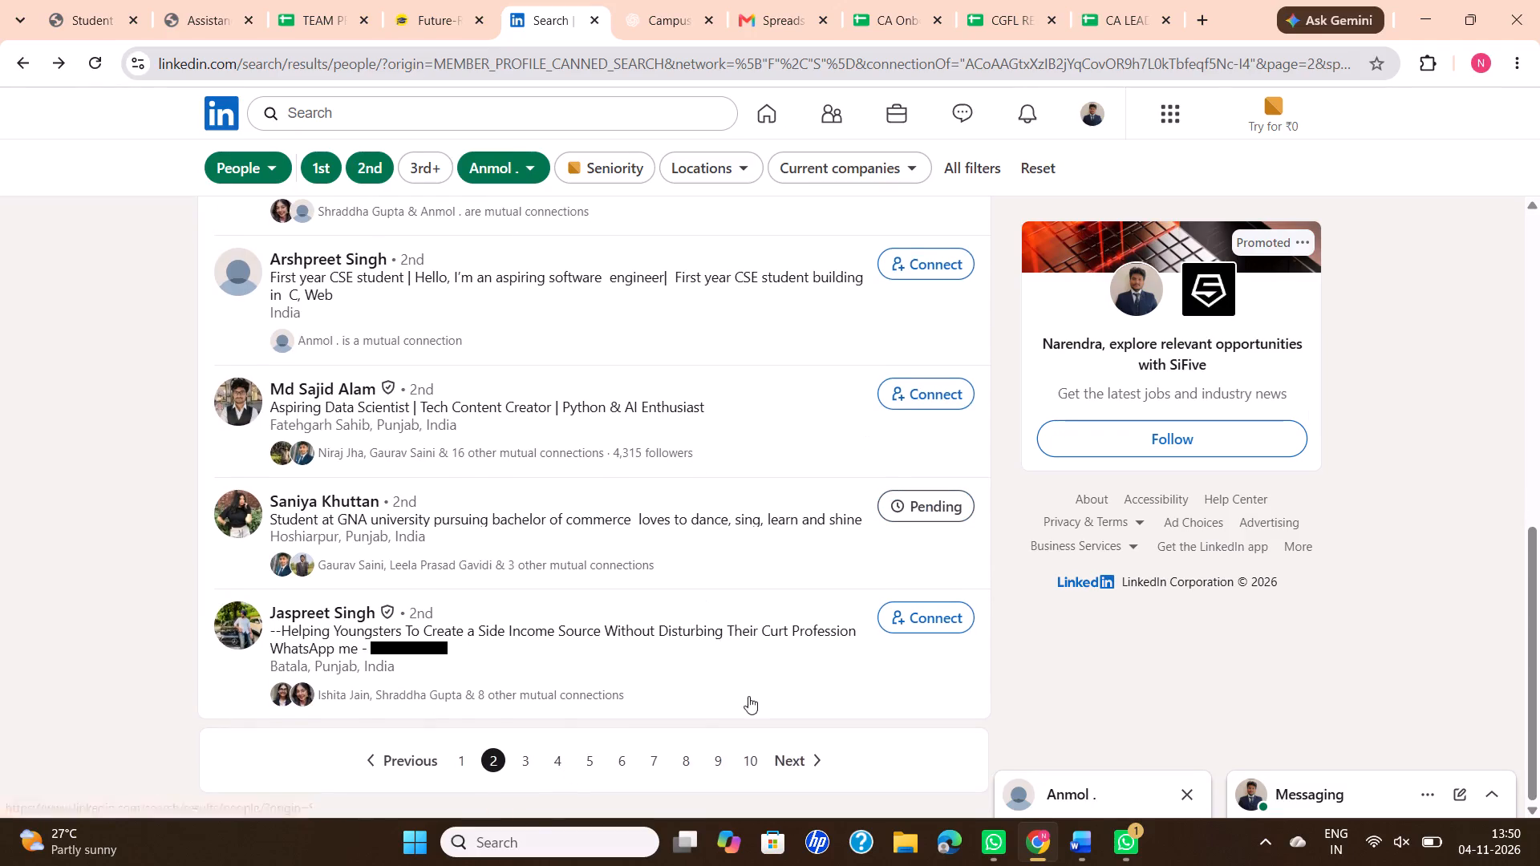
pyautogui.click(529, 760)
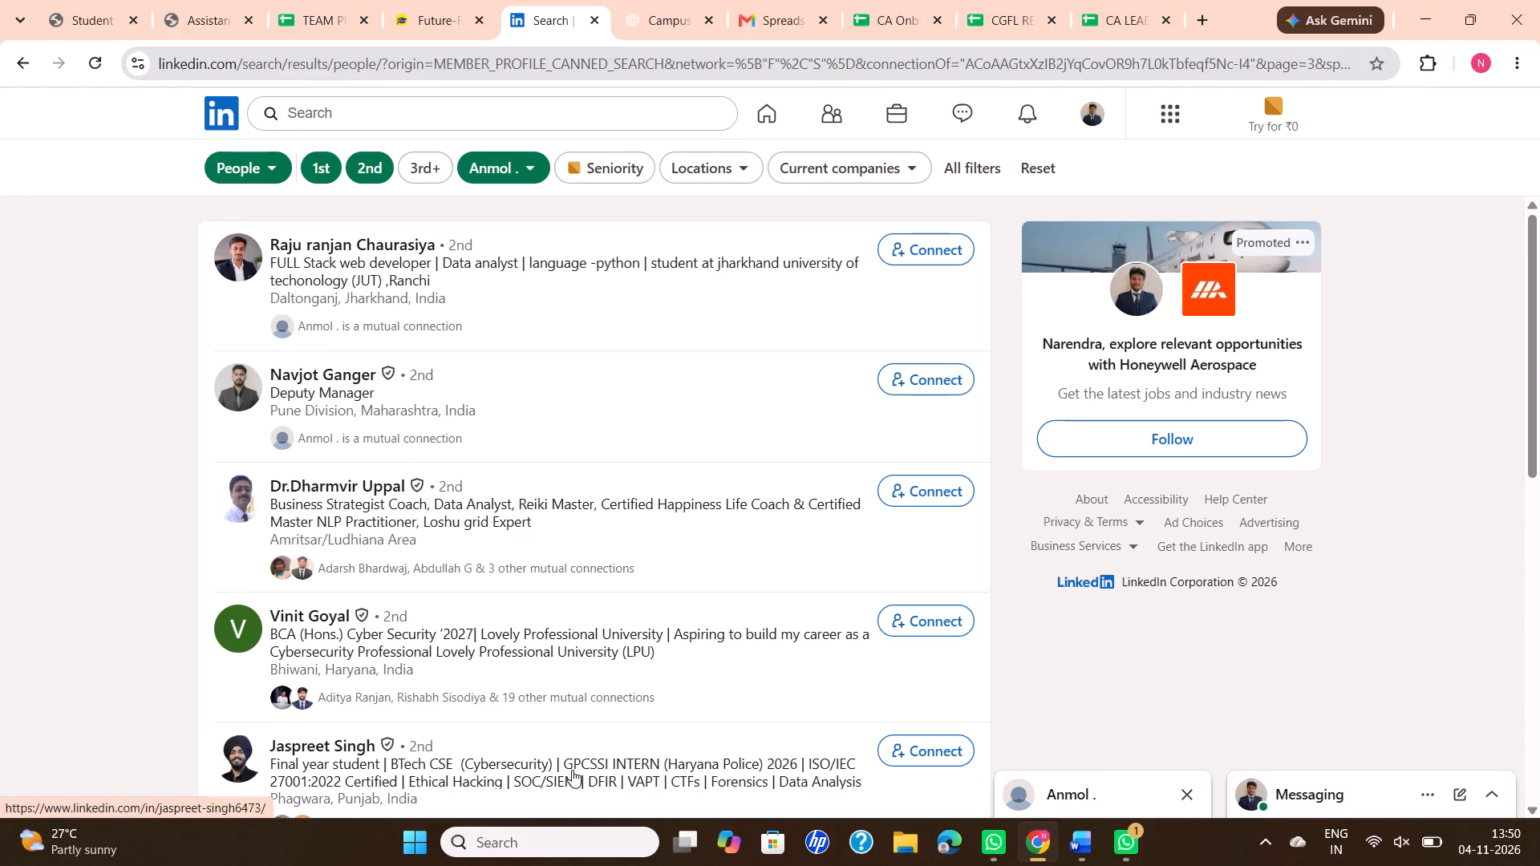
pyautogui.scroll(1, 580, 614)
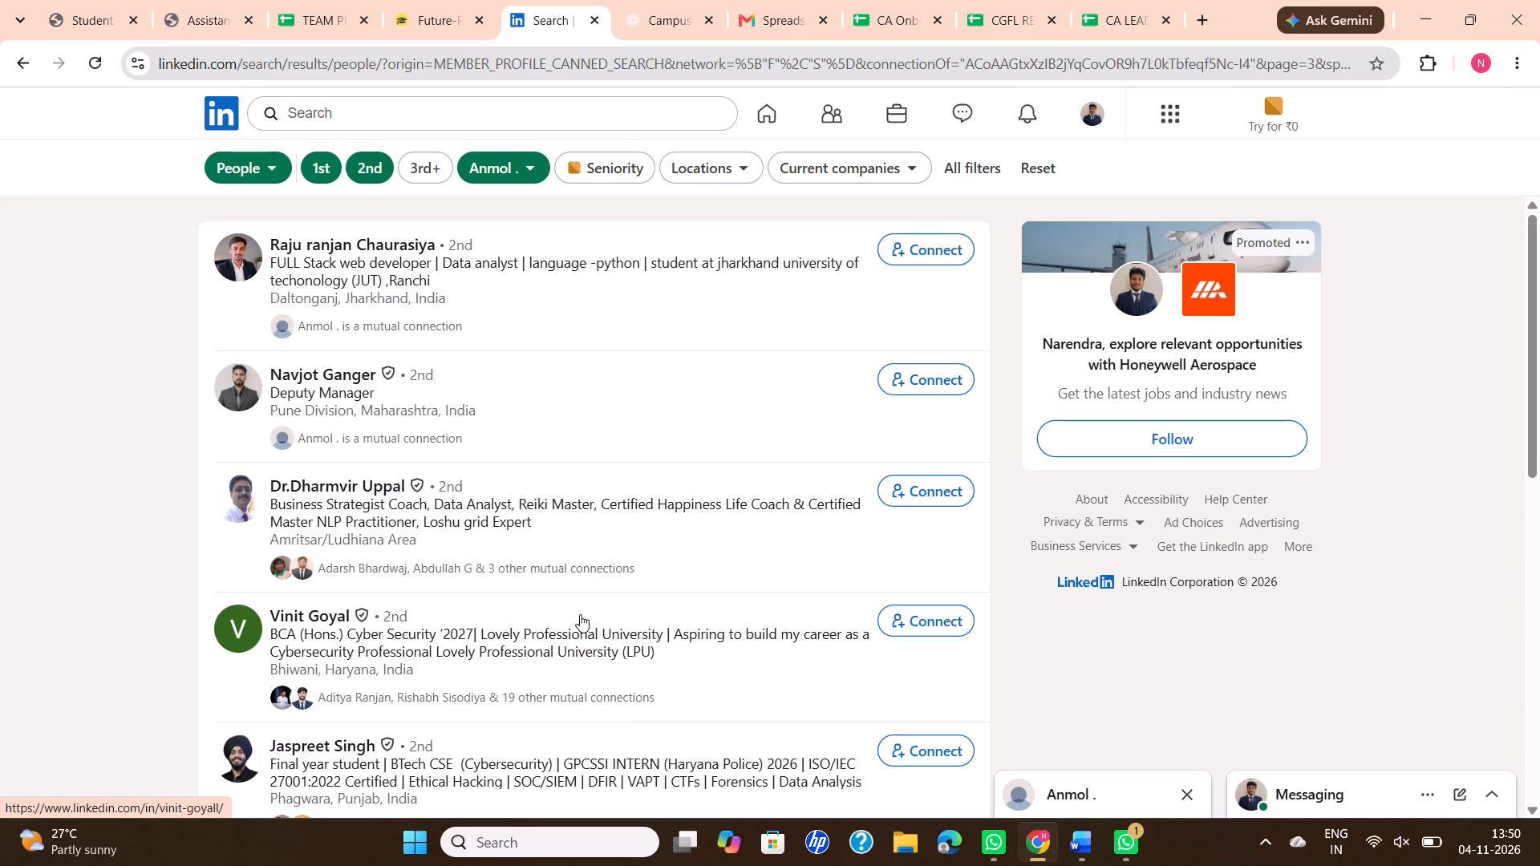
pyautogui.scroll(-1, 580, 614)
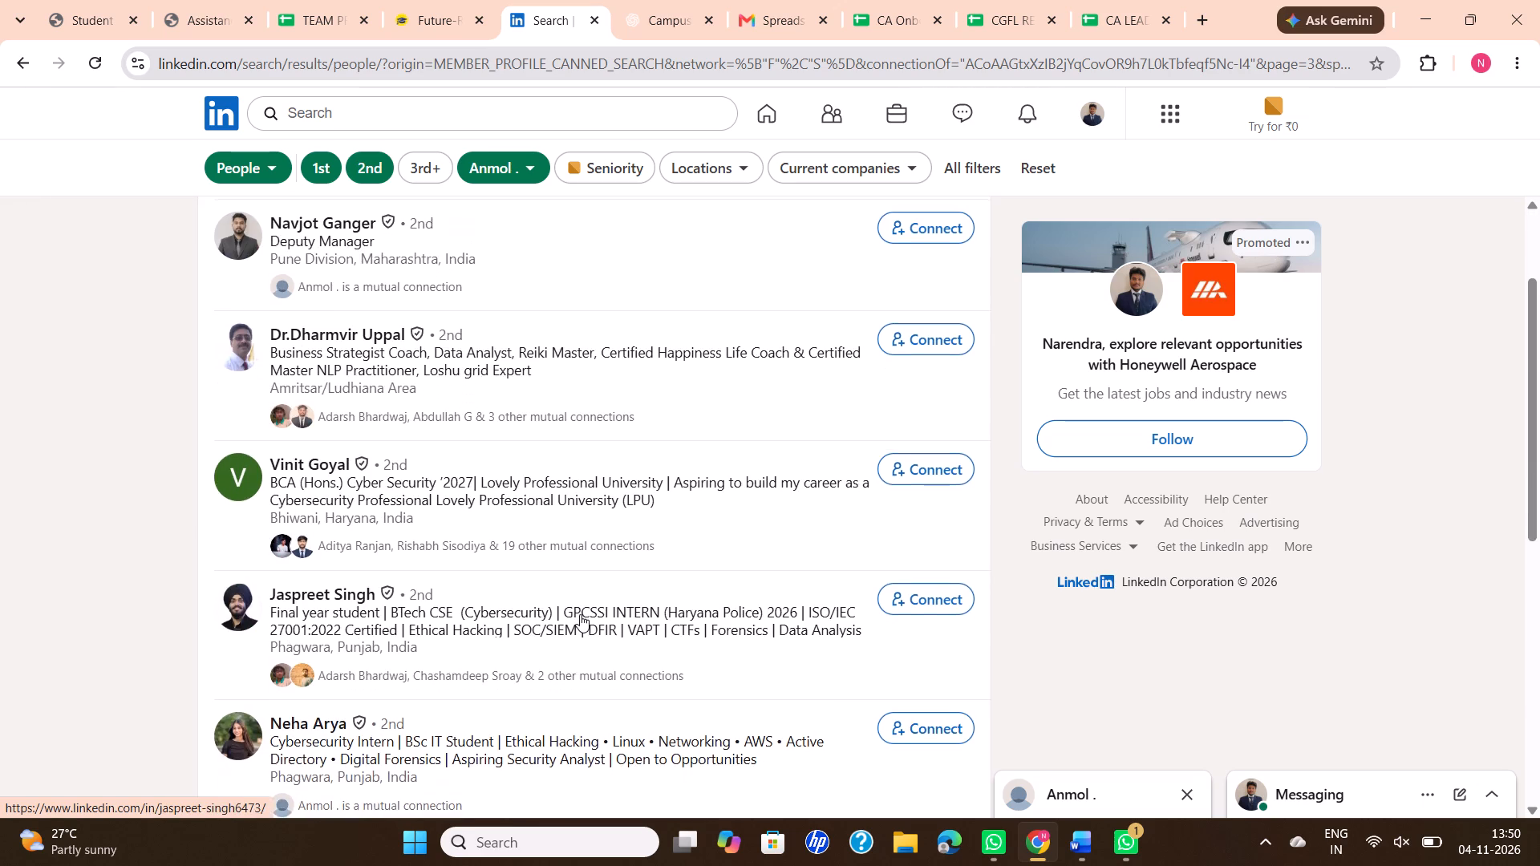
pyautogui.scroll(-1, 580, 614)
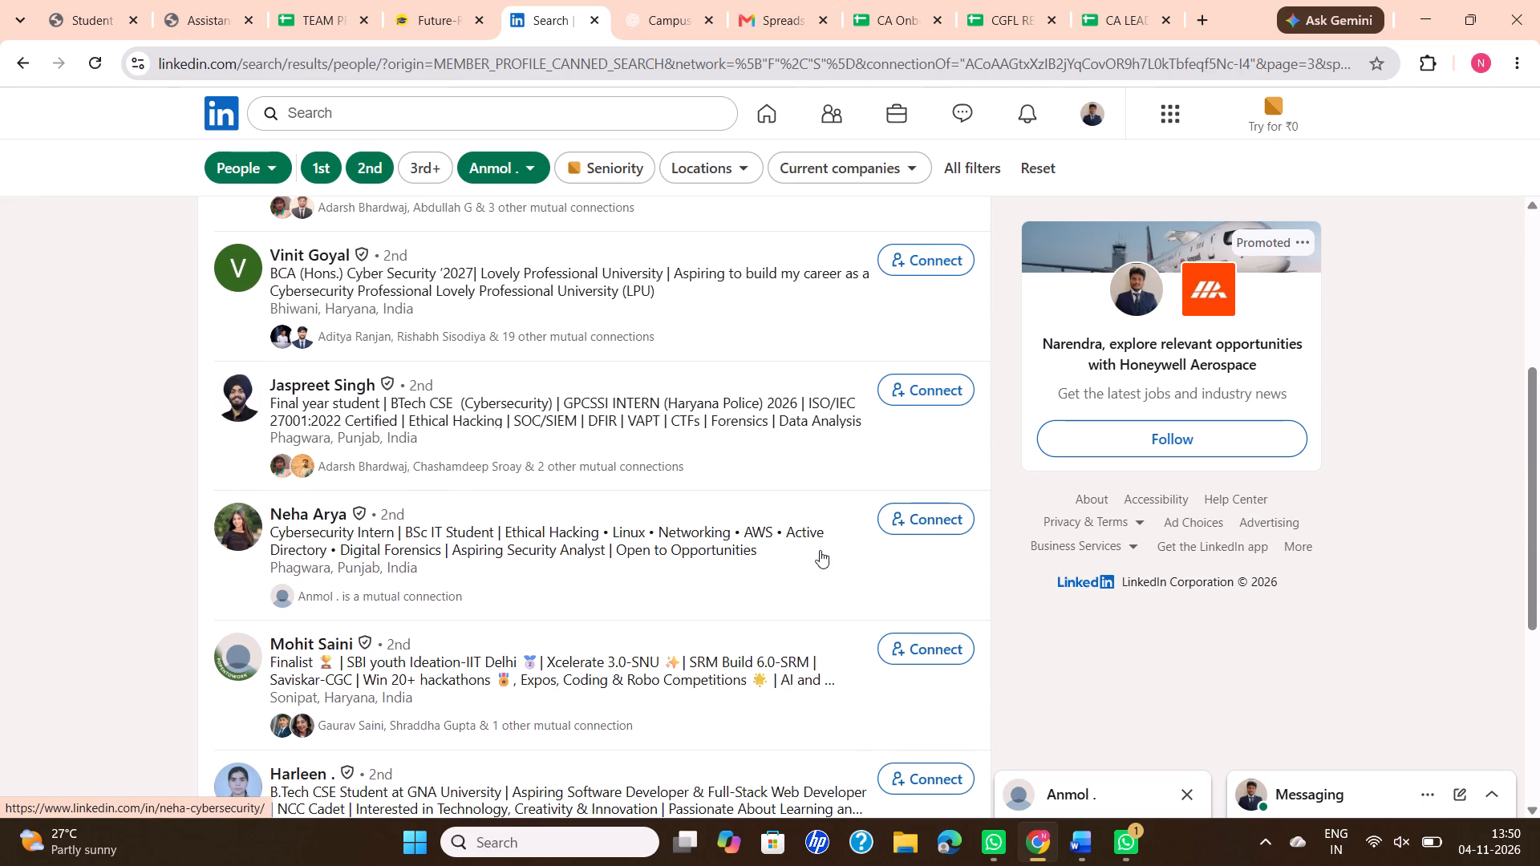
pyautogui.click(918, 520)
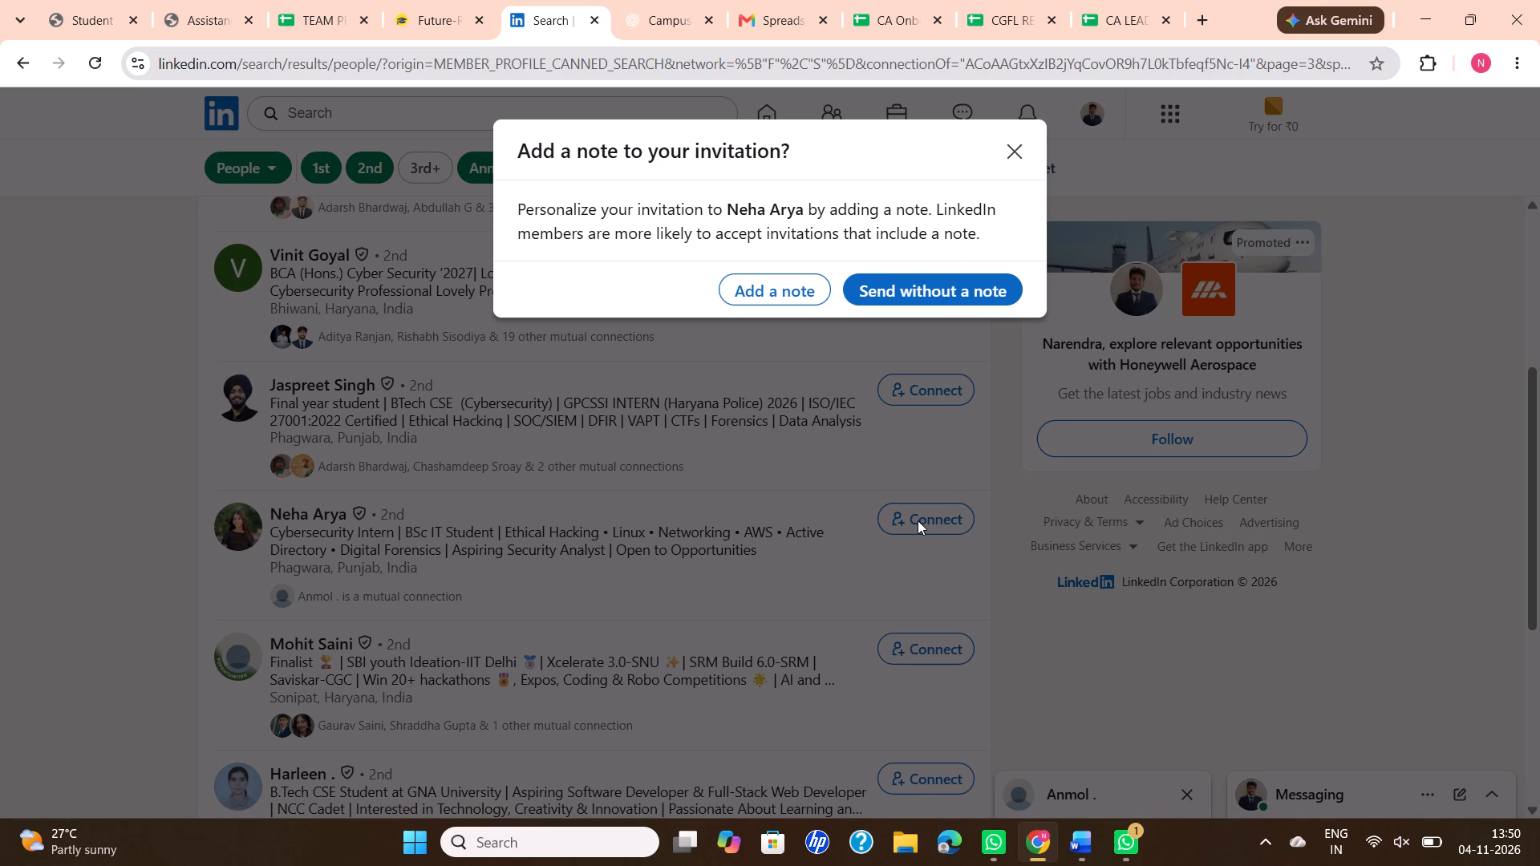
pyautogui.click(952, 277)
# On page 3 of the results, send an invitation without a note to the GNA University B.Tech CSE student in Hoshiarpur.
pyautogui.scroll(-1, 838, 569)
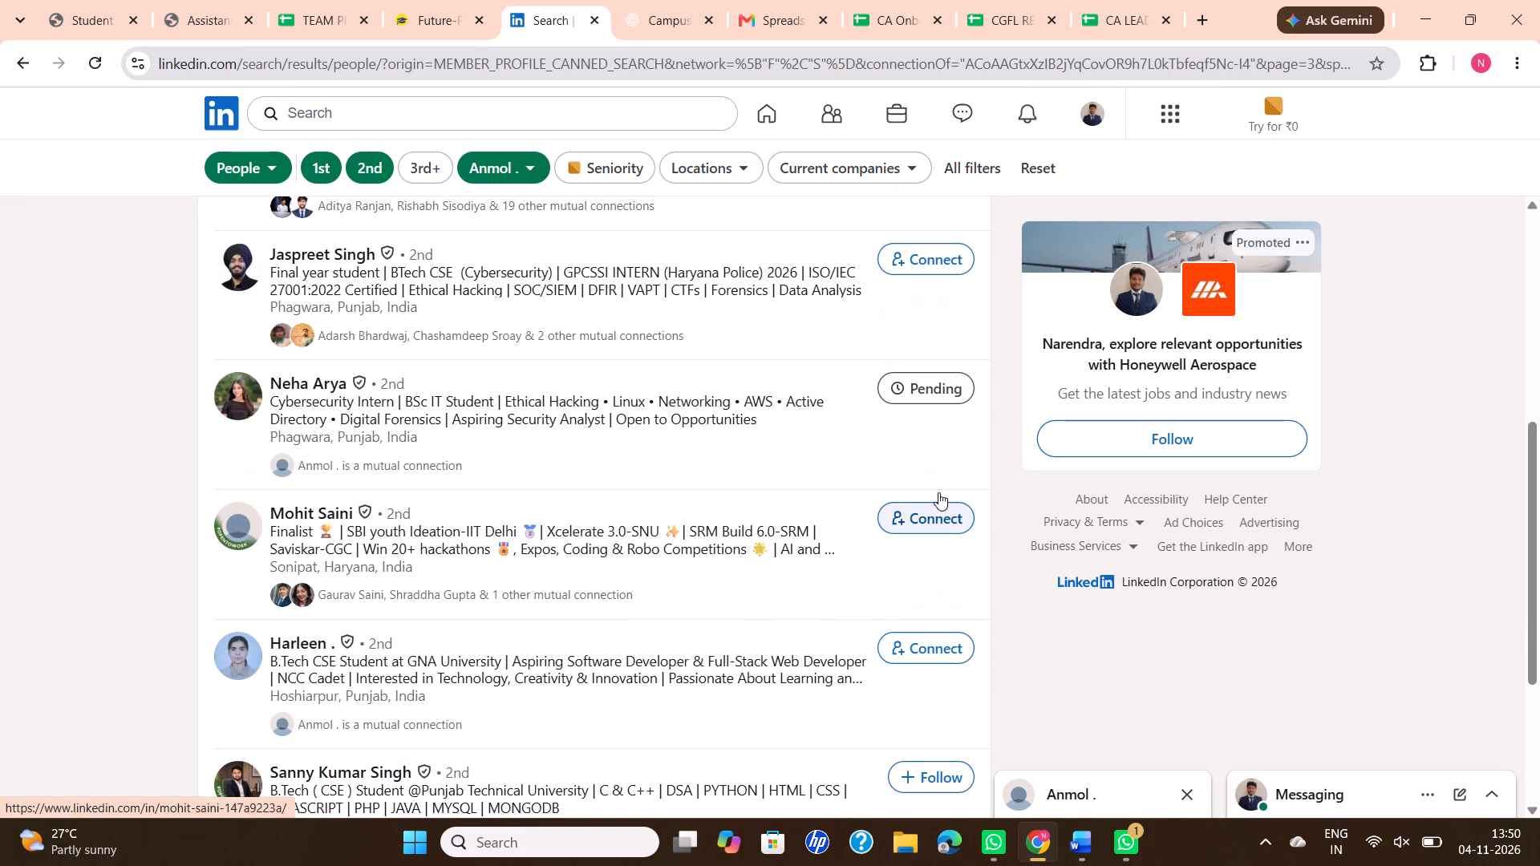
pyautogui.click(918, 625)
pyautogui.click(914, 646)
pyautogui.hscroll(6, 914, 646)
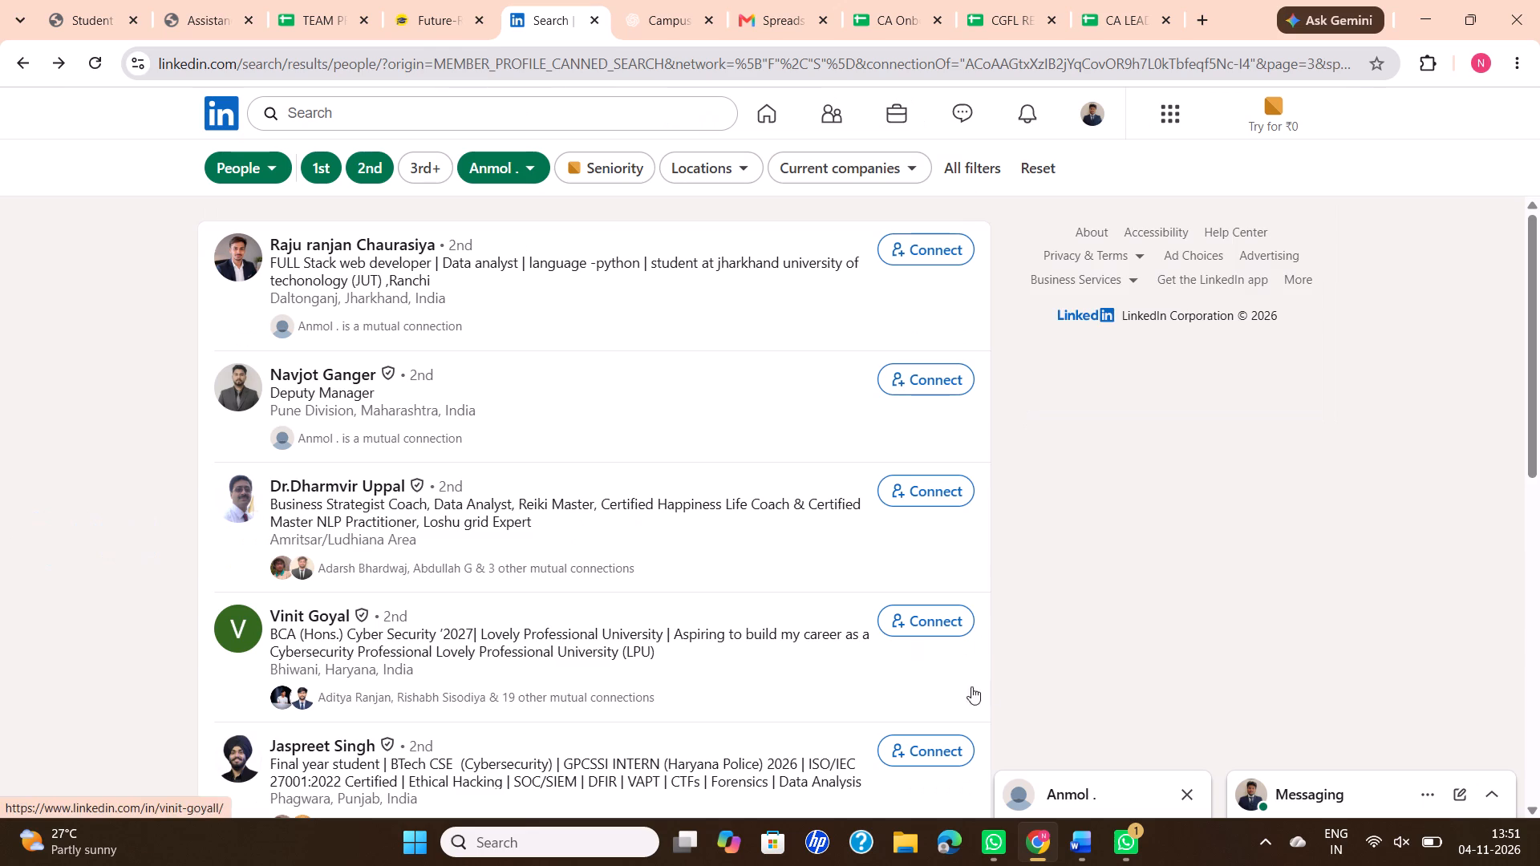
pyautogui.scroll(1, 927, 569)
pyautogui.scroll(-1, 907, 561)
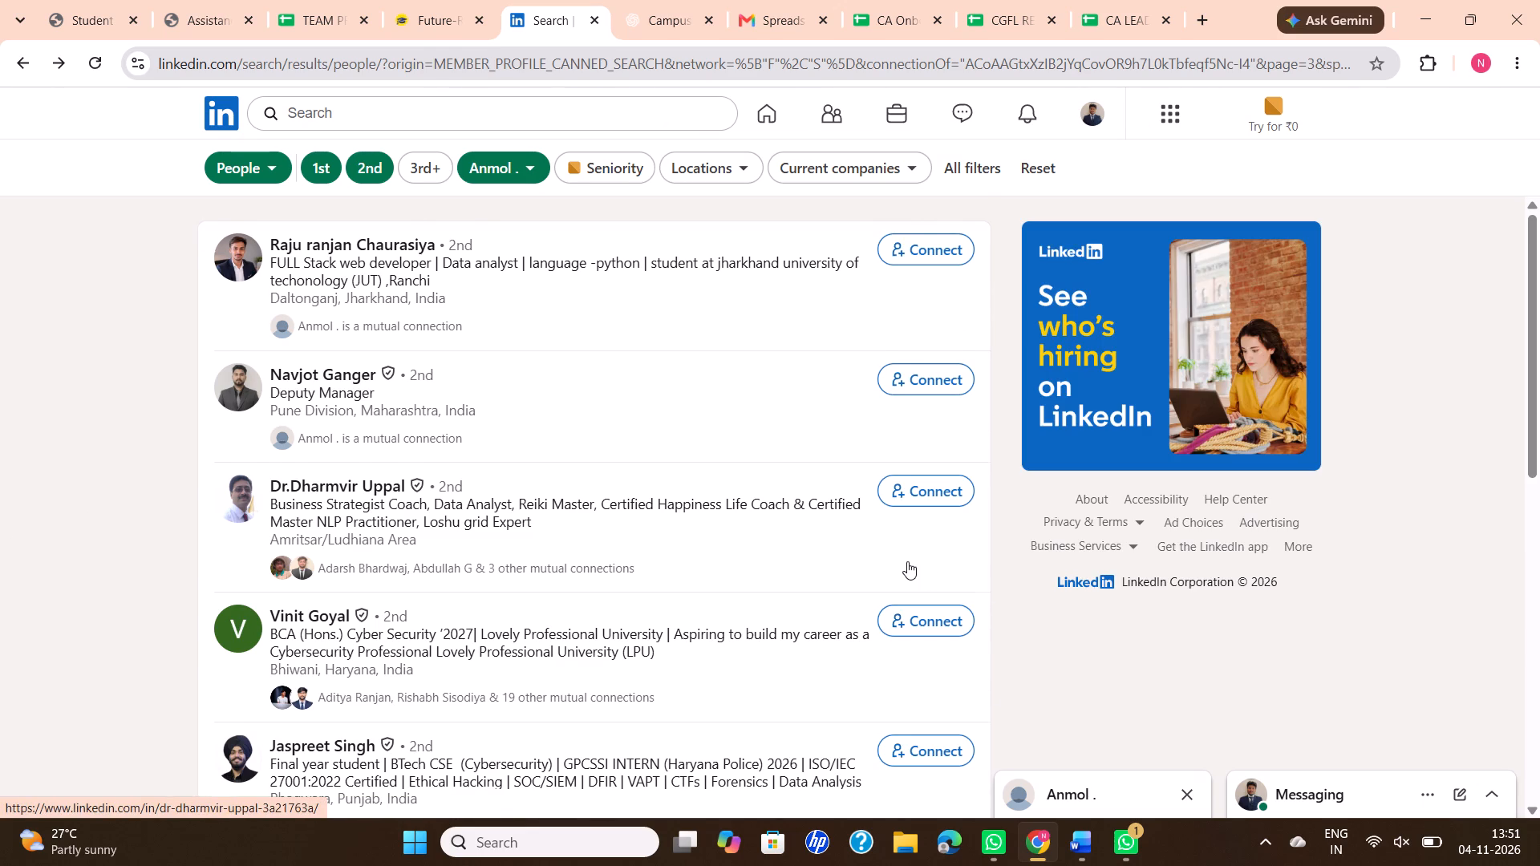
pyautogui.scroll(-2, 907, 561)
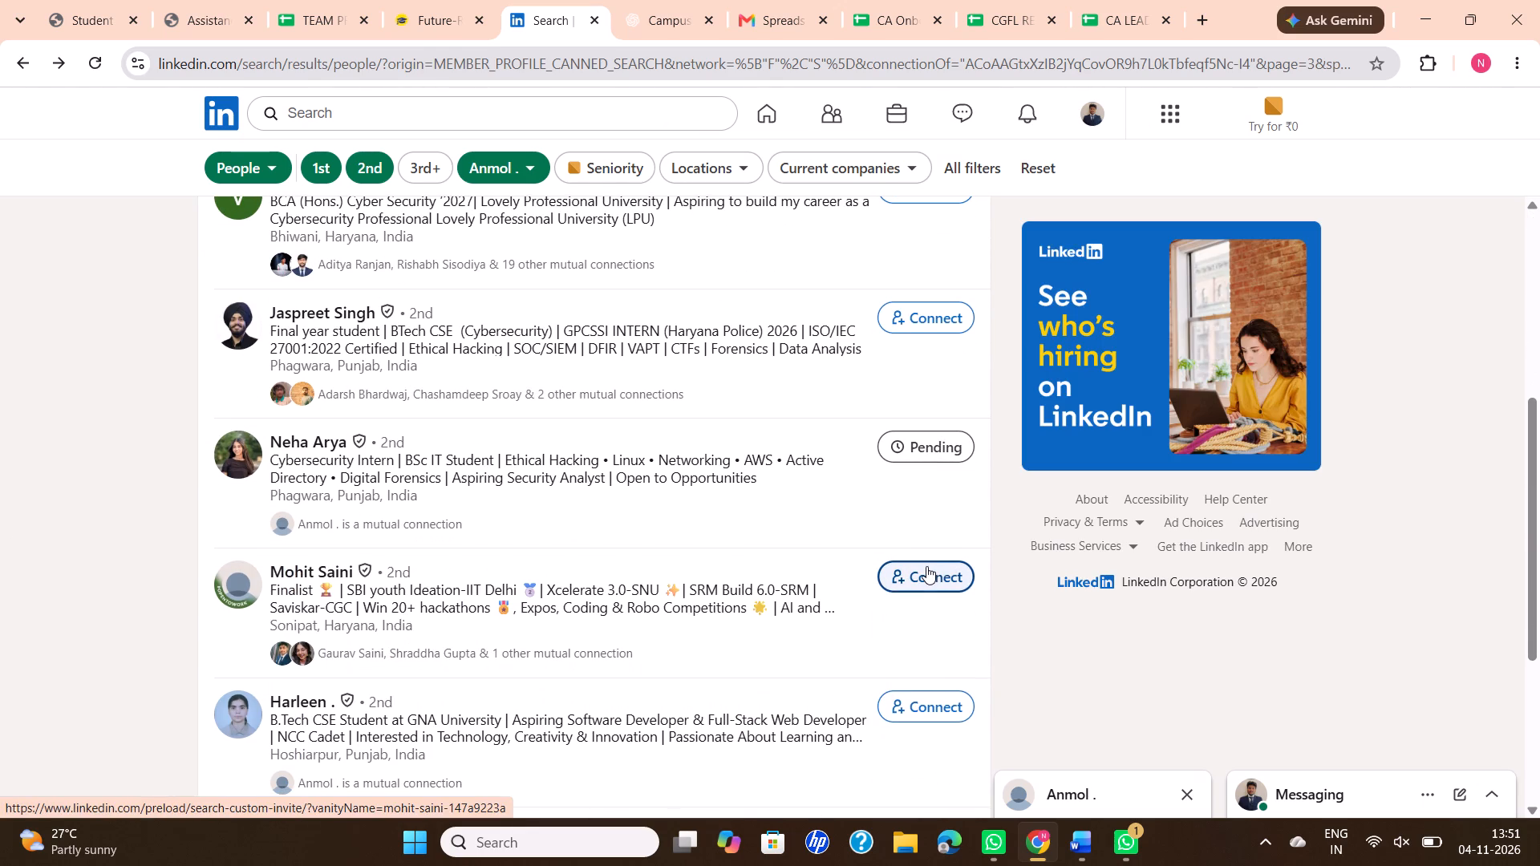
pyautogui.scroll(-2, 751, 613)
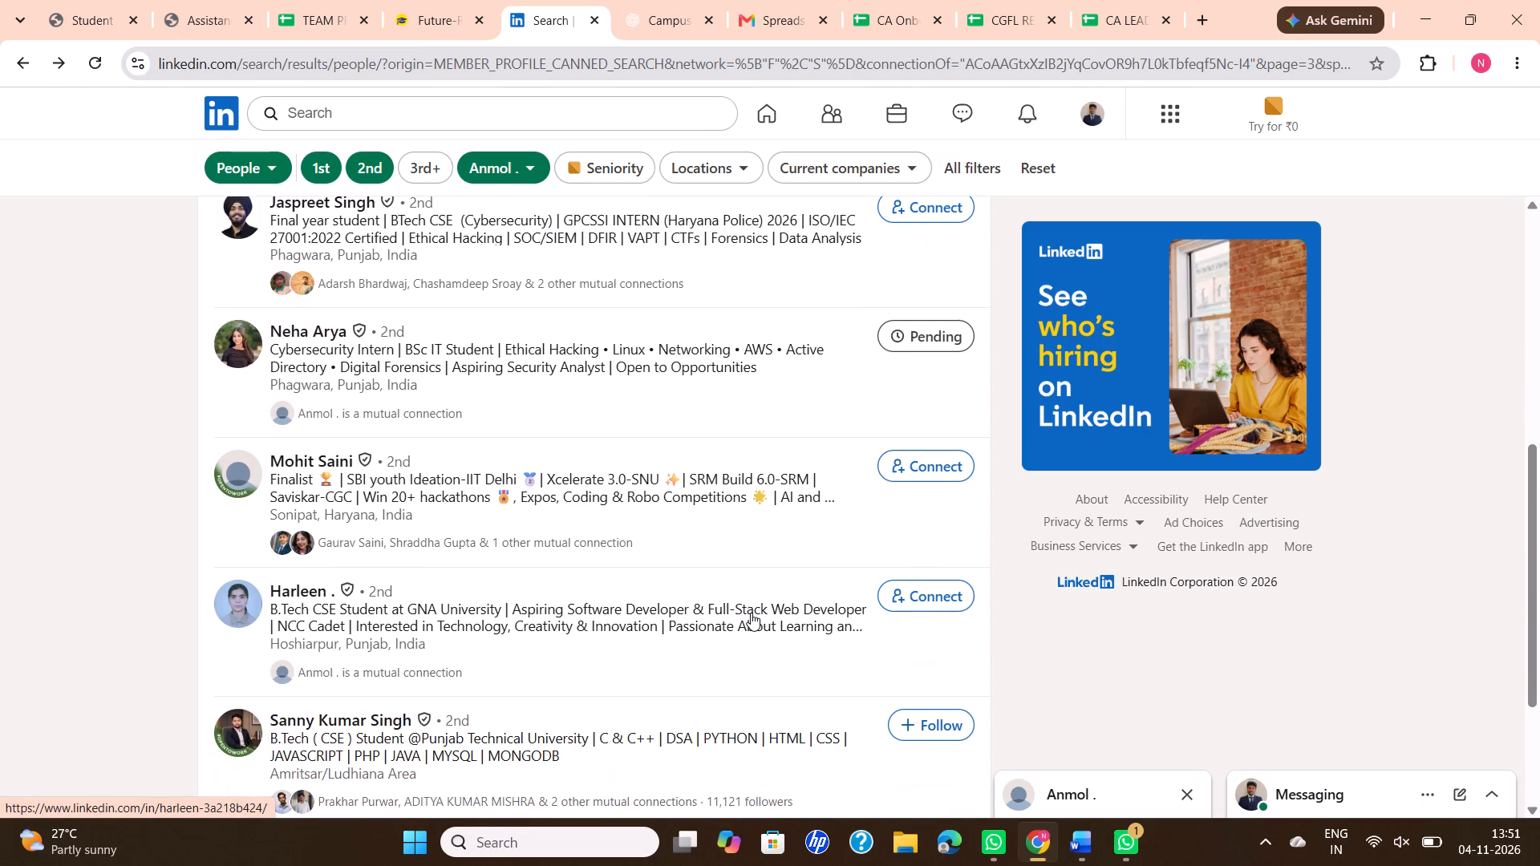
pyautogui.scroll(-1, 751, 613)
pyautogui.click(905, 523)
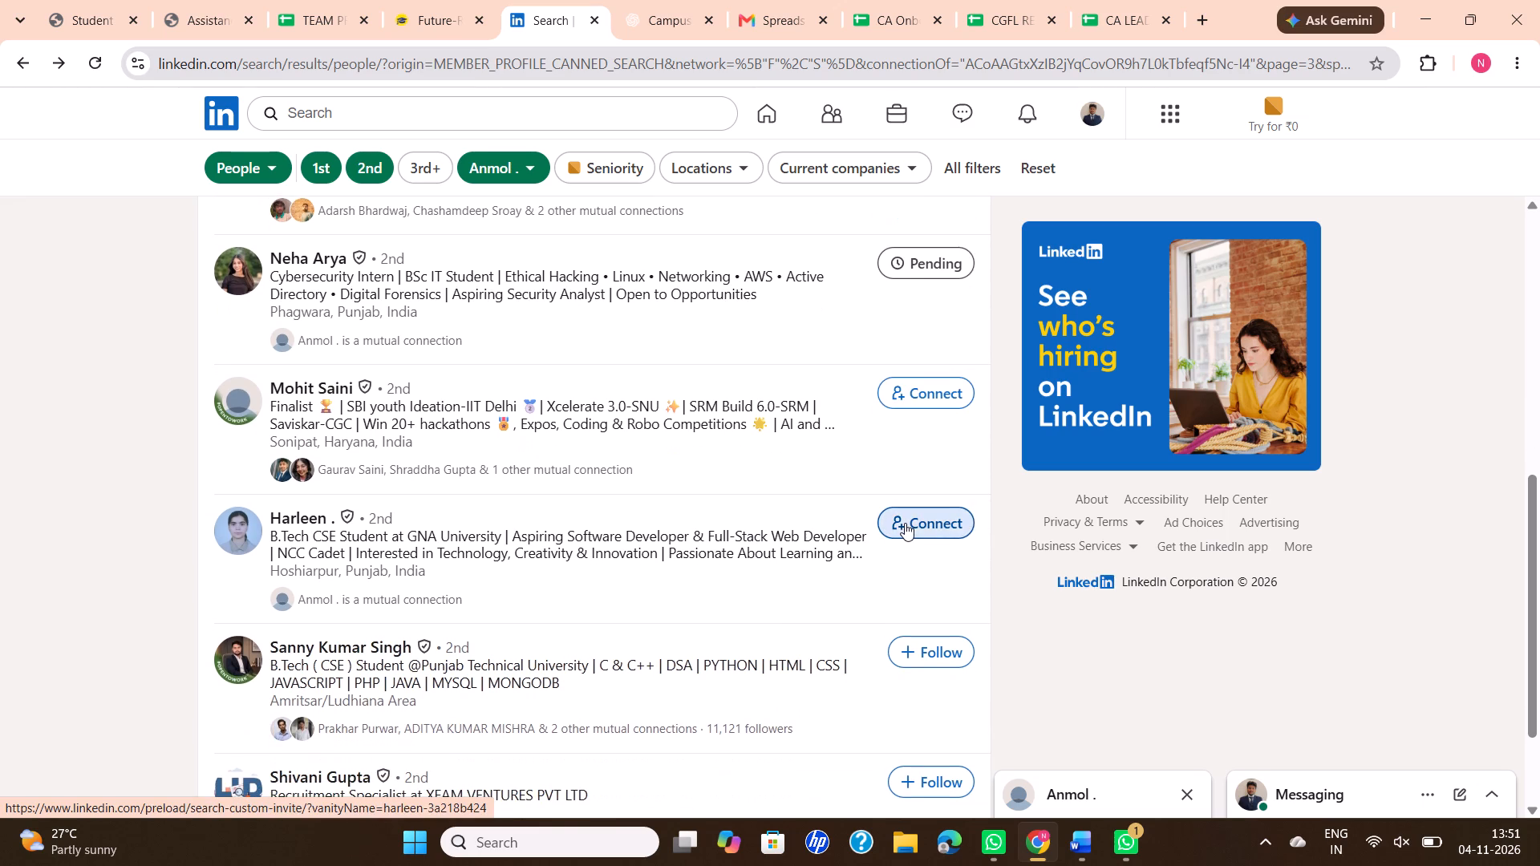
pyautogui.click(934, 292)
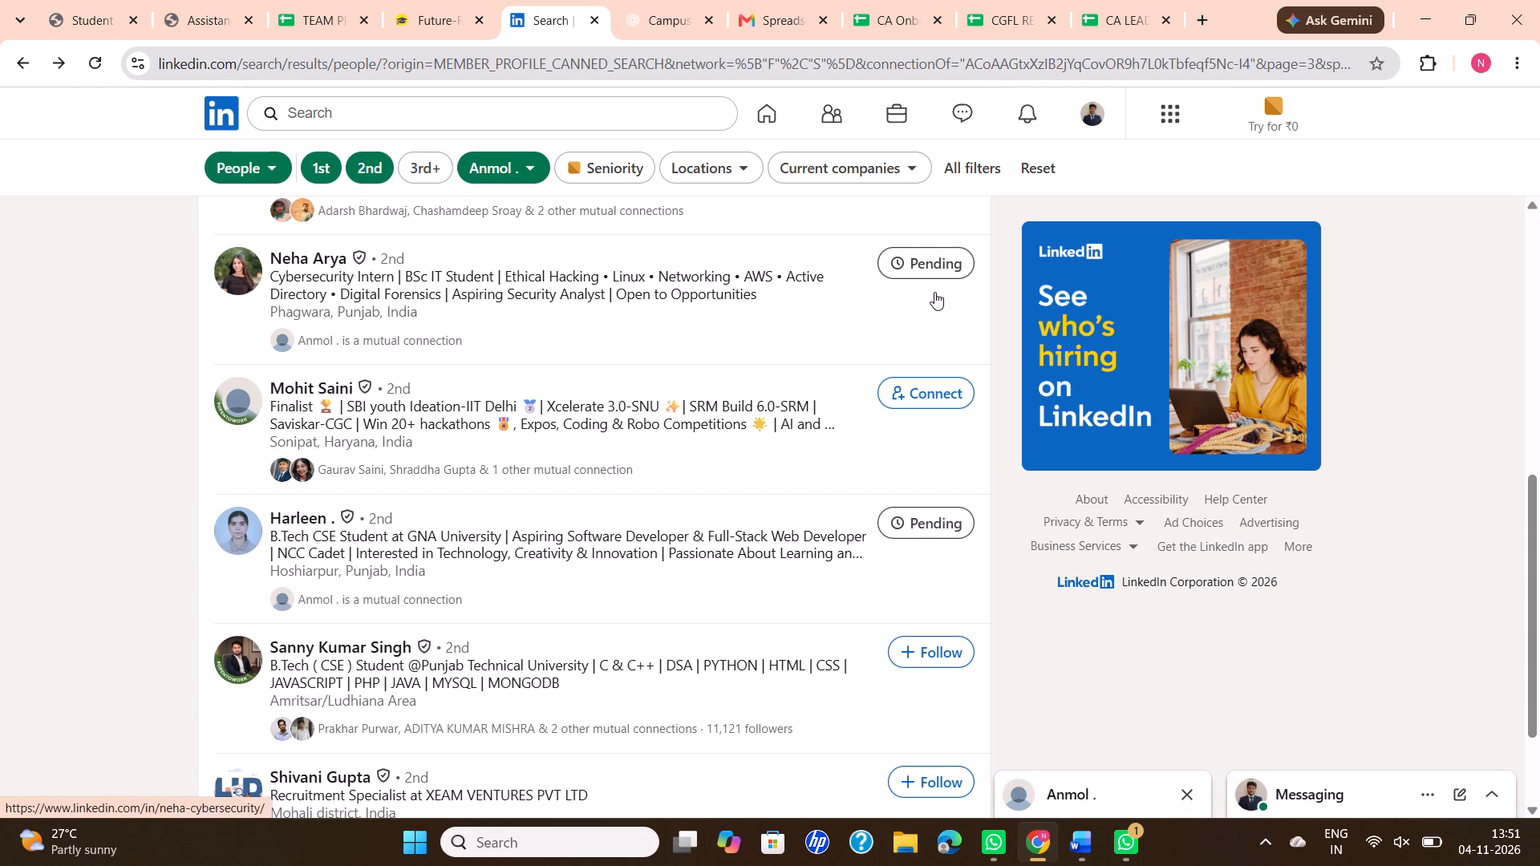
# Add 3rd+ degree connections to the people search filter.
pyautogui.scroll(-1, 869, 315)
pyautogui.scroll(-2, 715, 463)
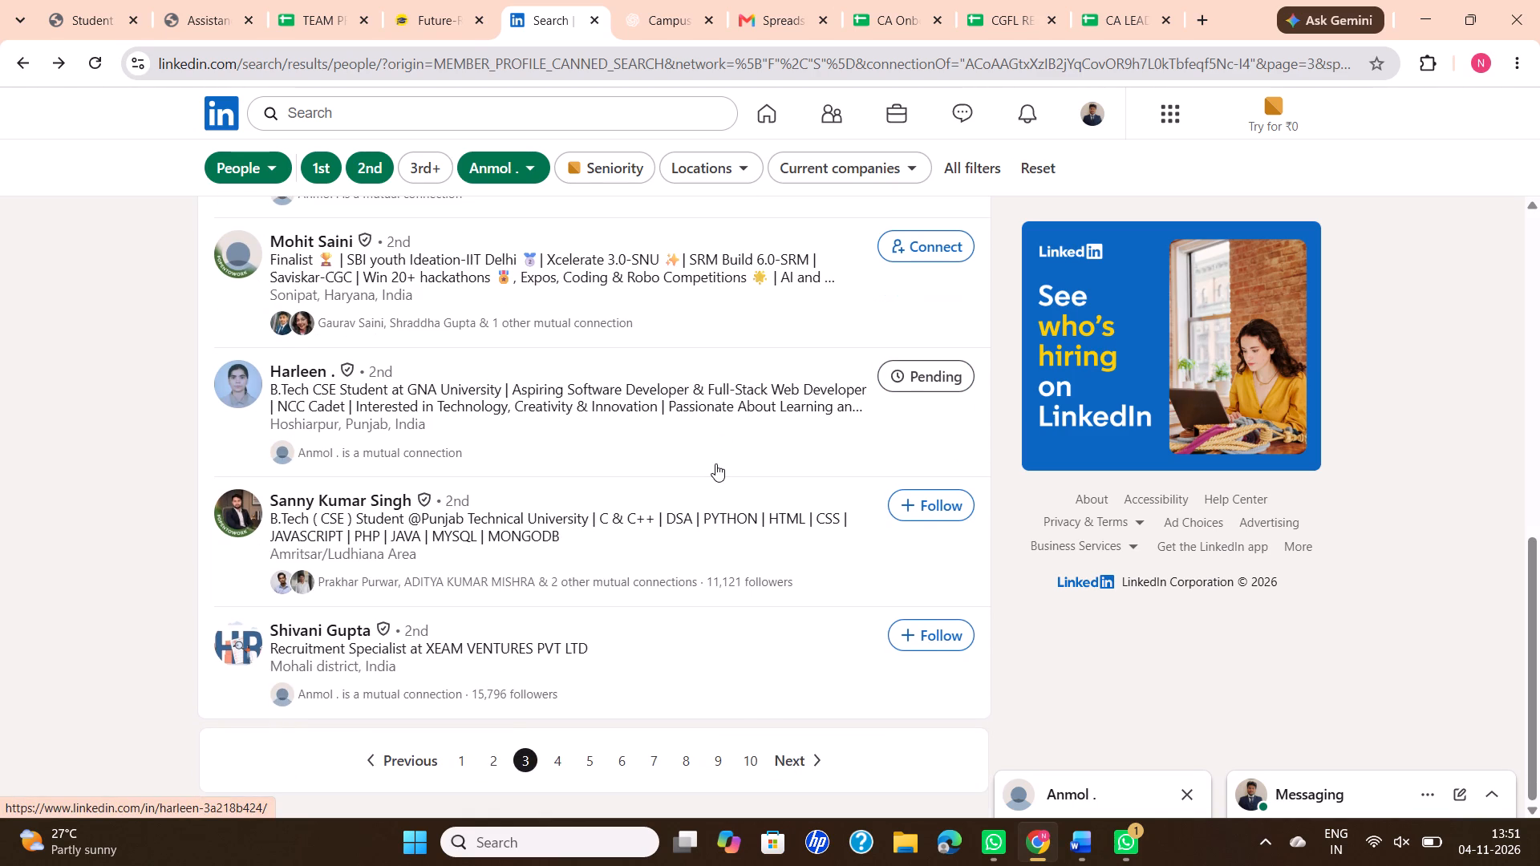
pyautogui.scroll(-1, 715, 463)
pyautogui.scroll(11, 723, 514)
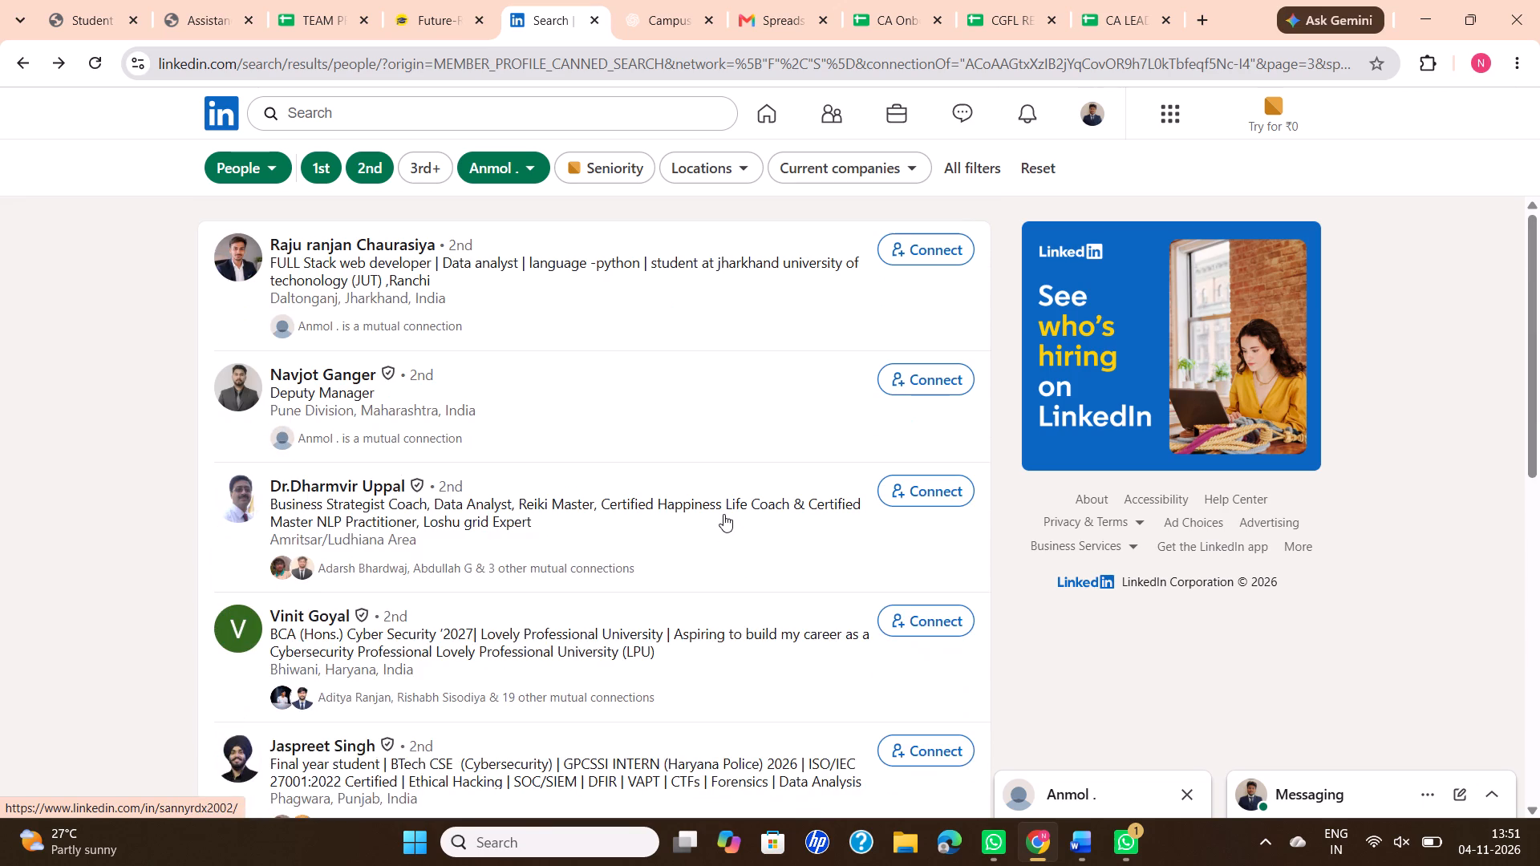
pyautogui.scroll(4, 523, 336)
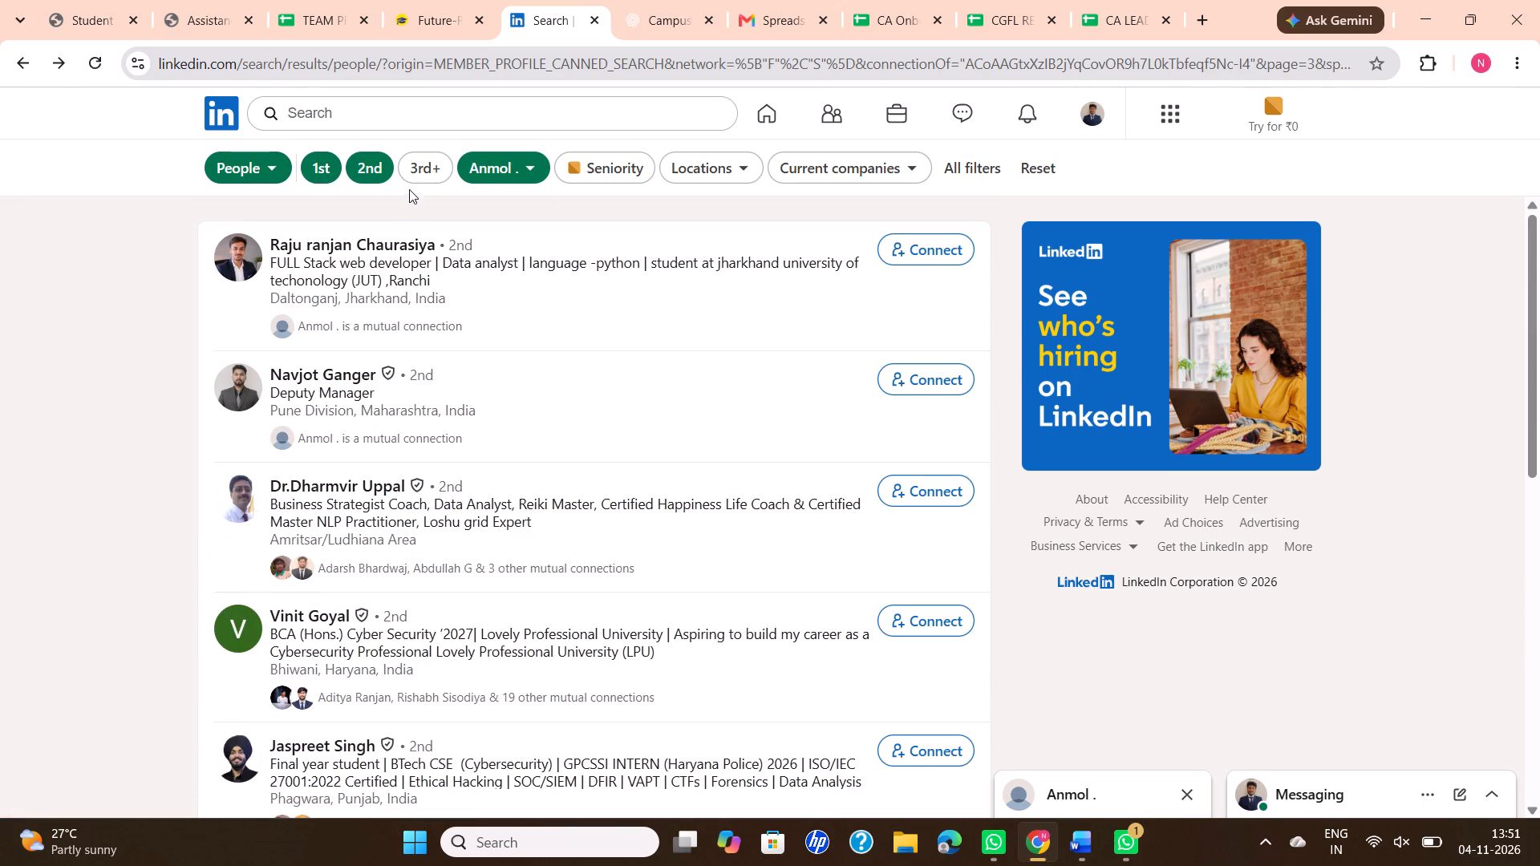
pyautogui.click(414, 169)
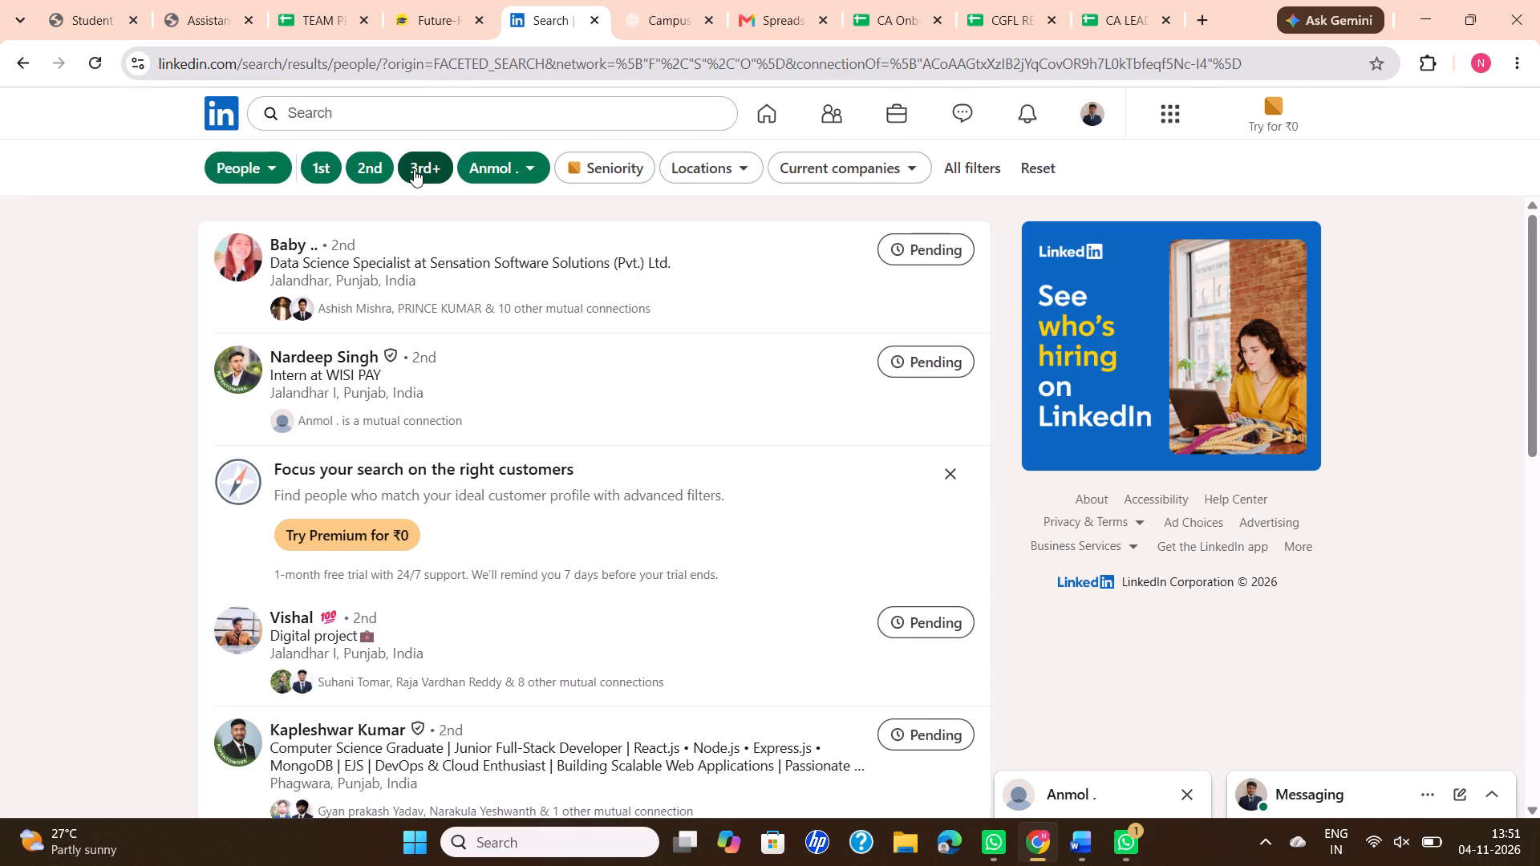
# On page 7 of the results, send invitations without a note to the Lovely Professional University student in Jalandhar and the AI/ML student in Chandigarh.
pyautogui.scroll(-4, 557, 483)
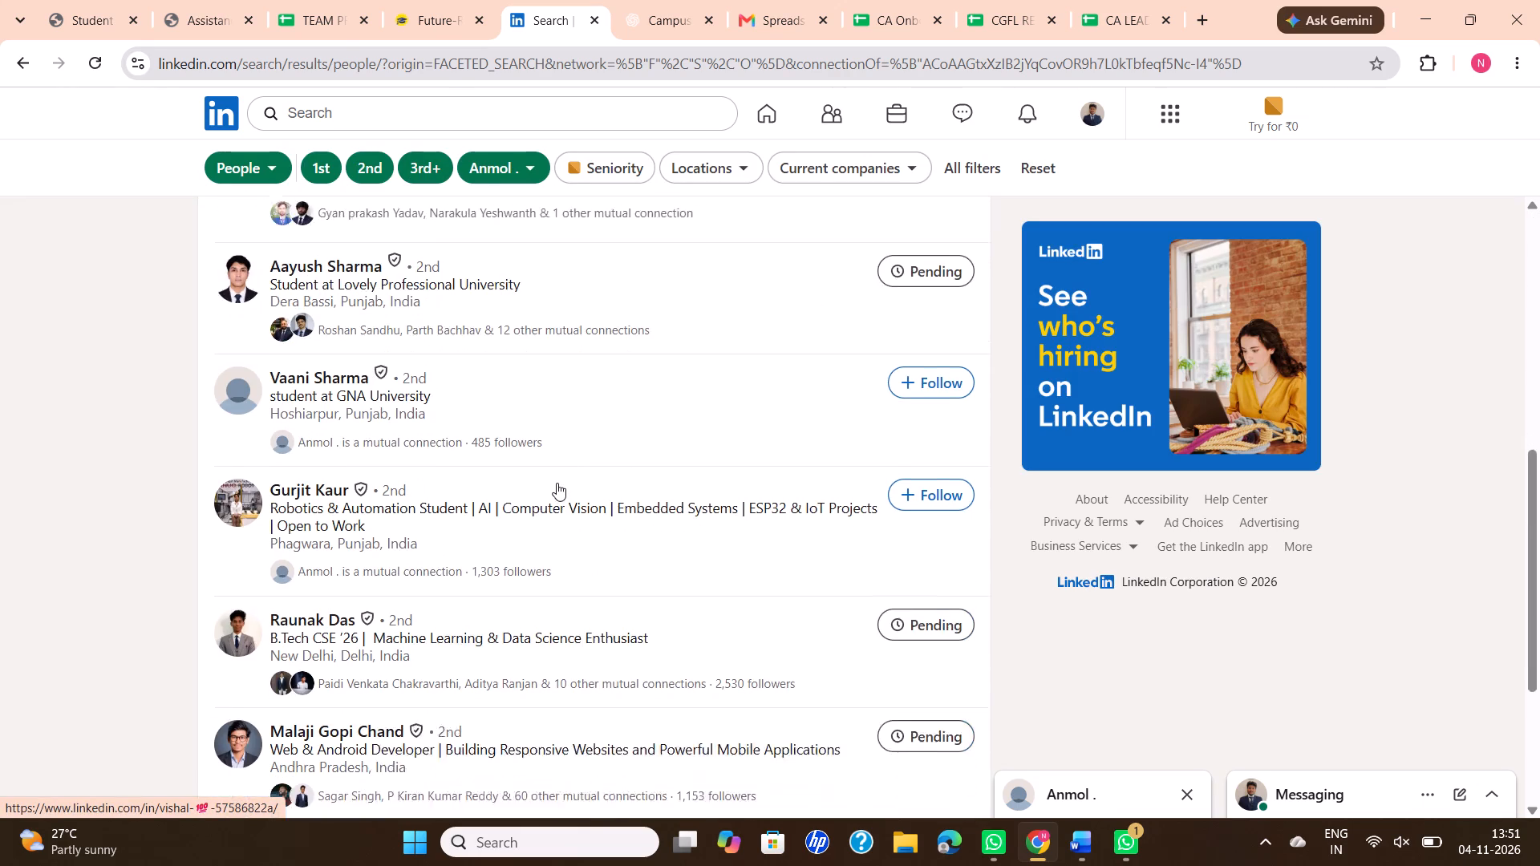
pyautogui.scroll(-2, 557, 483)
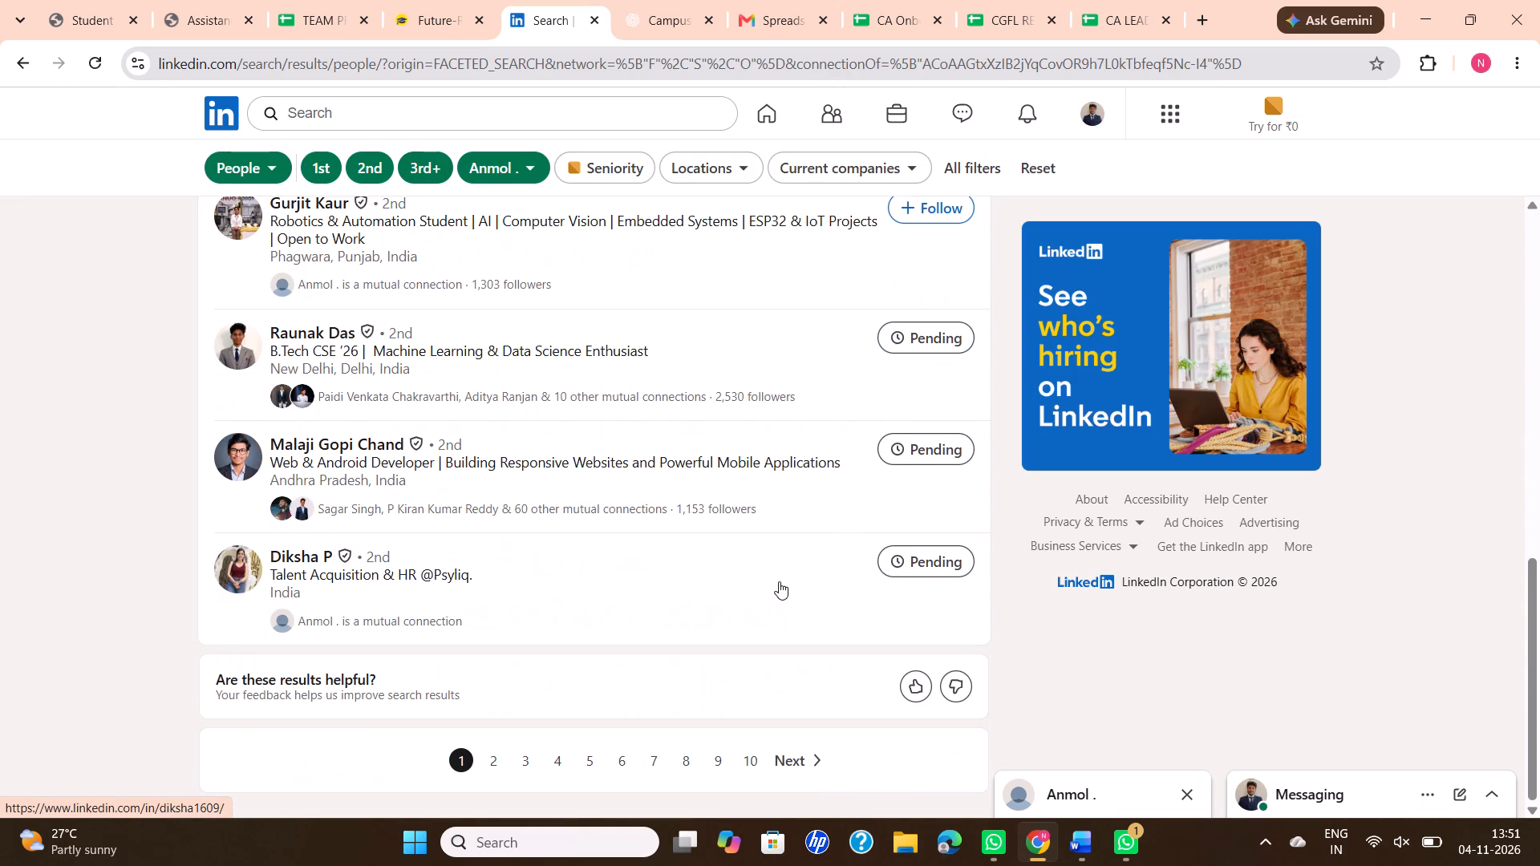
pyautogui.click(657, 756)
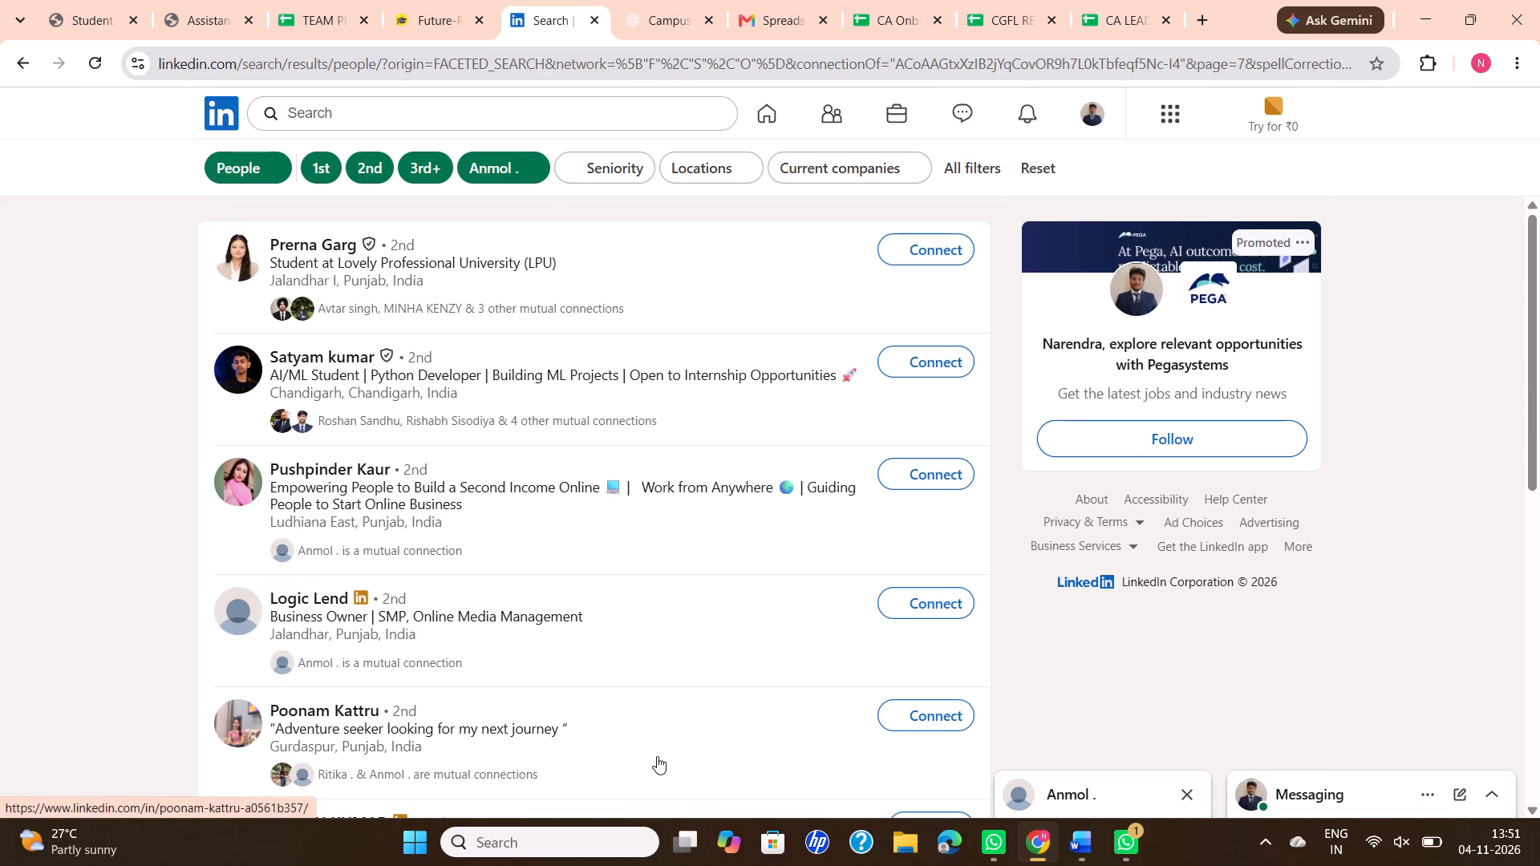
pyautogui.click(920, 252)
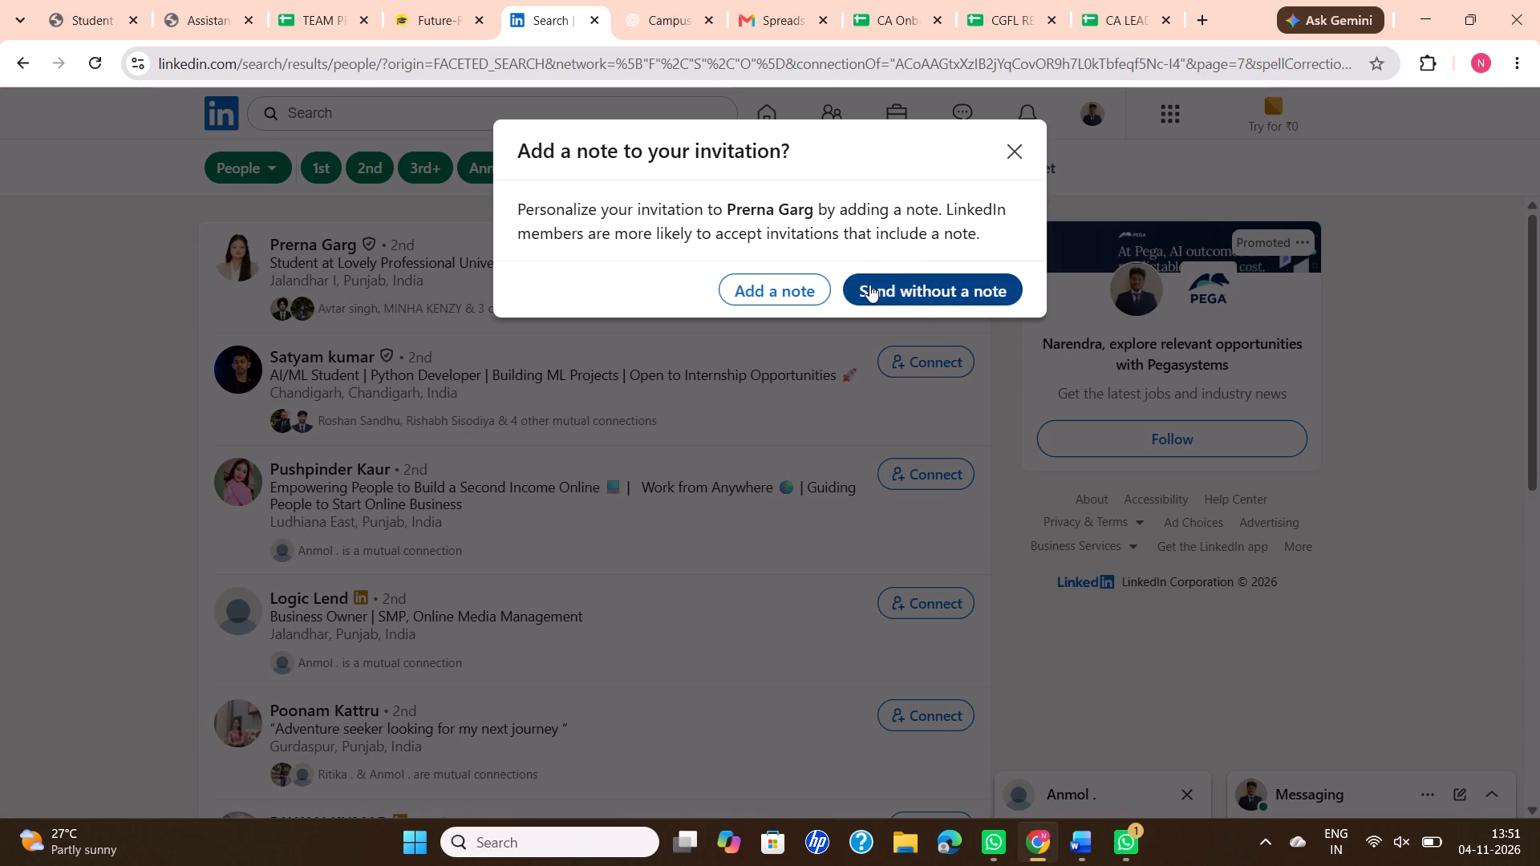
pyautogui.click(894, 287)
pyautogui.click(922, 354)
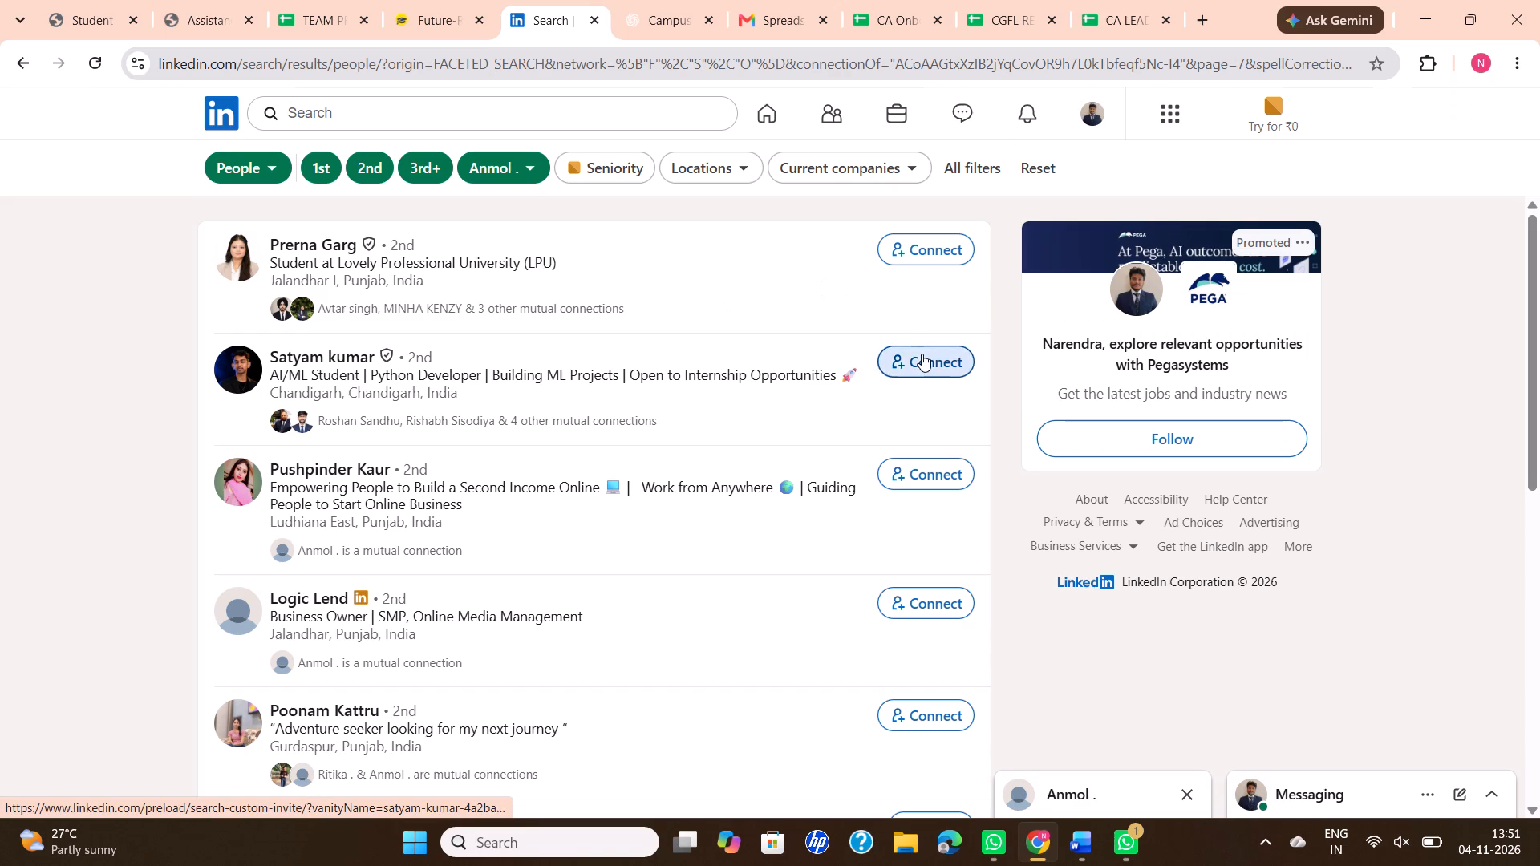
pyautogui.click(938, 320)
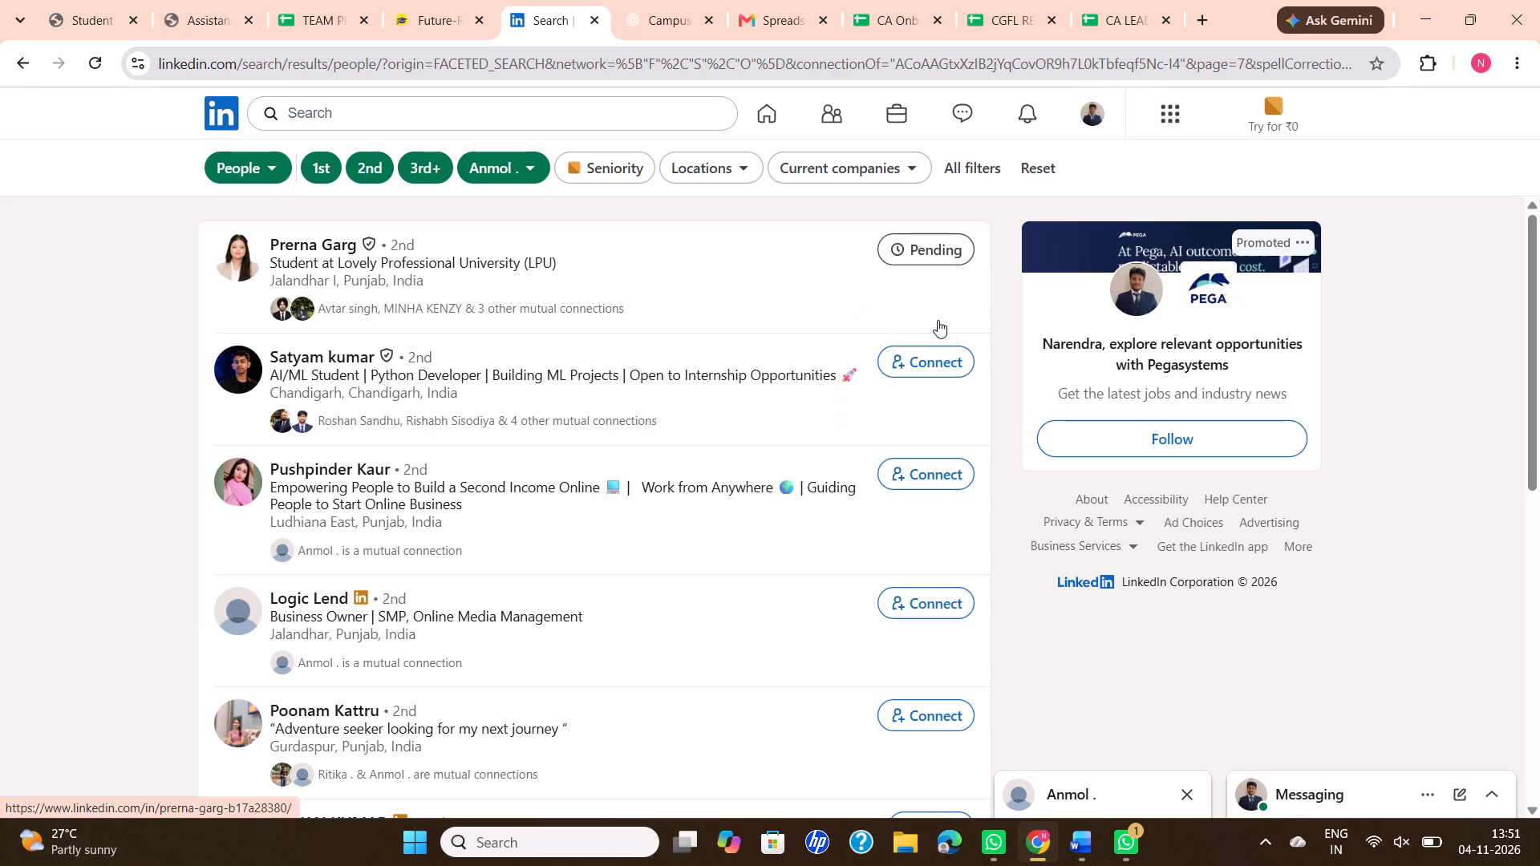
# Send invitations without a note to the second-income online business guide in Ludhiana East and the "Adventure seeker" member in Gurdaspur.
pyautogui.click(922, 459)
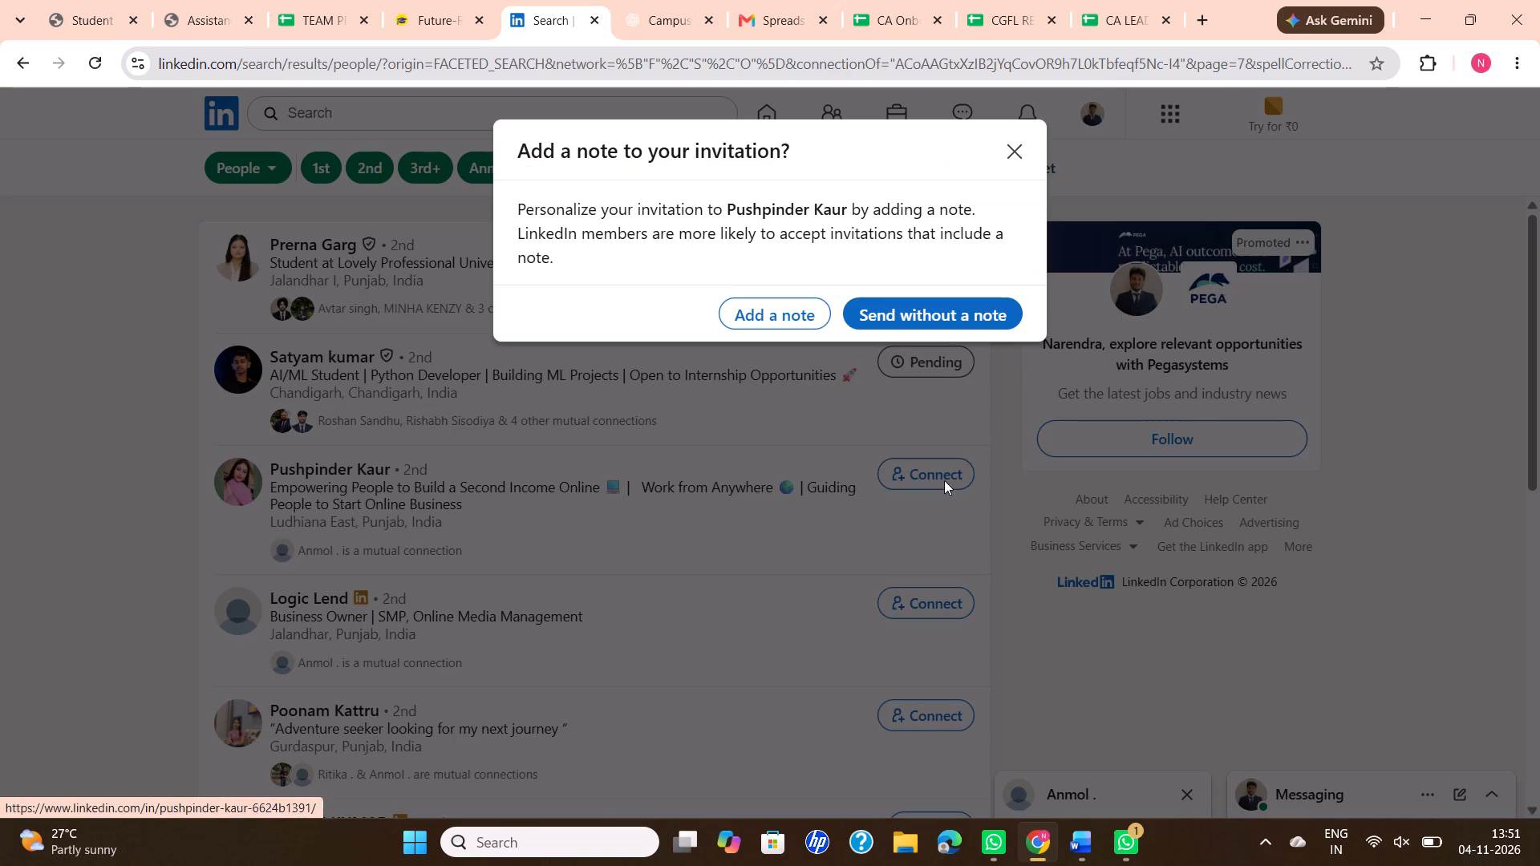
pyautogui.click(934, 322)
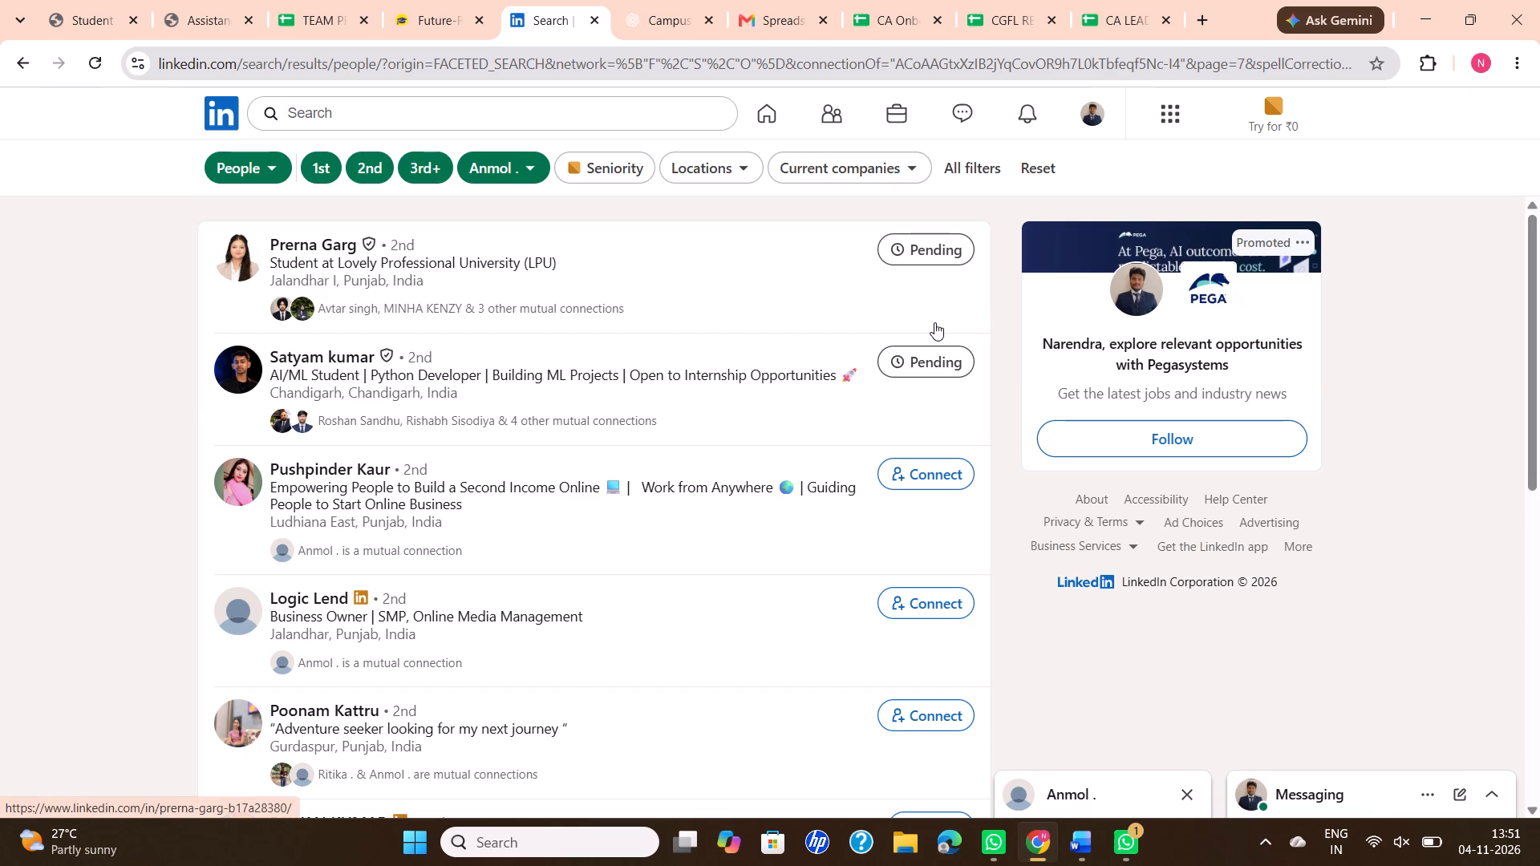
pyautogui.scroll(-1, 875, 414)
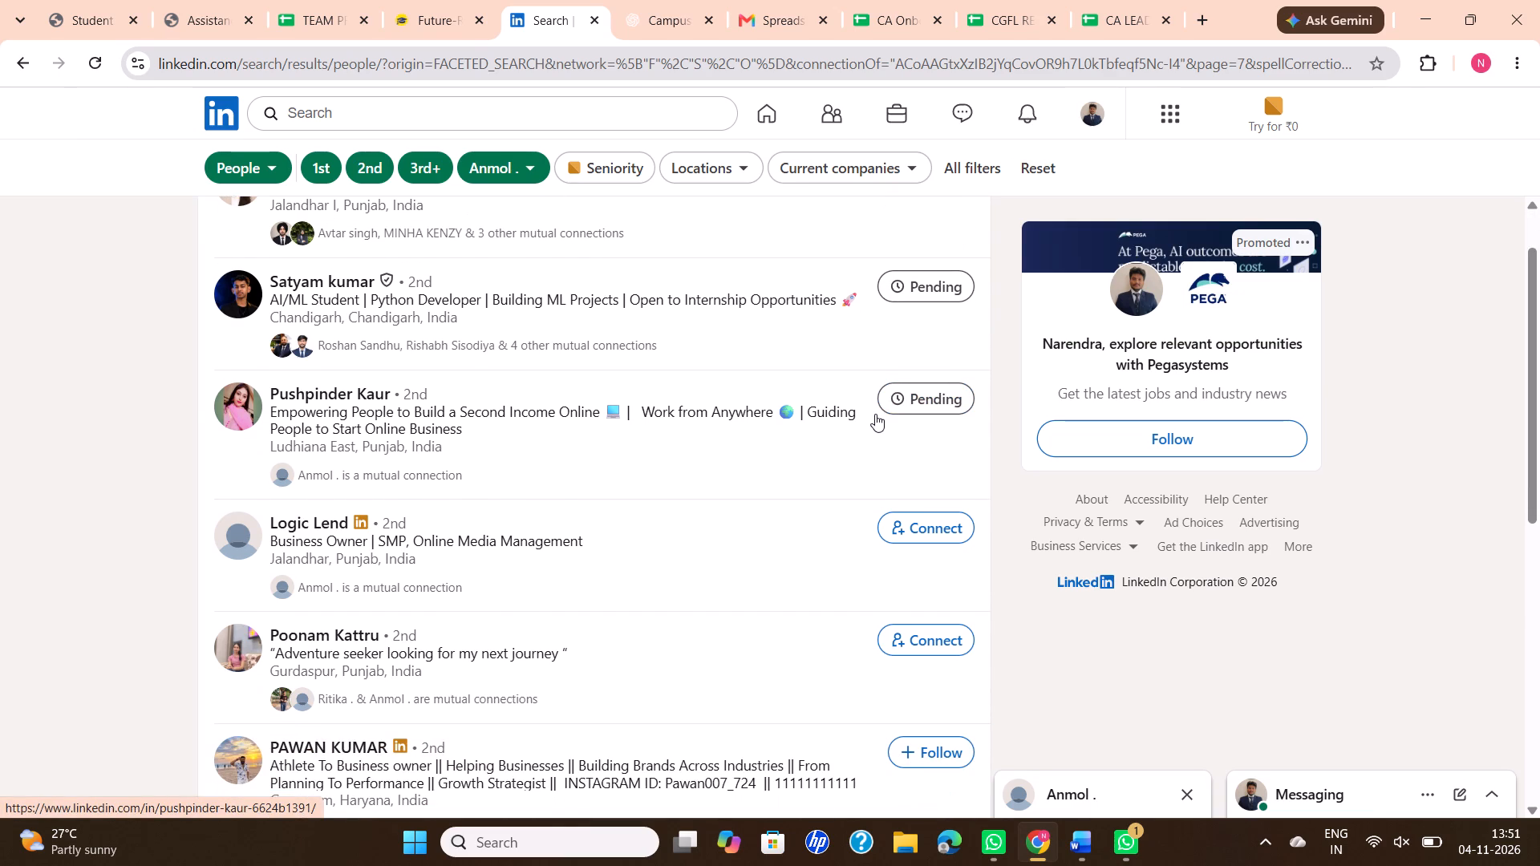
pyautogui.click(901, 650)
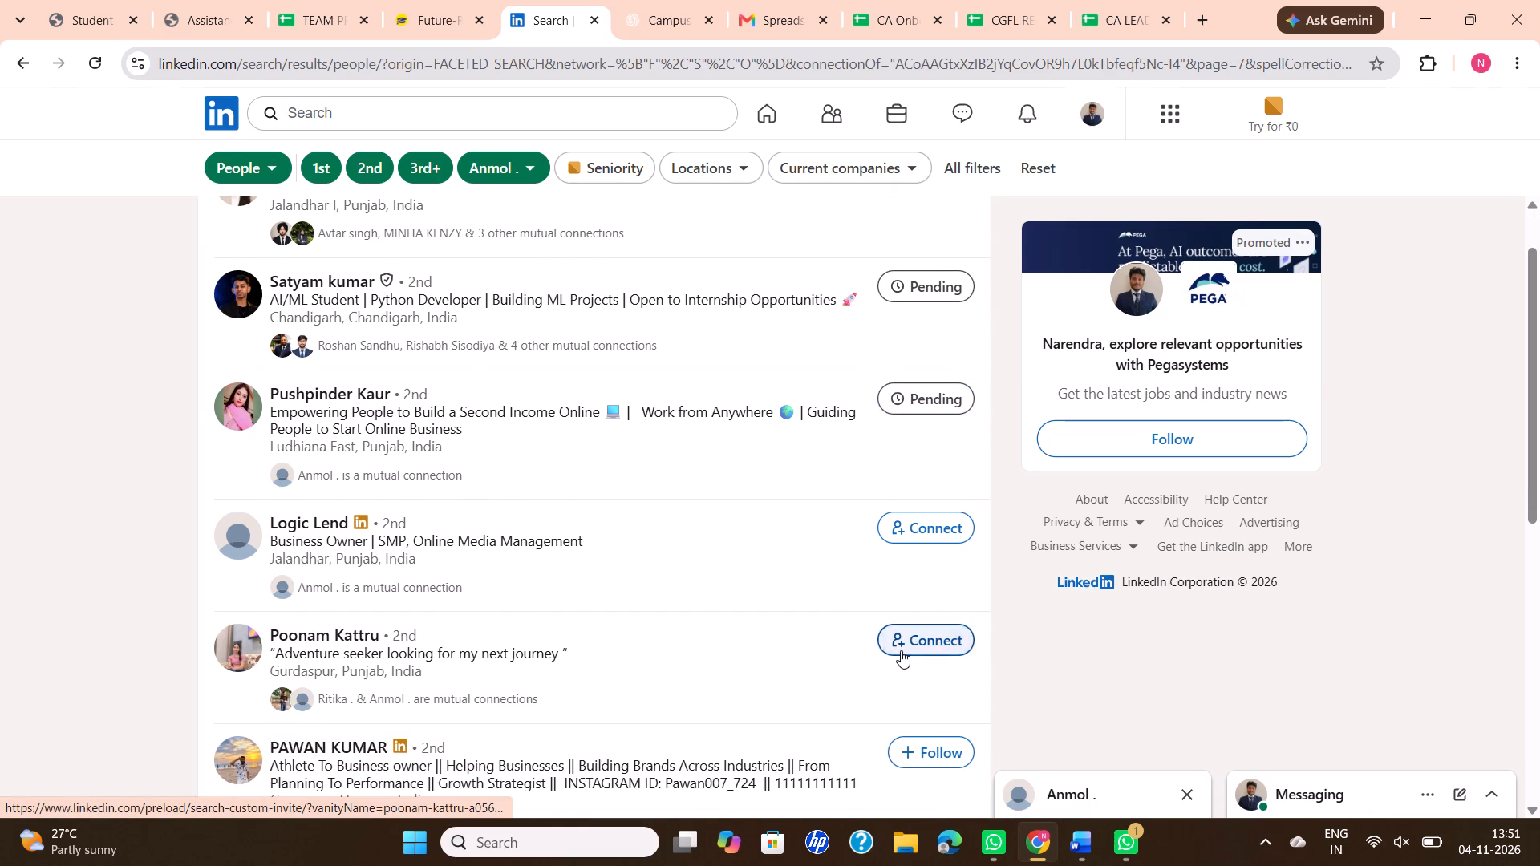
pyautogui.click(937, 321)
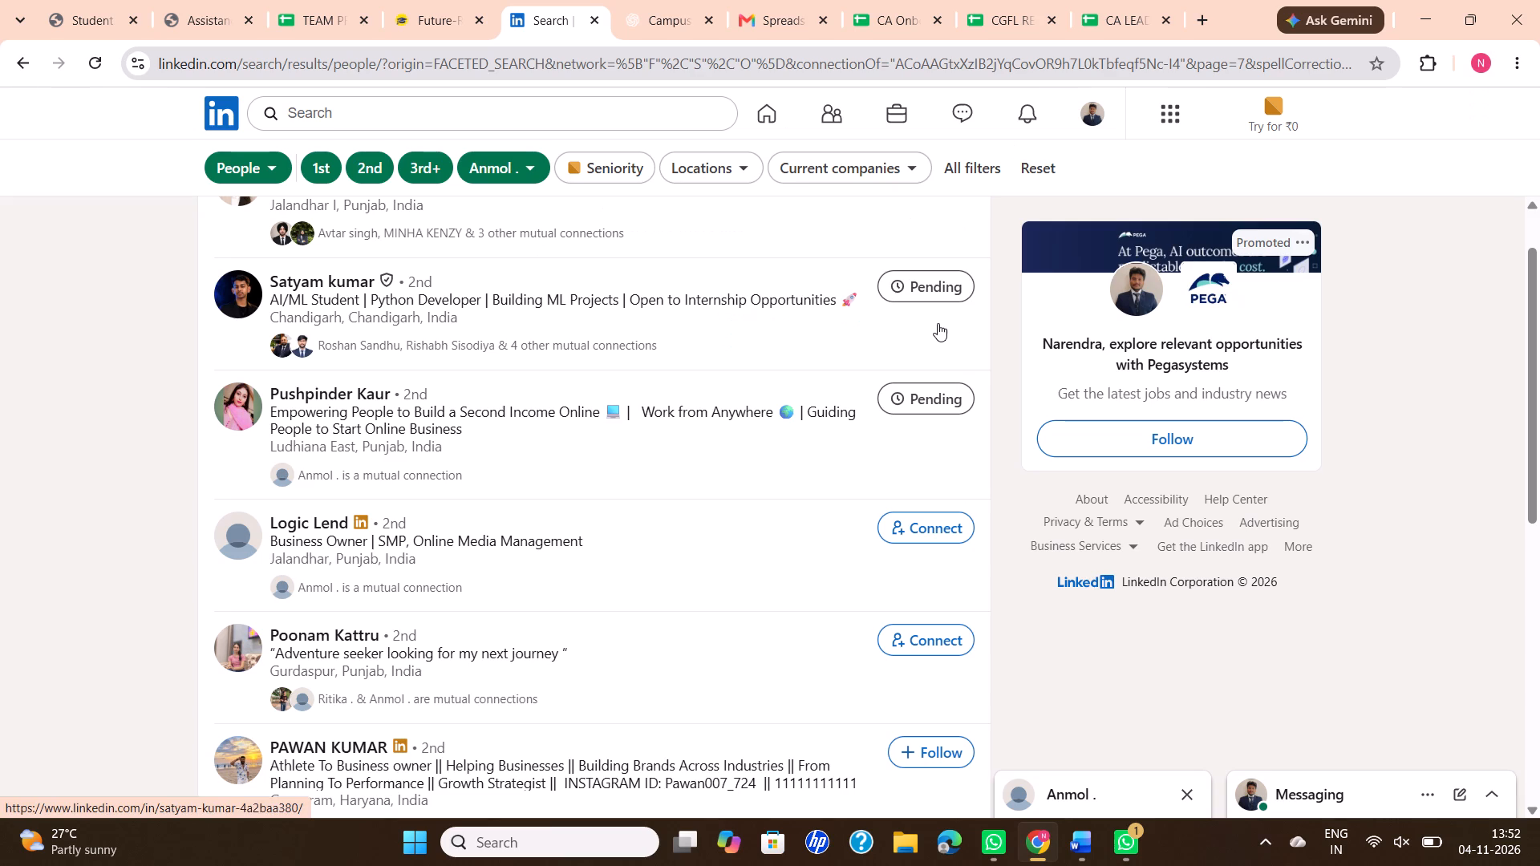
# Send an invitation without a note to Logic Lend, the online media management business owner in Jalandhar.
pyautogui.scroll(1, 1060, 353)
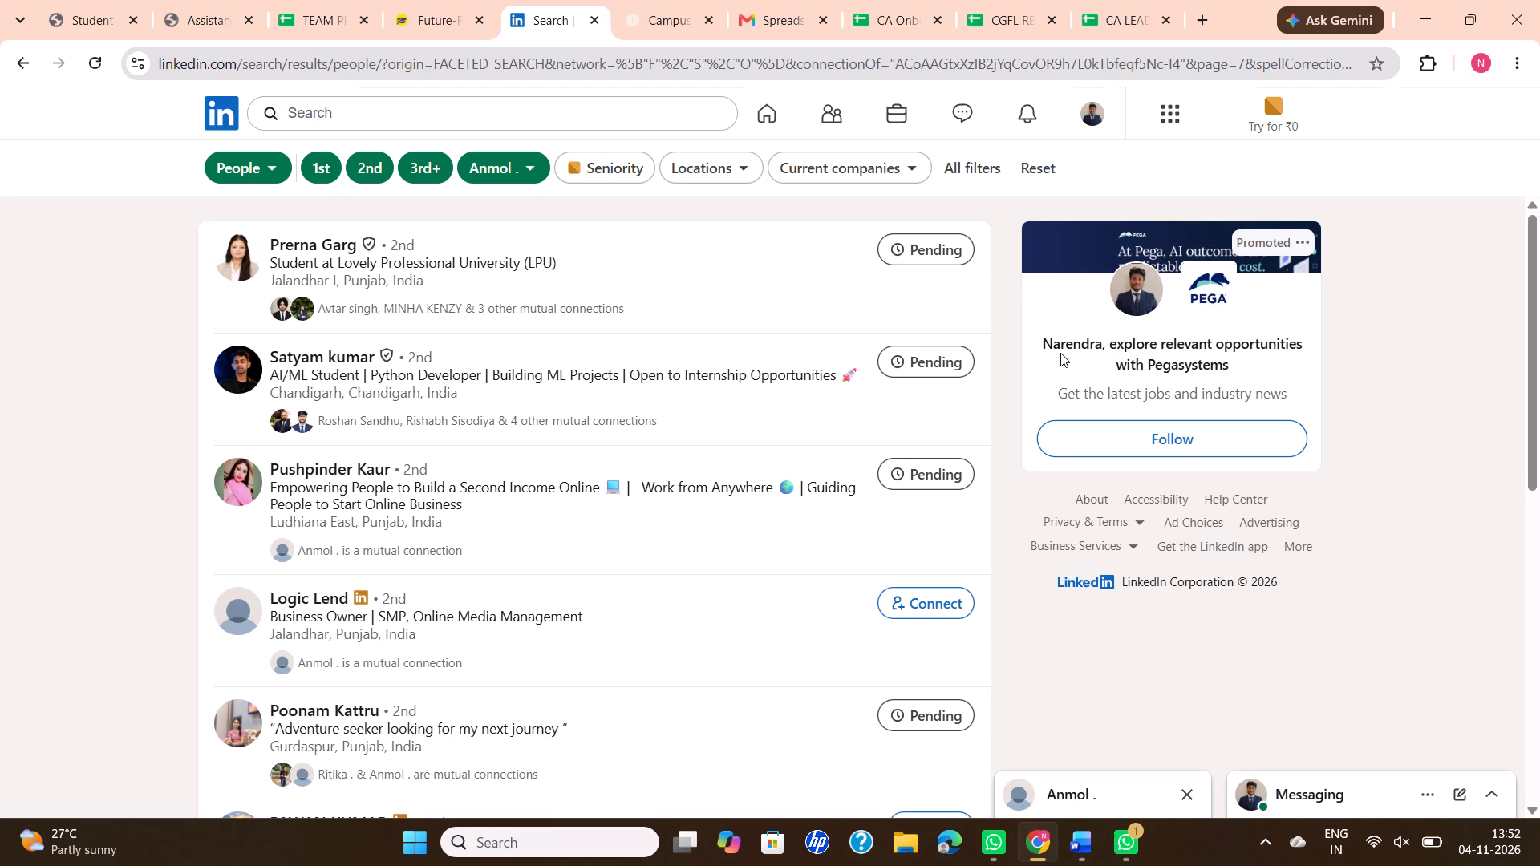
pyautogui.scroll(-1, 915, 558)
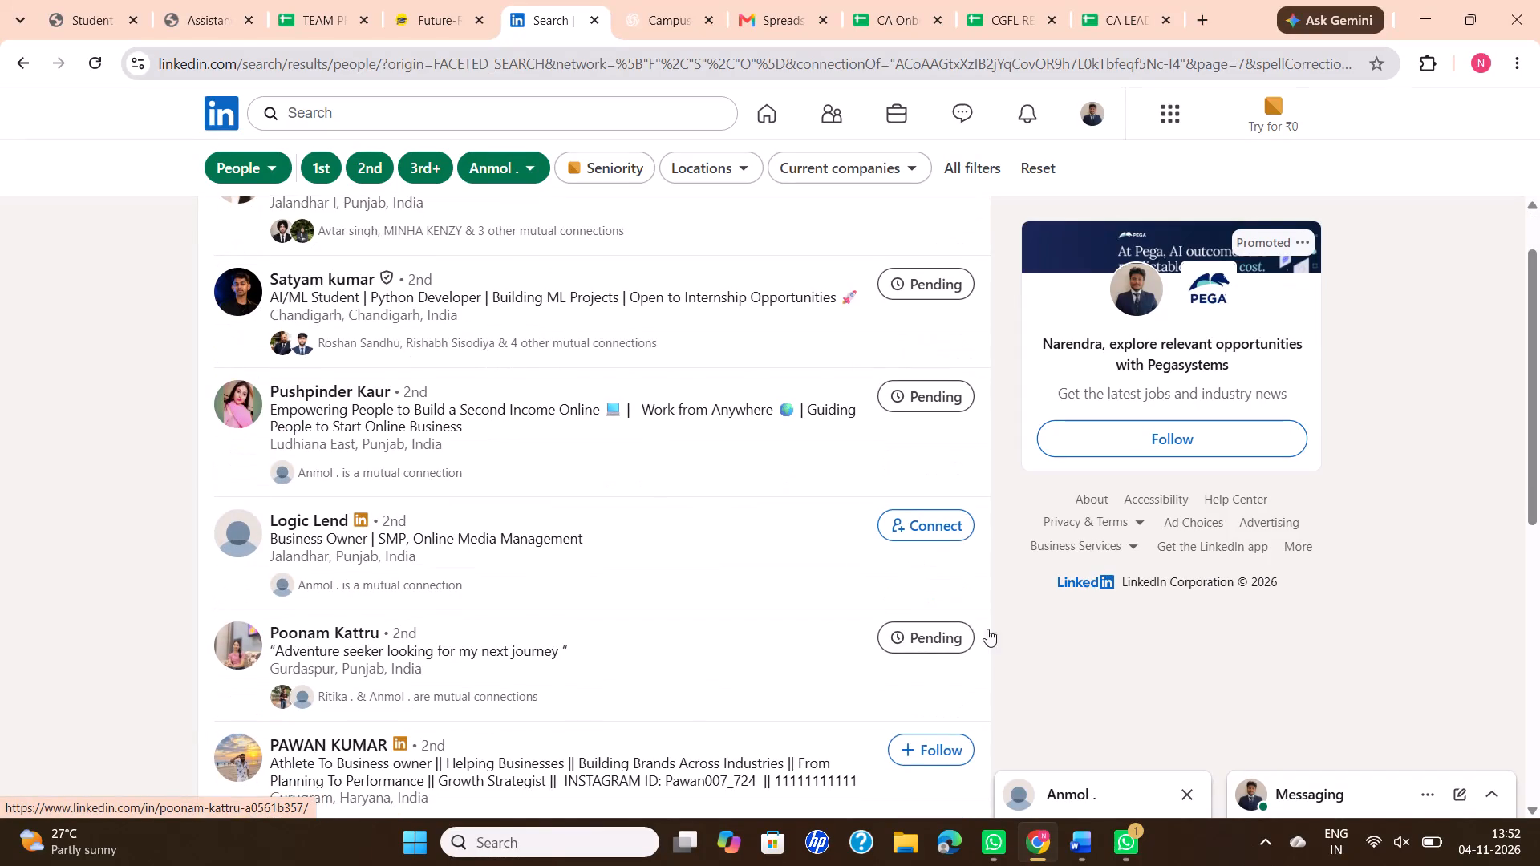
pyautogui.scroll(-1, 823, 623)
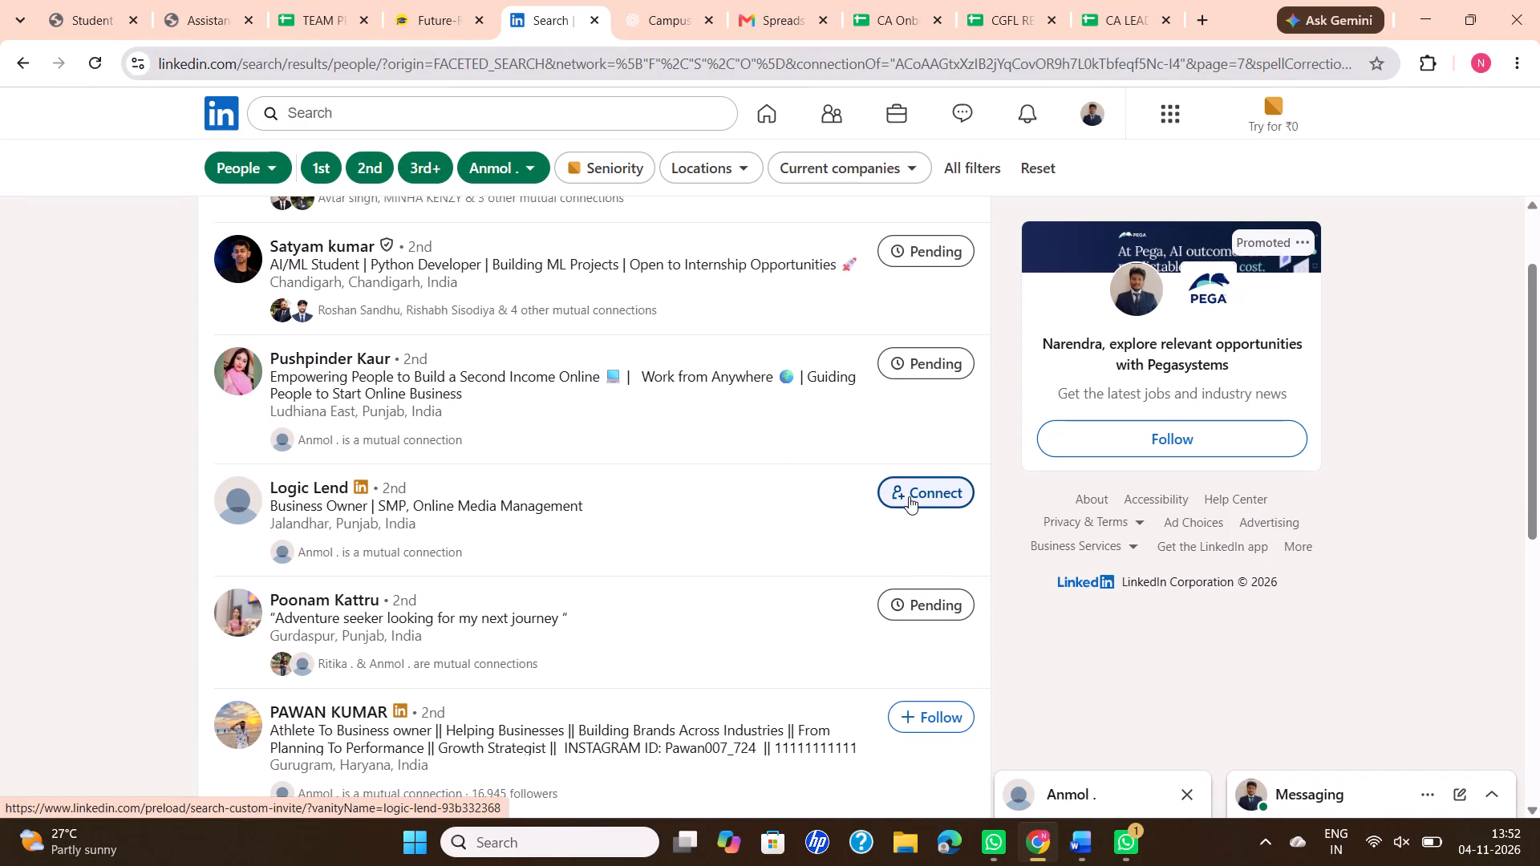
pyautogui.click(909, 496)
pyautogui.click(940, 290)
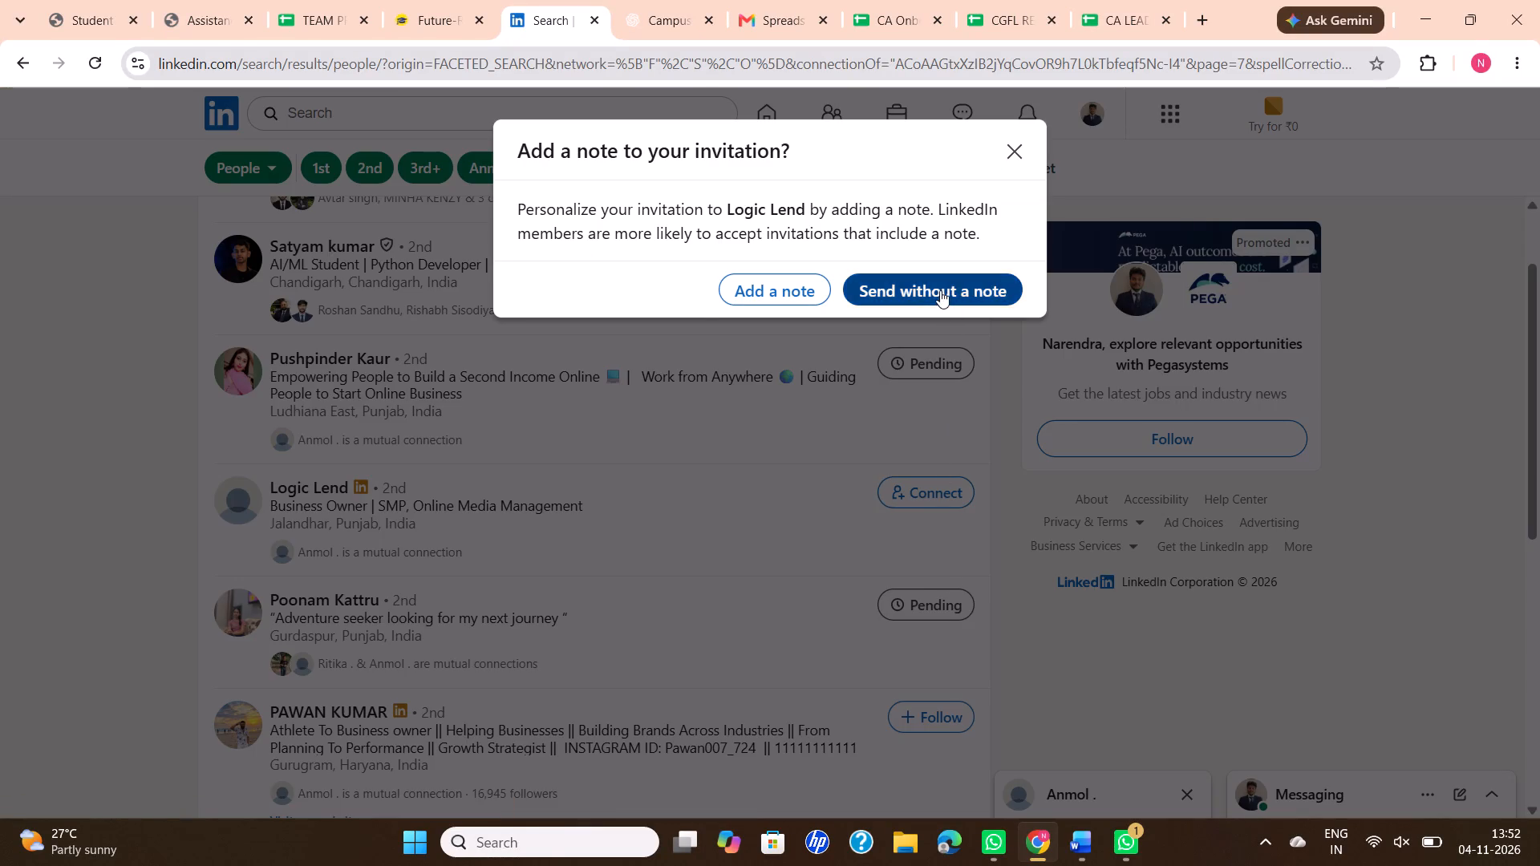
# Clear the connections-of filter from the people search and show the results for all connection degrees.
pyautogui.scroll(-2, 695, 575)
pyautogui.scroll(-2, 752, 646)
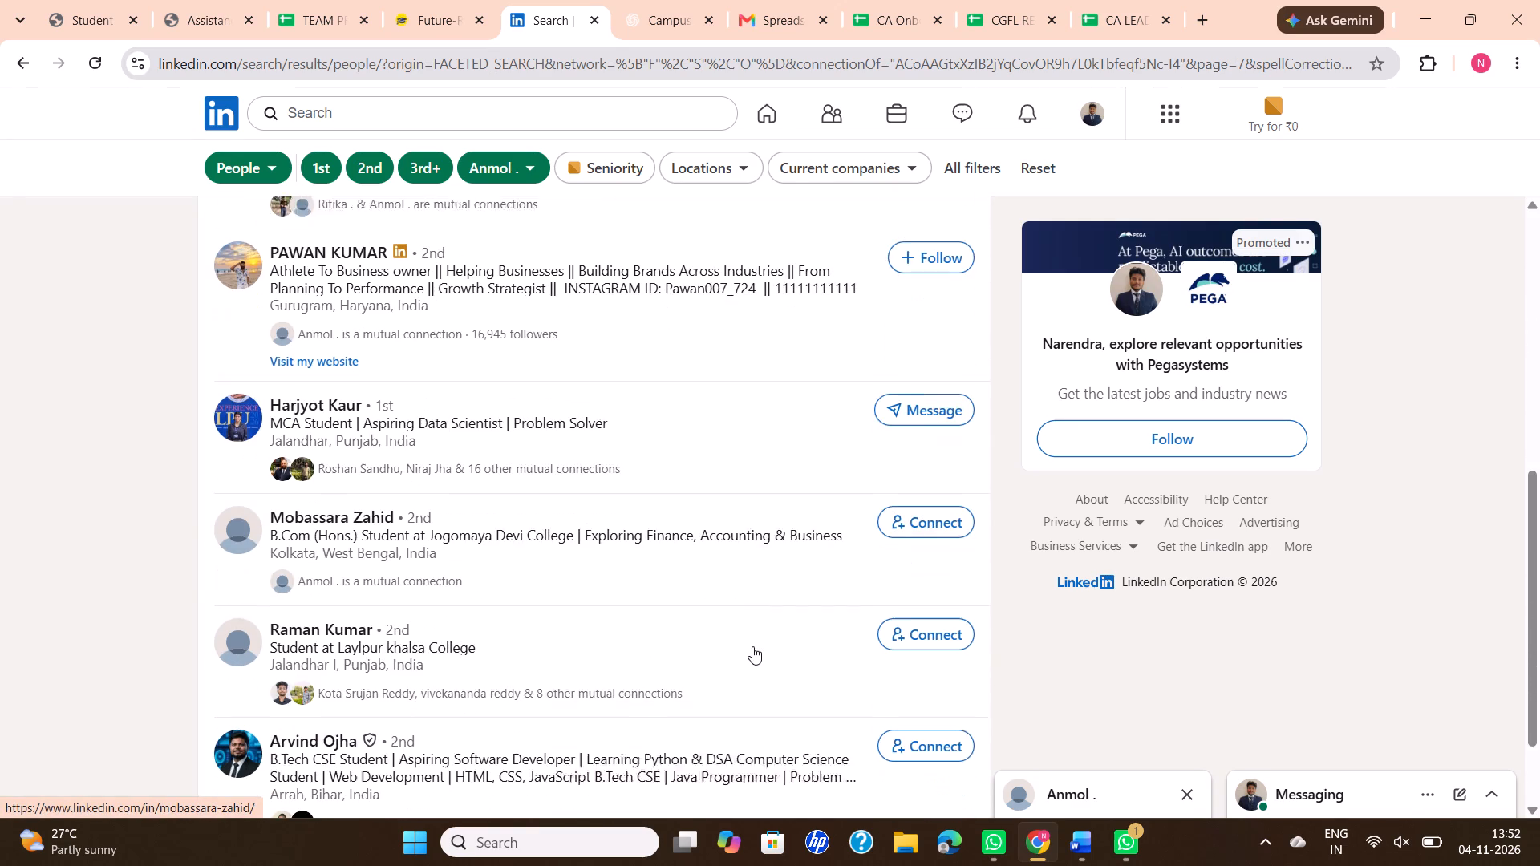
pyautogui.scroll(-1, 815, 628)
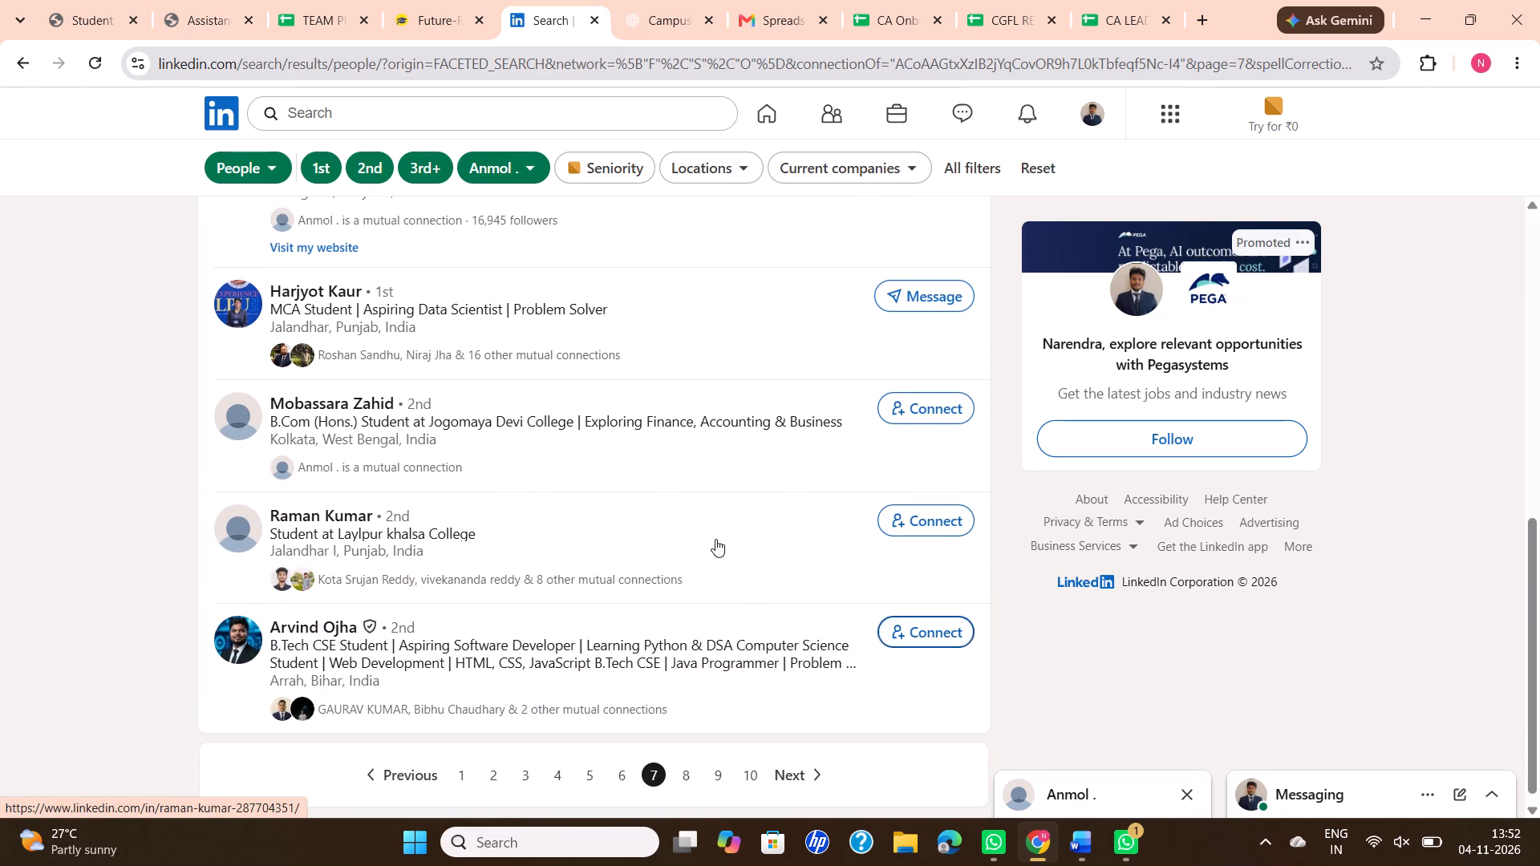
pyautogui.scroll(7, 695, 530)
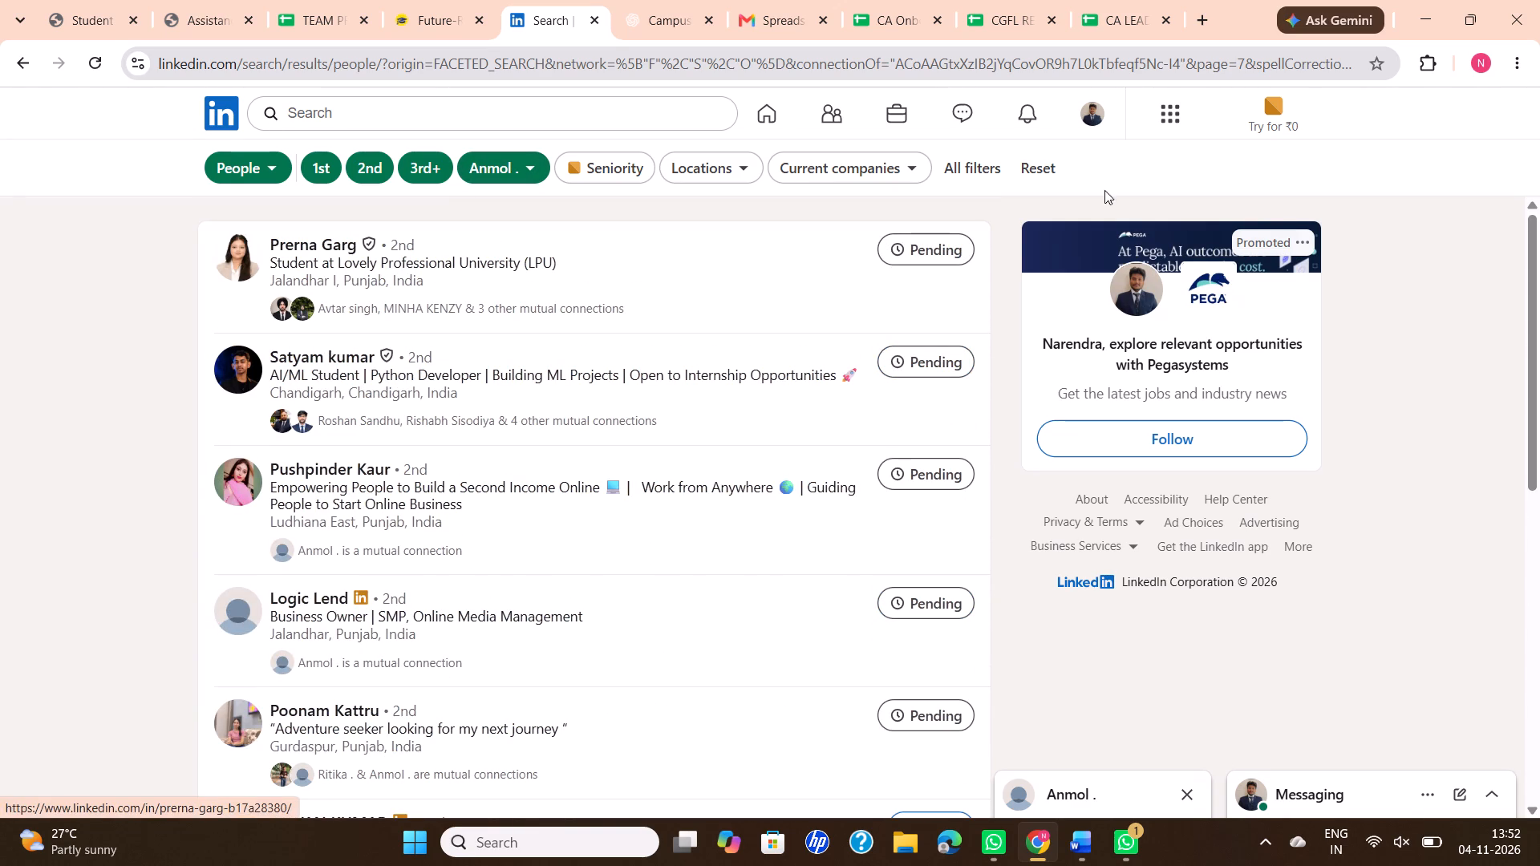
pyautogui.hscroll(6, 649, 281)
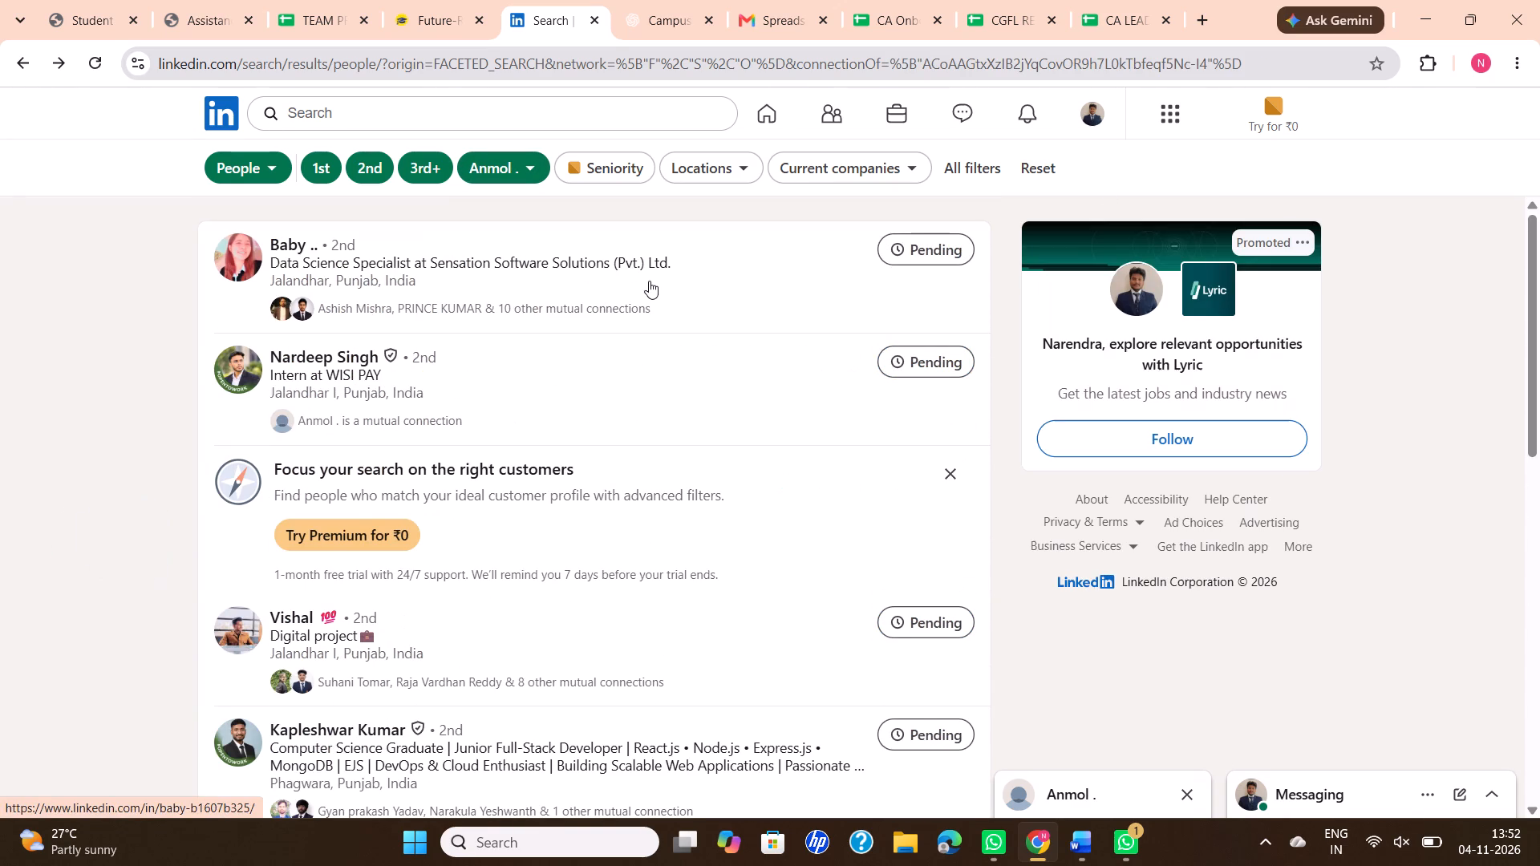
pyautogui.scroll(6, 649, 281)
pyautogui.click(533, 157)
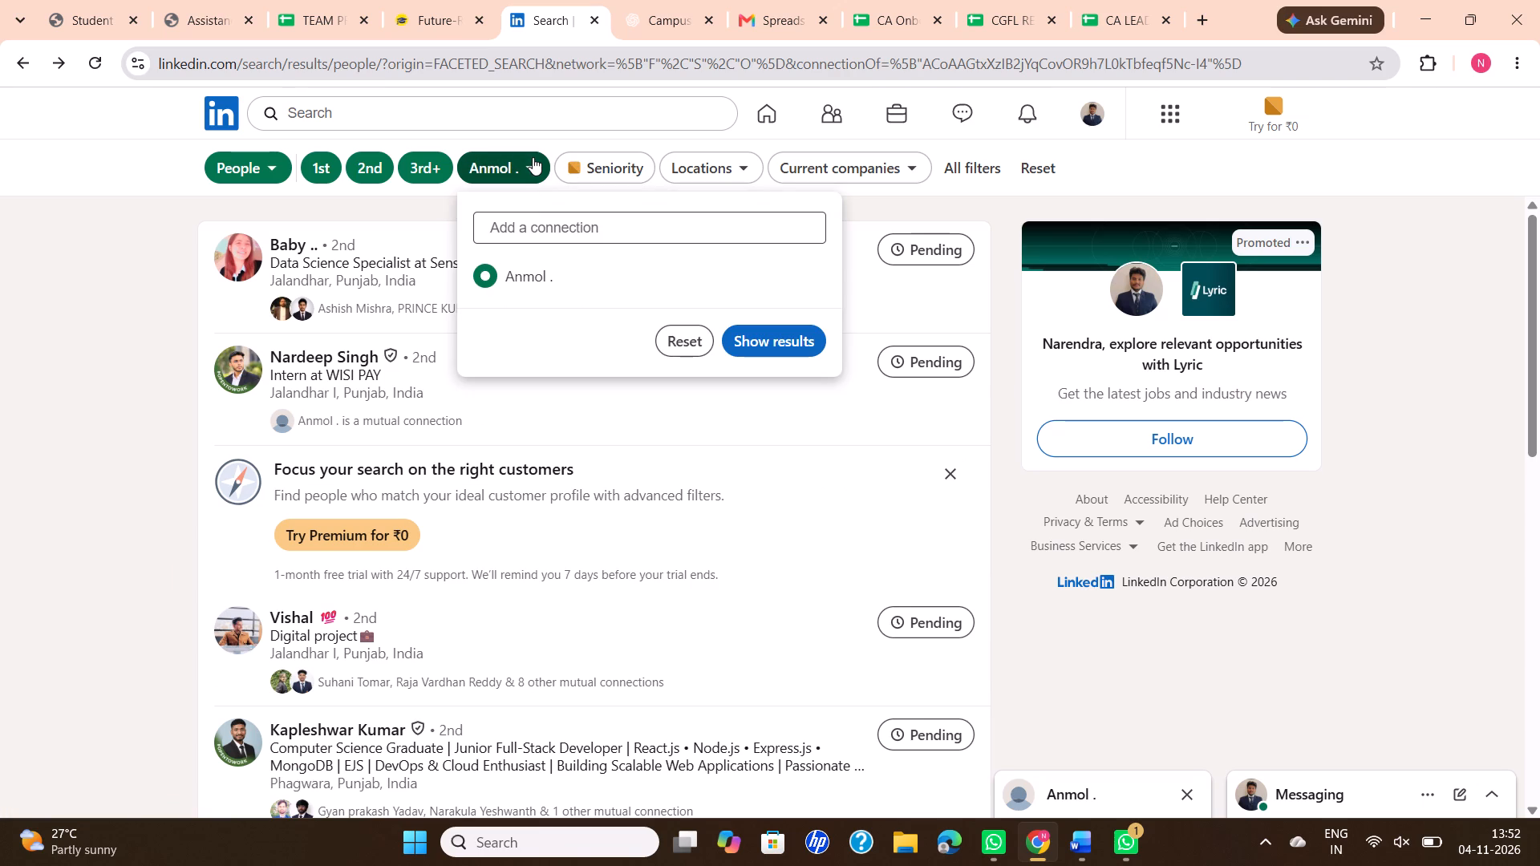
pyautogui.click(683, 336)
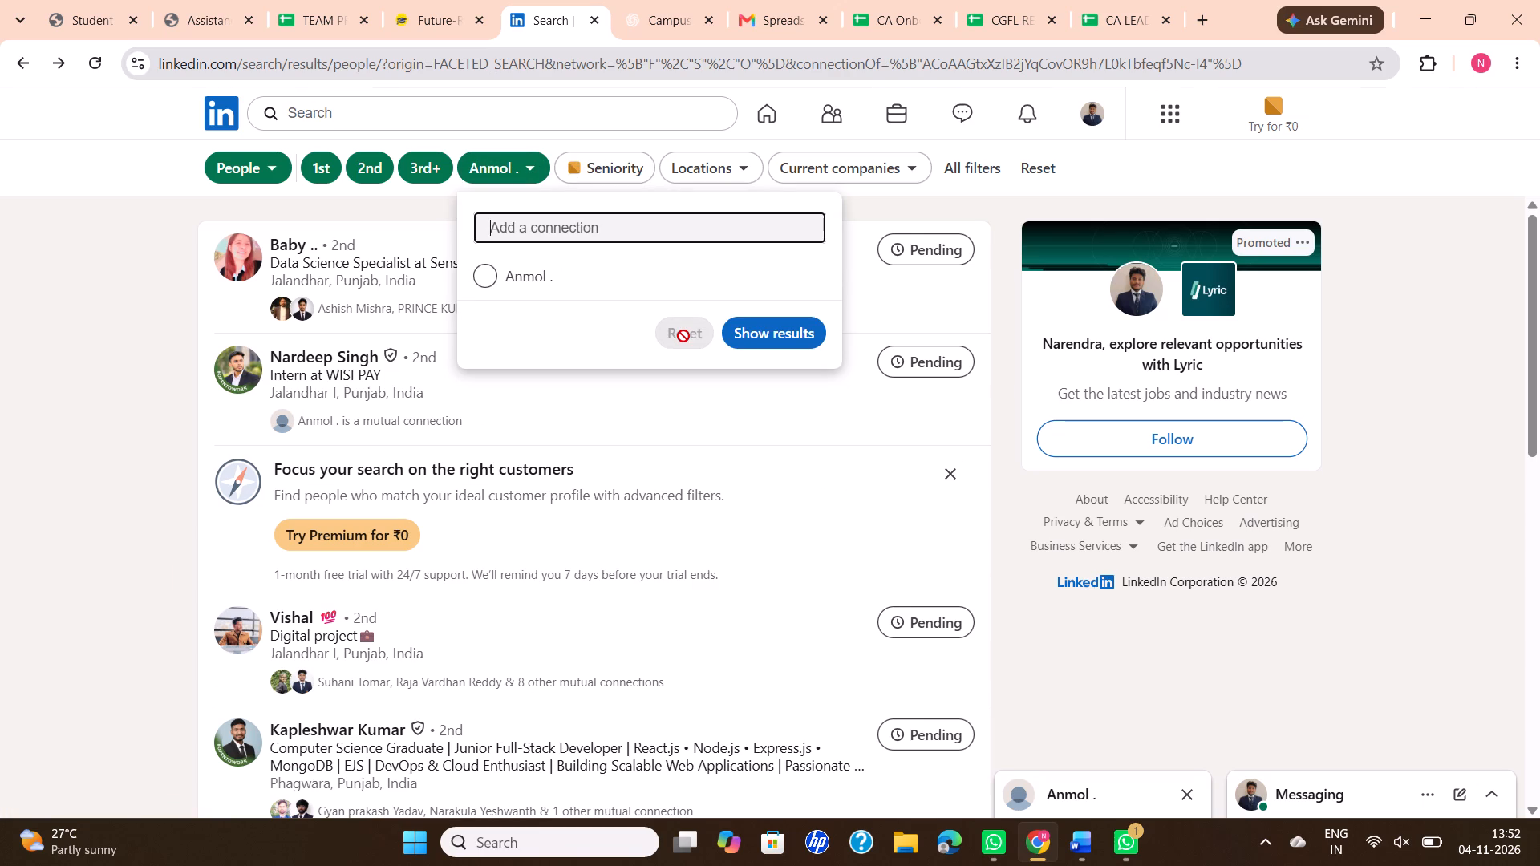
pyautogui.click(780, 314)
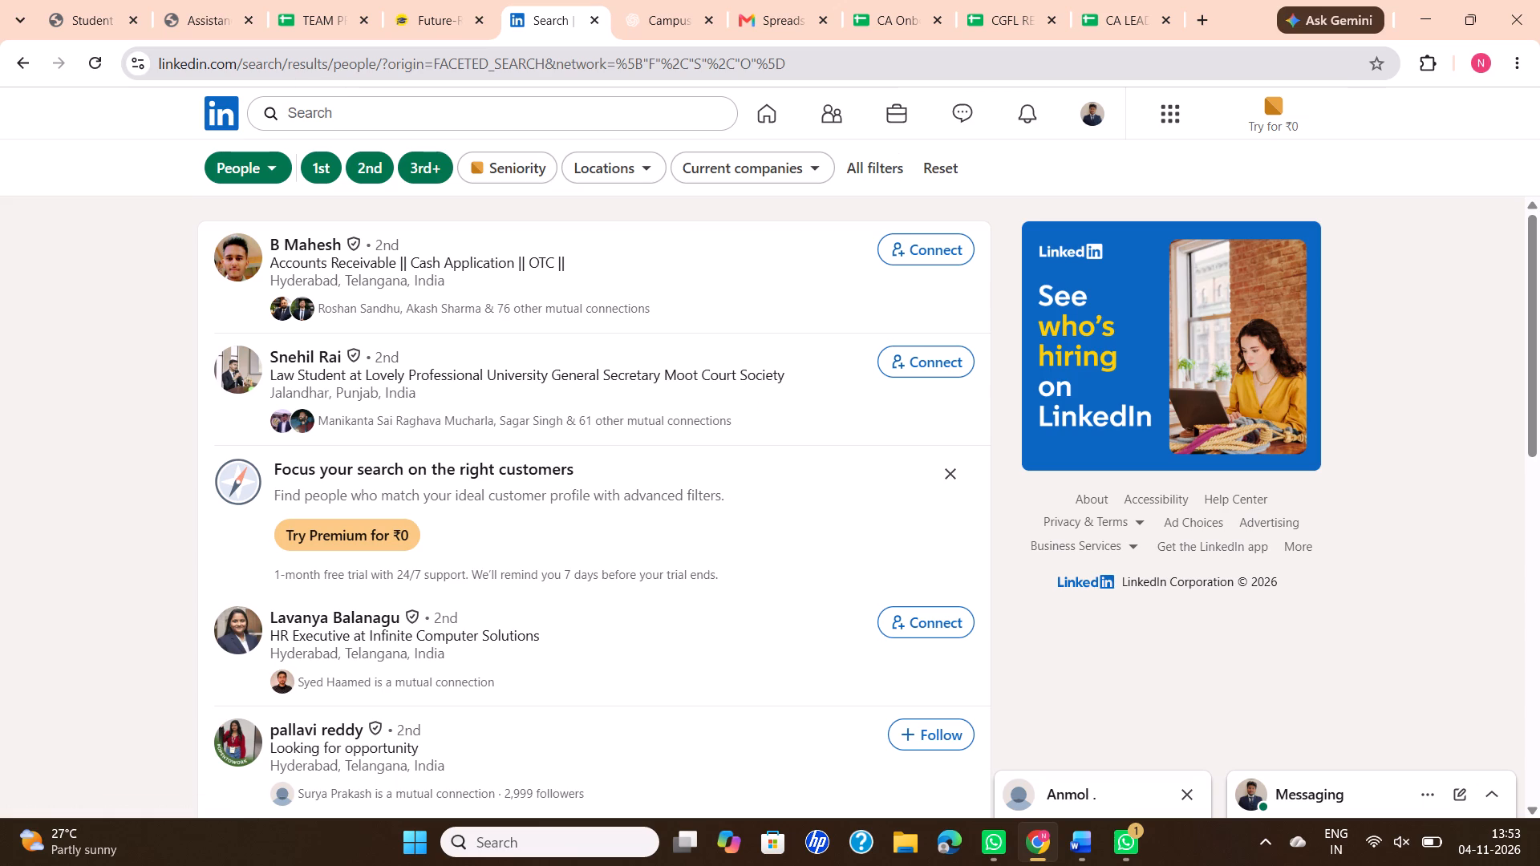
# Send an invitation without a note to the HR Executive at Infinite Computer Solutions in Hyderabad.
pyautogui.click(910, 619)
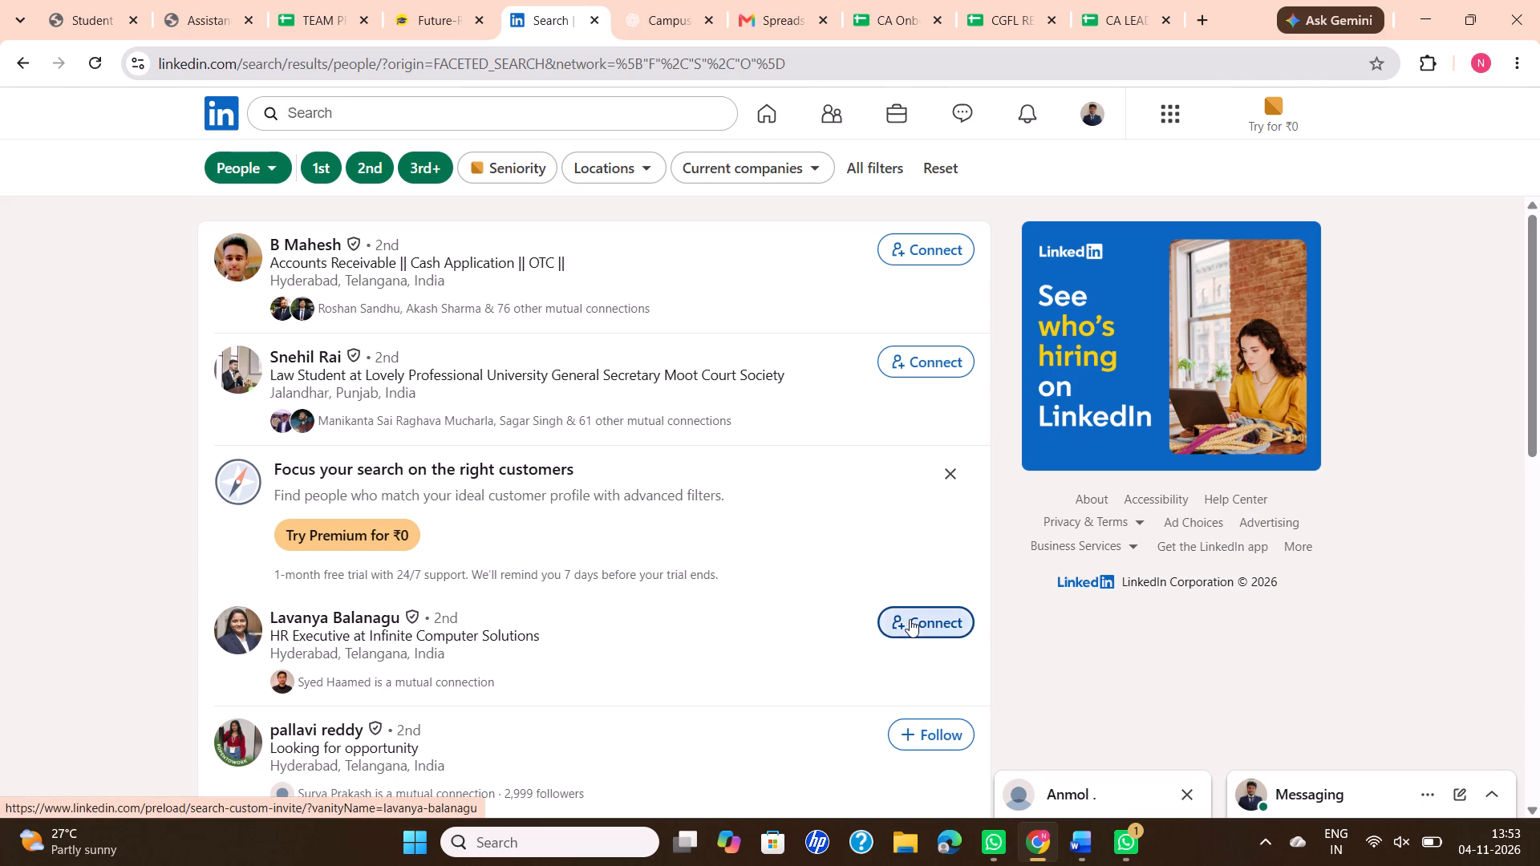
pyautogui.click(930, 314)
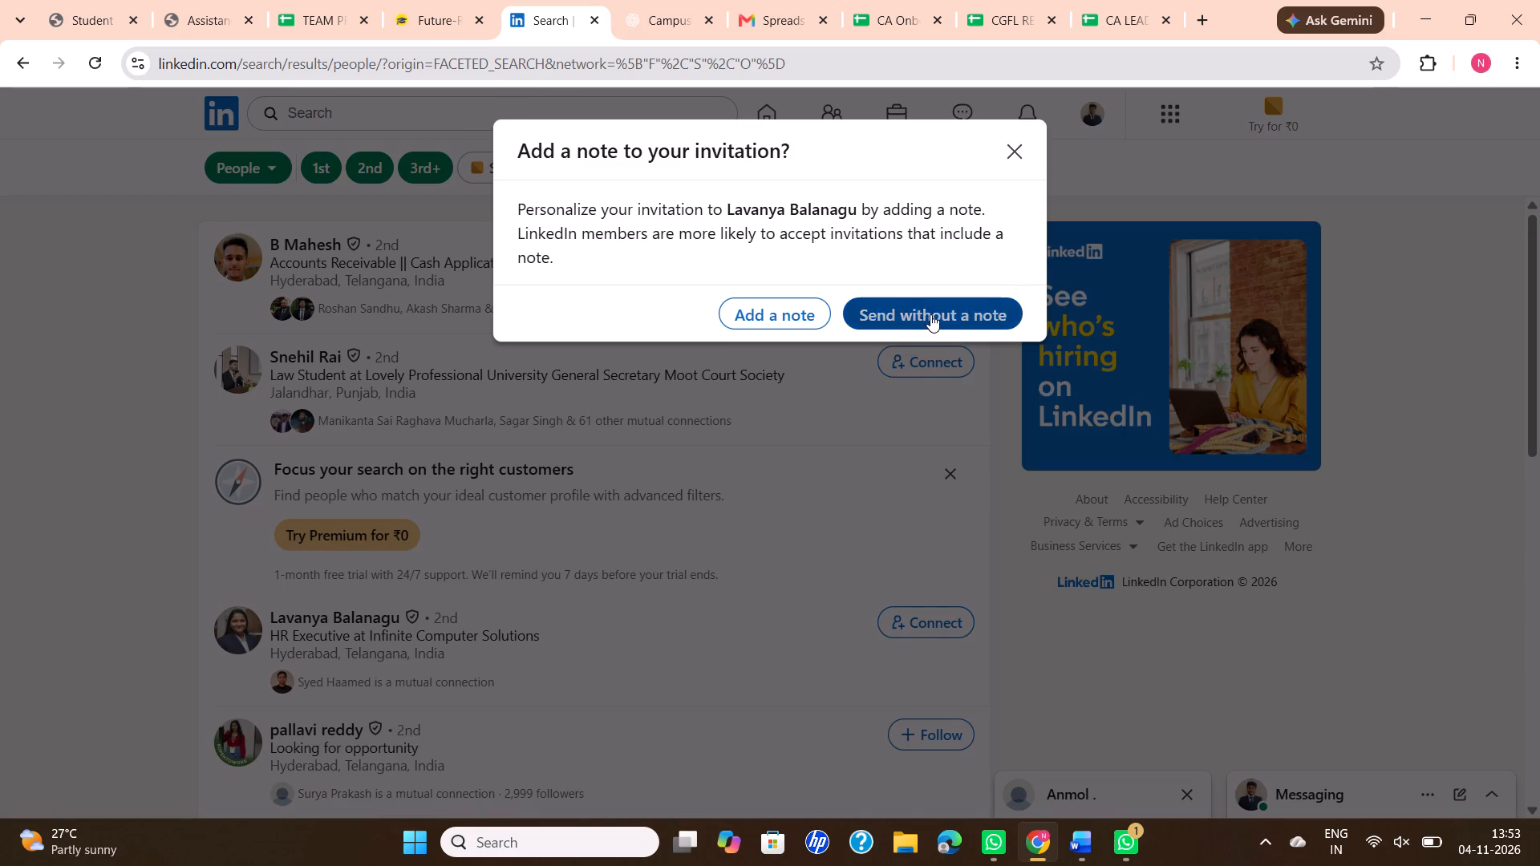
# Open the profile of the "Looking for opportunity" member in Hyderabad and send a connection invitation without a note.
pyautogui.scroll(-2, 695, 528)
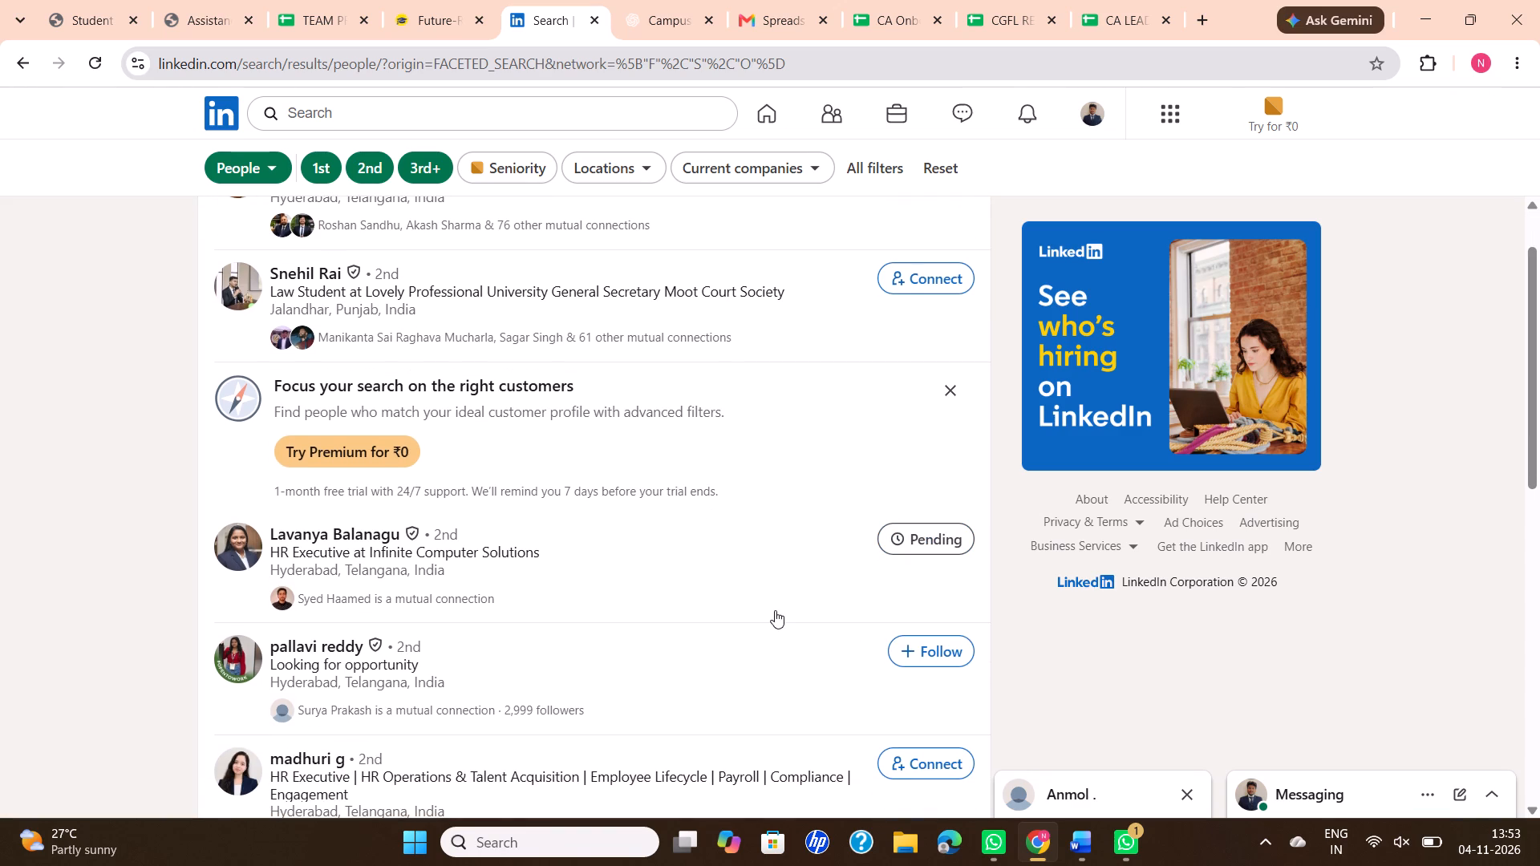
pyautogui.scroll(-1, 667, 644)
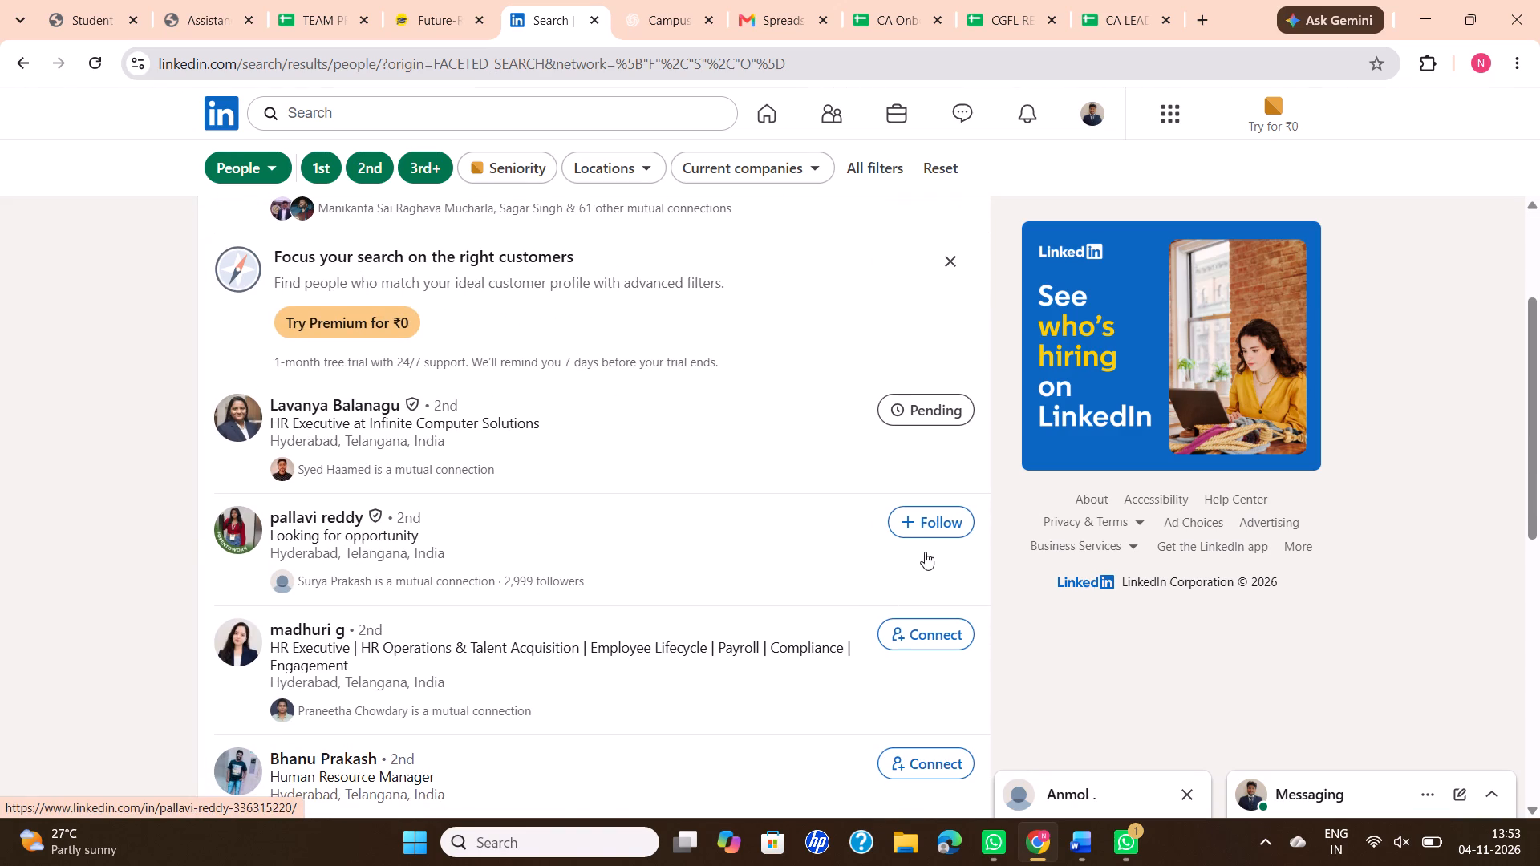
pyautogui.click(225, 514)
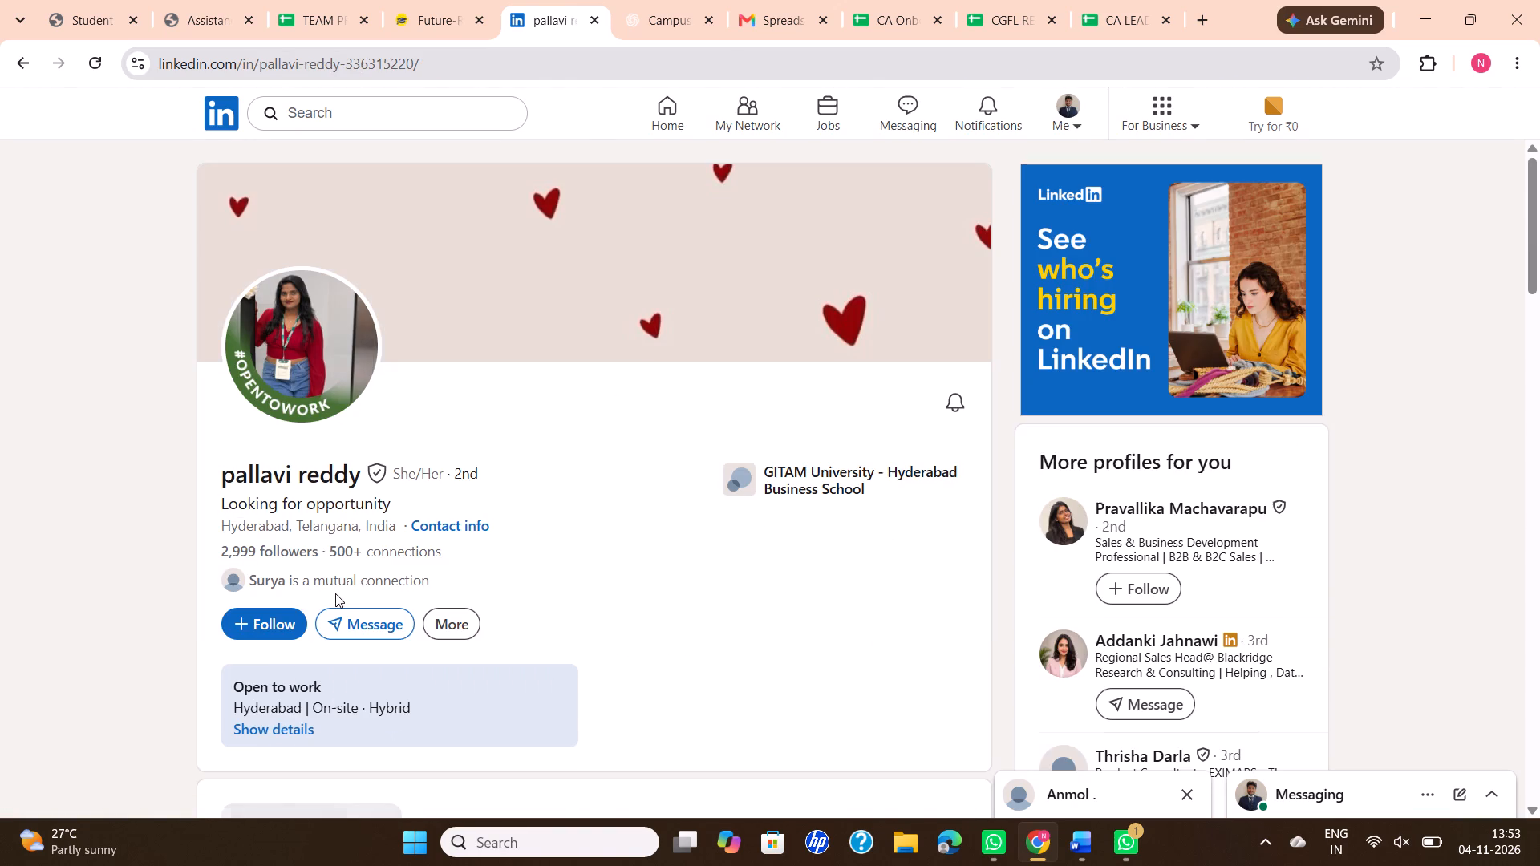
pyautogui.click(457, 618)
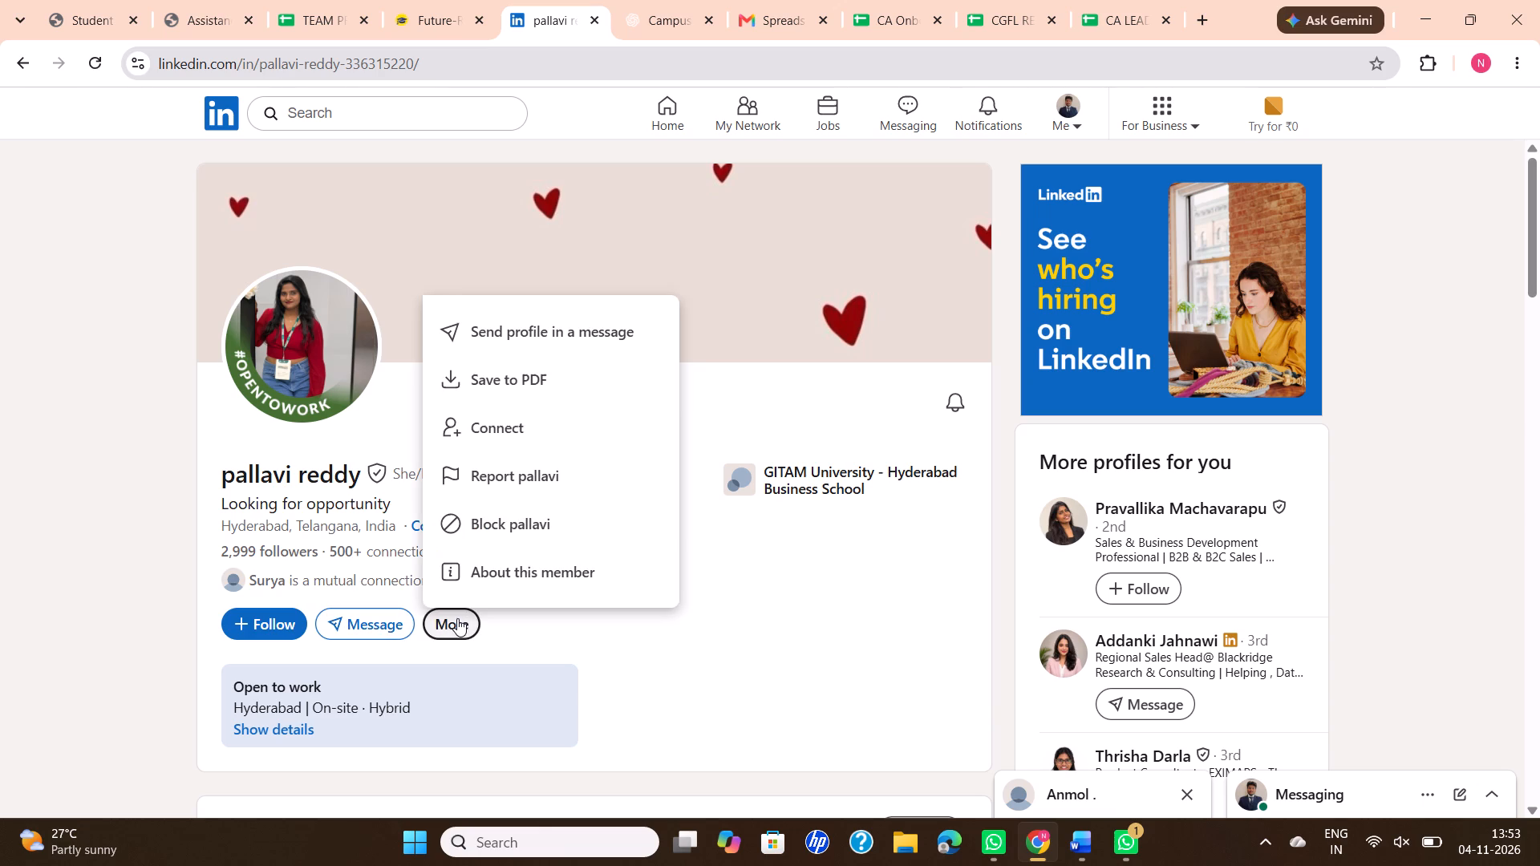
pyautogui.click(515, 427)
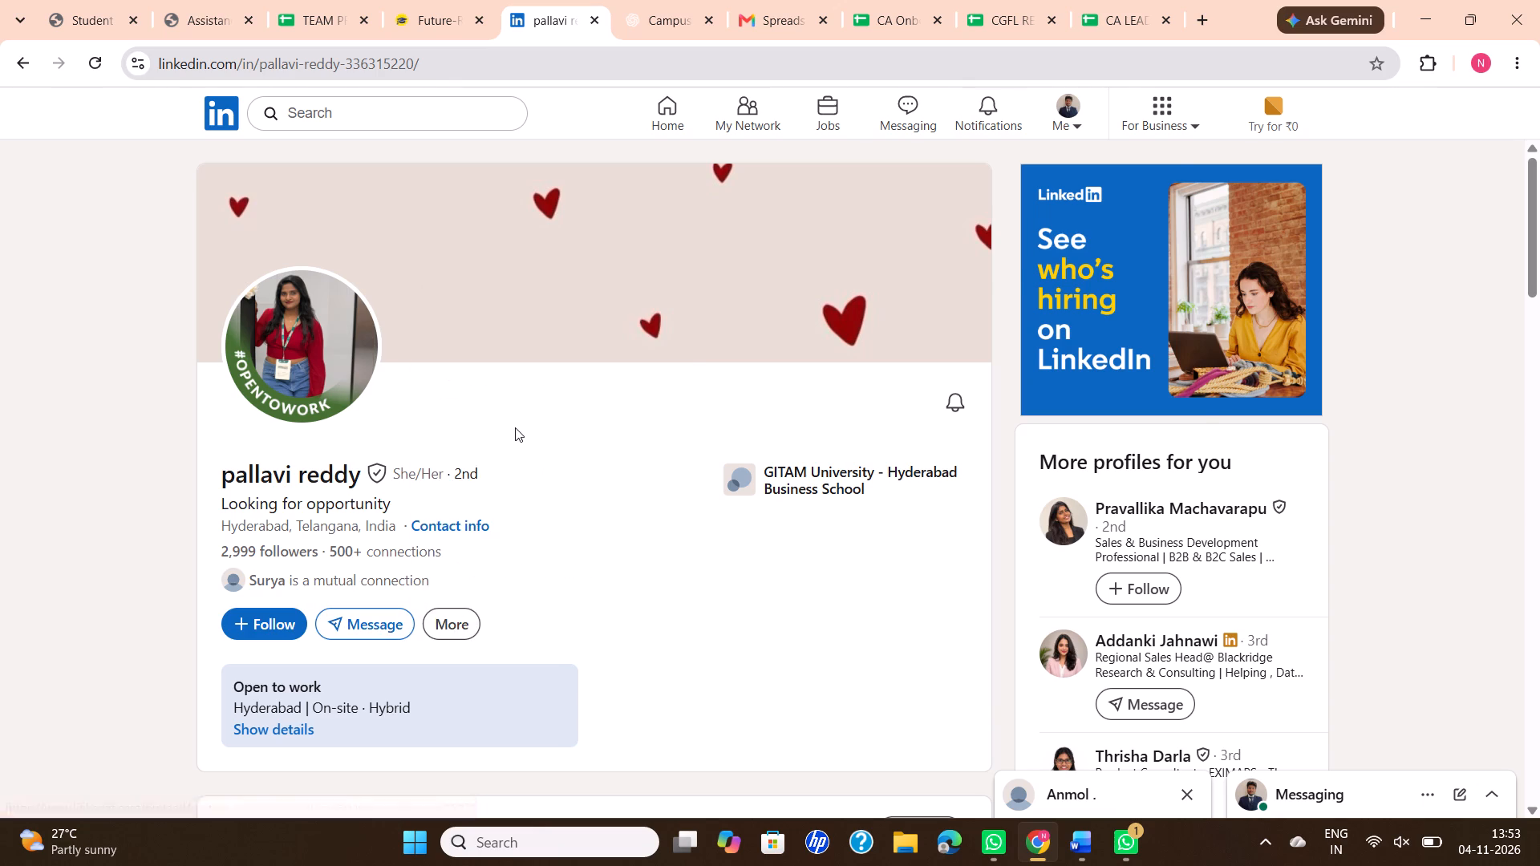
pyautogui.click(890, 294)
# Try to message the invited "Looking for opportunity" member and examine the profile page and enlarged profile photo.
pyautogui.click(351, 633)
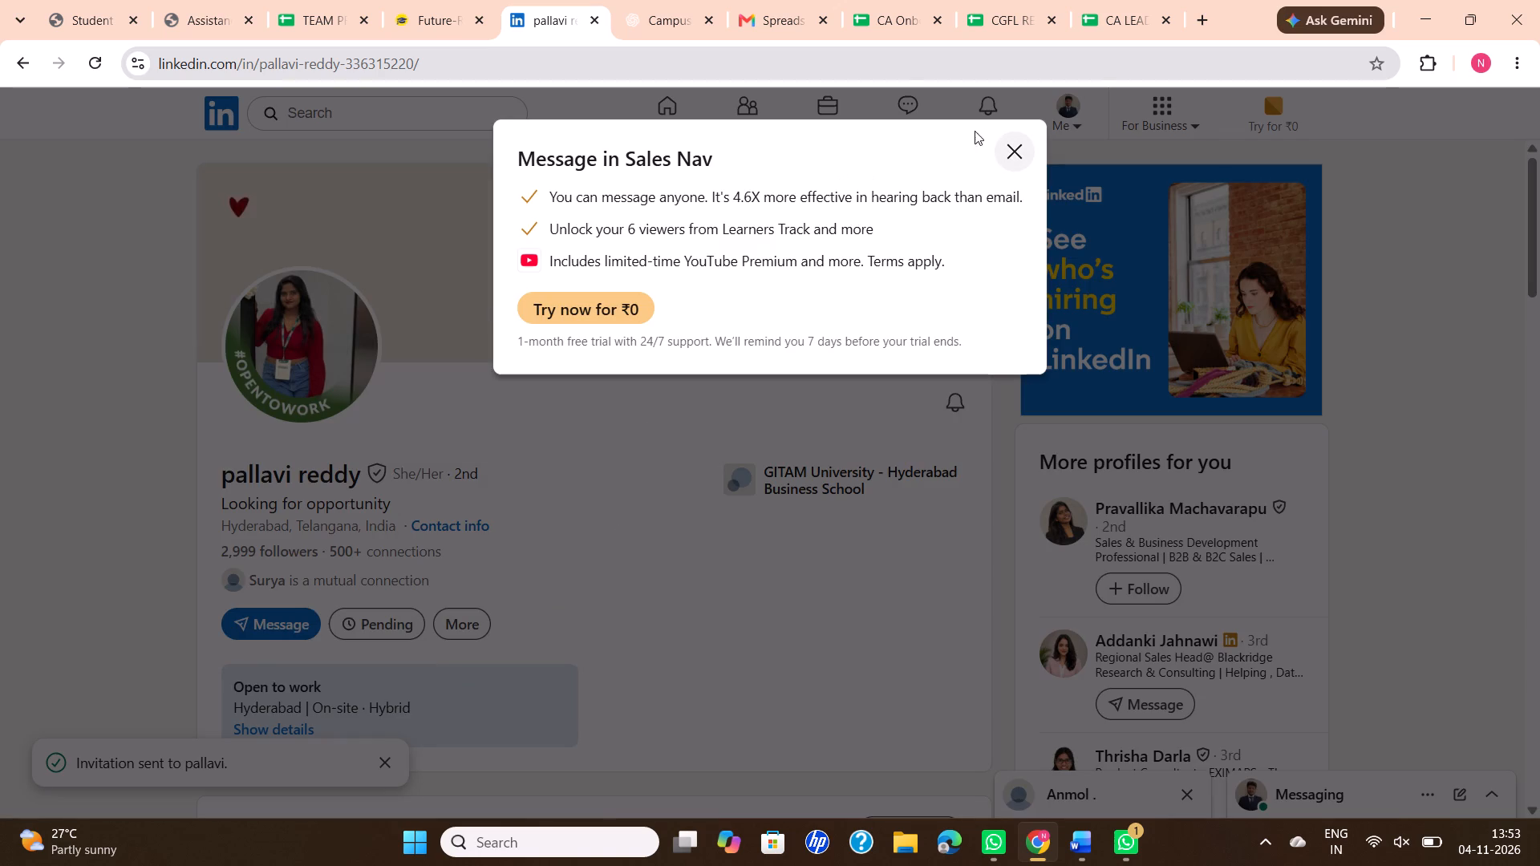
pyautogui.click(1007, 144)
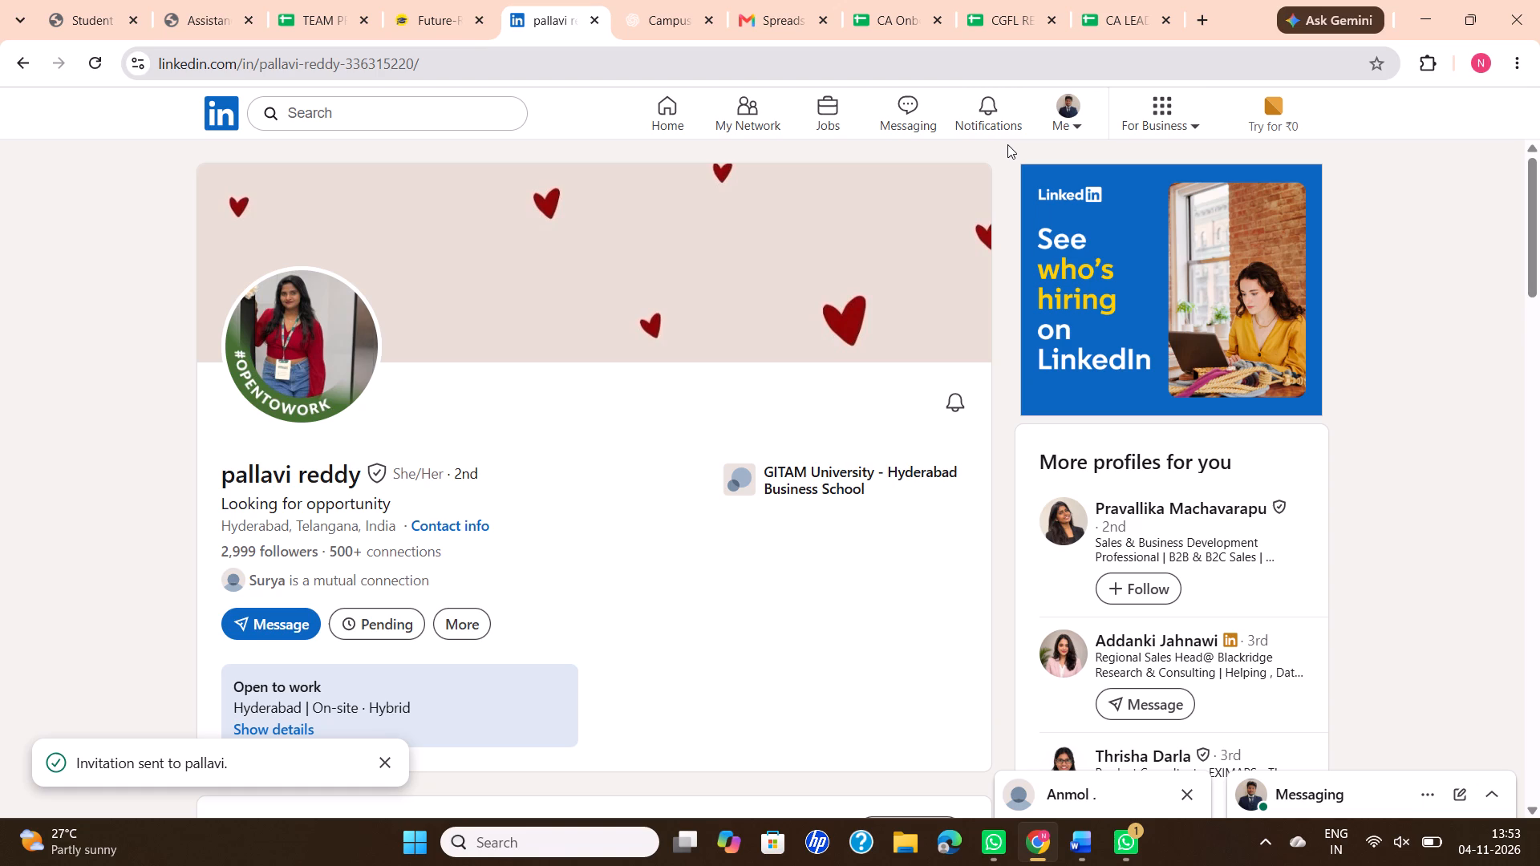
pyautogui.scroll(-1, 756, 444)
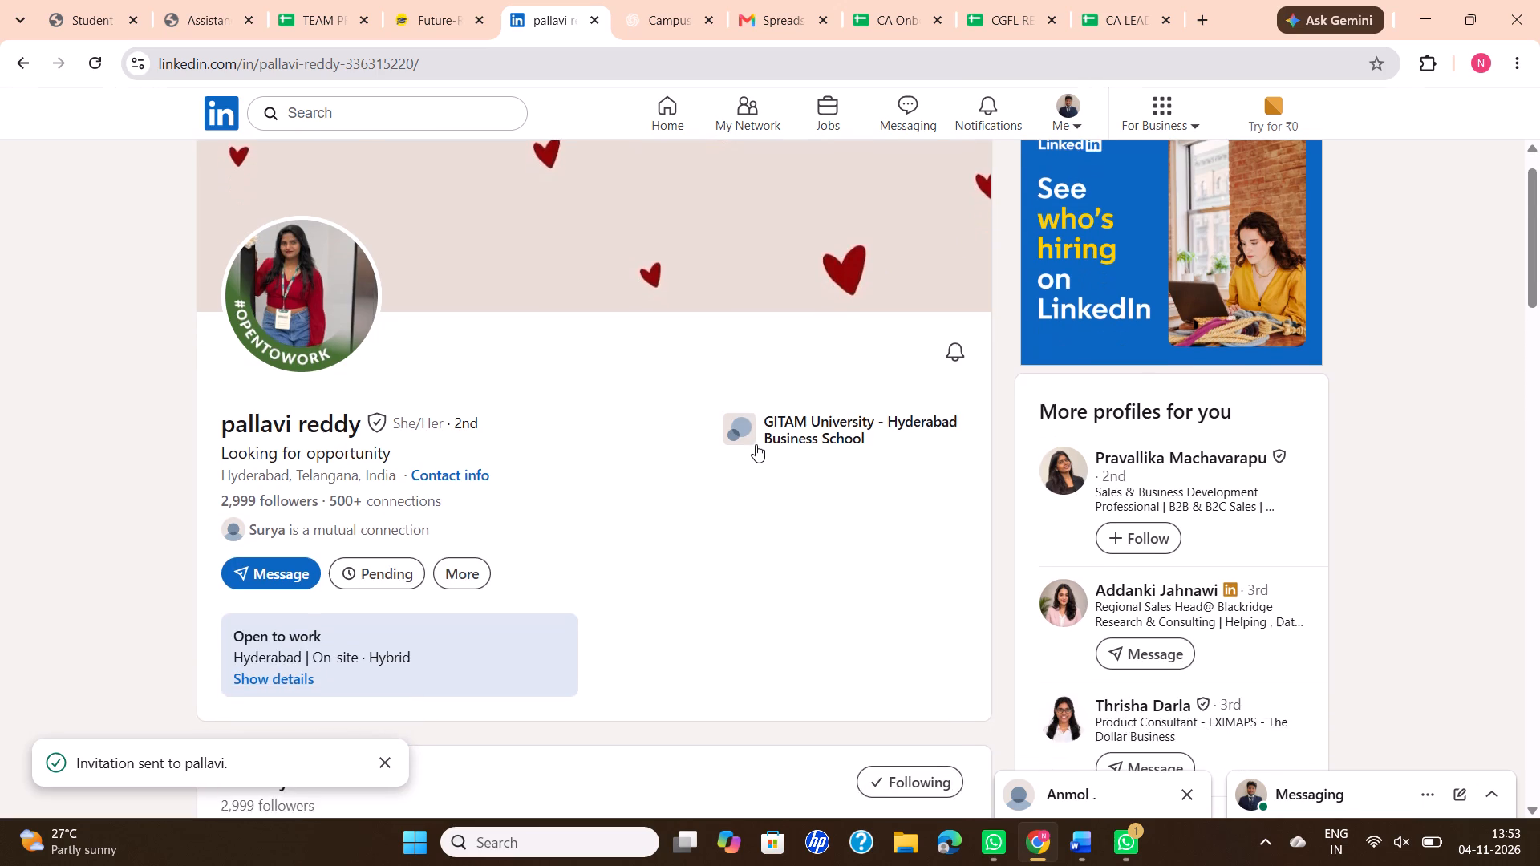
pyautogui.scroll(-1, 756, 444)
pyautogui.scroll(5, 661, 472)
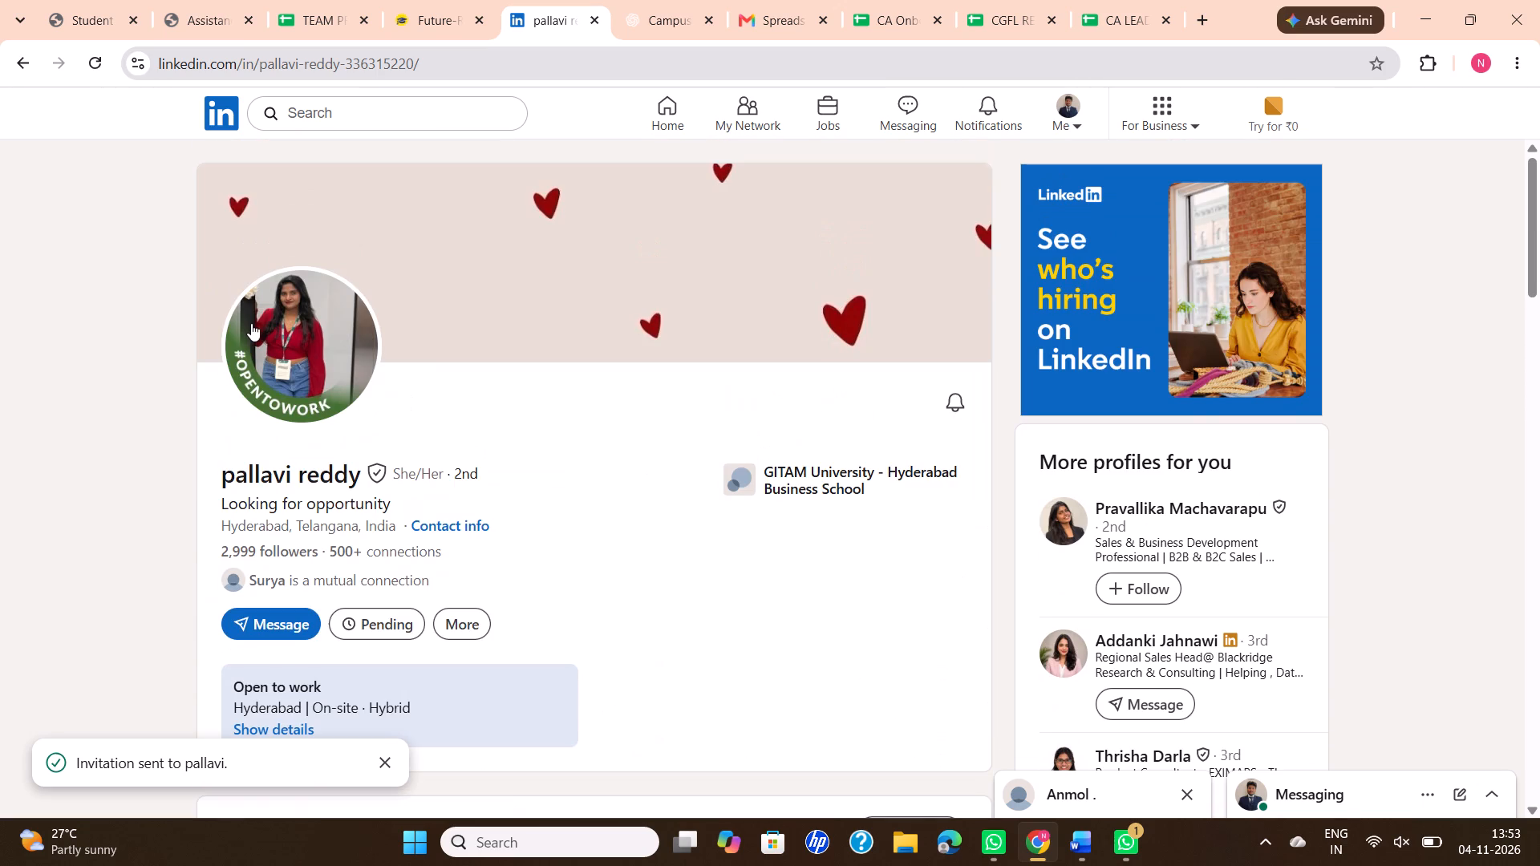
pyautogui.click(251, 323)
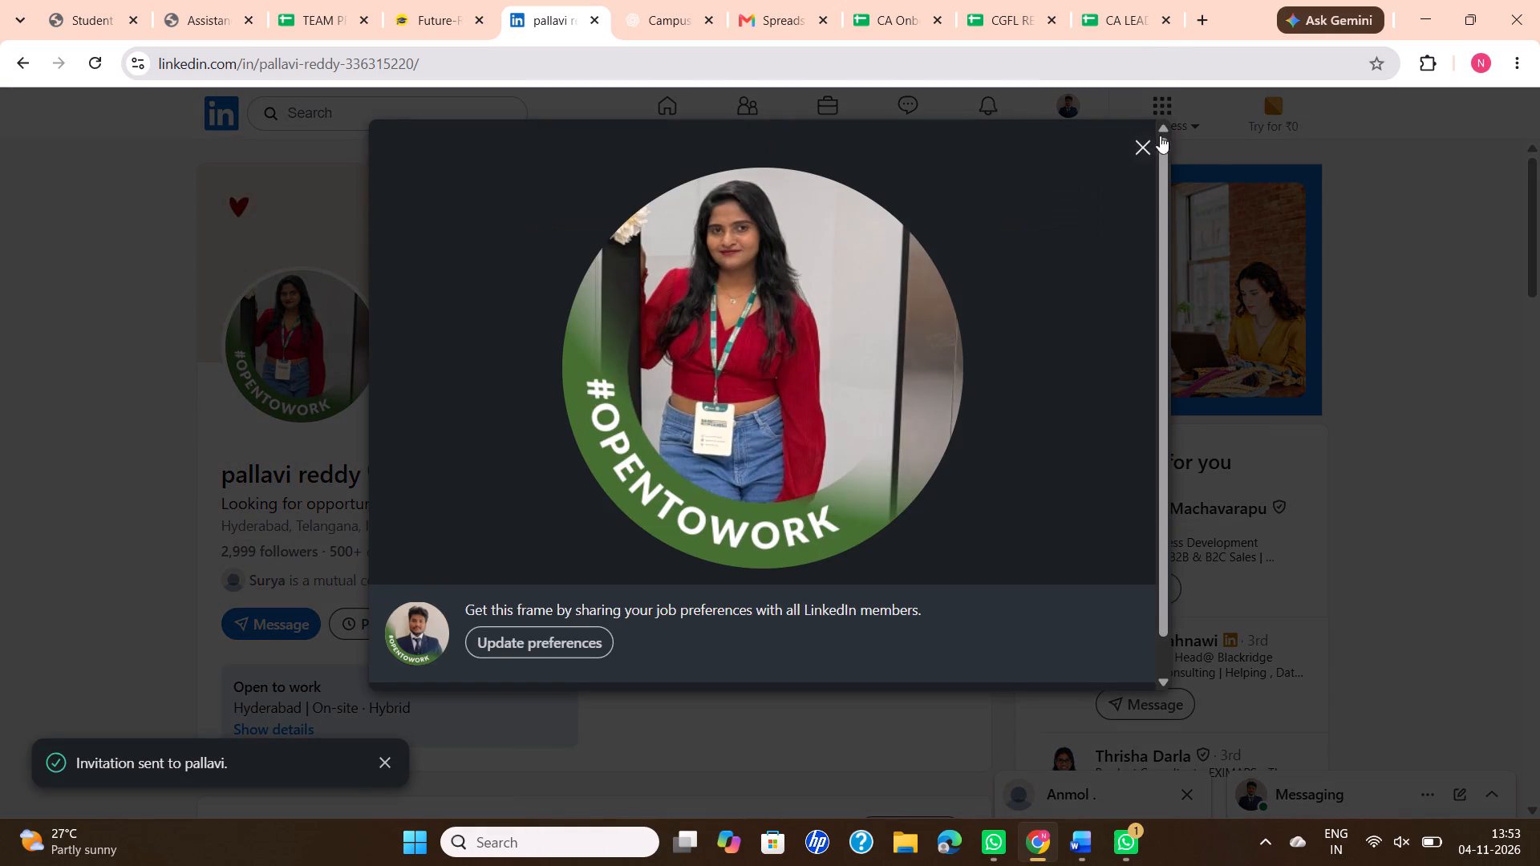
pyautogui.click(1137, 149)
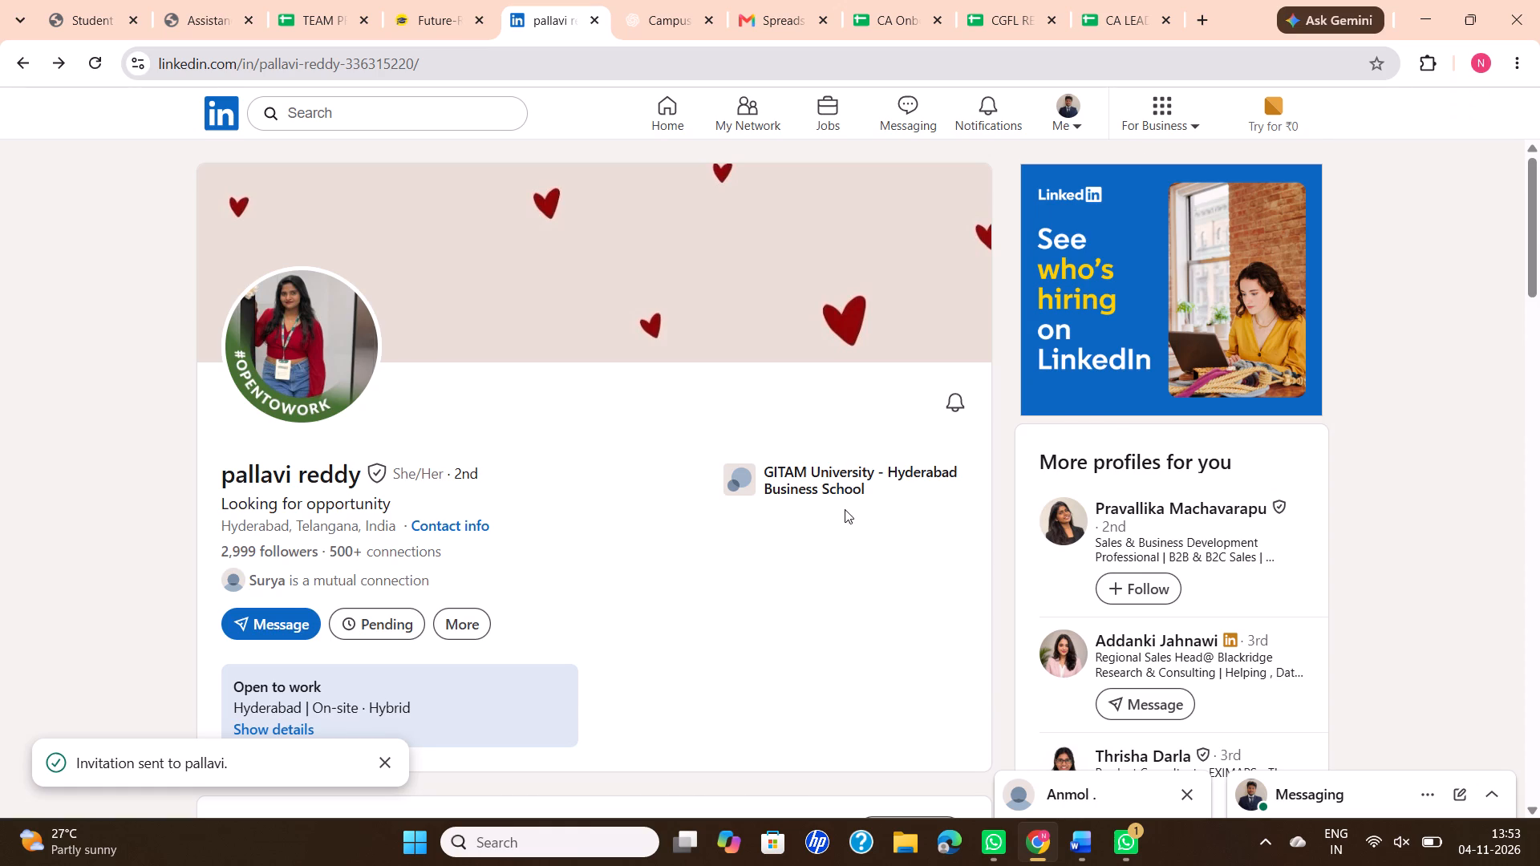
# Return to the people search results and send an invitation without a note to the HR Operations & Talent Acquisition HR Executive in Hyderabad.
pyautogui.scroll(-4, 845, 509)
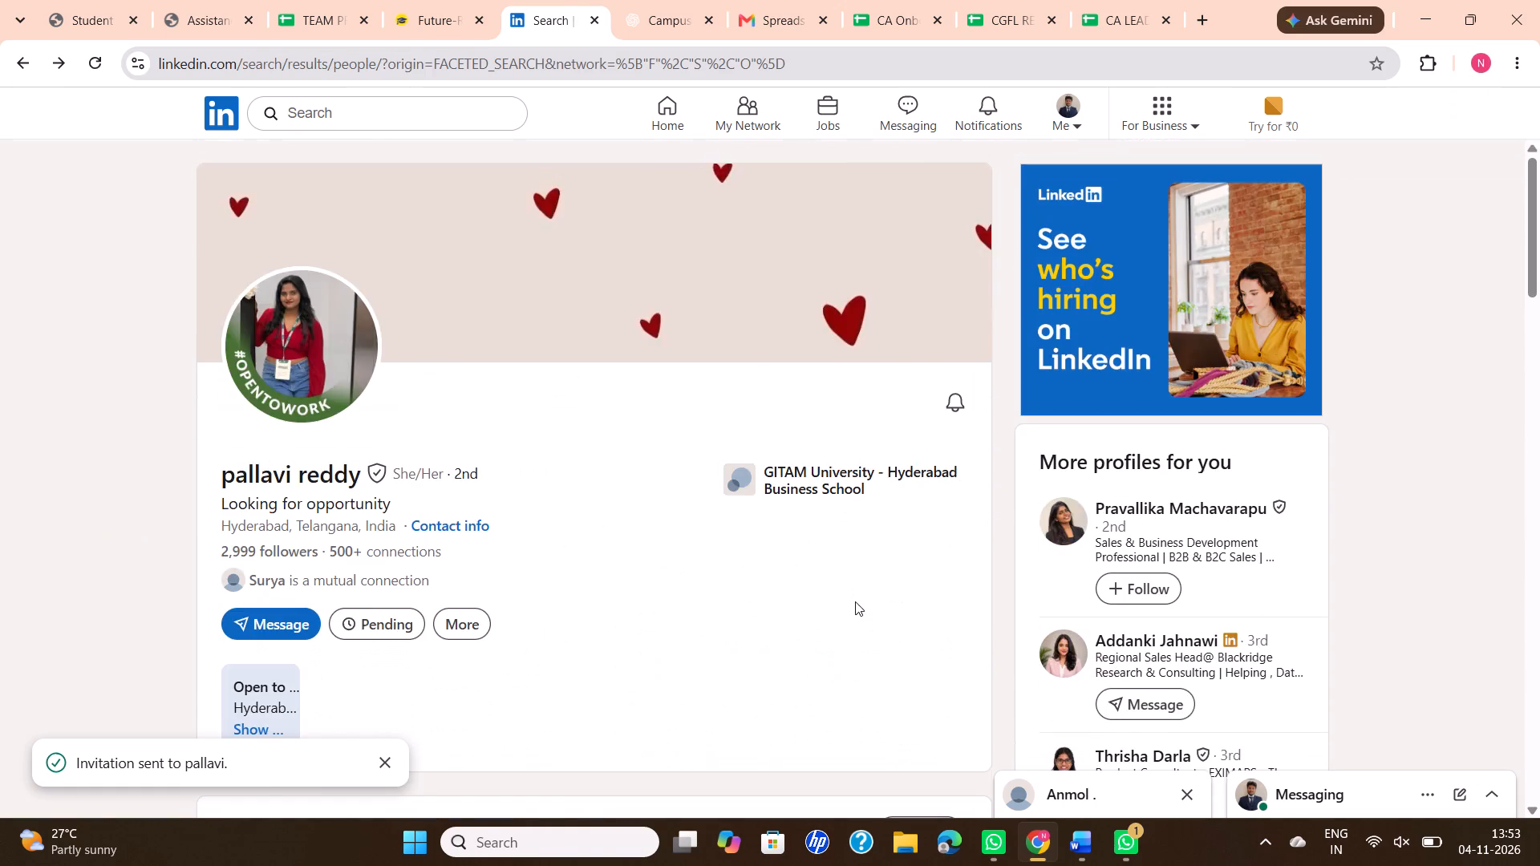
pyautogui.scroll(-2, 855, 601)
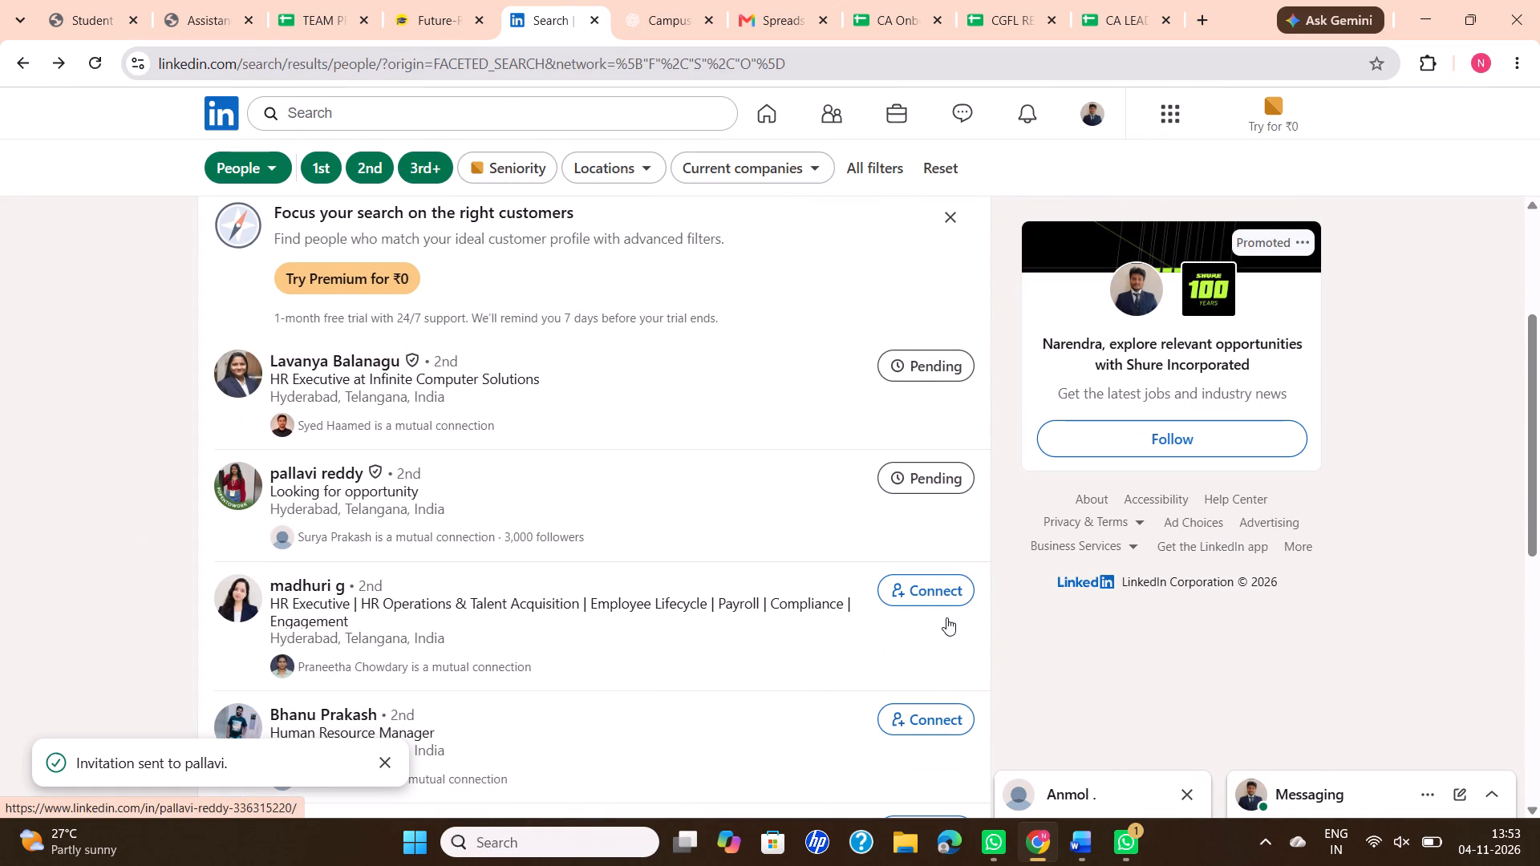
pyautogui.click(924, 591)
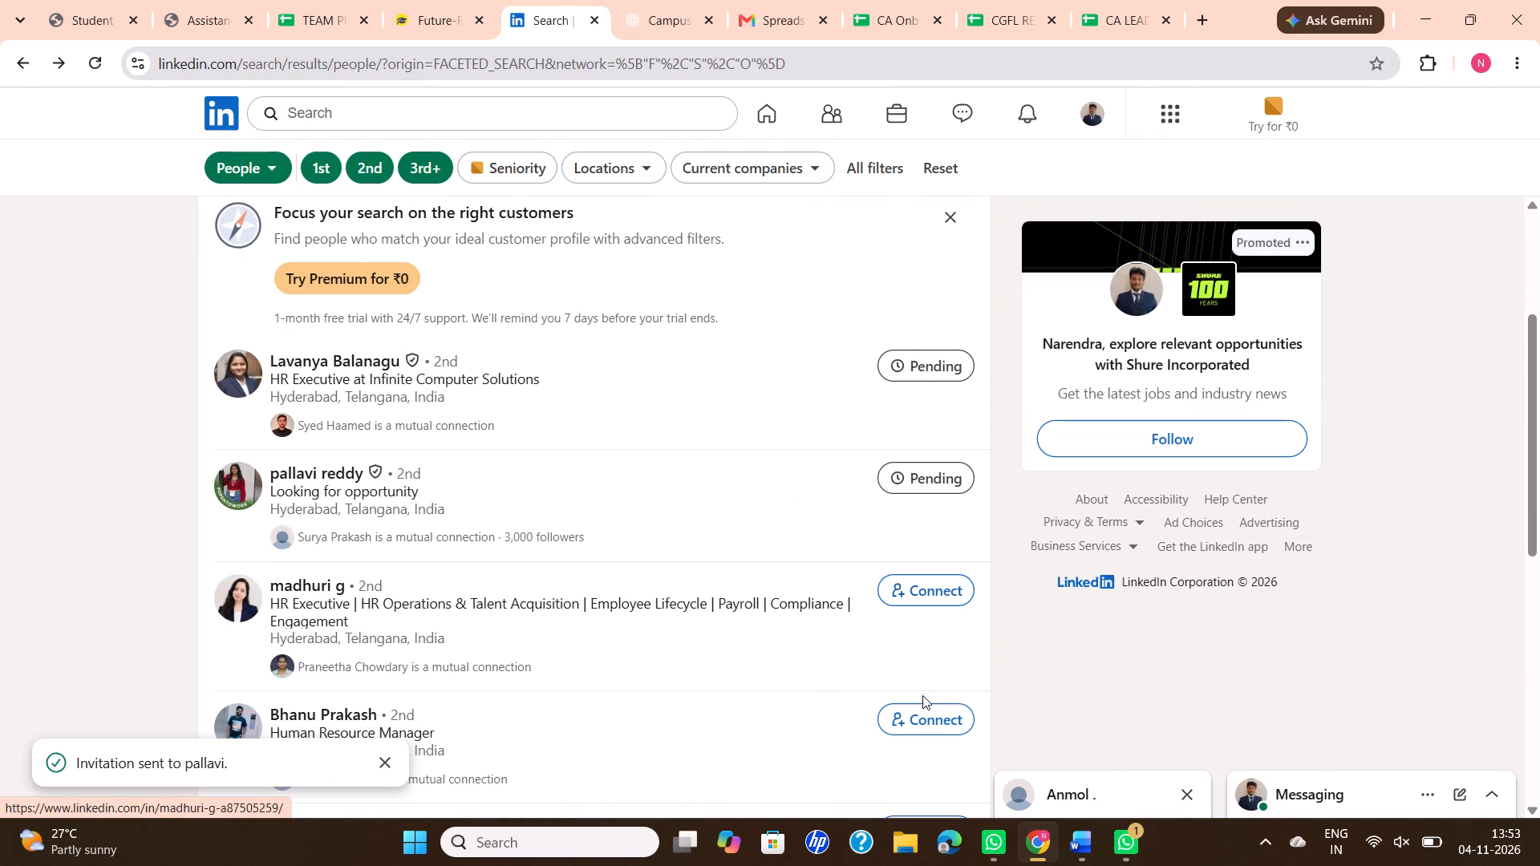
pyautogui.click(941, 287)
# Send invitations without a note to the Talent Acquisition Executive at DynPro Inc. and the "Hiring the best talents in India" member.
pyautogui.scroll(-2, 807, 527)
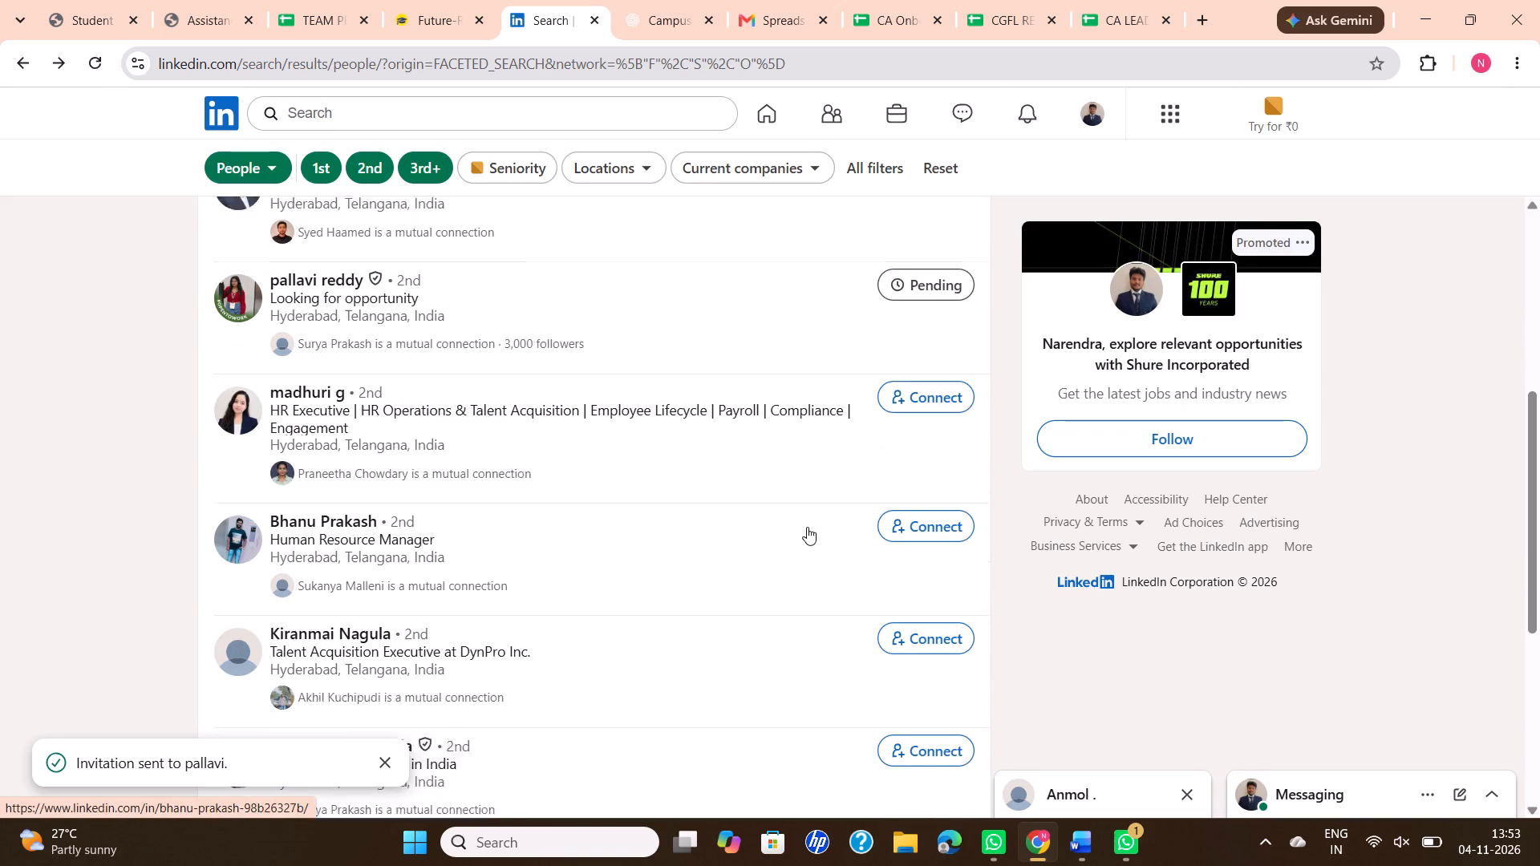
pyautogui.click(923, 628)
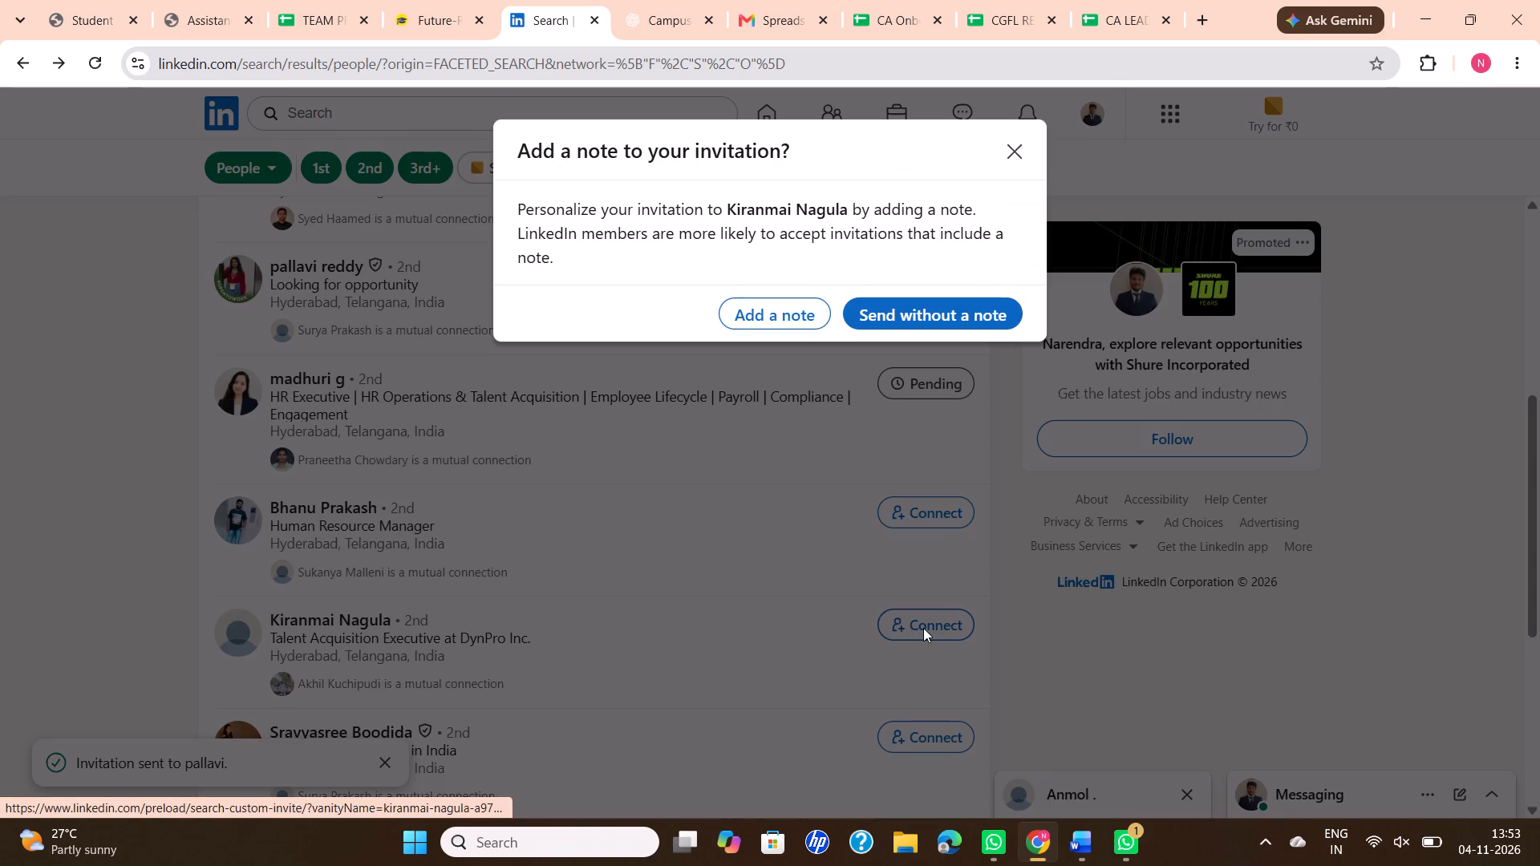
pyautogui.click(930, 311)
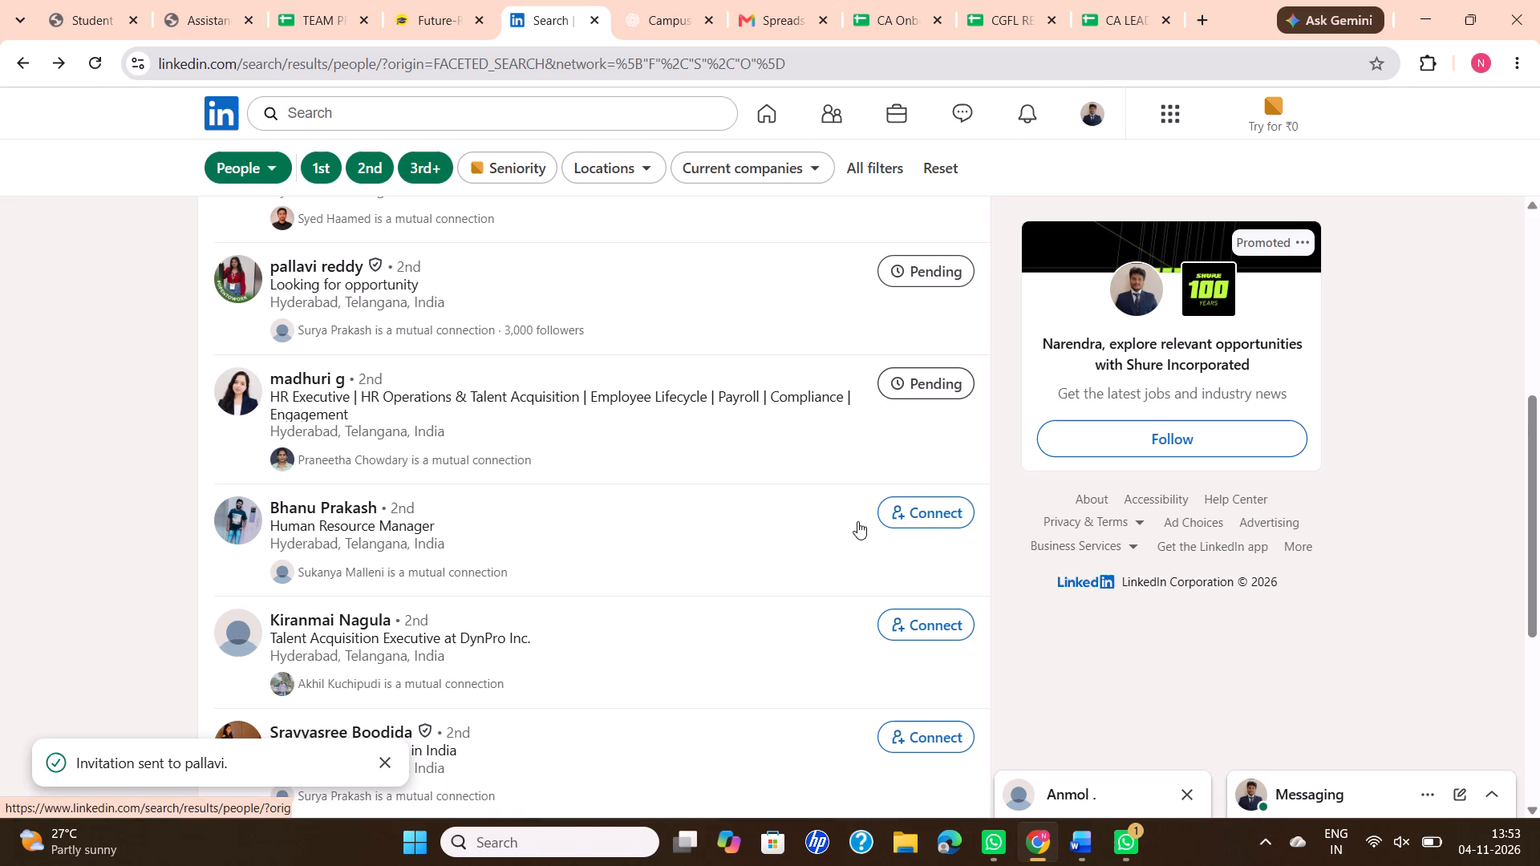
pyautogui.scroll(-2, 857, 521)
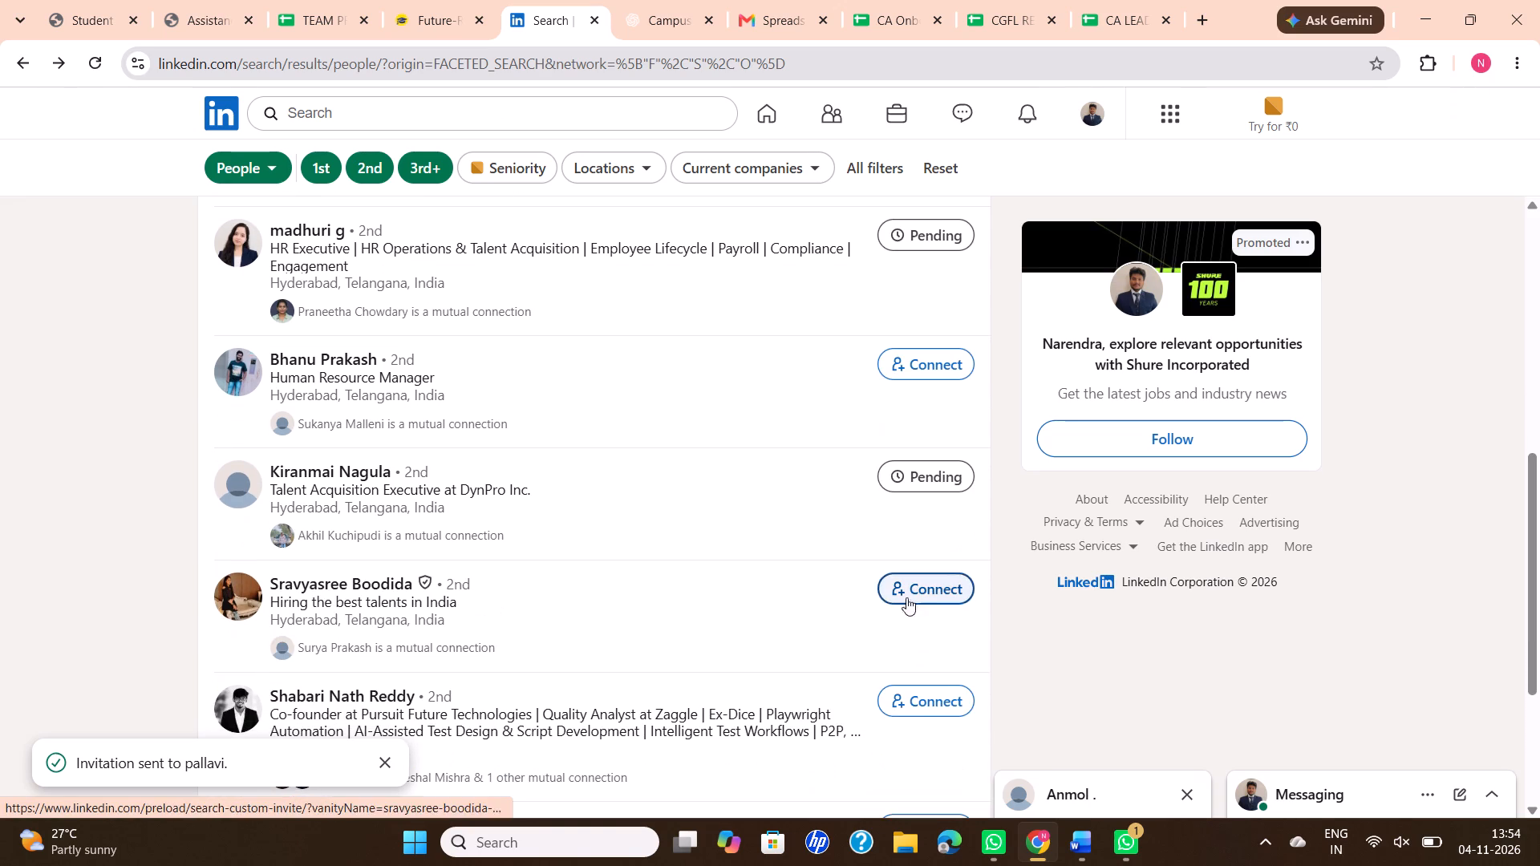
pyautogui.click(922, 591)
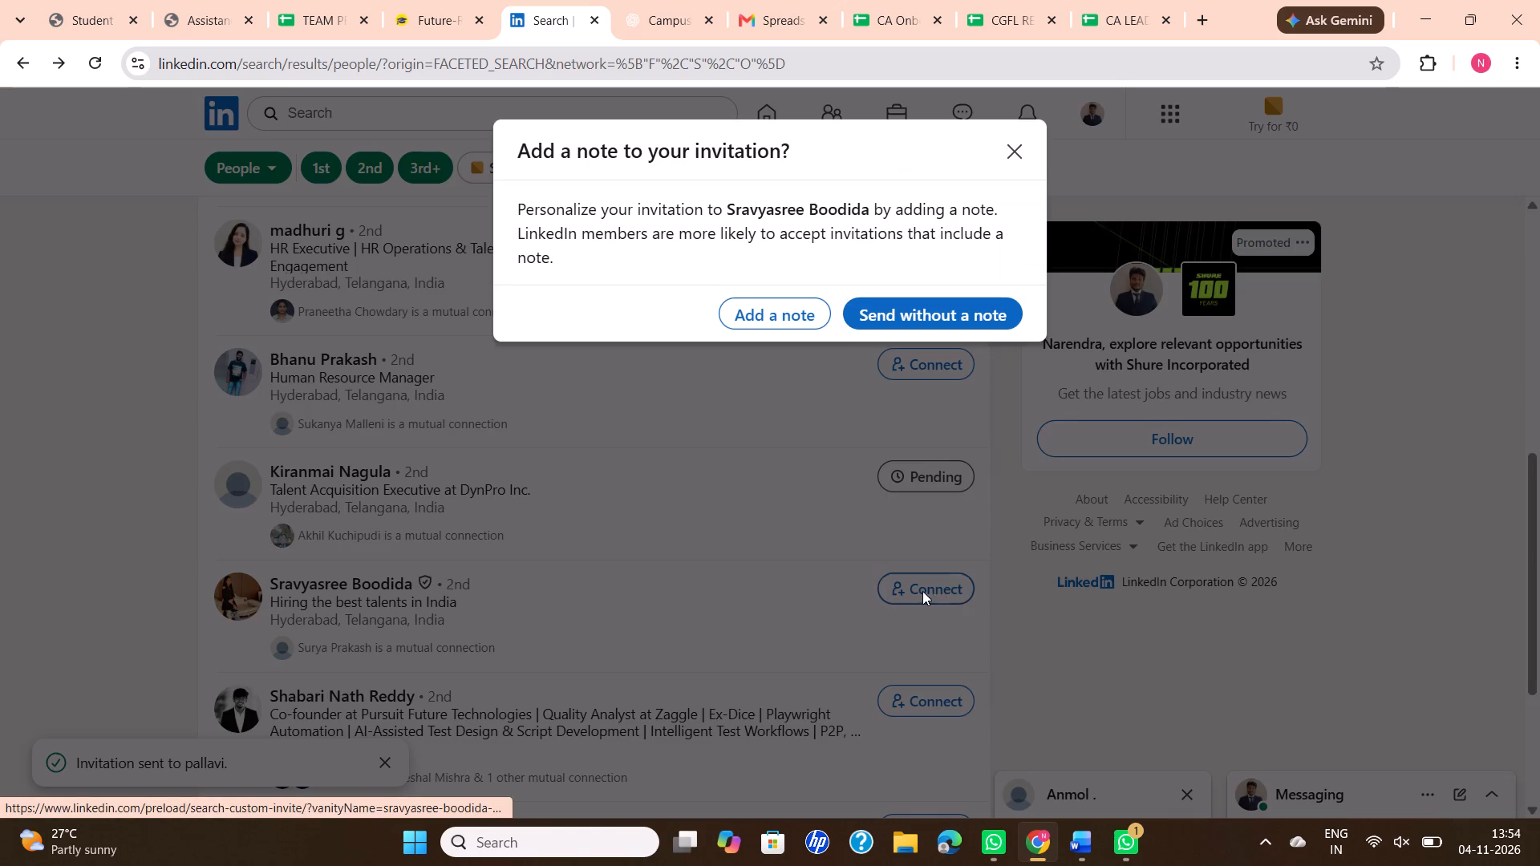
pyautogui.click(933, 306)
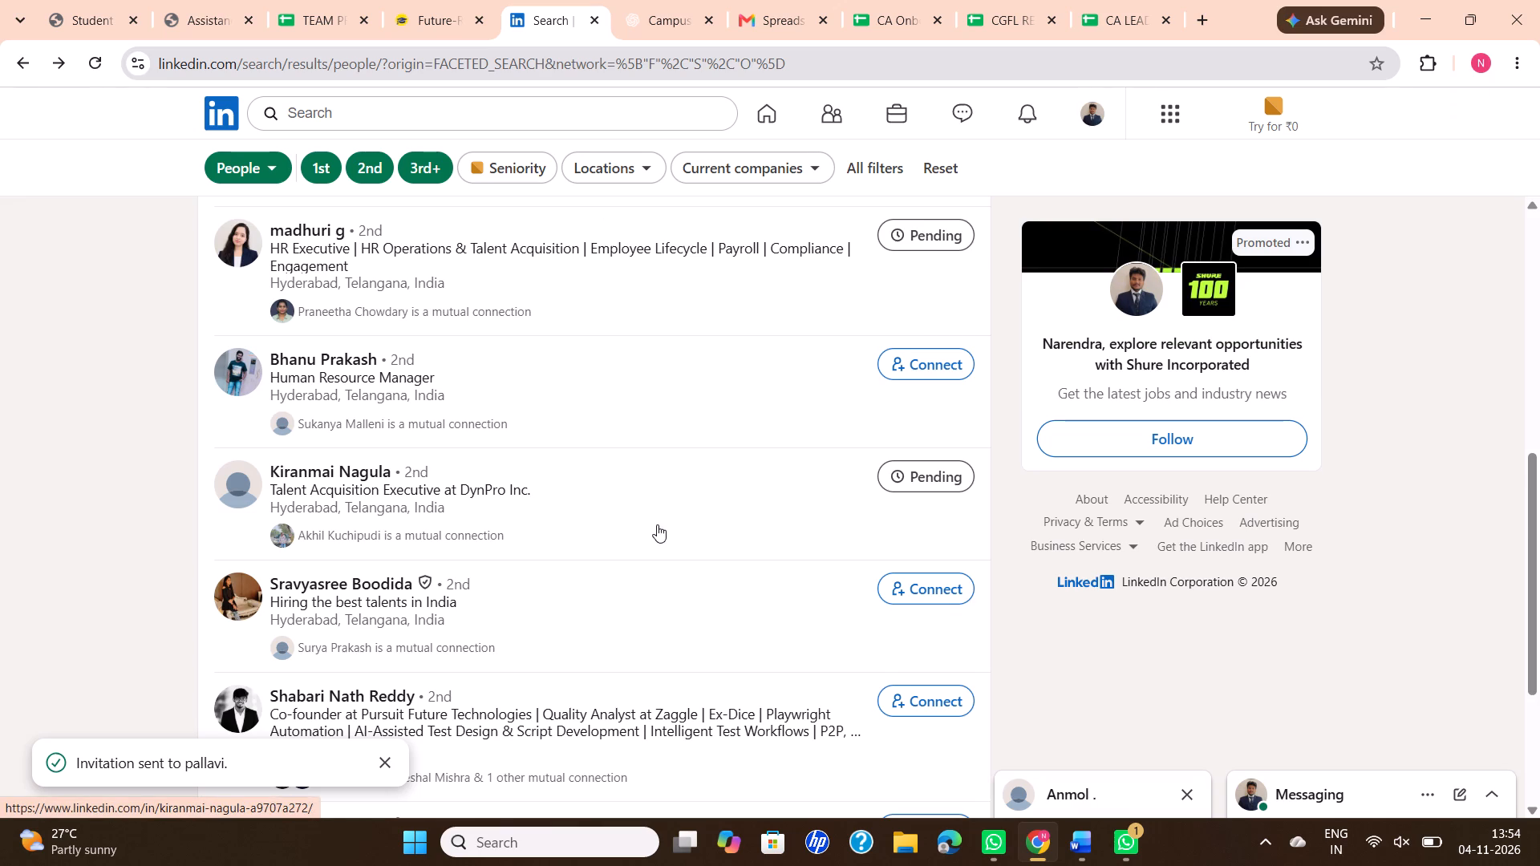
# Send an invitation without a note to the "Assistant manager- Operations" member in India.
pyautogui.scroll(-2, 657, 524)
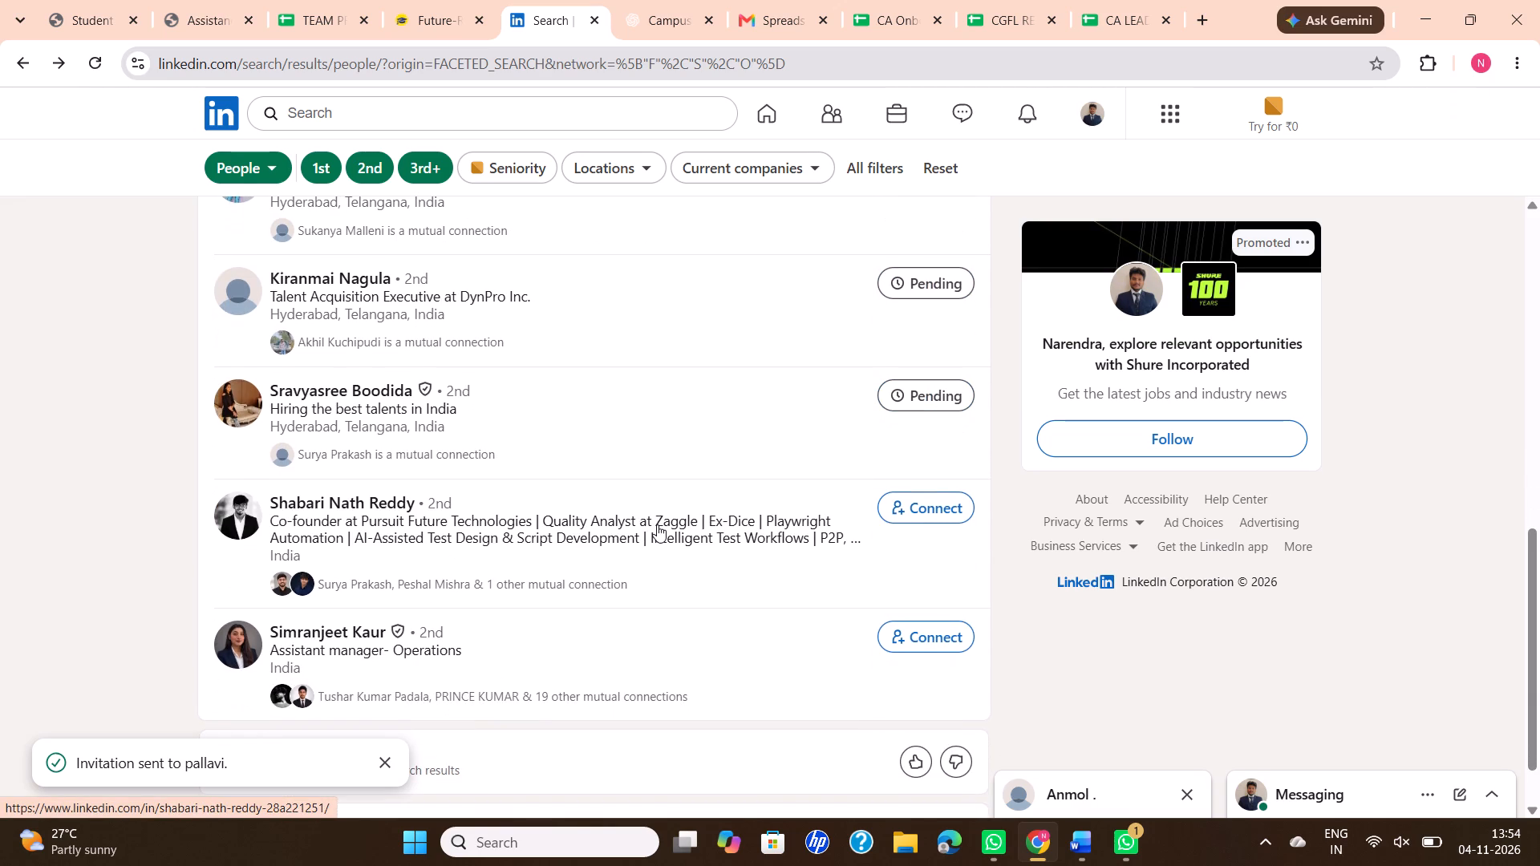
pyautogui.click(909, 646)
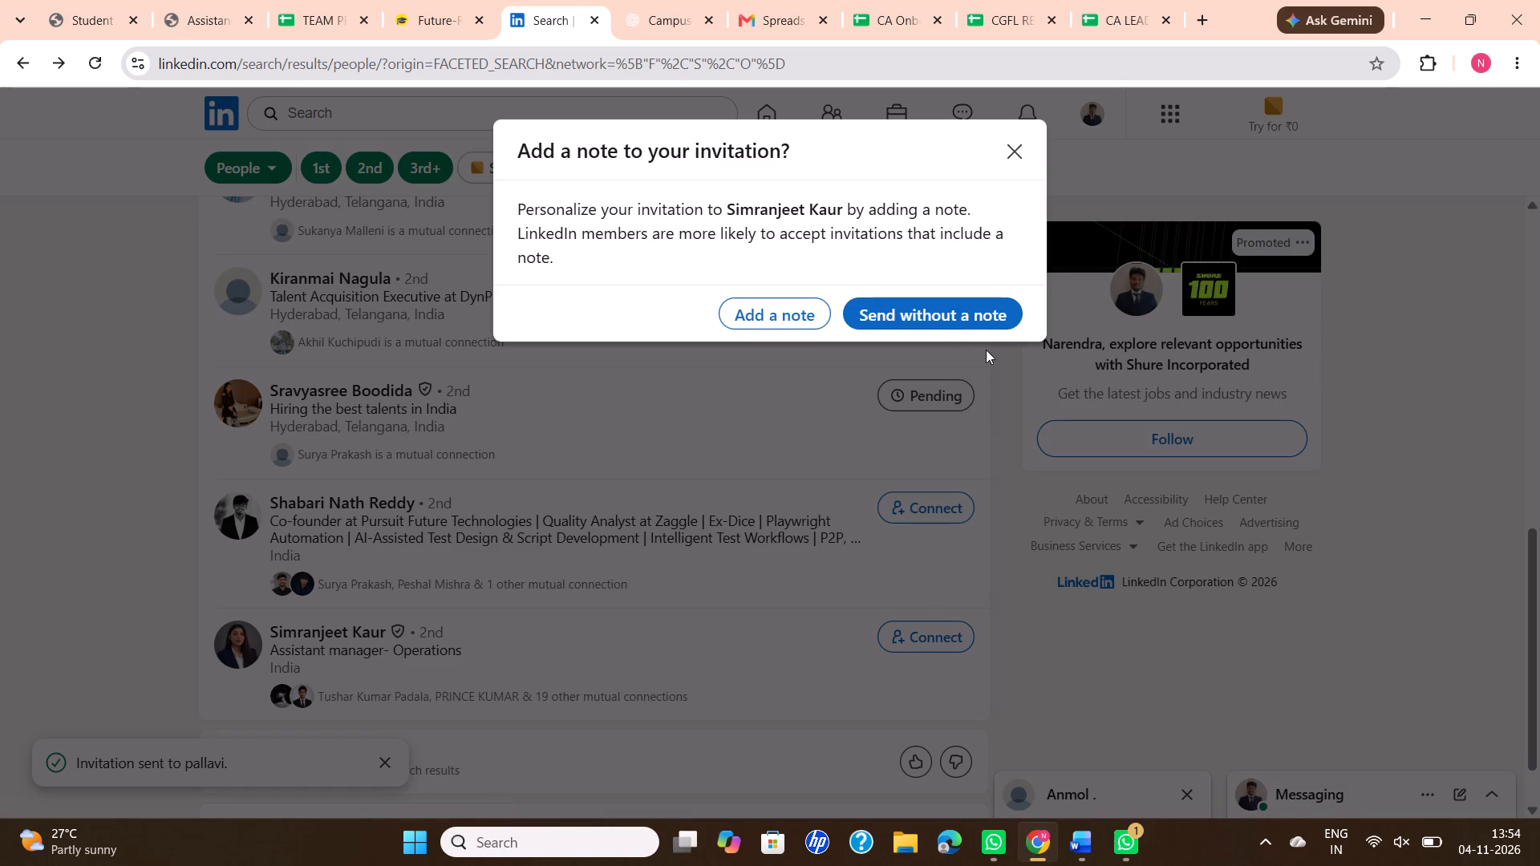
pyautogui.click(962, 323)
# Open your own LinkedIn profile and review its analytics, about text, recent posts, experience and education sections.
pyautogui.scroll(-2, 772, 559)
pyautogui.scroll(3, 772, 559)
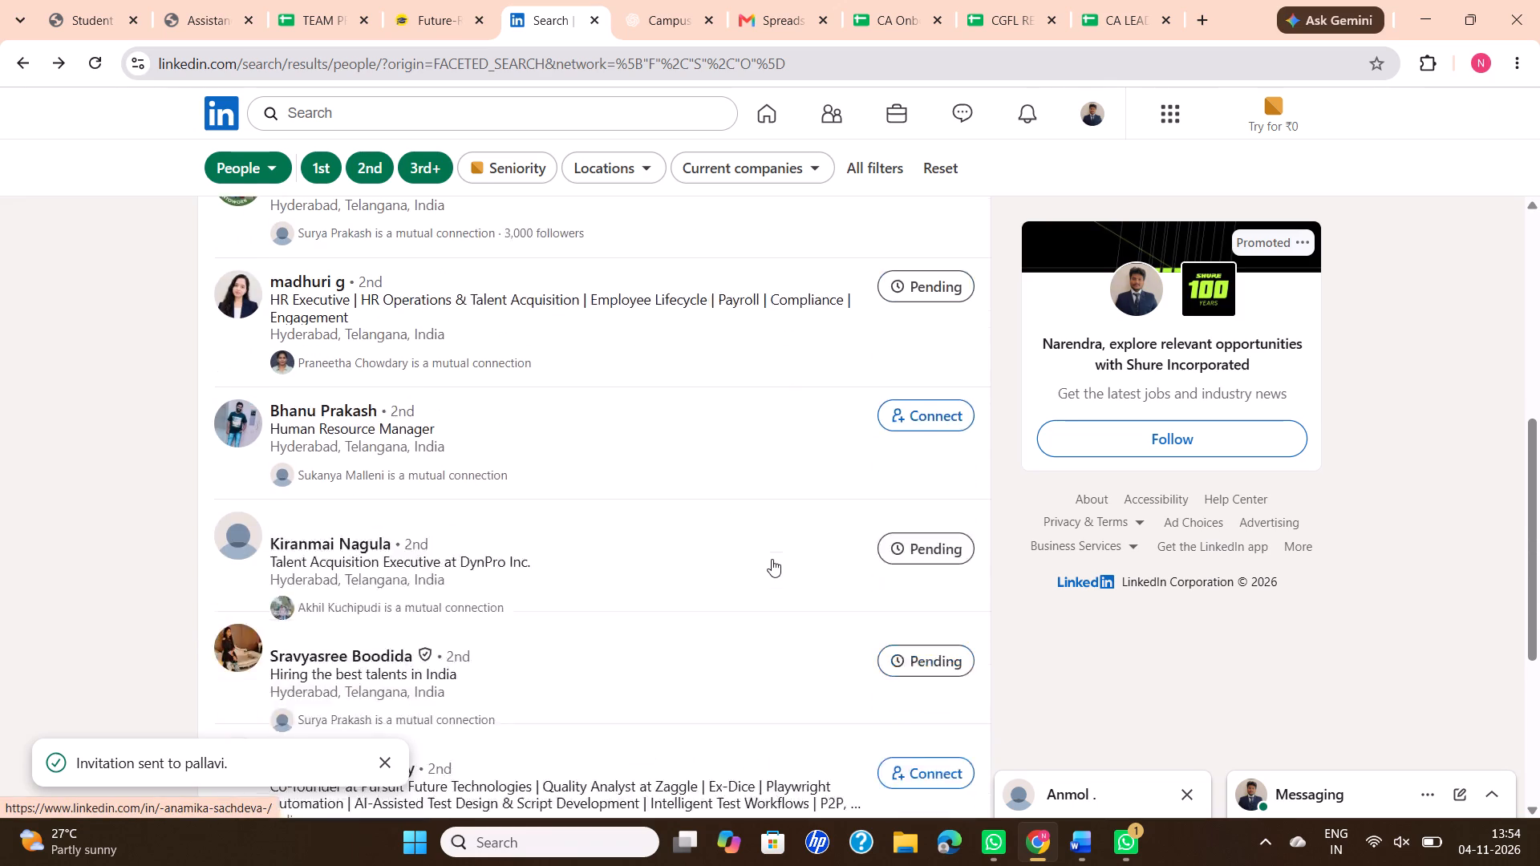
pyautogui.click(1106, 106)
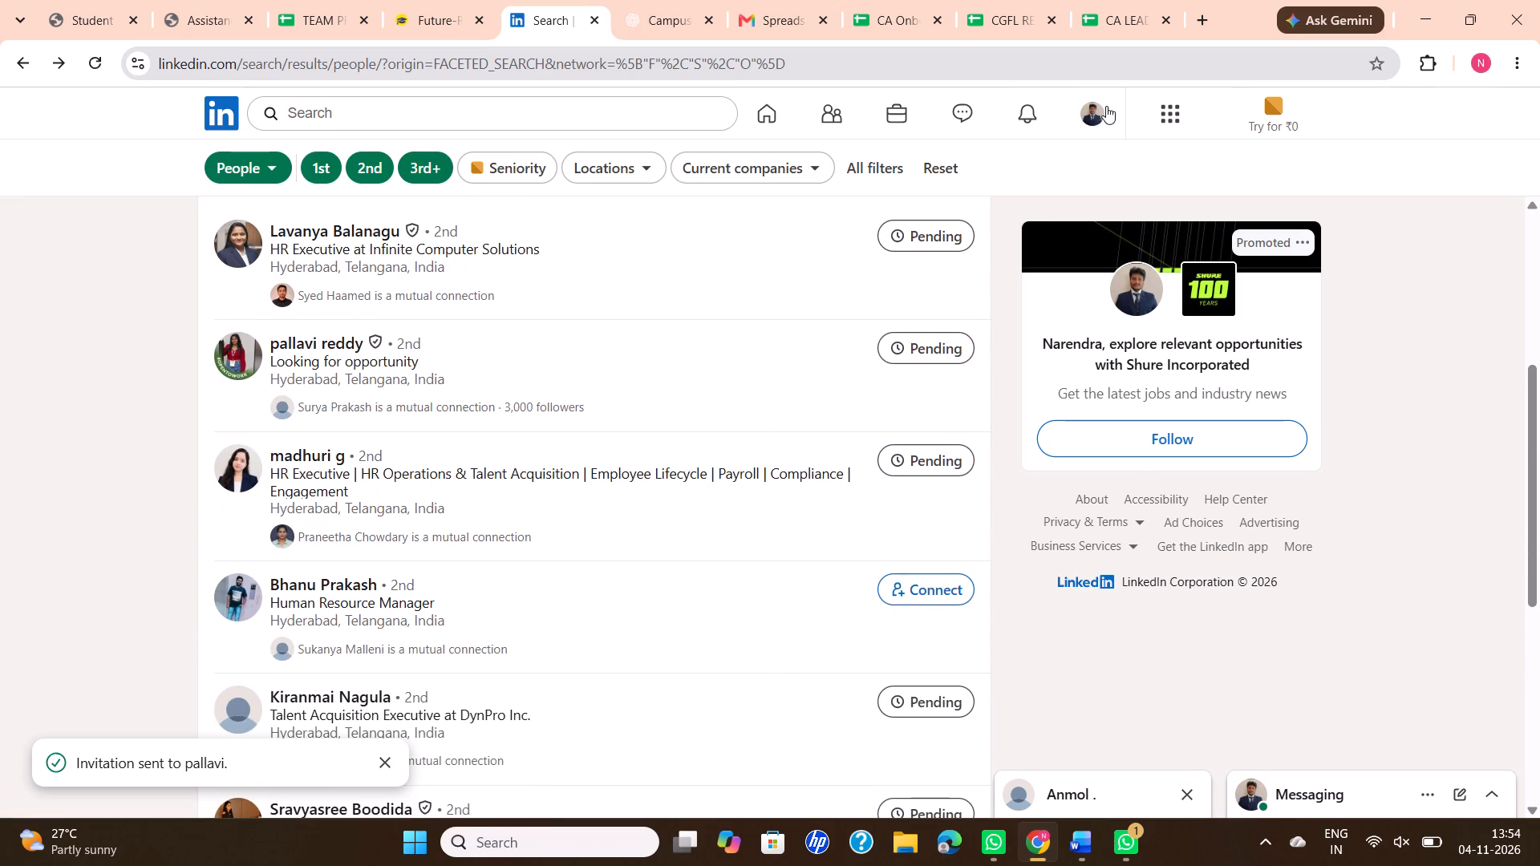
pyautogui.click(982, 246)
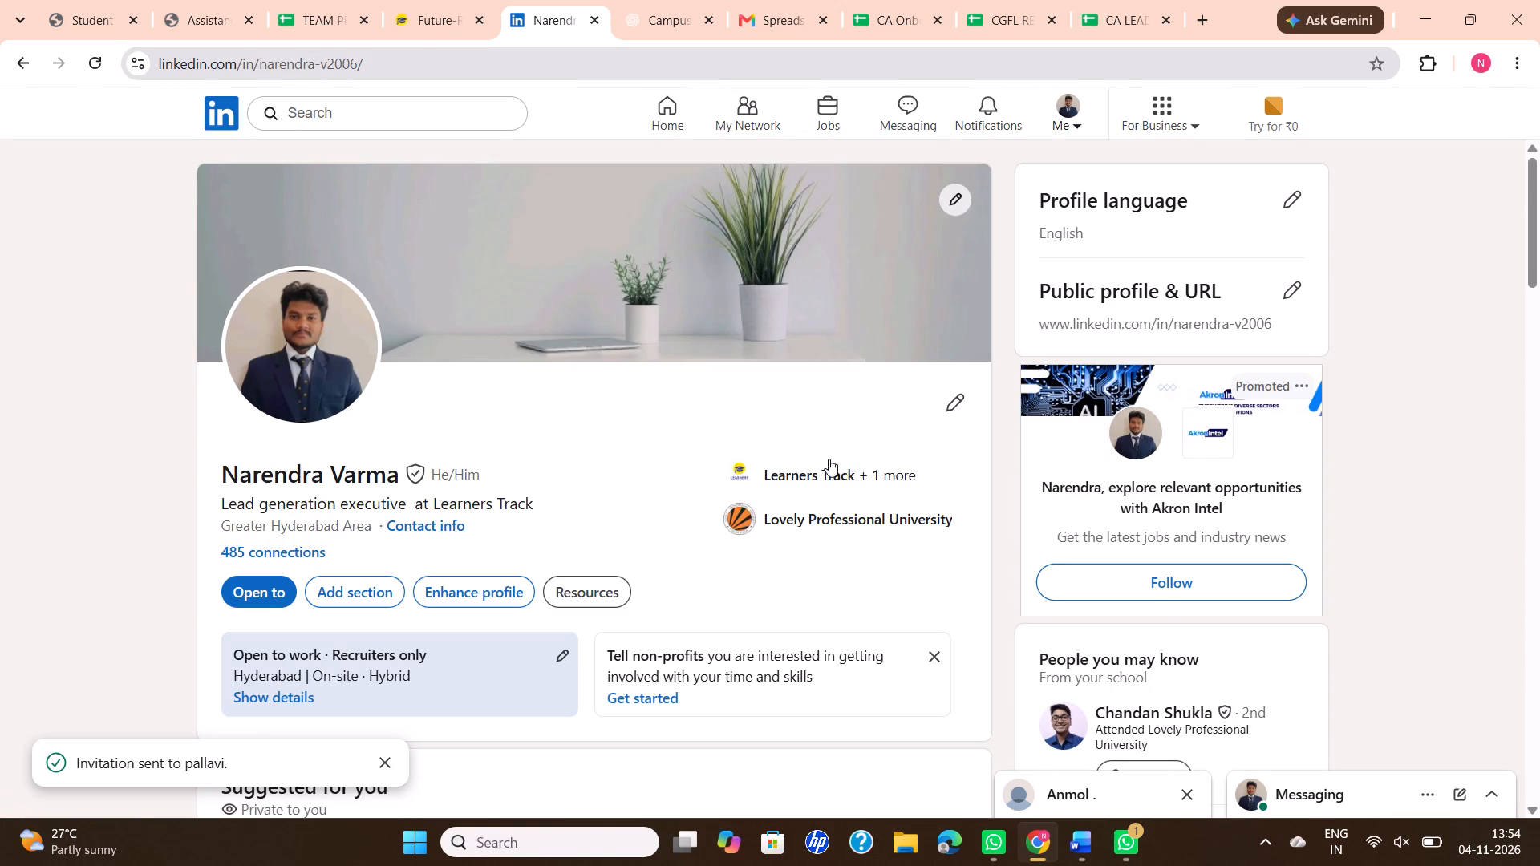
pyautogui.scroll(-2, 671, 489)
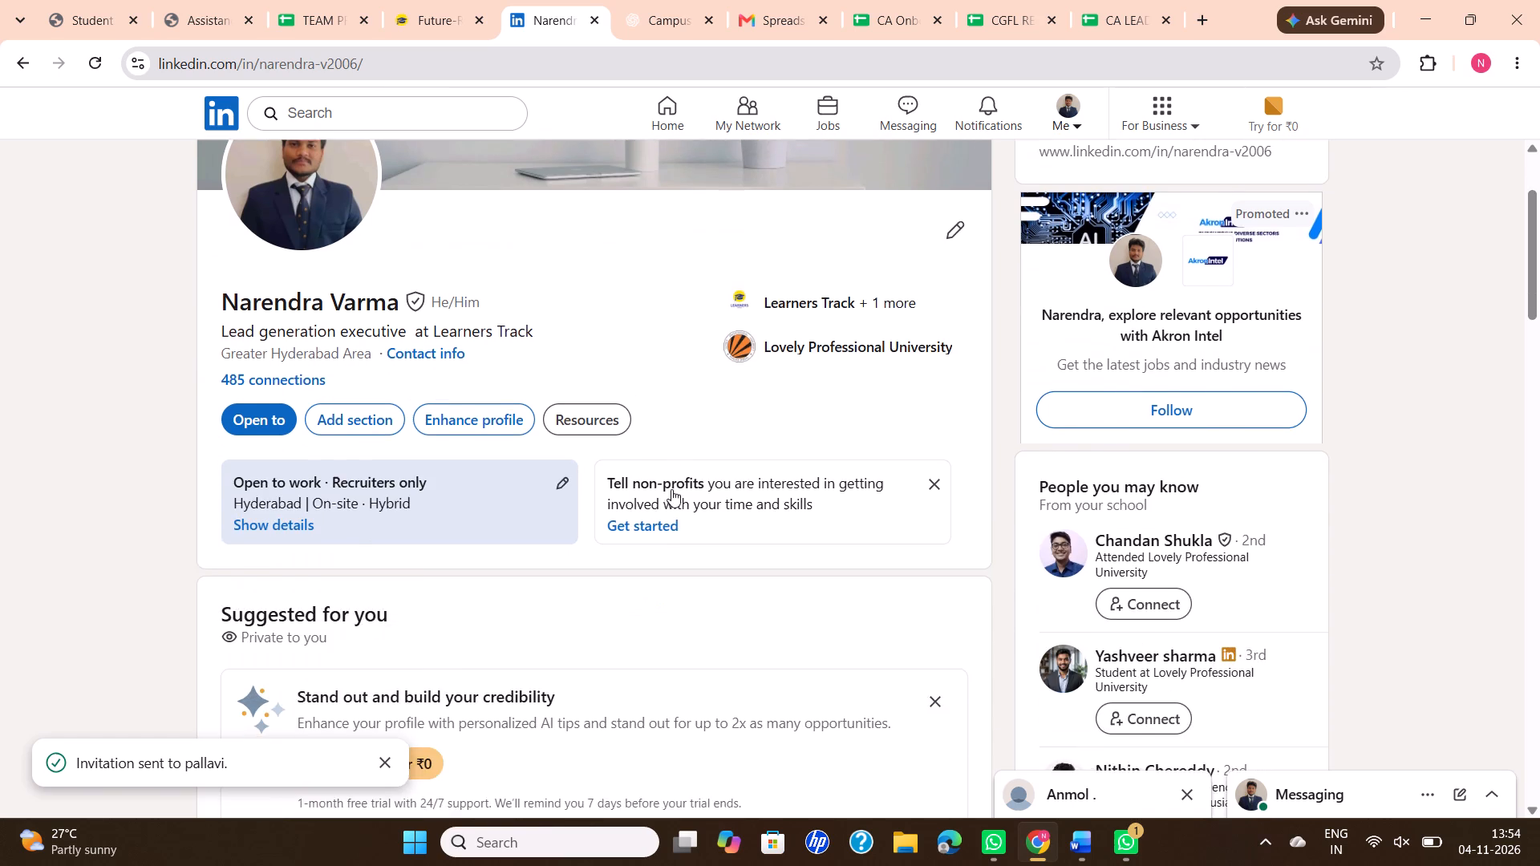
pyautogui.scroll(3, 671, 489)
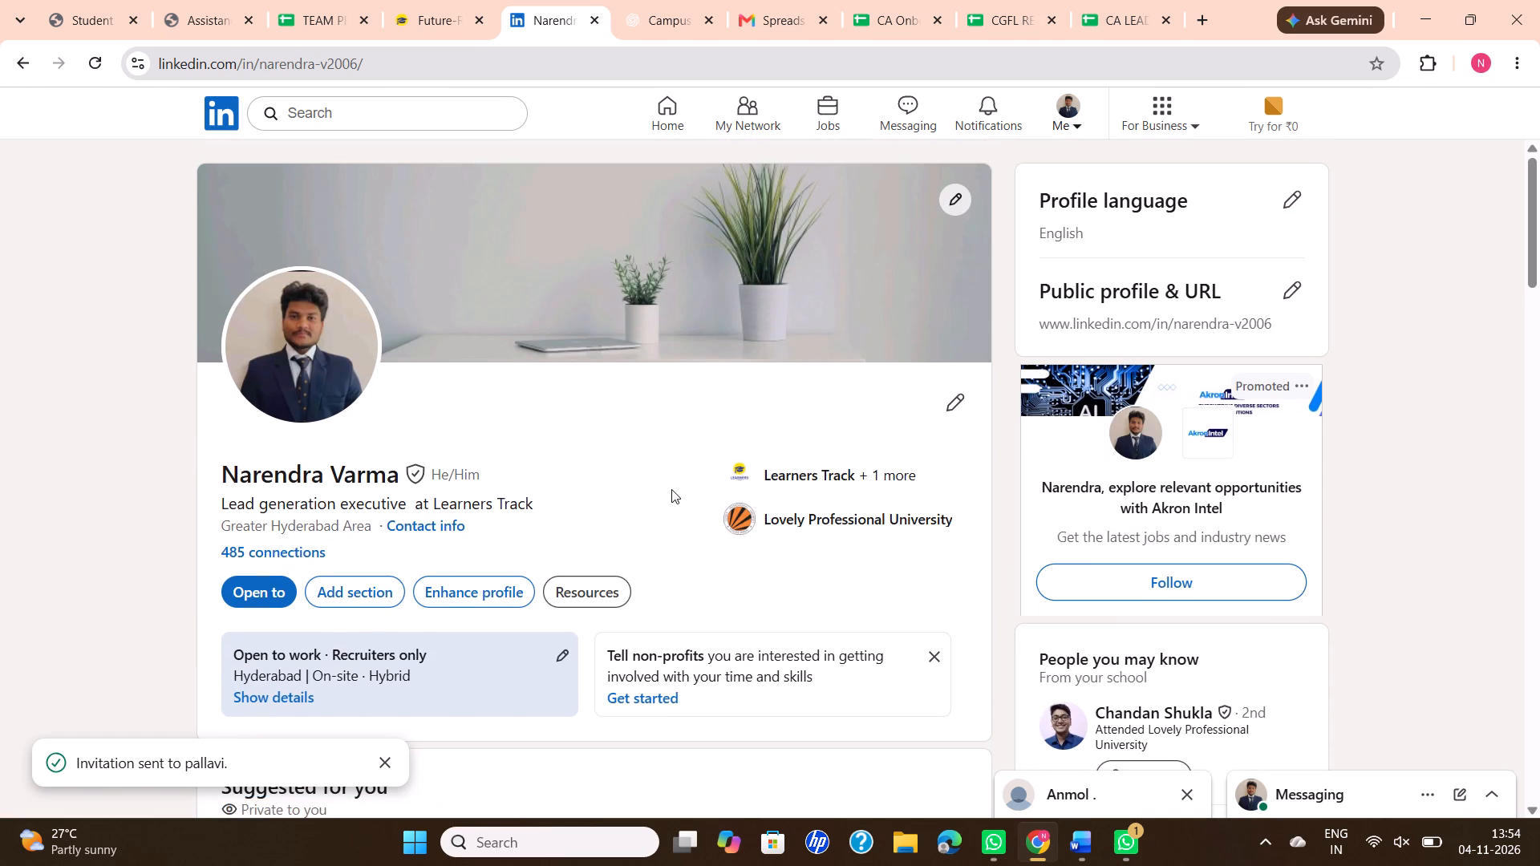
pyautogui.scroll(2, 671, 489)
pyautogui.scroll(-4, 594, 539)
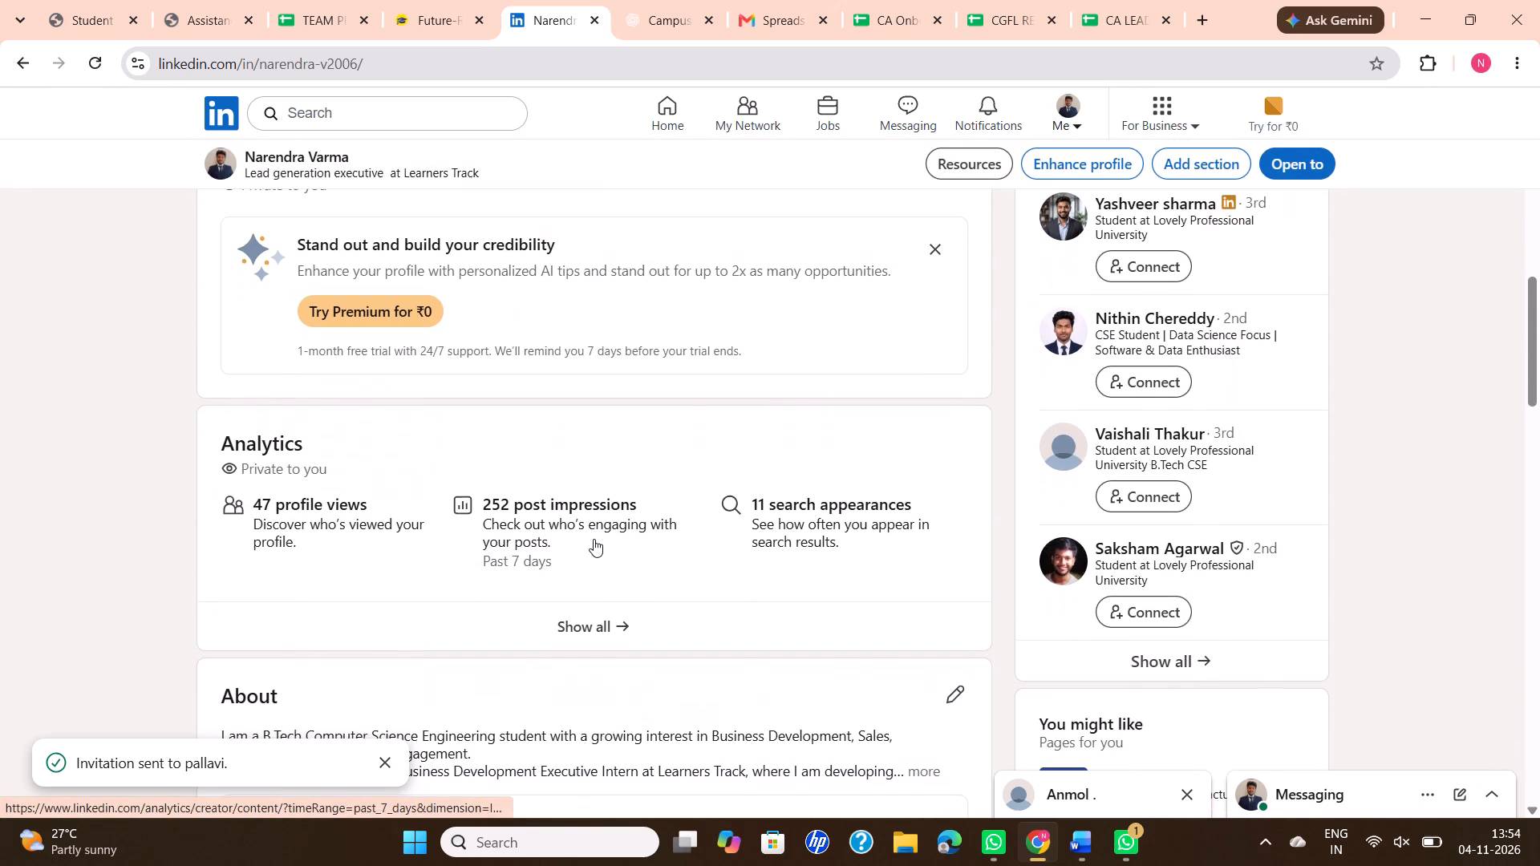
pyautogui.scroll(-2, 729, 602)
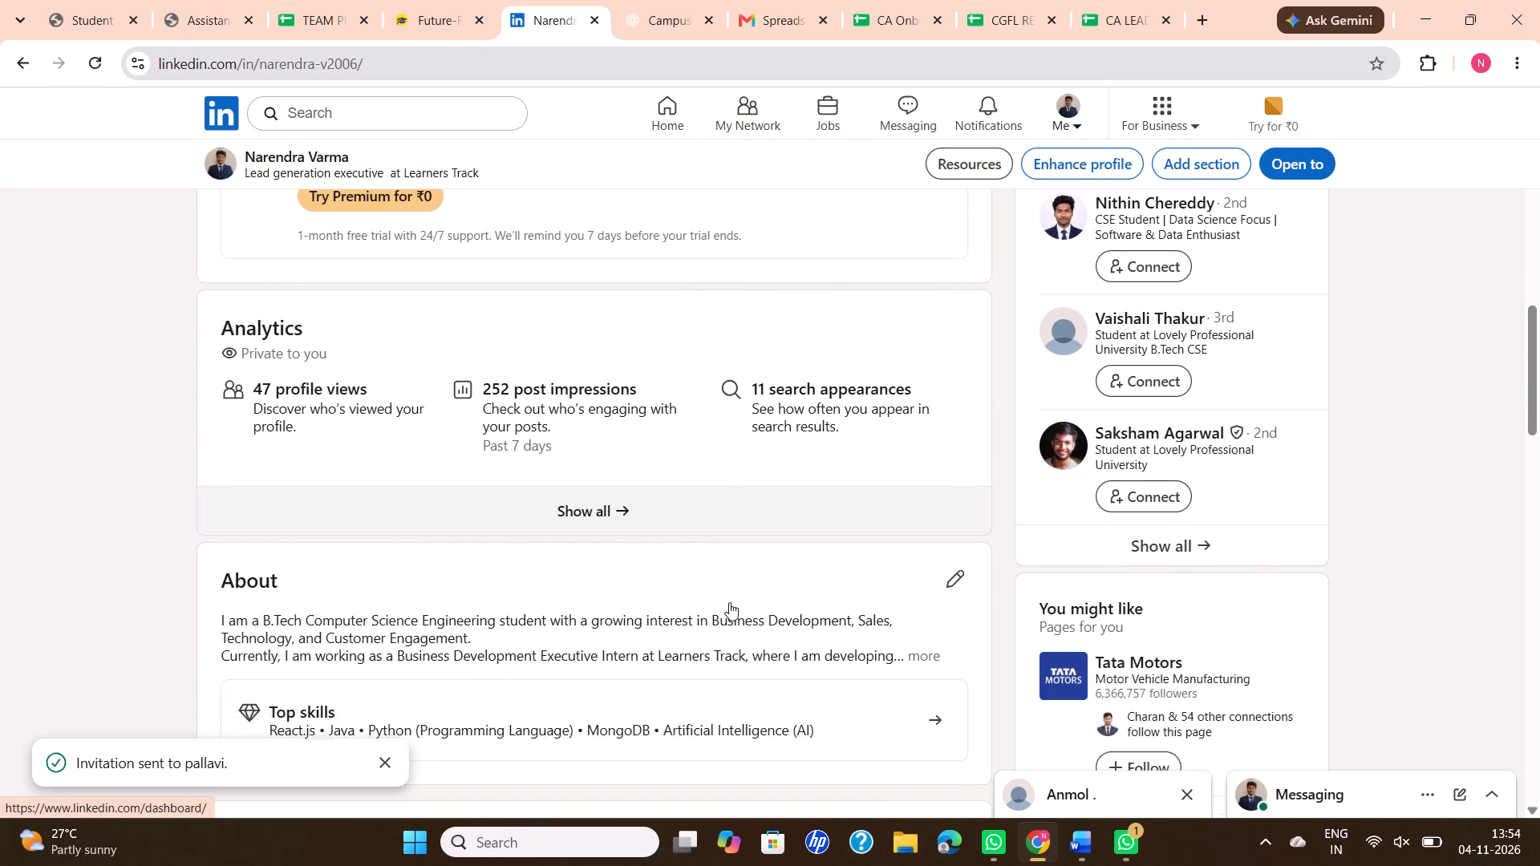
pyautogui.scroll(-2, 729, 602)
pyautogui.scroll(1, 729, 602)
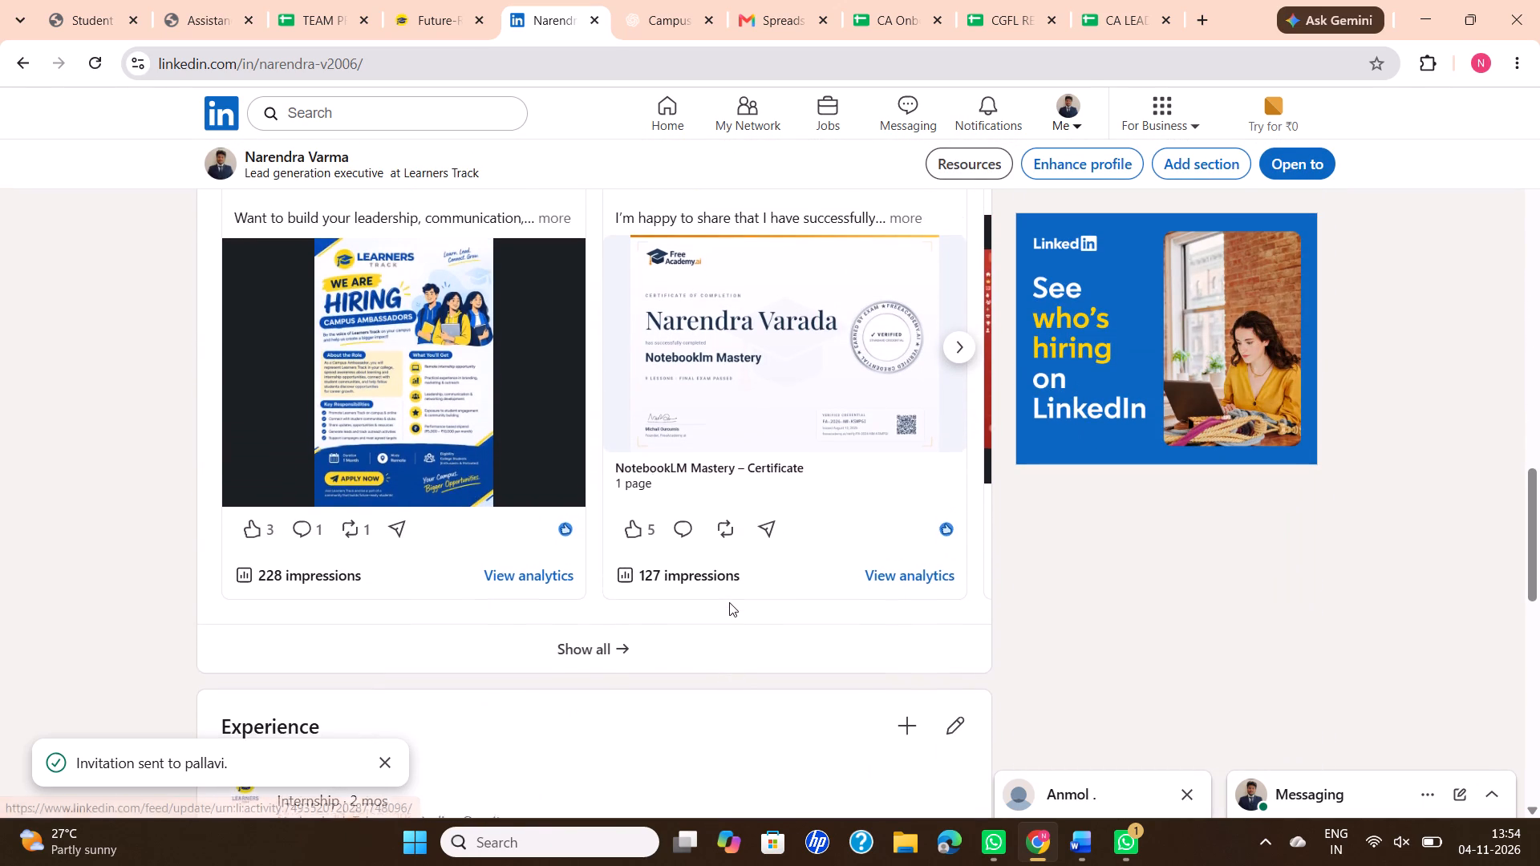
pyautogui.scroll(1, 754, 642)
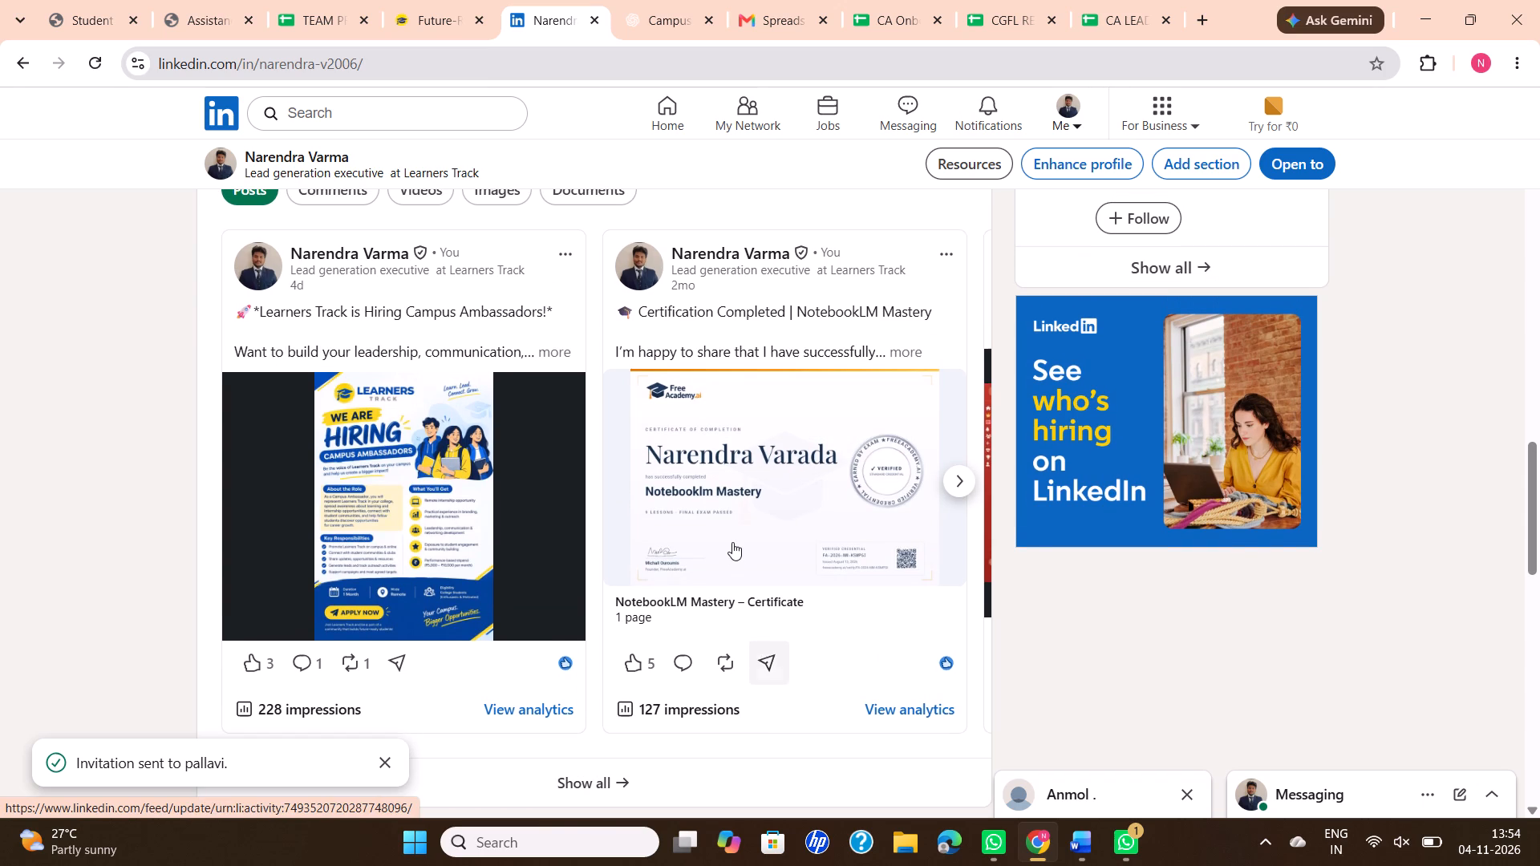
pyautogui.scroll(-4, 732, 542)
pyautogui.scroll(1, 732, 542)
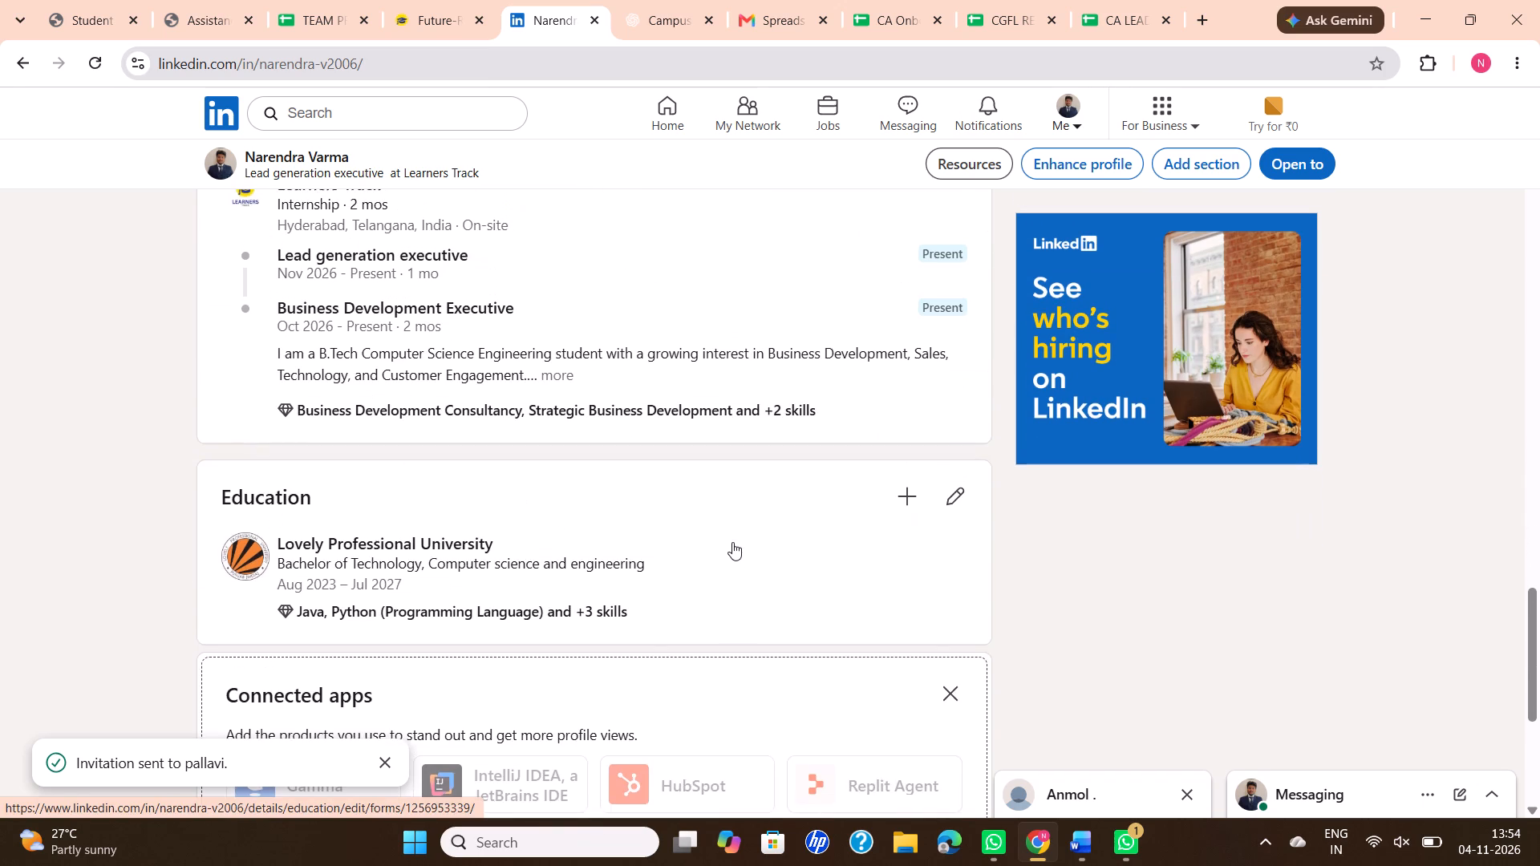
pyautogui.scroll(1, 732, 542)
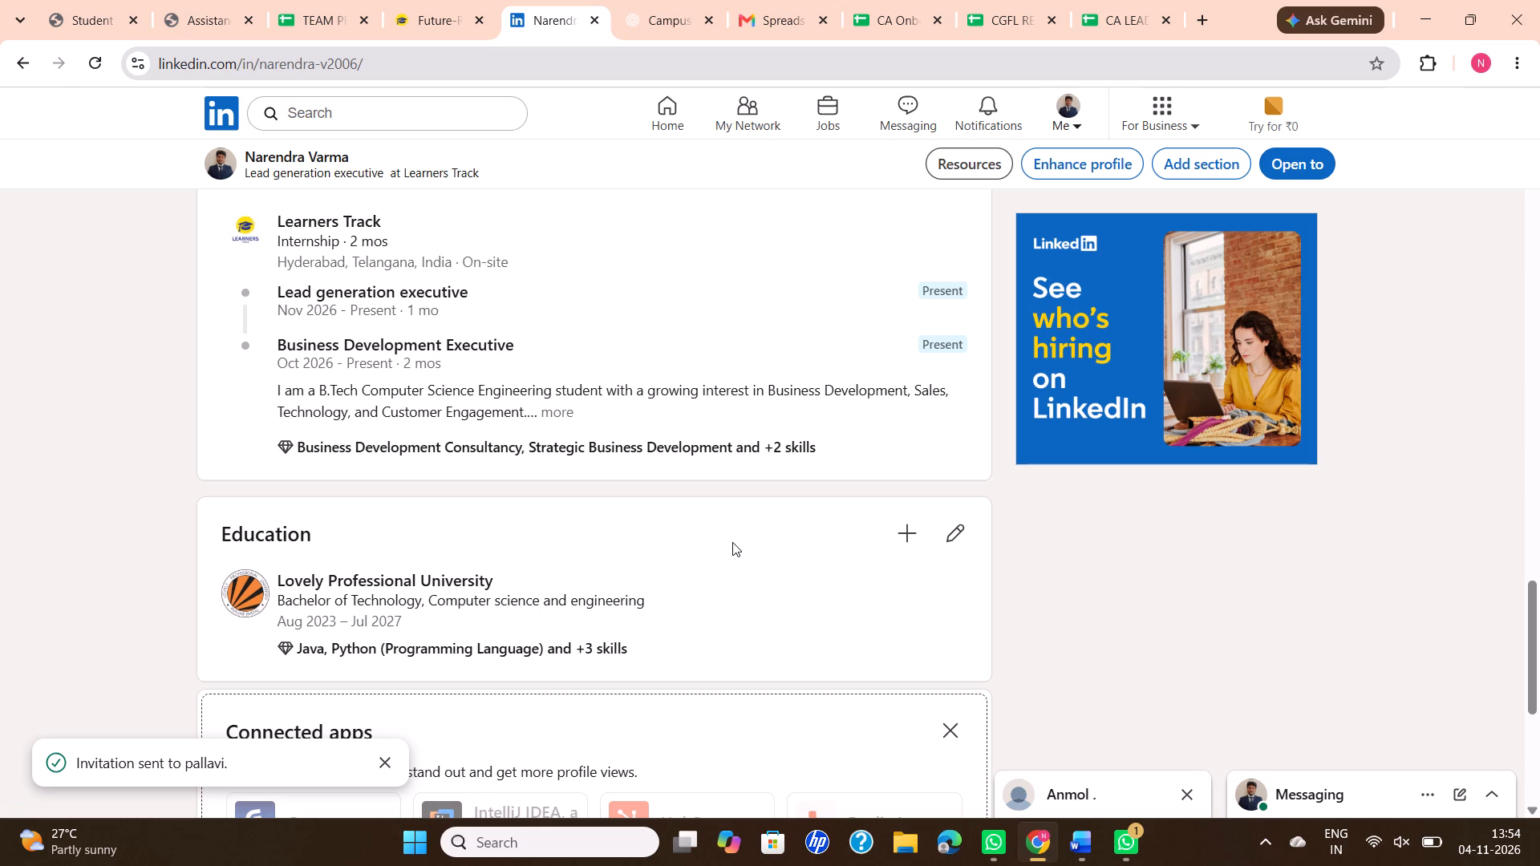
# Review the connected apps, skills and interests sections of your own LinkedIn profile.
pyautogui.scroll(-4, 732, 542)
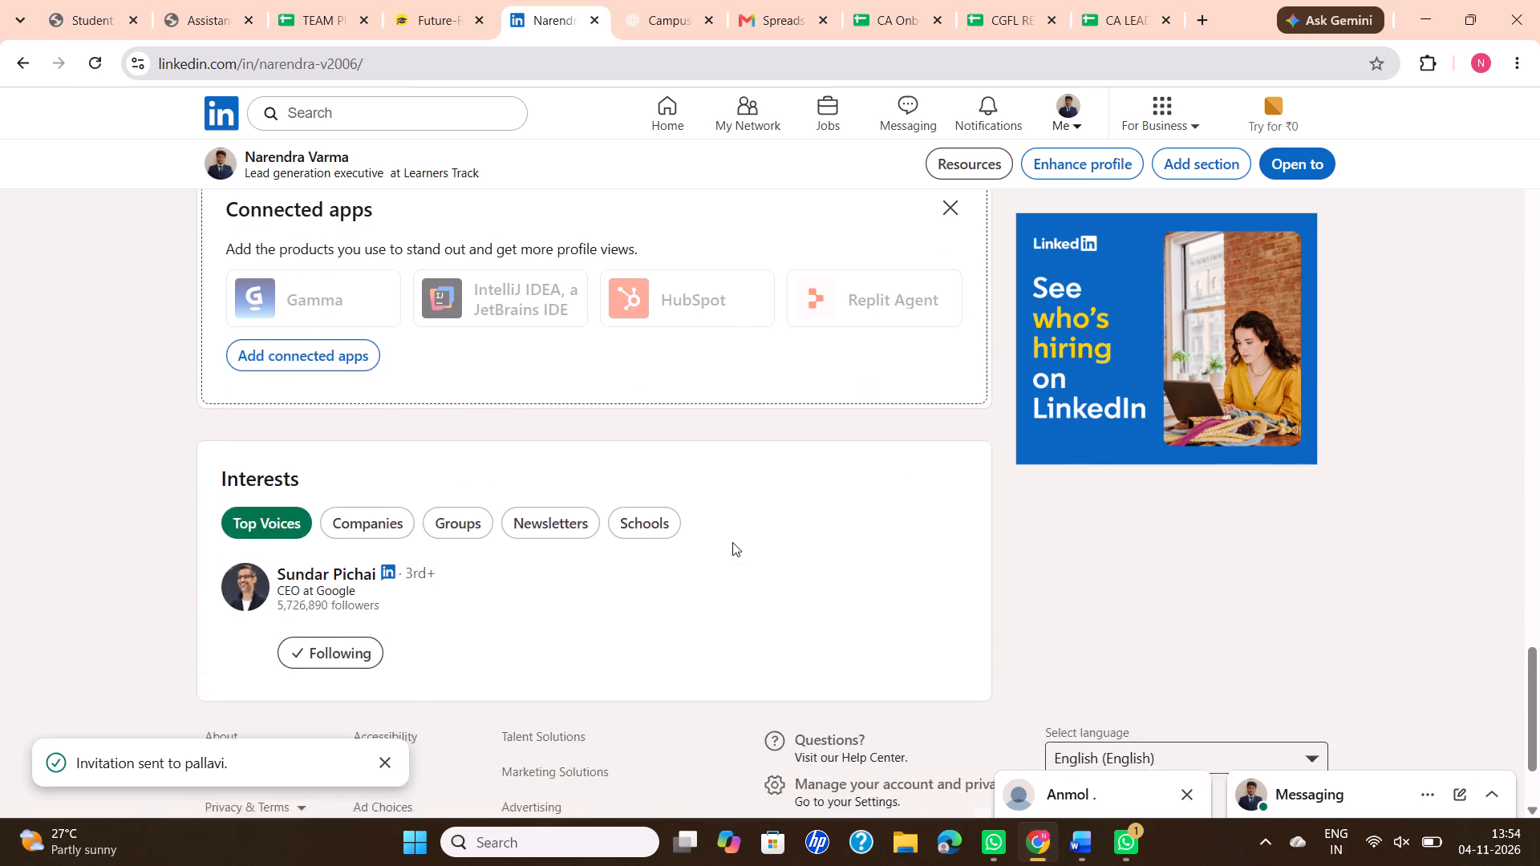
pyautogui.scroll(-1, 732, 542)
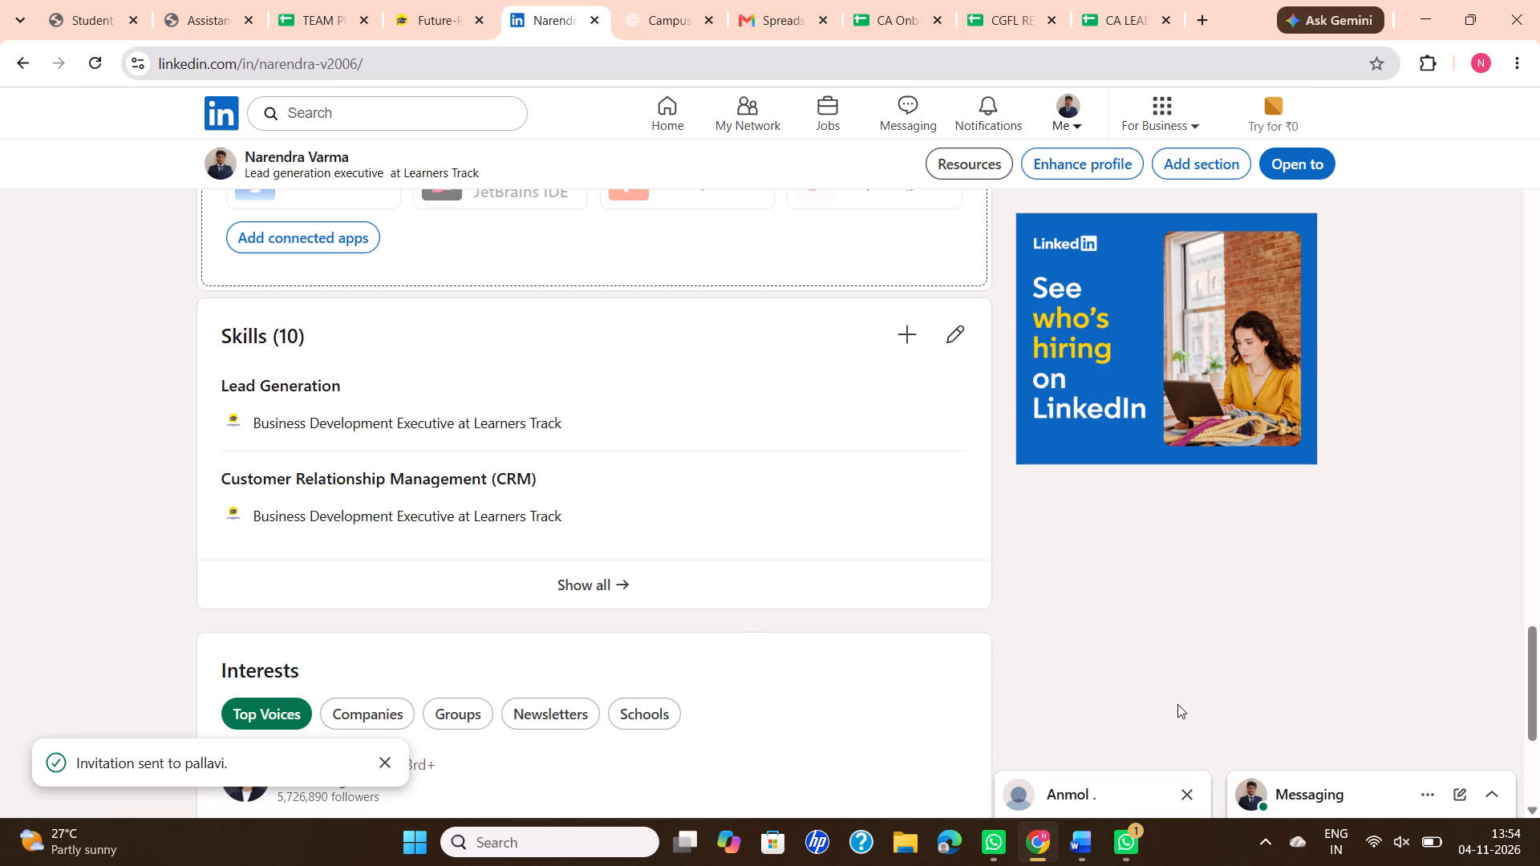
pyautogui.scroll(-2, 1177, 704)
pyautogui.scroll(2, 1177, 704)
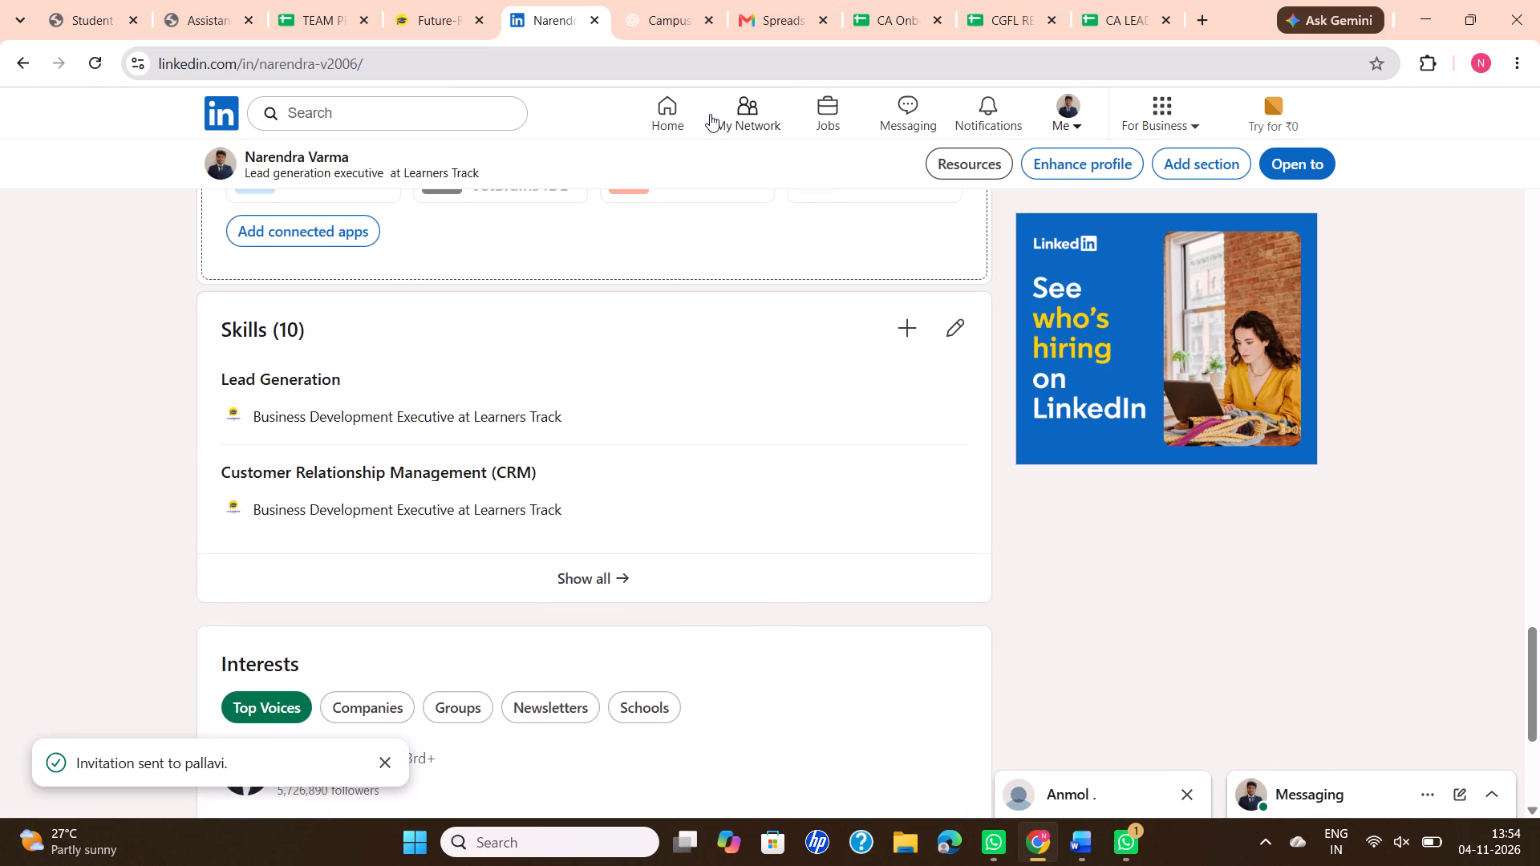
# Go to the LinkedIn home feed, browse the posts and check the options for the Mastercard Software Engineer hiring post.
pyautogui.click(664, 111)
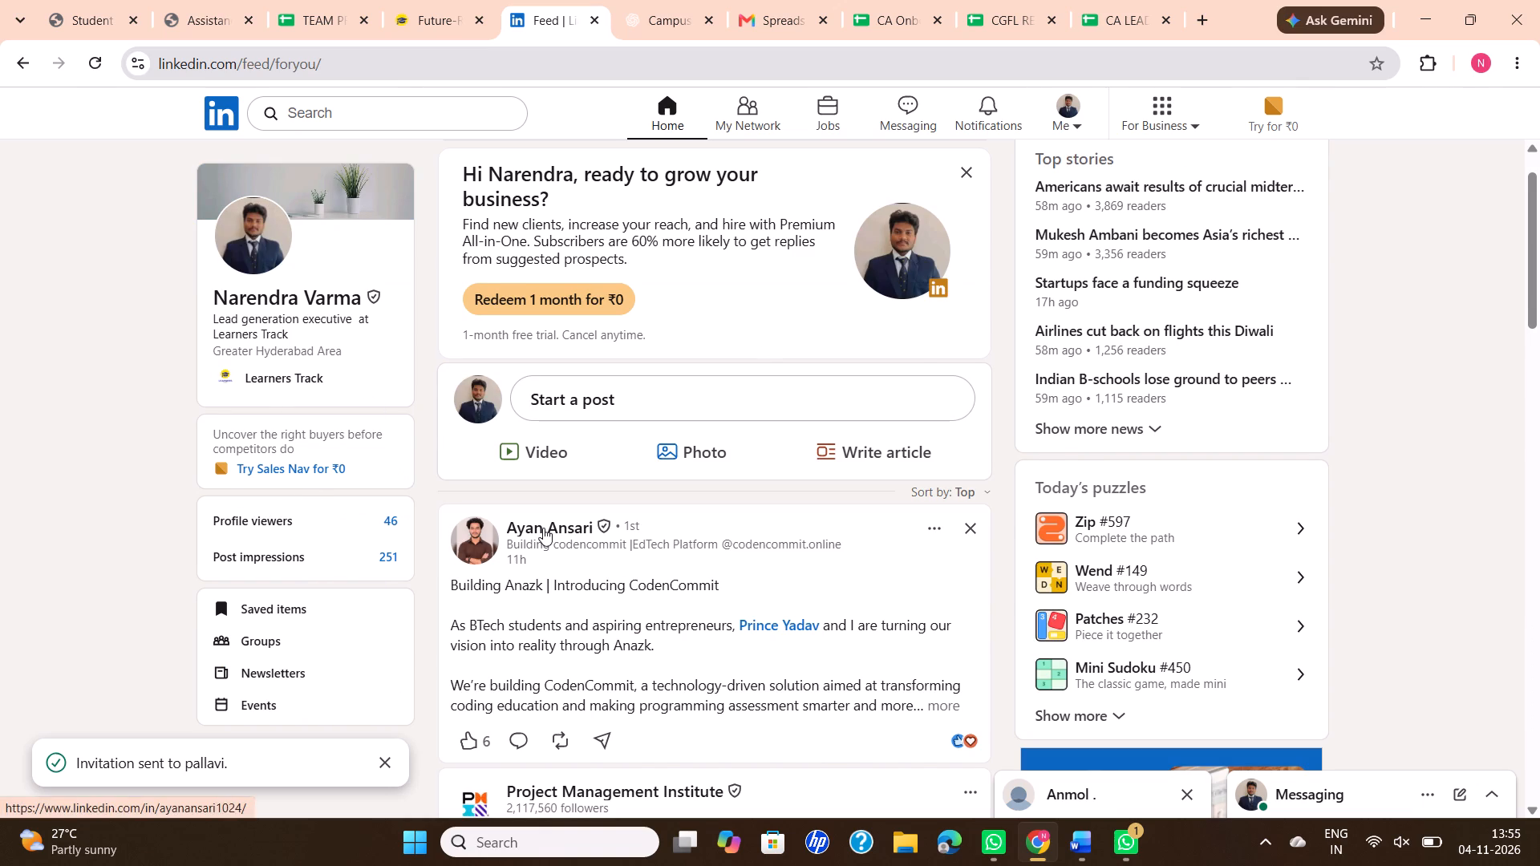
pyautogui.scroll(1, 543, 528)
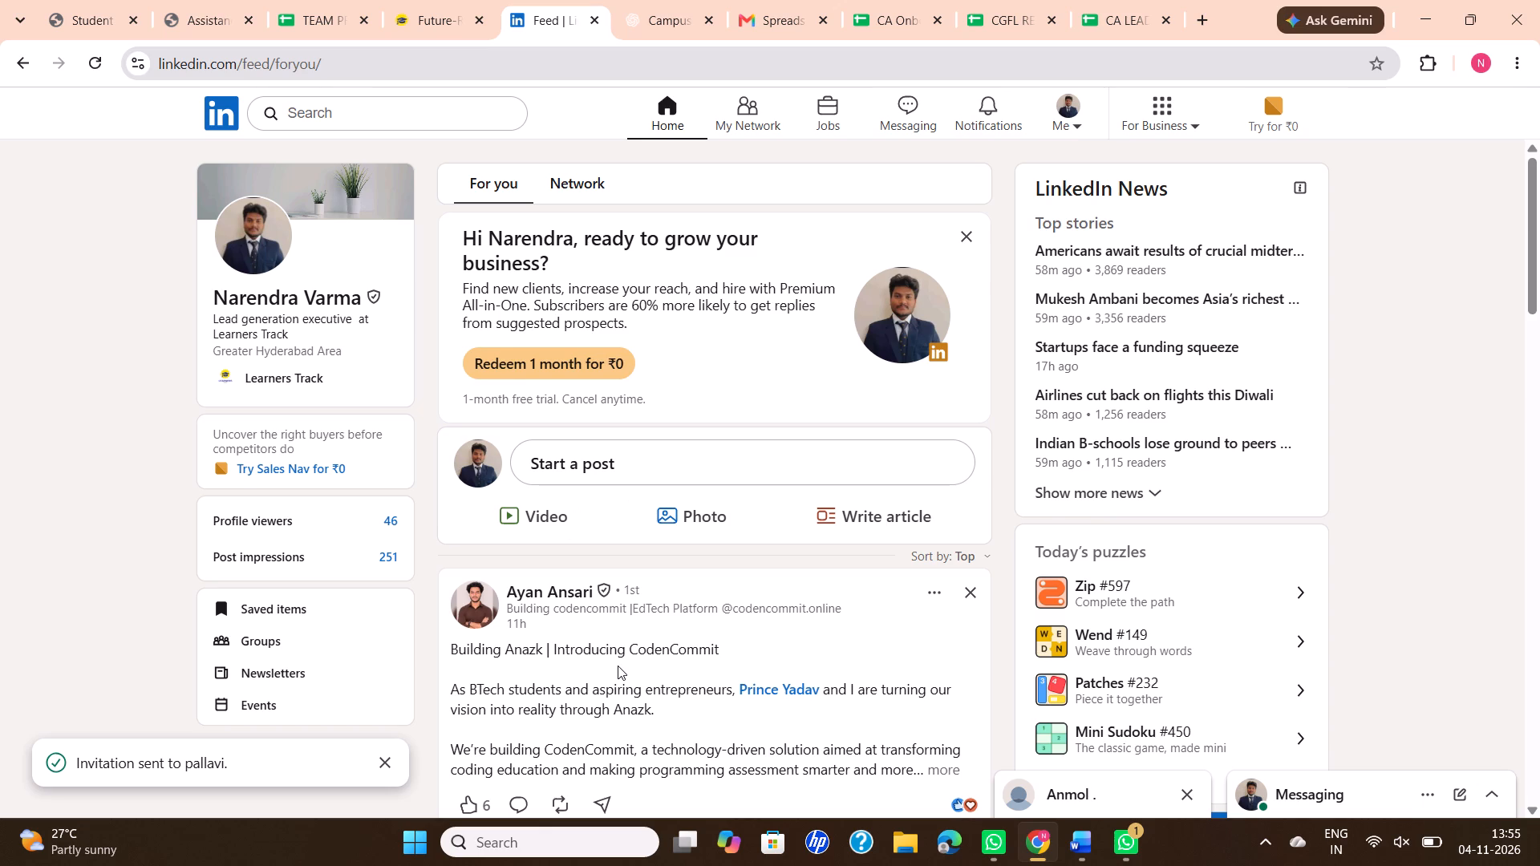
pyautogui.scroll(-2, 618, 666)
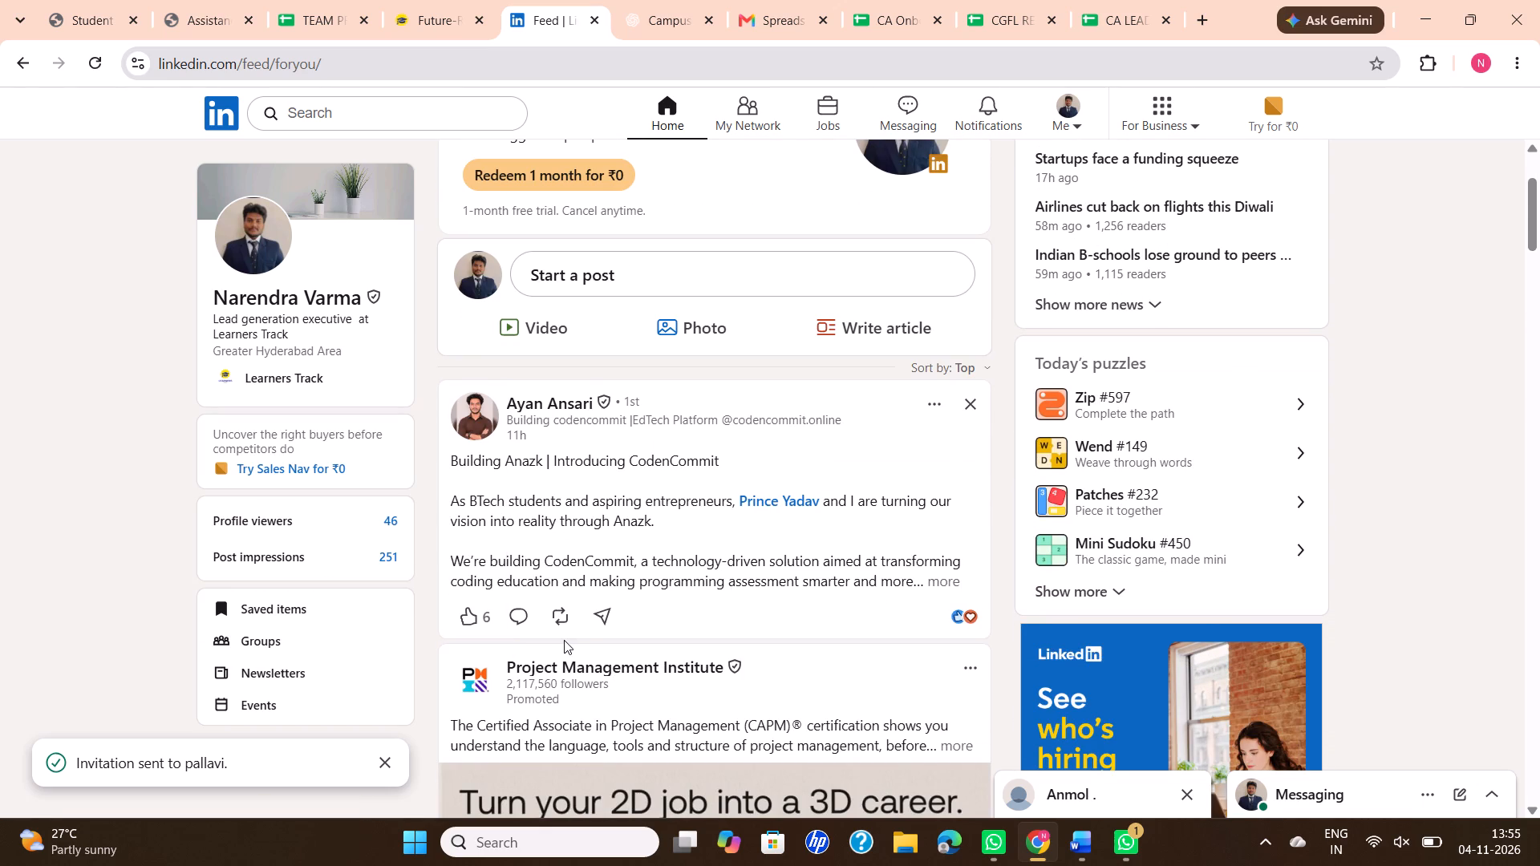
pyautogui.scroll(-4, 595, 551)
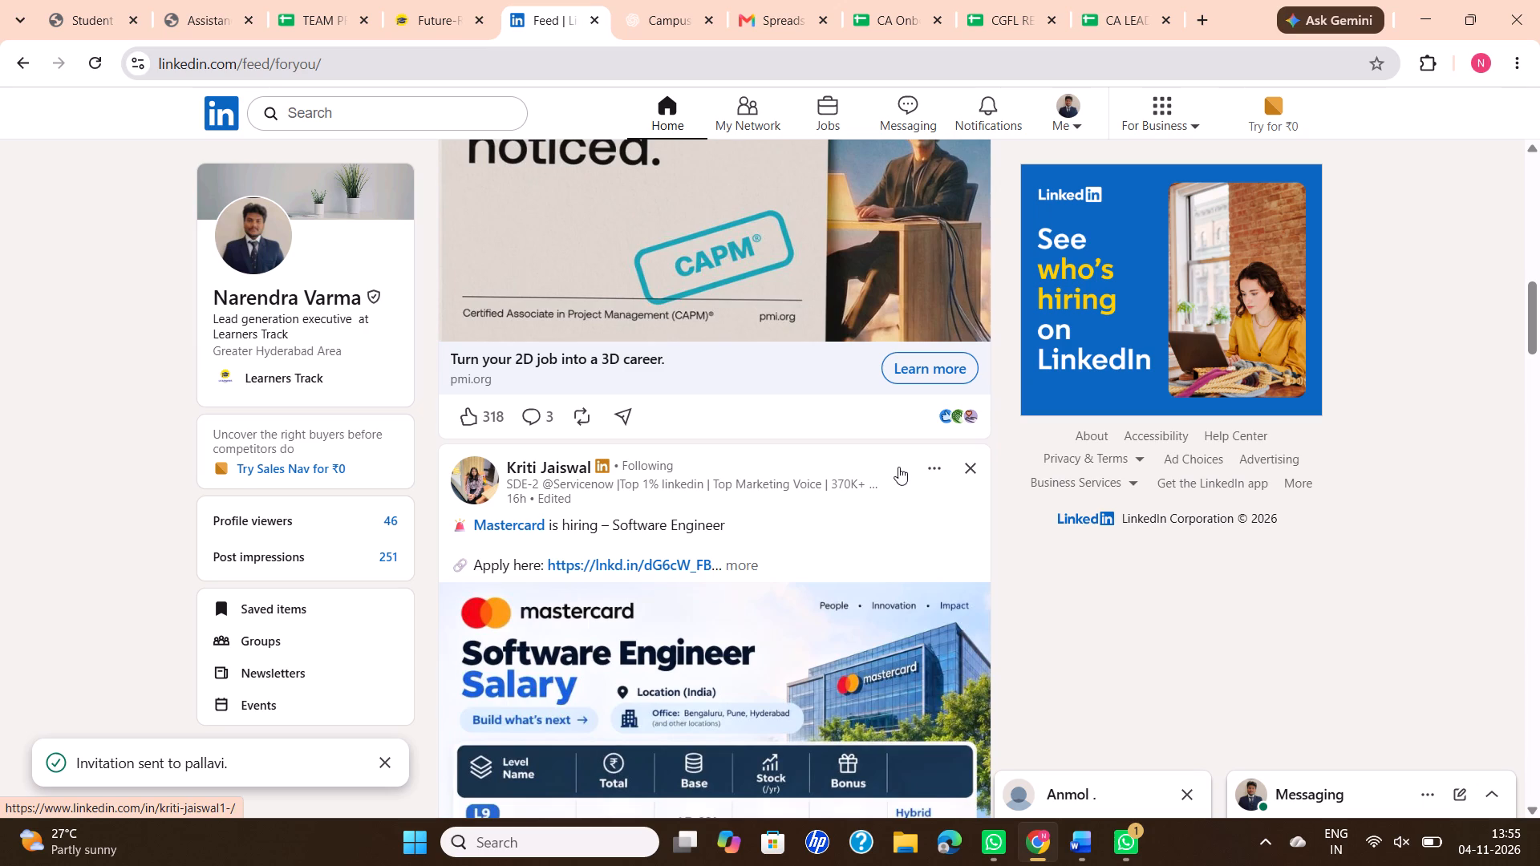
pyautogui.click(927, 465)
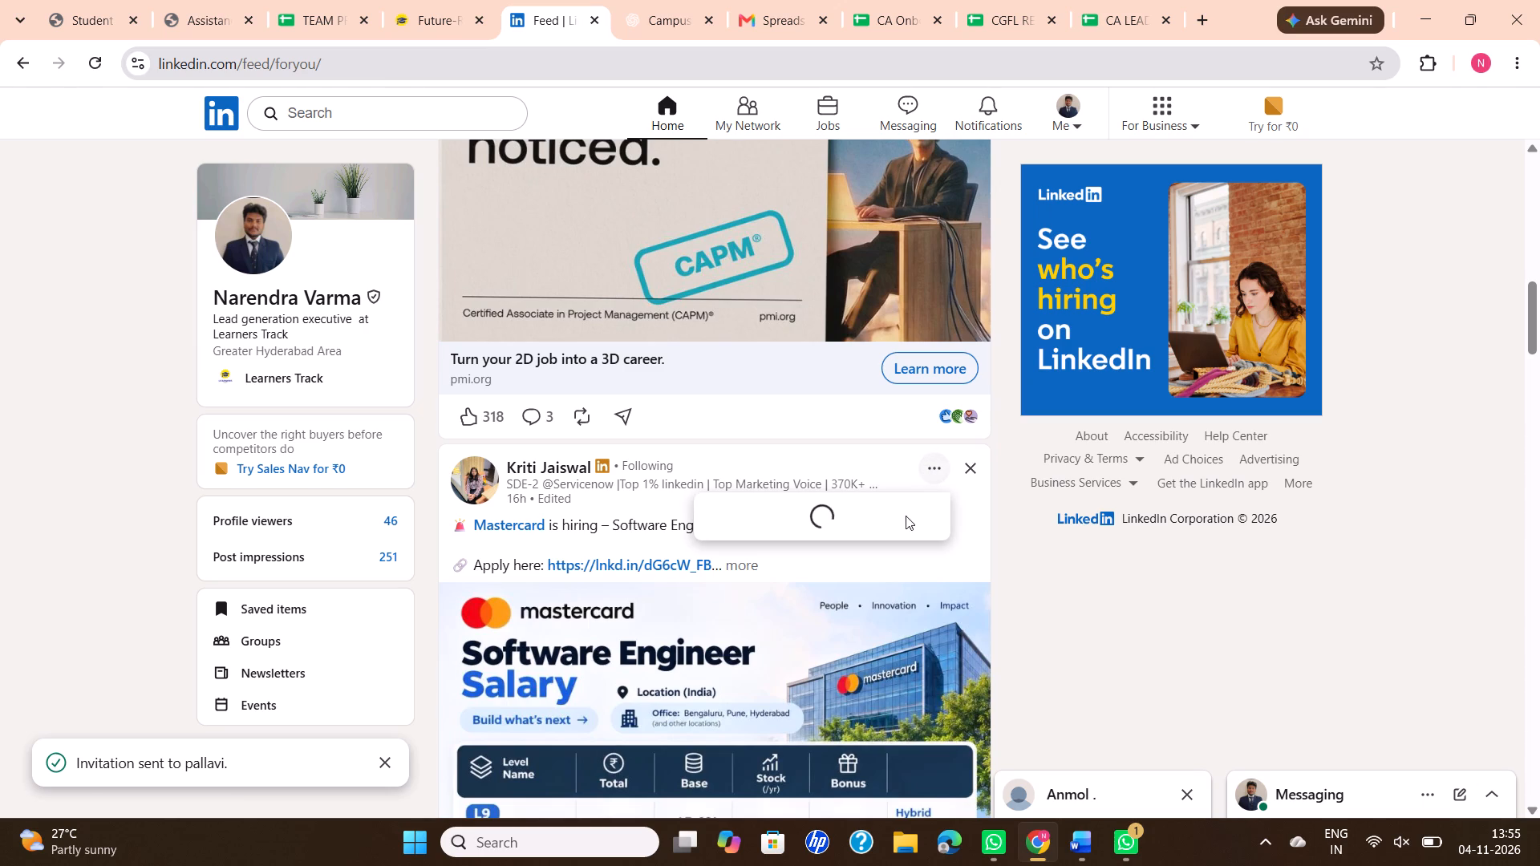
pyautogui.scroll(-1, 792, 742)
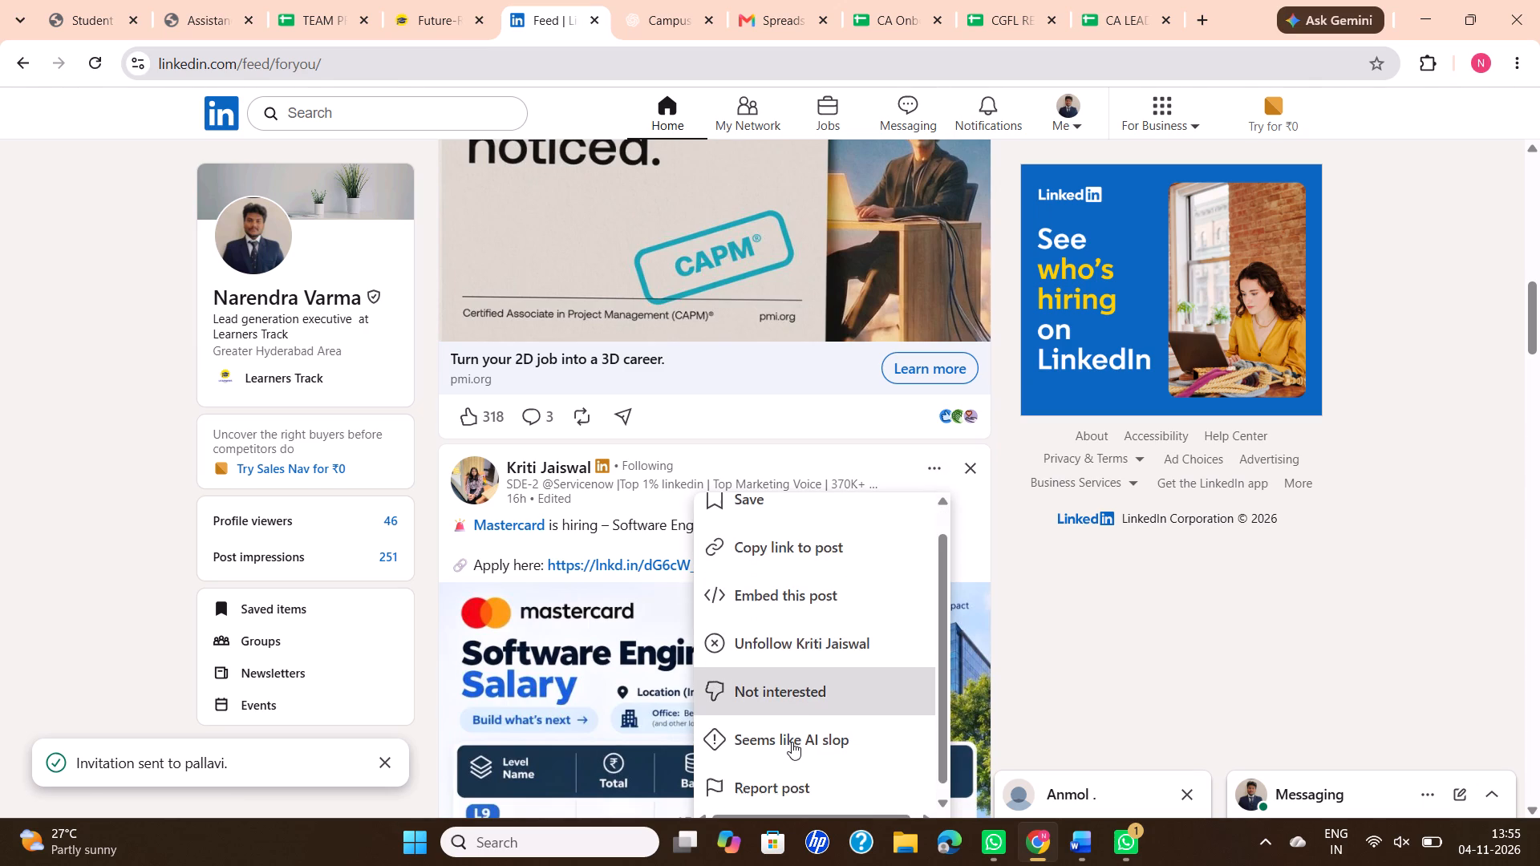
pyautogui.scroll(-1, 792, 742)
pyautogui.scroll(2, 808, 581)
pyautogui.click(1053, 572)
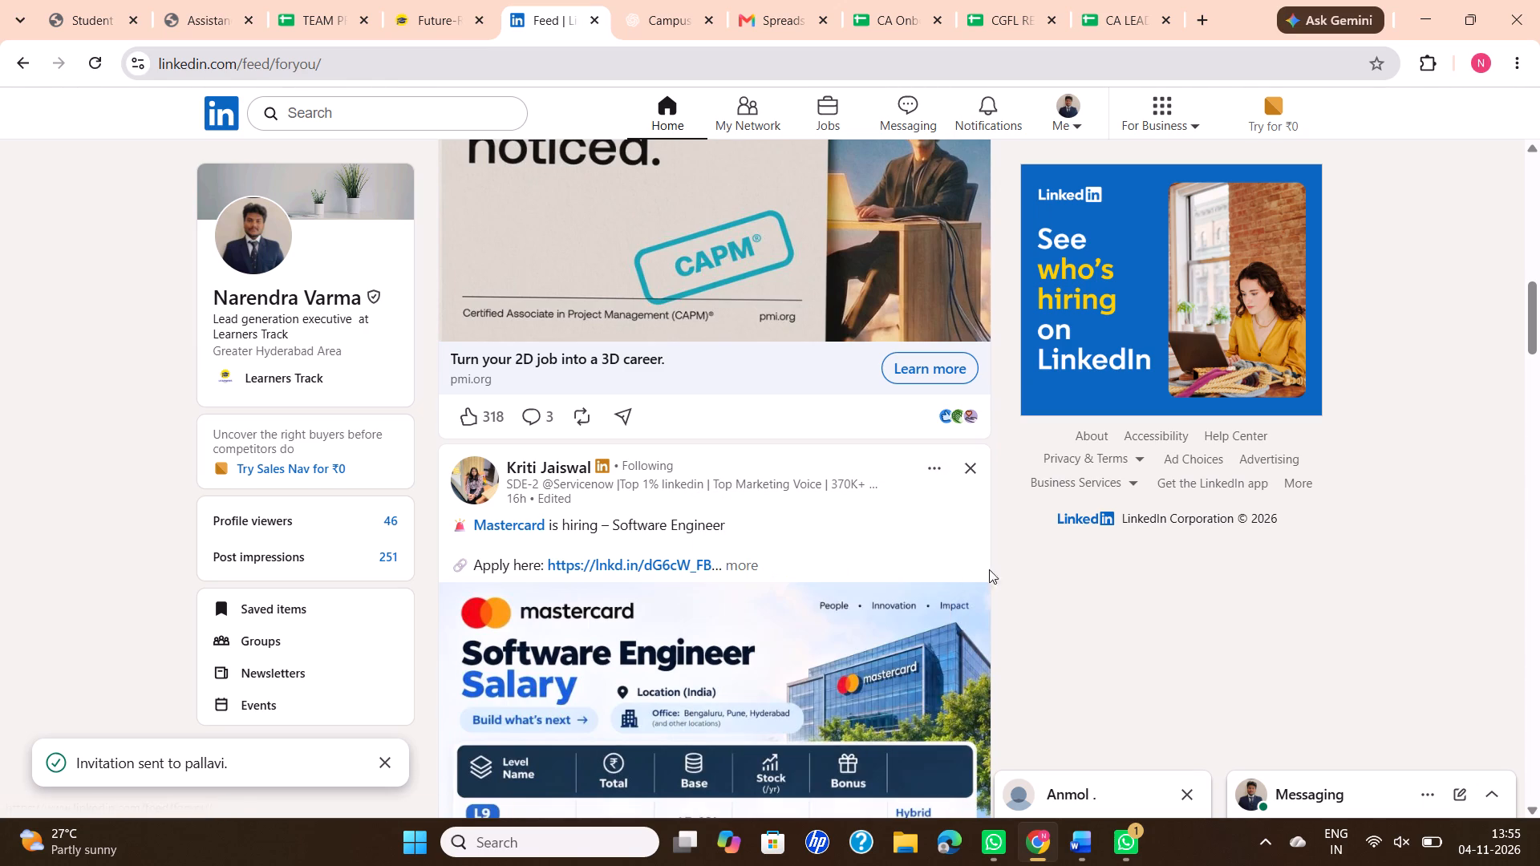
# Open the profile of the Mastercard post's author, check its additional options and contact info, and return to the feed.
pyautogui.click(460, 475)
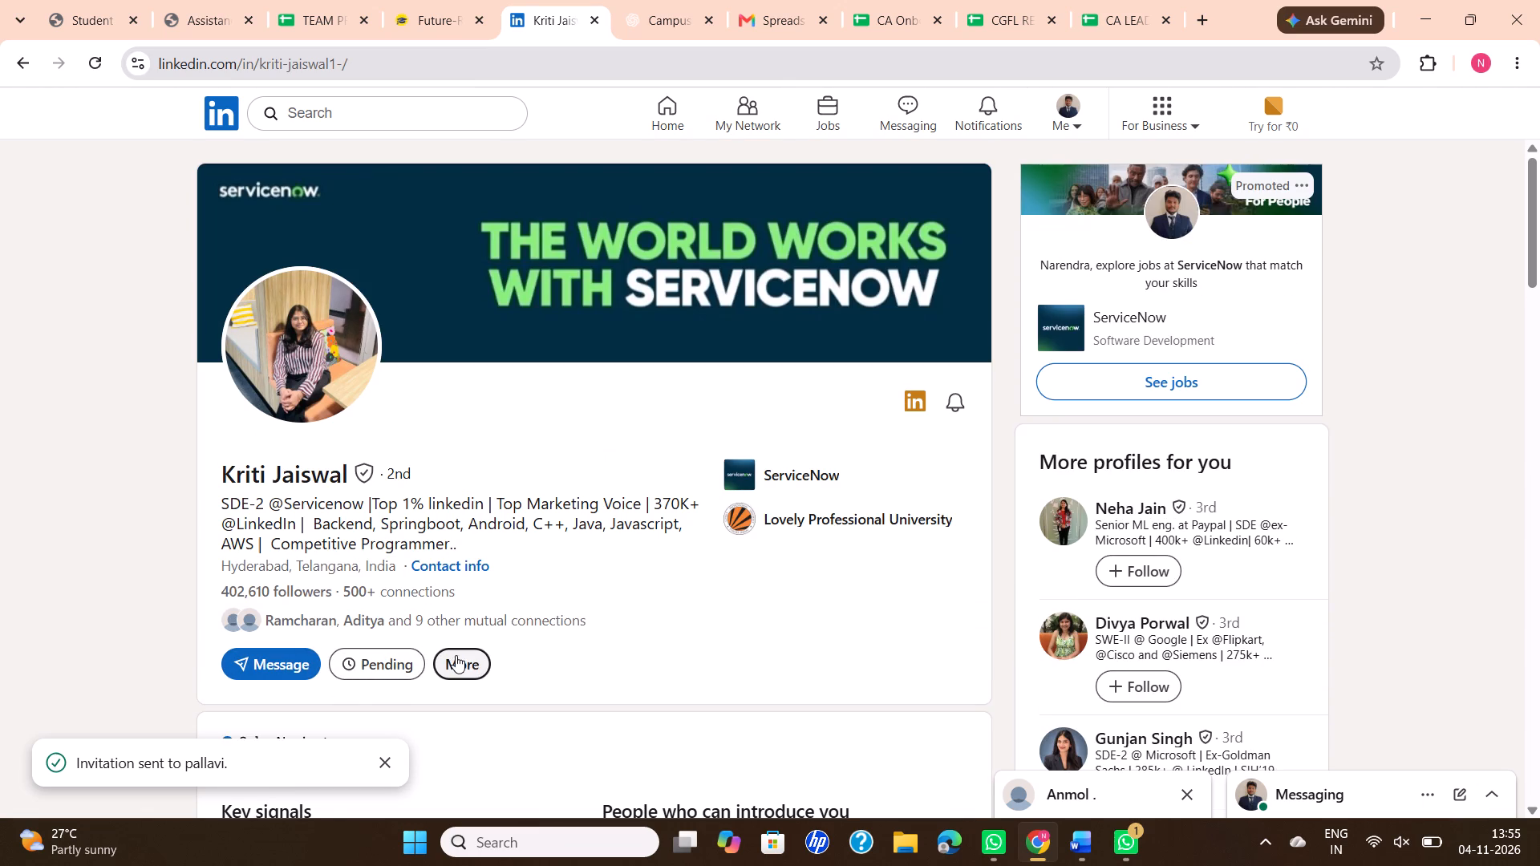
pyautogui.click(482, 667)
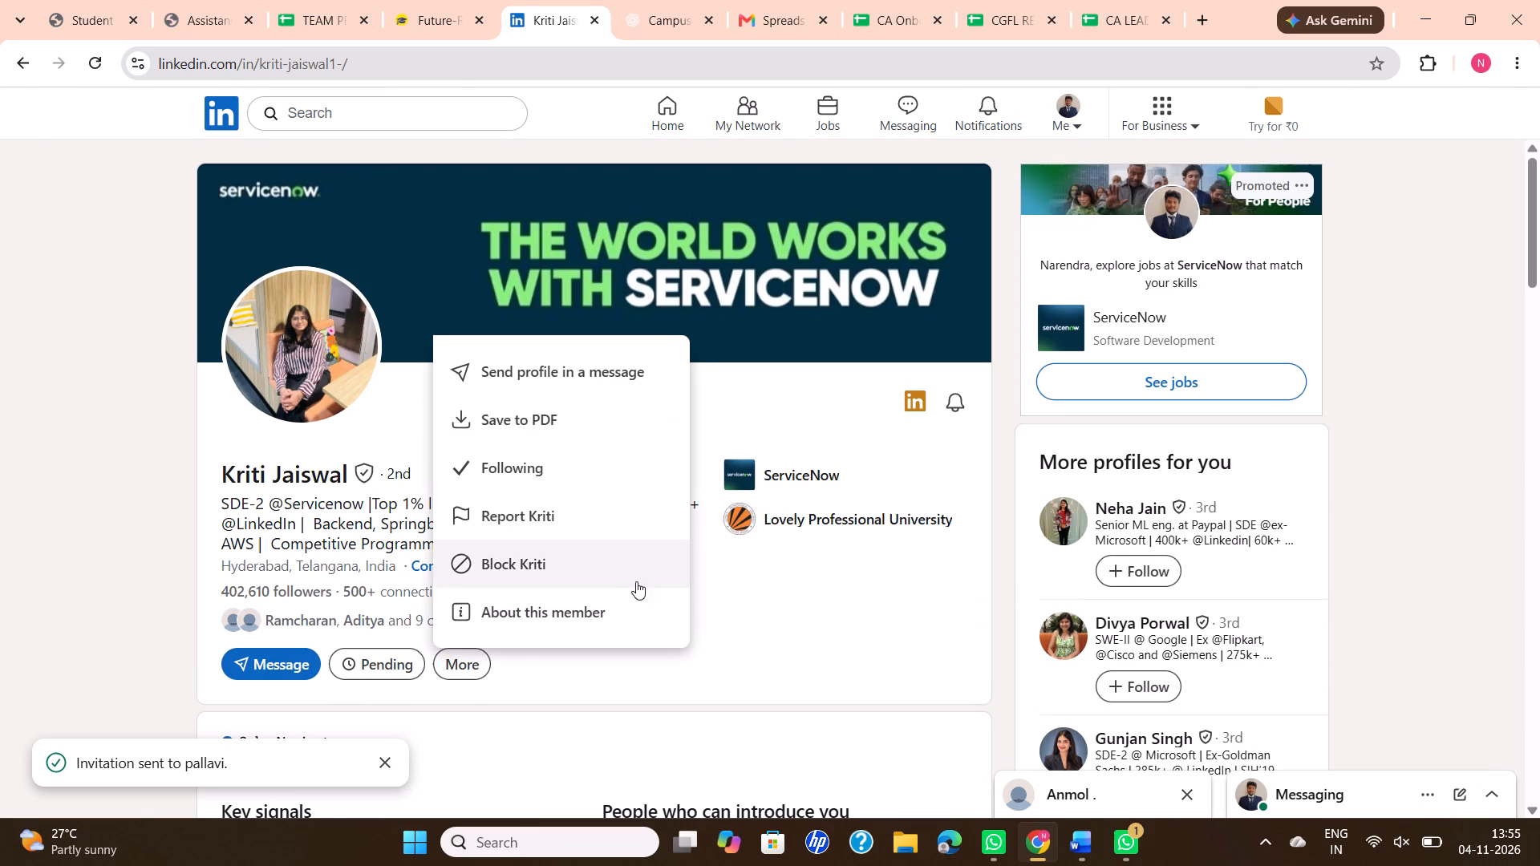
pyautogui.click(720, 605)
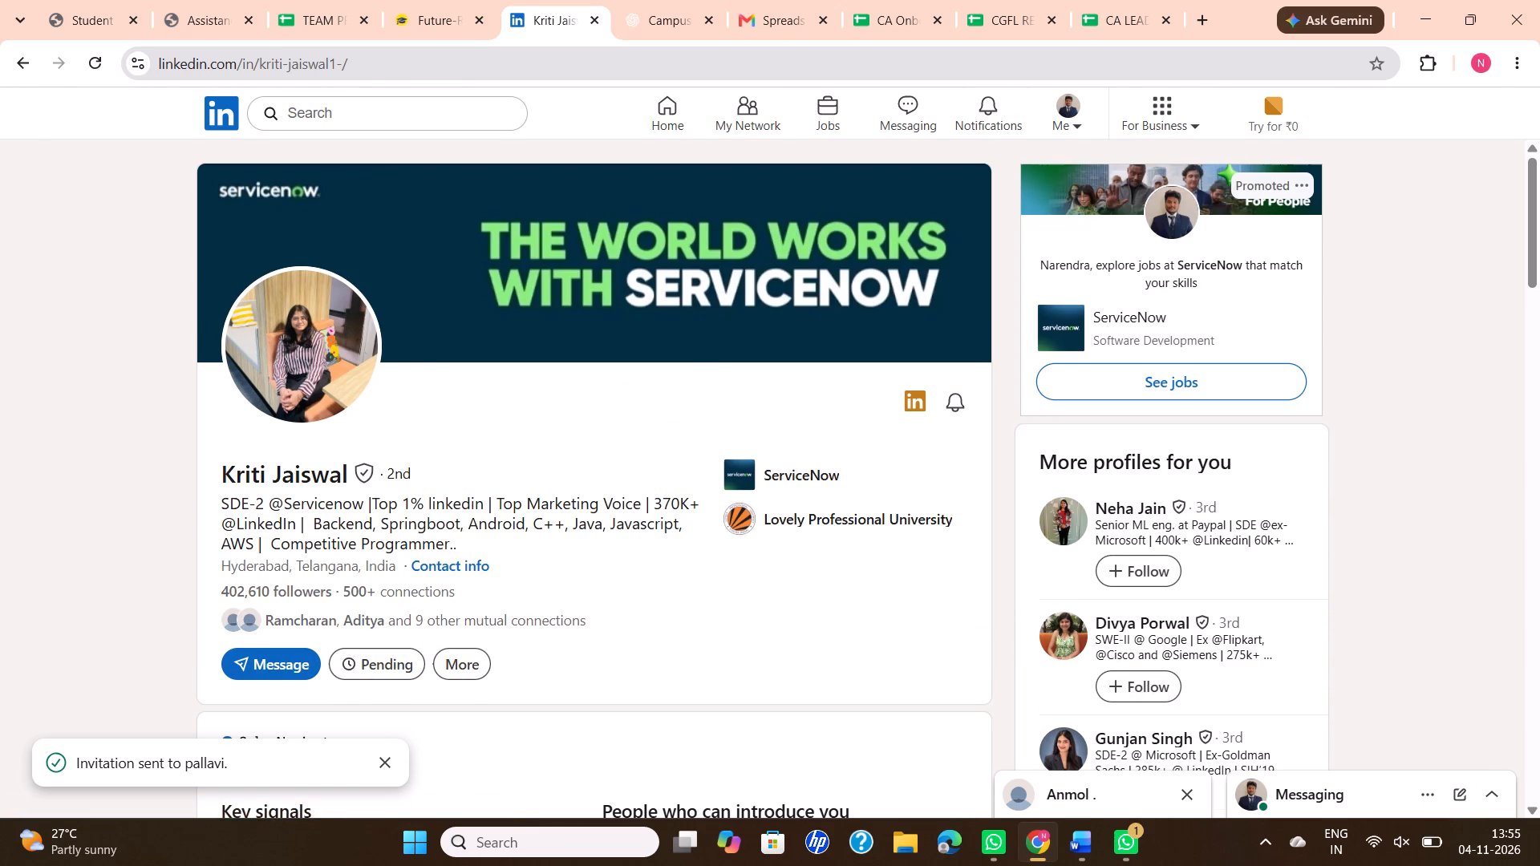
pyautogui.click(257, 590)
pyautogui.click(356, 593)
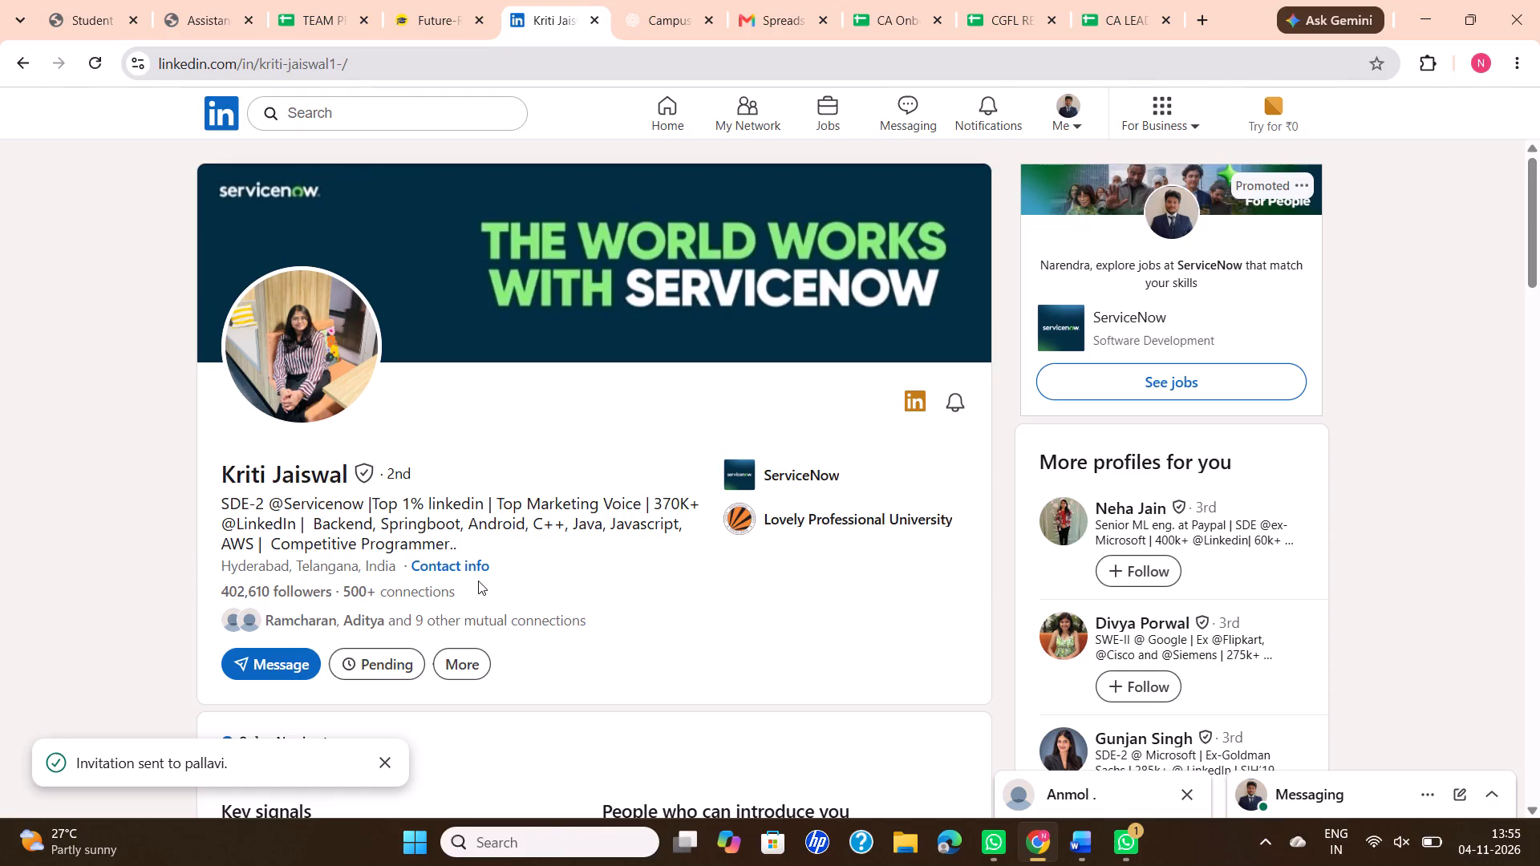
pyautogui.click(478, 581)
pyautogui.click(456, 562)
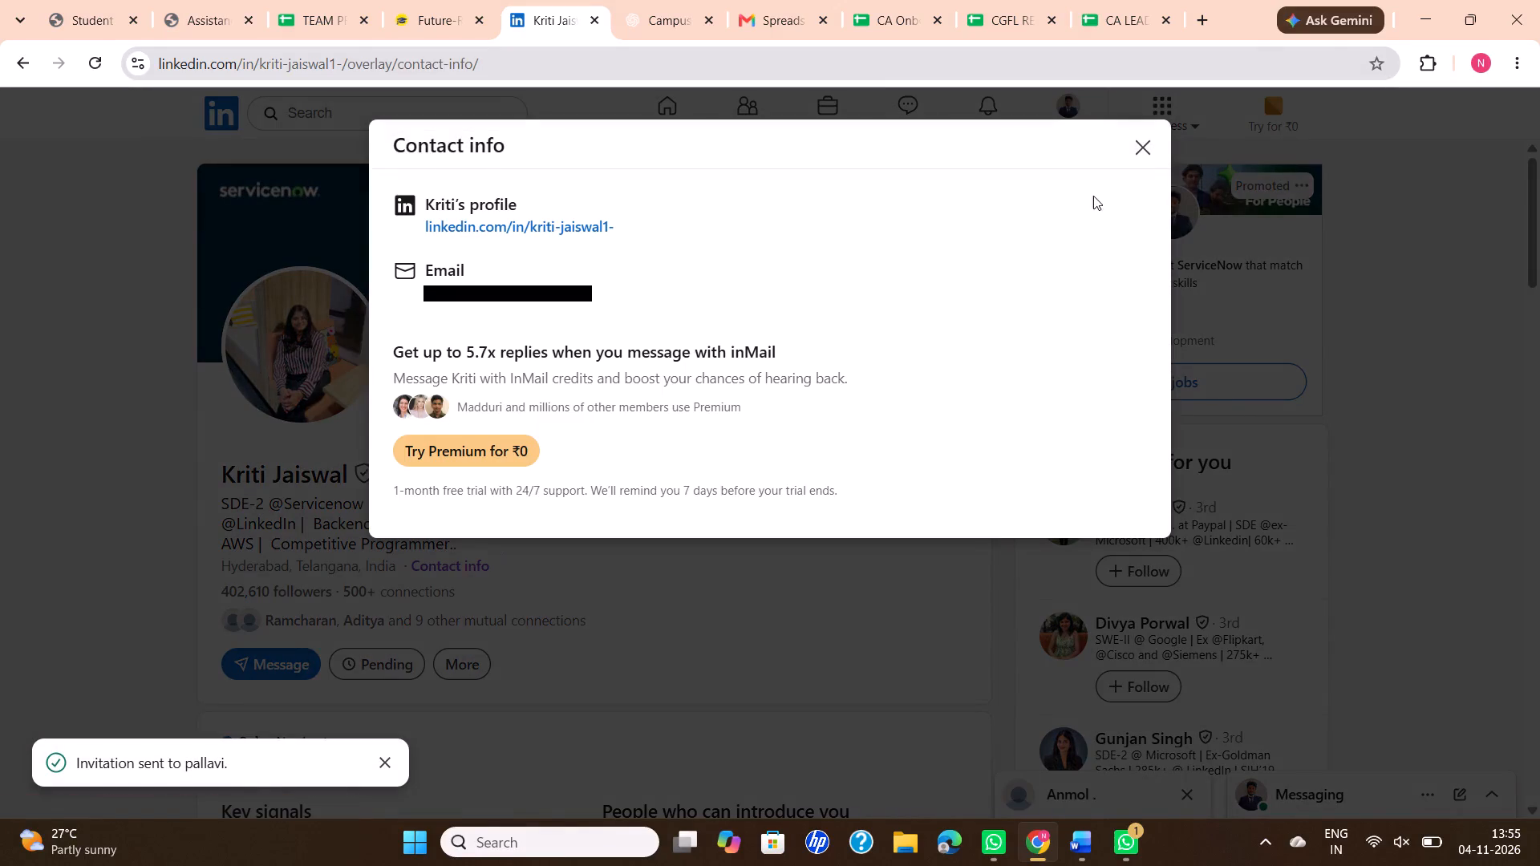
pyautogui.click(1137, 146)
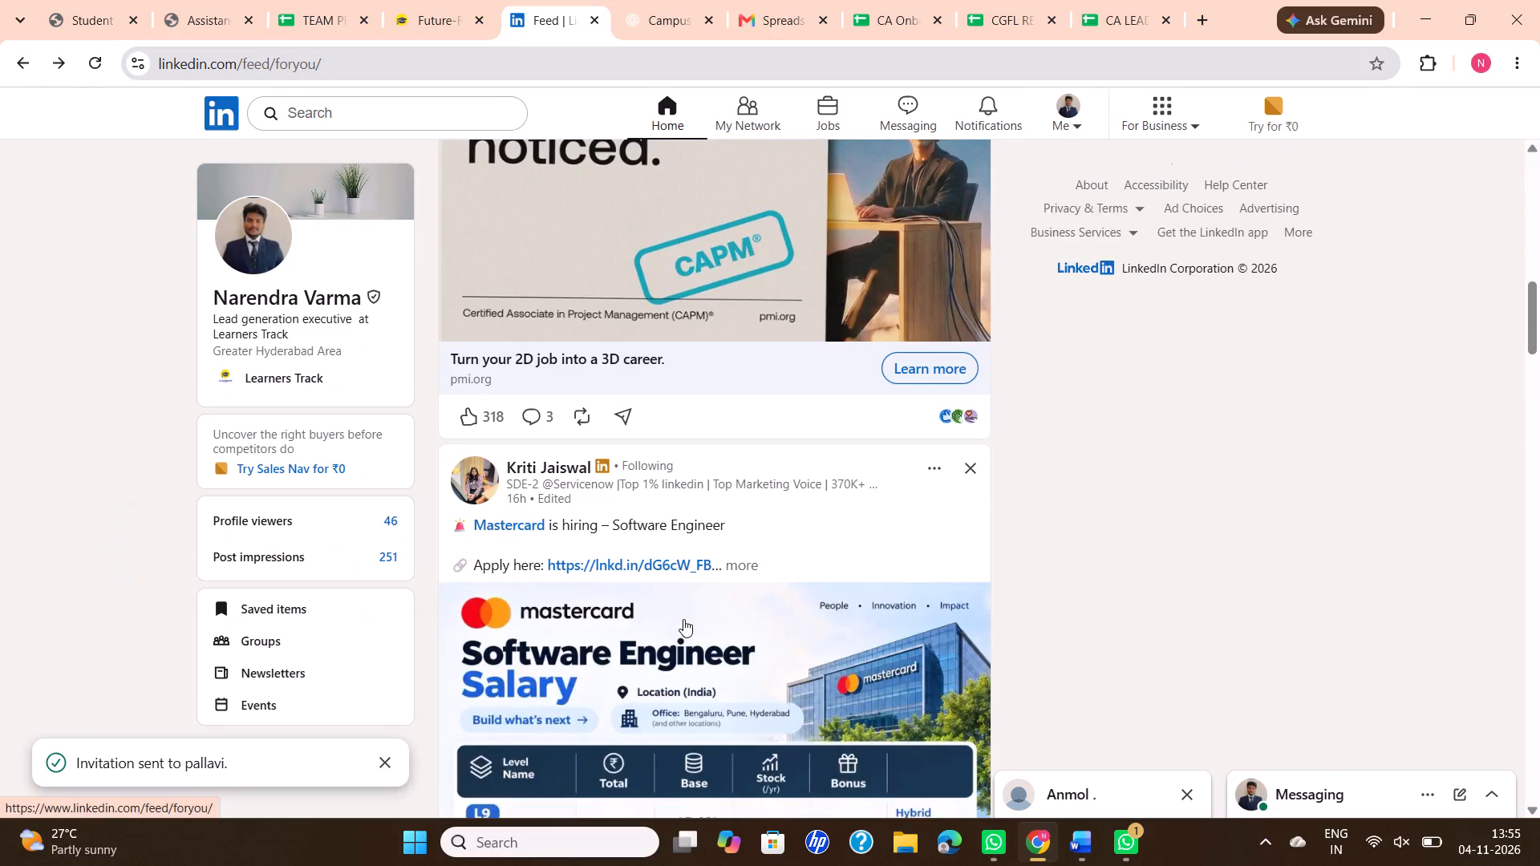
# Open the Lovely Professional University placement portal screenshot from the feed and search it with Google Lens.
pyautogui.scroll(-5, 683, 619)
pyautogui.scroll(2, 683, 619)
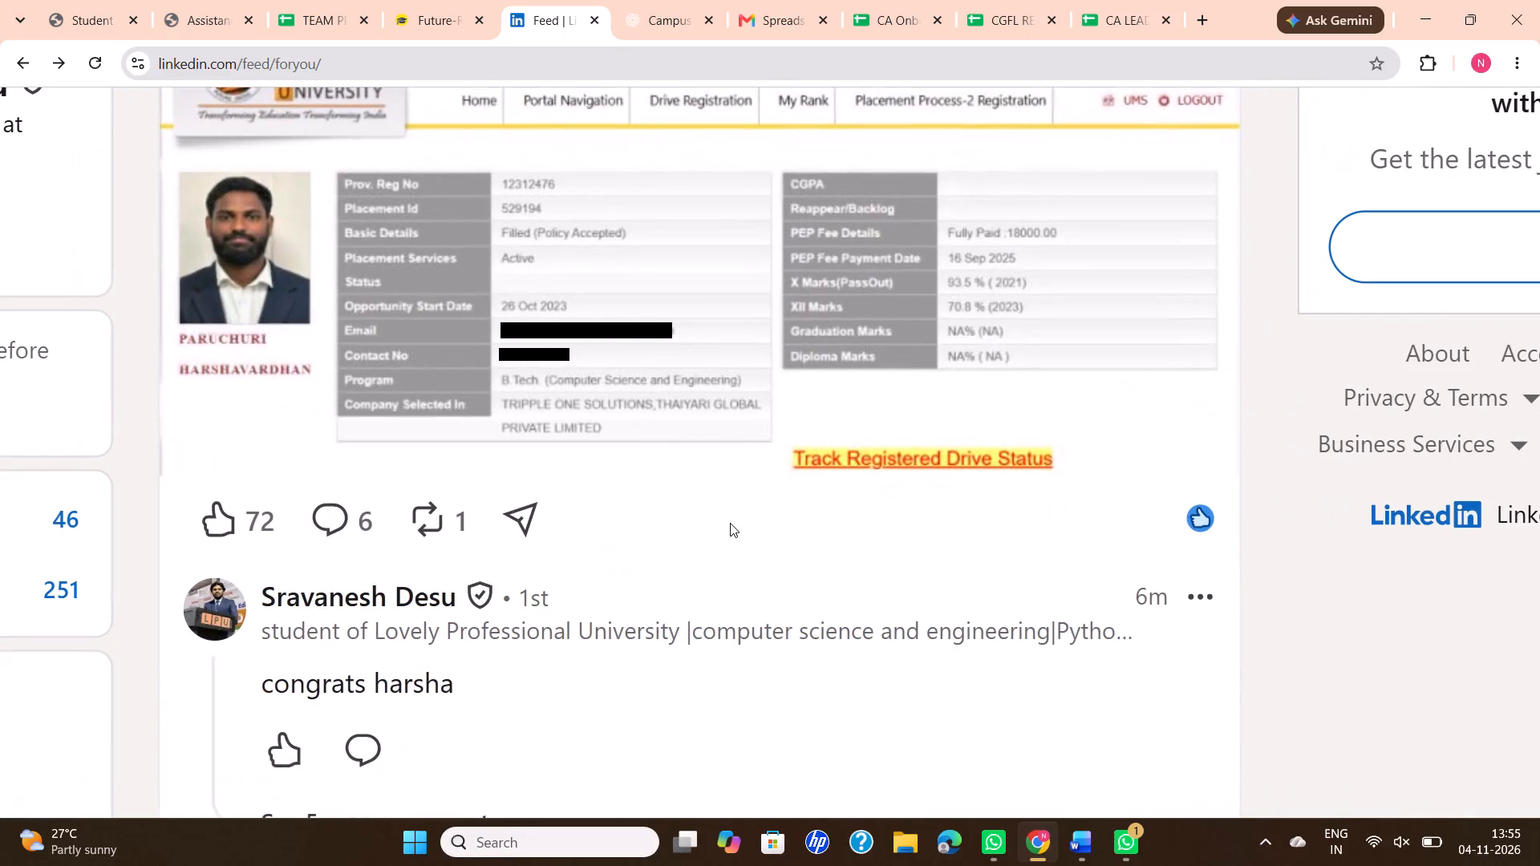
pyautogui.click(504, 399)
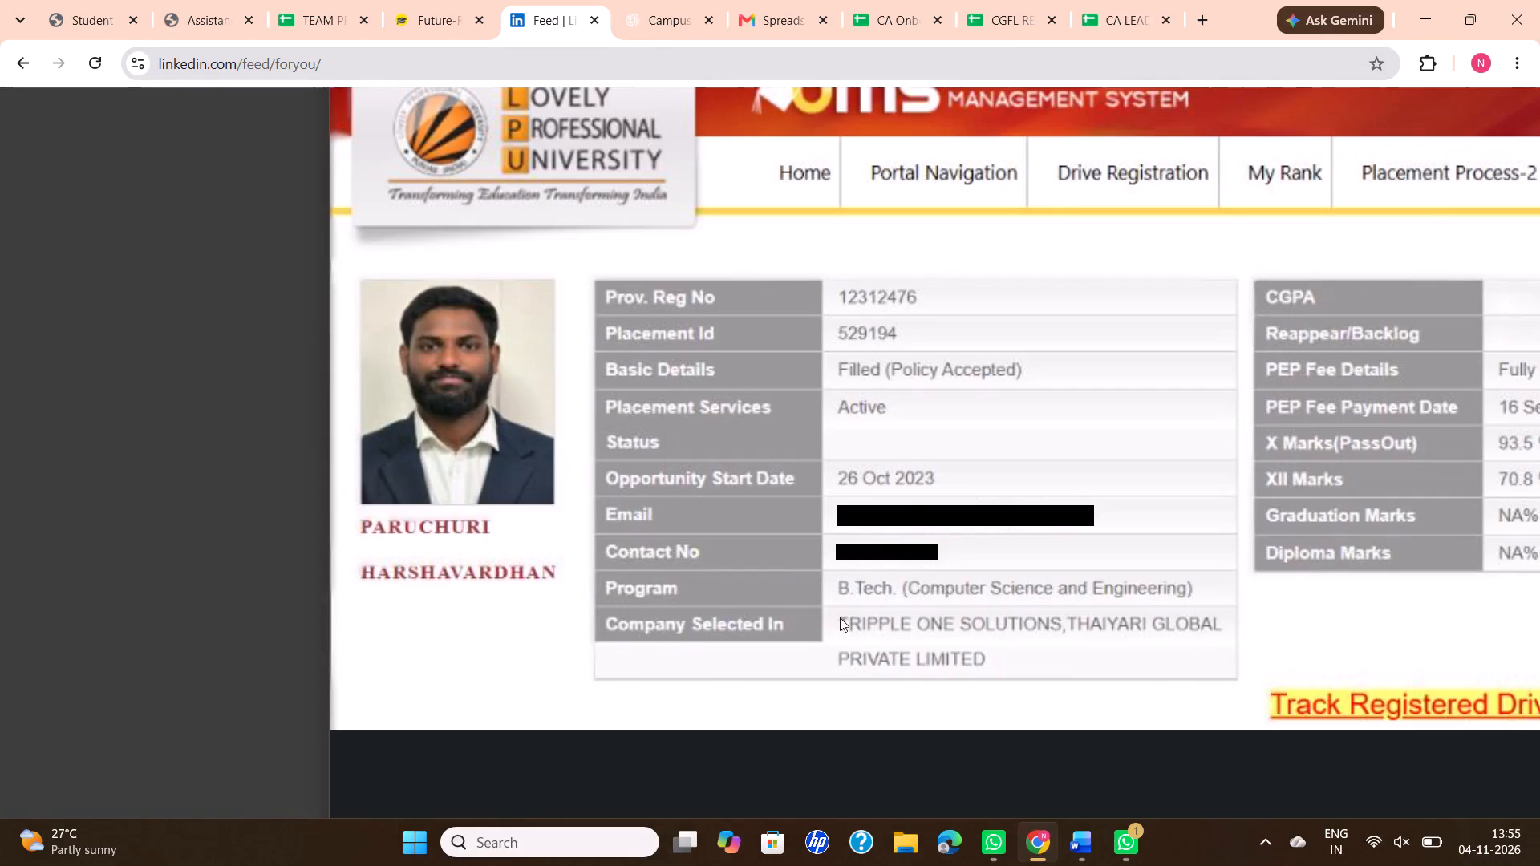
pyautogui.moveTo(838, 621); pyautogui.dragTo(911, 643)
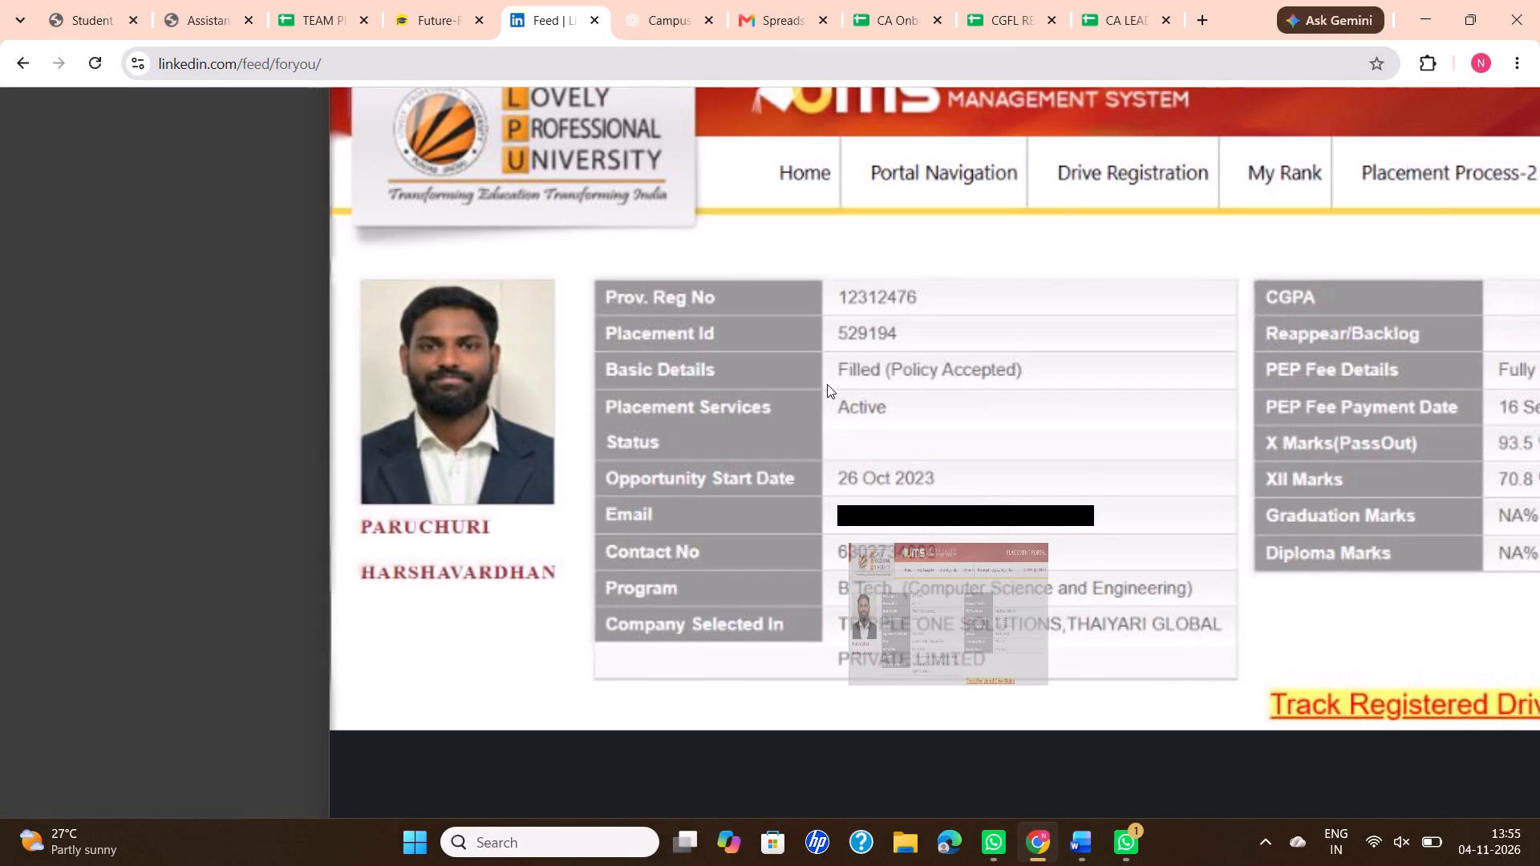
pyautogui.rightClick(827, 384)
pyautogui.click(931, 546)
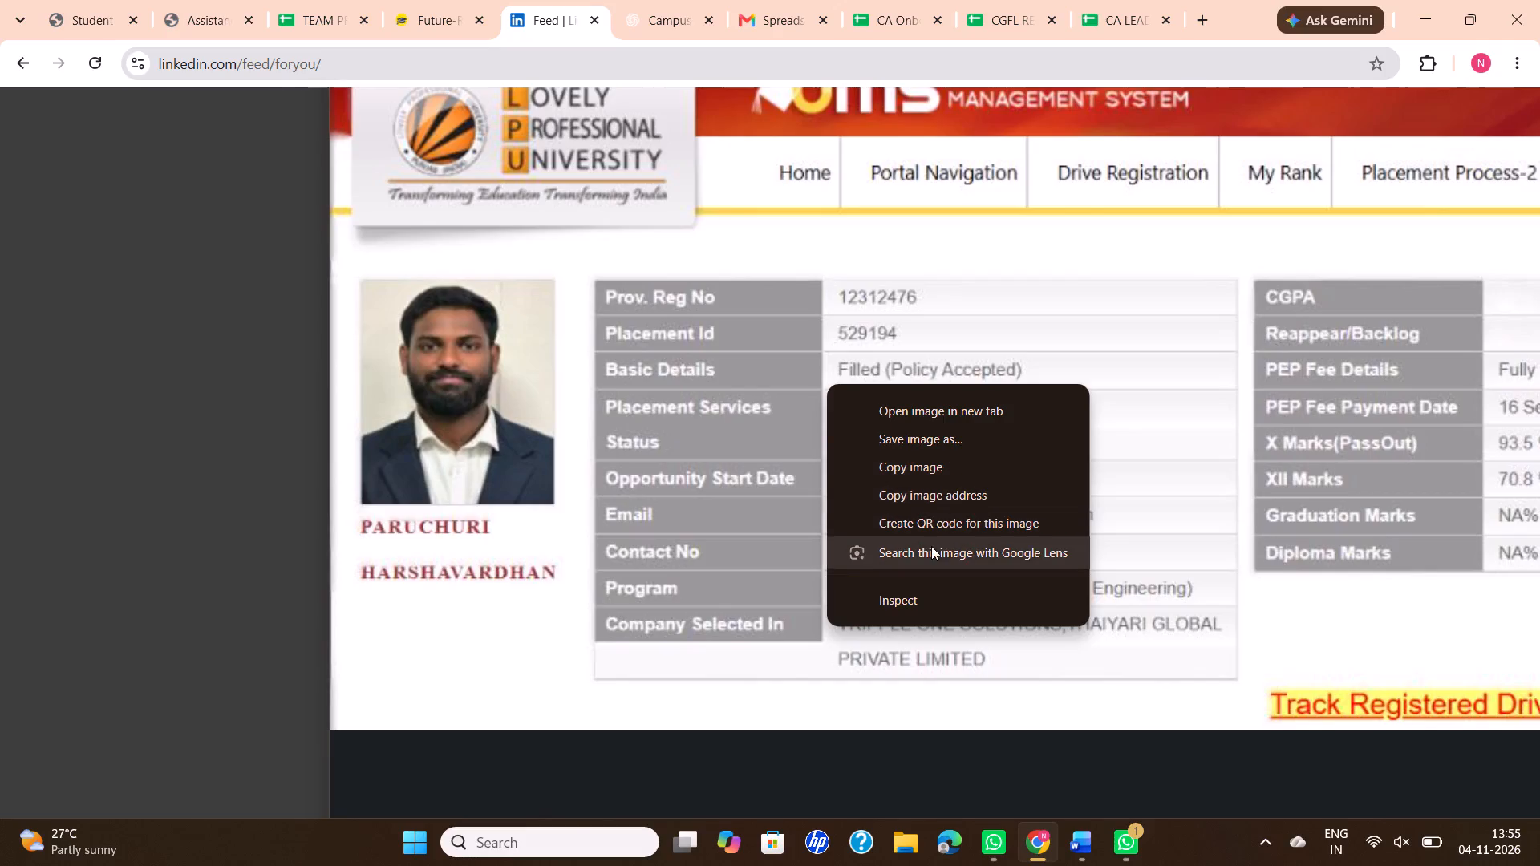
pyautogui.click(857, 401)
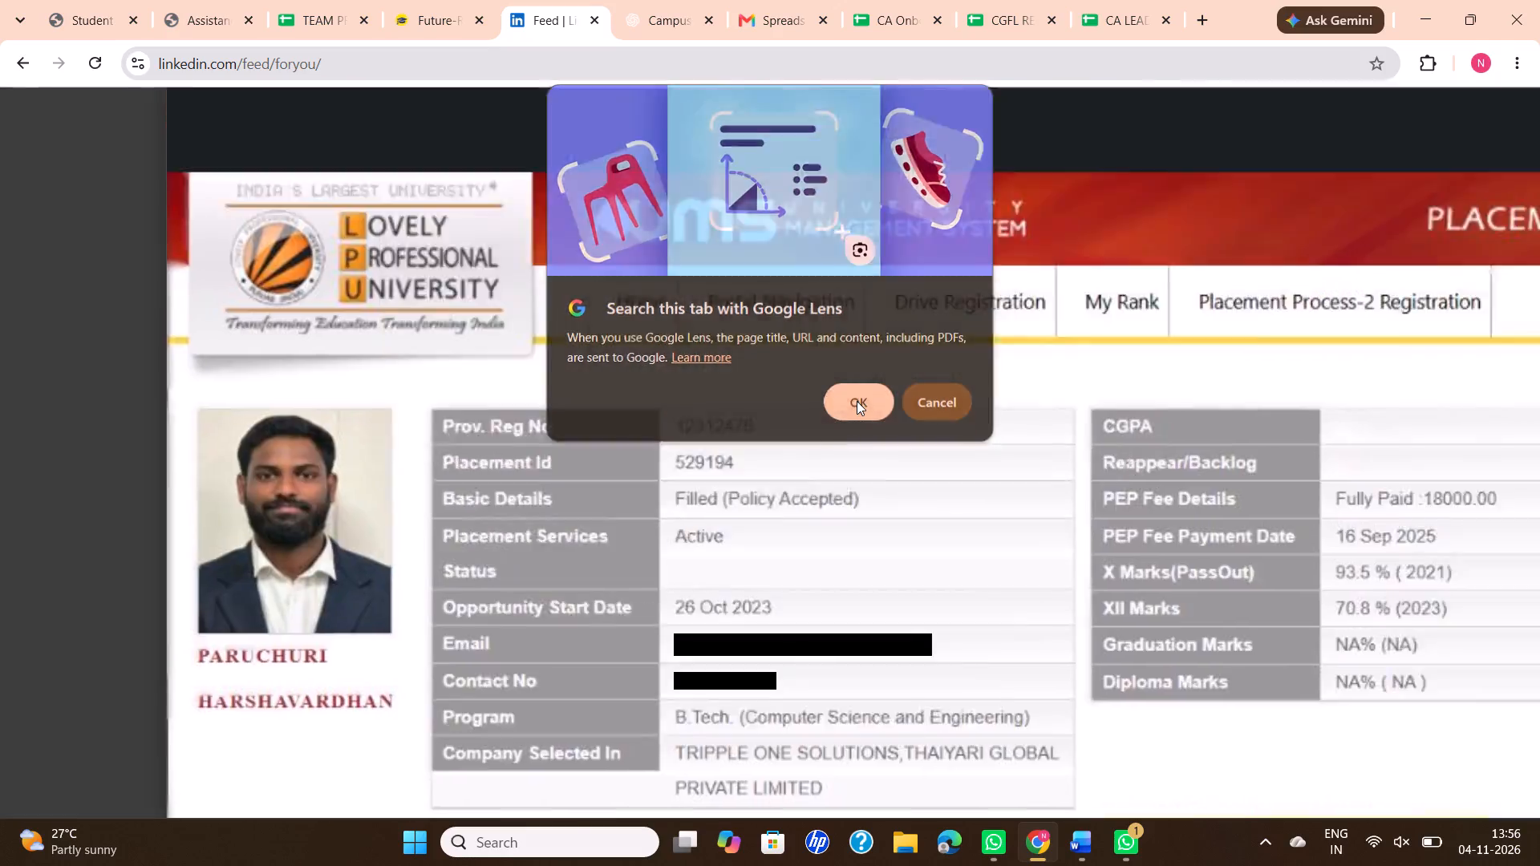
# Narrow the Google Lens search to the company names Tripple One Solutions and Thaiyari Global Private Limited in the screenshot.
pyautogui.scroll(-2, 683, 676)
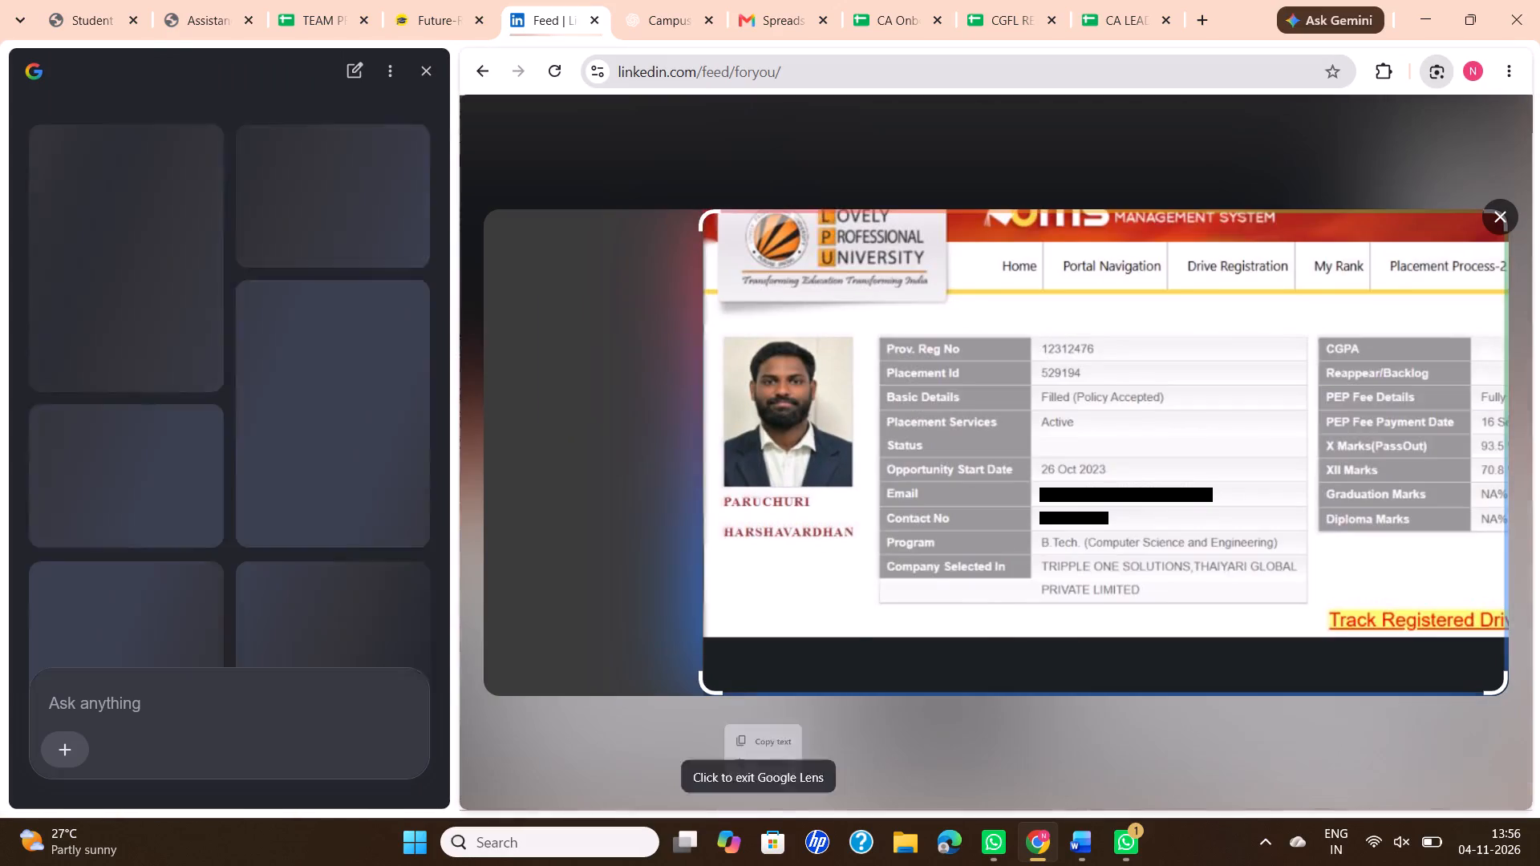
pyautogui.moveTo(1044, 556); pyautogui.dragTo(1125, 581)
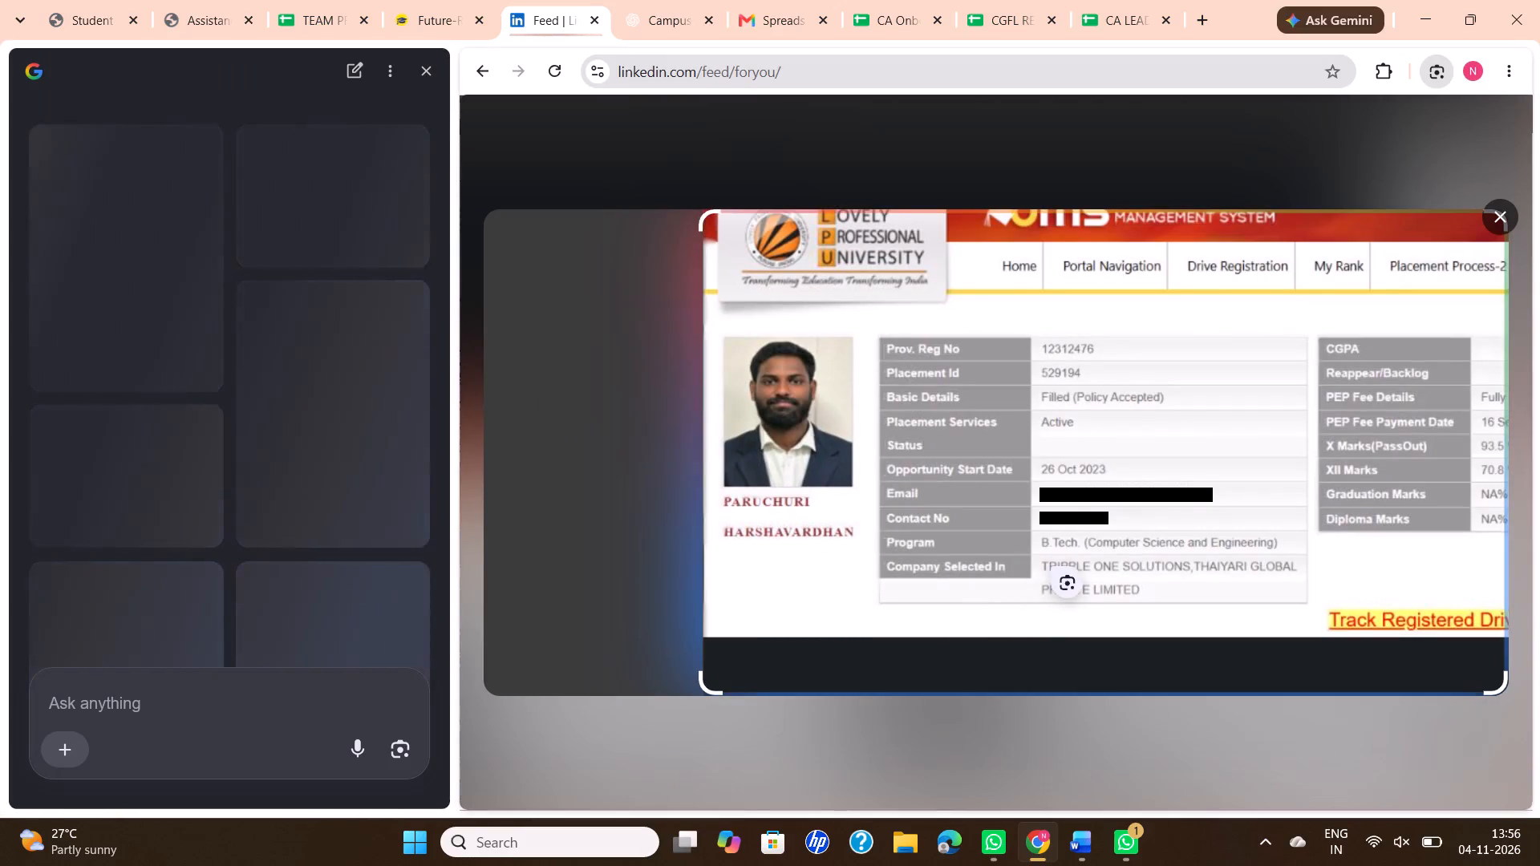
pyautogui.moveTo(1125, 581); pyautogui.dragTo(1243, 593)
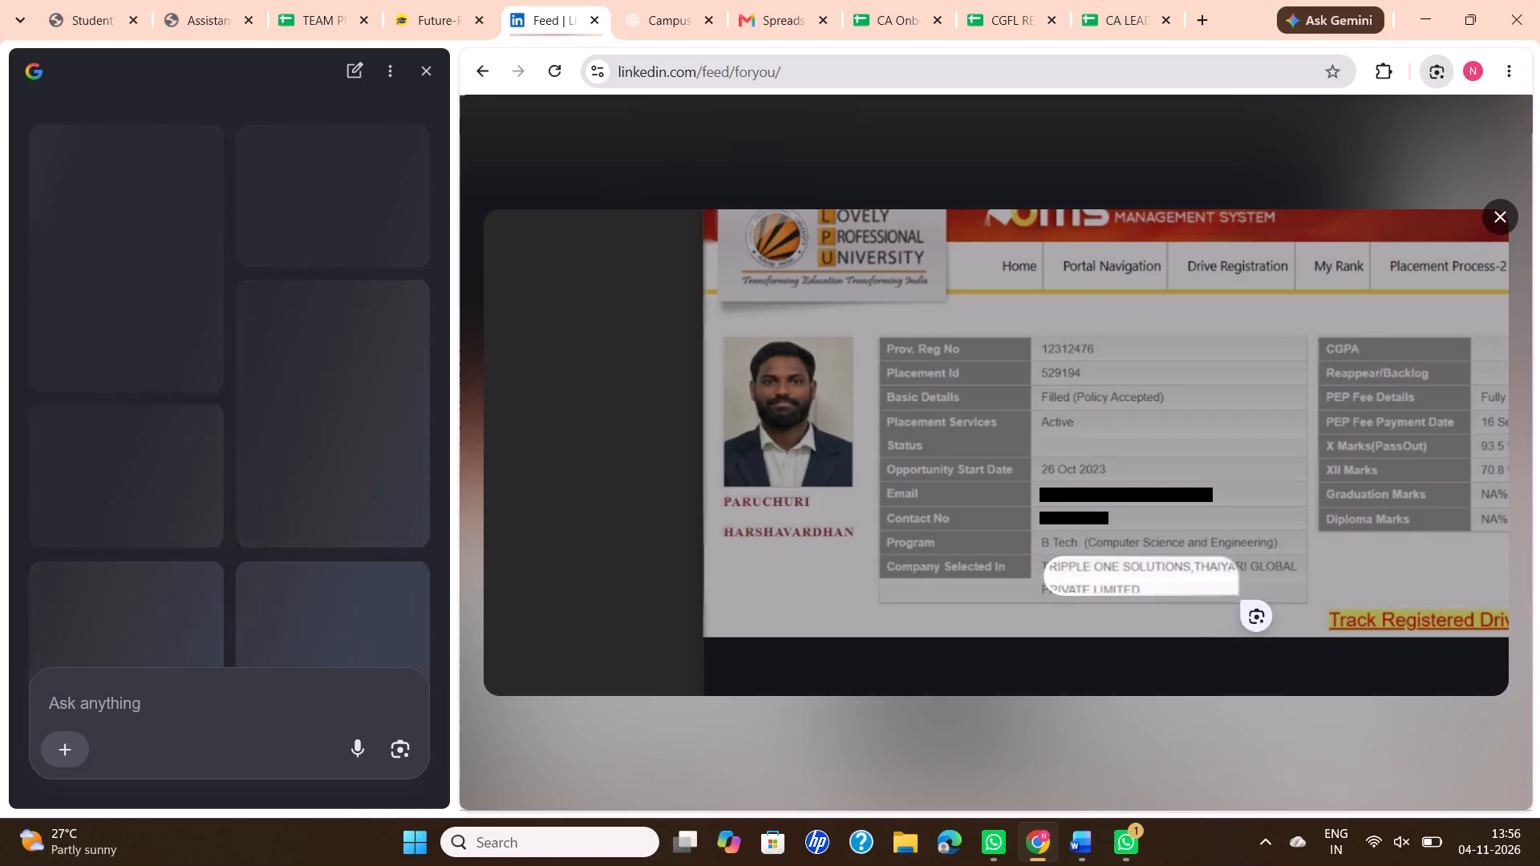
pyautogui.moveTo(1243, 593); pyautogui.dragTo(1308, 603)
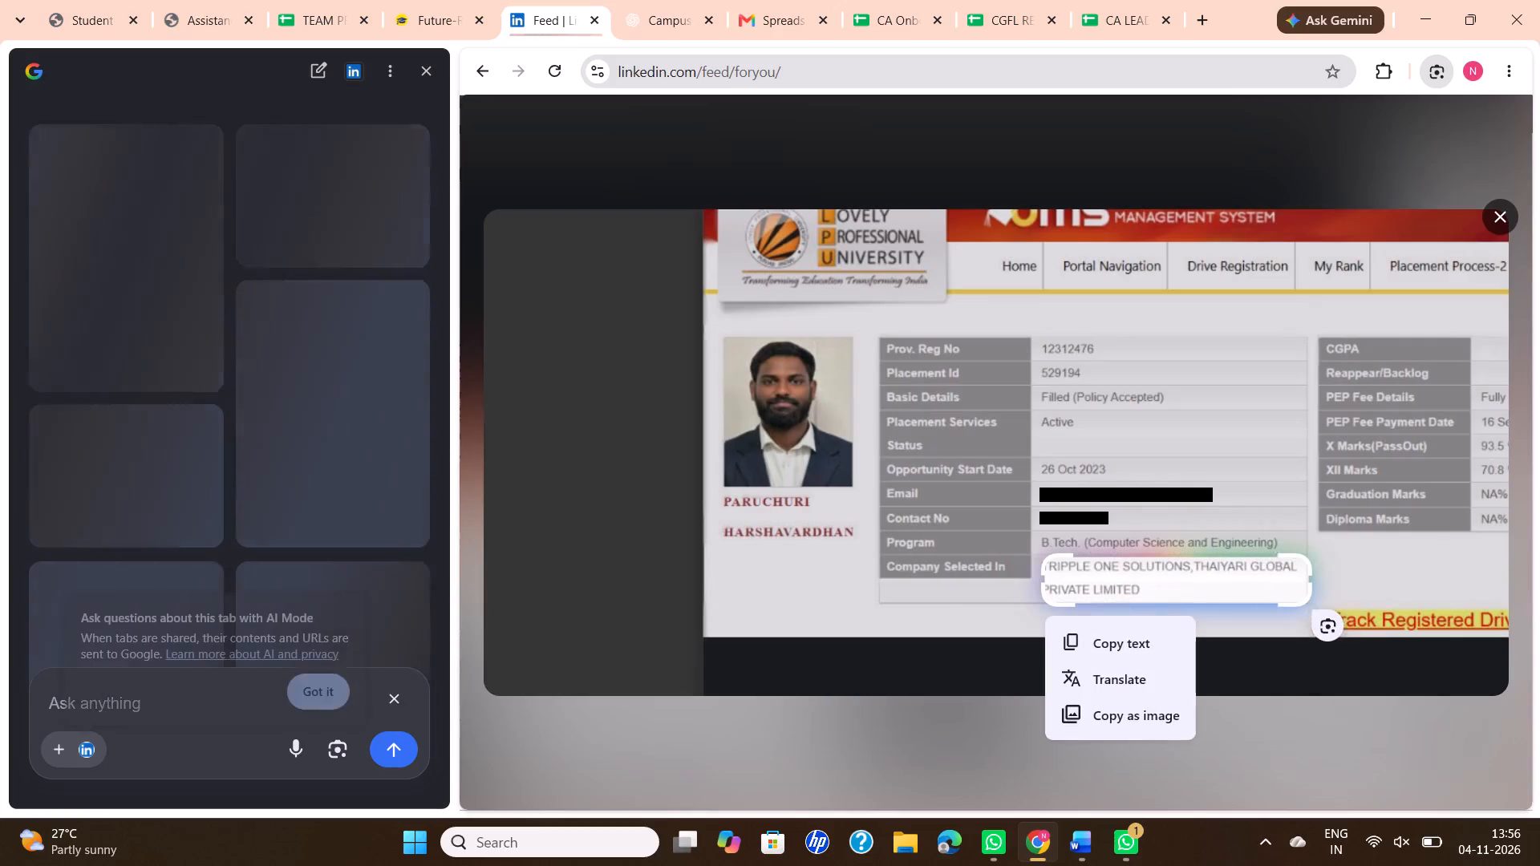
pyautogui.moveTo(1055, 561); pyautogui.dragTo(1047, 559)
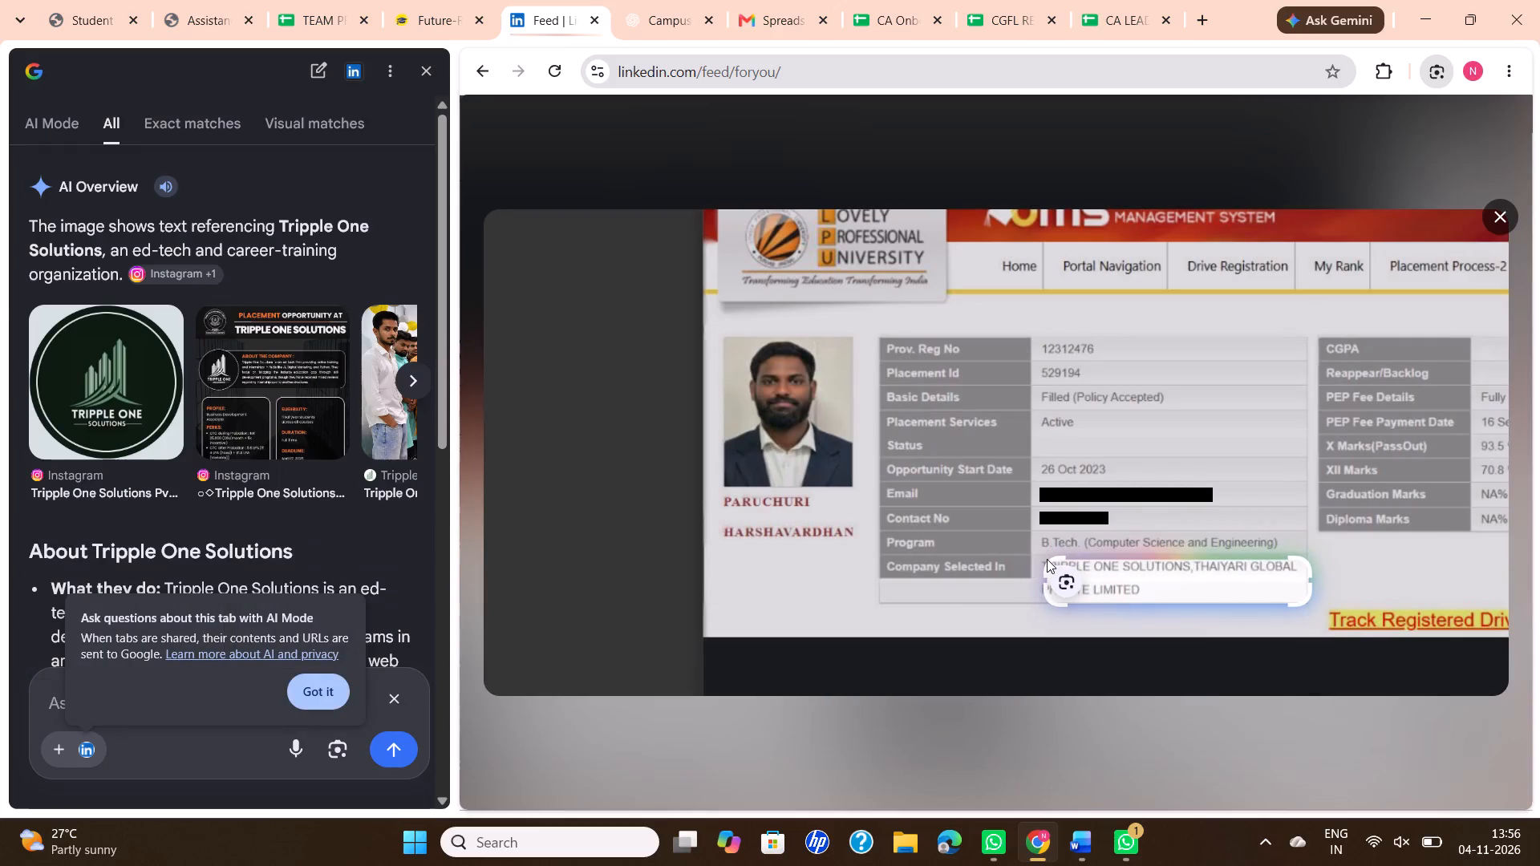
pyautogui.moveTo(1047, 559); pyautogui.dragTo(1038, 556)
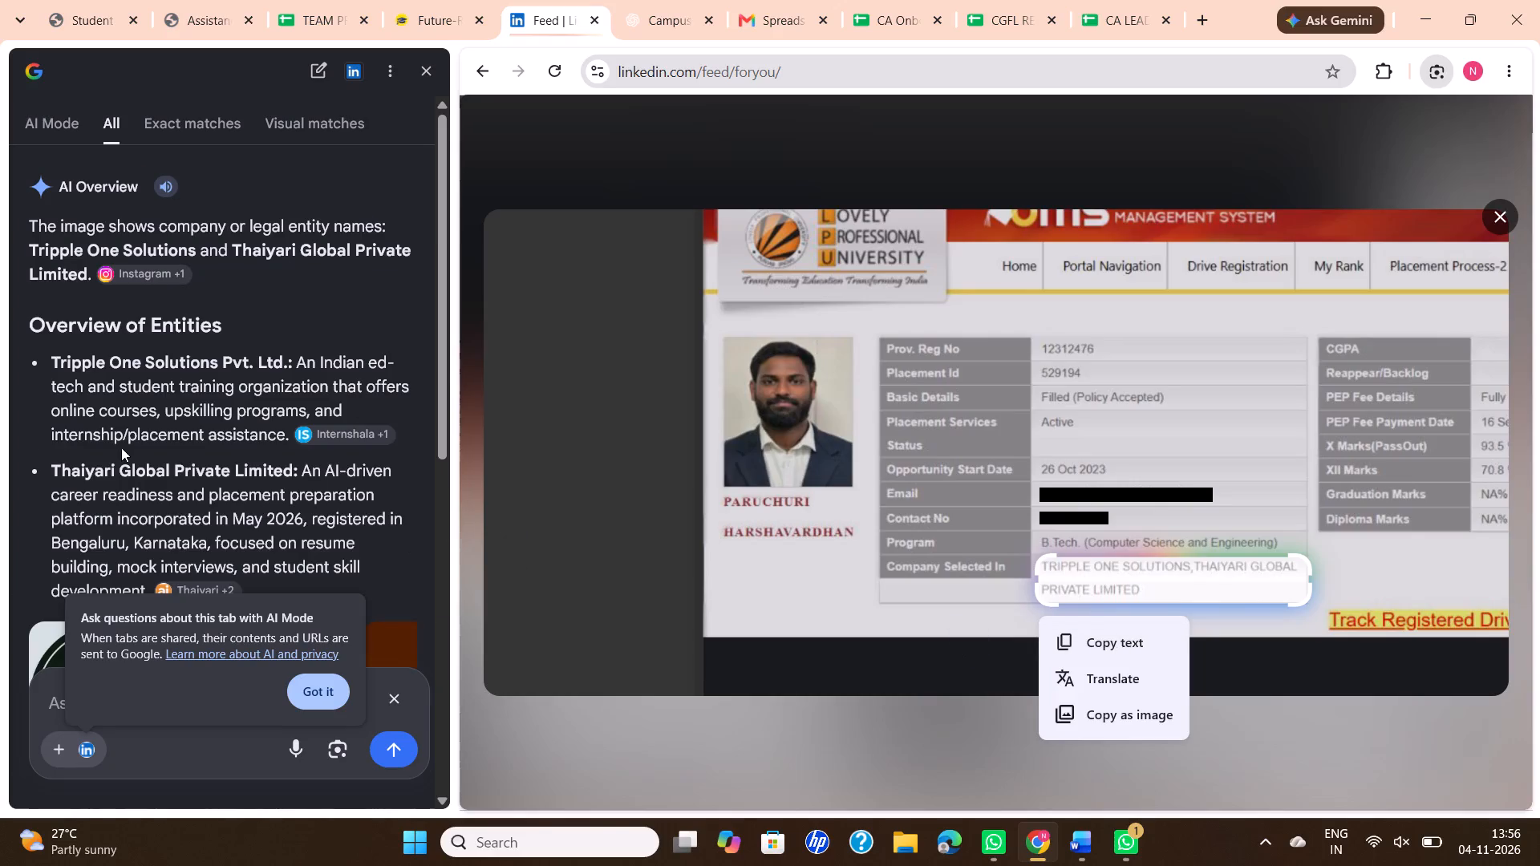
# Read the AI Overview of the two companies, and close Google Lens and the enlarged placement post.
pyautogui.scroll(-1, 121, 447)
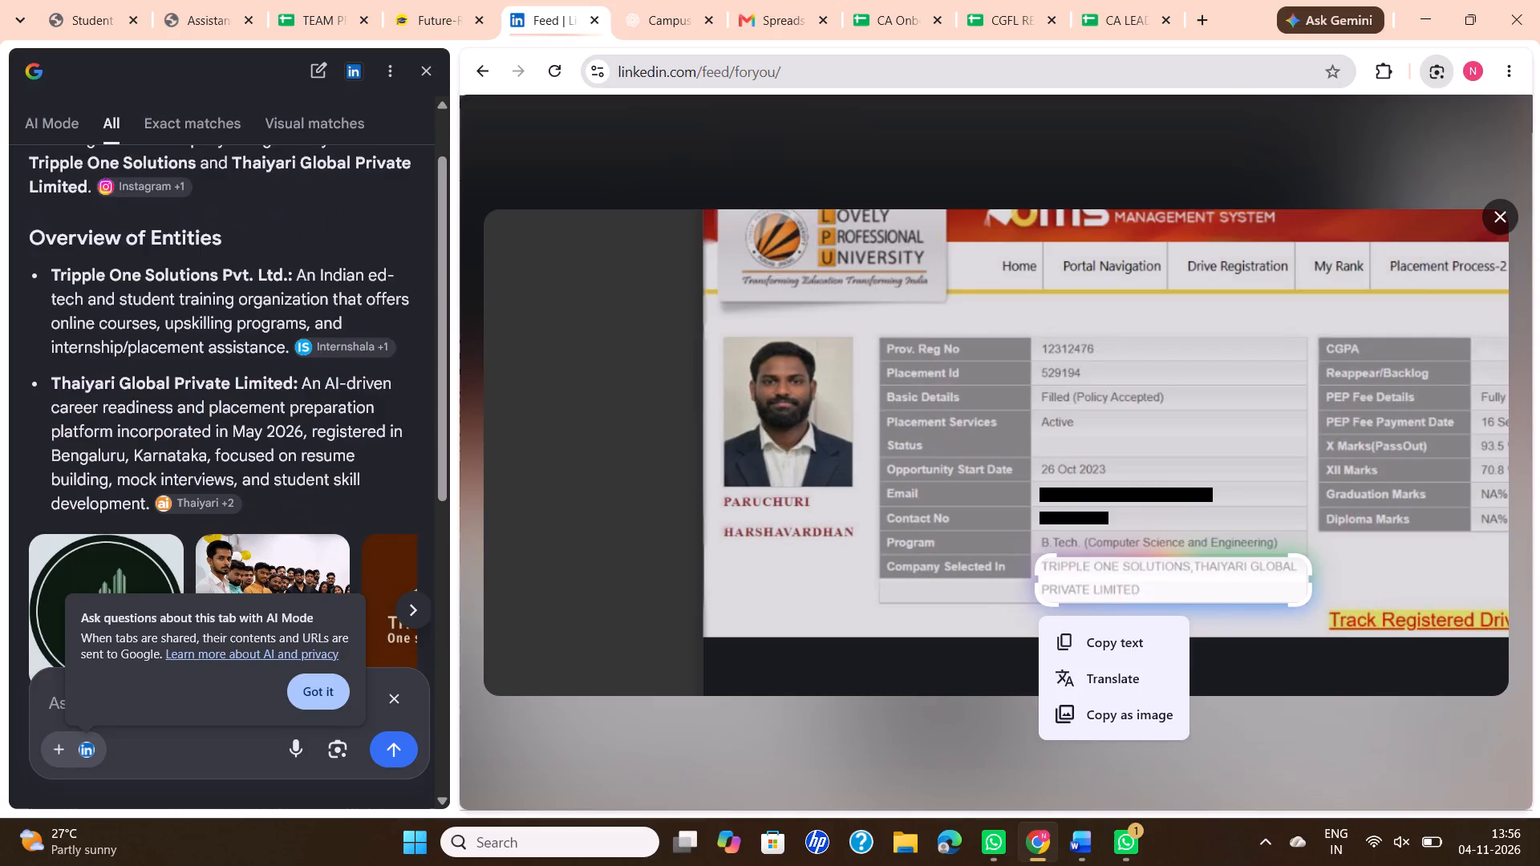
pyautogui.scroll(-3, 260, 435)
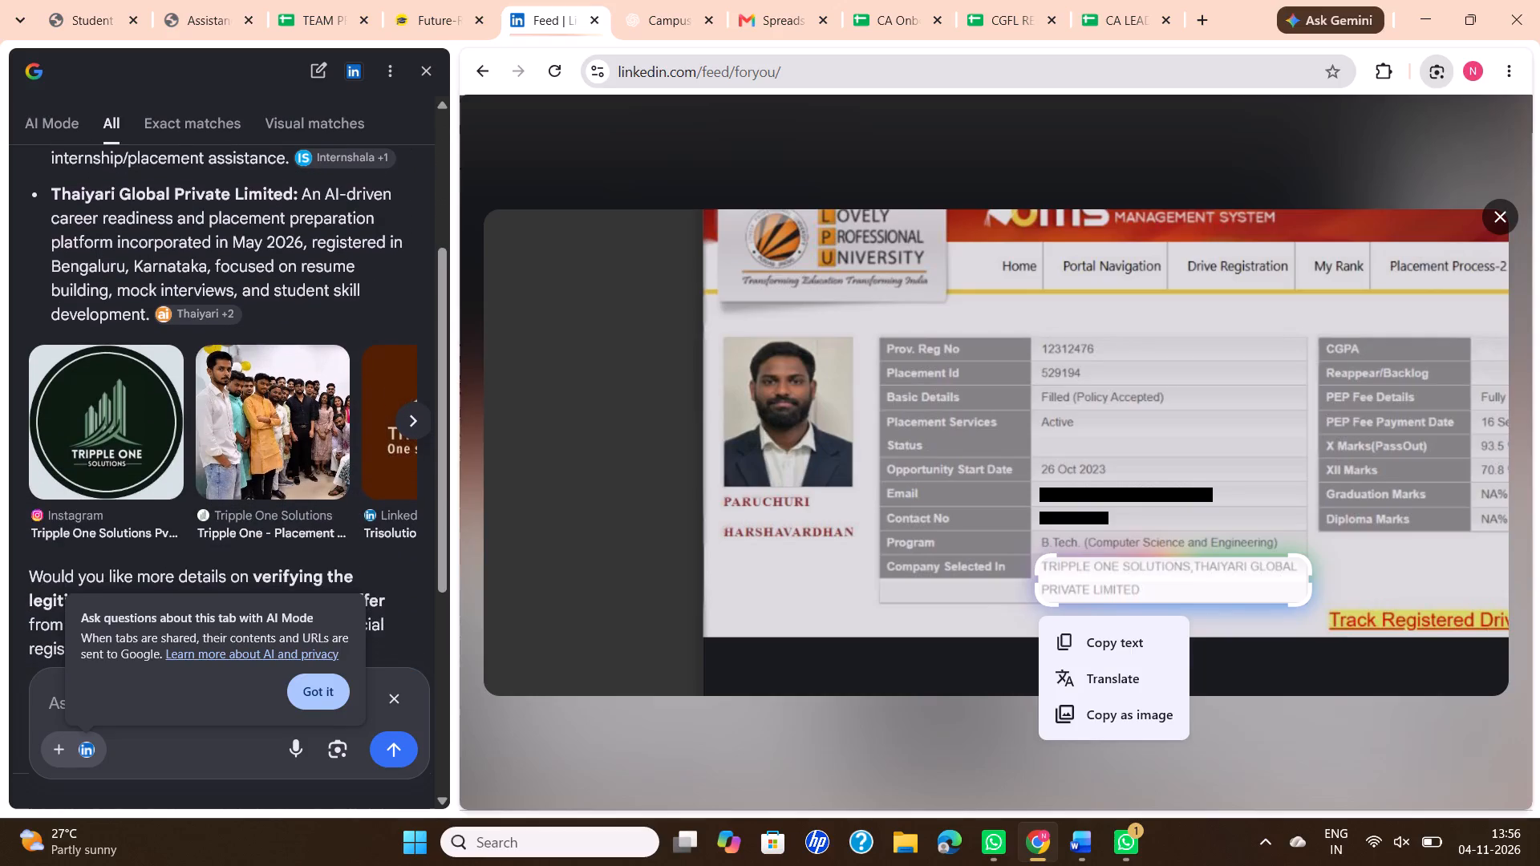
pyautogui.scroll(-1, 260, 435)
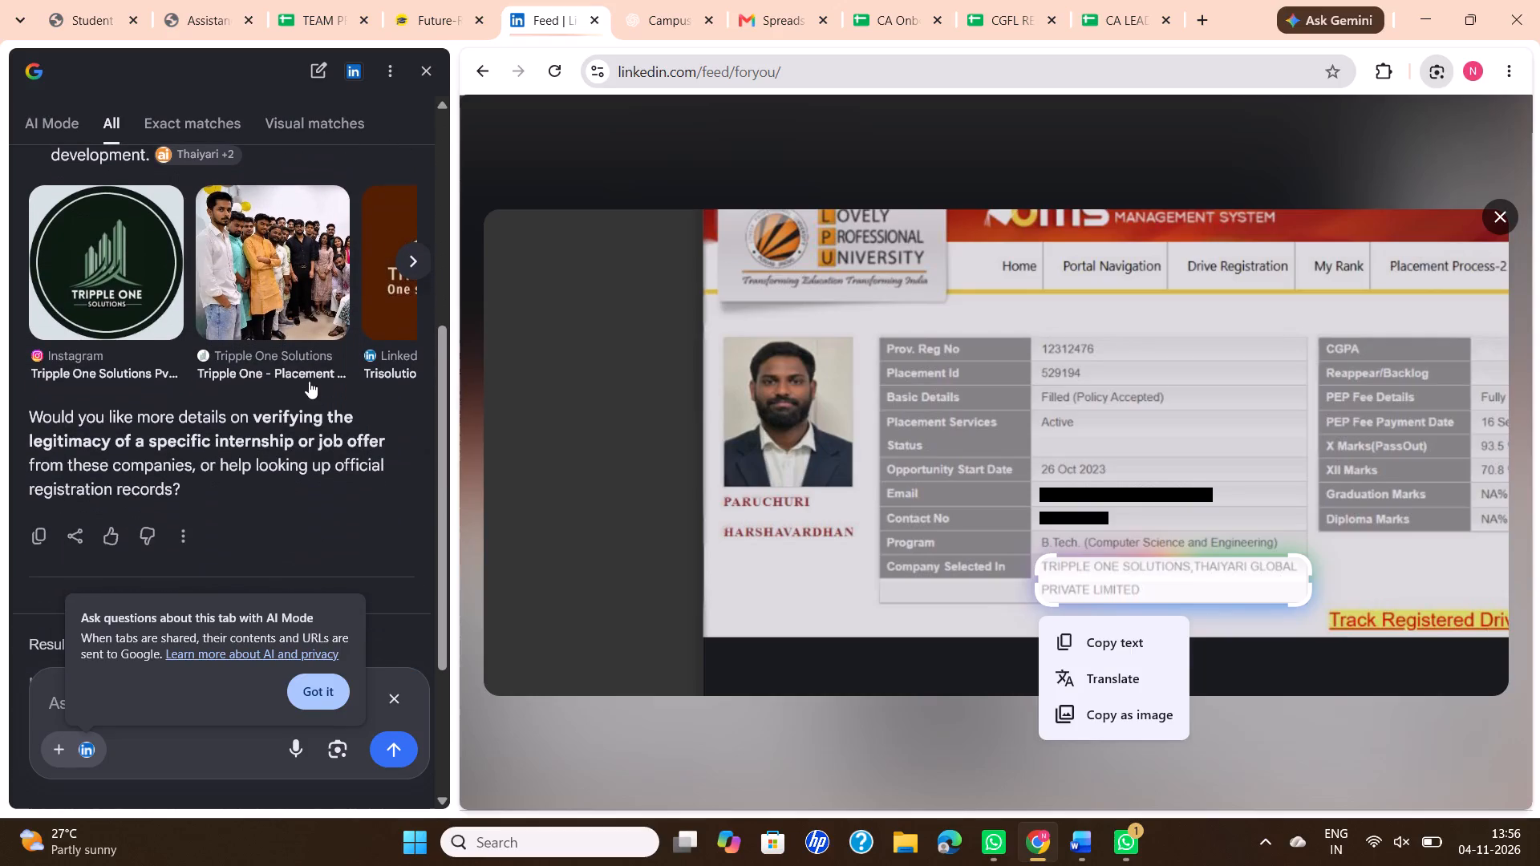
pyautogui.scroll(6, 309, 381)
pyautogui.click(419, 80)
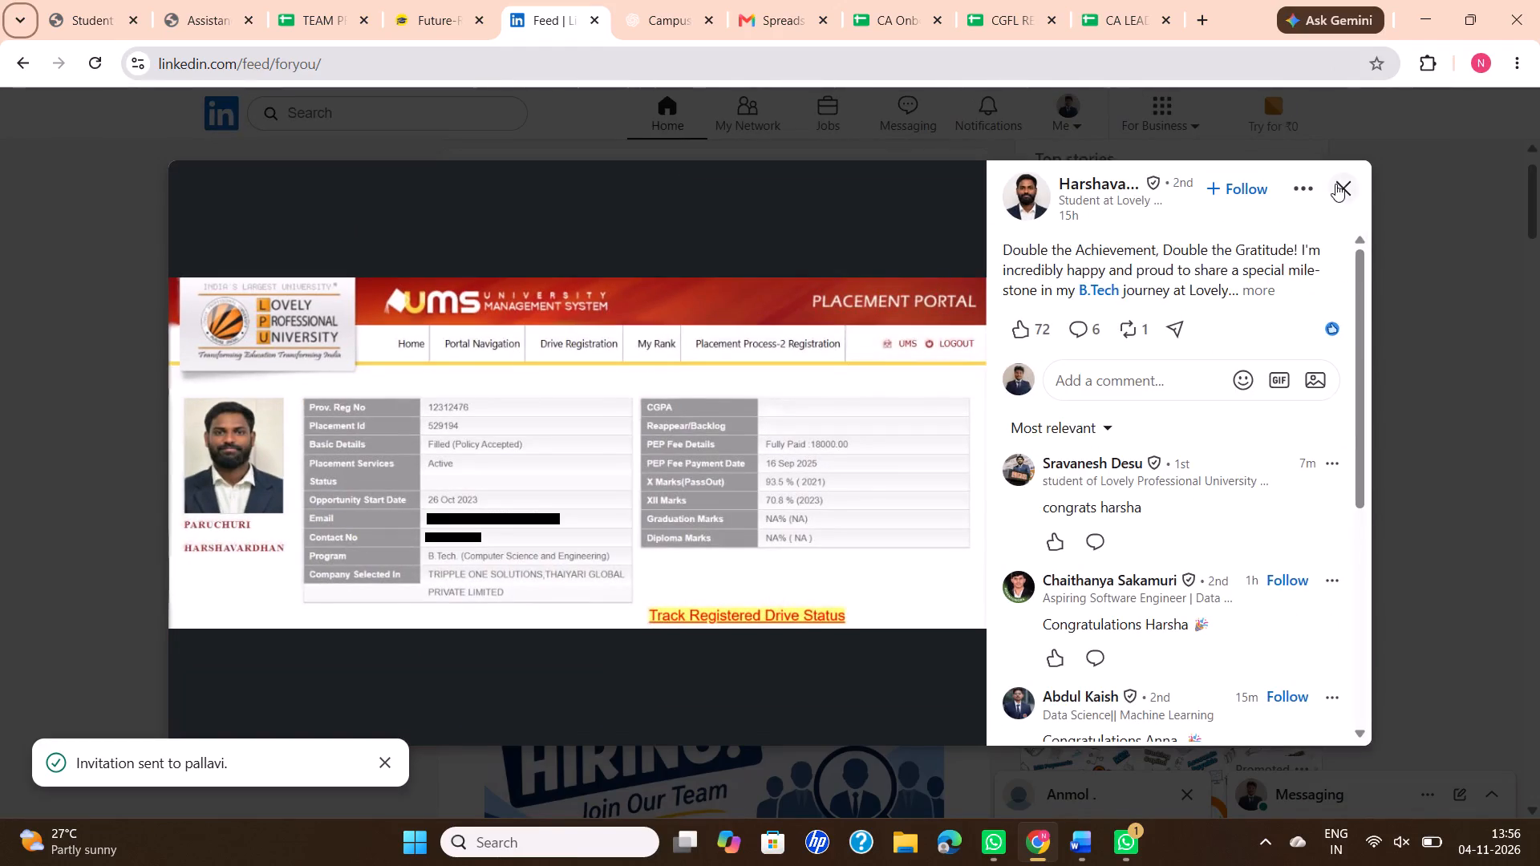
pyautogui.click(1335, 184)
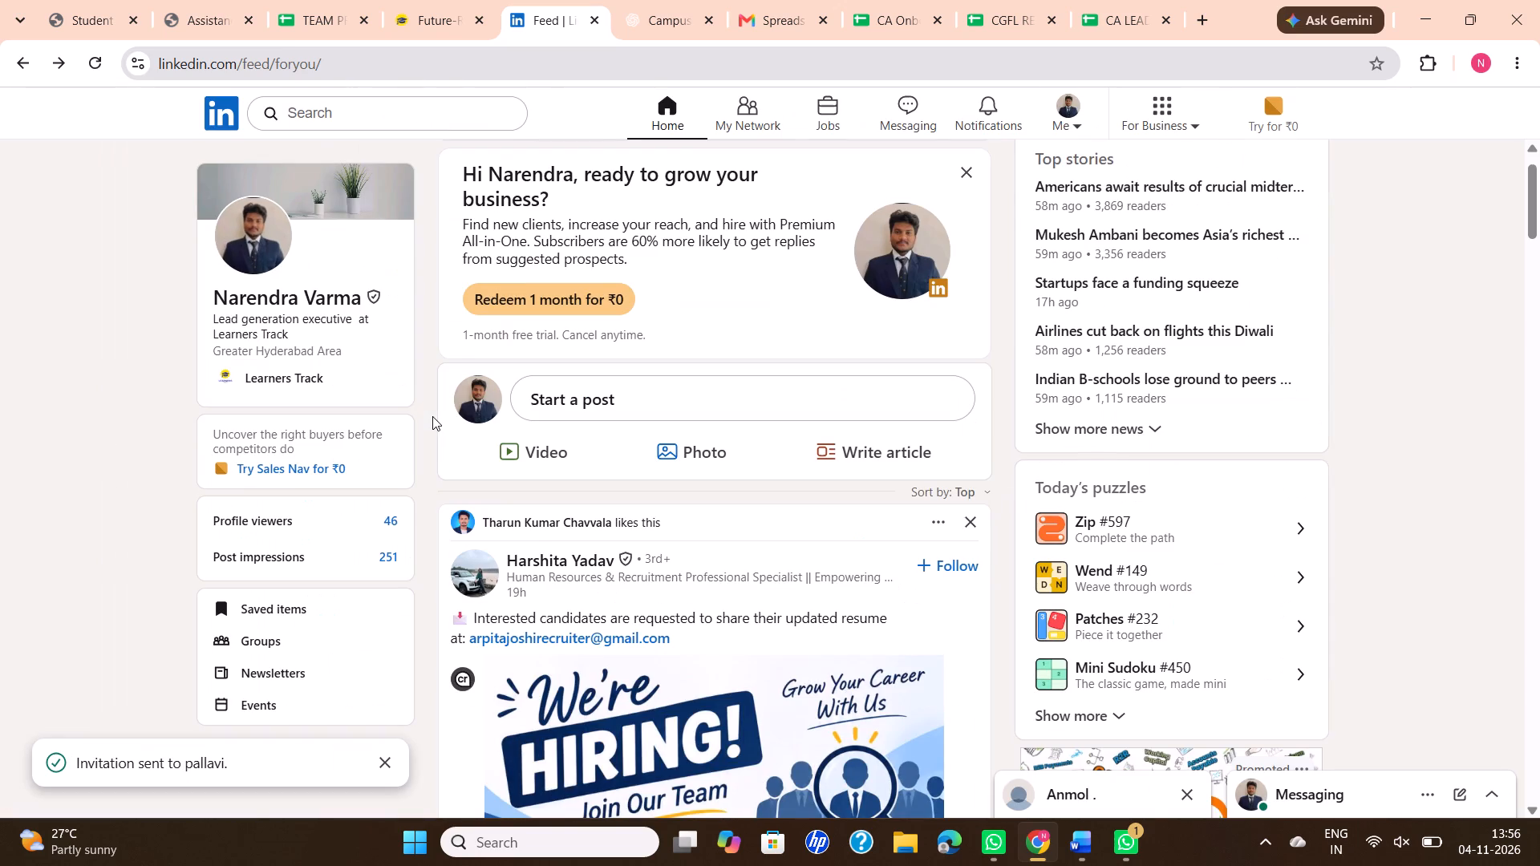
# Look through the hiring, course and career posts in the feed.
pyautogui.scroll(-3, 366, 594)
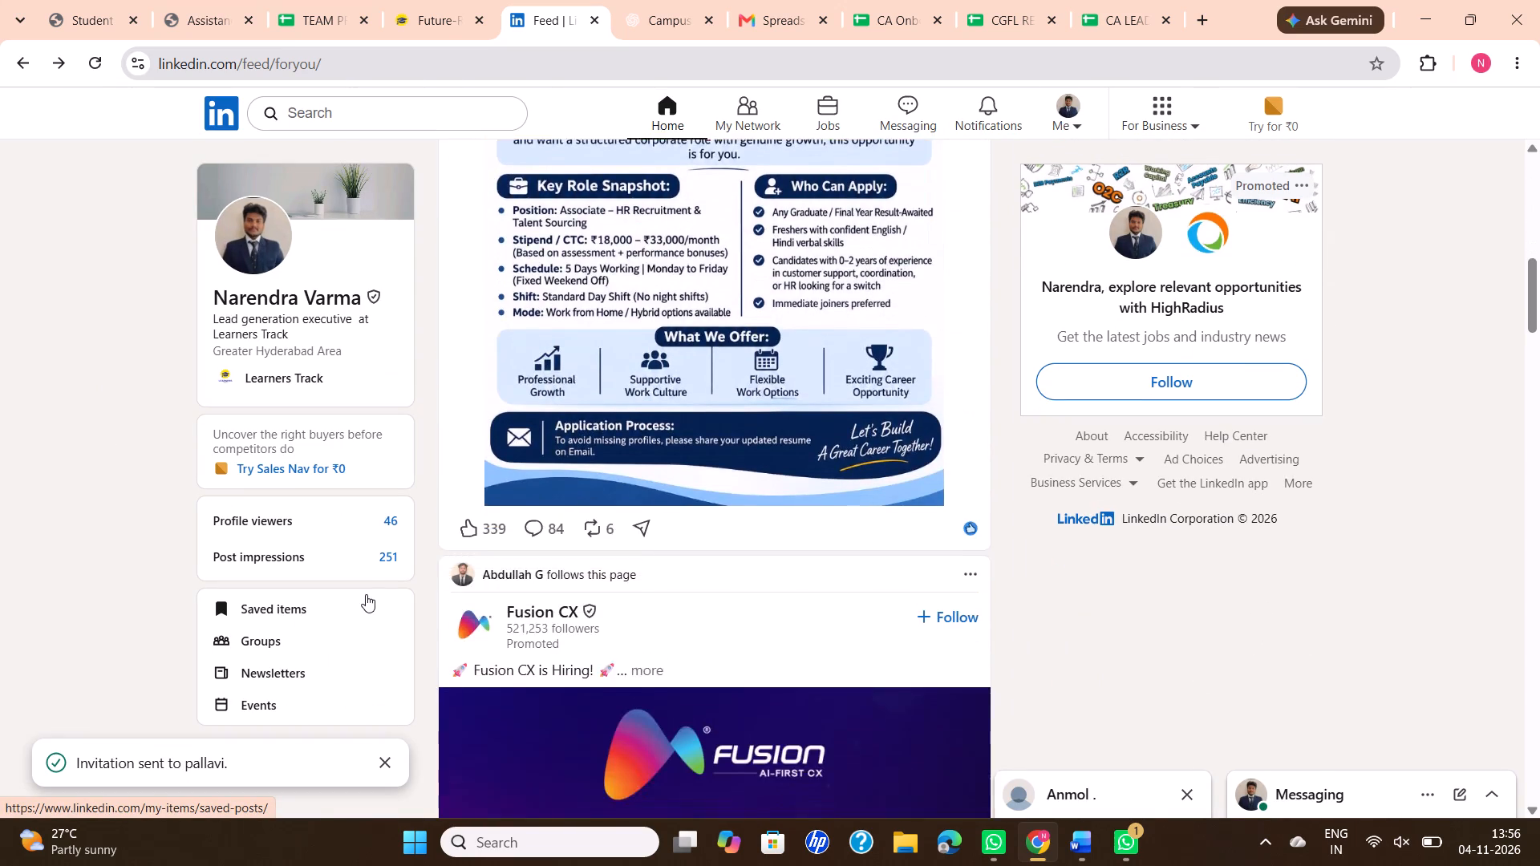
pyautogui.scroll(-6, 366, 594)
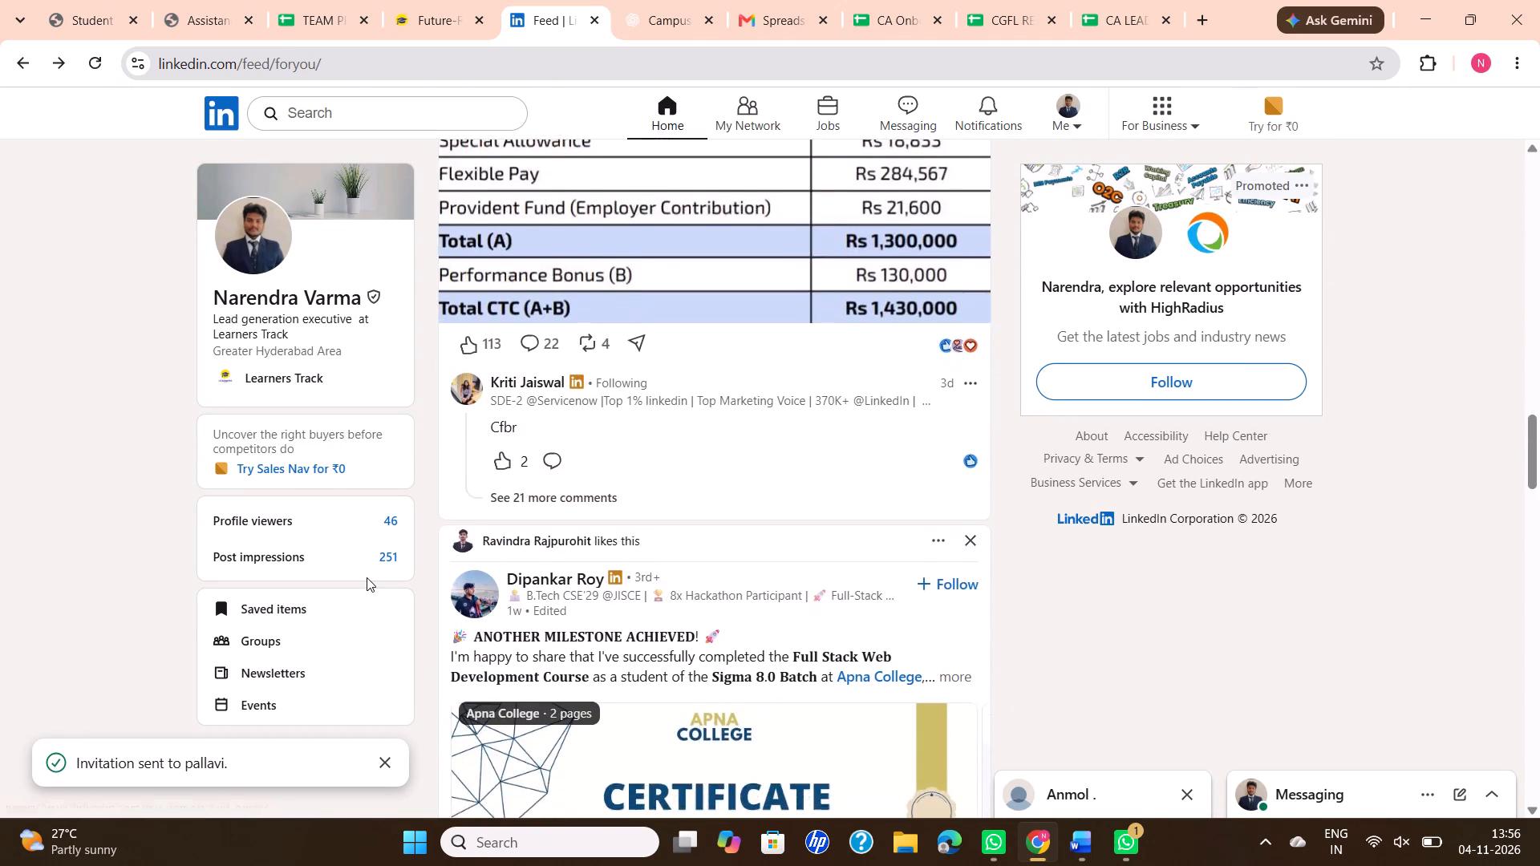
pyautogui.scroll(-3, 367, 577)
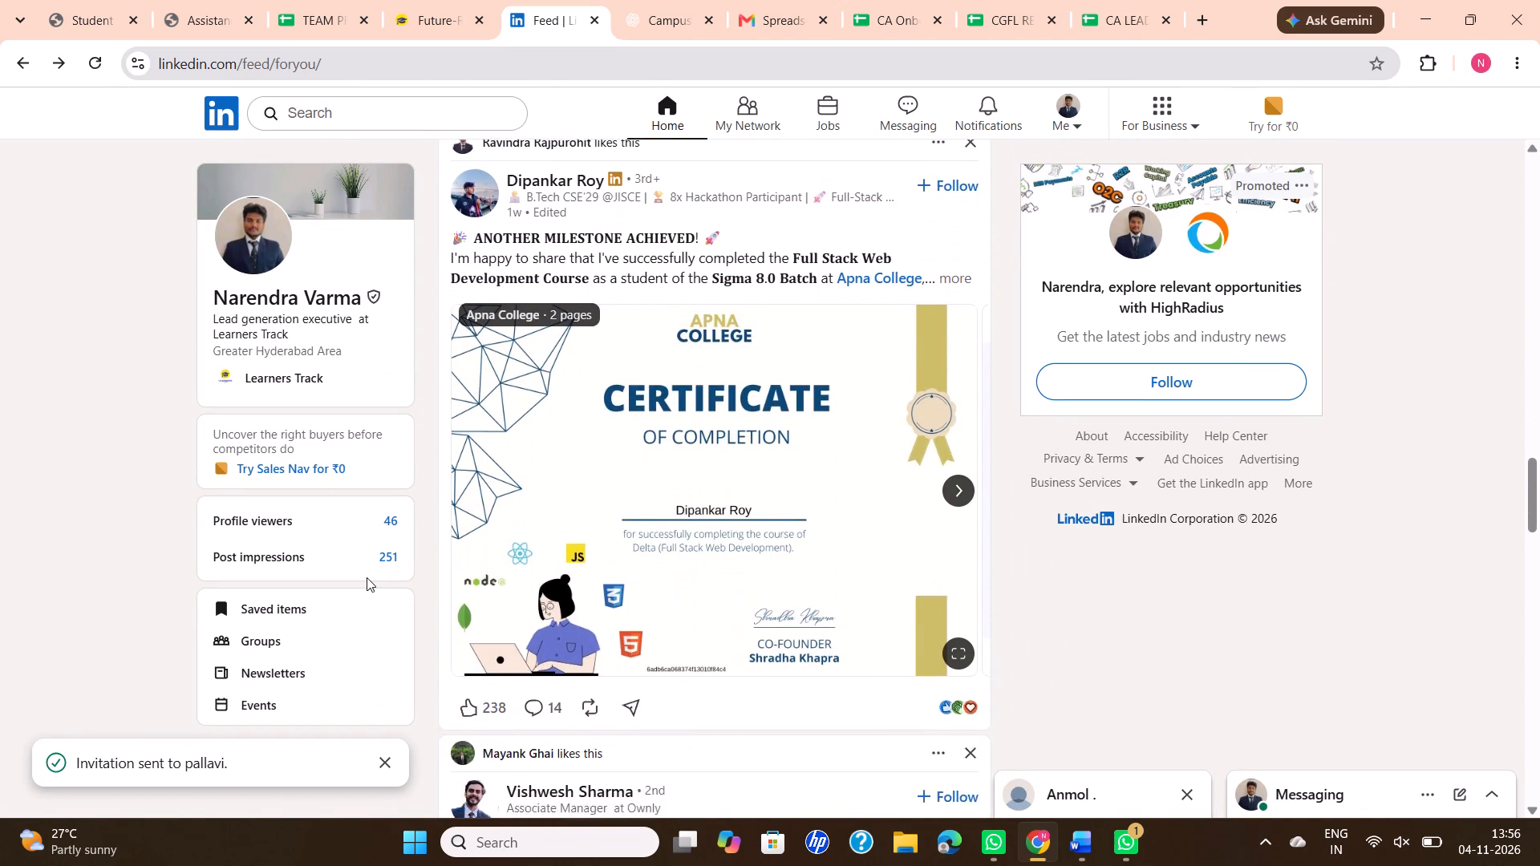
pyautogui.scroll(-3, 367, 577)
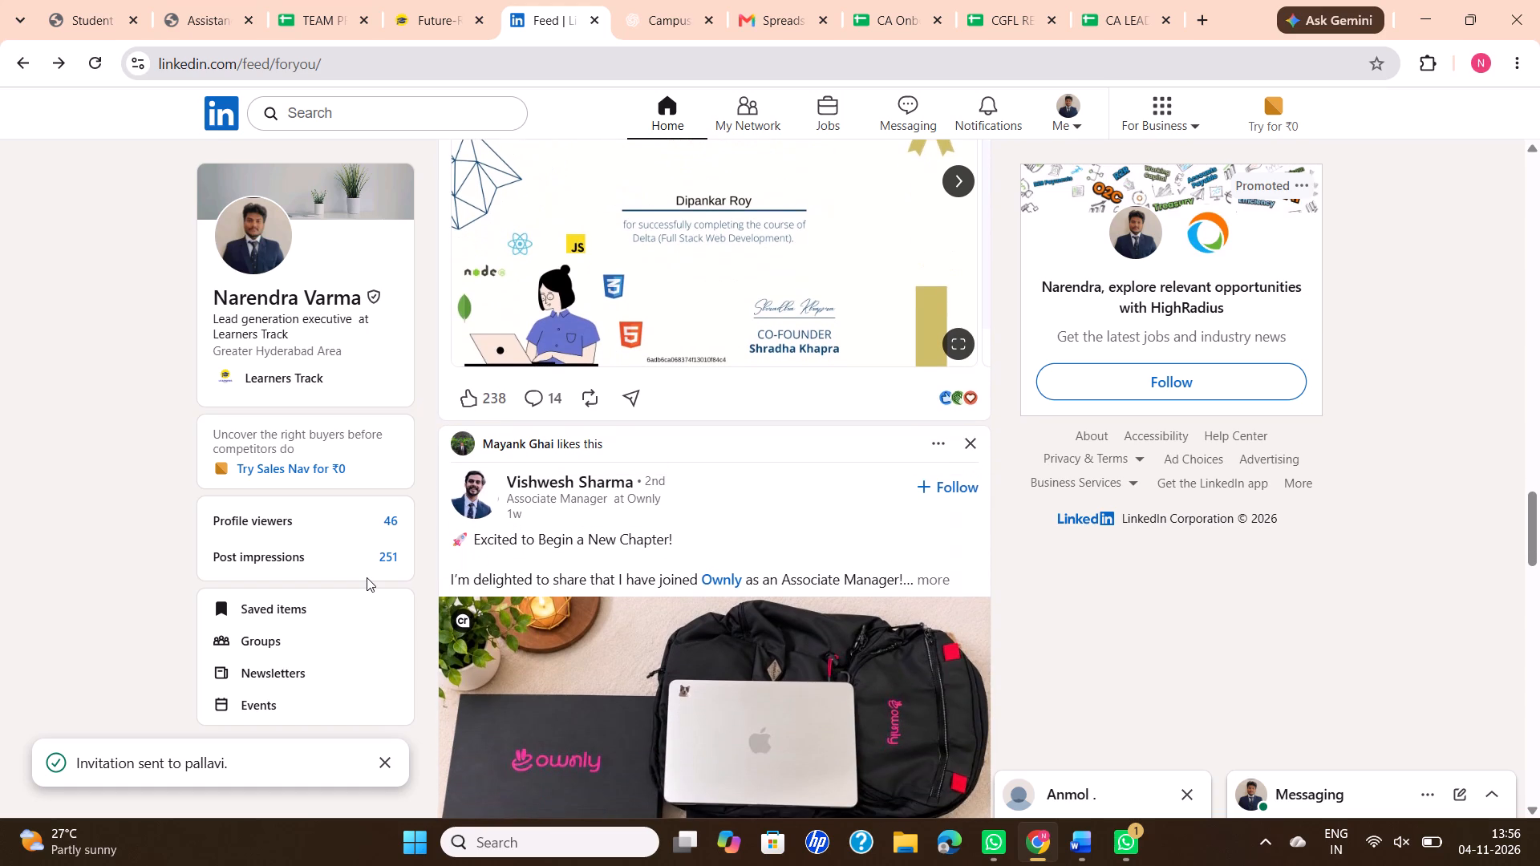
pyautogui.scroll(-4, 367, 577)
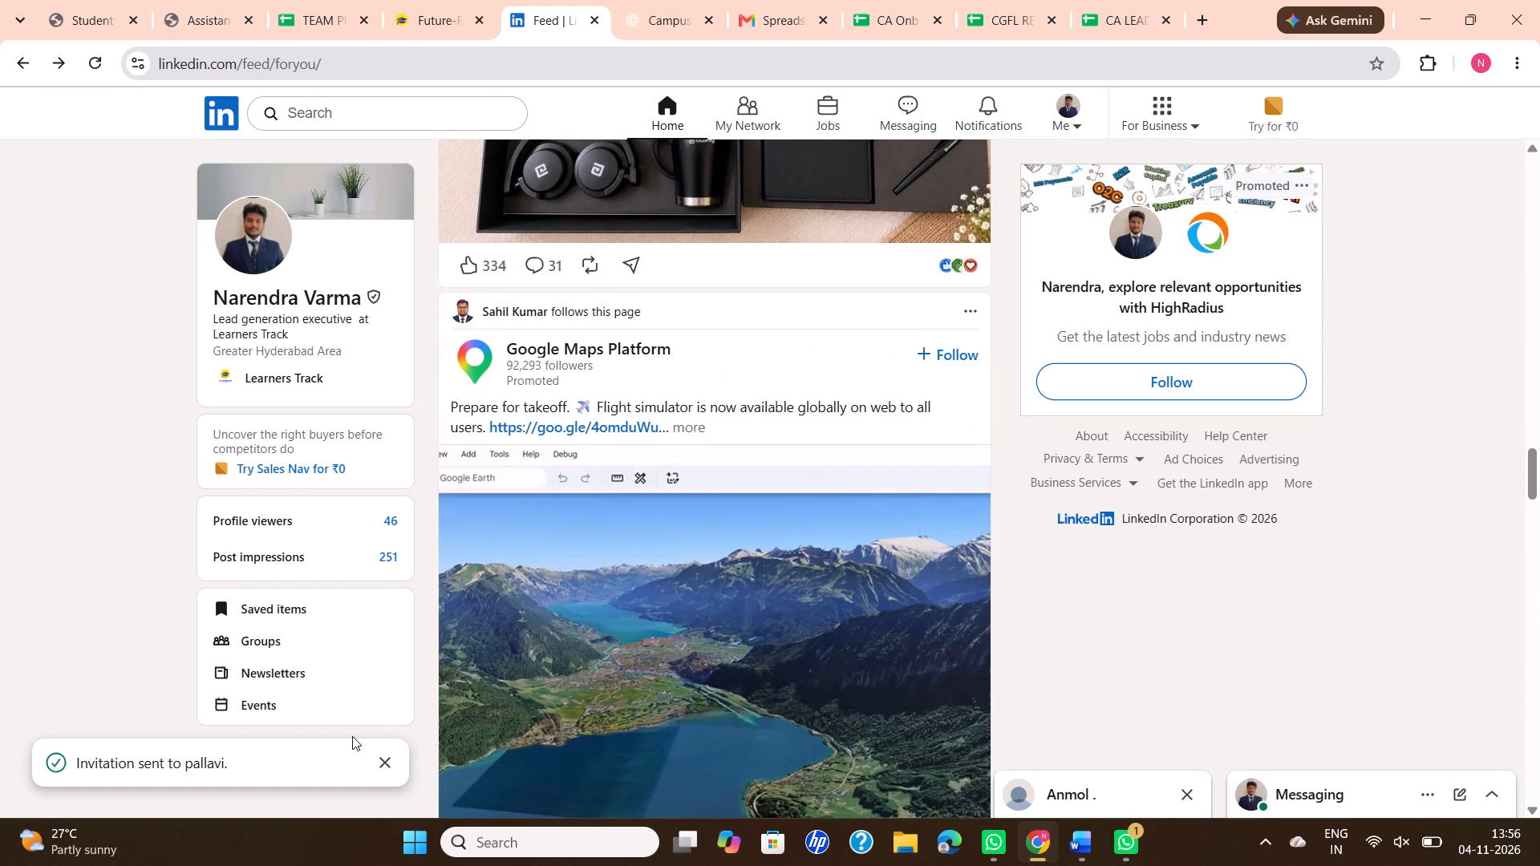
pyautogui.scroll(-4, 419, 670)
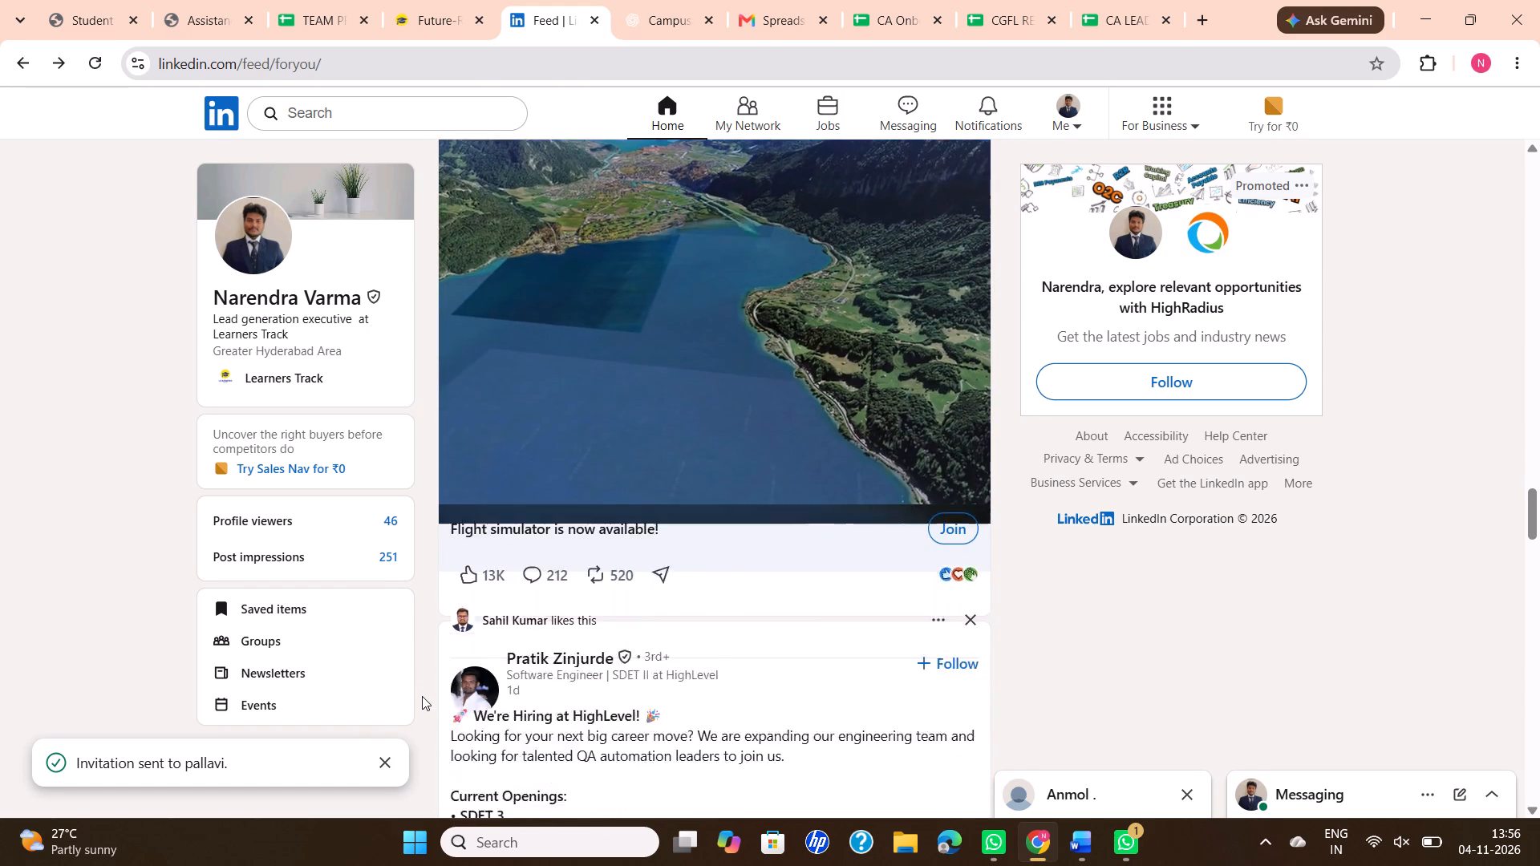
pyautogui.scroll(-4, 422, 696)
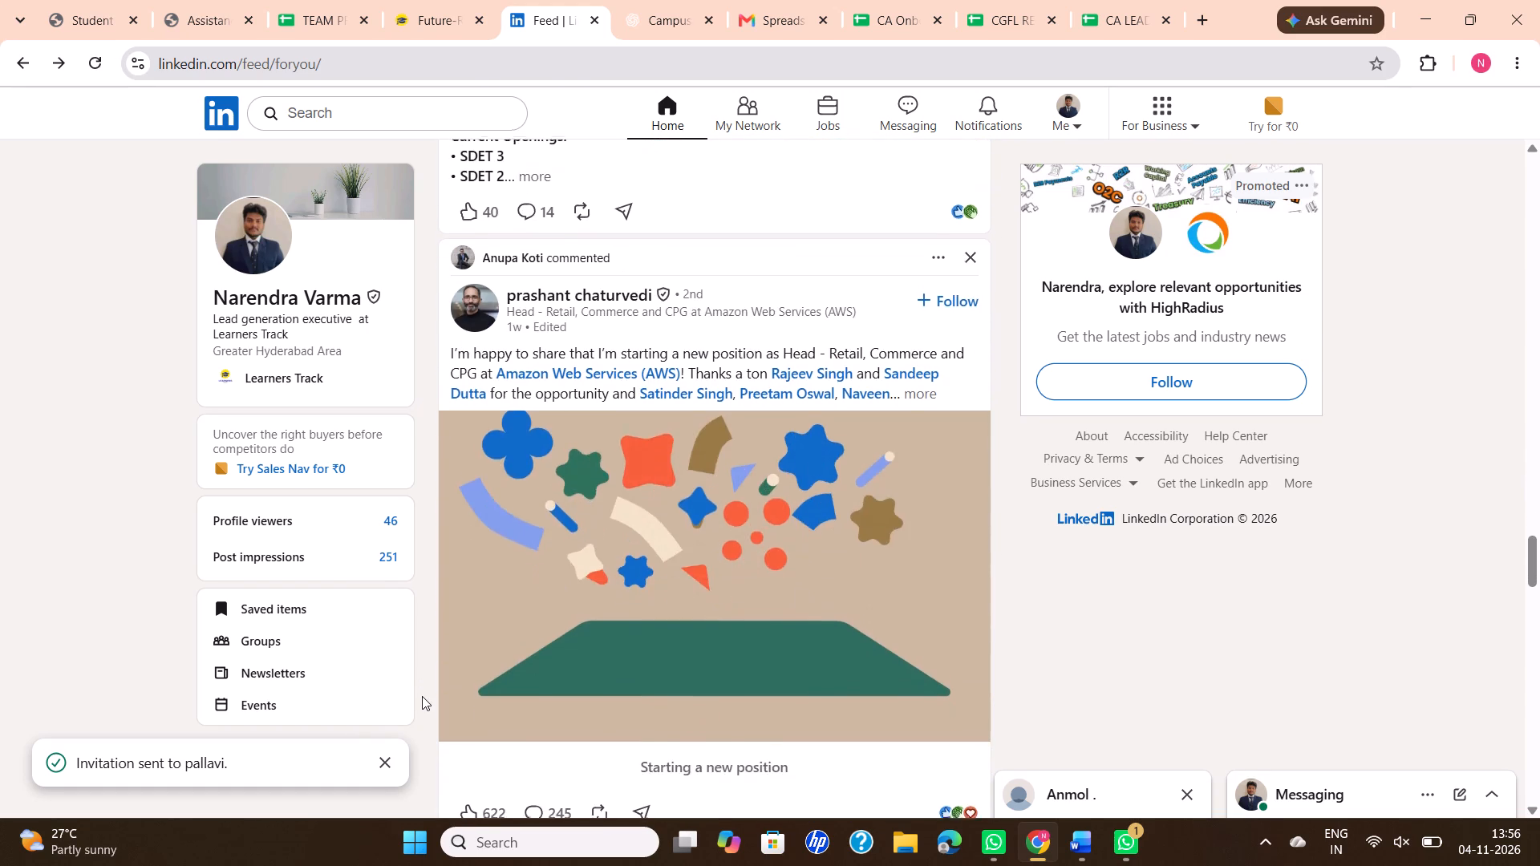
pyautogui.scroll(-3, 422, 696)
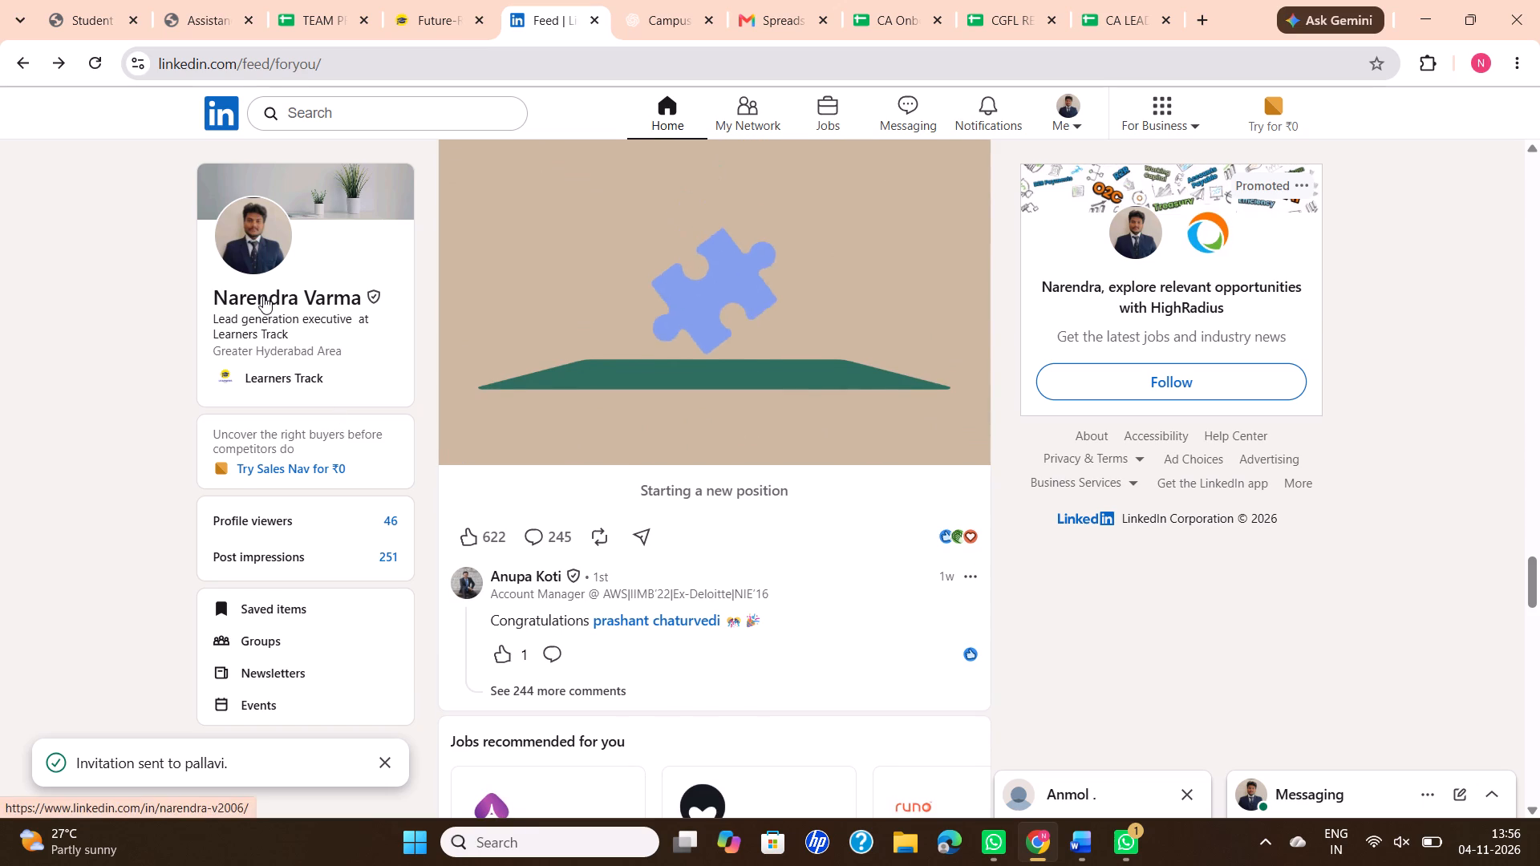
# Open your own LinkedIn profile and go from it to your full list of connections.
pyautogui.click(263, 296)
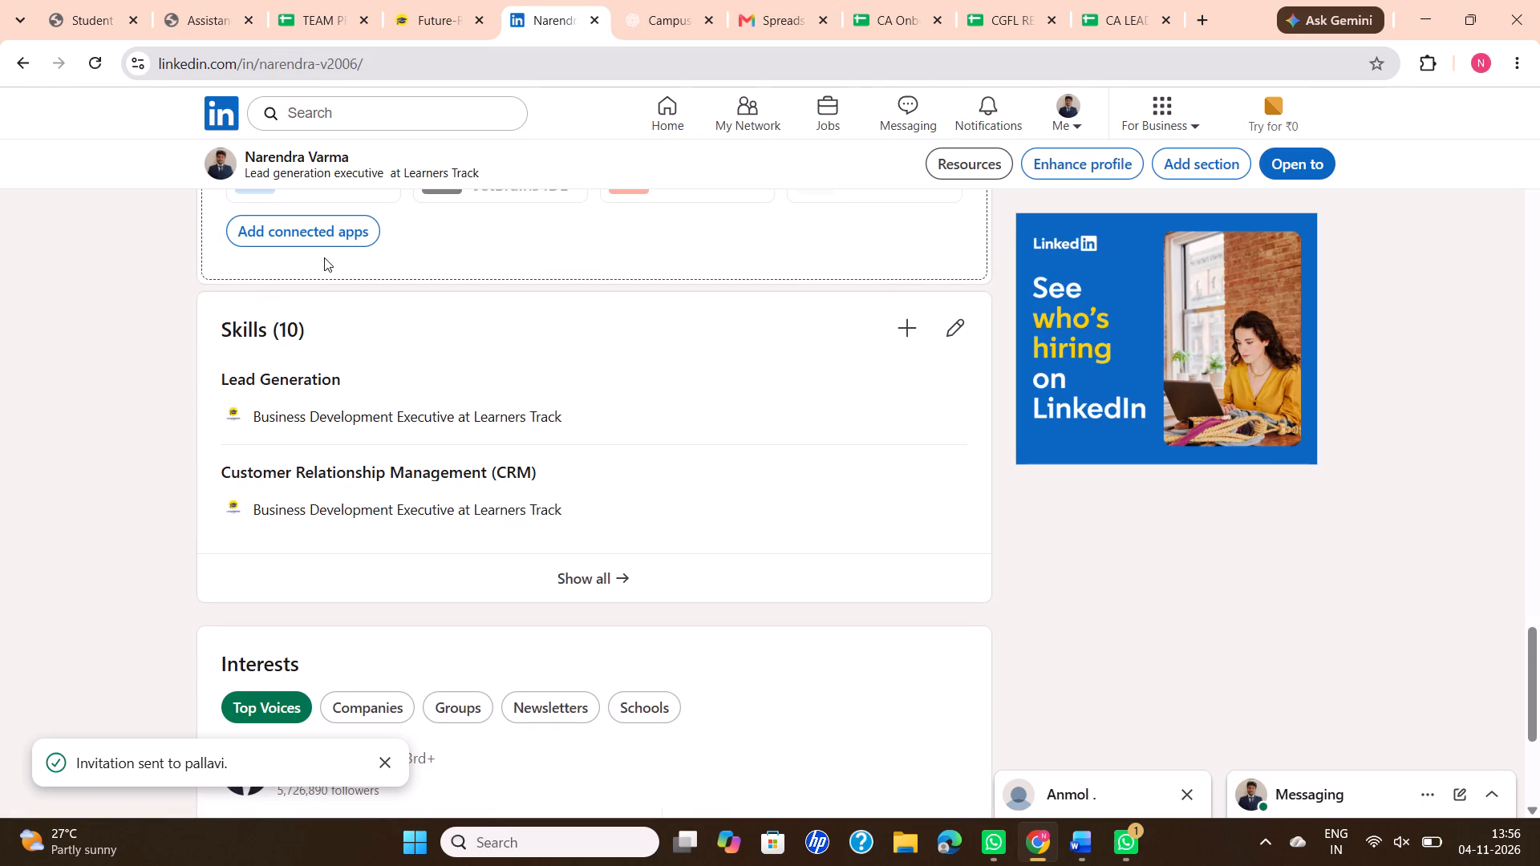
pyautogui.scroll(18, 322, 255)
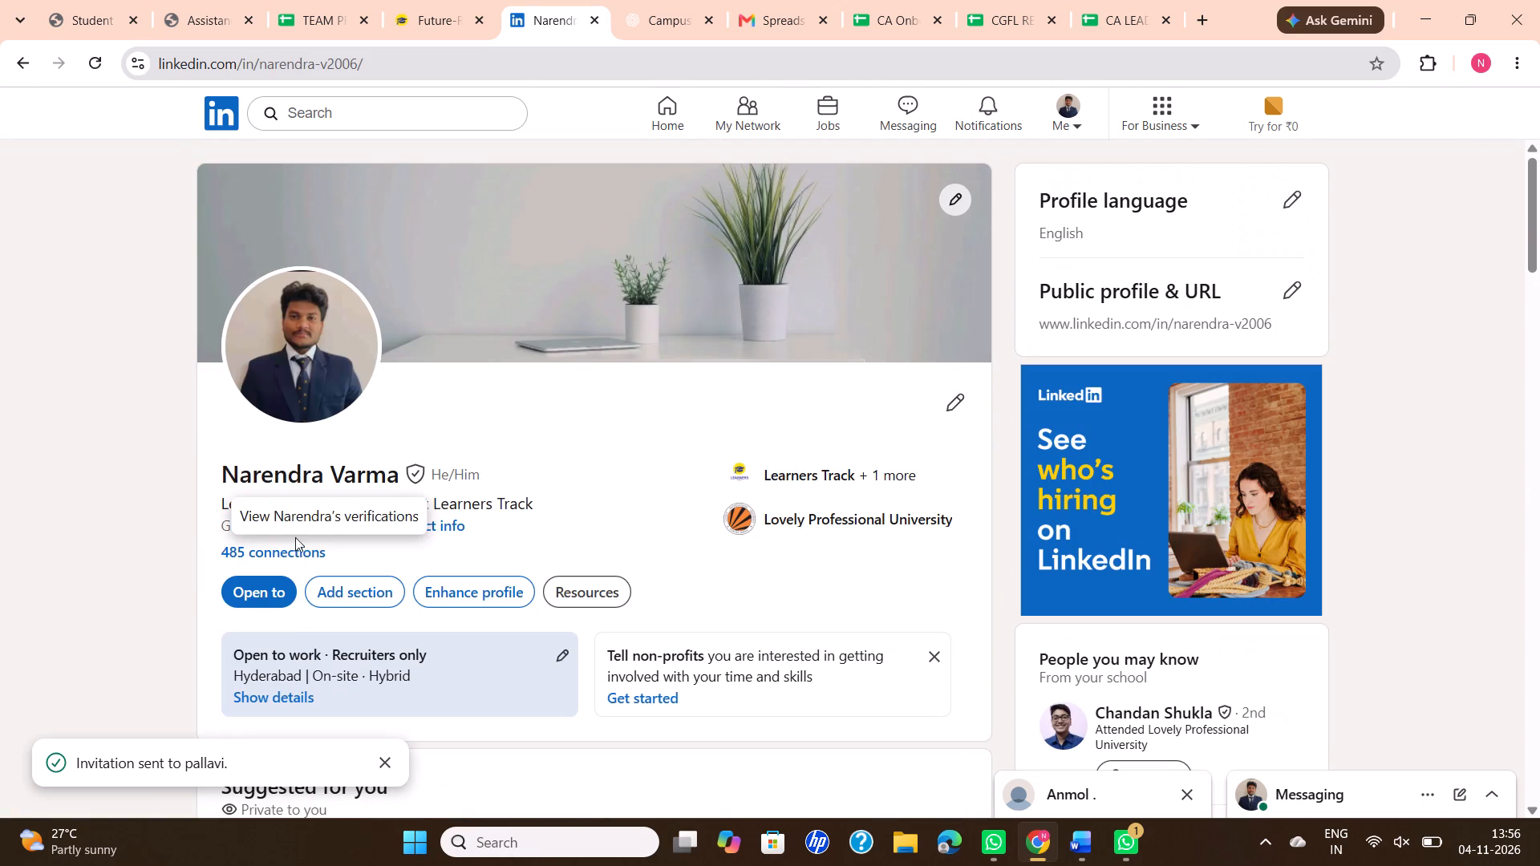
pyautogui.click(286, 545)
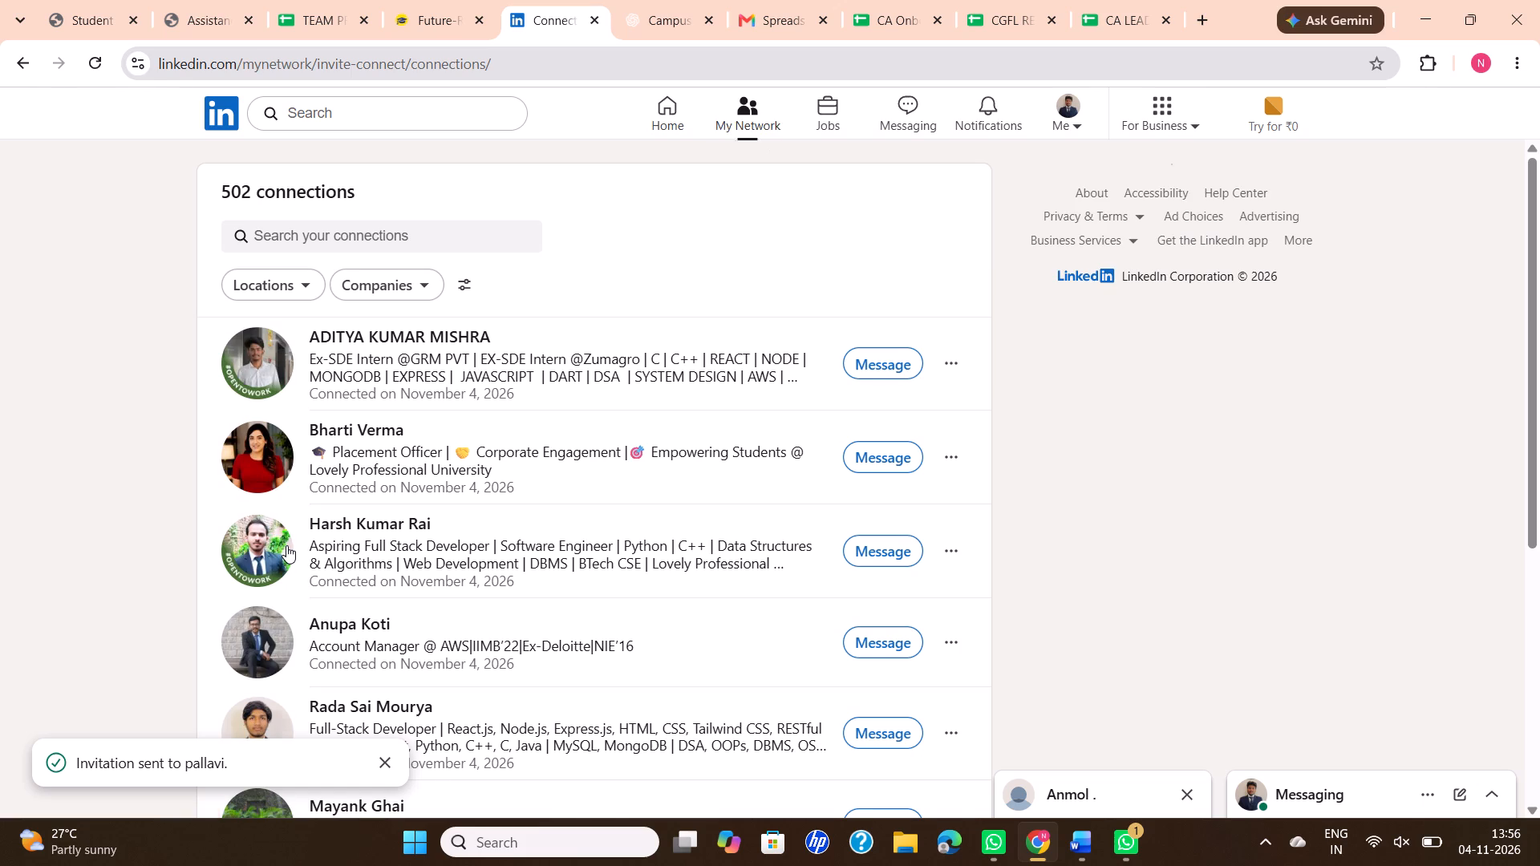
# Send the copied Student Coordinator hiring message, requesting basic details and a convenient time, to the connection who is Campus Ambassador at Codexaon.
pyautogui.scroll(-8, 420, 563)
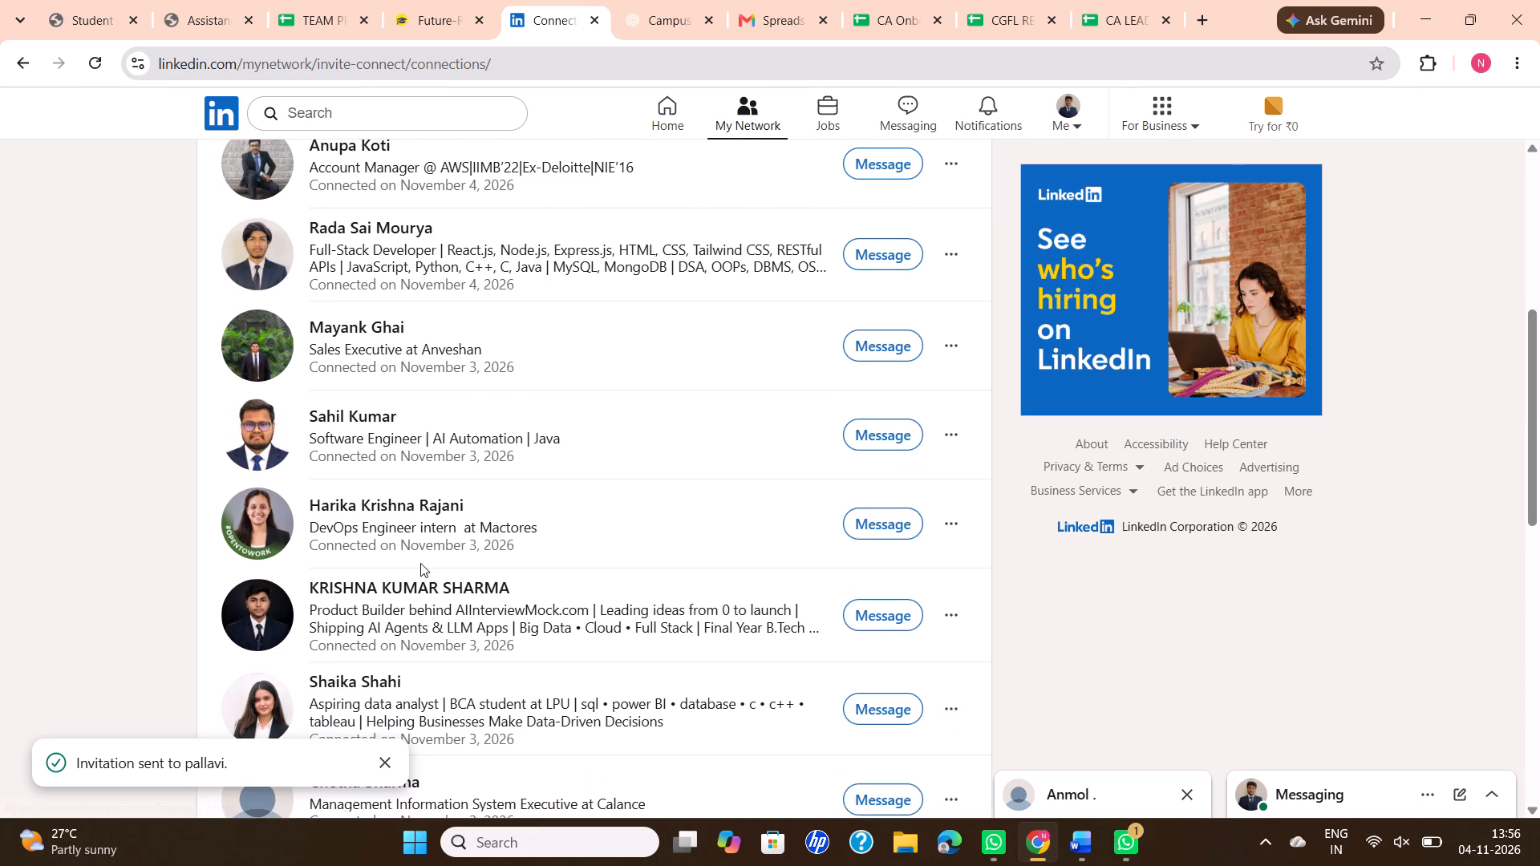
pyautogui.scroll(-7, 420, 563)
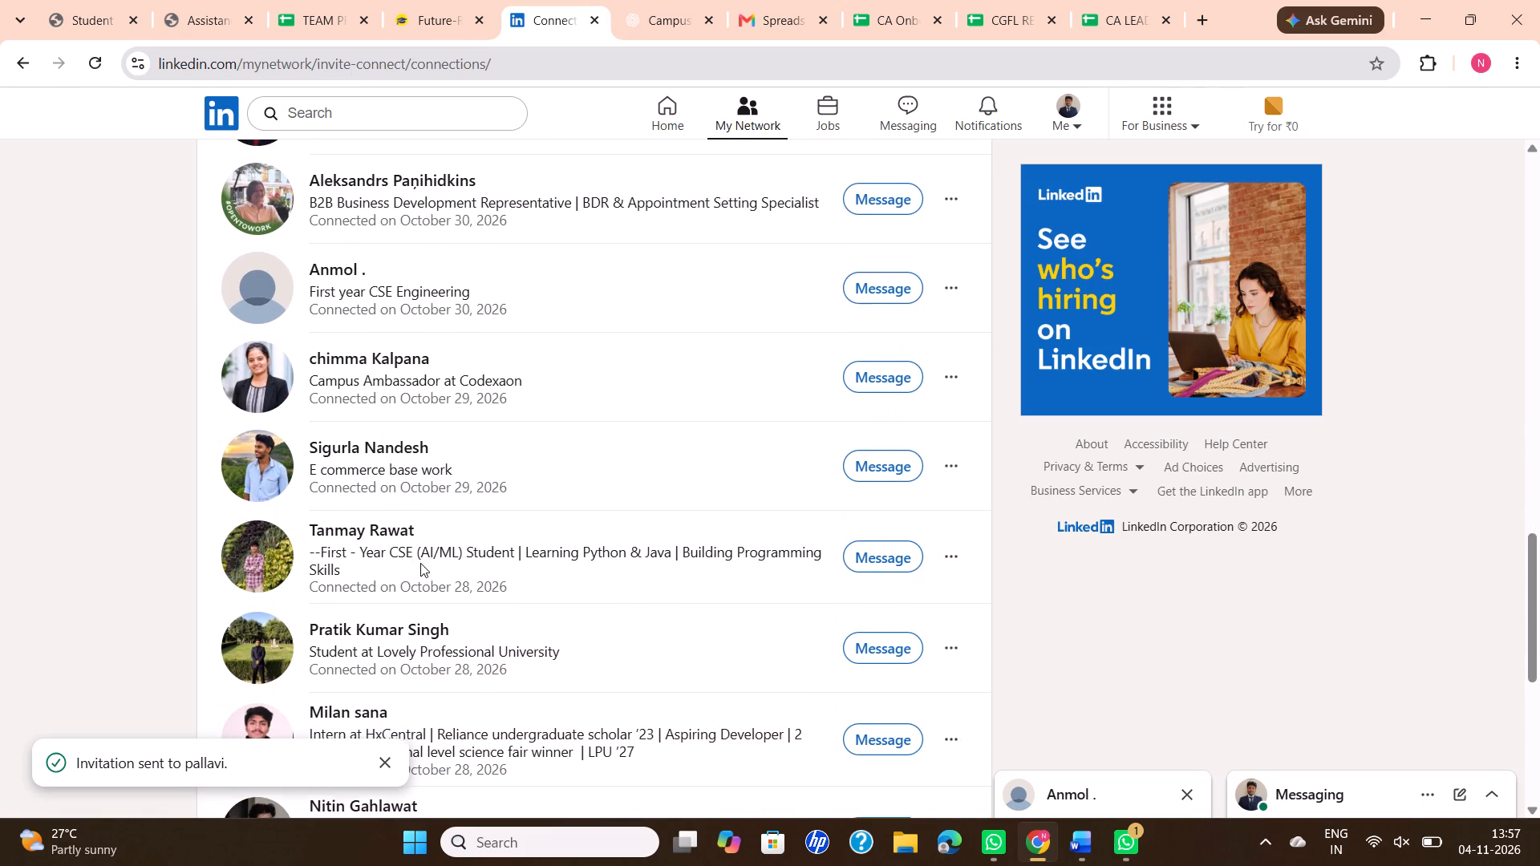
pyautogui.scroll(1, 459, 472)
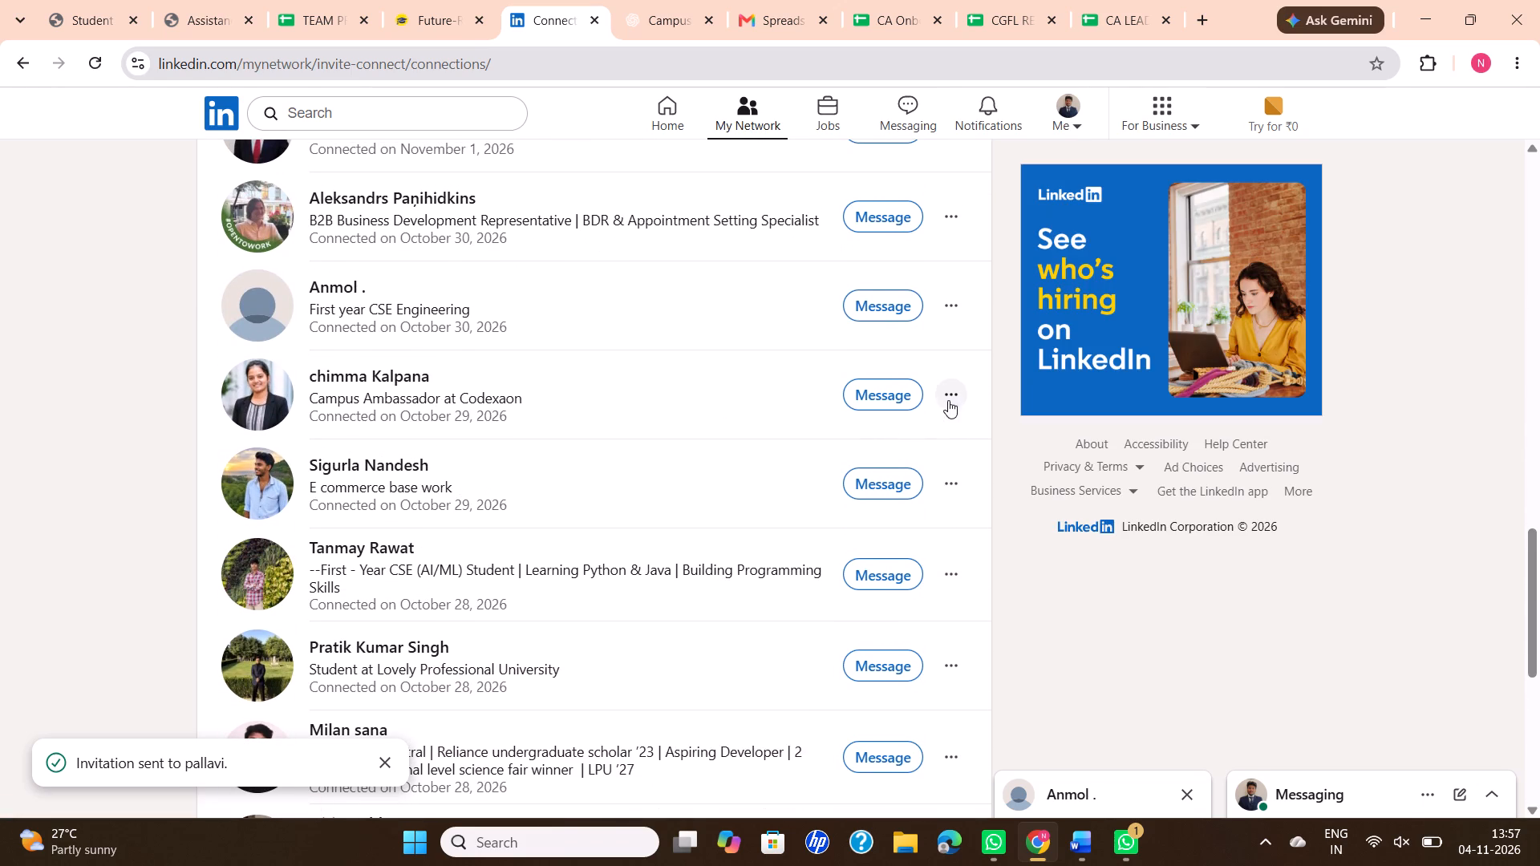
pyautogui.click(892, 393)
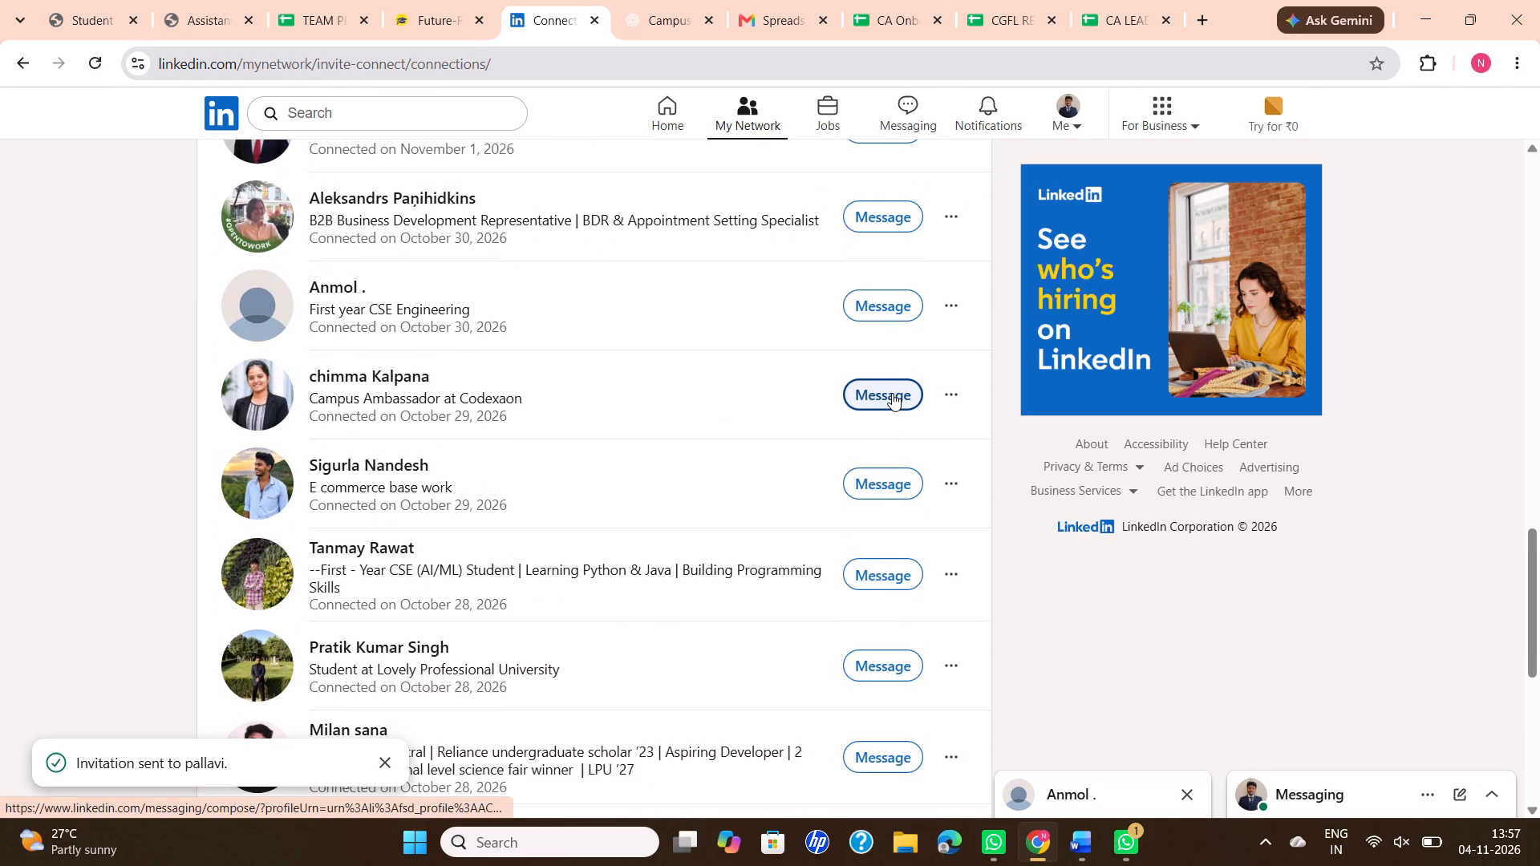
pyautogui.click(554, 468)
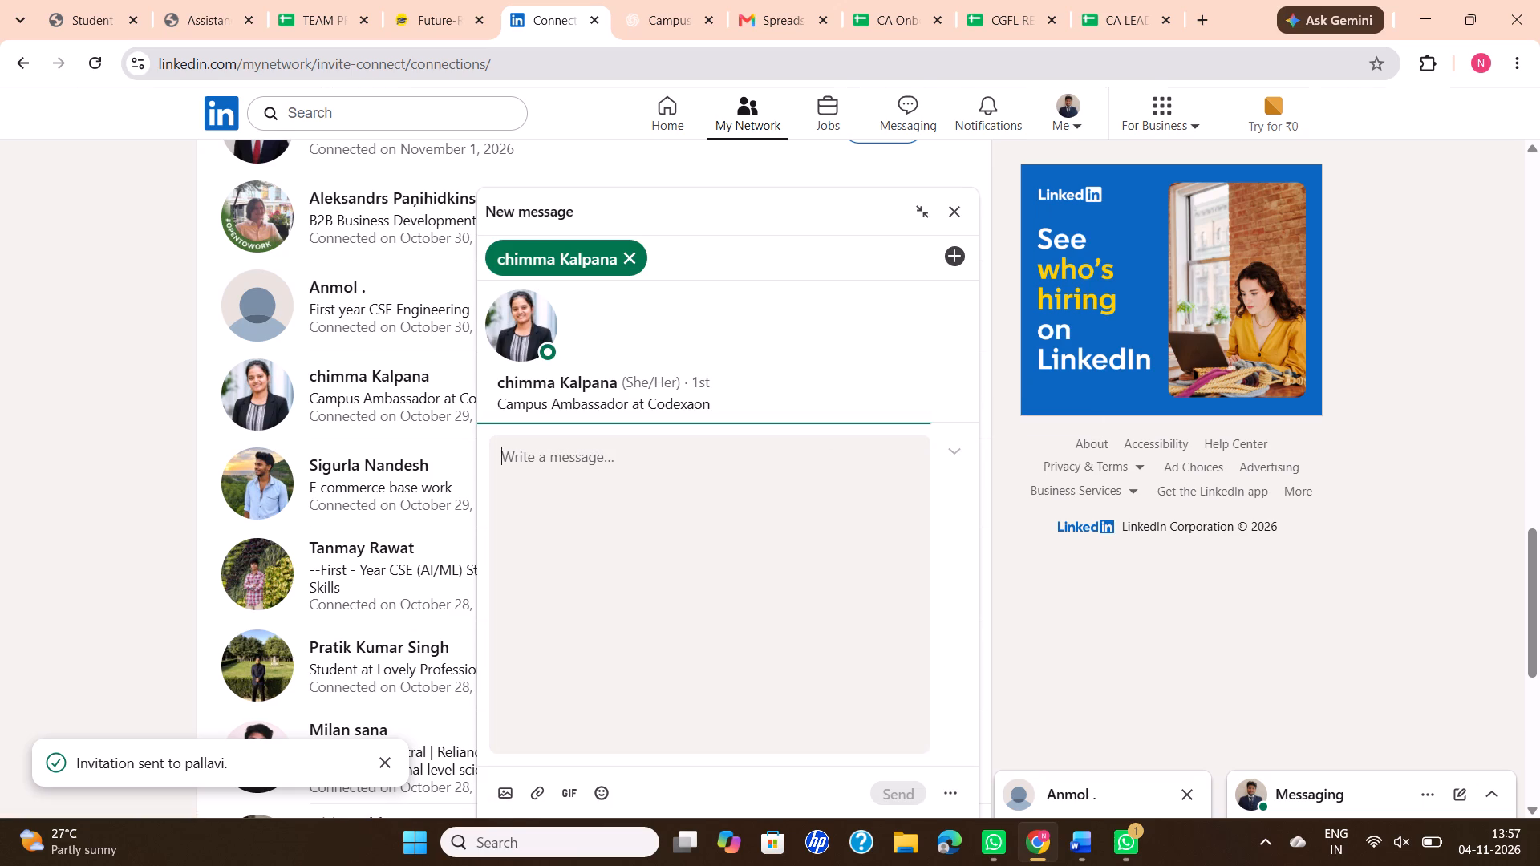
pyautogui.hotkey('ctrl', 'v')
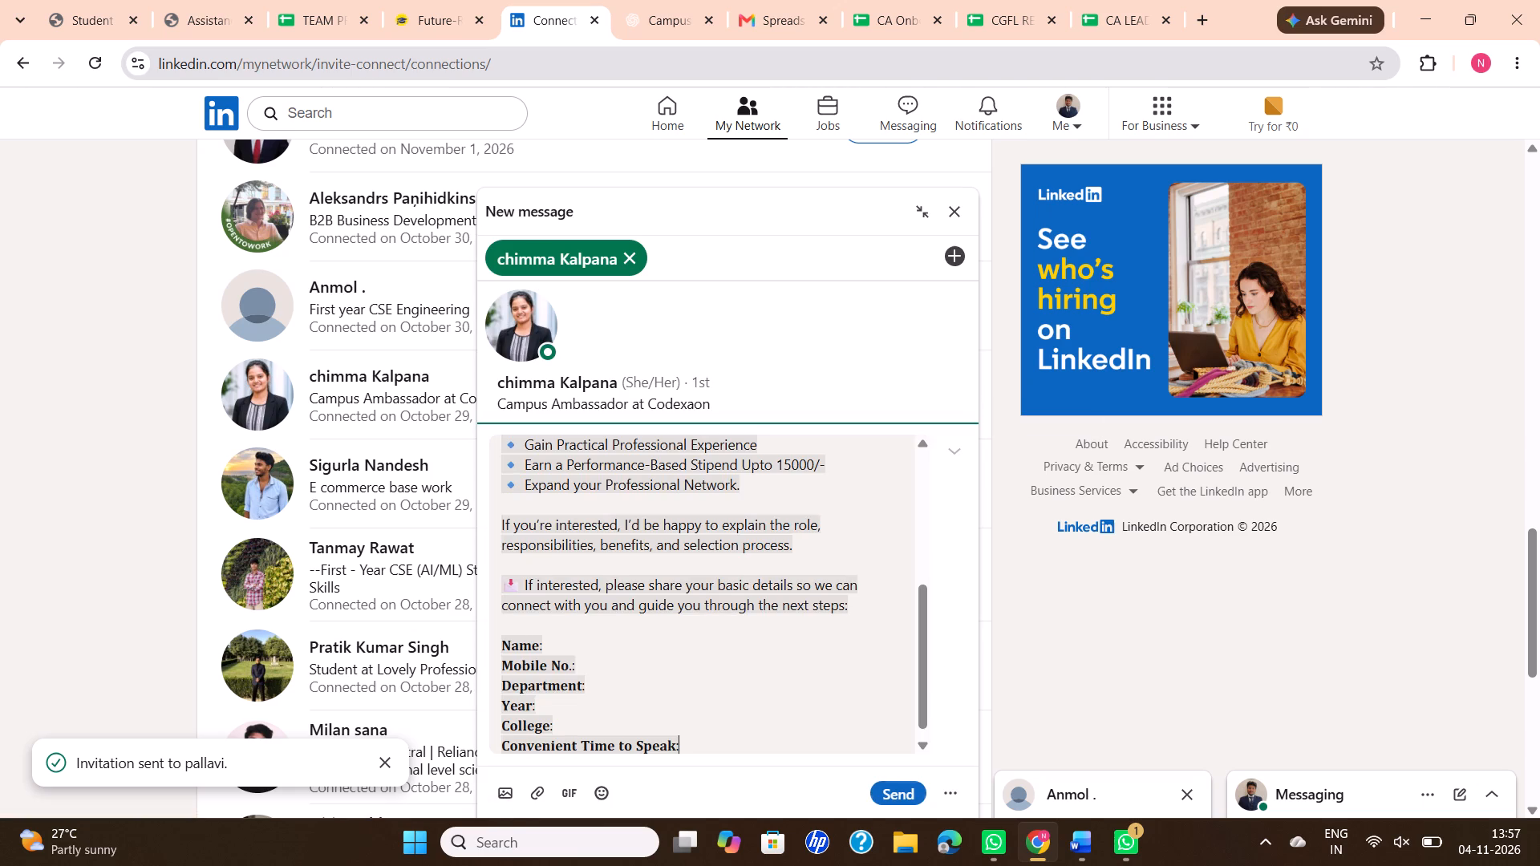
pyautogui.scroll(6, 673, 619)
pyautogui.scroll(-4, 673, 619)
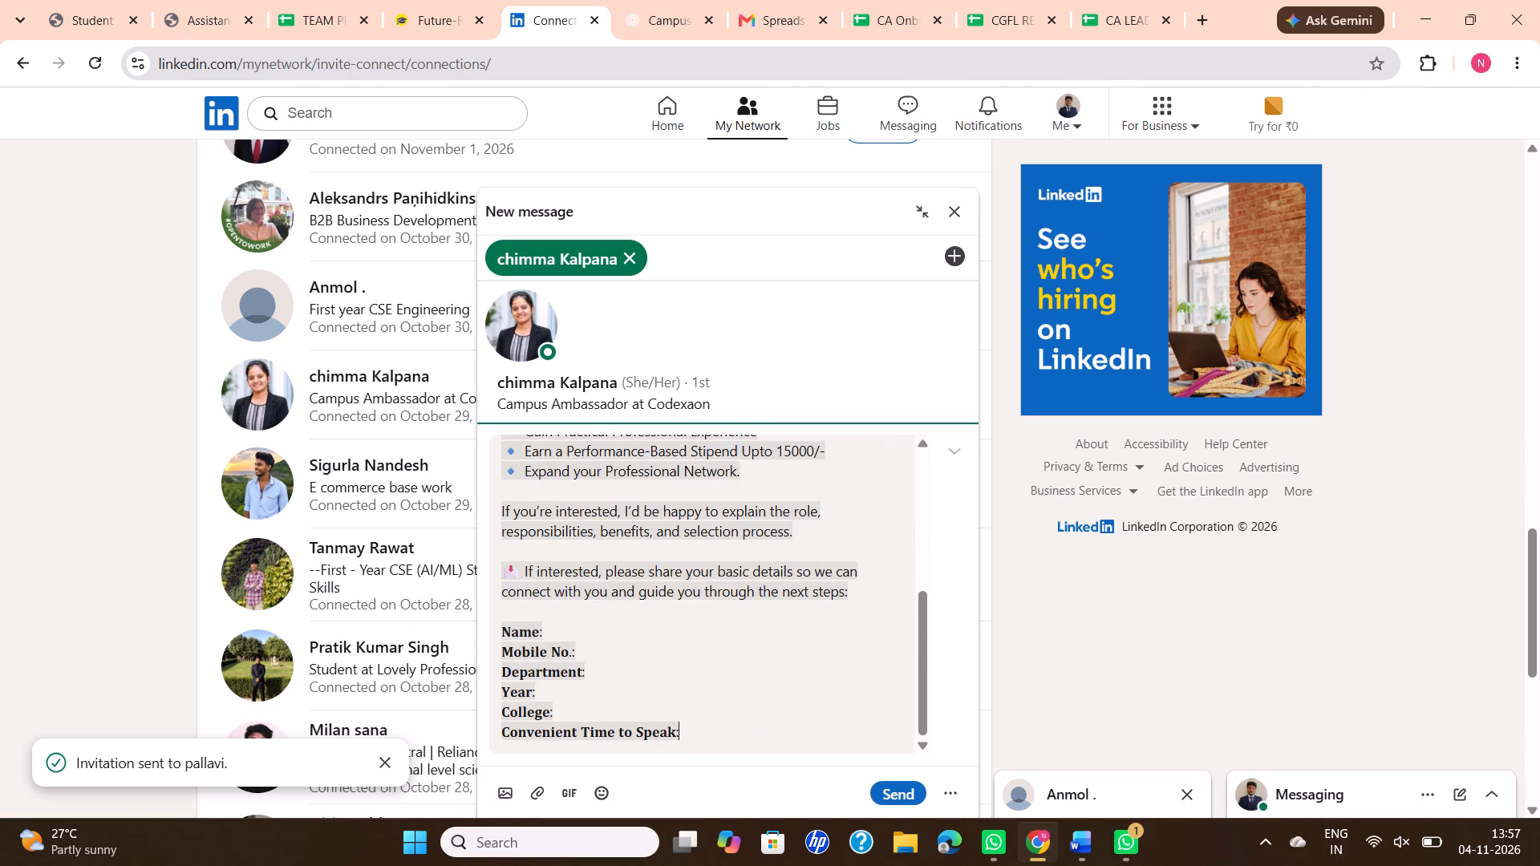
pyautogui.click(892, 795)
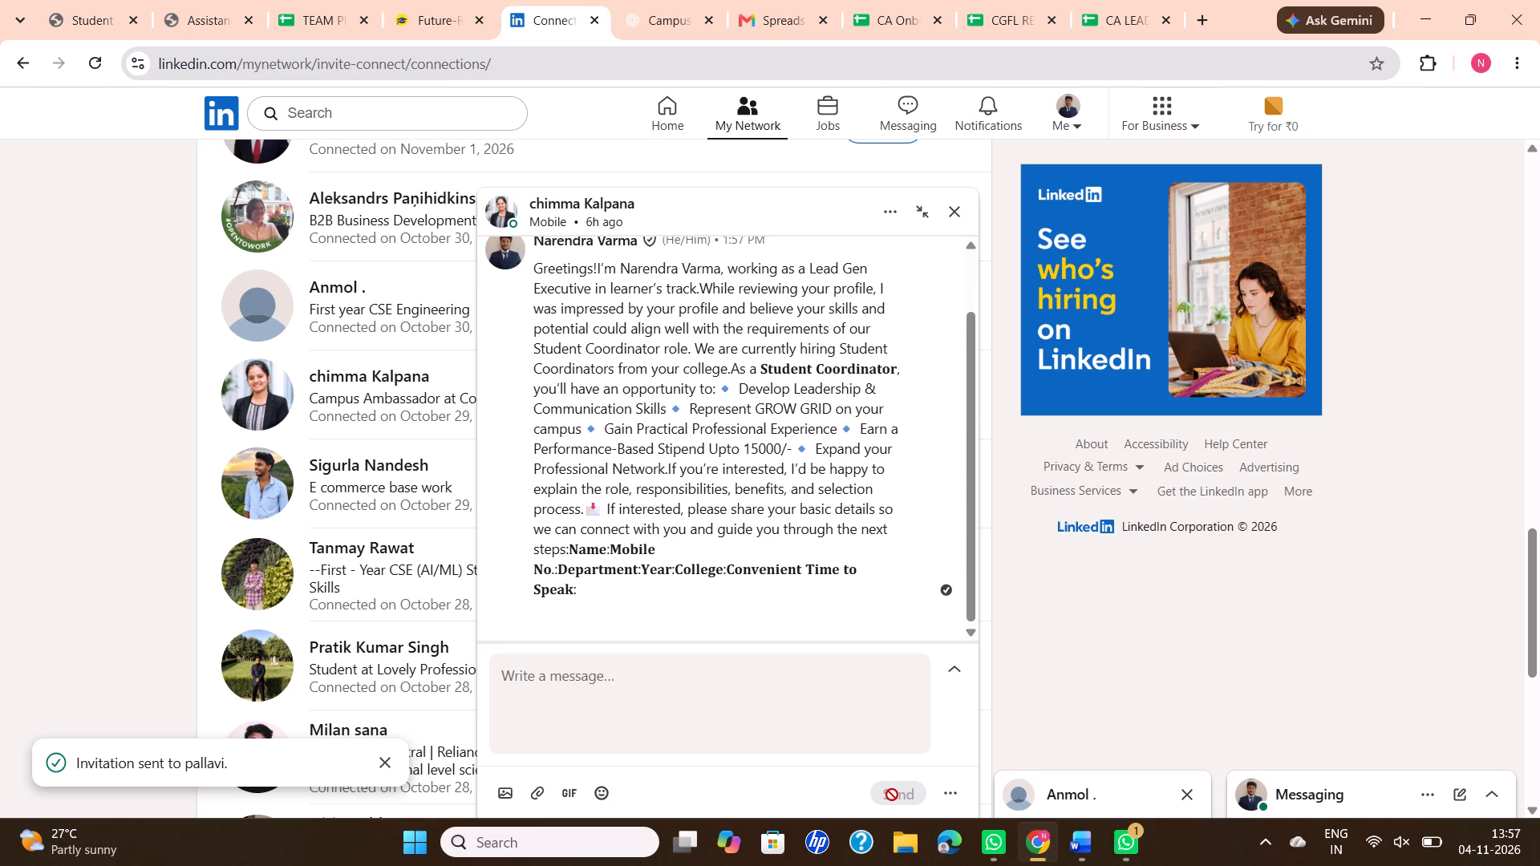
# Edit the Student Coordinator message sent to the Codexaon Campus Ambassador, replacing its text with the clipboard-history template that introduces Devendra.
pyautogui.scroll(5, 657, 408)
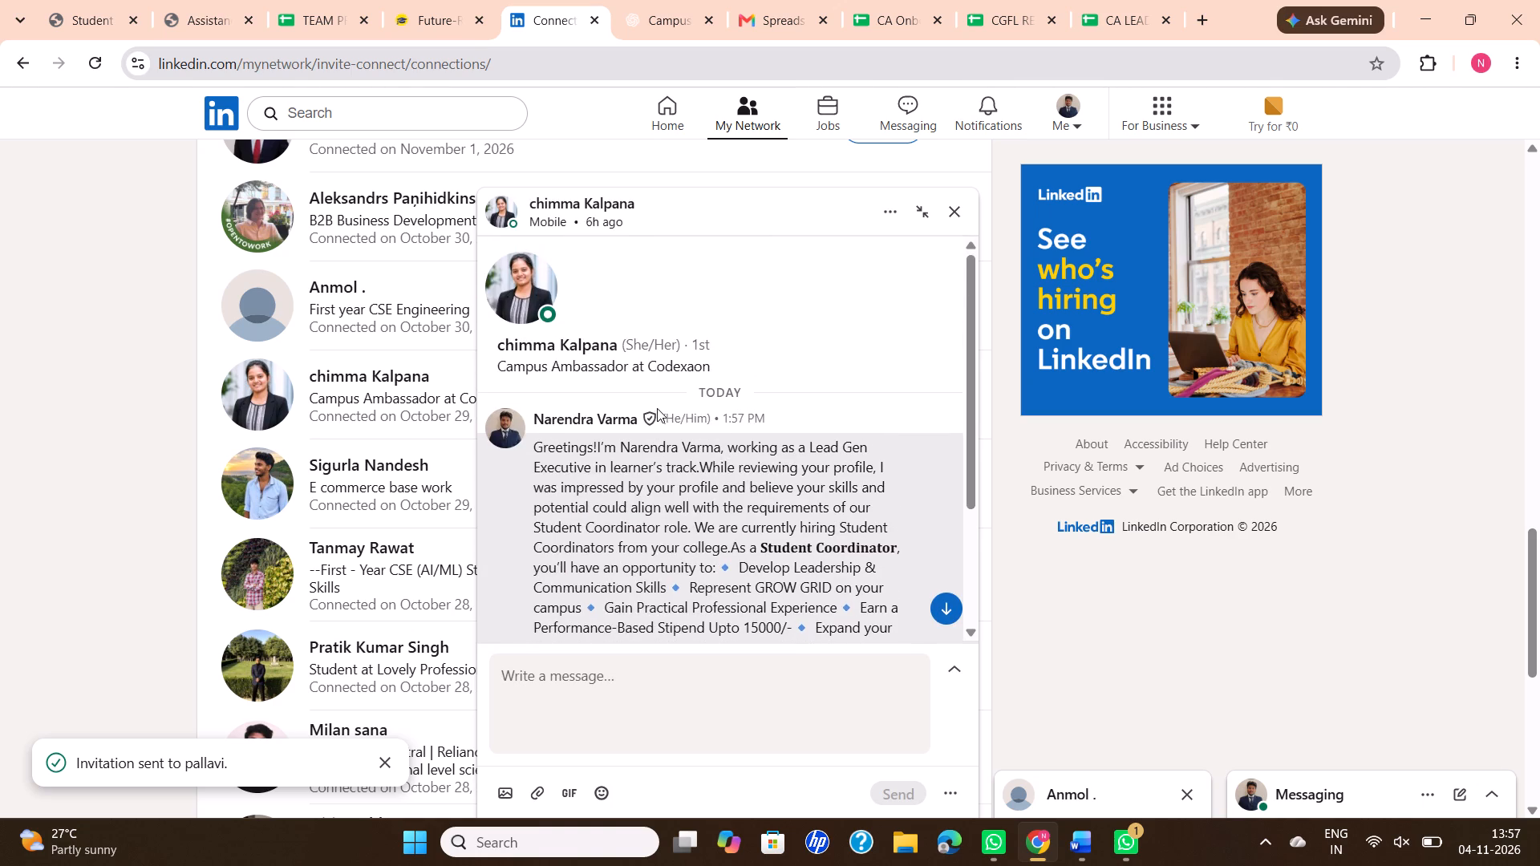
pyautogui.scroll(-3, 650, 477)
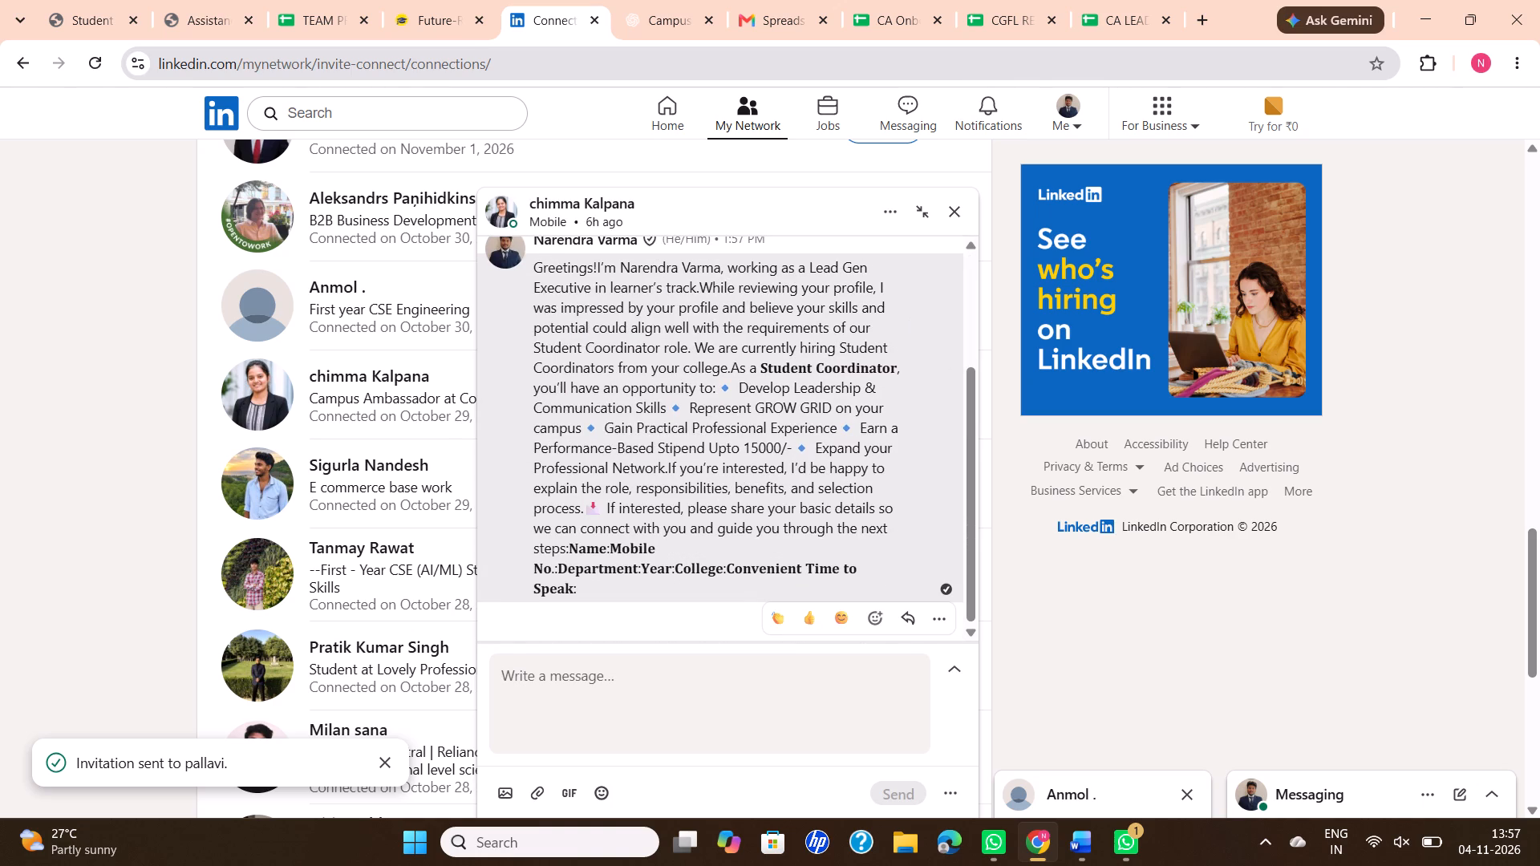
pyautogui.scroll(2, 851, 419)
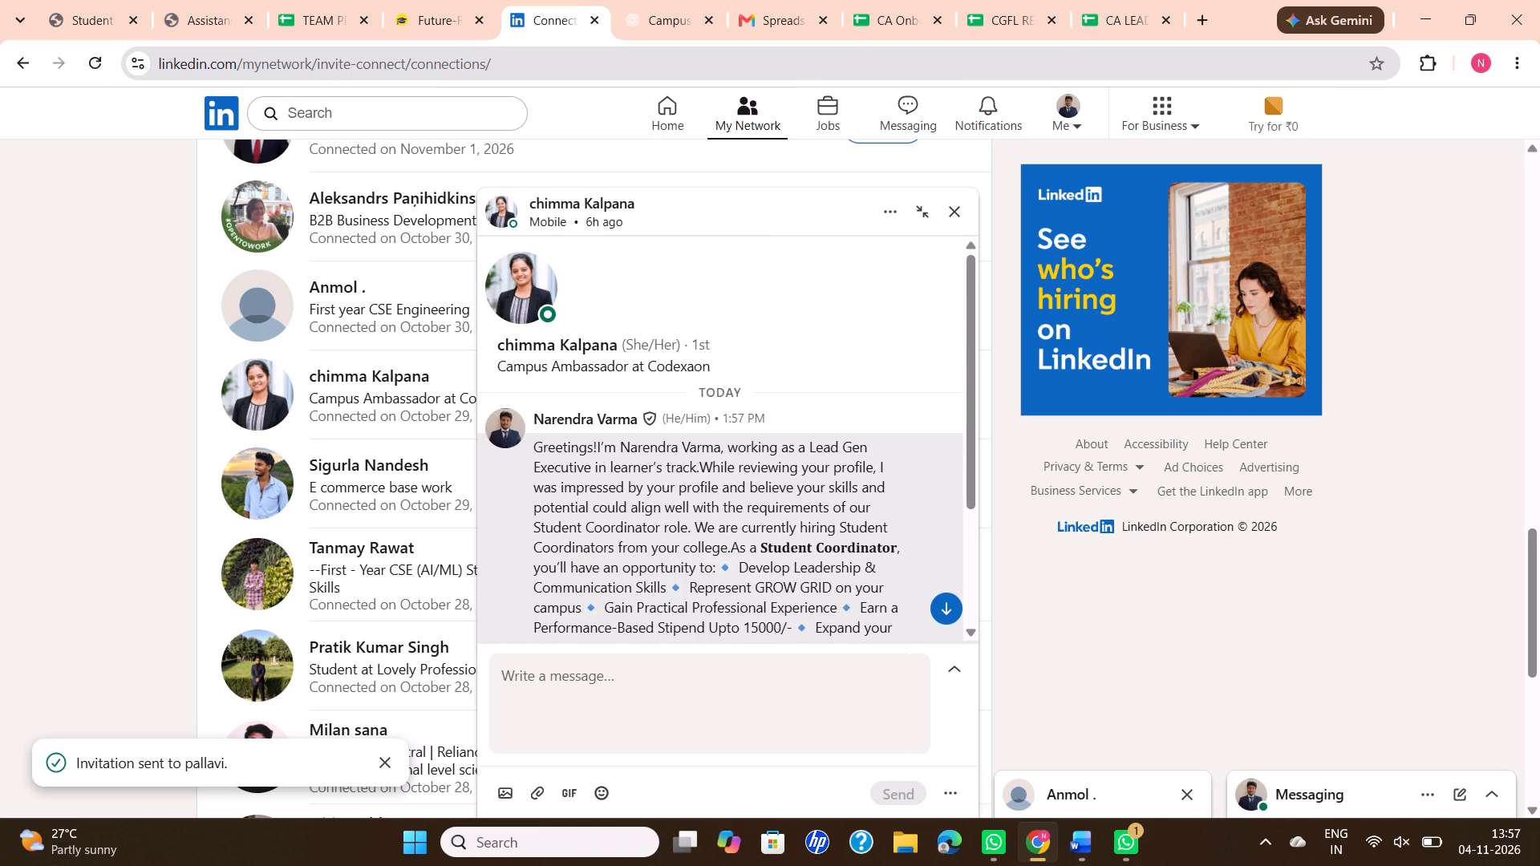
pyautogui.scroll(-1, 833, 462)
pyautogui.rightClick(893, 391)
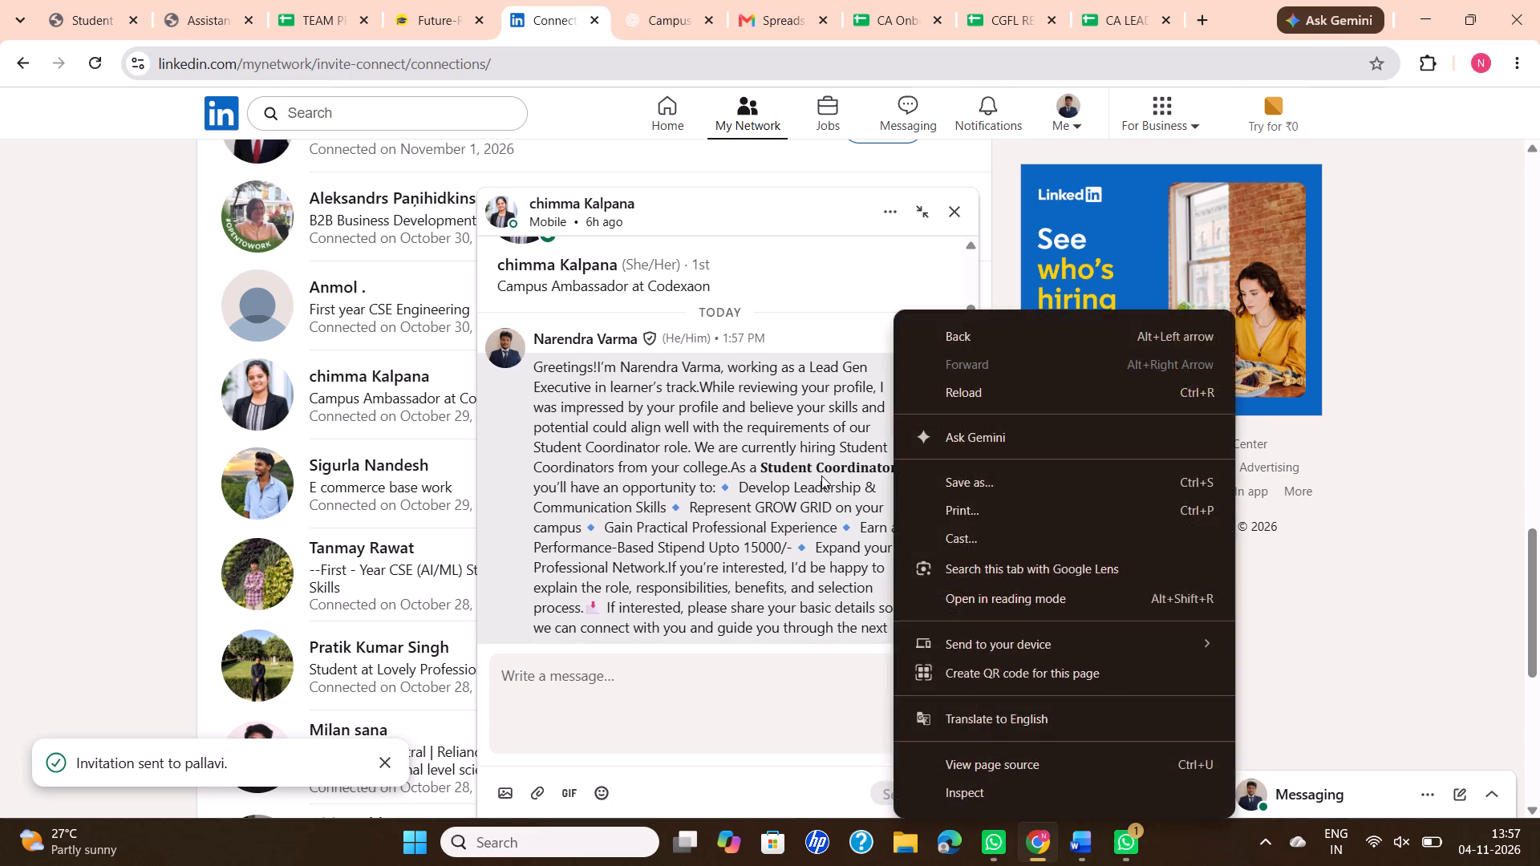
pyautogui.click(821, 475)
pyautogui.scroll(-3, 821, 475)
pyautogui.click(939, 621)
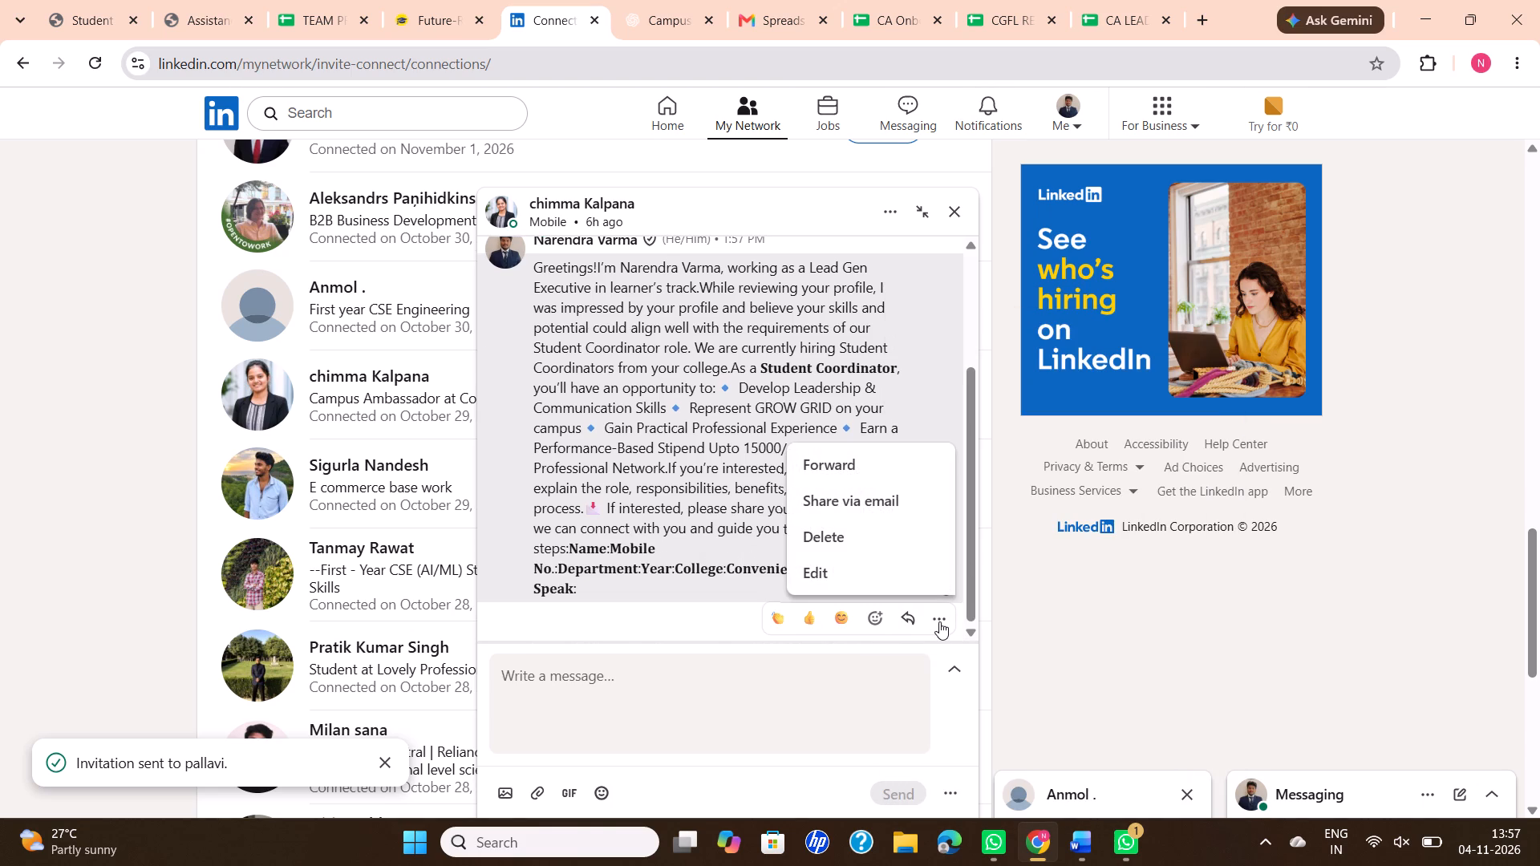
pyautogui.click(865, 565)
pyautogui.click(675, 646)
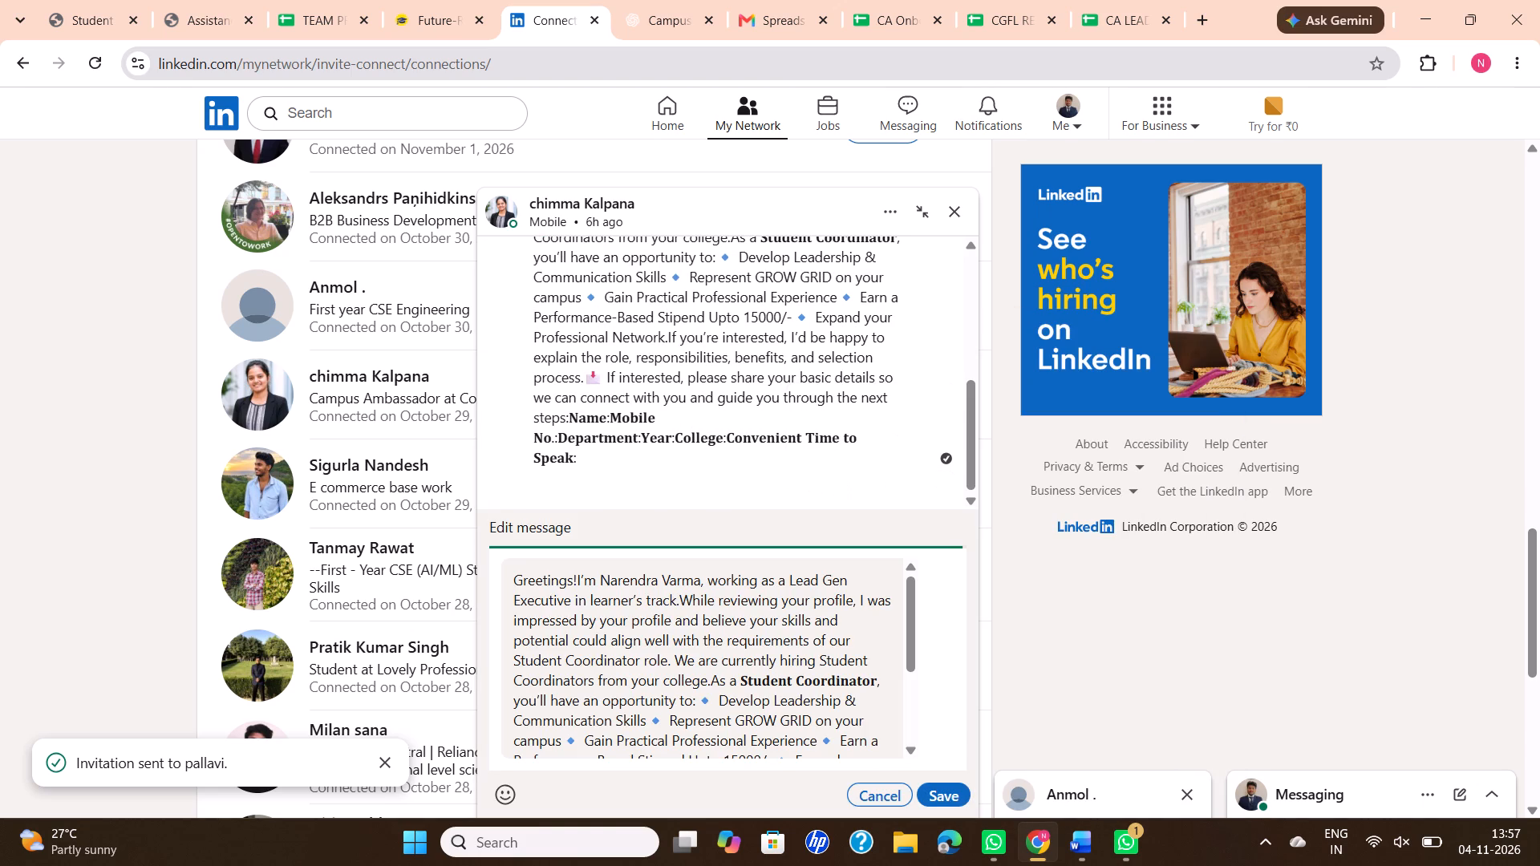
pyautogui.hotkey('ctrl', 'a')
pyautogui.press('BackSpace')
pyautogui.press('super+v')
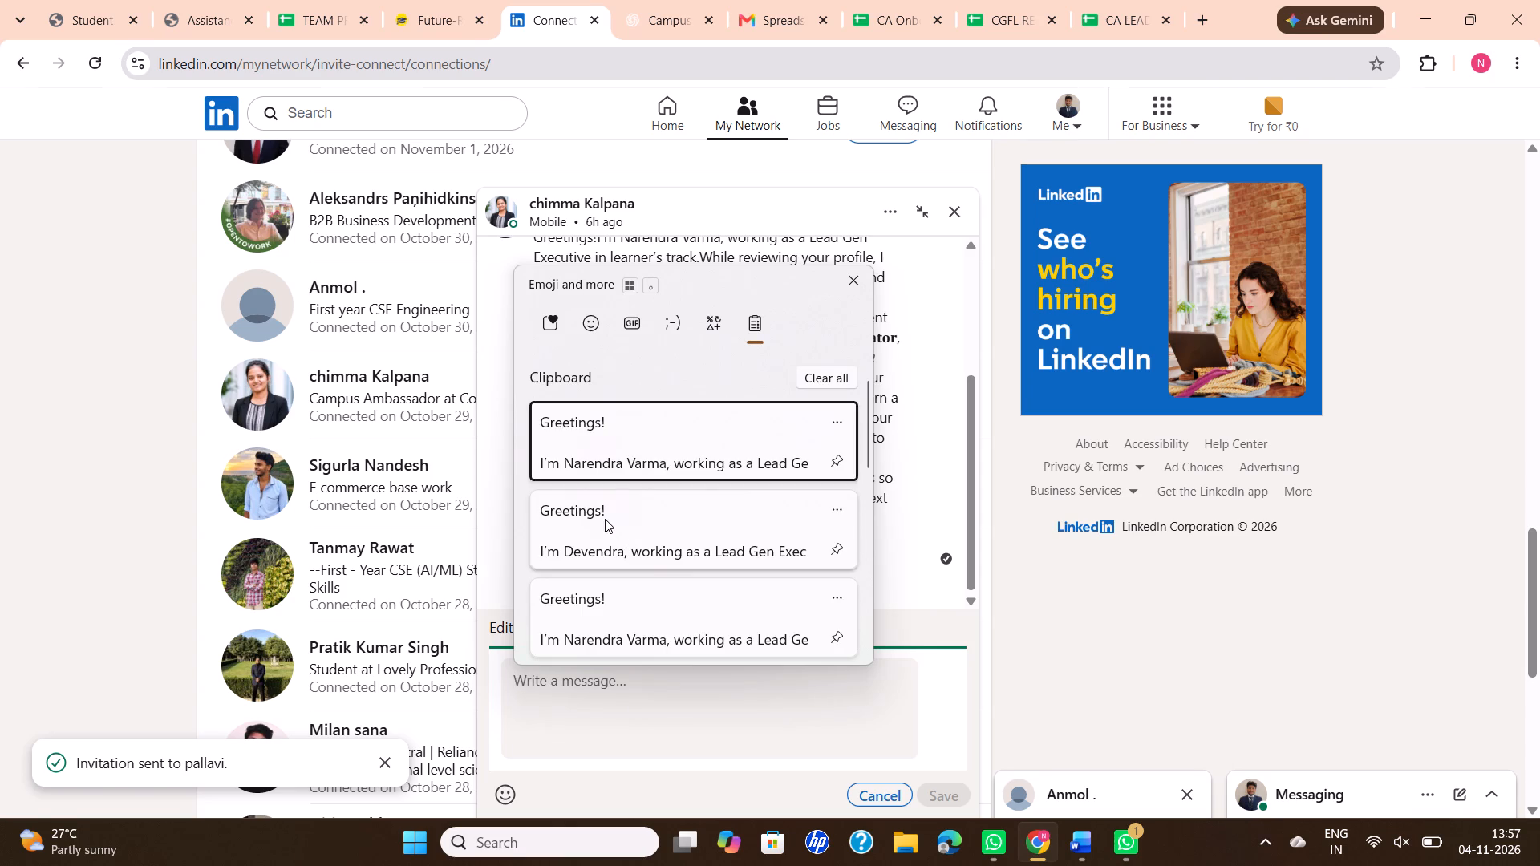
pyautogui.click(605, 519)
pyautogui.hotkey('ctrl', 'v')
pyautogui.scroll(8, 632, 683)
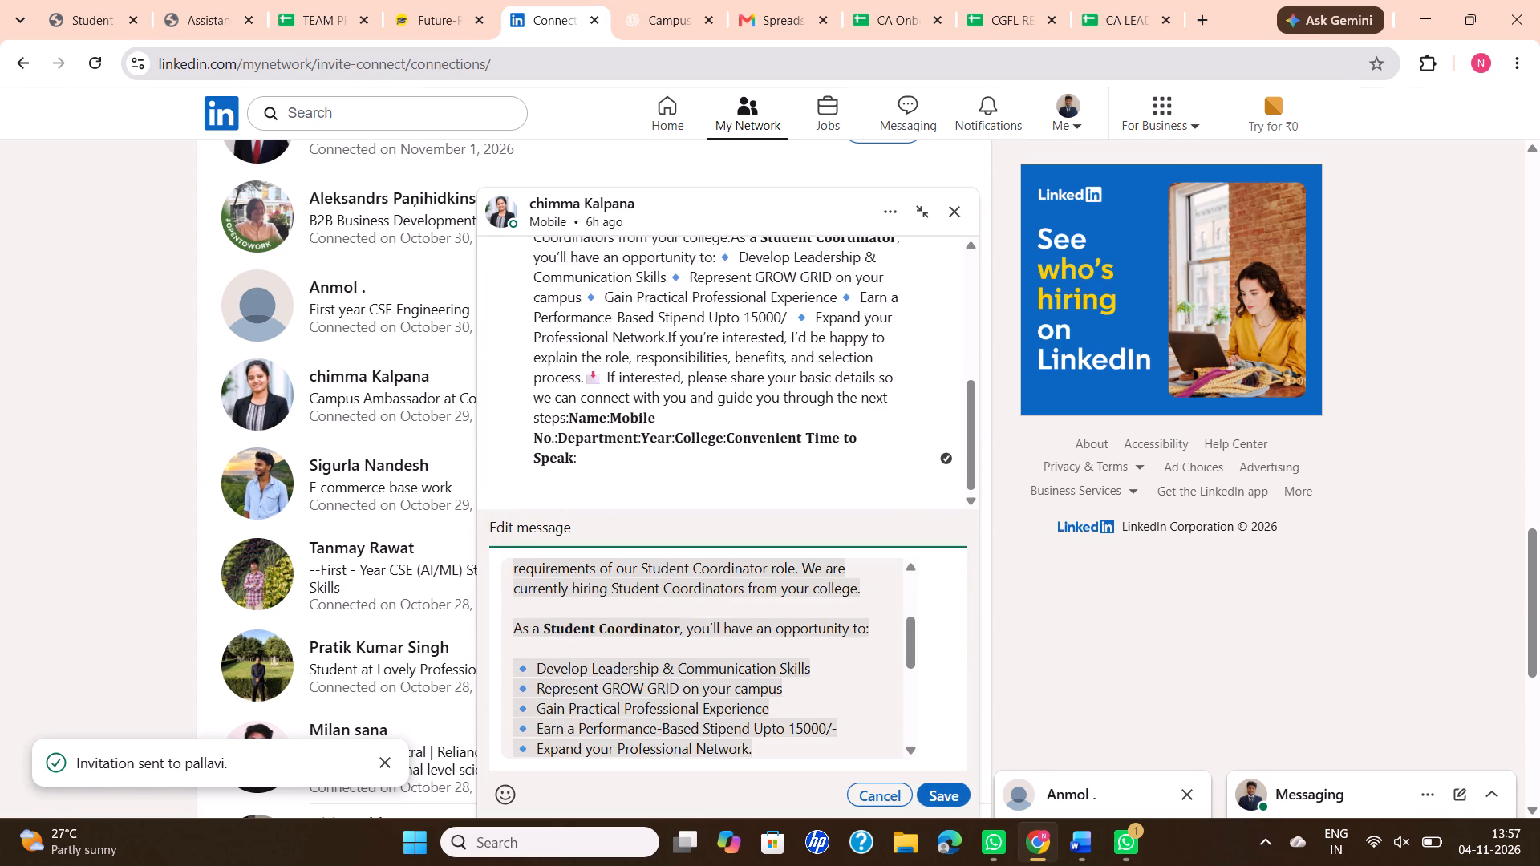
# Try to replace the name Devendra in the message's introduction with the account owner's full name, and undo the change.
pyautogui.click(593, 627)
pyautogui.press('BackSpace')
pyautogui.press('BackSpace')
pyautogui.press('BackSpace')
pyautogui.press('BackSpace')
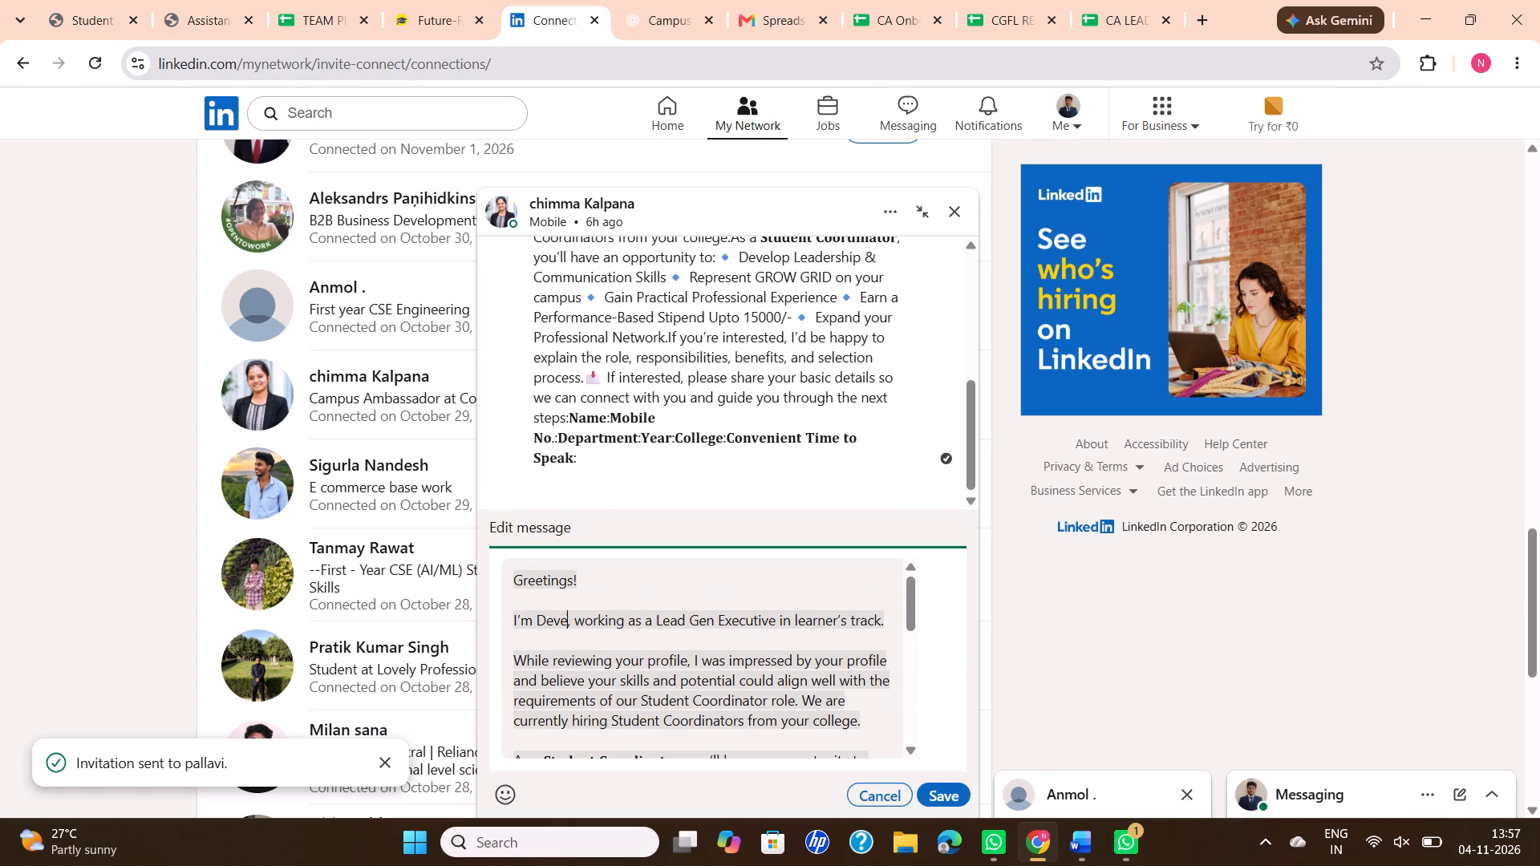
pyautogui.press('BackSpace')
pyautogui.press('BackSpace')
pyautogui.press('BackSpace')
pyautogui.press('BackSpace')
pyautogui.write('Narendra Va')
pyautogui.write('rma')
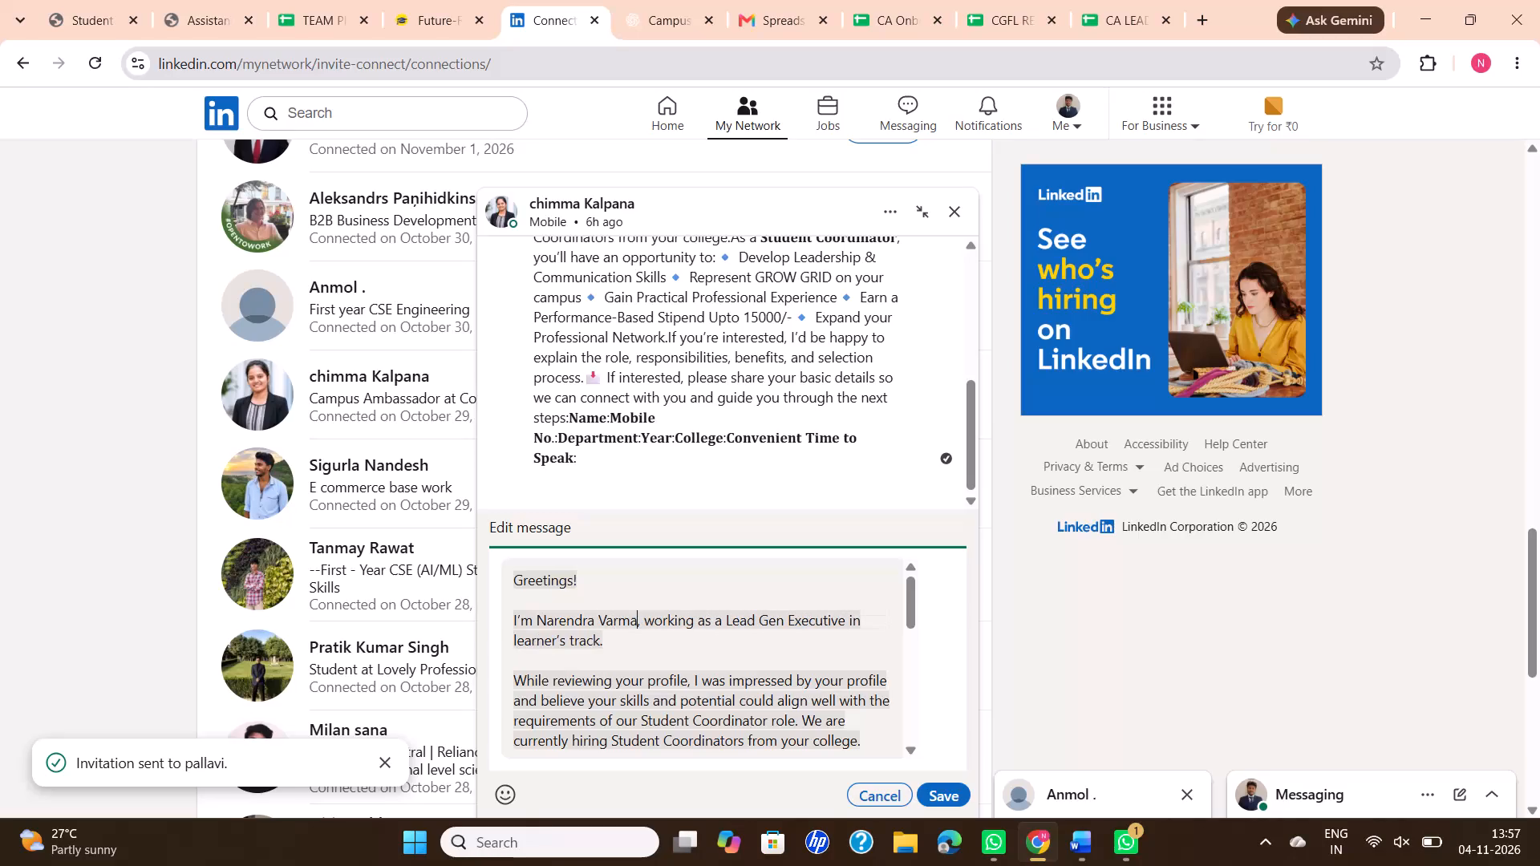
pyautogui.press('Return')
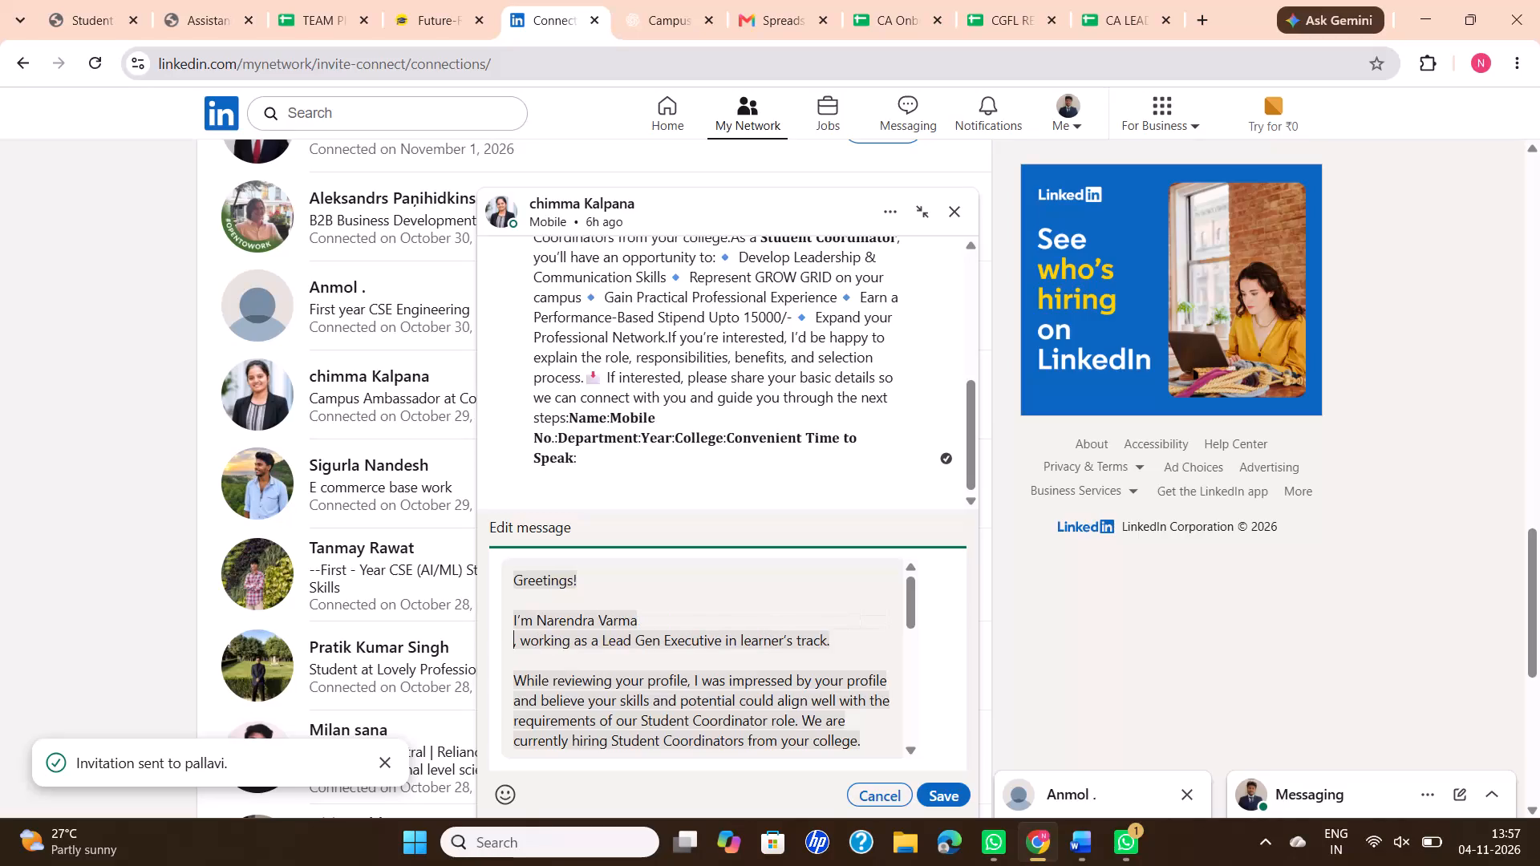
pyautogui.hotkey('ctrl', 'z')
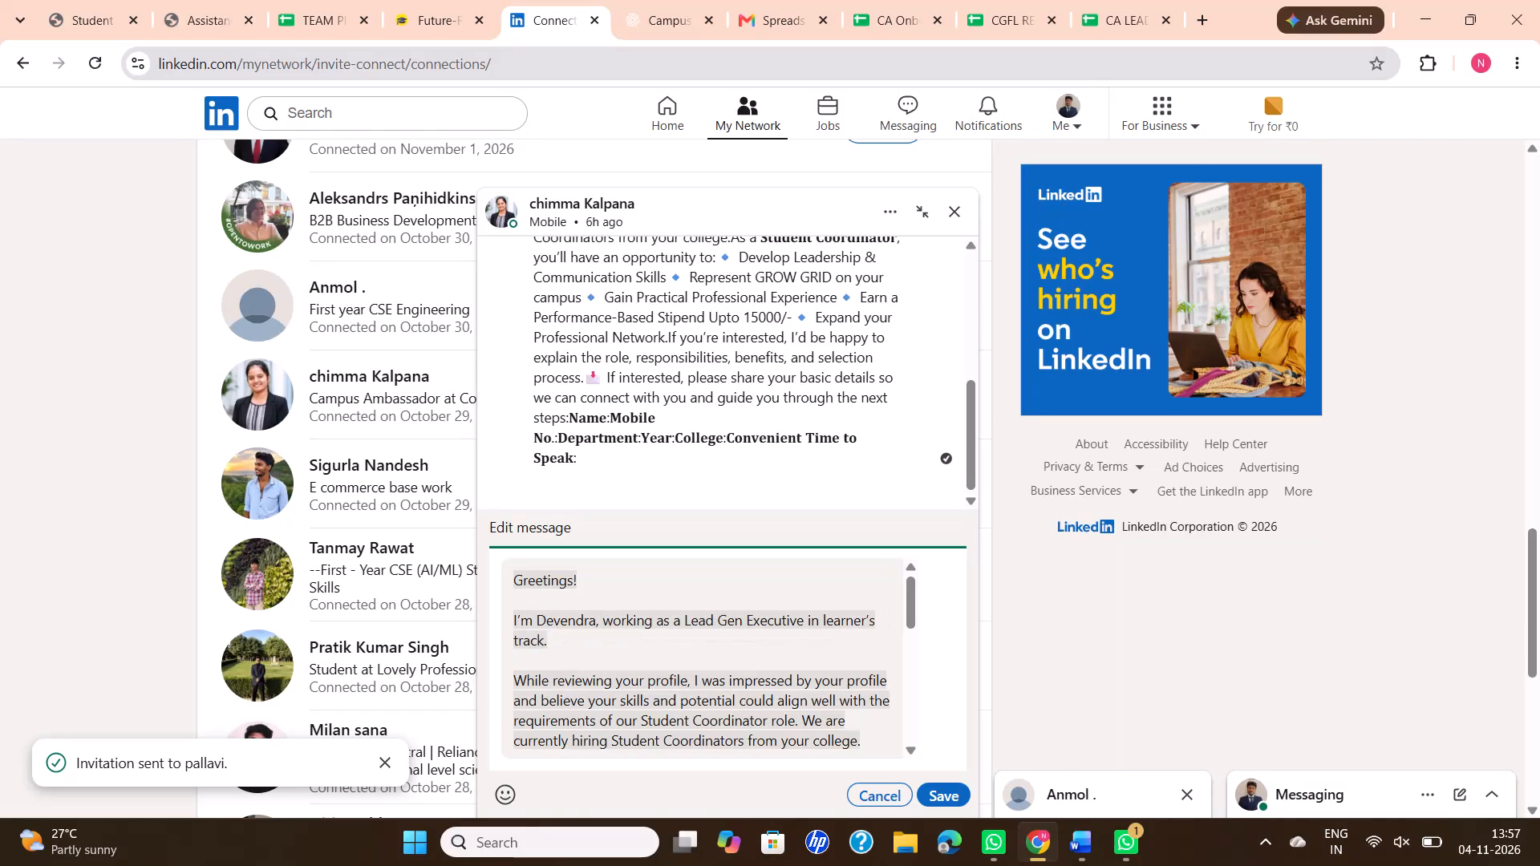
# Replace Devendra with the account owner's full name in the message's introduction and save the edited message.
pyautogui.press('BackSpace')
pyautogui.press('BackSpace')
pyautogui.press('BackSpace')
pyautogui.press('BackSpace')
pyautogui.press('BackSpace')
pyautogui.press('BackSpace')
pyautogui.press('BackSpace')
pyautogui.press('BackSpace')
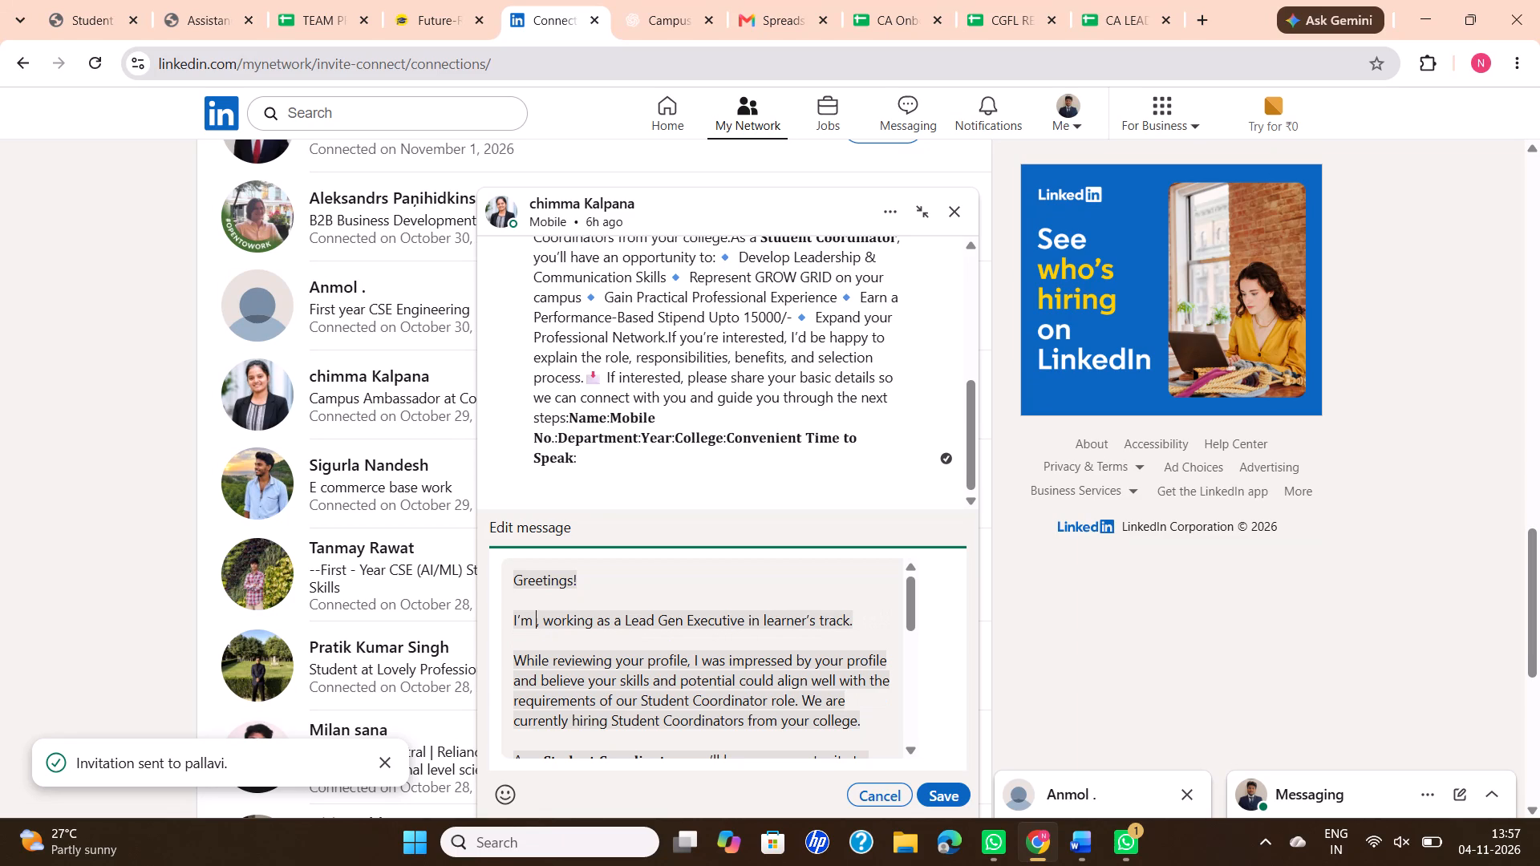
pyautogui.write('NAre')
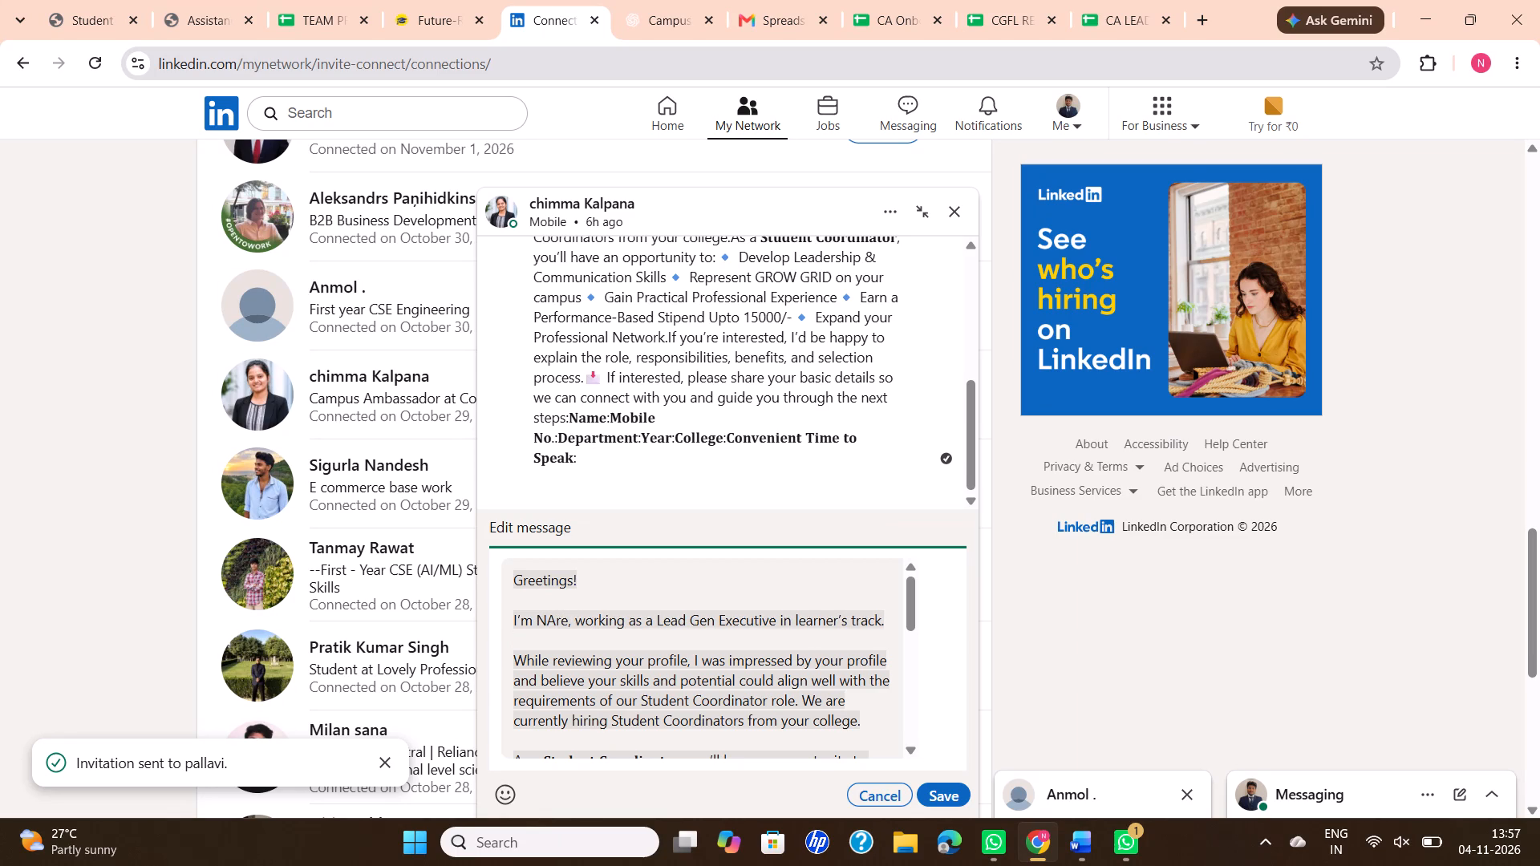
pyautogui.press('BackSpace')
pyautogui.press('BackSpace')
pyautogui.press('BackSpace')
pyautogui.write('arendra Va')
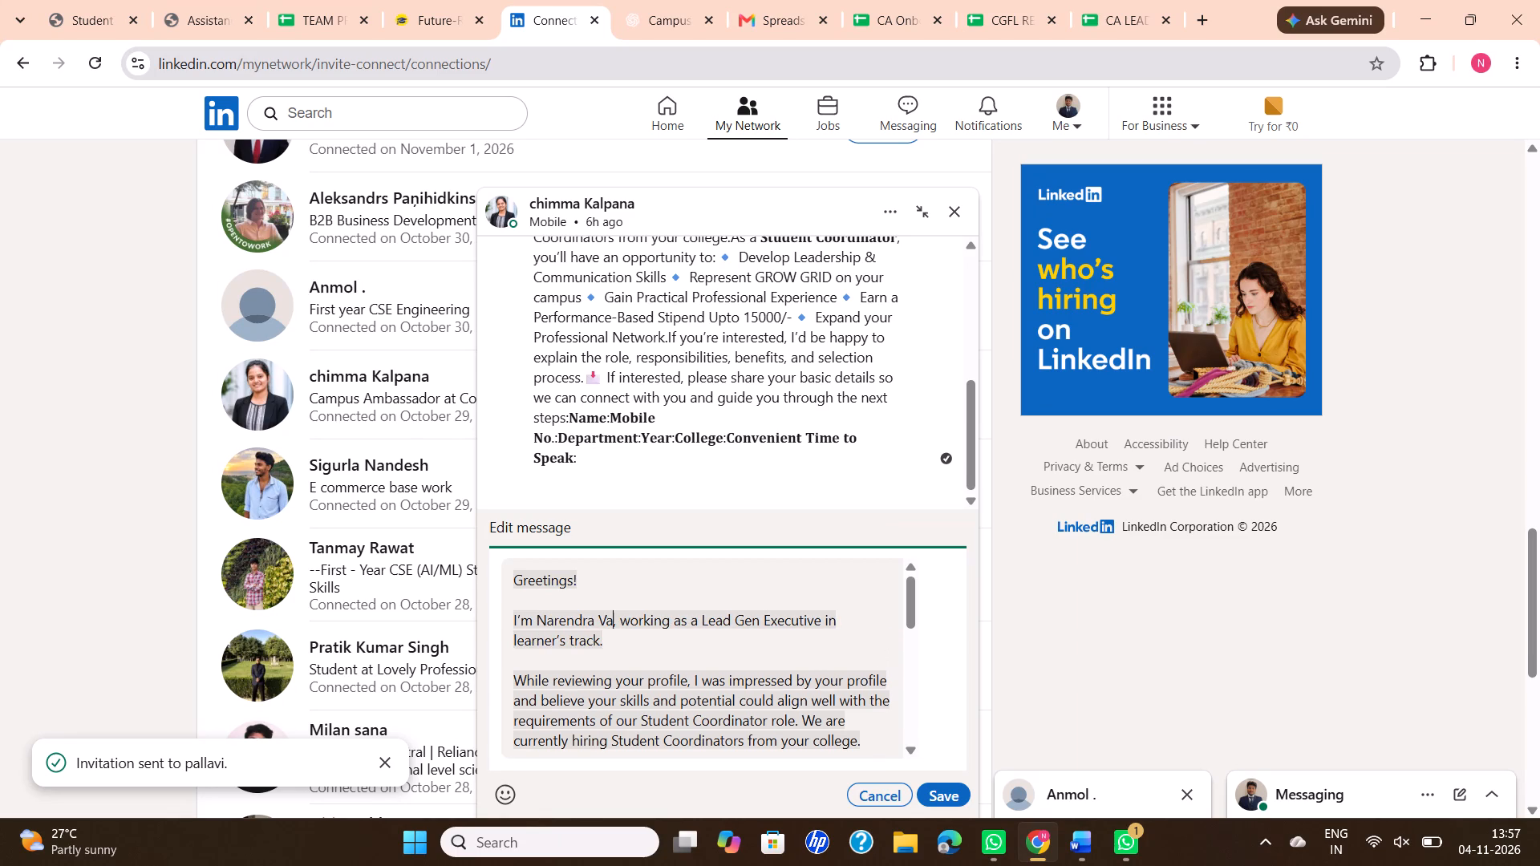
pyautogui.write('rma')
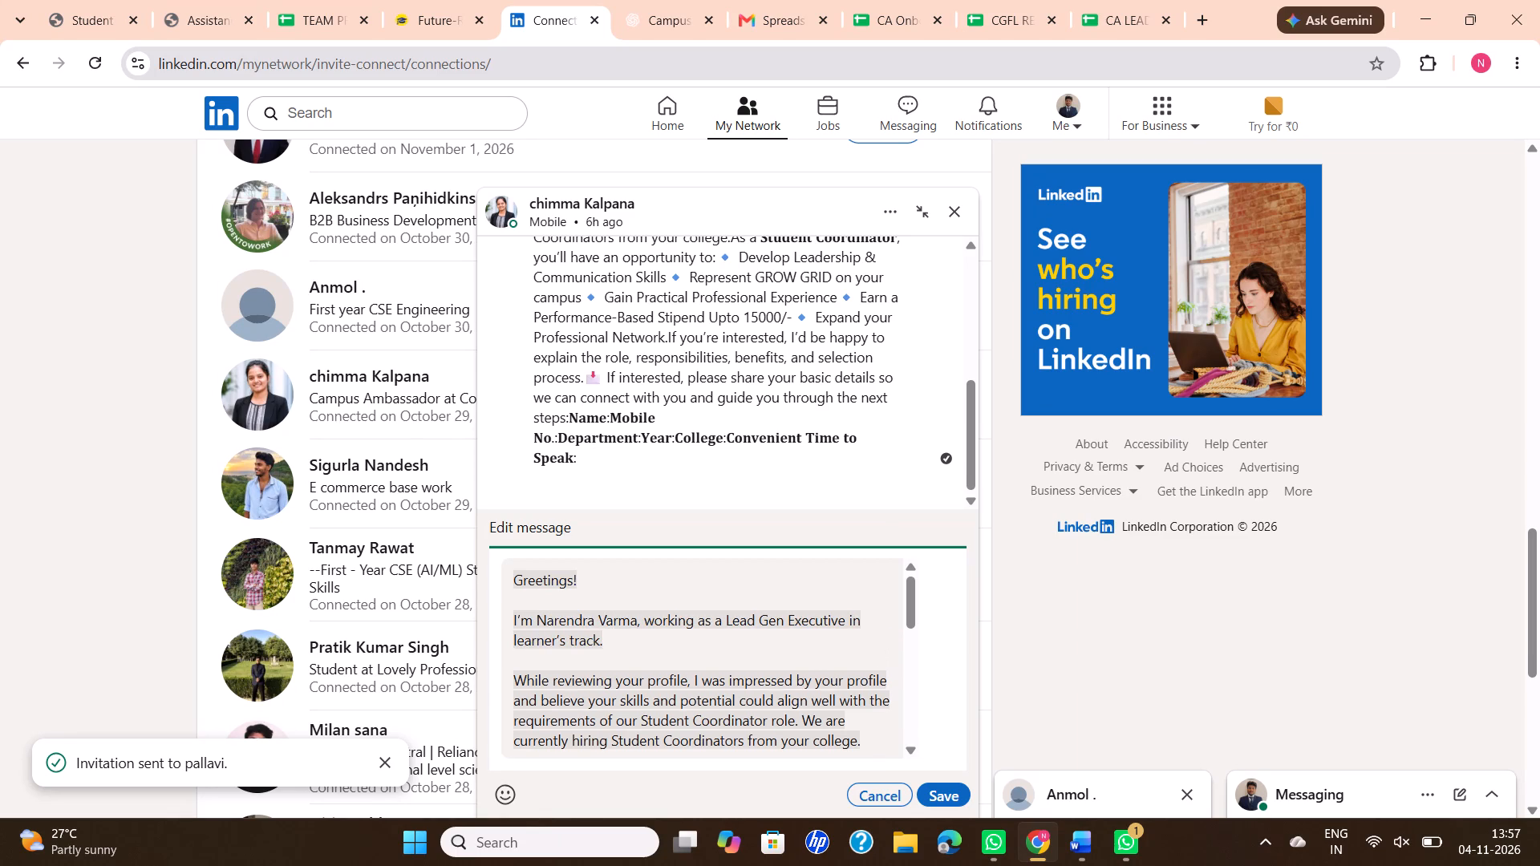
pyautogui.click(940, 797)
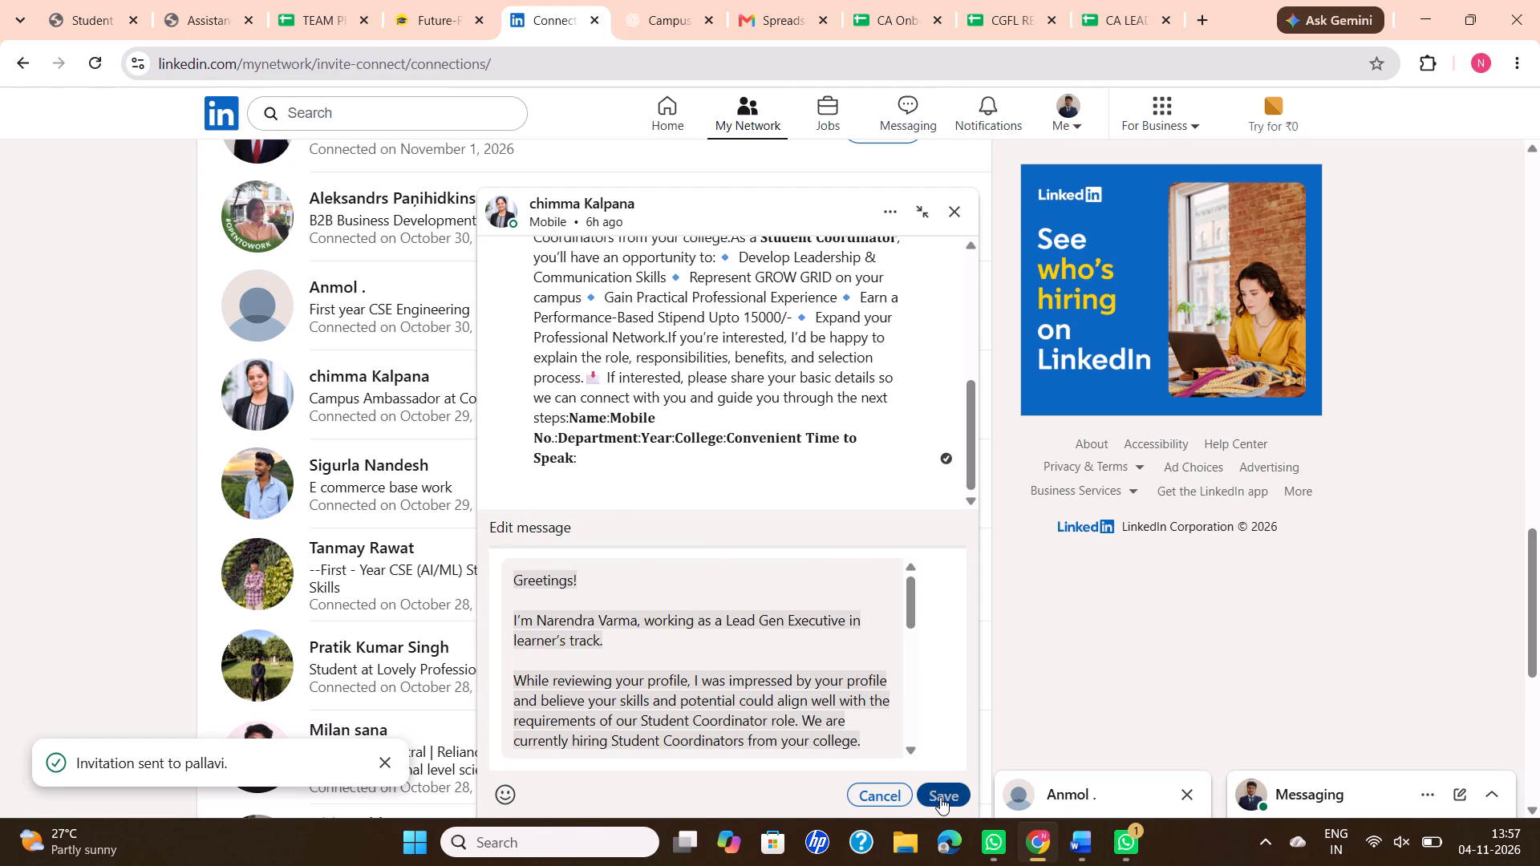
# Check the edited message, open the recipient's profile from the chat, and show her list of connections.
pyautogui.scroll(-1, 755, 518)
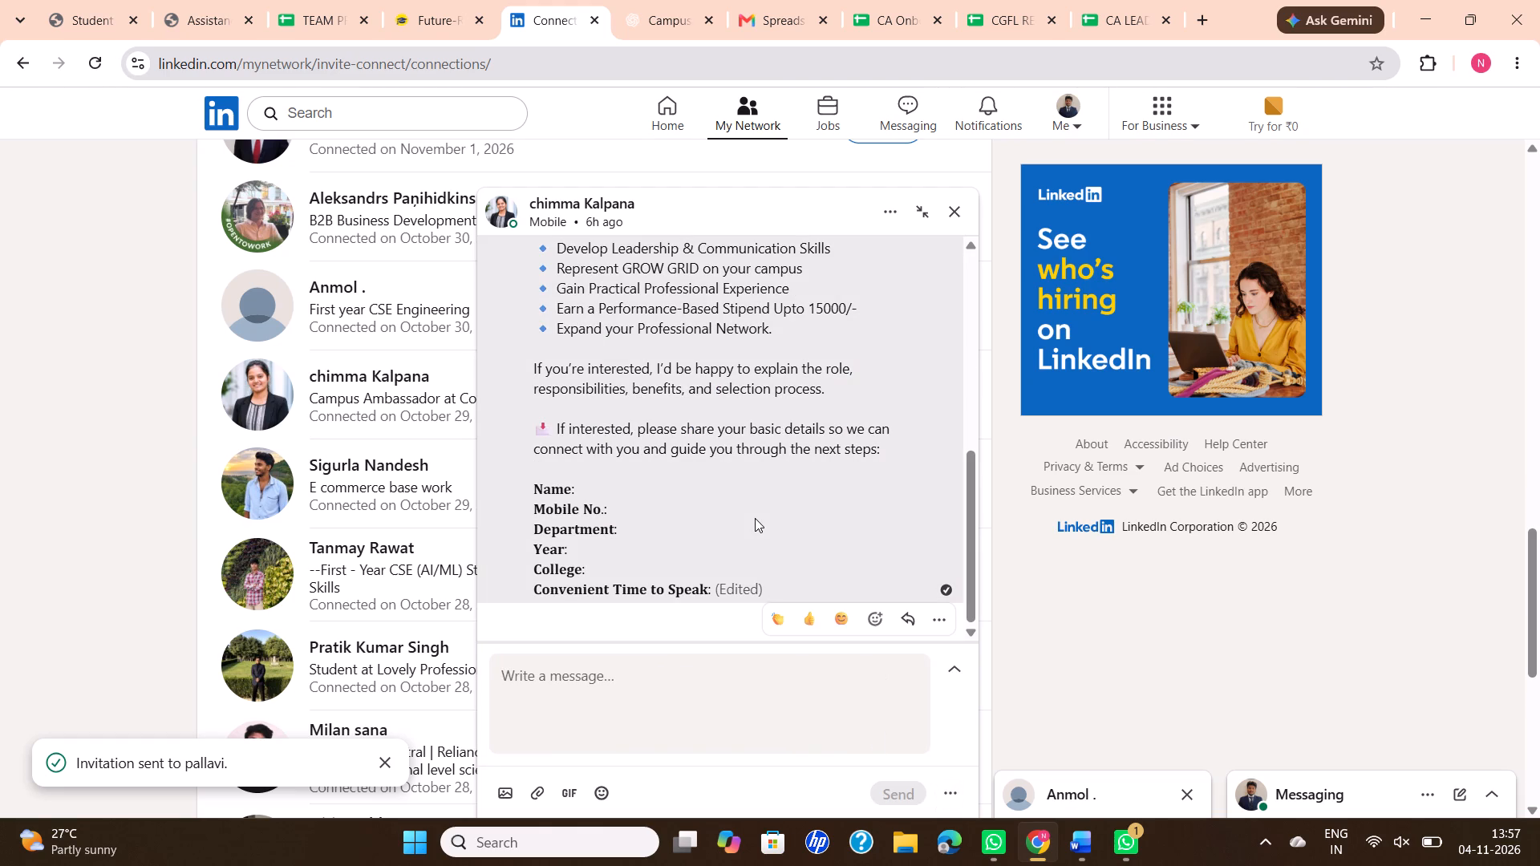
pyautogui.click(677, 613)
pyautogui.scroll(-1, 677, 613)
pyautogui.scroll(4, 717, 382)
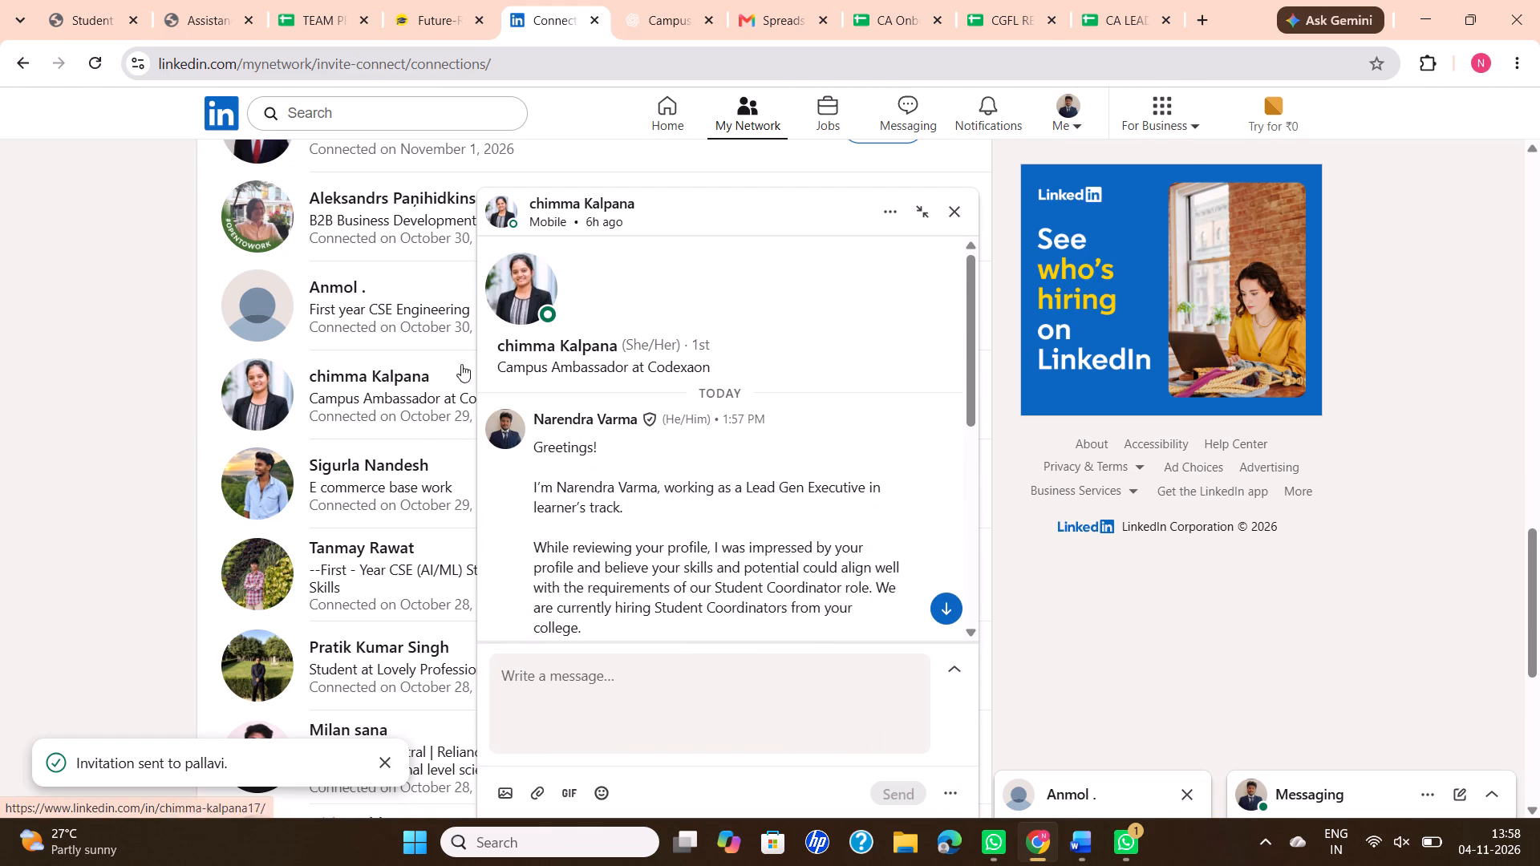
pyautogui.click(550, 341)
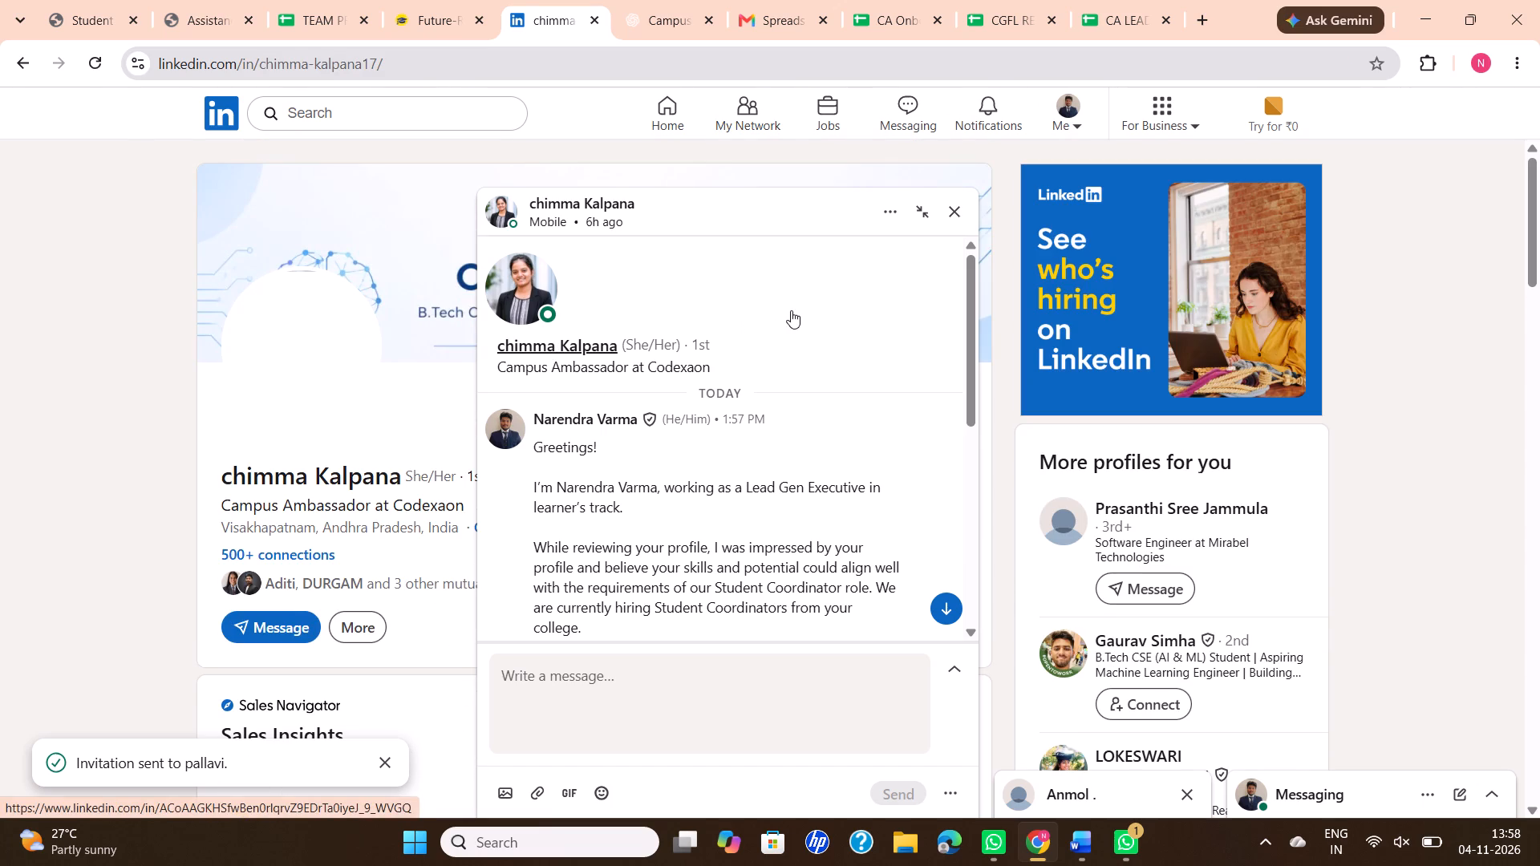
pyautogui.click(958, 208)
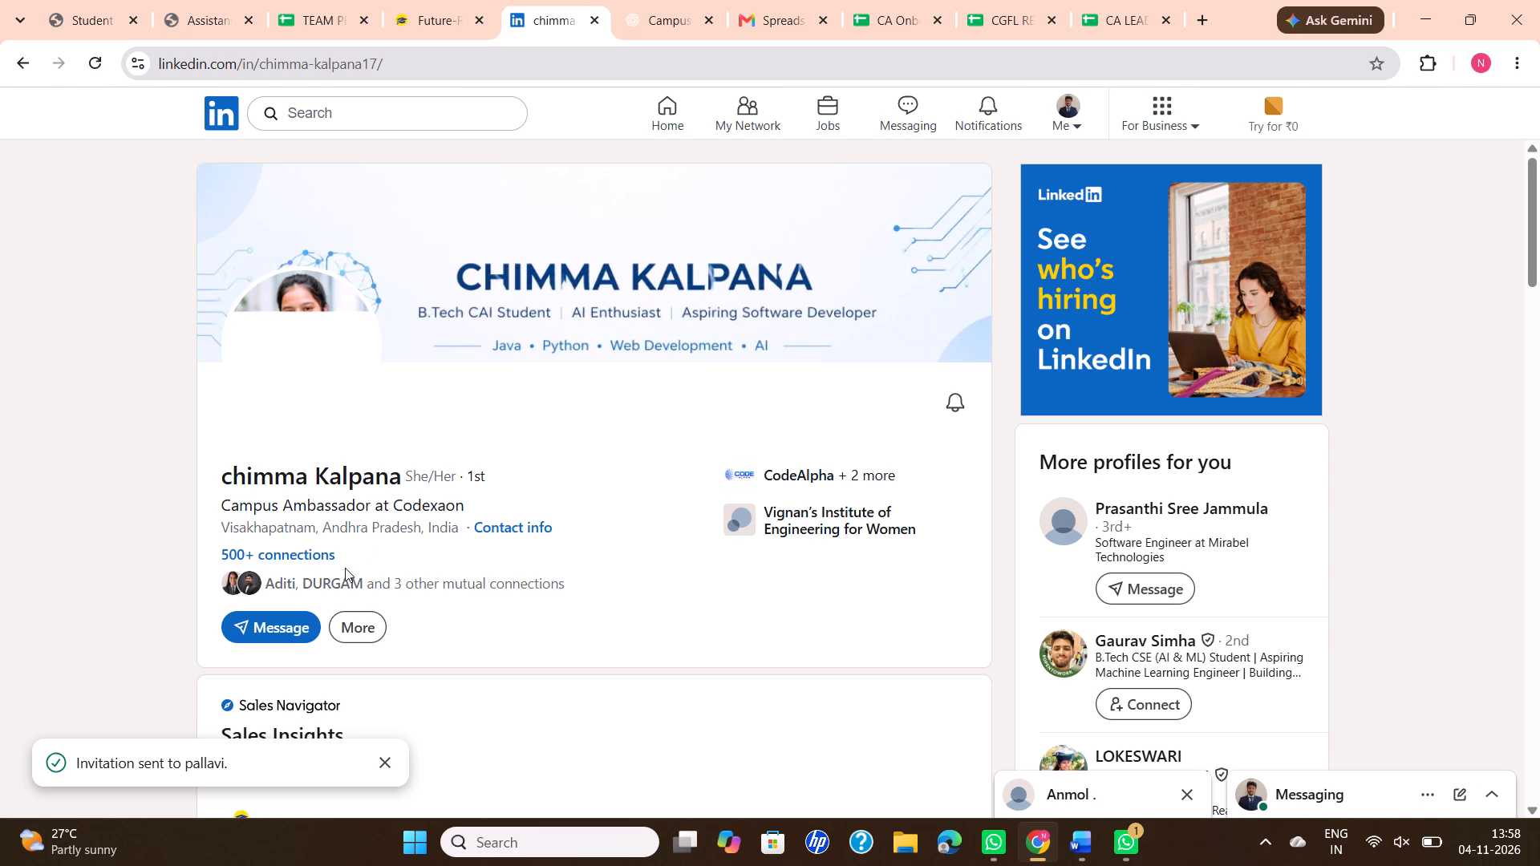
pyautogui.click(301, 555)
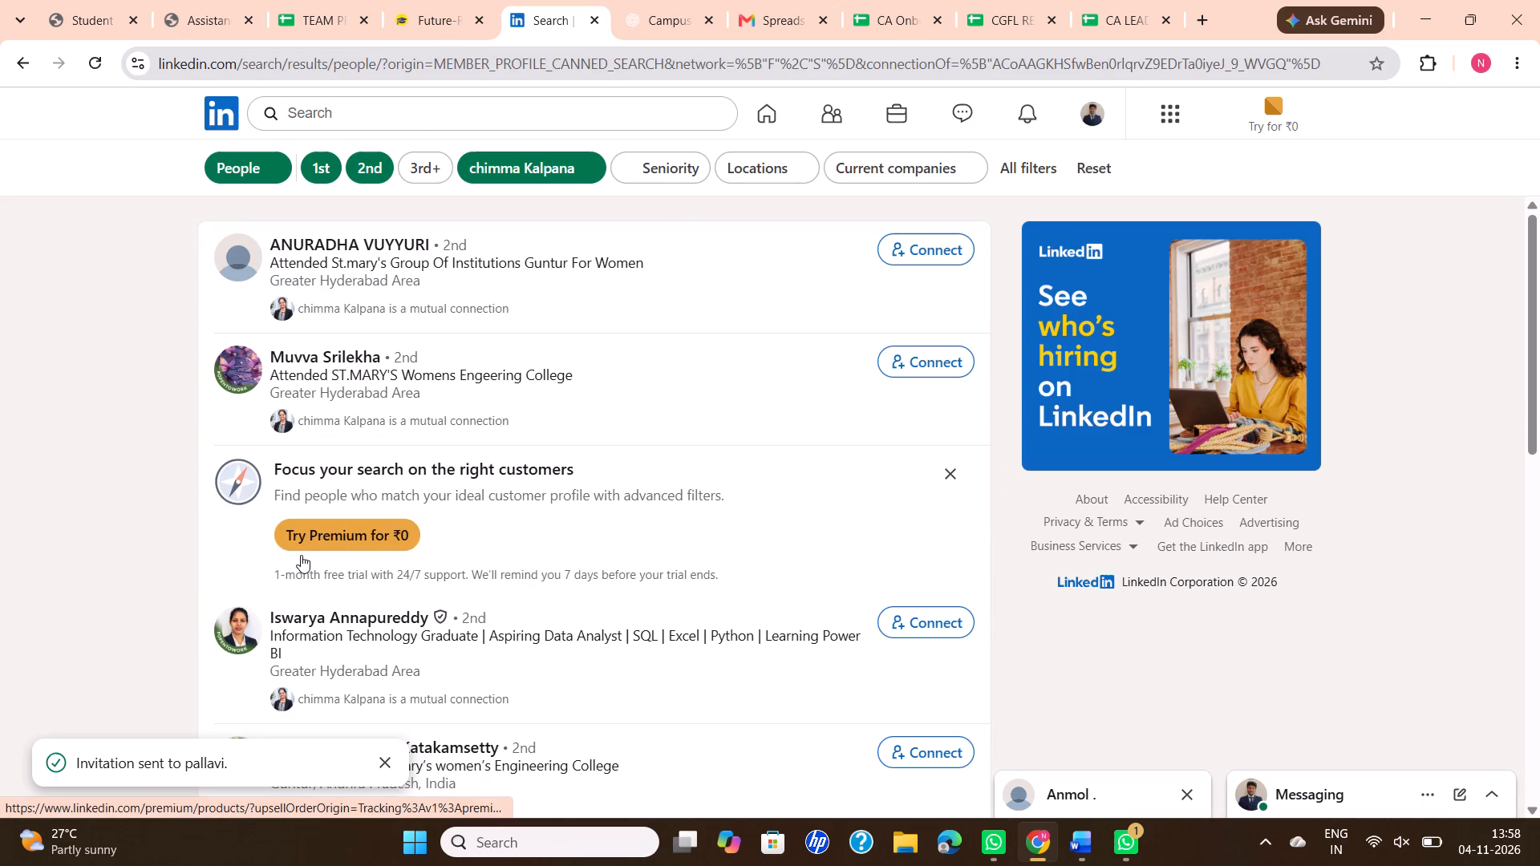
# Send connection invitations without a note to the first three people in the Campus Ambassador's connections list.
pyautogui.click(929, 237)
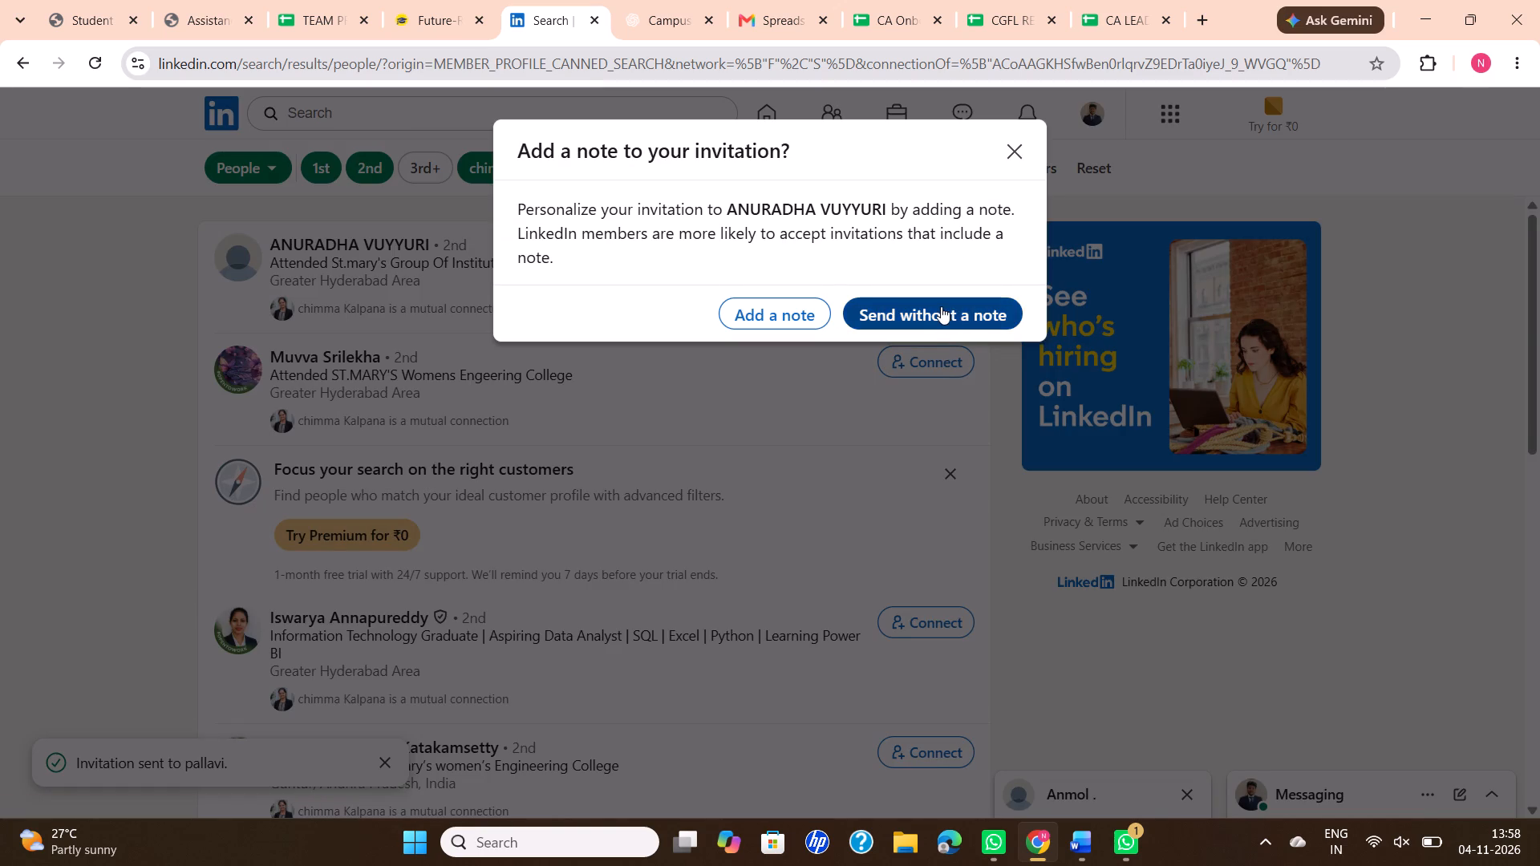
pyautogui.click(941, 306)
pyautogui.click(938, 358)
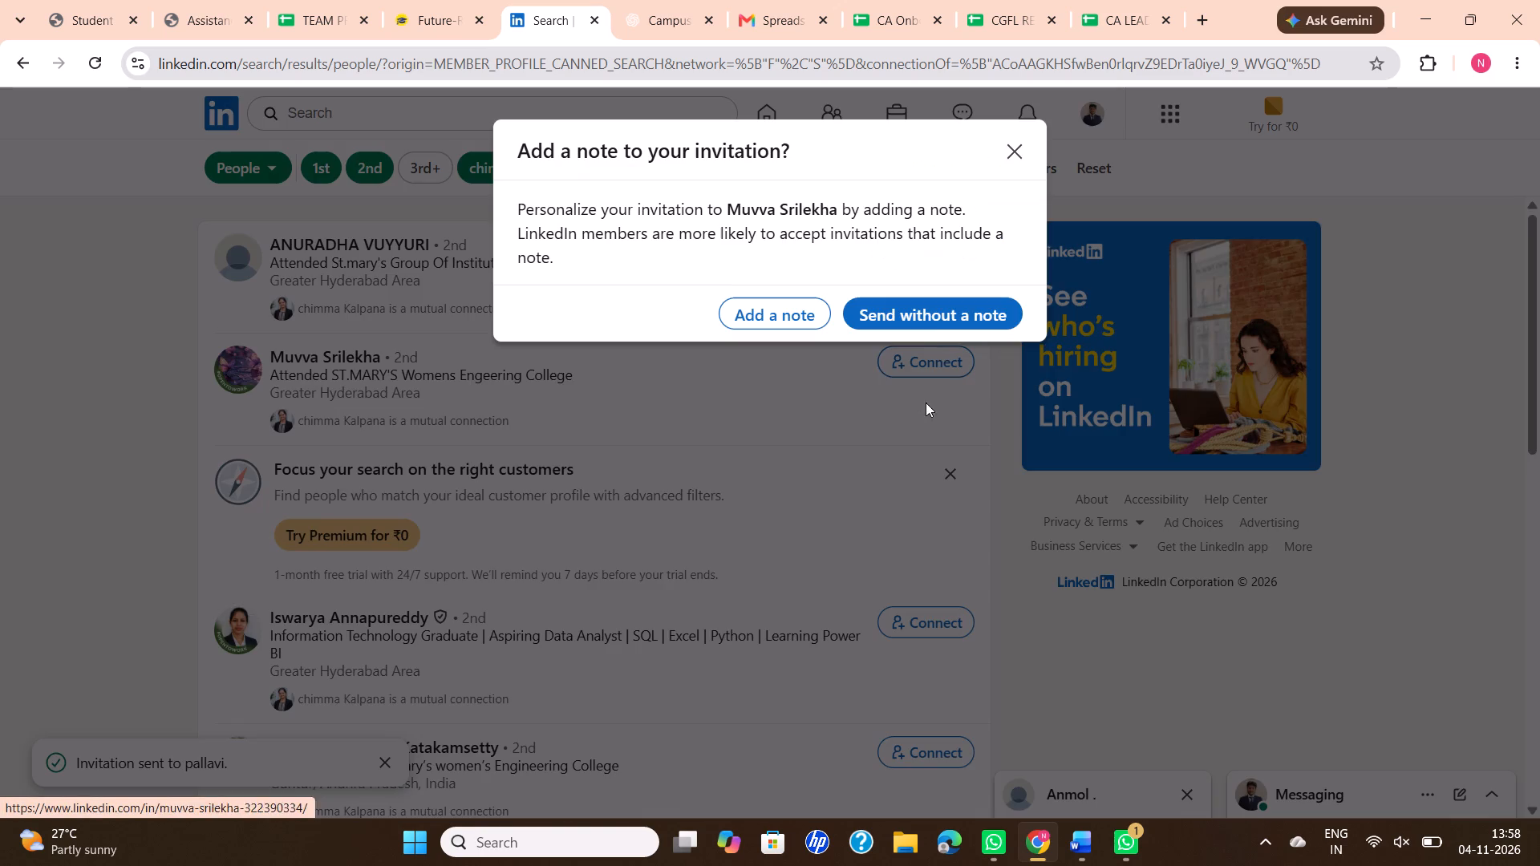
pyautogui.click(926, 317)
pyautogui.scroll(-2, 837, 417)
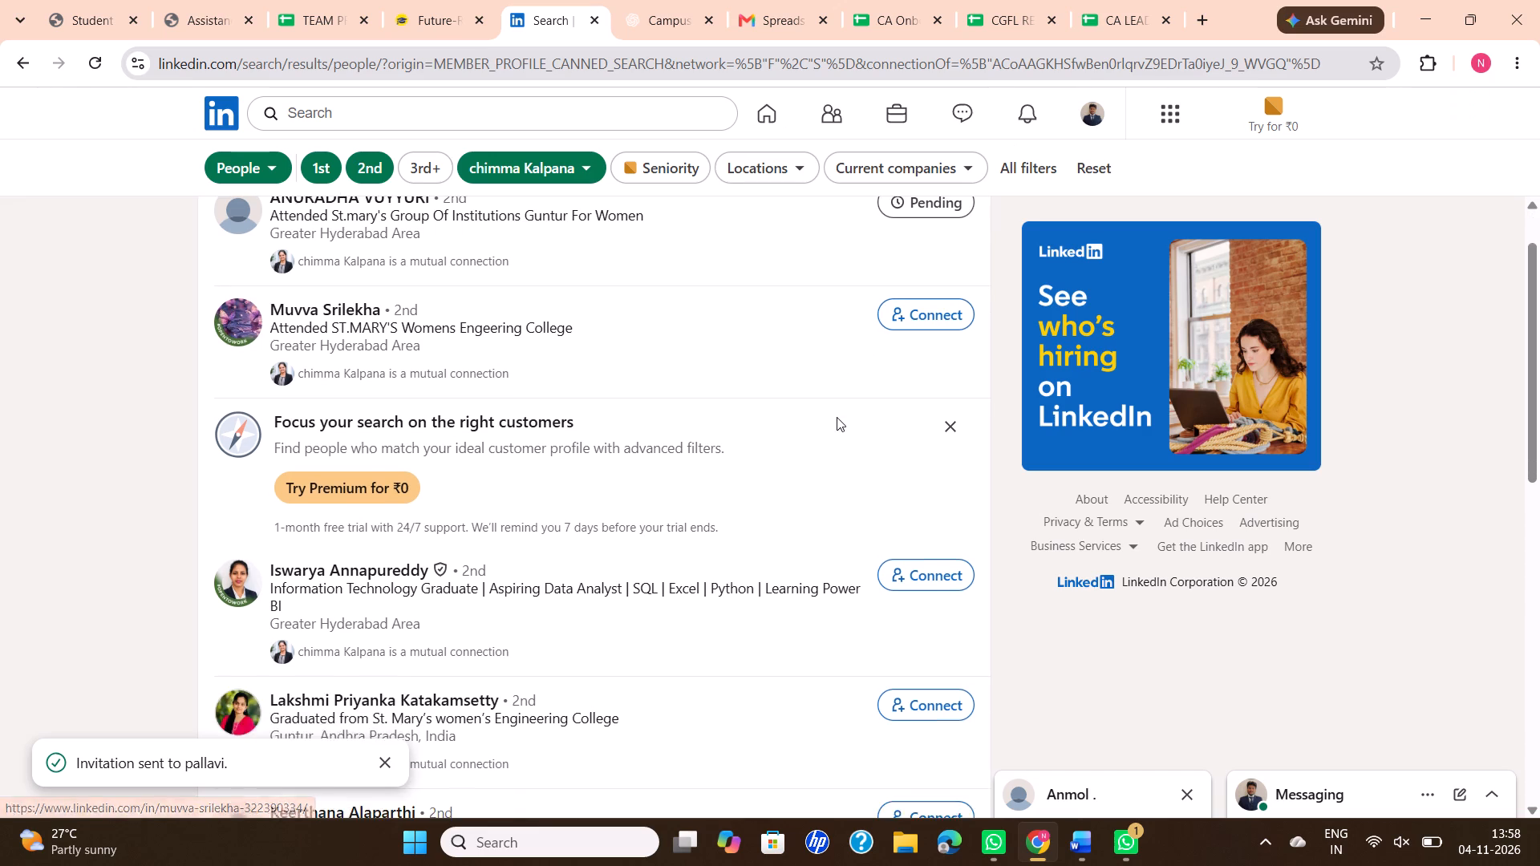
pyautogui.scroll(-1, 837, 417)
pyautogui.click(934, 512)
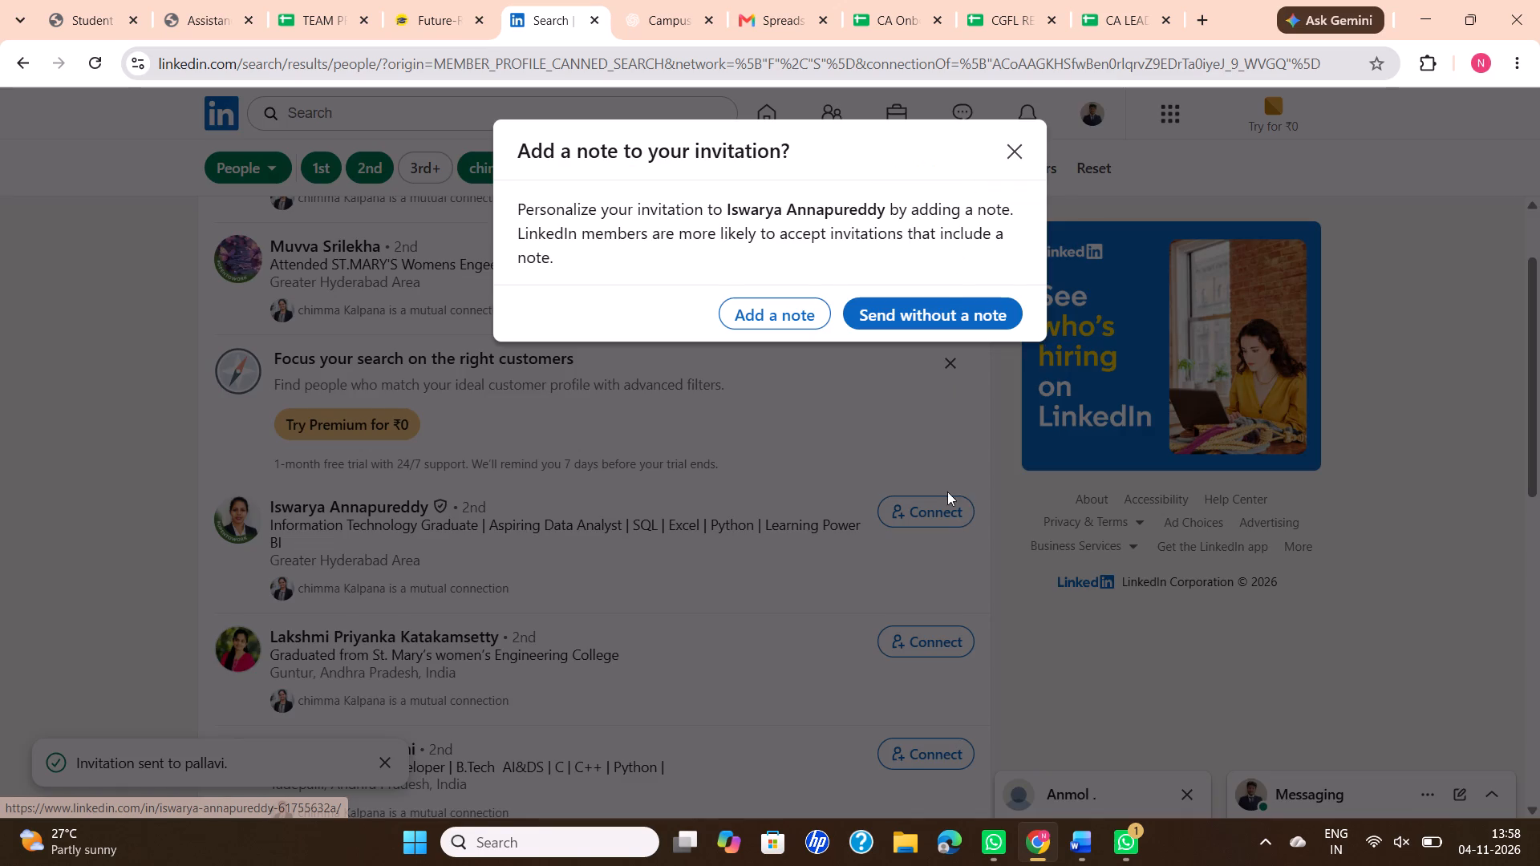
pyautogui.click(934, 310)
# Send note-free connection invitations to the St. Mary's graduate in Guntur, the AI&DS developer in Tadepalli, and the St. Mary's connection in Pedakakani.
pyautogui.scroll(-2, 820, 468)
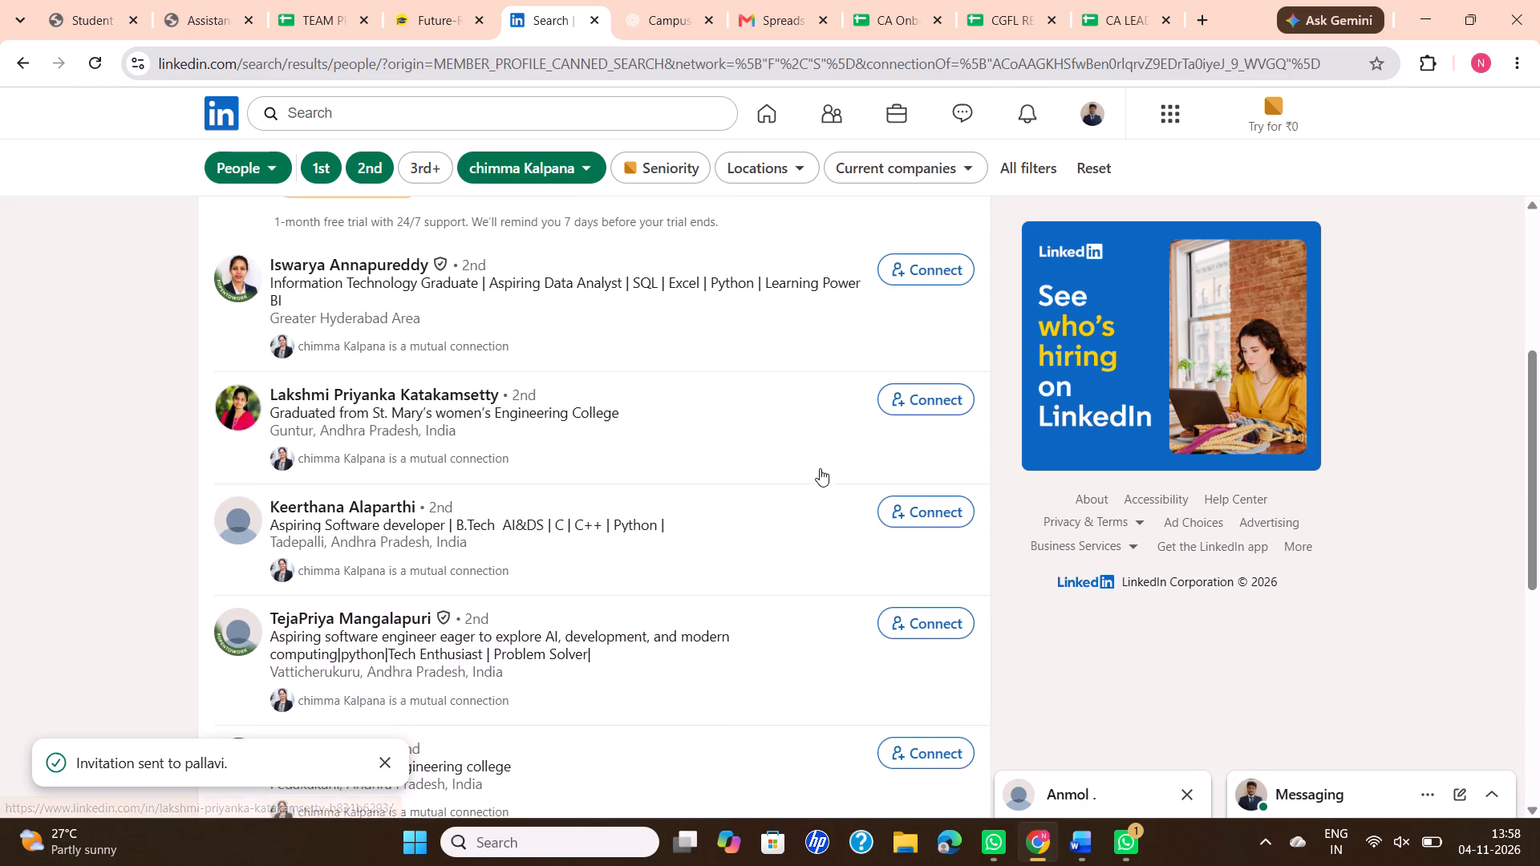
pyautogui.click(927, 406)
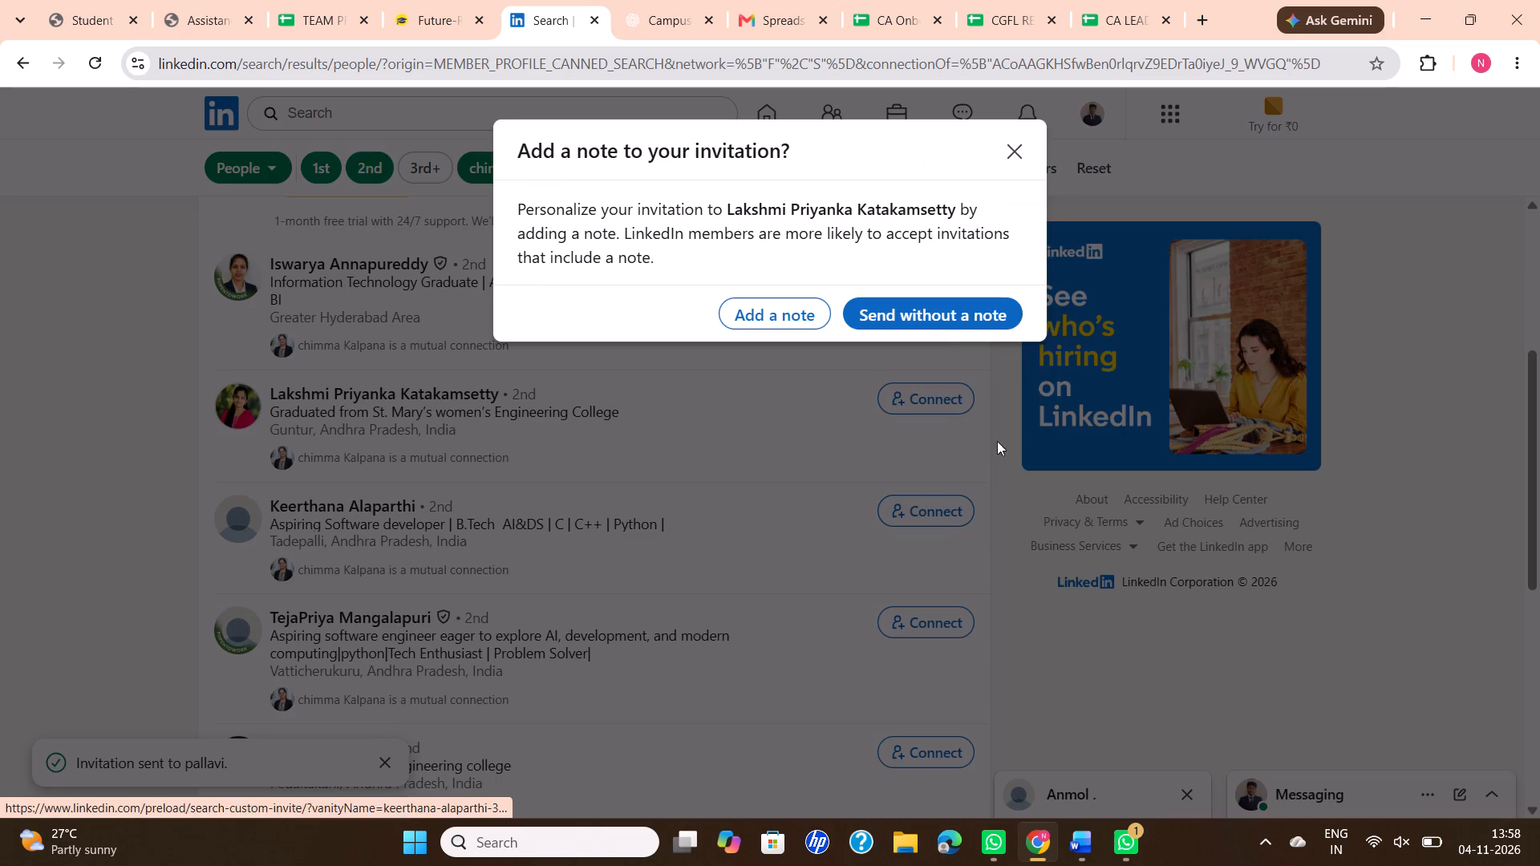
pyautogui.click(940, 316)
pyautogui.scroll(-1, 860, 490)
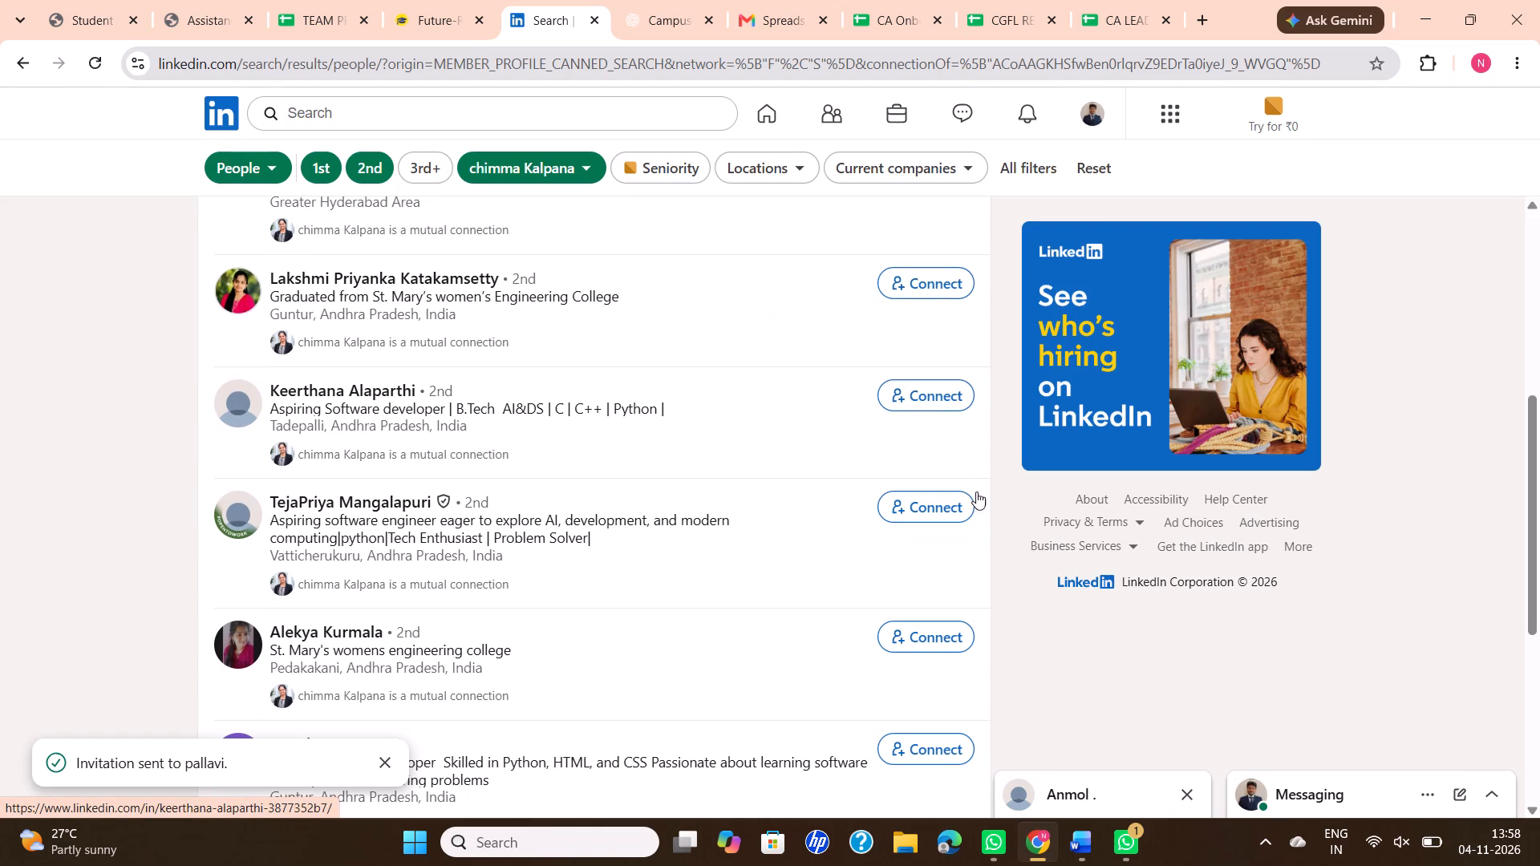
pyautogui.click(933, 403)
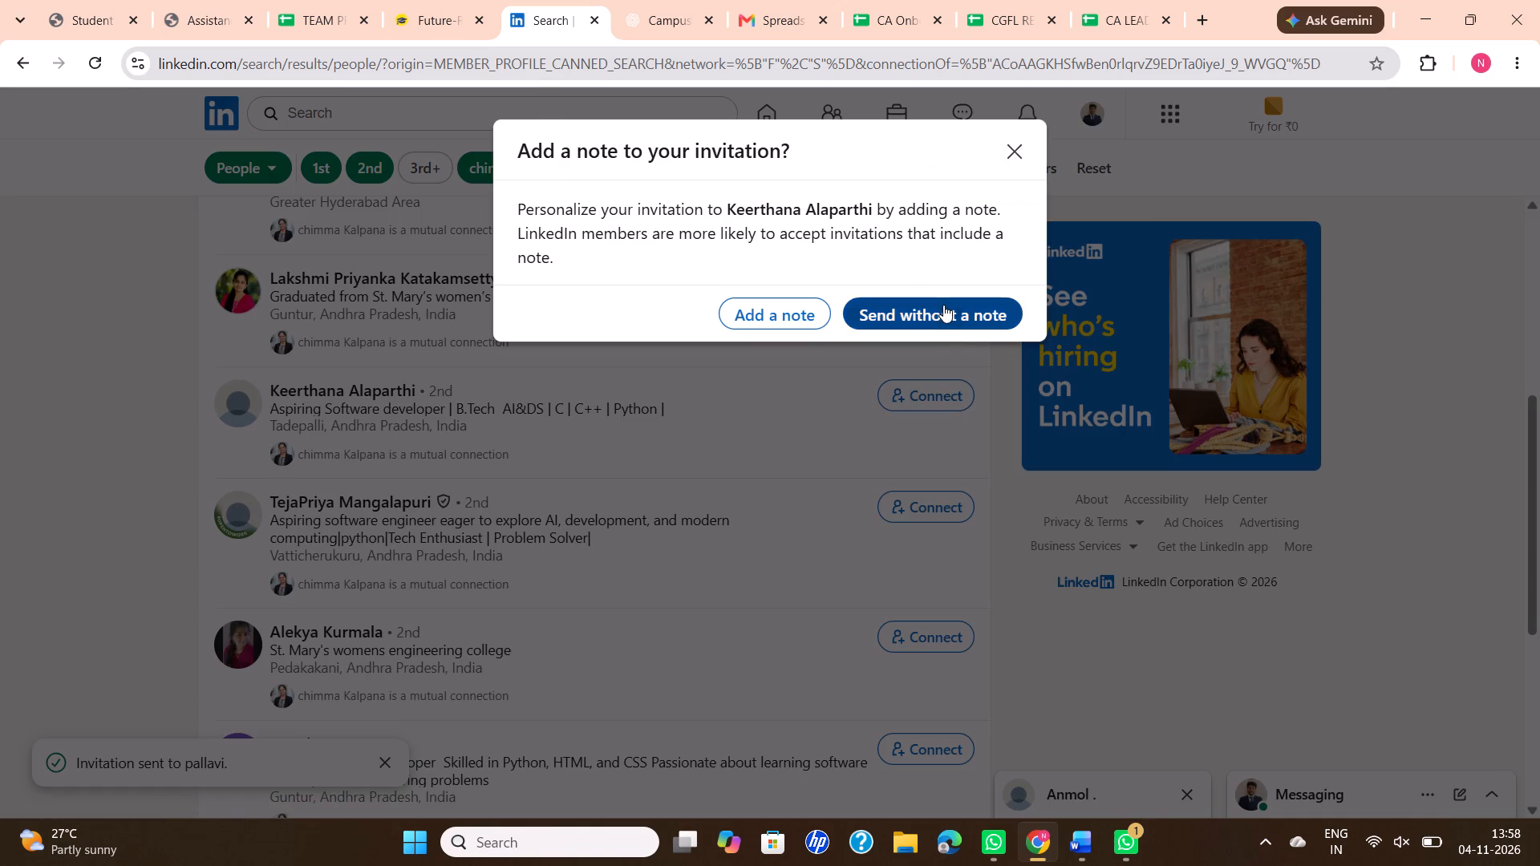
pyautogui.click(943, 305)
pyautogui.scroll(-1, 876, 423)
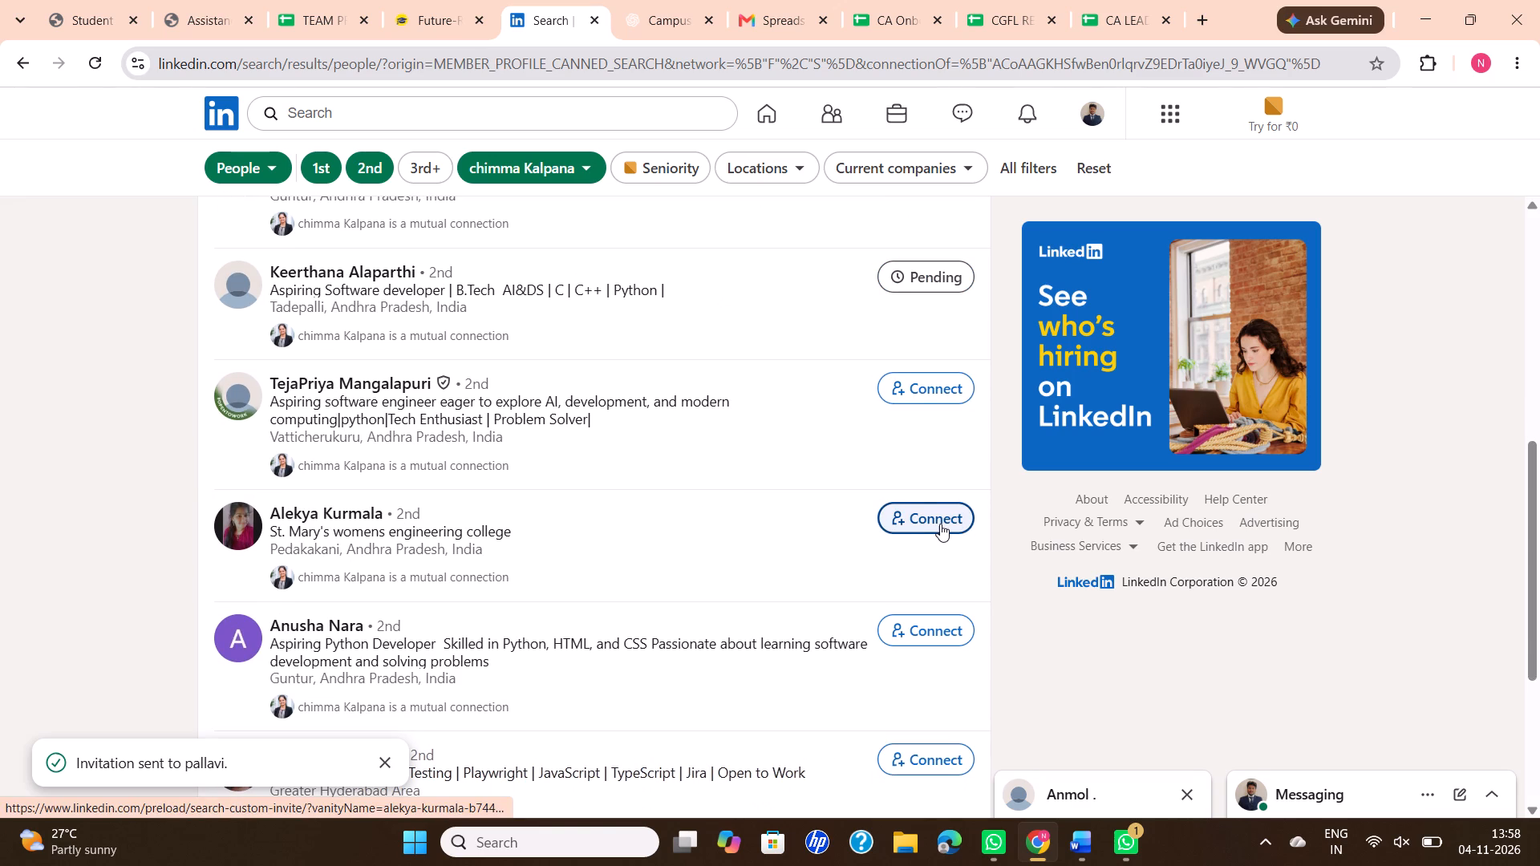
pyautogui.click(919, 506)
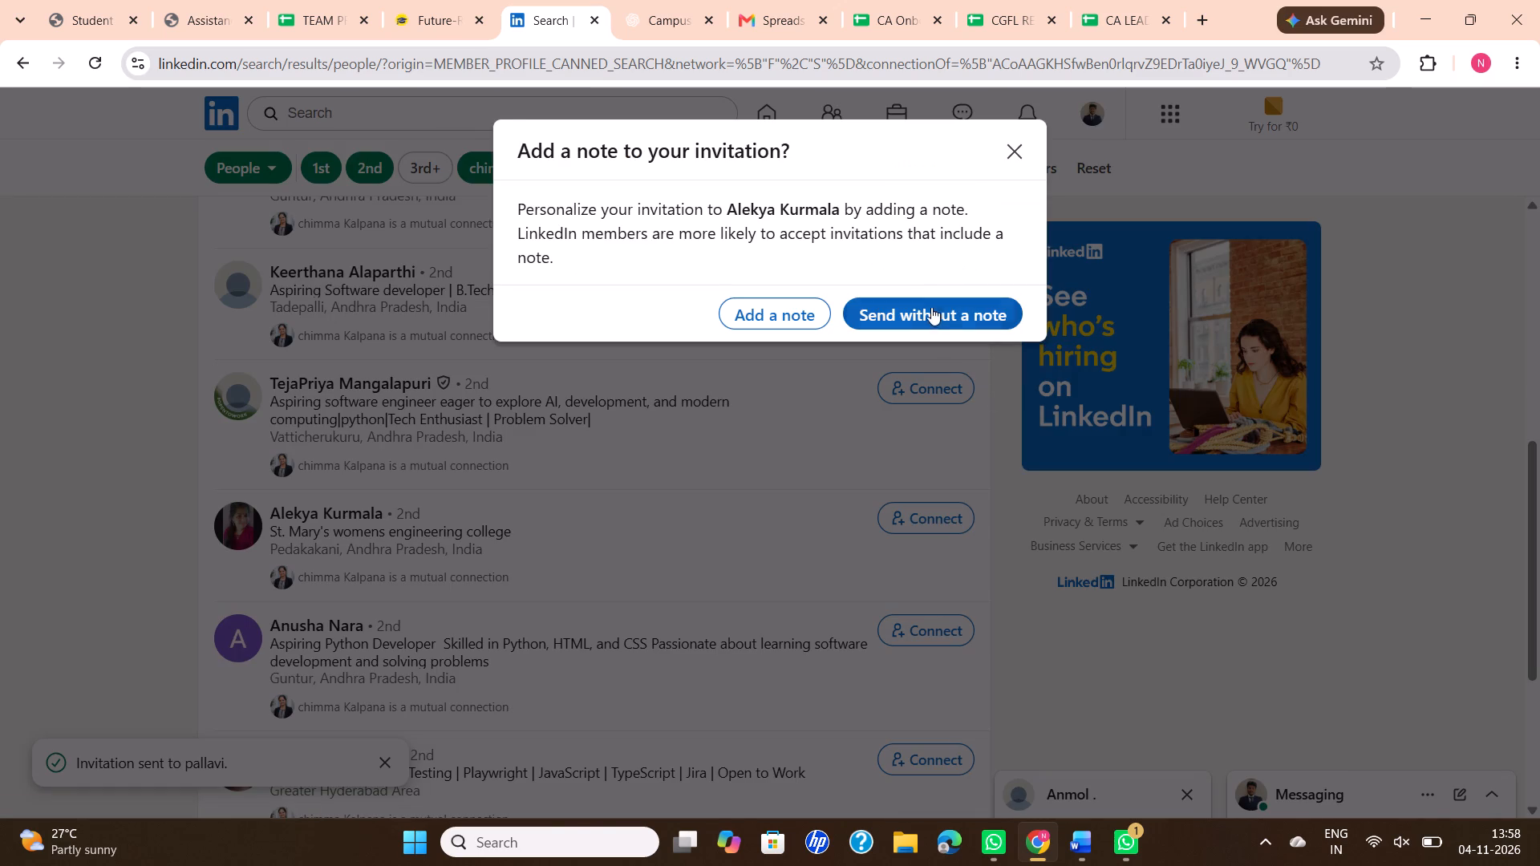
pyautogui.click(930, 306)
# Send connection invitations without a note to the Hyderabad software developer and the QA Engineer at the end of the connections list.
pyautogui.scroll(-1, 841, 475)
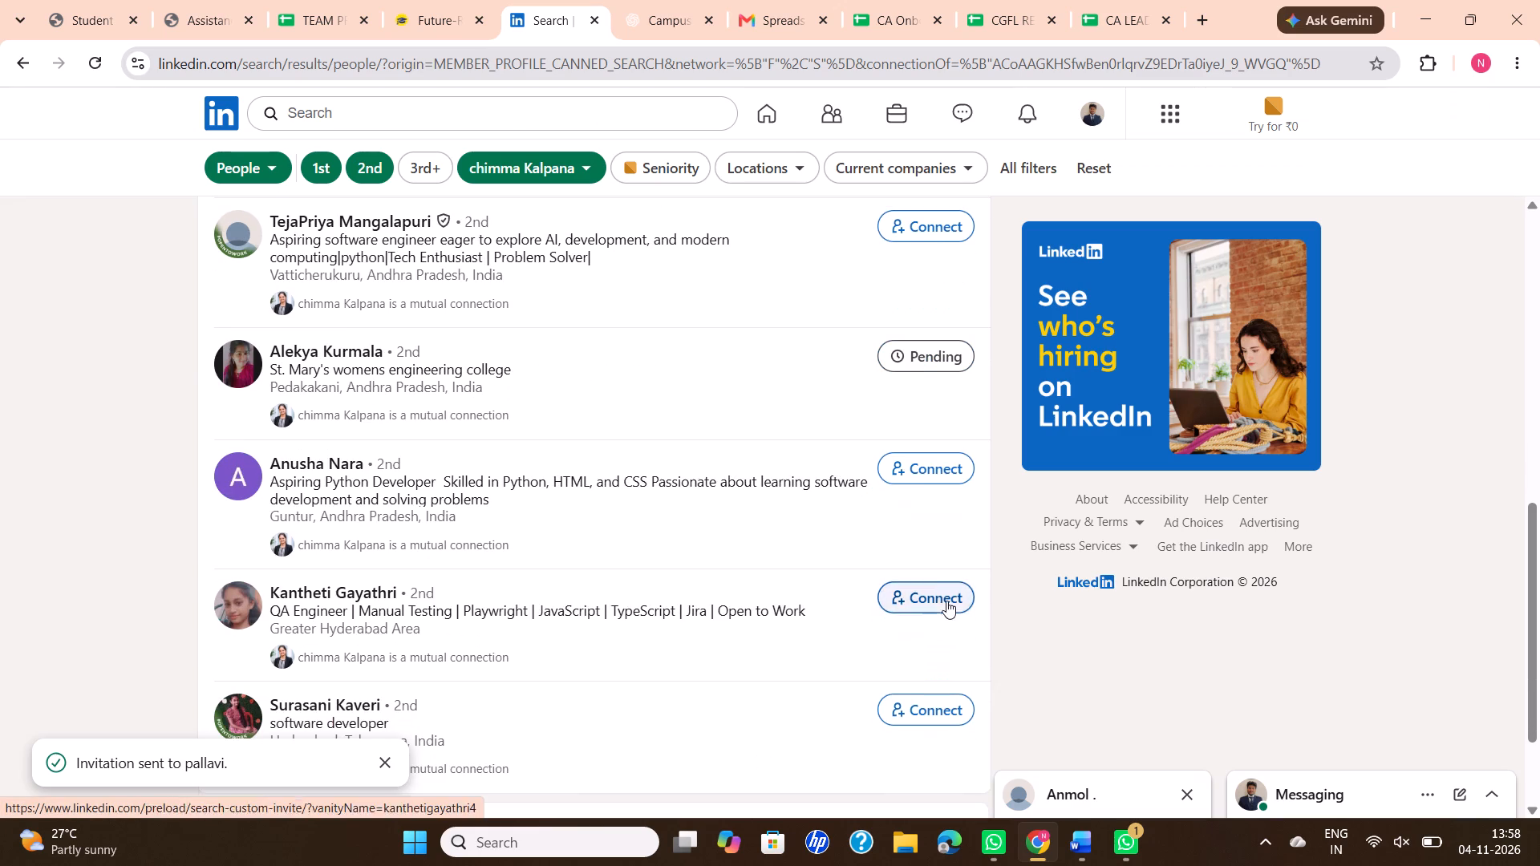
pyautogui.scroll(-1, 933, 550)
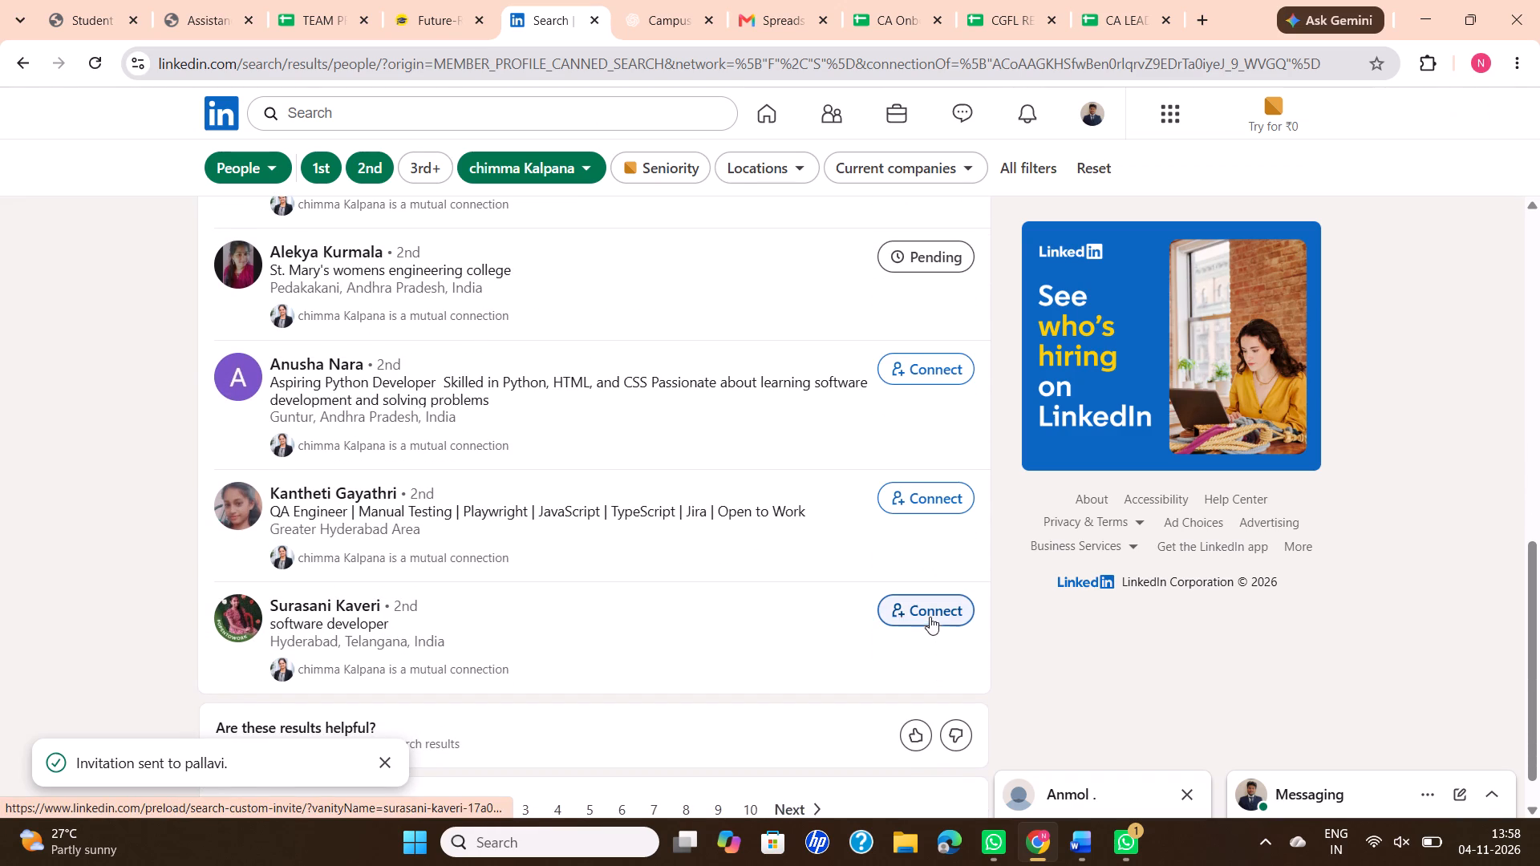
pyautogui.click(926, 609)
pyautogui.click(938, 305)
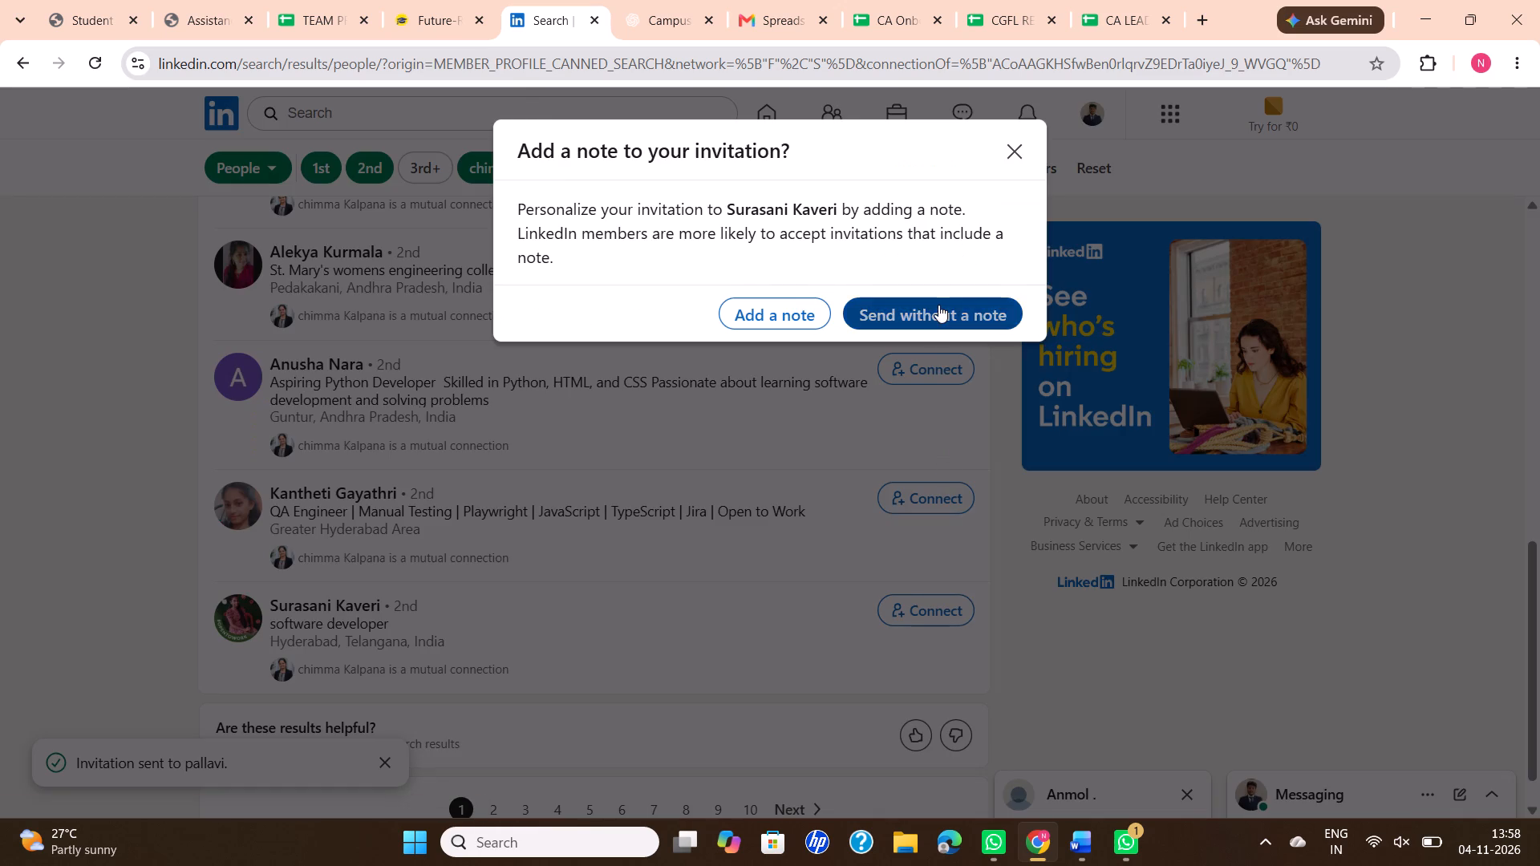
pyautogui.click(935, 505)
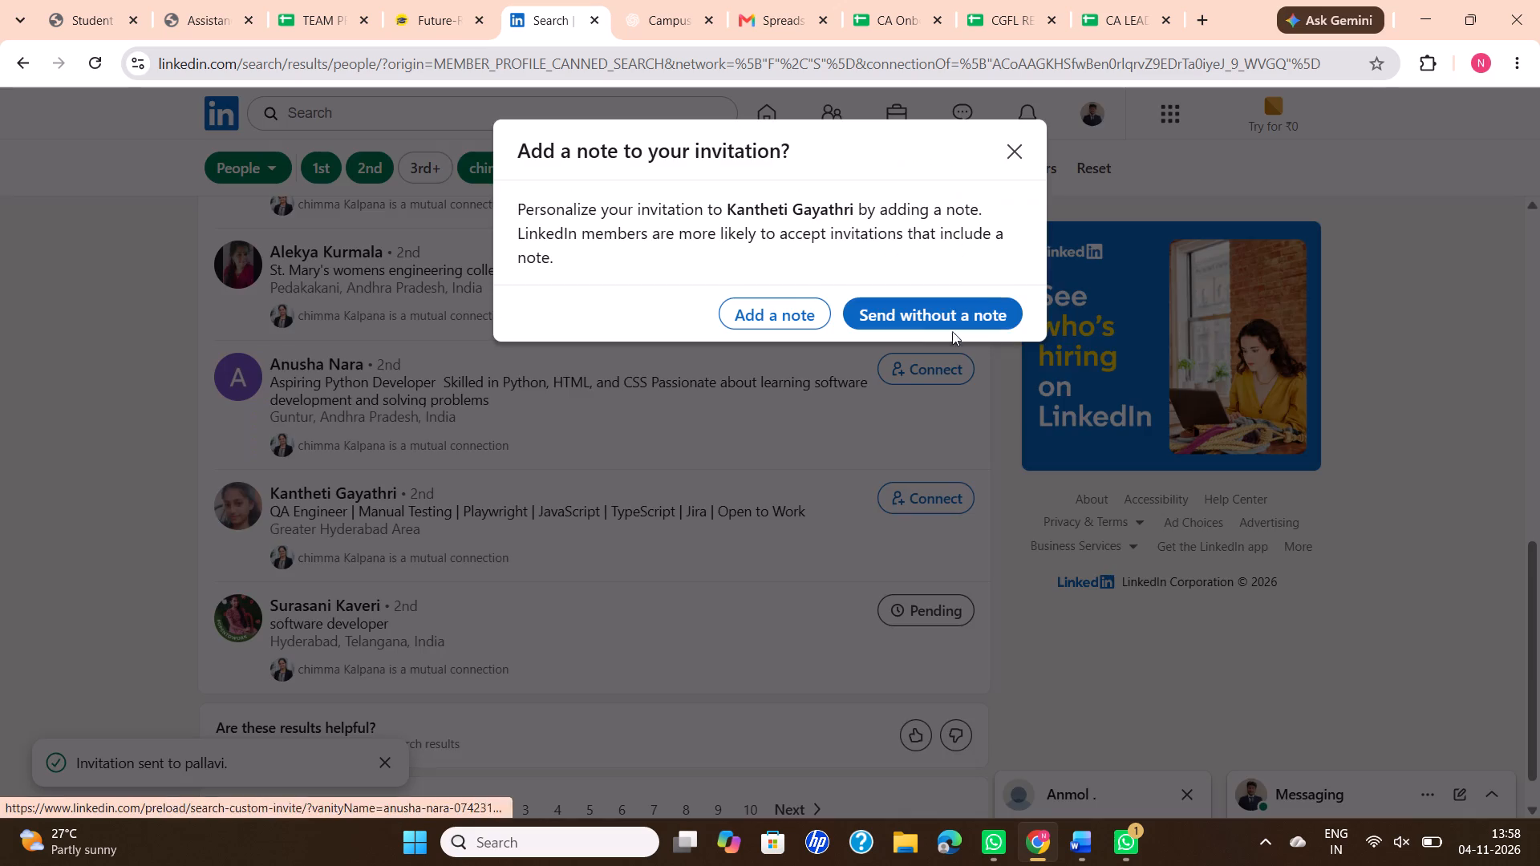
pyautogui.click(946, 311)
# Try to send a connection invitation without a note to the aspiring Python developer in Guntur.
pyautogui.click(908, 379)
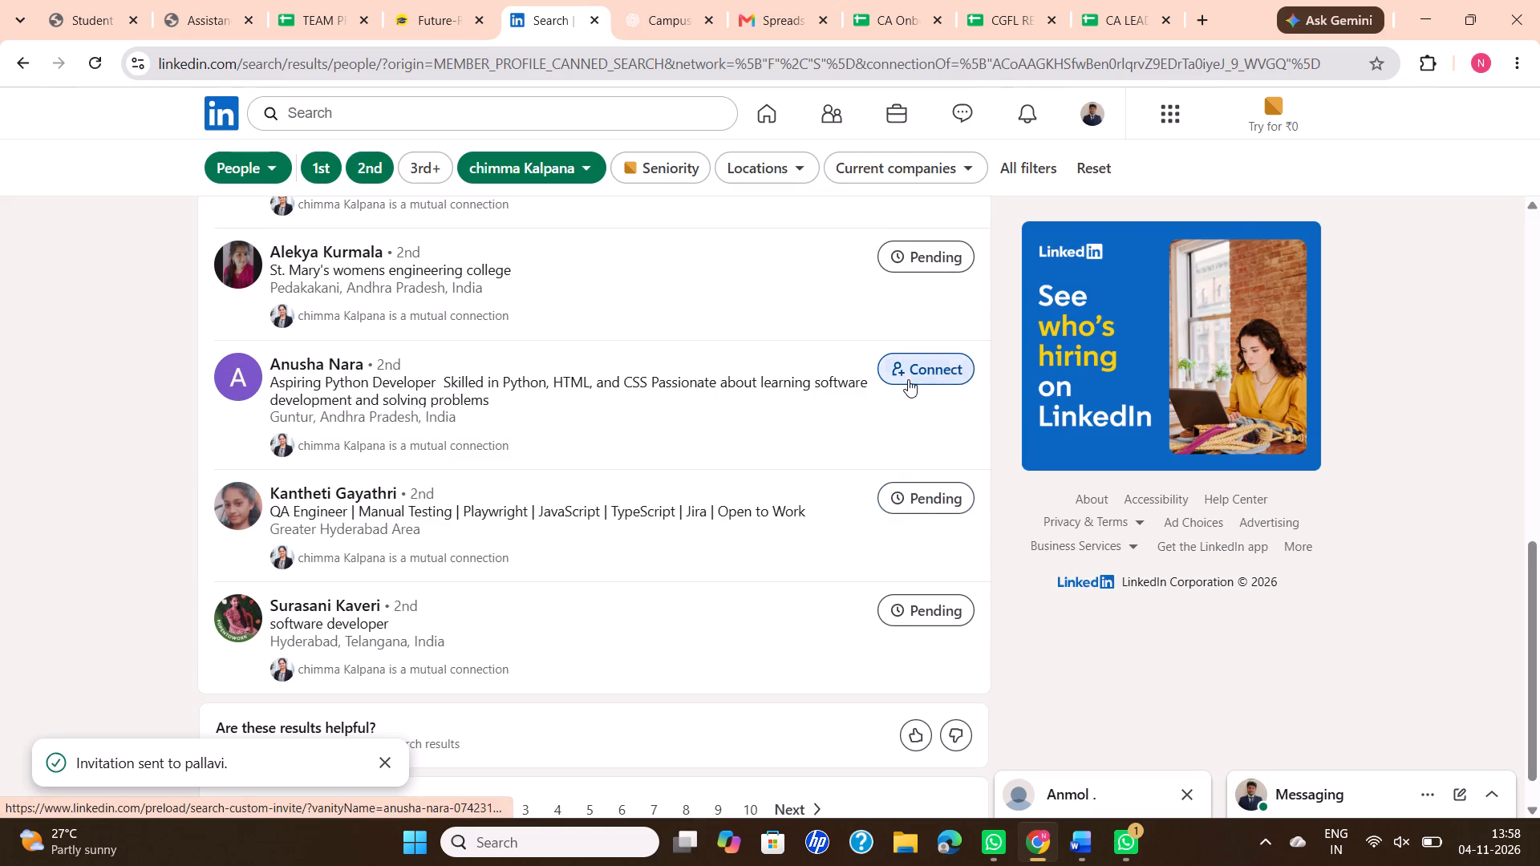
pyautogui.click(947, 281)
pyautogui.scroll(-1, 828, 480)
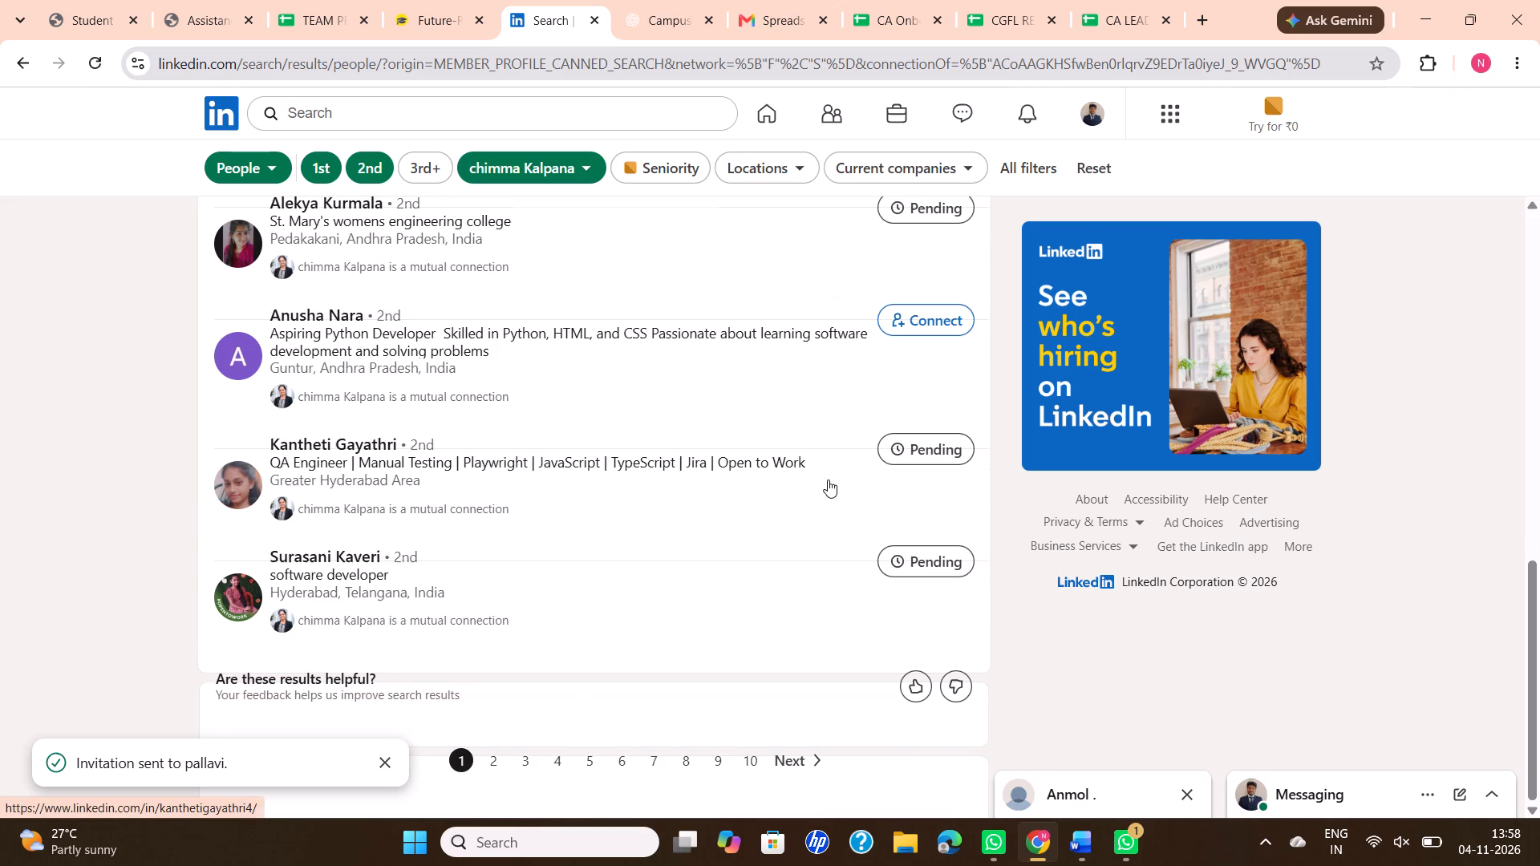
pyautogui.scroll(-2, 828, 480)
pyautogui.scroll(6, 828, 480)
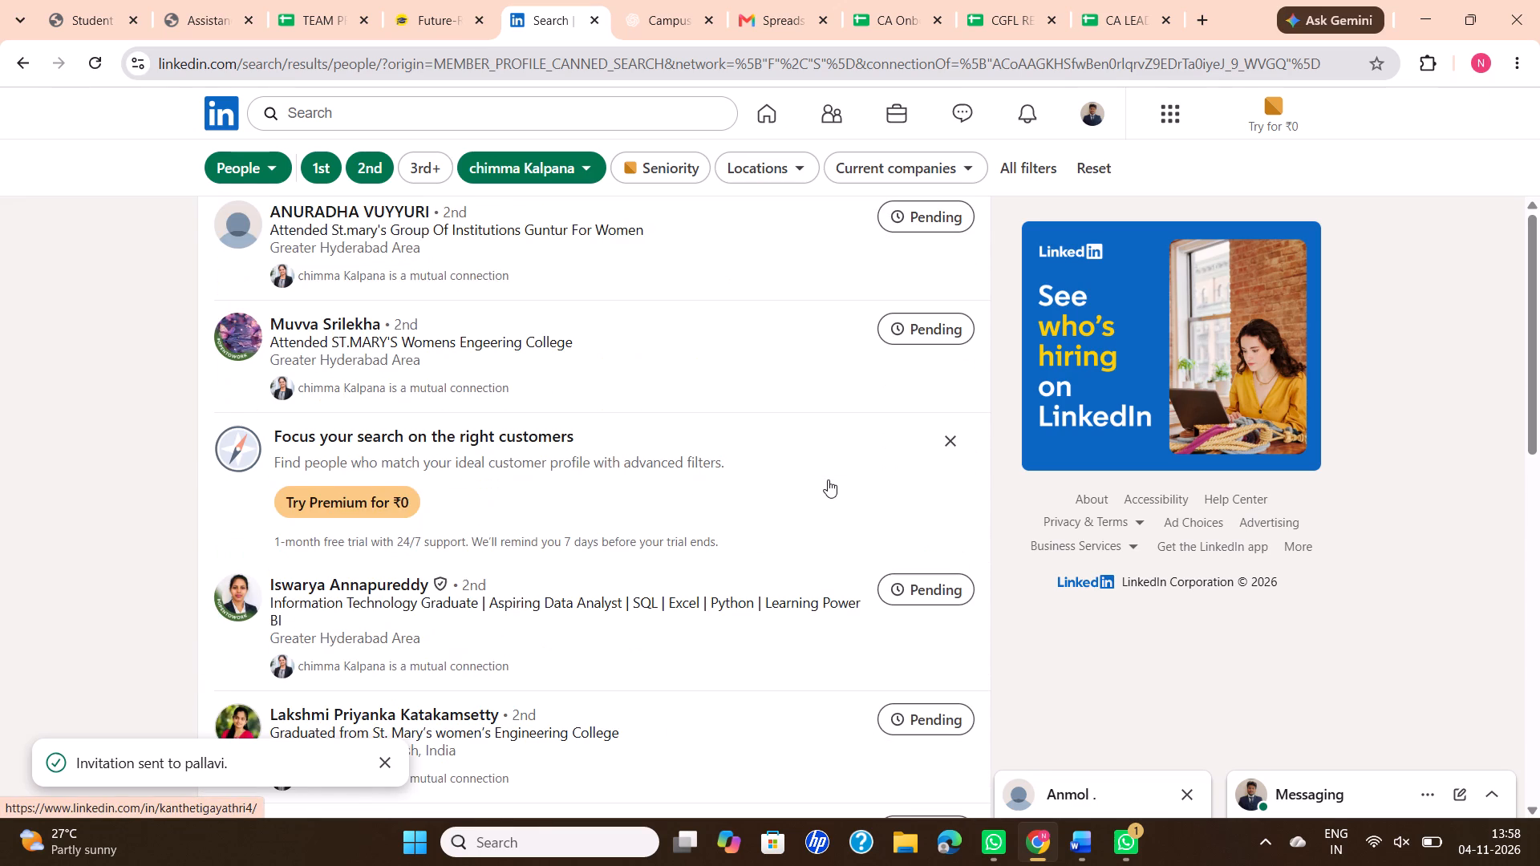
pyautogui.hscroll(6, 562, 455)
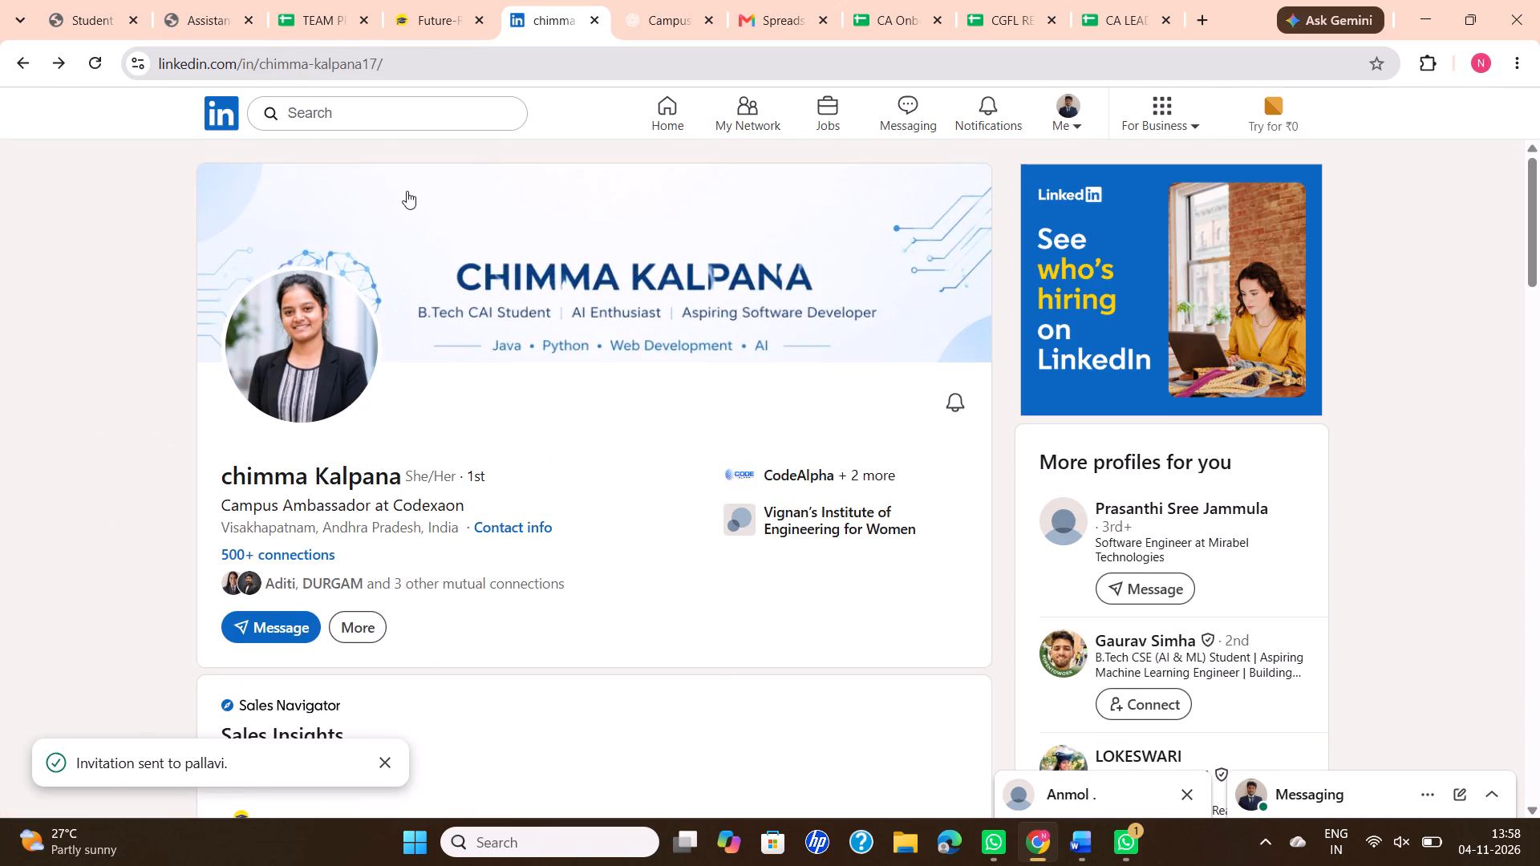
pyautogui.click(371, 107)
pyautogui.write('campuss')
pyautogui.press('BackSpace')
pyautogui.press('space')
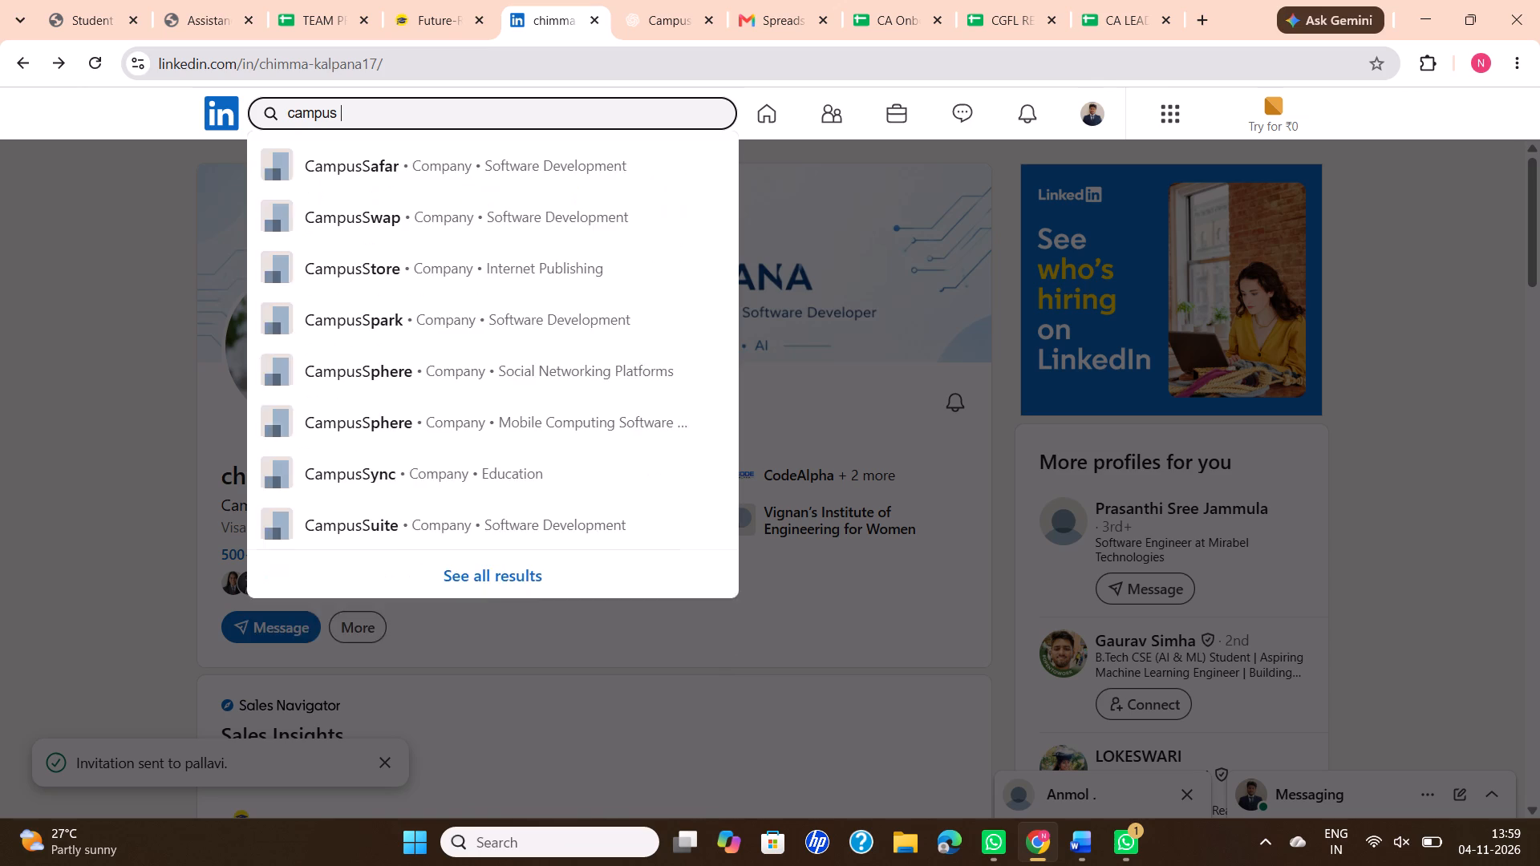
pyautogui.write('a')
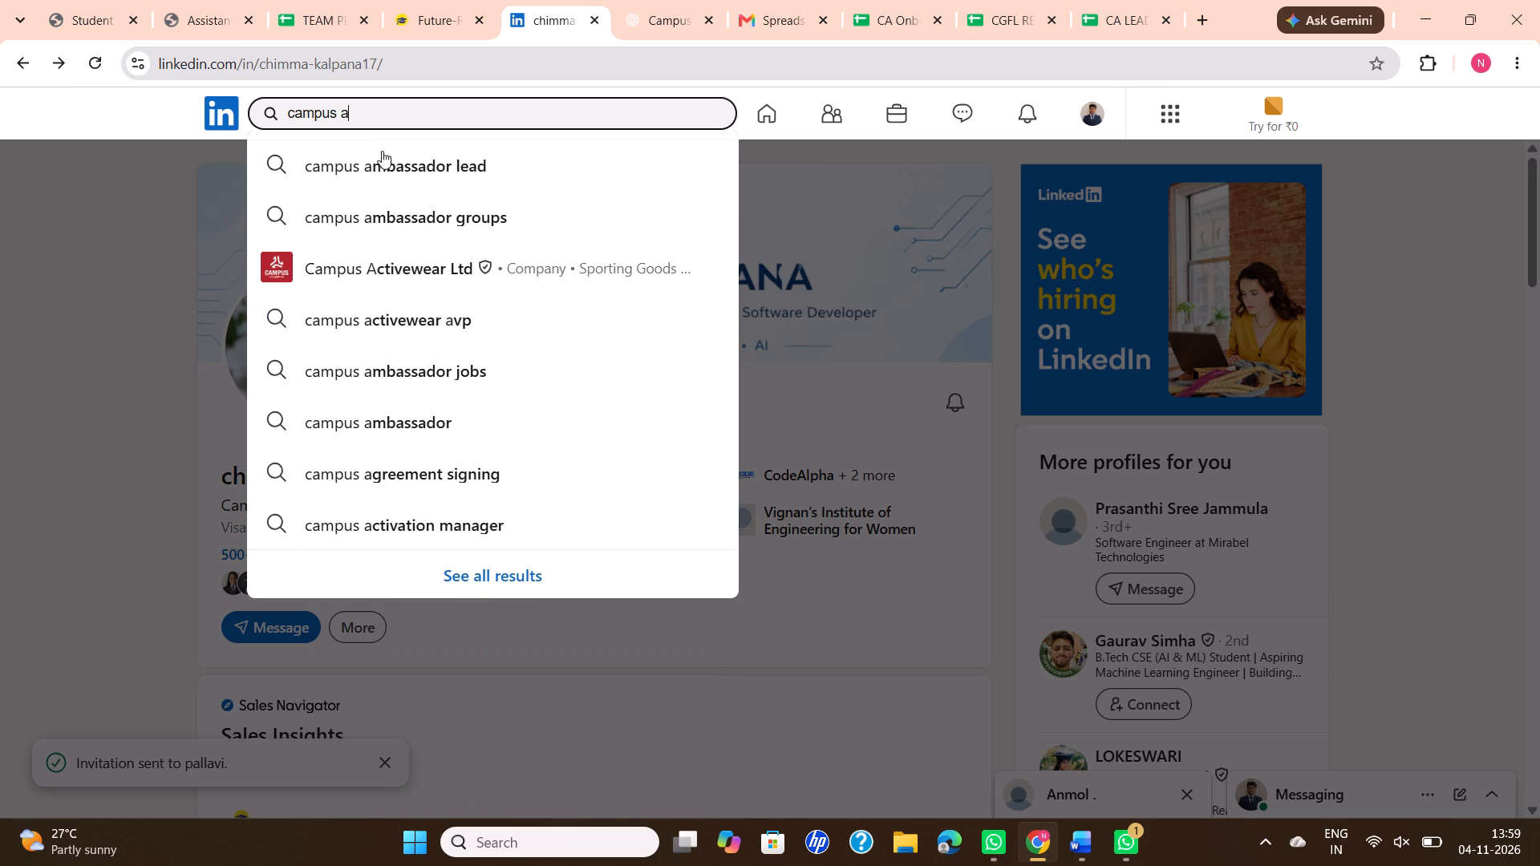
pyautogui.click(400, 172)
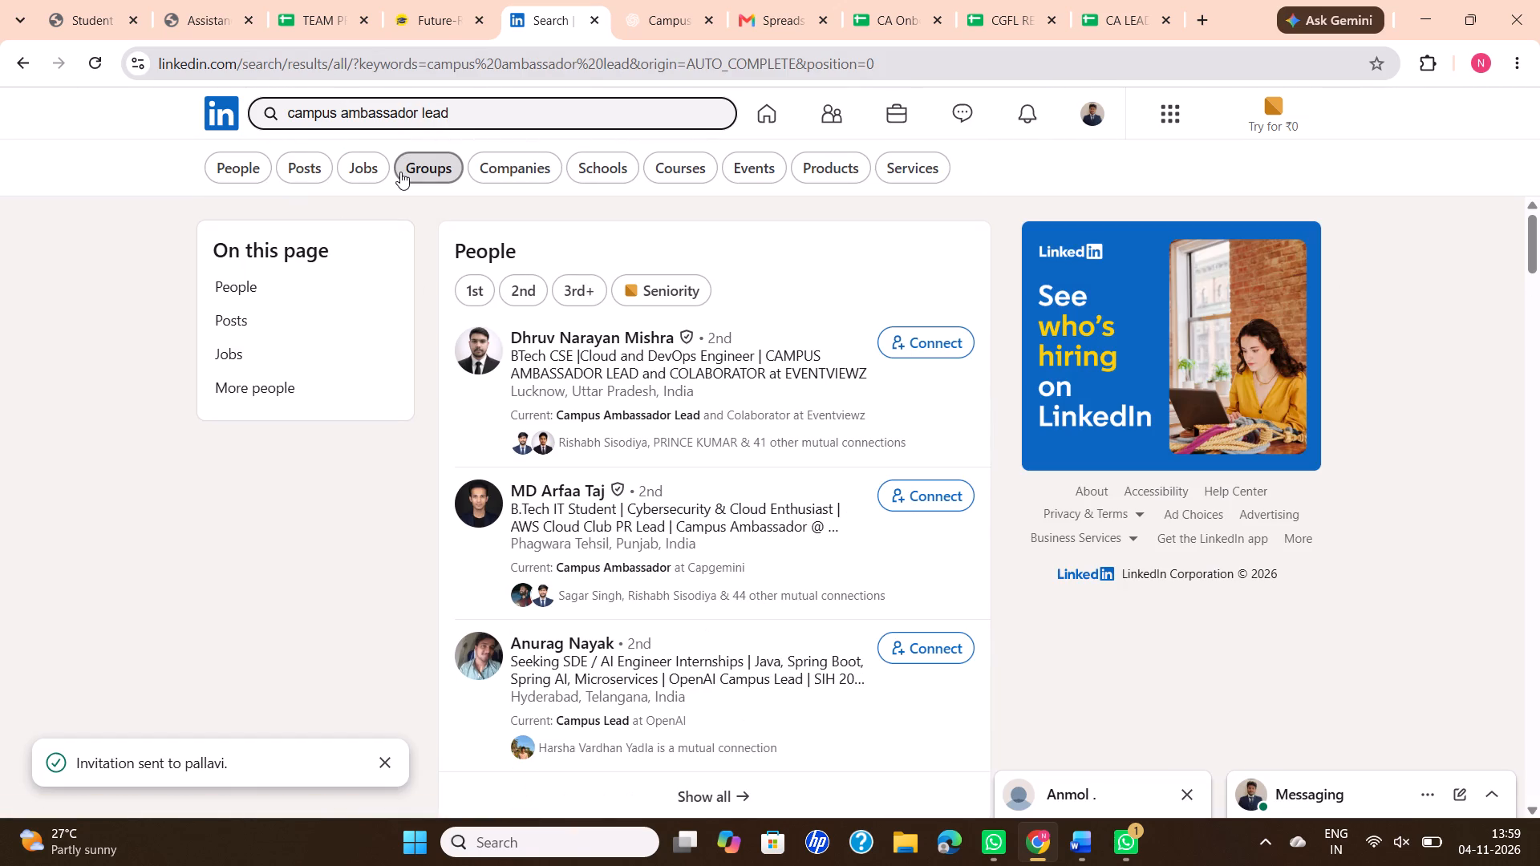
# Send a connection invitation without a note to the Eventviewz Campus Ambassador Lead, the first person in the results.
pyautogui.click(908, 334)
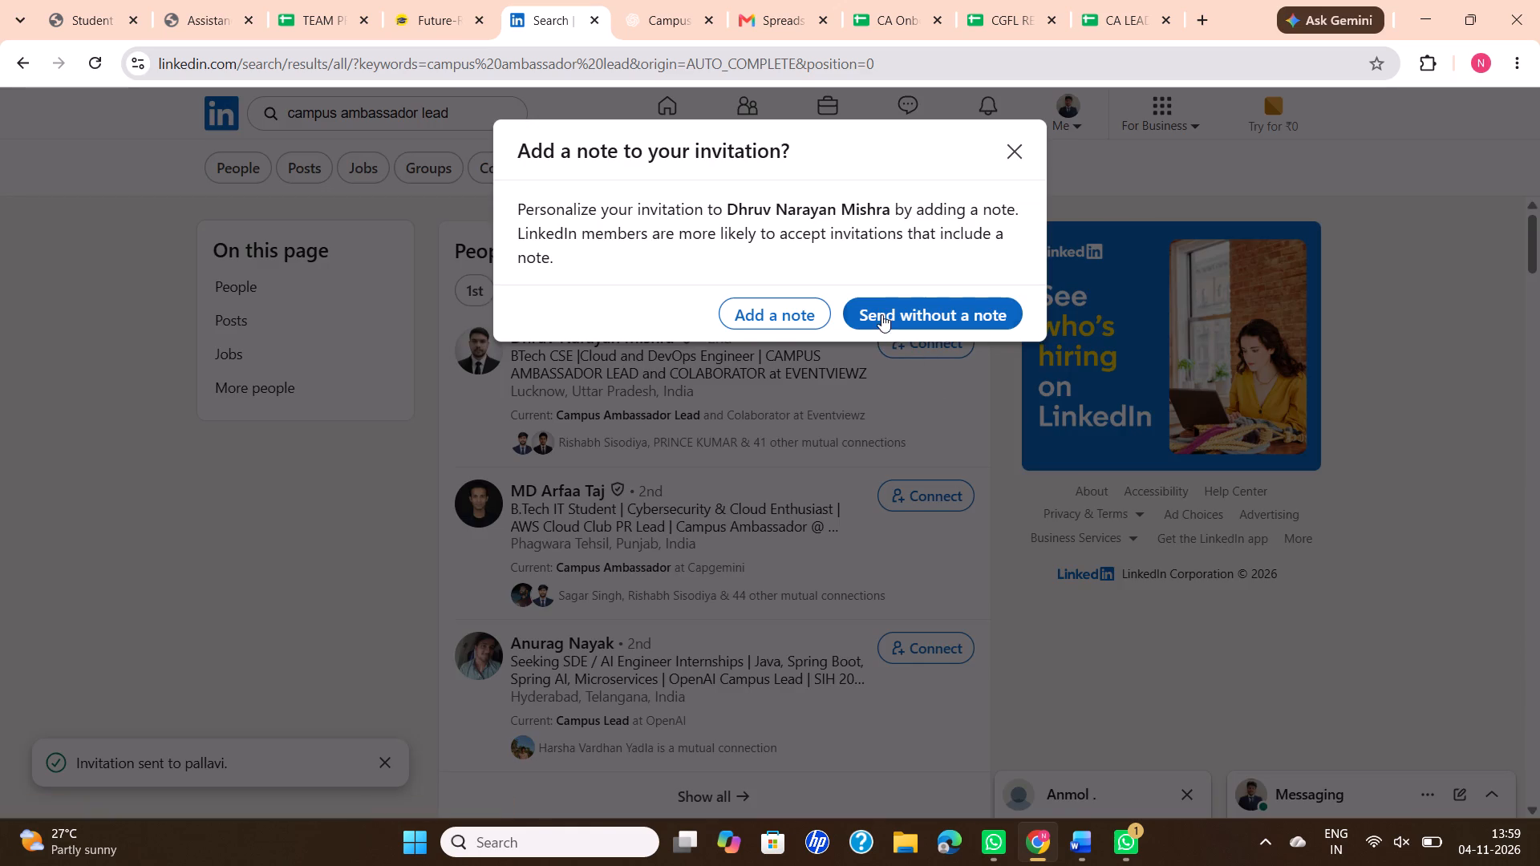
pyautogui.click(903, 314)
# Show all people results for "campus ambassador lead" and dismiss the invitation notification.
pyautogui.scroll(-1, 805, 475)
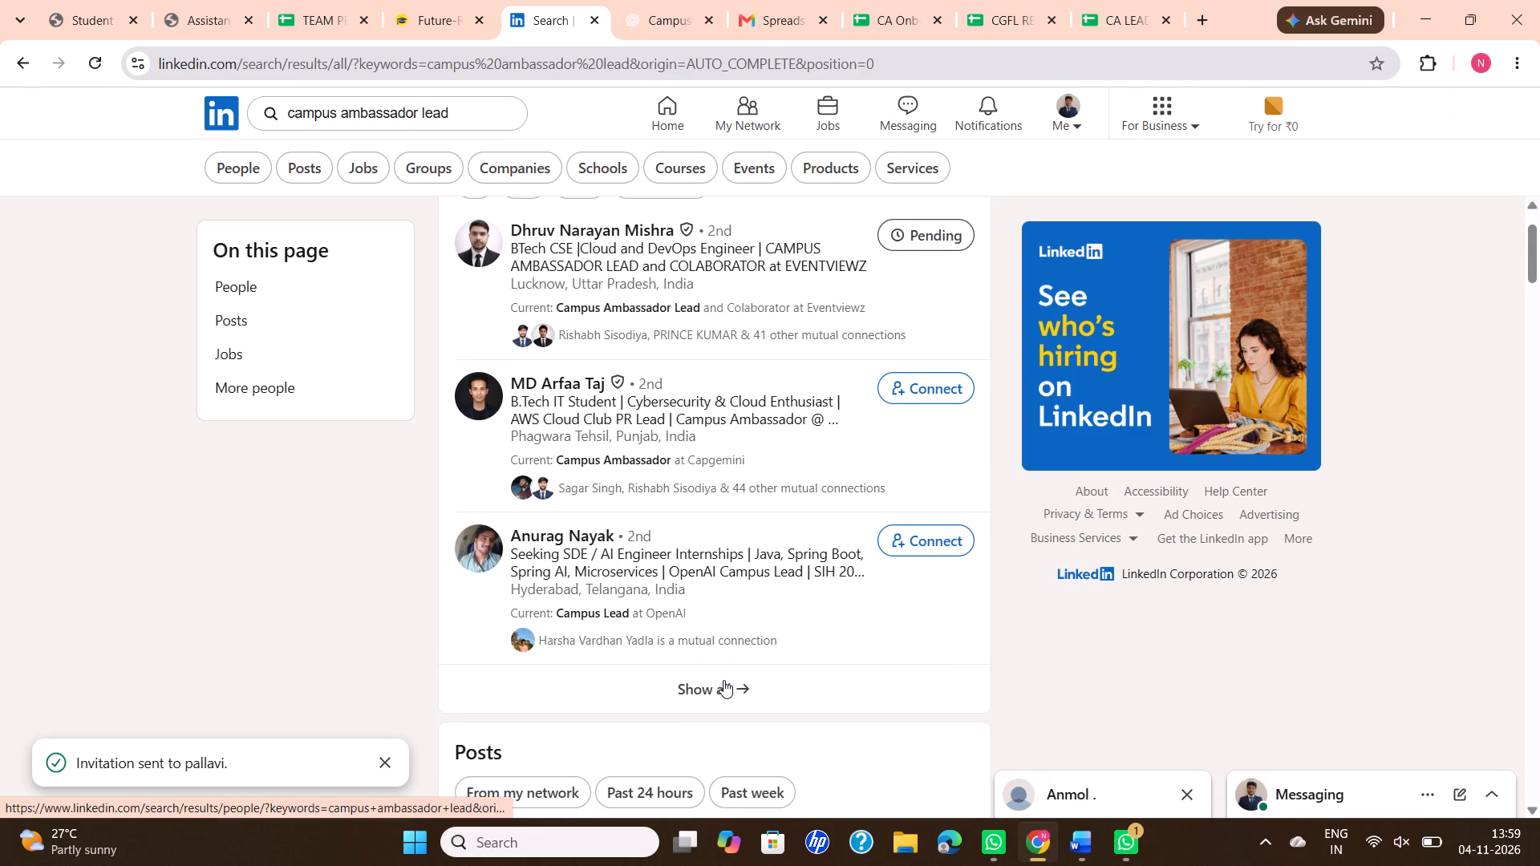
pyautogui.click(718, 686)
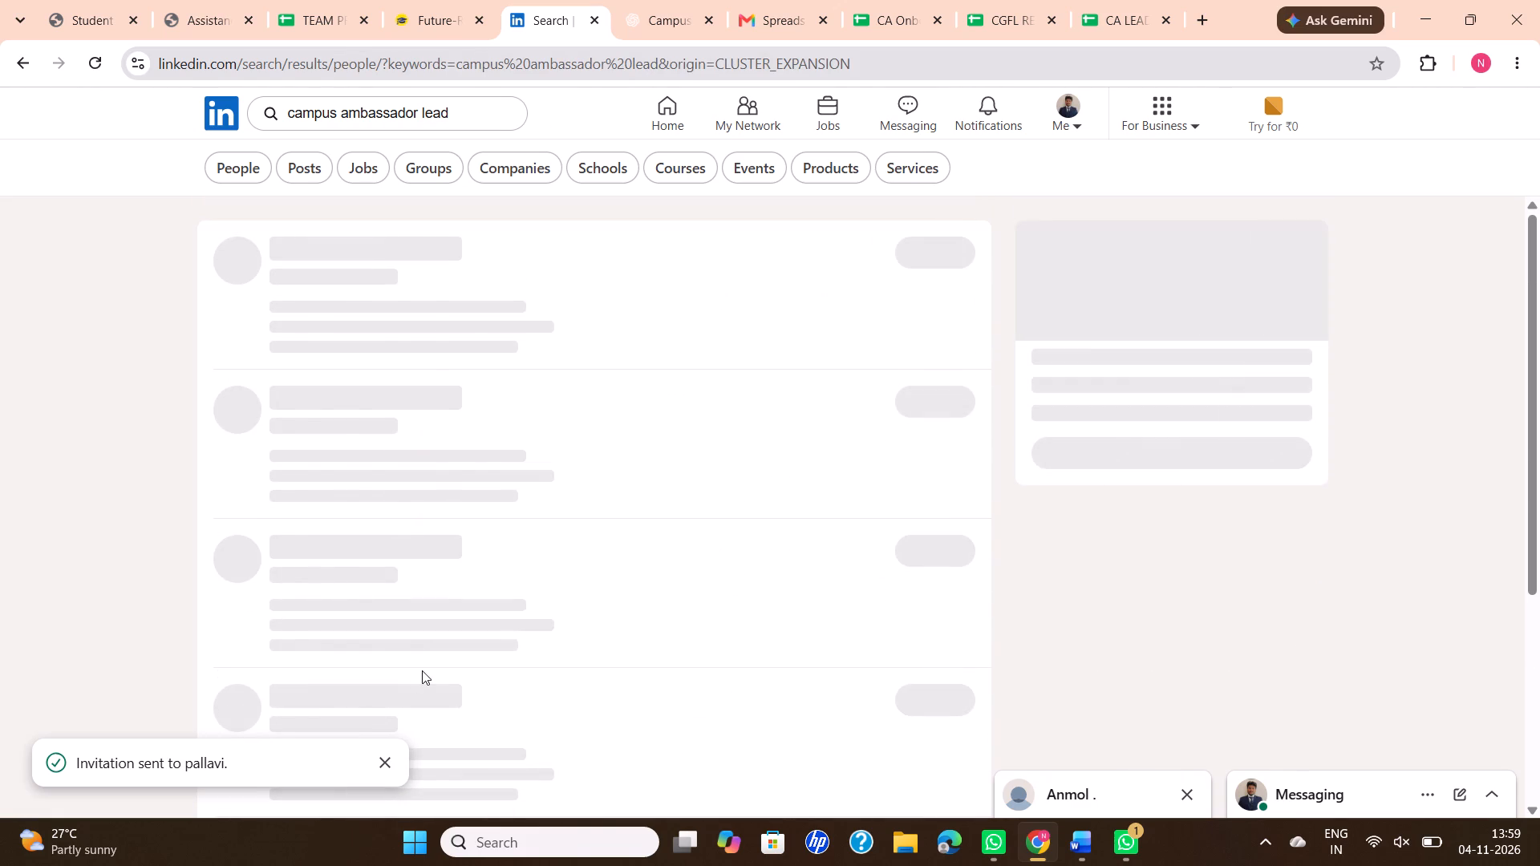
pyautogui.click(378, 753)
# Send a connection invitation without a note to the OpenAI Campus Lead in Hyderabad.
pyautogui.scroll(-1, 529, 523)
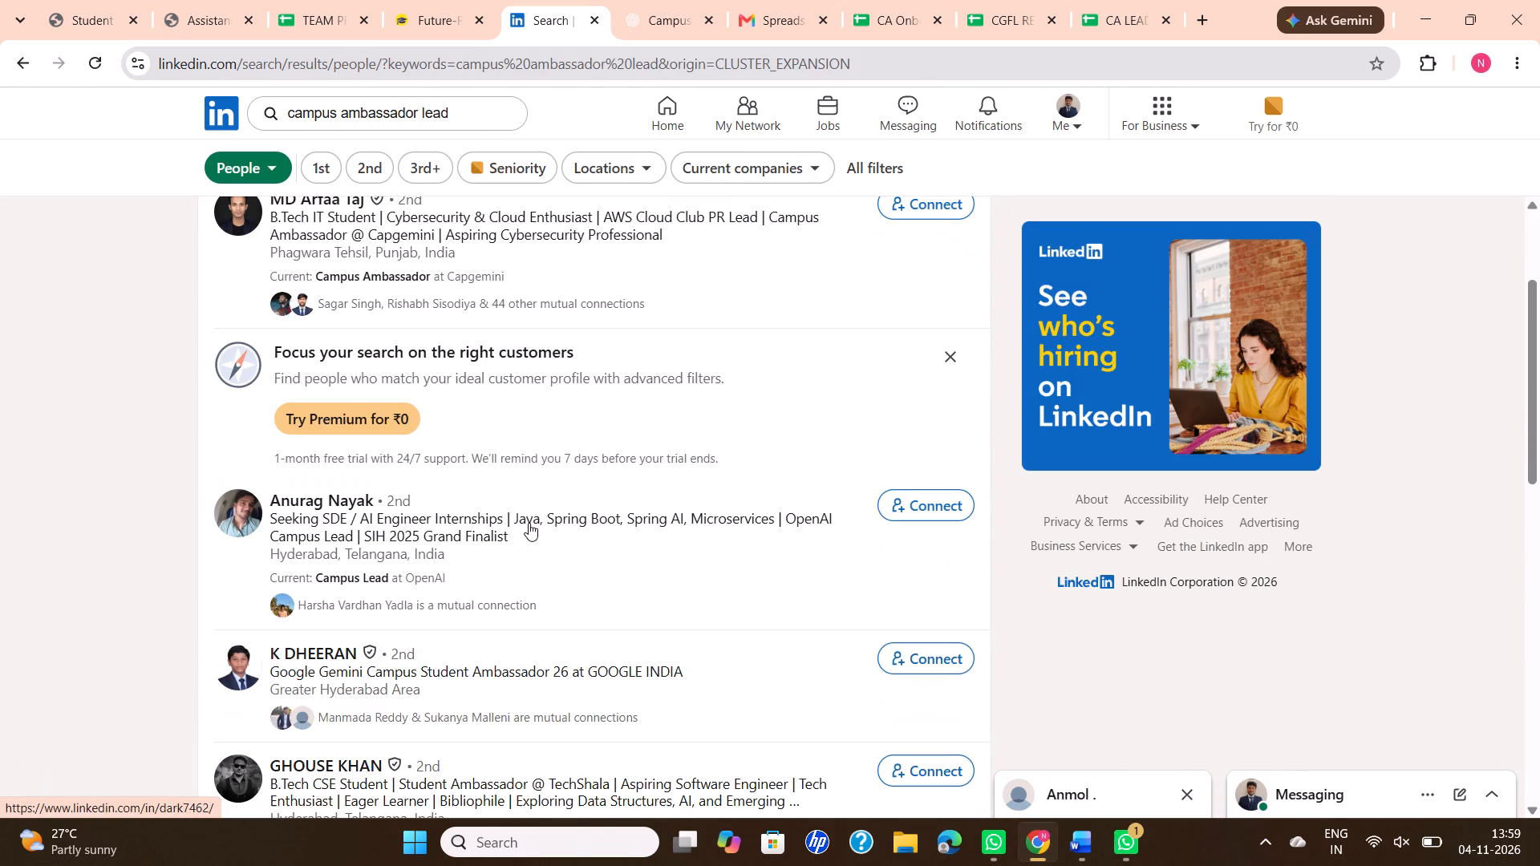
pyautogui.click(938, 493)
pyautogui.click(926, 278)
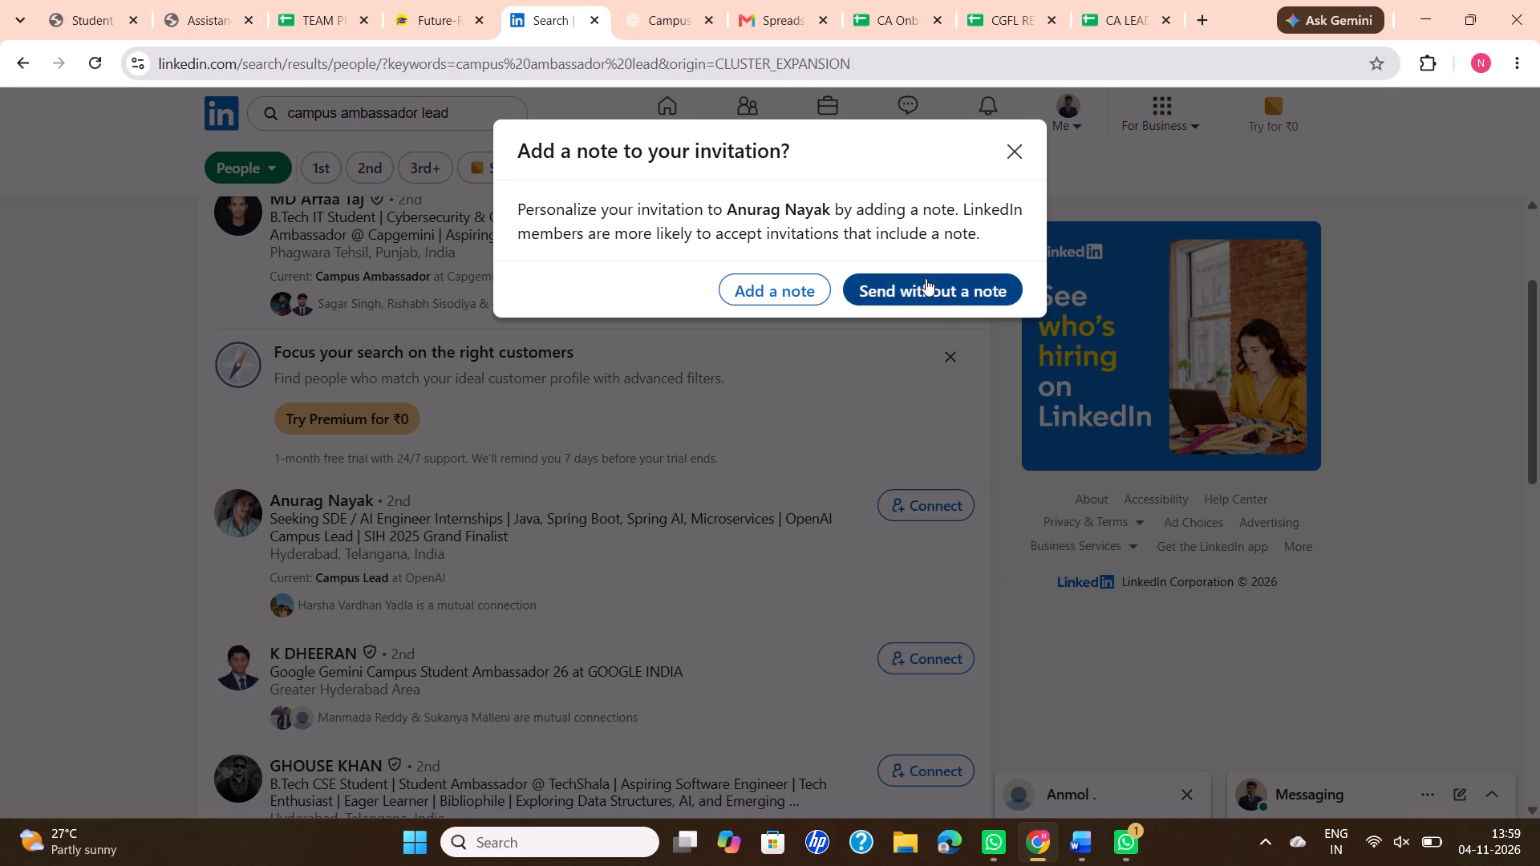
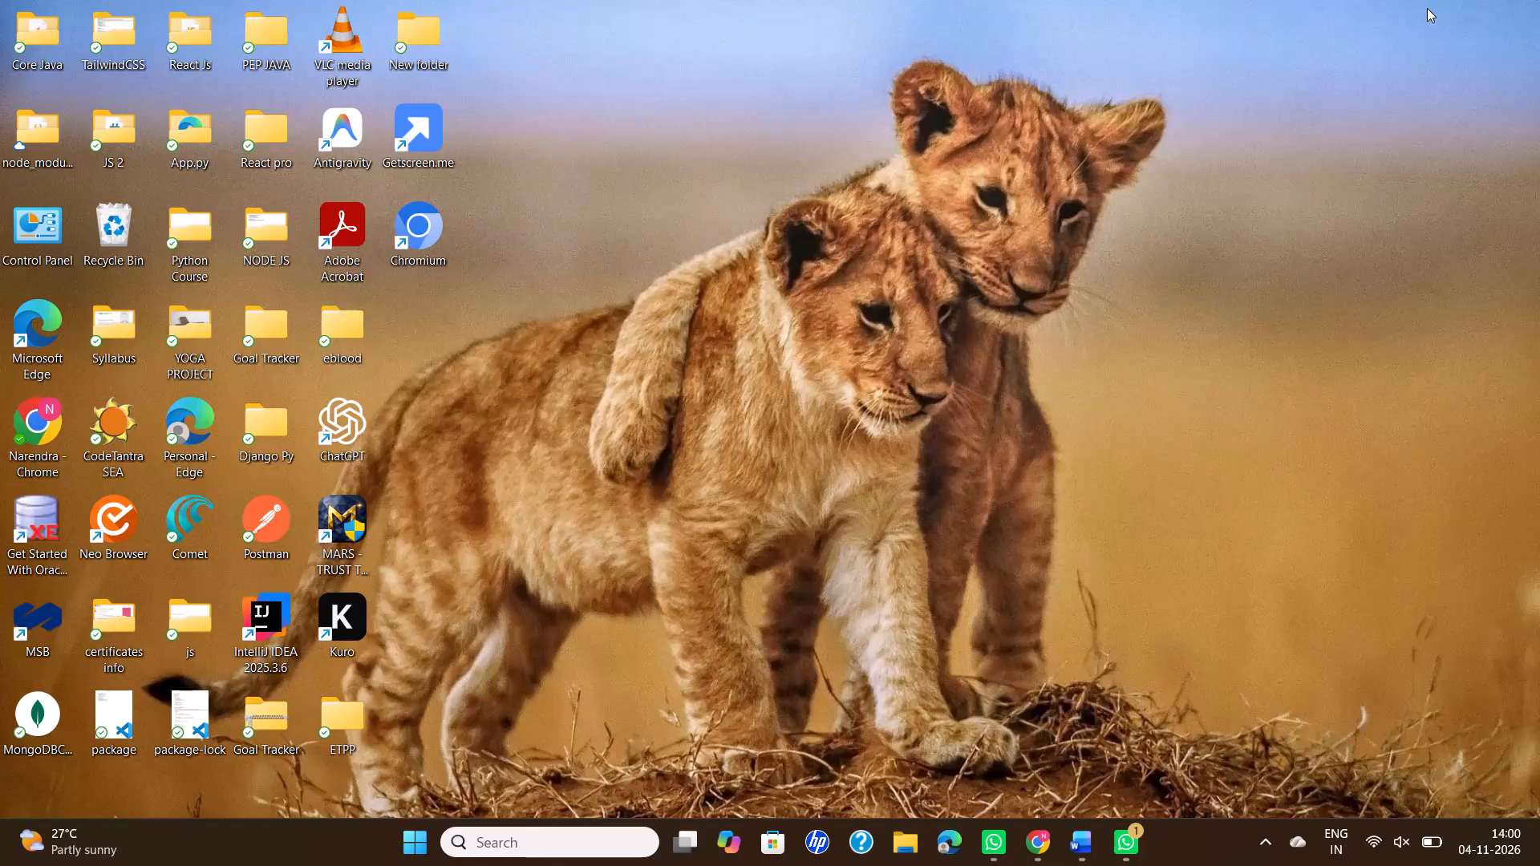
# Open the Shut Down Windows dialog from the desktop and put the computer into Sleep mode.
pyautogui.hotkey('alt', 'F5')
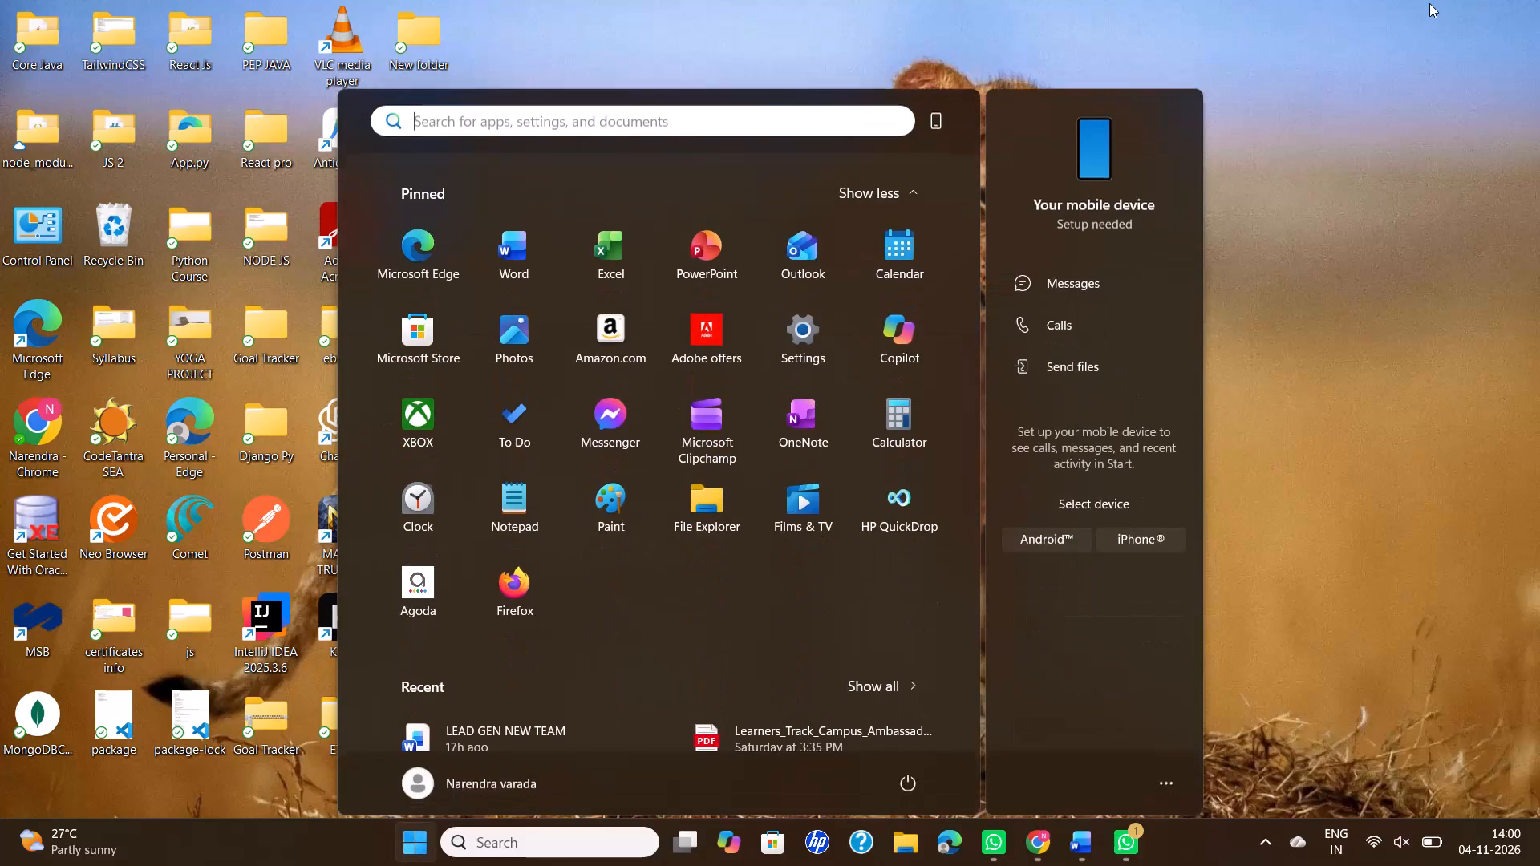
pyautogui.click(1278, 220)
pyautogui.hotkey('alt', 'F4')
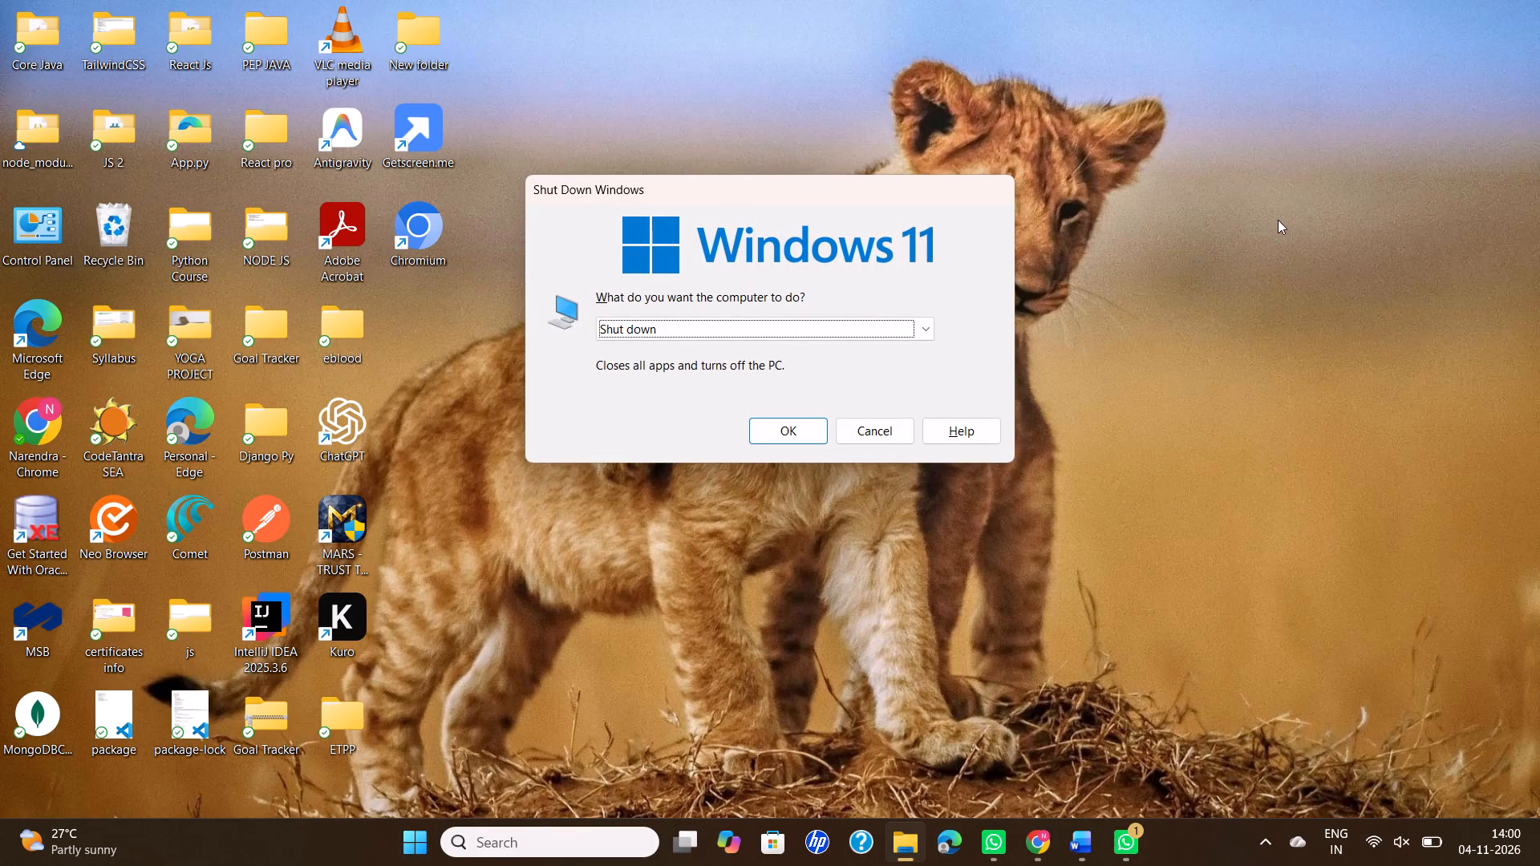
pyautogui.press('Down')
pyautogui.press('Down')
pyautogui.press('Up')
pyautogui.press('Up')
pyautogui.press('Return')
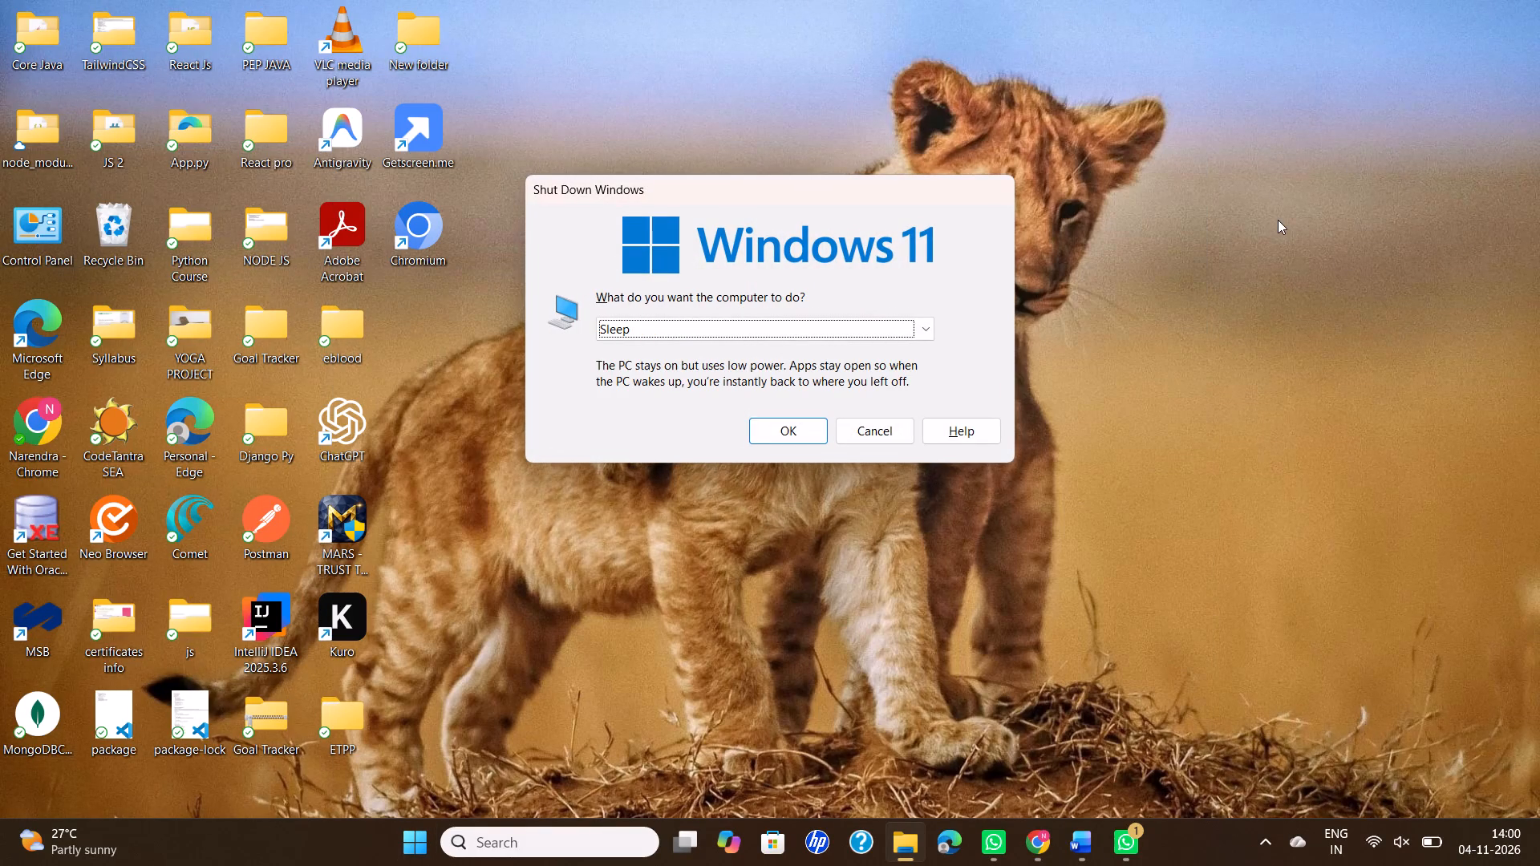